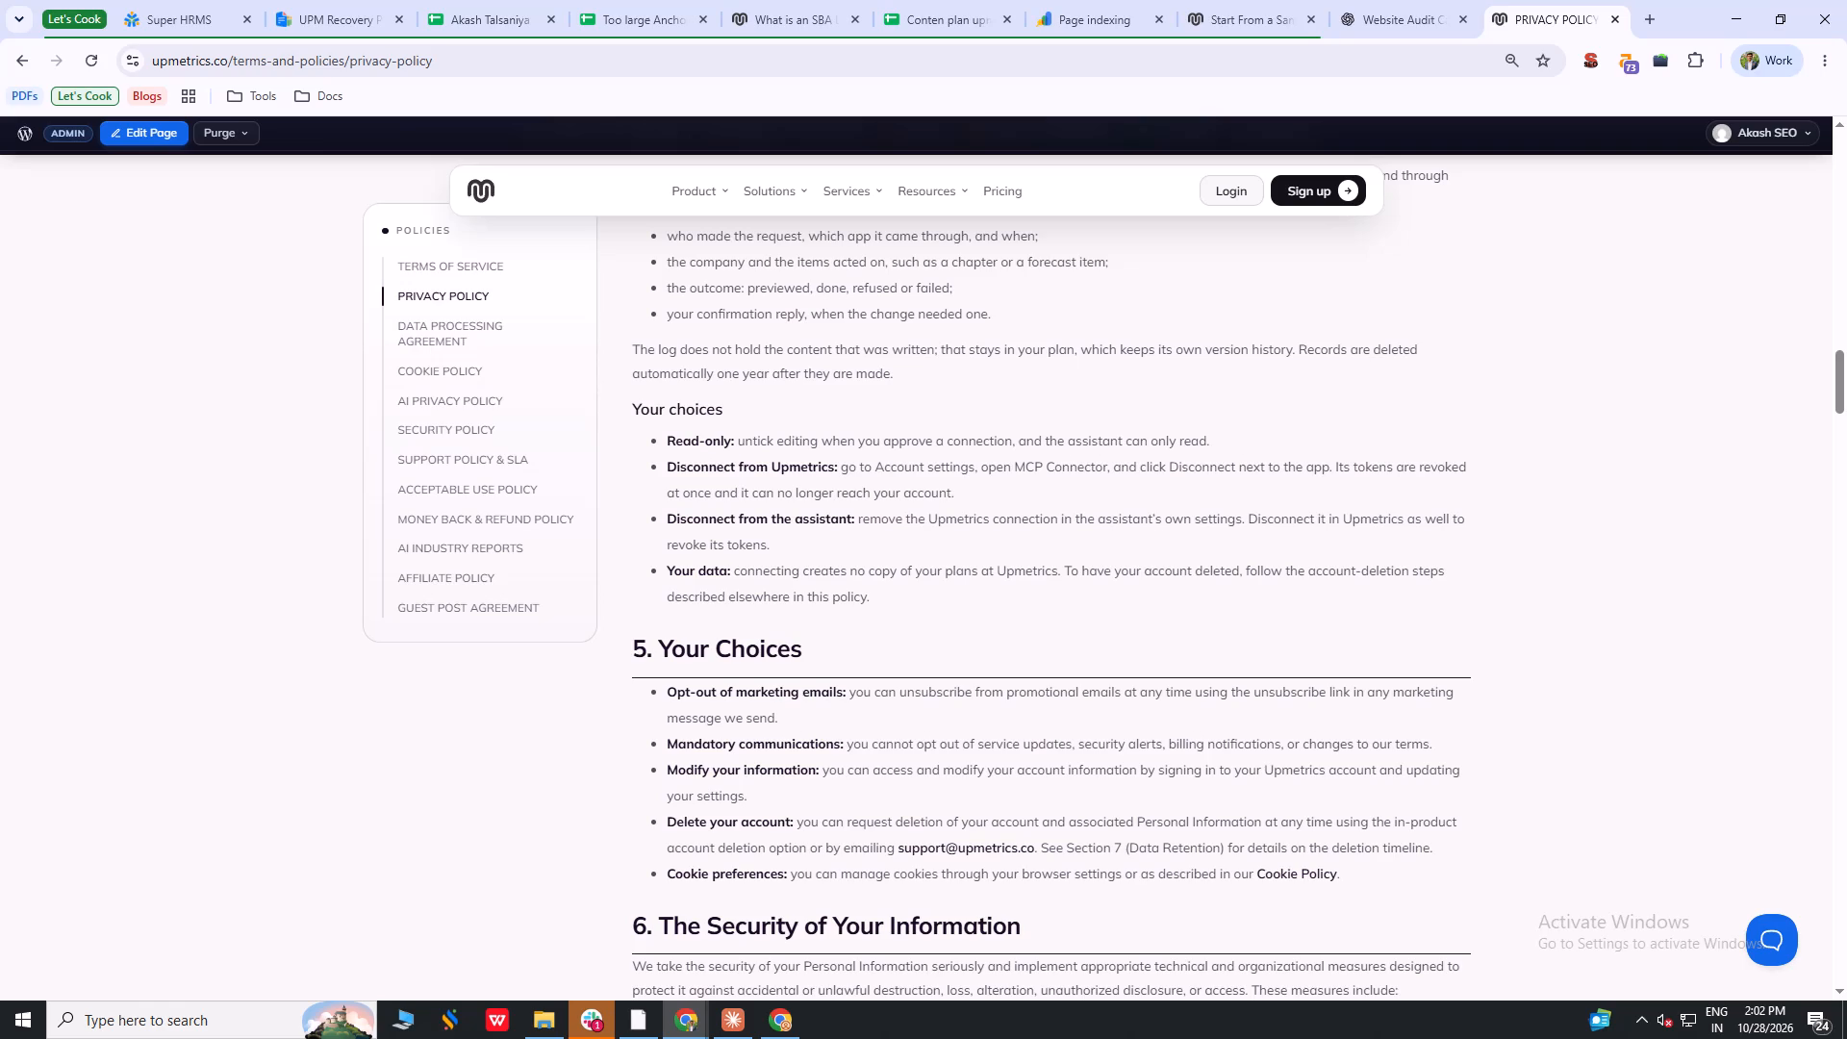
Select the whole "Your data" bullet in the "Your choices" list of the privacy policy.
{"action": "left_click_drag", "start_coordinate": [926, 603], "coordinate": [622, 568]}
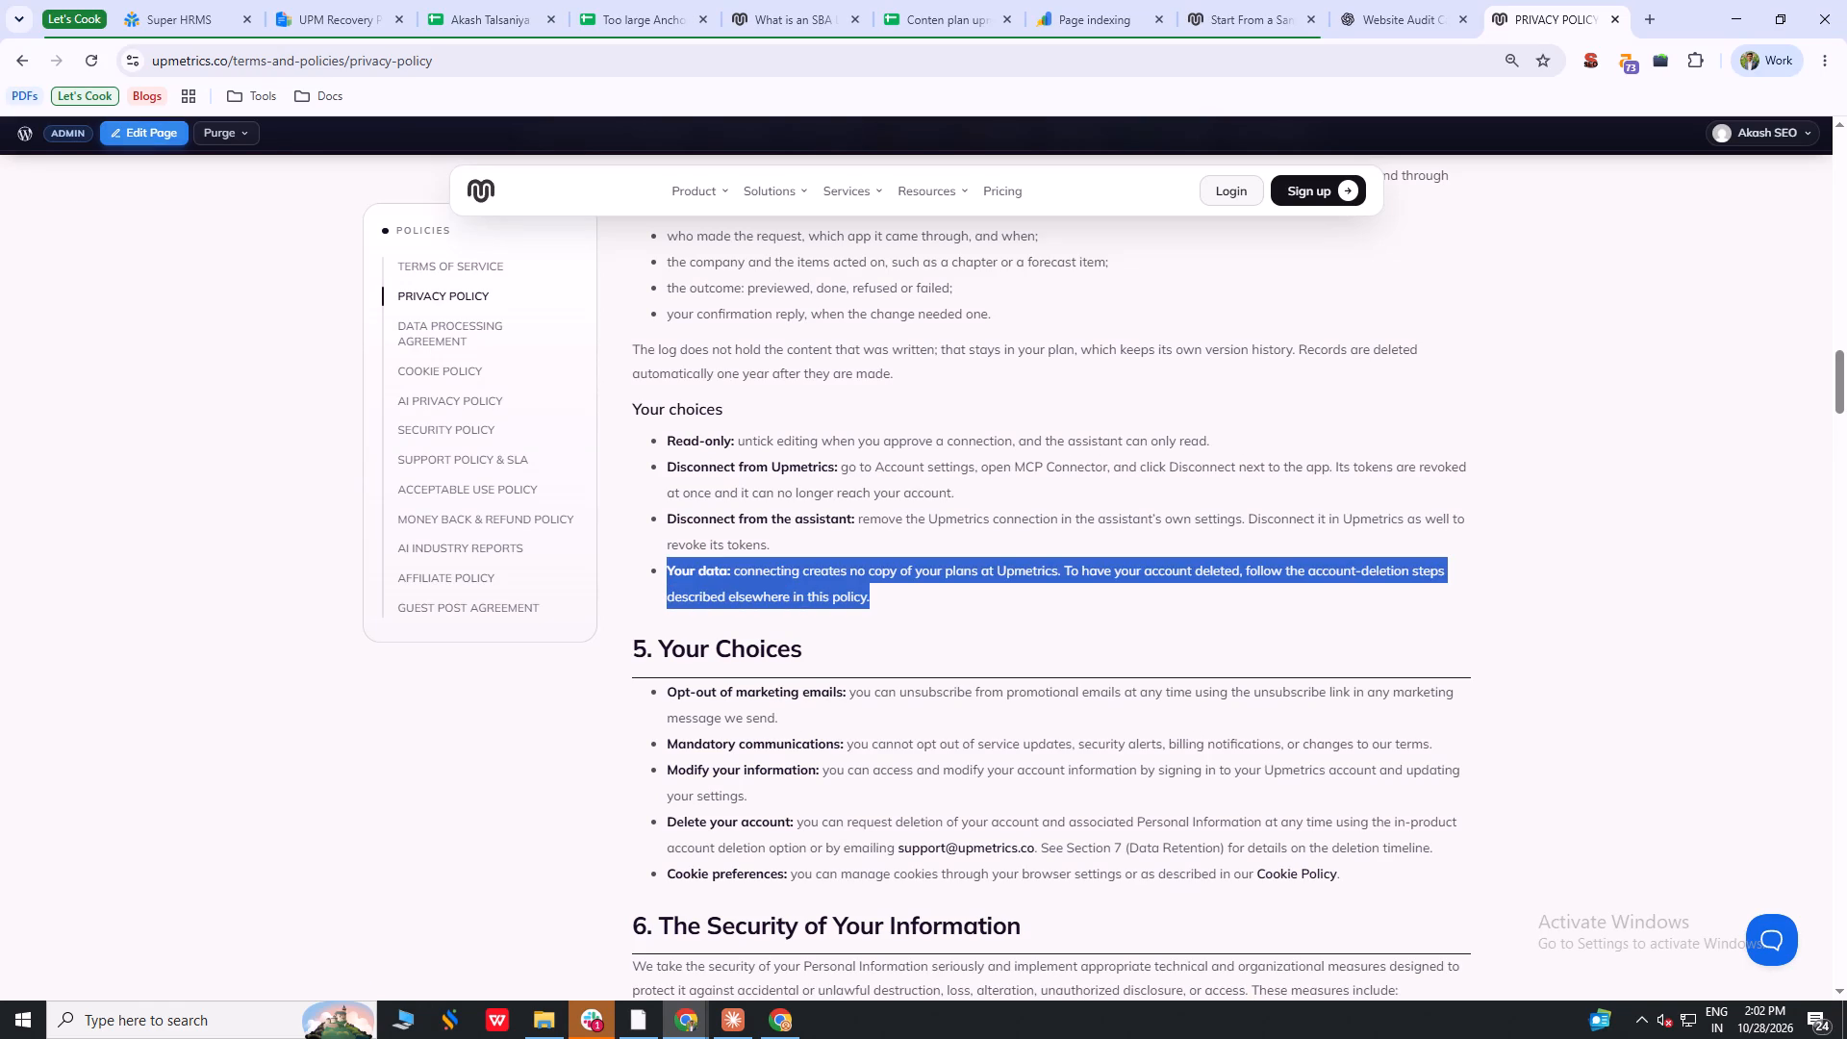
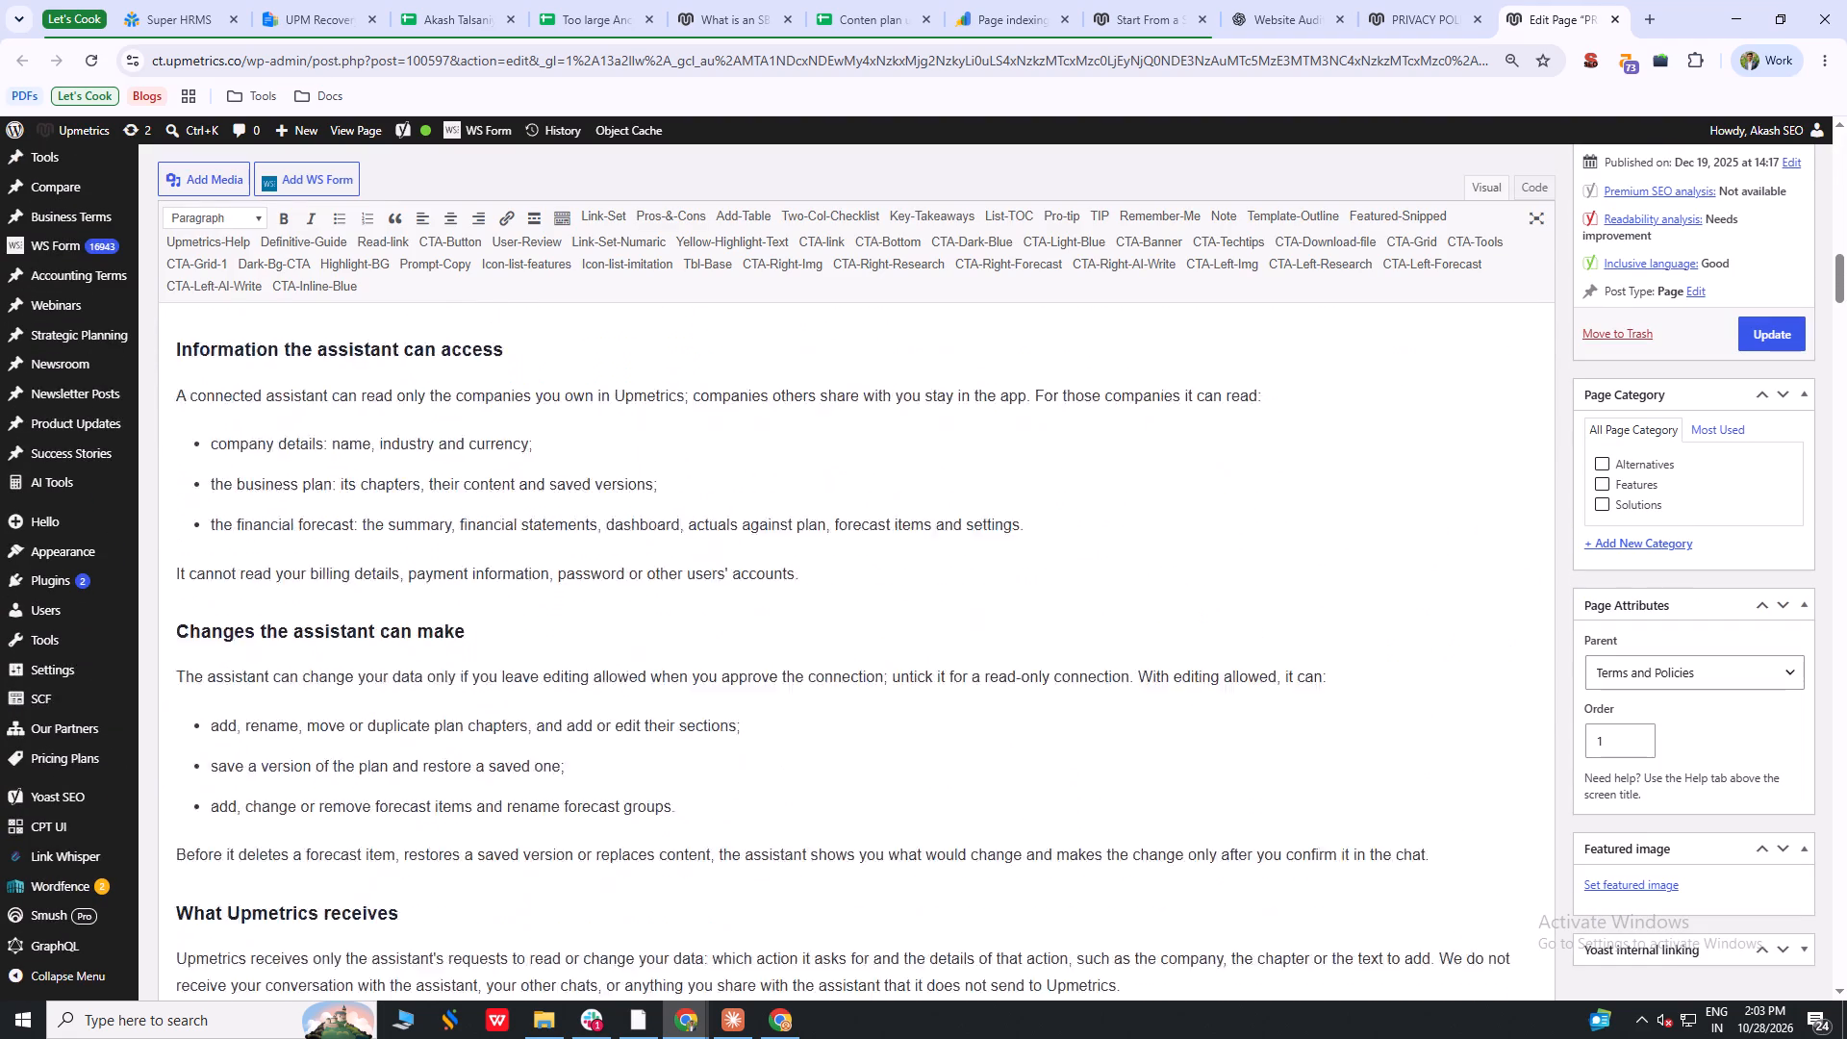
Replace the "Your data" bullet under "Your choices" with the copied version that points to Section 7, Data Retention, under Account Deletion.
{"action": "scroll", "coordinate": [648, 487], "scroll_direction": "down", "scroll_amount": 7}
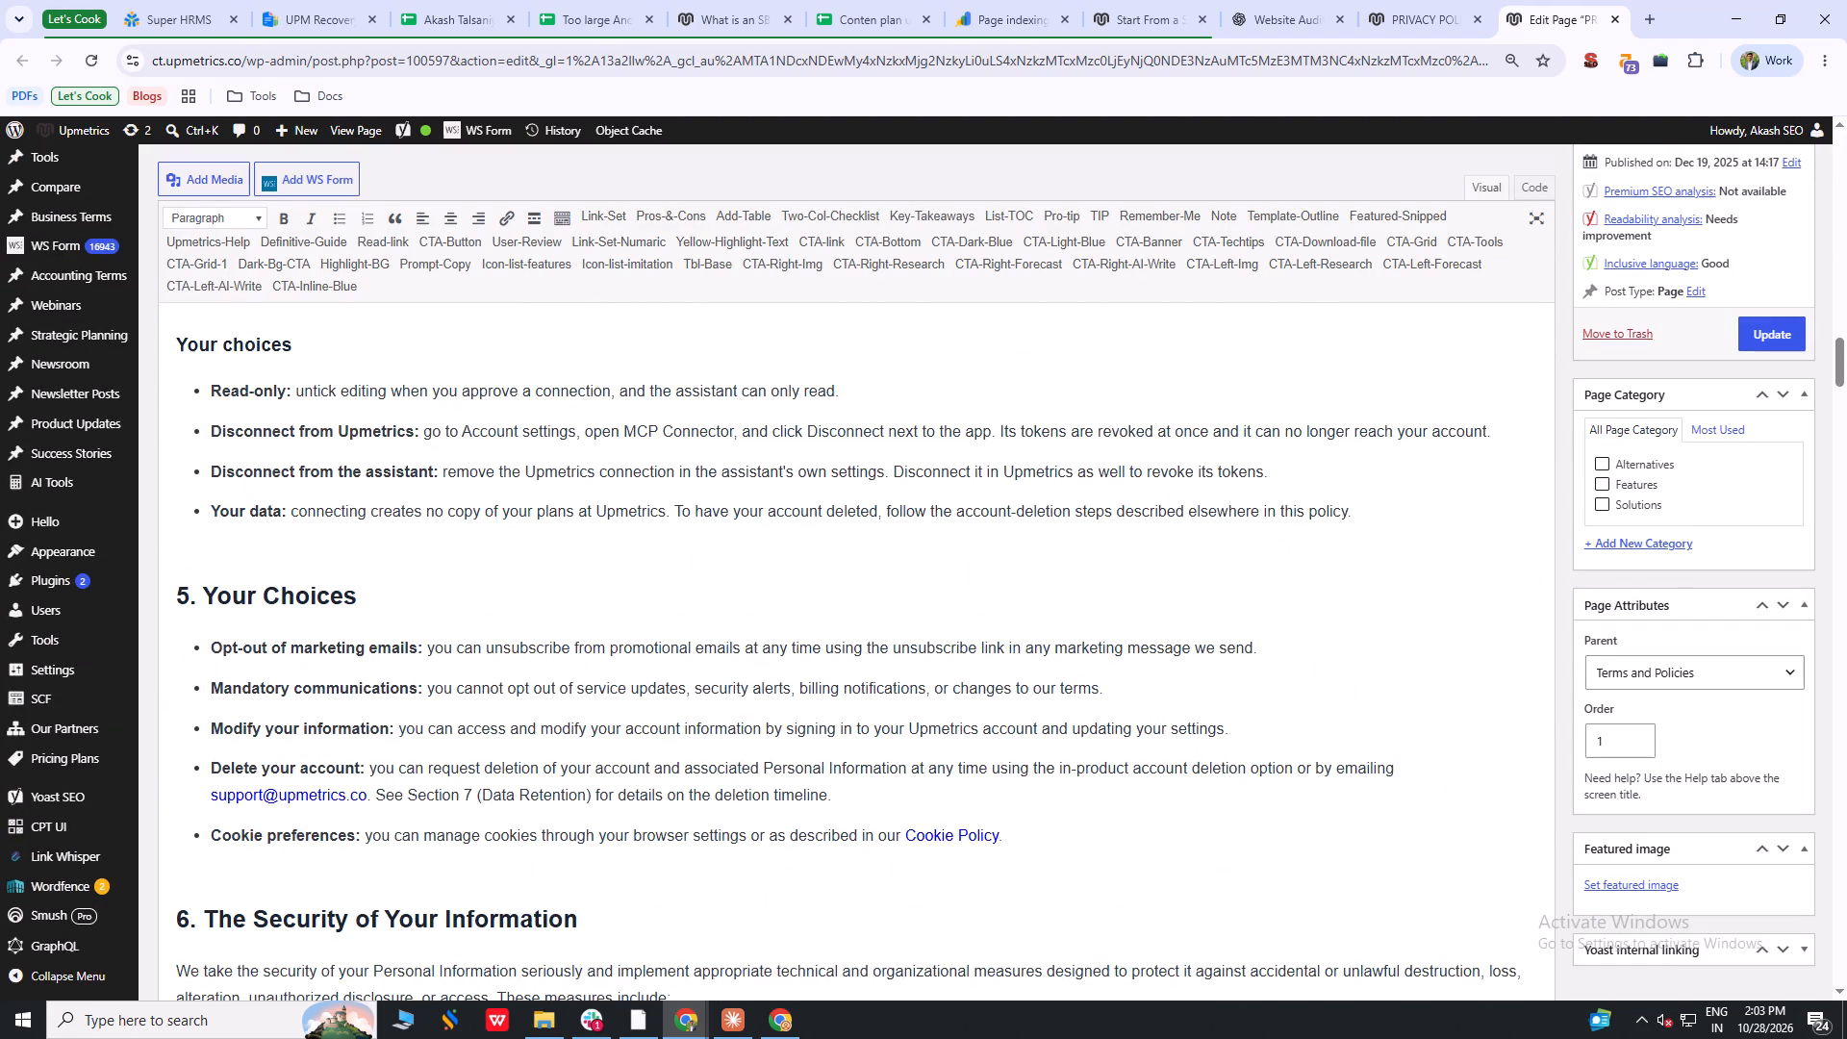
{"action": "left_click_drag", "start_coordinate": [1365, 519], "coordinate": [216, 512]}
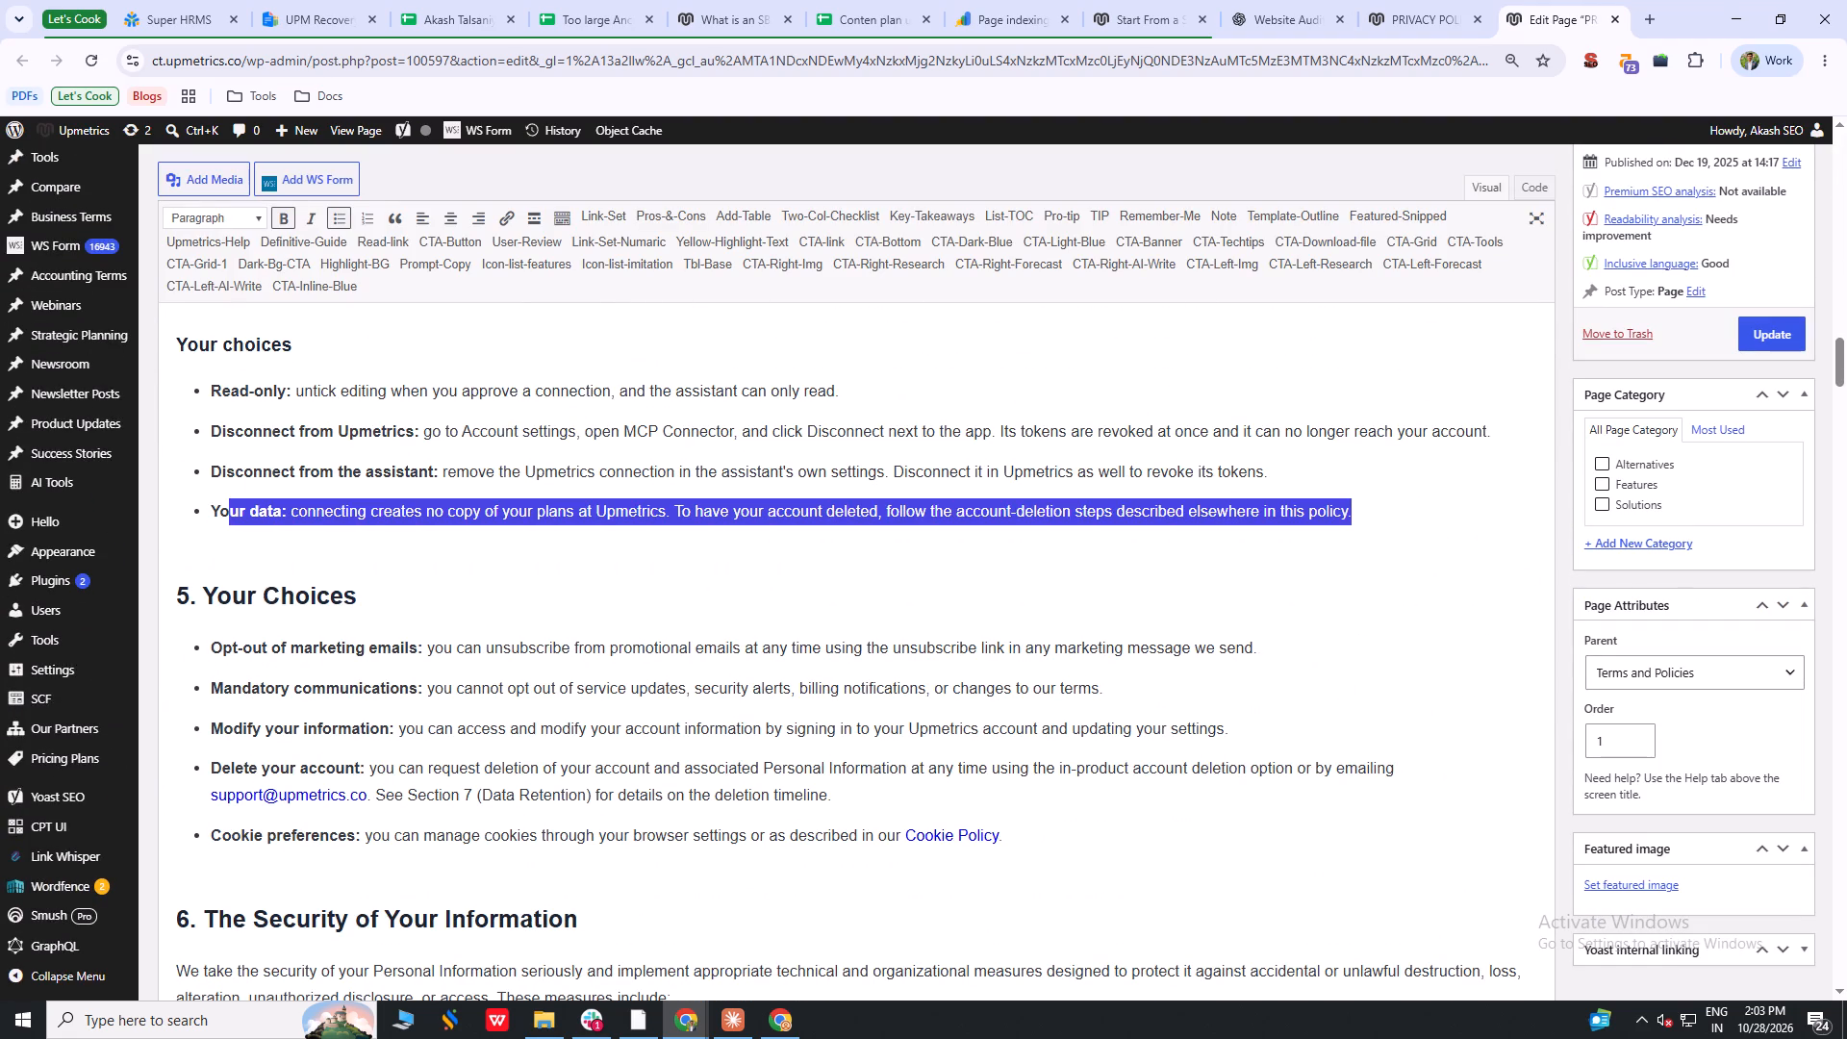
{"action": "left_click_drag", "start_coordinate": [216, 512], "coordinate": [197, 512]}
{"action": "key", "text": "BackSpace"}
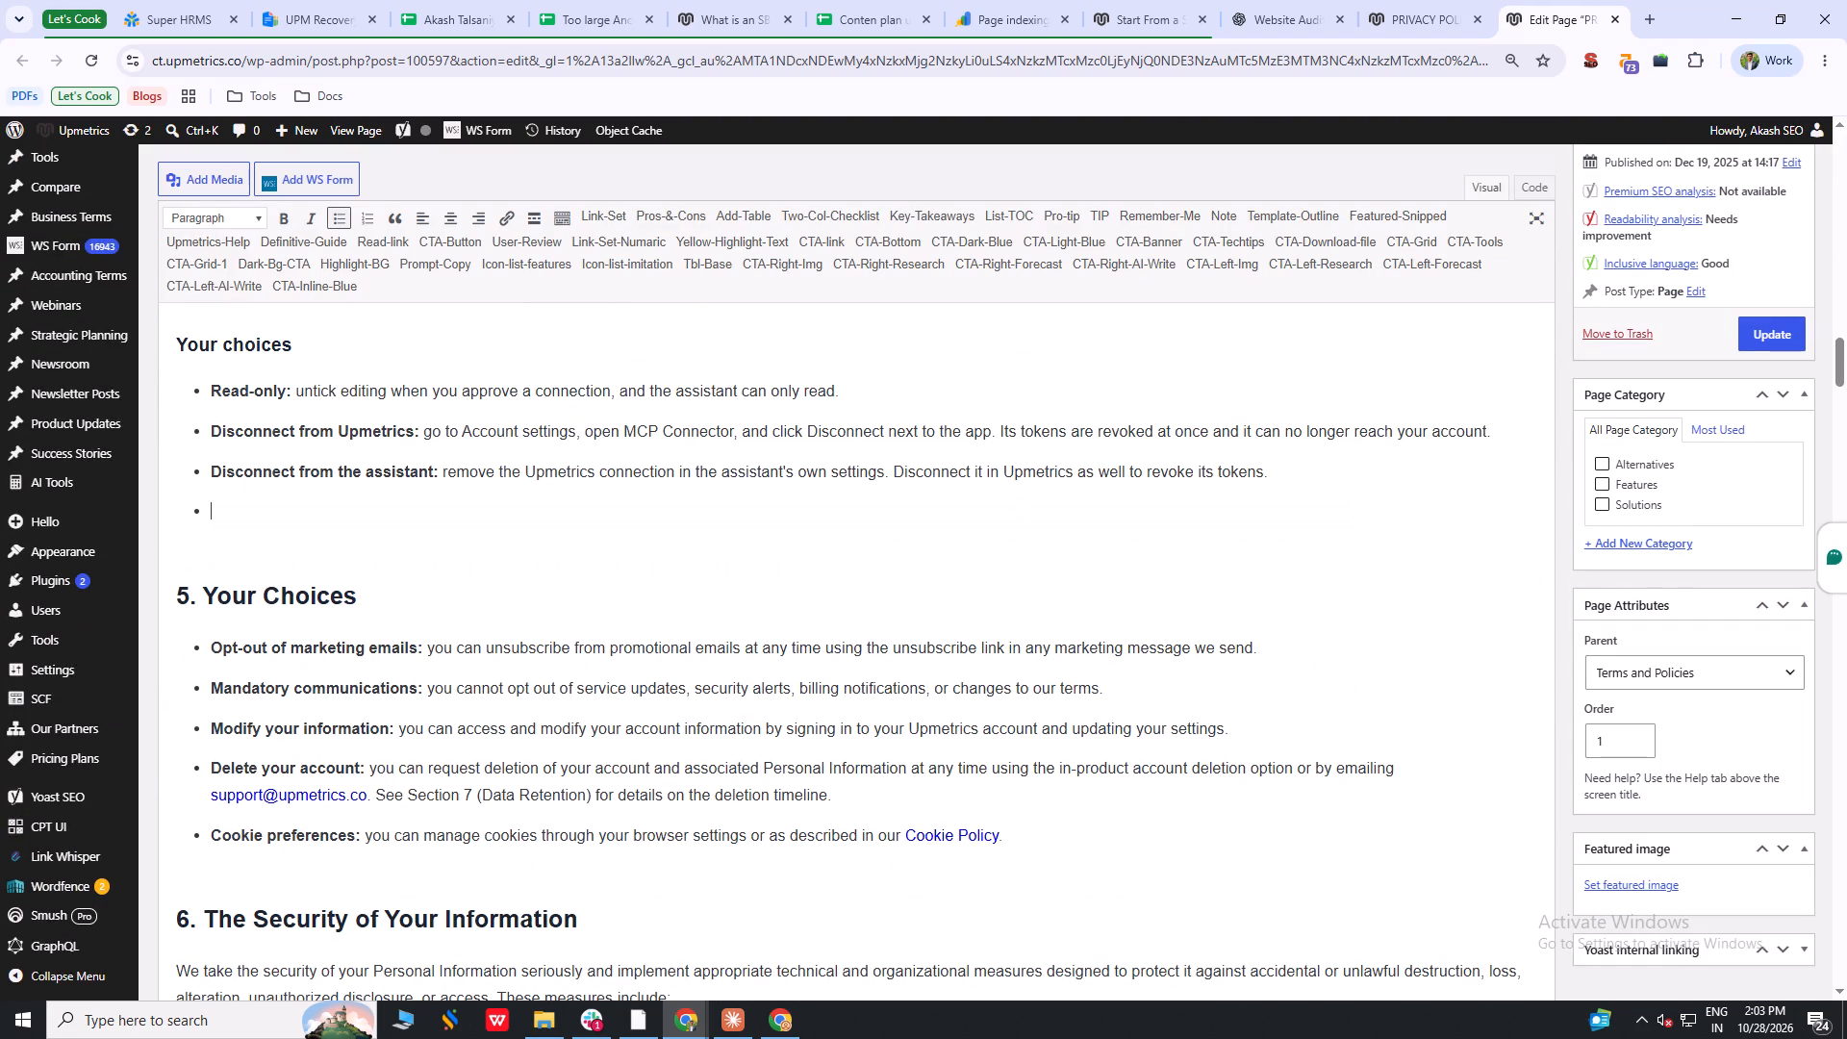
{"action": "key", "text": "ctrl+v"}
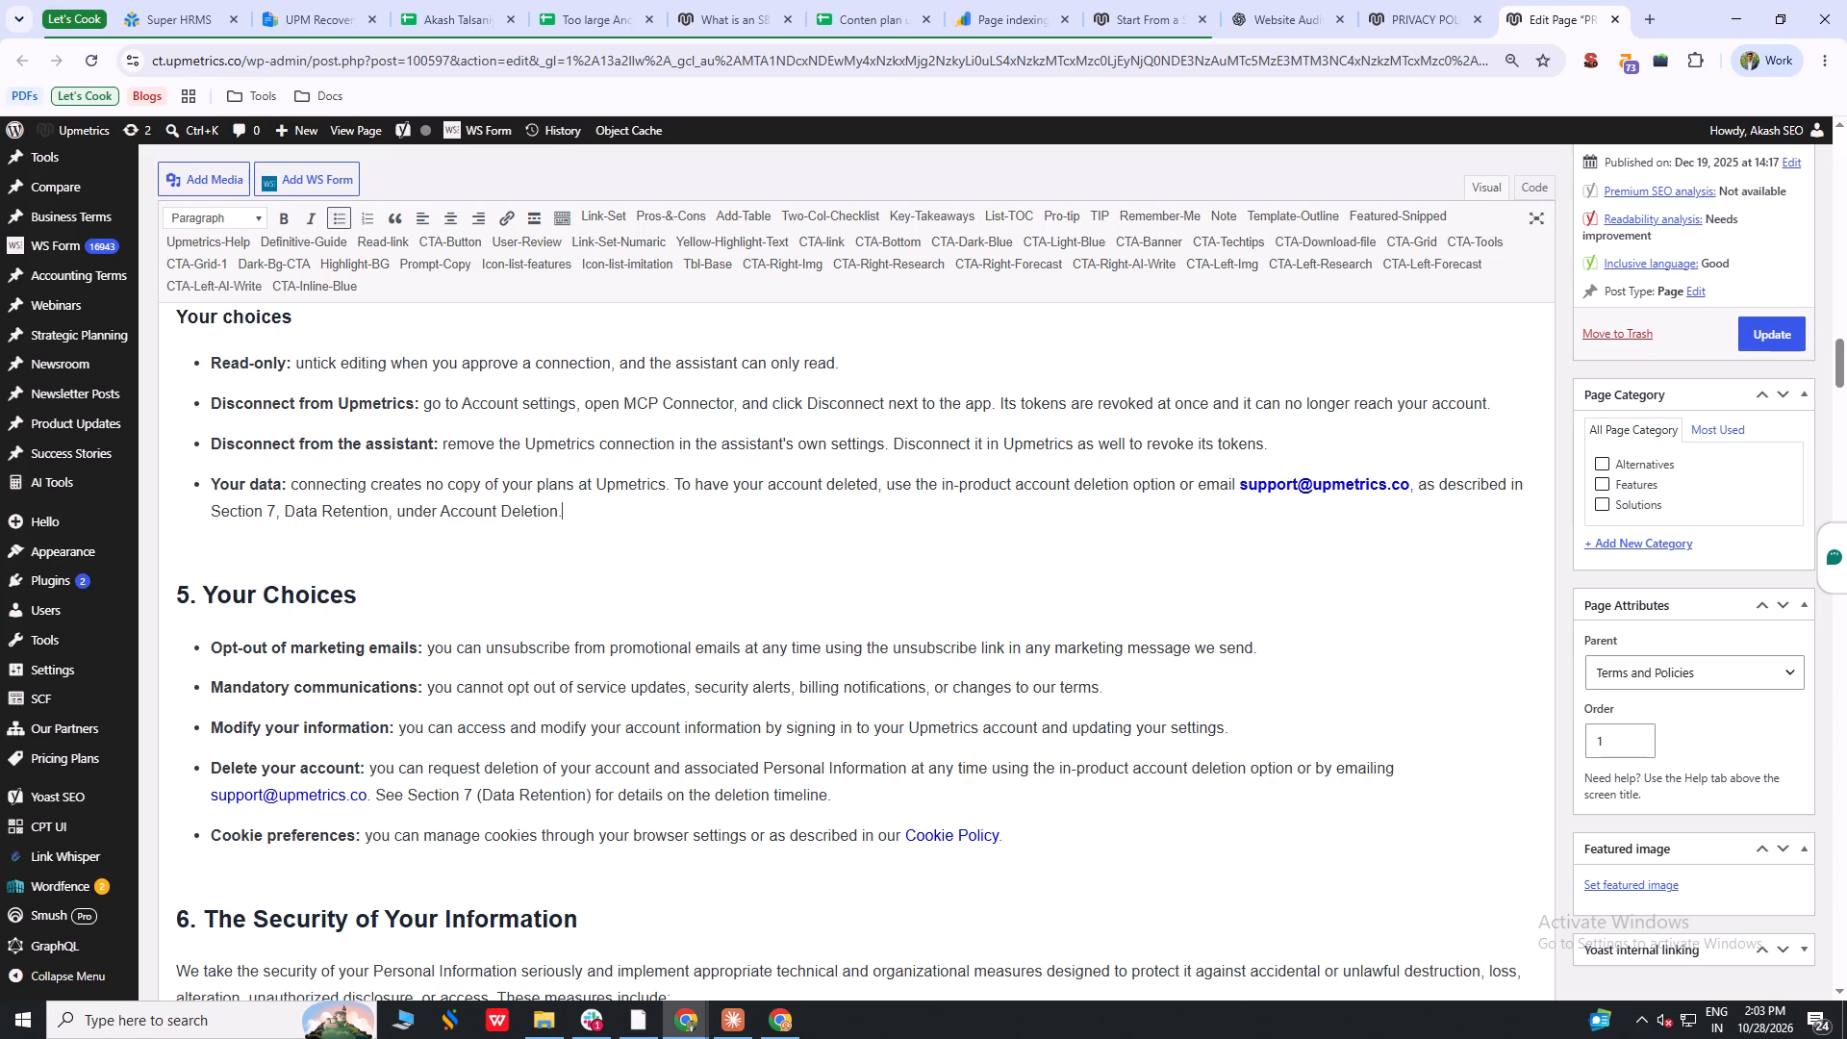
Replace the bold support email link in the "Your data" bullet with the regular-weight link copied from the "Delete your account" bullet.
{"action": "left_click", "coordinate": [368, 798]}
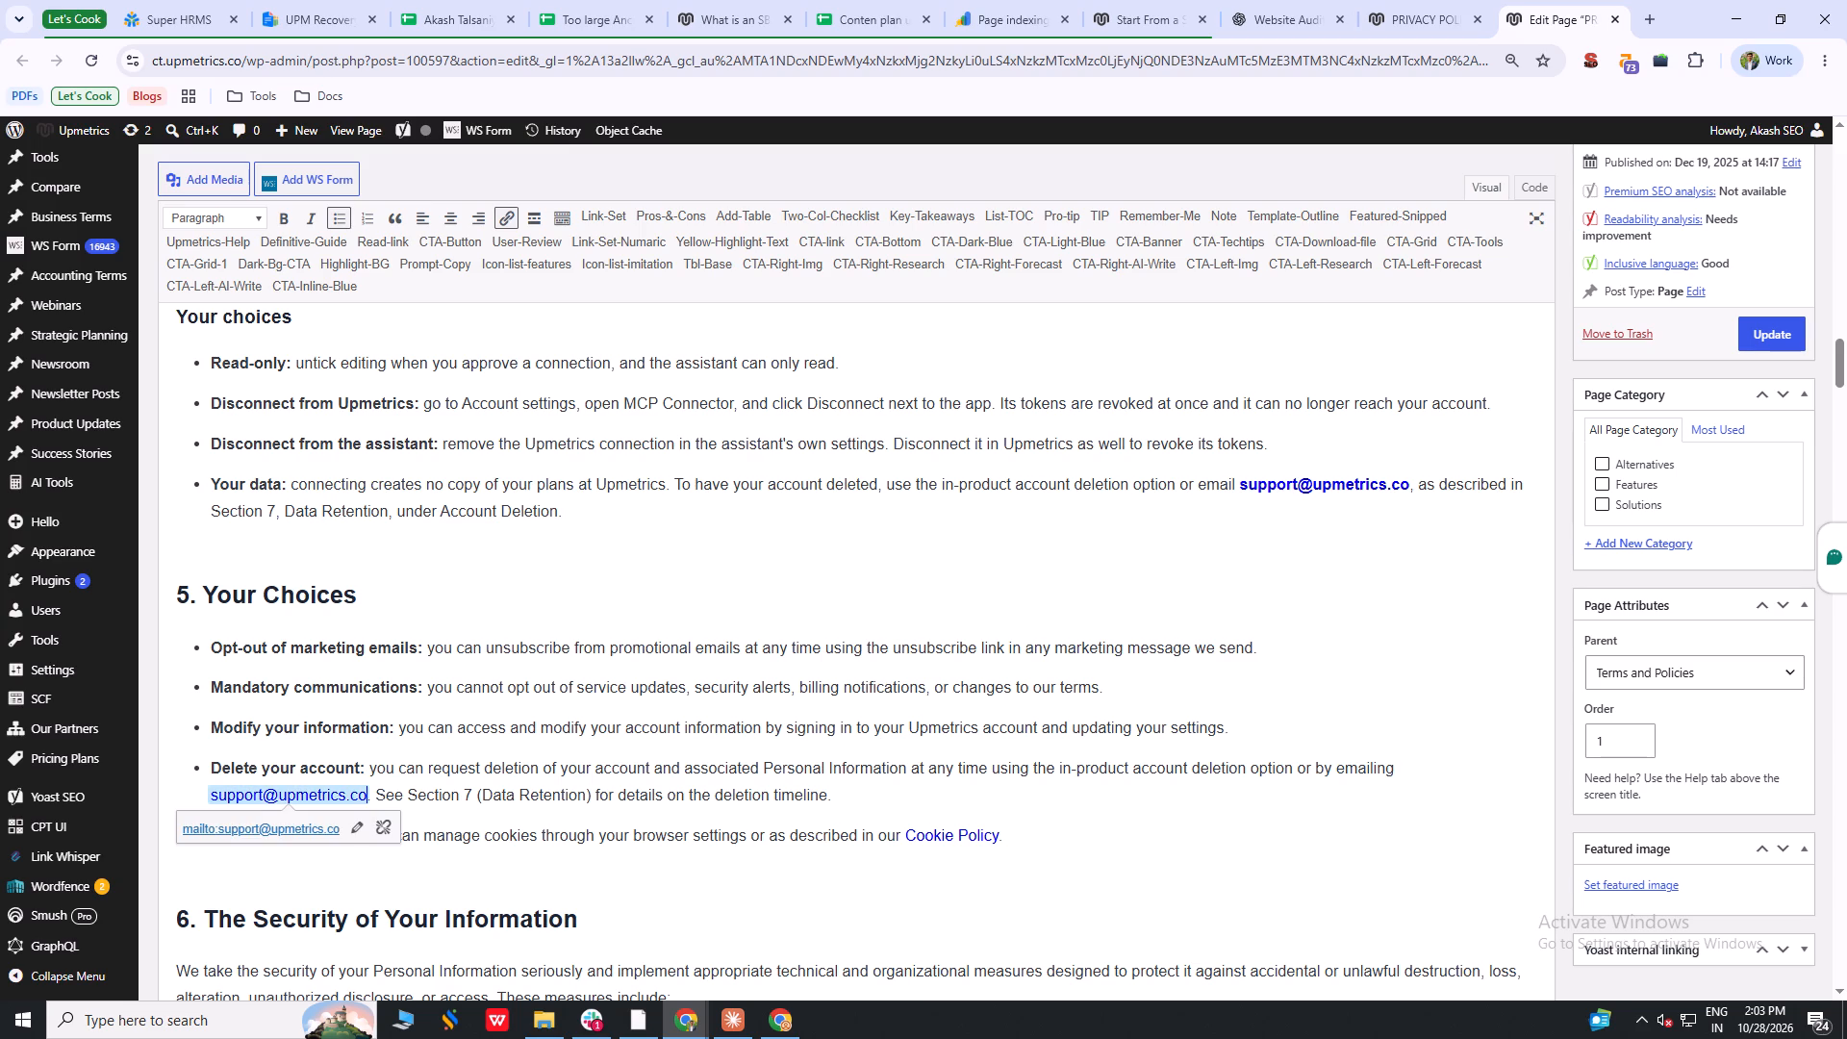
{"action": "left_click_drag", "start_coordinate": [375, 795], "coordinate": [212, 793]}
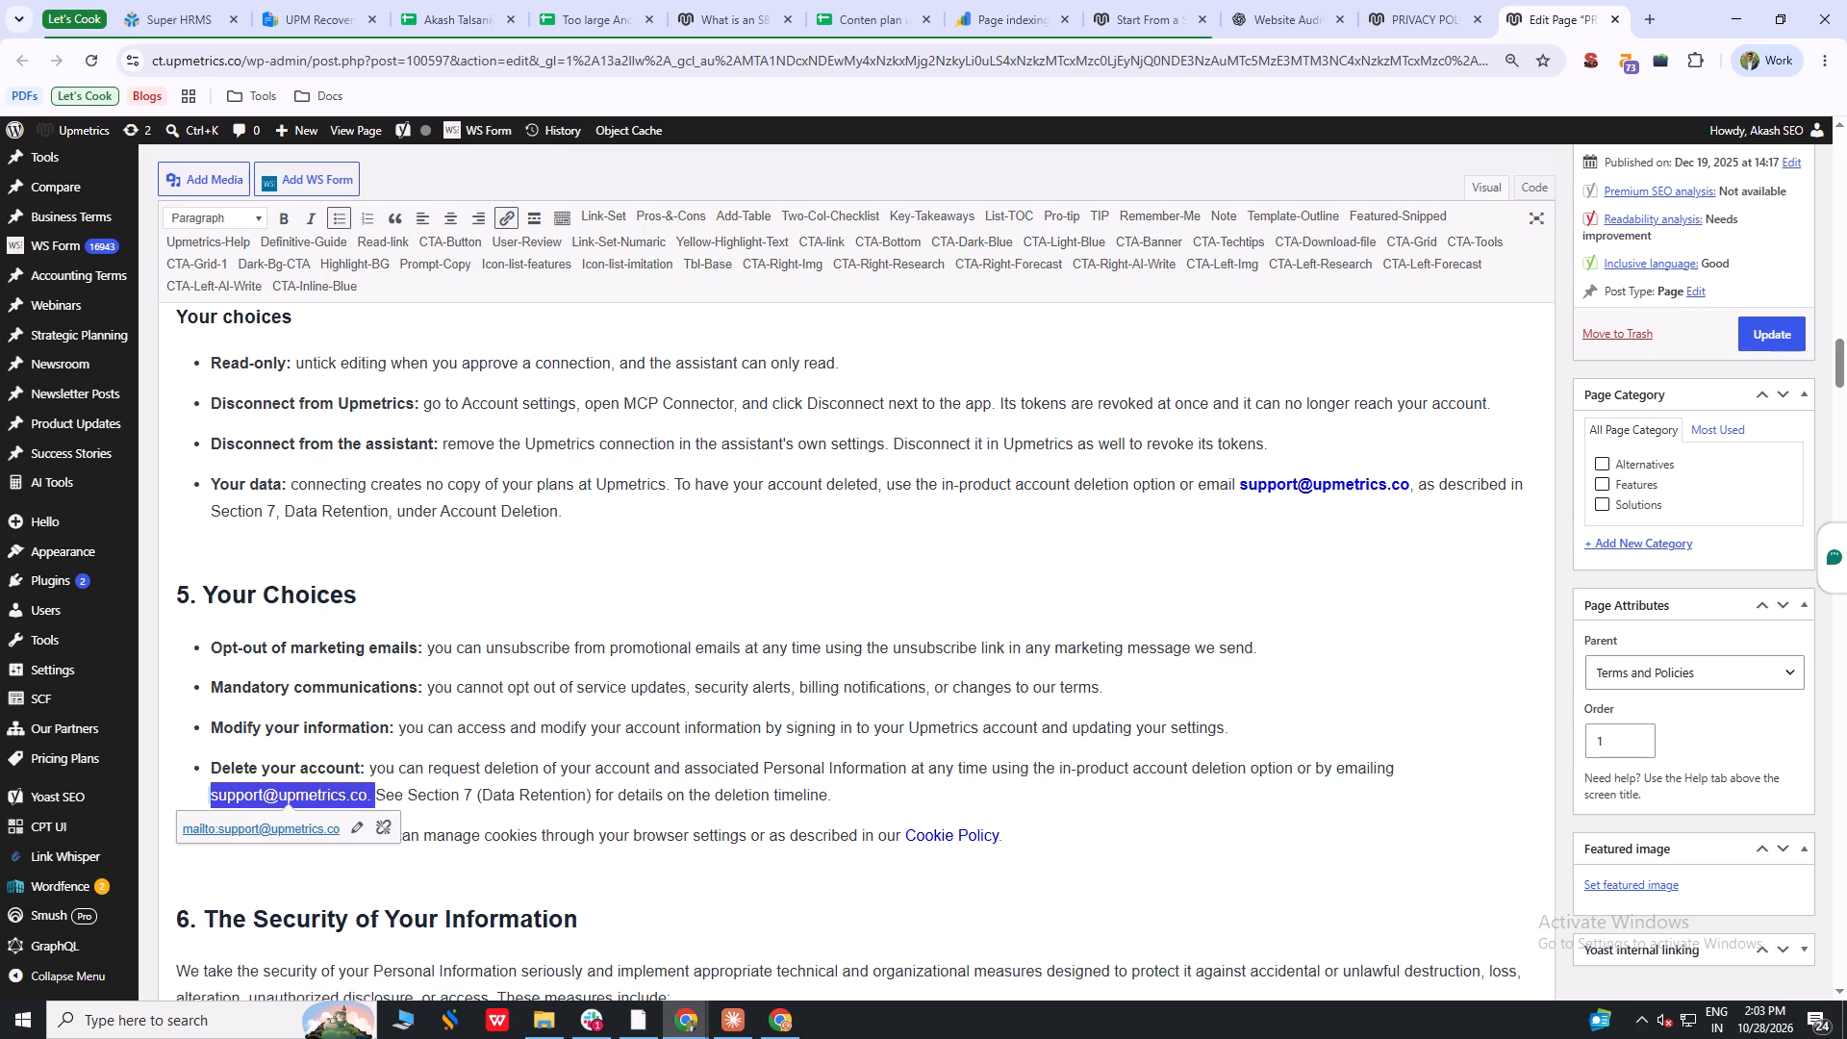
{"action": "key", "text": "ctrl+c"}
{"action": "key", "text": "ctrl+c"}
{"action": "key", "text": "ctrl+c"}
{"action": "key", "text": "ctrl+c"}
{"action": "key", "text": "ctrl+c"}
{"action": "key", "text": "ctrl+c"}
{"action": "left_click_drag", "start_coordinate": [1420, 489], "coordinate": [1236, 483]}
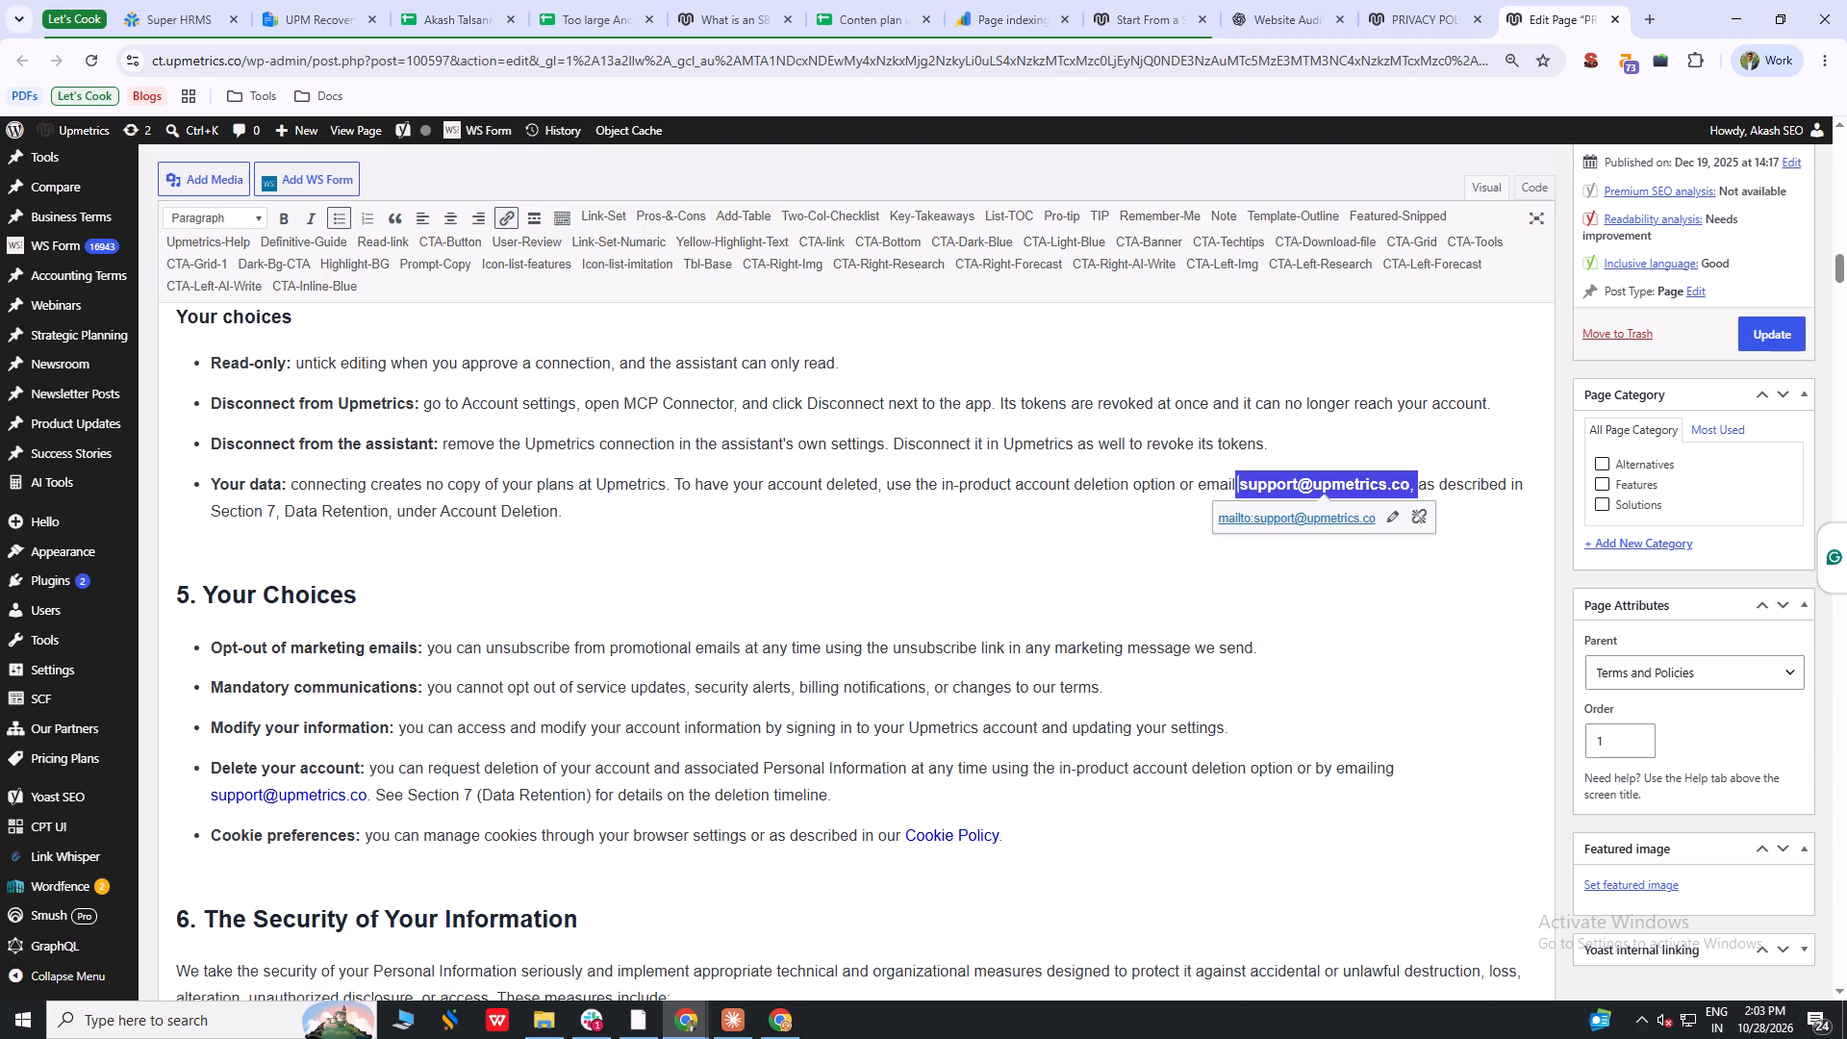
{"action": "key", "text": "BackSpace"}
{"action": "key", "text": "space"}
{"action": "key", "text": "ctrl+v"}
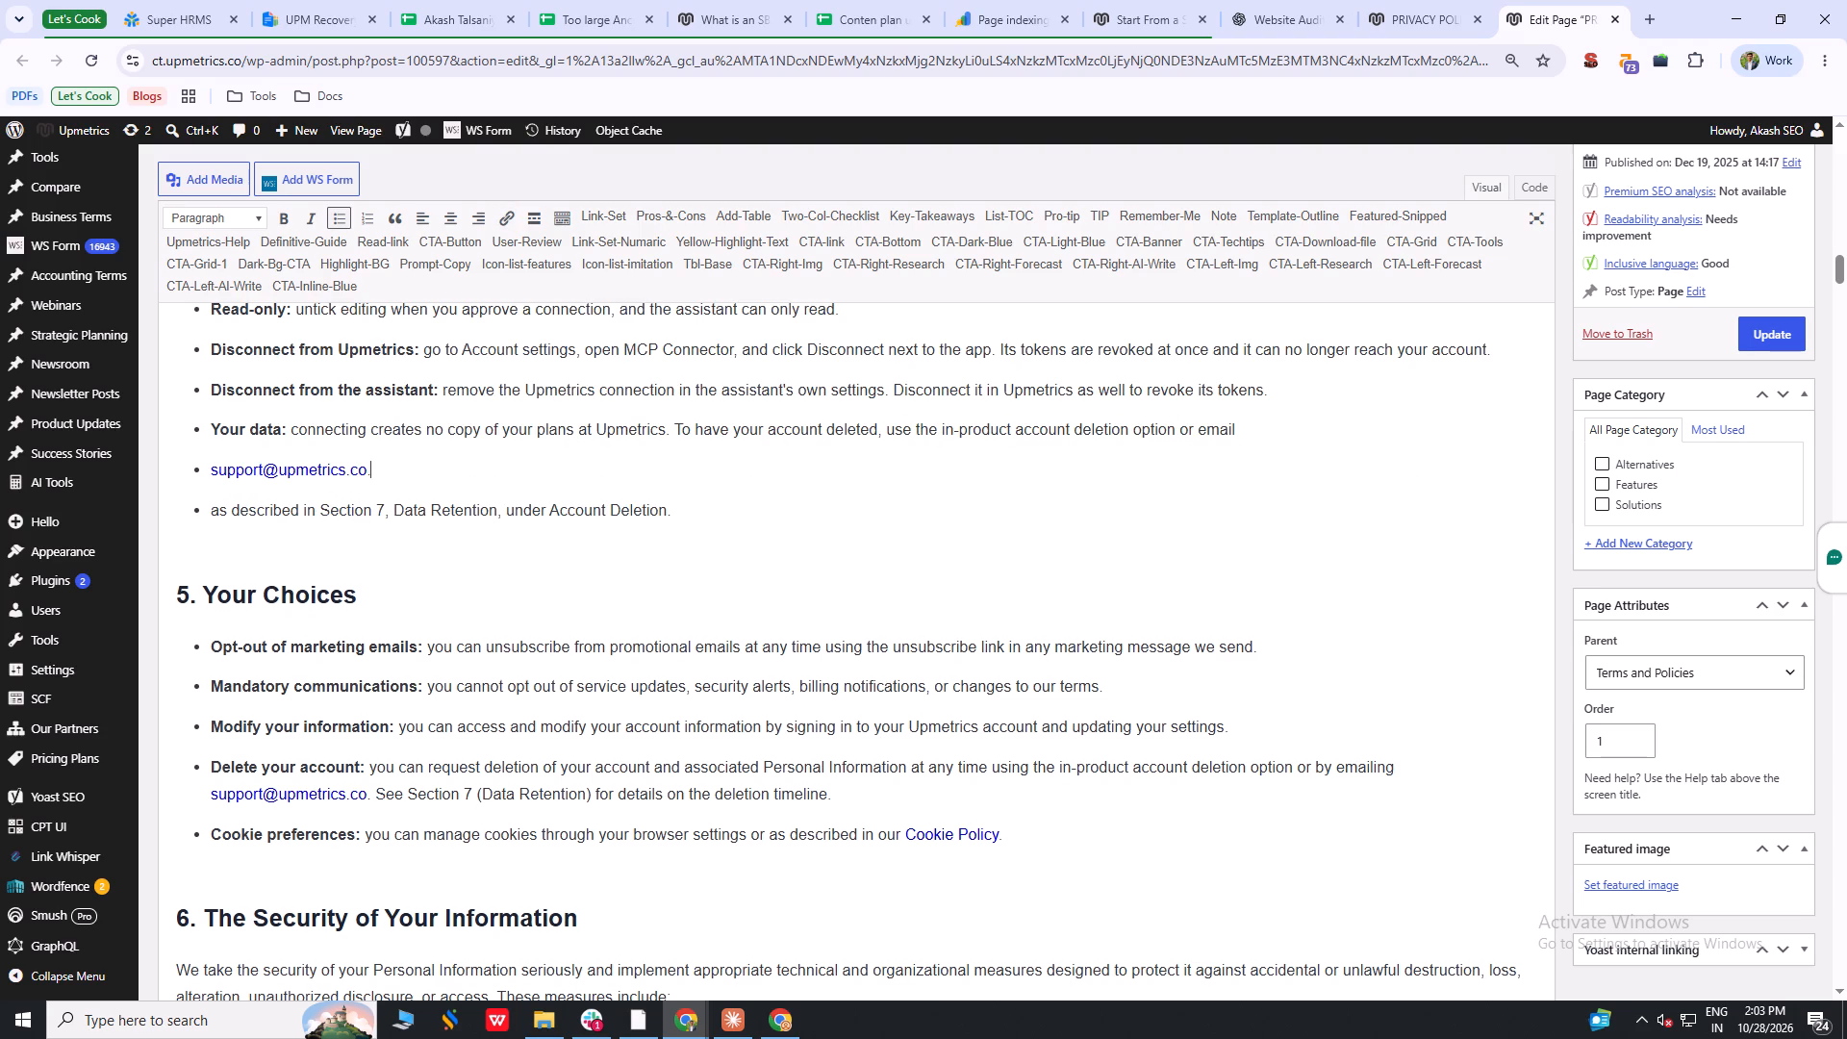
Join the separate support email bullet onto the end of the "Your data" bullet, after "option or email".
{"action": "key", "text": "ctrl+Left"}
{"action": "key", "text": "ctrl+Left"}
{"action": "key", "text": "ctrl+Left"}
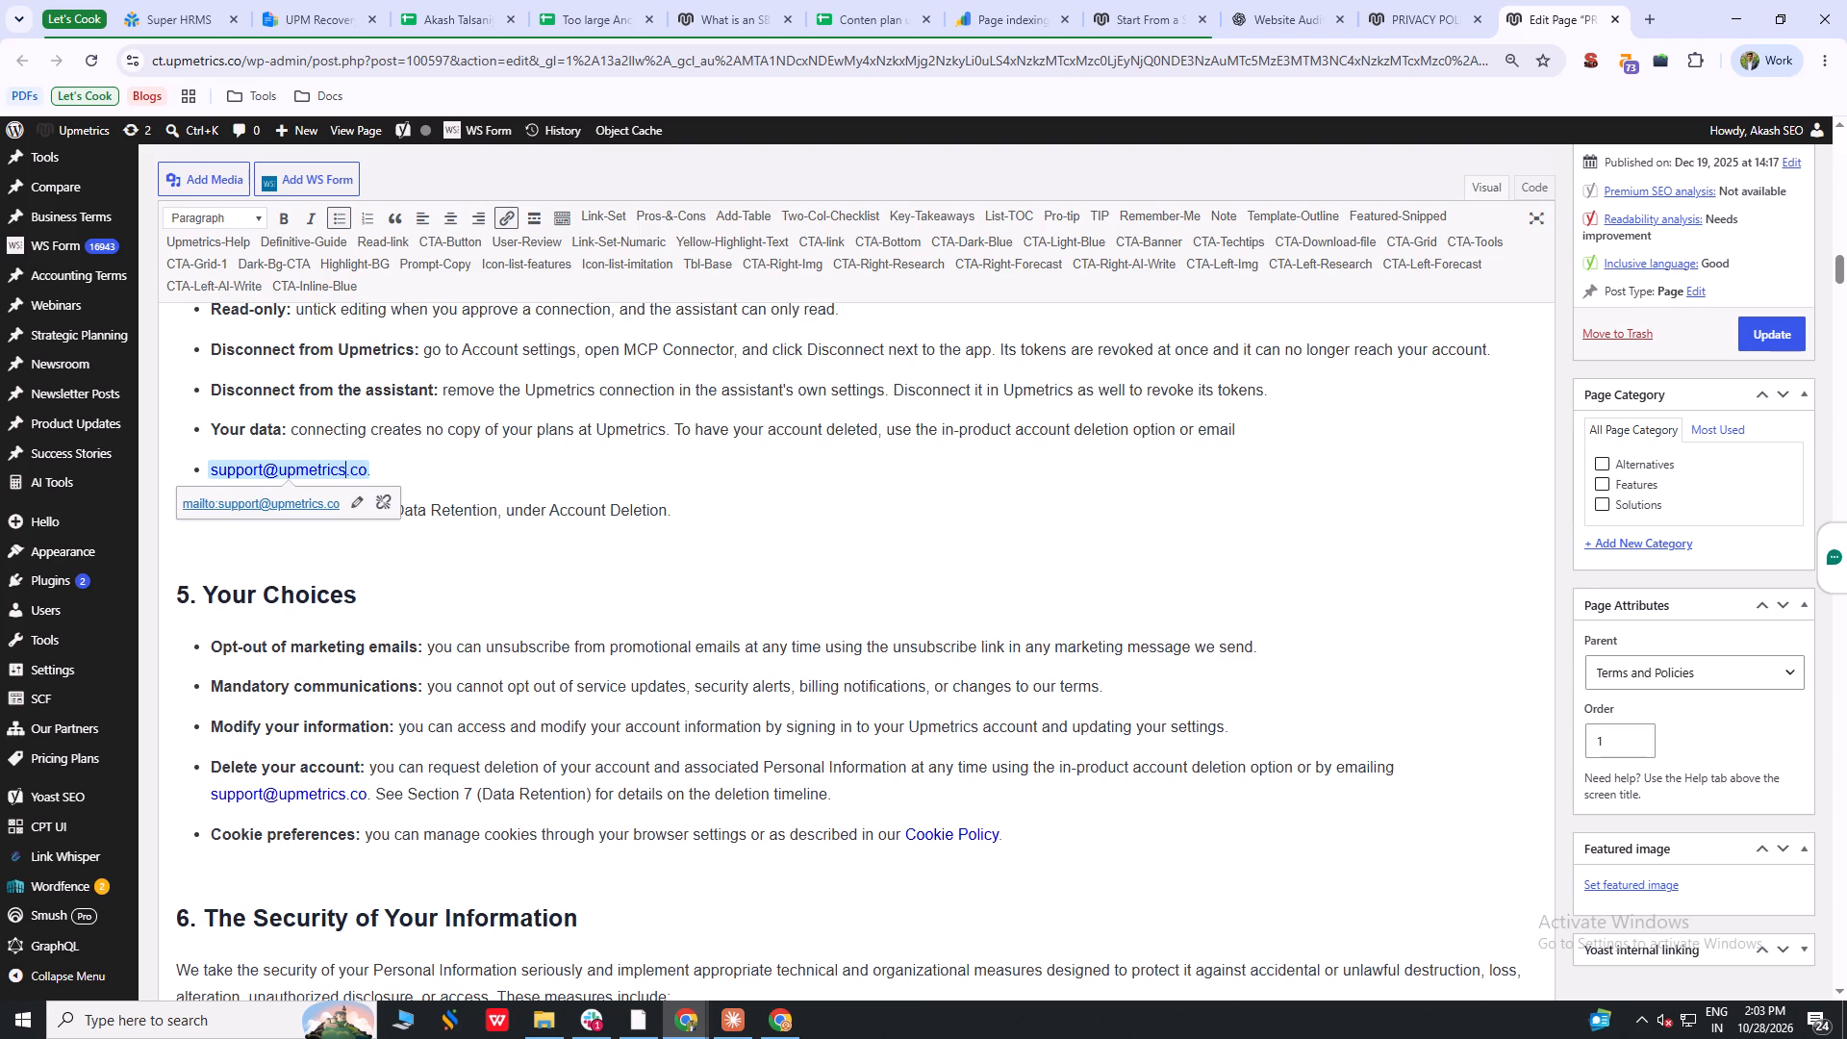
{"action": "key", "text": "ctrl+Left"}
{"action": "key", "text": "ctrl+Left"}
{"action": "key", "text": "ctrl+Left"}
{"action": "key", "text": "BackSpace"}
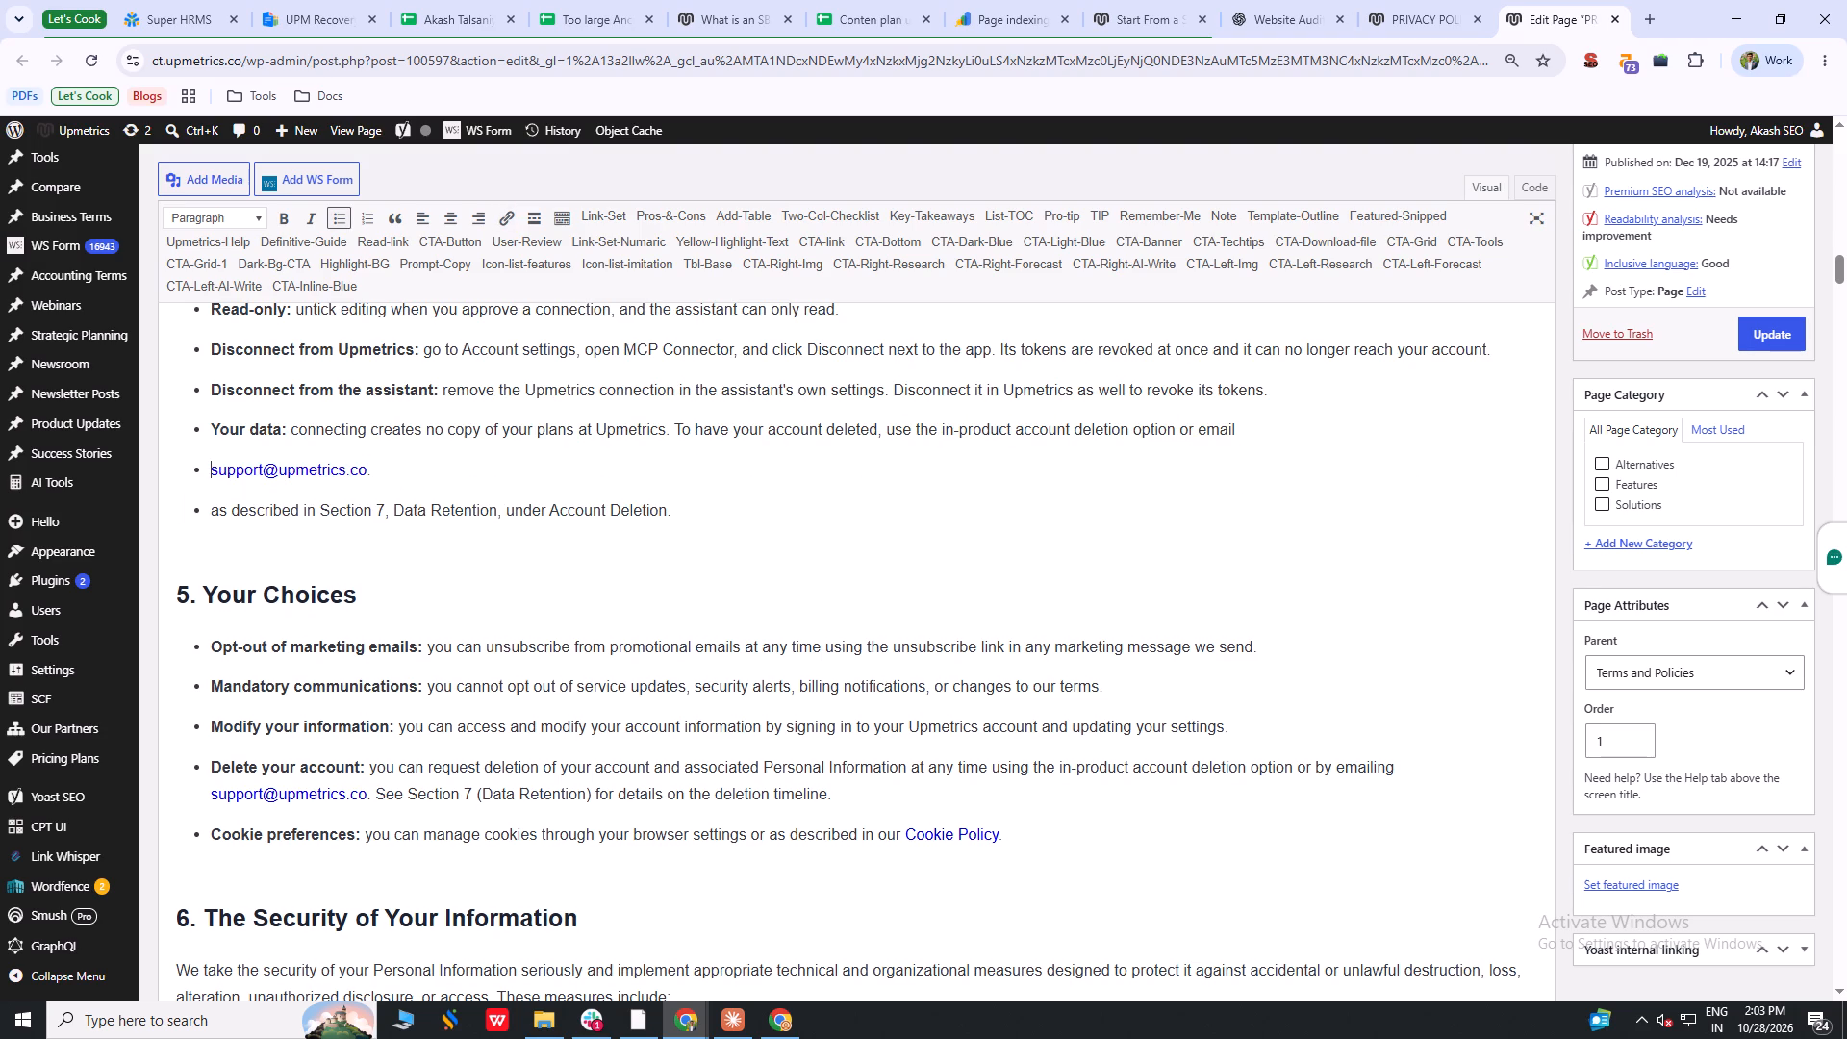
{"action": "key", "text": "BackSpace"}
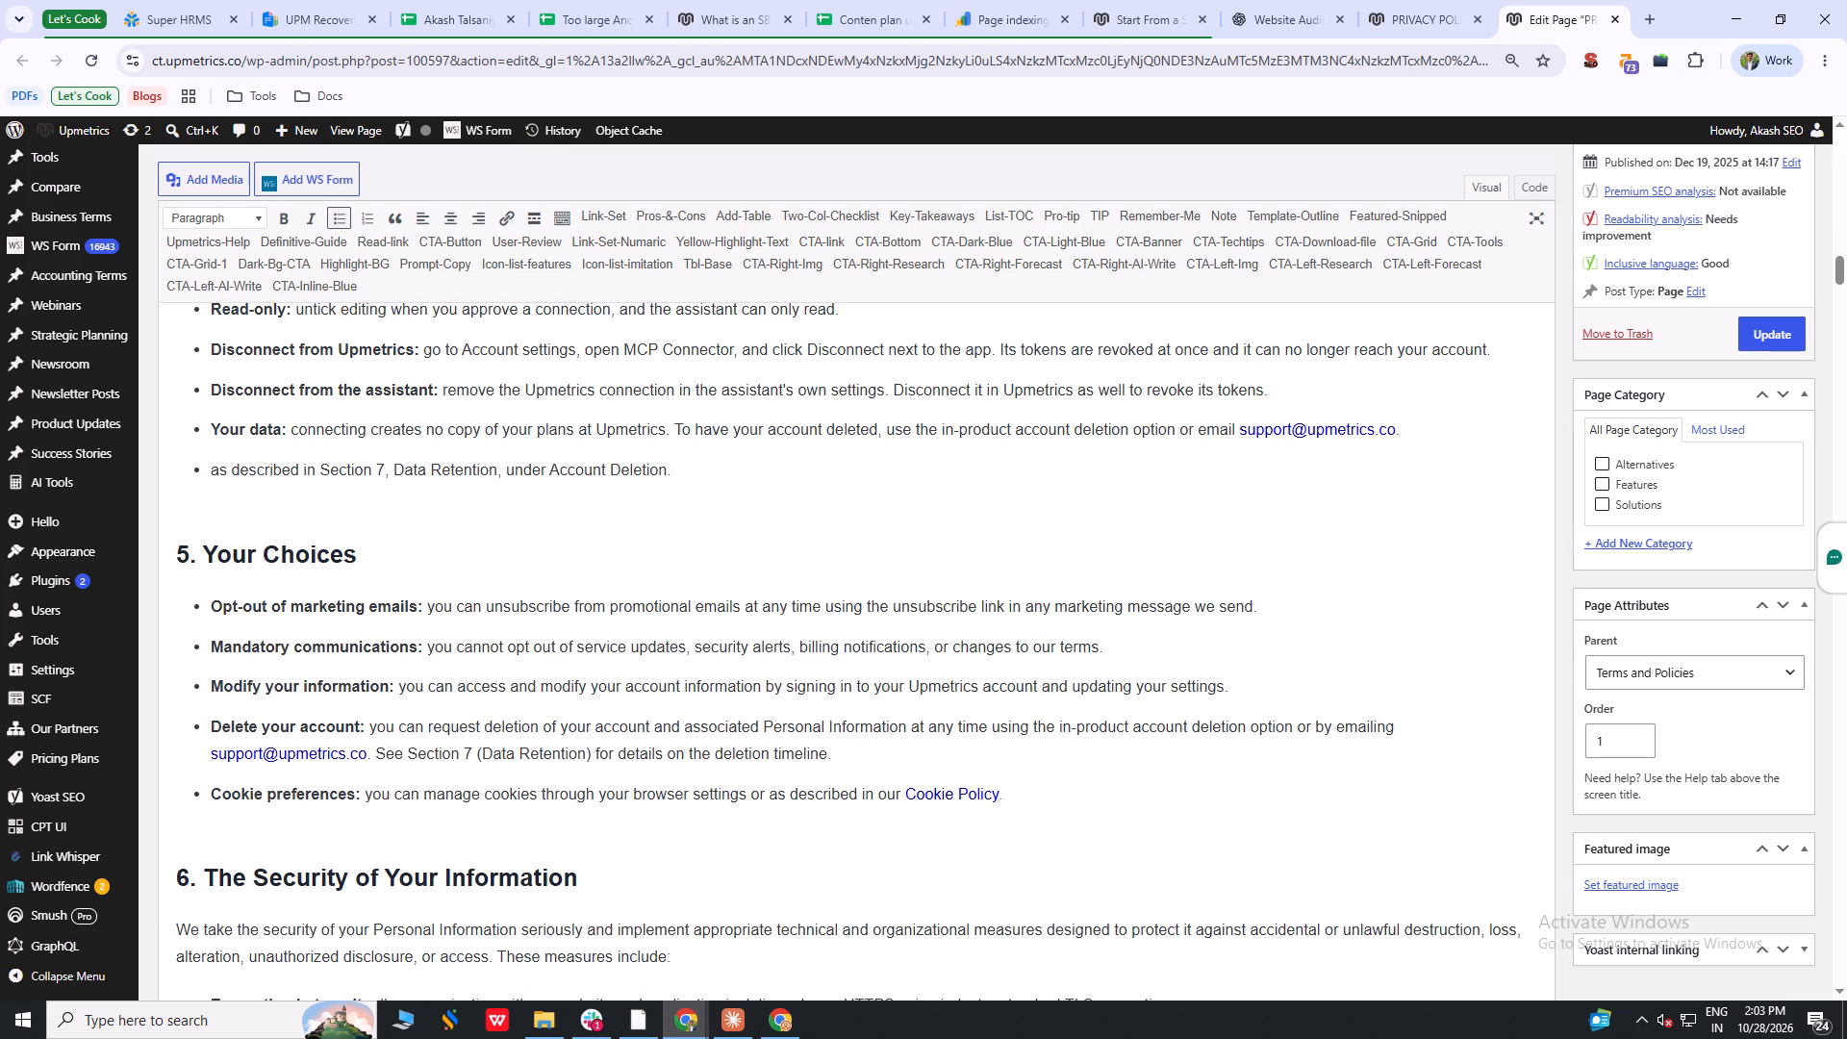
Join the "as described in Section 7, Data Retention, under Account Deletion" bullet onto the "Your data" bullet, removing the period after the email link.
{"action": "key", "text": "Down"}
{"action": "key", "text": "ctrl+Left"}
{"action": "key", "text": "ctrl+Left"}
{"action": "key", "text": "ctrl+Left"}
{"action": "key", "text": "ctrl+Left"}
{"action": "key", "text": "ctrl+Left"}
{"action": "key", "text": "ctrl+Left"}
{"action": "key", "text": "ctrl+Left"}
{"action": "key", "text": "ctrl+Left"}
{"action": "key", "text": "ctrl+Left"}
{"action": "key", "text": "ctrl+Left"}
{"action": "key", "text": "ctrl+Left"}
{"action": "key", "text": "ctrl+Left"}
{"action": "key", "text": "ctrl+Left"}
{"action": "key", "text": "ctrl+Left"}
{"action": "key", "text": "ctrl+Left"}
{"action": "key", "text": "ctrl+Right"}
{"action": "key", "text": "ctrl+Right"}
Merge the stray bullet "as described in Section 7, Data Retention, under Account Deletion." into the end of the "Your data" bullet.
{"action": "key", "text": "BackSpace"}
{"action": "key", "text": "BackSpace"}
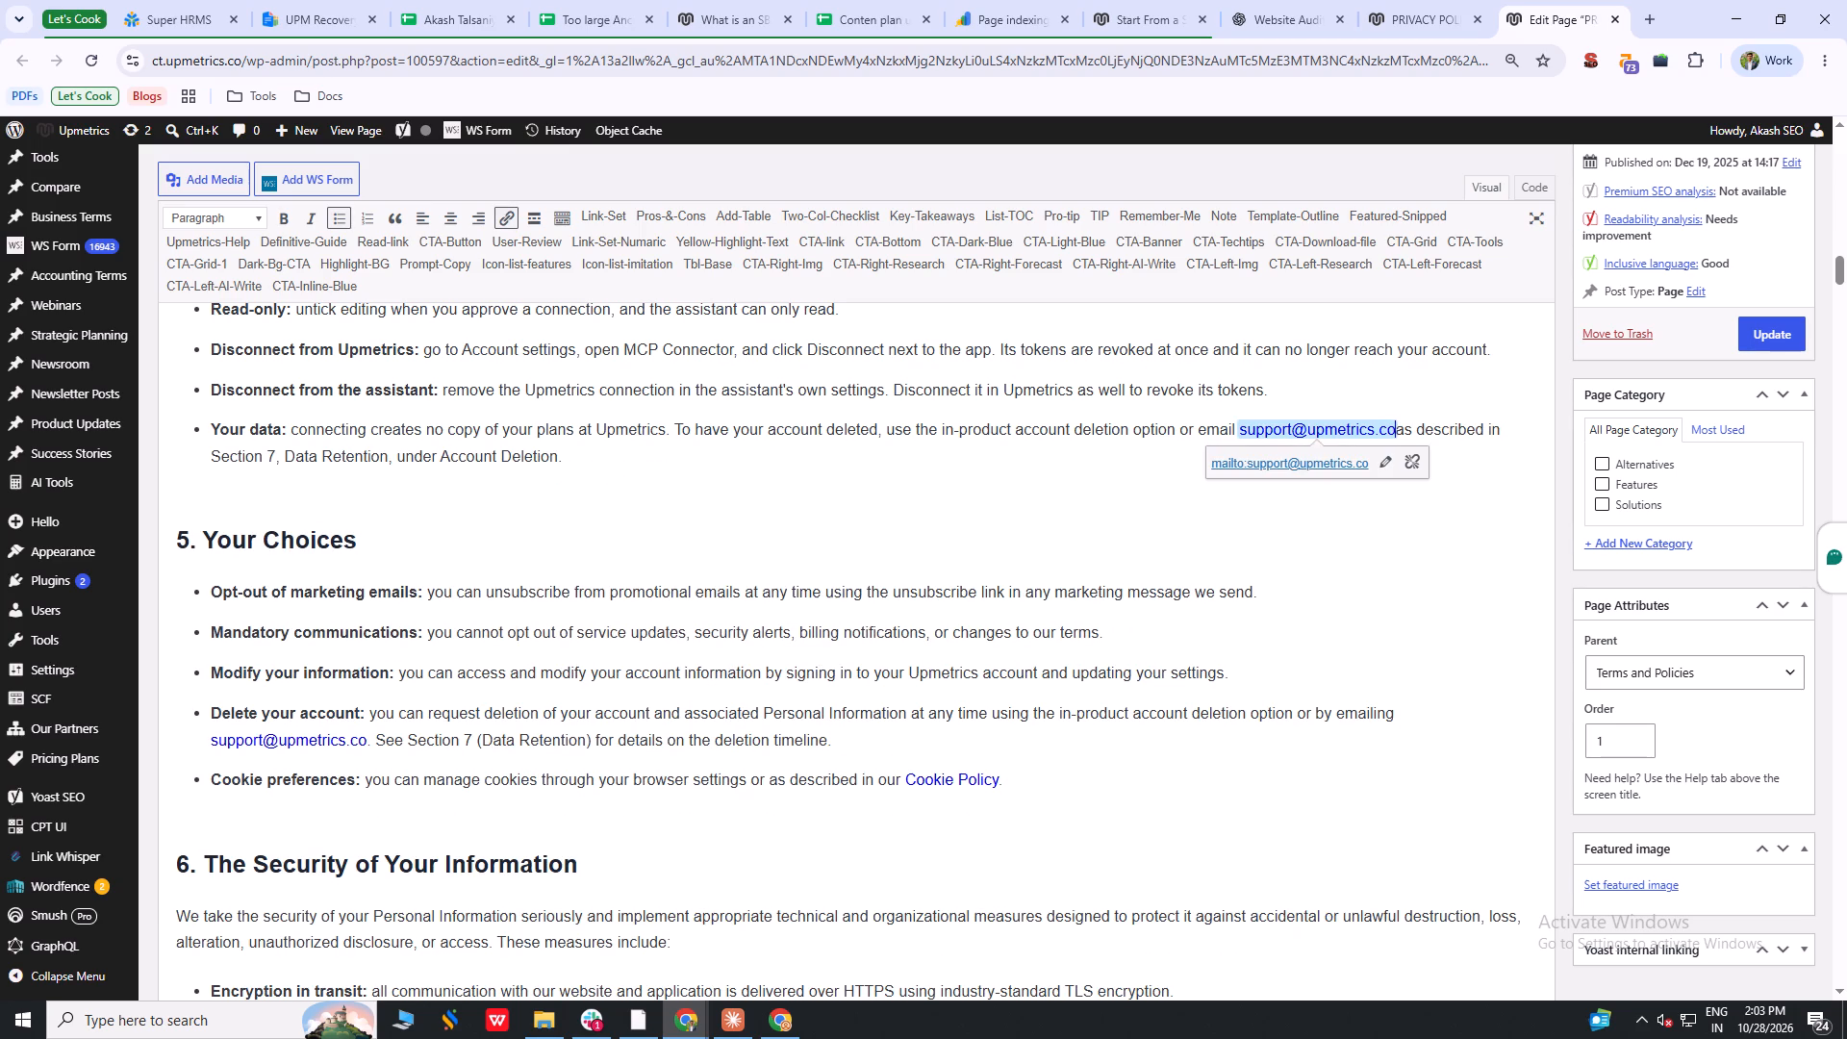
Insert an unlinked comma and space between the support email link and "as described in" in the "Your data" bullet.
{"action": "type", "text": ","}
{"action": "key", "text": "space"}
{"action": "key", "text": "BackSpace"}
{"action": "key", "text": "BackSpace"}
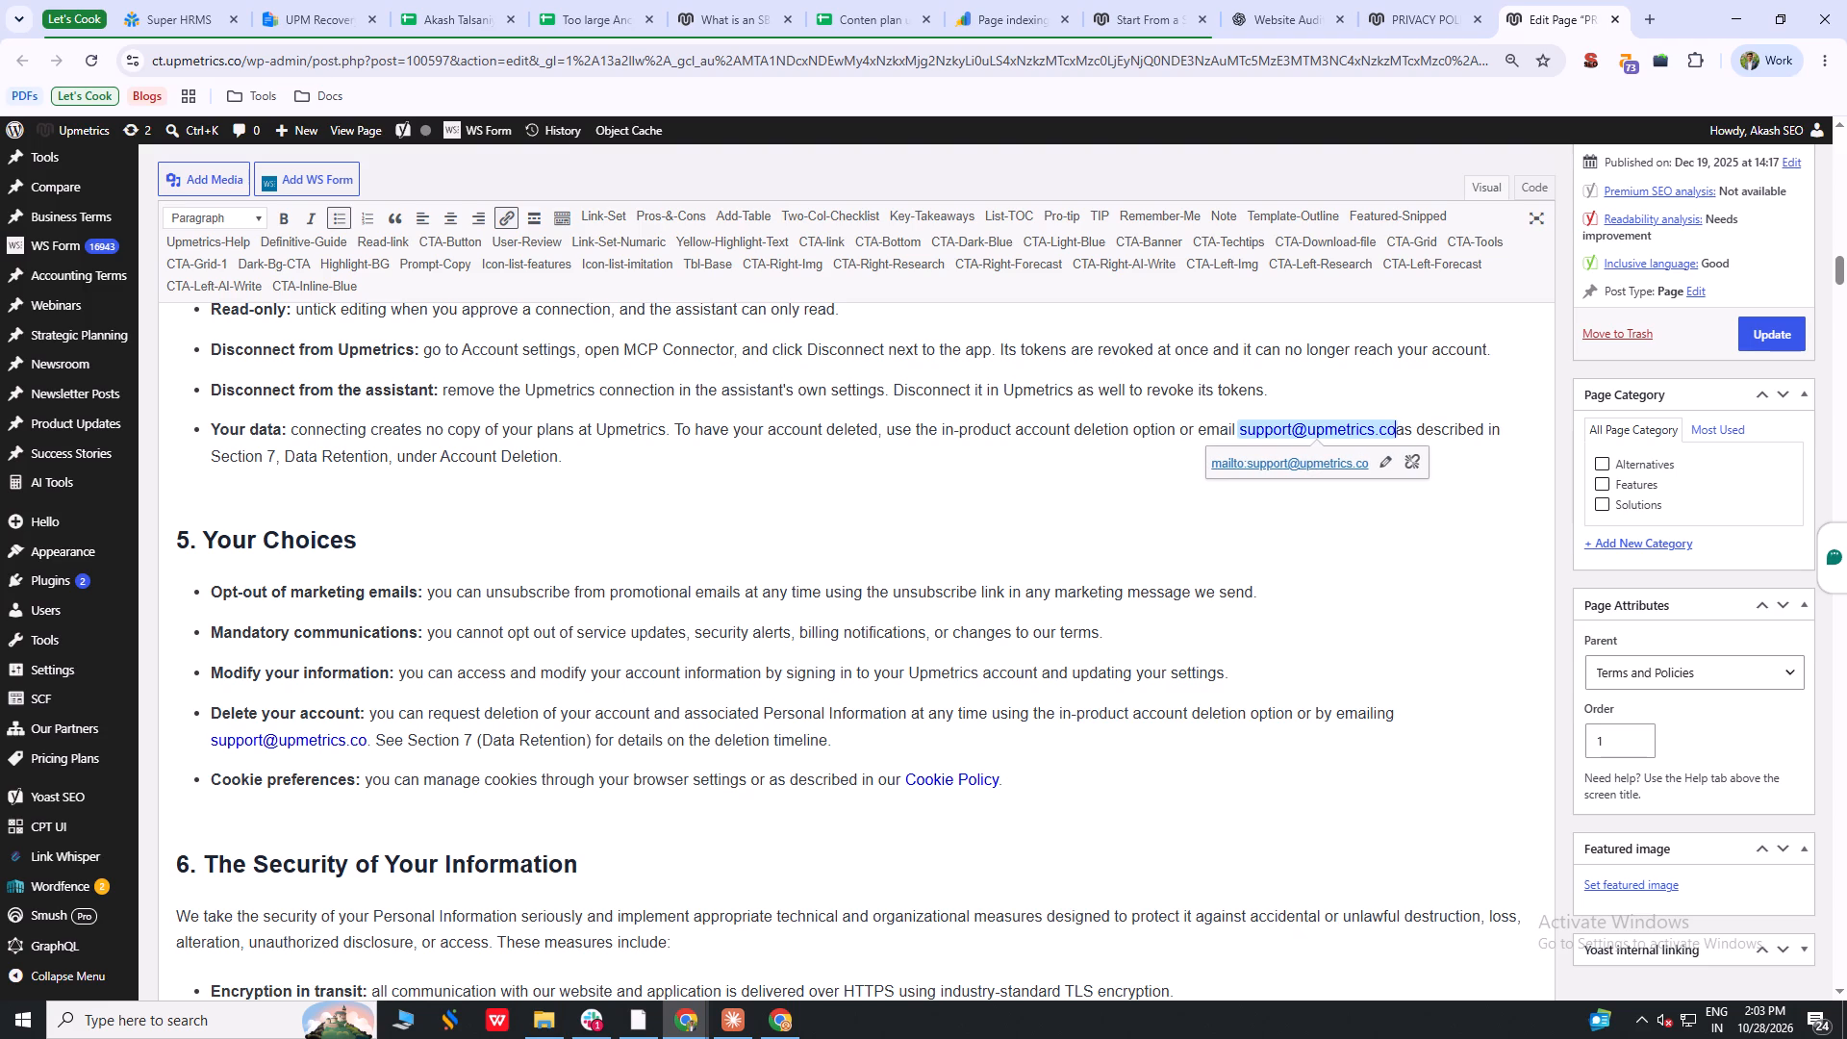
{"action": "key", "text": "space"}
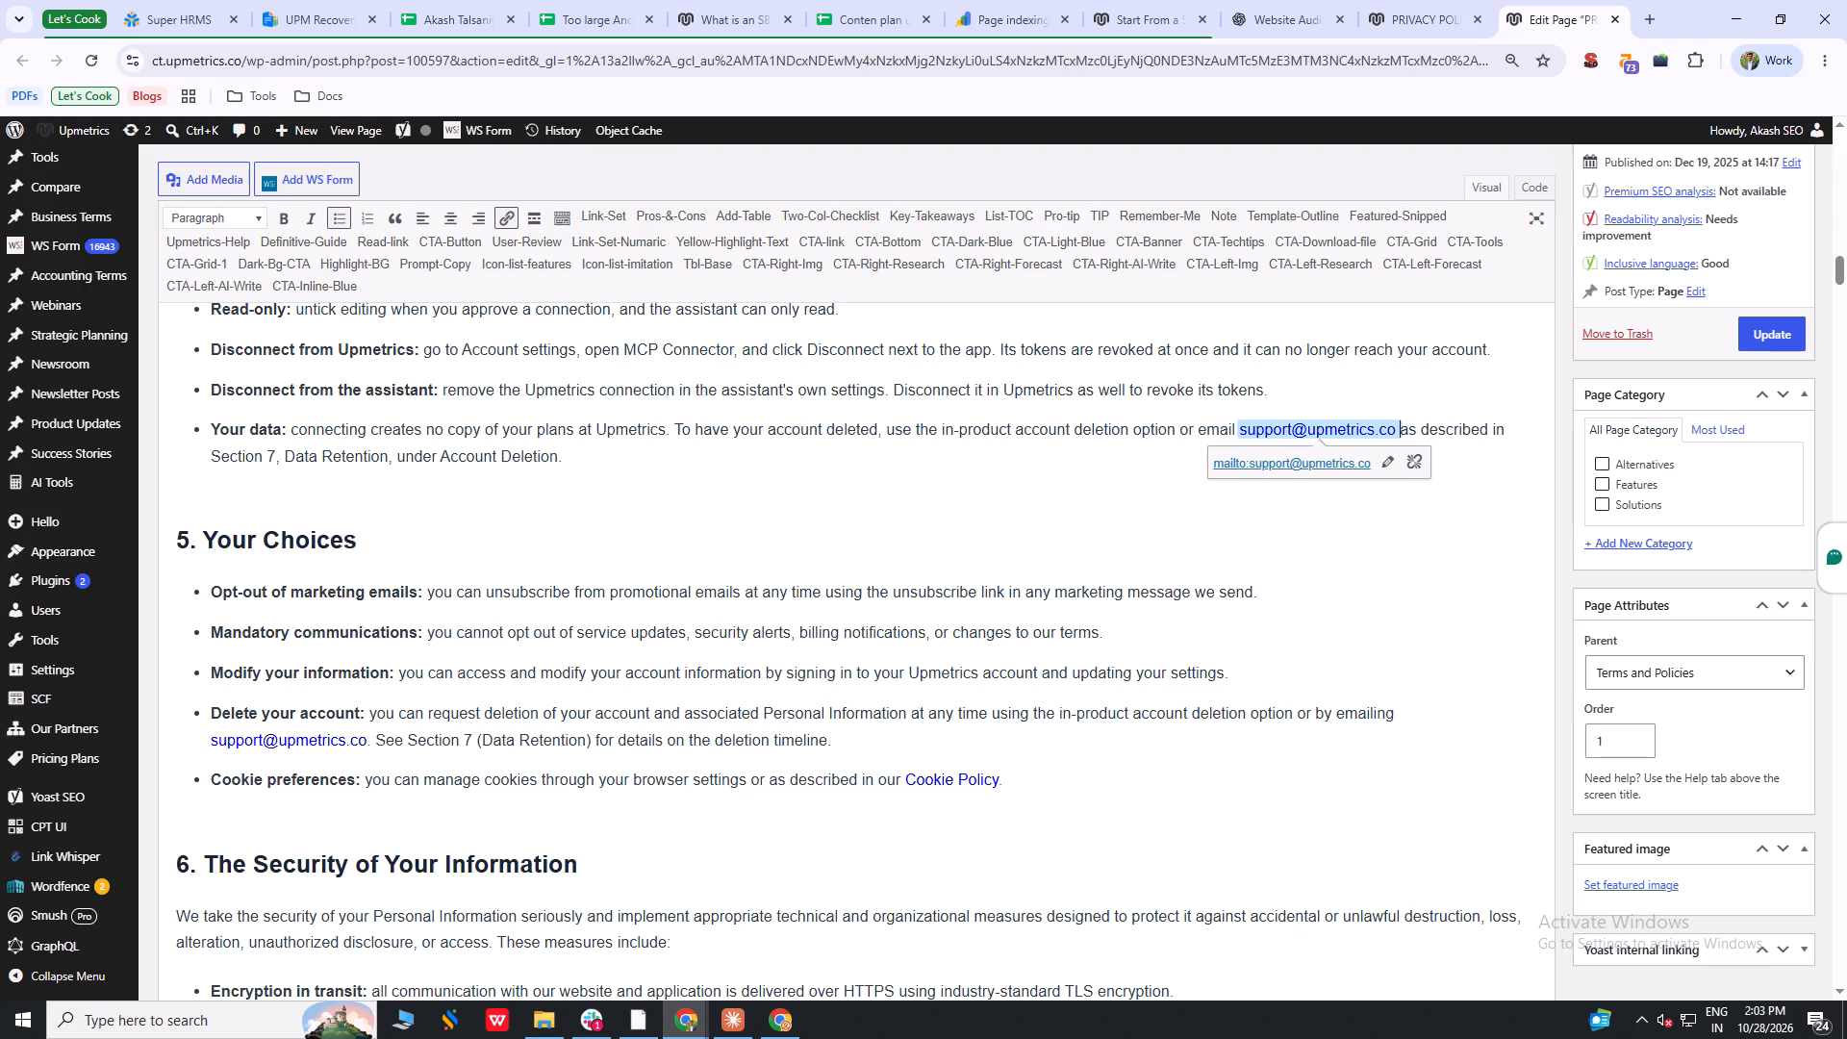
{"action": "key", "text": "Delete"}
{"action": "key", "text": "Right"}
{"action": "key", "text": "Left"}
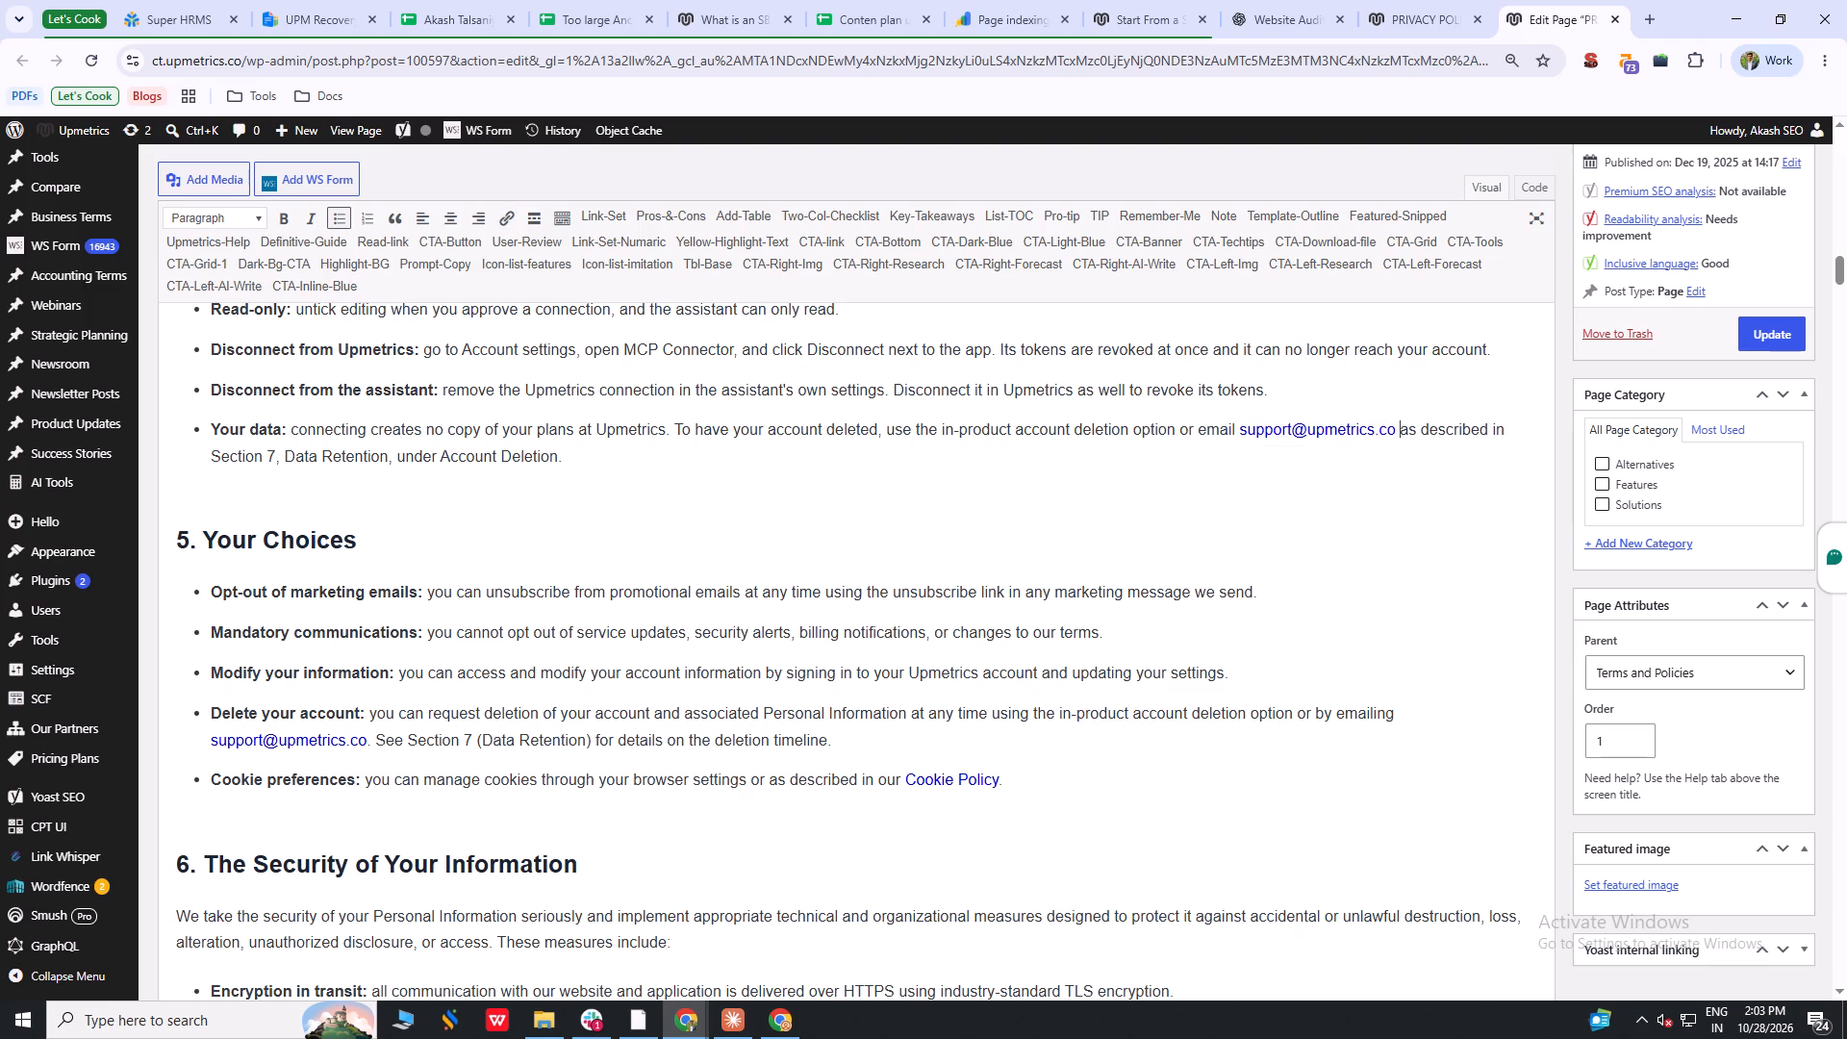
{"action": "key", "text": "Left"}
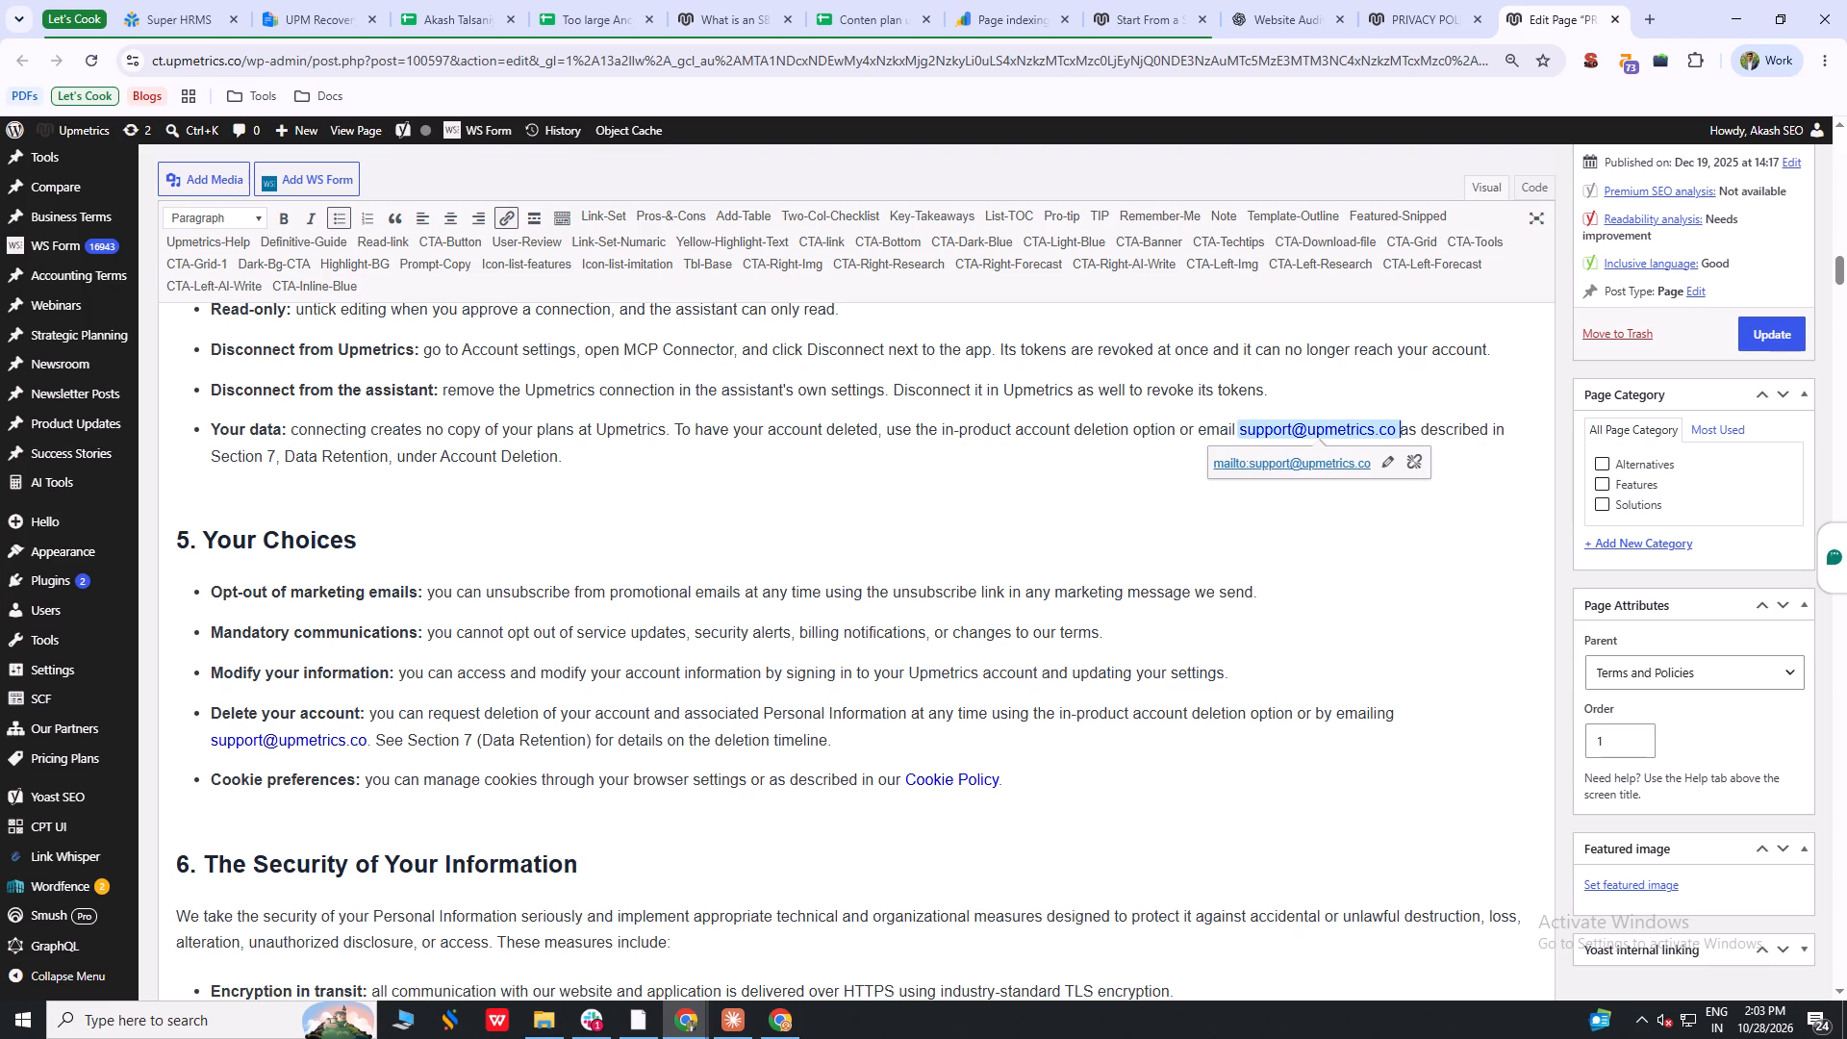
{"action": "key", "text": "Left"}
{"action": "key", "text": "Delete"}
{"action": "key", "text": "Right"}
{"action": "key", "text": "space"}
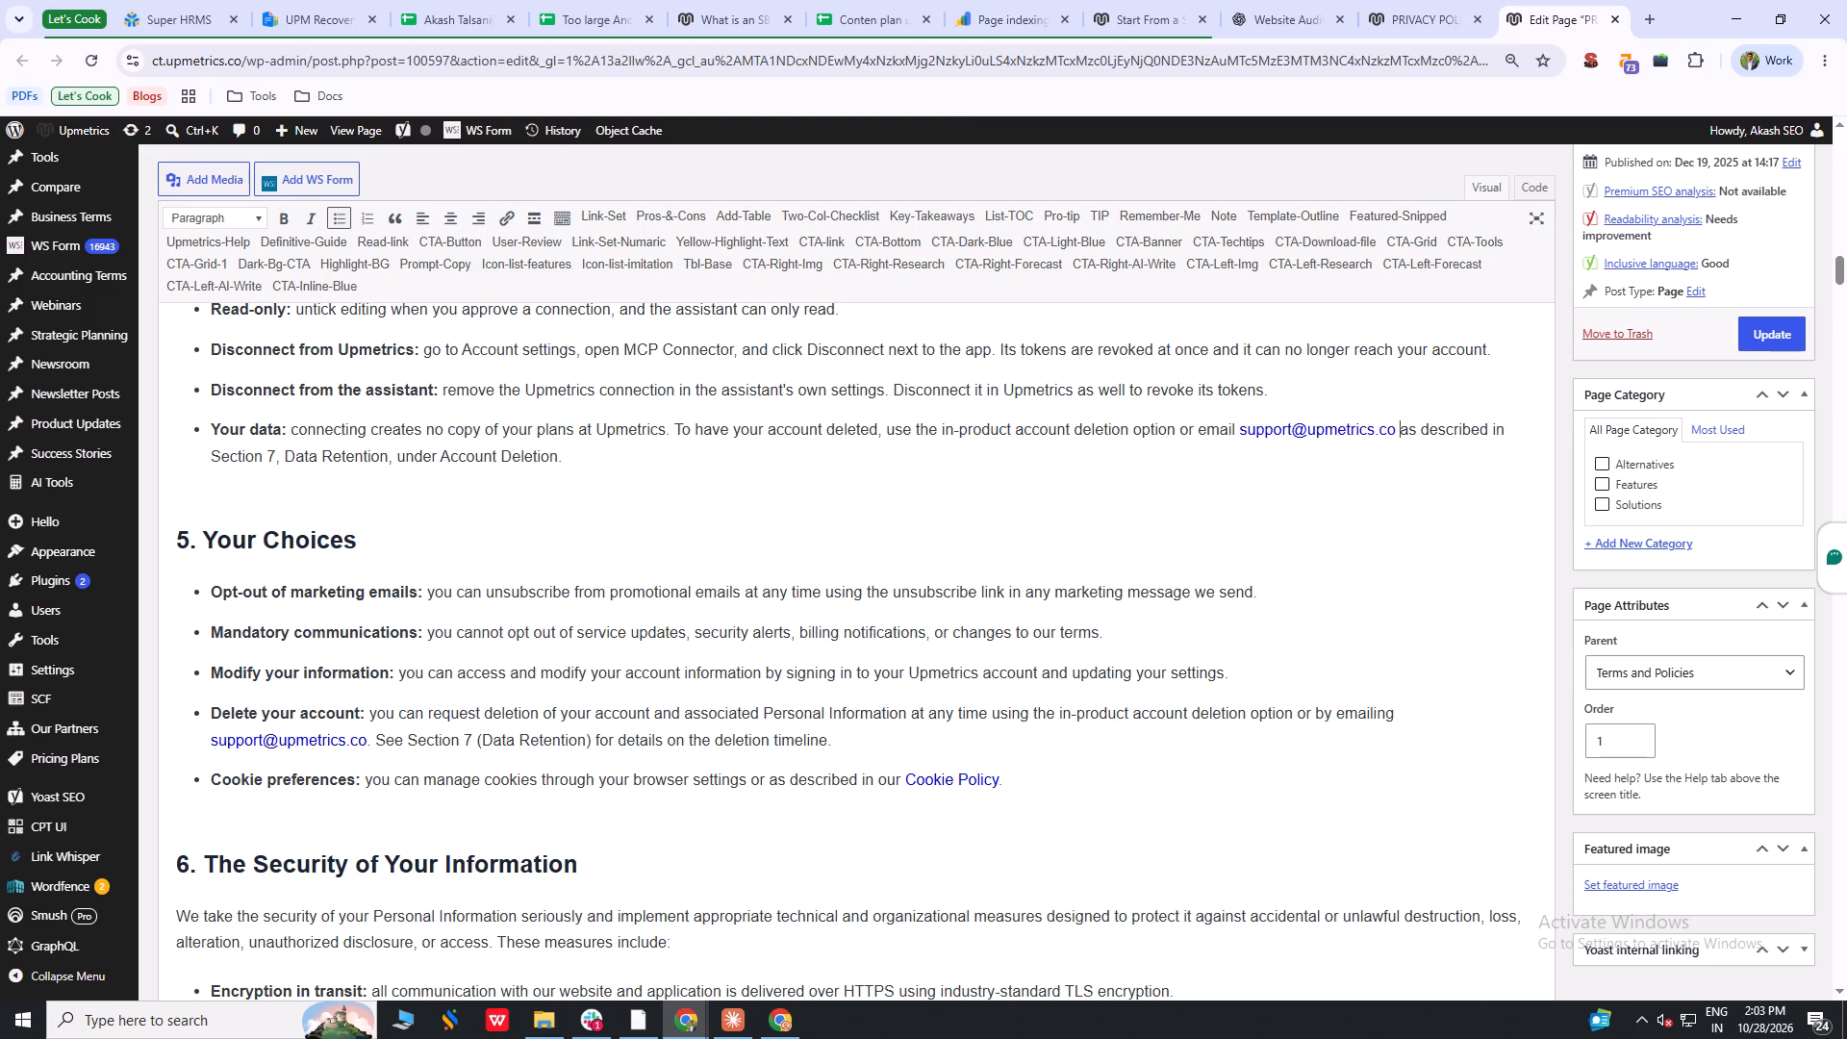
{"action": "key", "text": "Left"}
{"action": "key", "text": "comma"}
Update the published Privacy Policy page with the edited "Your data" bullet.
{"action": "left_click", "coordinate": [569, 709]}
{"action": "left_click", "coordinate": [885, 710]}
{"action": "left_click", "coordinate": [1174, 690]}
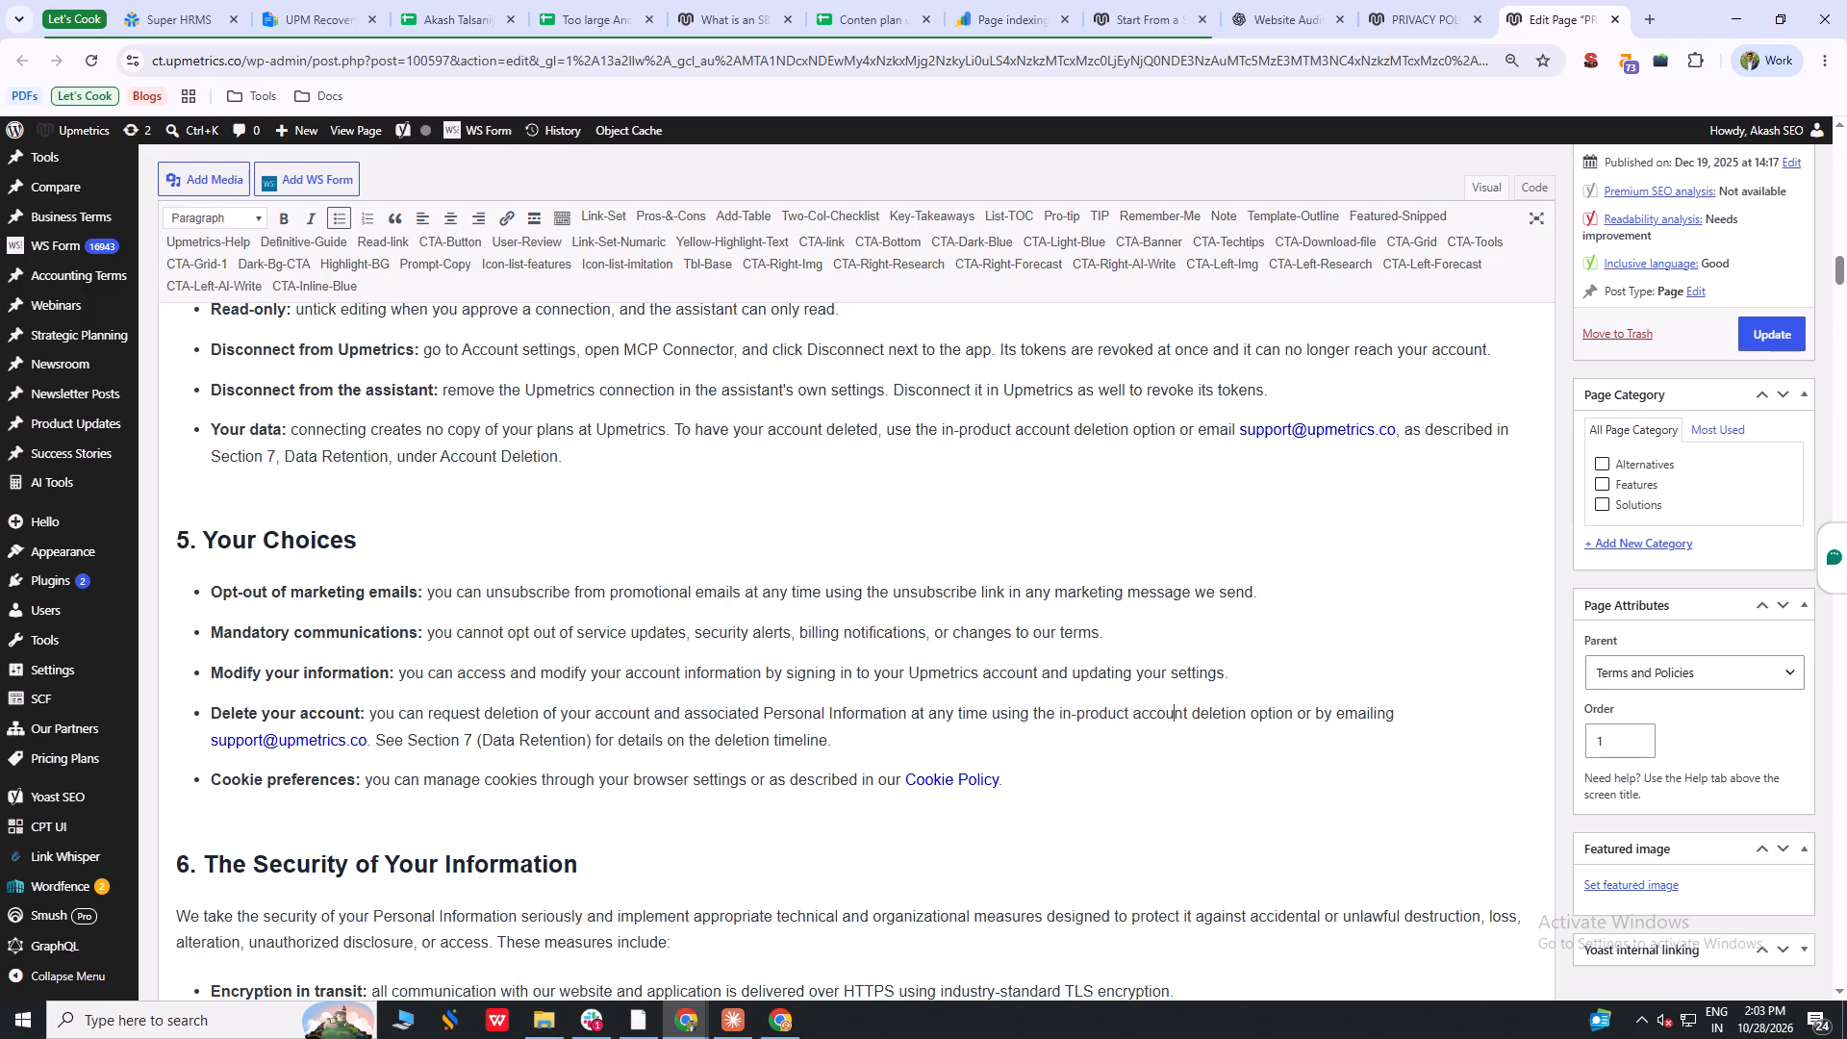
{"action": "left_click", "coordinate": [1164, 435]}
{"action": "left_click", "coordinate": [615, 441]}
{"action": "left_click", "coordinate": [1765, 332]}
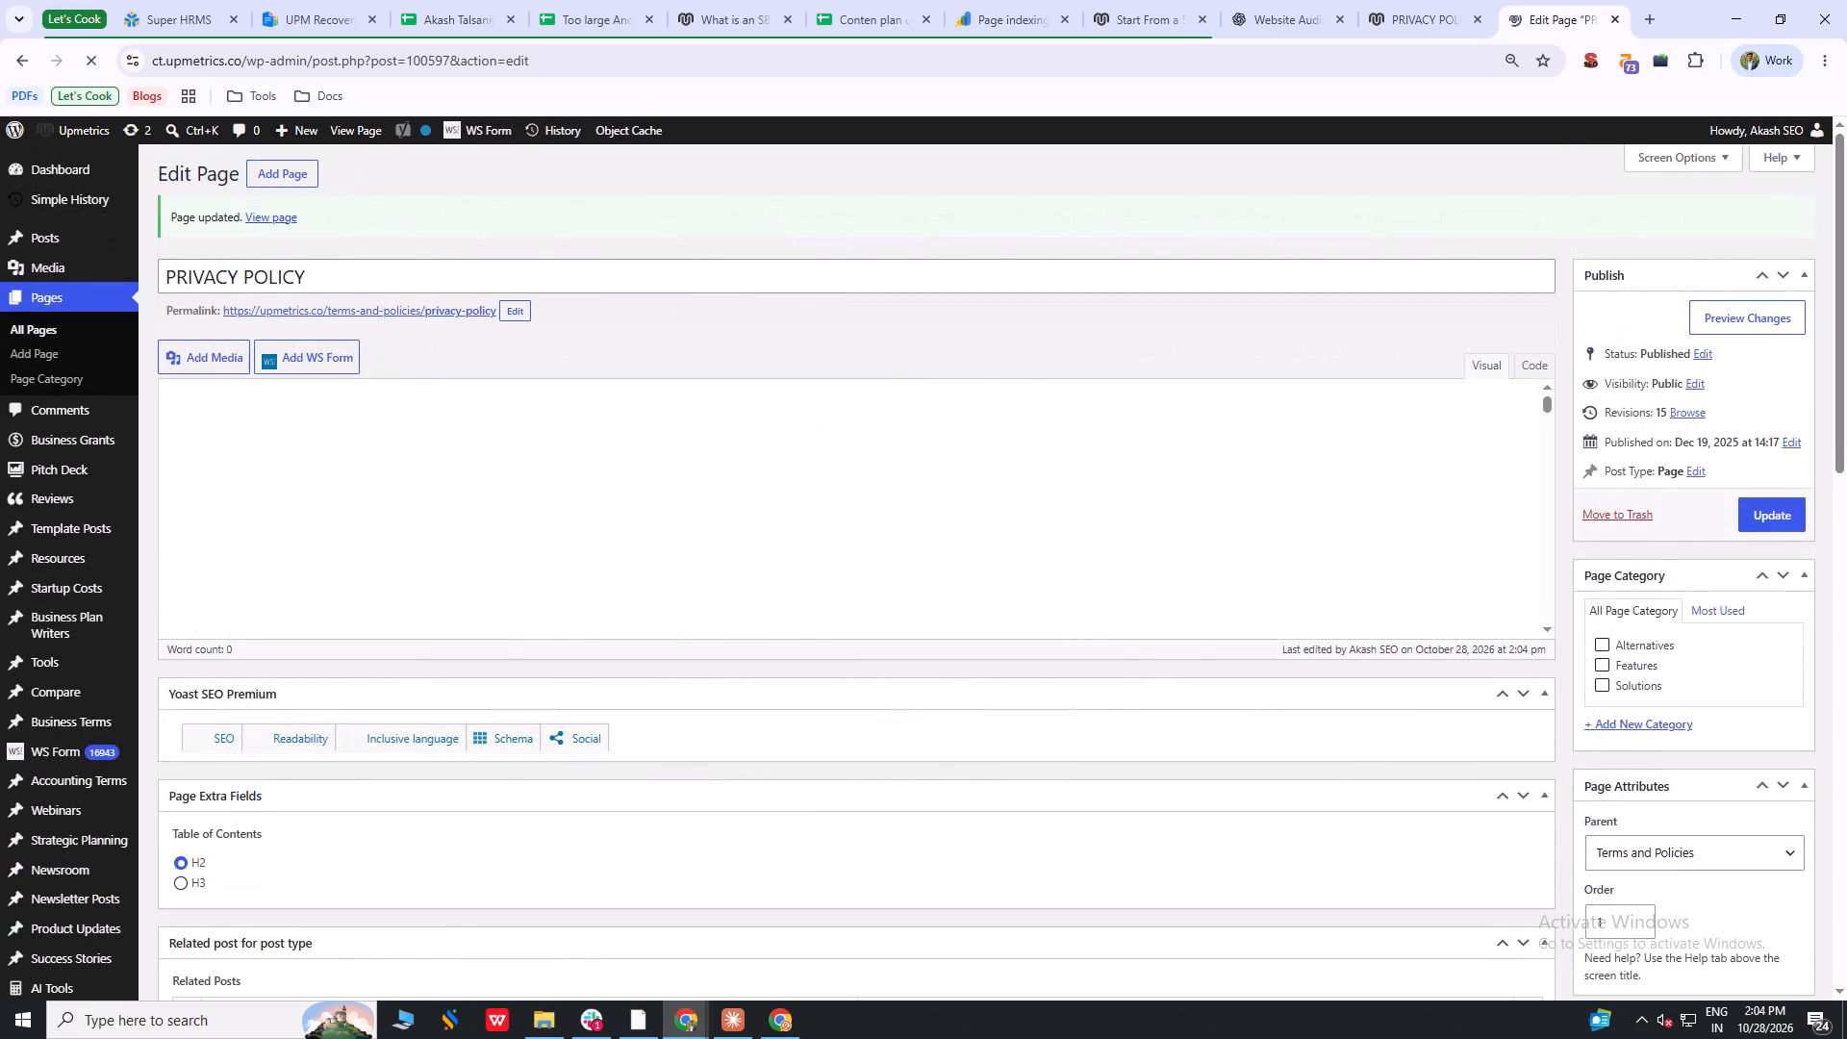
Reload the live Privacy Policy page and check the wording of the "Your data" bullet under "Your choices".
{"action": "left_click", "coordinate": [1421, 0]}
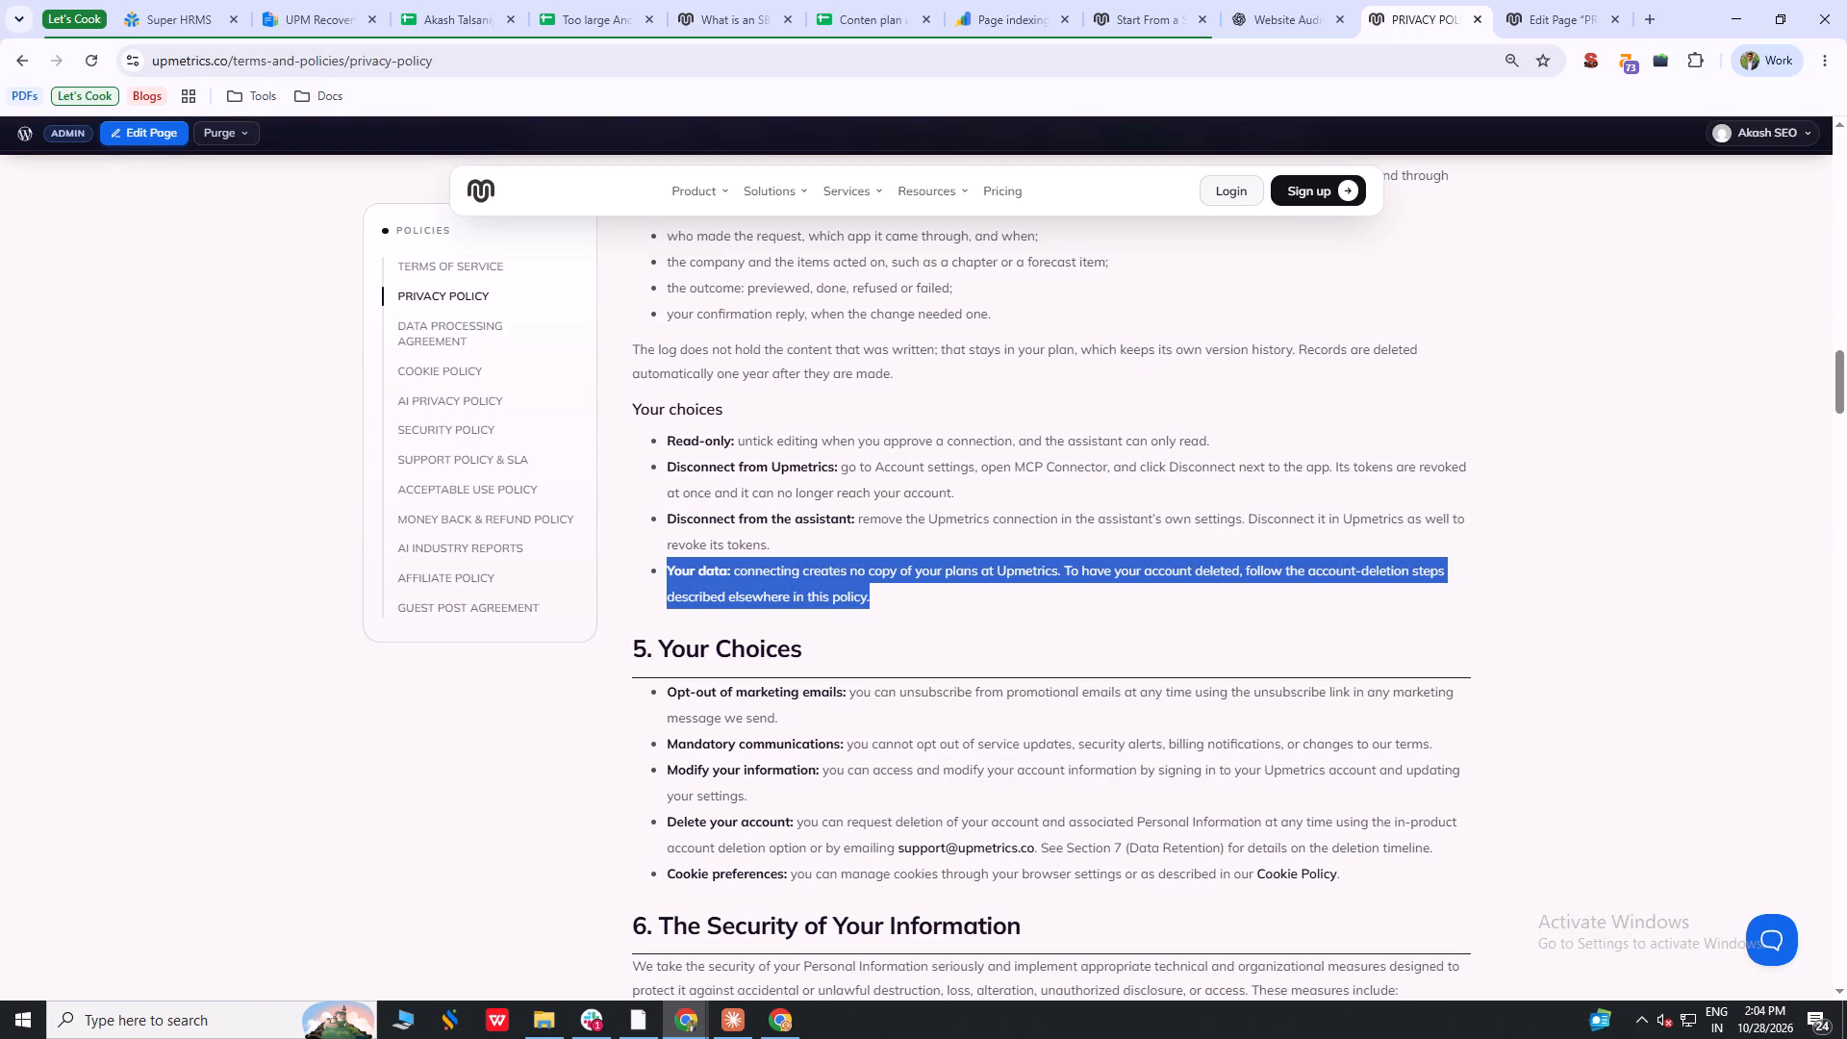
{"action": "left_click", "coordinate": [984, 614]}
{"action": "key", "text": "F5"}
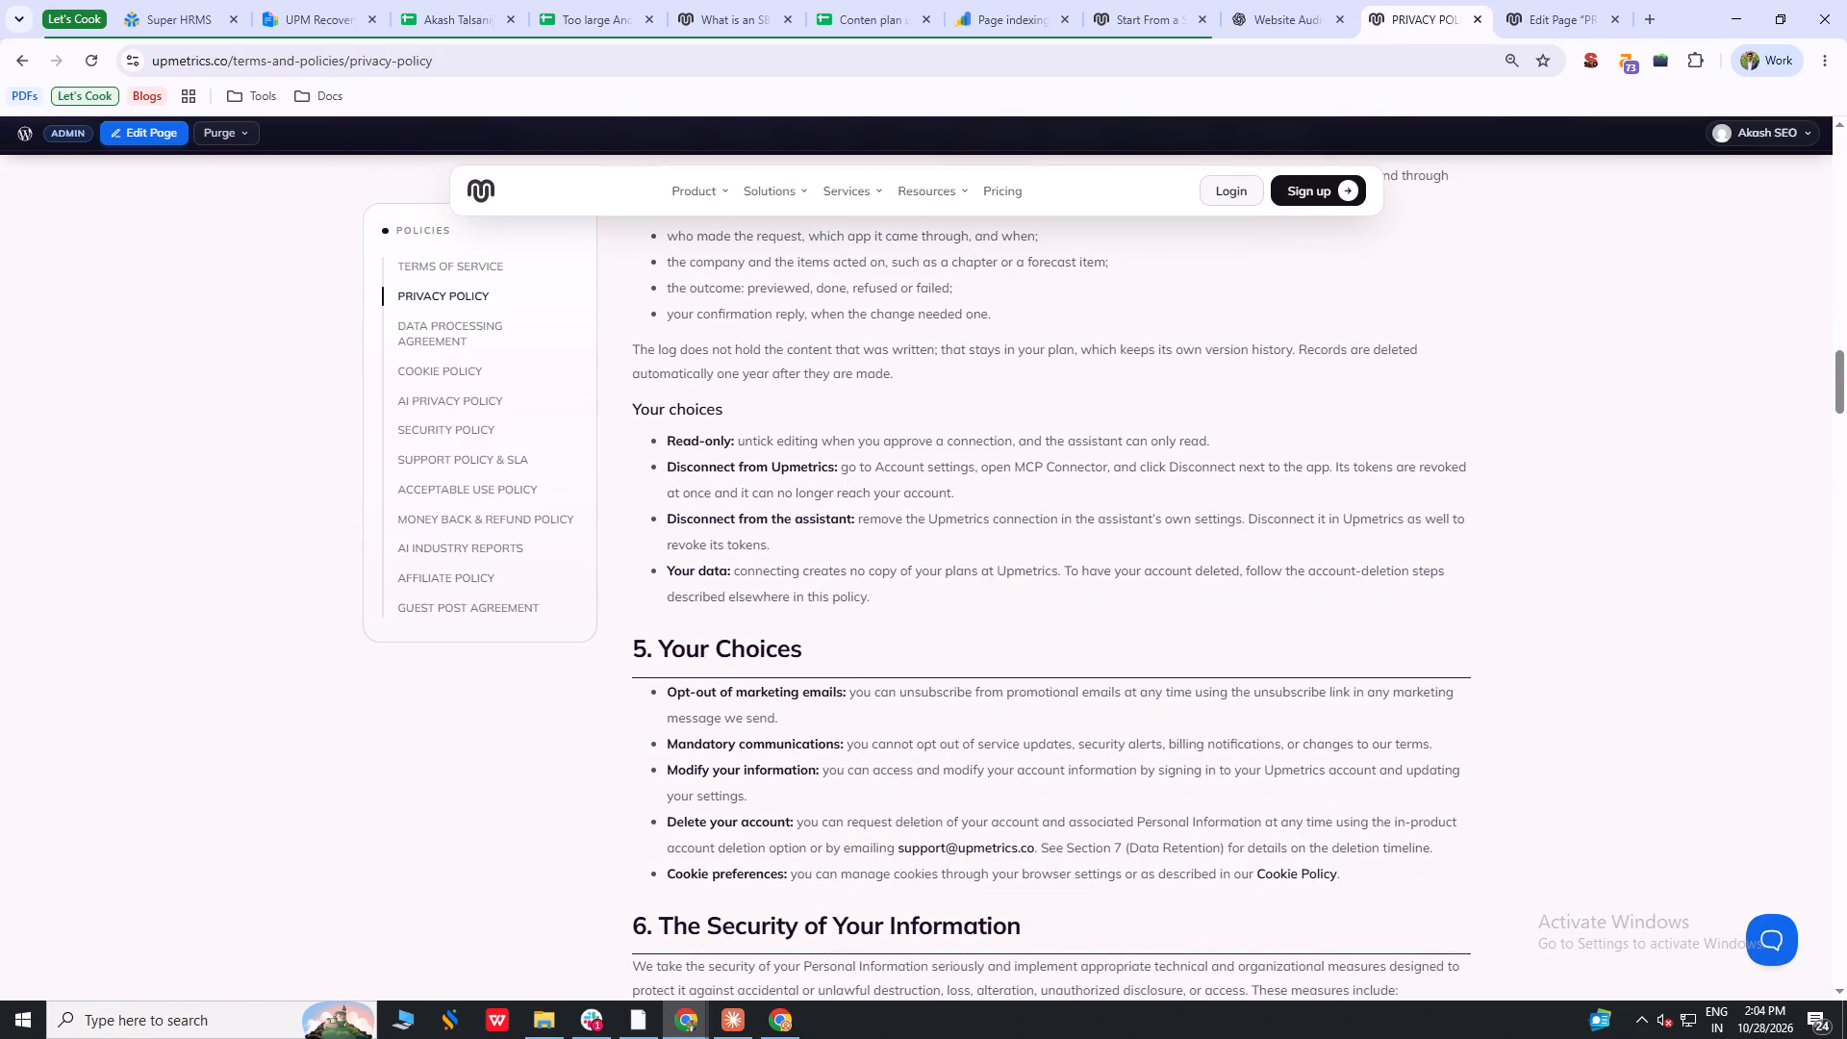
{"action": "left_click", "coordinate": [278, 166]}
{"action": "key", "text": "F5"}
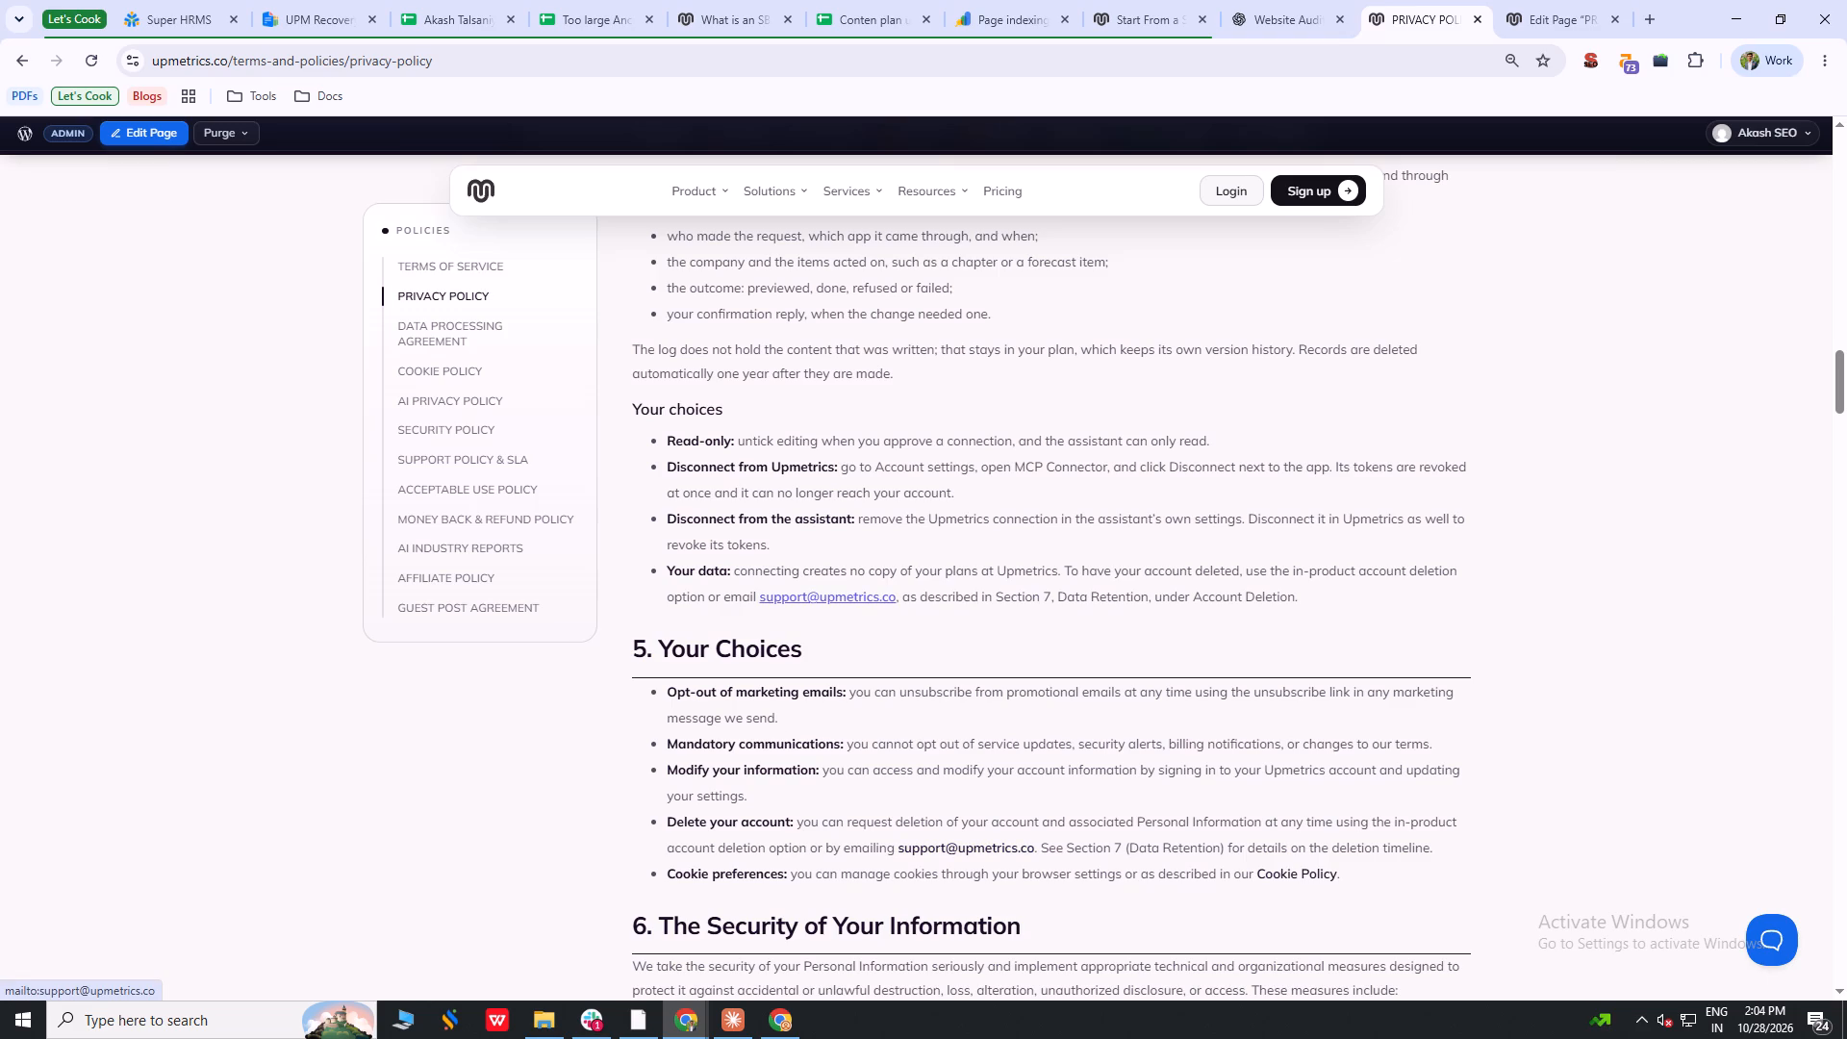
{"action": "left_click_drag", "start_coordinate": [992, 596], "coordinate": [1281, 605]}
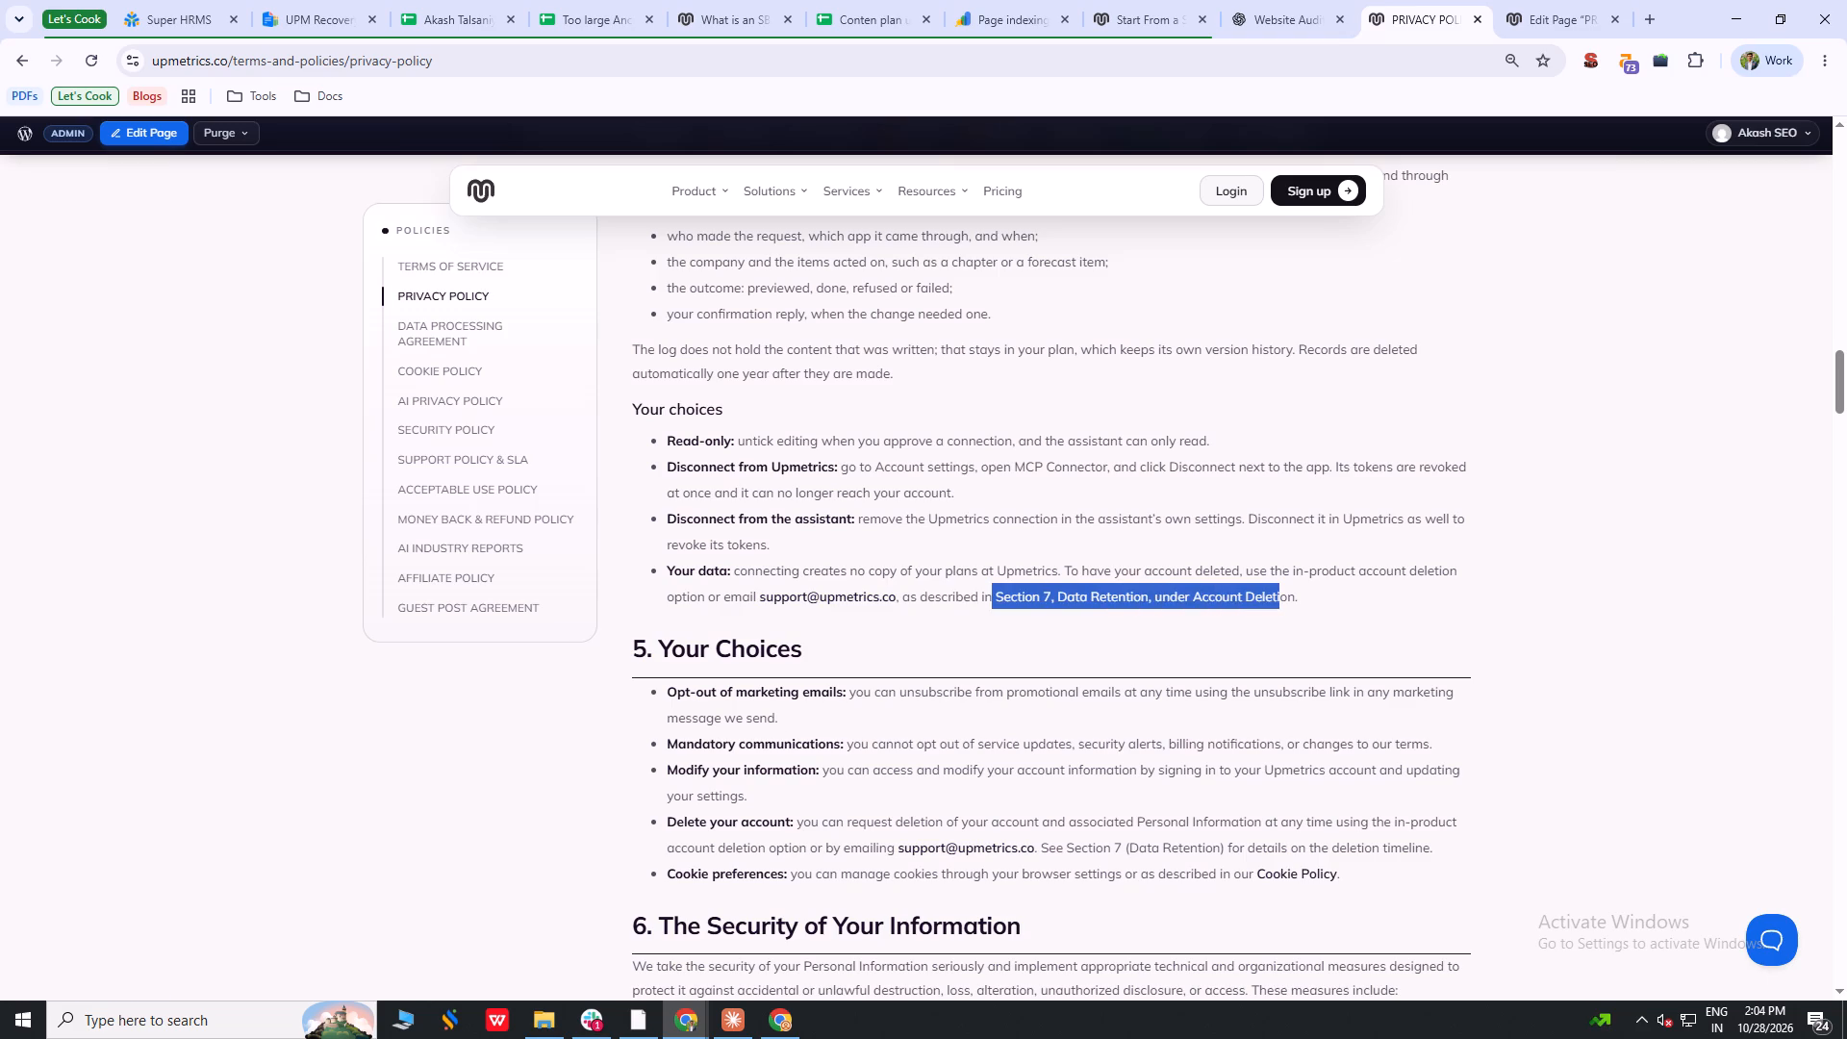
{"action": "left_click", "coordinate": [1281, 605]}
{"action": "left_click_drag", "start_coordinate": [1170, 556], "coordinate": [1323, 567]}
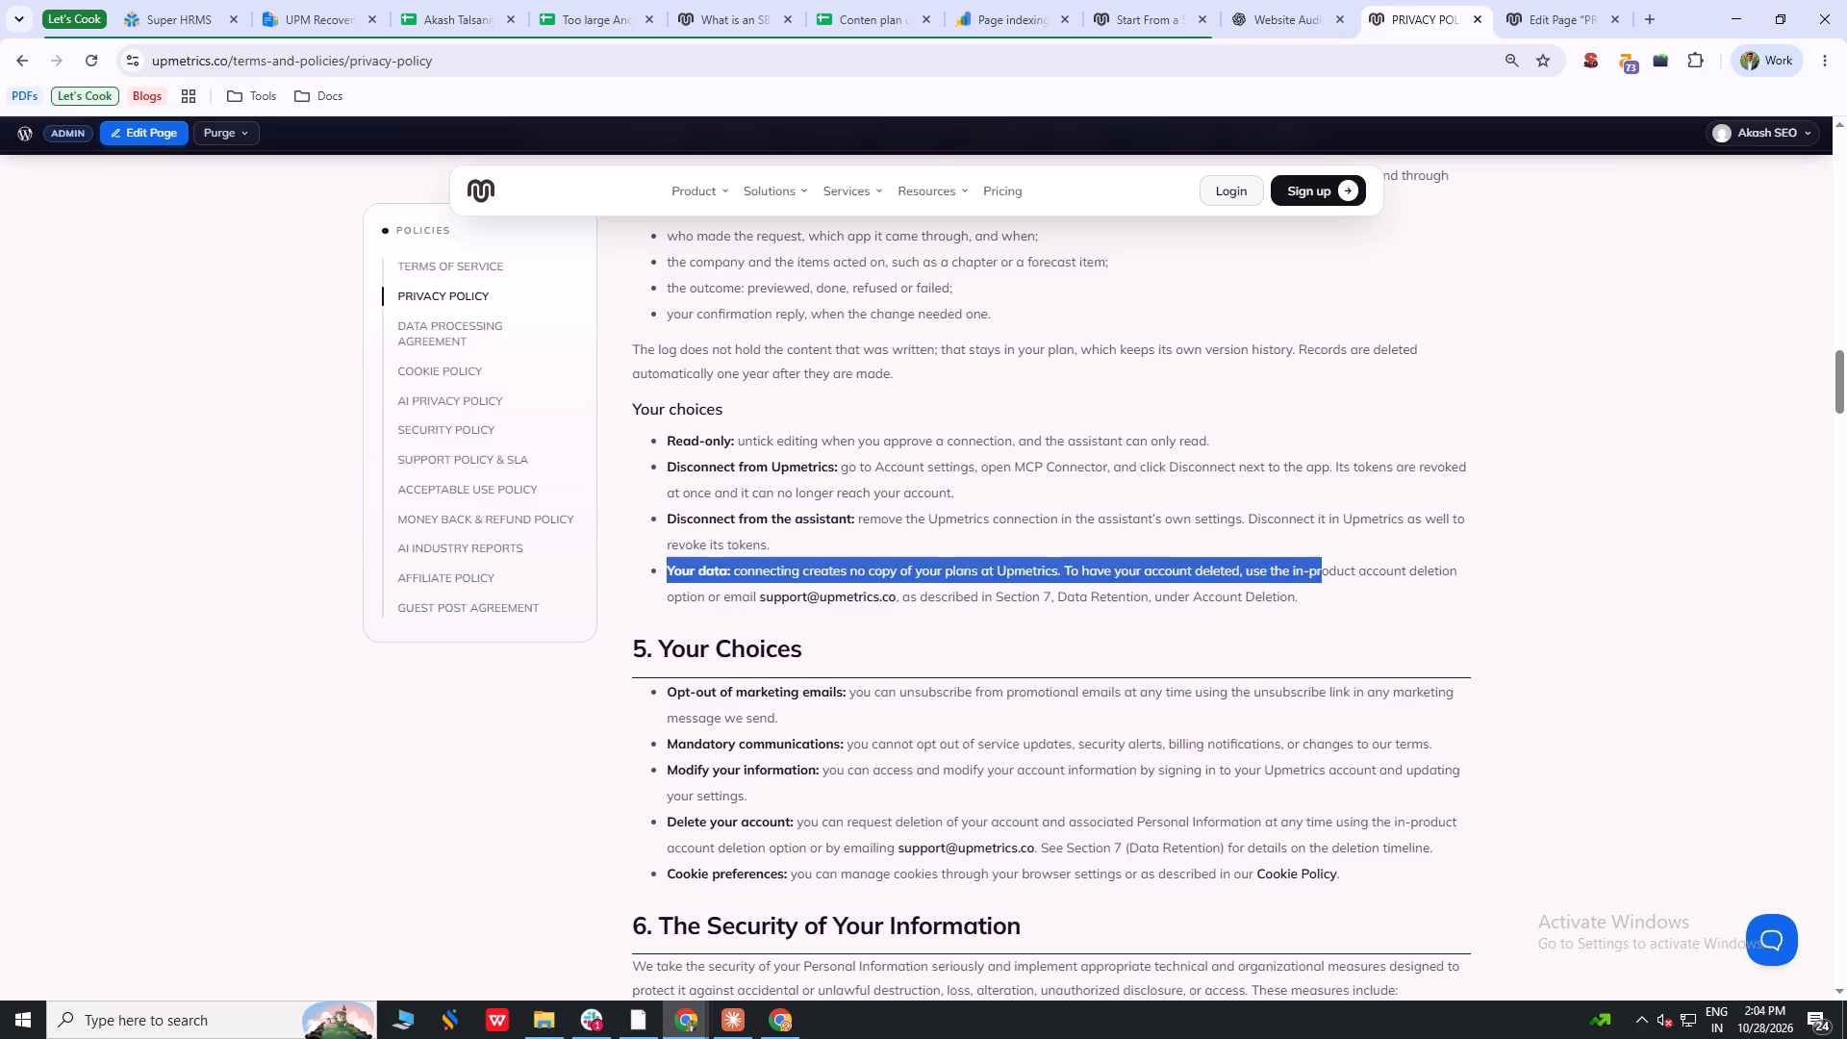
{"action": "left_click_drag", "start_coordinate": [1323, 567], "coordinate": [1325, 570]}
{"action": "left_click_drag", "start_coordinate": [1397, 570], "coordinate": [1408, 570]}
{"action": "left_click_drag", "start_coordinate": [1408, 570], "coordinate": [1151, 551]}
{"action": "left_click", "coordinate": [1151, 551]}
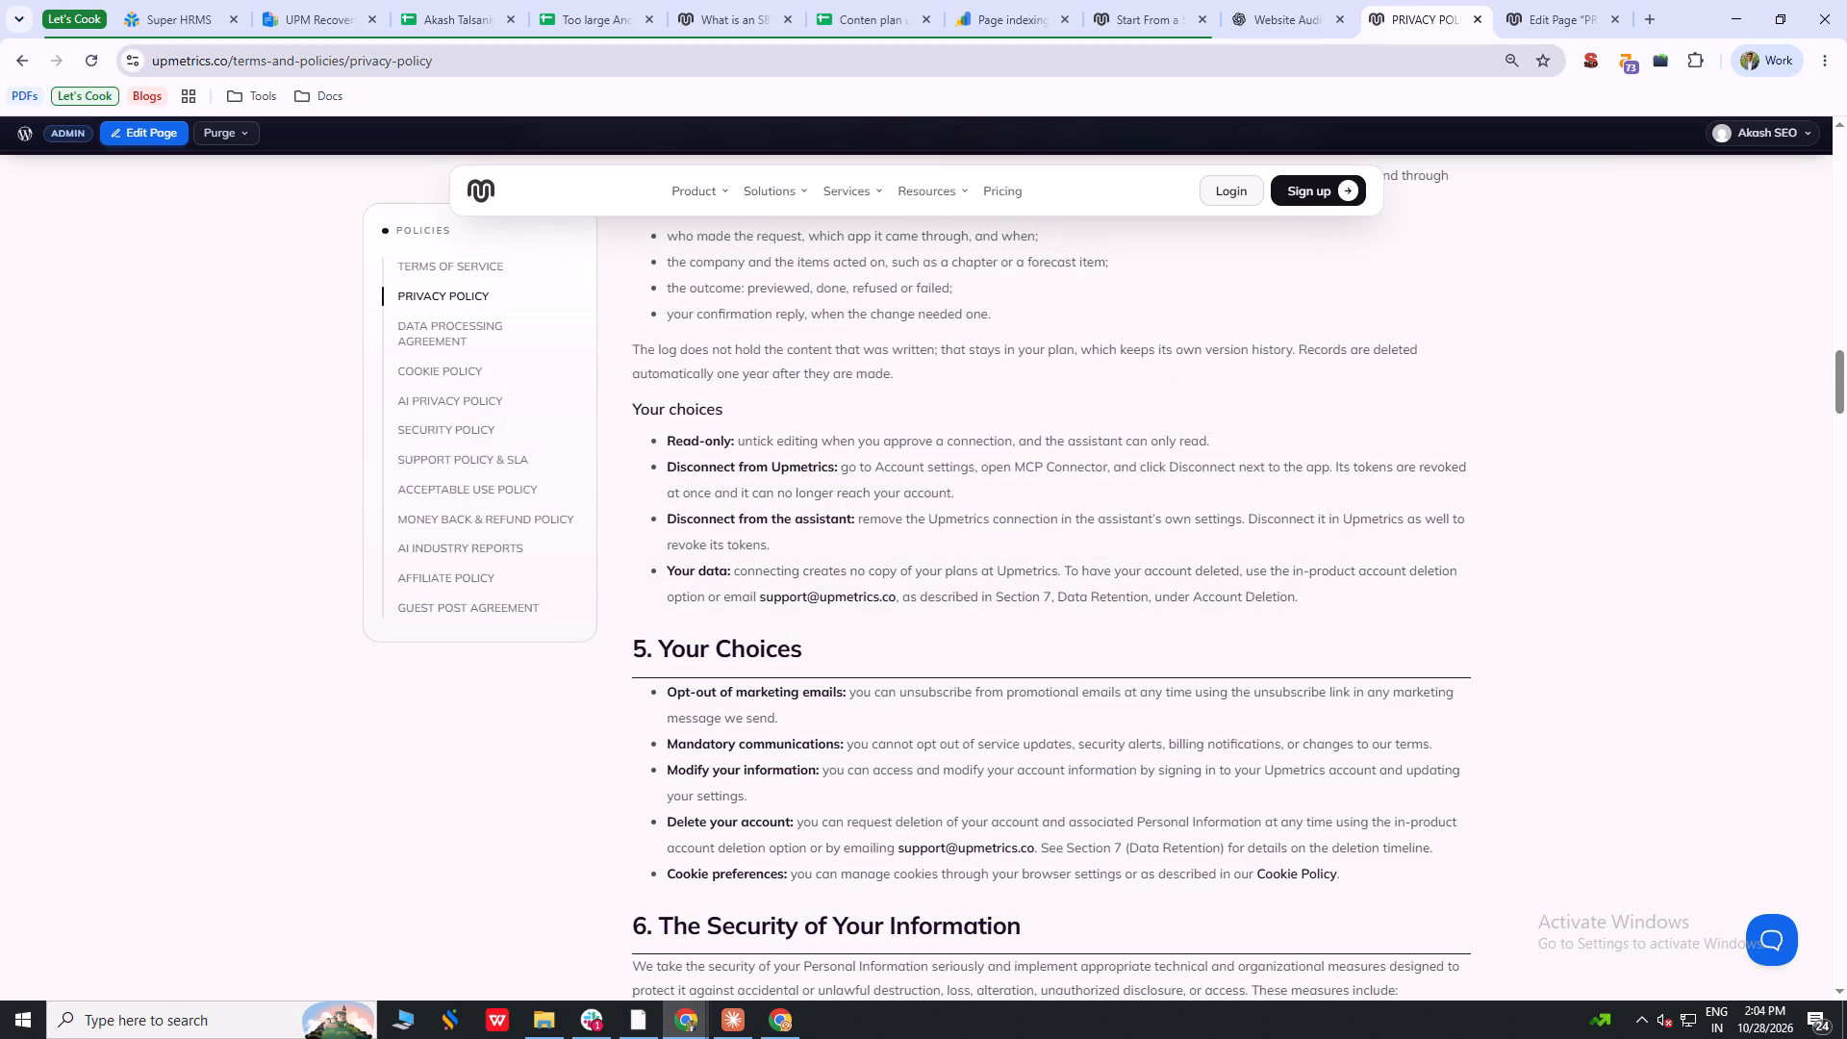
Switch to the Too large Anchors spreadsheet and review the Status column, starting with the "Link Can be Added" rows.
{"action": "left_click", "coordinate": [585, 1]}
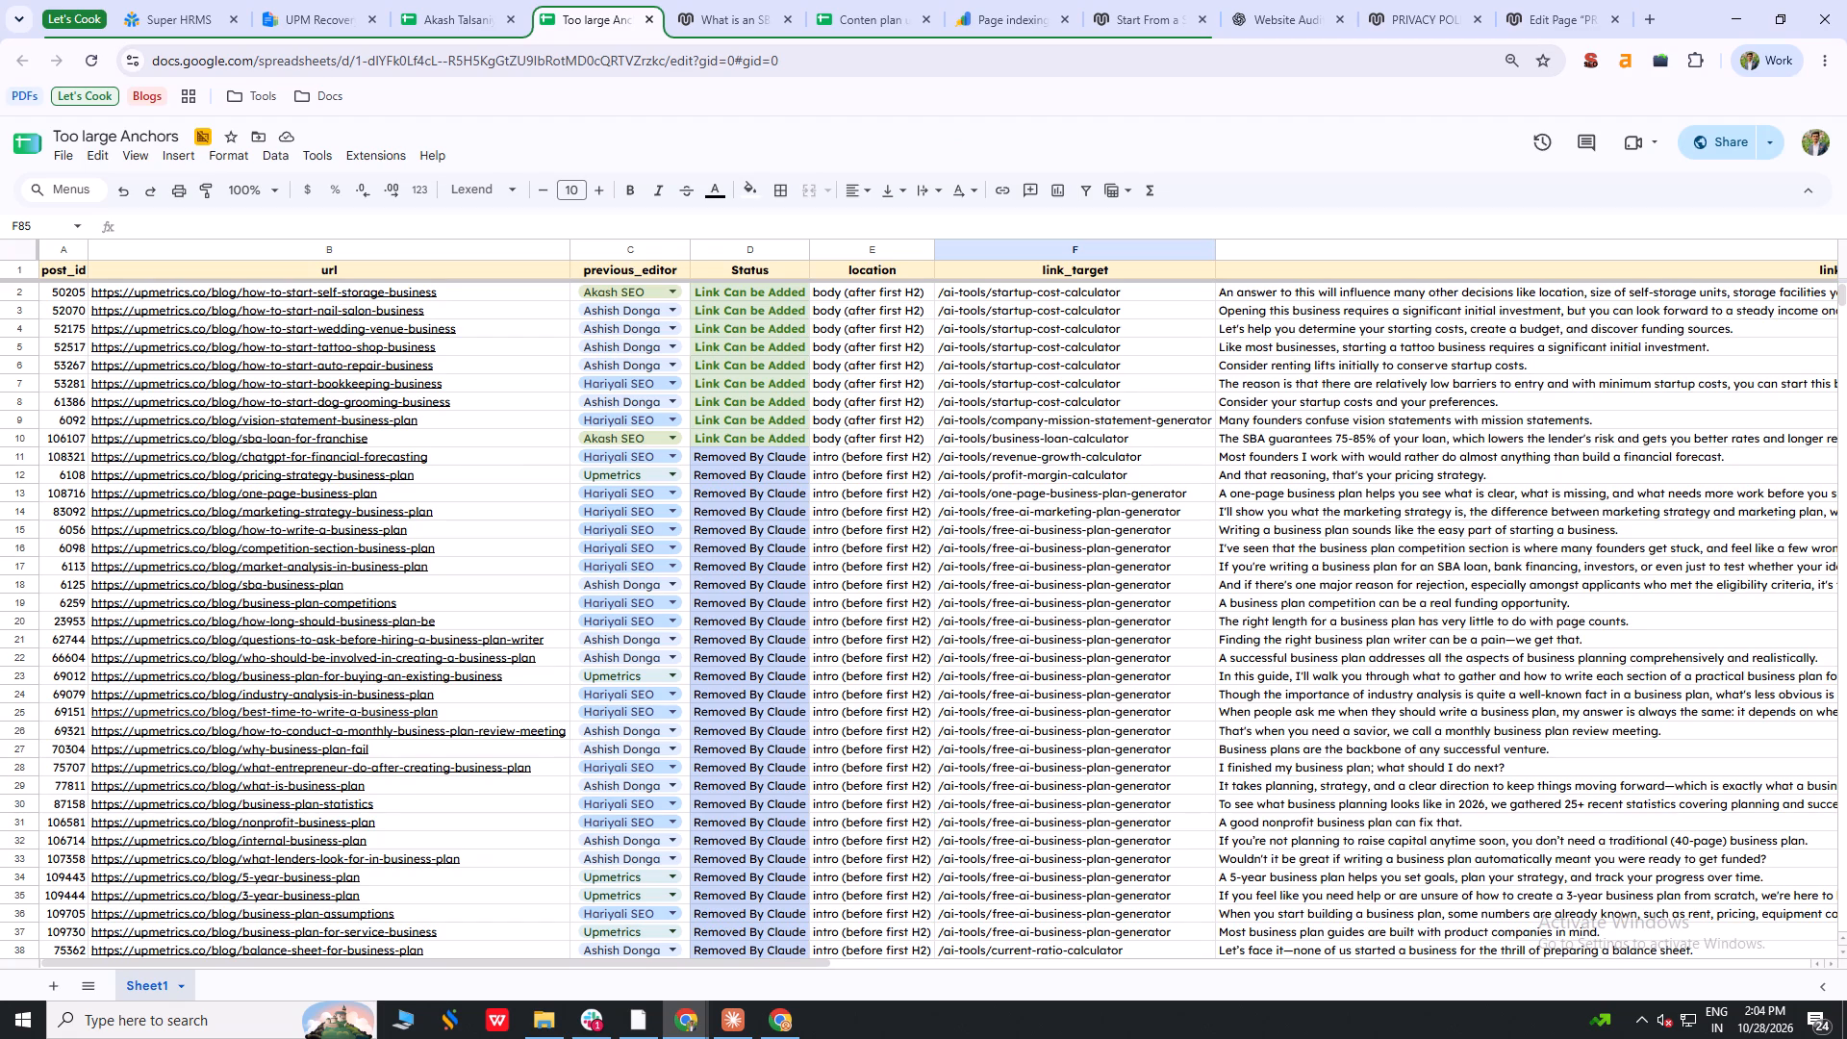
{"action": "left_click_drag", "start_coordinate": [779, 284], "coordinate": [790, 420]}
{"action": "left_click", "coordinate": [799, 433]}
{"action": "left_click_drag", "start_coordinate": [790, 435], "coordinate": [781, 366]}
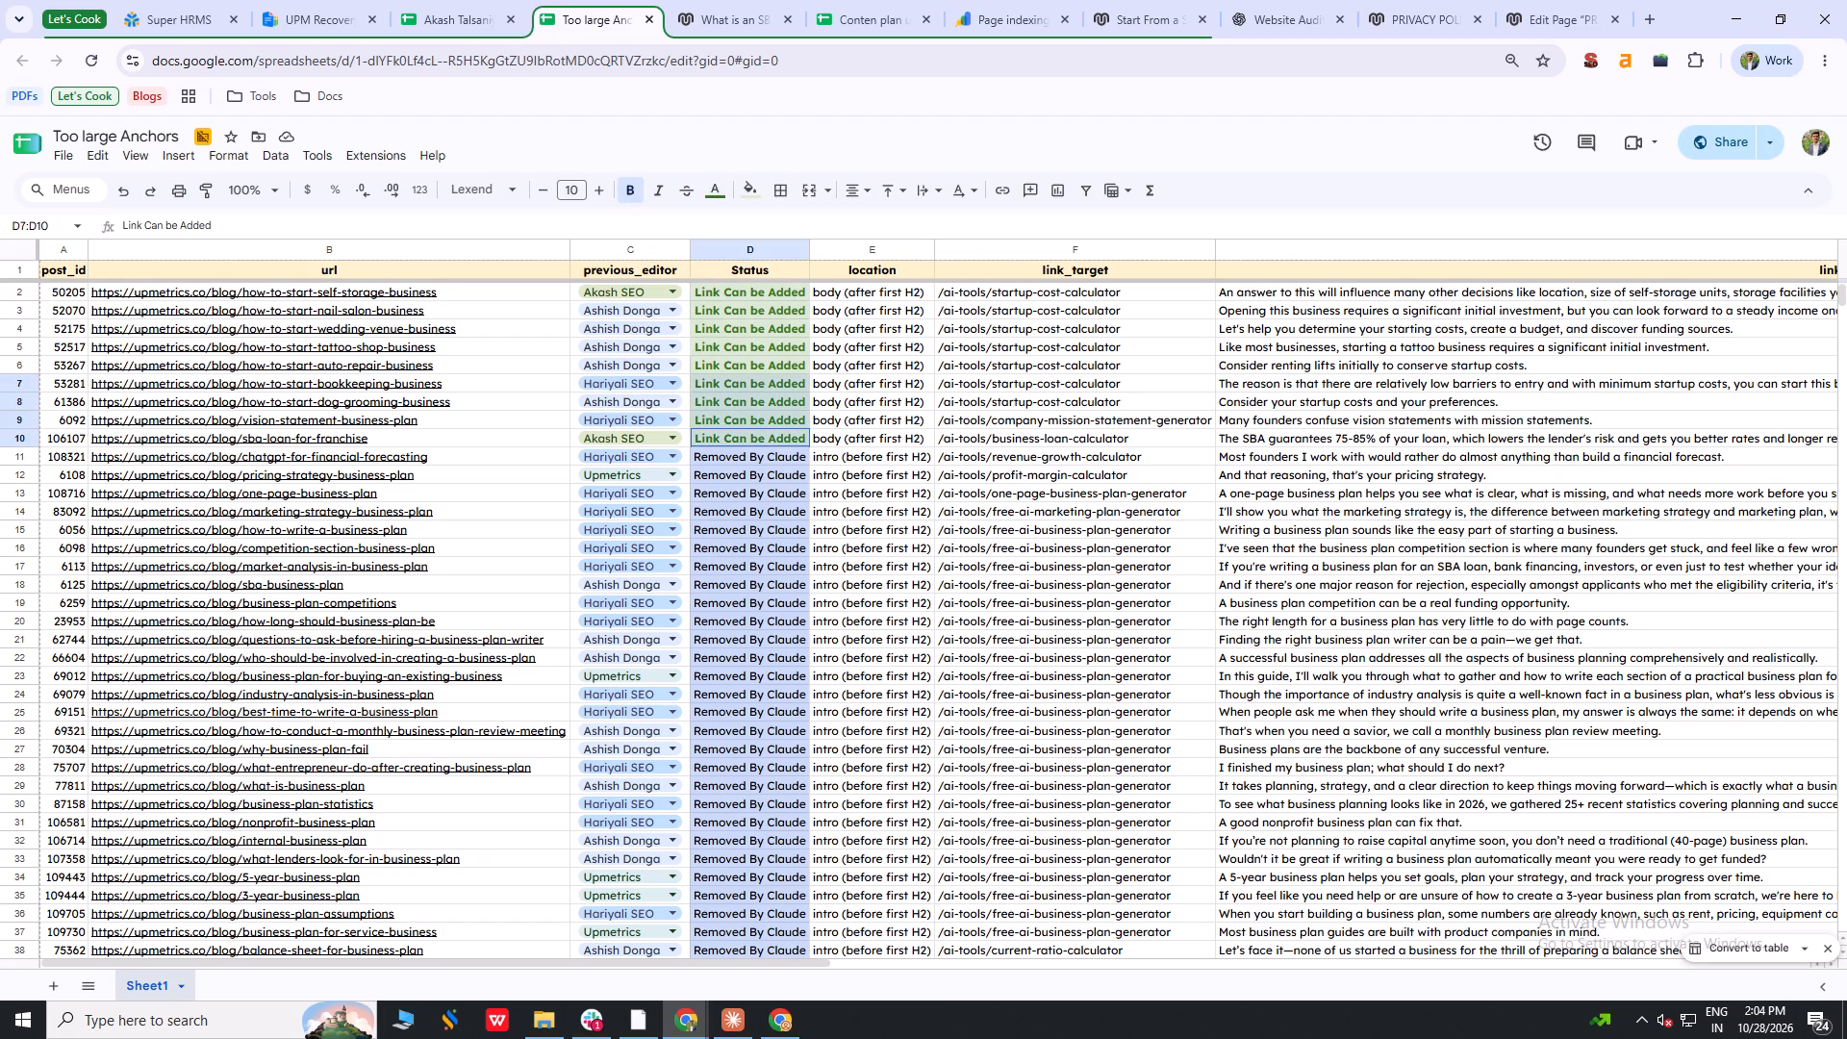
{"action": "left_click_drag", "start_coordinate": [781, 366], "coordinate": [781, 297]}
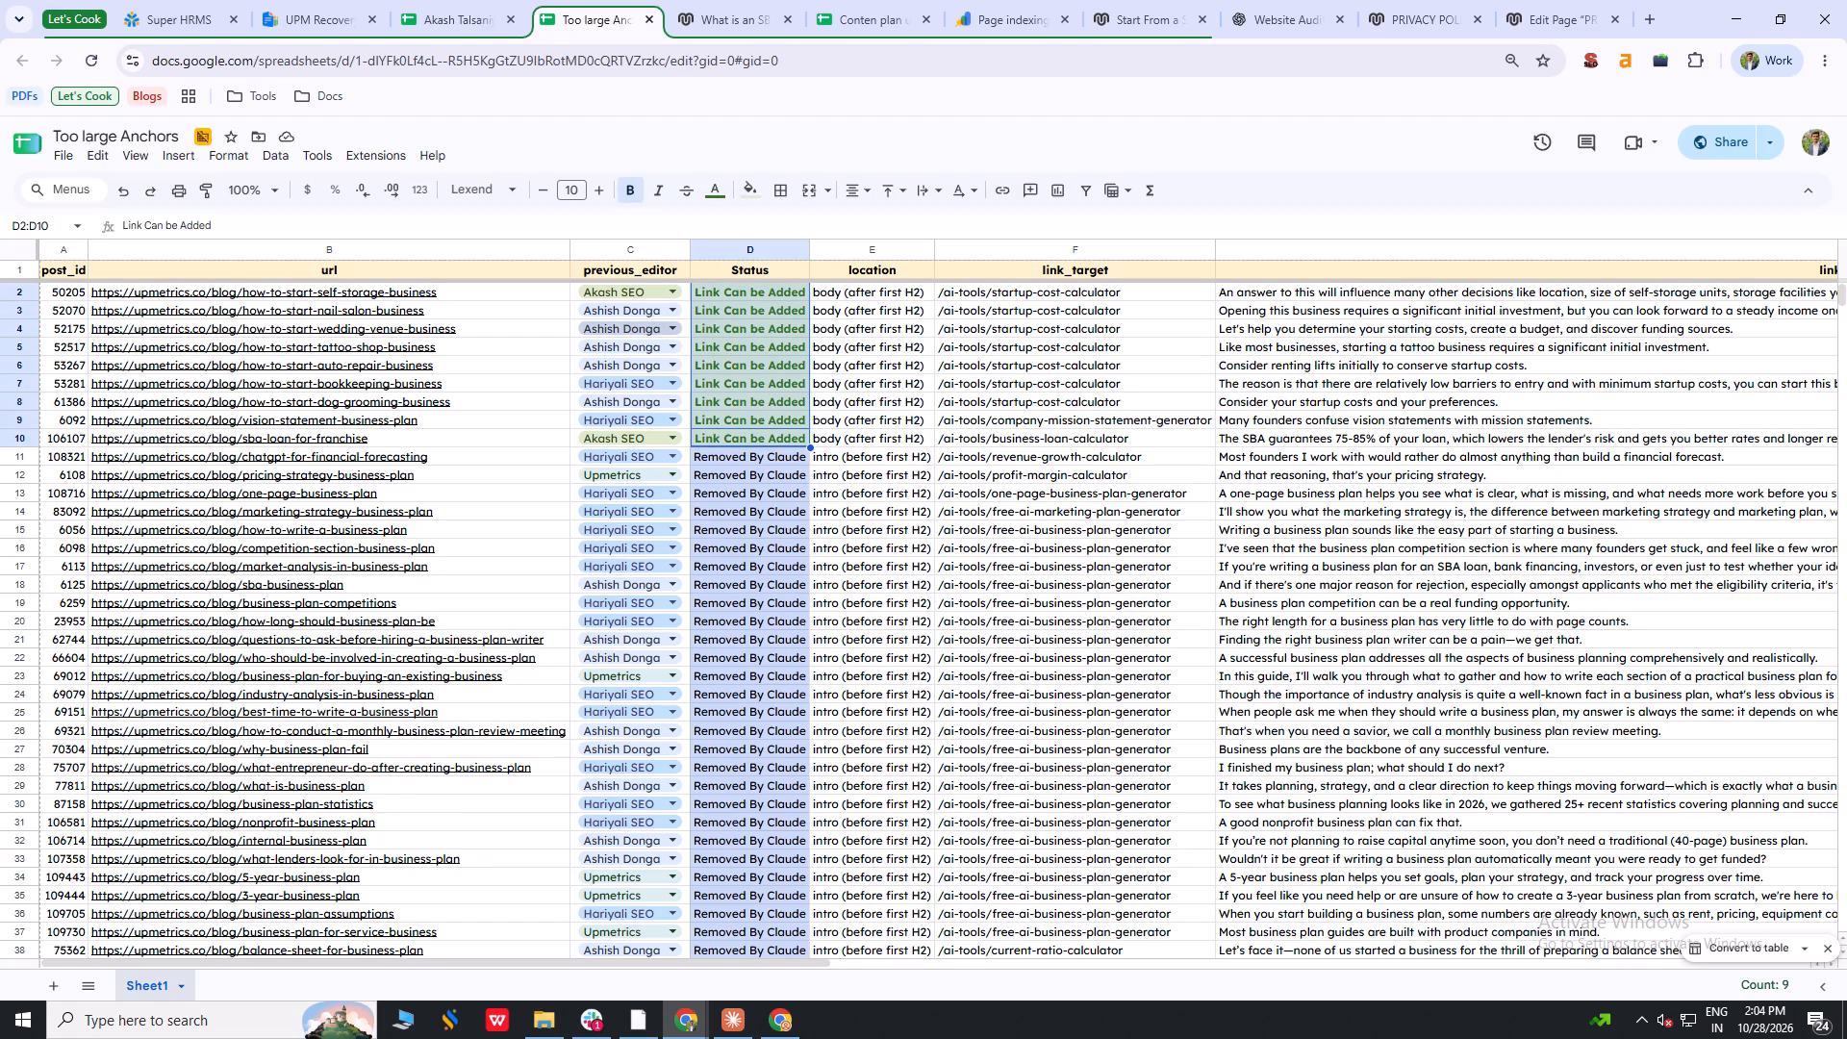
{"action": "scroll", "coordinate": [1166, 402], "scroll_direction": "down", "scroll_amount": 2}
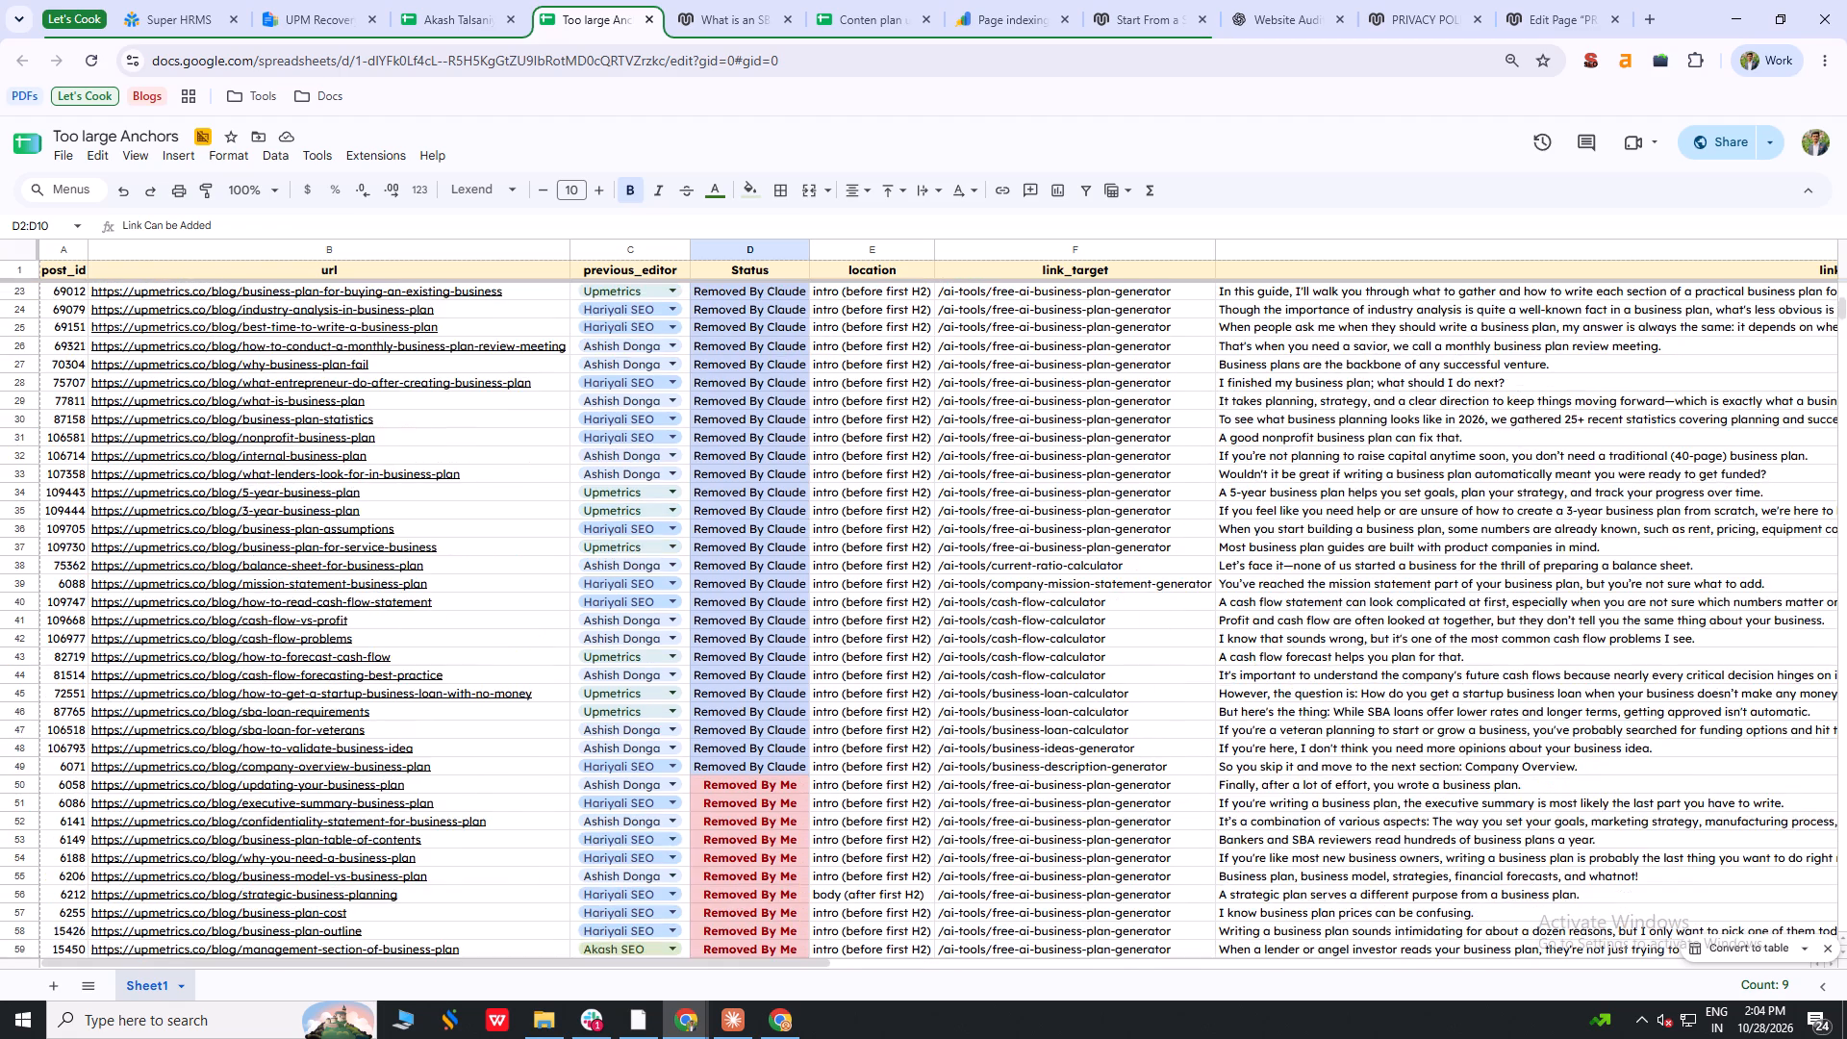
{"action": "scroll", "coordinate": [837, 639], "scroll_direction": "down", "scroll_amount": 2}
{"action": "scroll", "coordinate": [873, 535], "scroll_direction": "down", "scroll_amount": 3}
{"action": "scroll", "coordinate": [881, 535], "scroll_direction": "up", "scroll_amount": 1}
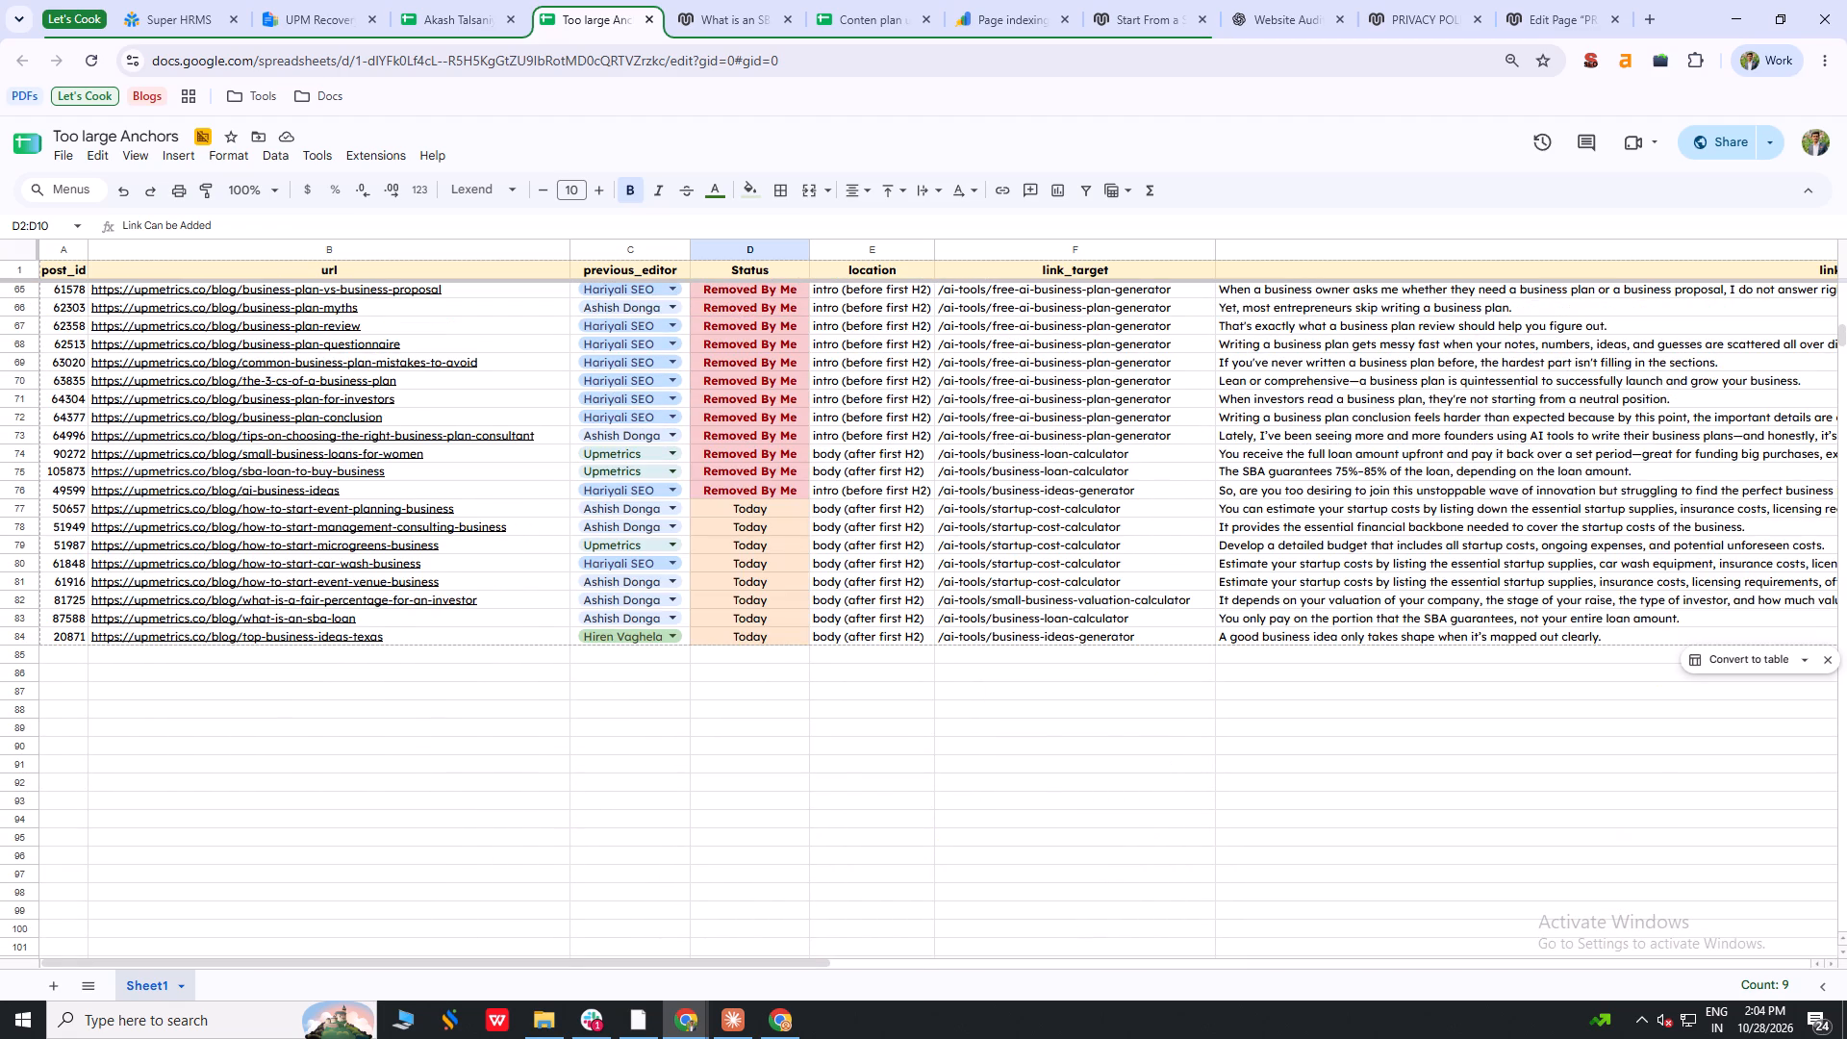
{"action": "scroll", "coordinate": [1101, 597], "scroll_direction": "up", "scroll_amount": 7}
{"action": "left_click", "coordinate": [1331, 659]}
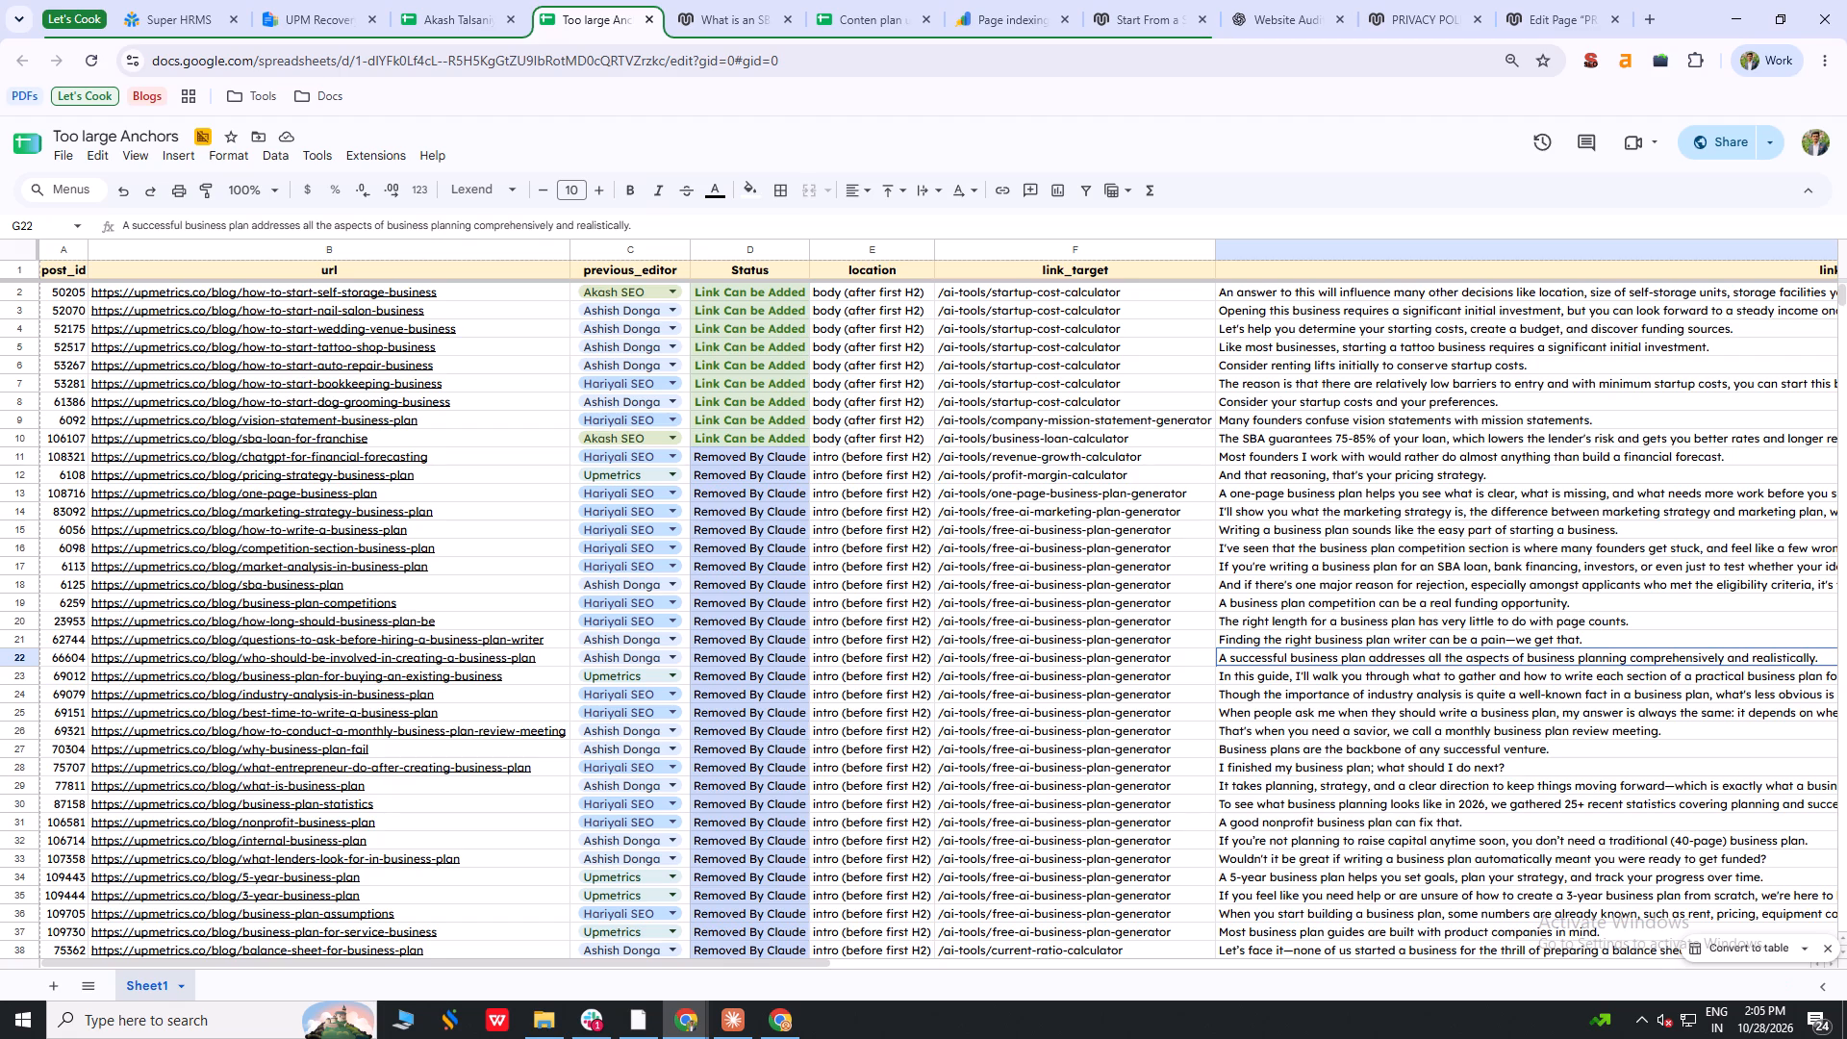
Examine the blog URLs and their statuses across the "Removed By Claude", "Removed By Me" and "Today" rows.
{"action": "scroll", "coordinate": [1414, 658], "scroll_direction": "down", "scroll_amount": 1}
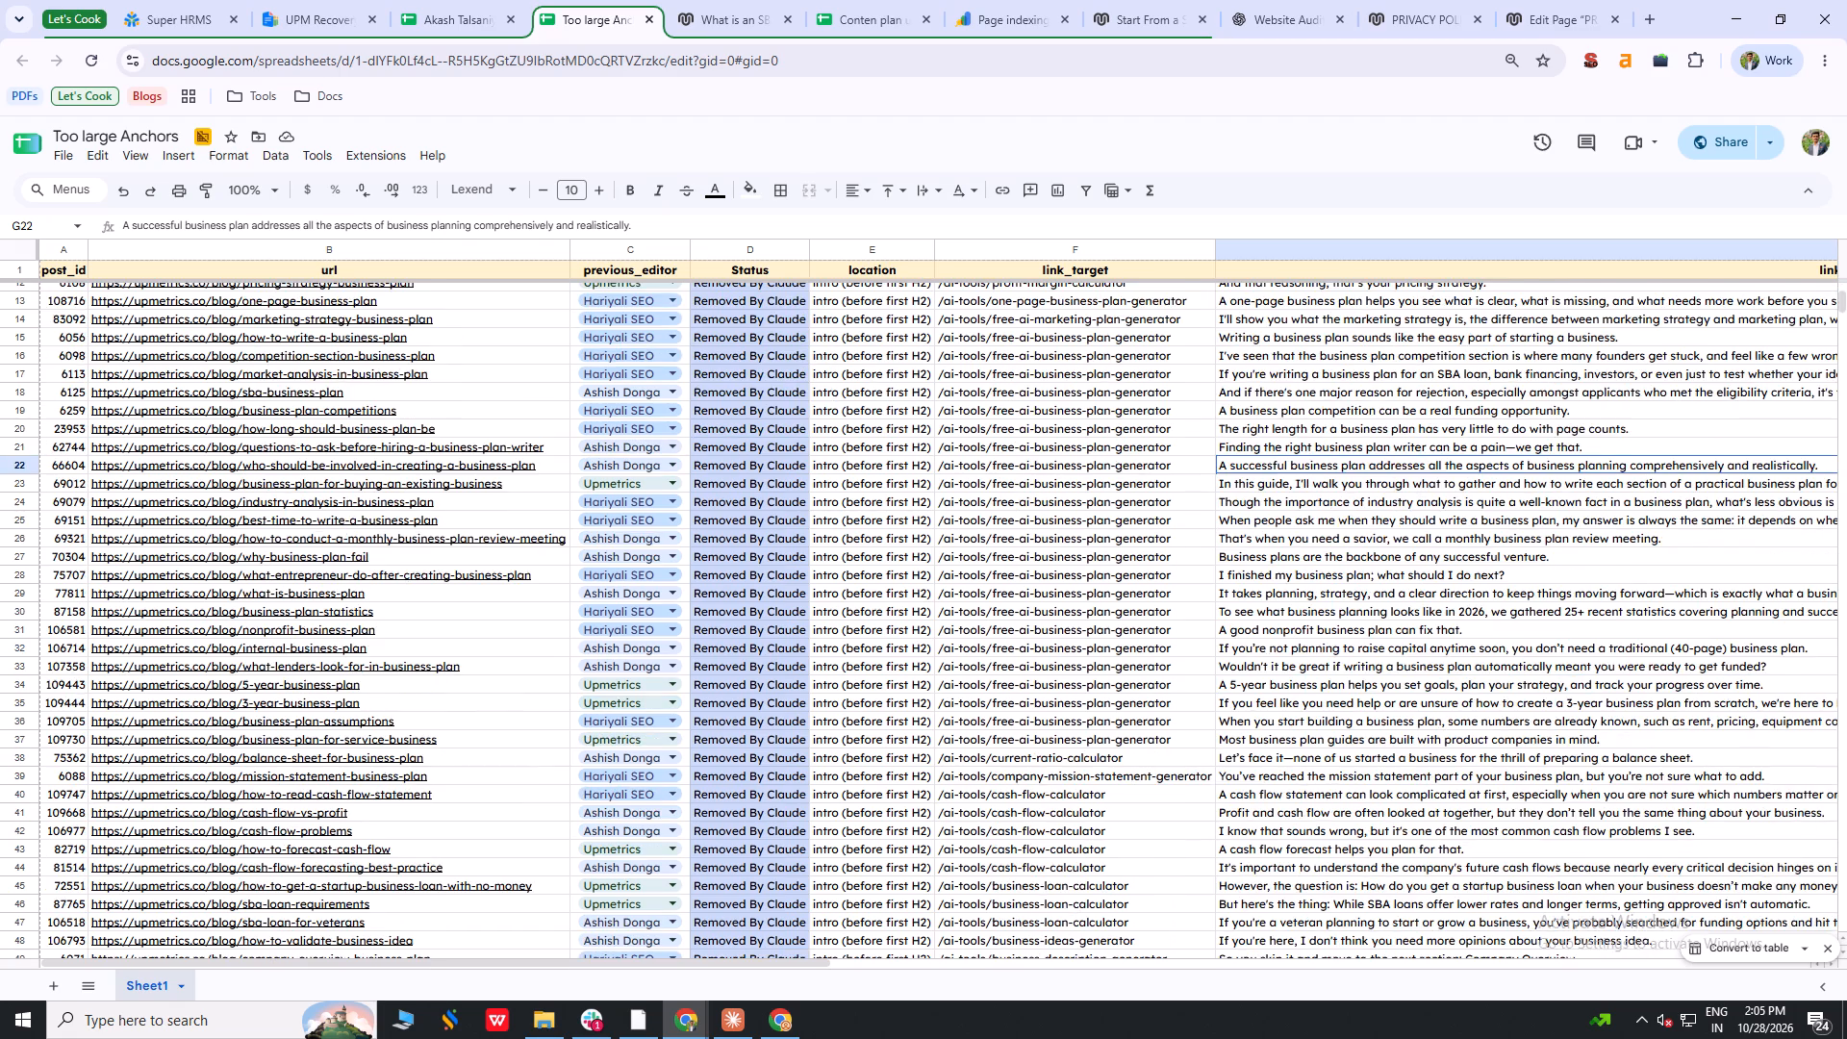
{"action": "scroll", "coordinate": [1380, 669], "scroll_direction": "down", "scroll_amount": 1}
{"action": "scroll", "coordinate": [1183, 650], "scroll_direction": "down", "scroll_amount": 1}
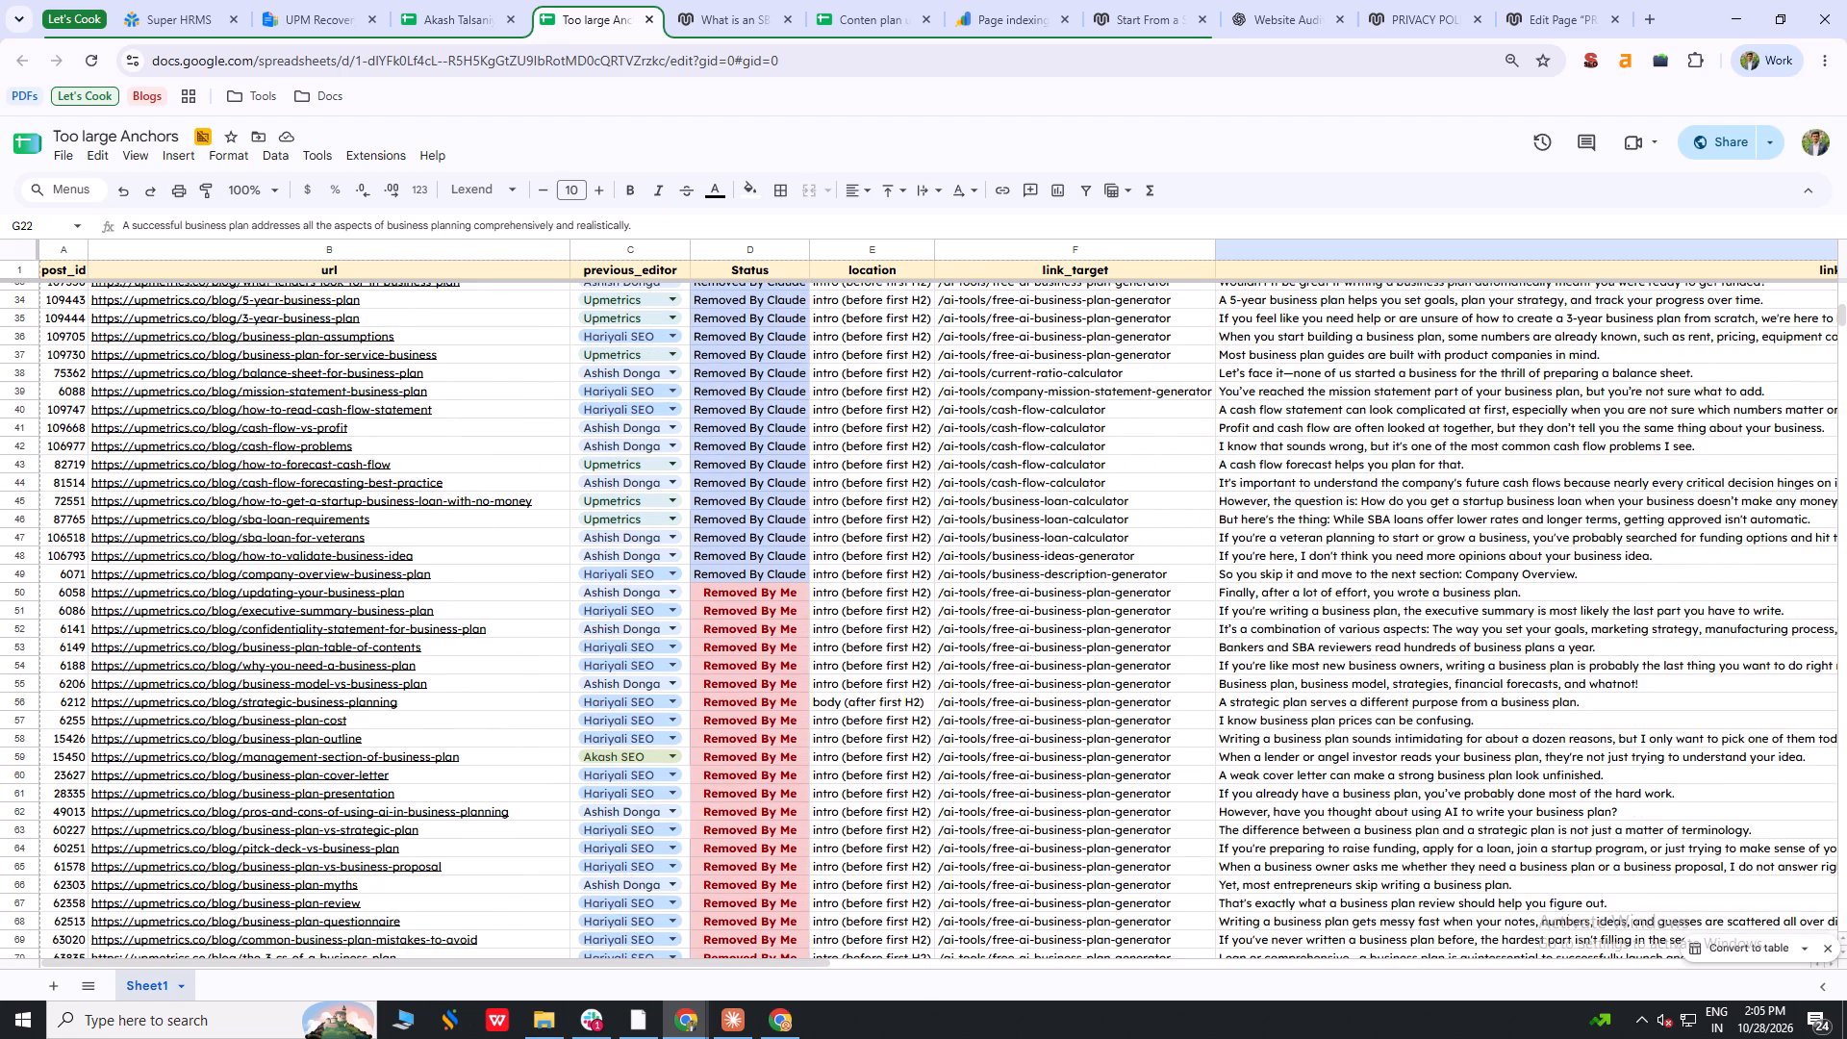
{"action": "left_click", "coordinate": [436, 504]}
{"action": "left_click", "coordinate": [468, 524]}
{"action": "left_click", "coordinate": [492, 607]}
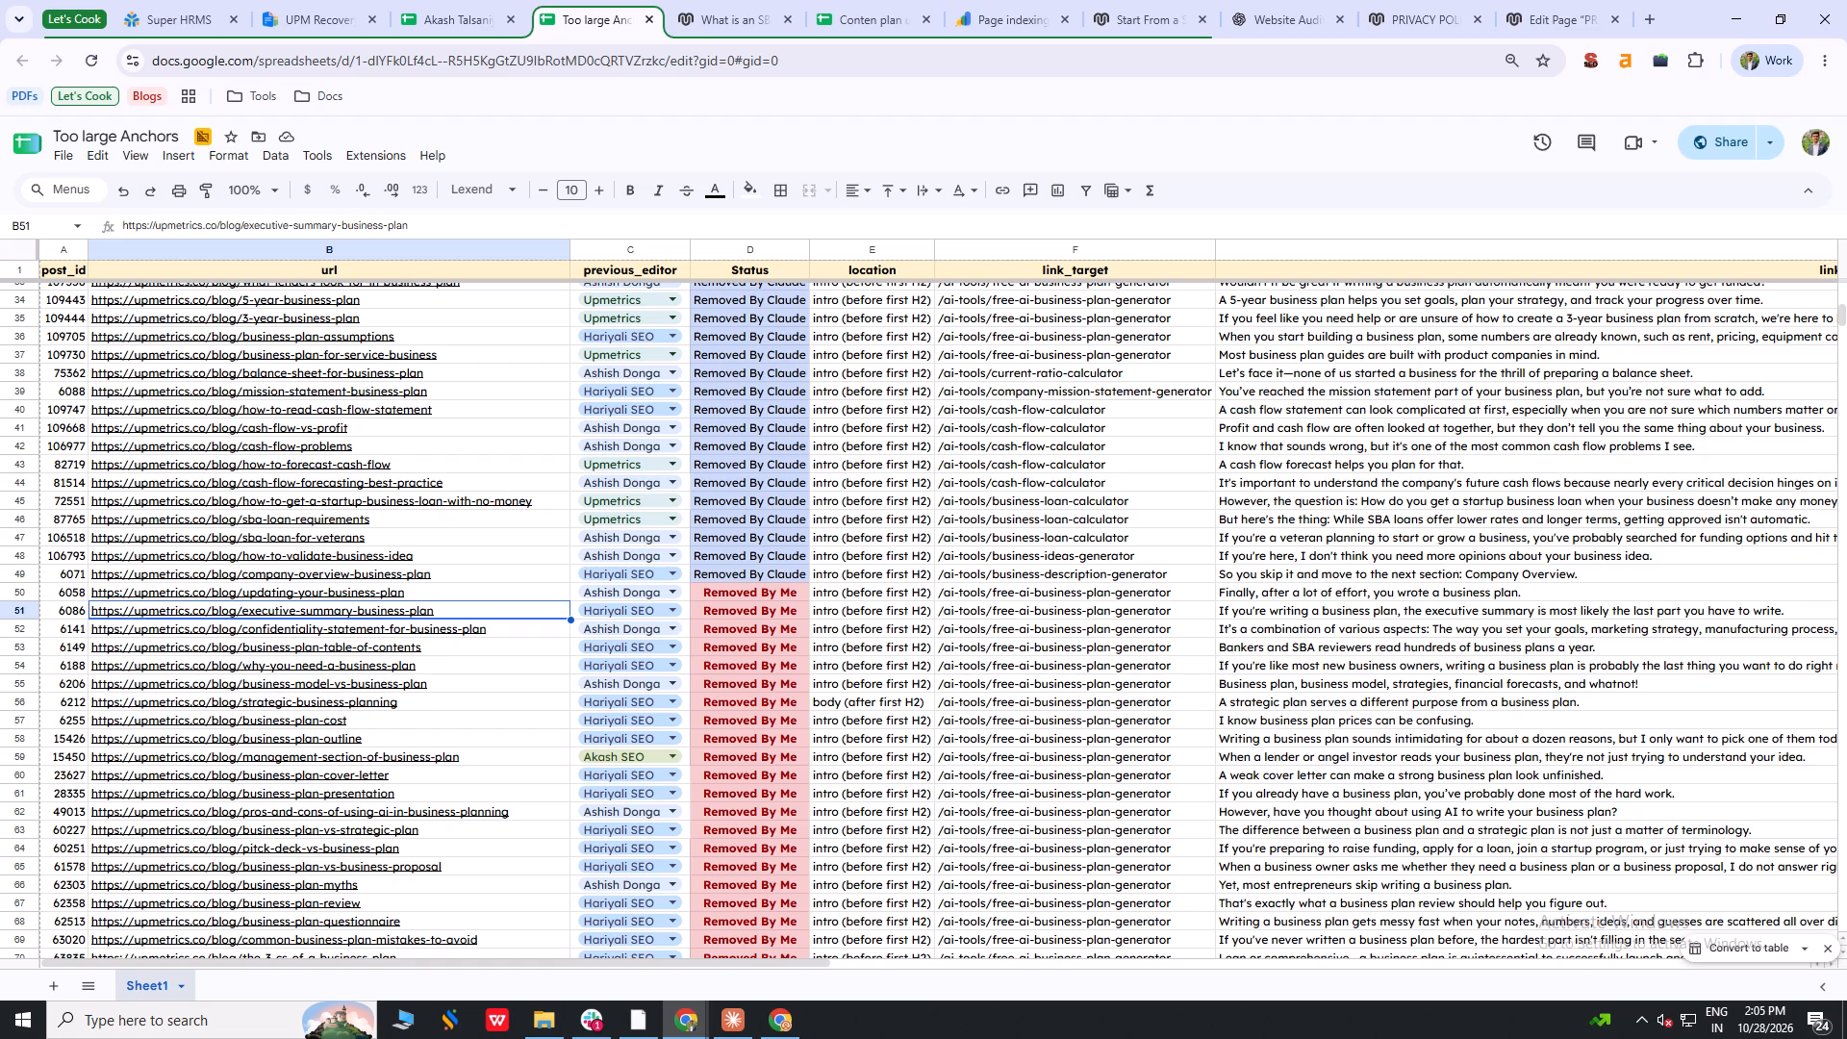
{"action": "scroll", "coordinate": [954, 668], "scroll_direction": "up", "scroll_amount": 7}
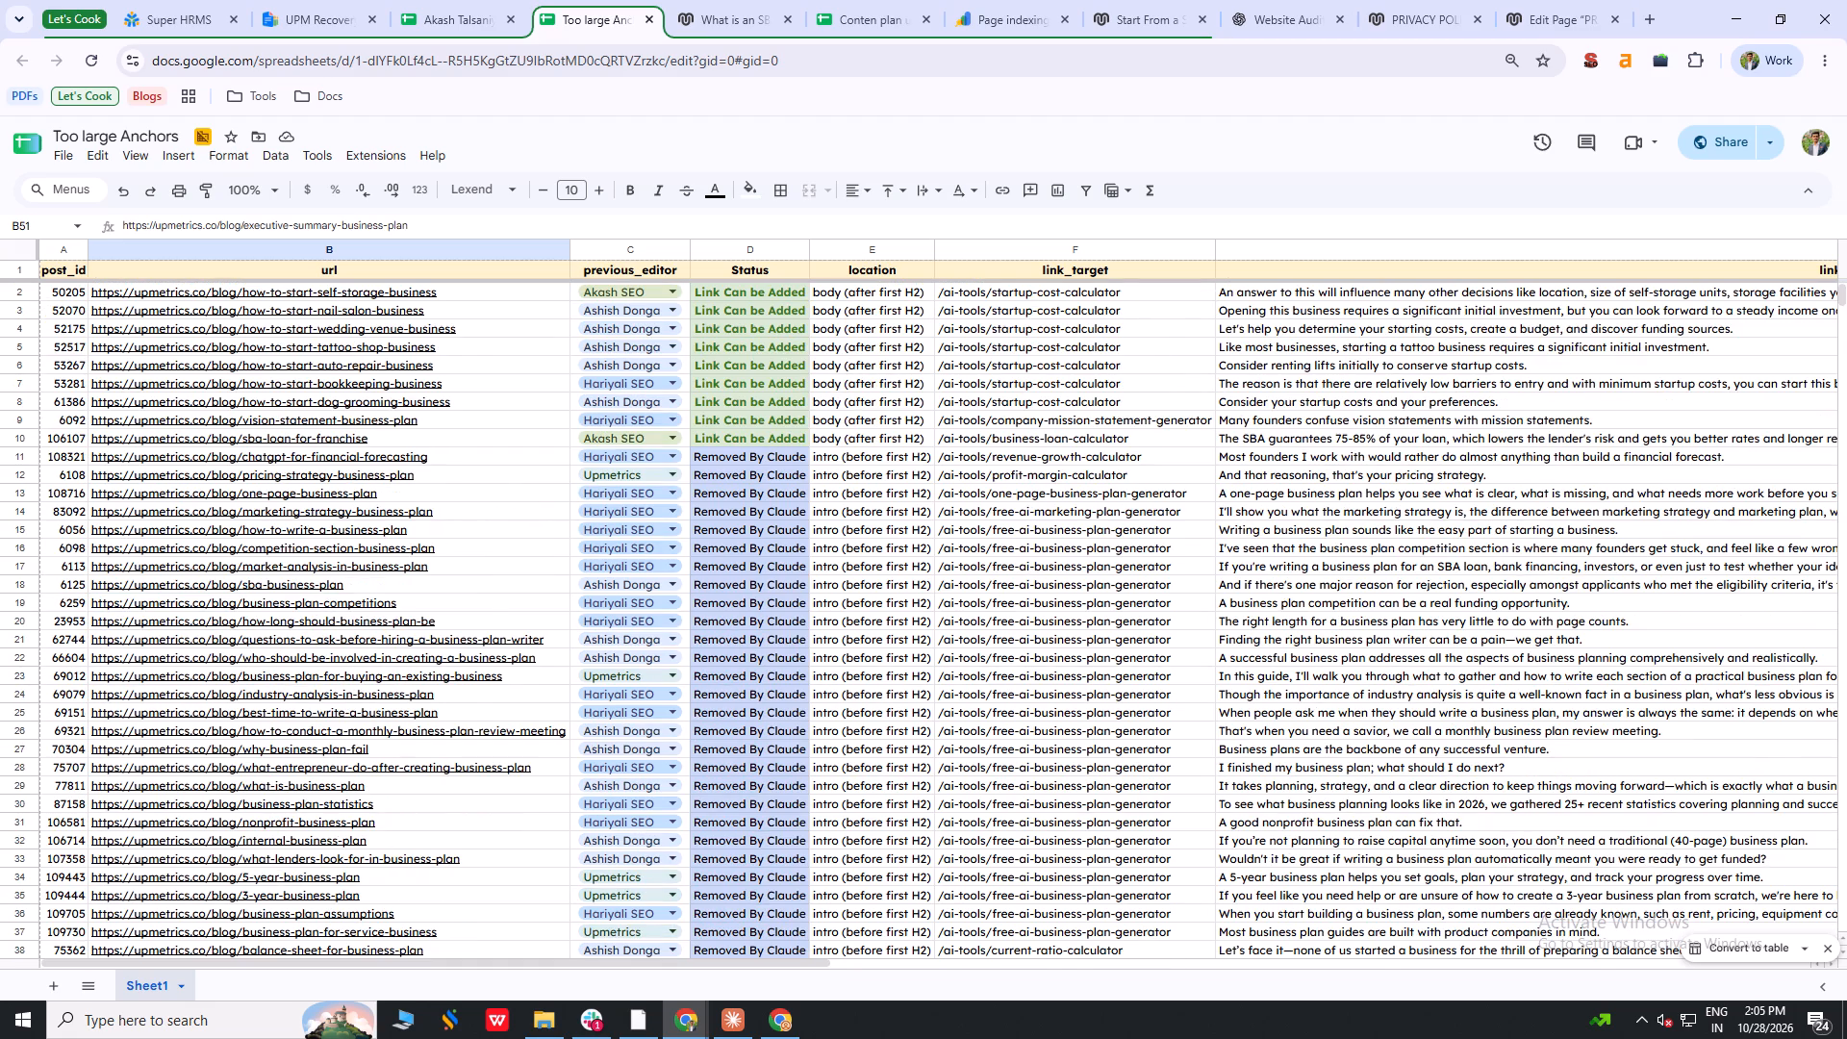
{"action": "scroll", "coordinate": [963, 652], "scroll_direction": "down", "scroll_amount": 6}
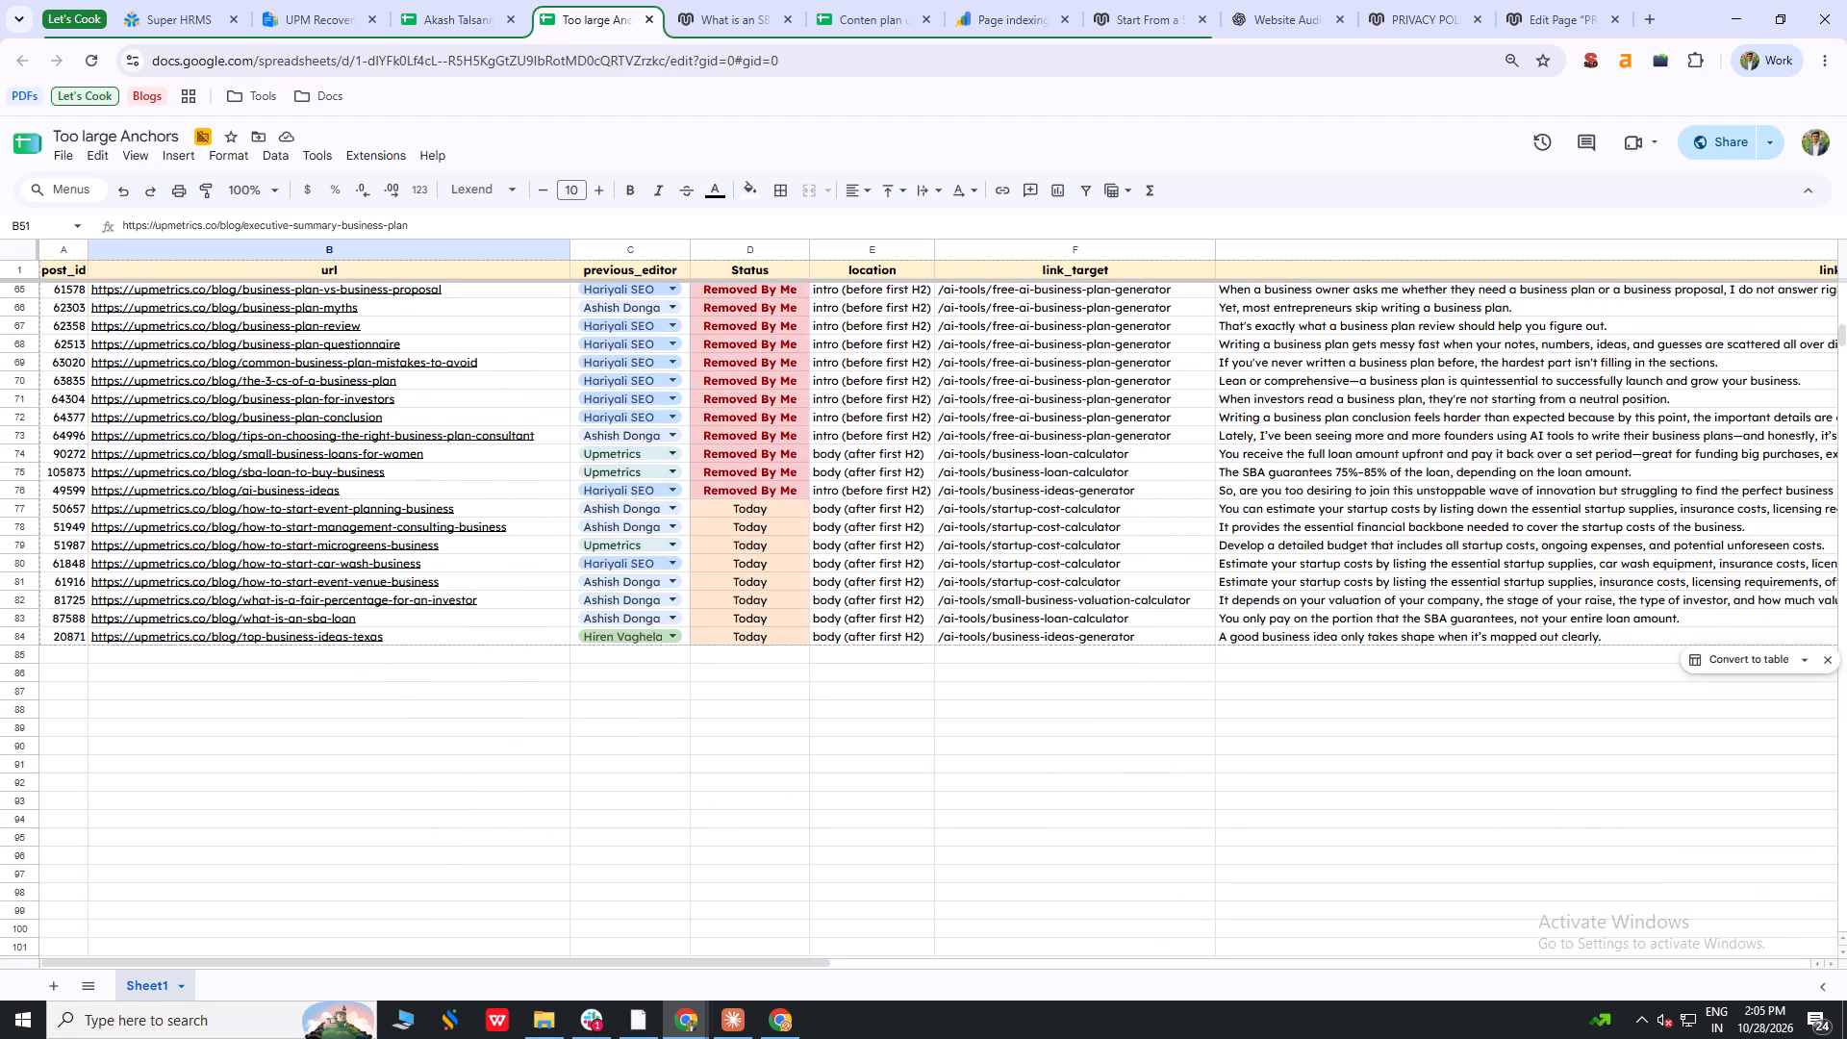
{"action": "scroll", "coordinate": [960, 643], "scroll_direction": "up", "scroll_amount": 2}
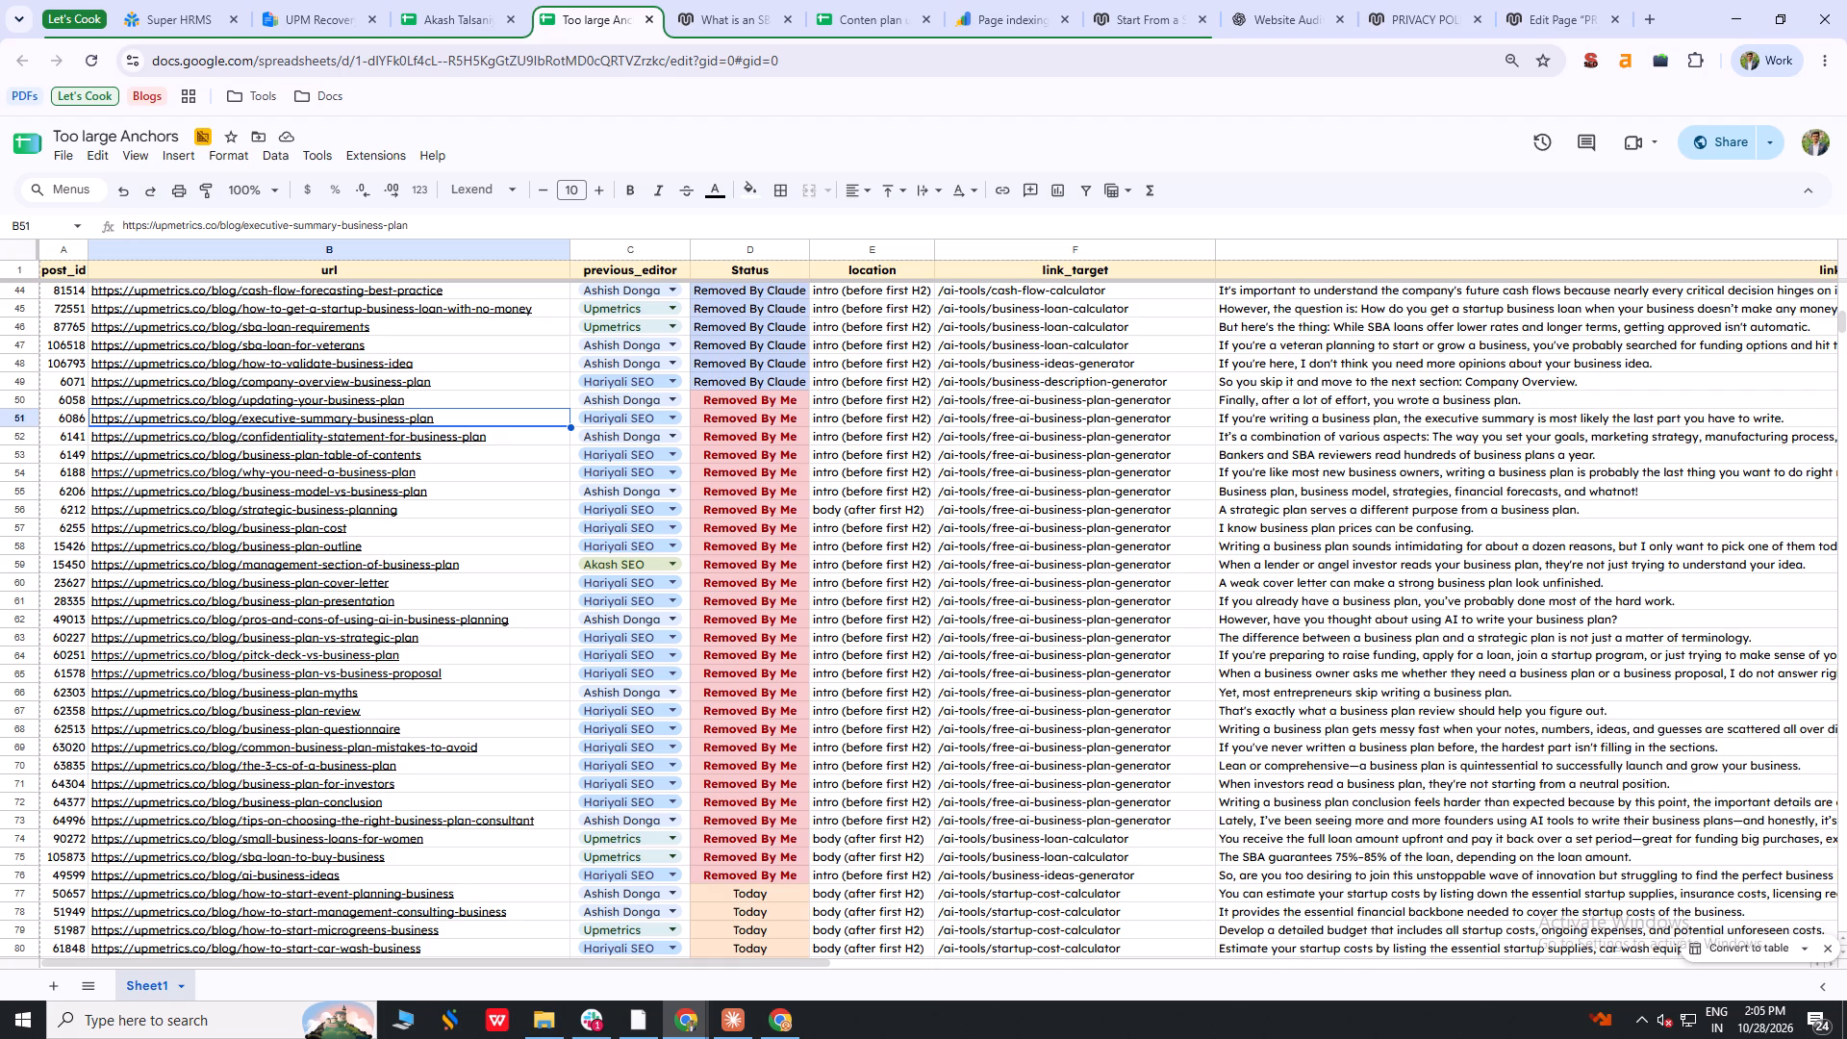
{"action": "scroll", "coordinate": [969, 637], "scroll_direction": "up", "scroll_amount": 6}
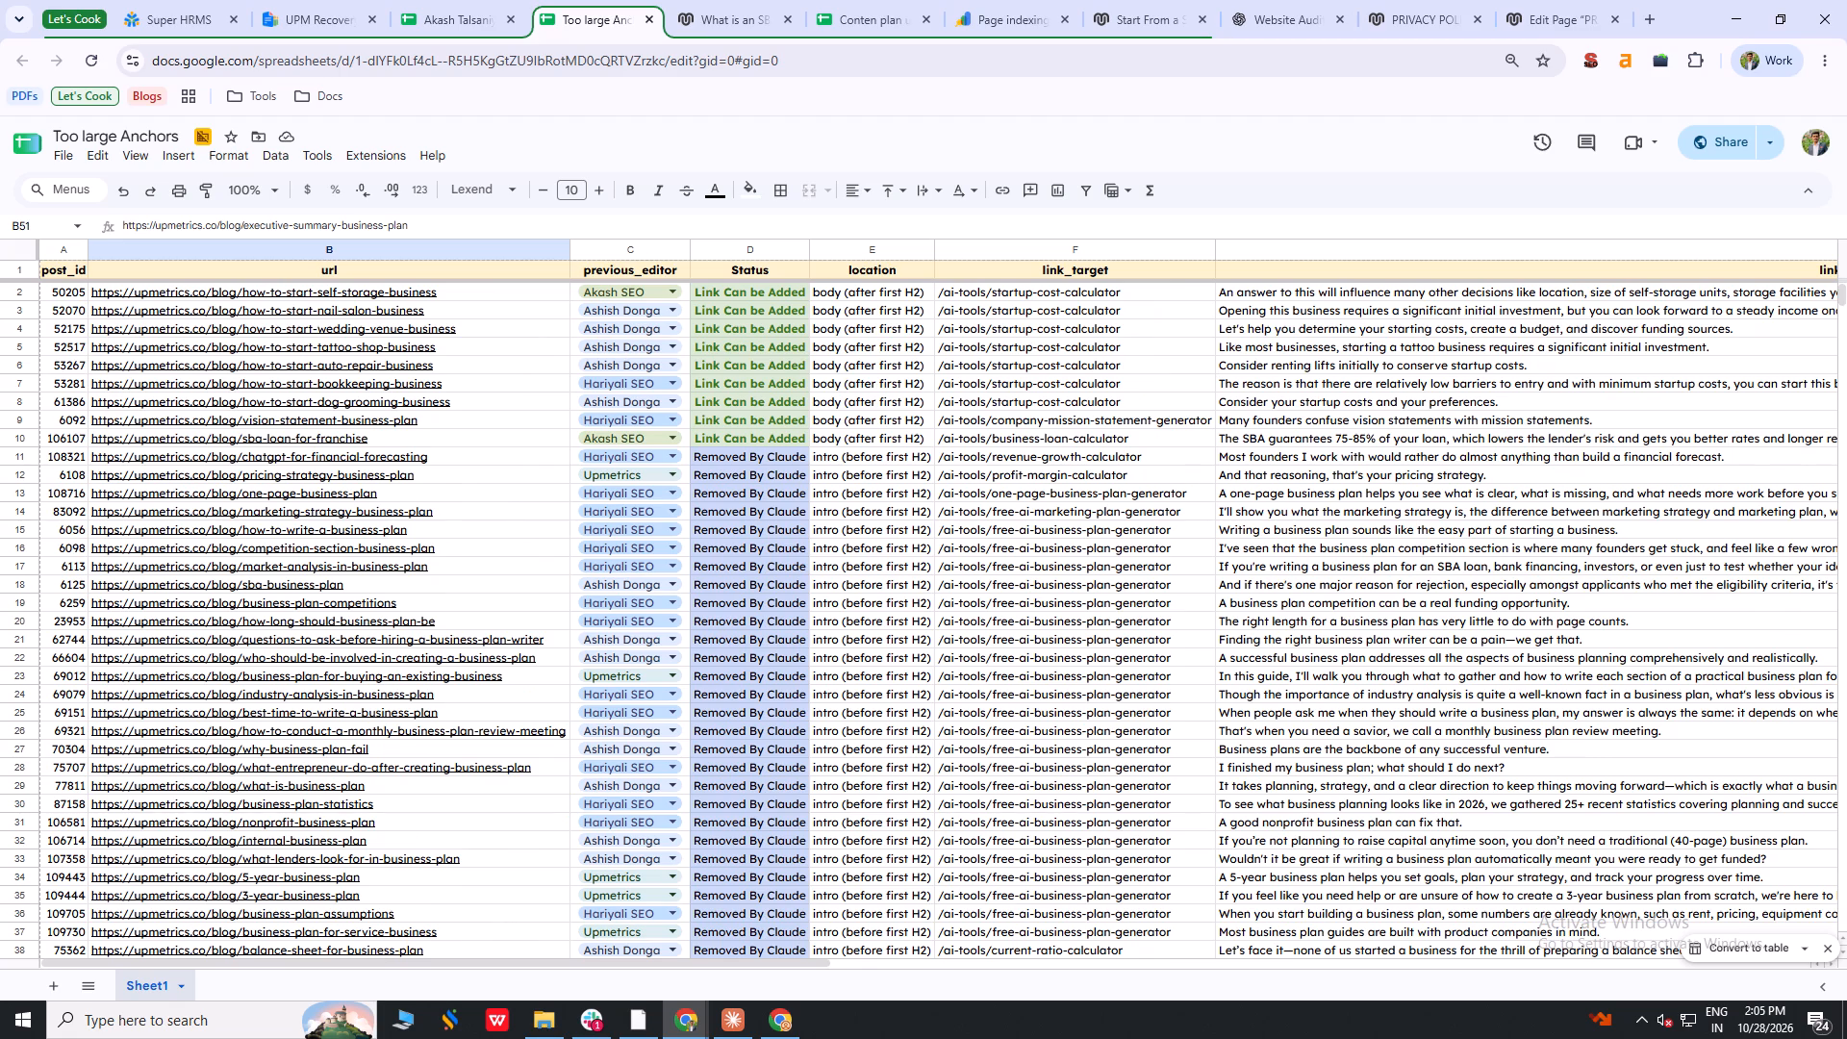
{"action": "scroll", "coordinate": [1064, 571], "scroll_direction": "up", "scroll_amount": 7}
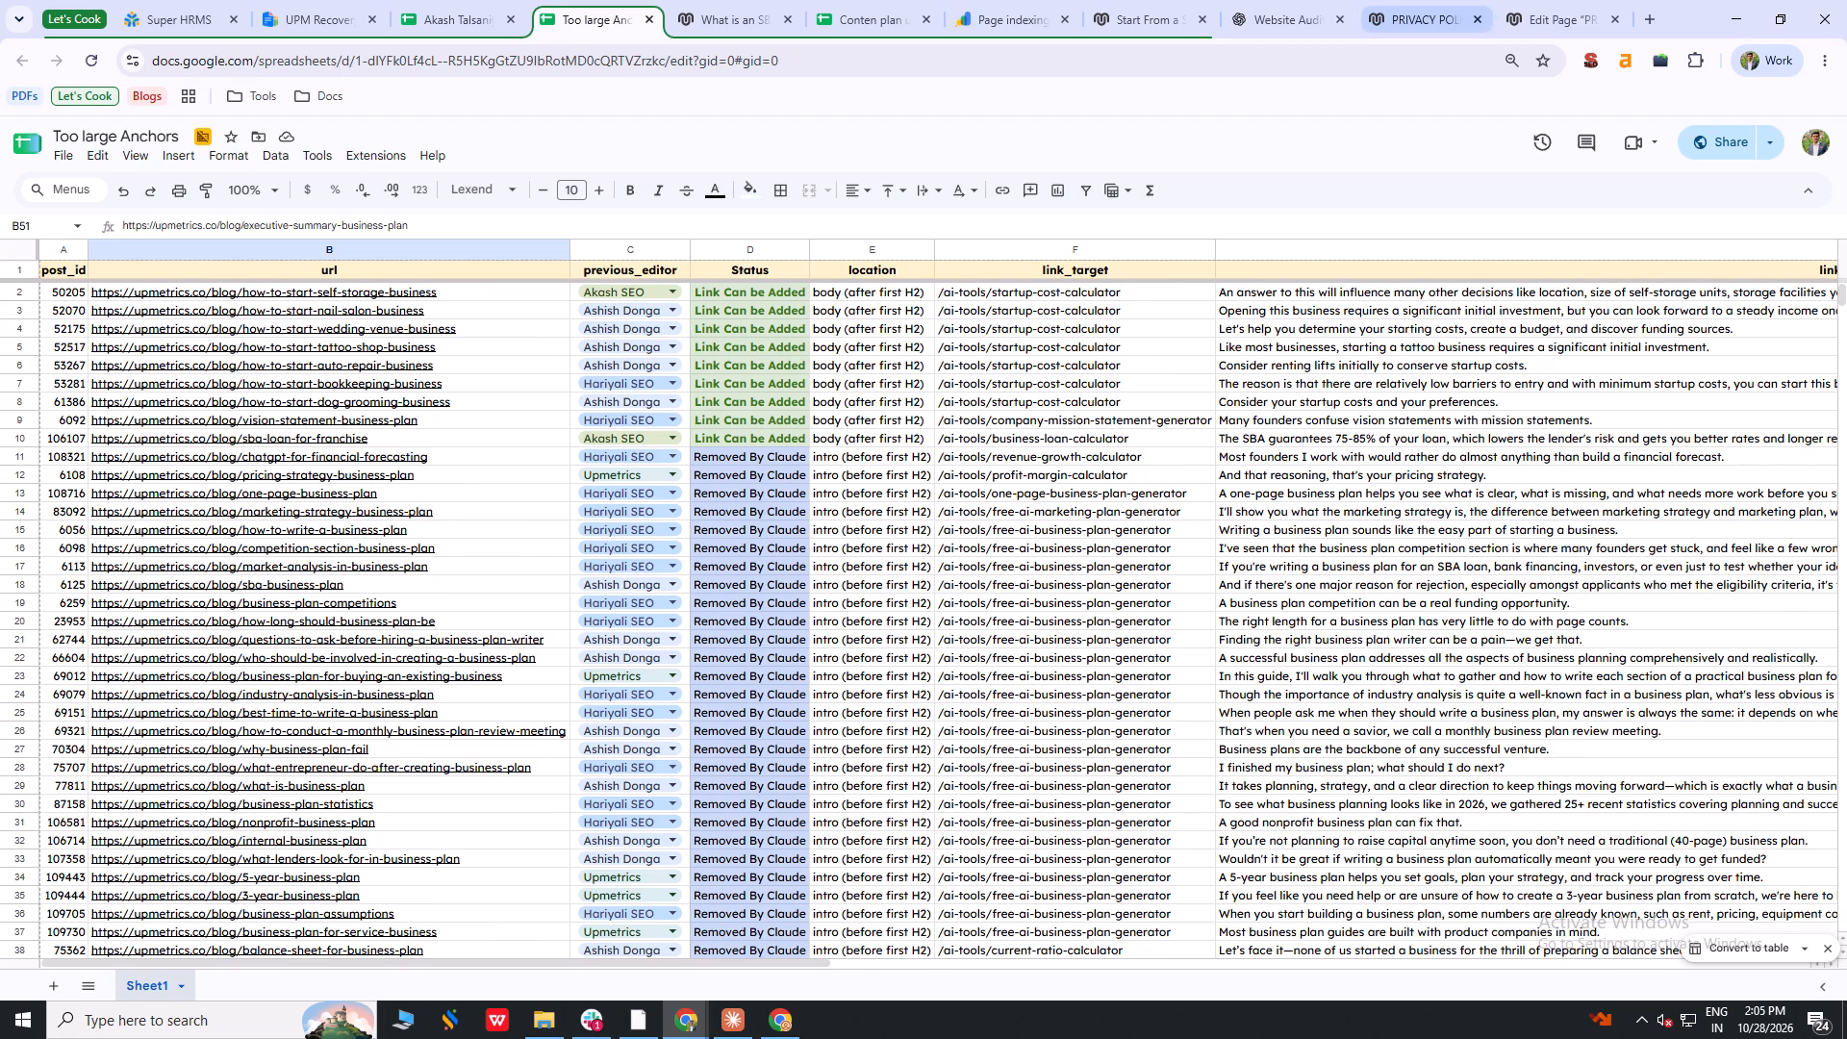
Return to the live Privacy Policy page and reload it to recheck the "Your data" bullet.
{"action": "left_click", "coordinate": [1544, 0]}
{"action": "left_click", "coordinate": [1419, 0]}
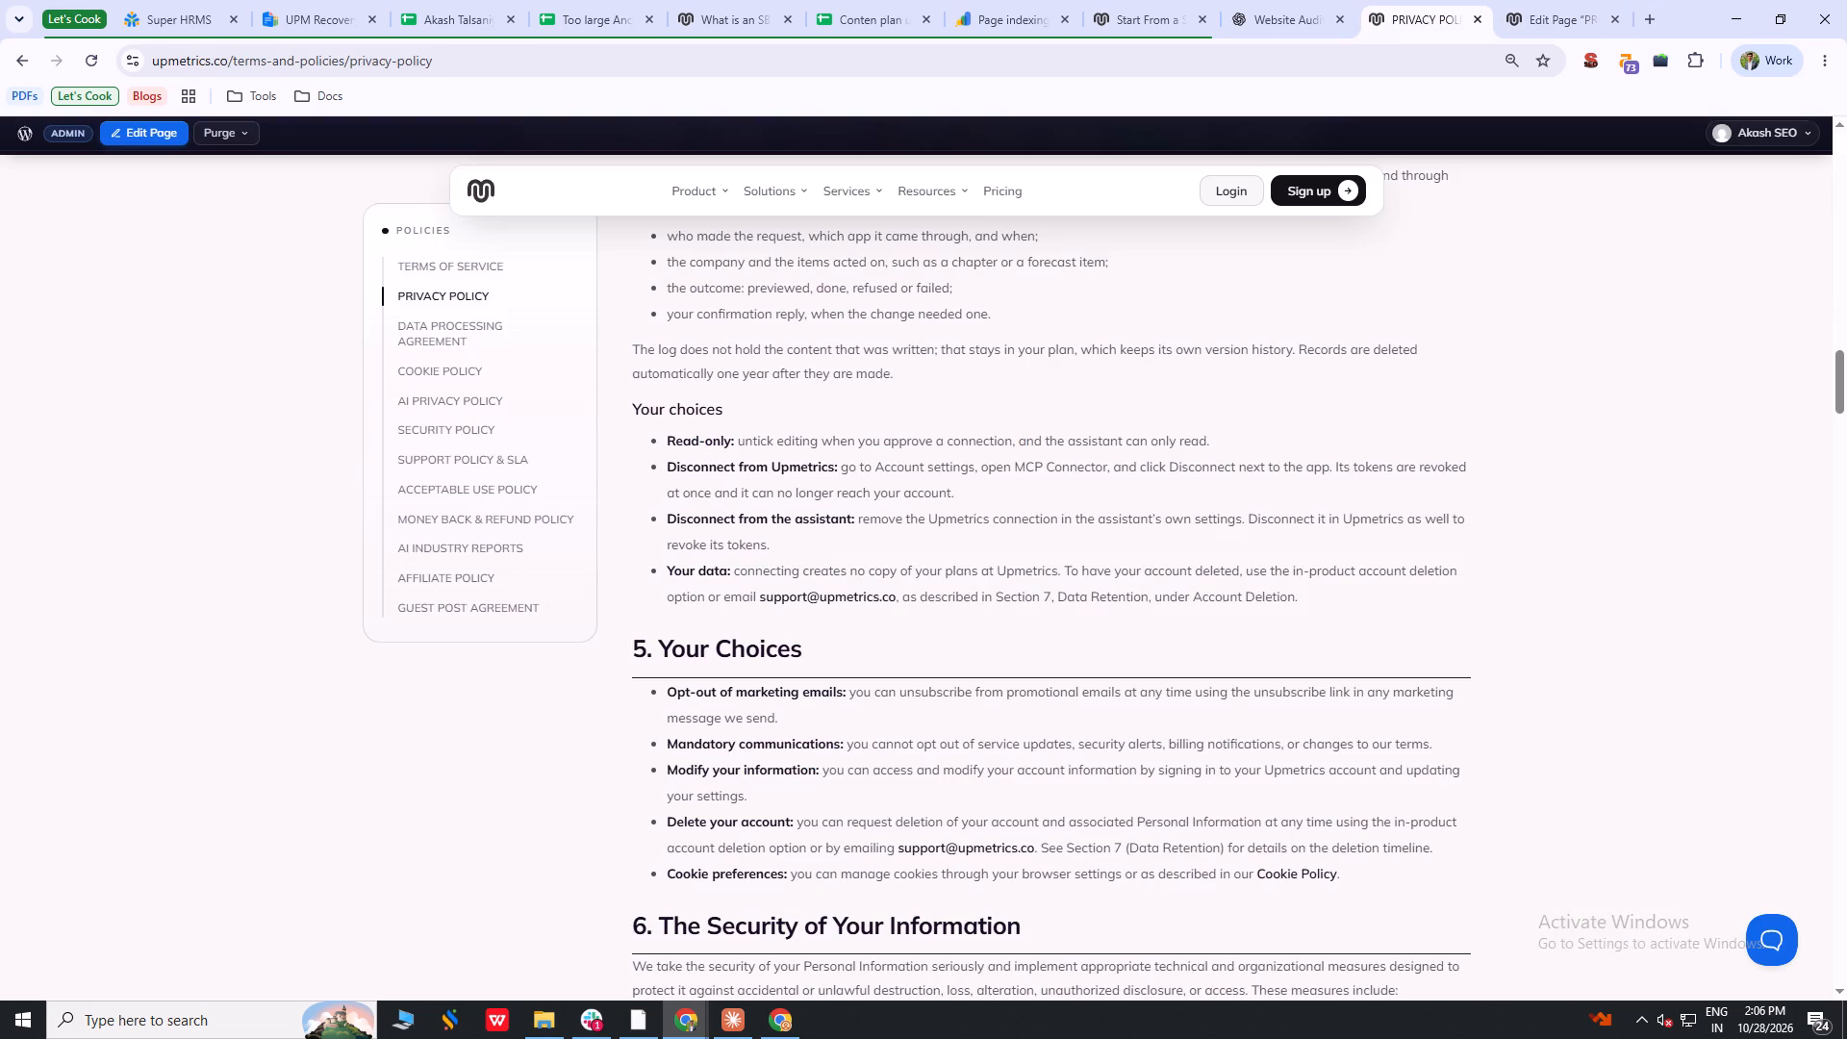
{"action": "key", "text": "F5"}
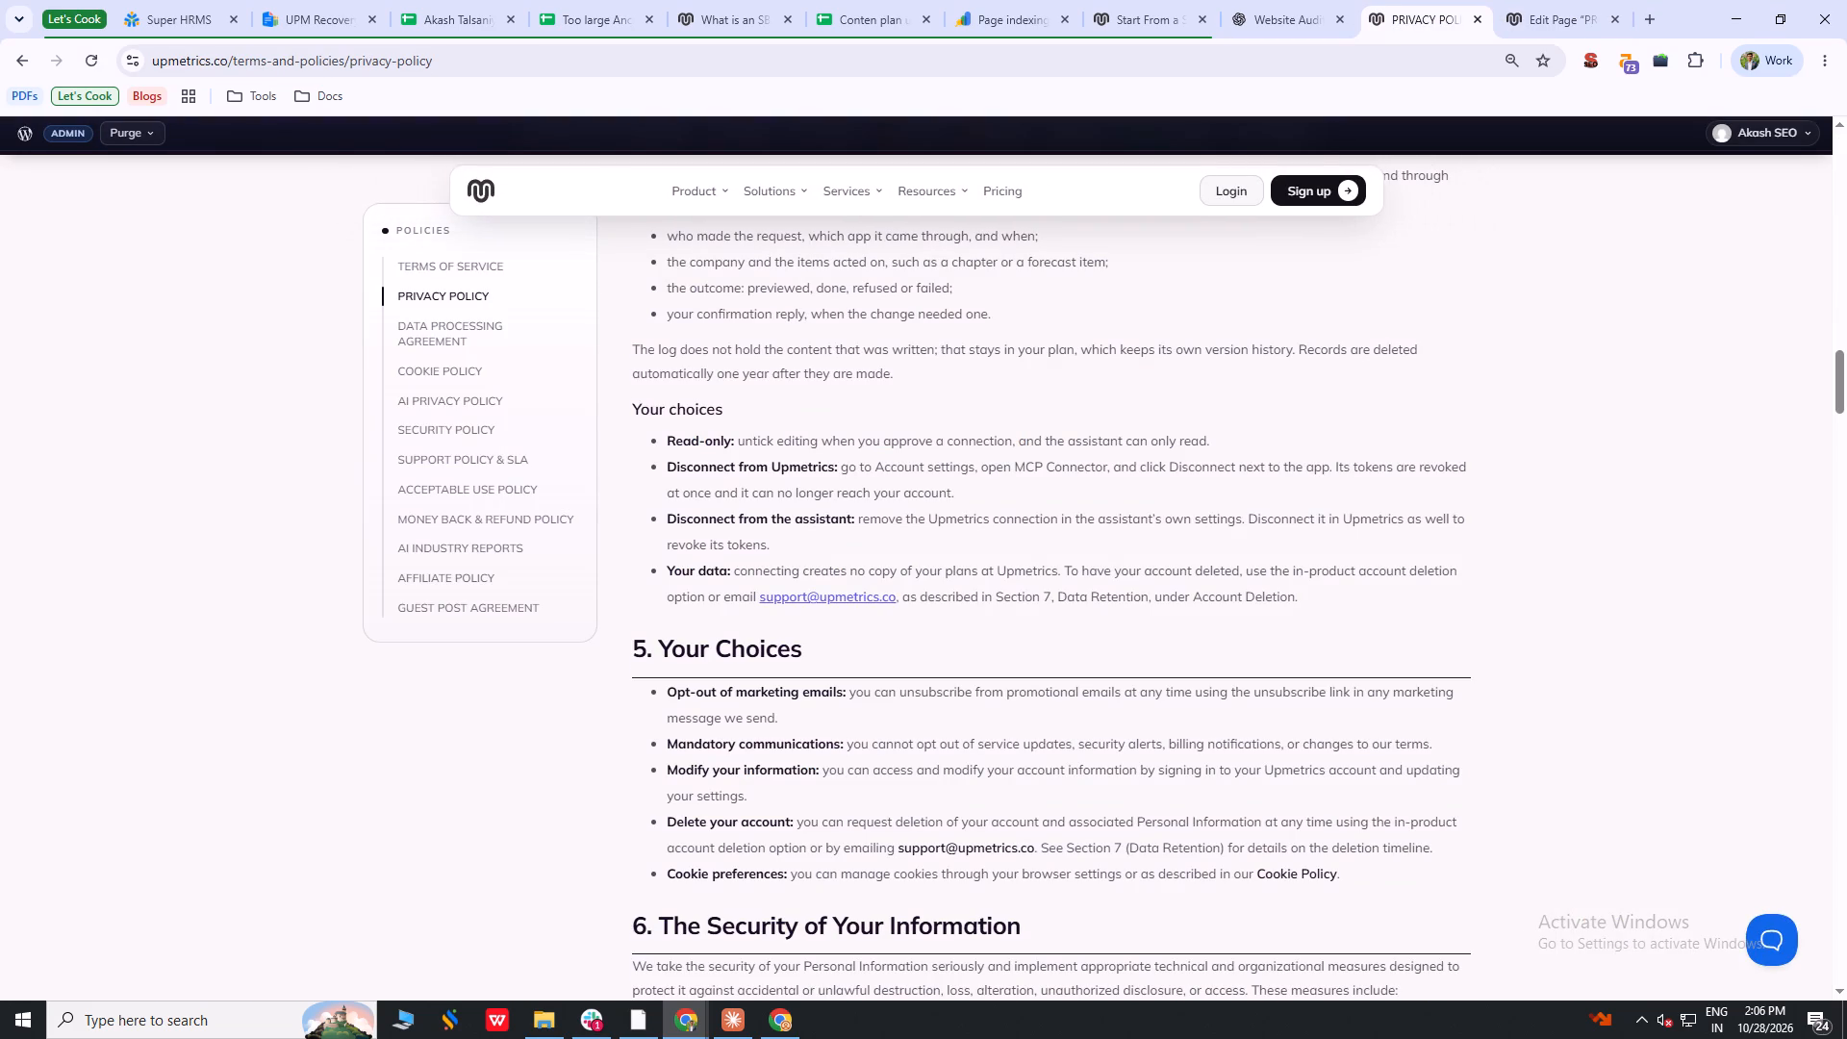
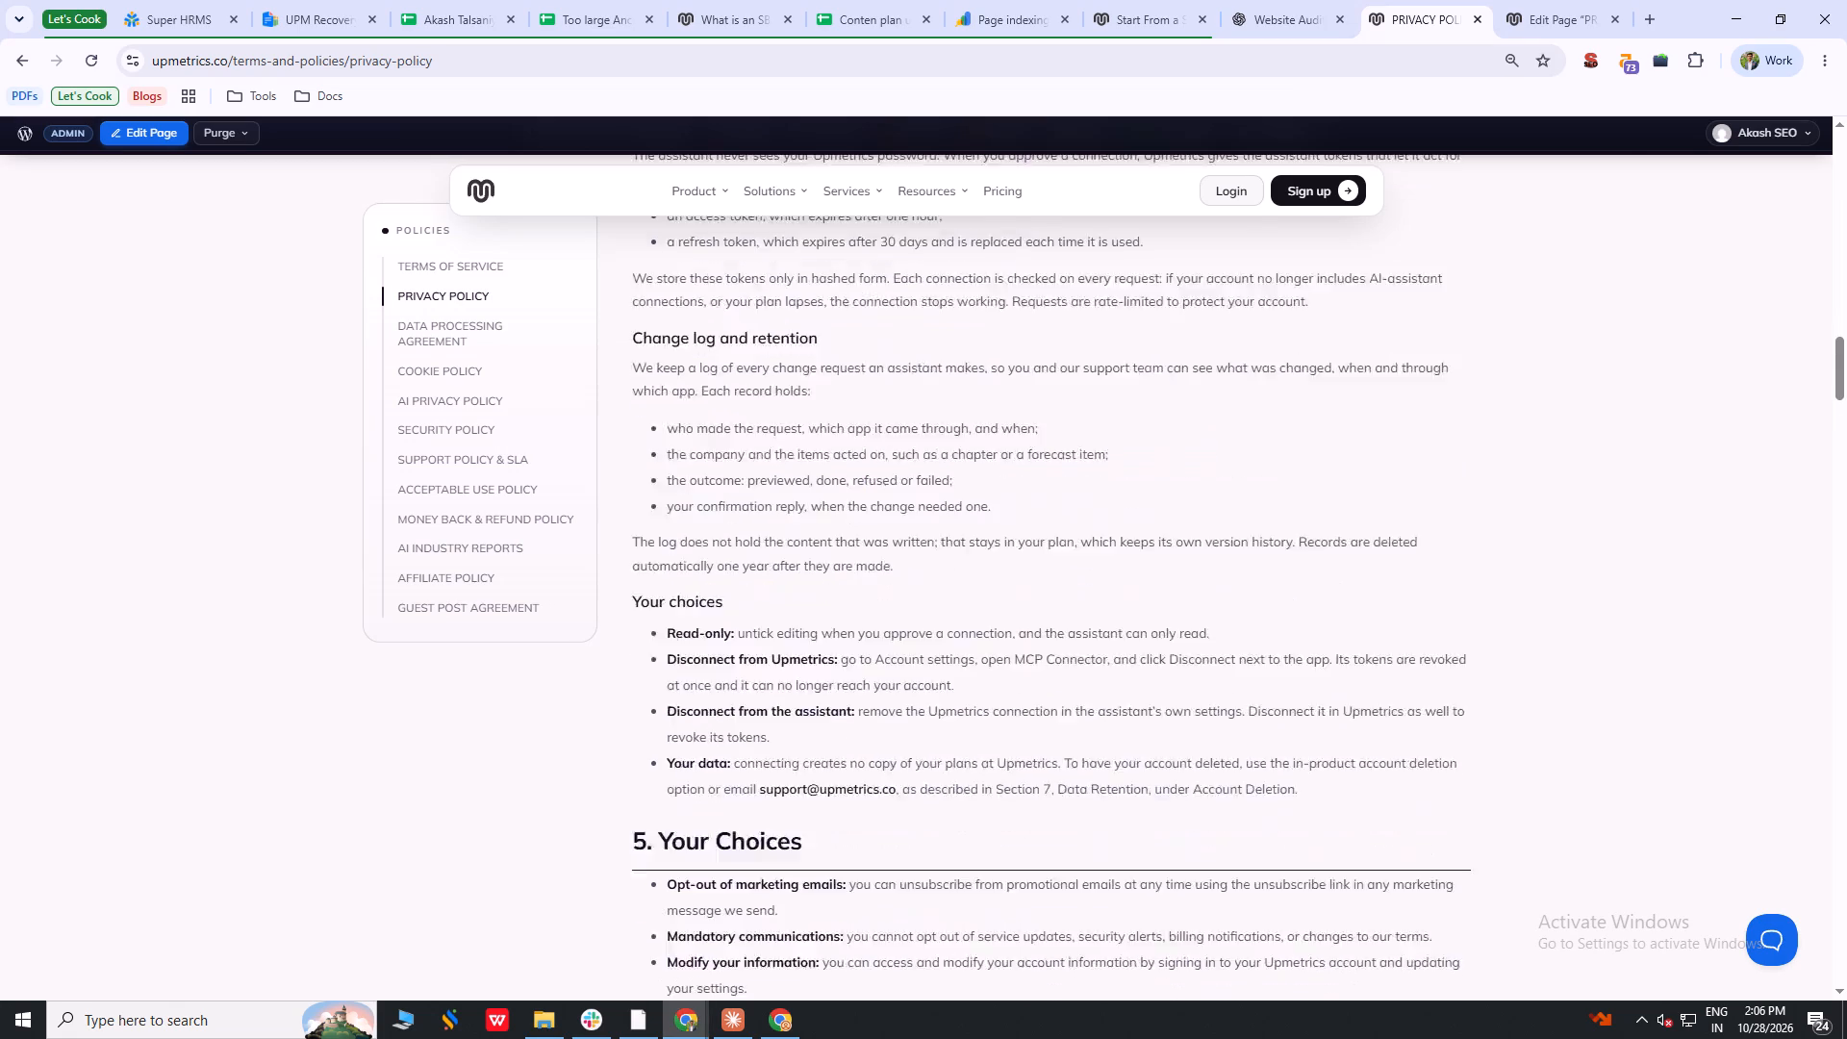
Reload the live Privacy Policy page repeatedly and recheck the "Your data" bullet under "Your choices".
{"action": "scroll", "coordinate": [1034, 487], "scroll_direction": "down", "scroll_amount": 2}
{"action": "key", "text": "F5"}
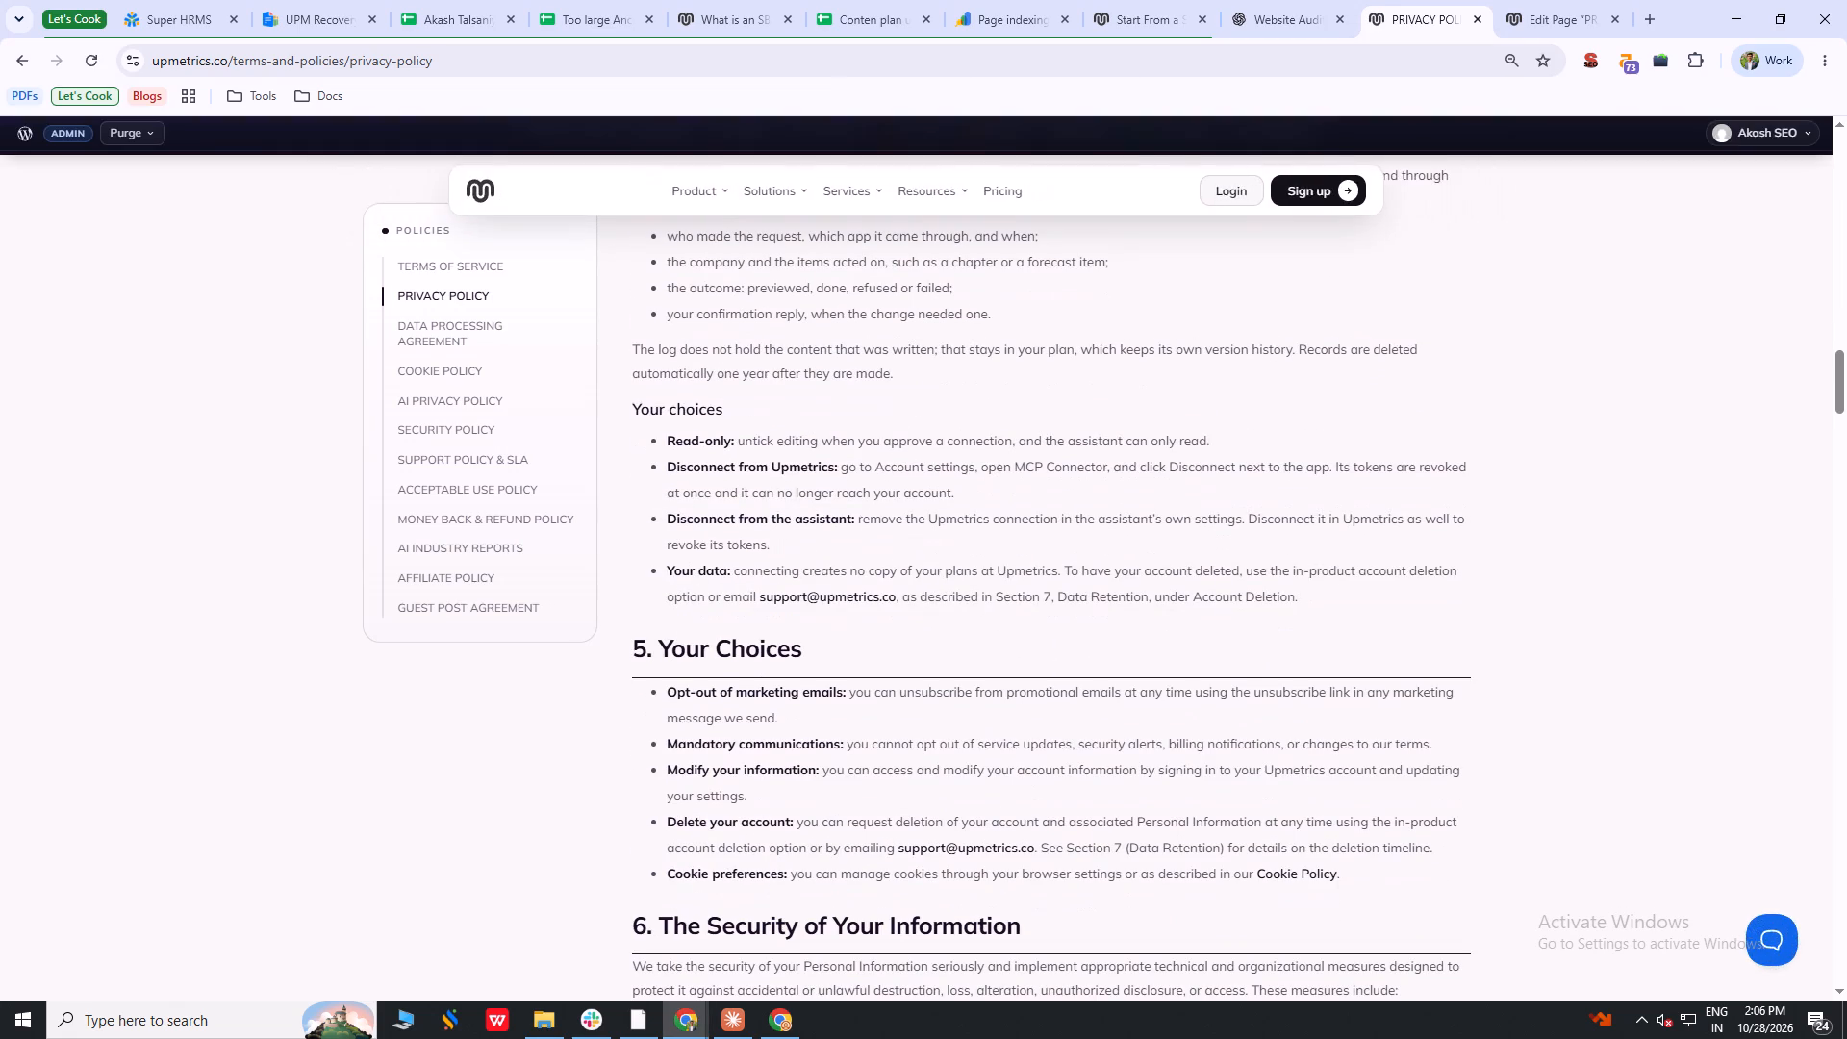
{"action": "key", "text": "F5"}
{"action": "key", "text": "F5"}
{"action": "key", "text": "F5"}
{"action": "key", "text": "F5"}
{"action": "key", "text": "F5"}
{"action": "key", "text": "F5"}
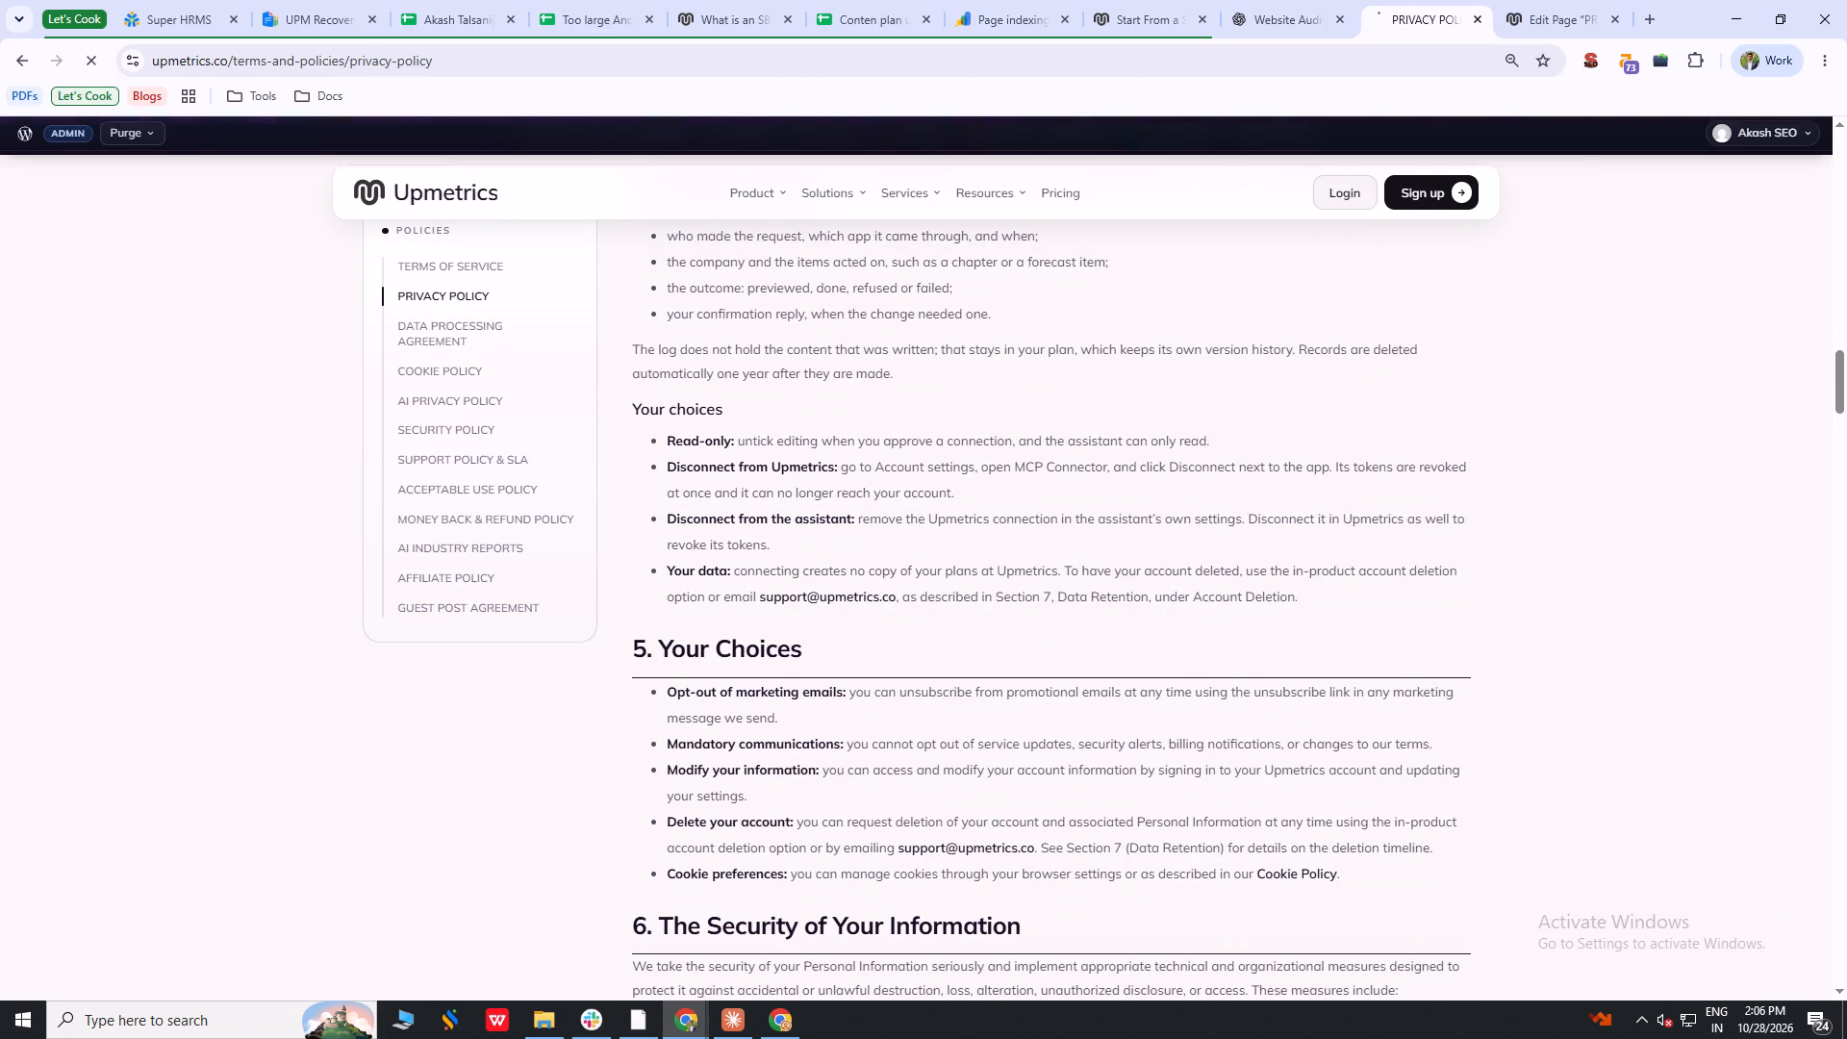
{"action": "key", "text": "F5"}
{"action": "key", "text": "F5"}
{"action": "key", "text": "F5"}
{"action": "key", "text": "F5"}
{"action": "key", "text": "F5"}
{"action": "key", "text": "F5"}
{"action": "key", "text": "F5"}
{"action": "key", "text": "F5"}
{"action": "key", "text": "F5"}
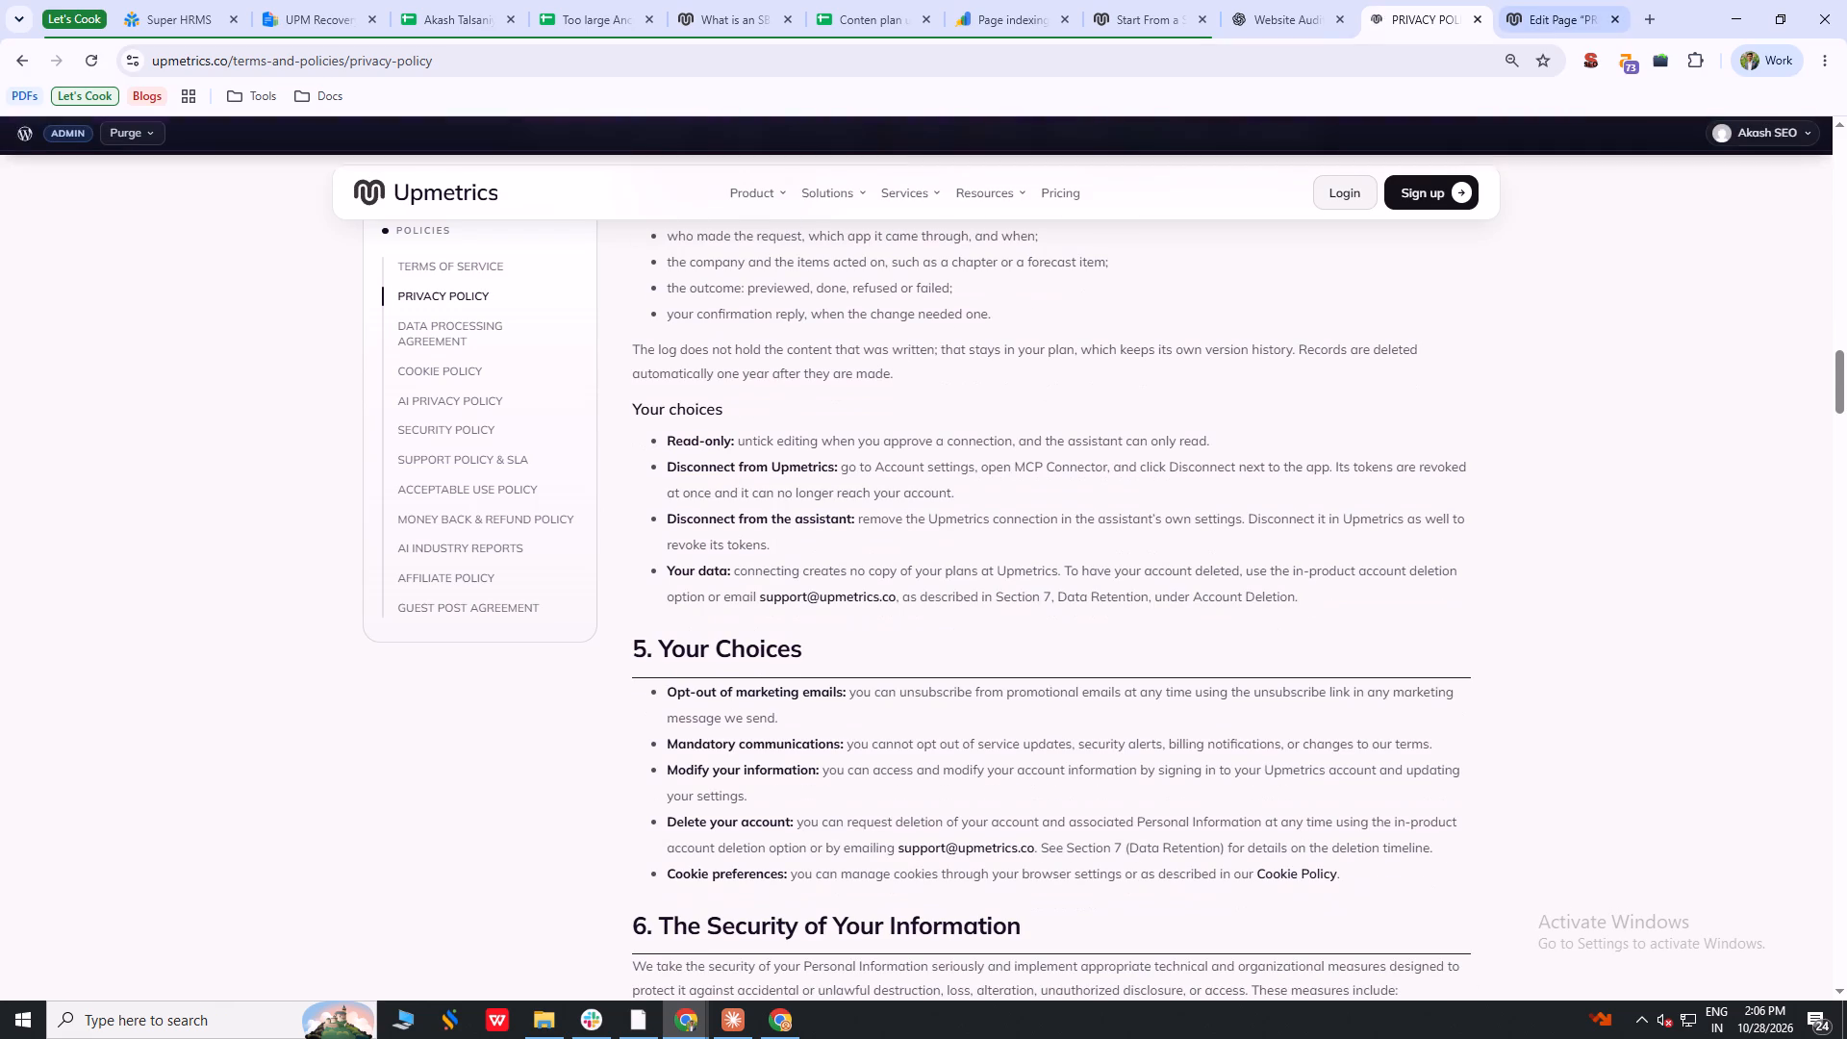
Close the Edit Page tab of the Privacy Policy, keeping the live page open.
{"action": "middle_click", "coordinate": [1526, 0]}
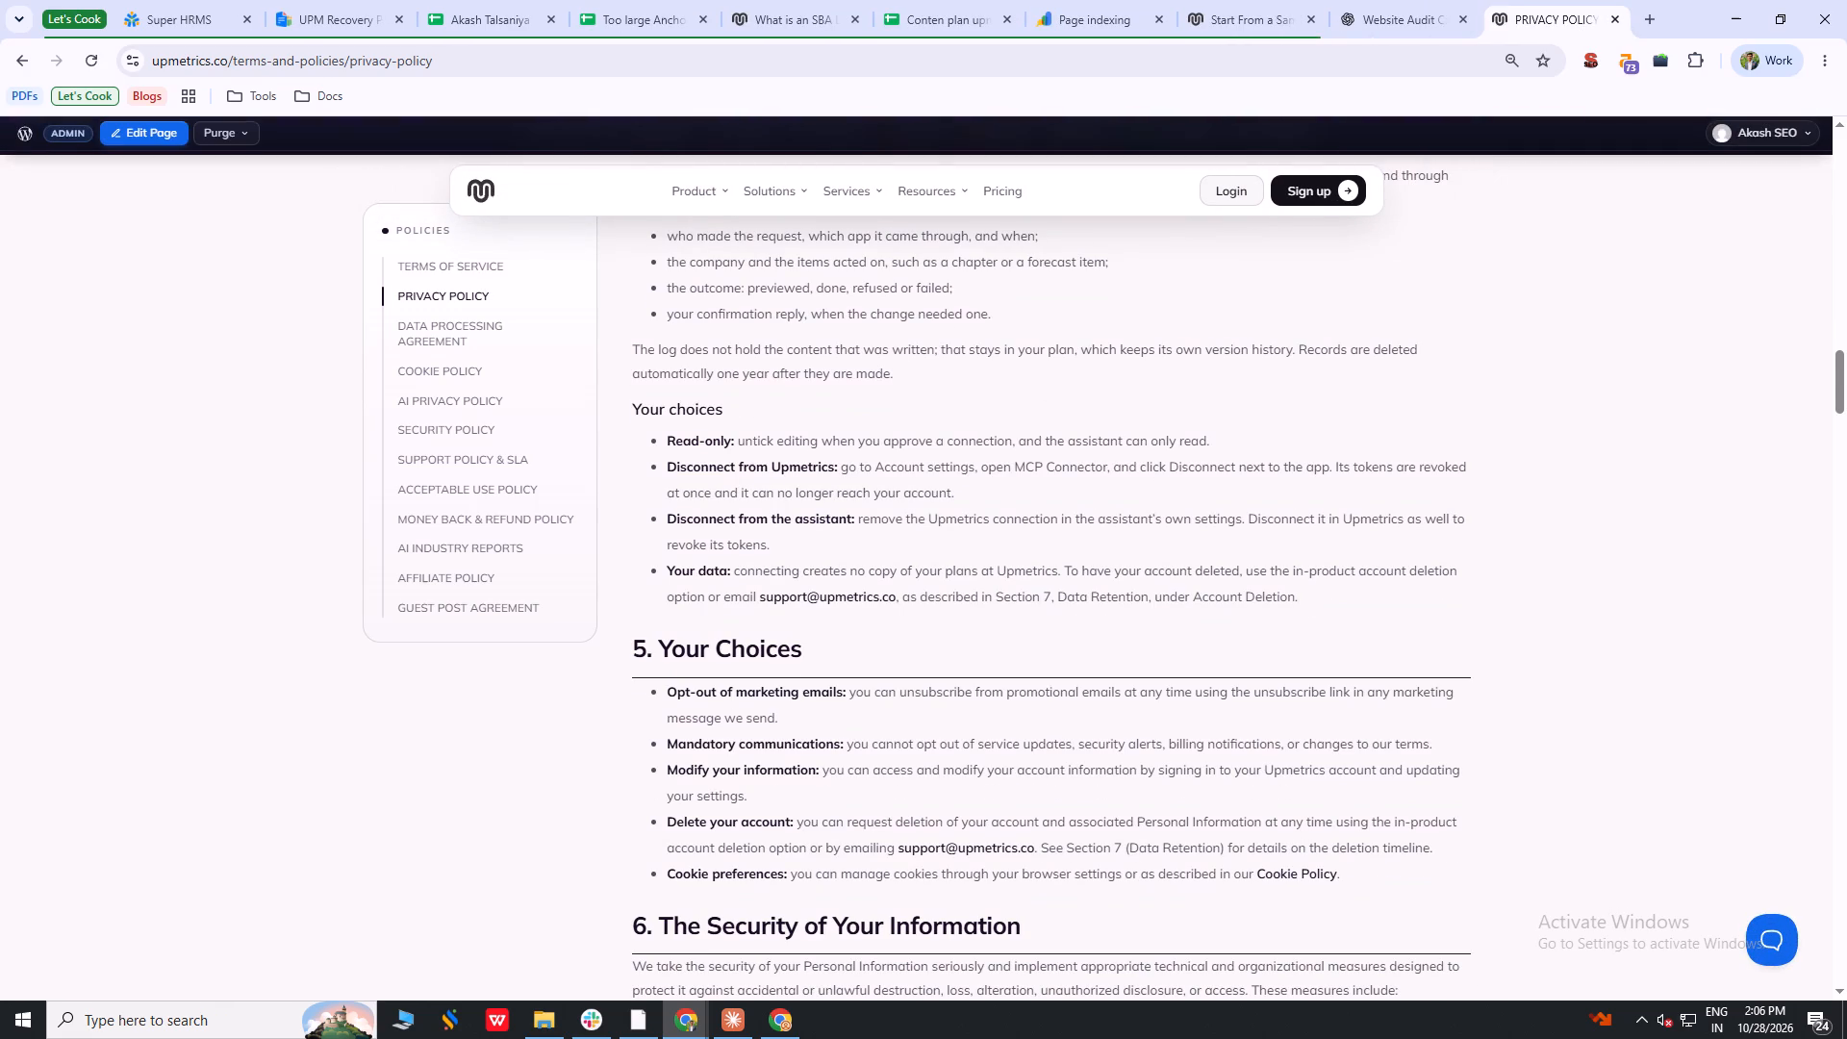
Read through the "Read-only", "Disconnect from Upmetrics" and "Disconnect from the assistant" bullets, continuing to section 5, Your Choices.
{"action": "left_click_drag", "start_coordinate": [660, 524], "coordinate": [776, 546]}
{"action": "left_click", "coordinate": [776, 546]}
{"action": "left_click_drag", "start_coordinate": [777, 545], "coordinate": [665, 515]}
{"action": "left_click", "coordinate": [665, 515]}
{"action": "left_click_drag", "start_coordinate": [661, 440], "coordinate": [810, 534]}
{"action": "left_click", "coordinate": [809, 538]}
{"action": "left_click_drag", "start_coordinate": [805, 532], "coordinate": [666, 444]}
{"action": "left_click", "coordinate": [666, 444]}
{"action": "left_click_drag", "start_coordinate": [667, 435], "coordinate": [871, 530]}
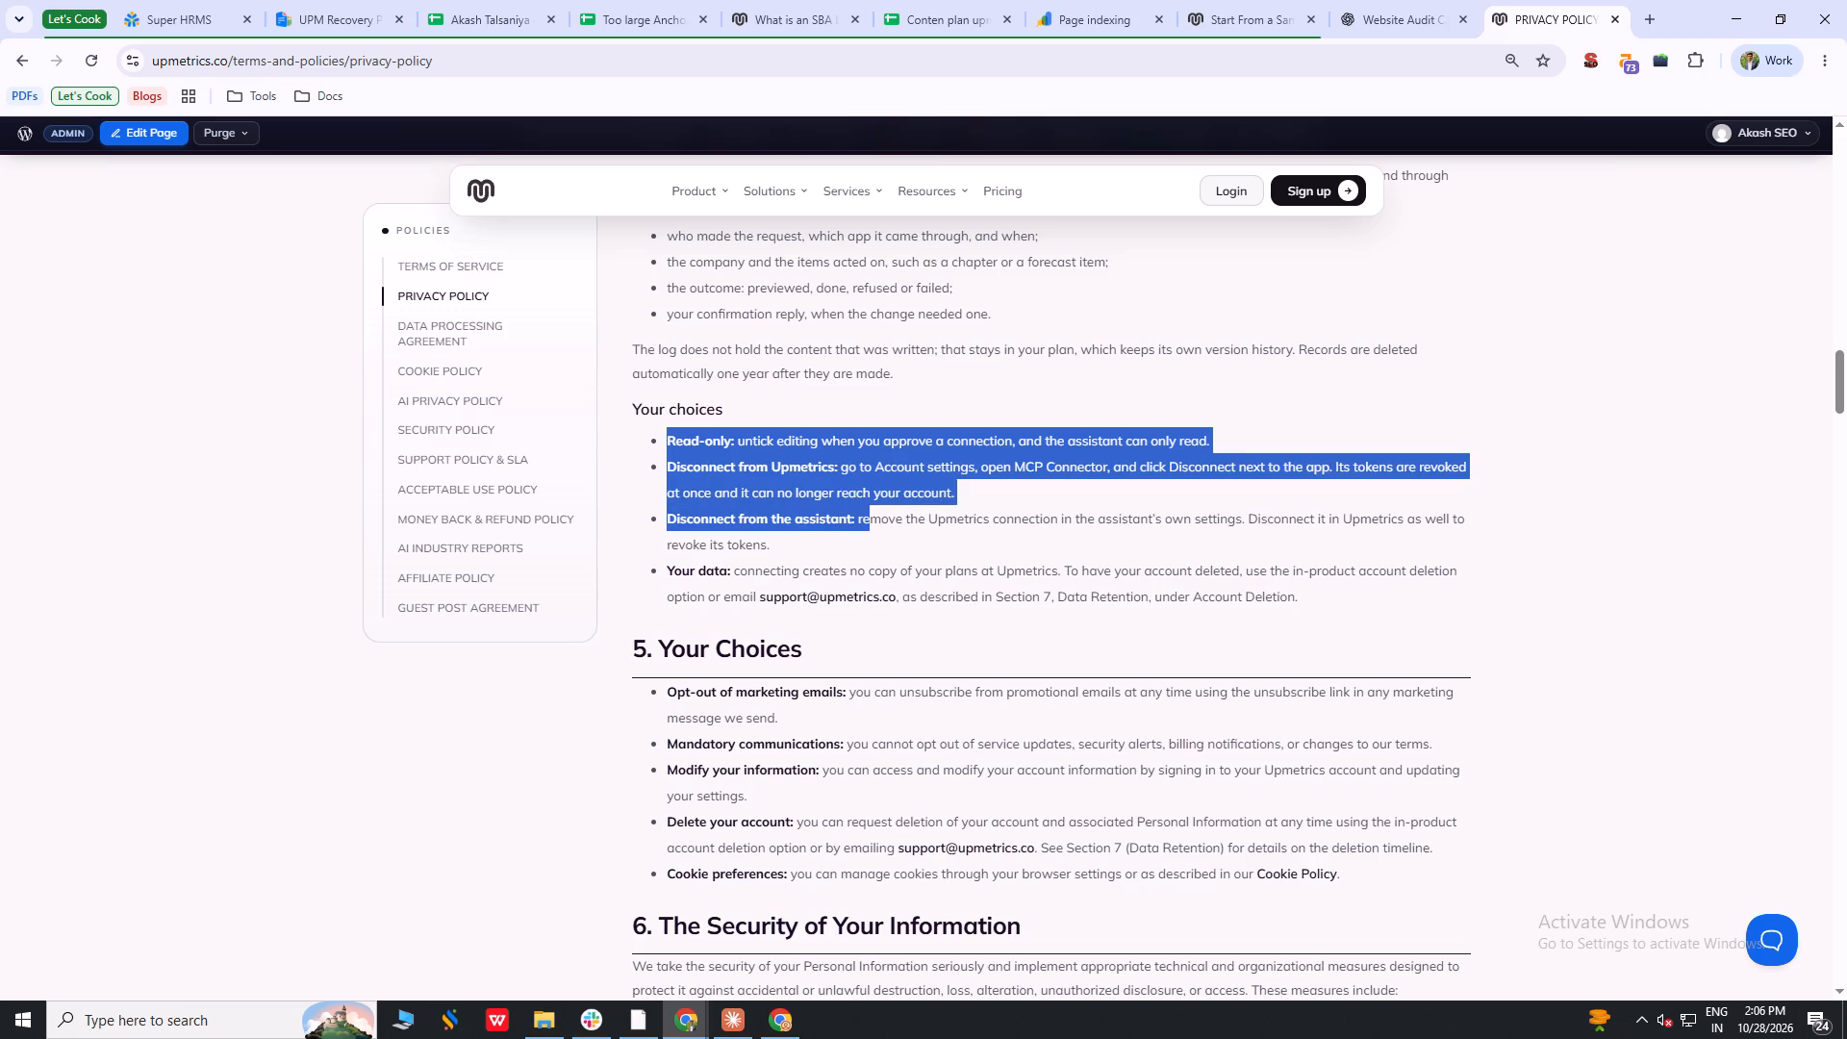
{"action": "left_click_drag", "start_coordinate": [871, 530], "coordinate": [875, 540]}
{"action": "left_click", "coordinate": [875, 540]}
{"action": "scroll", "coordinate": [1404, 592], "scroll_direction": "down", "scroll_amount": 1}
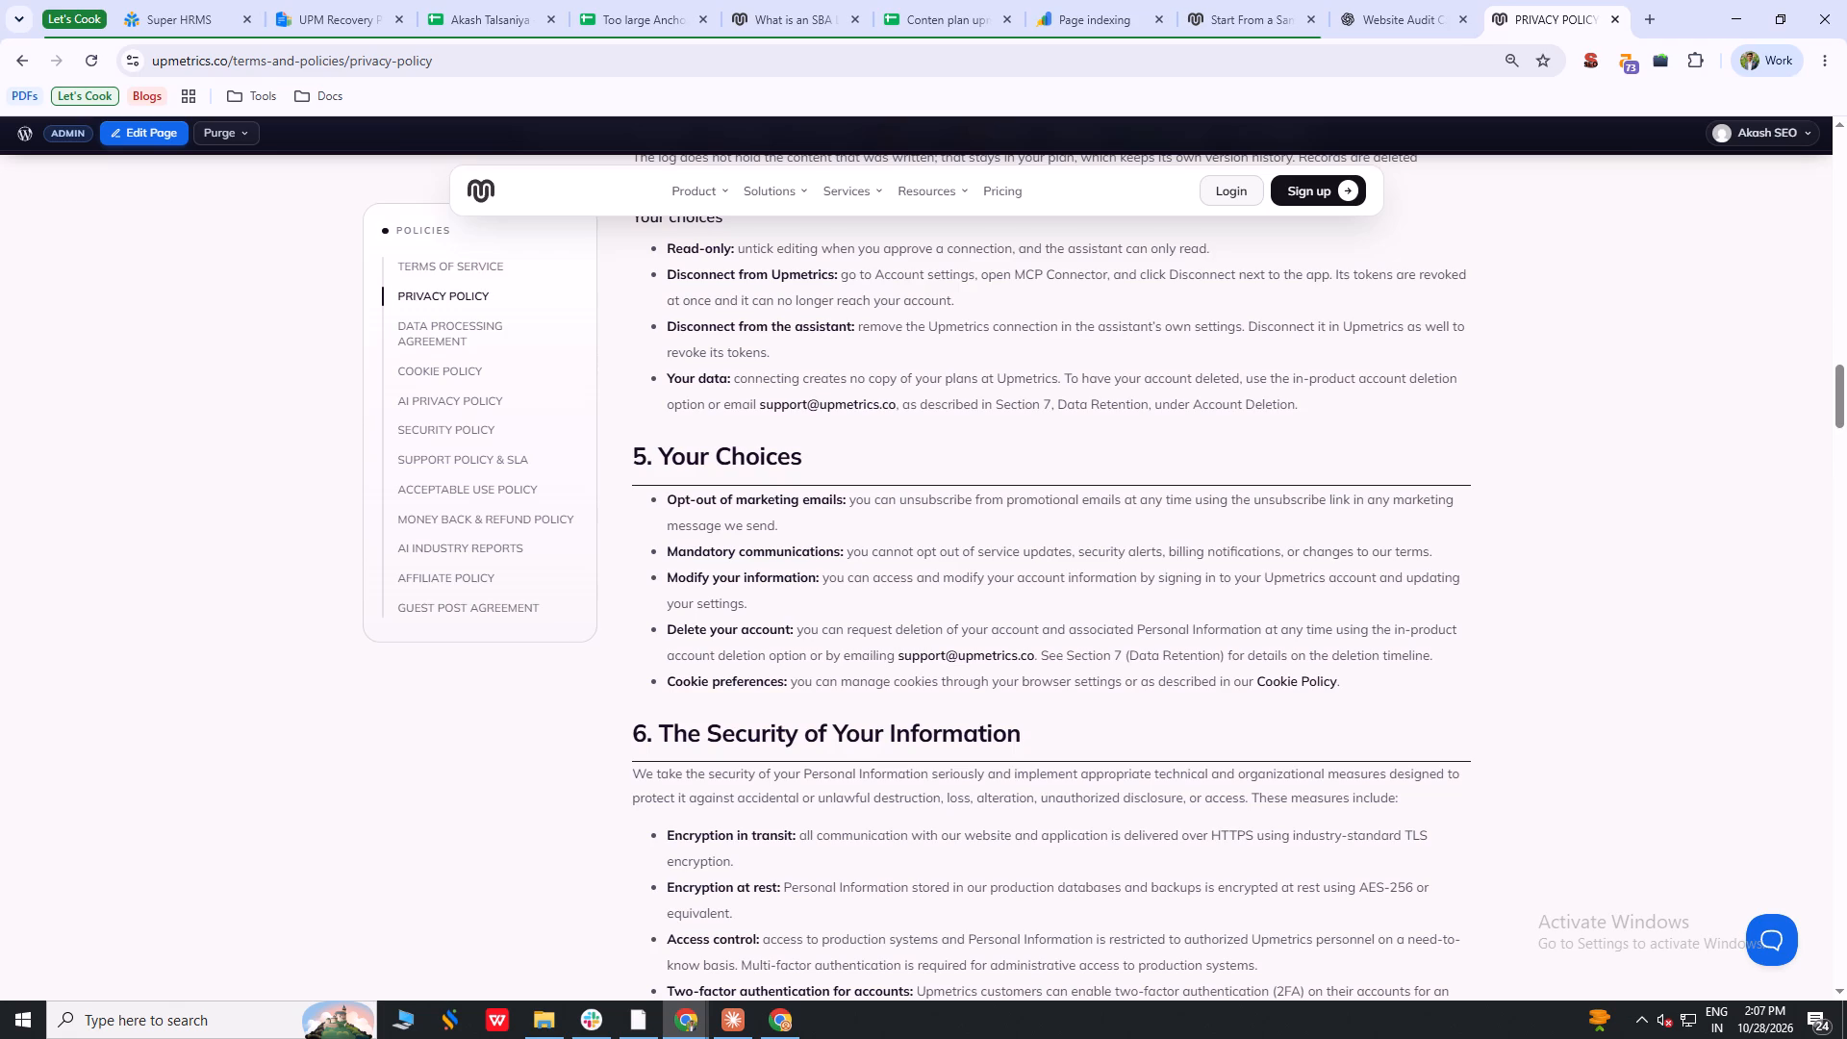
Switch to the Ahrefs Site Audit window and examine the URLs under the "3XX page receives organic traffic" issue.
{"action": "left_click", "coordinate": [790, 1026]}
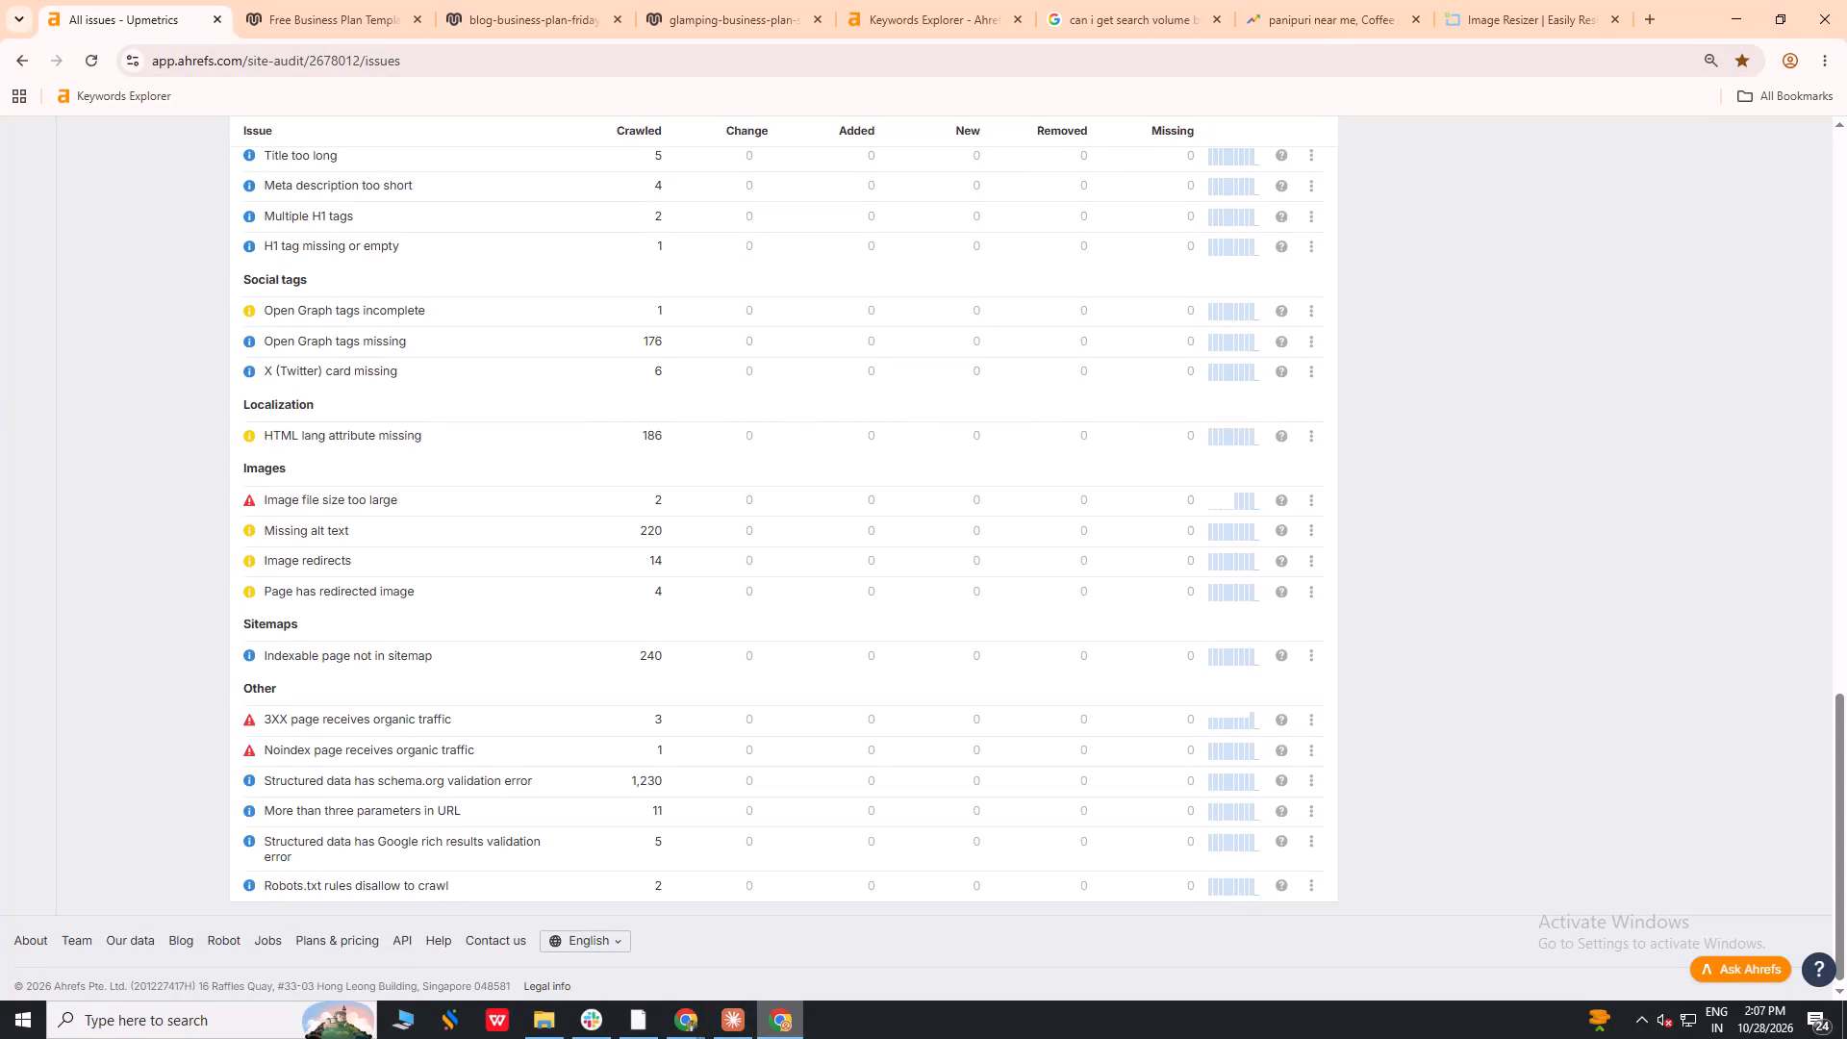
{"action": "left_click", "coordinate": [514, 727]}
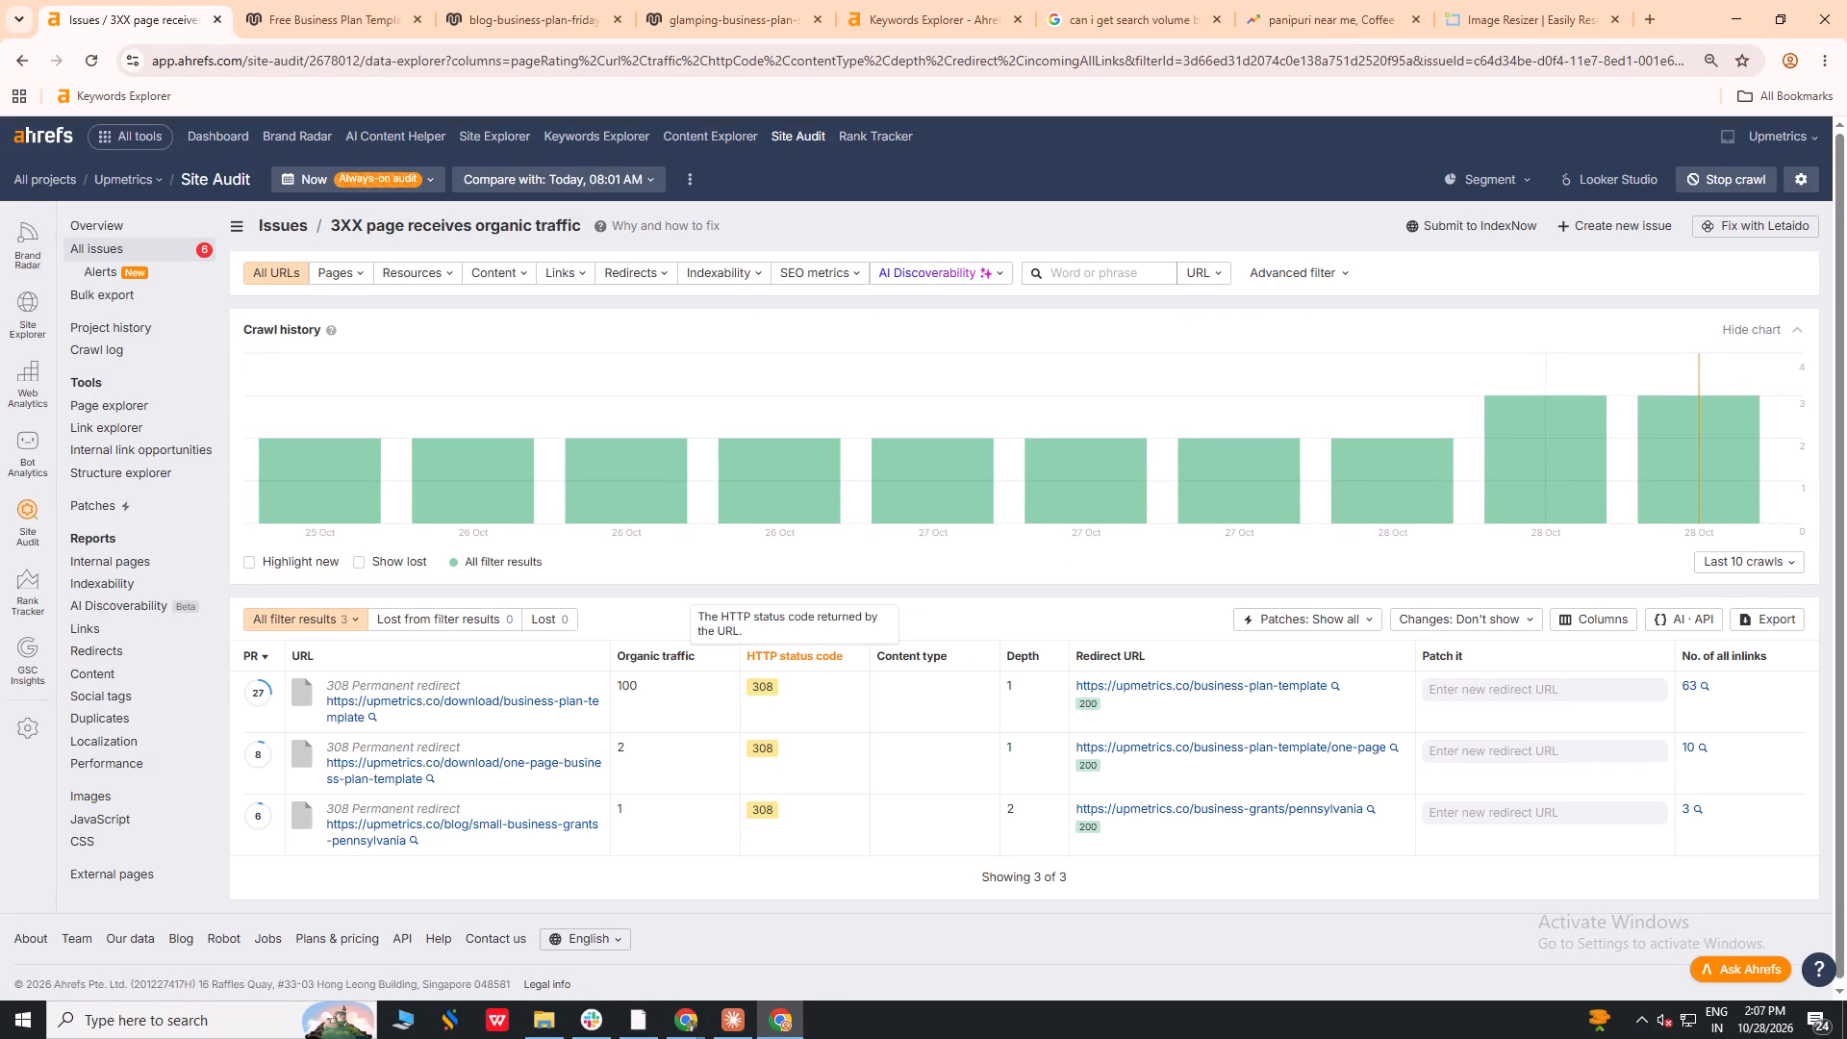
{"action": "triple_click", "coordinate": [624, 685]}
{"action": "left_click", "coordinate": [624, 685]}
{"action": "left_click", "coordinate": [695, 685]}
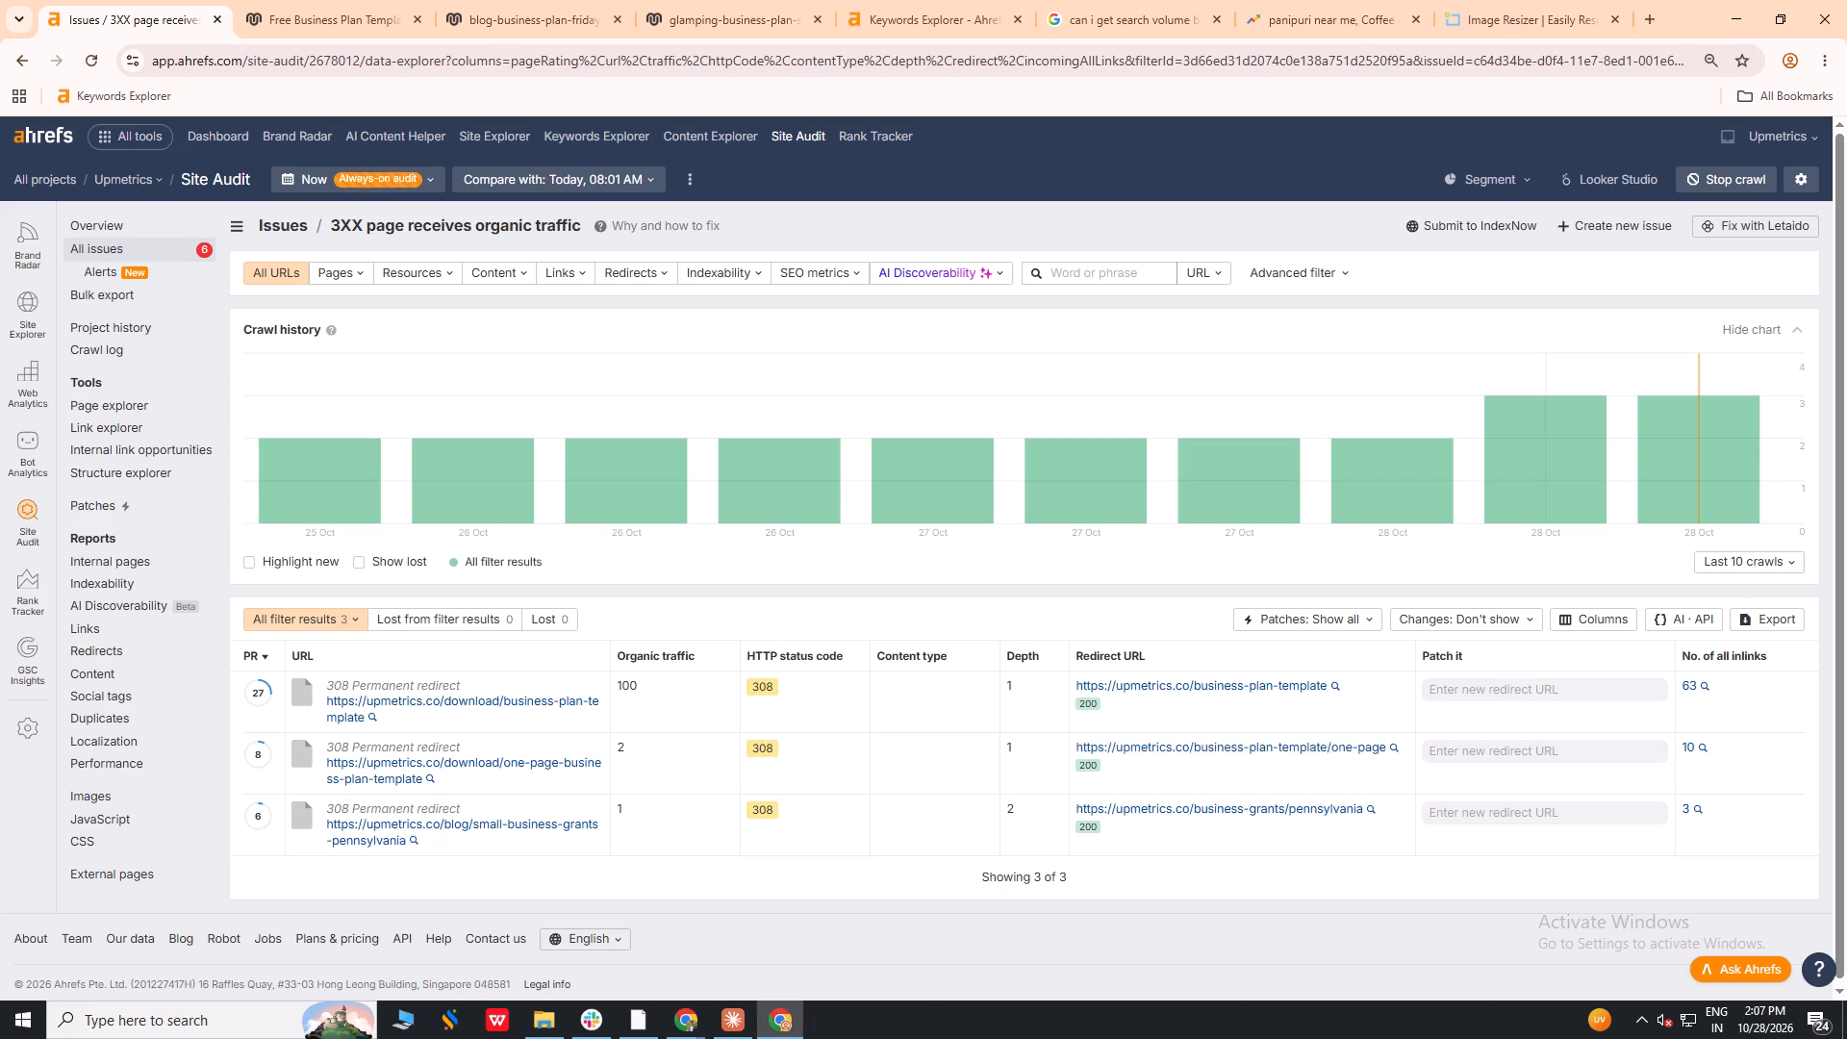
{"action": "left_click", "coordinate": [794, 949]}
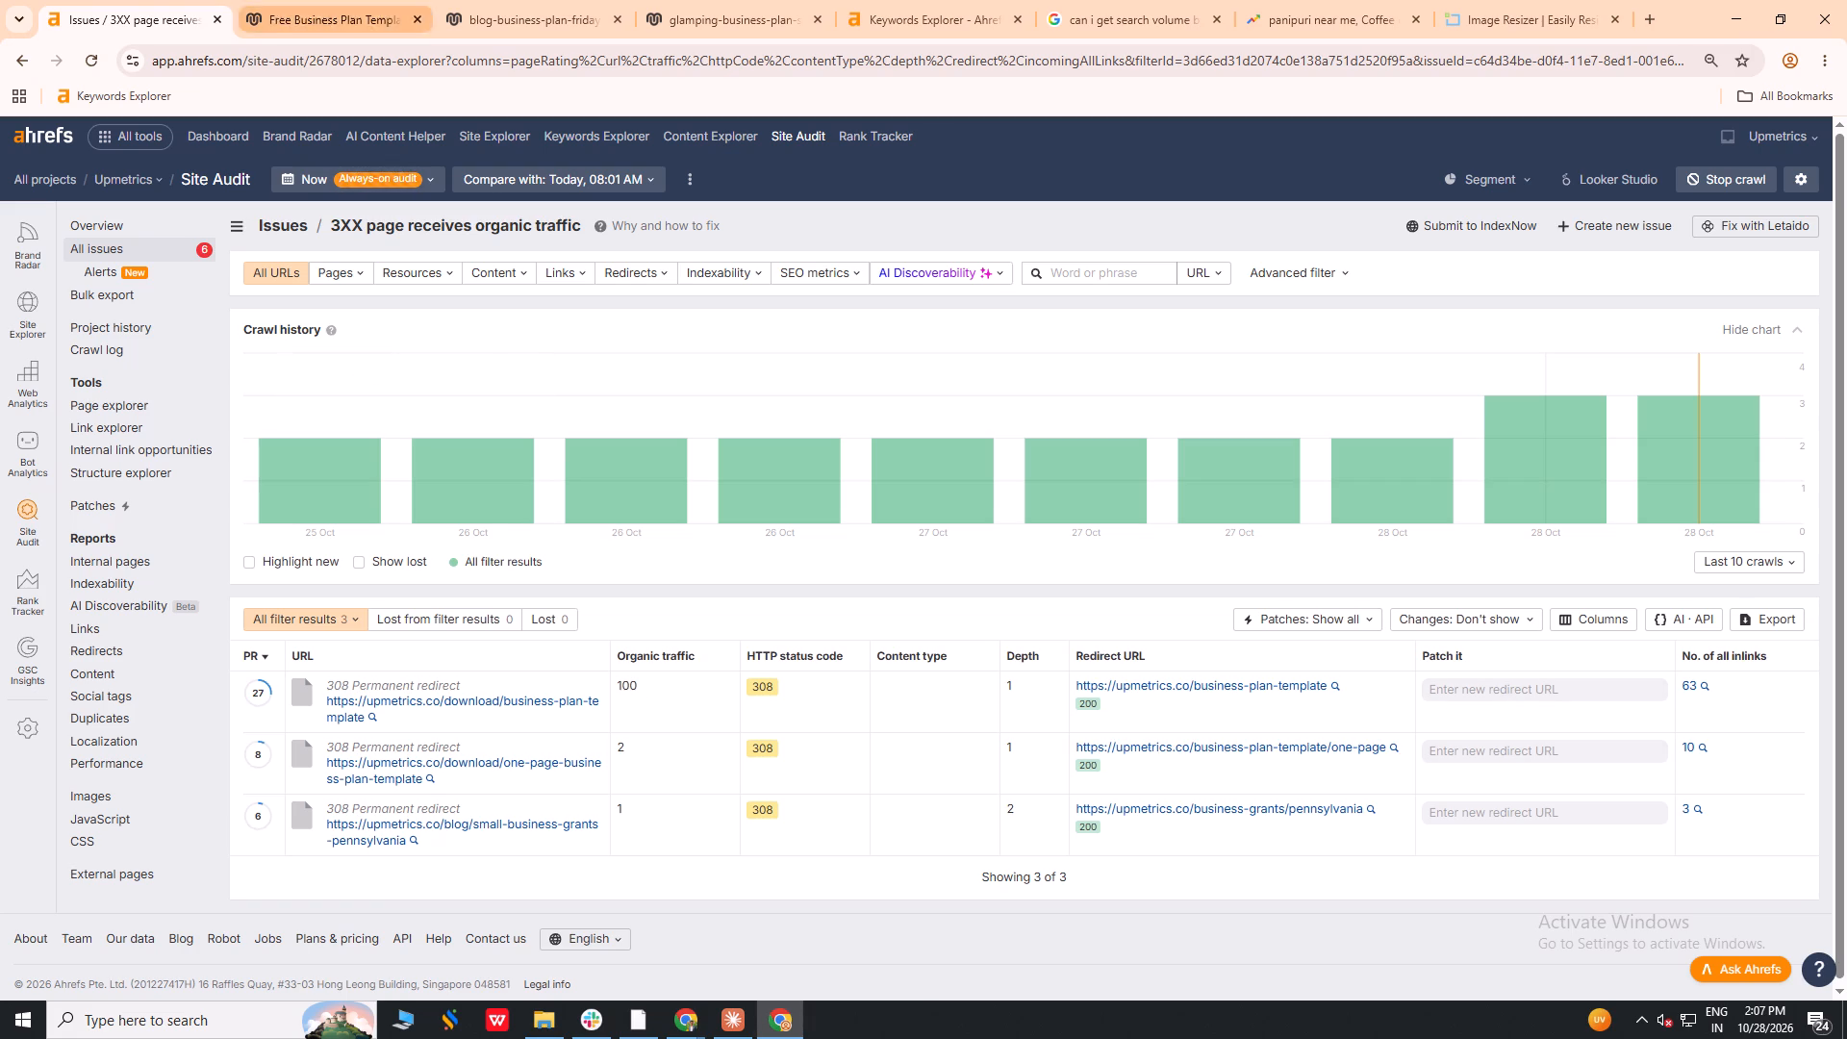
Close the business plan template, two blog, Google search, Google Trends and Image Resizer tabs, keeping Site Audit and Keywords Explorer open.
{"action": "left_click", "coordinate": [276, 0]}
{"action": "left_click", "coordinate": [378, 0]}
{"action": "middle_click", "coordinate": [364, 0]}
{"action": "middle_click", "coordinate": [363, 1]}
{"action": "middle_click", "coordinate": [363, 0]}
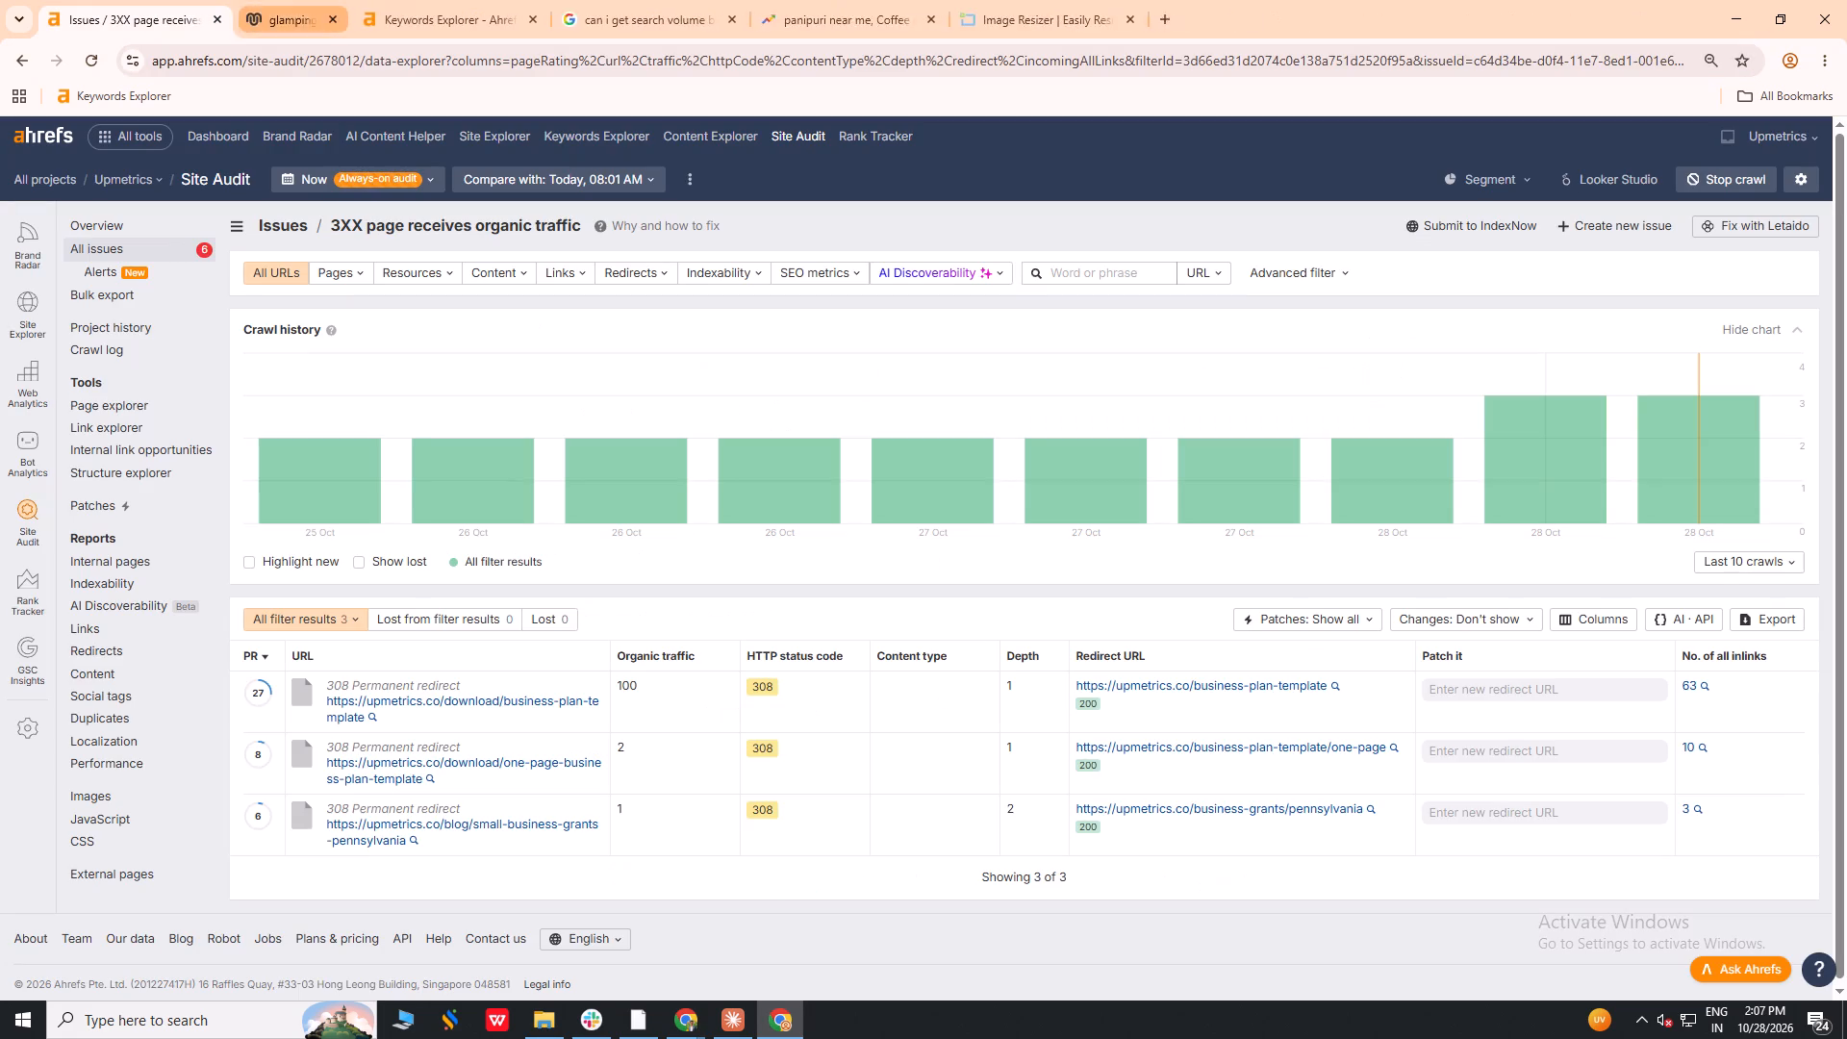
{"action": "left_click", "coordinate": [588, 0]}
{"action": "middle_click", "coordinate": [562, 0]}
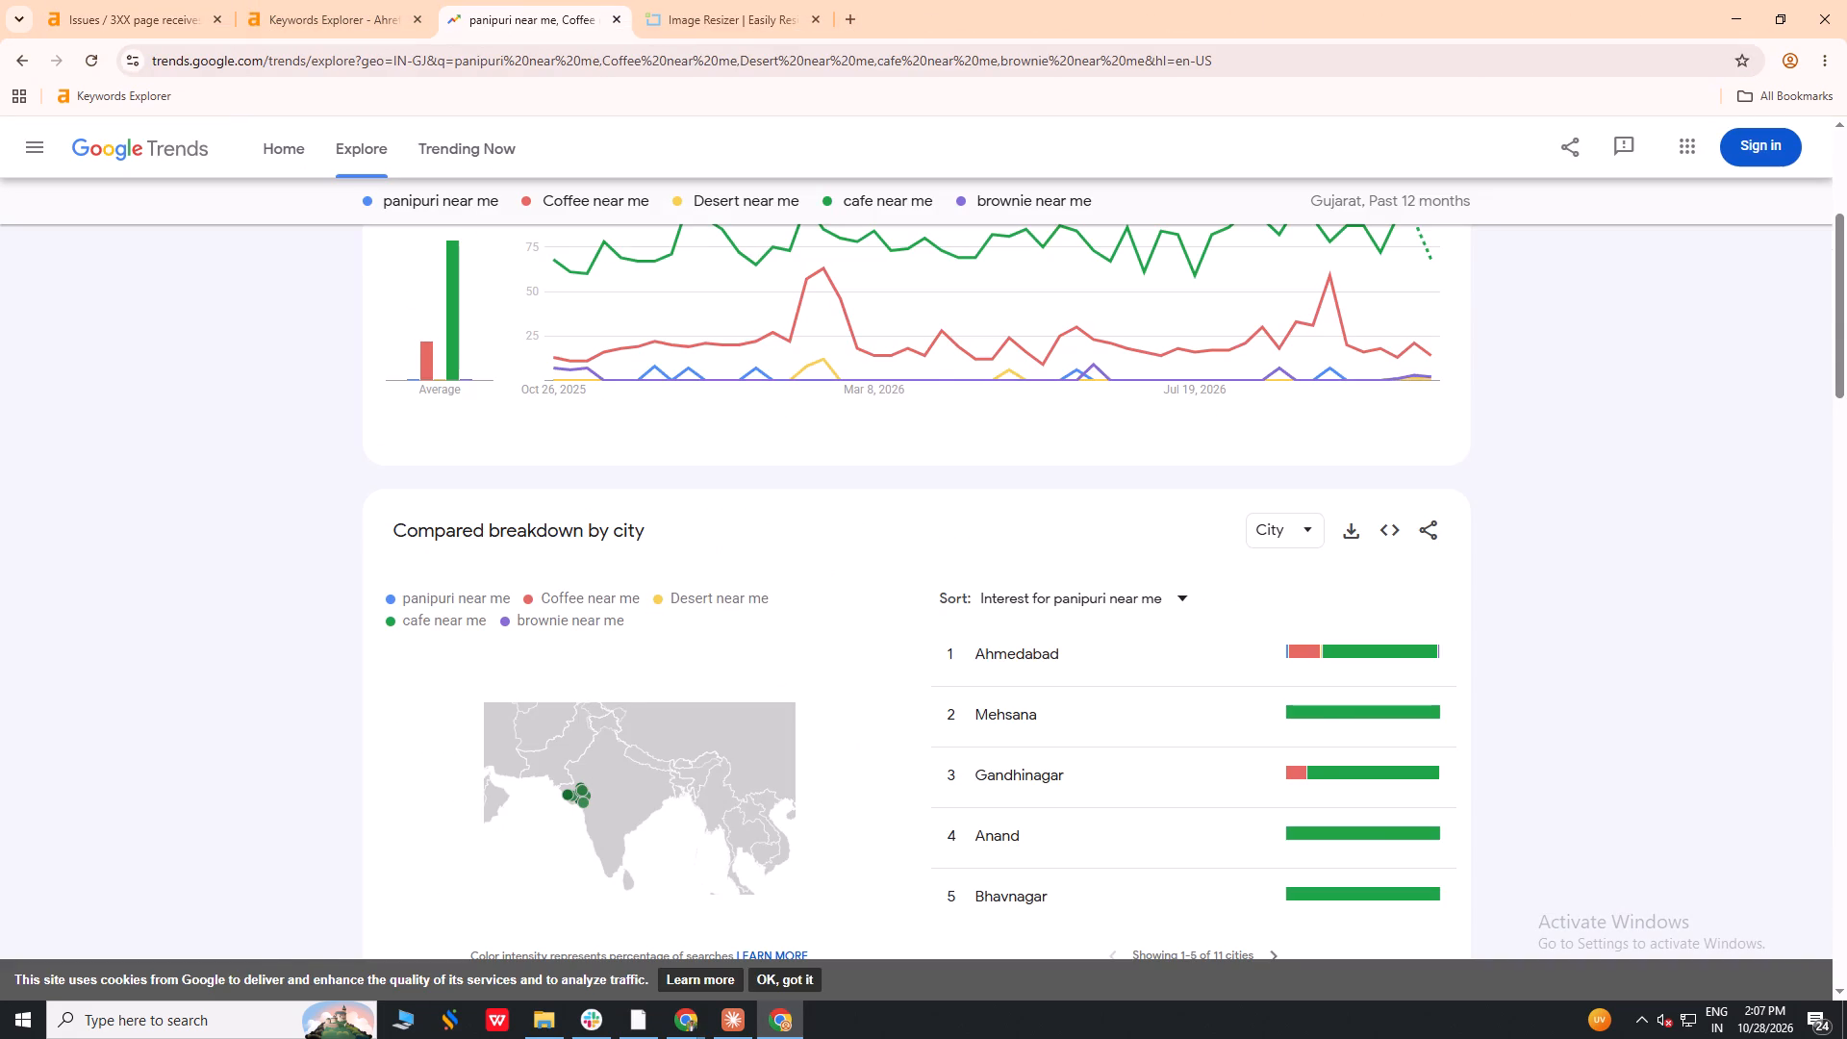
{"action": "middle_click", "coordinate": [562, 0]}
{"action": "middle_click", "coordinate": [562, 0]}
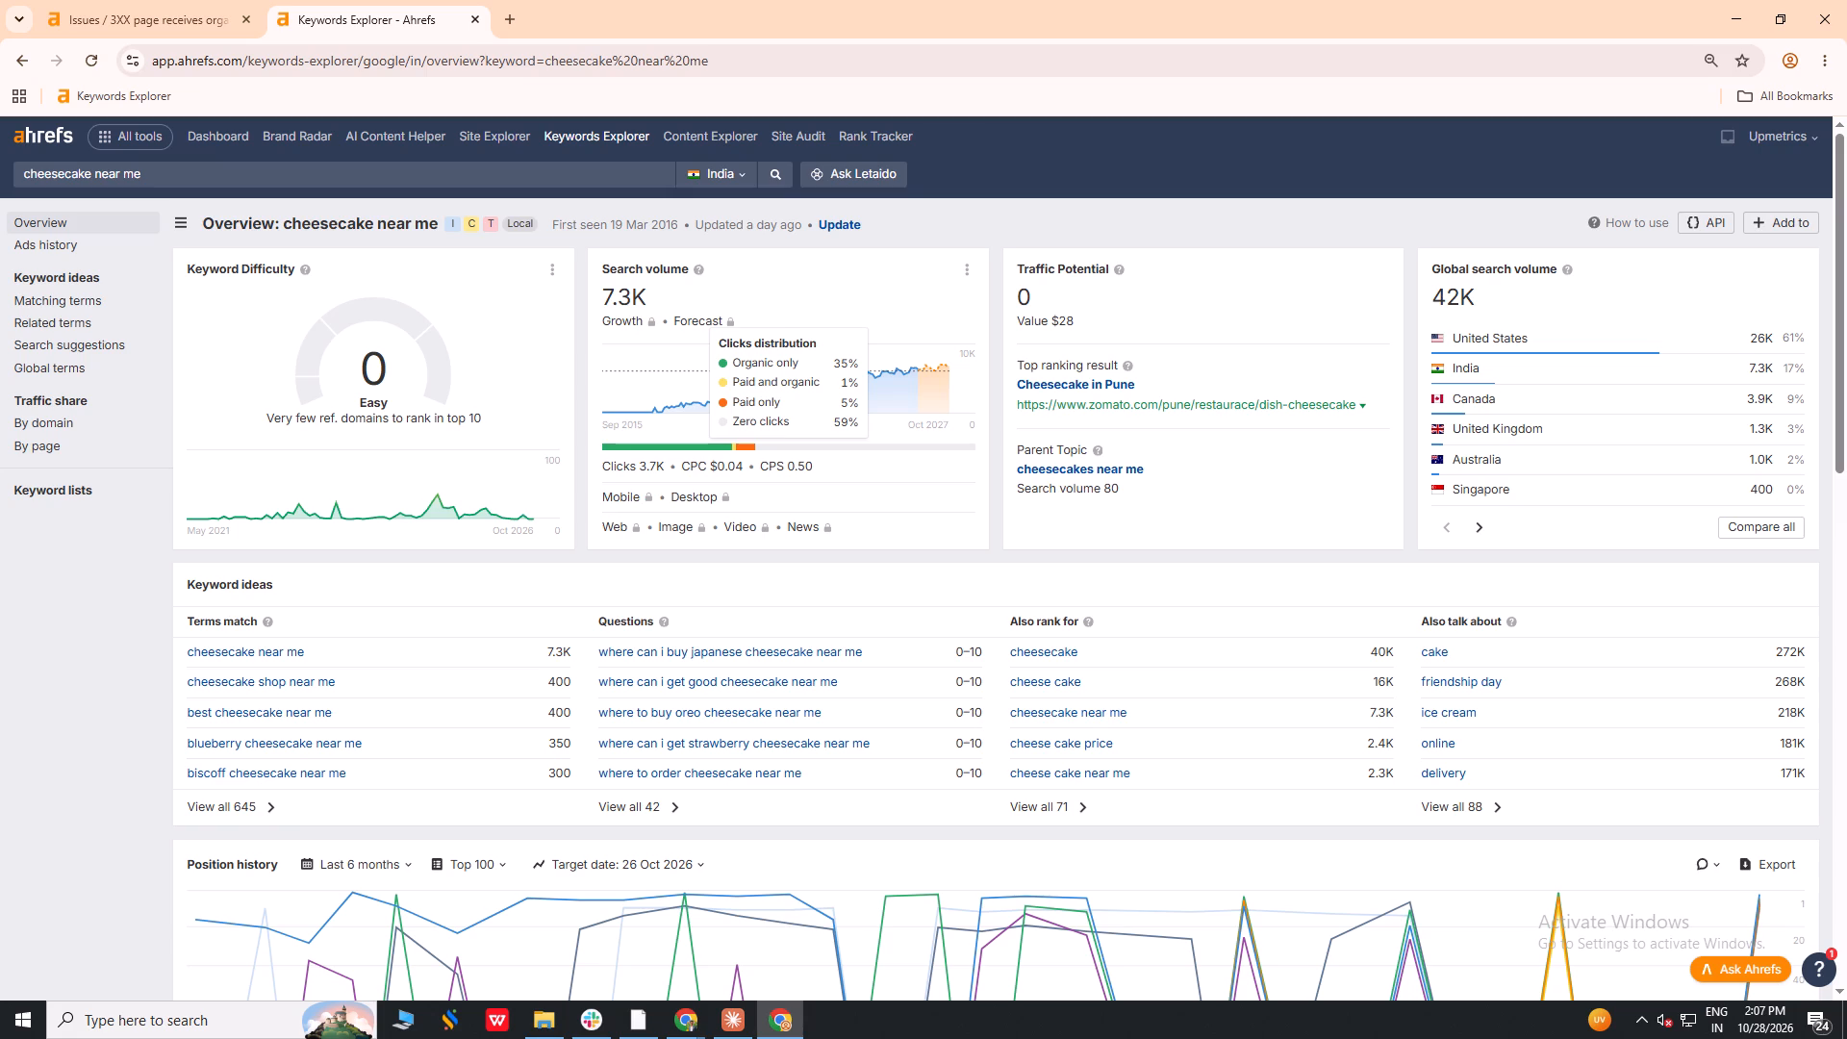
{"action": "left_click", "coordinate": [41, 678]}
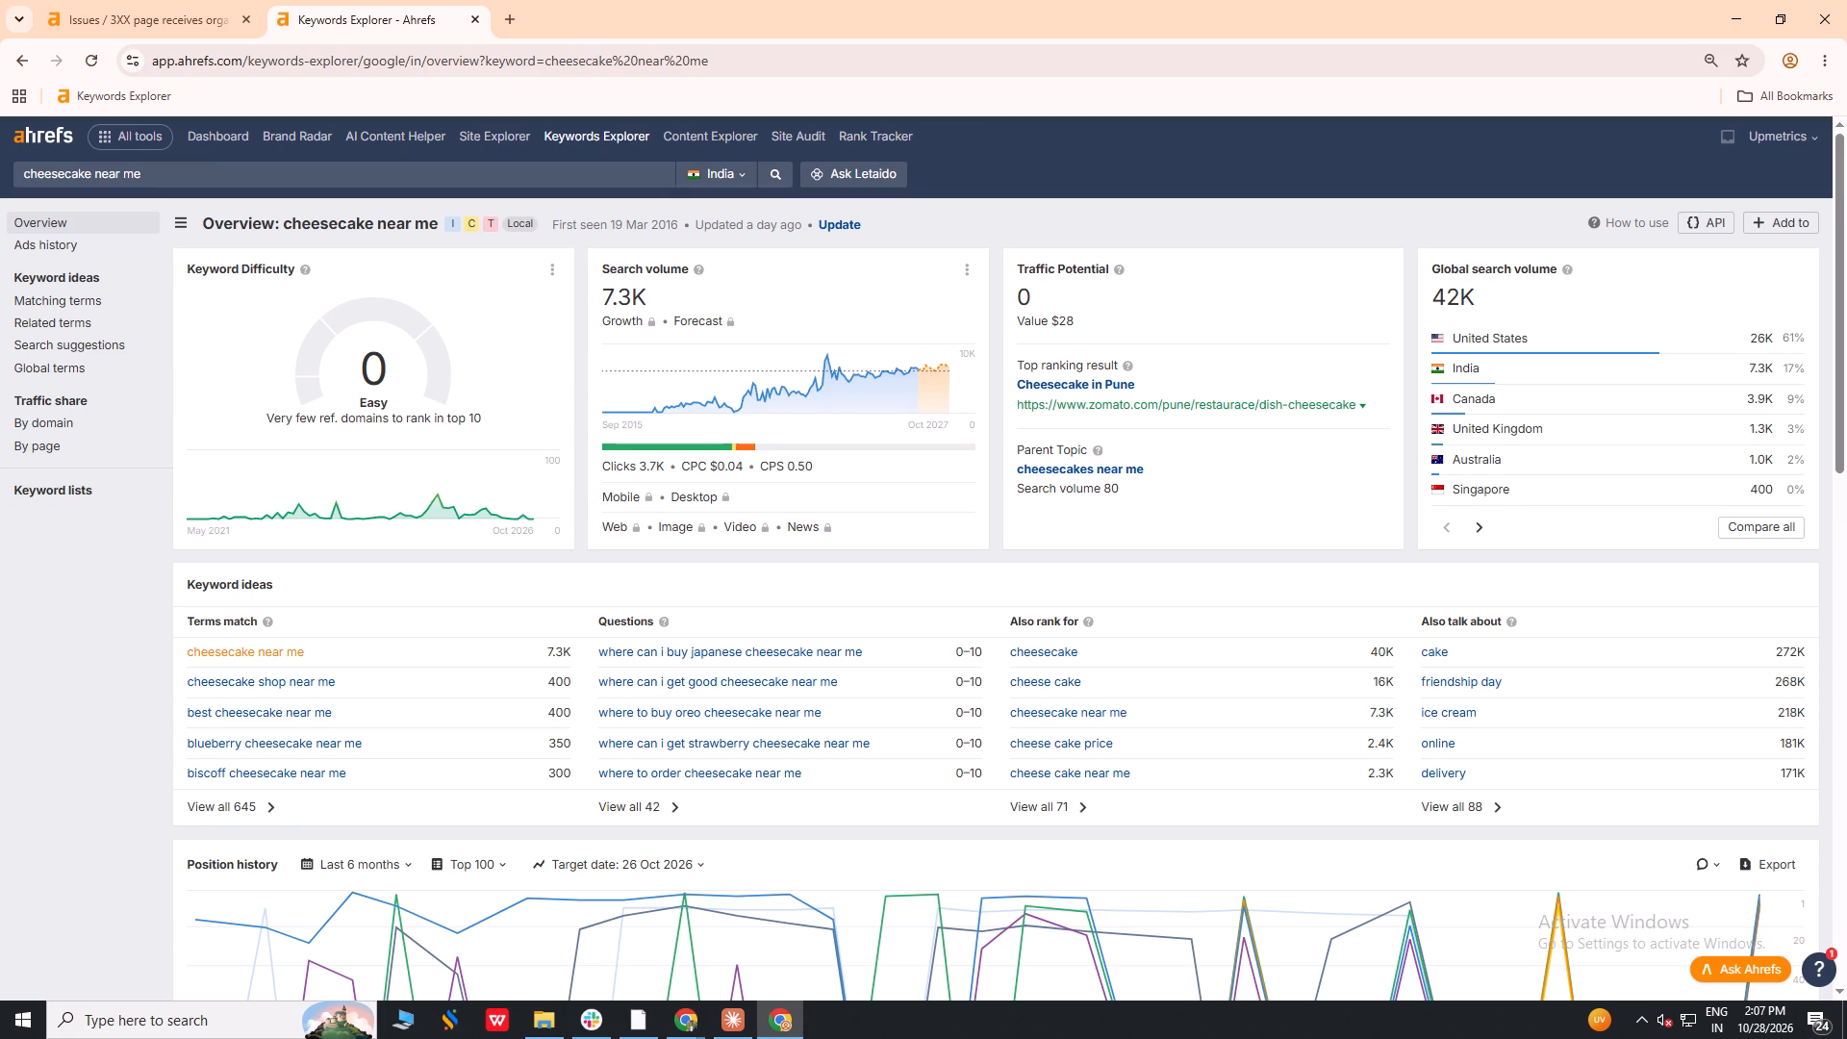
Return to the live Privacy Policy page and read the "Delete your account" bullet in section 5, Your Choices.
{"action": "key", "text": "alt+Tab"}
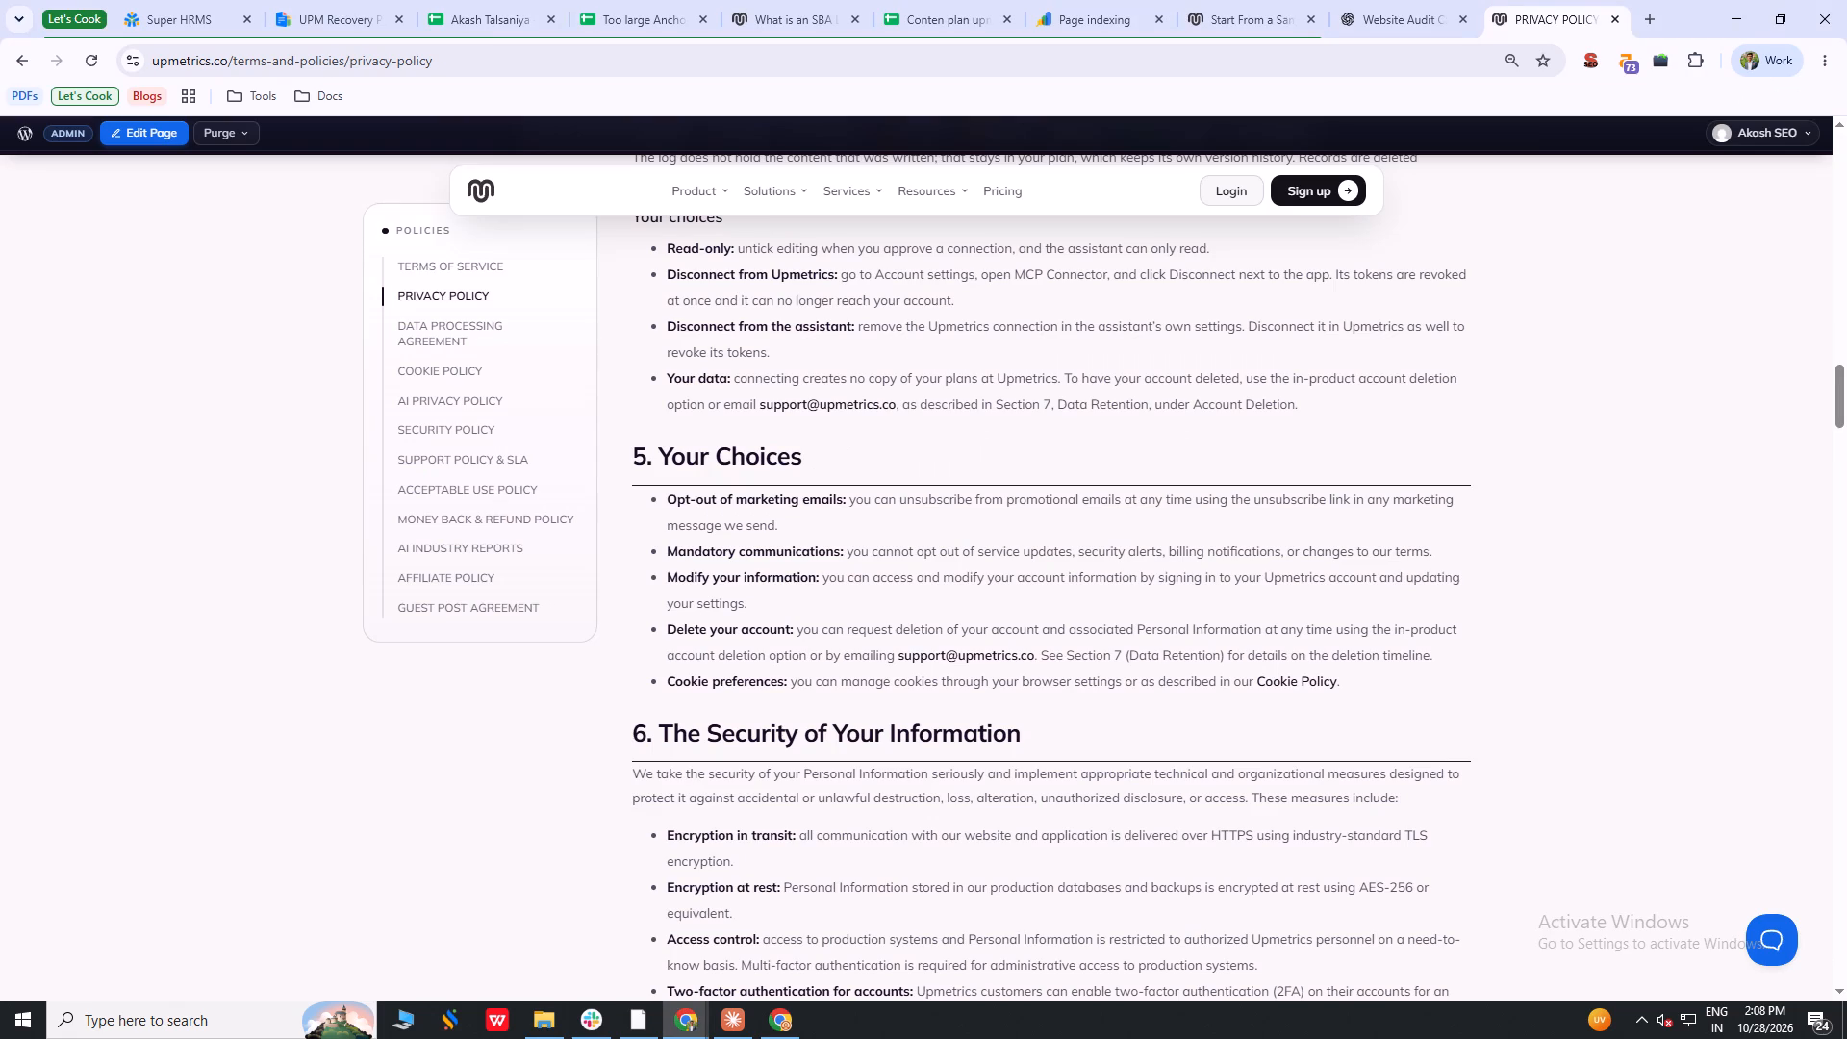
{"action": "left_click_drag", "start_coordinate": [901, 625], "coordinate": [1441, 626]}
{"action": "left_click", "coordinate": [1441, 626]}
{"action": "left_click_drag", "start_coordinate": [1462, 626], "coordinate": [912, 631]}
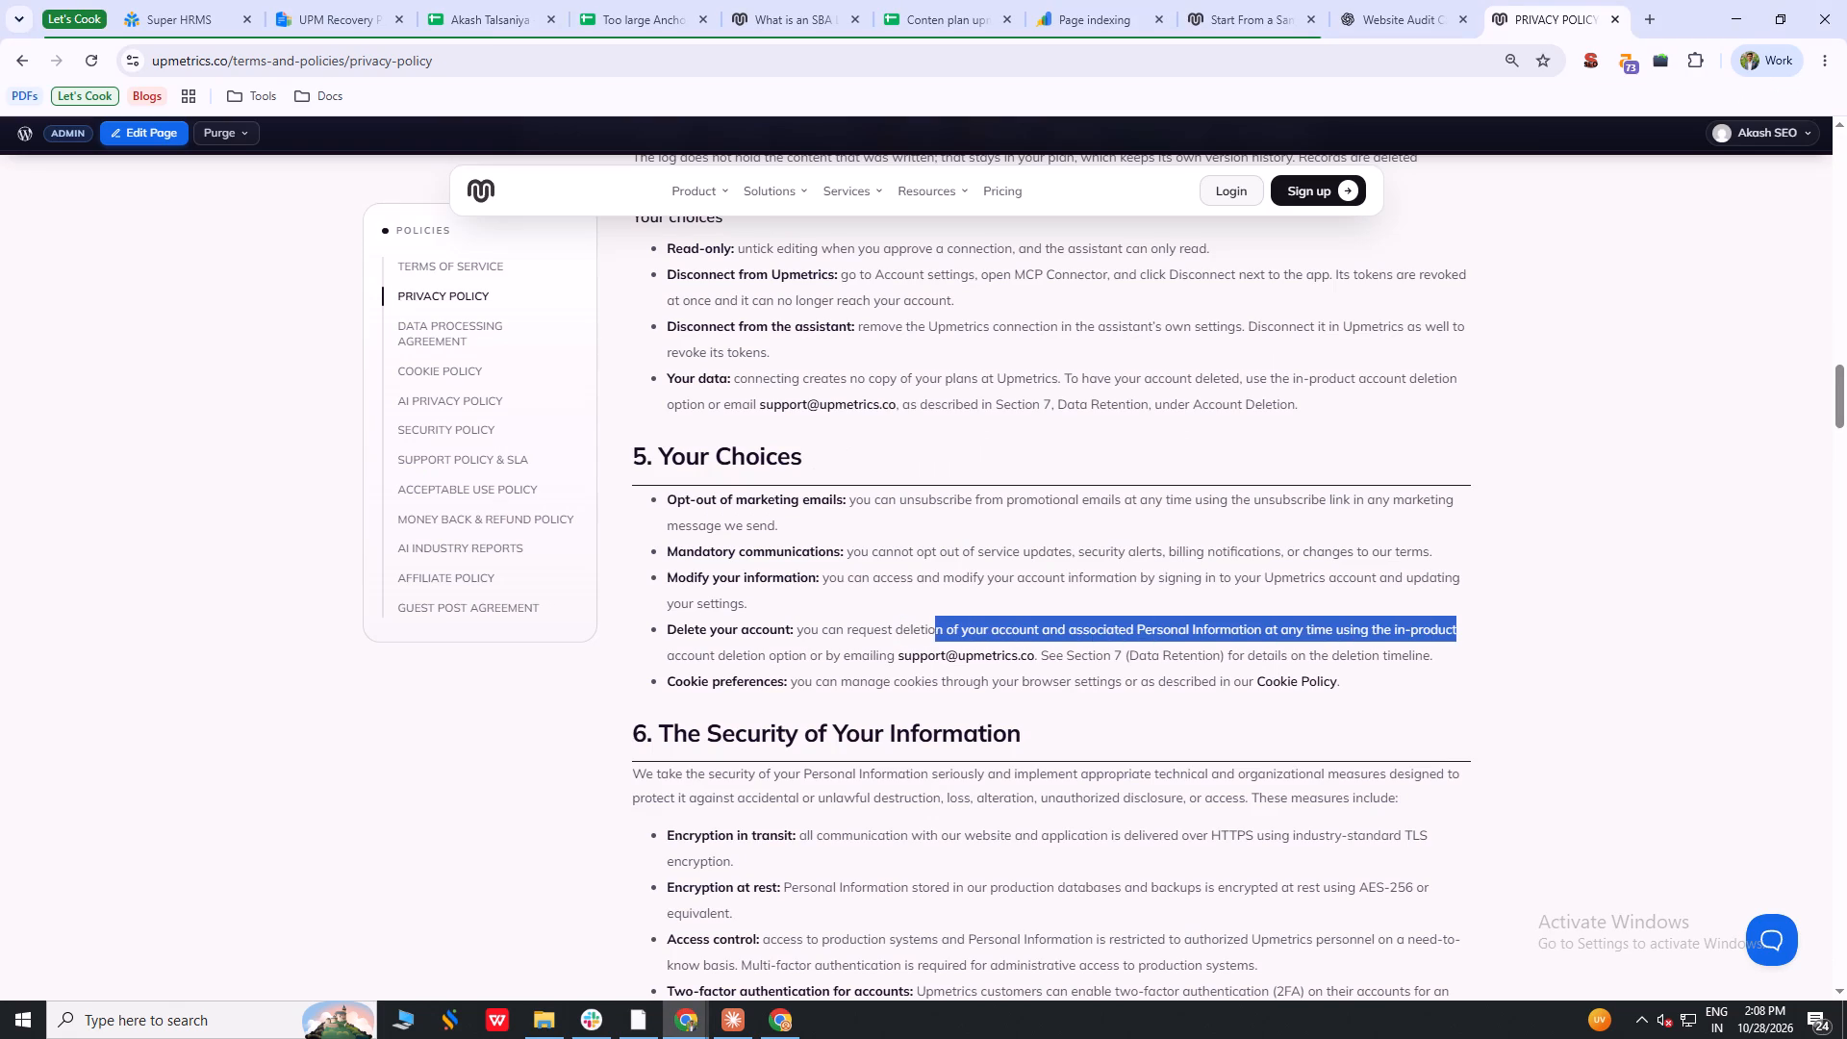
{"action": "left_click_drag", "start_coordinate": [912, 631], "coordinate": [797, 637]}
{"action": "left_click", "coordinate": [797, 637]}
{"action": "left_click_drag", "start_coordinate": [797, 636], "coordinate": [1014, 624]}
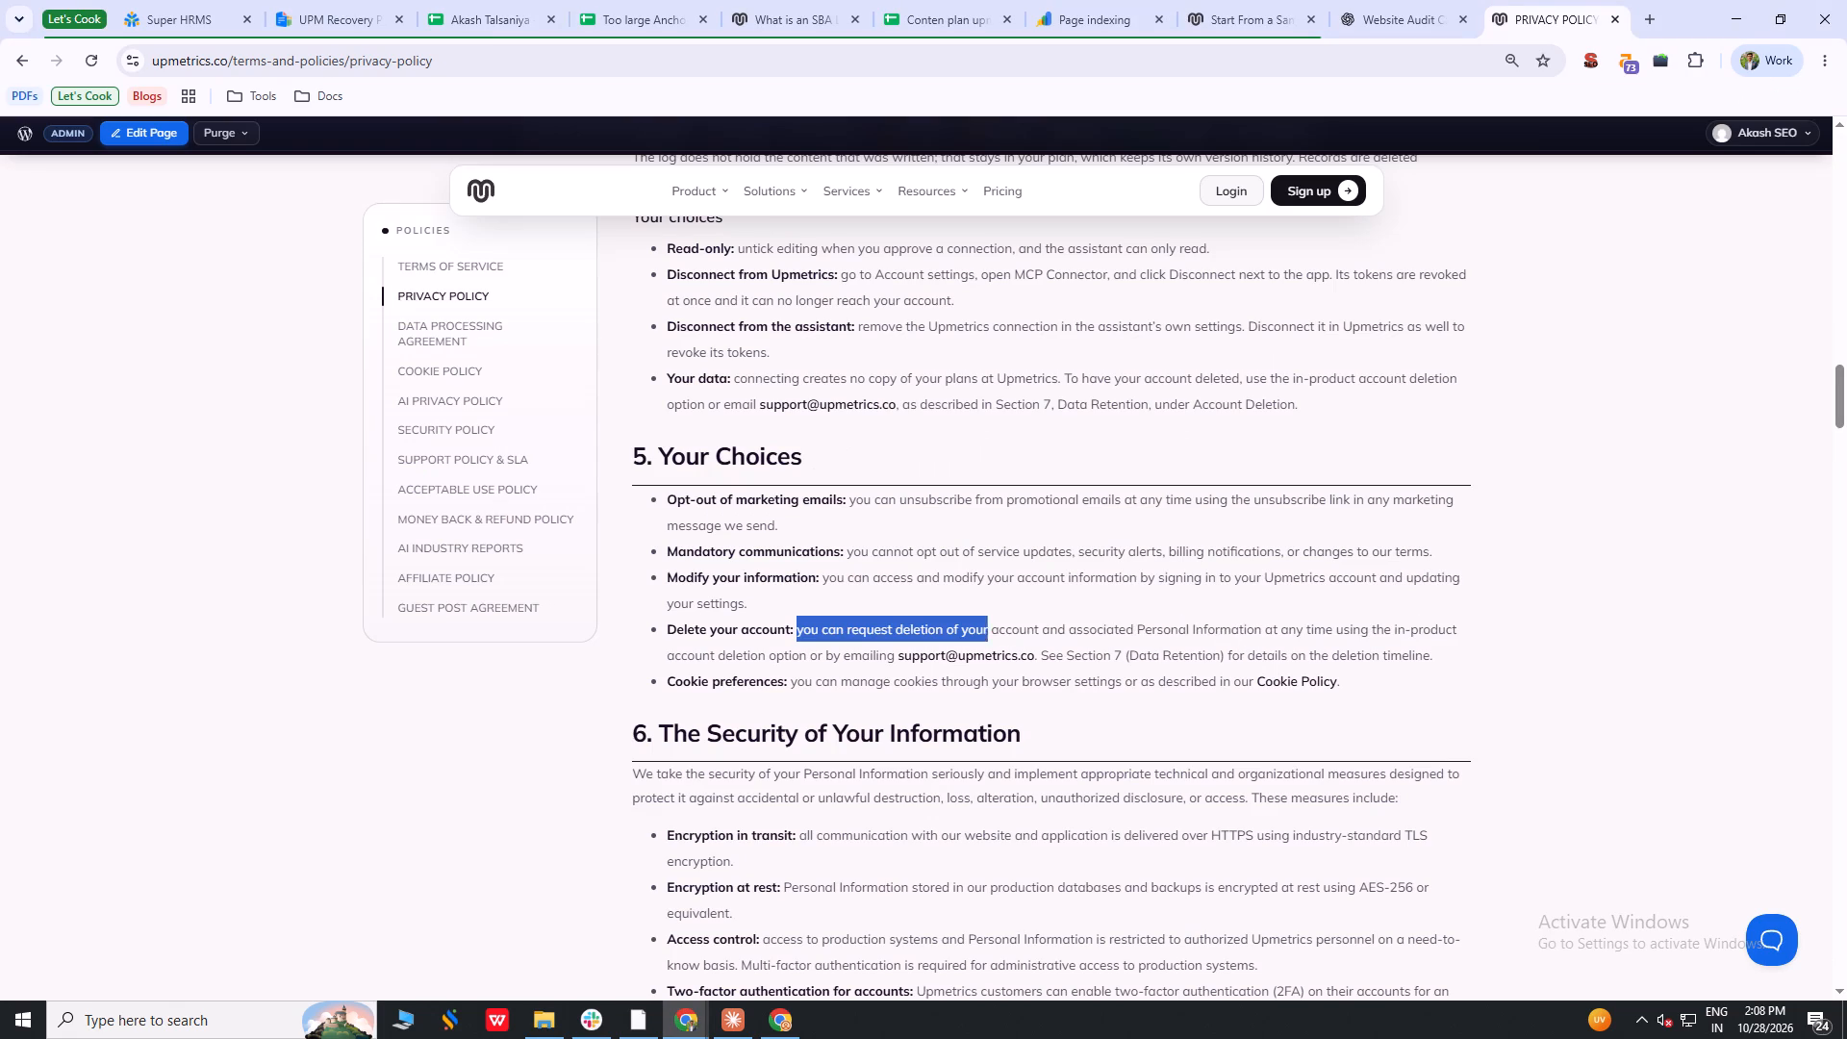
{"action": "left_click_drag", "start_coordinate": [1014, 624], "coordinate": [1482, 618]}
{"action": "left_click", "coordinate": [1482, 618]}
{"action": "left_click_drag", "start_coordinate": [1482, 618], "coordinate": [887, 624]}
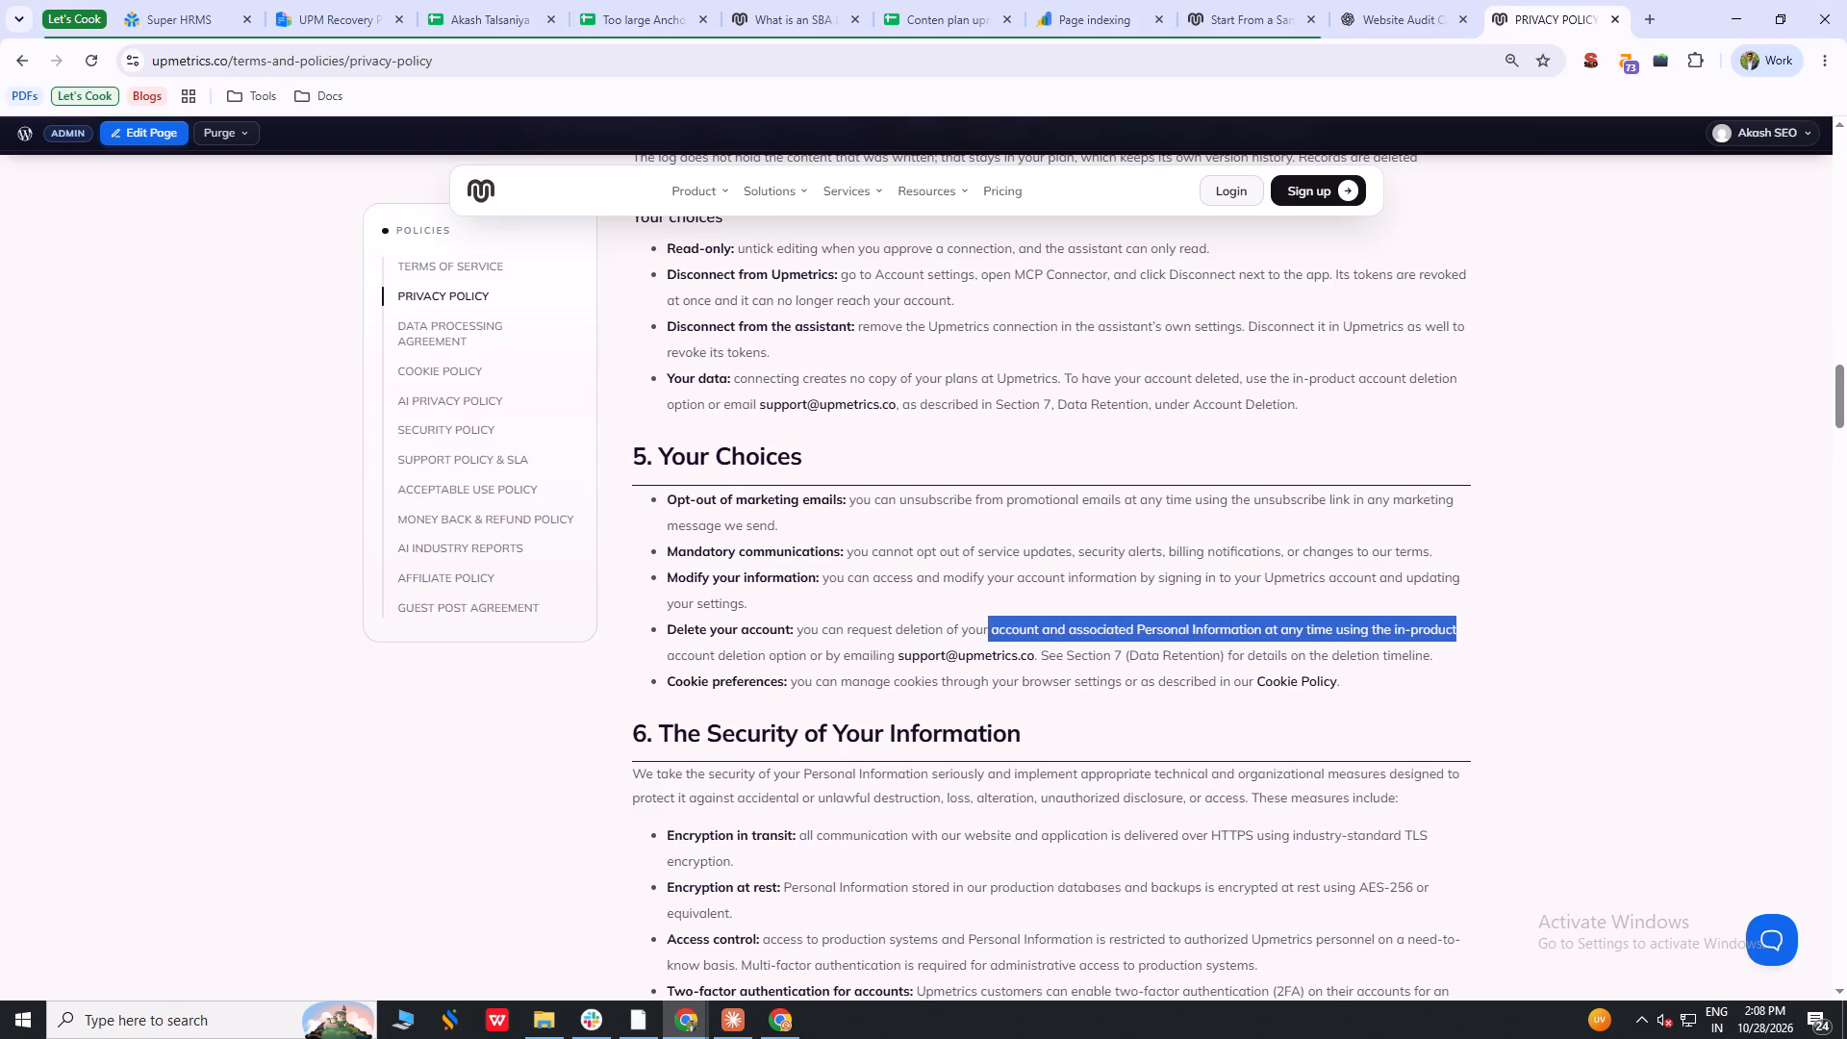
{"action": "left_click_drag", "start_coordinate": [887, 624], "coordinate": [796, 621]}
{"action": "left_click", "coordinate": [832, 621]}
{"action": "left_click_drag", "start_coordinate": [796, 633], "coordinate": [1242, 622]}
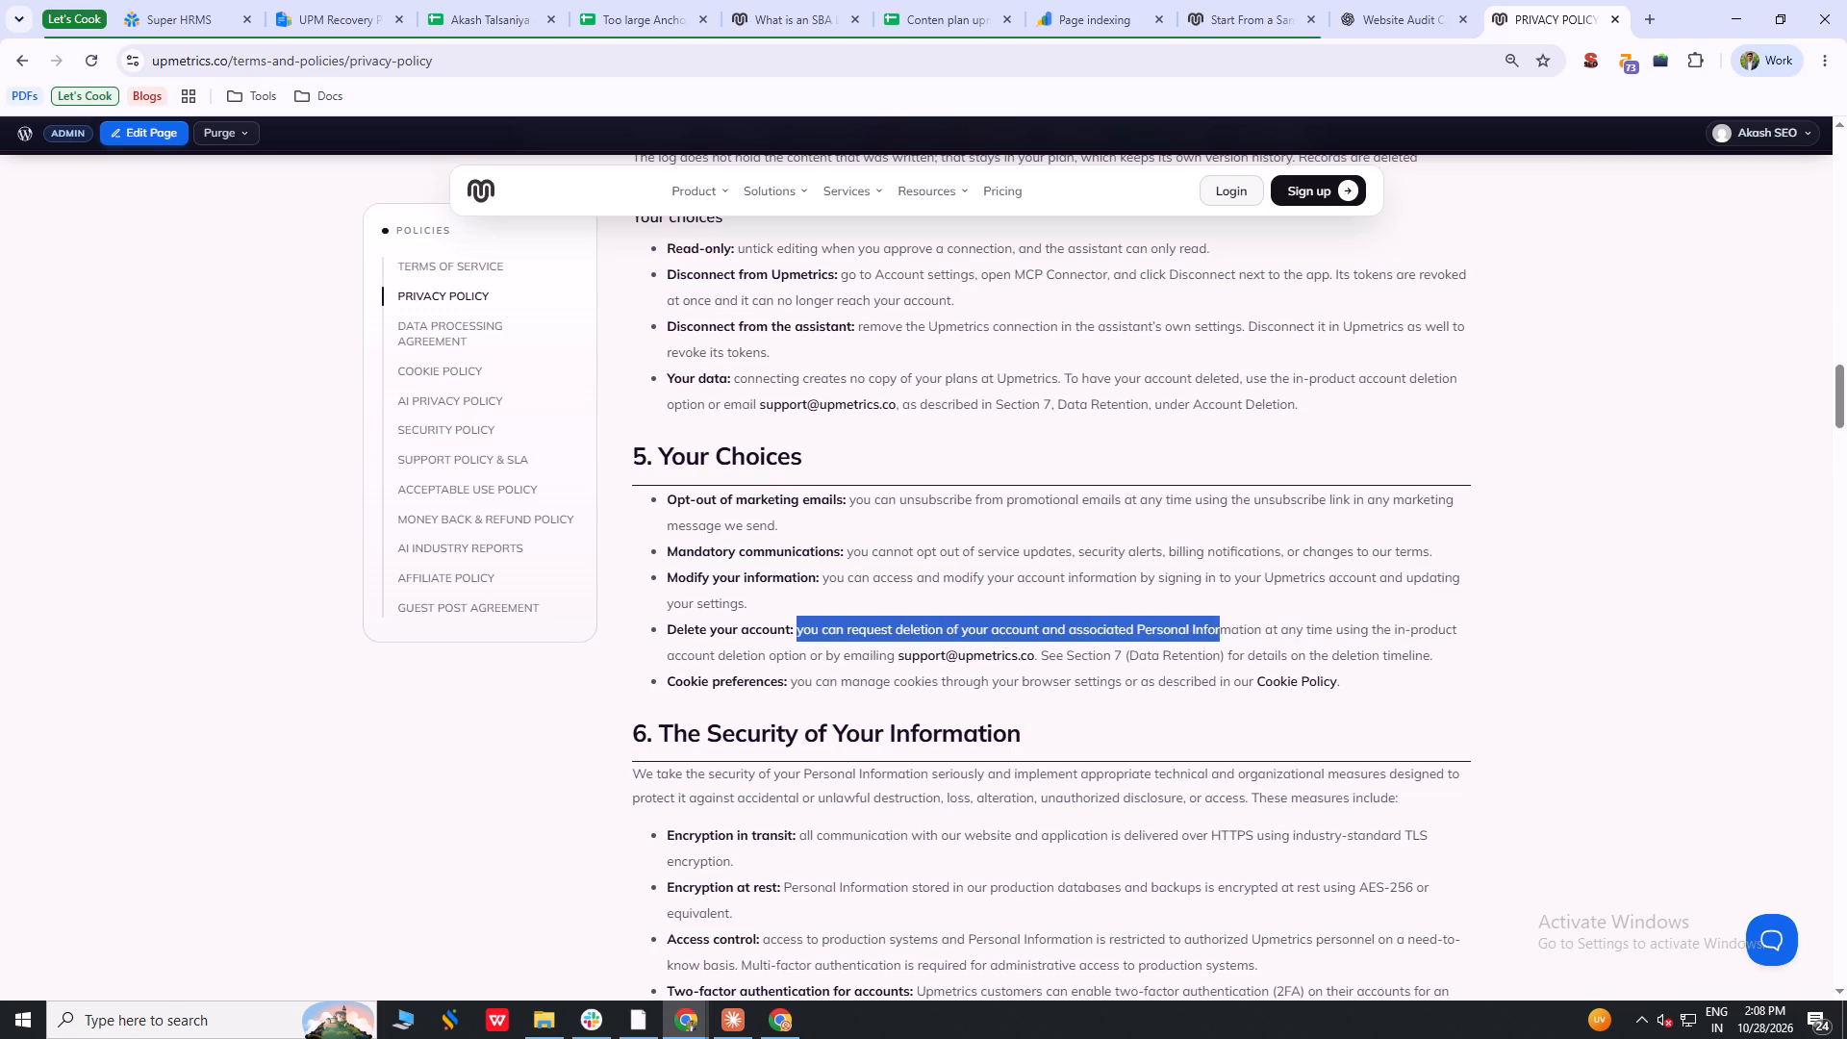
{"action": "left_click_drag", "start_coordinate": [1242, 622], "coordinate": [1476, 617]}
{"action": "left_click", "coordinate": [1425, 603]}
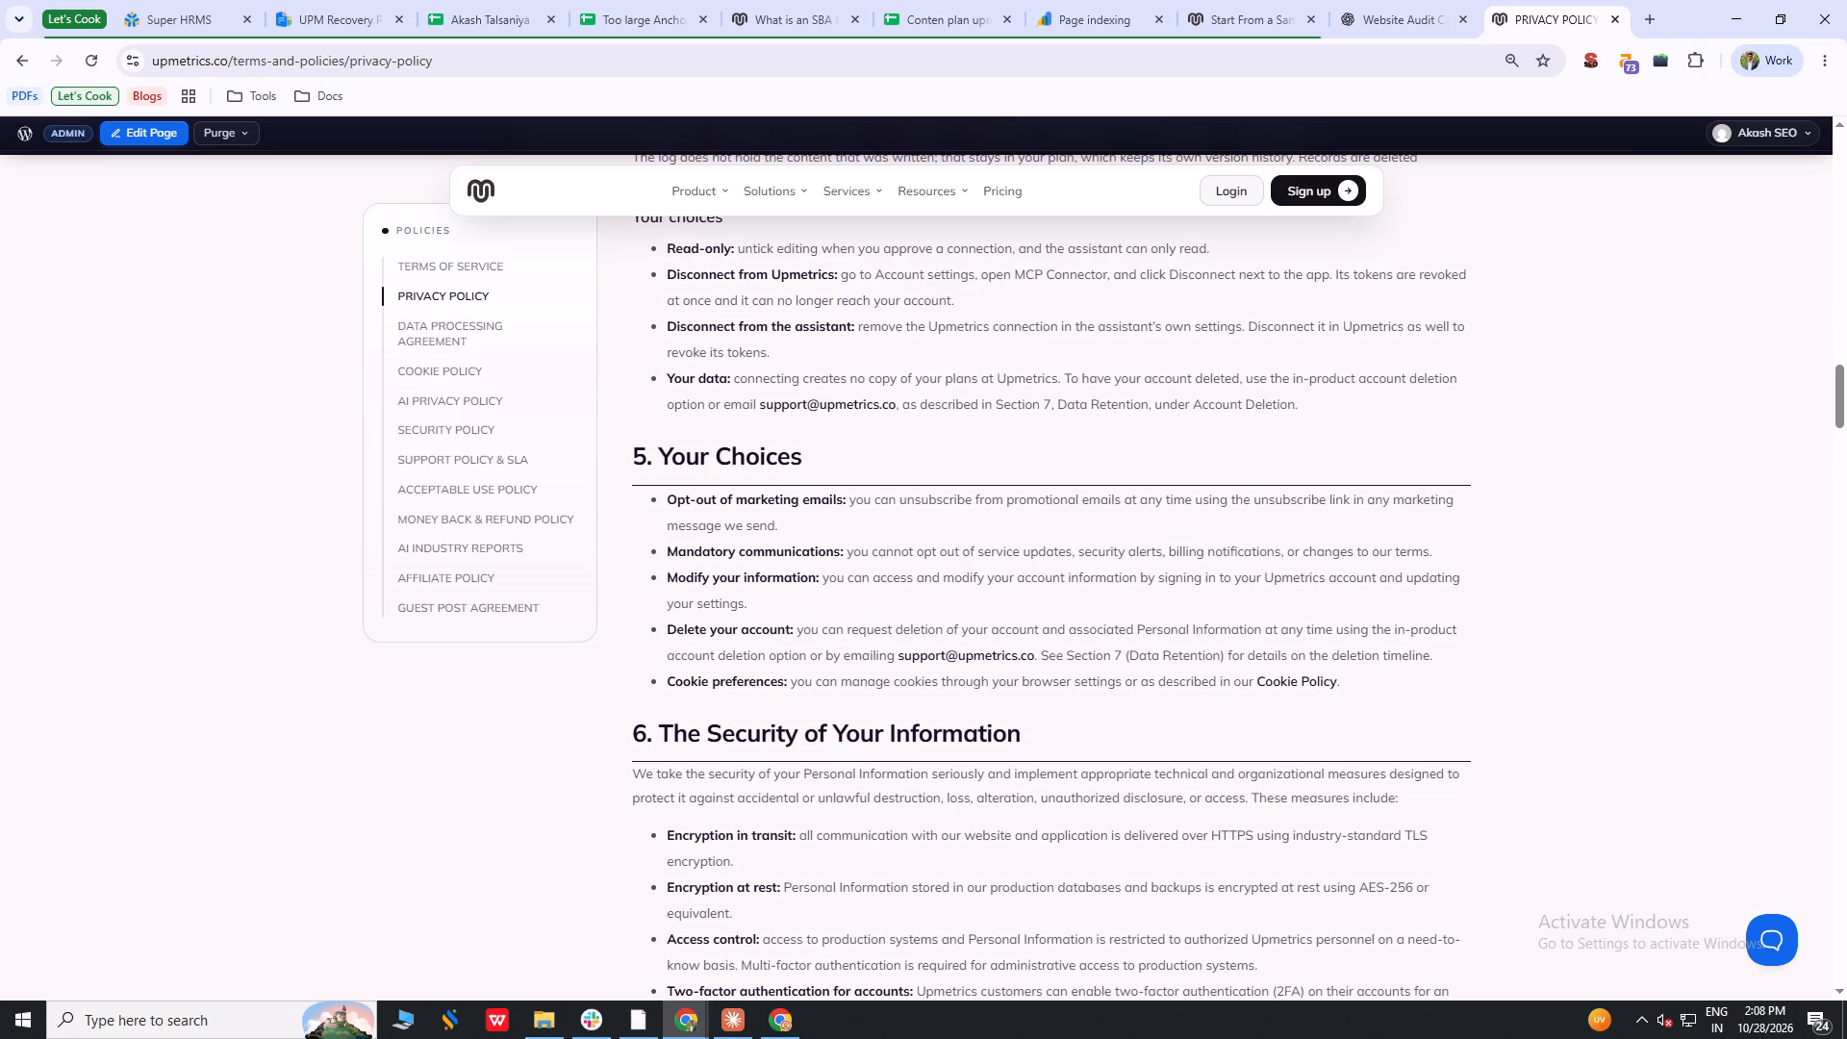
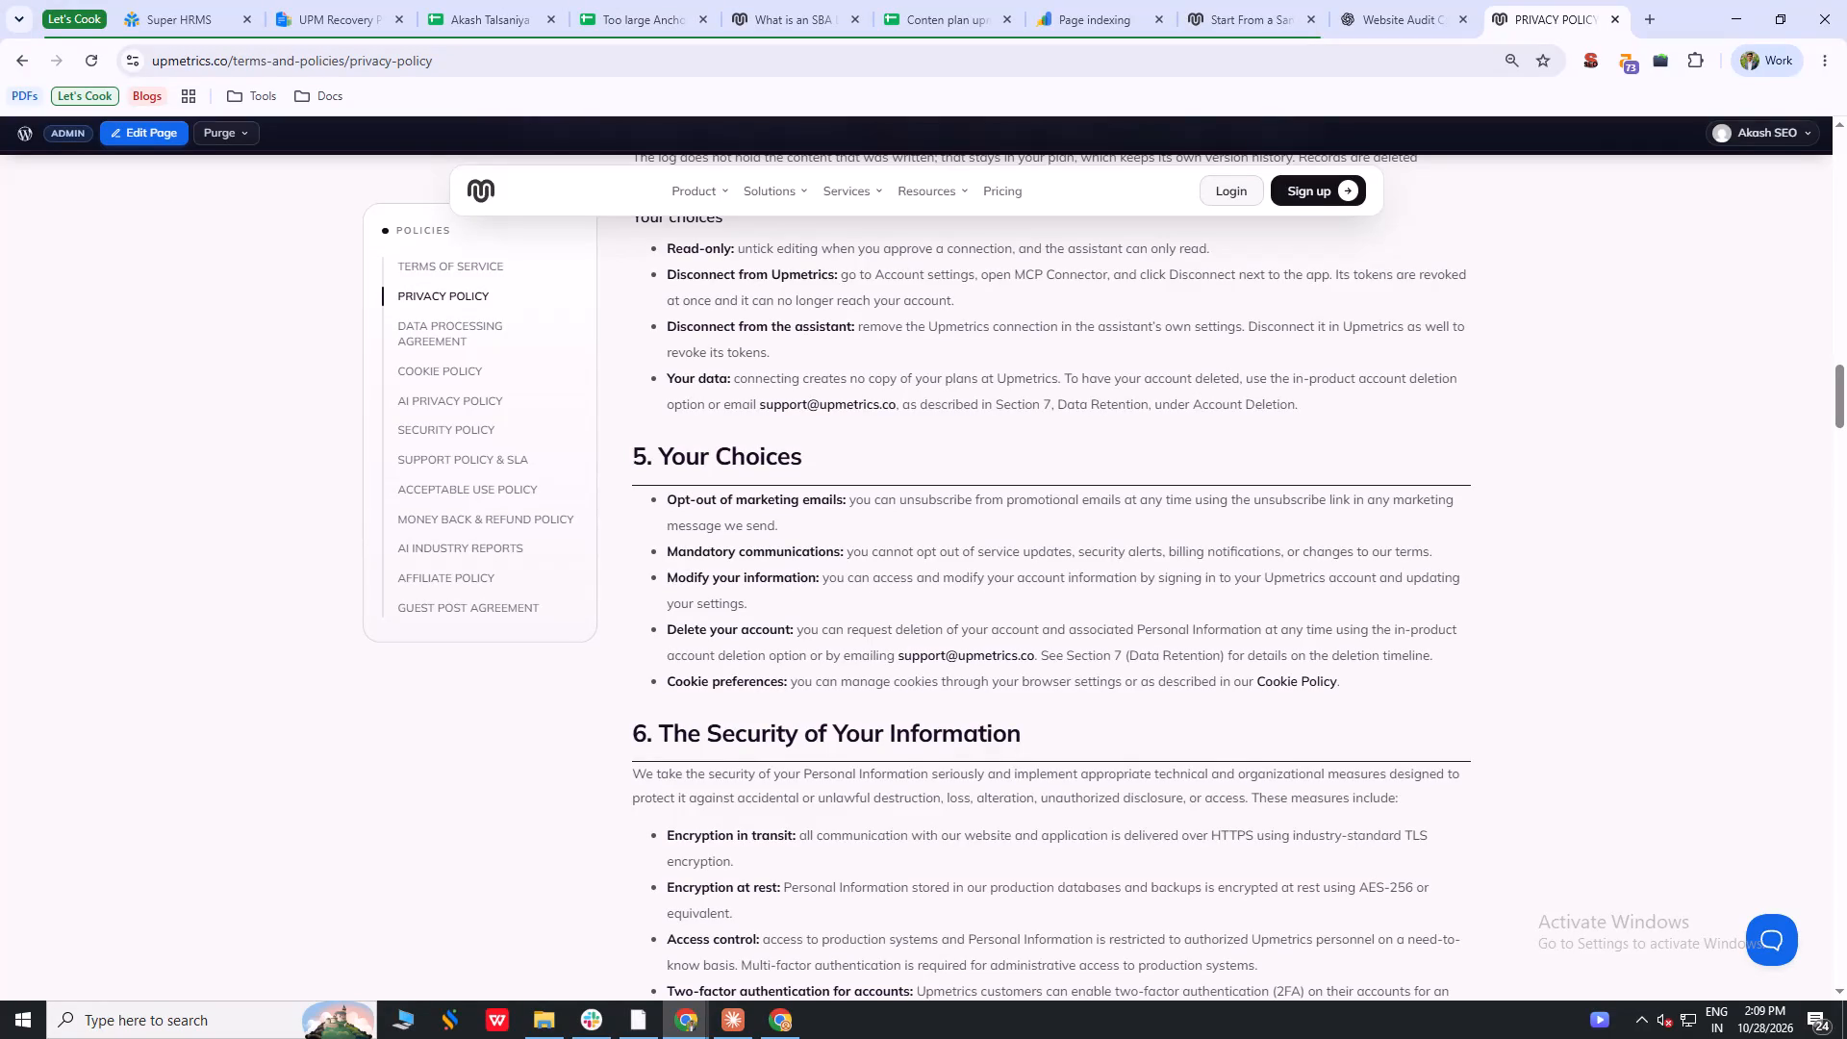
Read the "Mandatory communications" and "Modify your information" bullets in section 5, Your Choices.
{"action": "left_click_drag", "start_coordinate": [860, 553], "coordinate": [1024, 553]}
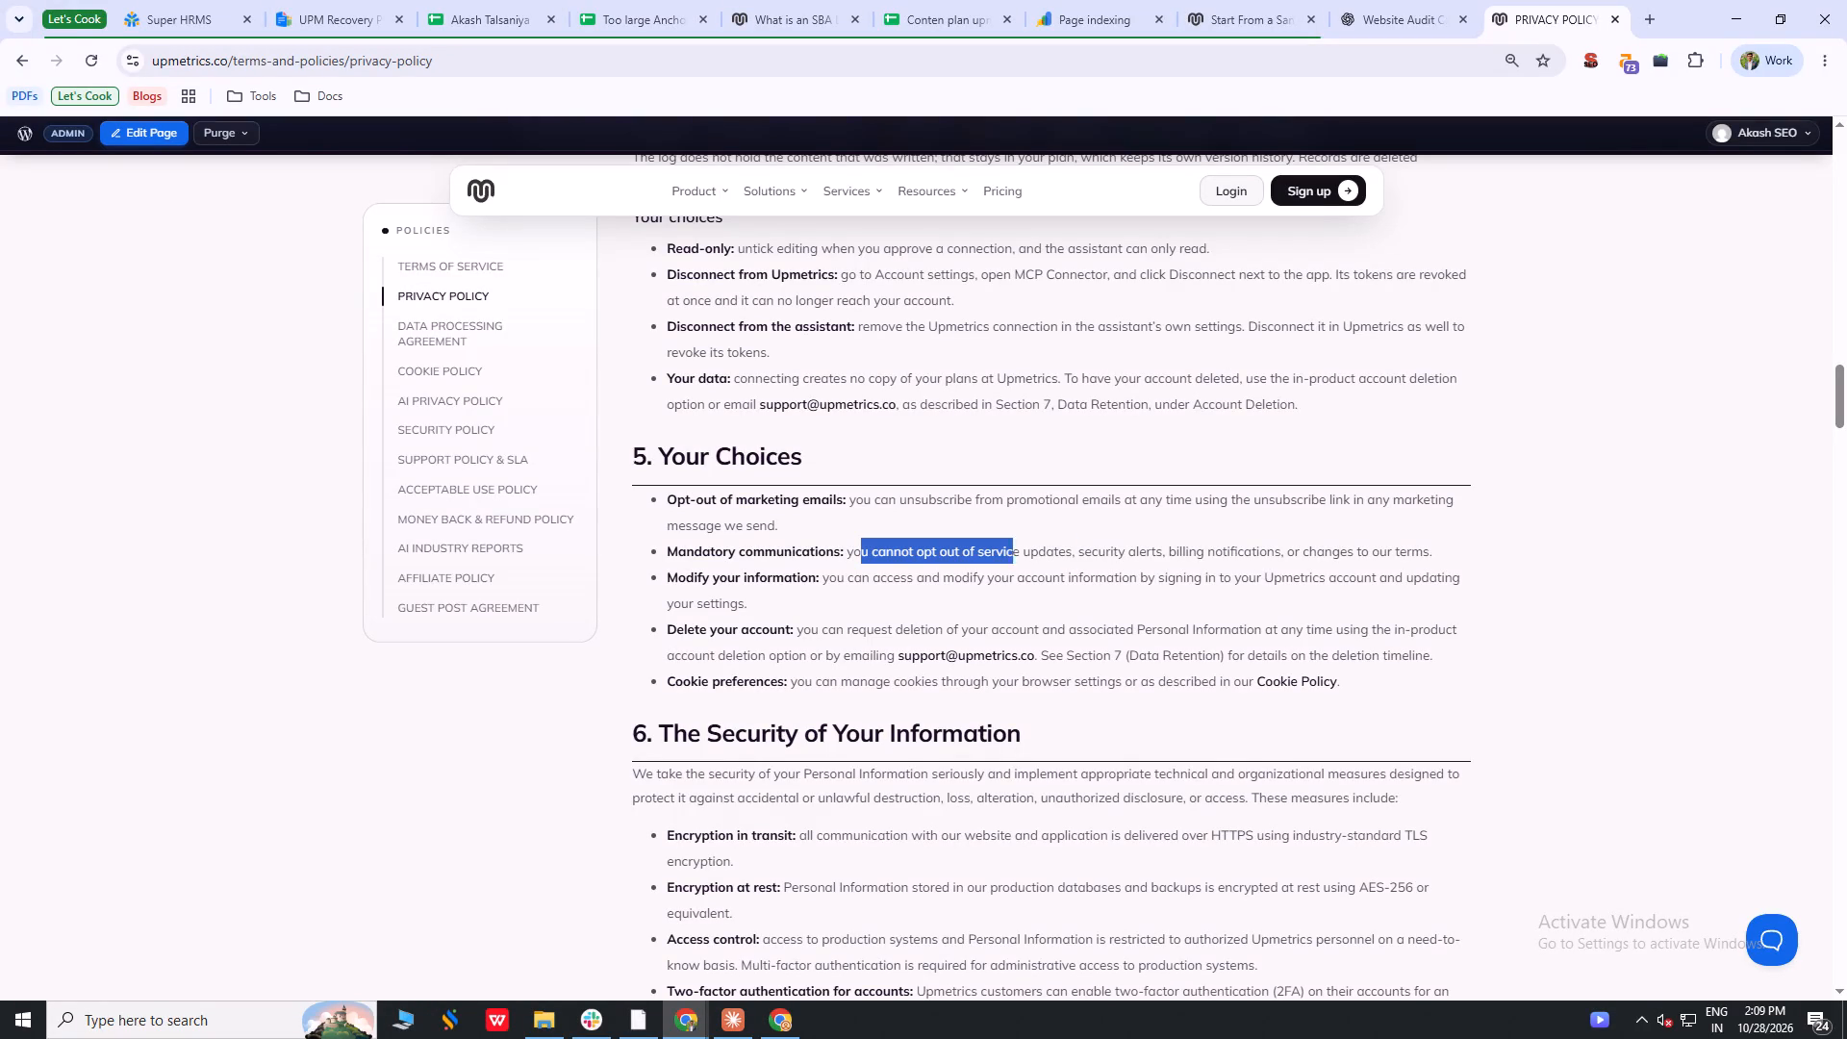
{"action": "left_click_drag", "start_coordinate": [1024, 553], "coordinate": [1391, 549]}
{"action": "left_click", "coordinate": [1391, 549]}
{"action": "left_click_drag", "start_coordinate": [1437, 549], "coordinate": [1399, 550]}
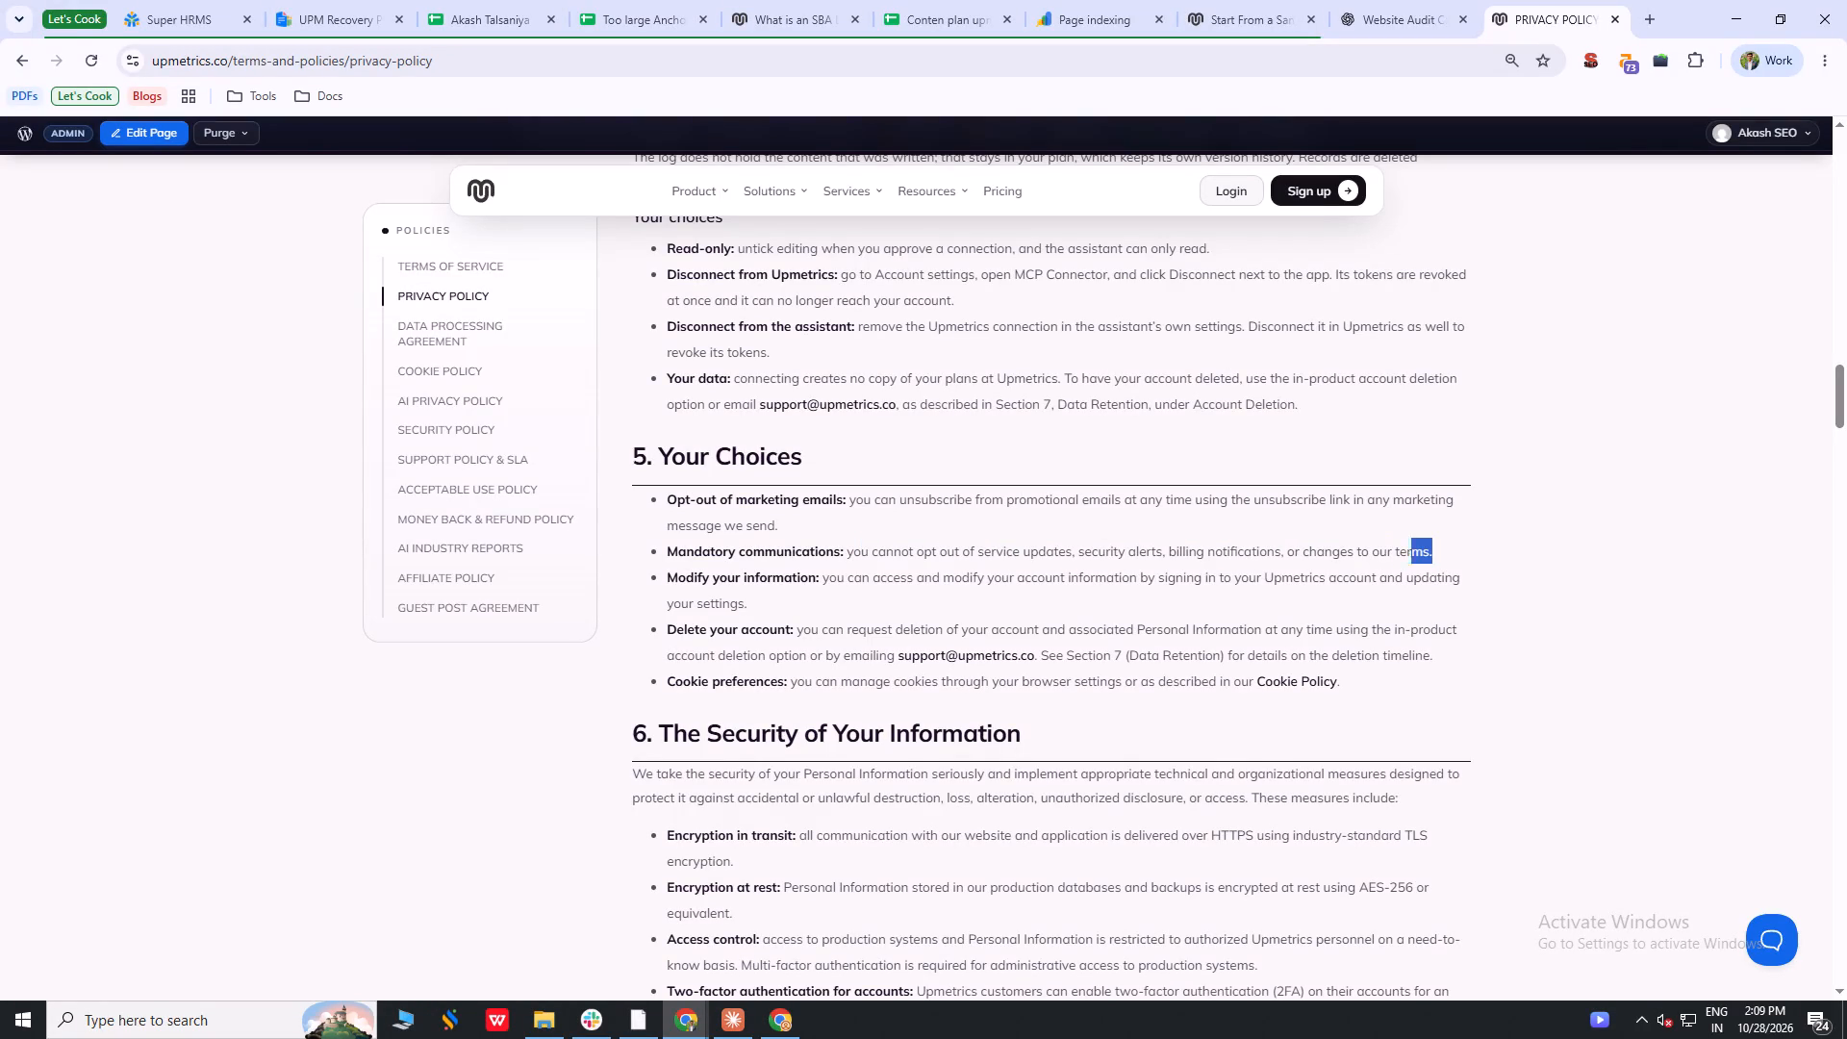
{"action": "left_click_drag", "start_coordinate": [1399, 550], "coordinate": [849, 558]}
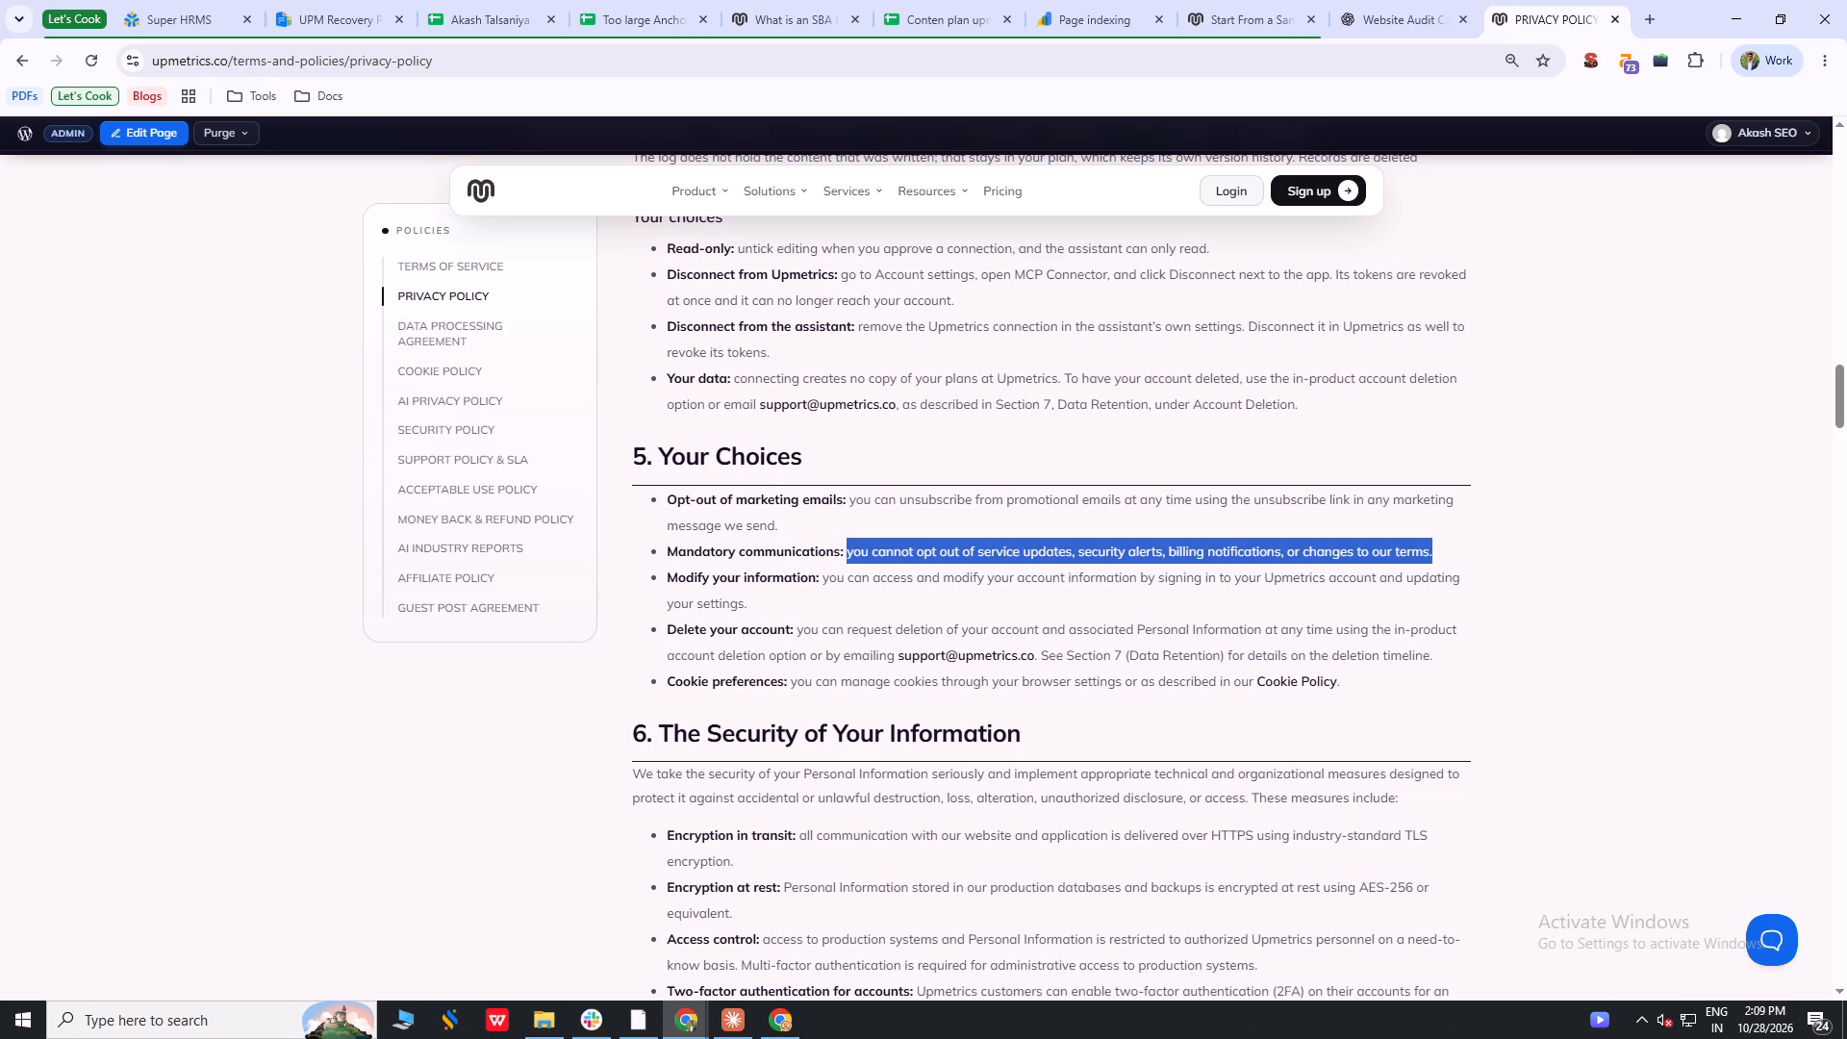
{"action": "left_click", "coordinate": [940, 578]}
{"action": "left_click", "coordinate": [828, 578]}
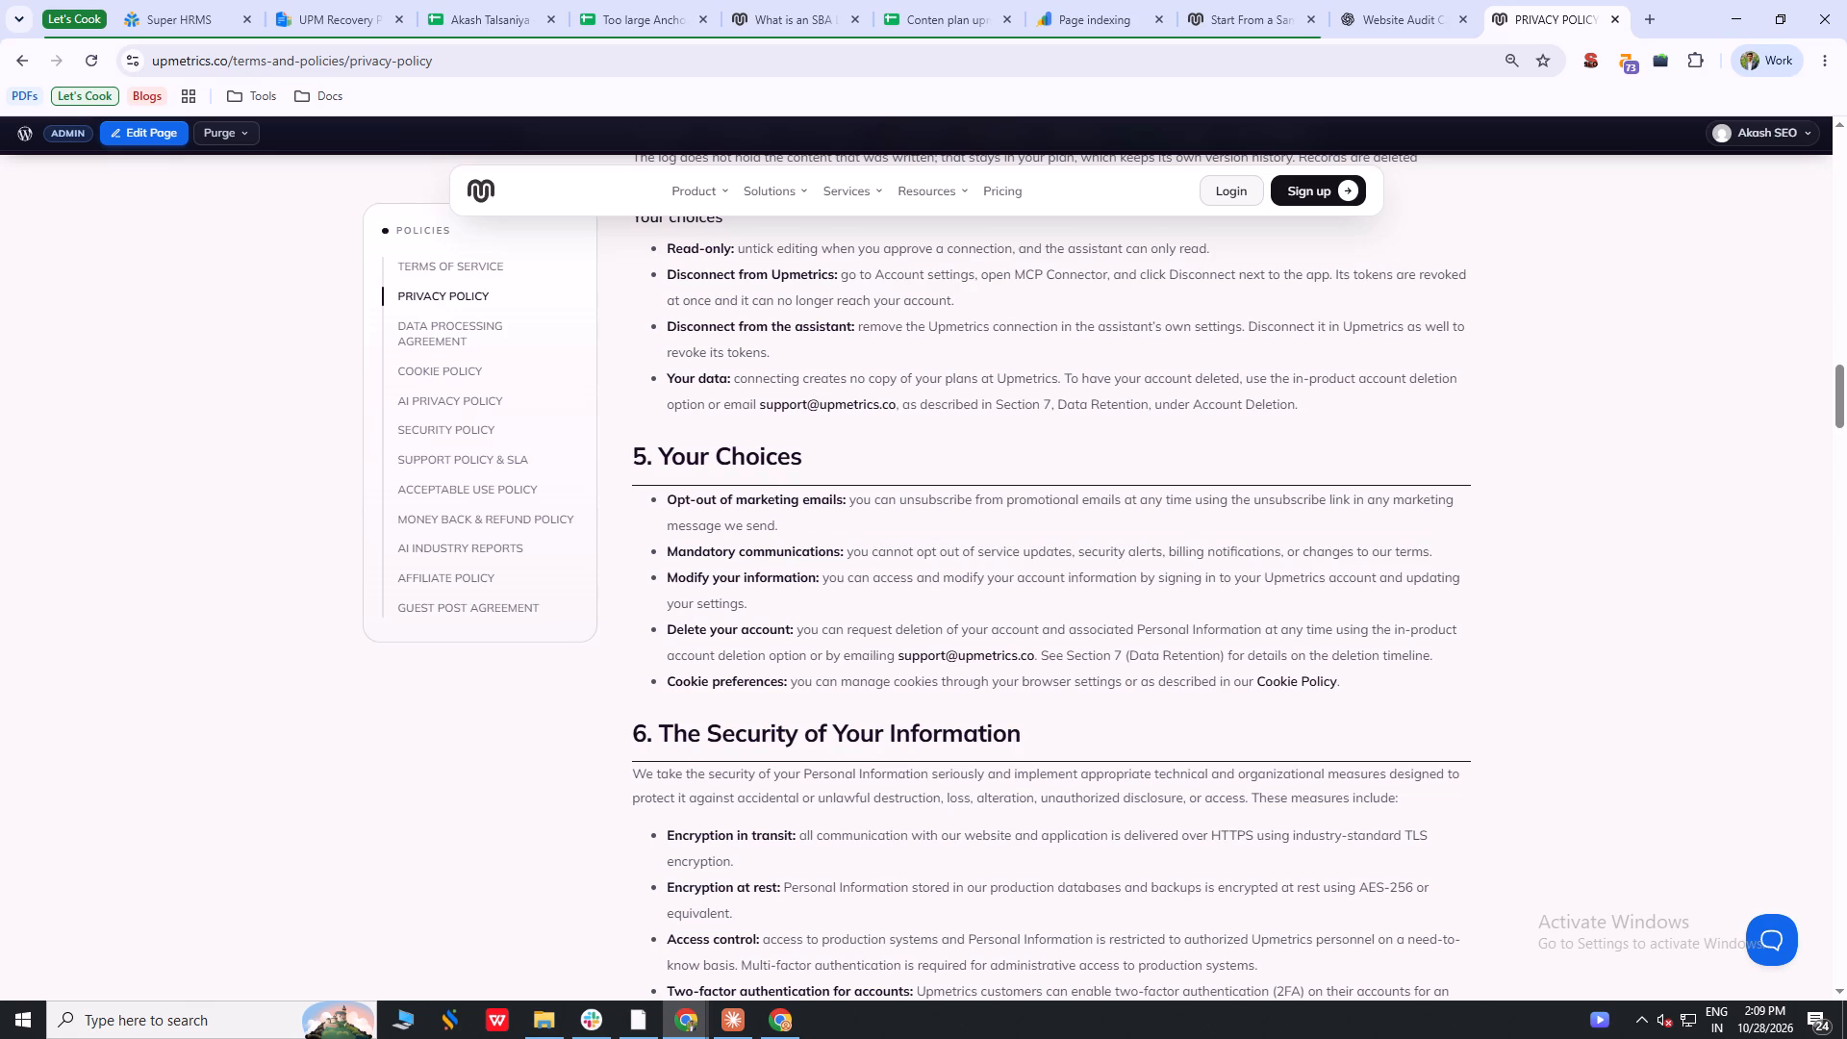
{"action": "left_click_drag", "start_coordinate": [822, 580], "coordinate": [871, 604]}
{"action": "left_click", "coordinate": [871, 604]}
{"action": "left_click_drag", "start_coordinate": [825, 580], "coordinate": [835, 595]}
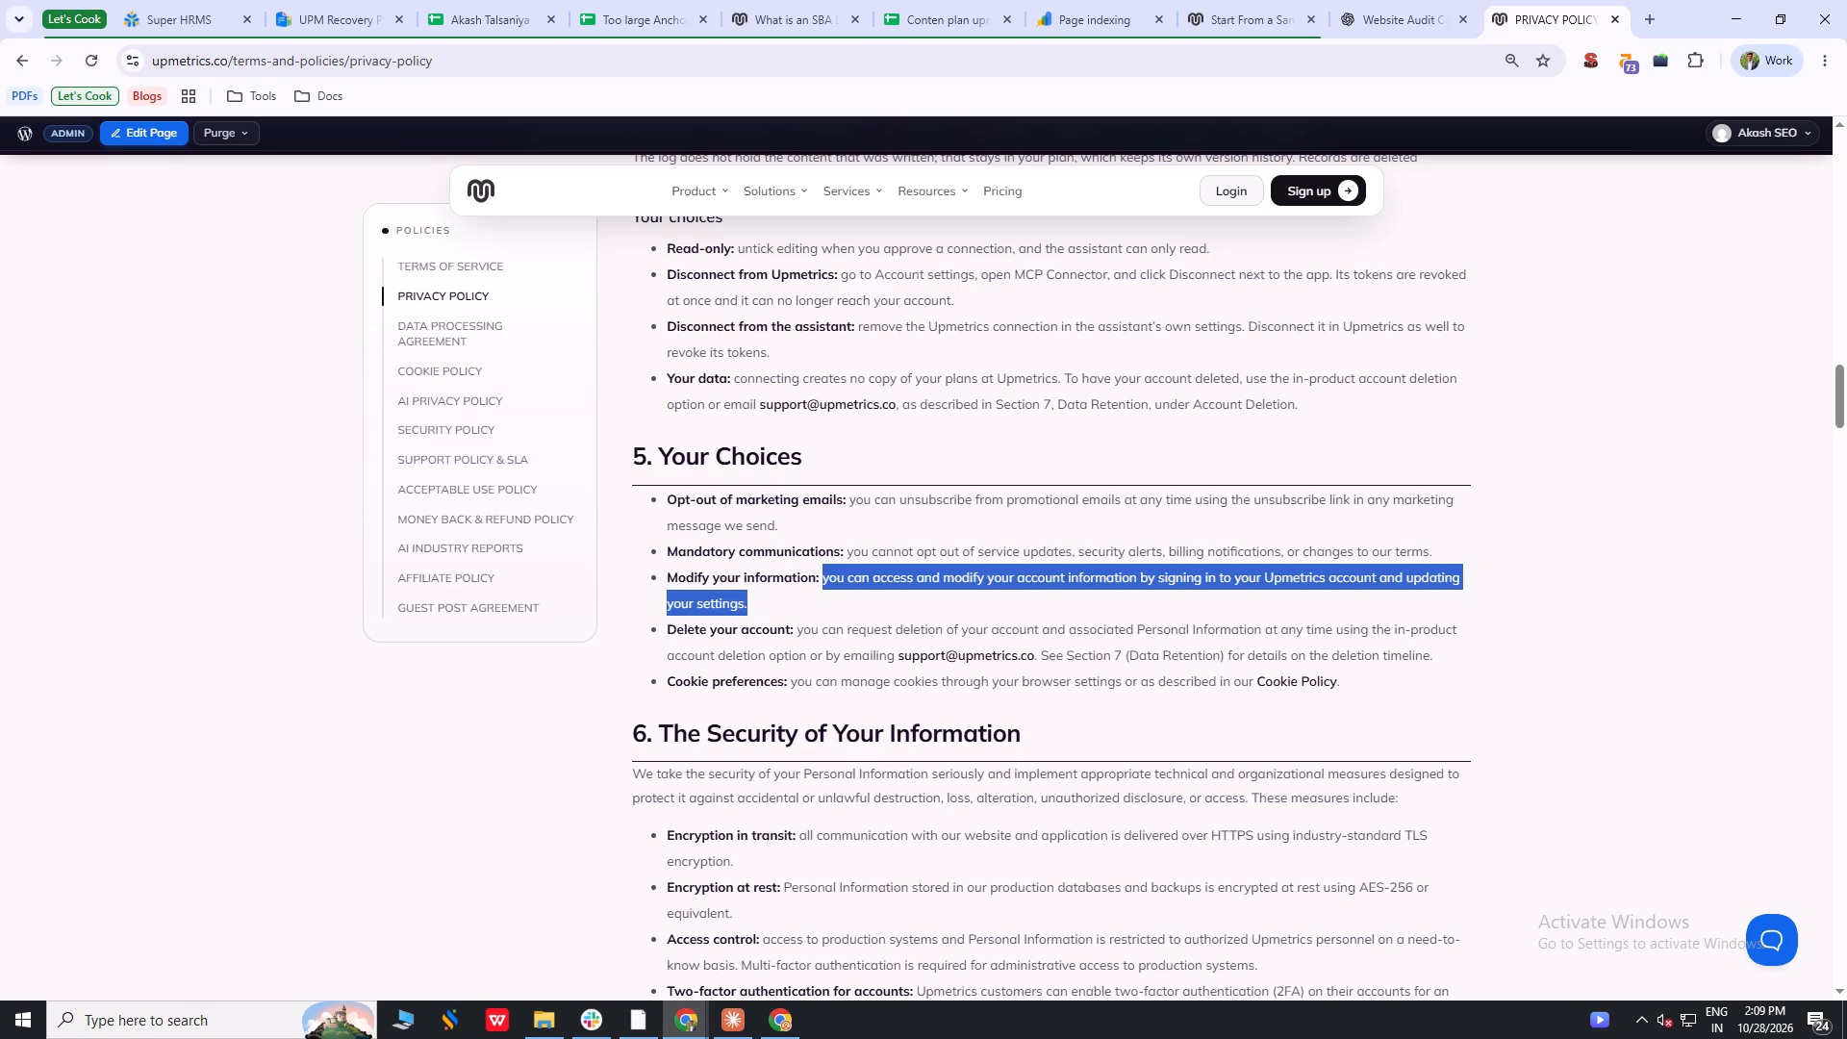
{"action": "left_click", "coordinate": [1352, 601]}
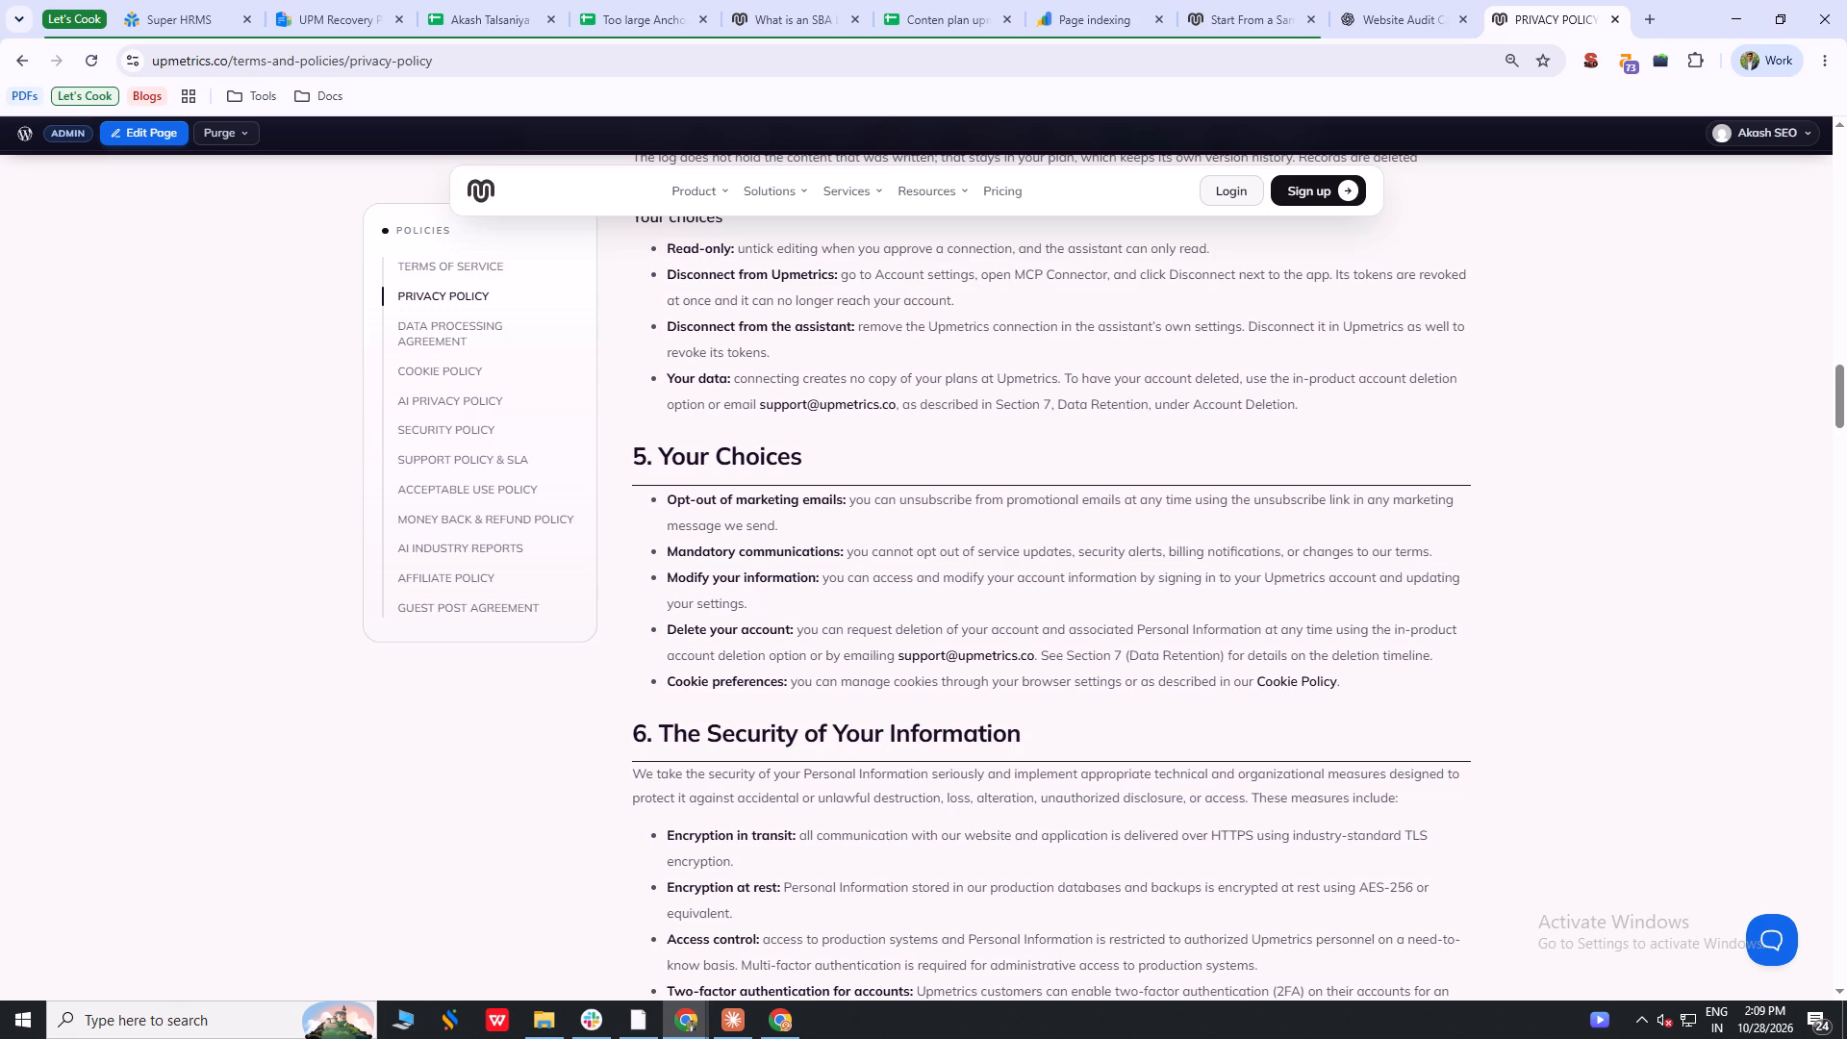
Continue to section 6, The Security of Your Information, and examine the "Two-factor authentication for accounts" bullet, including the "(2FA)" abbreviation.
{"action": "scroll", "coordinate": [1223, 427], "scroll_direction": "down", "scroll_amount": 3}
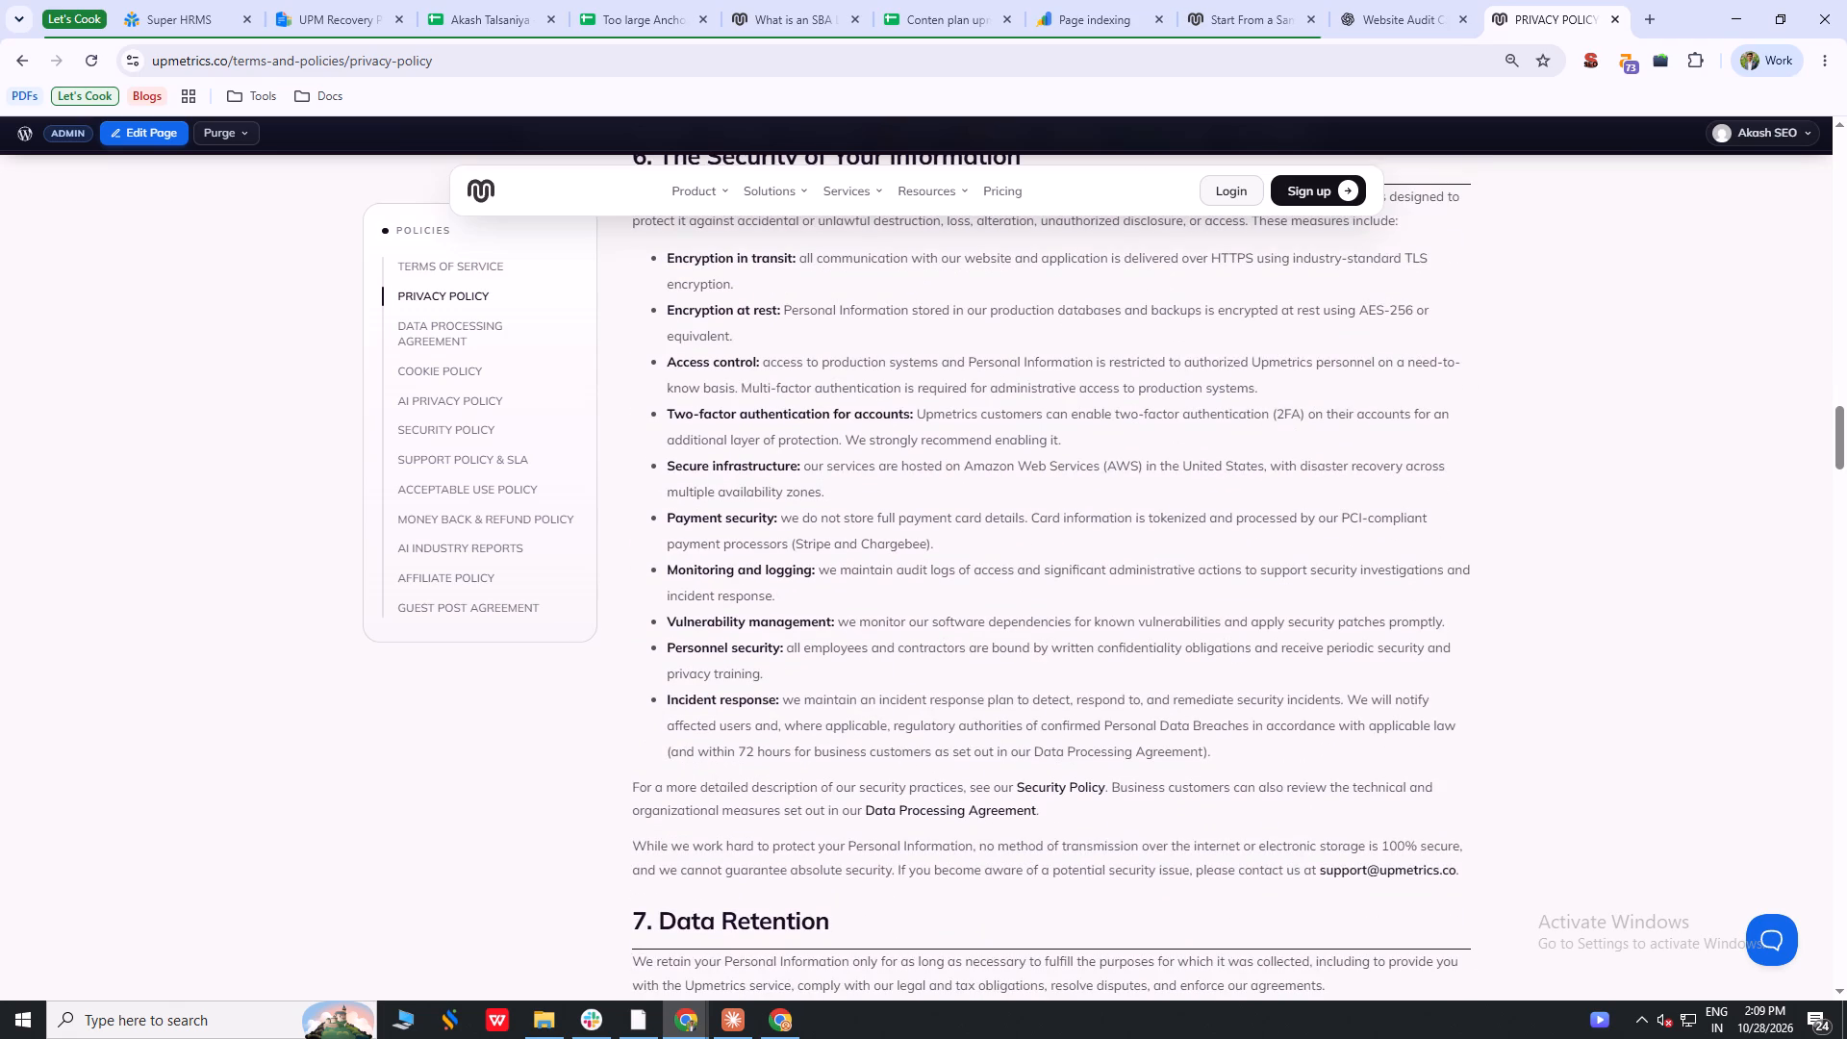
{"action": "left_click_drag", "start_coordinate": [1269, 414], "coordinate": [1313, 417]}
{"action": "left_click", "coordinate": [1313, 417]}
{"action": "left_click_drag", "start_coordinate": [1306, 418], "coordinate": [1278, 418]}
{"action": "left_click_drag", "start_coordinate": [1278, 418], "coordinate": [1265, 418]}
{"action": "left_click", "coordinate": [1309, 422]}
{"action": "left_click_drag", "start_coordinate": [1268, 414], "coordinate": [1287, 413]}
{"action": "left_click_drag", "start_coordinate": [1287, 413], "coordinate": [1311, 412]}
{"action": "left_click", "coordinate": [1416, 412]}
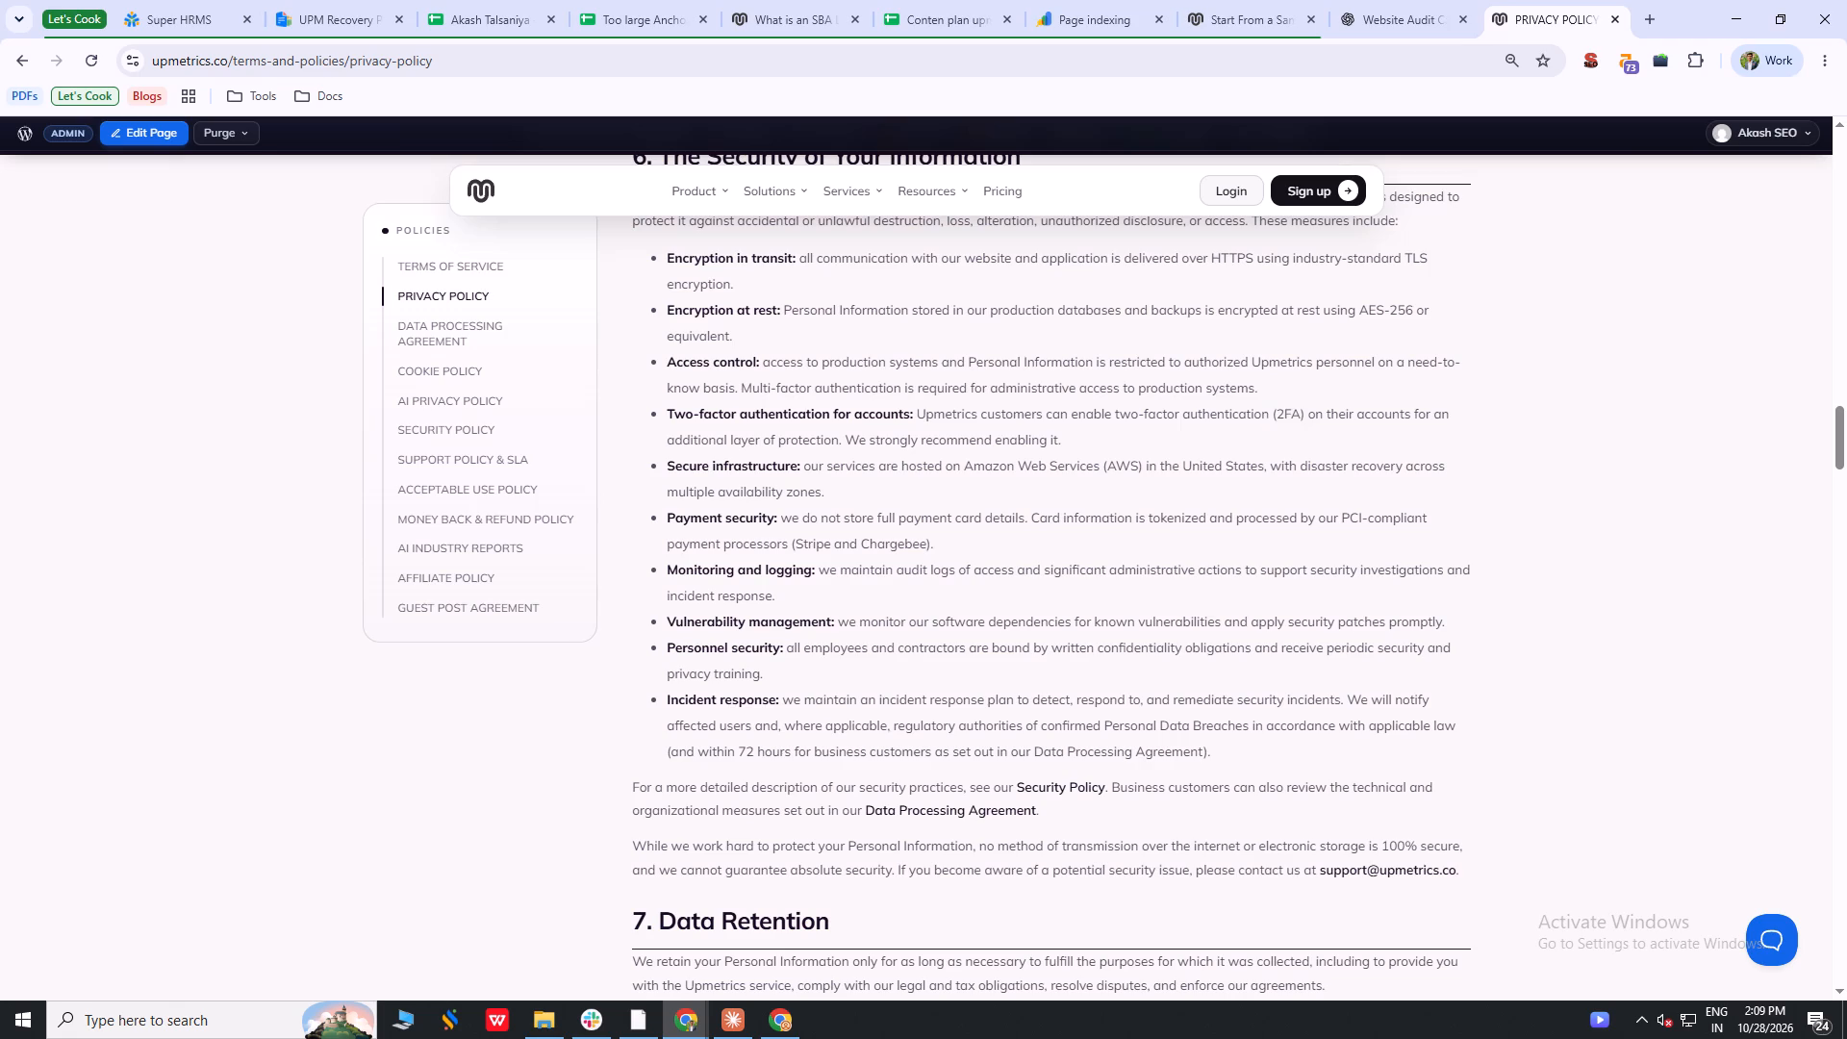
{"action": "left_click_drag", "start_coordinate": [918, 412], "coordinate": [1089, 438]}
{"action": "left_click", "coordinate": [1089, 438]}
{"action": "left_click_drag", "start_coordinate": [1089, 438], "coordinate": [920, 414]}
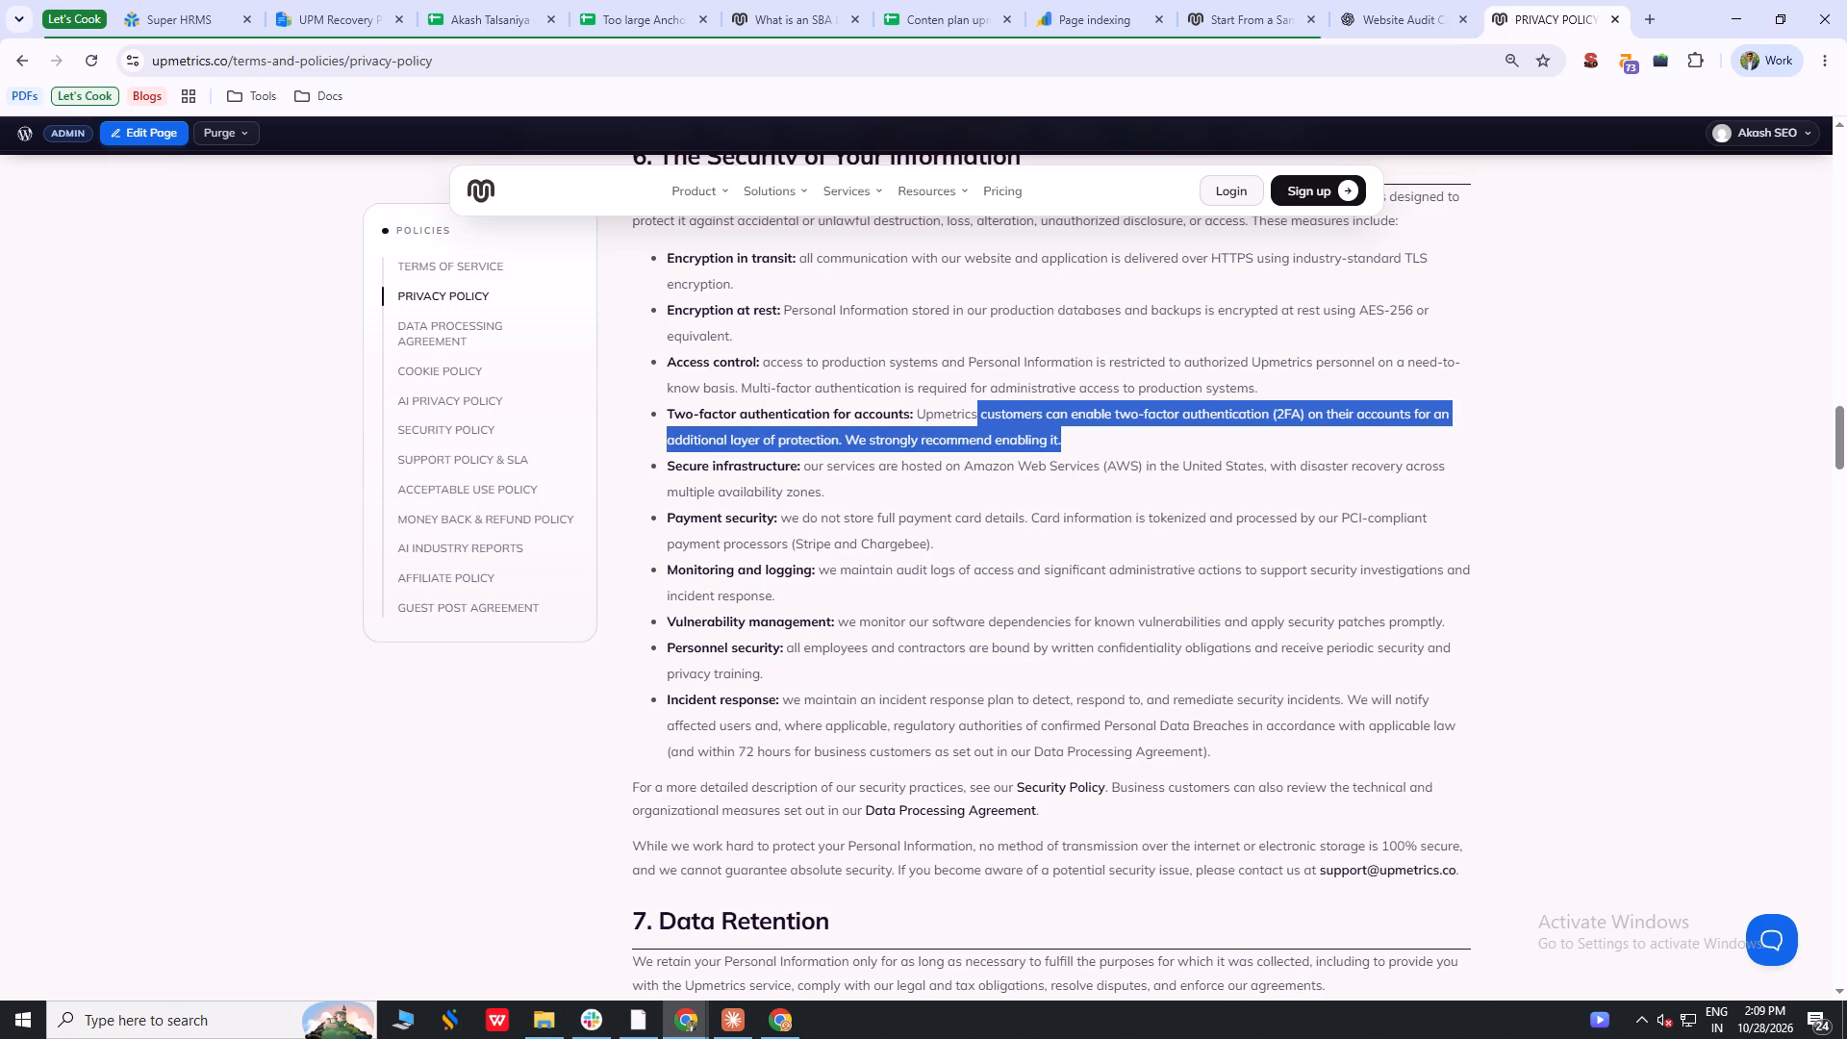
{"action": "left_click", "coordinate": [1112, 443]}
{"action": "left_click_drag", "start_coordinate": [1112, 443], "coordinate": [923, 422]}
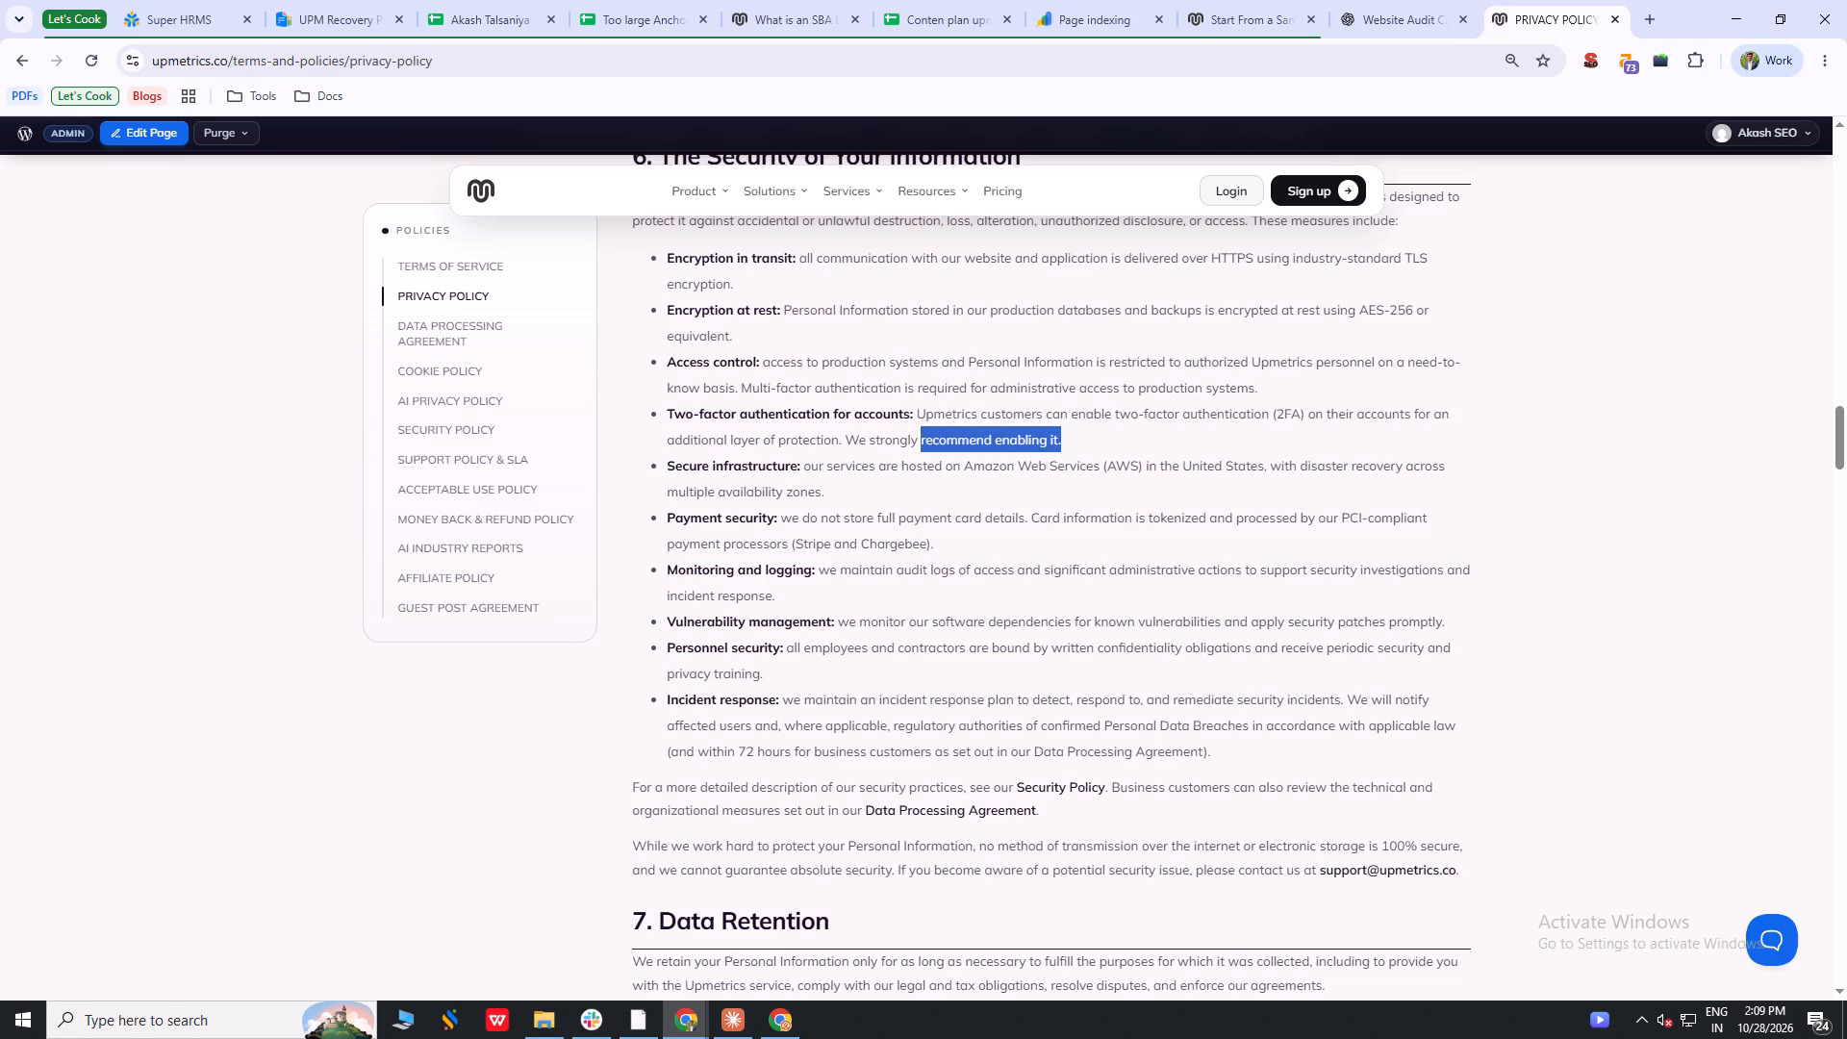
{"action": "left_click_drag", "start_coordinate": [664, 413], "coordinate": [1121, 441]}
{"action": "left_click", "coordinate": [1121, 441]}
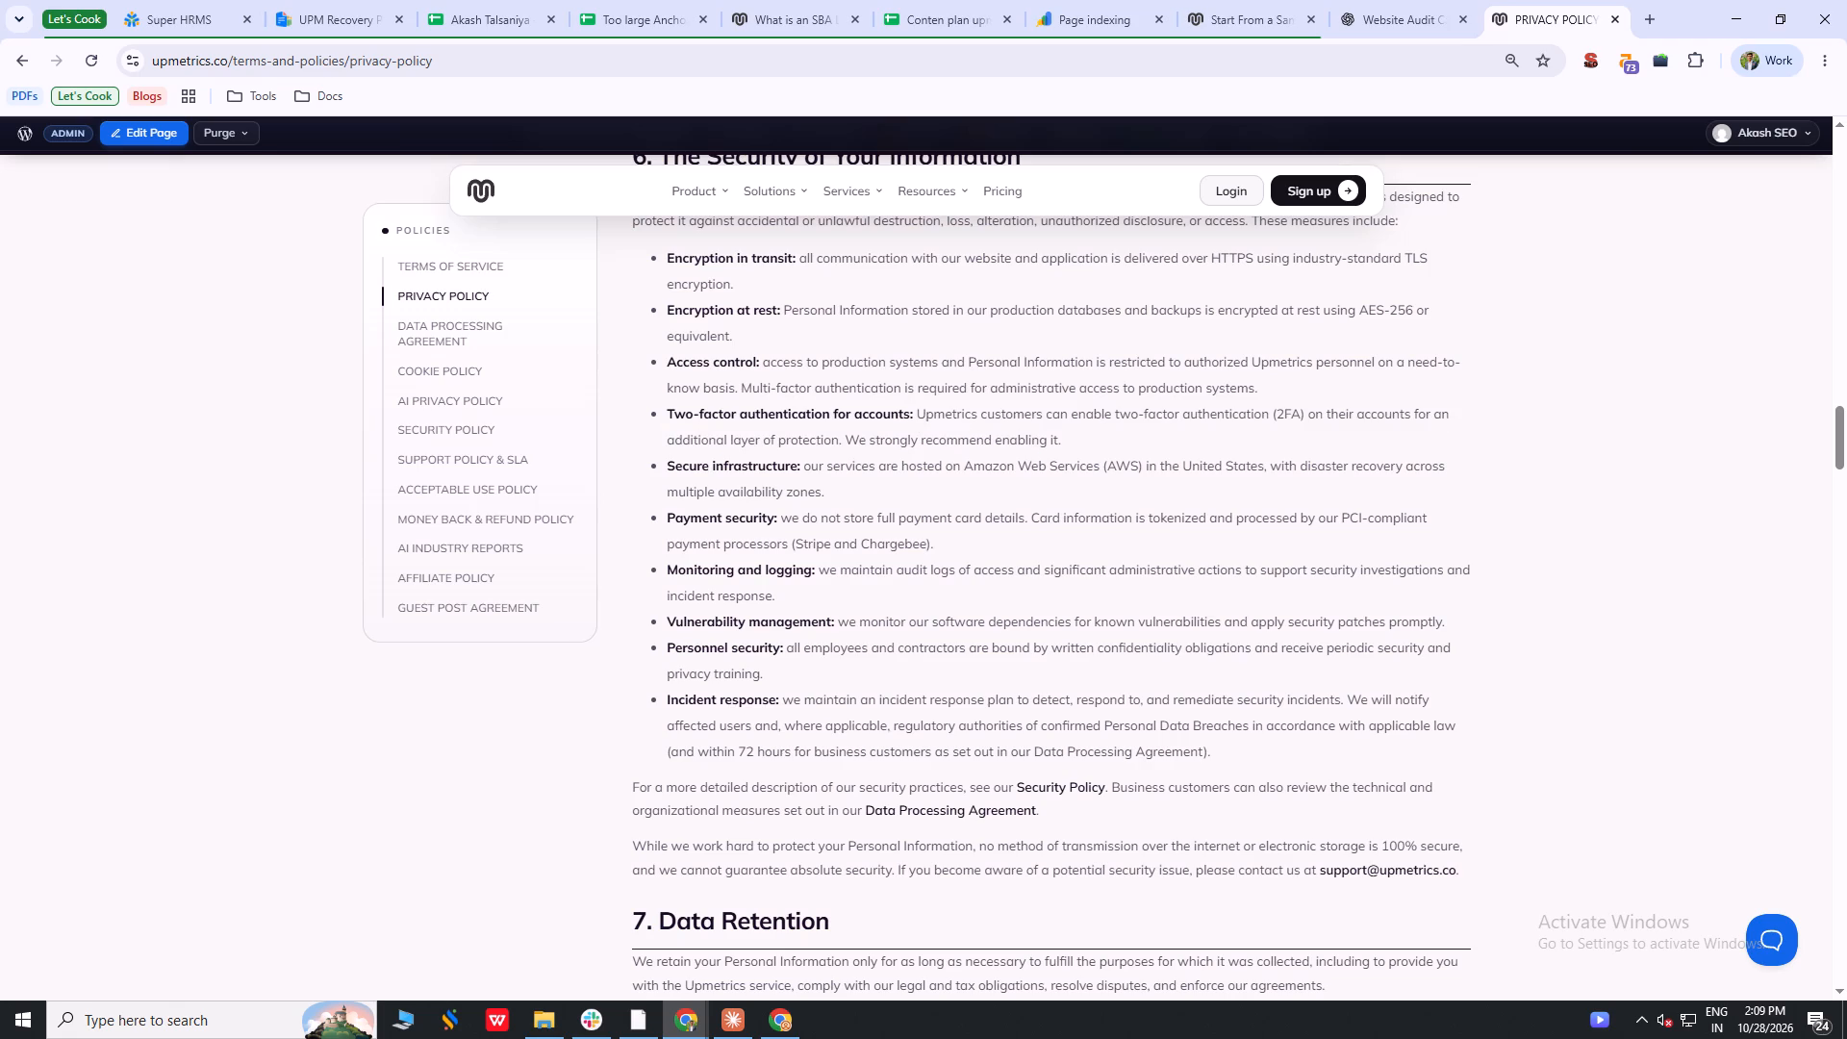
Examine the section 6 security measures from "Secure infrastructure" to "Incident response", and back up to "Encryption in transit".
{"action": "left_click_drag", "start_coordinate": [865, 481], "coordinate": [667, 459]}
{"action": "left_click_drag", "start_coordinate": [669, 512], "coordinate": [722, 563]}
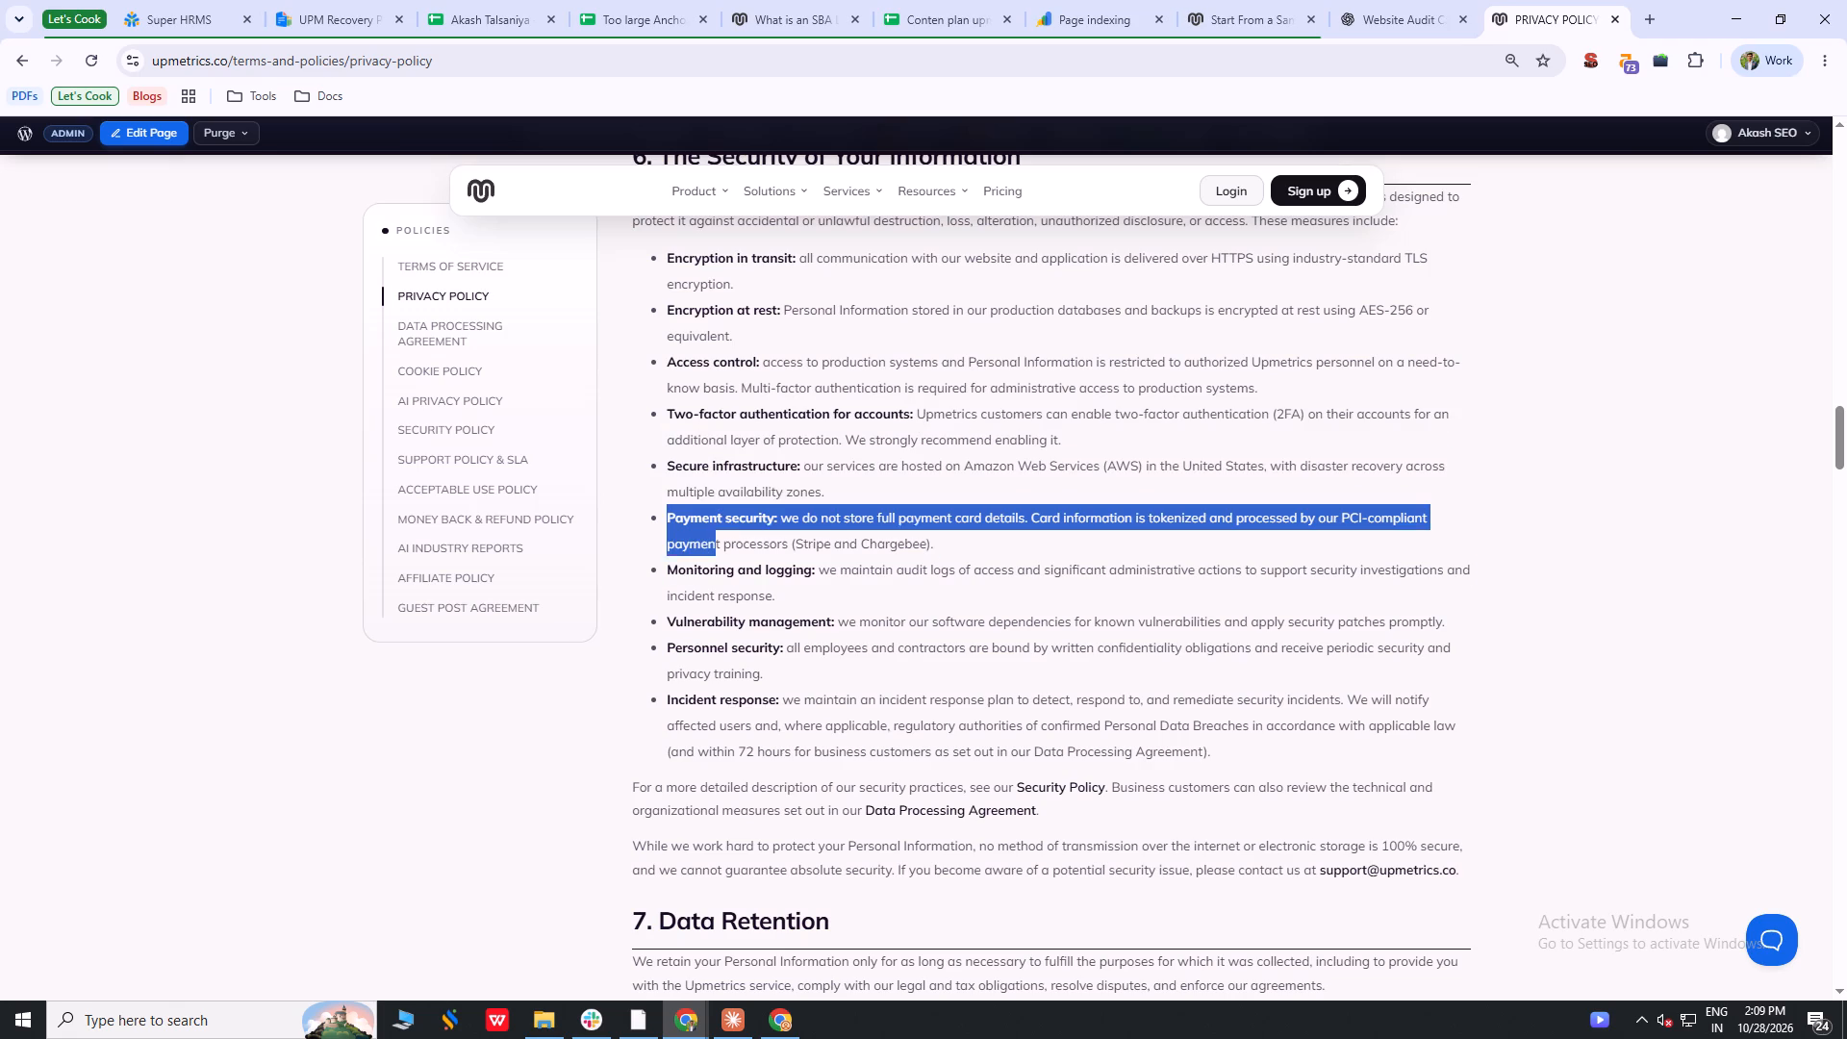
{"action": "left_click_drag", "start_coordinate": [722, 563], "coordinate": [1255, 745]}
{"action": "left_click", "coordinate": [1255, 745]}
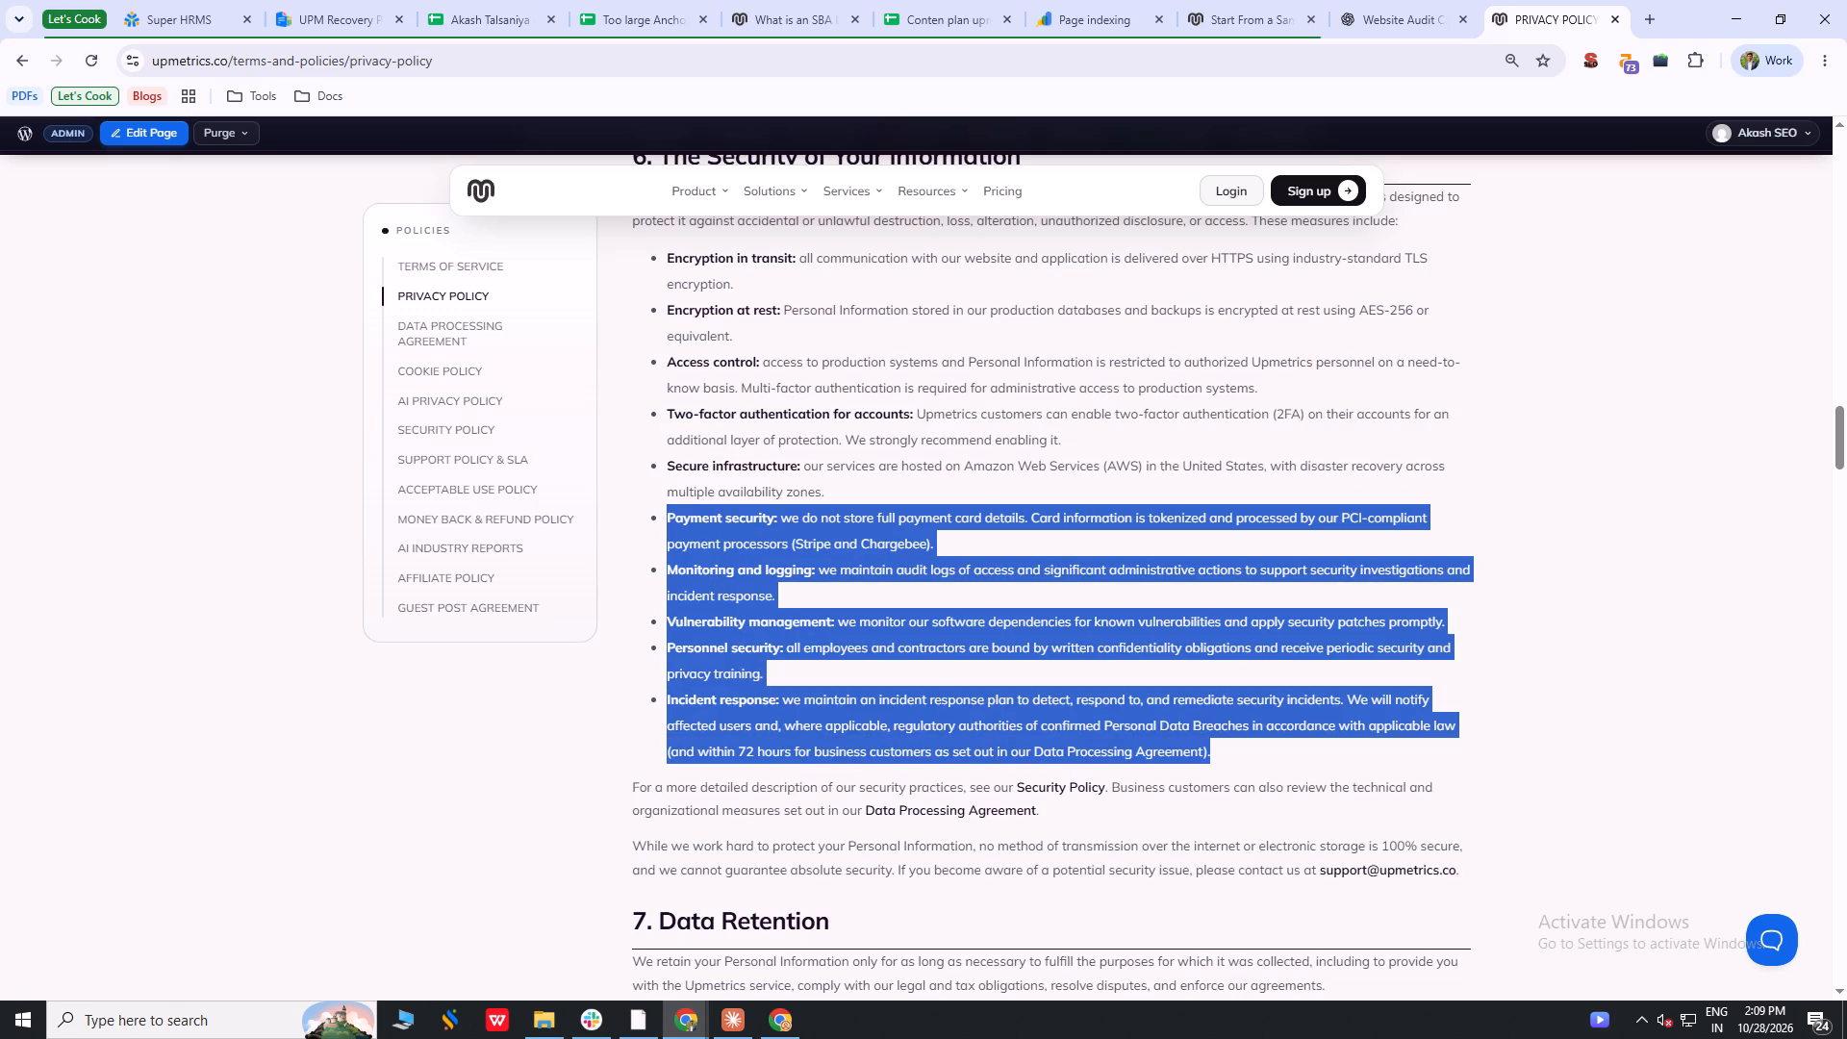
{"action": "left_click_drag", "start_coordinate": [1255, 745], "coordinate": [677, 266]}
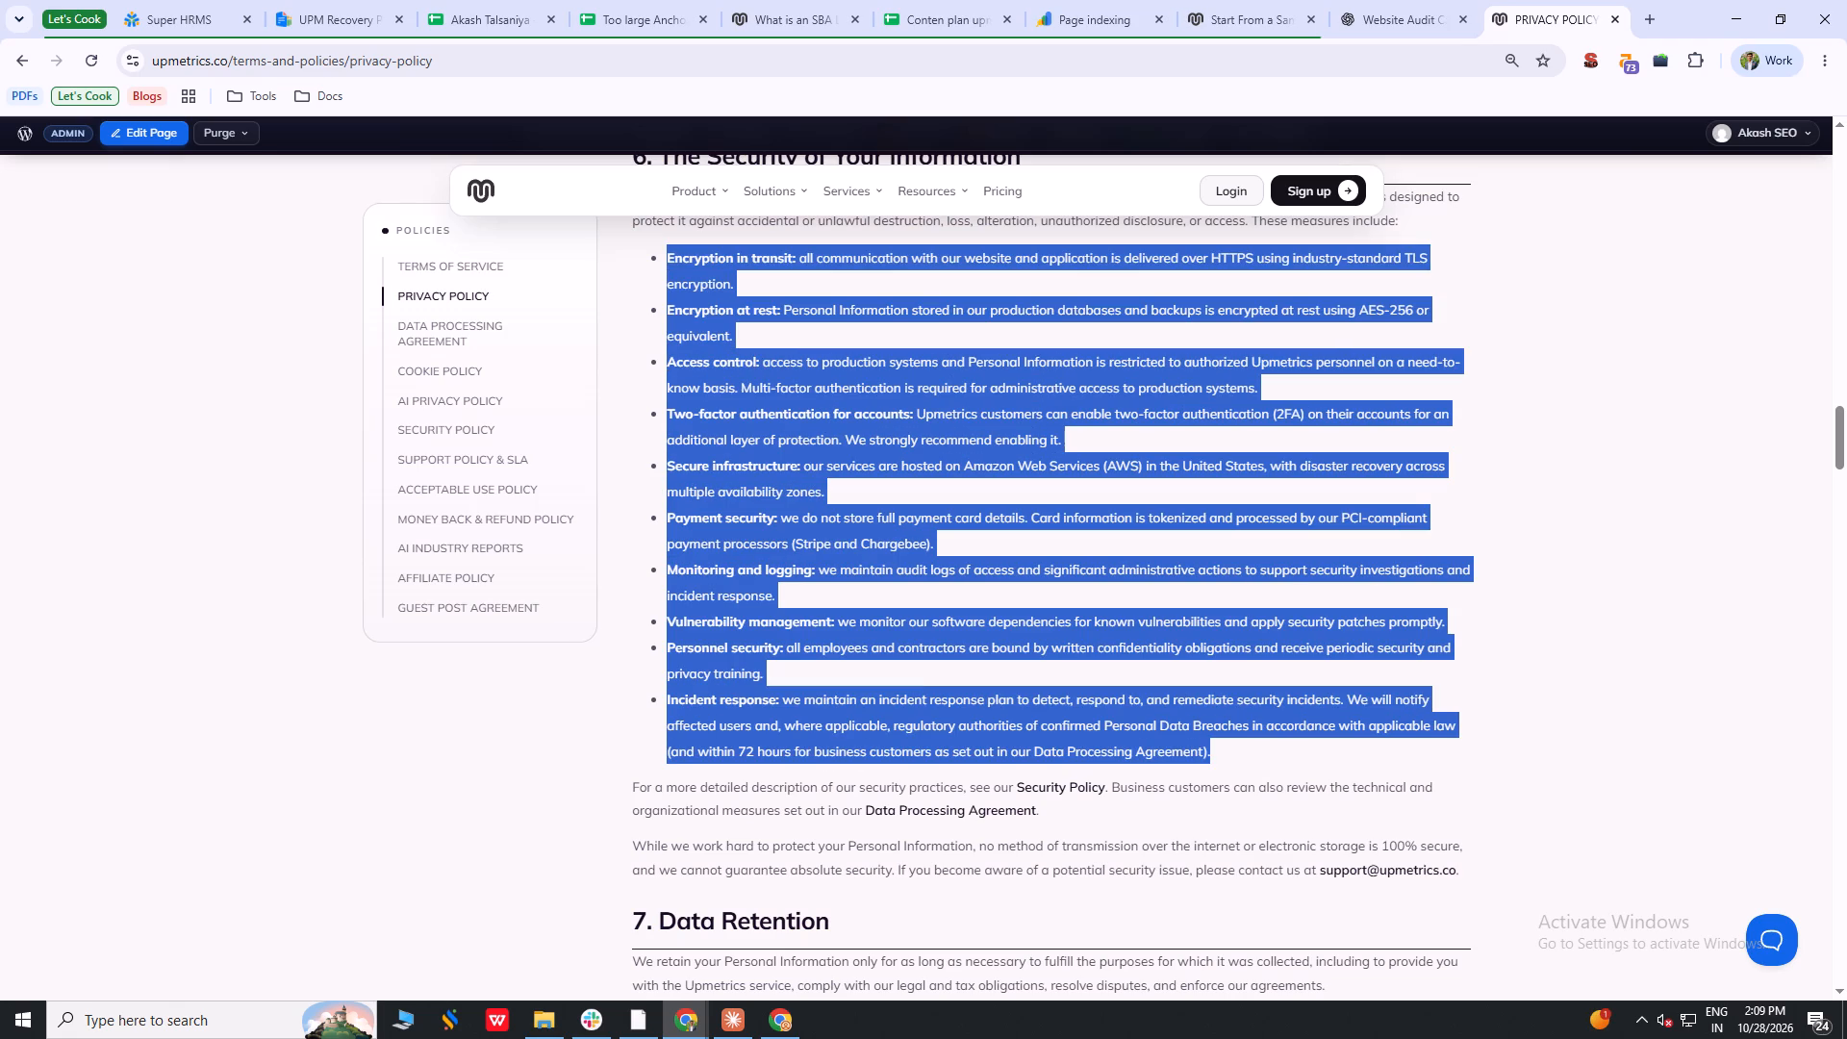
{"action": "left_click_drag", "start_coordinate": [677, 266], "coordinate": [658, 255]}
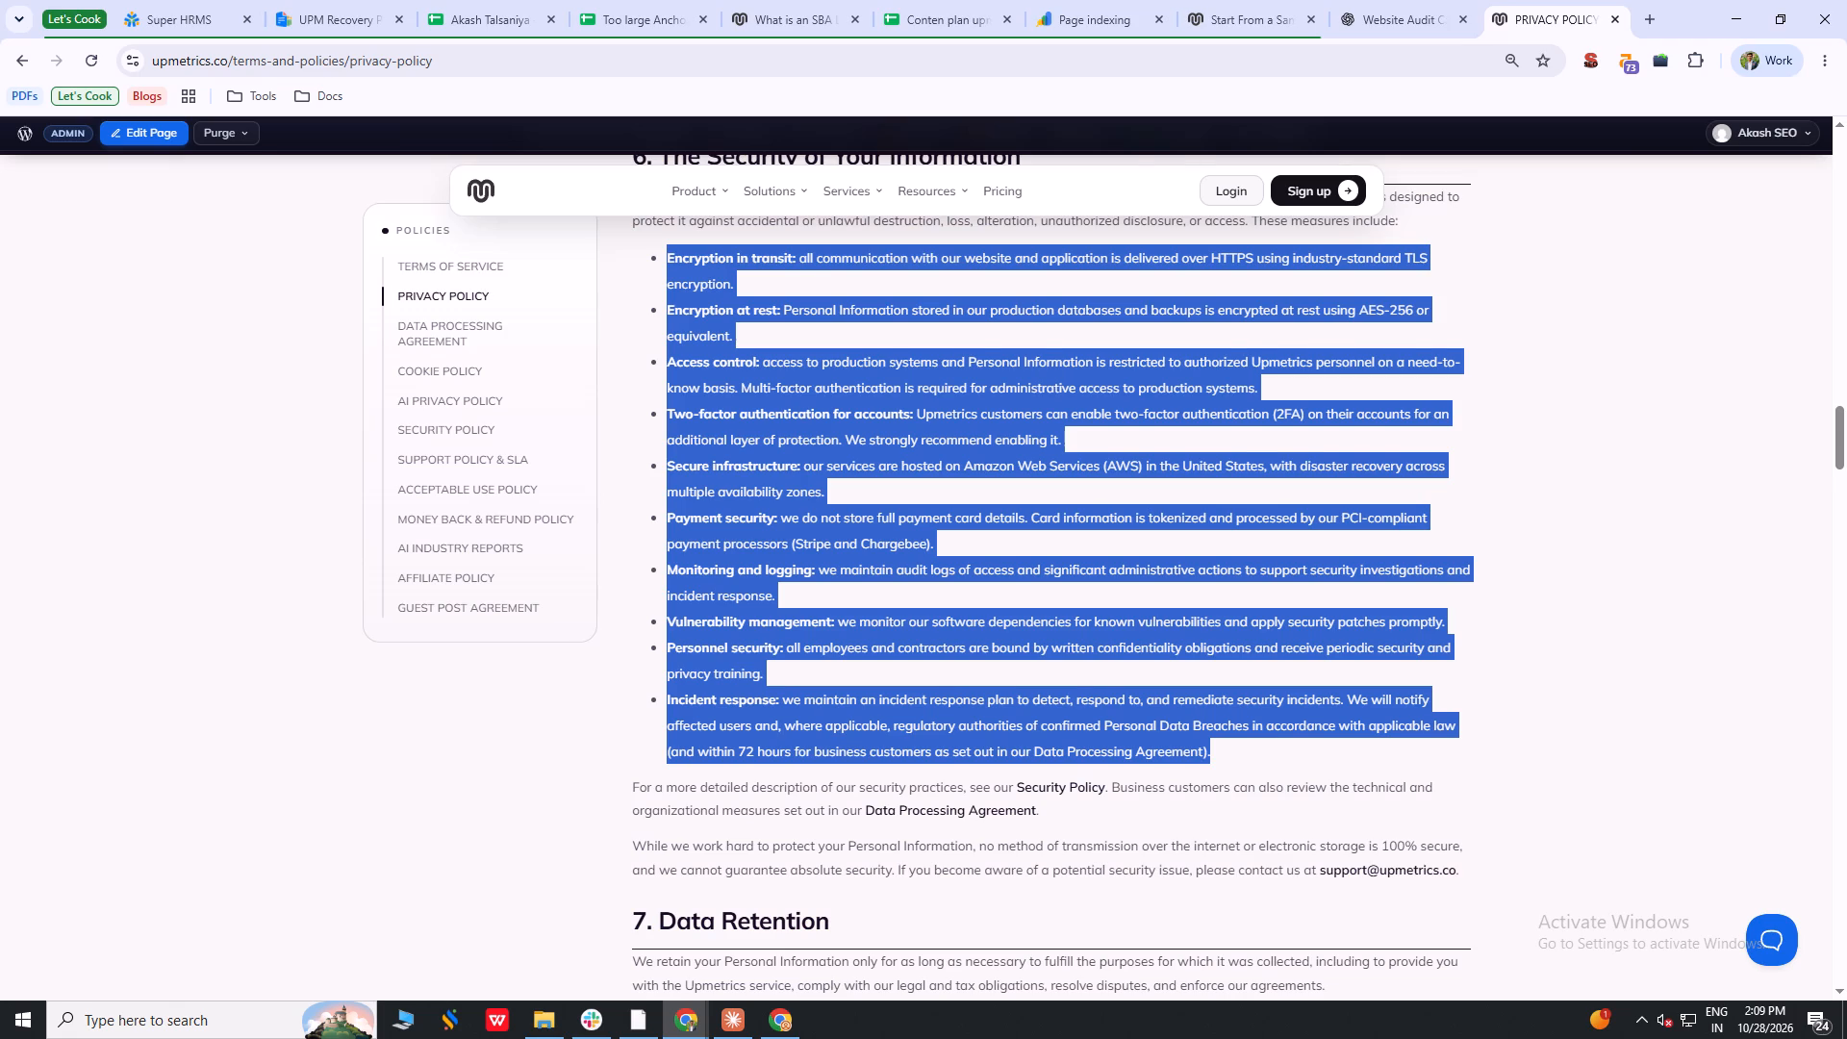
{"action": "scroll", "coordinate": [1087, 502], "scroll_direction": "up", "scroll_amount": 1}
{"action": "left_click", "coordinate": [935, 561]}
{"action": "left_click_drag", "start_coordinate": [794, 558], "coordinate": [1169, 564]}
{"action": "left_click", "coordinate": [1169, 564]}
{"action": "left_click_drag", "start_coordinate": [667, 450], "coordinate": [797, 646]}
{"action": "scroll", "coordinate": [796, 629], "scroll_direction": "down", "scroll_amount": 2}
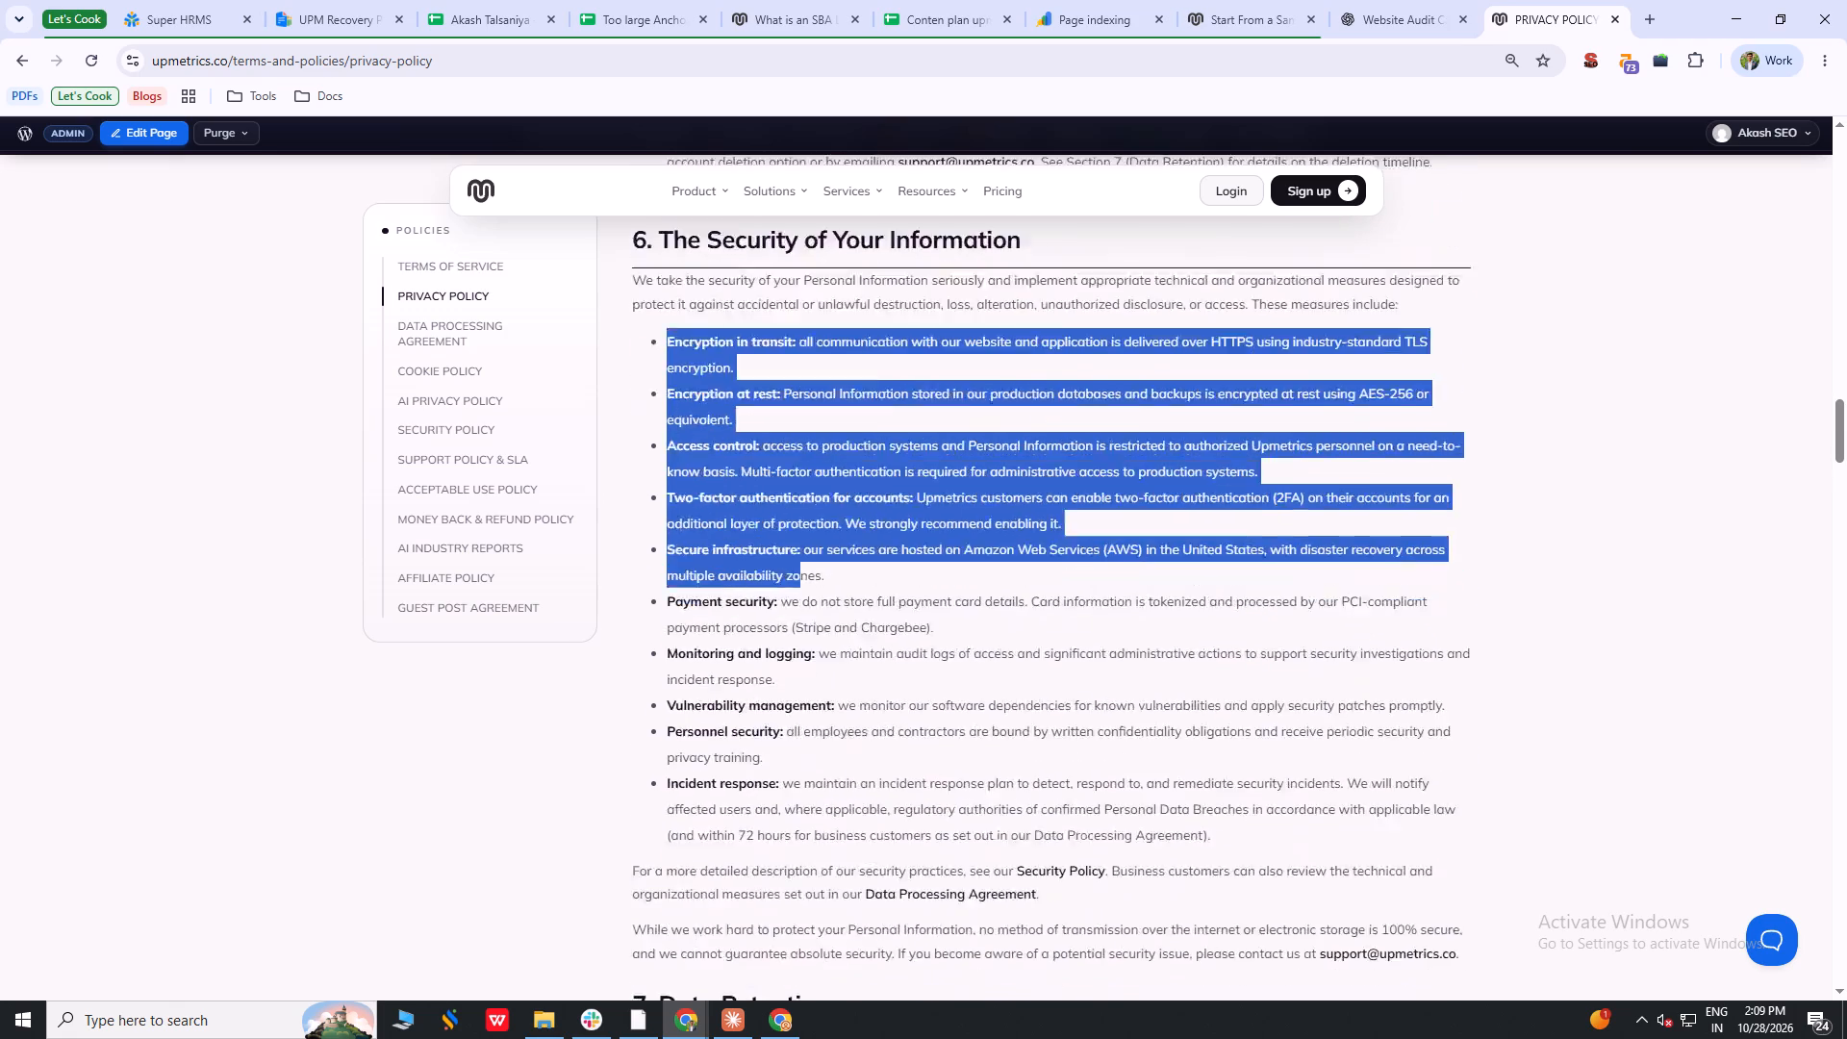
{"action": "left_click_drag", "start_coordinate": [797, 646], "coordinate": [1233, 547]}
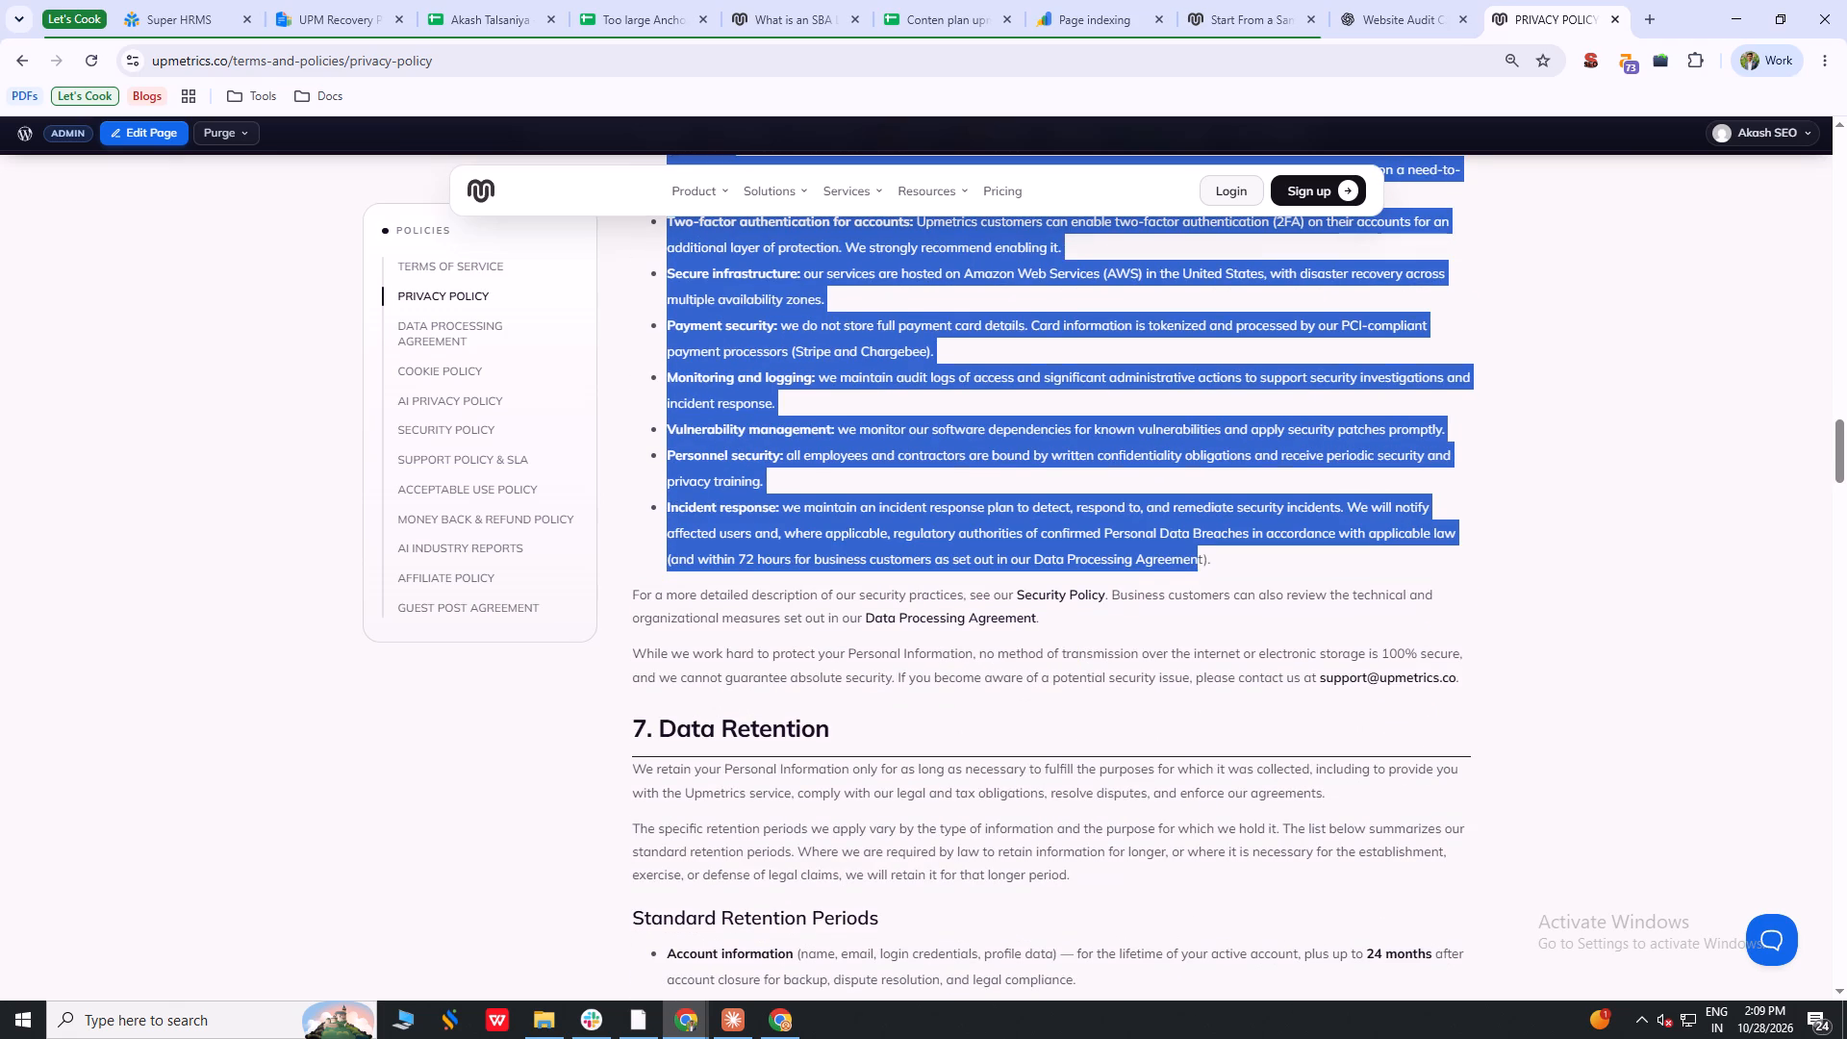
{"action": "left_click", "coordinate": [1233, 547]}
{"action": "left_click_drag", "start_coordinate": [1234, 551], "coordinate": [666, 448]}
{"action": "scroll", "coordinate": [881, 477], "scroll_direction": "up", "scroll_amount": 2}
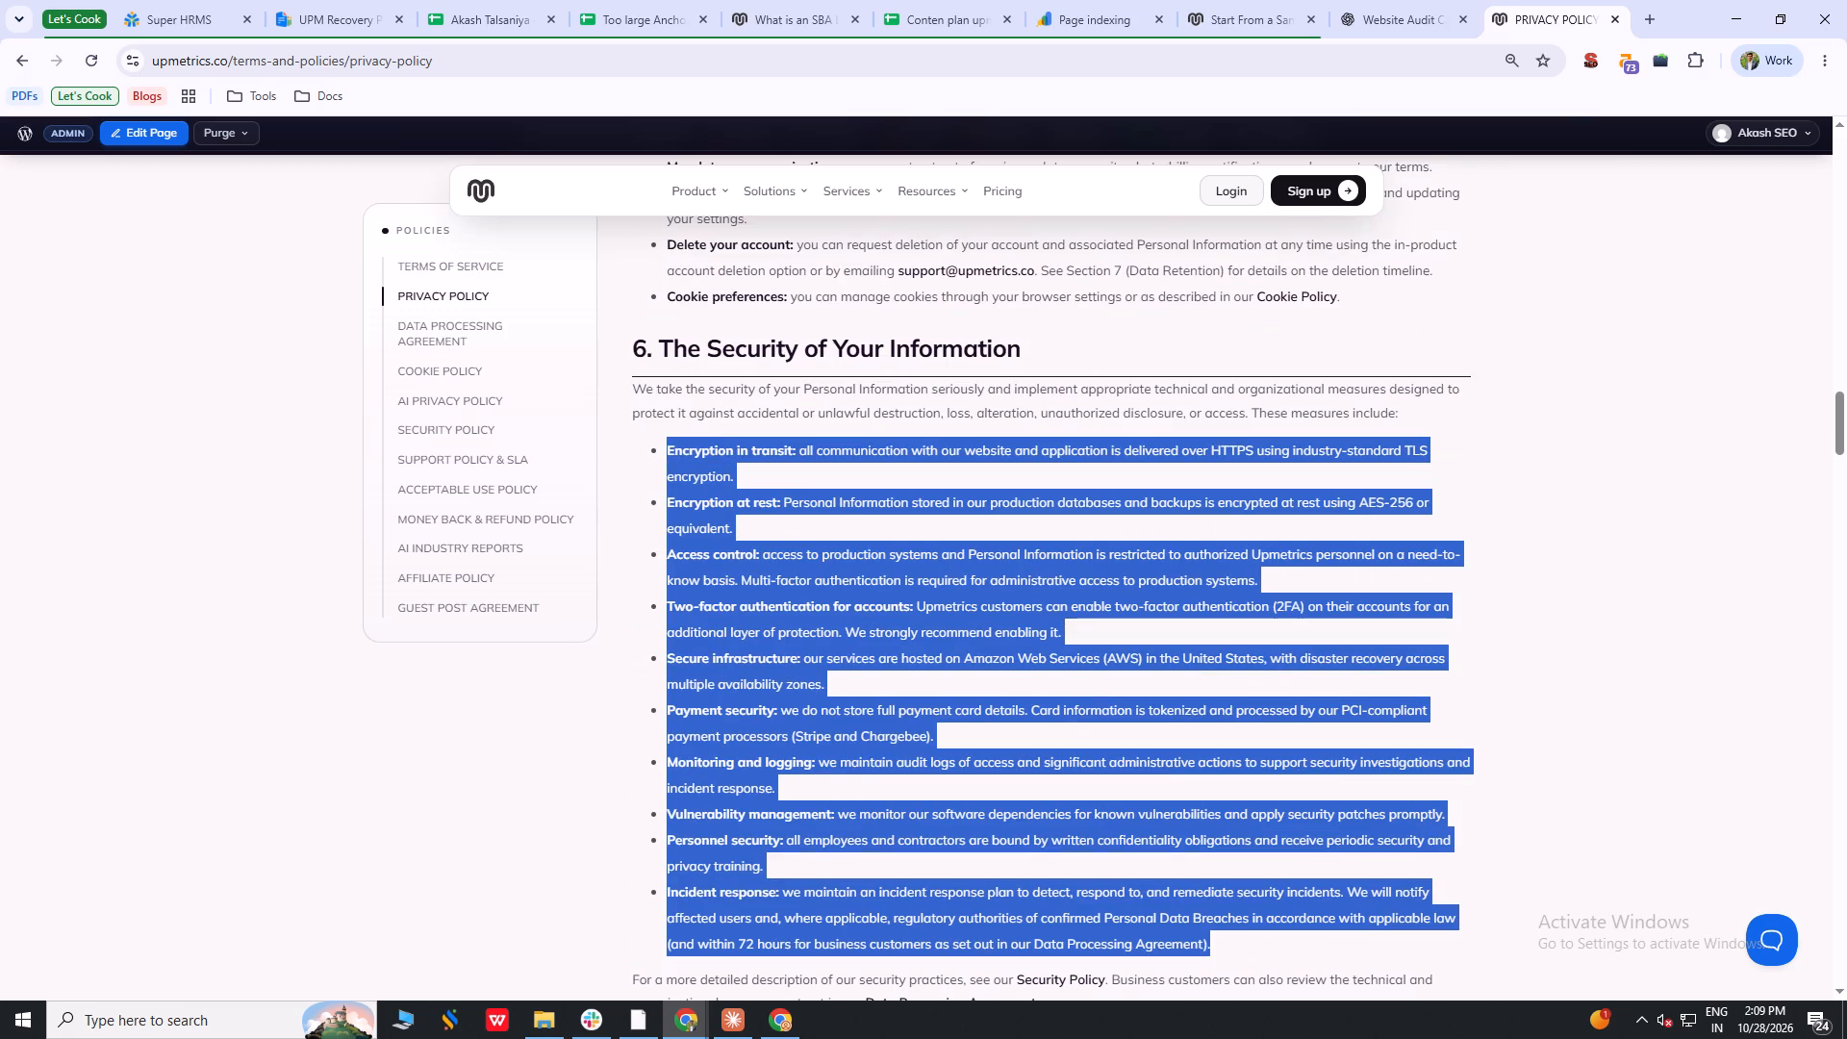
{"action": "left_click_drag", "start_coordinate": [666, 448], "coordinate": [662, 448]}
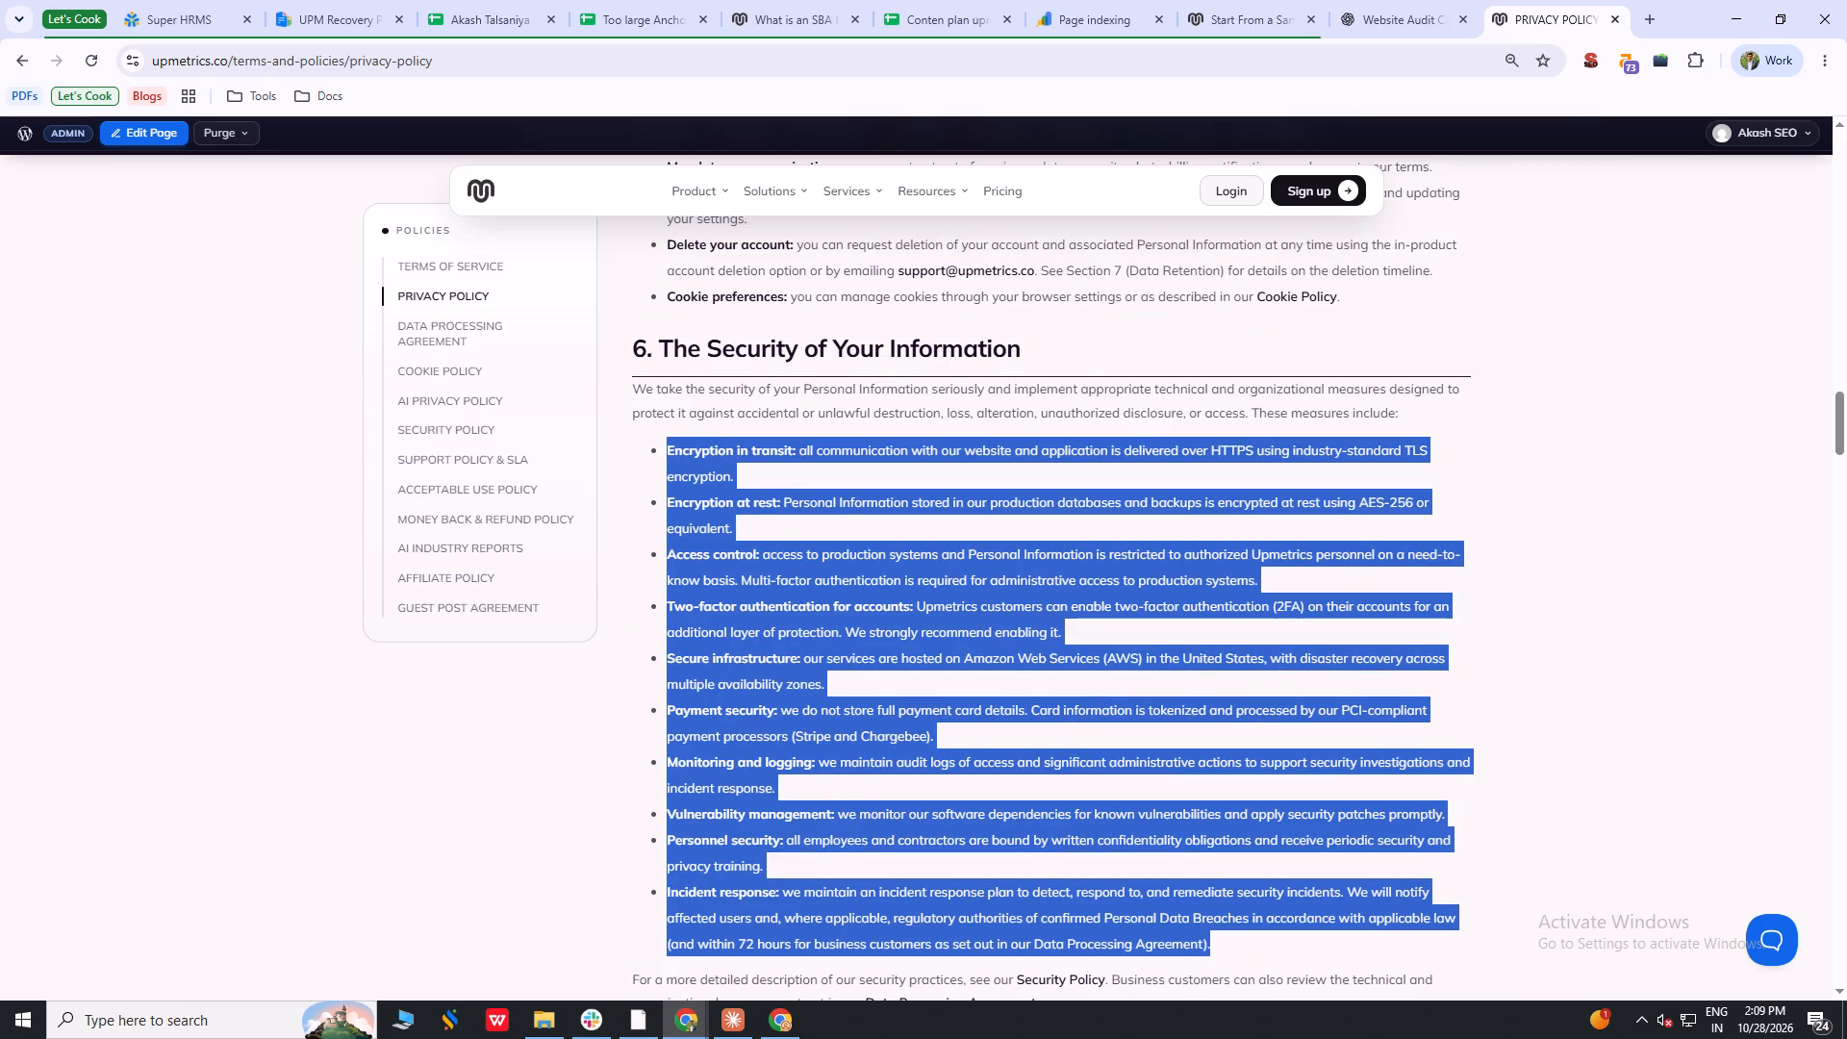
{"action": "left_click", "coordinate": [1000, 520]}
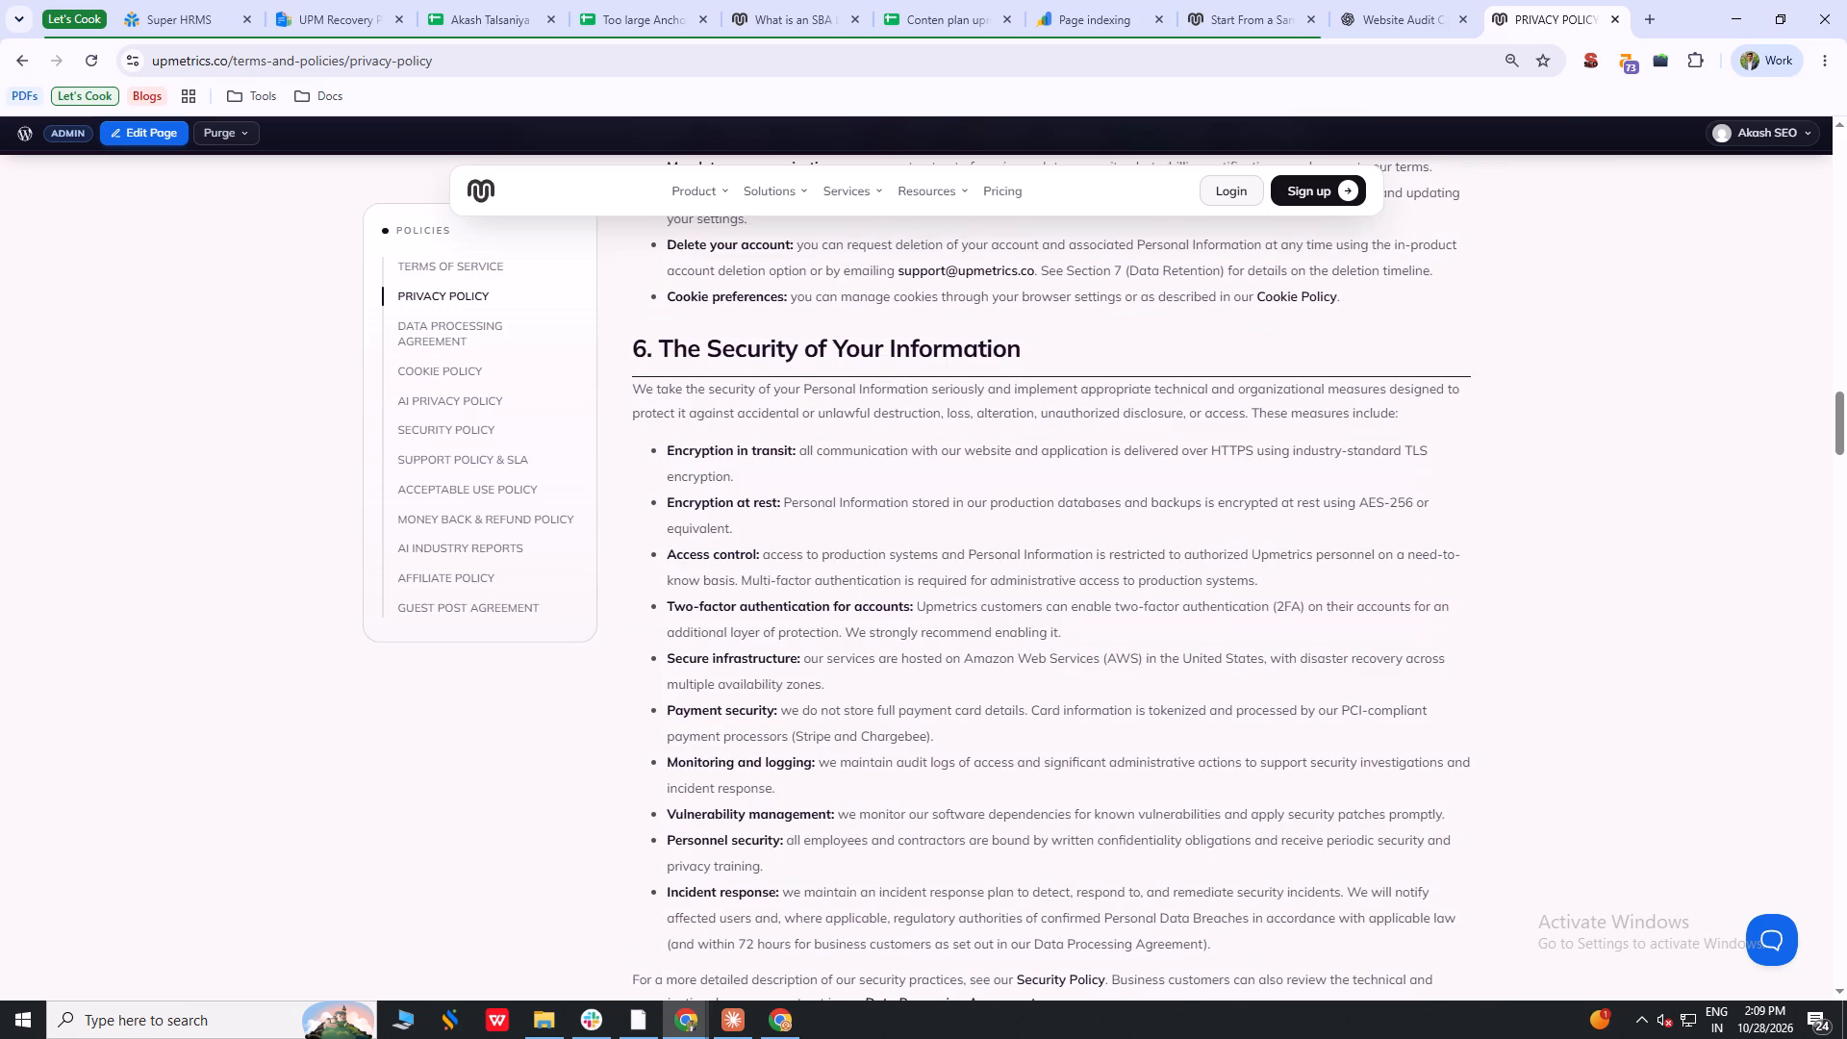
Recheck the whole section 6 bullet list, from "Encryption in transit" through "Incident response".
{"action": "left_click_drag", "start_coordinate": [667, 448], "coordinate": [1250, 561]}
{"action": "scroll", "coordinate": [861, 612], "scroll_direction": "down", "scroll_amount": 2}
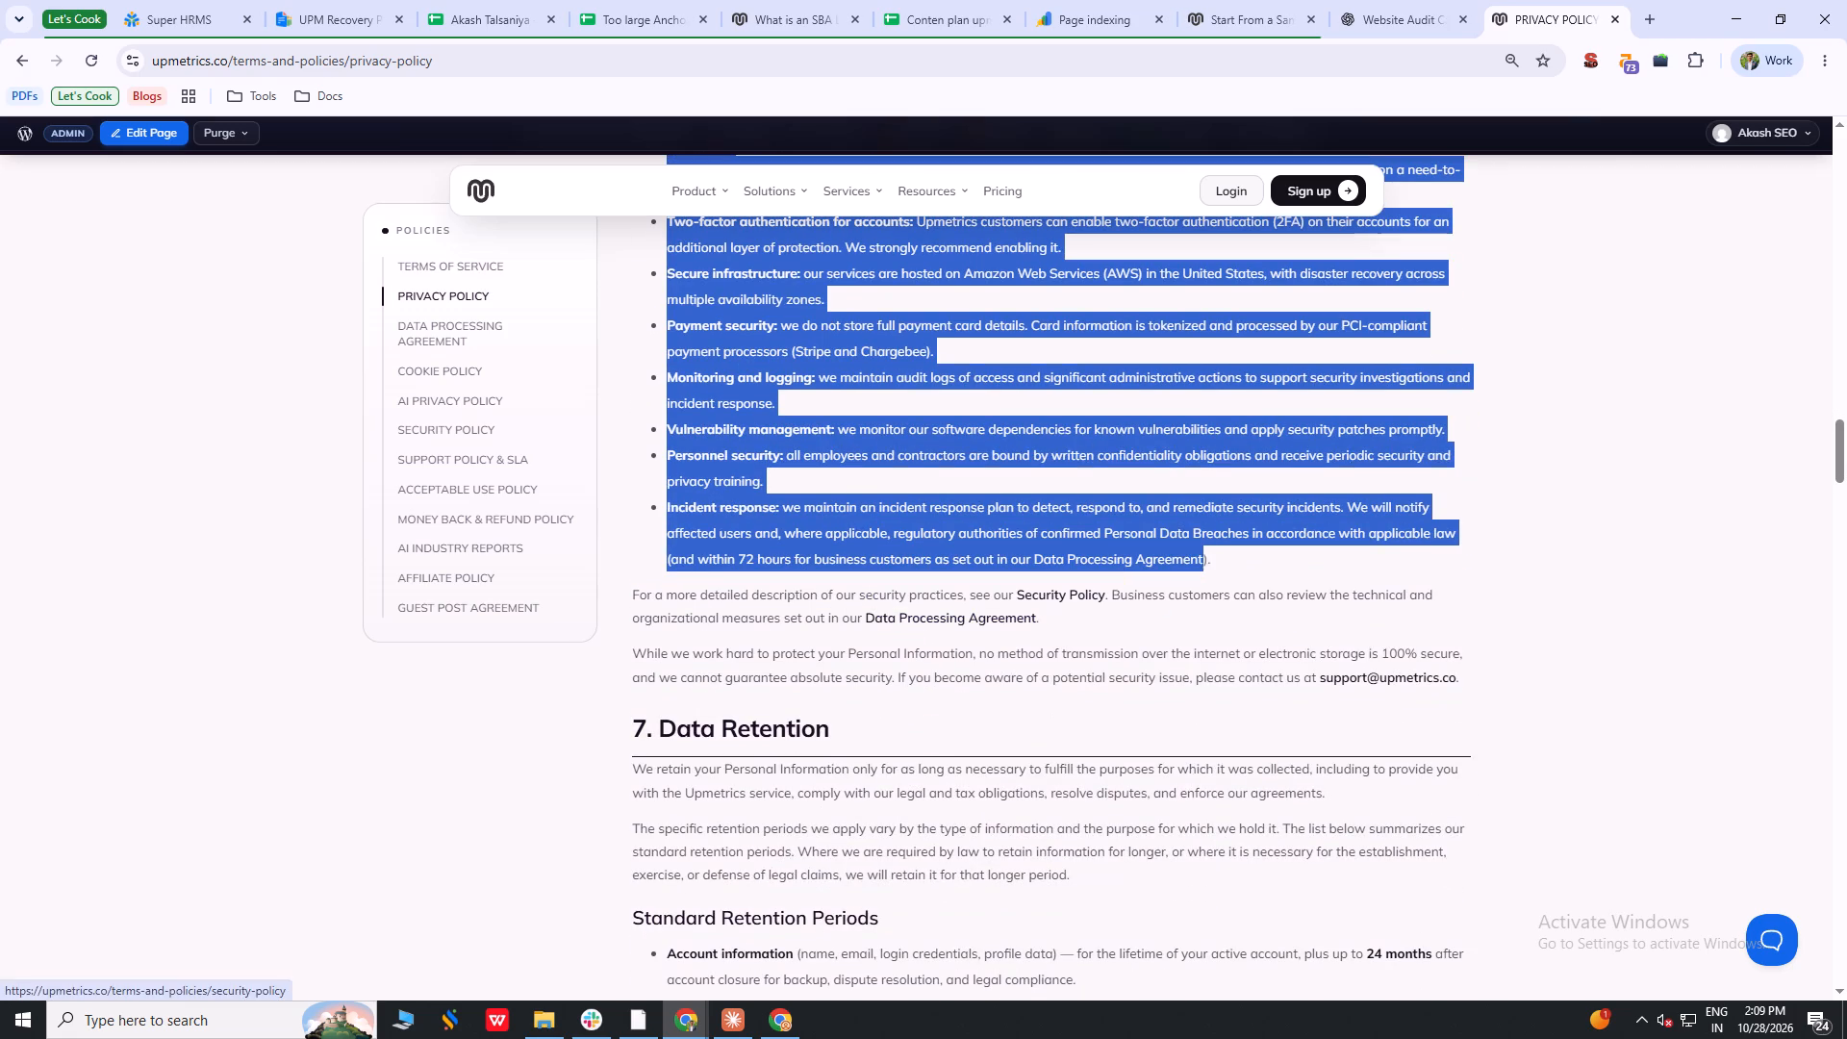
{"action": "left_click_drag", "start_coordinate": [1250, 561], "coordinate": [1274, 551]}
{"action": "left_click", "coordinate": [1274, 551]}
{"action": "left_click_drag", "start_coordinate": [1275, 550], "coordinate": [999, 438]}
{"action": "scroll", "coordinate": [999, 438], "scroll_direction": "up", "scroll_amount": 2}
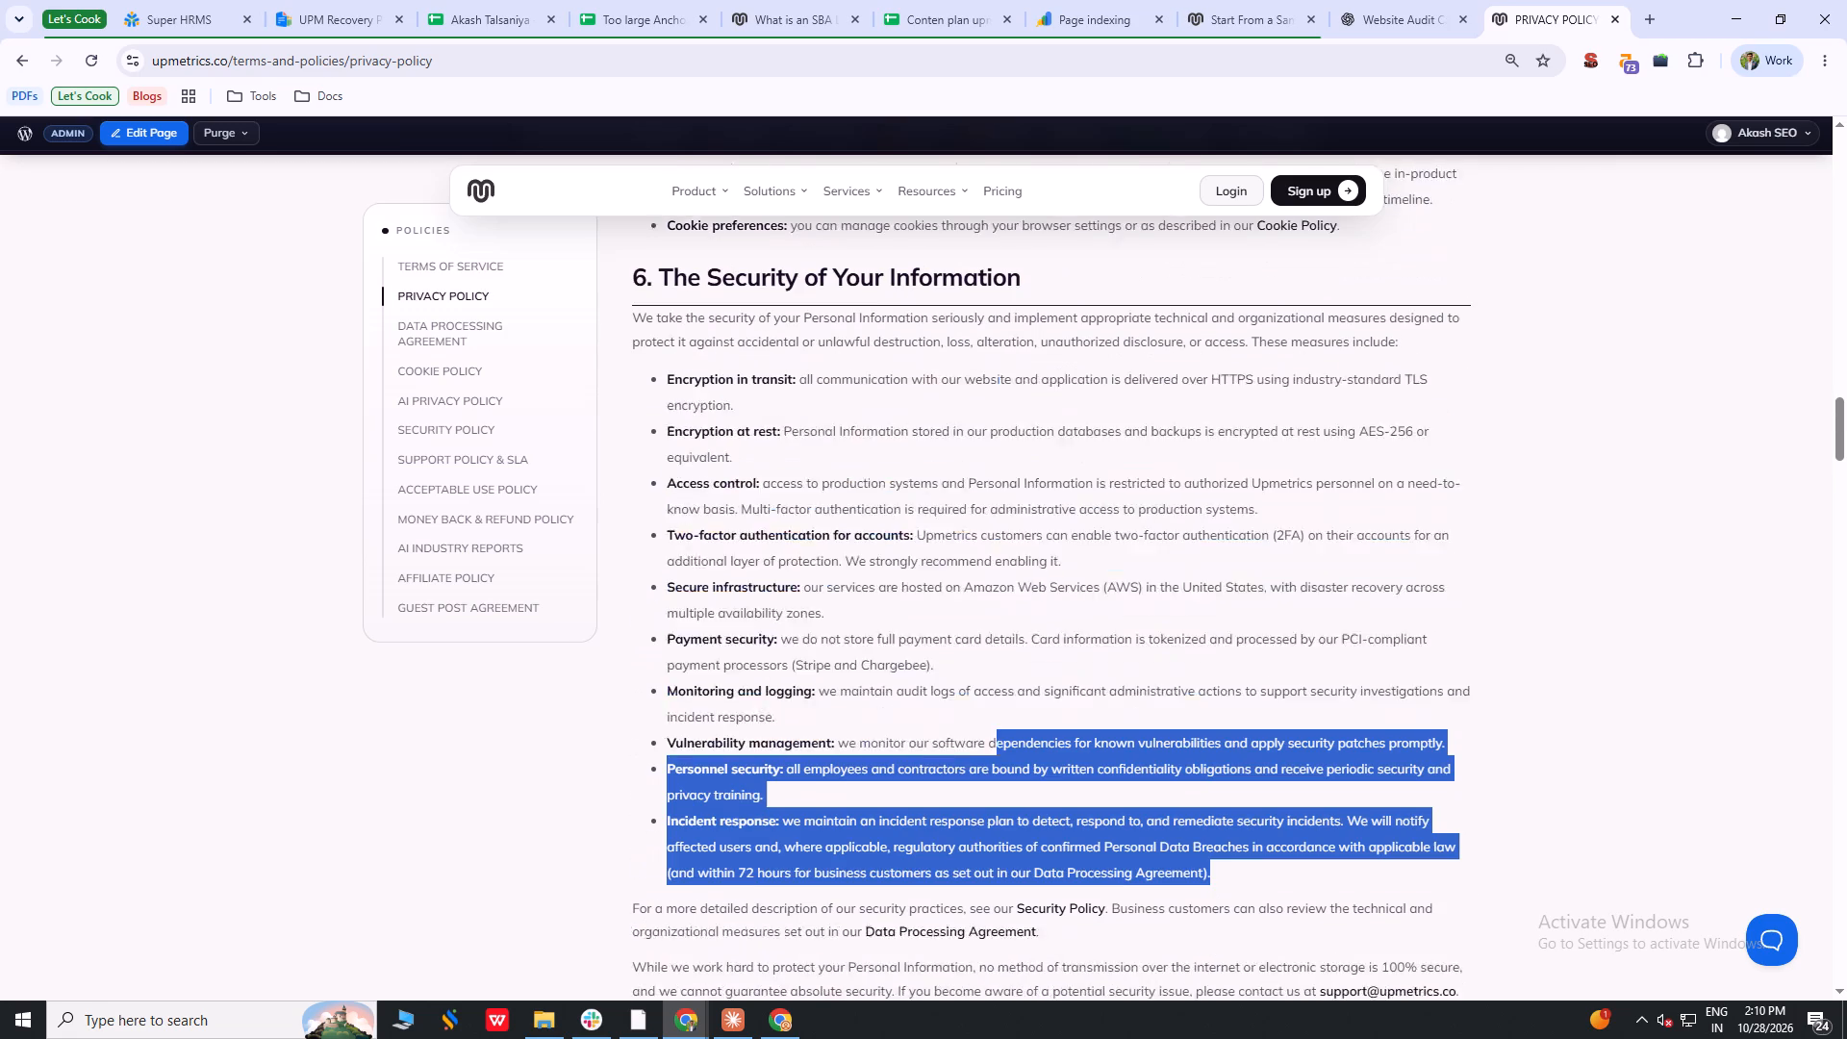
{"action": "left_click_drag", "start_coordinate": [999, 438], "coordinate": [658, 450]}
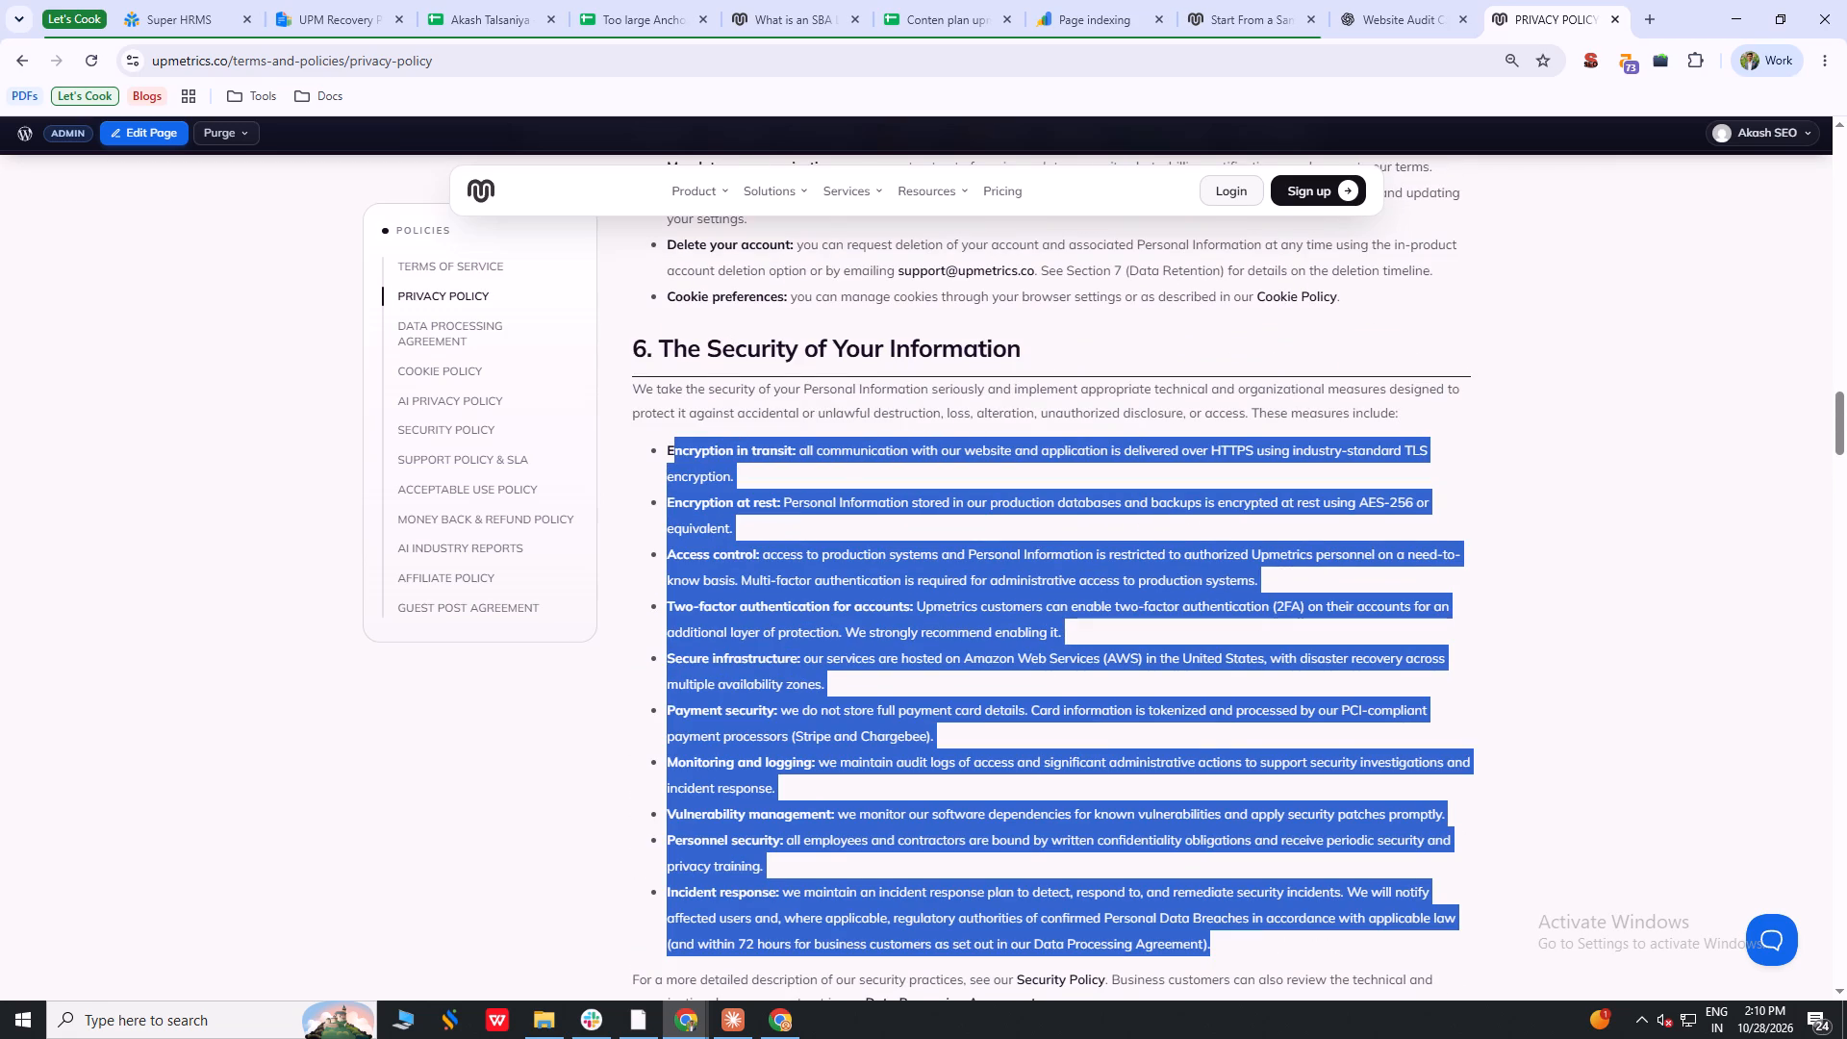
{"action": "left_click", "coordinate": [1084, 630]}
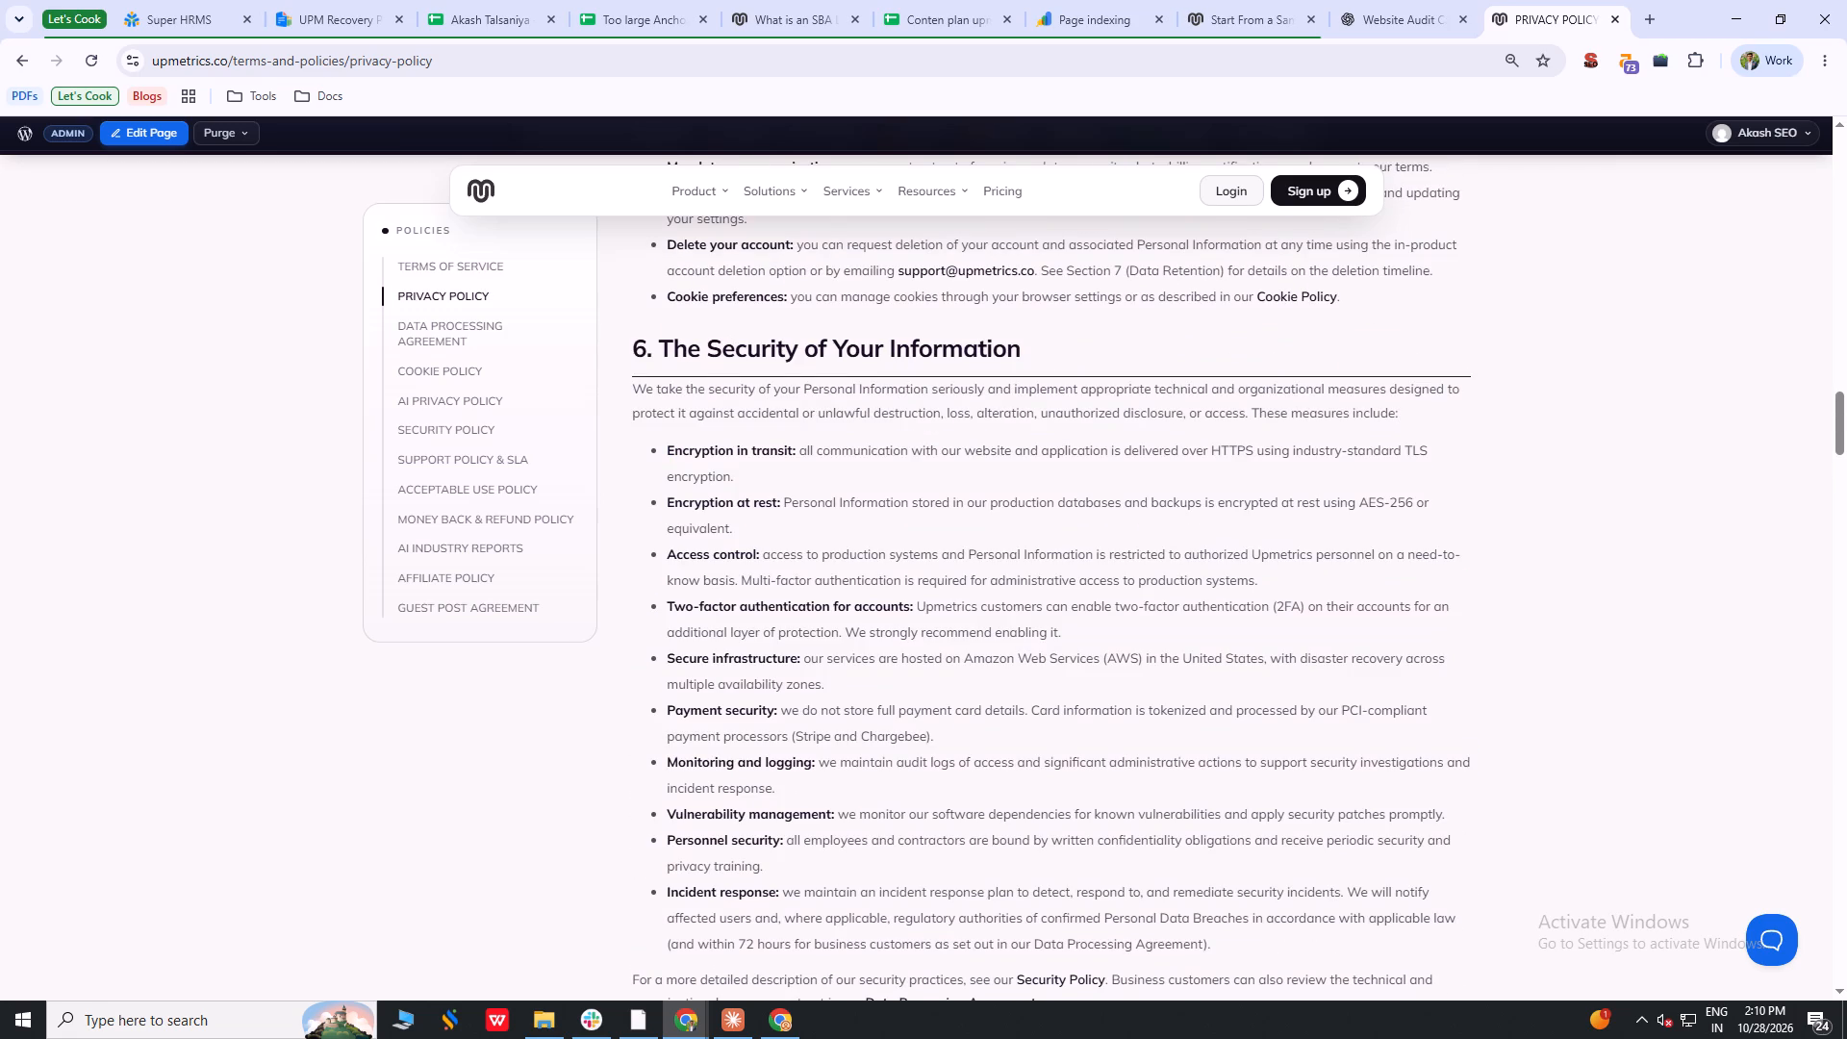
{"action": "left_click_drag", "start_coordinate": [667, 445], "coordinate": [915, 672]}
{"action": "scroll", "coordinate": [860, 627], "scroll_direction": "down", "scroll_amount": 1}
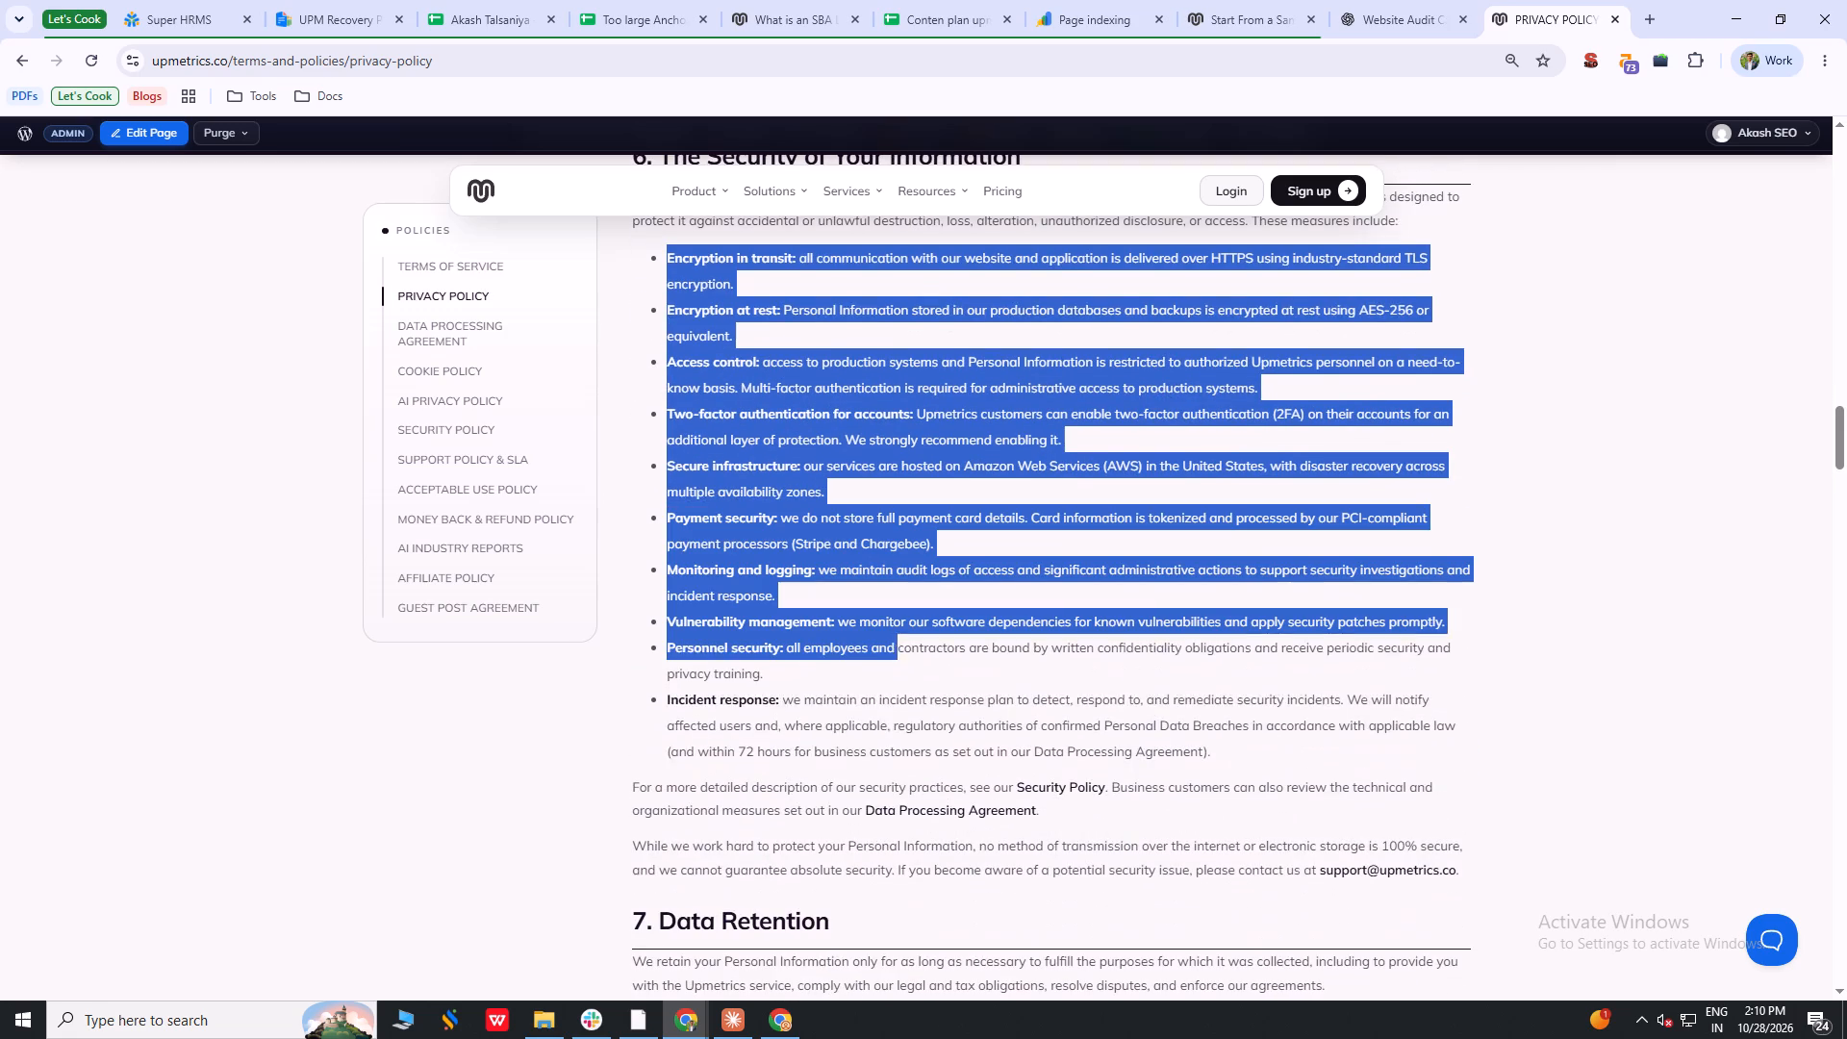
{"action": "left_click_drag", "start_coordinate": [915, 672], "coordinate": [1236, 738]}
{"action": "left_click", "coordinate": [1236, 738]}
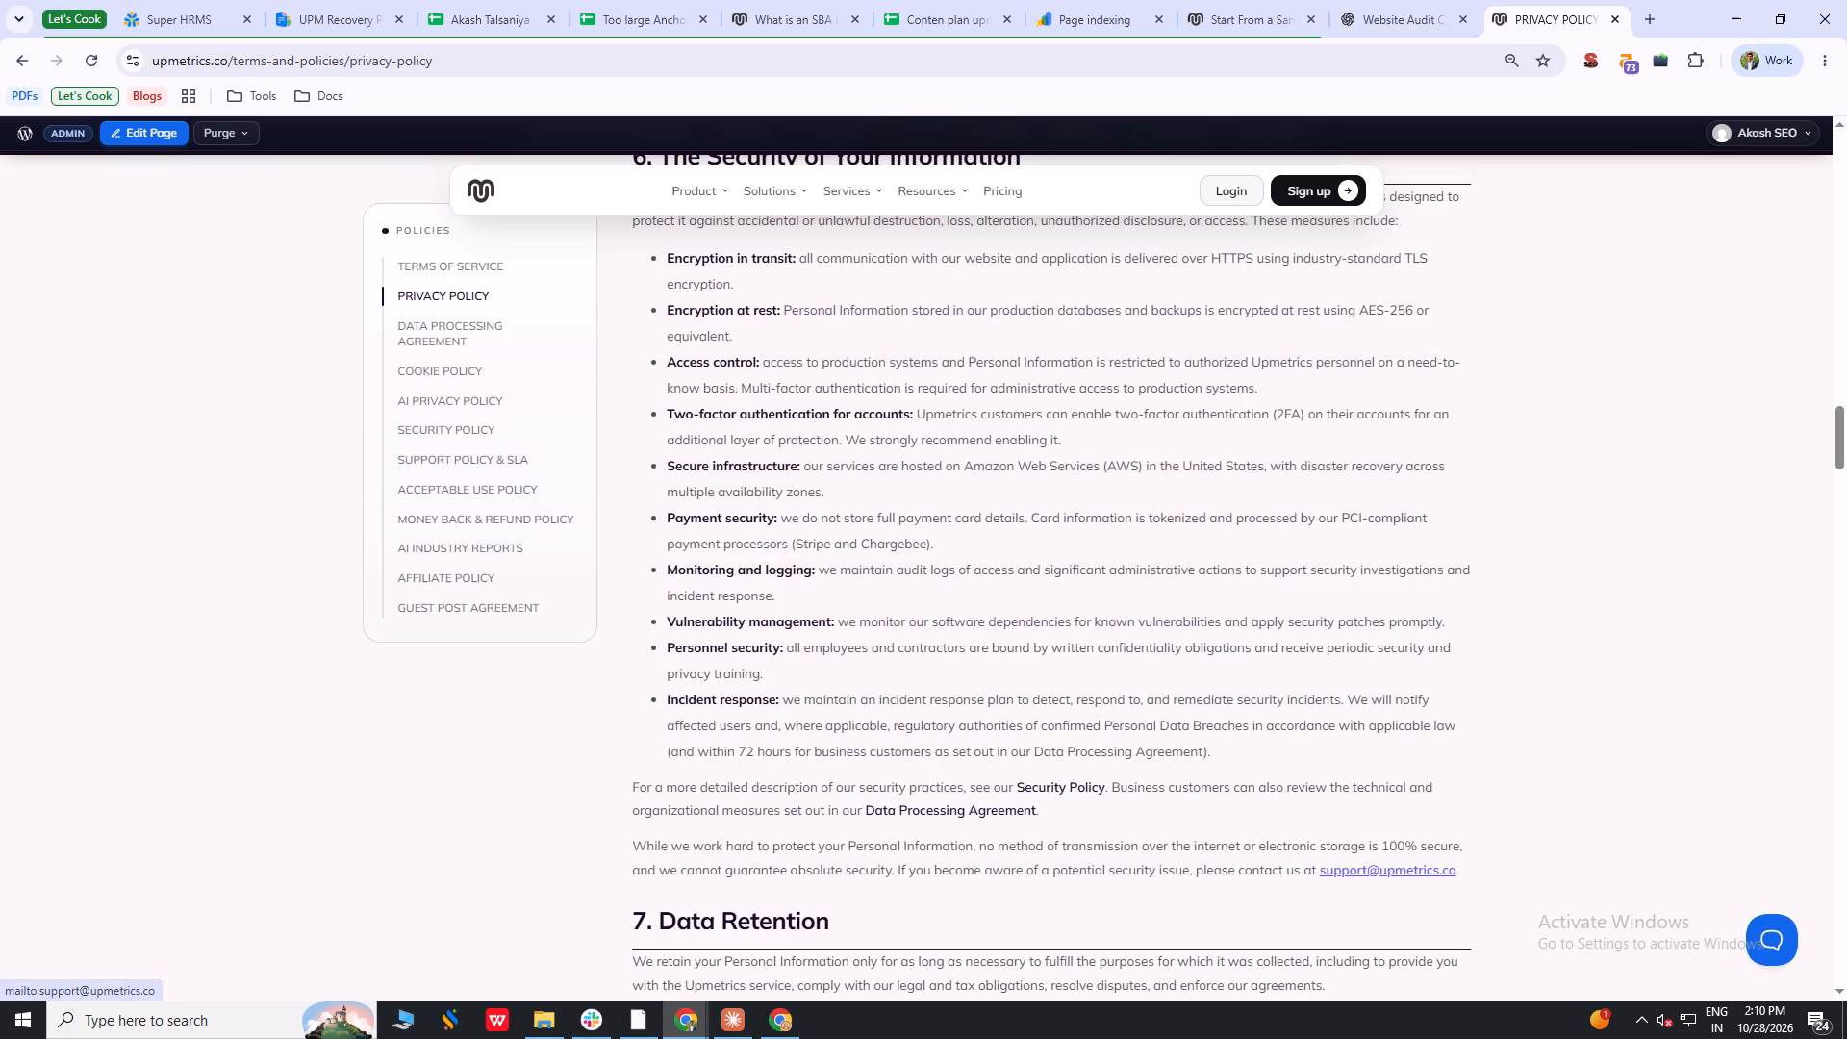
Go back to section 4, AI-Powered Features, to review the "Connecting Upmetrics to AI assistants" text.
{"action": "scroll", "coordinate": [1109, 559], "scroll_direction": "up", "scroll_amount": 3}
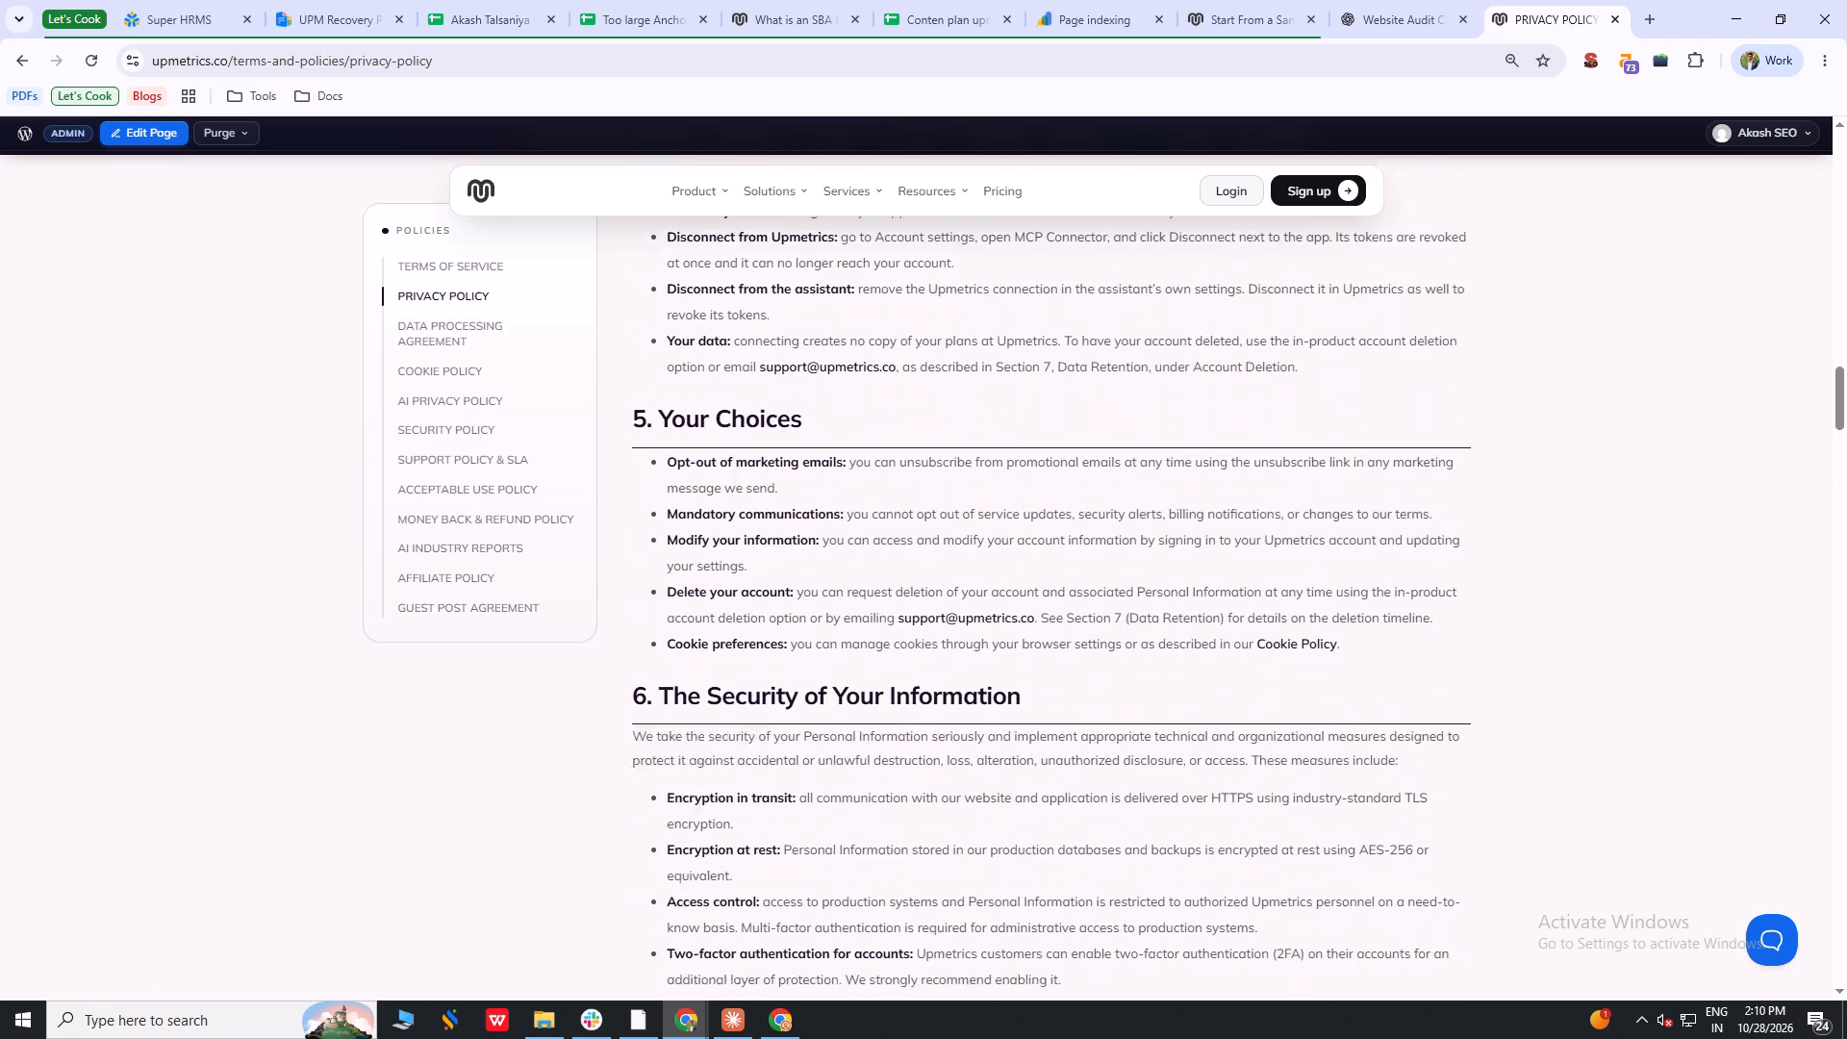
{"action": "scroll", "coordinate": [1020, 627], "scroll_direction": "up", "scroll_amount": 8}
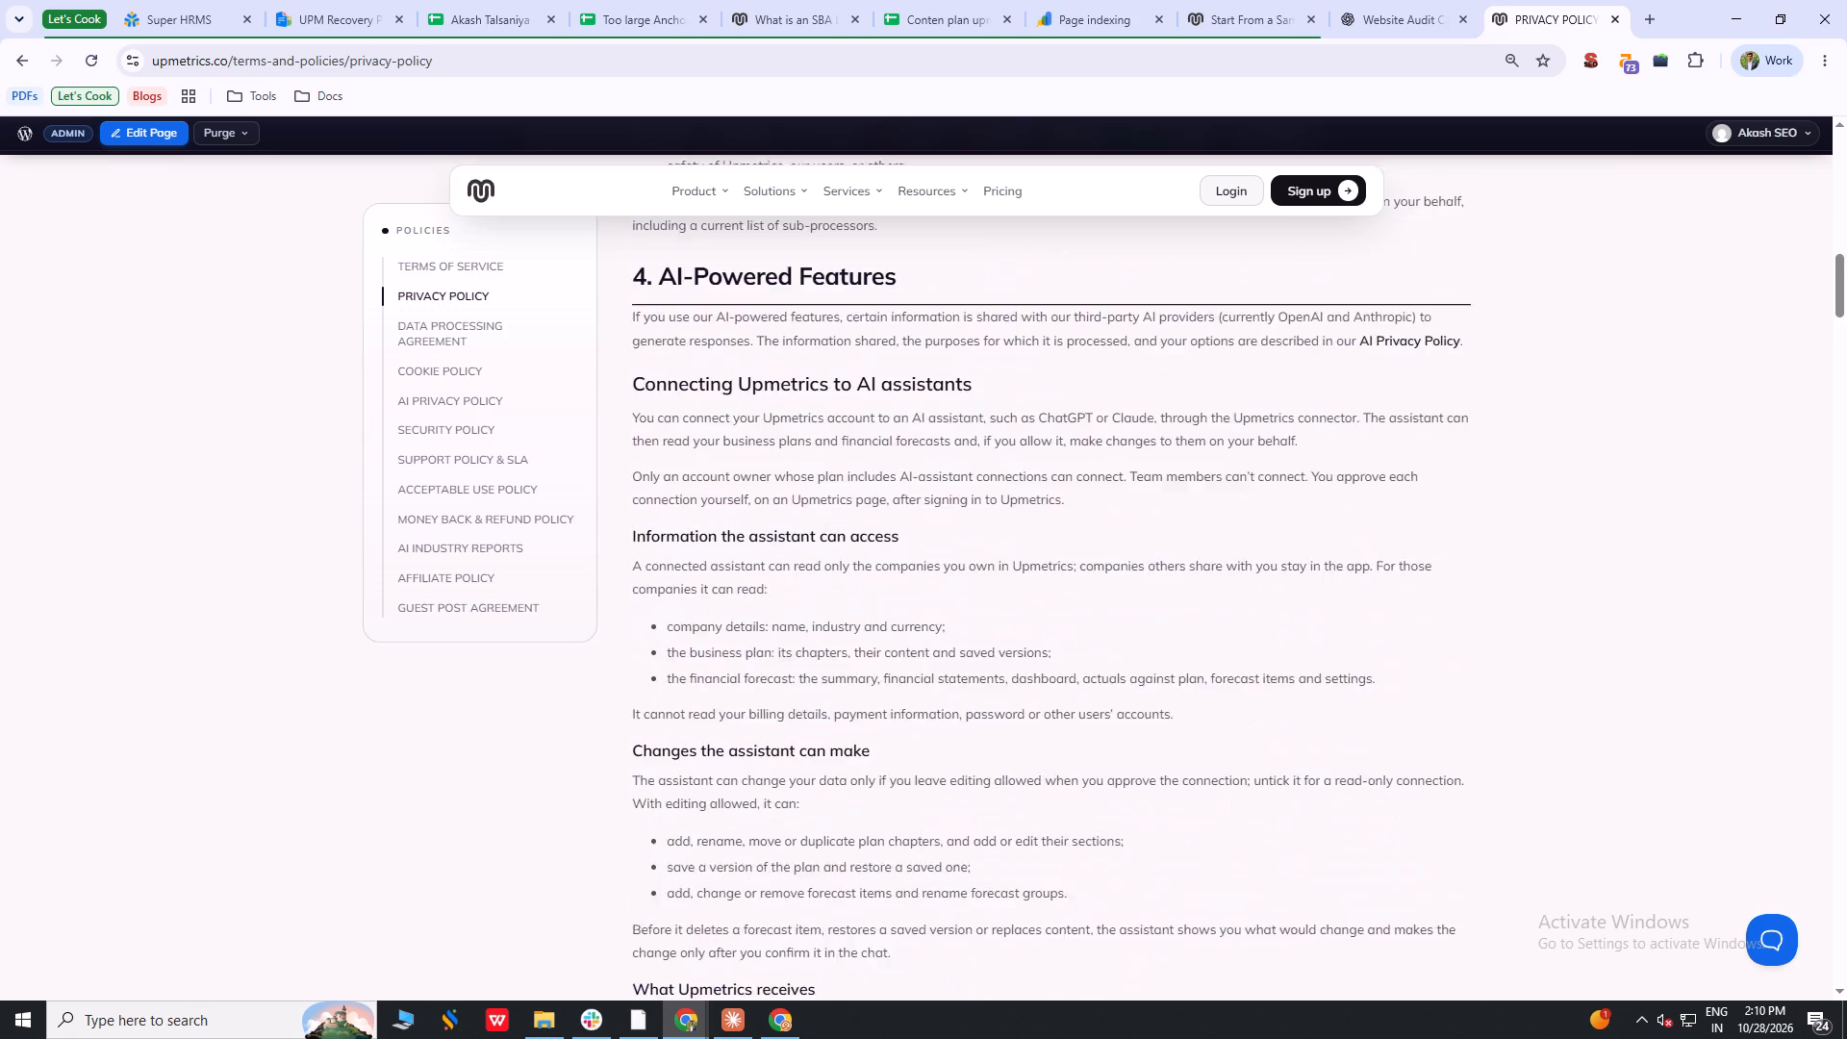
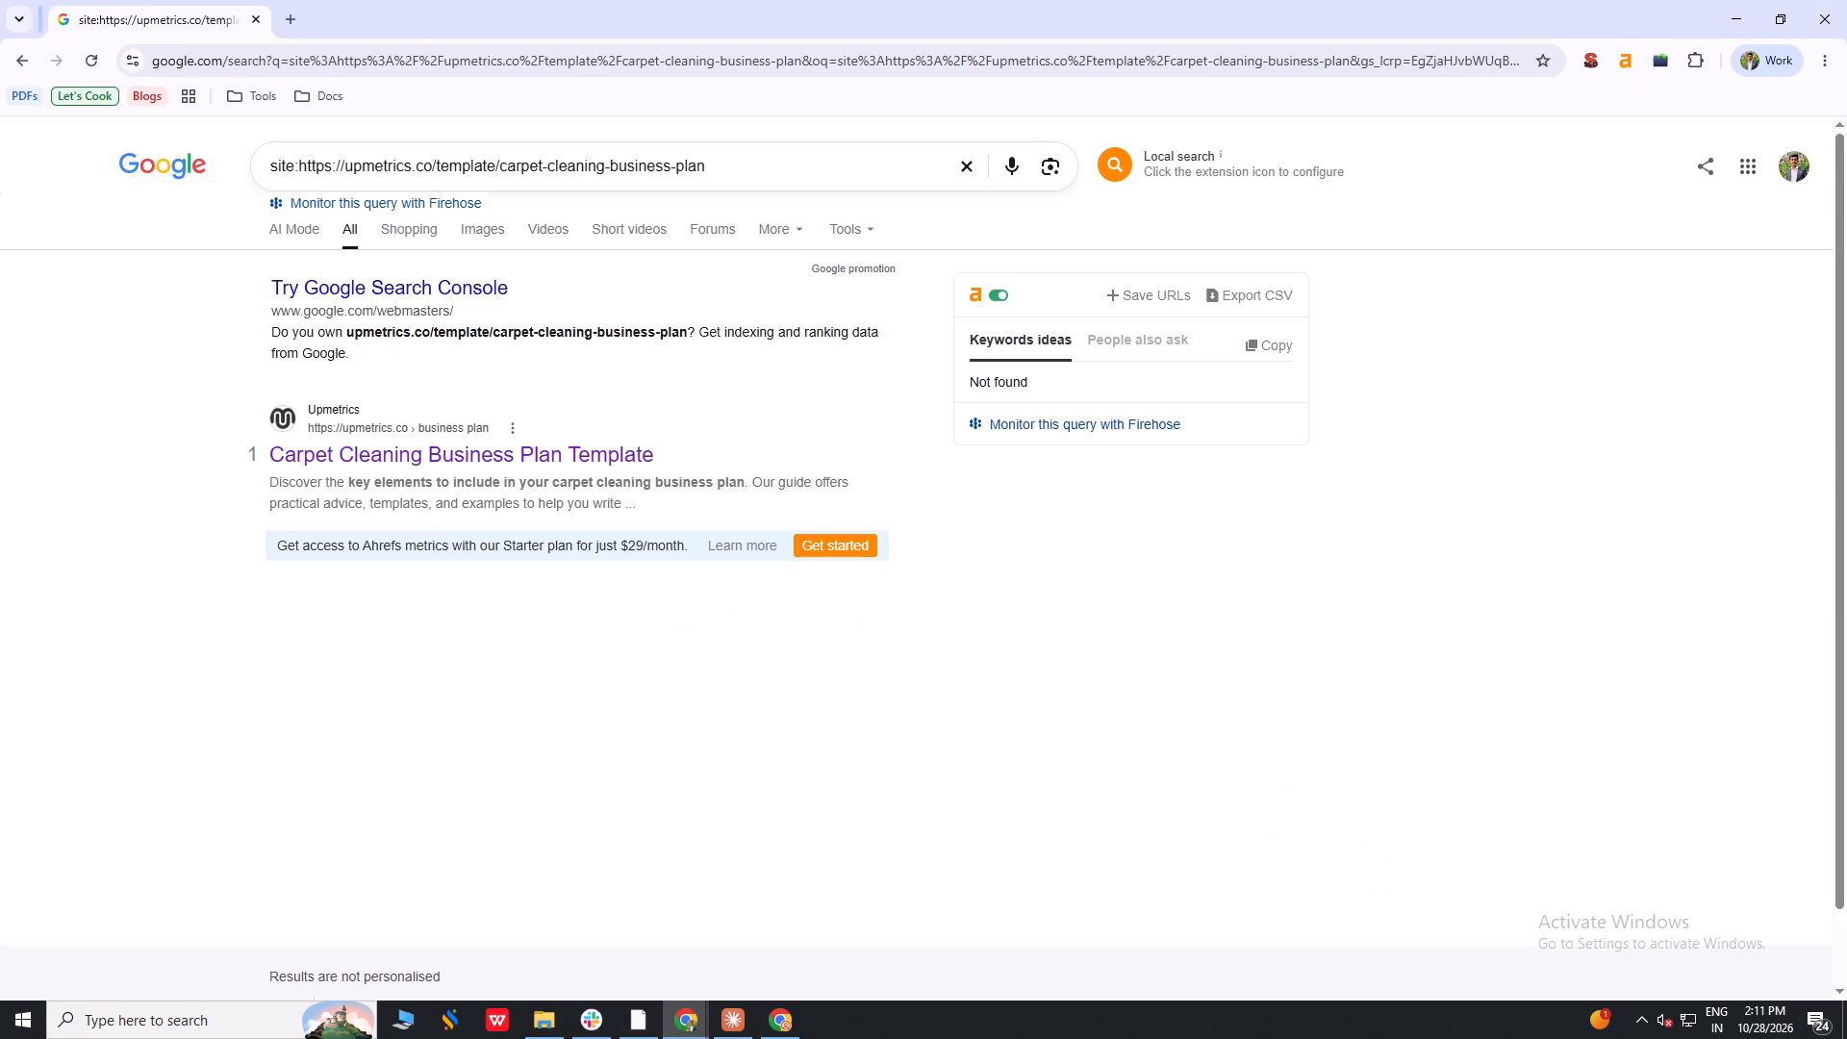
Open the live vision-statement-business-plan post from the action plan, search it for the copied sentence, and reload it to recheck the link.
{"action": "key", "text": "alt+Tab"}
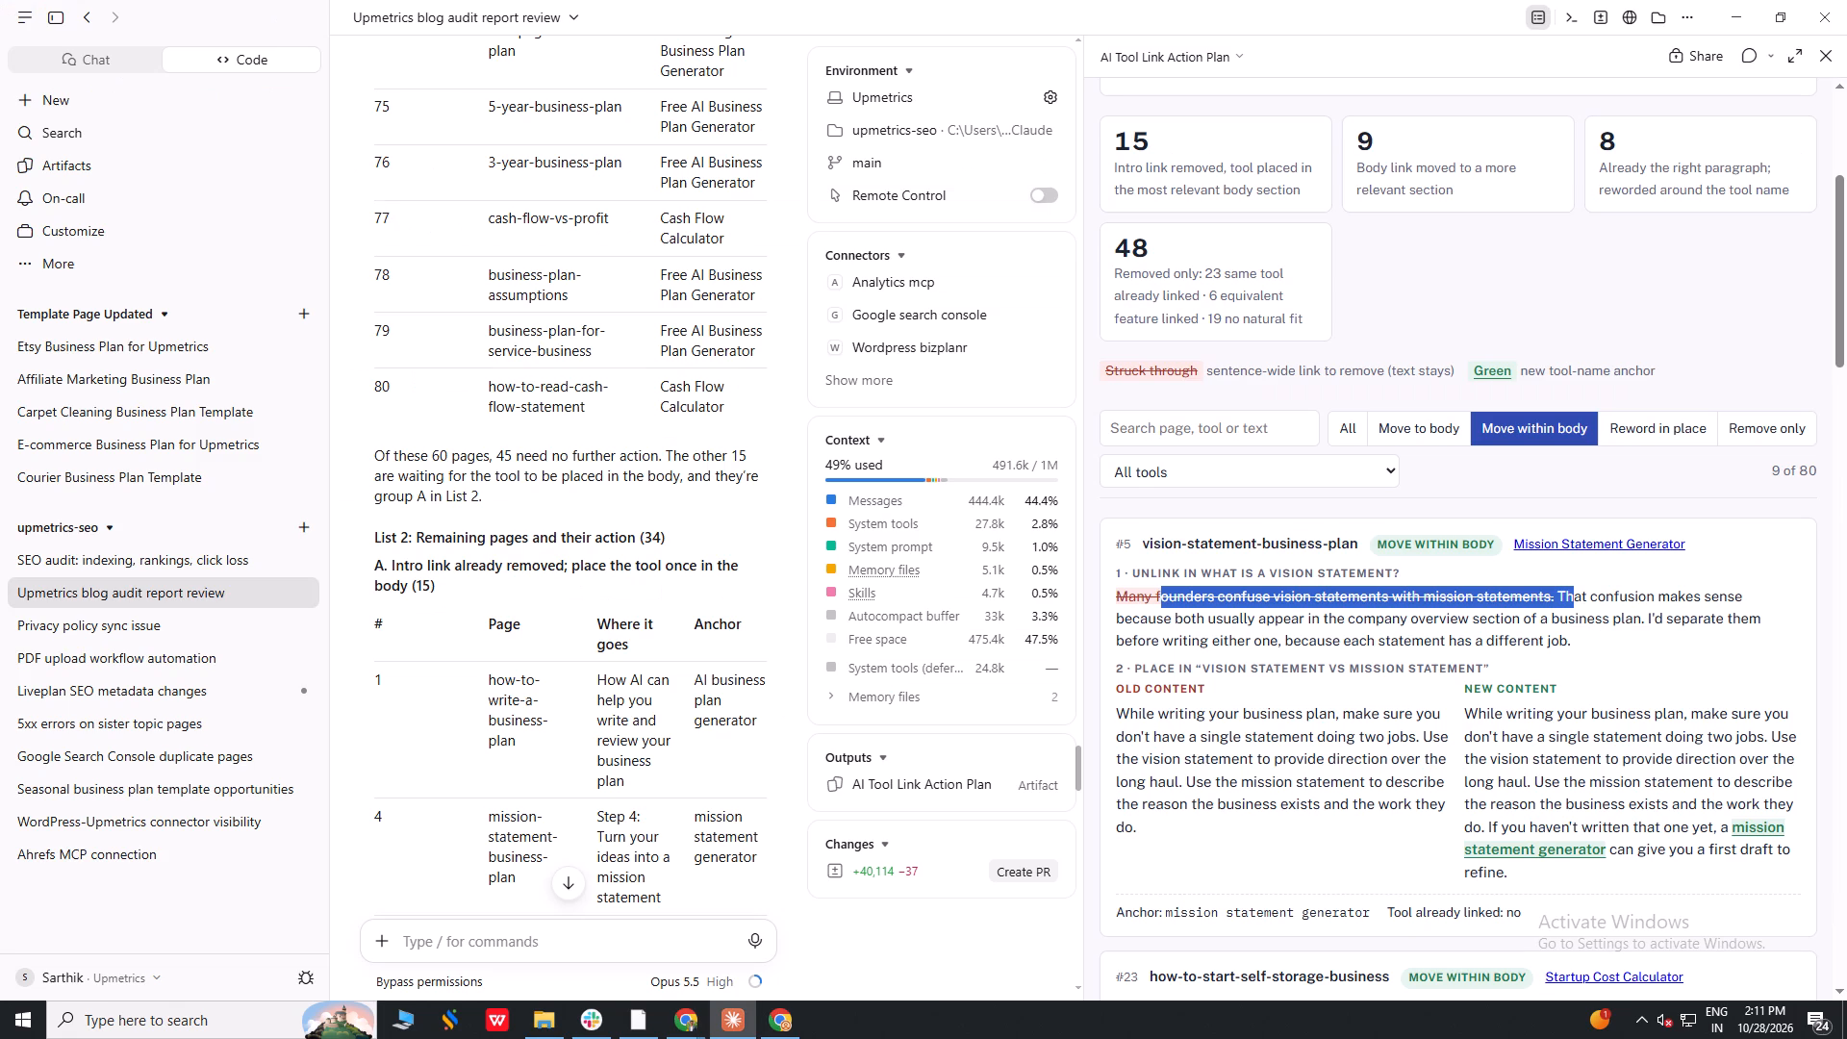
{"action": "left_click", "coordinate": [1281, 545]}
{"action": "scroll", "coordinate": [964, 519], "scroll_direction": "down", "scroll_amount": 1}
{"action": "key", "text": "ctrl+f"}
{"action": "key", "text": "ctrl+v"}
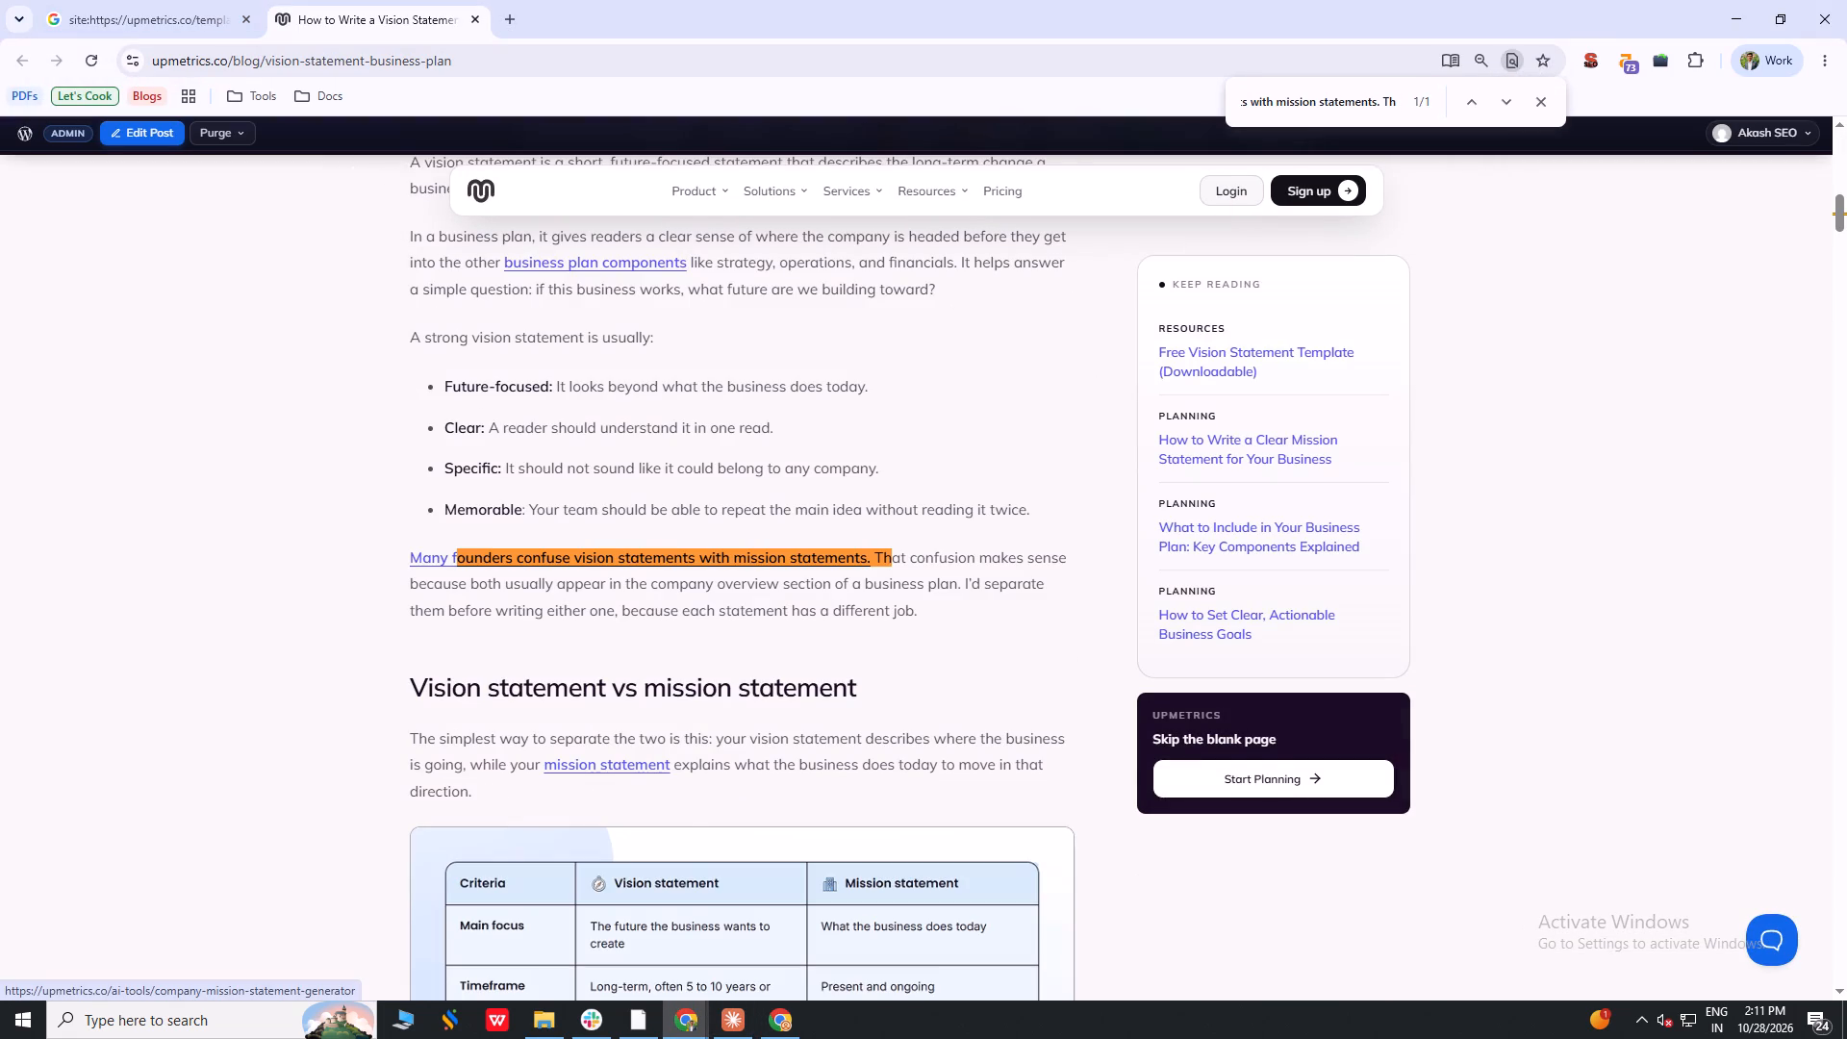
{"action": "key", "text": "alt+Tab"}
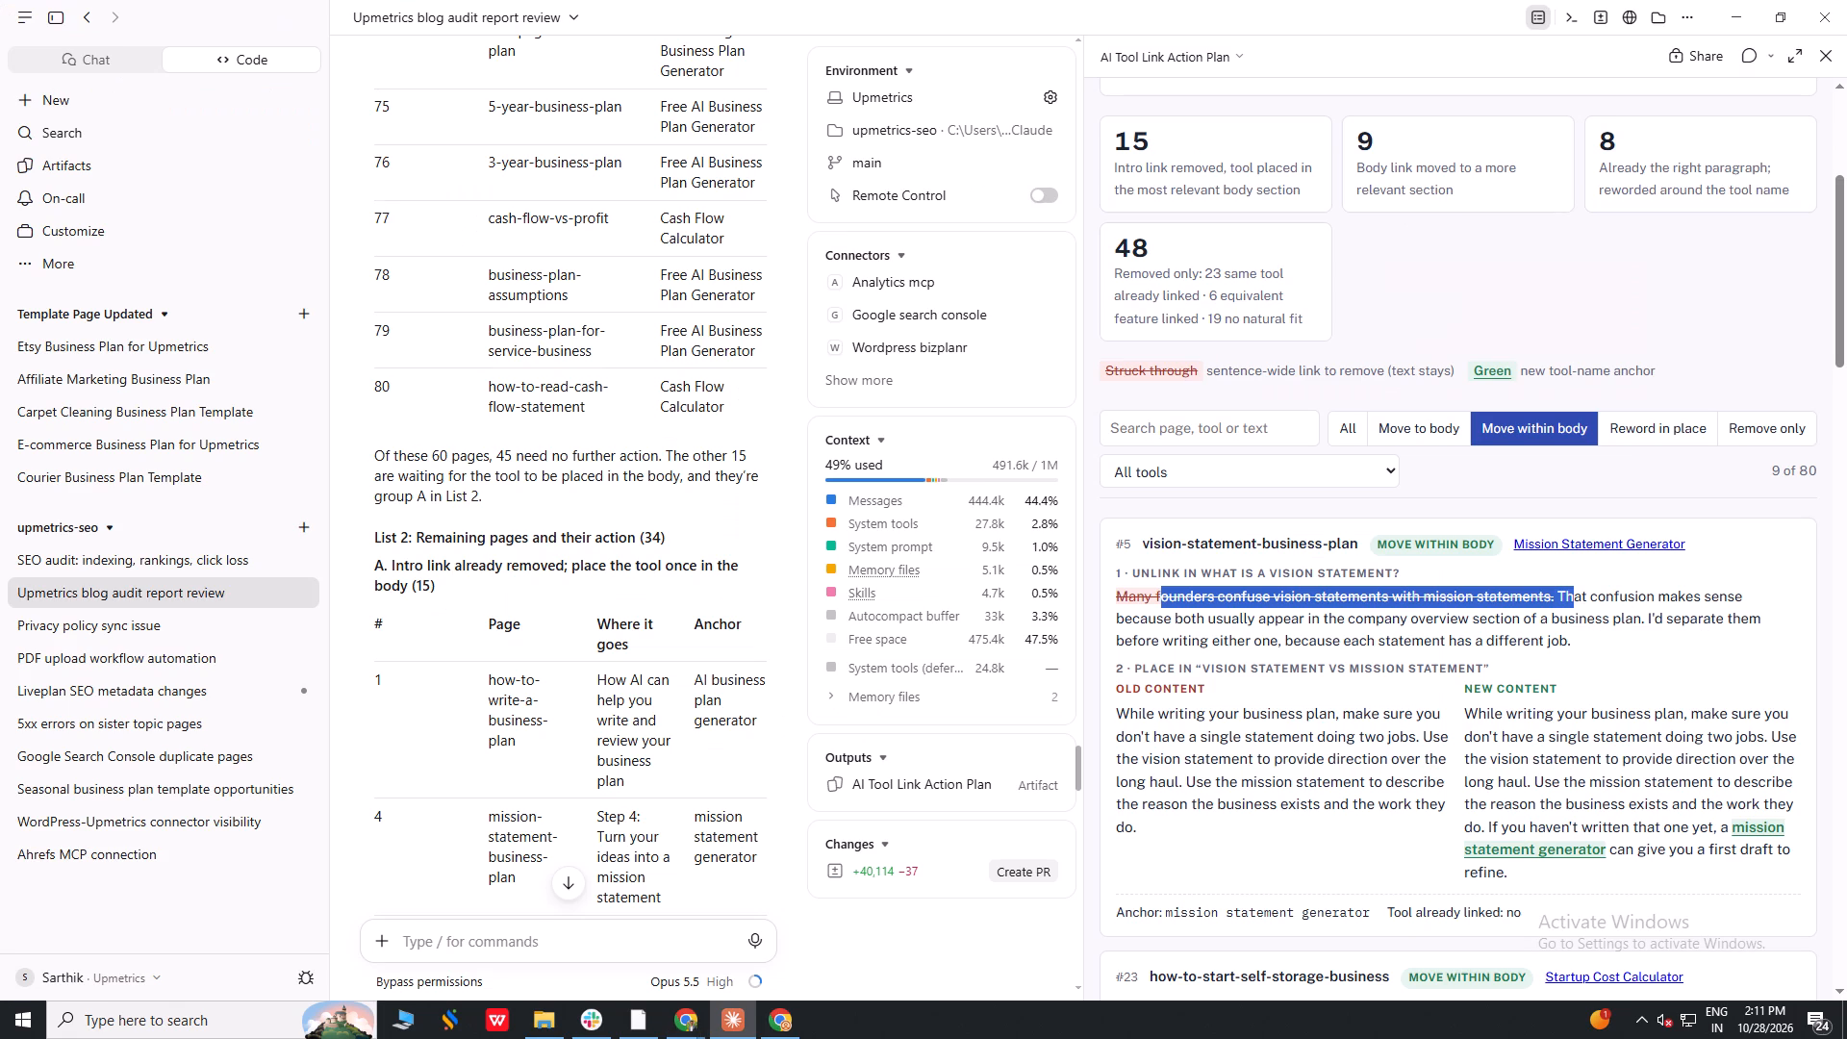
{"action": "key", "text": "alt+Tab"}
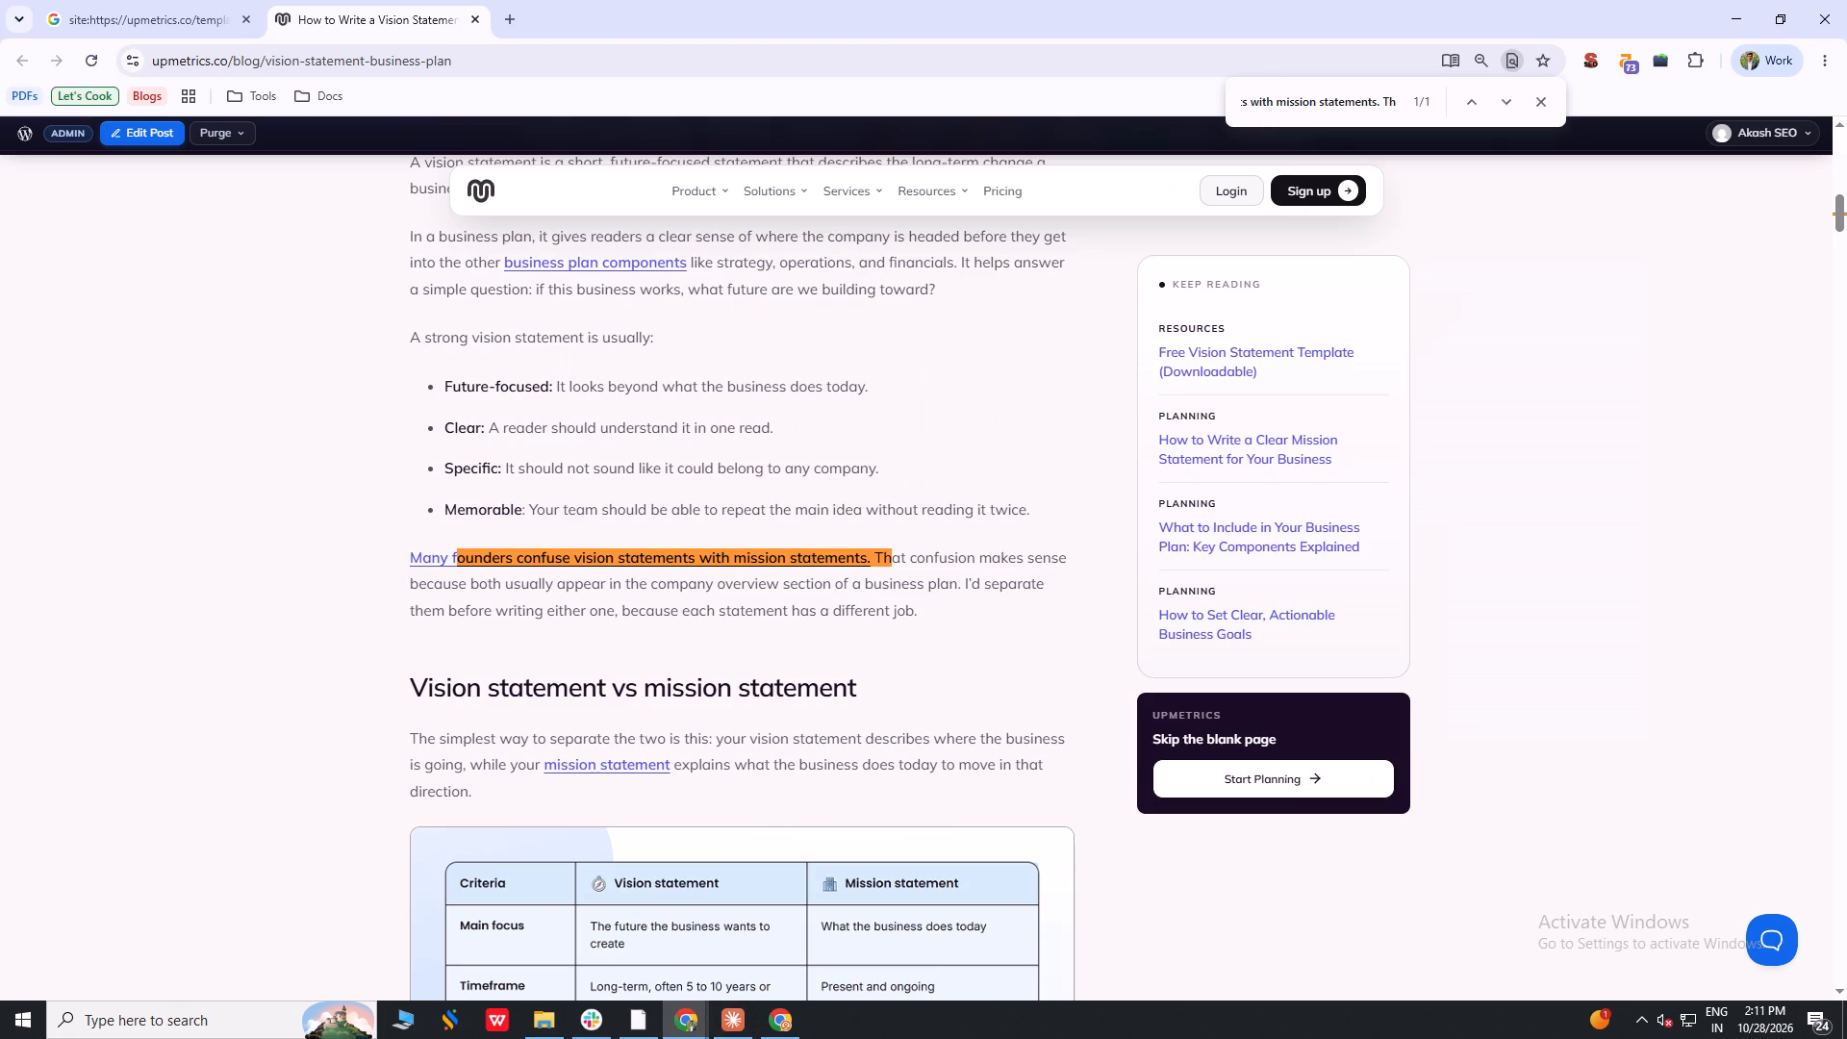
{"action": "key", "text": "F5"}
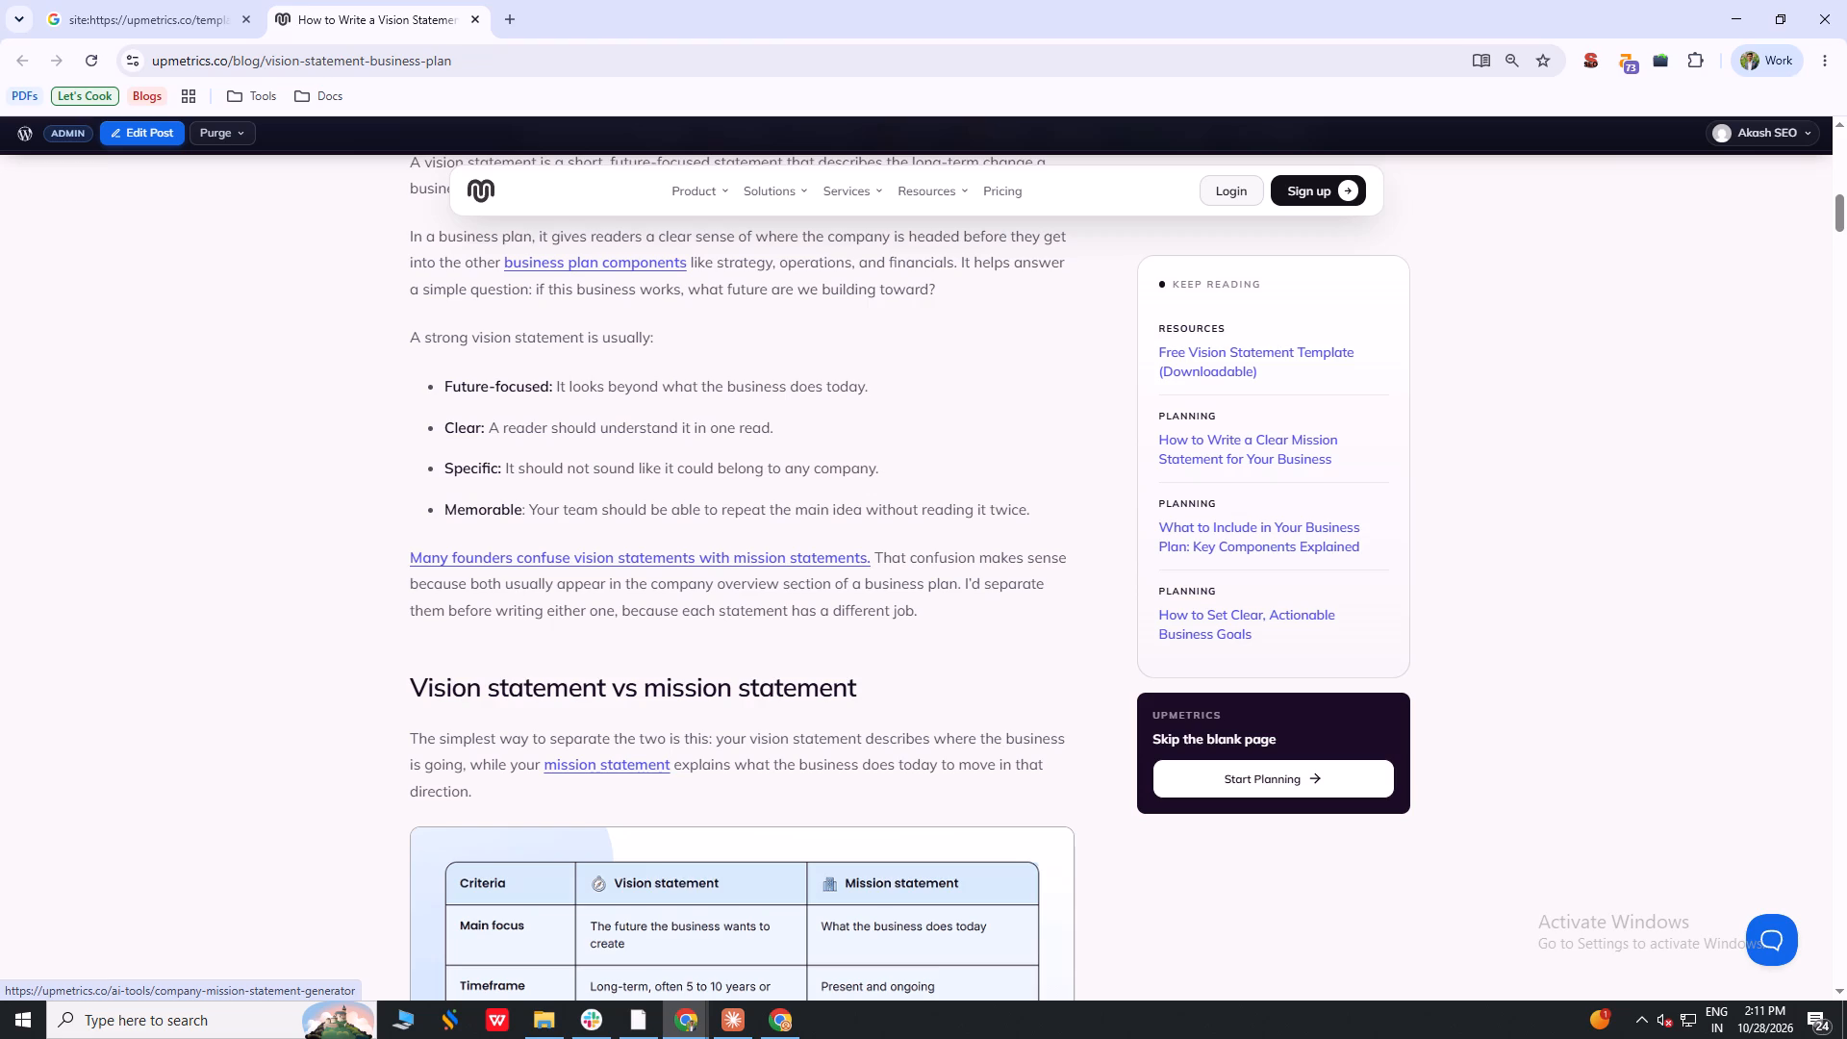
Open the vision statement post for editing in WordPress.
{"action": "left_click", "coordinate": [147, 128], "text": "ctrl"}
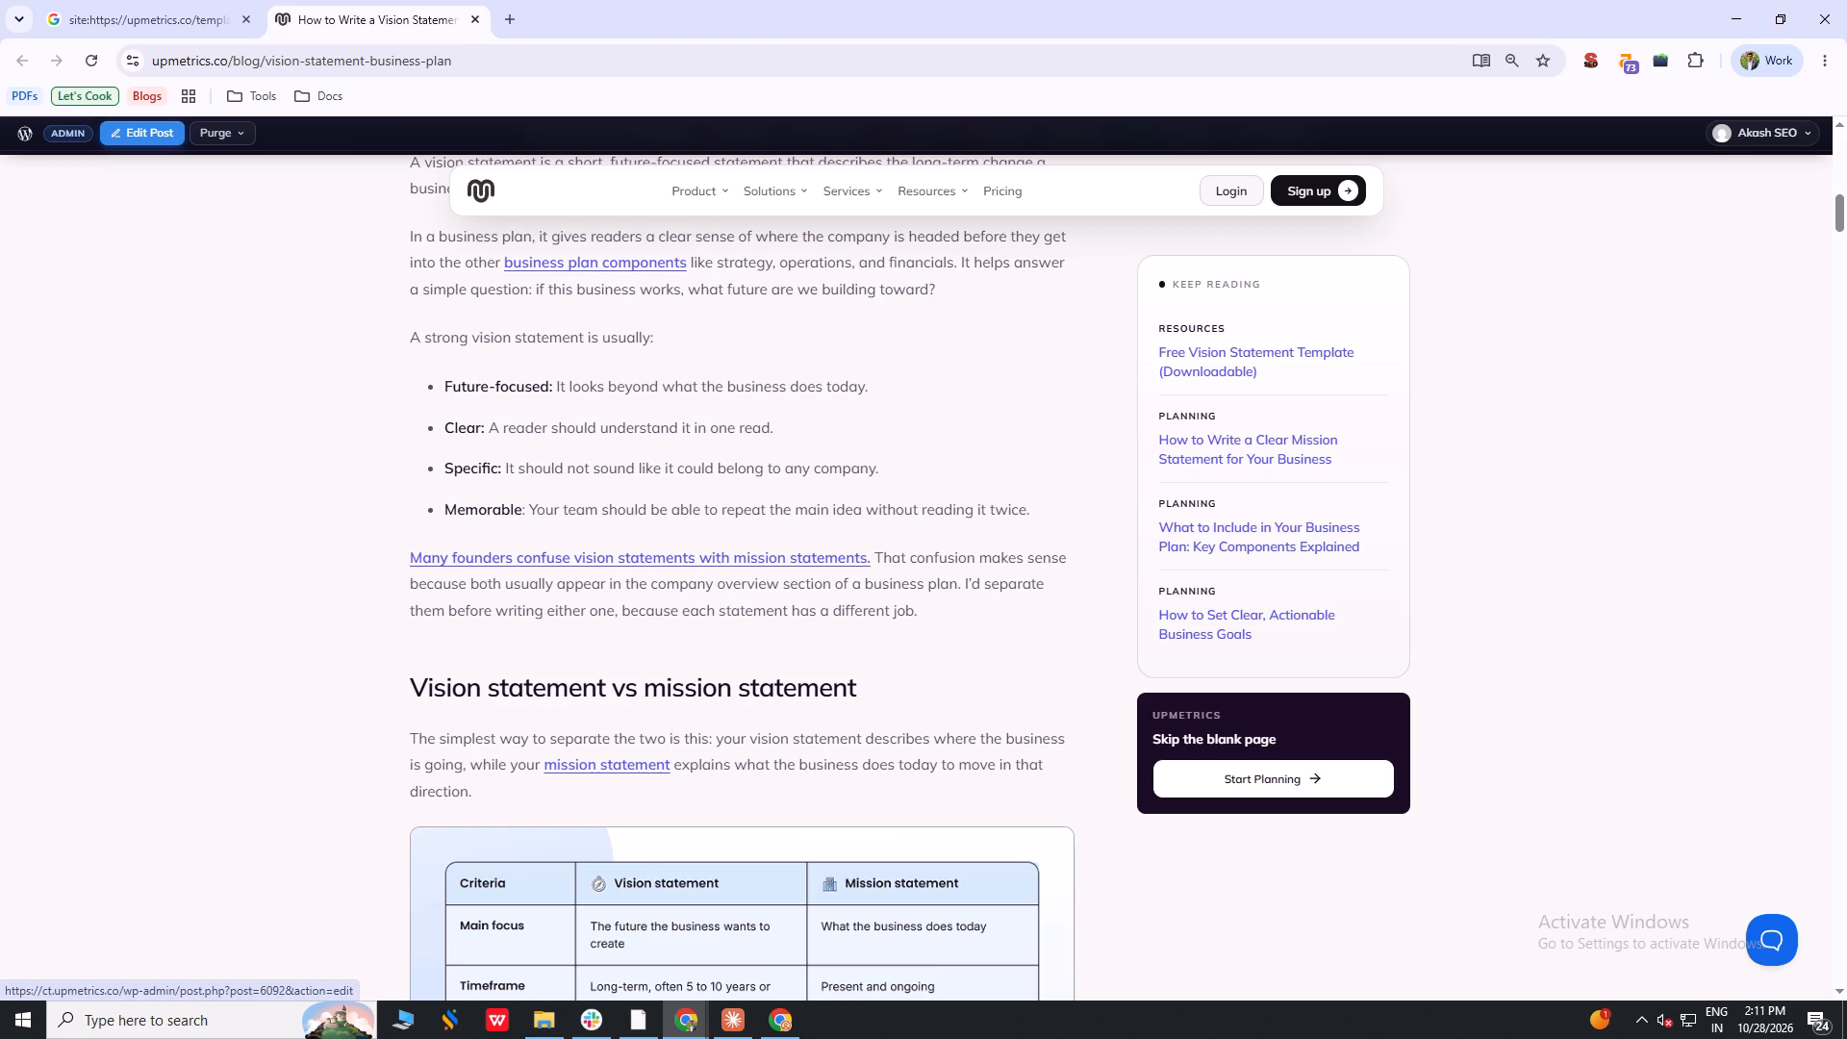
Look up the vision statement post's URL in the "Too large Anchors" sheet and check its link target and linked text.
{"action": "left_click", "coordinate": [467, 58]}
{"action": "key", "text": "ctrl+c"}
{"action": "key", "text": "alt+Tab"}
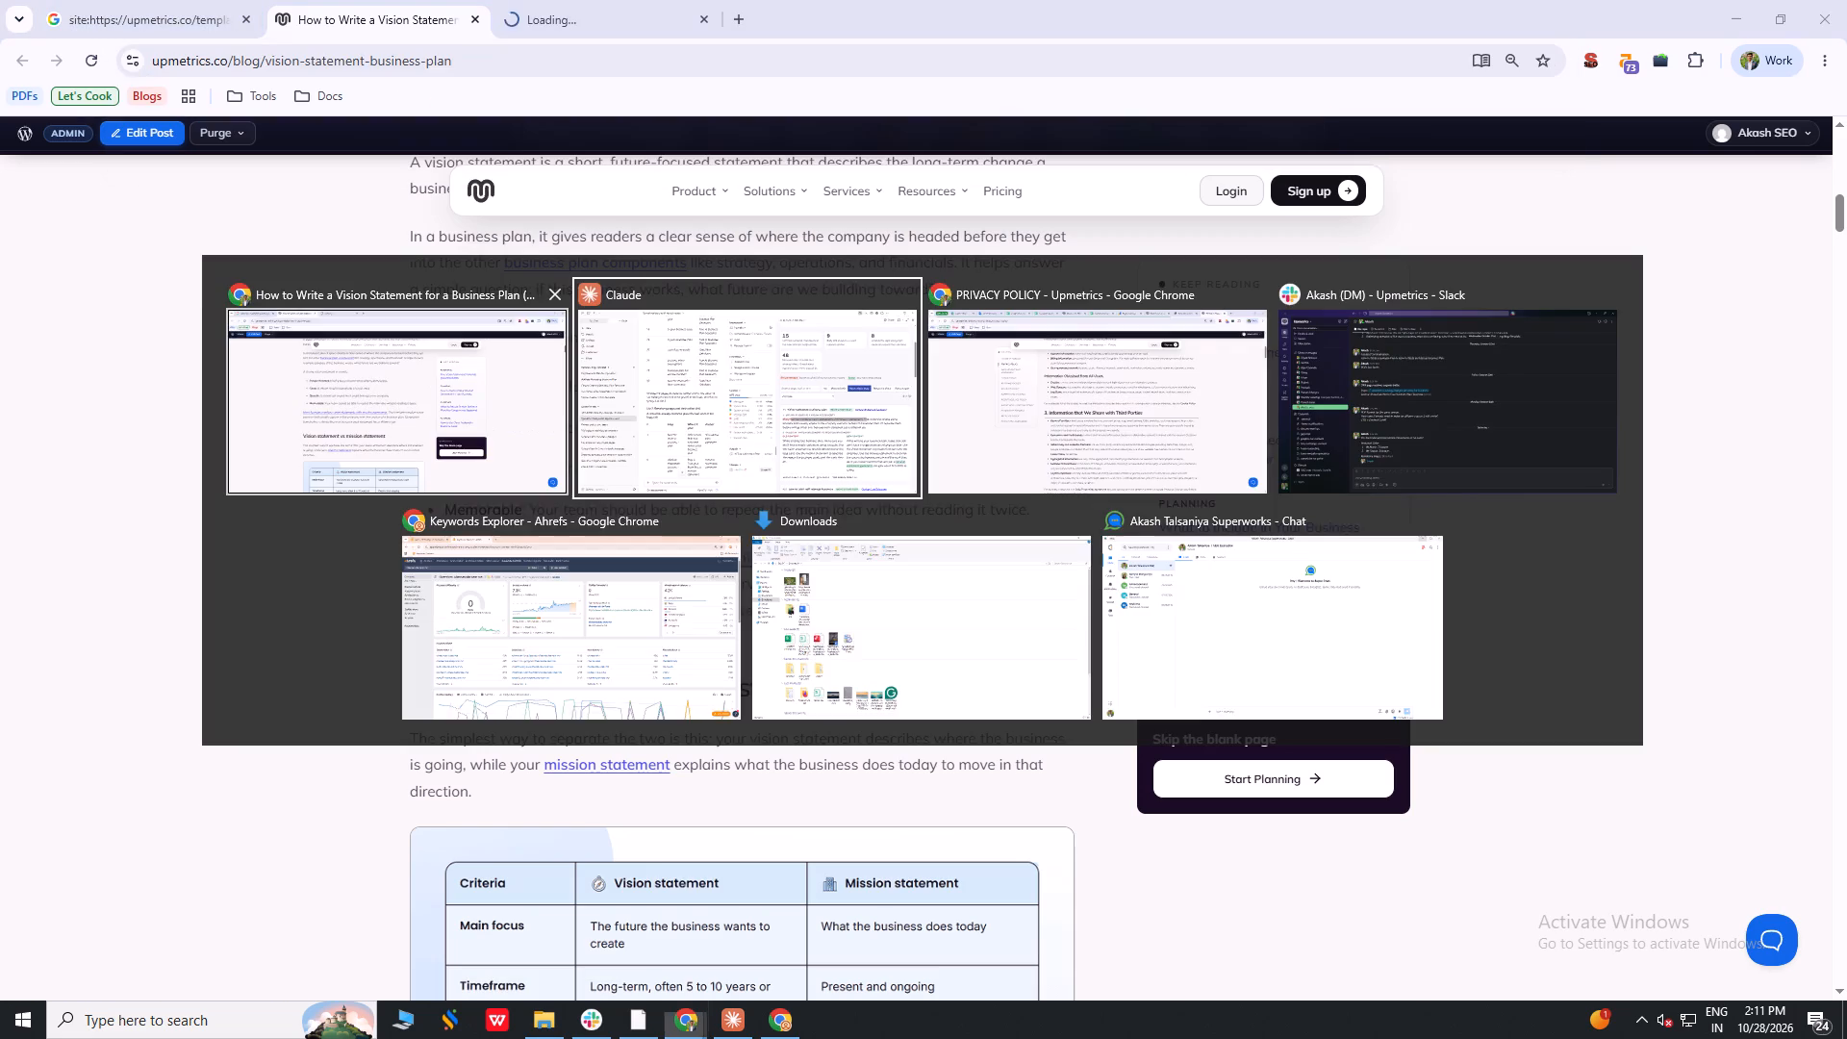
{"action": "key", "text": "alt+Tab"}
{"action": "left_click", "coordinate": [607, 0]}
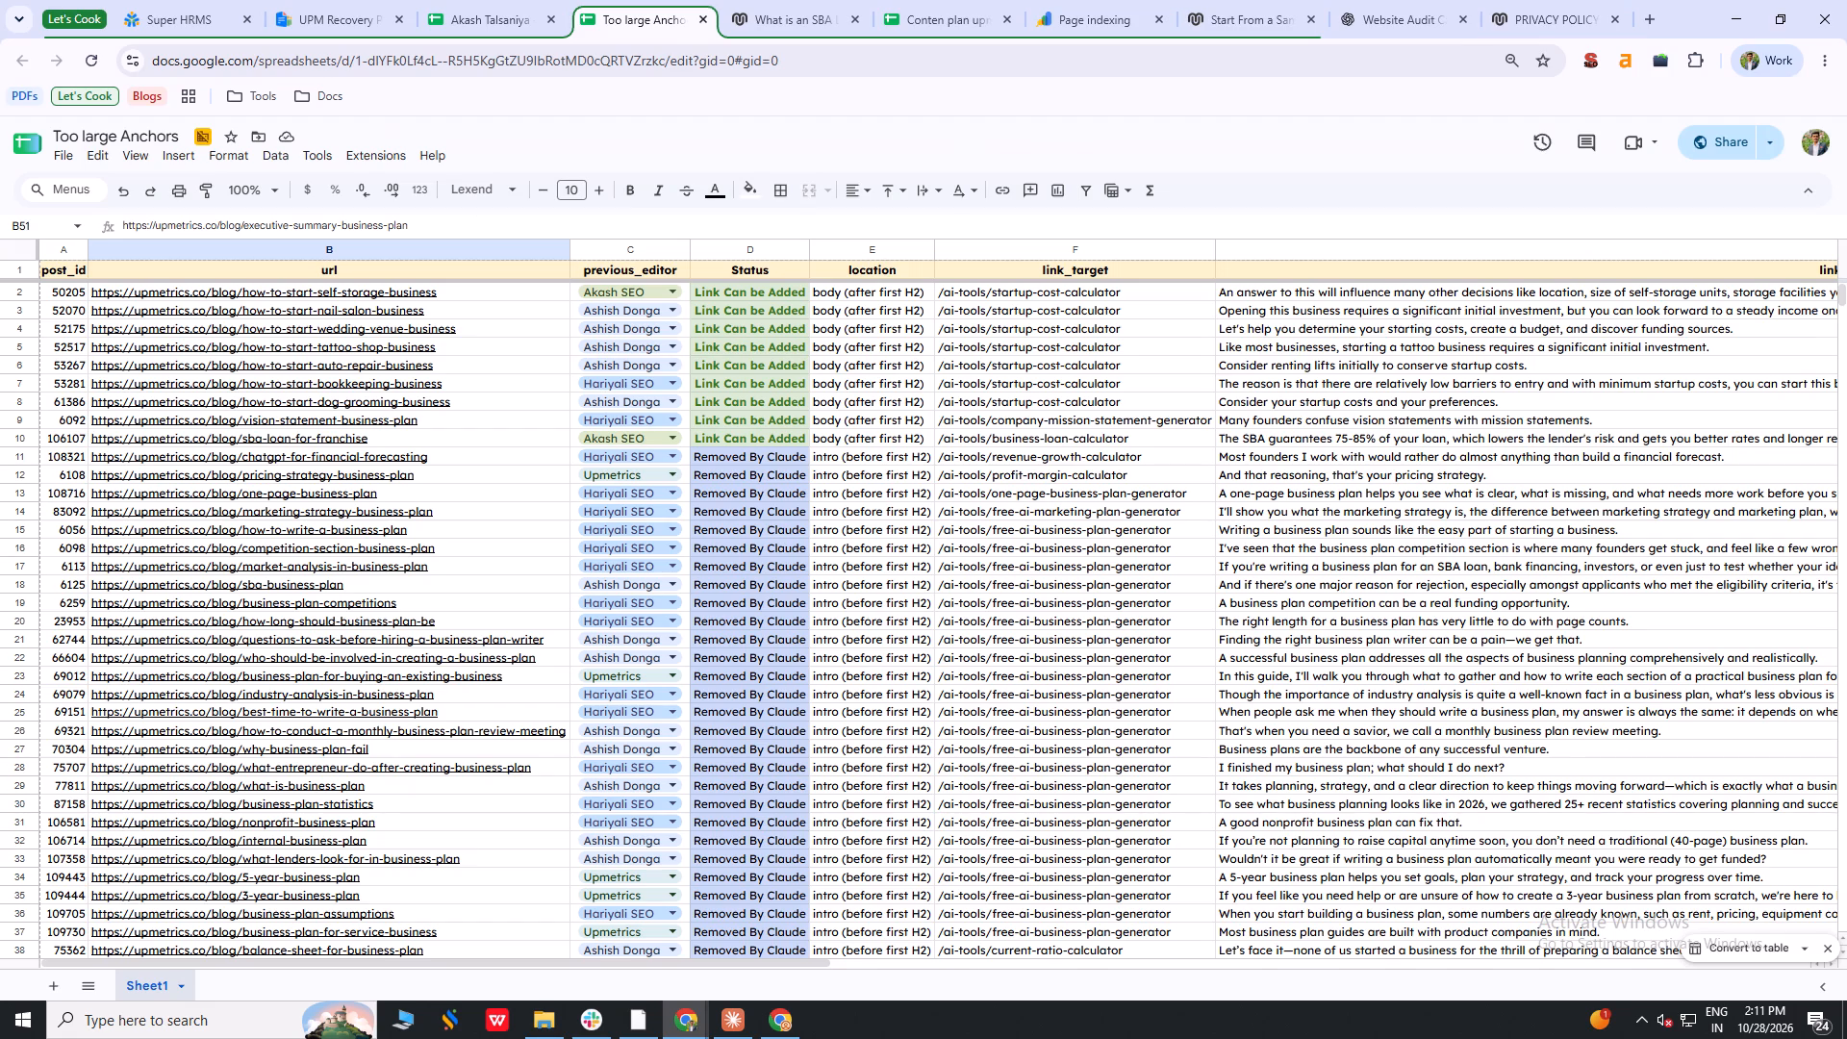
{"action": "key", "text": "ctrl+f"}
{"action": "key", "text": "ctrl+v"}
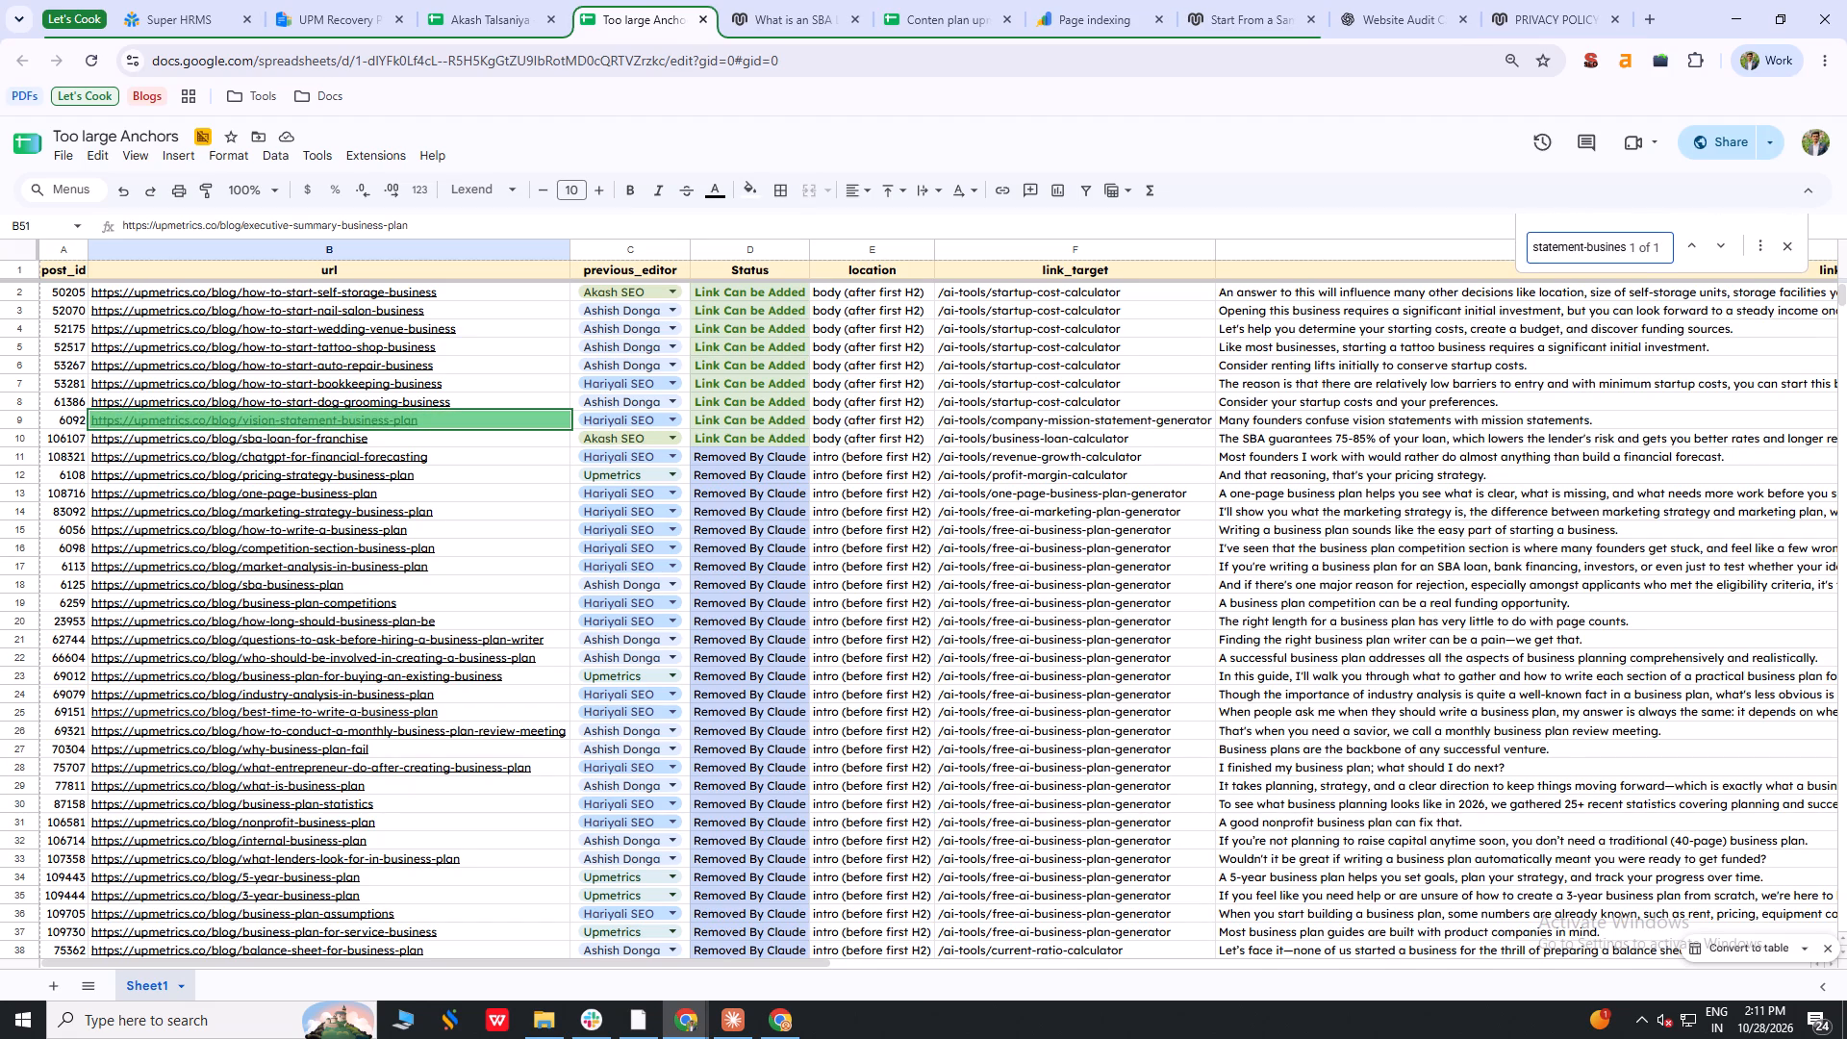
{"action": "left_click", "coordinate": [934, 415]}
{"action": "left_click", "coordinate": [1070, 426]}
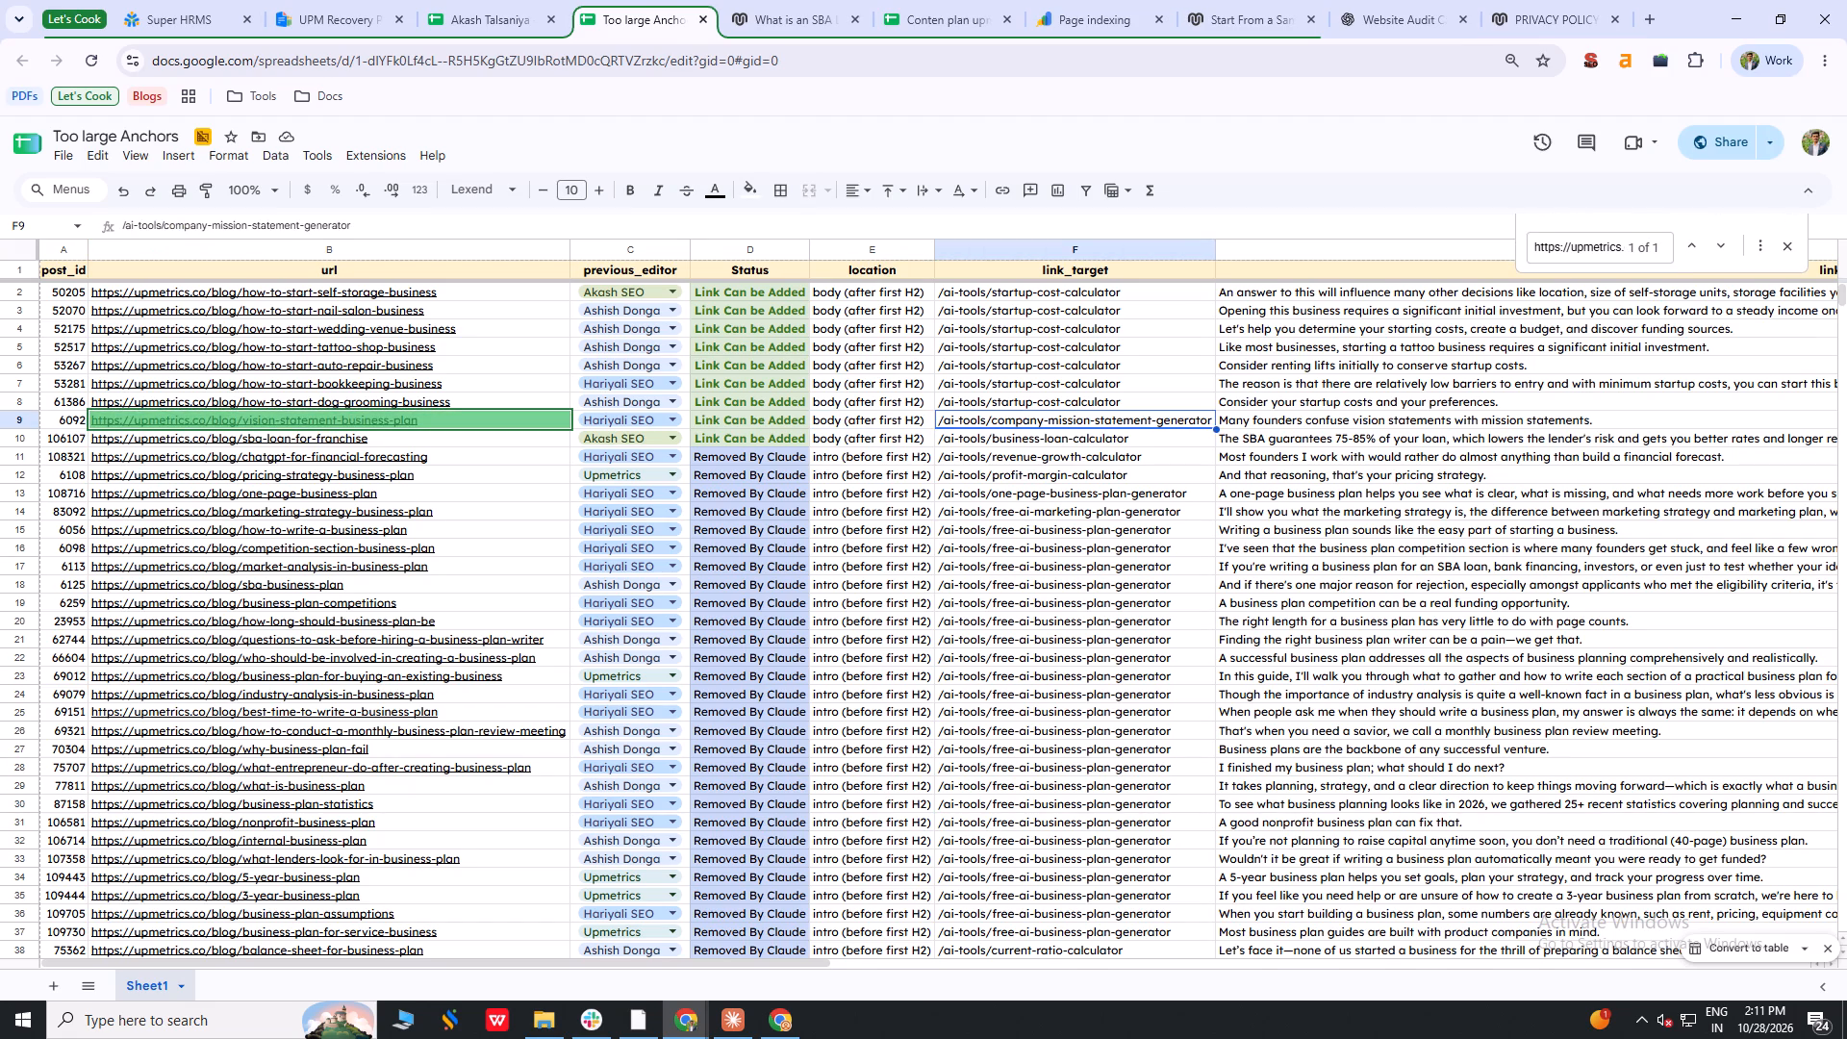
{"action": "left_click", "coordinate": [1325, 417]}
In the post editor, remove the company-mission-statement-generator link from "Many founders confuse vision statements with mission statements." and update the post.
{"action": "key", "text": "alt+Tab"}
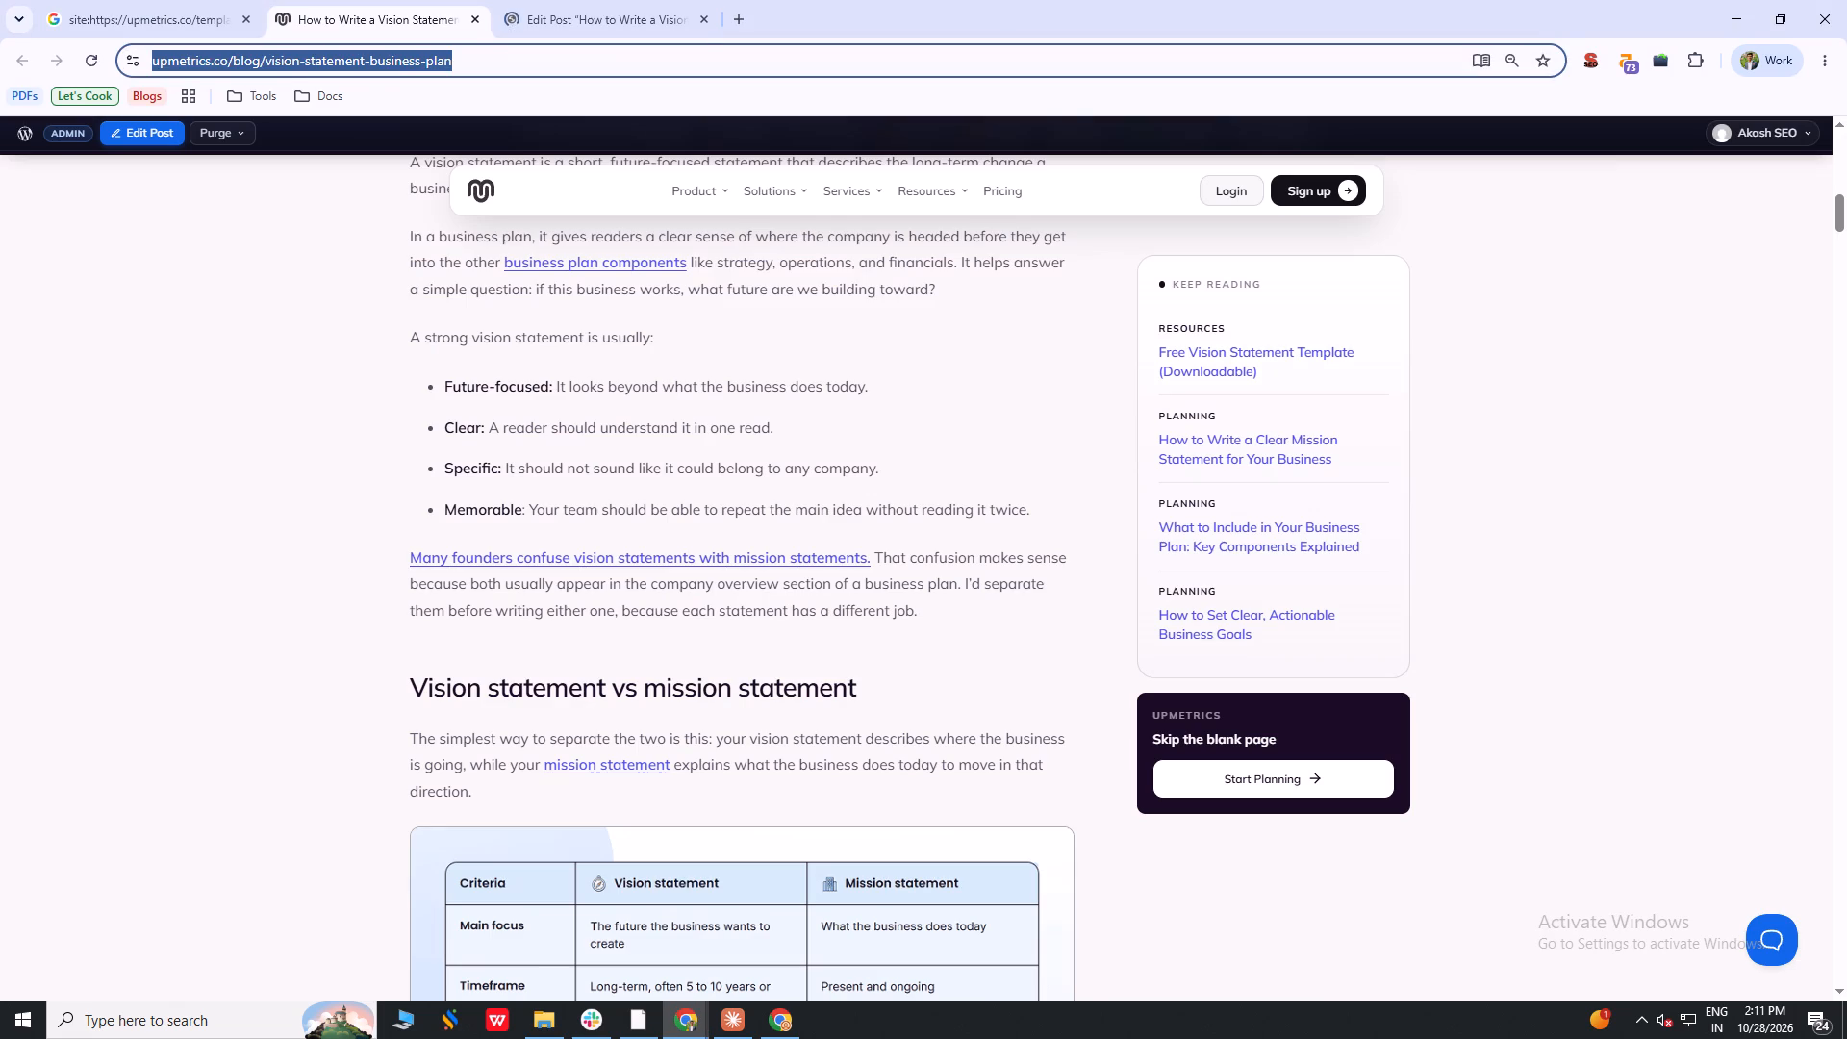
{"action": "left_click", "coordinate": [569, 0]}
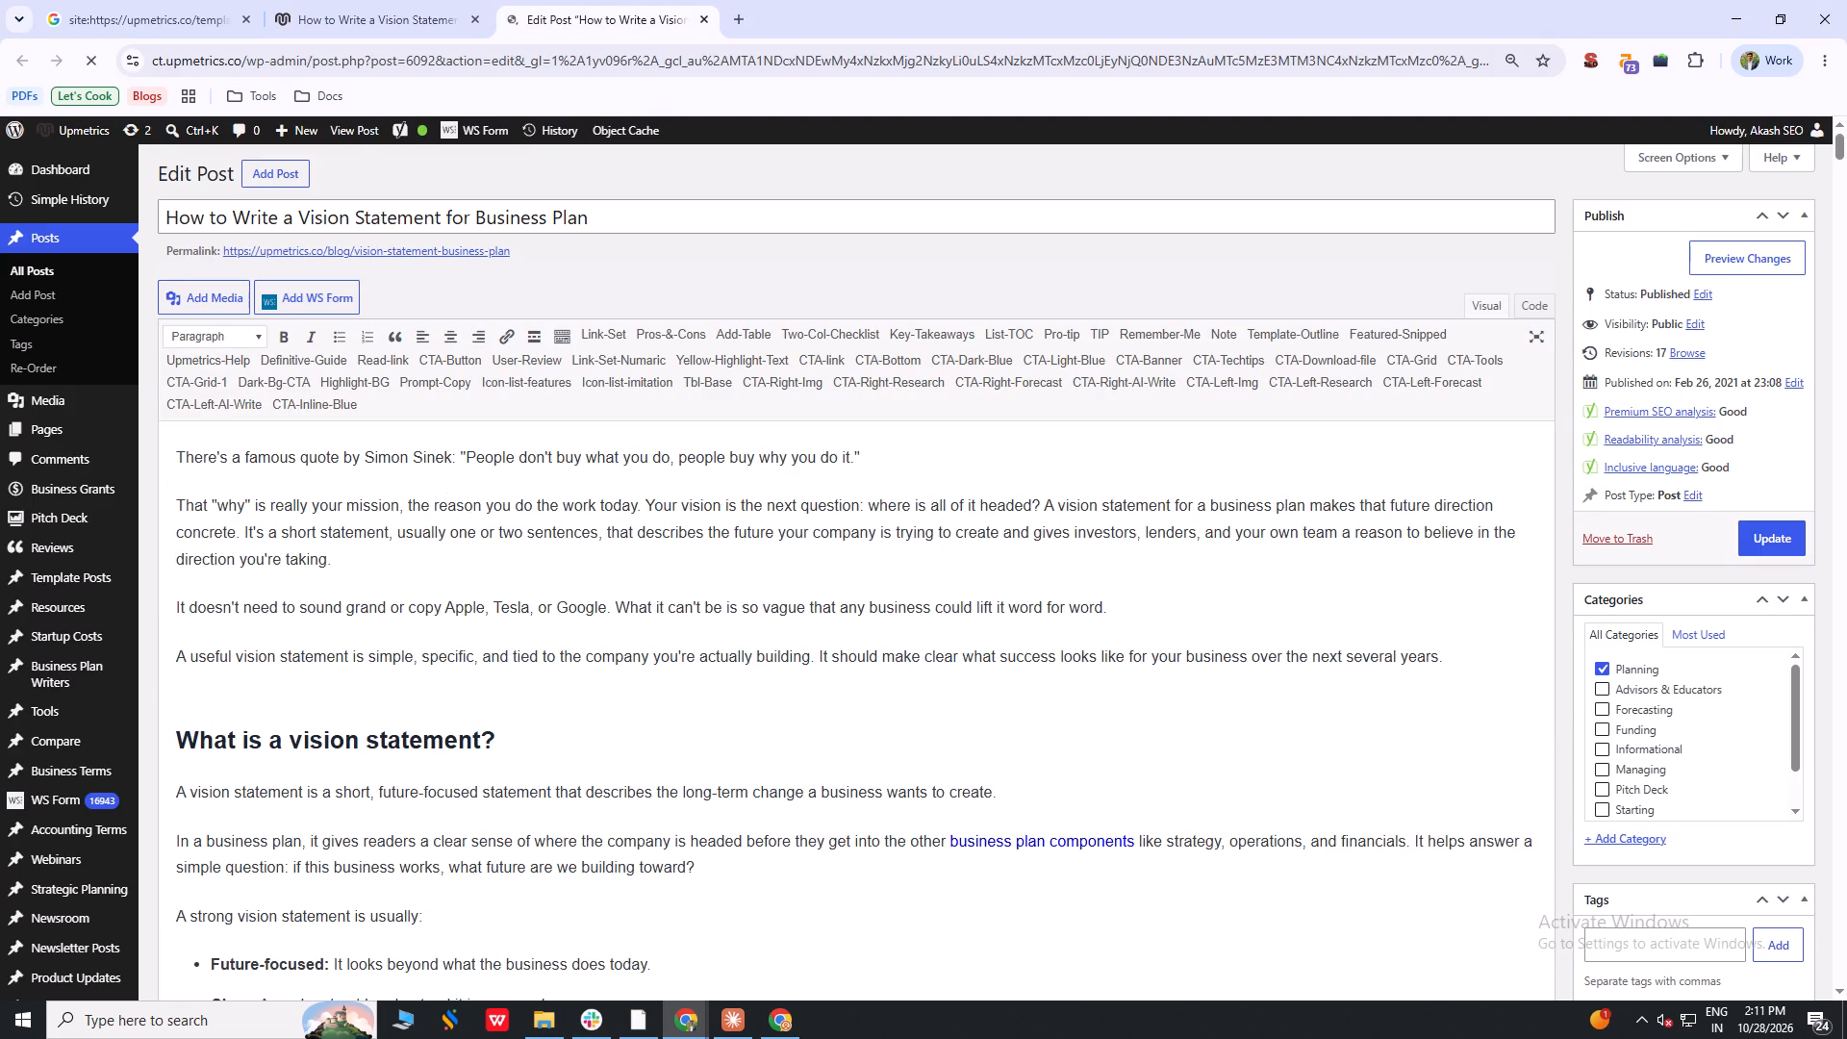
{"action": "key", "text": "ctrl+f"}
{"action": "key", "text": "ctrl+v"}
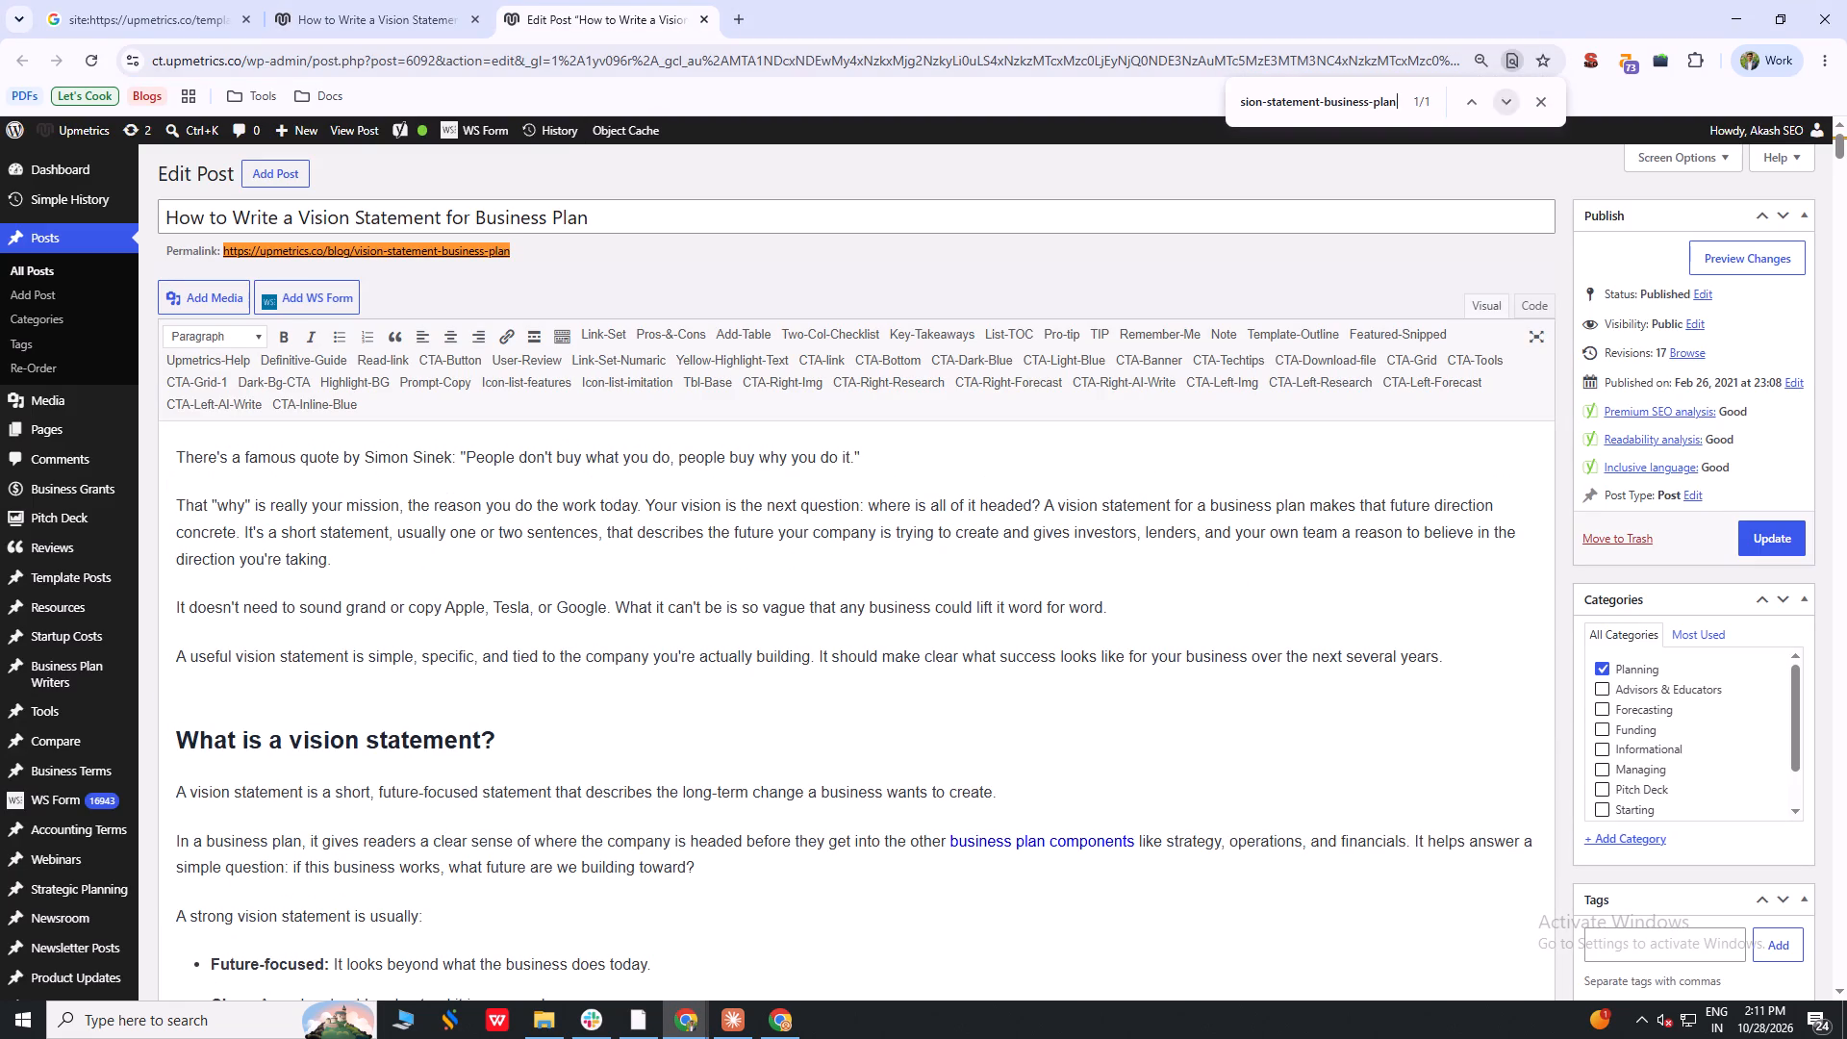
{"action": "scroll", "coordinate": [801, 681], "scroll_direction": "down", "scroll_amount": 2}
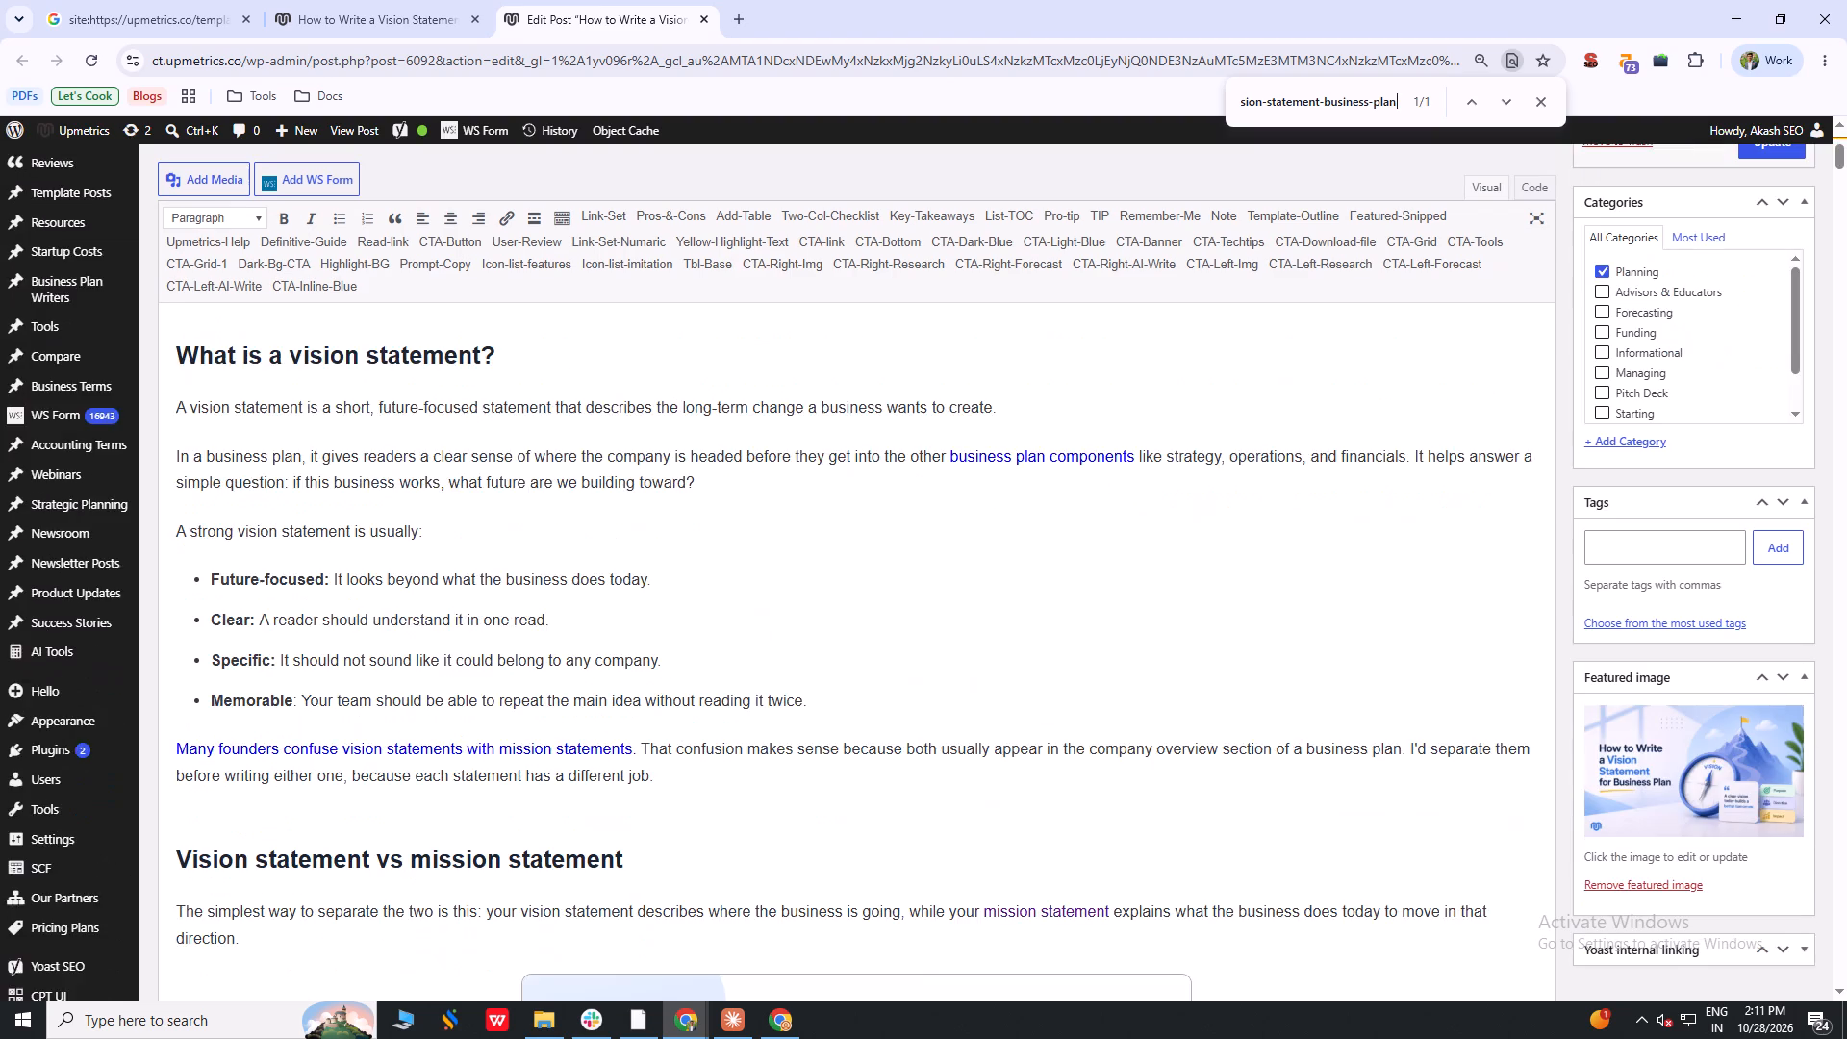
{"action": "scroll", "coordinate": [679, 592], "scroll_direction": "down", "scroll_amount": 2}
{"action": "scroll", "coordinate": [675, 592], "scroll_direction": "up", "scroll_amount": 1}
{"action": "left_click", "coordinate": [518, 553]}
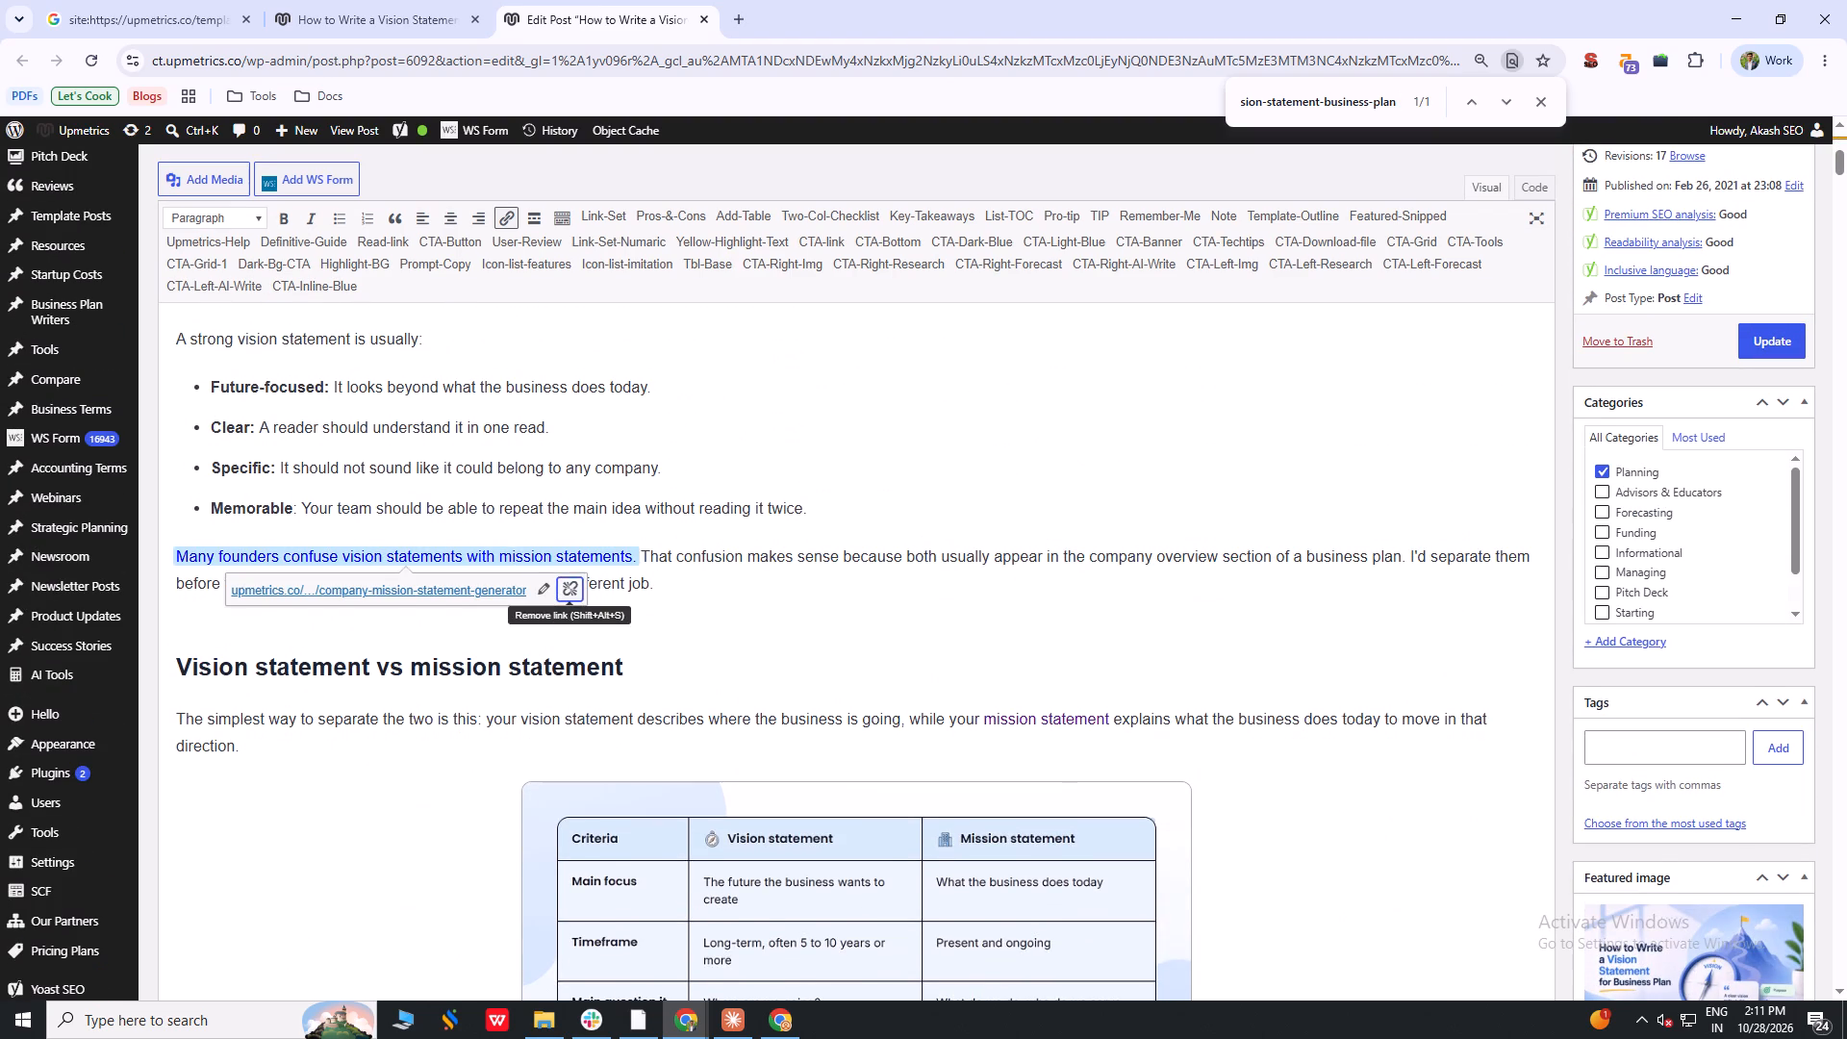
{"action": "left_click", "coordinate": [571, 587]}
{"action": "left_click", "coordinate": [807, 578]}
{"action": "left_click", "coordinate": [1785, 339]}
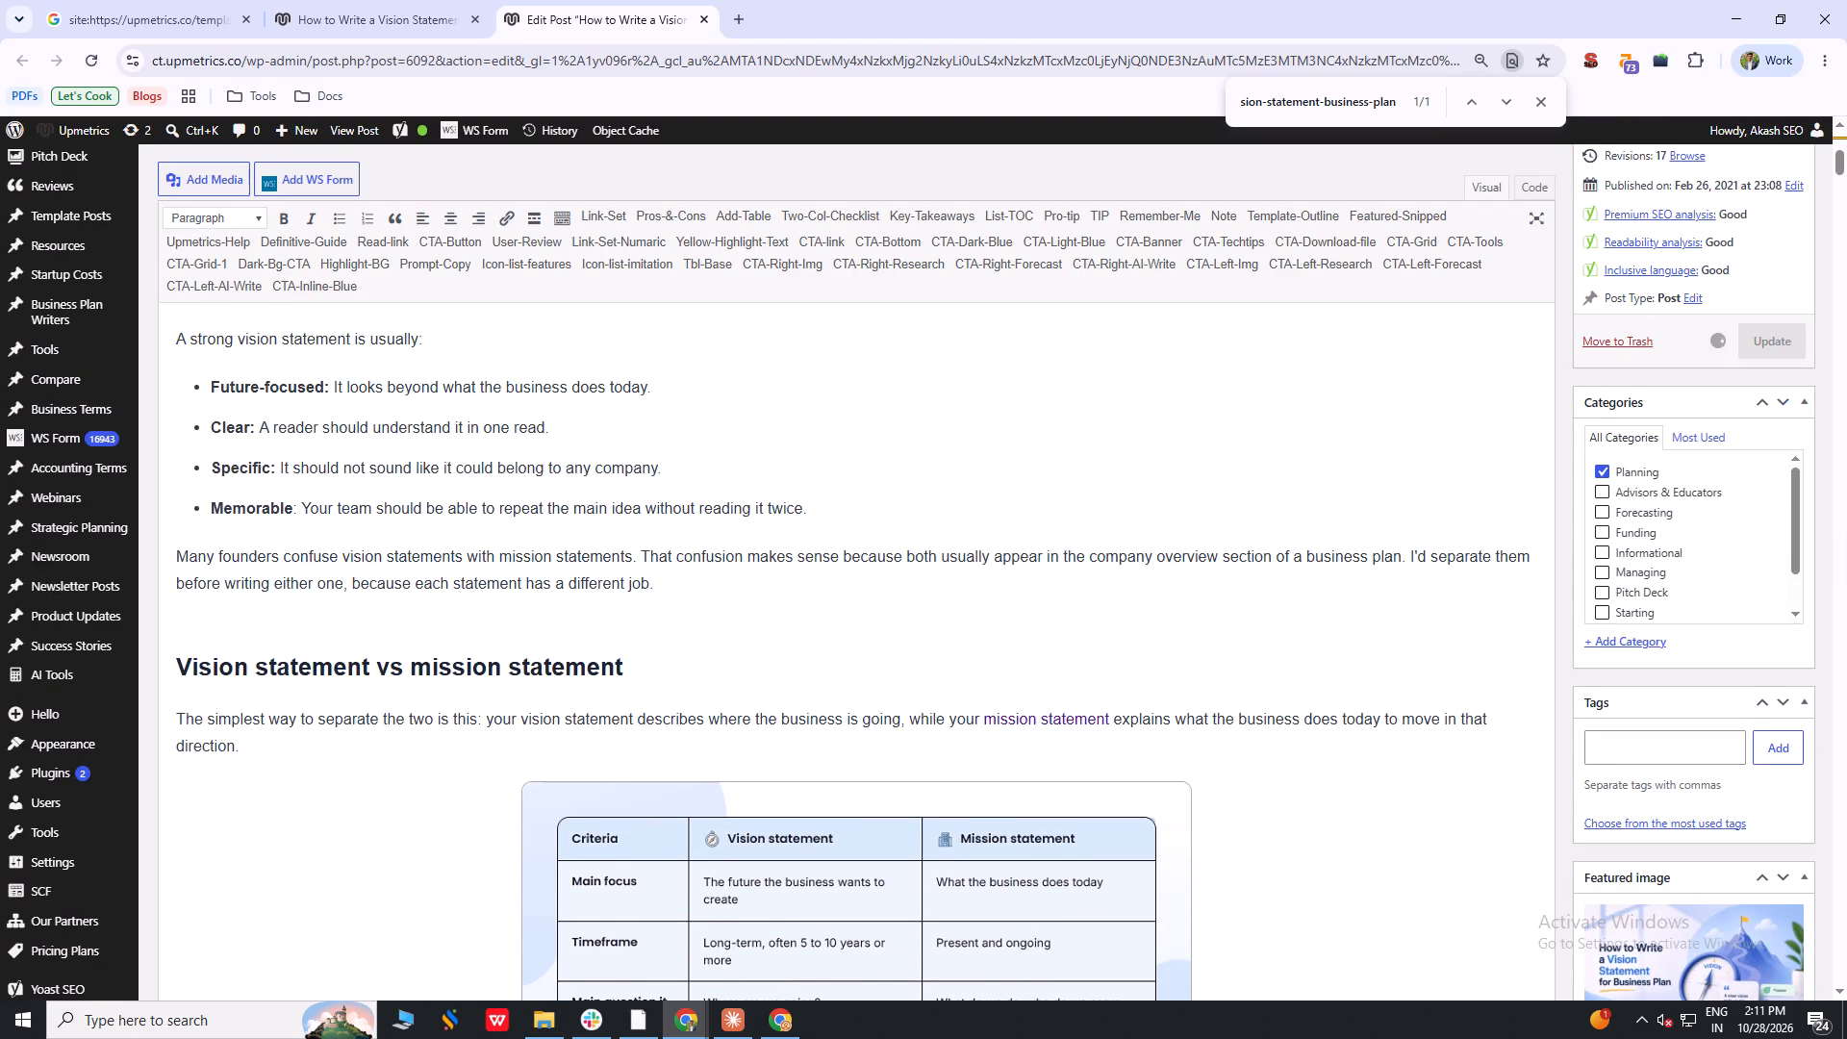
Return to the "Too large Anchors" sheet and open the sba-loan-for-franchise article listed in the row below.
{"action": "key", "text": "alt+Tab"}
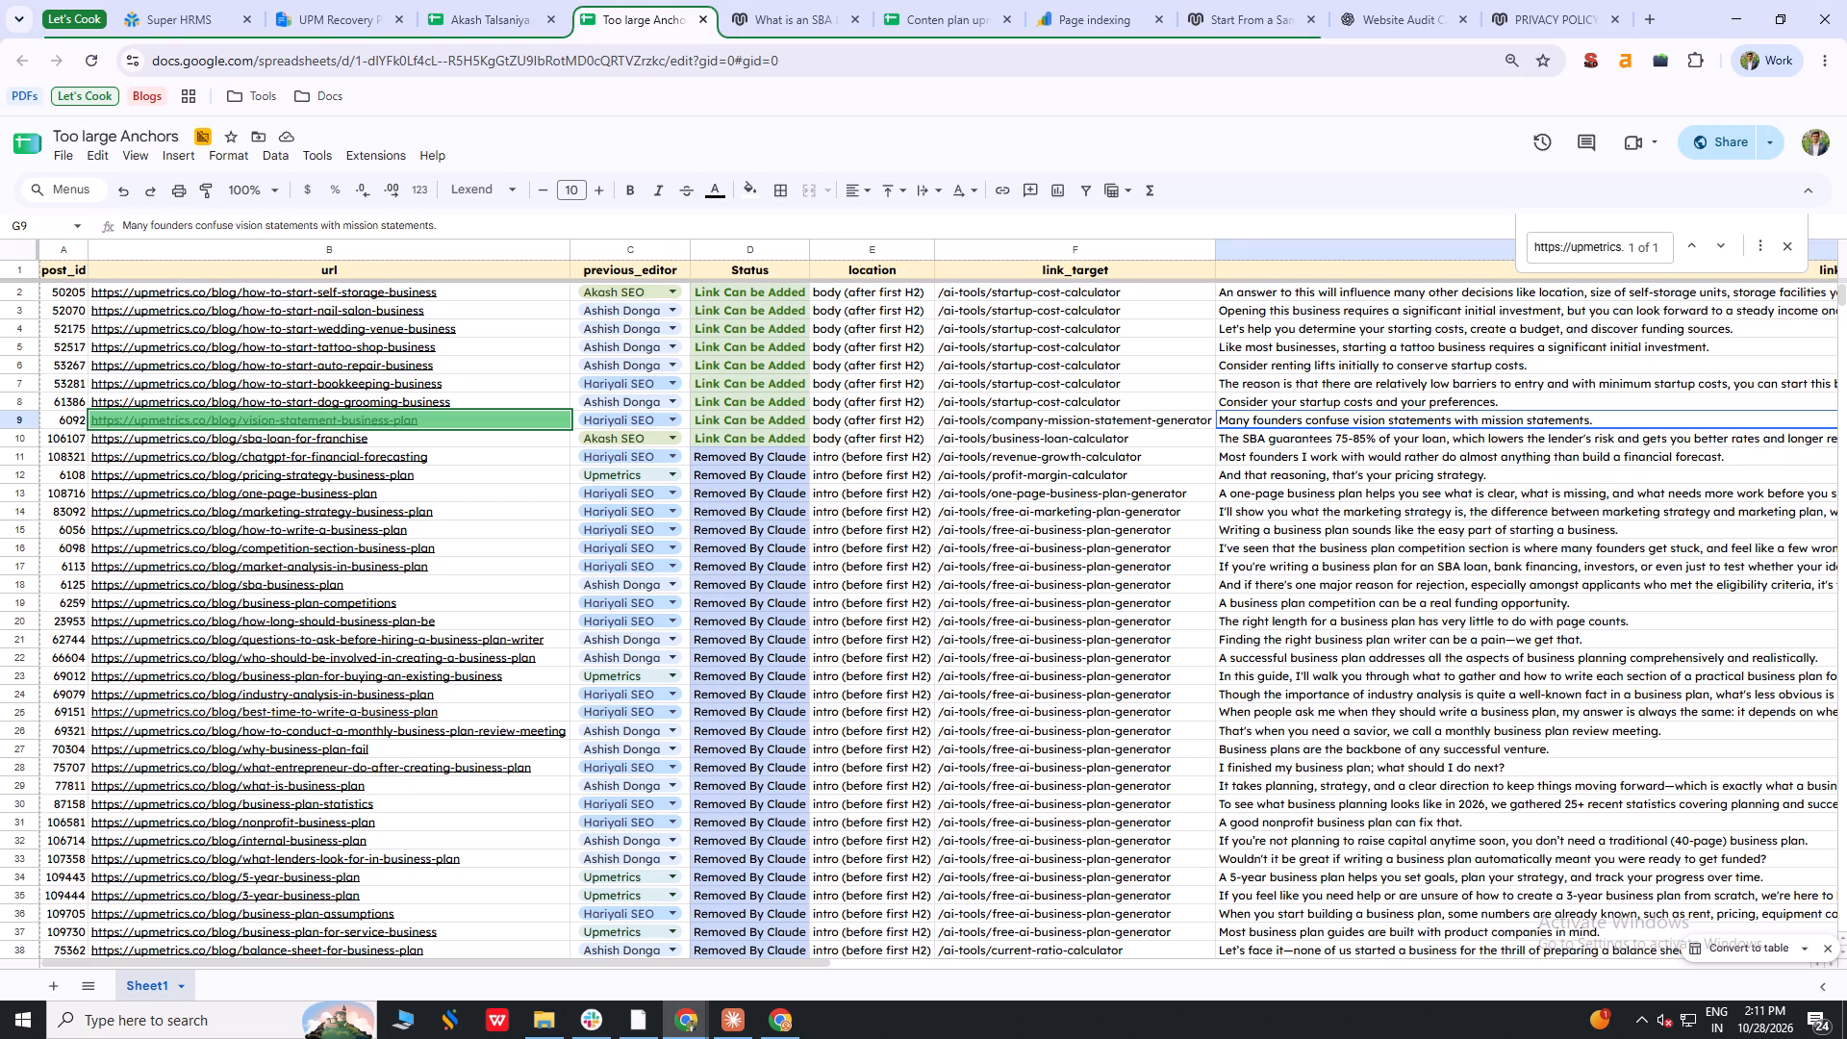
{"action": "key", "text": "alt+Tab"}
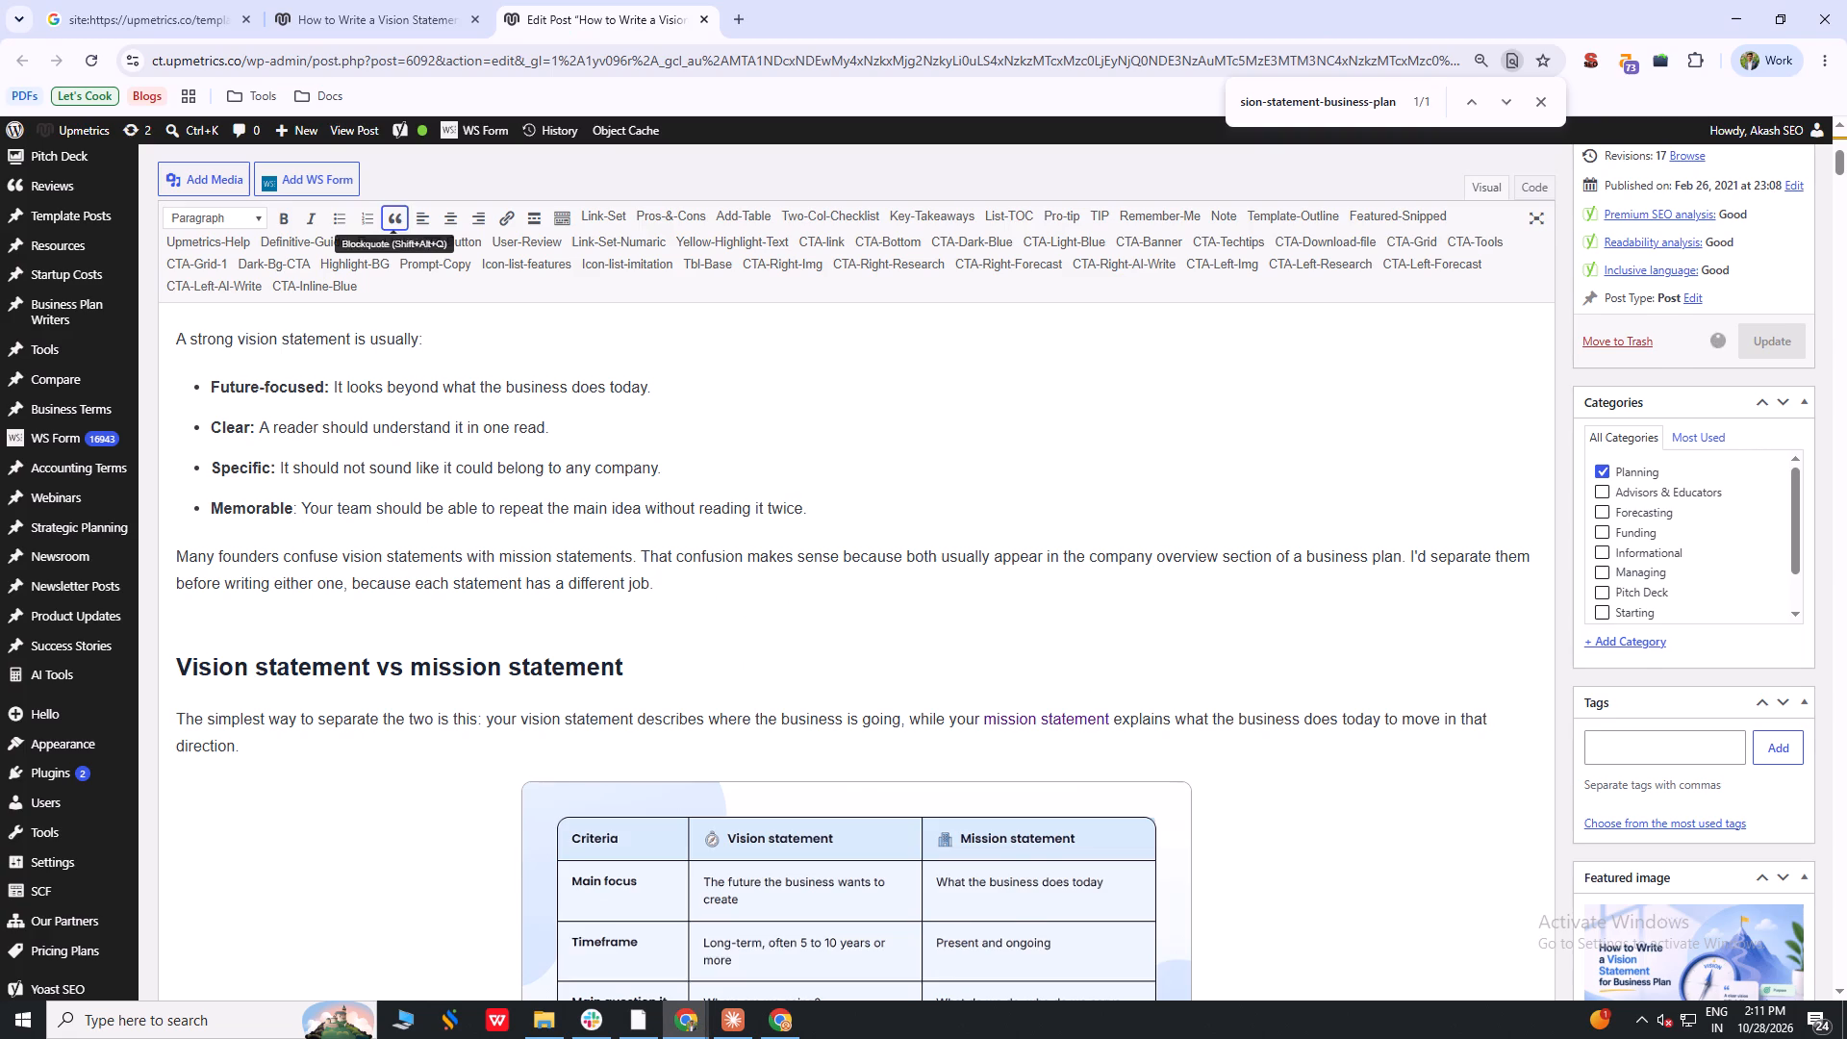
{"action": "key", "text": "alt+Tab"}
{"action": "left_click", "coordinate": [403, 436]}
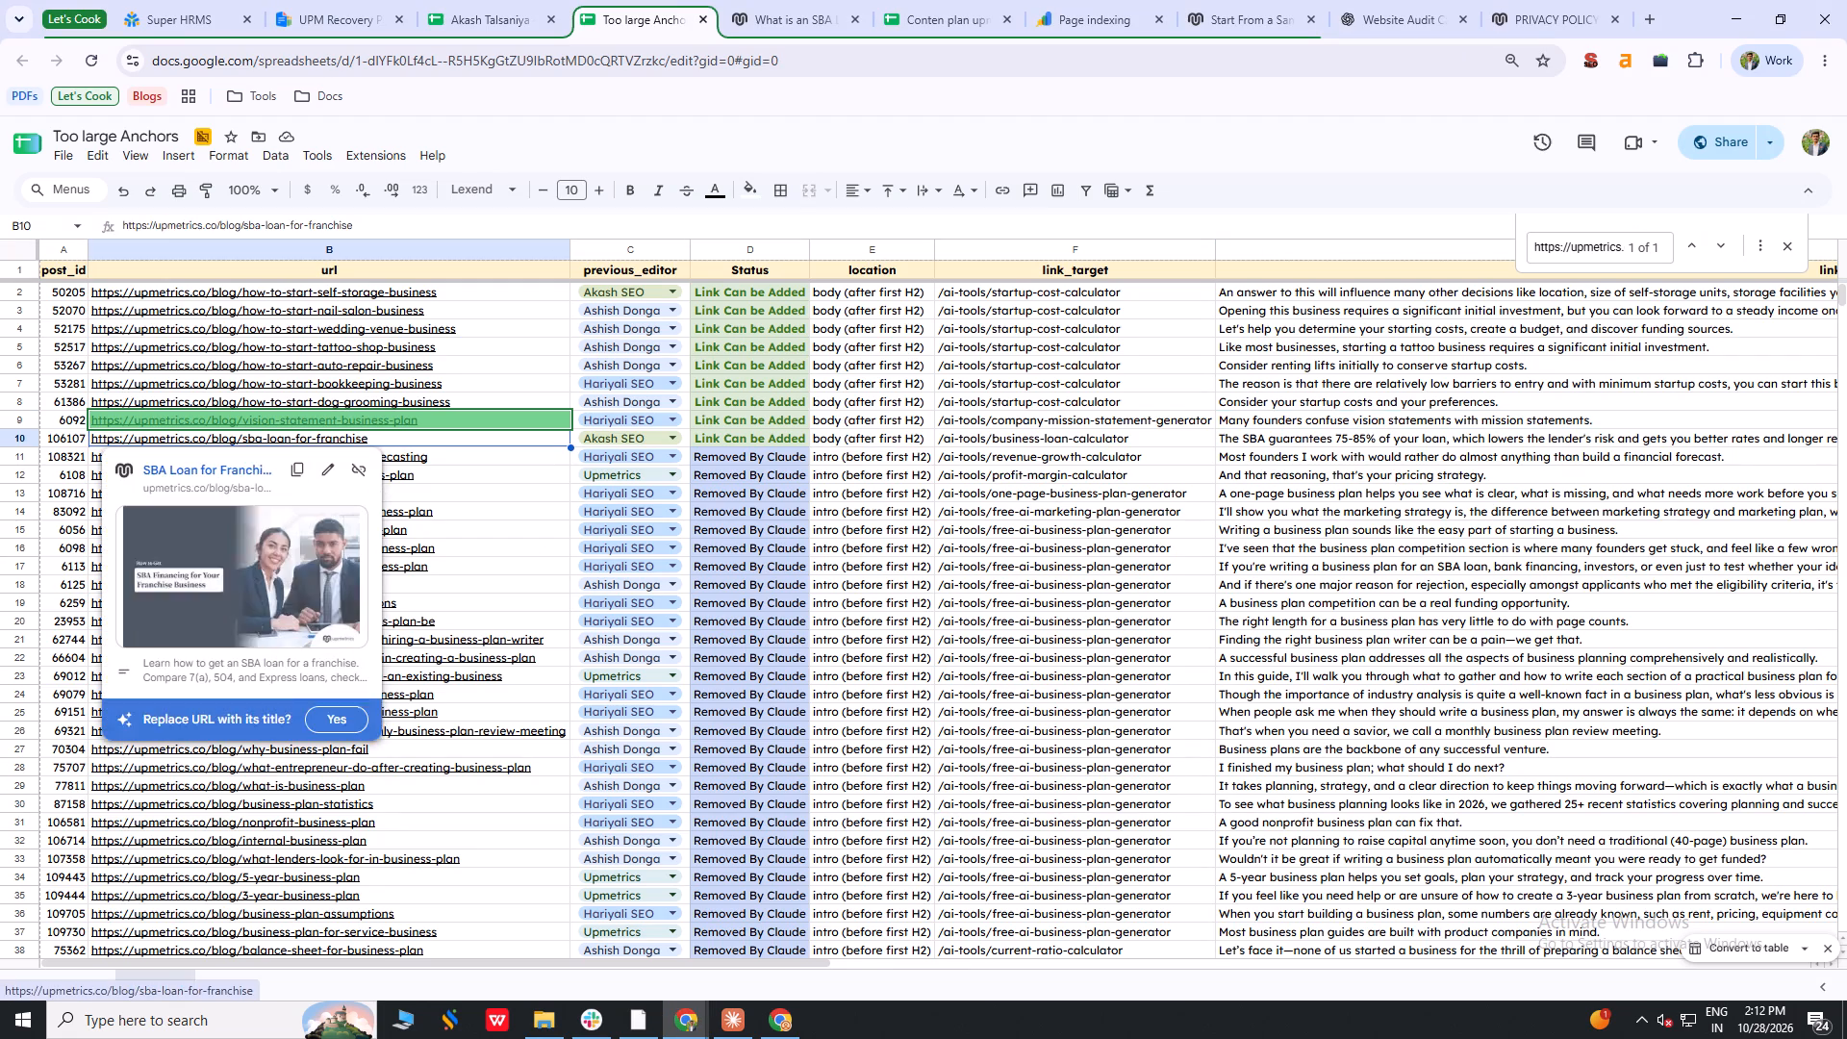
{"action": "left_click", "coordinate": [202, 470]}
Look through the whole sba-loan-for-franchise article and examine the links in its body text, down to the FAQ section.
{"action": "scroll", "coordinate": [844, 386], "scroll_direction": "down", "scroll_amount": 1}
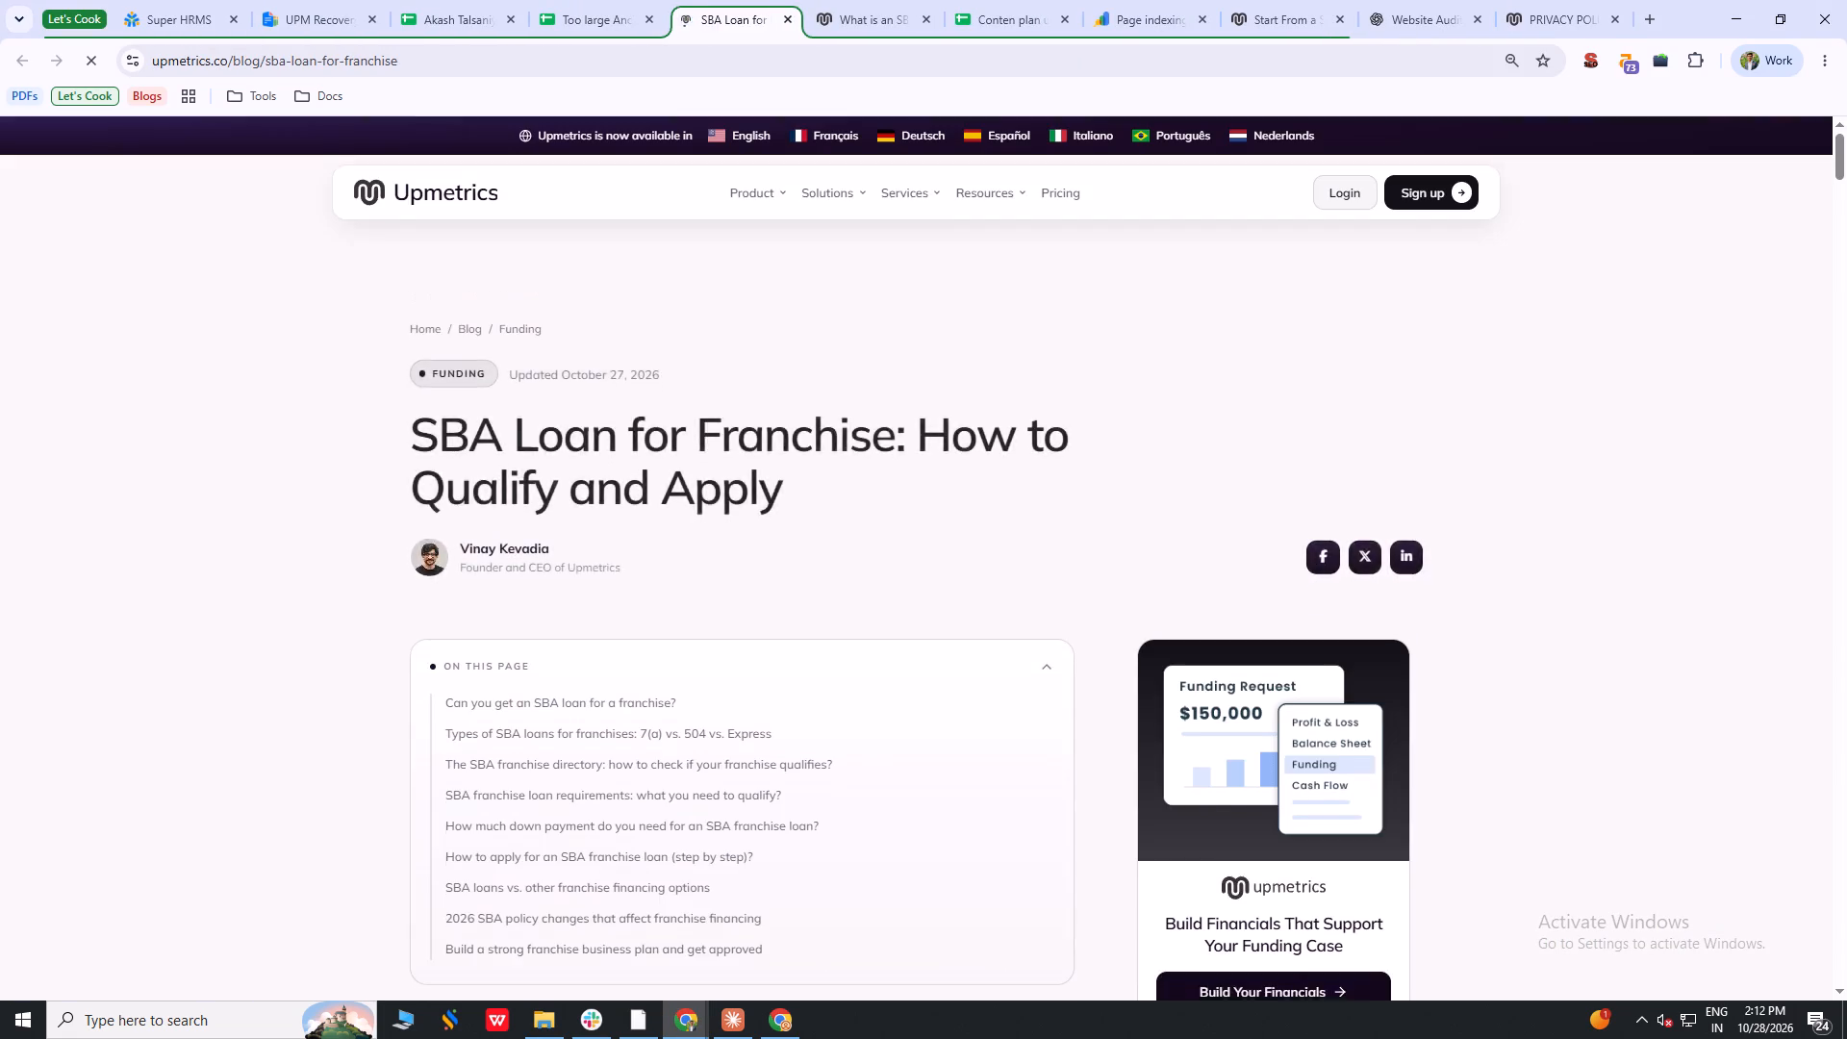
{"action": "scroll", "coordinate": [844, 391], "scroll_direction": "down", "scroll_amount": 10}
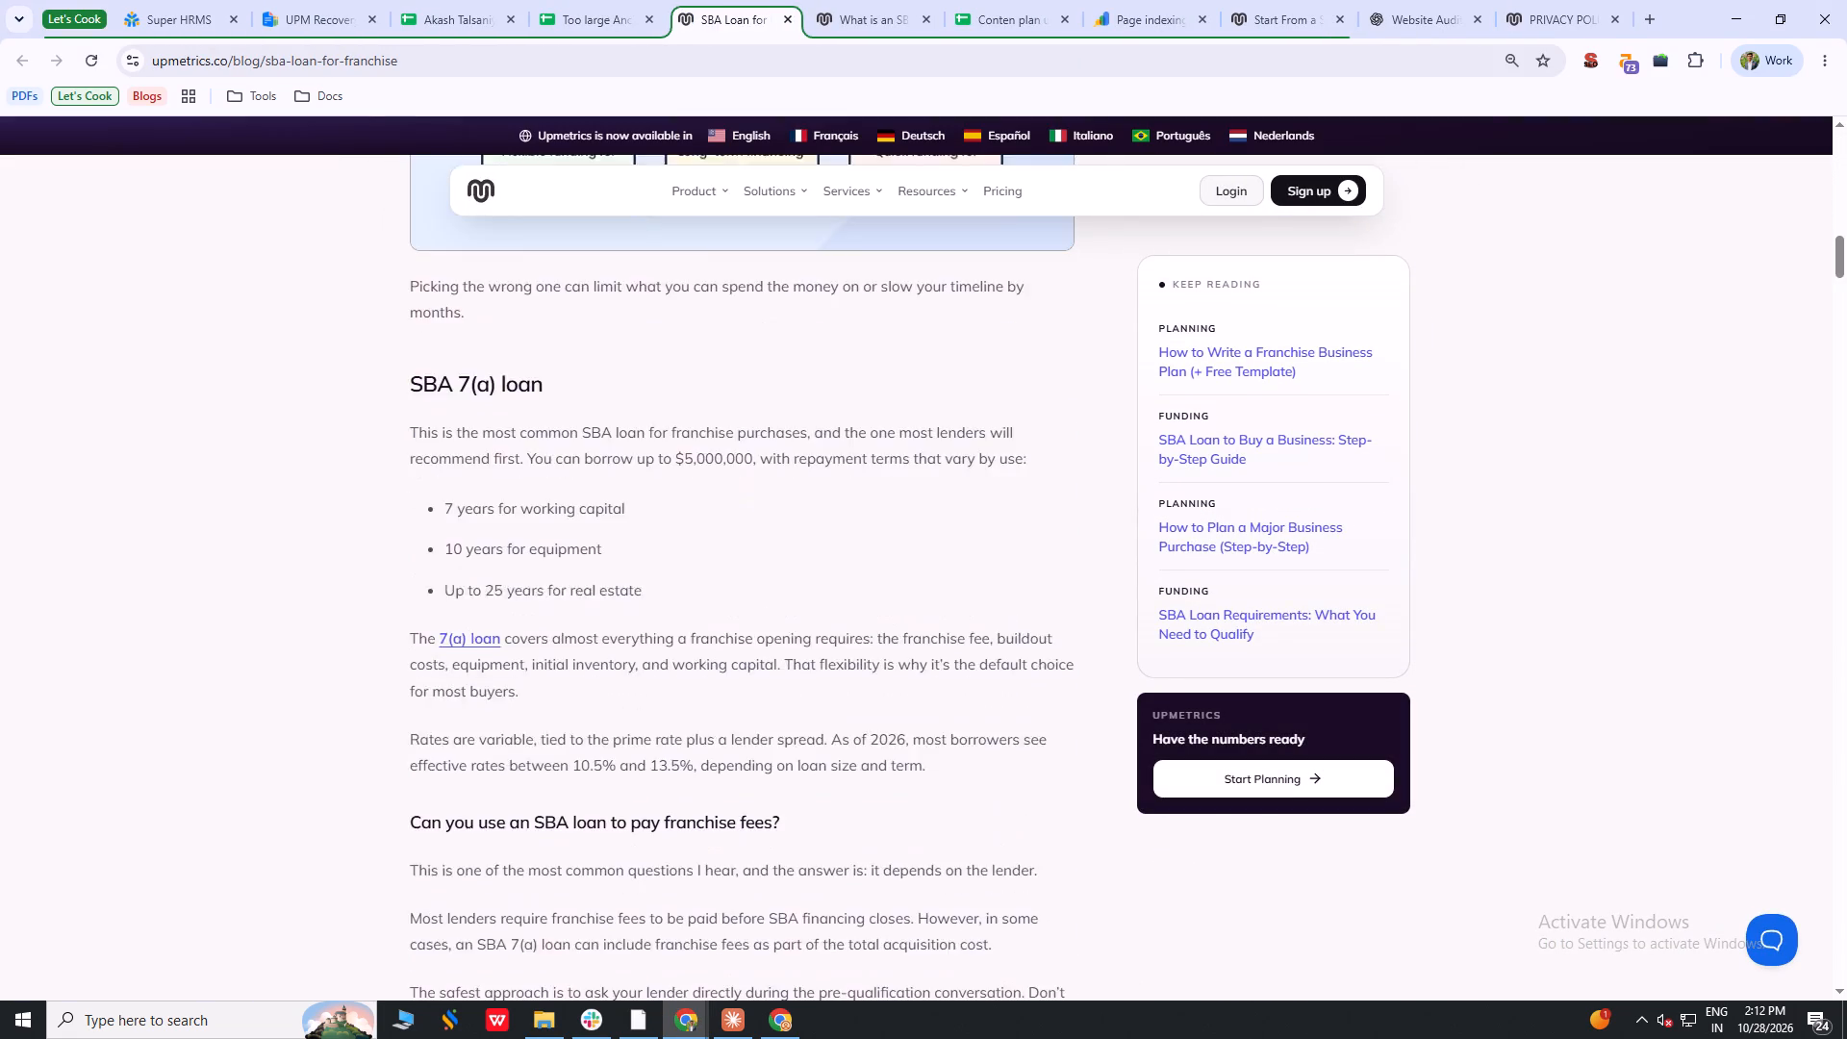
{"action": "scroll", "coordinate": [848, 400], "scroll_direction": "down", "scroll_amount": 13}
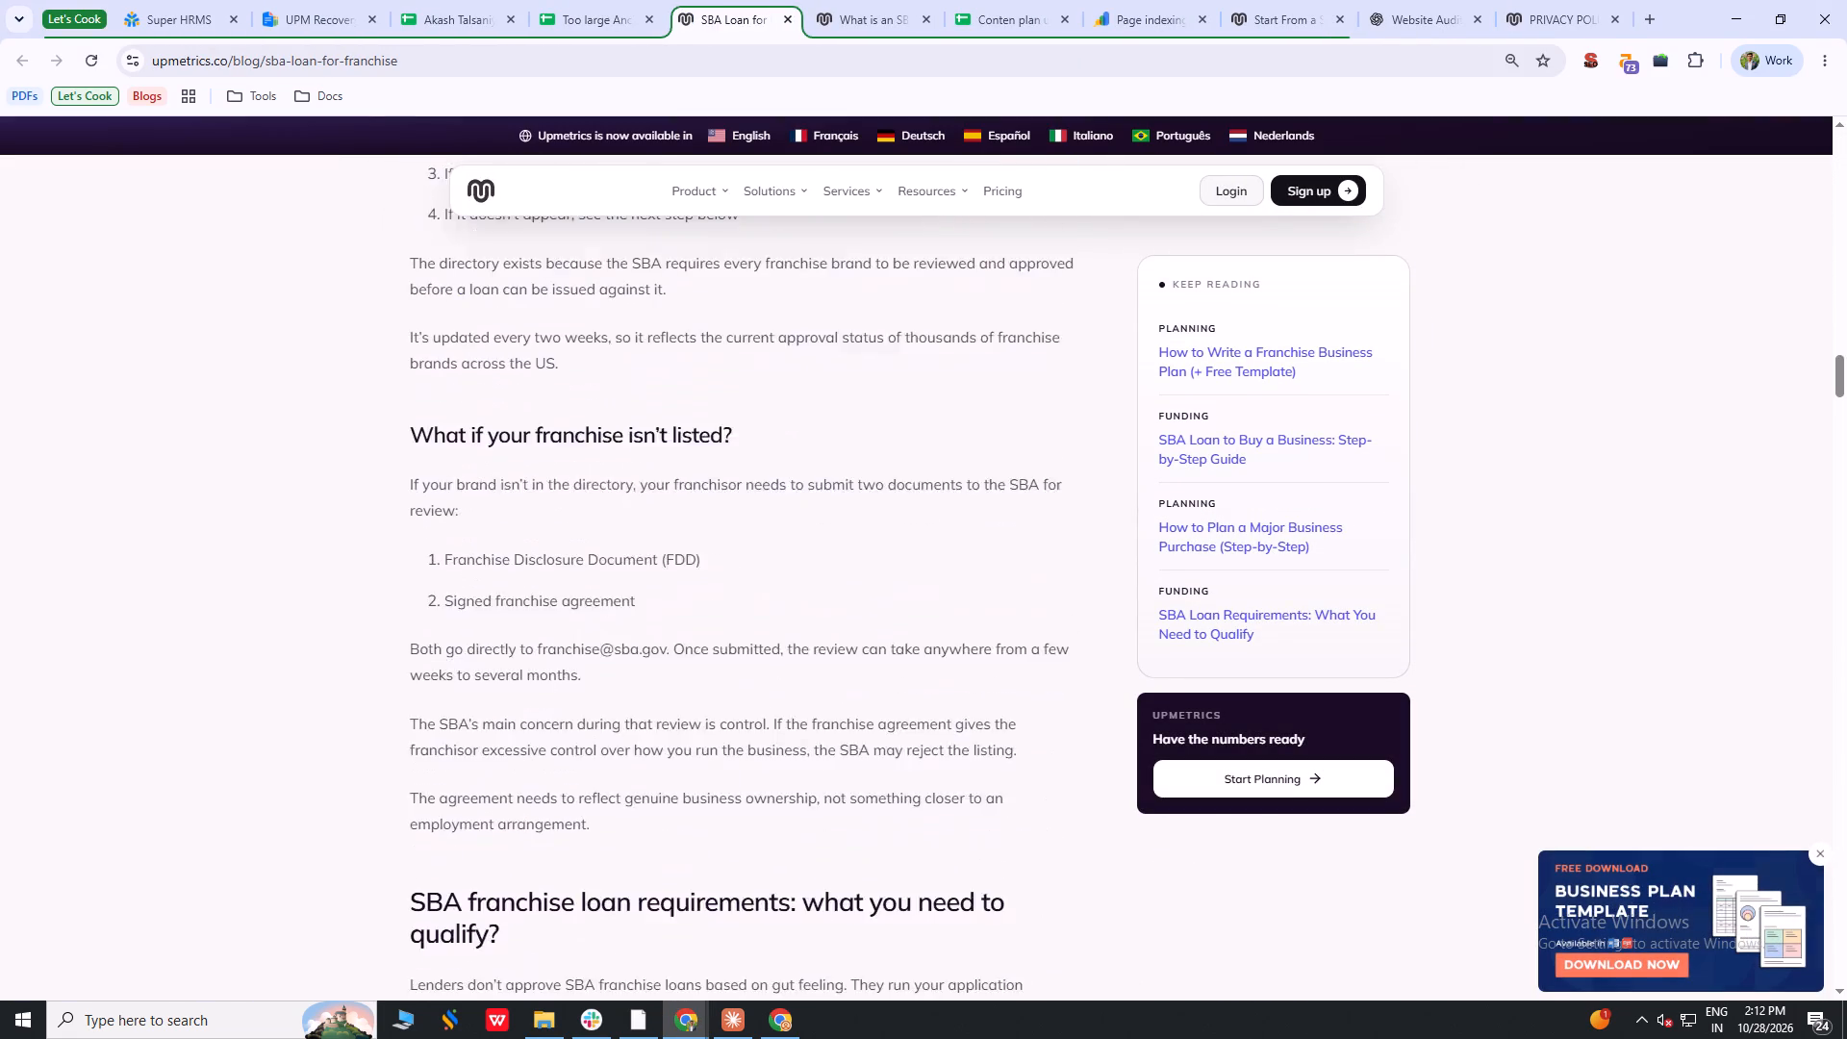
{"action": "scroll", "coordinate": [848, 400], "scroll_direction": "down", "scroll_amount": 10}
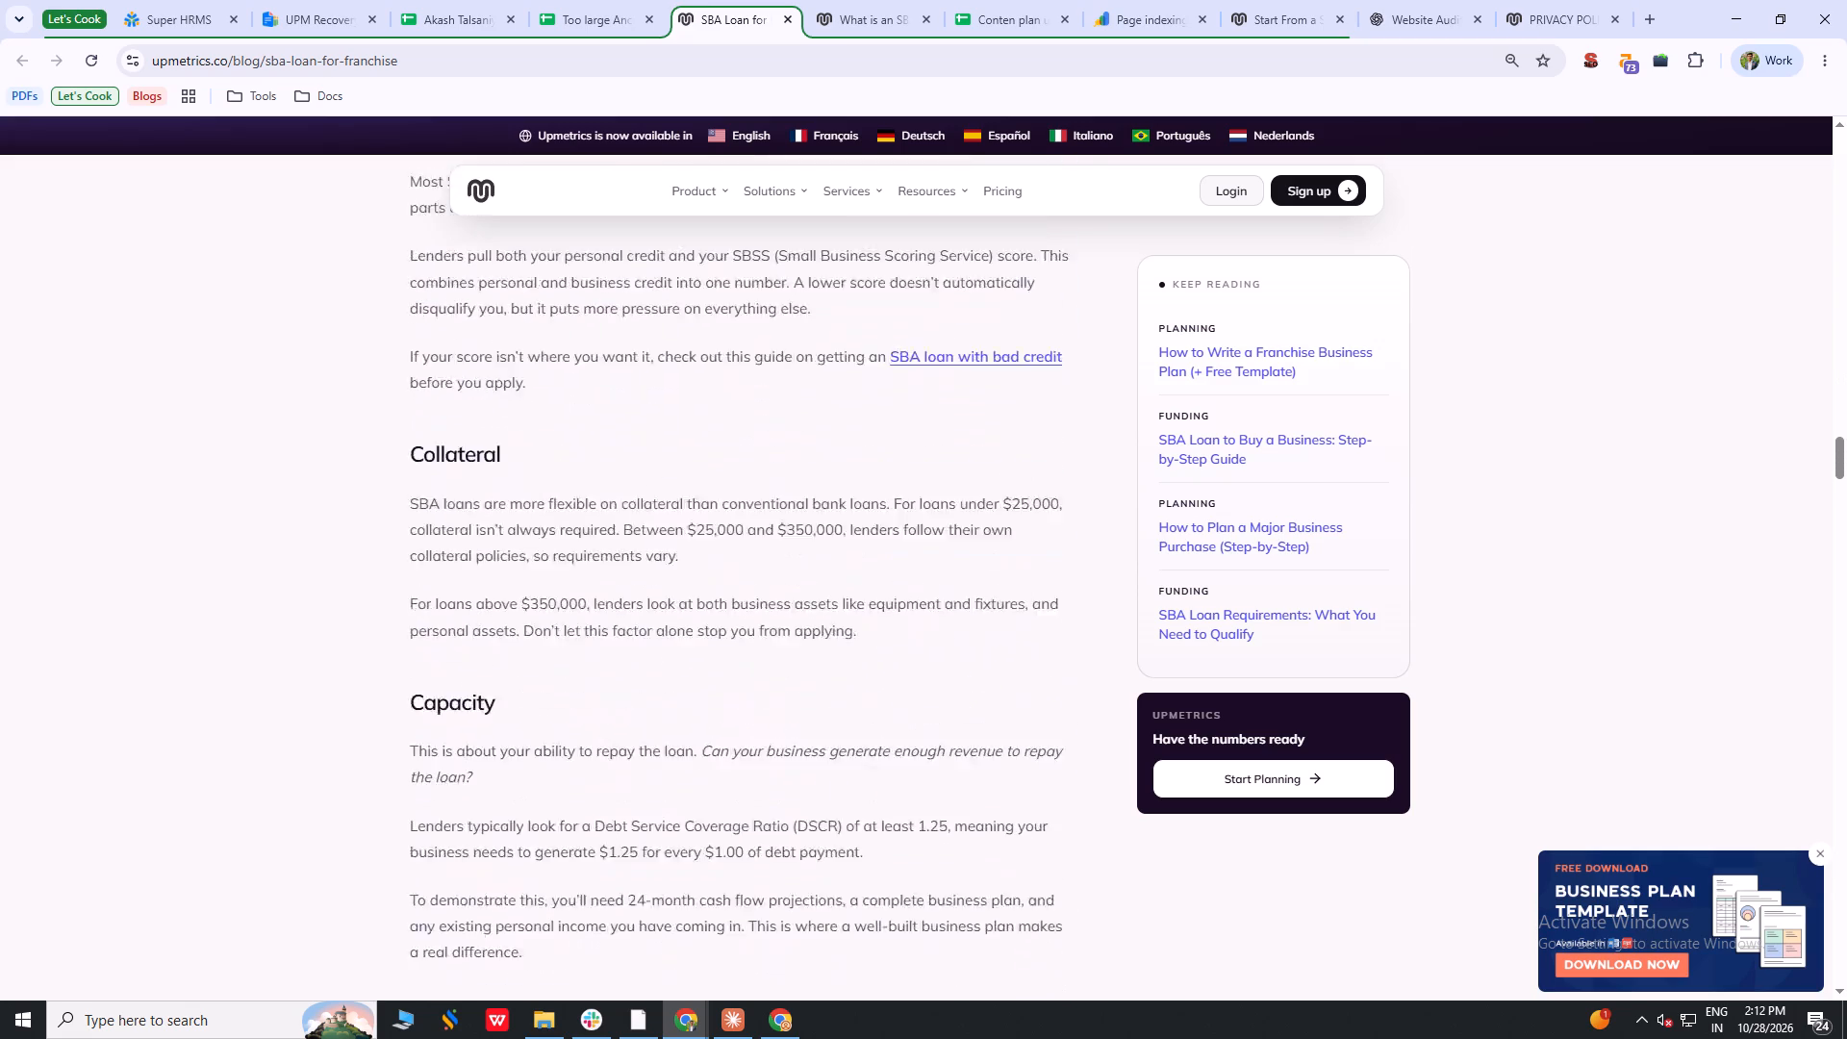
{"action": "scroll", "coordinate": [848, 400], "scroll_direction": "down", "scroll_amount": 11}
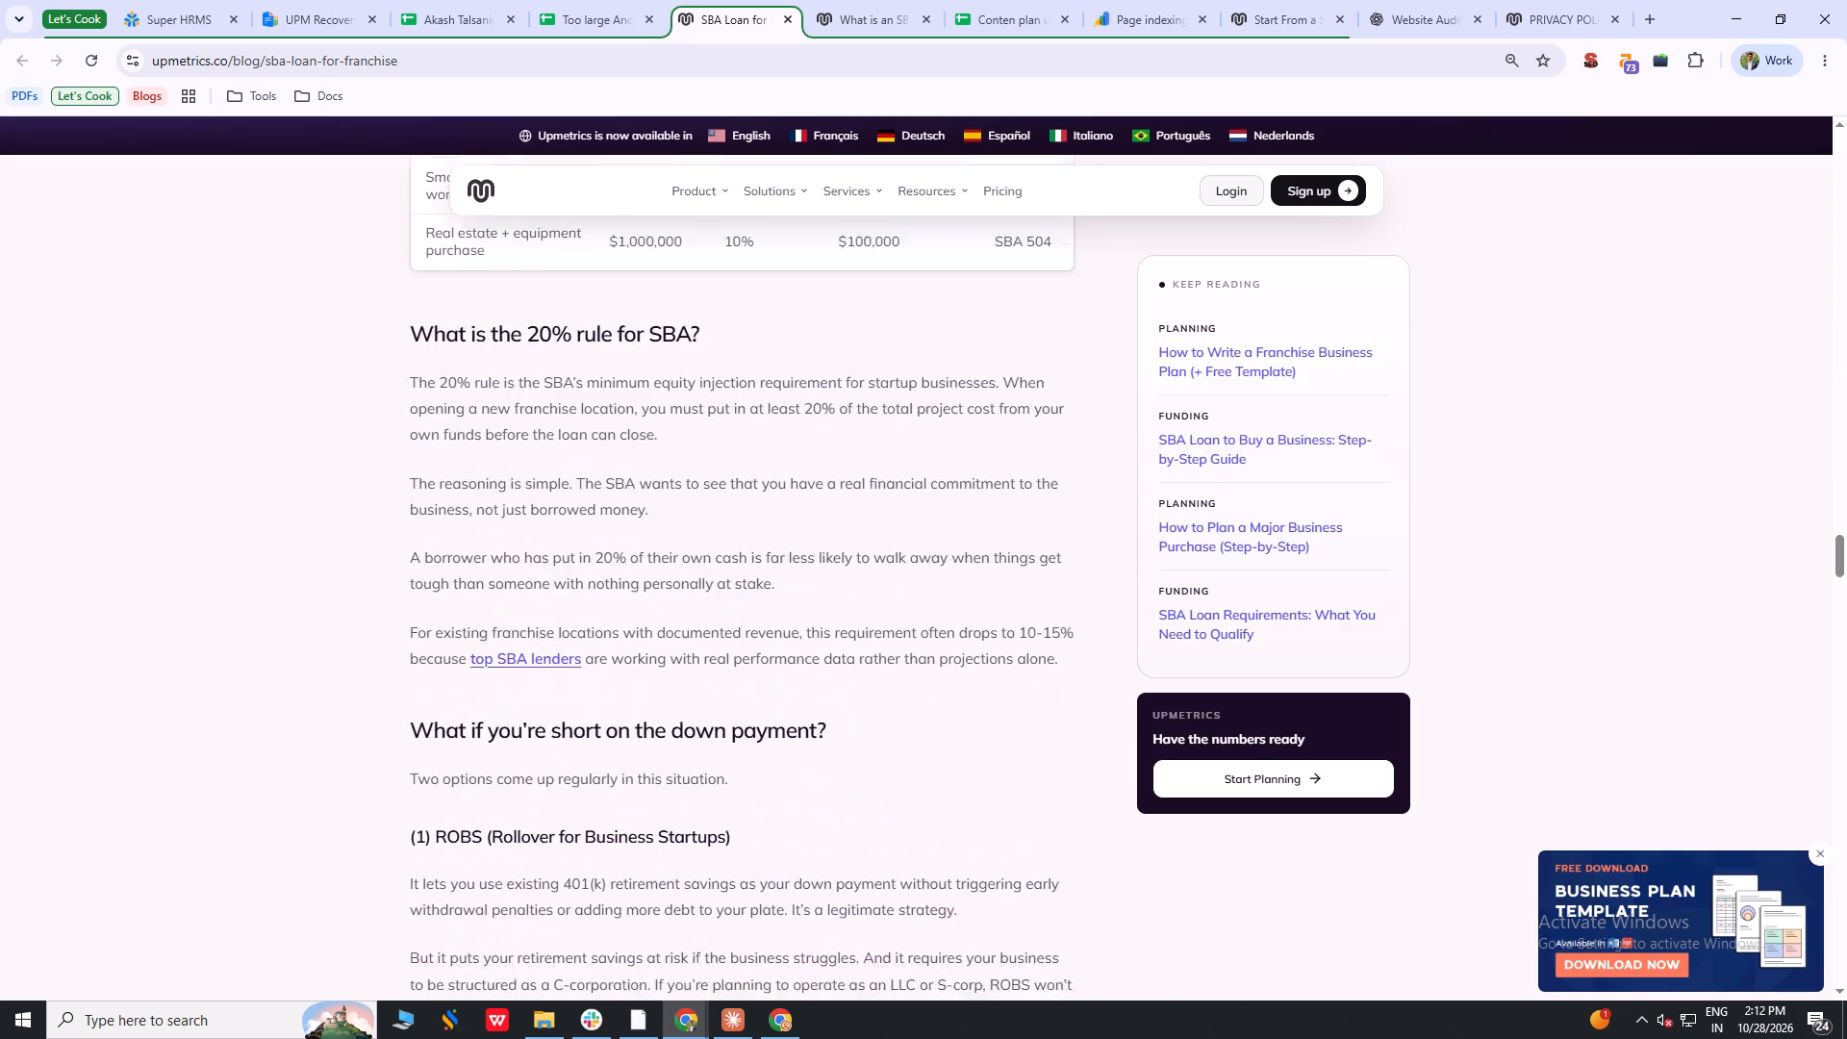
{"action": "scroll", "coordinate": [848, 400], "scroll_direction": "down", "scroll_amount": 11}
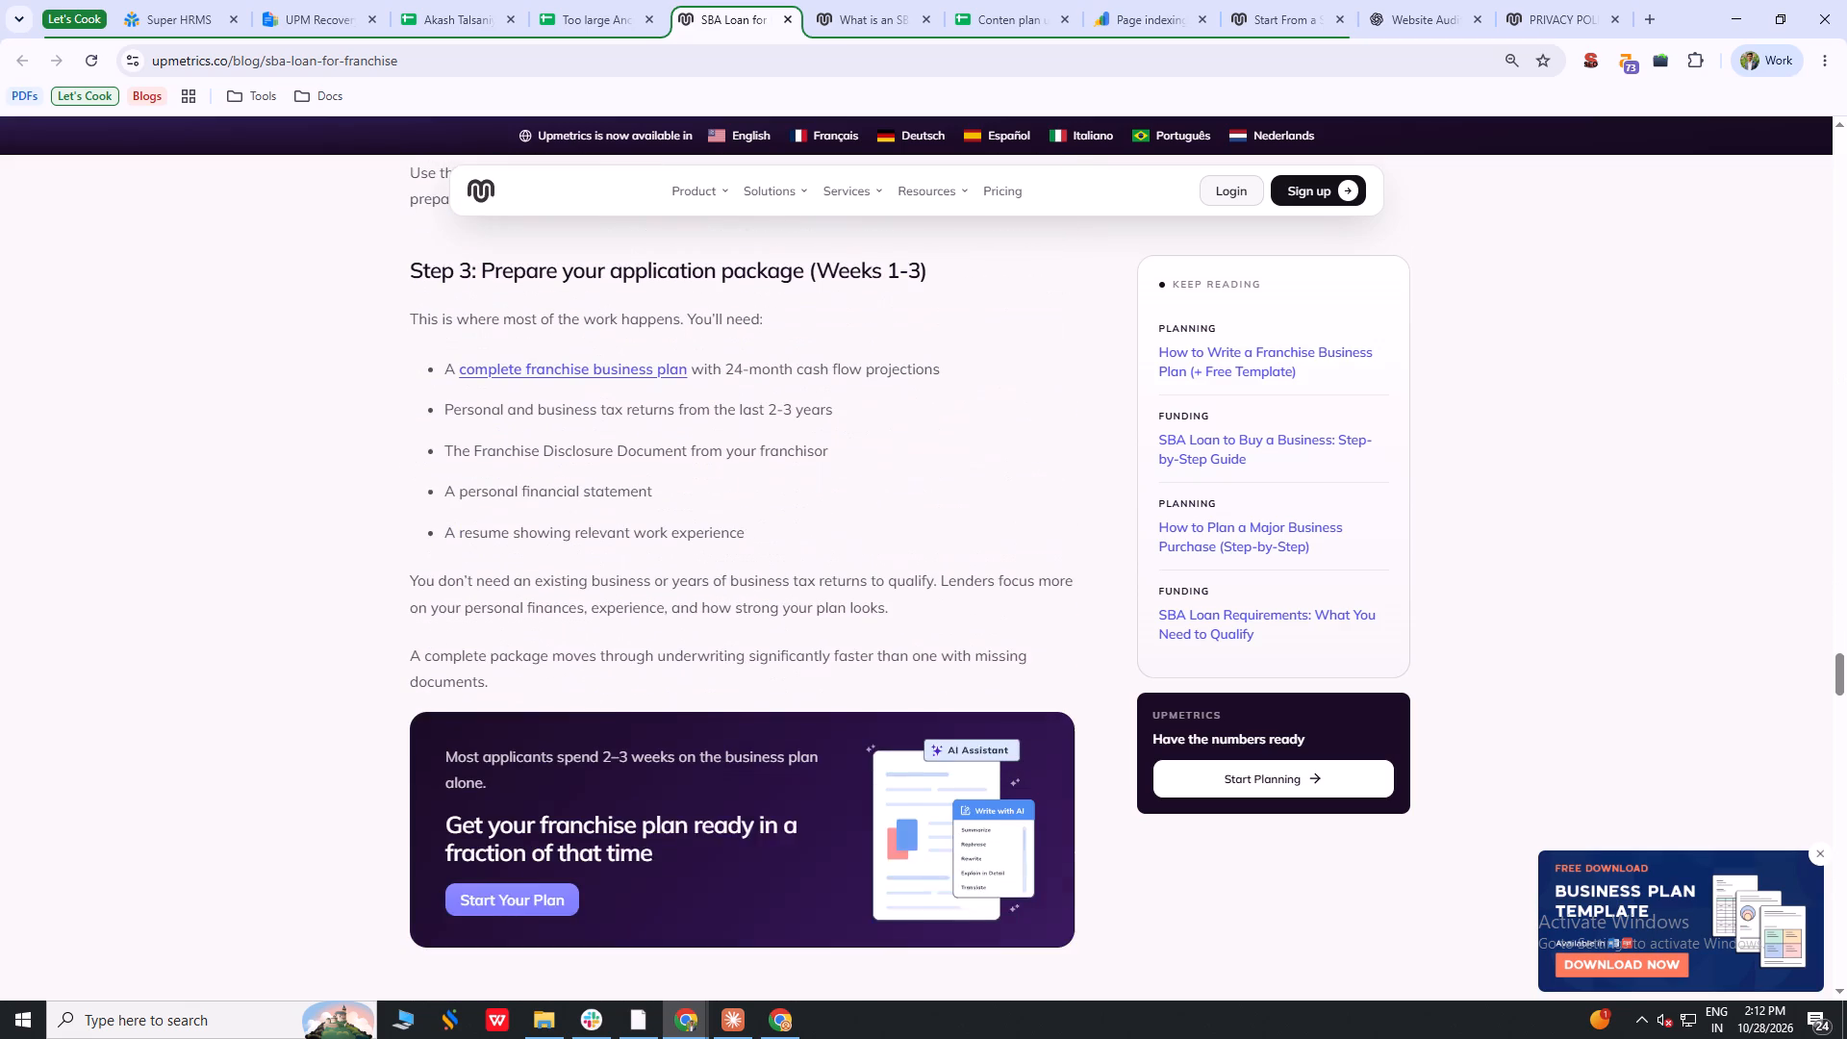
{"action": "scroll", "coordinate": [809, 401], "scroll_direction": "down", "scroll_amount": 5}
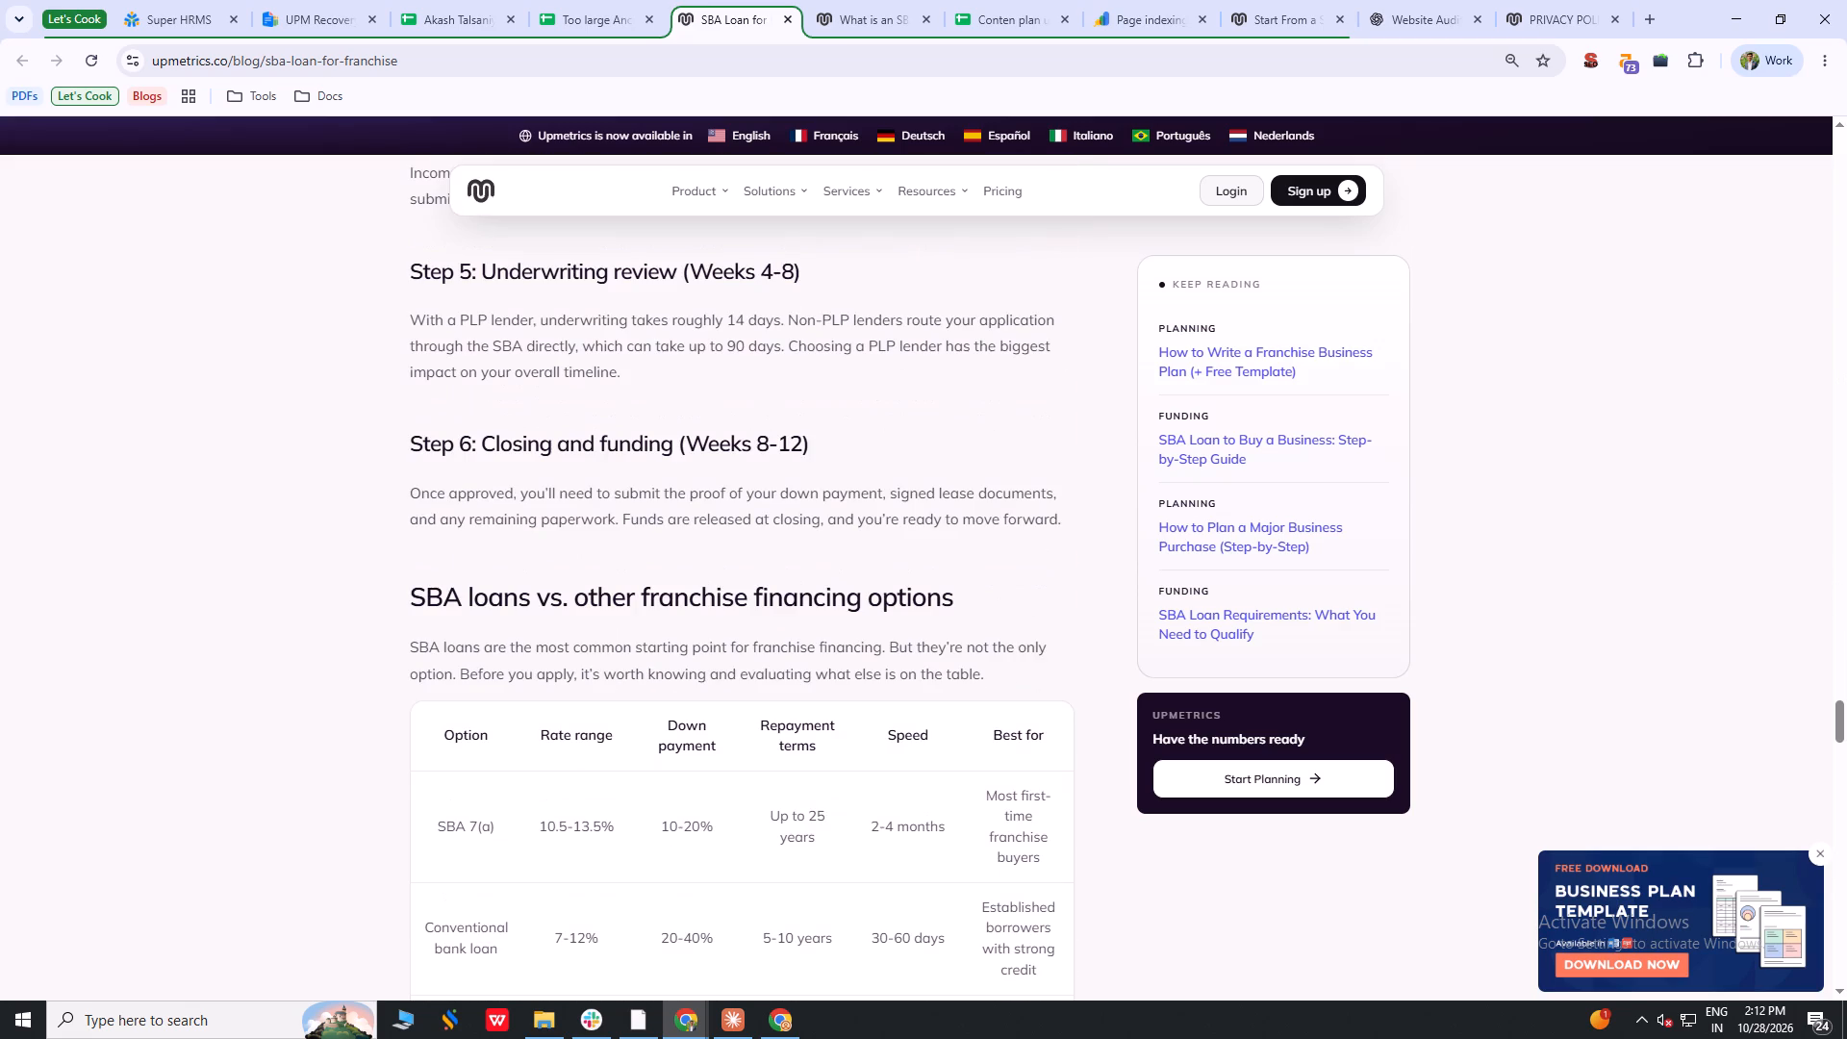
{"action": "scroll", "coordinate": [809, 401], "scroll_direction": "down", "scroll_amount": 2}
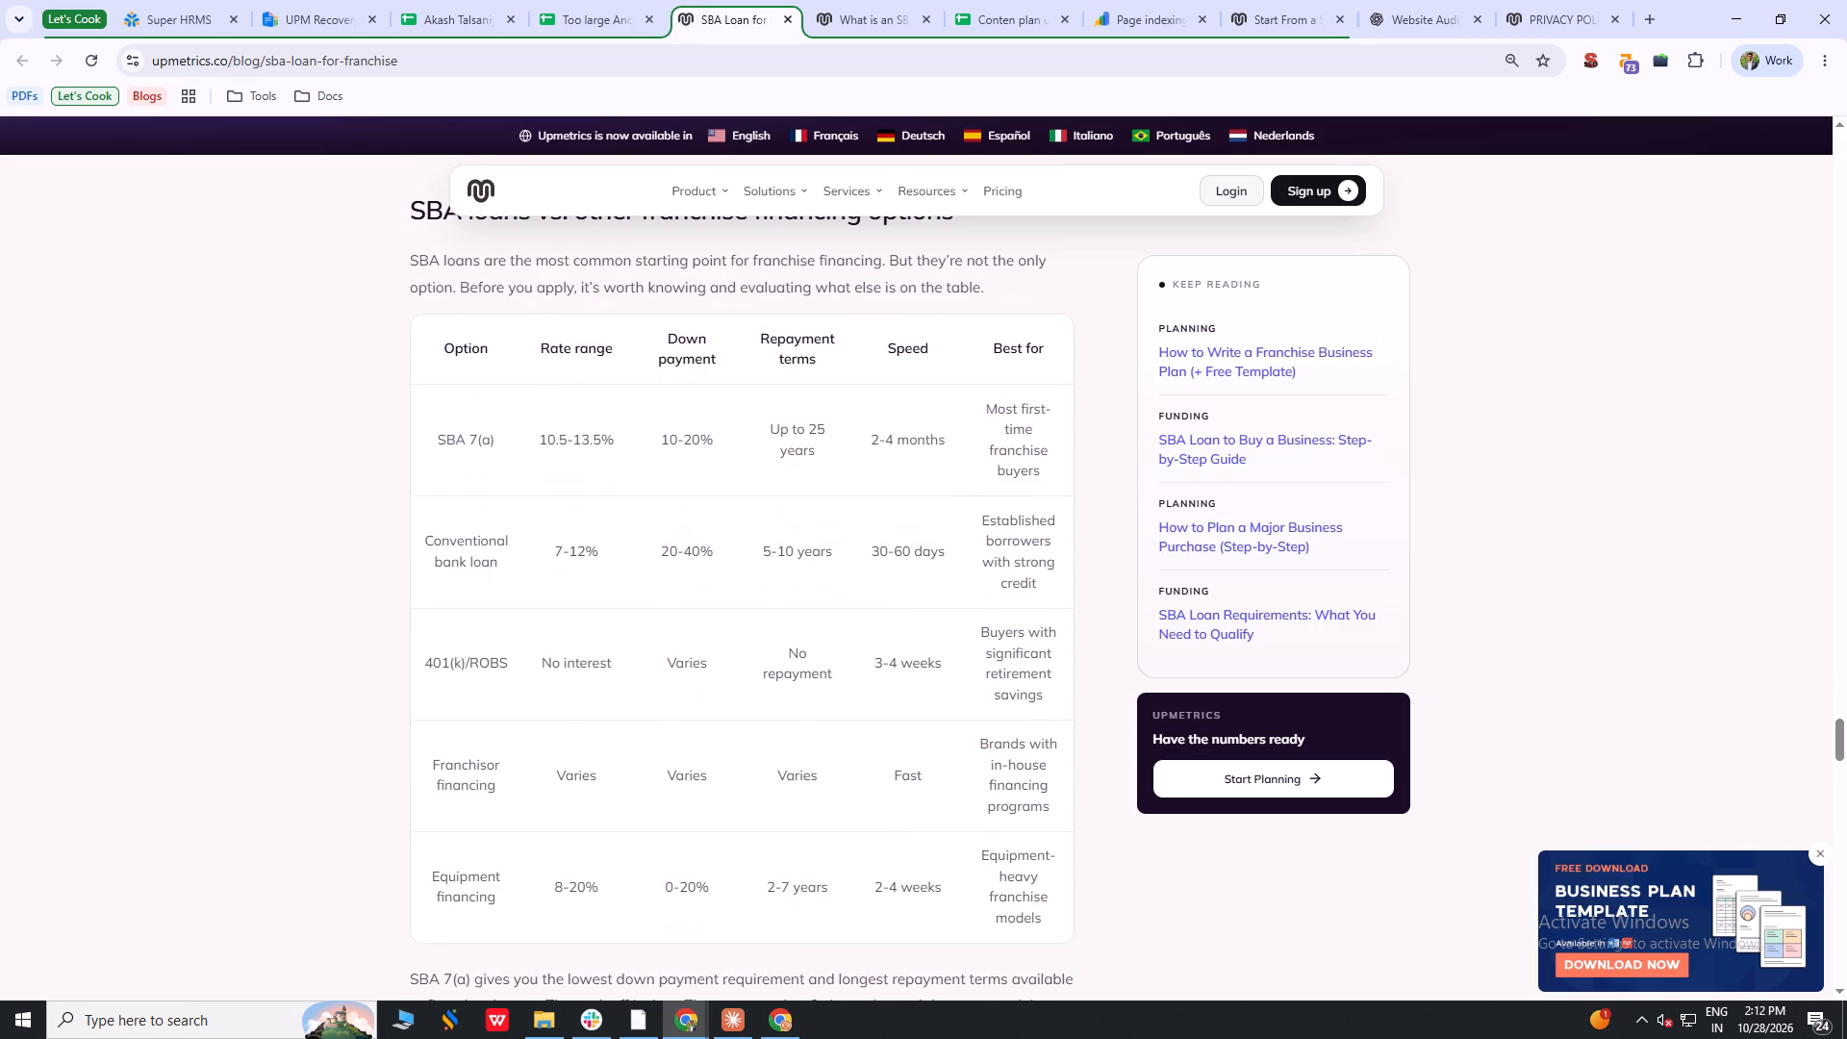
{"action": "scroll", "coordinate": [809, 401], "scroll_direction": "down", "scroll_amount": 8}
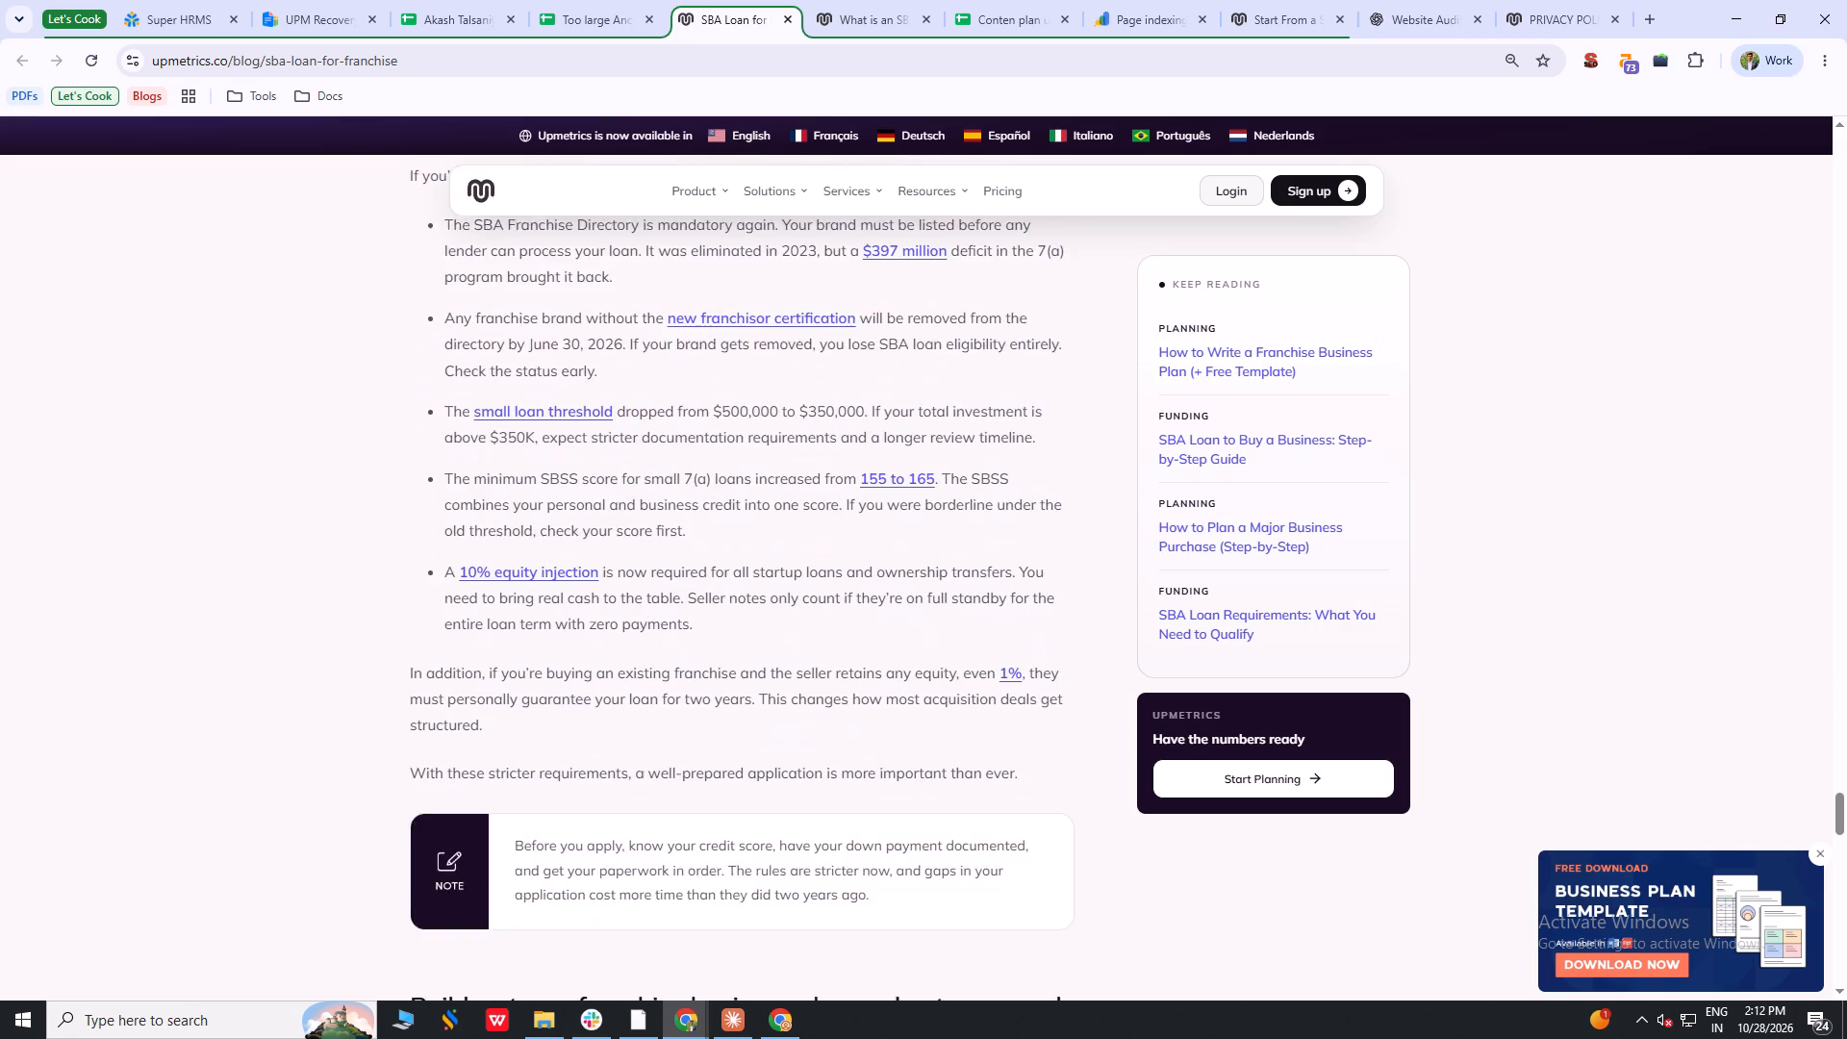
{"action": "scroll", "coordinate": [885, 401], "scroll_direction": "down", "scroll_amount": 7}
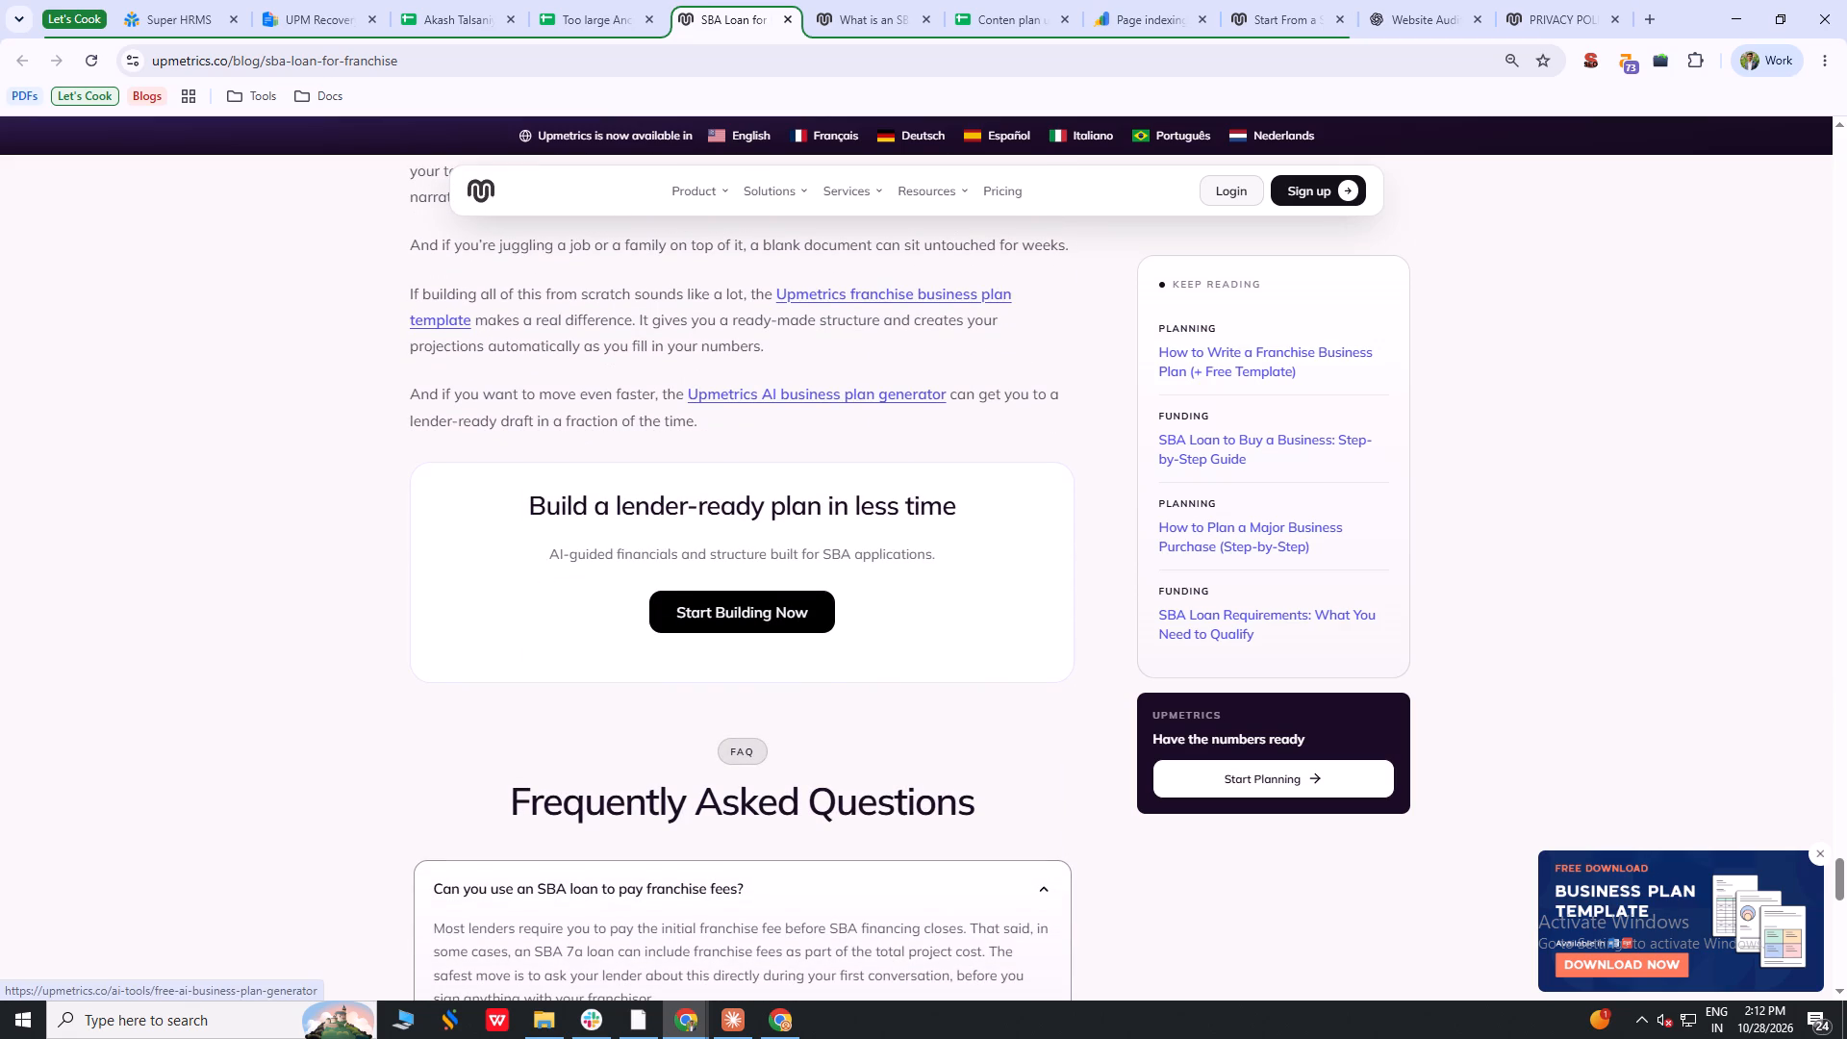
{"action": "scroll", "coordinate": [263, 735], "scroll_direction": "up", "scroll_amount": 1}
{"action": "middle_click_drag", "start_coordinate": [263, 737], "coordinate": [336, 518]}
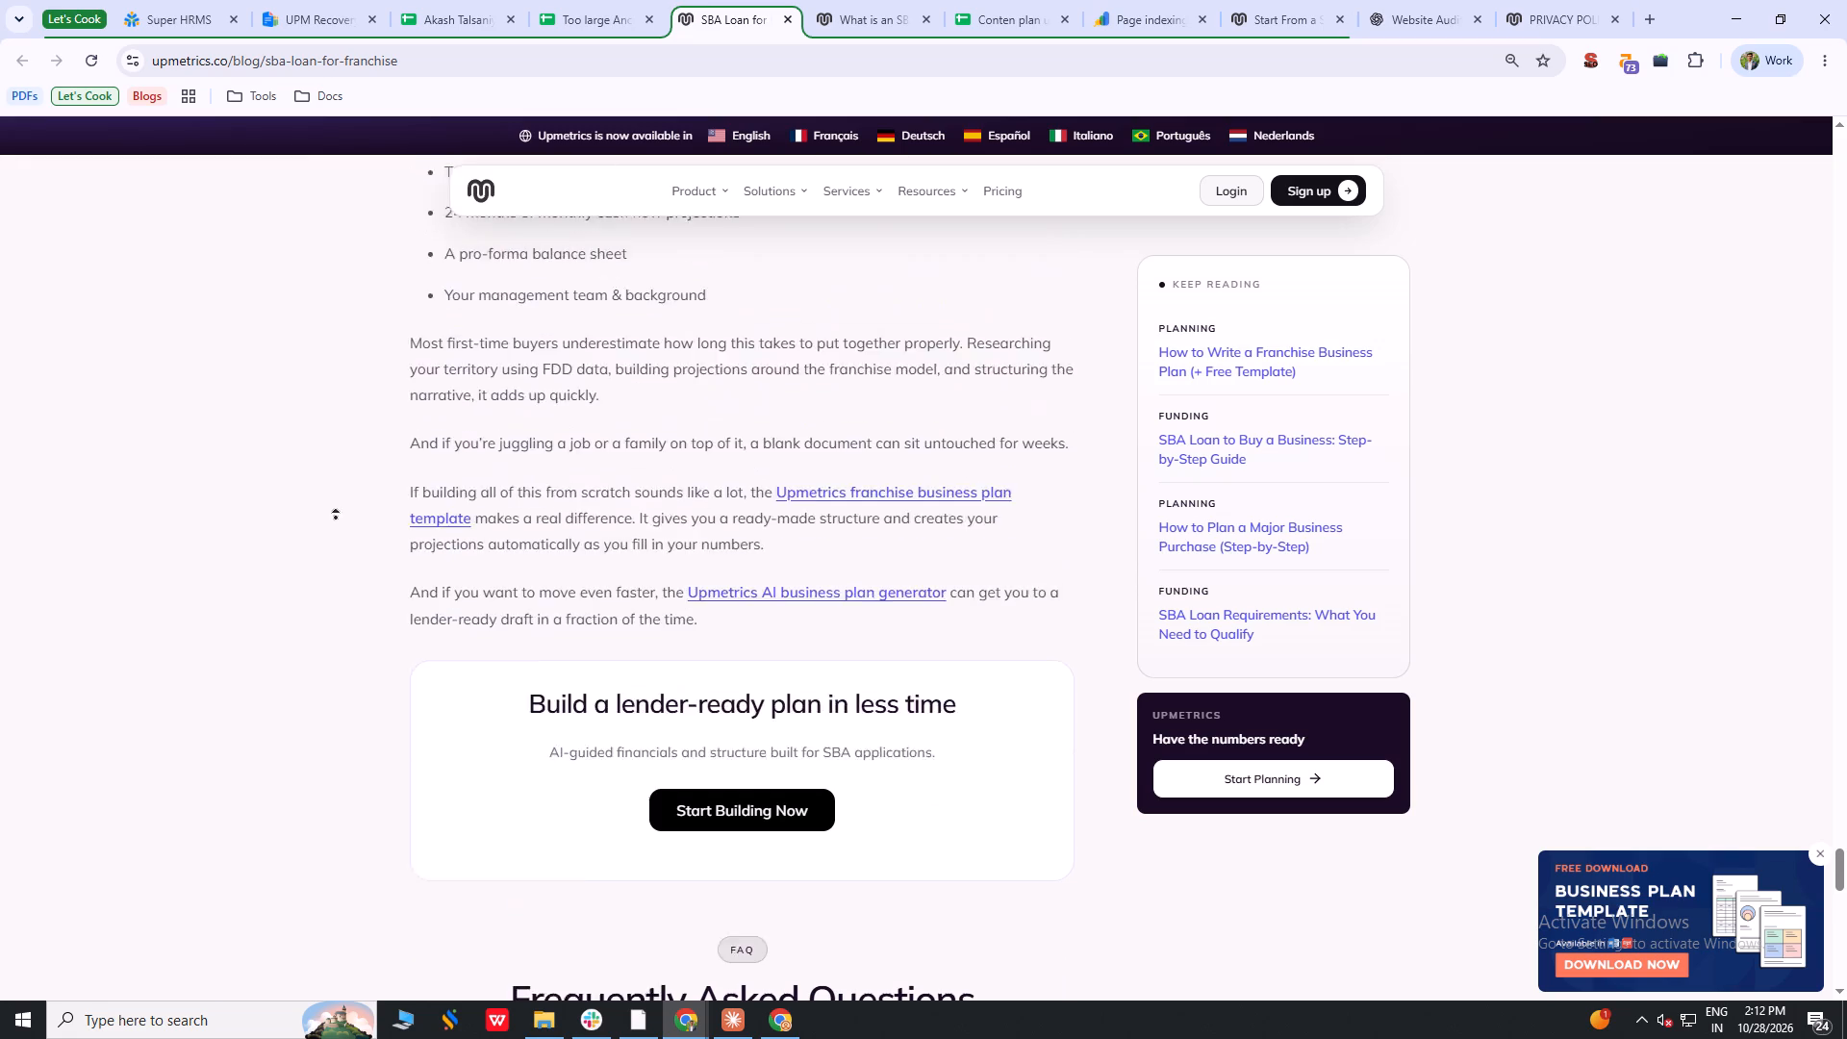
{"action": "middle_click_drag", "start_coordinate": [336, 518], "coordinate": [367, 368]}
Close the sba-loan-for-franchise article and the open "What is an SBA" article.
{"action": "middle_click", "coordinate": [721, 0]}
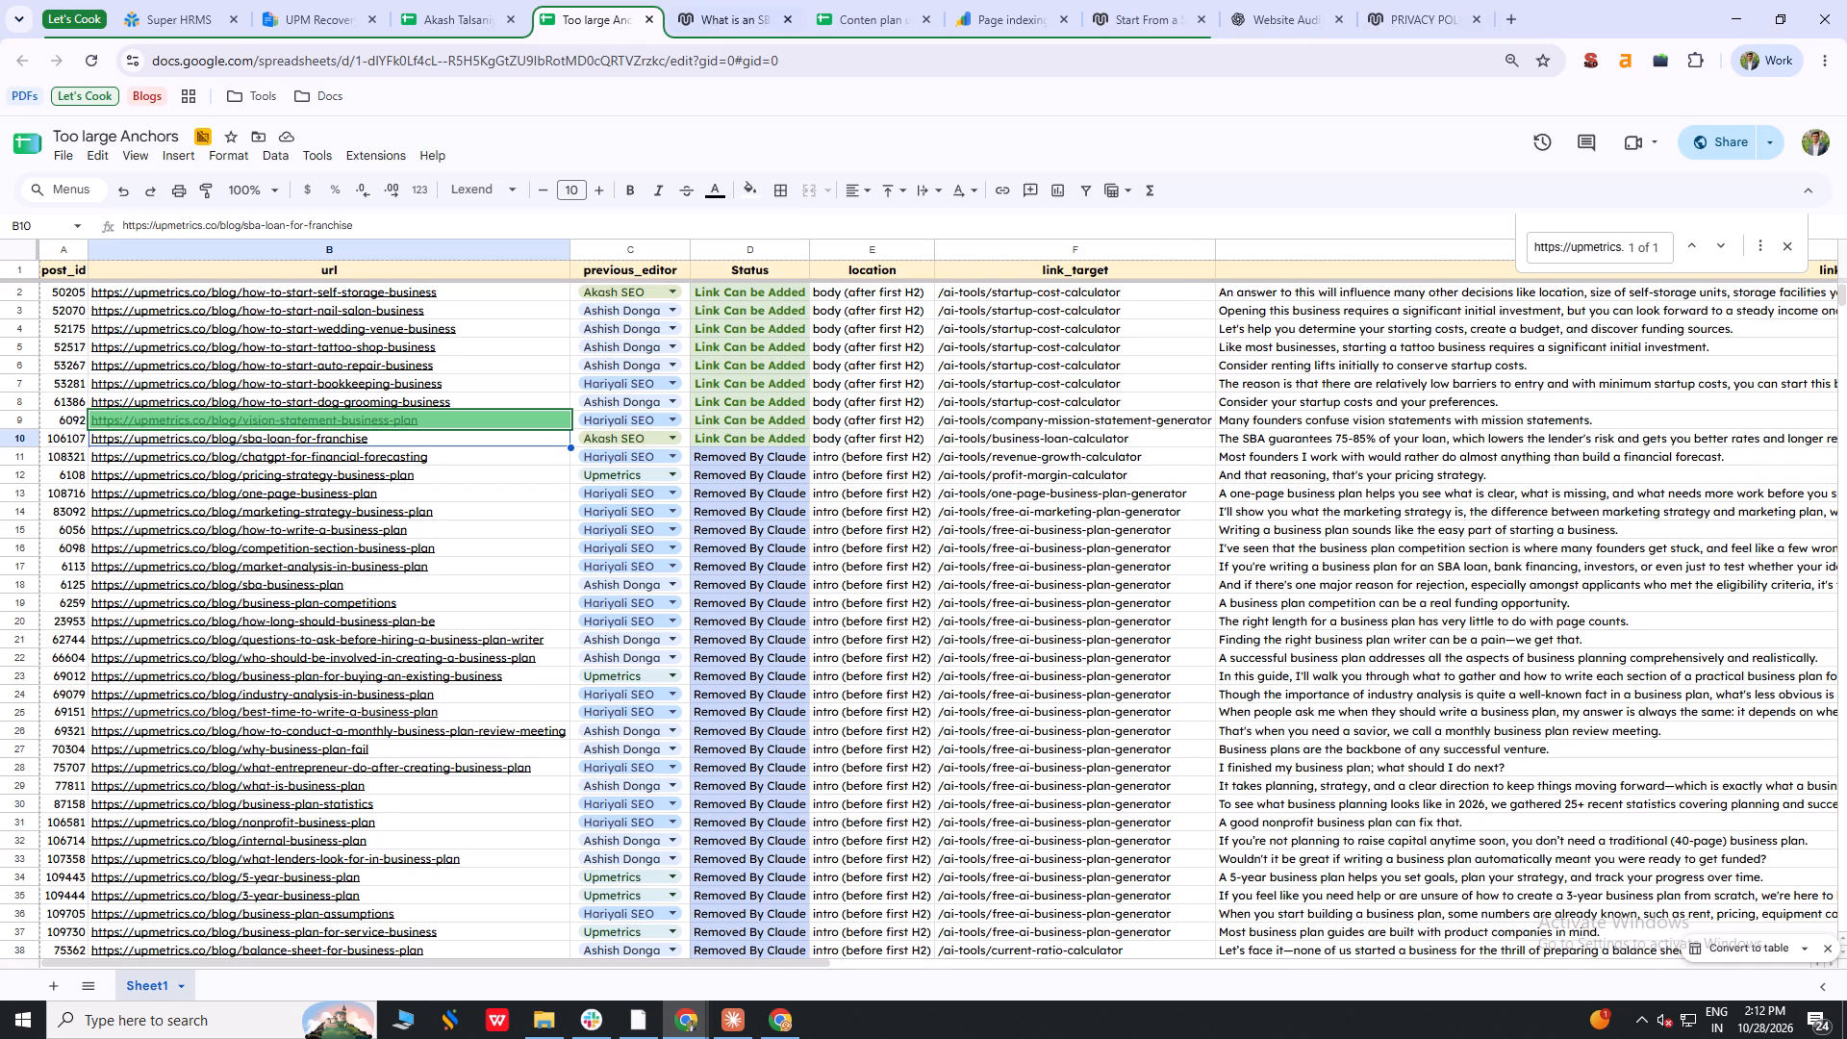
{"action": "middle_click", "coordinate": [721, 7]}
Reload the live vision-statement-business-plan post and check the "Many founders confuse vision statements" sentence.
{"action": "key", "text": "alt+Tab"}
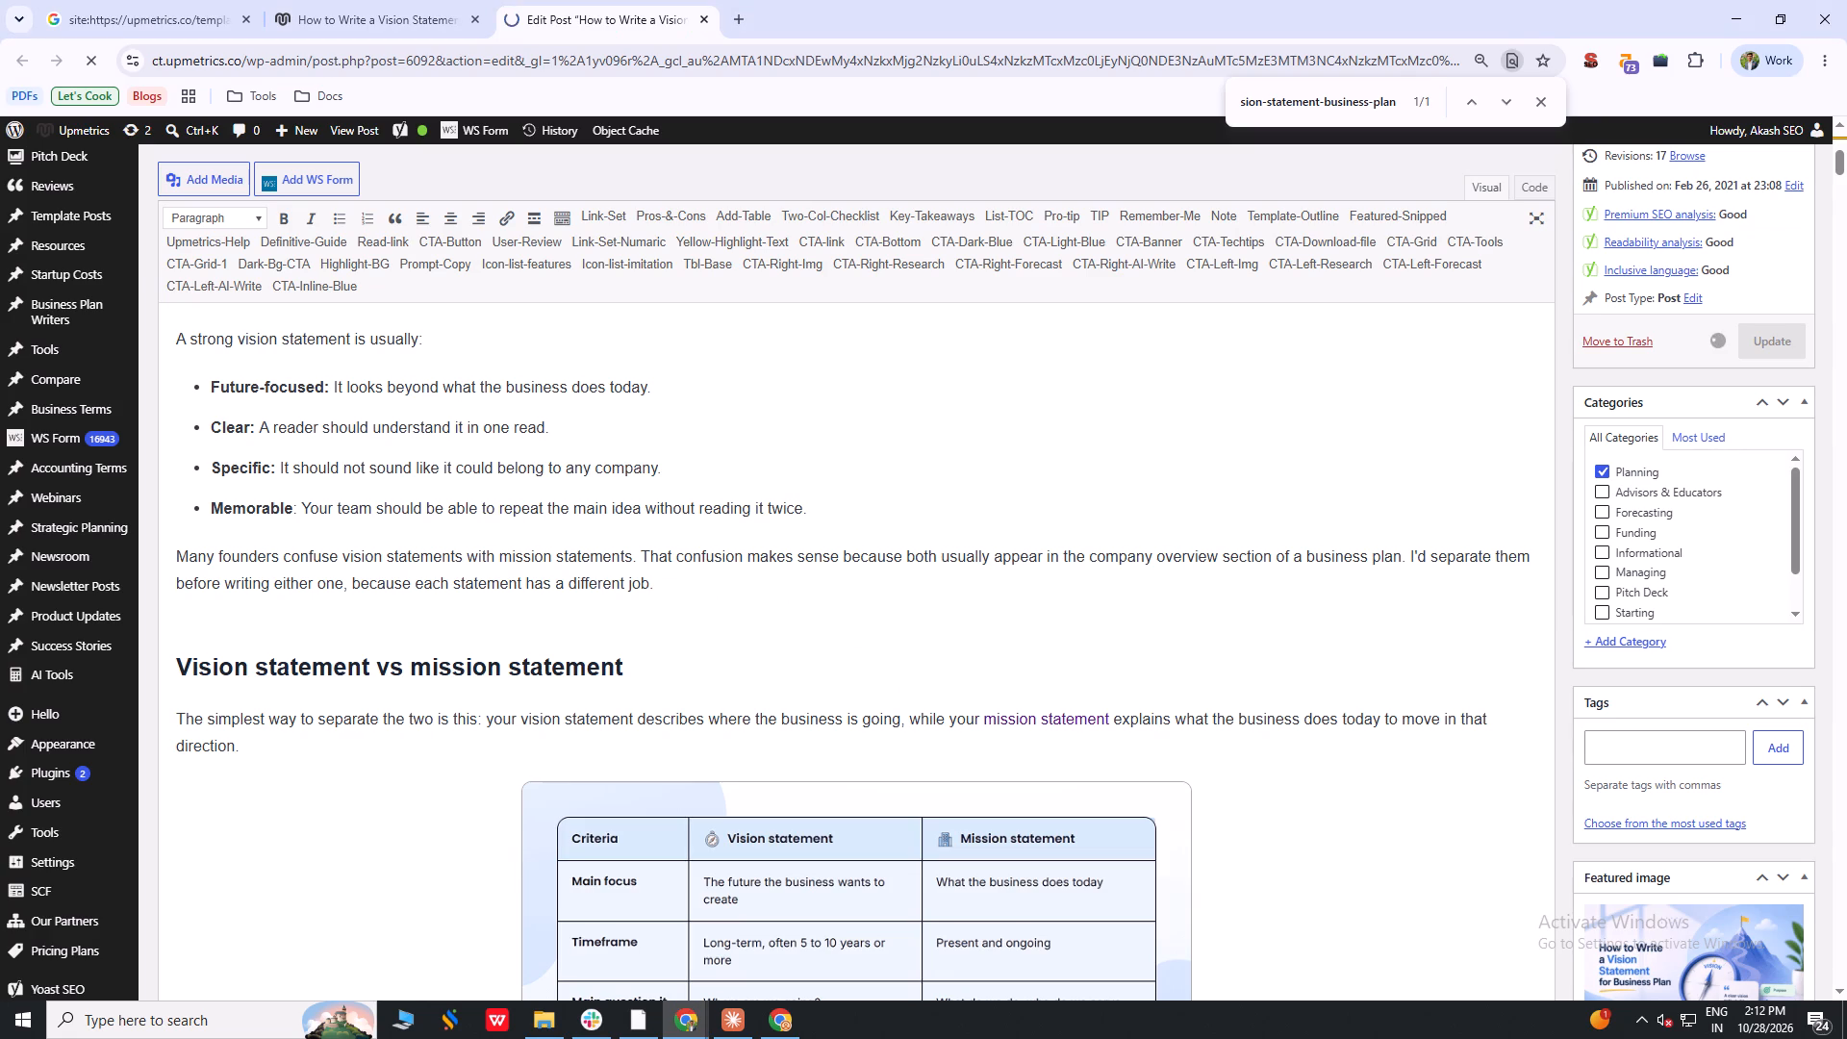
{"action": "key", "text": "alt+Tab"}
{"action": "key", "text": "alt+Tab"}
{"action": "left_click", "coordinate": [388, 0]}
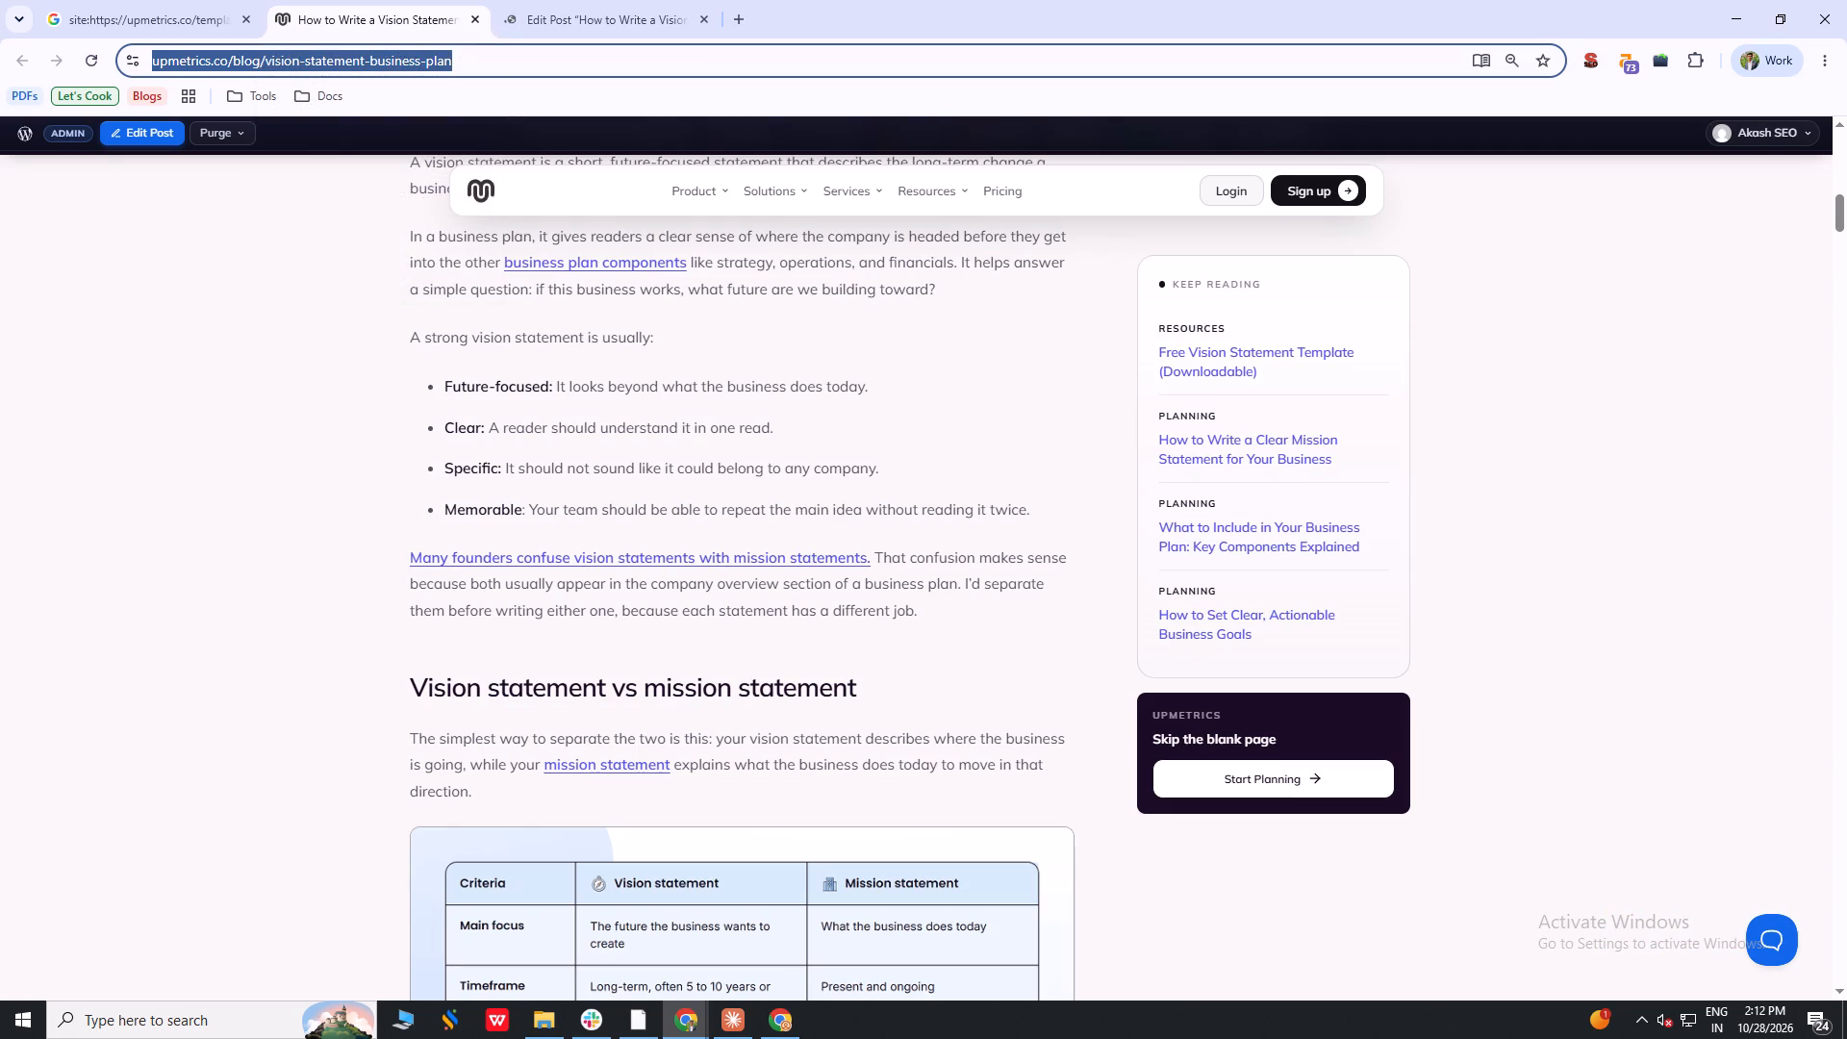
{"action": "key", "text": "F5"}
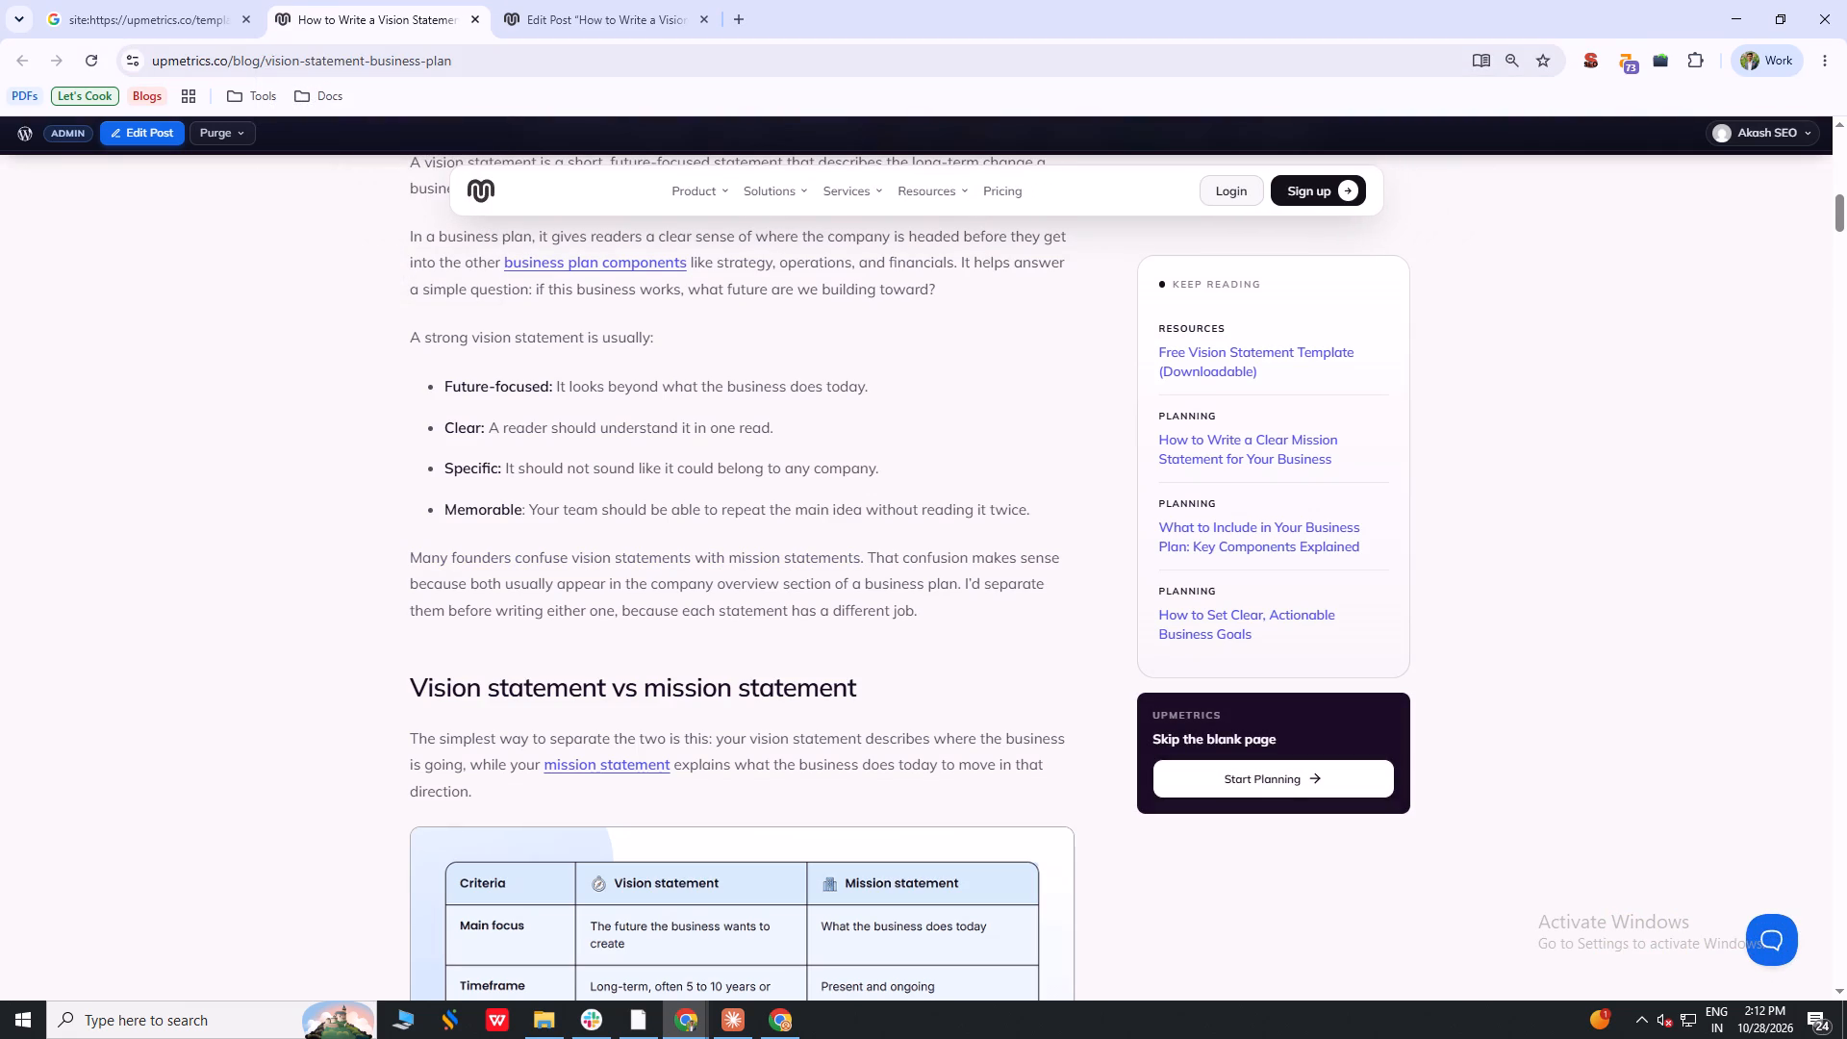
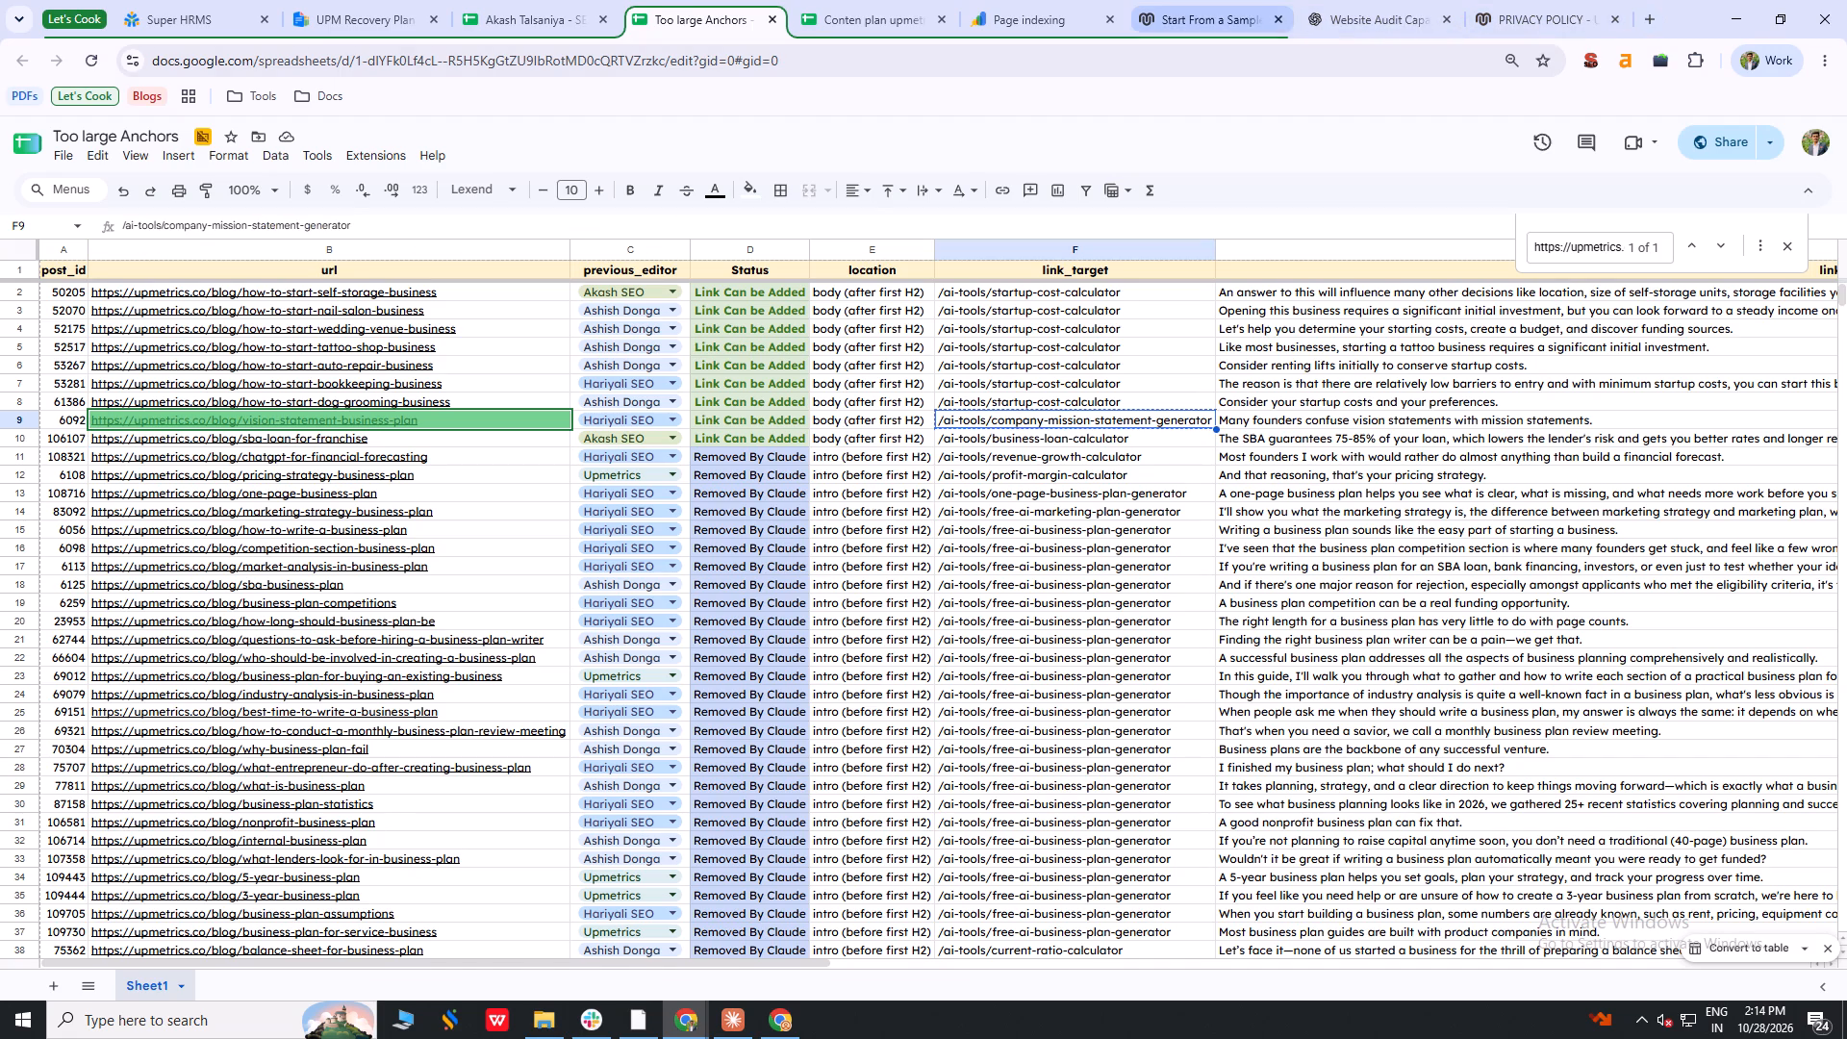
Open upmetrics.co/ai-tools/company-mission-statement-generator in place of the sample plan page and copy its full URL.
{"action": "left_click", "coordinate": [1168, 0]}
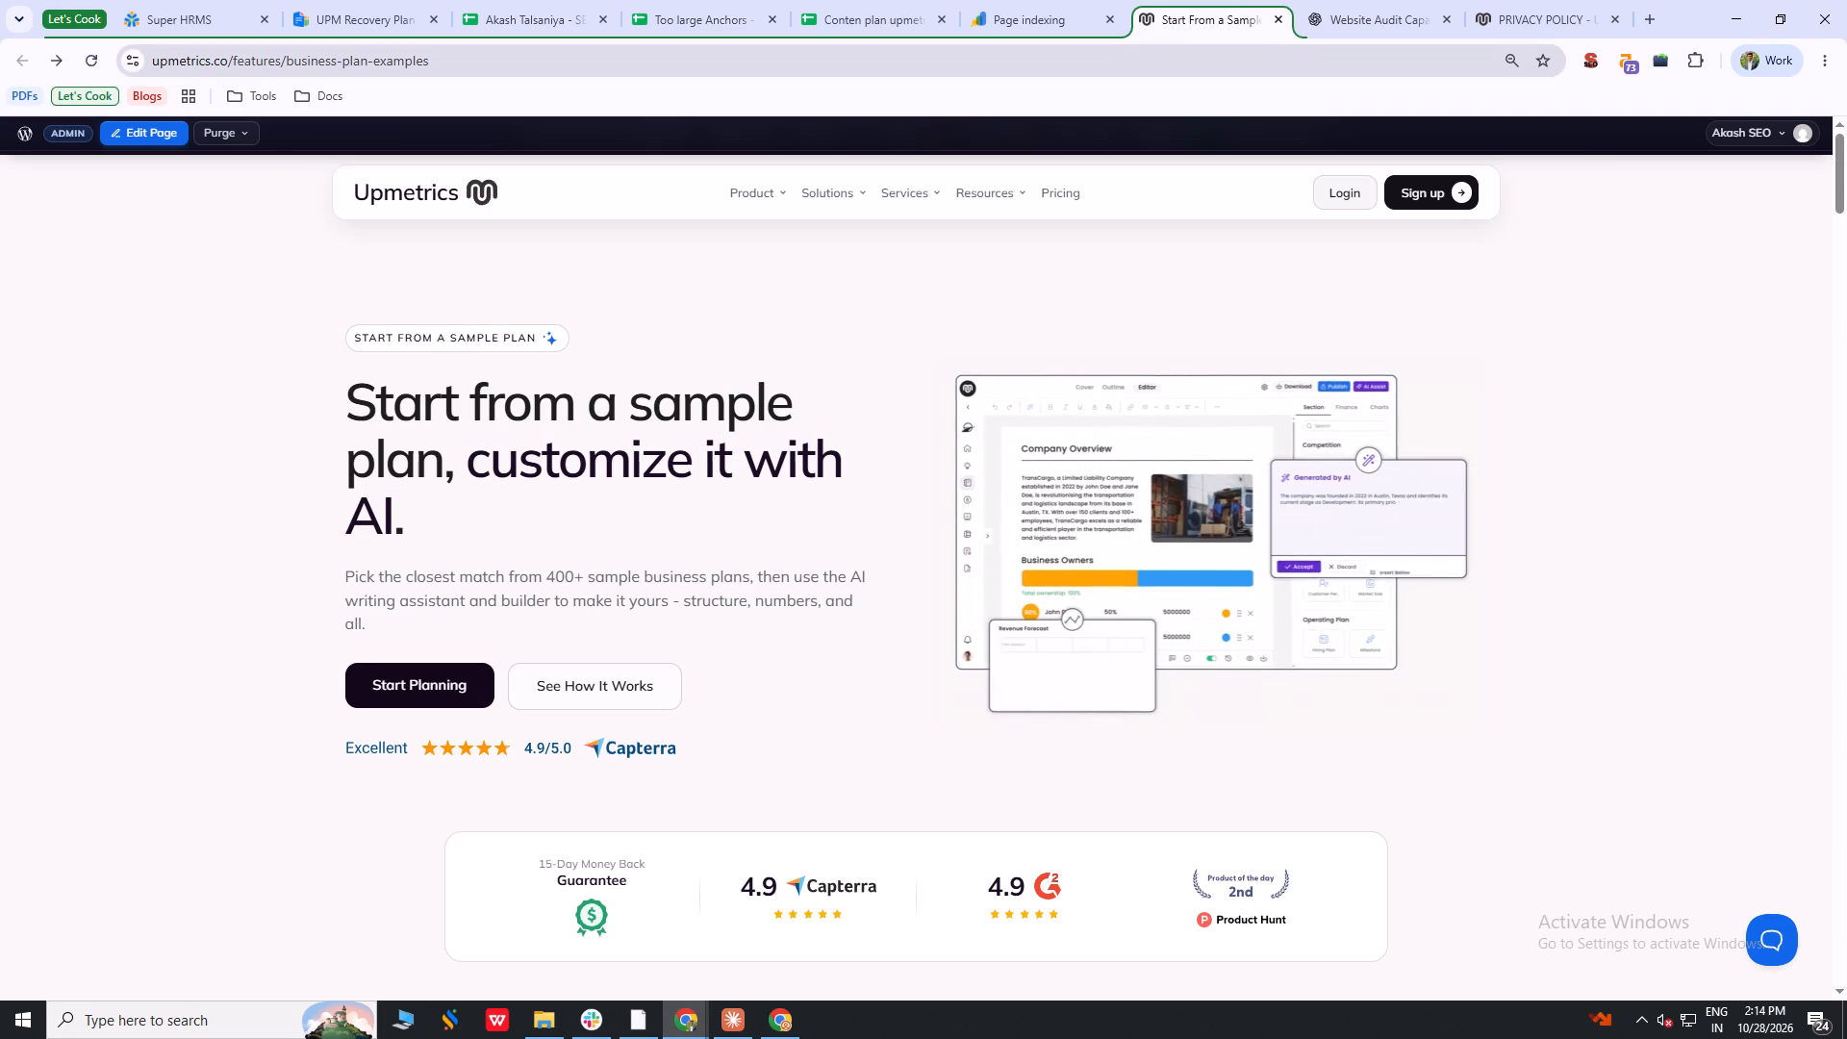
{"action": "left_click_drag", "start_coordinate": [229, 58], "coordinate": [627, 58]}
{"action": "key", "text": "ctrl+v"}
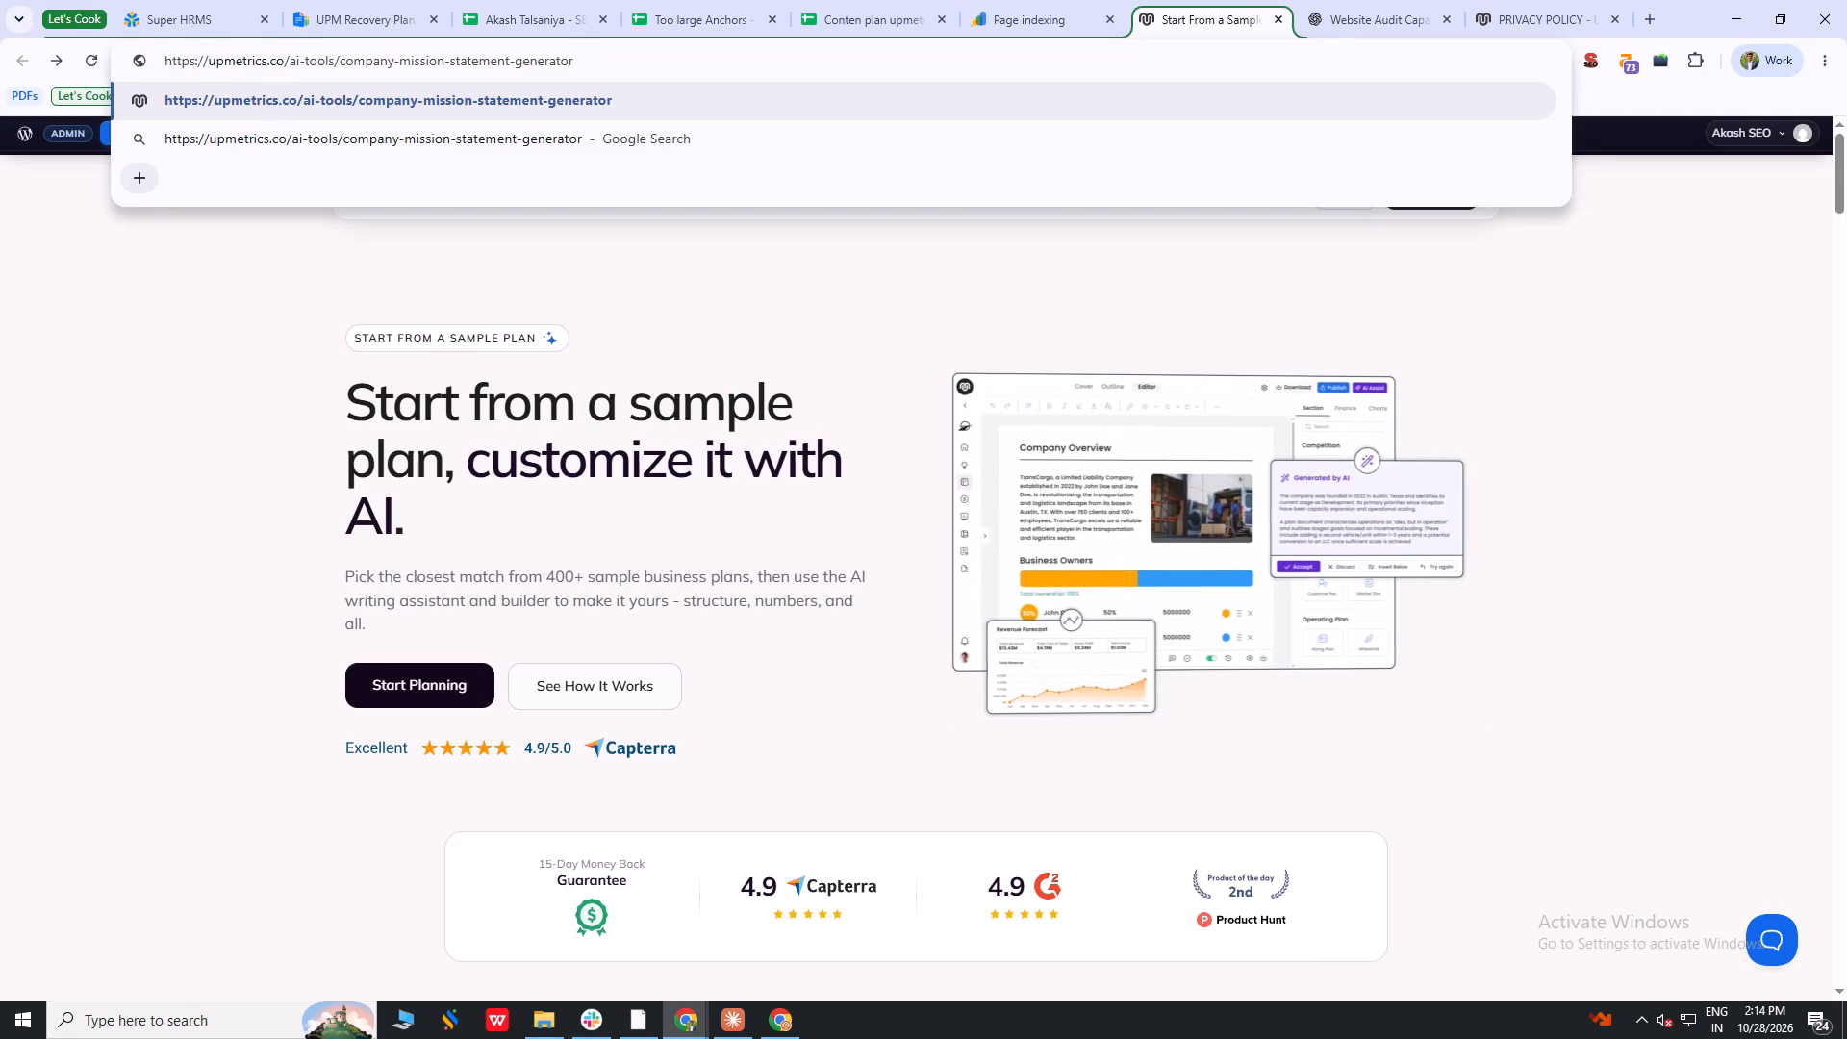
{"action": "key", "text": "Return"}
{"action": "left_click", "coordinate": [610, 58]}
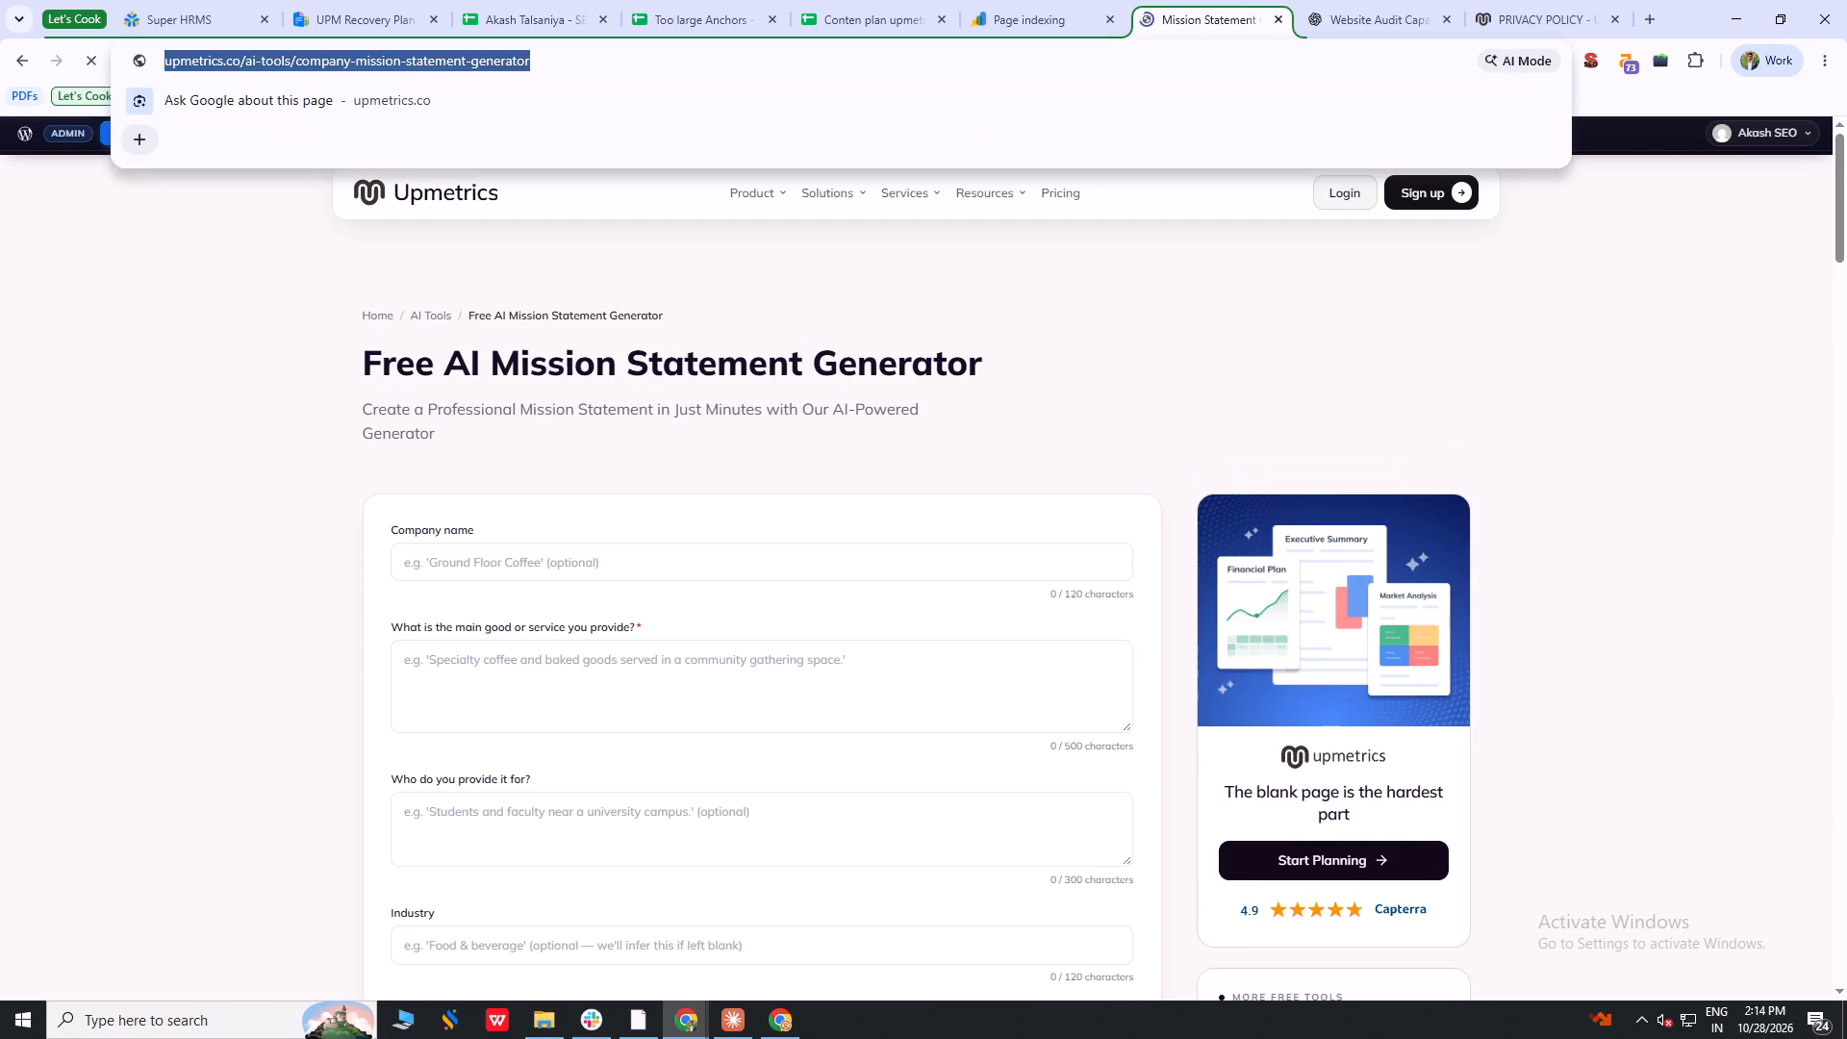
{"action": "key", "text": "ctrl+c"}
{"action": "key", "text": "ctrl+c"}
{"action": "key", "text": "ctrl+c"}
{"action": "key", "text": "ctrl+c"}
{"action": "key", "text": "ctrl+c"}
{"action": "key", "text": "ctrl+c"}
{"action": "key", "text": "ctrl+c"}
{"action": "key", "text": "ctrl+c"}
{"action": "key", "text": "ctrl+c"}
{"action": "key", "text": "ctrl+c"}
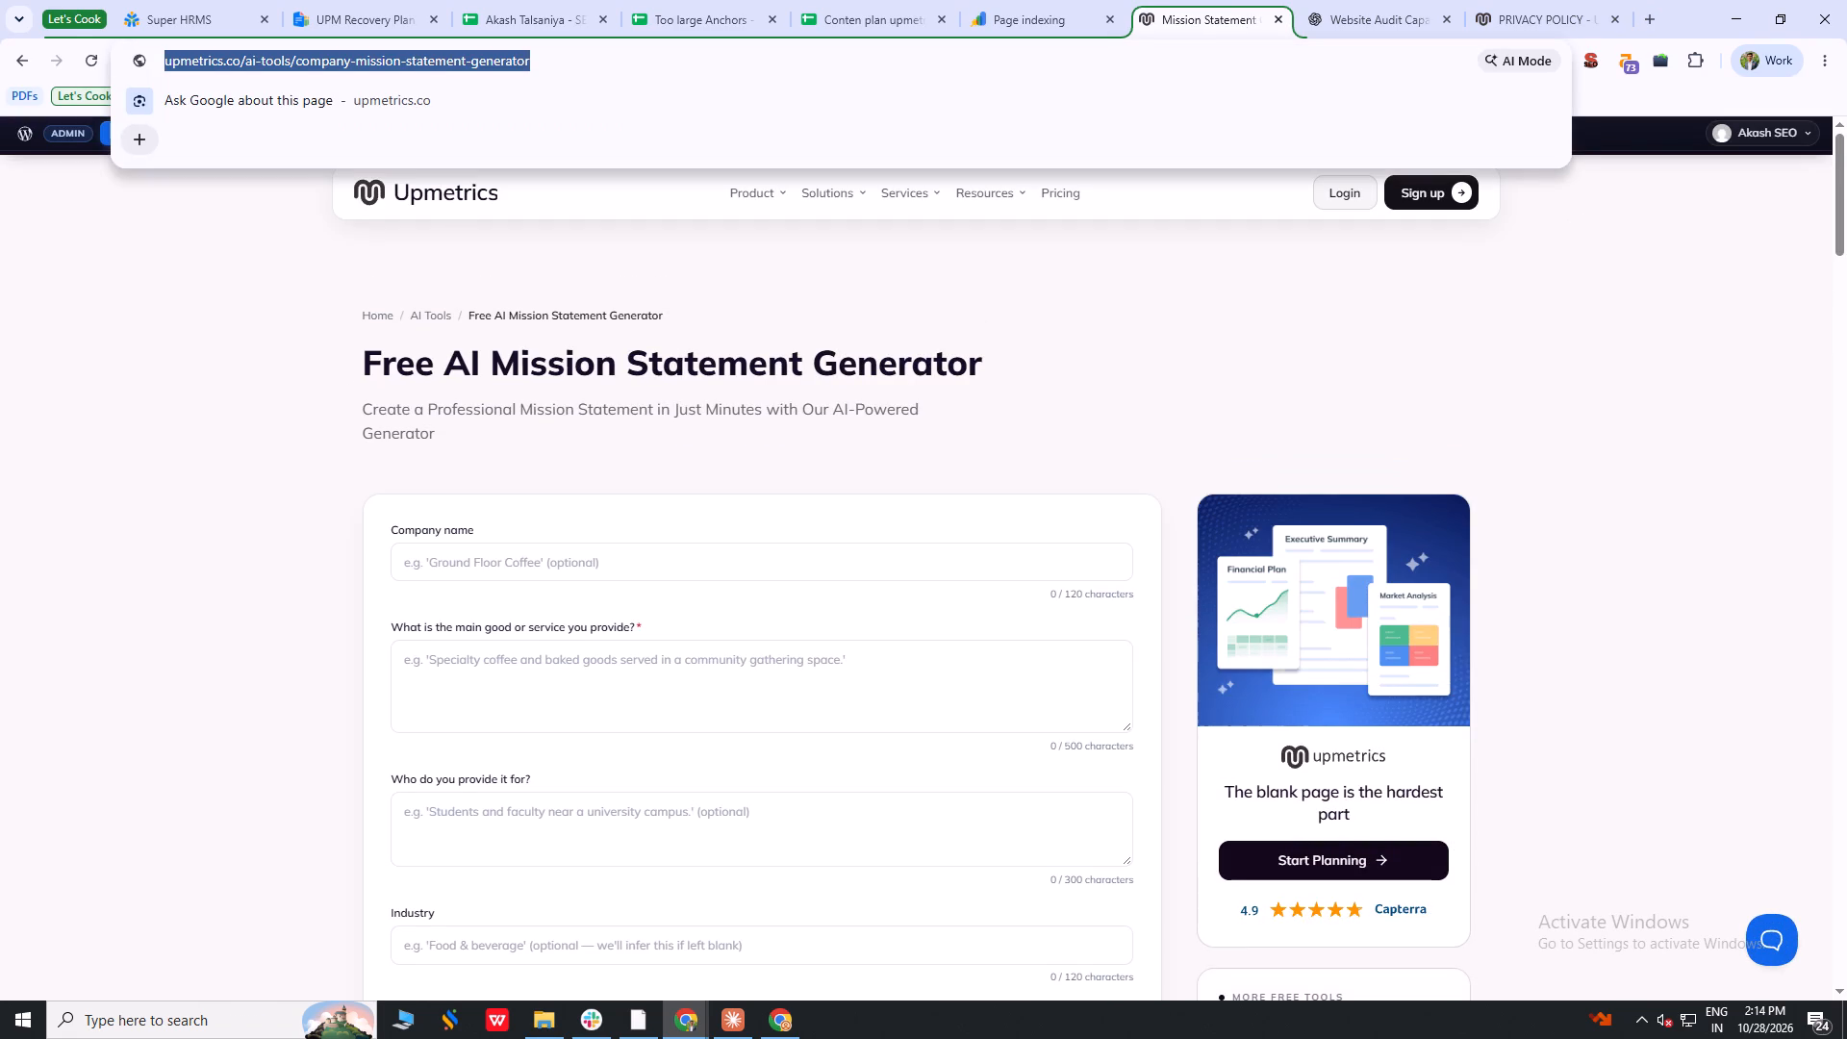
Check the mission statement generator page's SEO summary and its Google indexing with a site: search, and return to the page.
{"action": "left_click", "coordinate": [1003, 352]}
{"action": "left_click", "coordinate": [1598, 59]}
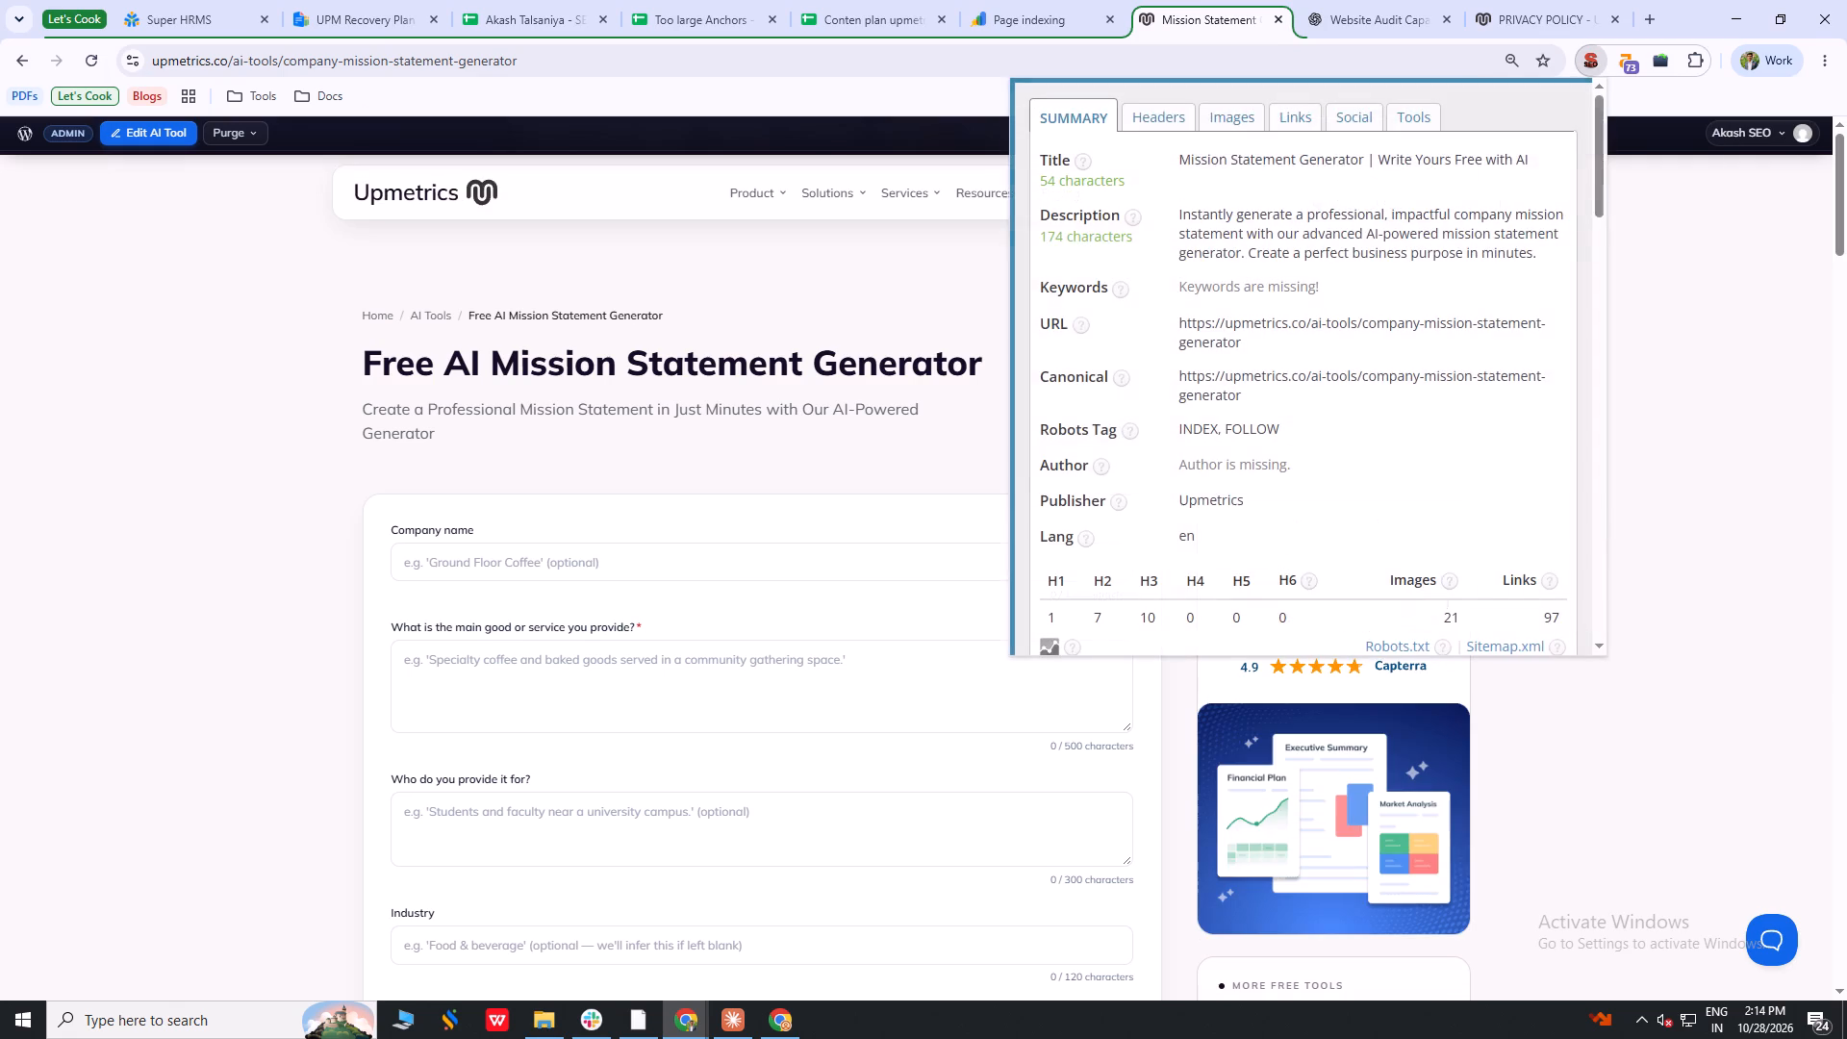
{"action": "left_click", "coordinate": [834, 381]}
{"action": "left_click", "coordinate": [620, 63]}
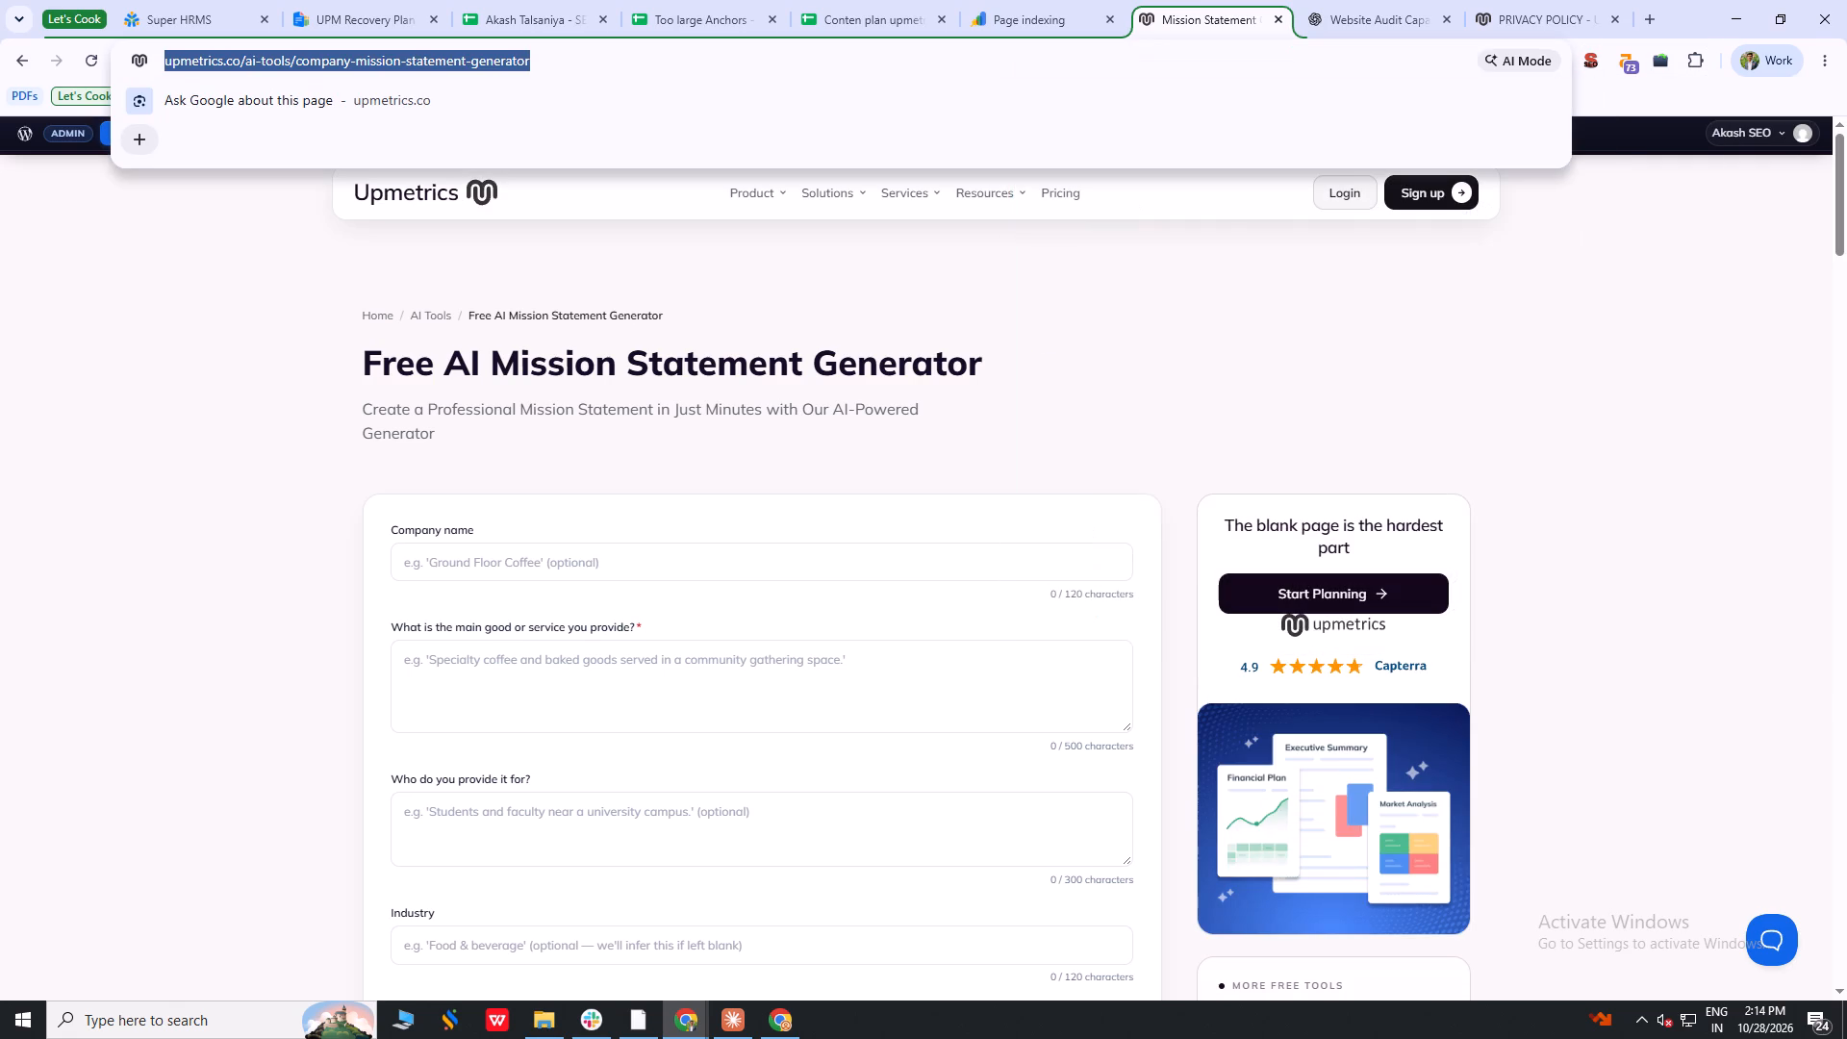
{"action": "key", "text": "ctrl+Left"}
{"action": "key", "text": "ctrl+Left"}
{"action": "key", "text": "ctrl+Left"}
{"action": "type", "text": "site"}
{"action": "key", "text": "shift+colon"}
{"action": "key", "text": "Return"}
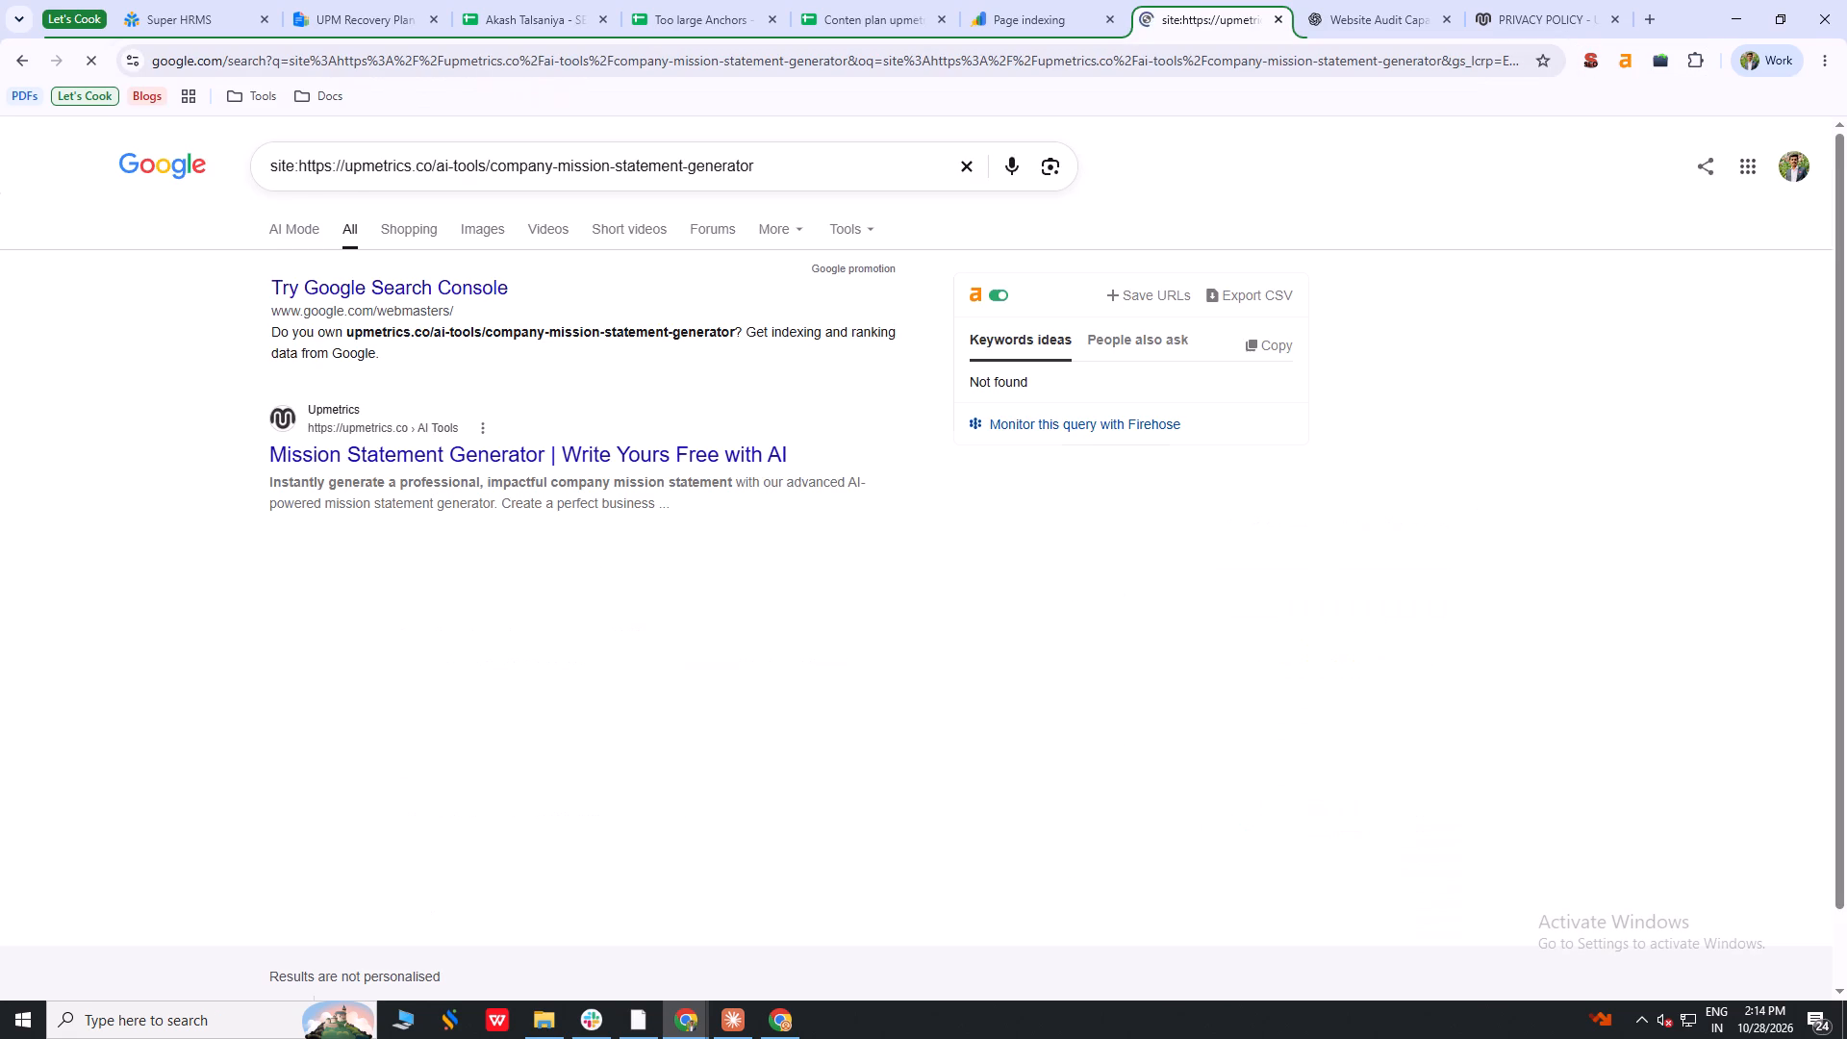
{"action": "left_click", "coordinate": [11, 58]}
{"action": "key", "text": "alt+Tab"}
{"action": "key", "text": "alt+Tab"}
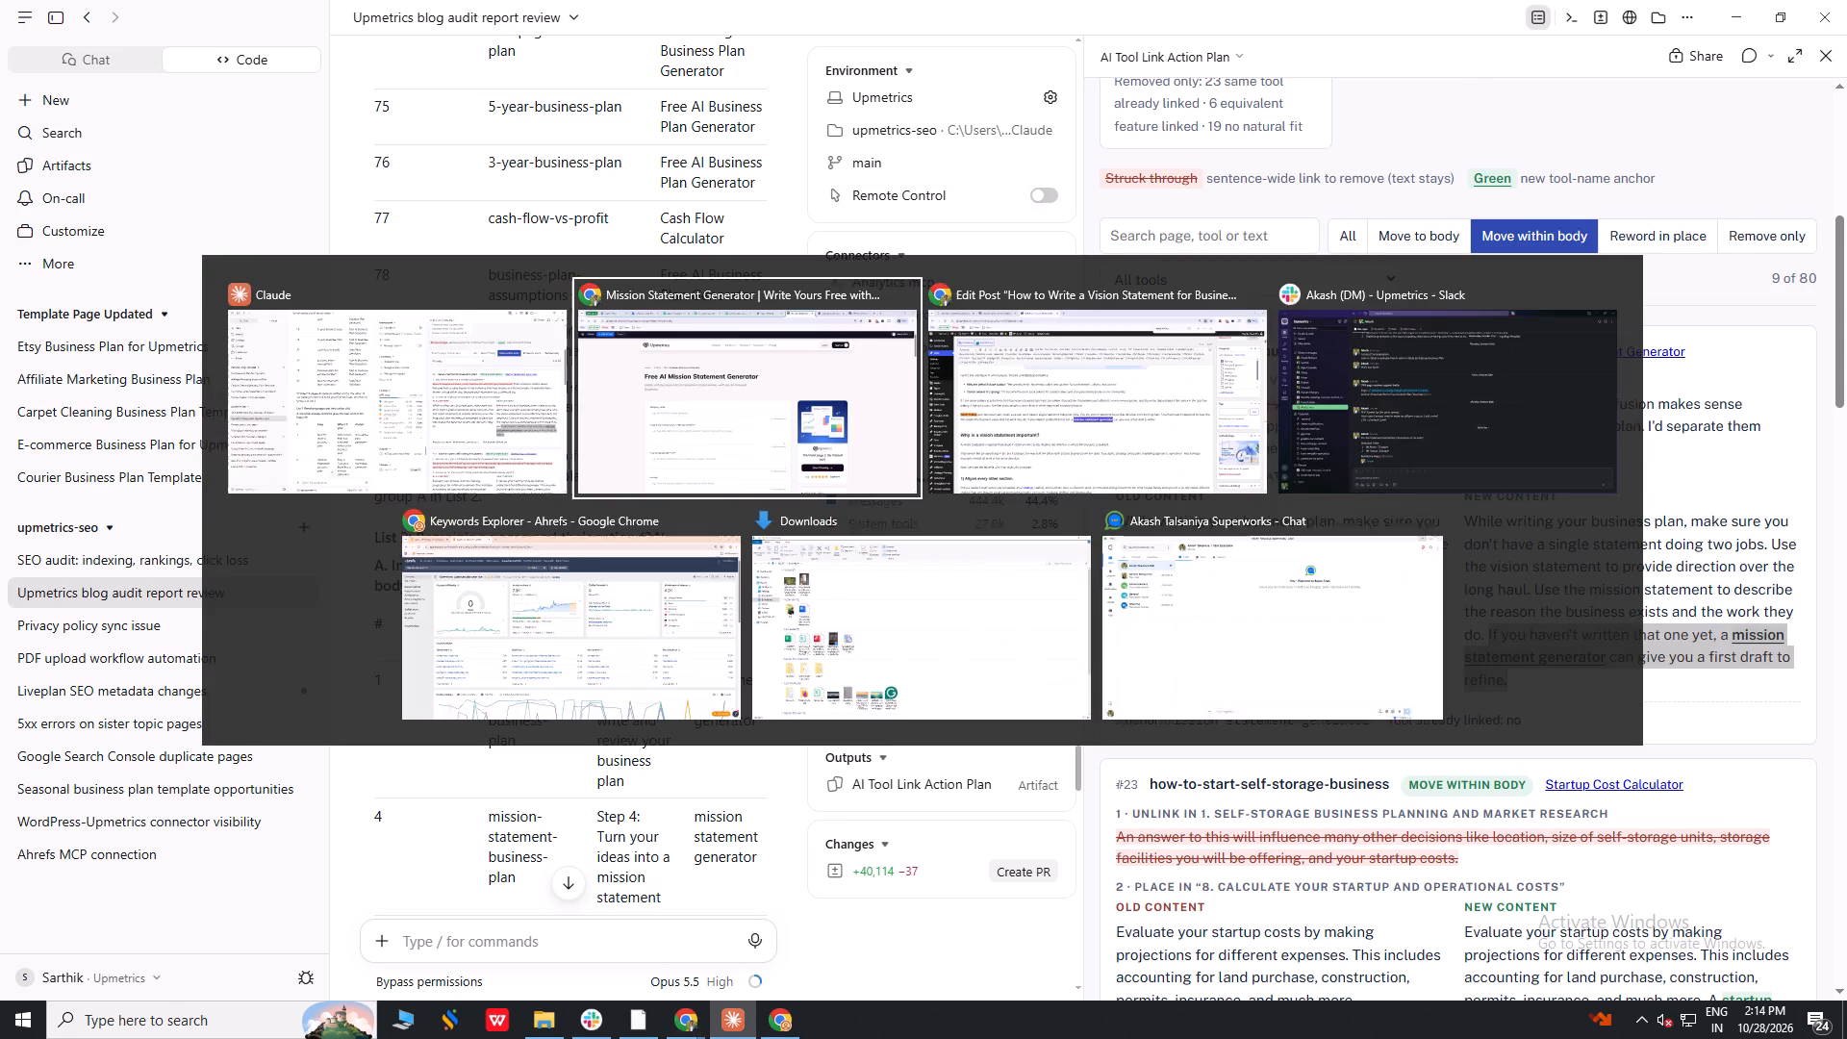
{"action": "key", "text": "alt+Tab"}
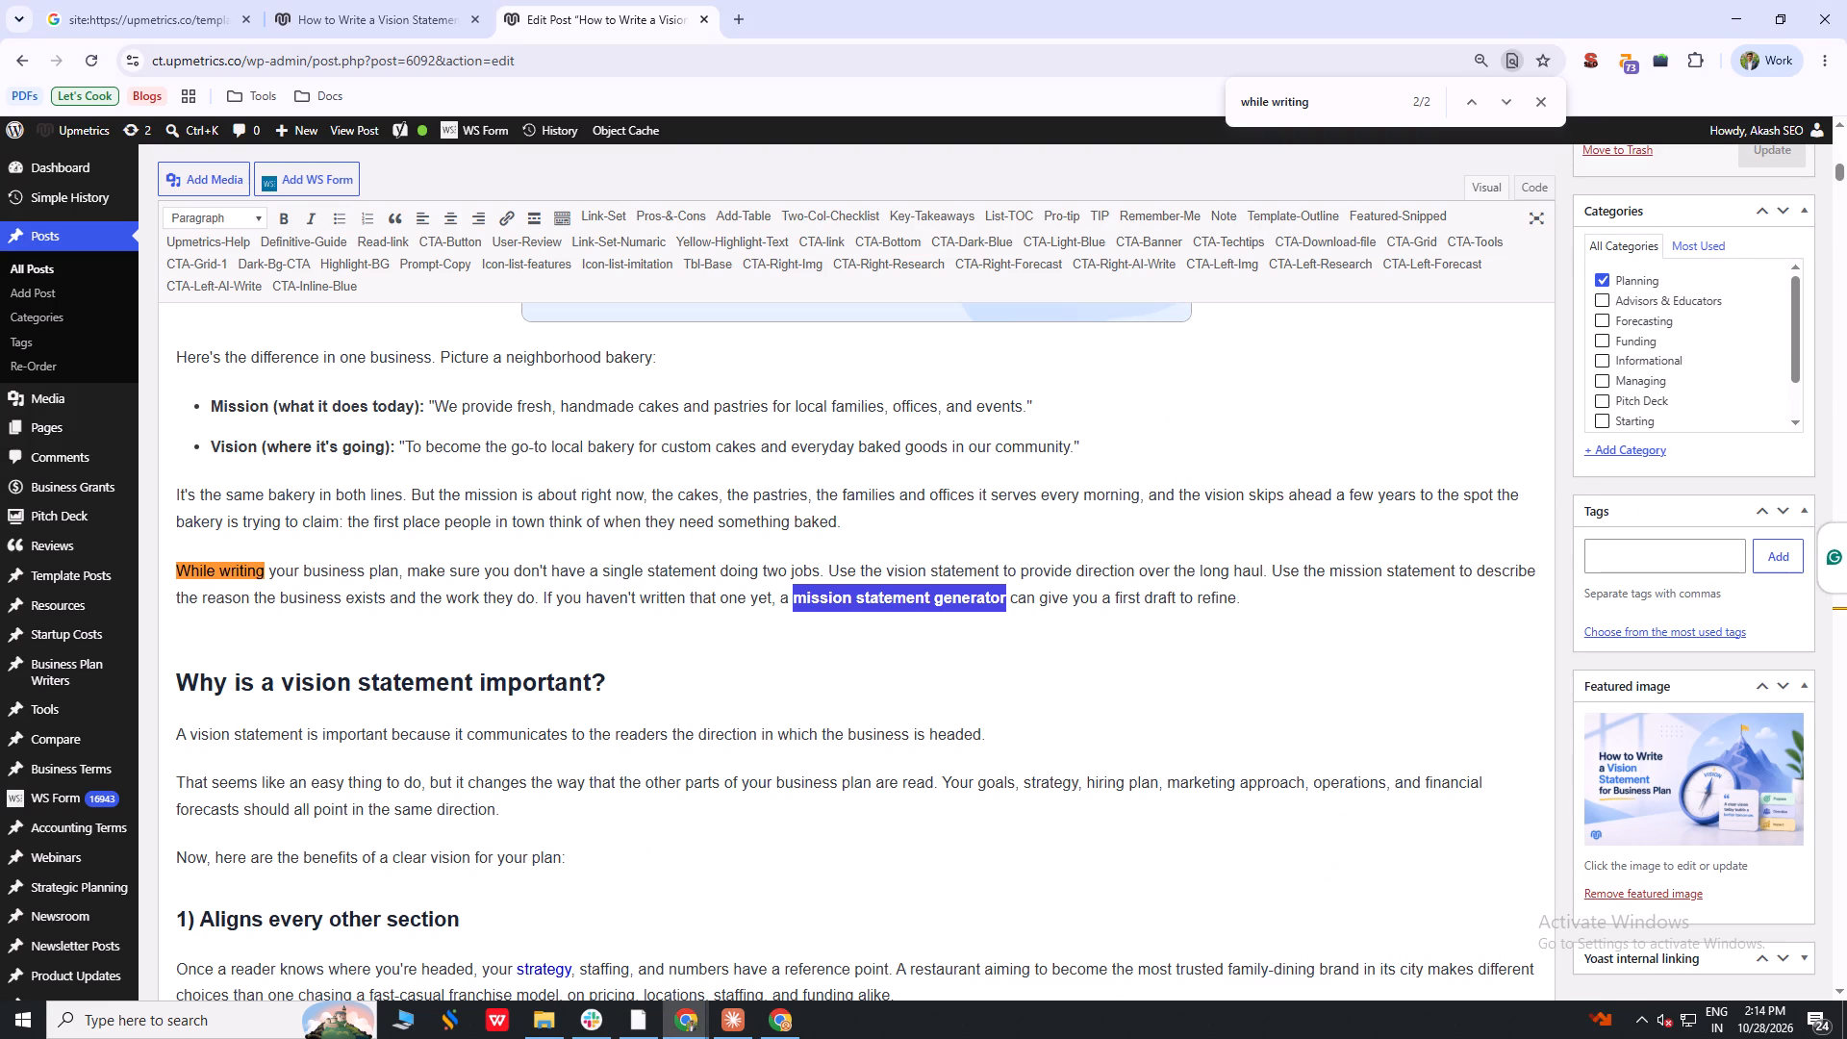
{"action": "key", "text": "ctrl+k"}
{"action": "key", "text": "ctrl+v"}
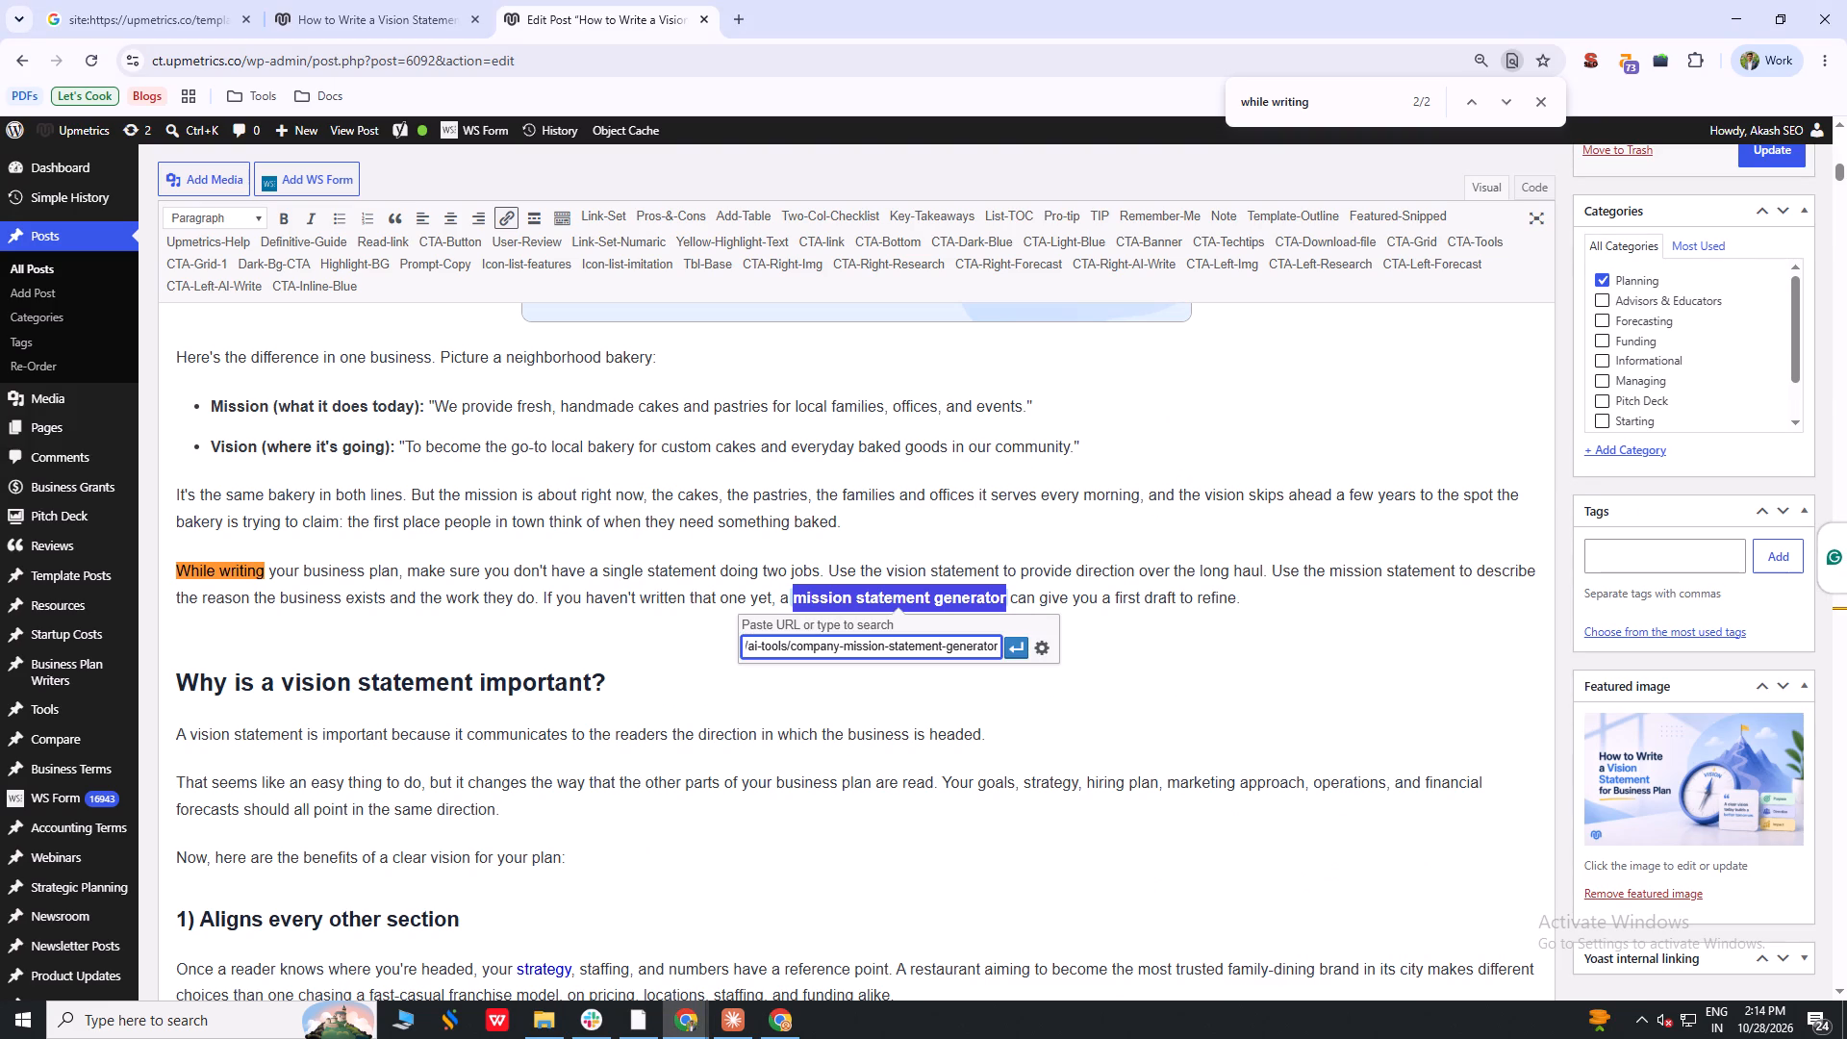
{"action": "left_click", "coordinate": [1020, 646]}
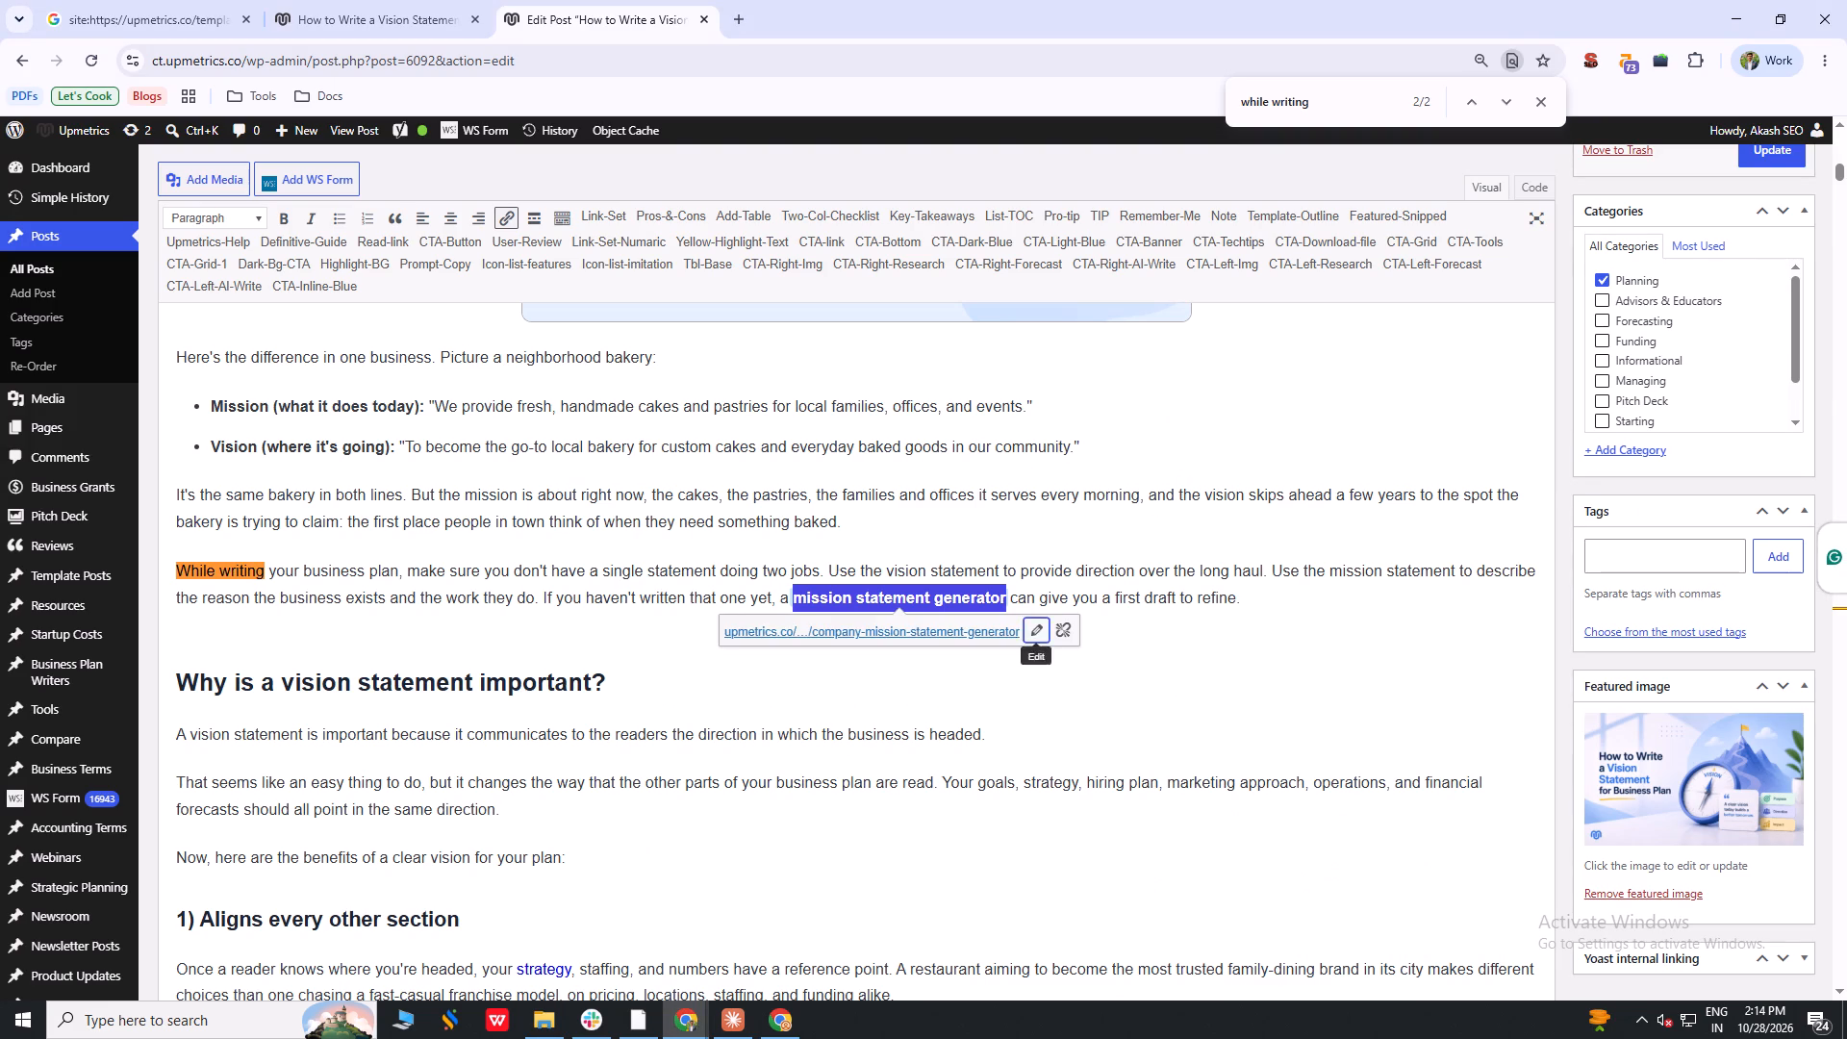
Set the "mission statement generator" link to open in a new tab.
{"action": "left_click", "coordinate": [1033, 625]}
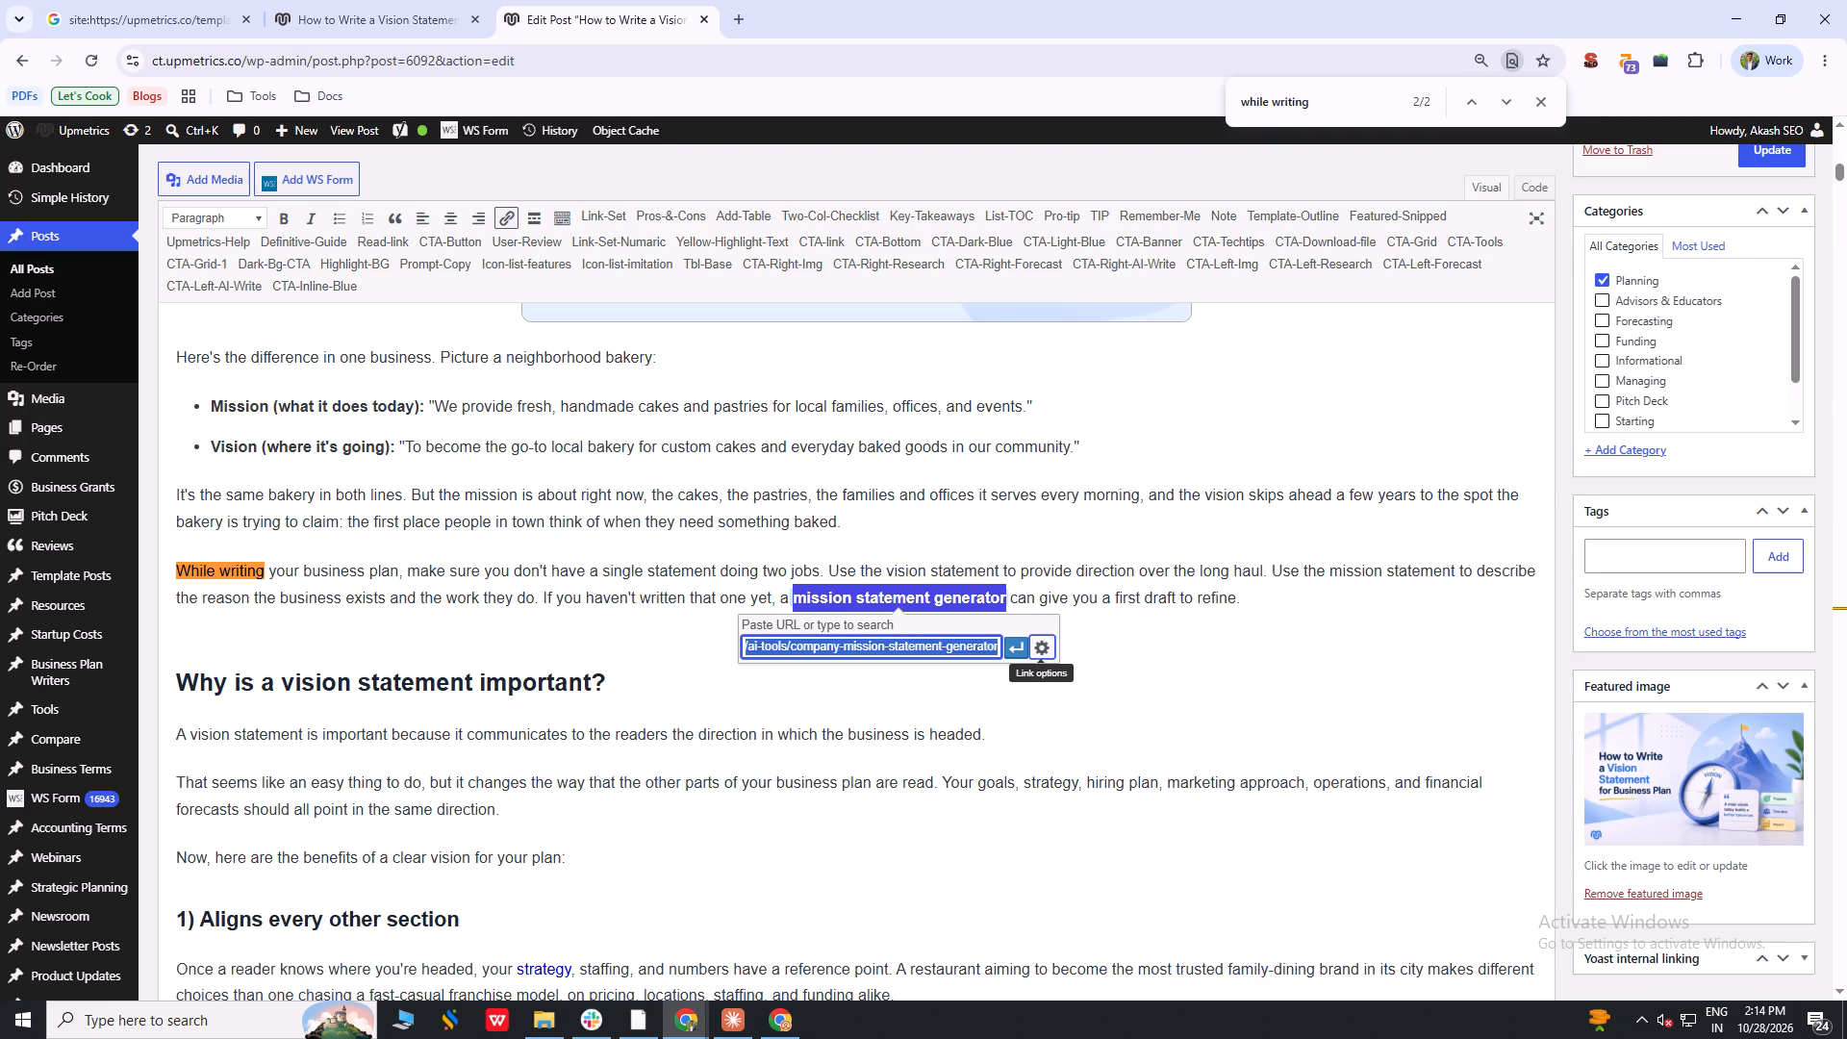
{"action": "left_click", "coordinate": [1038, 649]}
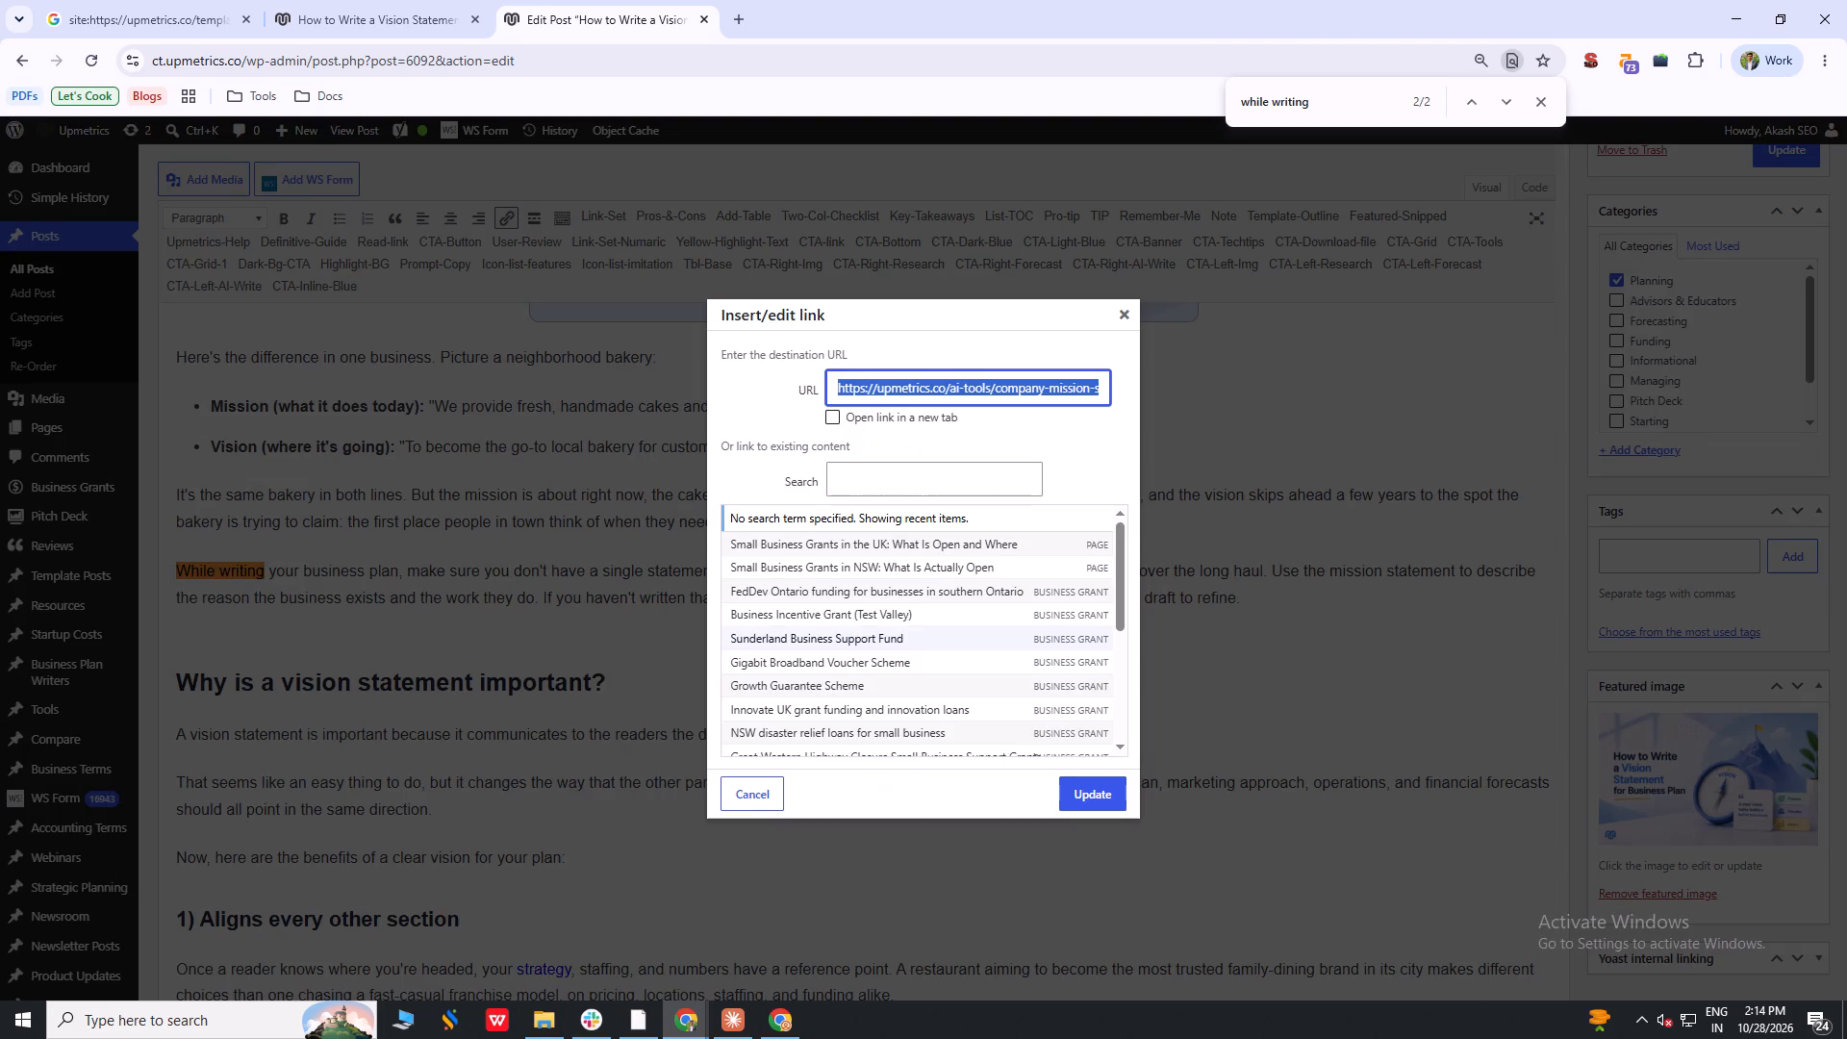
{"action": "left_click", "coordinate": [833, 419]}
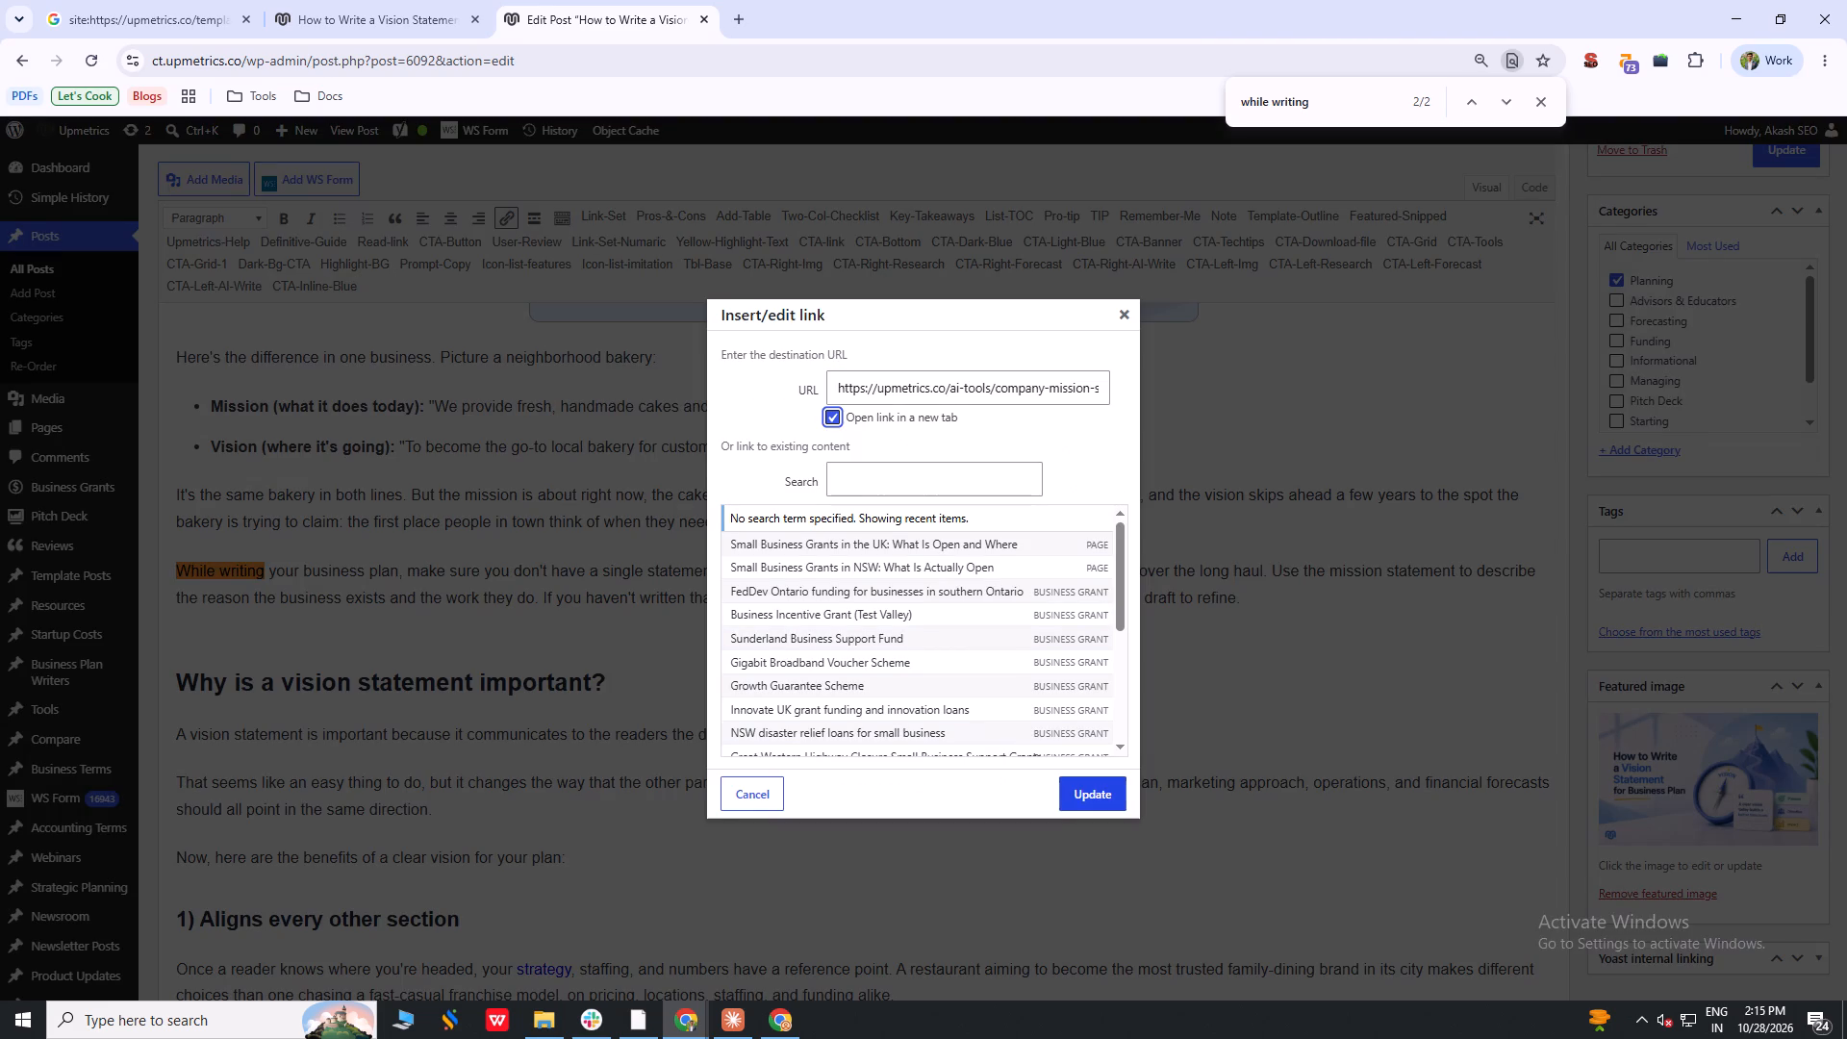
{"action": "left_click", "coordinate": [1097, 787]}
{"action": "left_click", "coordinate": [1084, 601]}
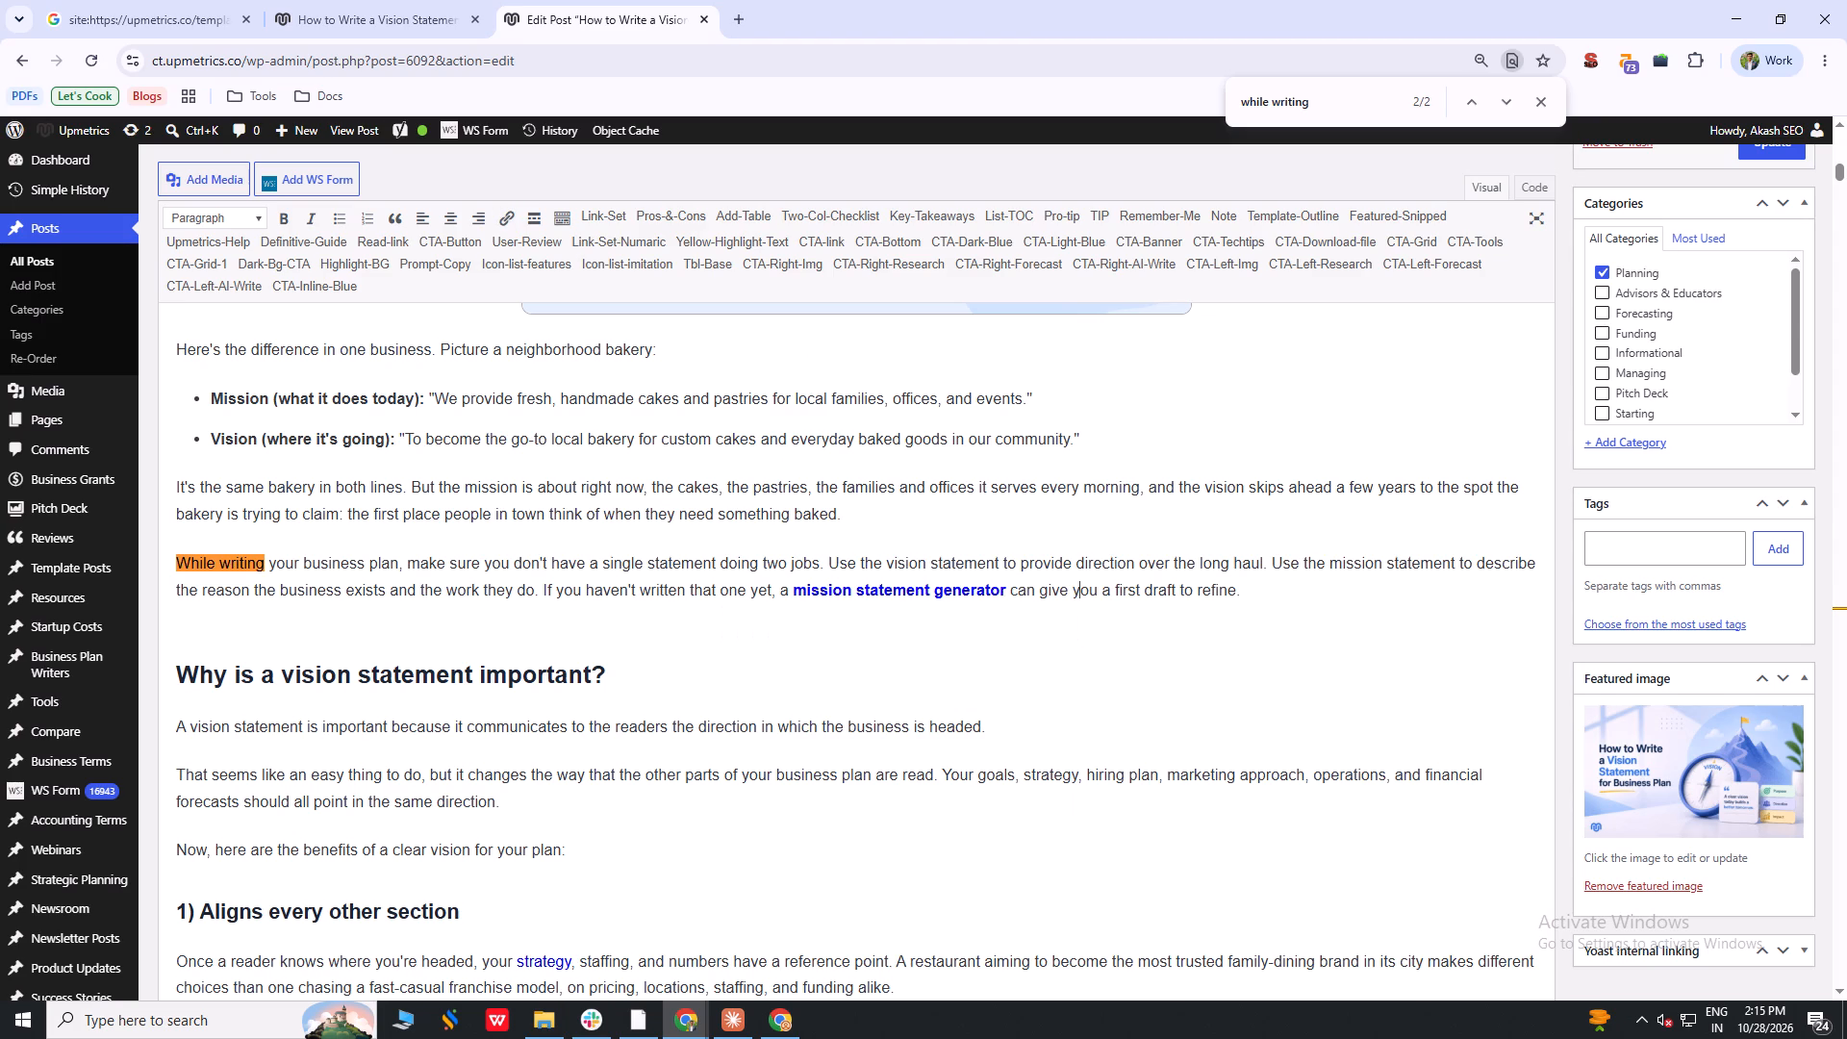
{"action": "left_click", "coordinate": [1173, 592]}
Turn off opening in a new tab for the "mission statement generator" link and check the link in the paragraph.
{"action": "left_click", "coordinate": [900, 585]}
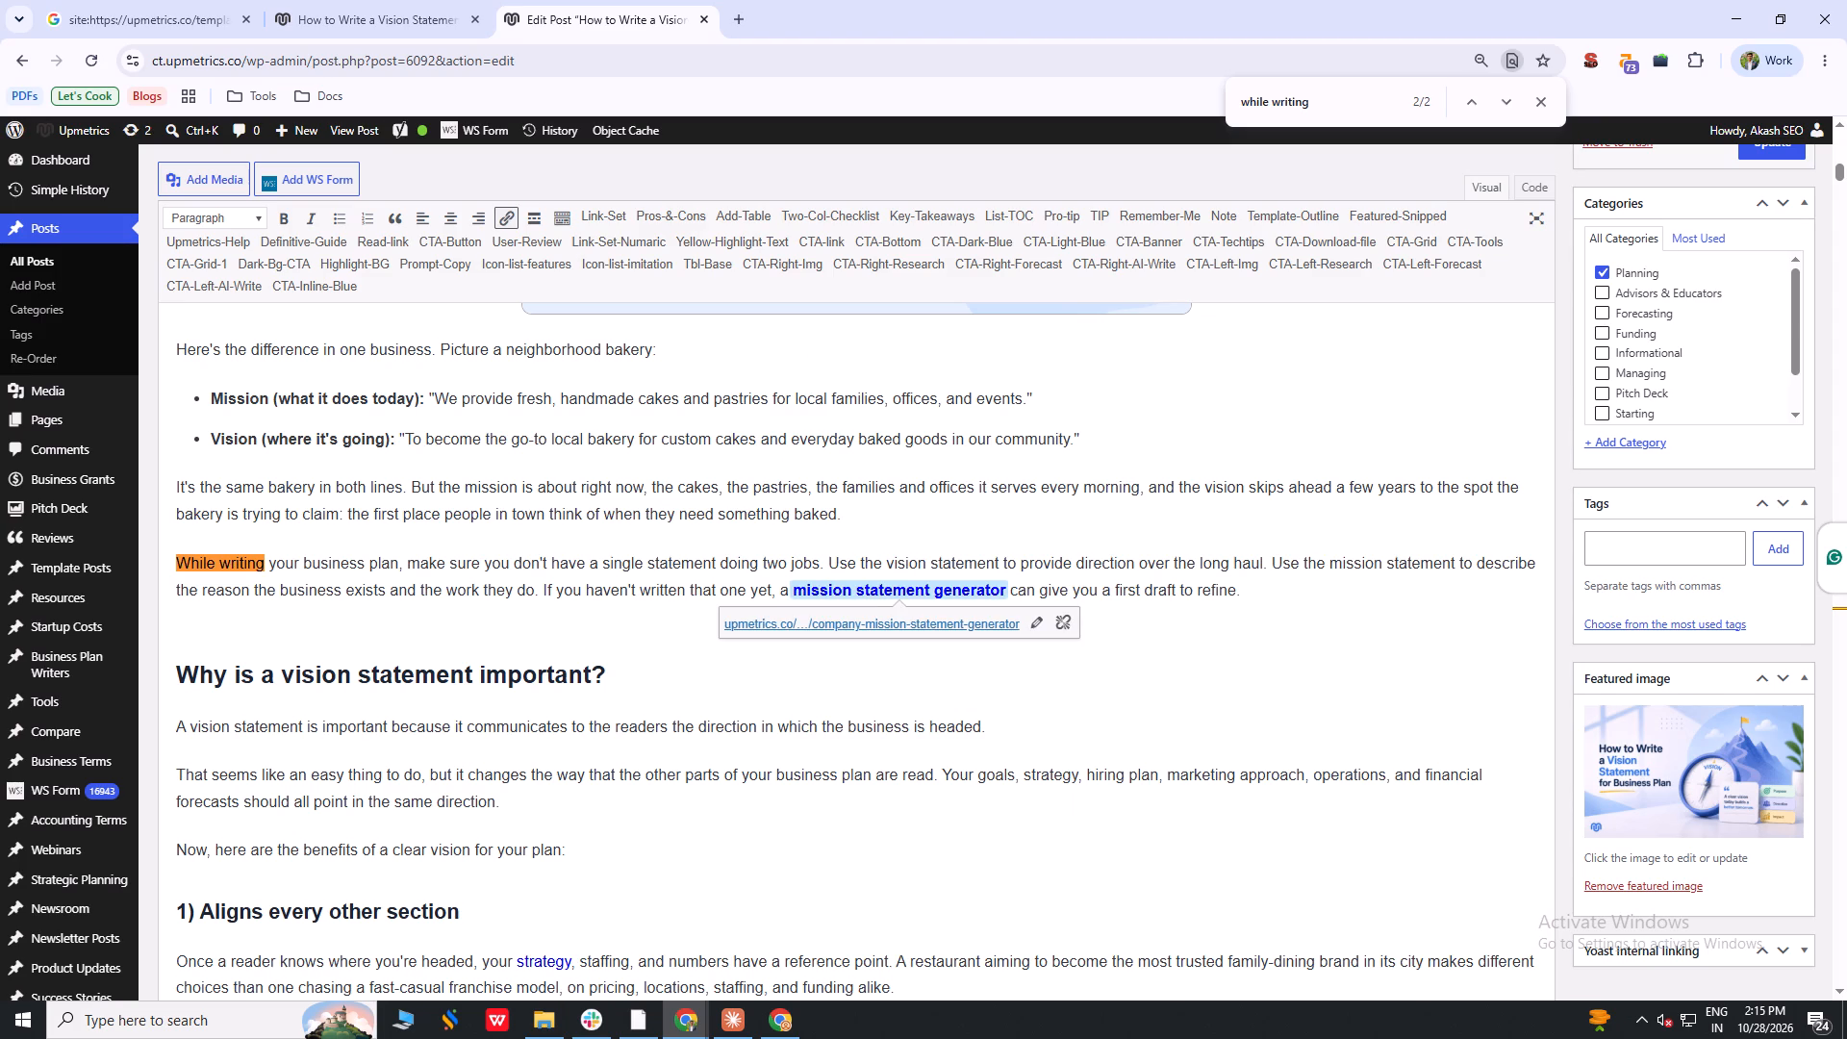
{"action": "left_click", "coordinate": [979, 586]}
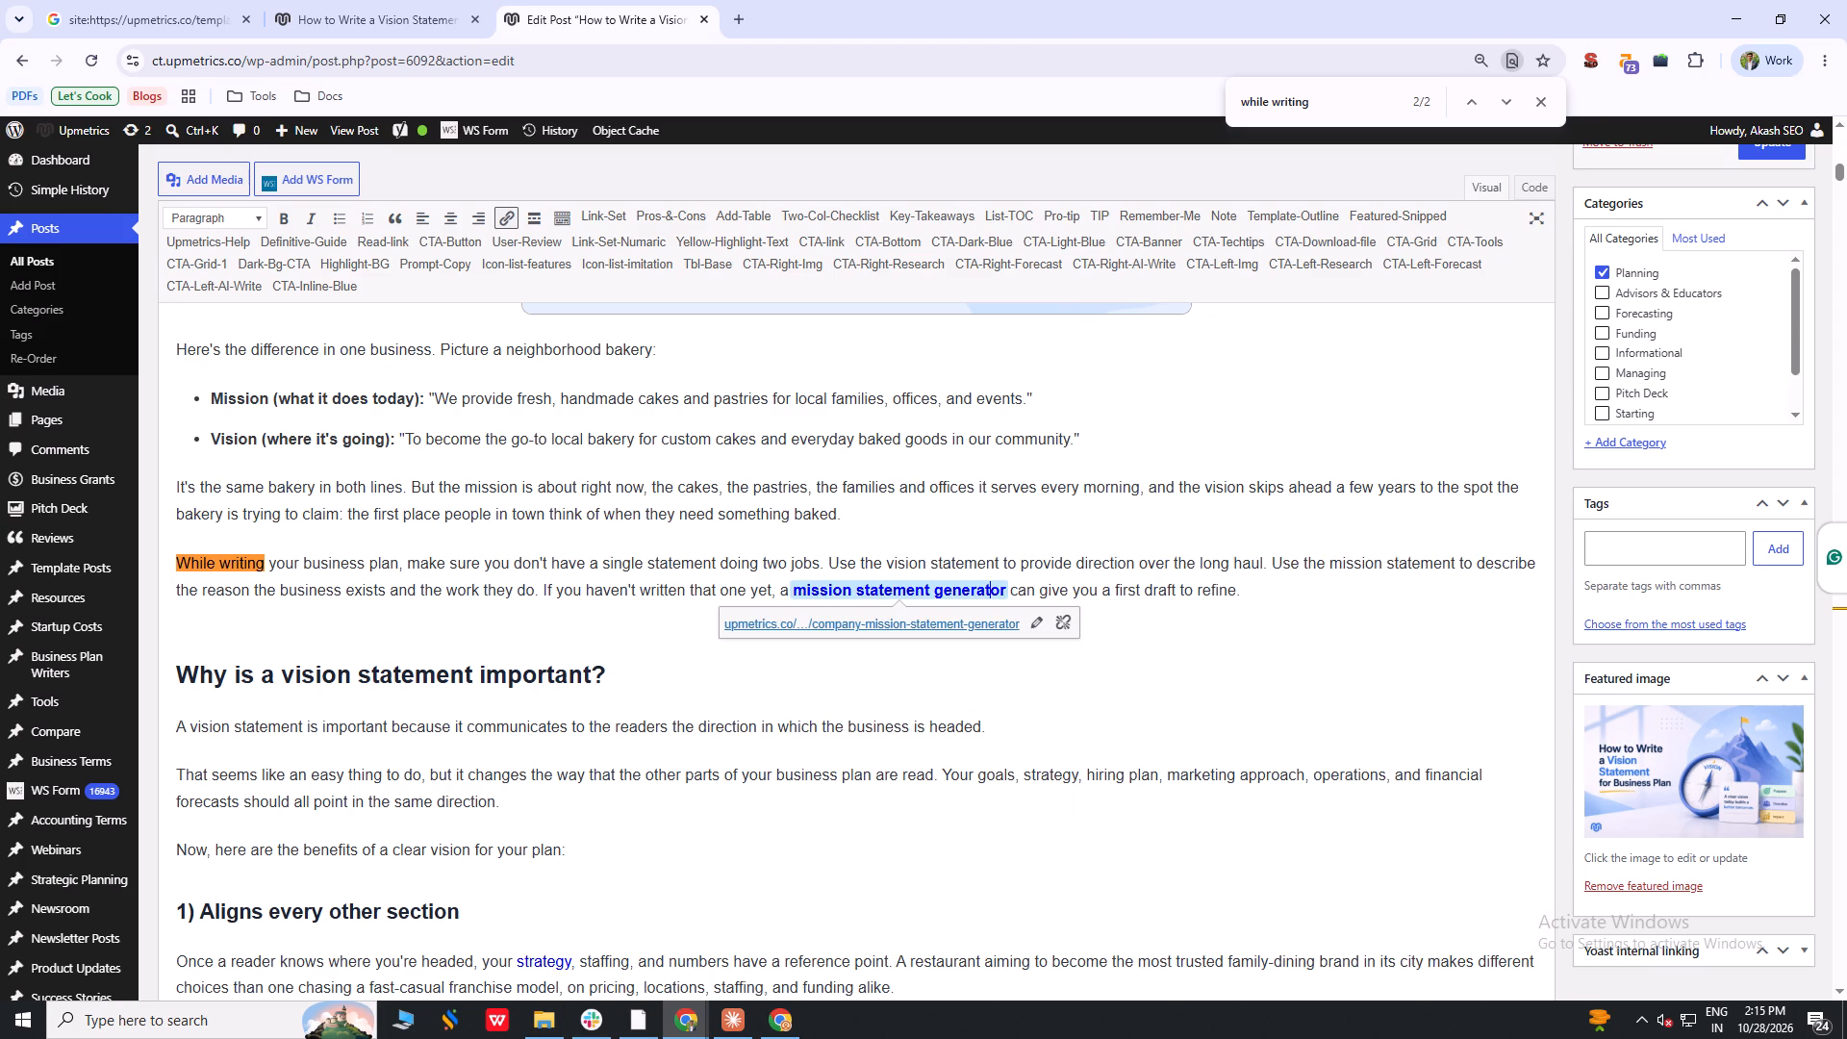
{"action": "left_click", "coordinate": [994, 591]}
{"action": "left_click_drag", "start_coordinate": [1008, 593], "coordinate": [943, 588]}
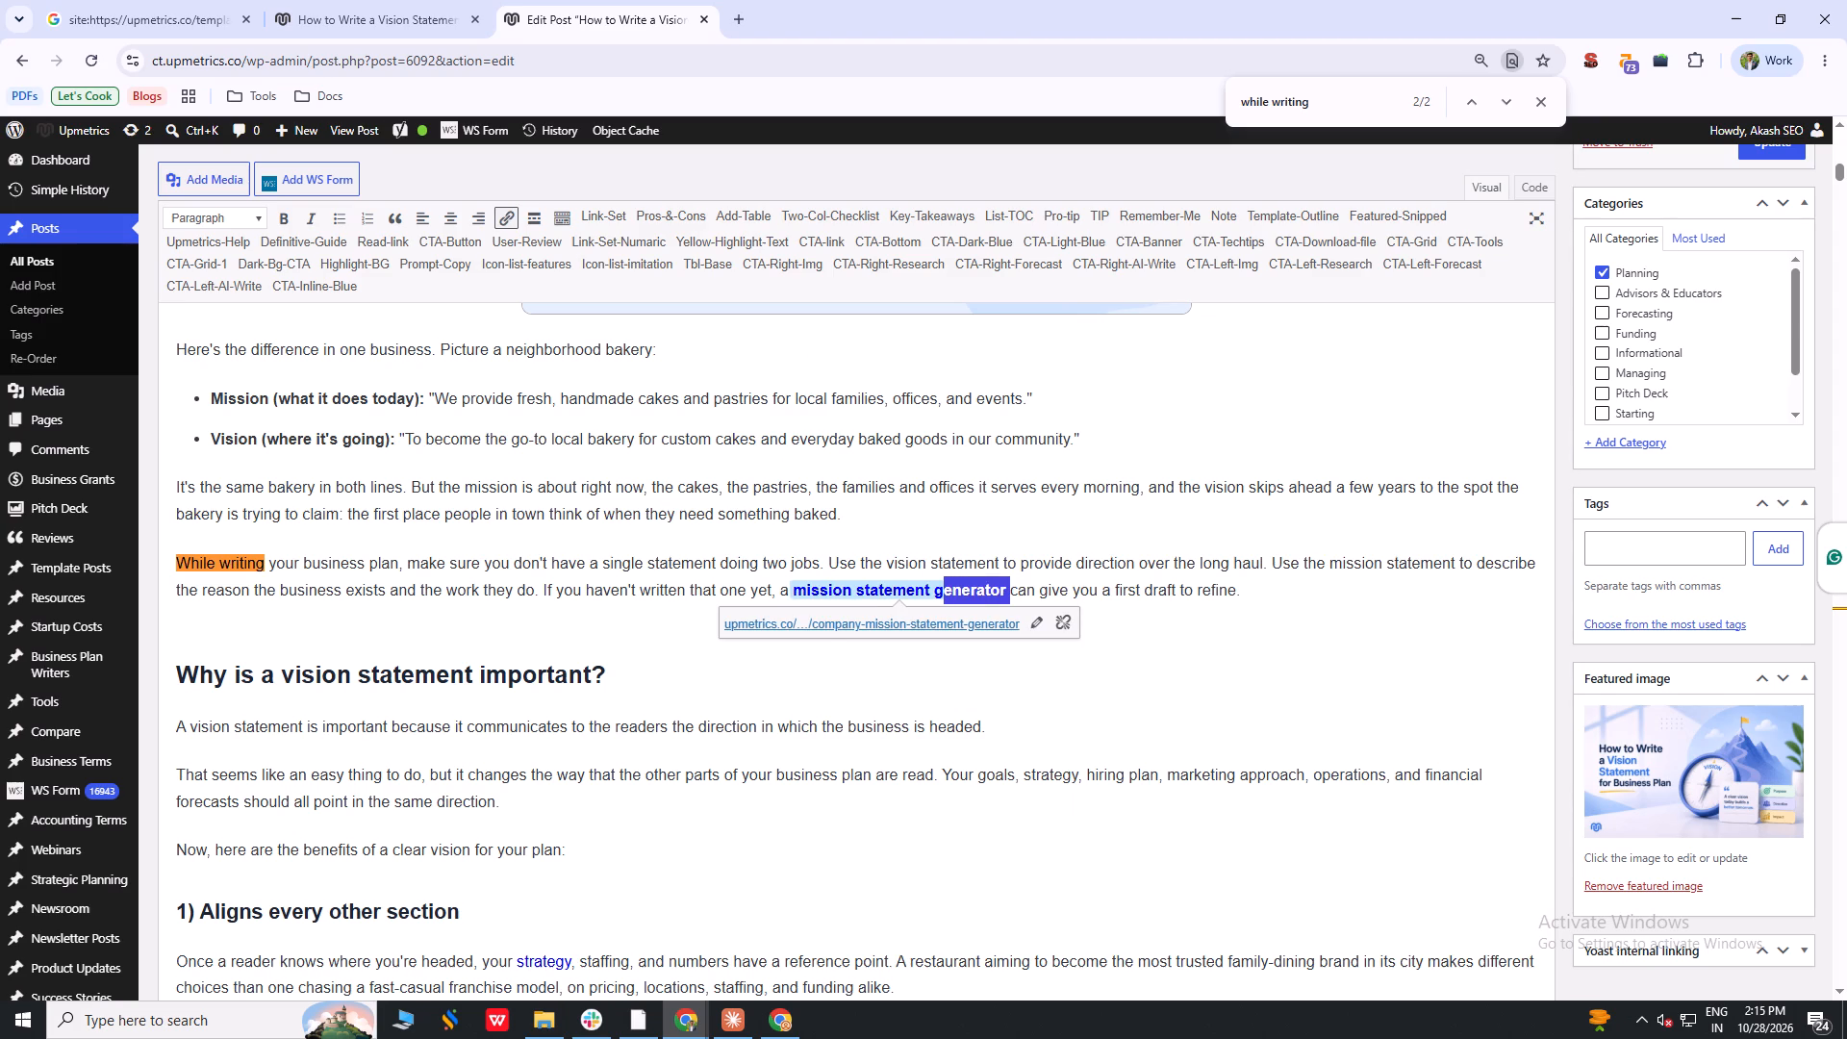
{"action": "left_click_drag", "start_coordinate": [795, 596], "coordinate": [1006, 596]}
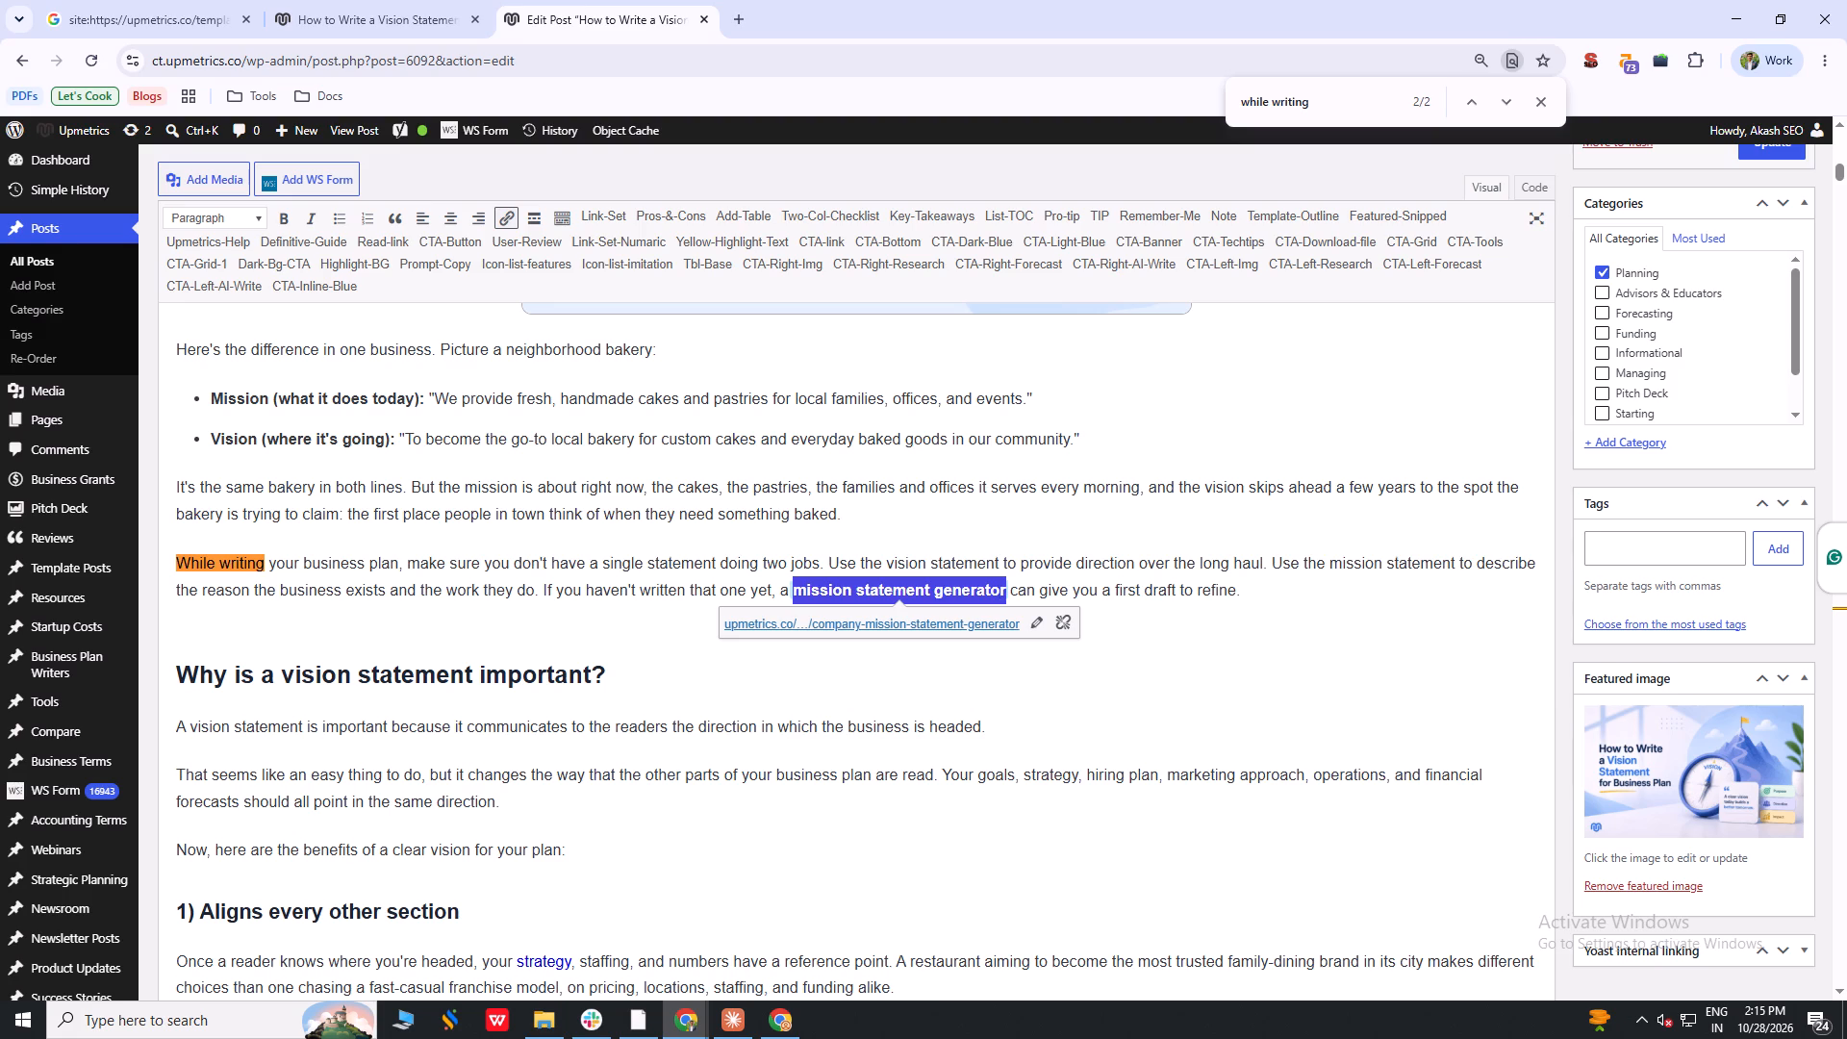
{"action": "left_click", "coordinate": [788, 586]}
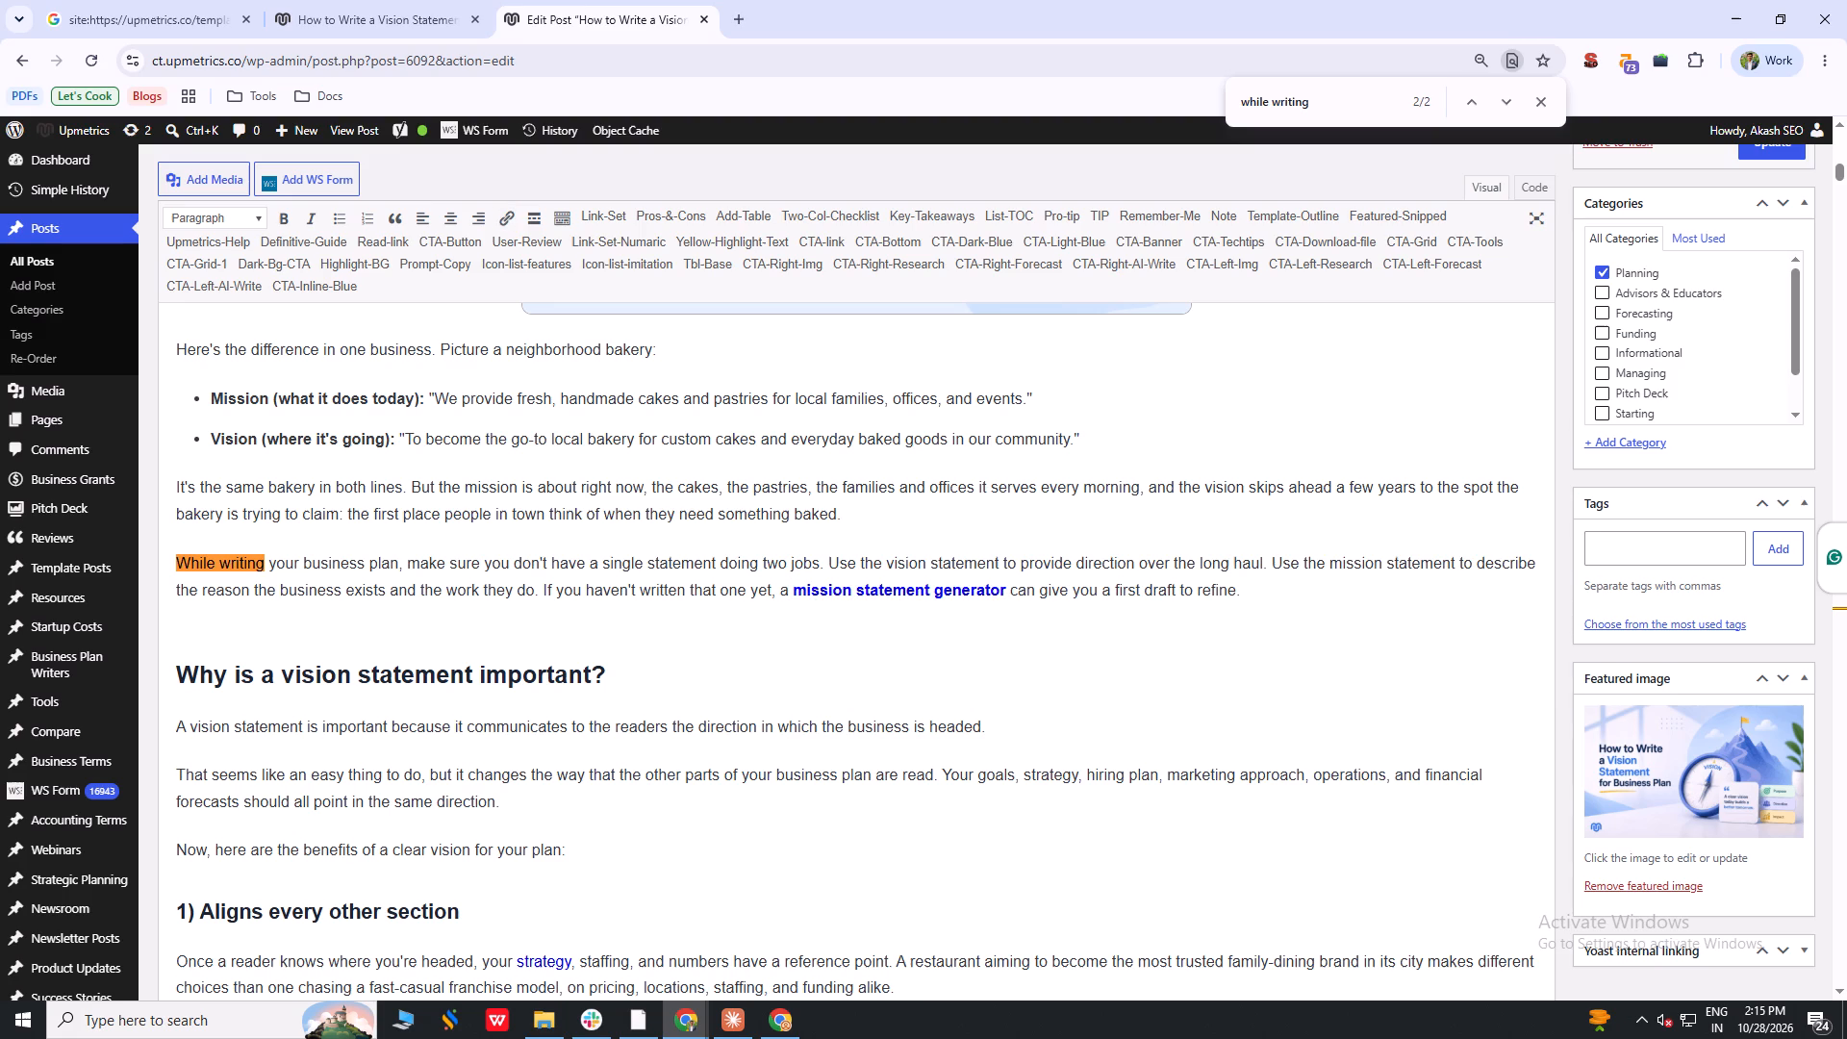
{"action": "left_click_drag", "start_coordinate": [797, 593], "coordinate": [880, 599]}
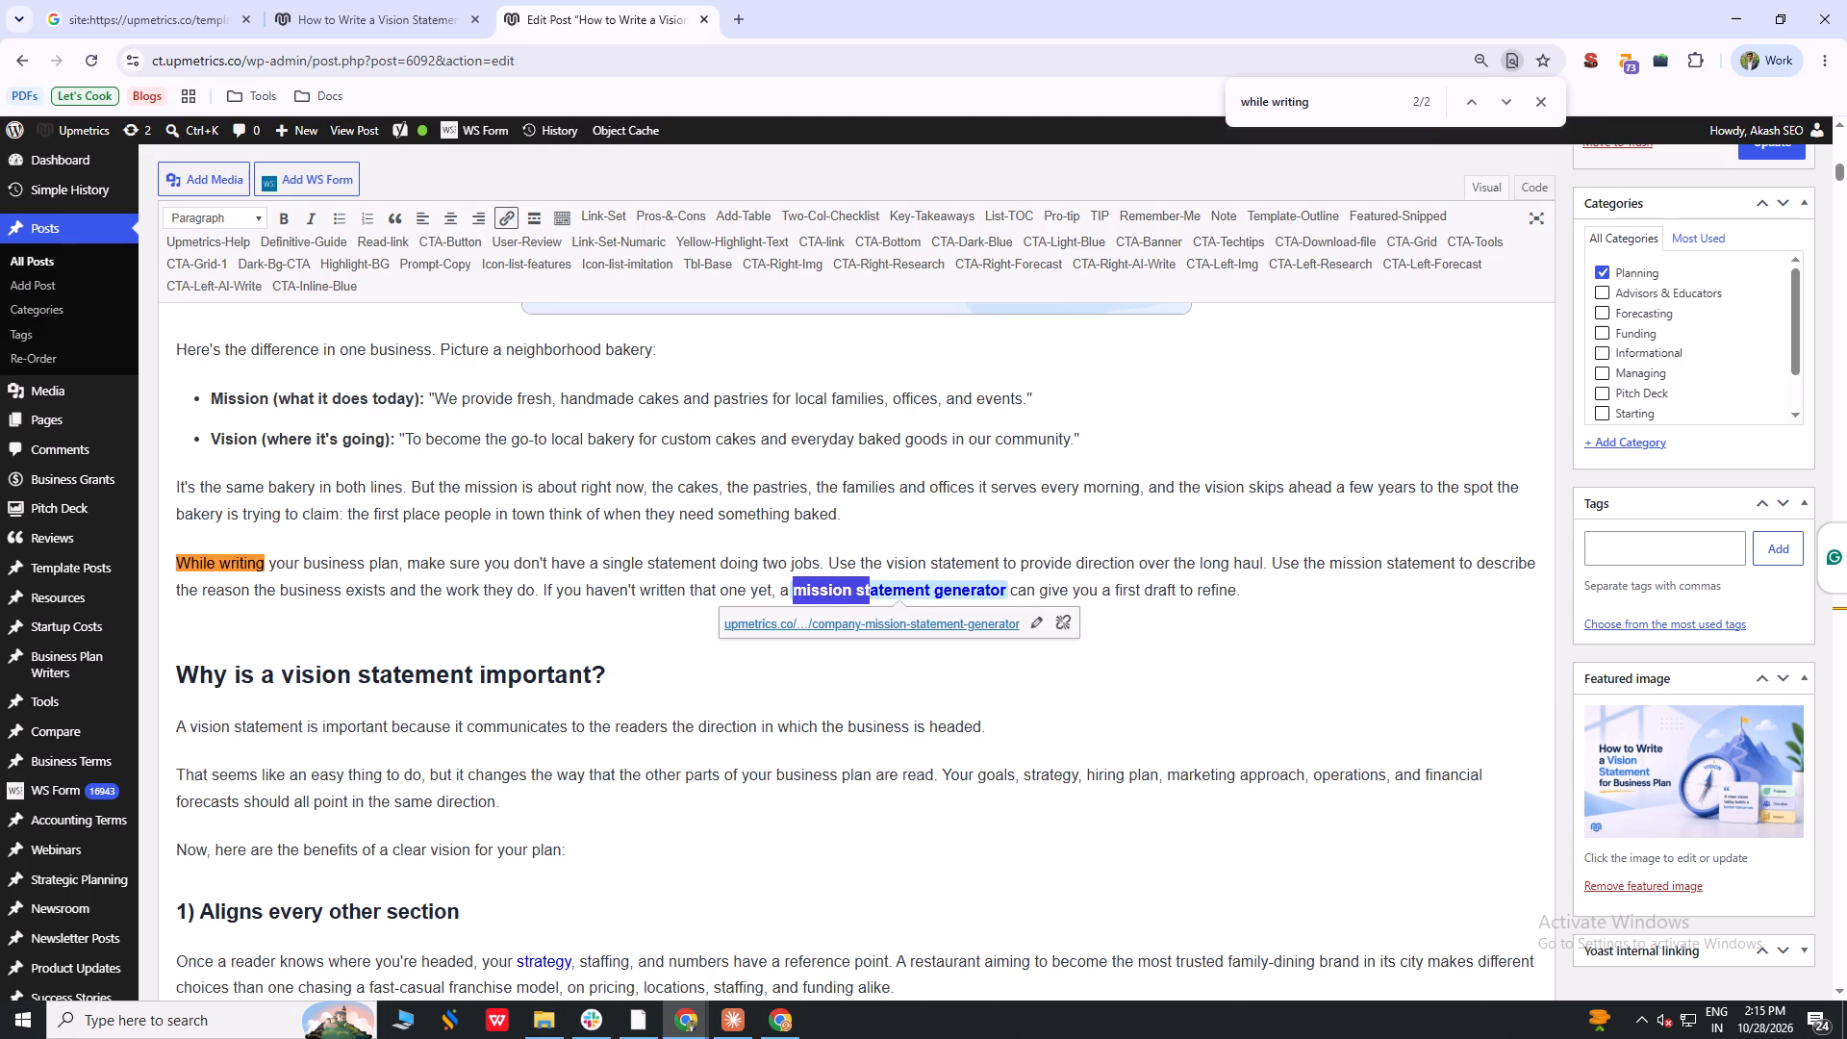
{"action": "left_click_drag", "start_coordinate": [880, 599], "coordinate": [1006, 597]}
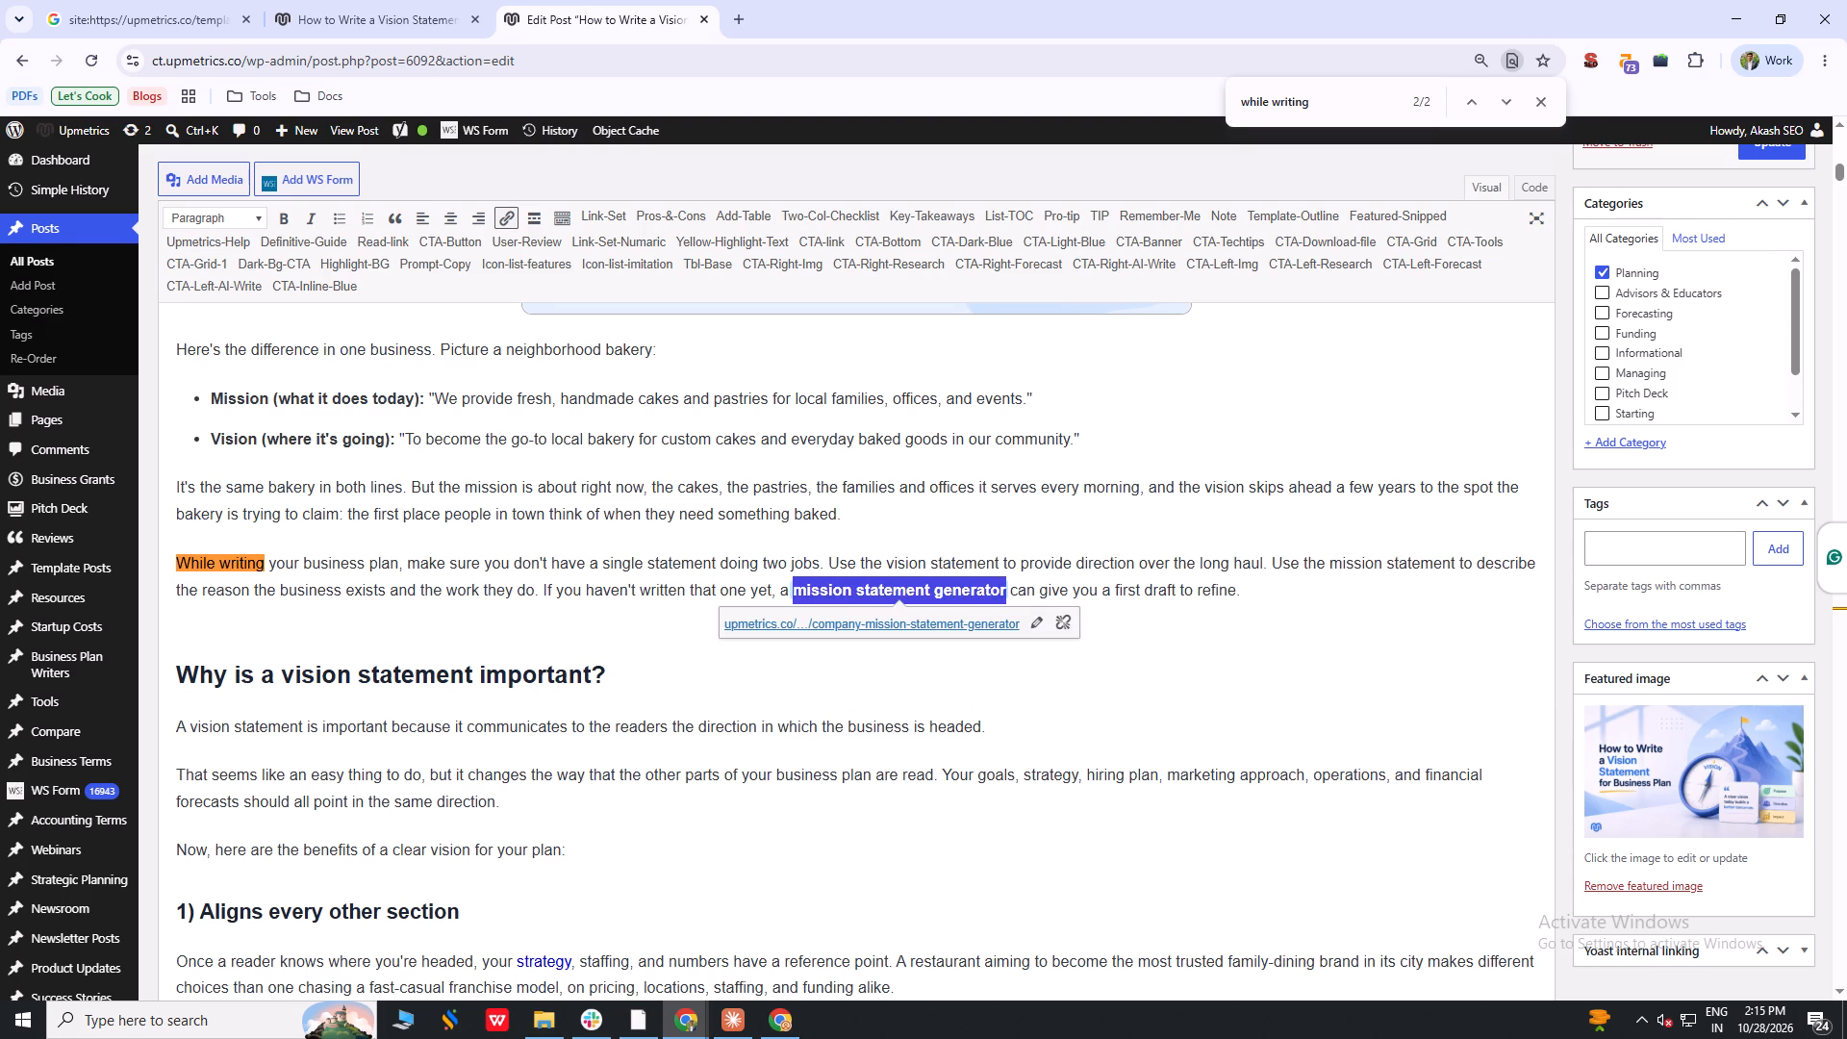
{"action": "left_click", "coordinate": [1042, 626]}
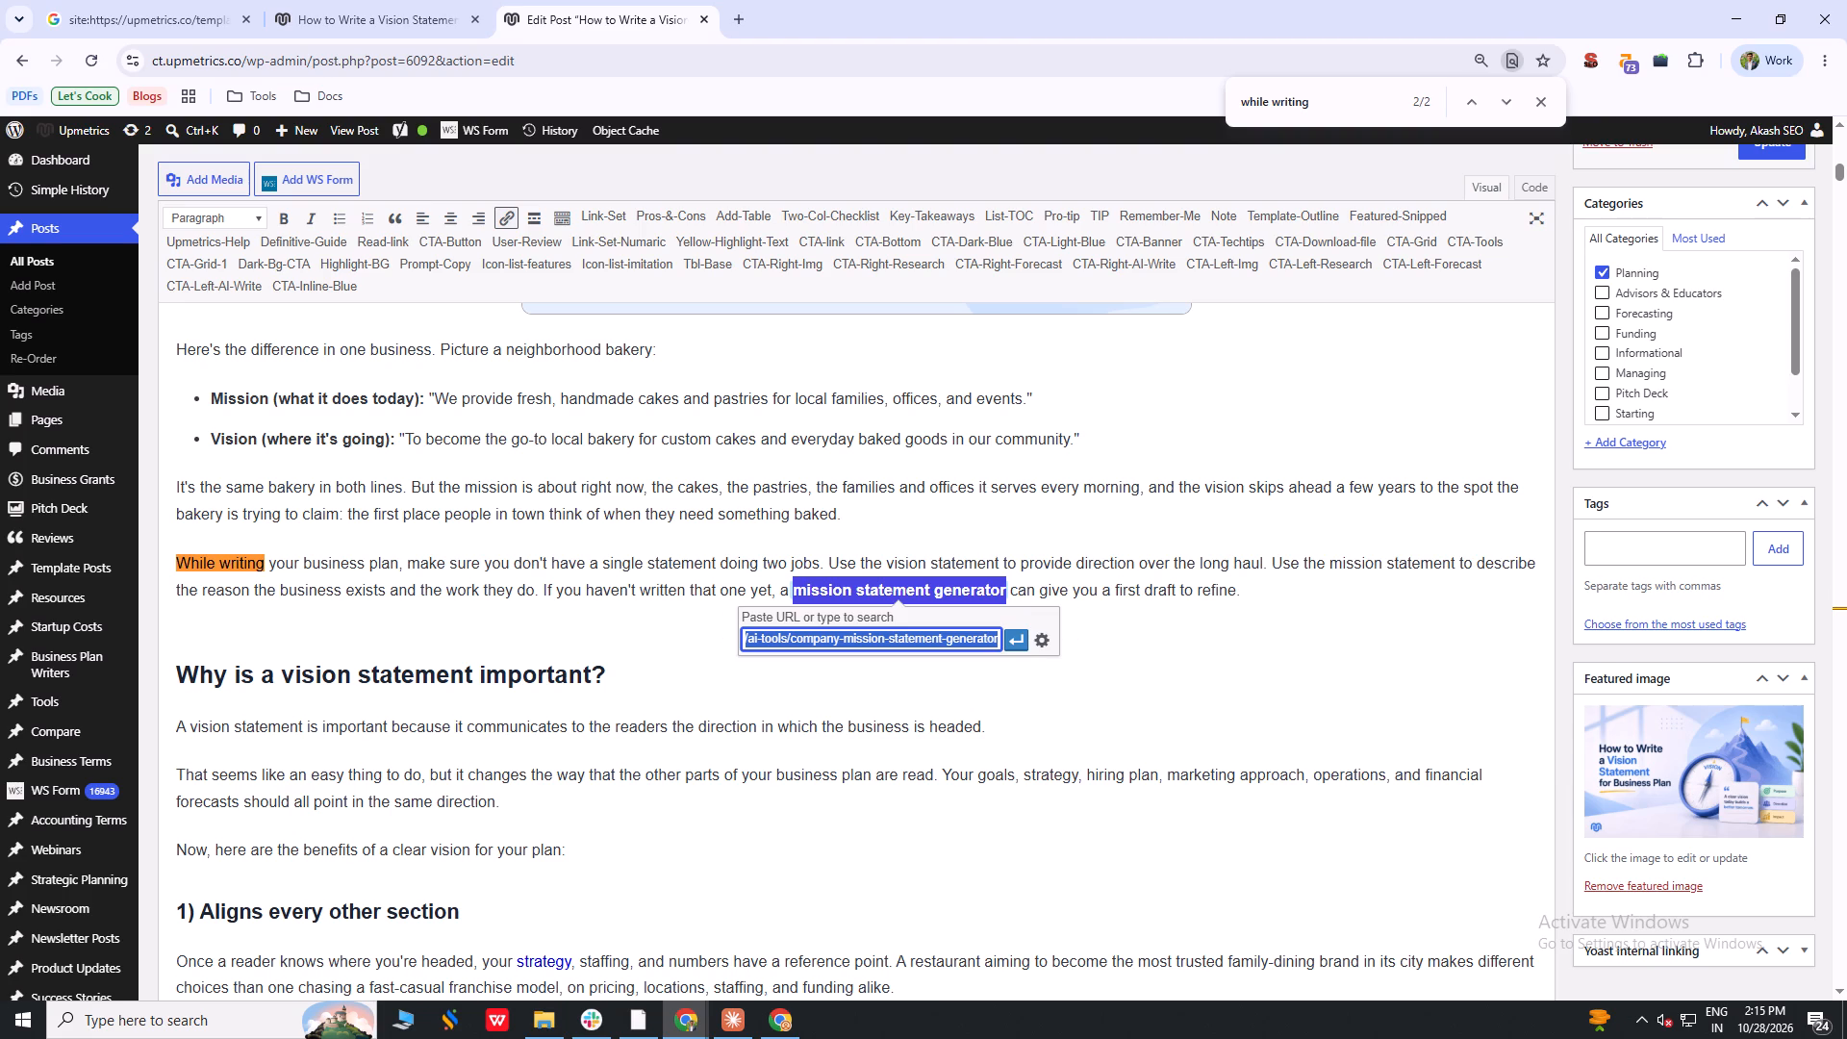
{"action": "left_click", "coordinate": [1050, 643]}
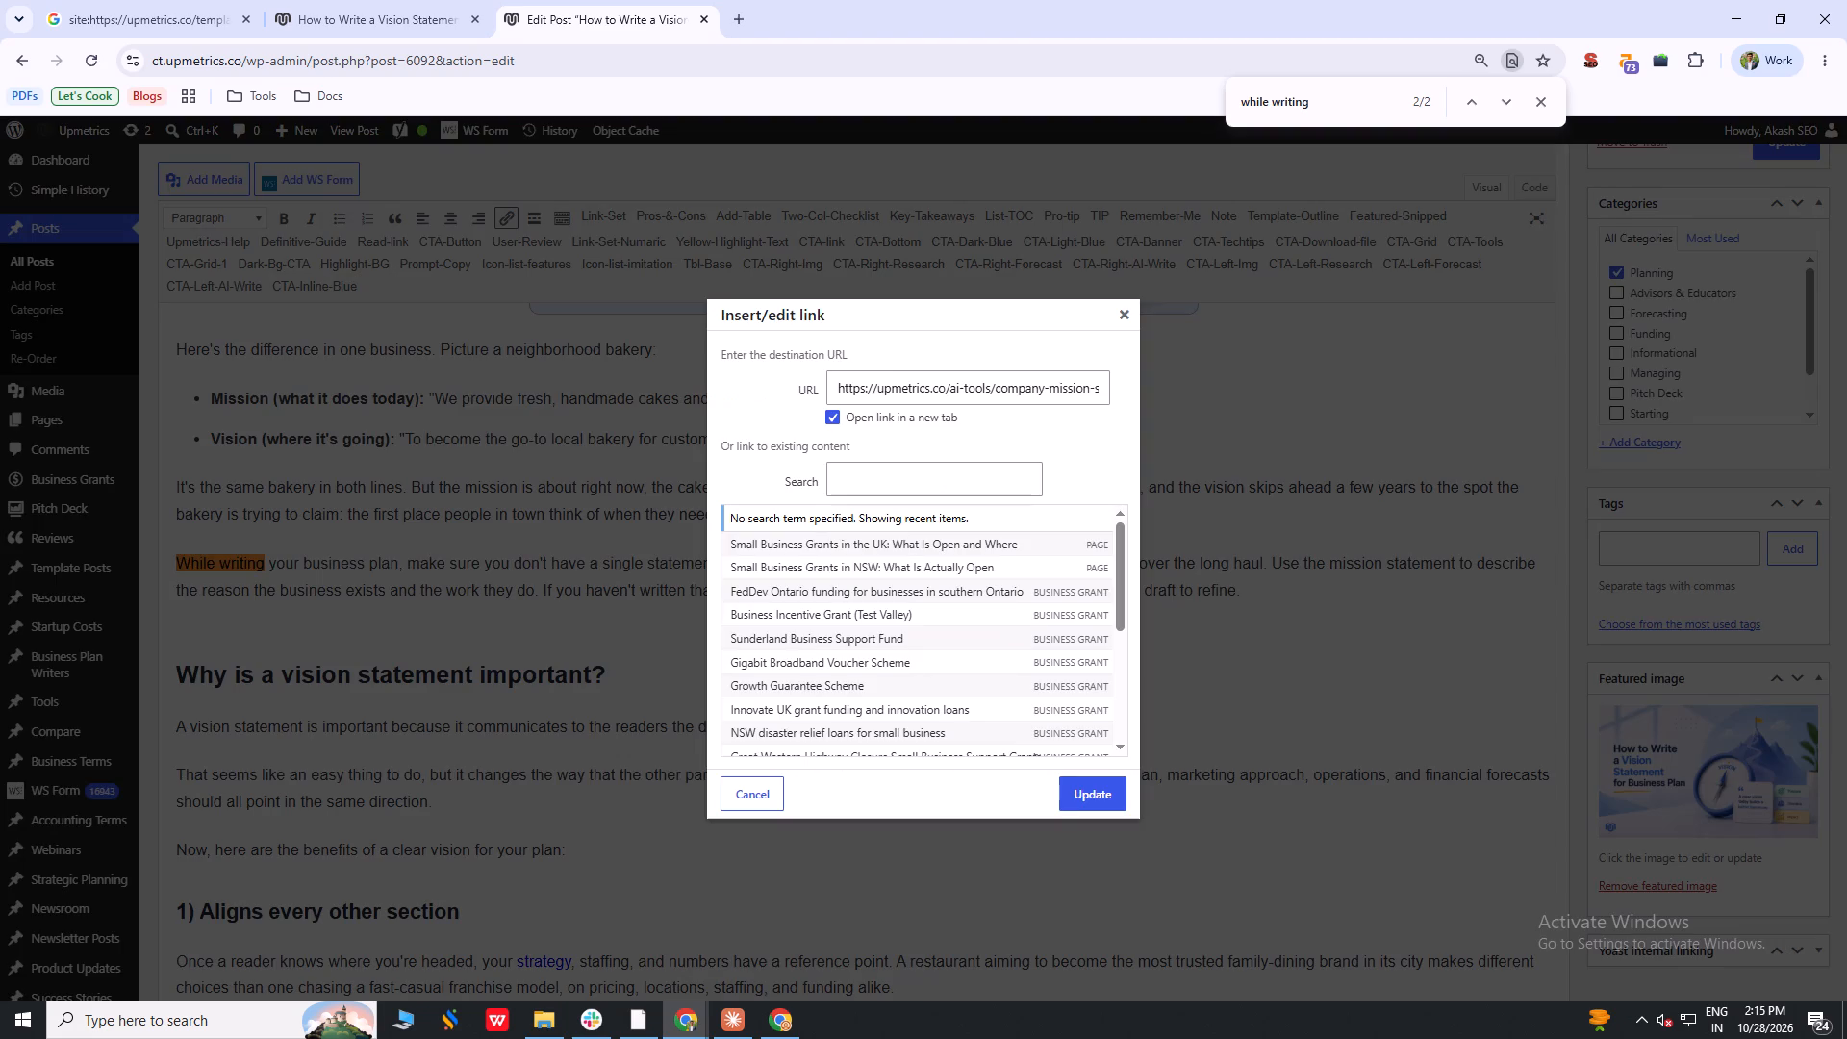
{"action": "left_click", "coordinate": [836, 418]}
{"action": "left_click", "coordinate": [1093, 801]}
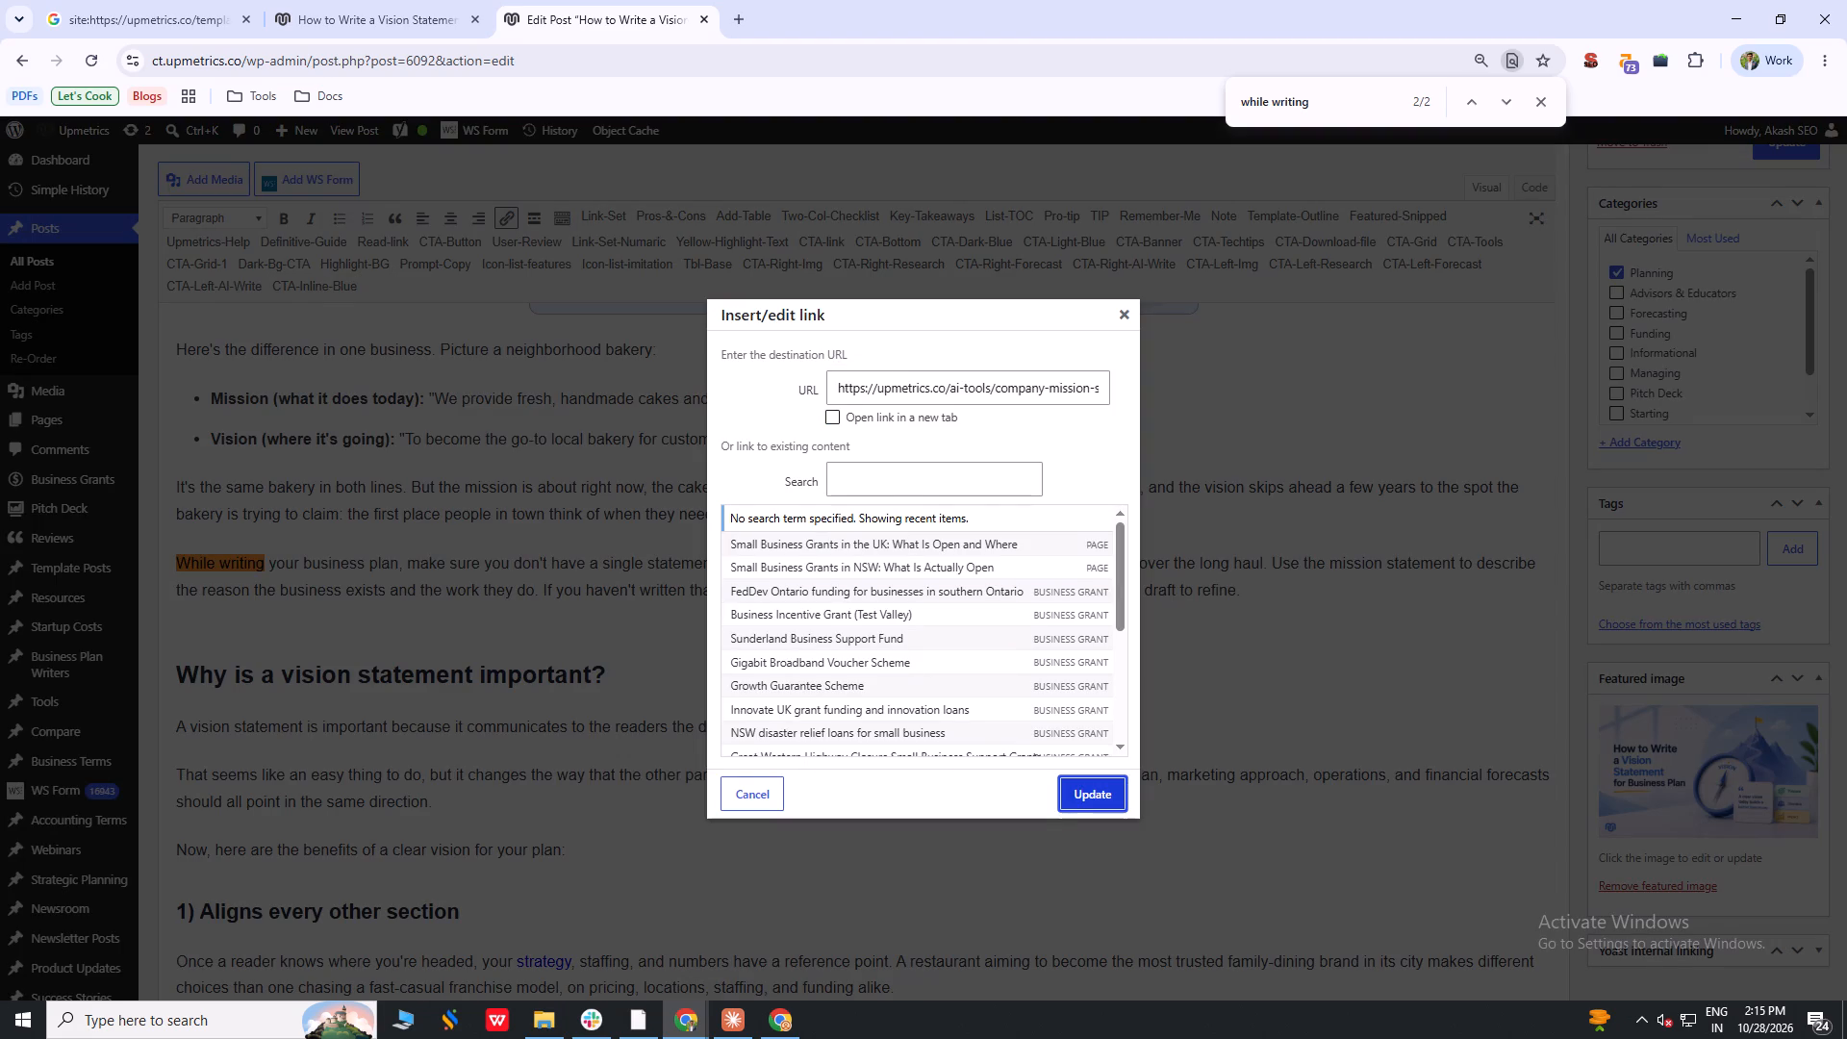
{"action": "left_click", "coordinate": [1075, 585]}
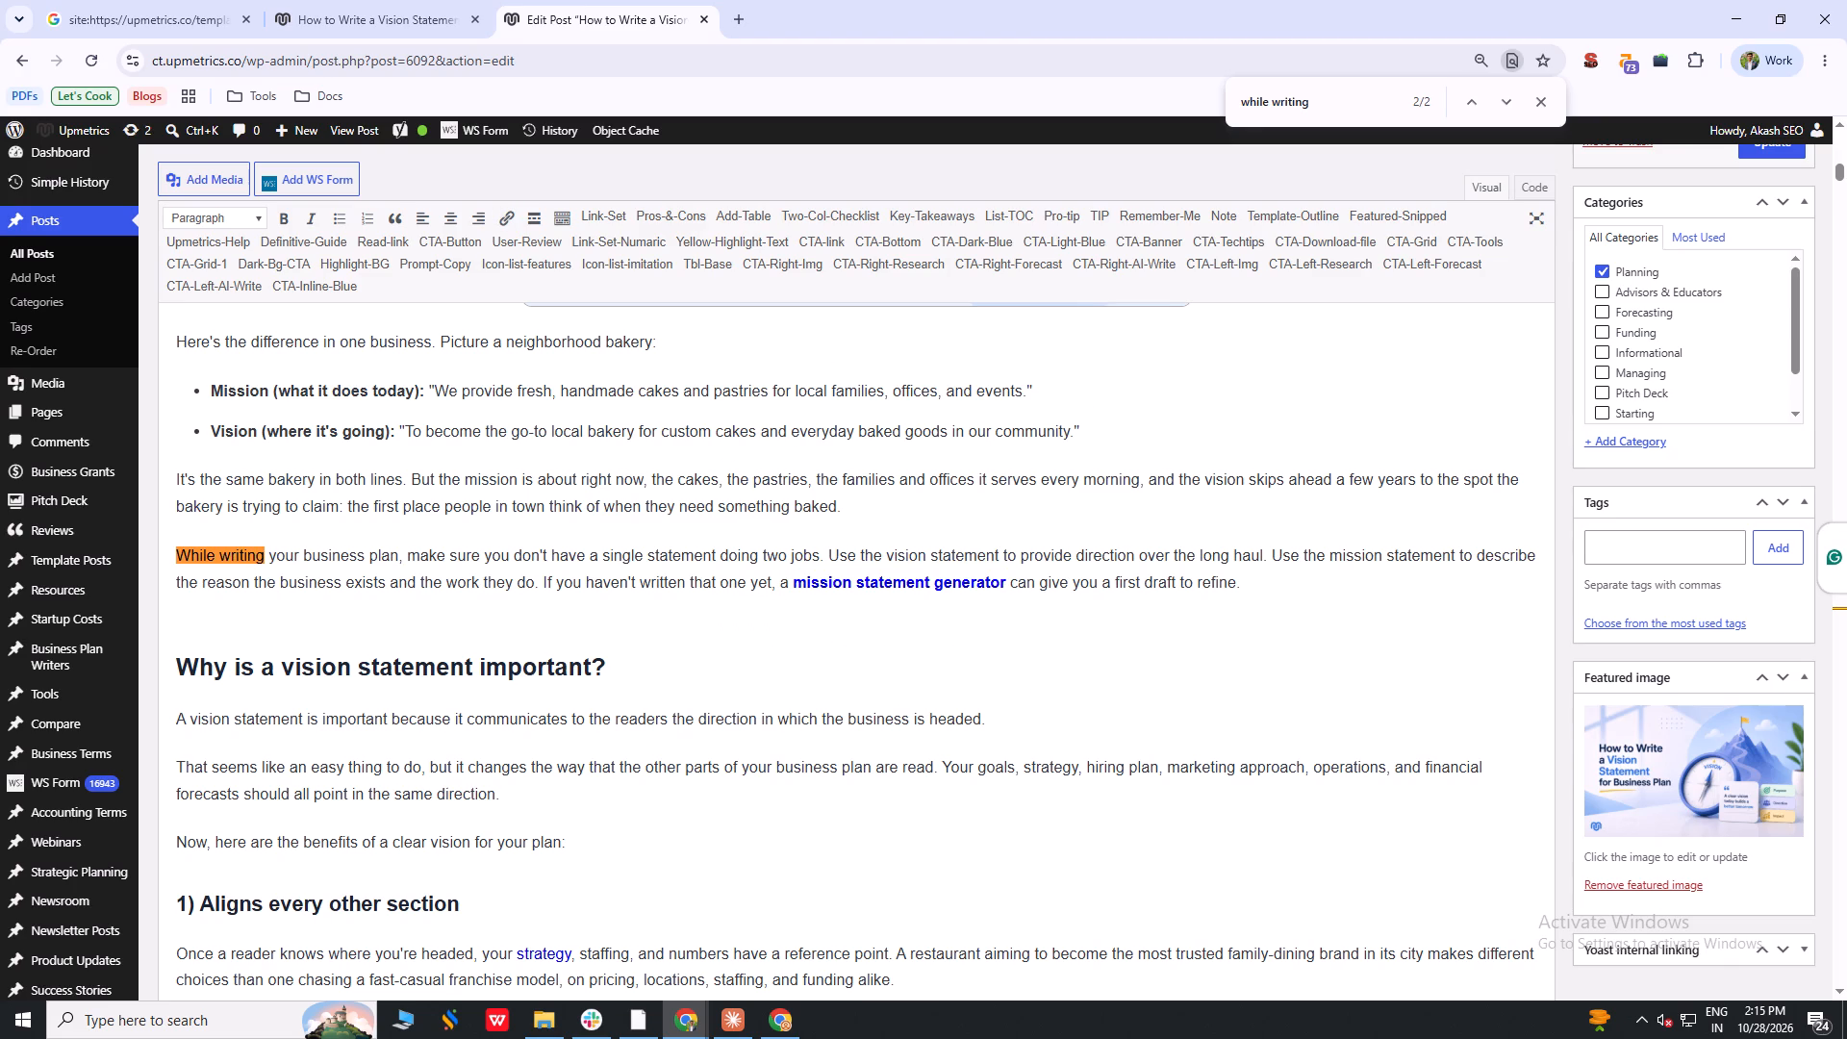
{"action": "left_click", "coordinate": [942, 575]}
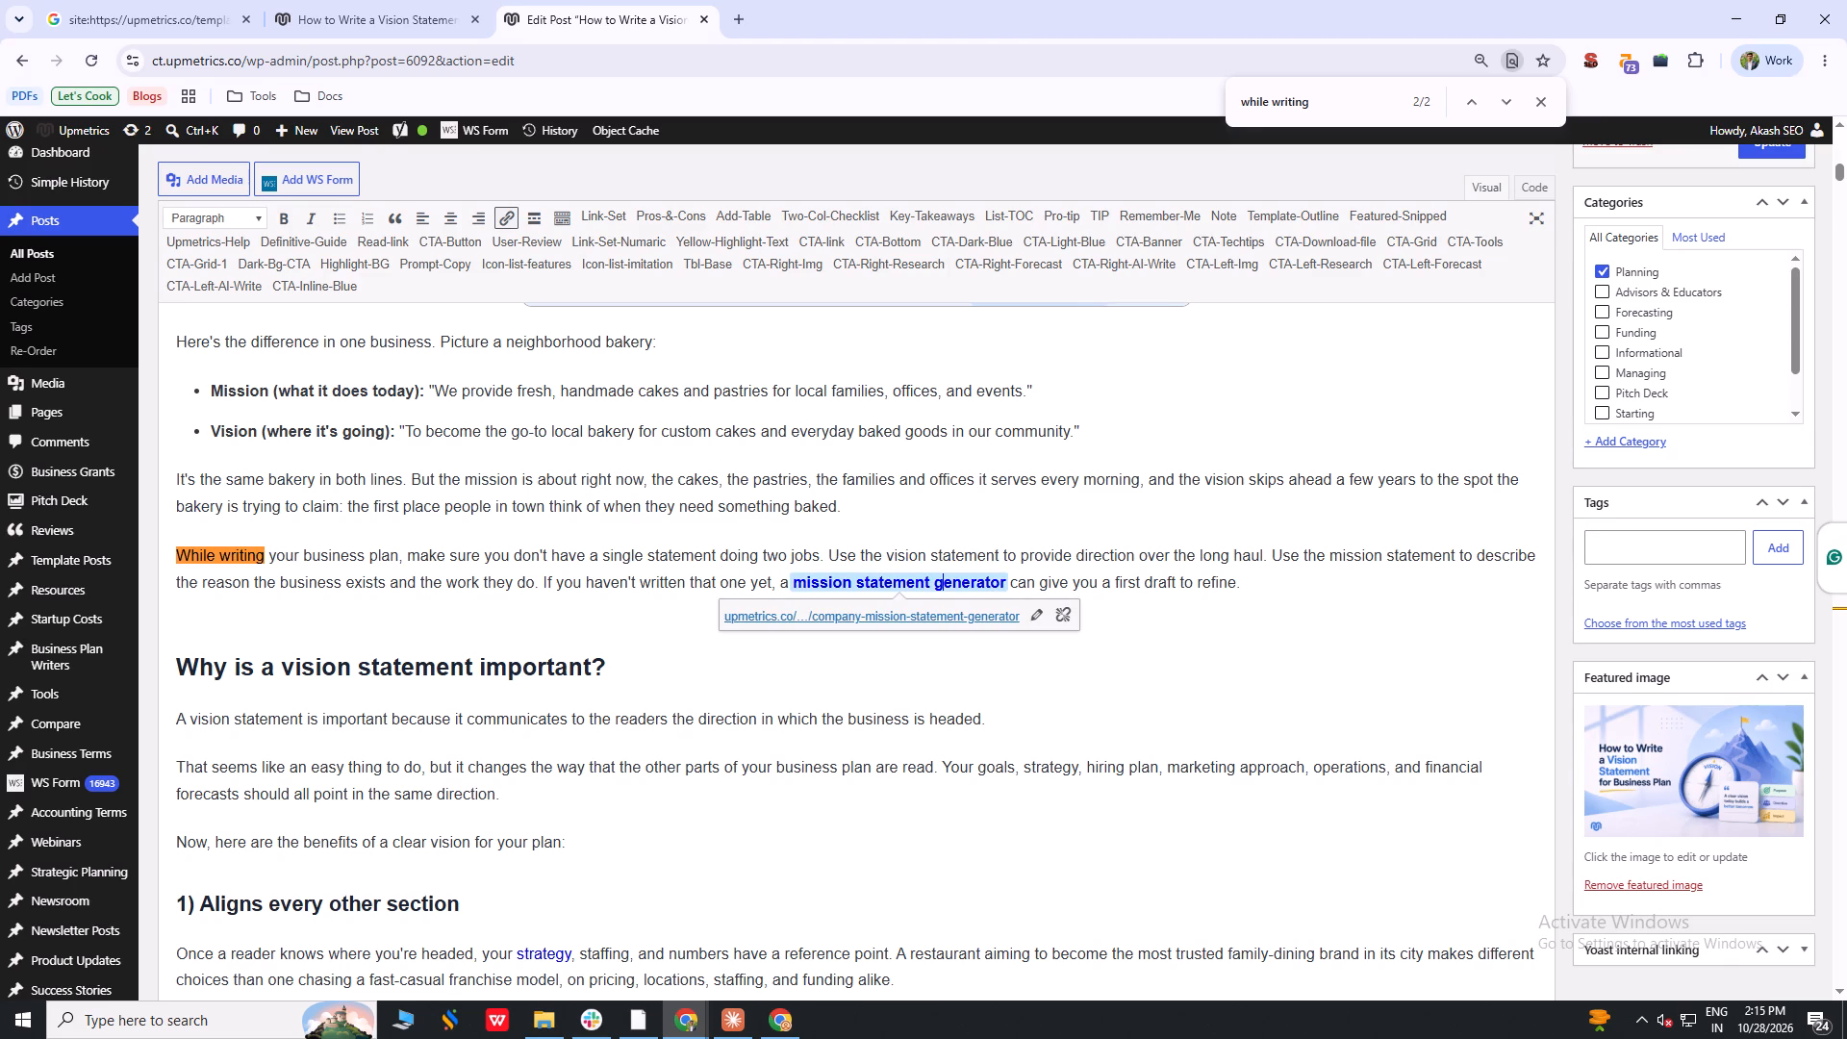
In the post's HTML source, copy the "strategy" link markup and paste it on a new line below the "While writing your business plan" paragraph.
{"action": "left_click_drag", "start_coordinate": [1014, 583], "coordinate": [797, 576]}
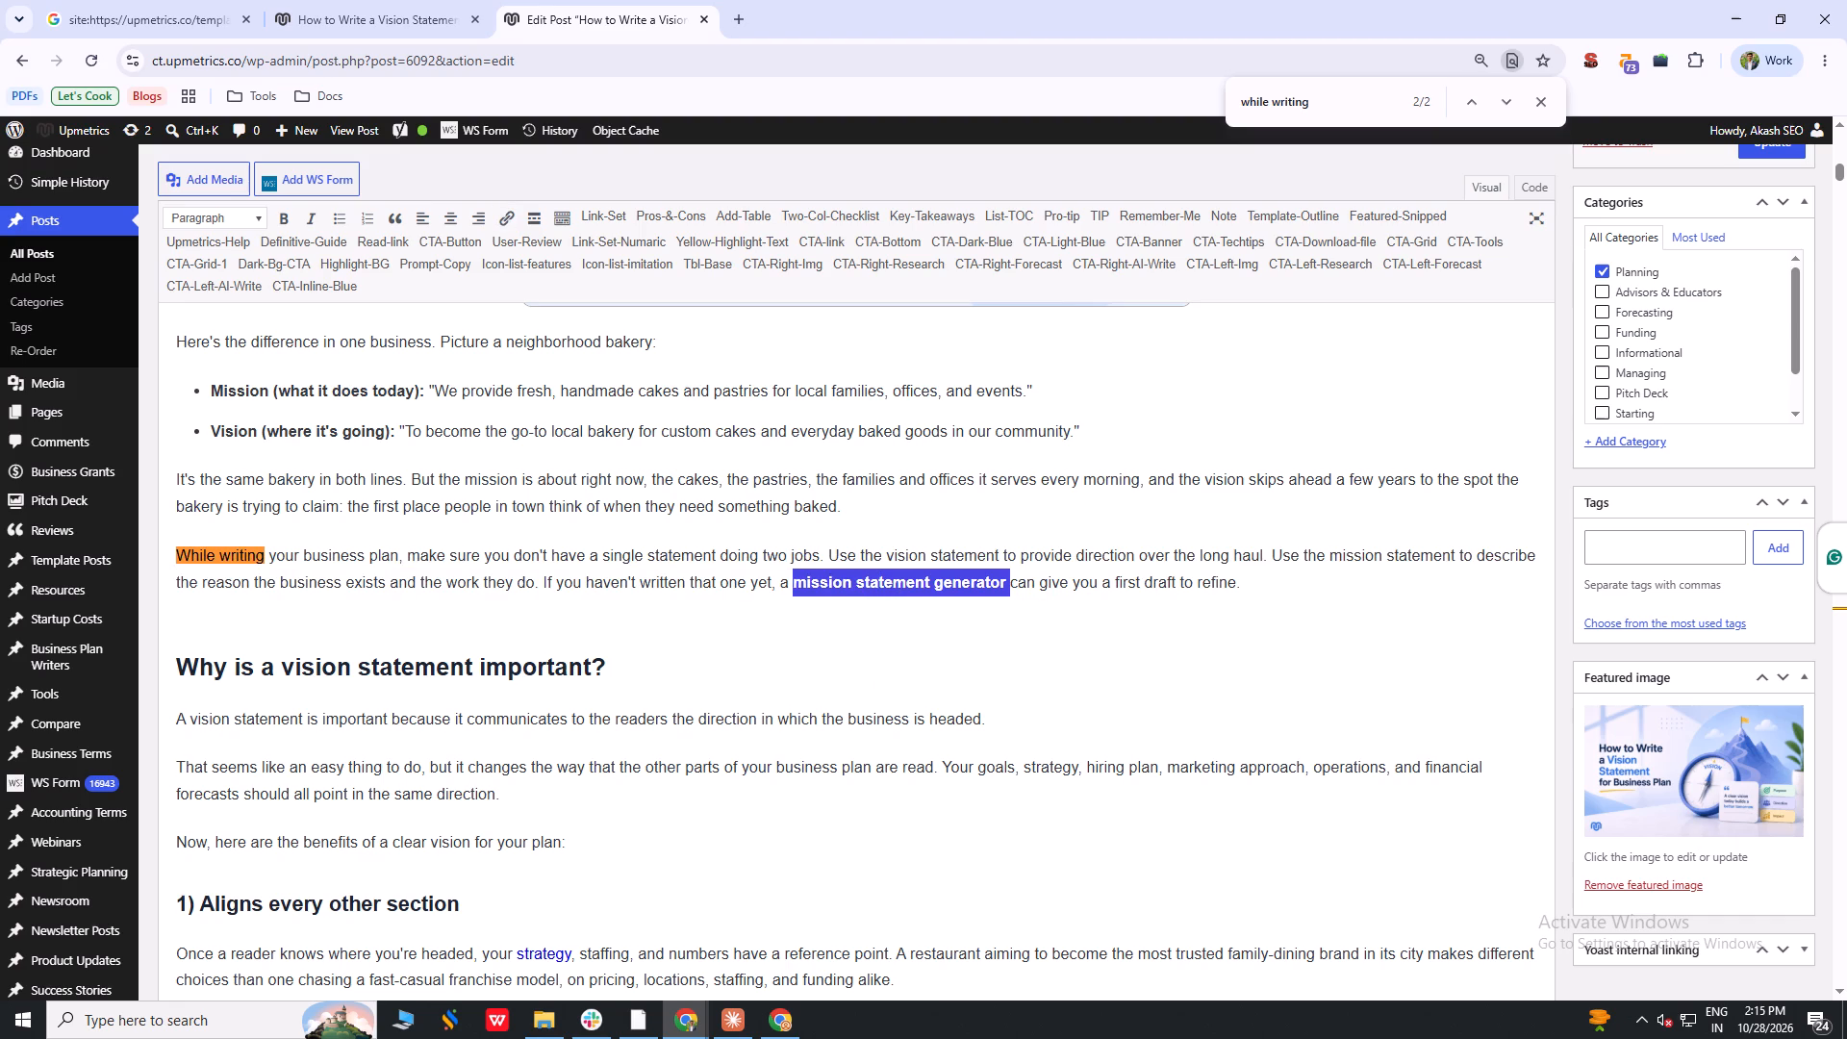
{"action": "left_click", "coordinate": [1525, 182]}
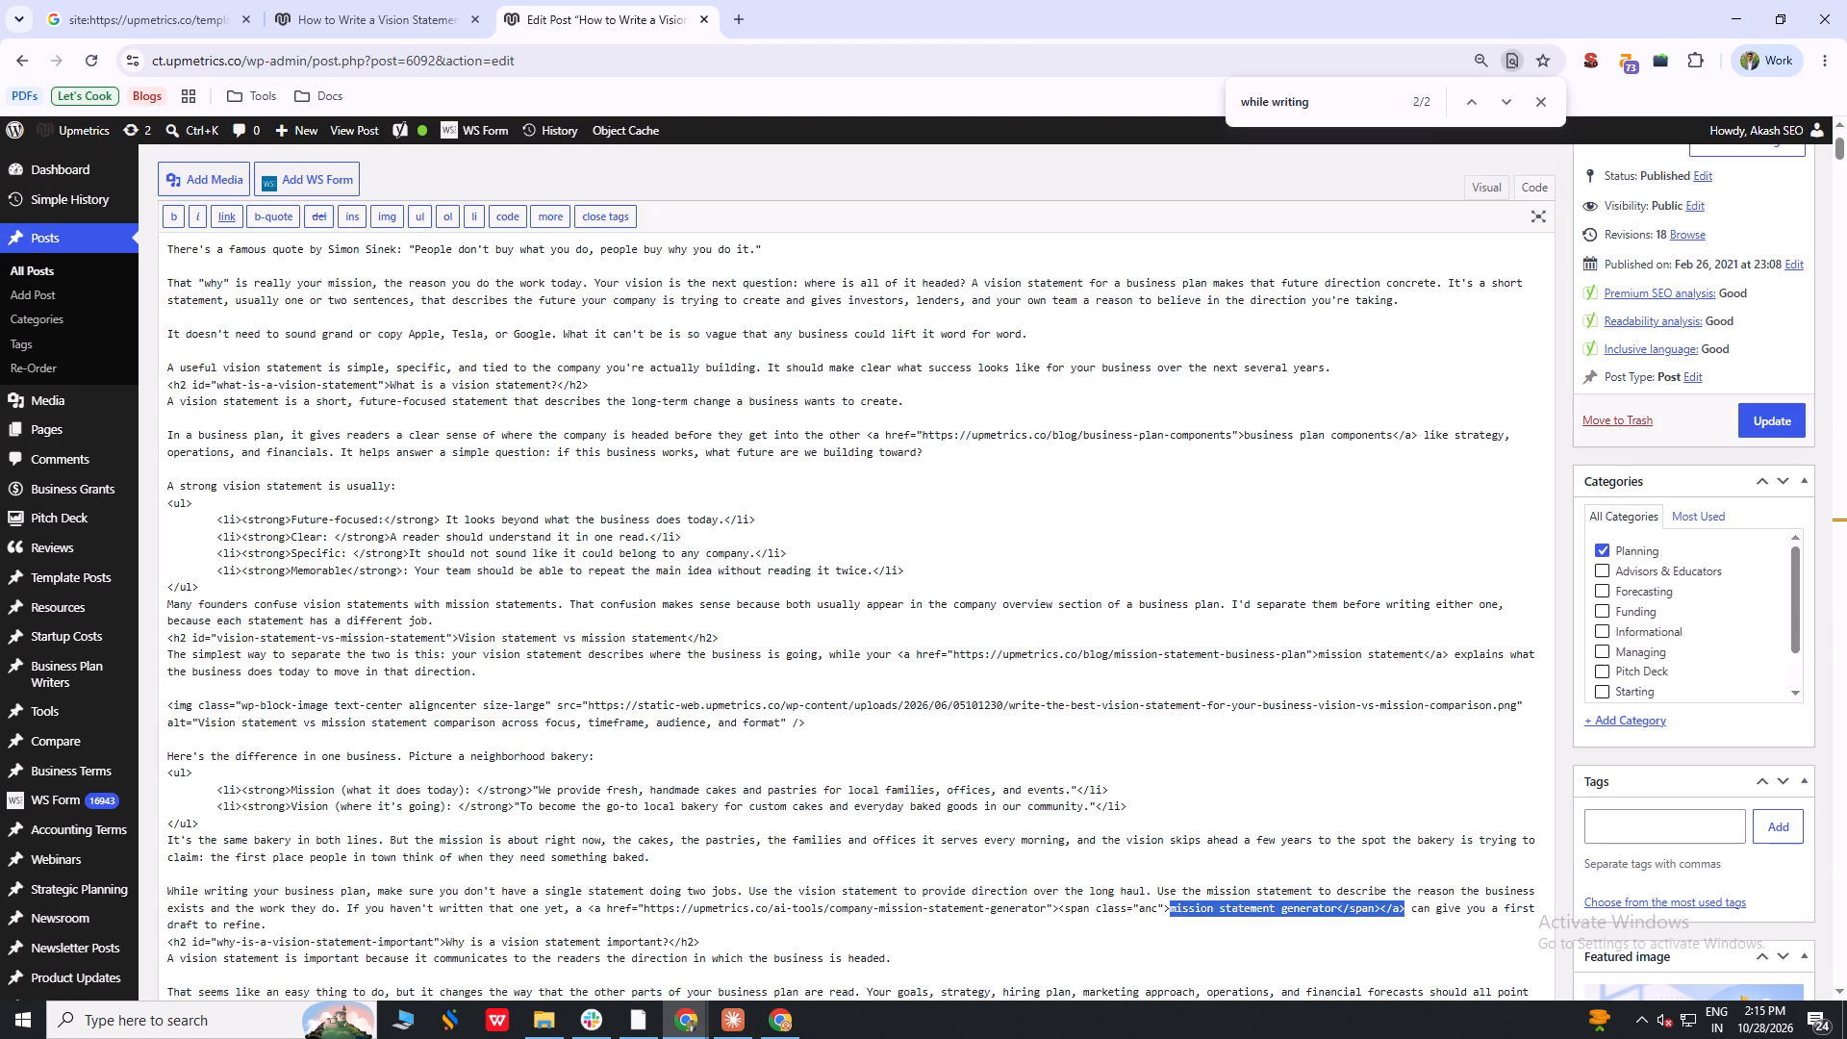
{"action": "scroll", "coordinate": [1040, 579], "scroll_direction": "down", "scroll_amount": 1}
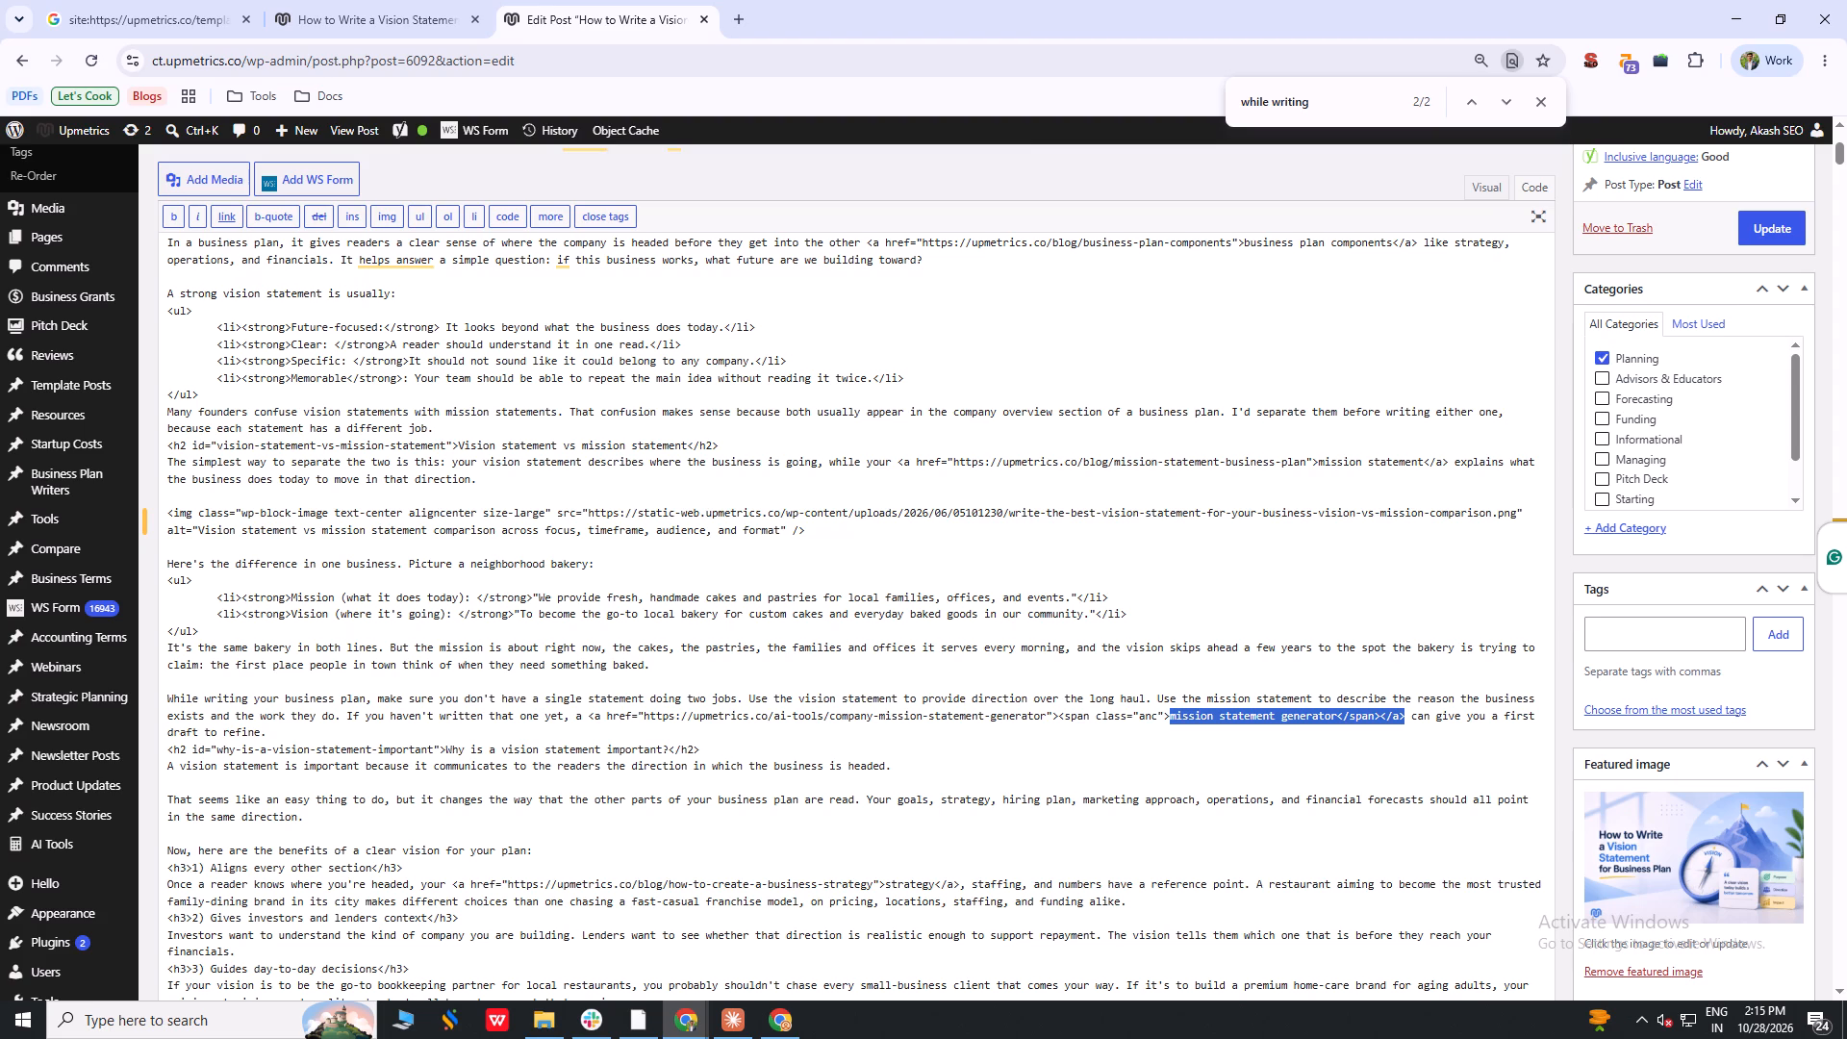
{"action": "left_click", "coordinate": [1363, 720]}
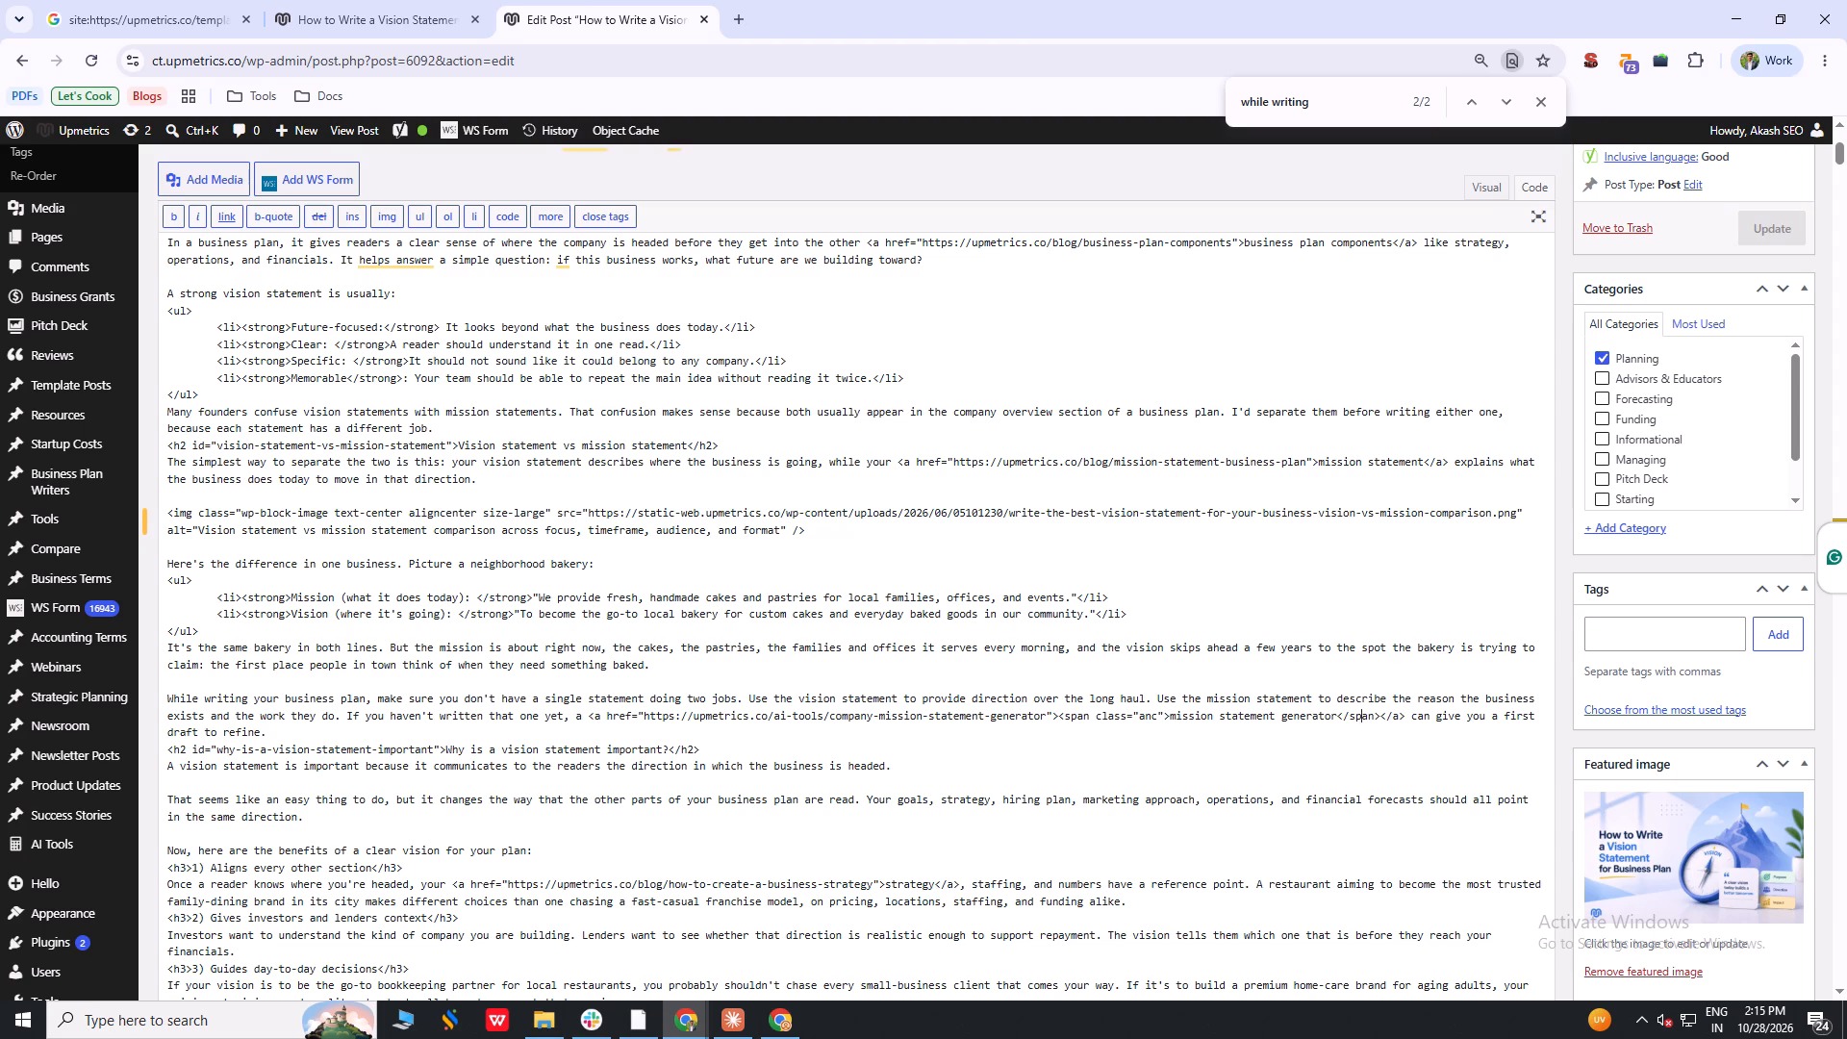
{"action": "left_click_drag", "start_coordinate": [453, 883], "coordinate": [526, 883]}
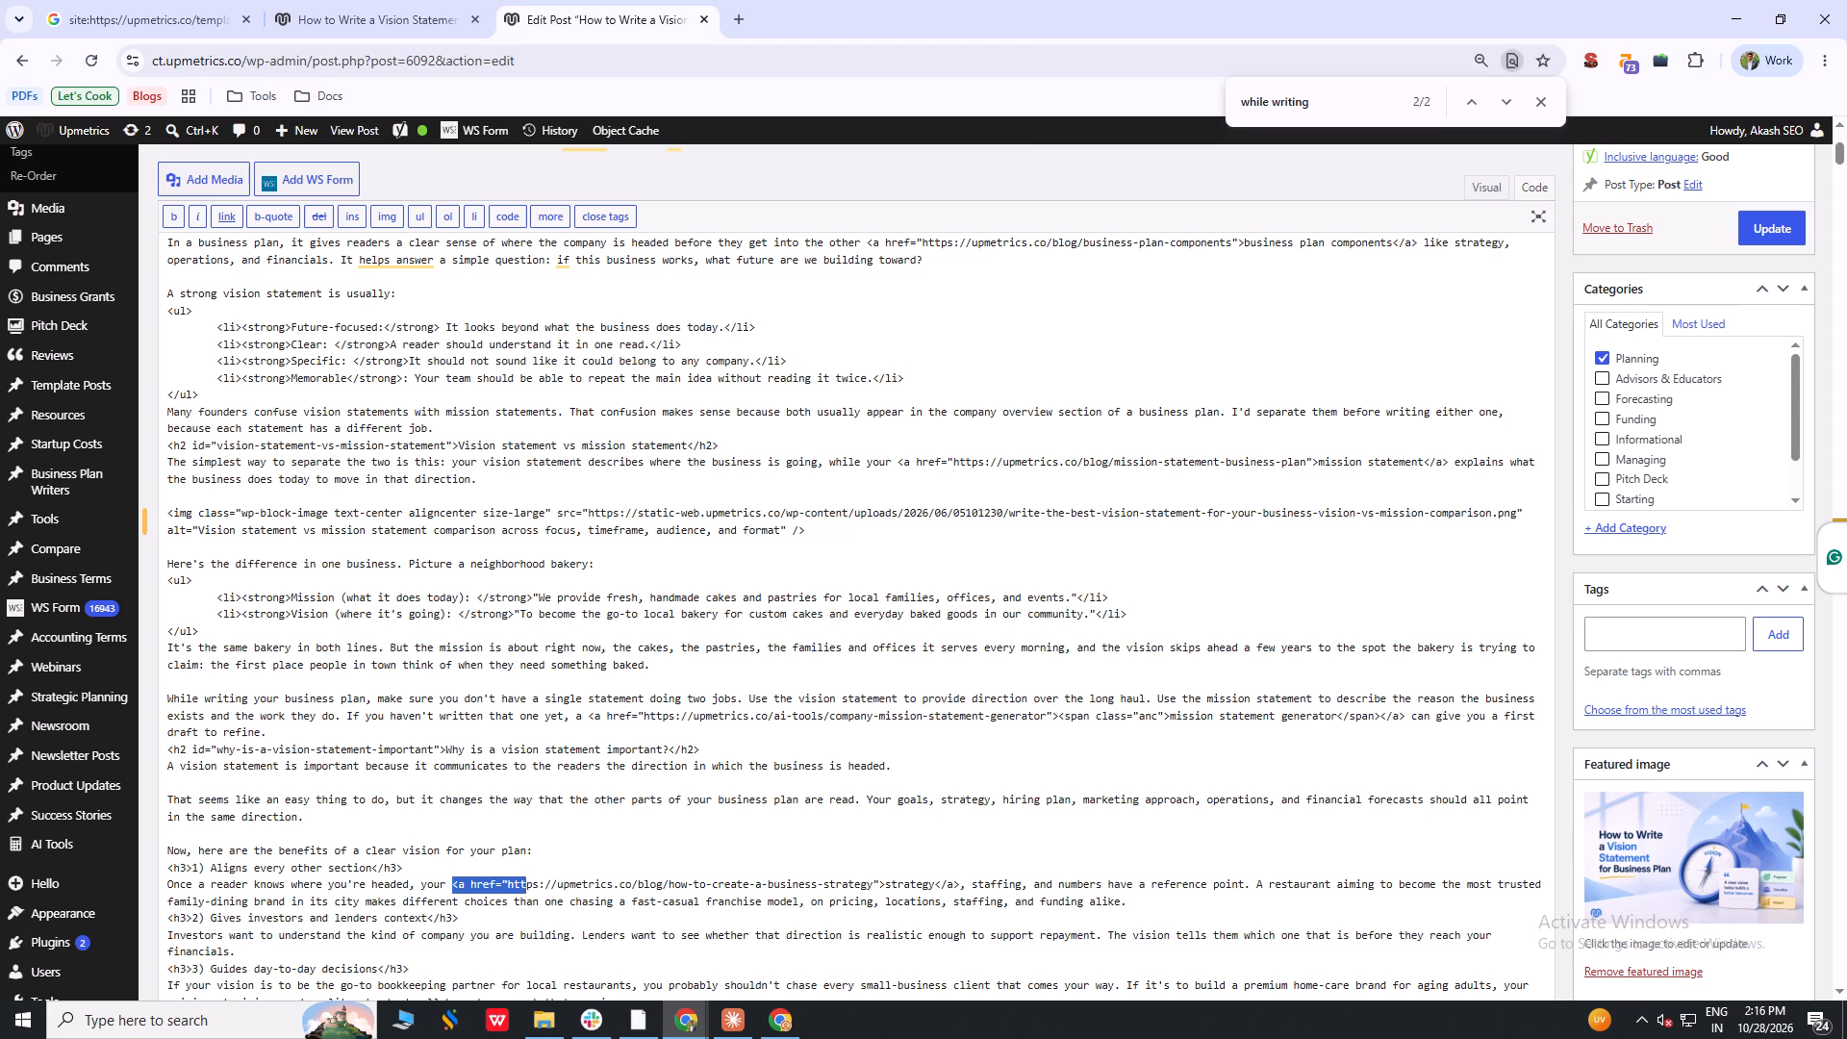
{"action": "left_click_drag", "start_coordinate": [526, 883], "coordinate": [957, 891]}
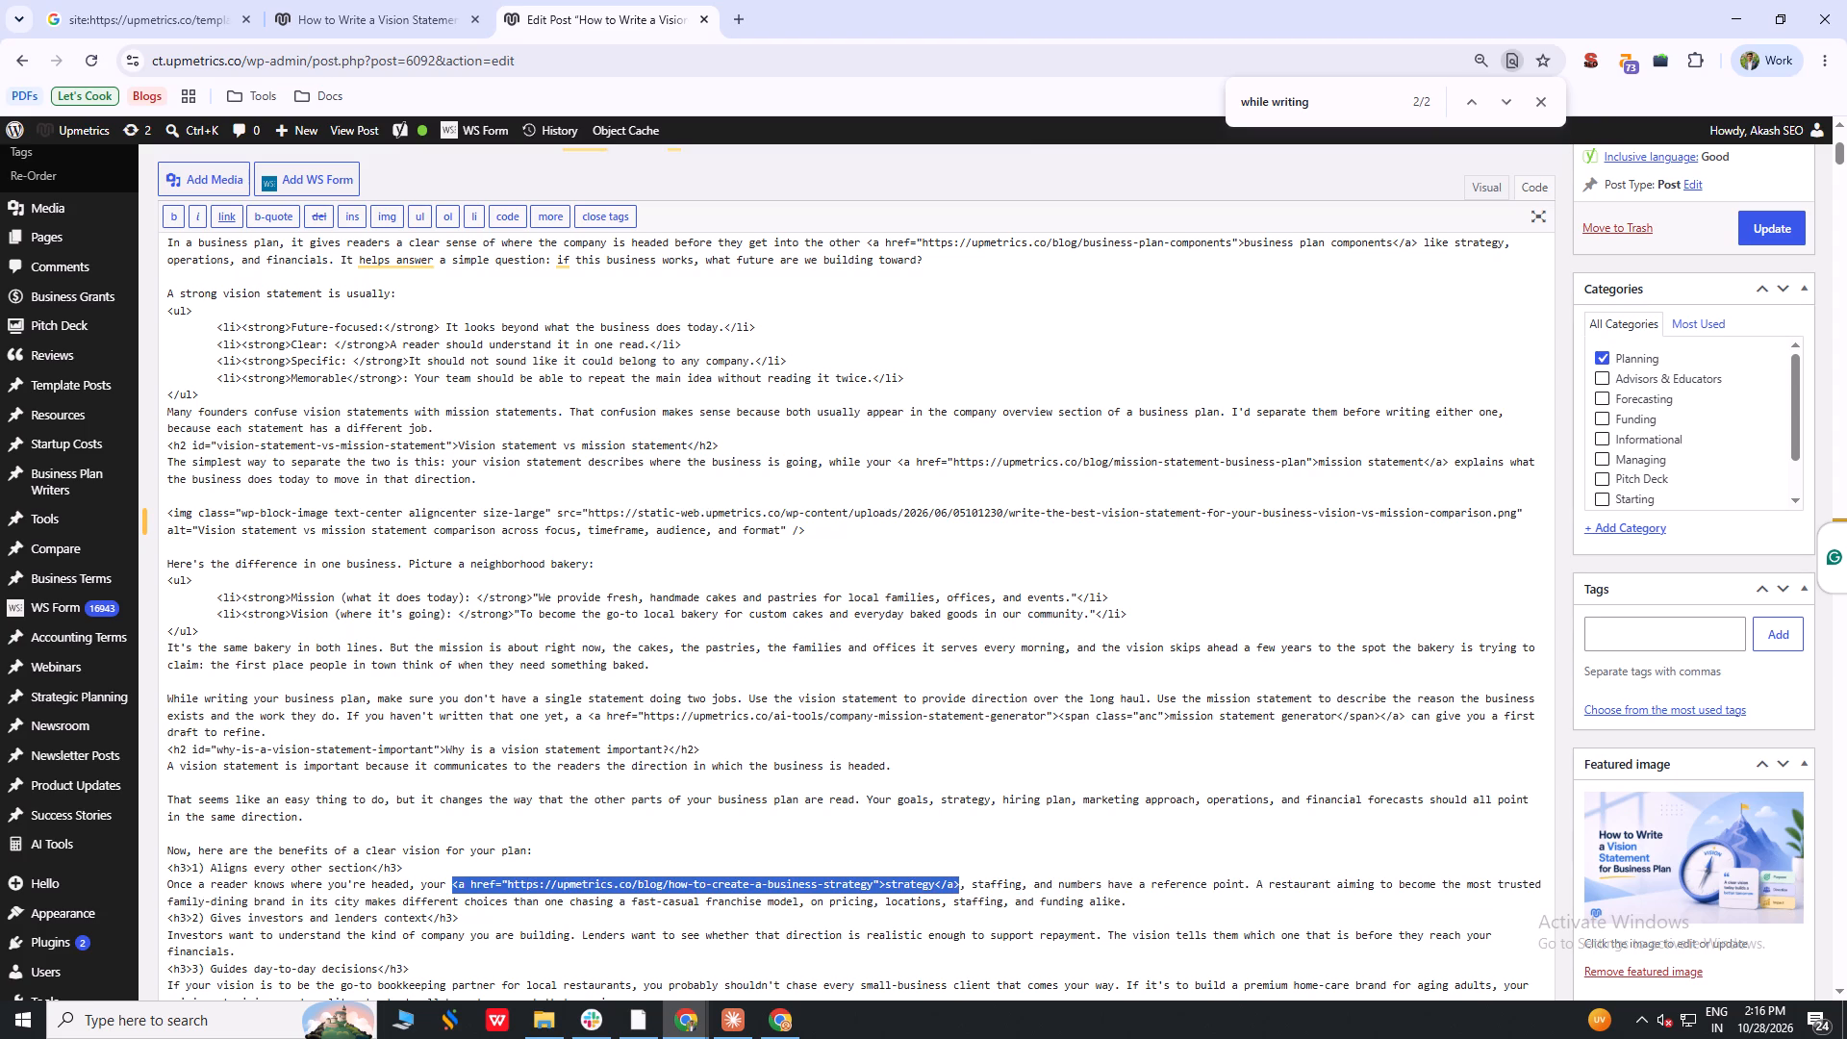
{"action": "key", "text": "ctrl+c"}
{"action": "key", "text": "ctrl+c"}
{"action": "key", "text": "ctrl+c"}
{"action": "key", "text": "ctrl+c"}
{"action": "key", "text": "ctrl+c"}
{"action": "left_click", "coordinate": [1407, 716]}
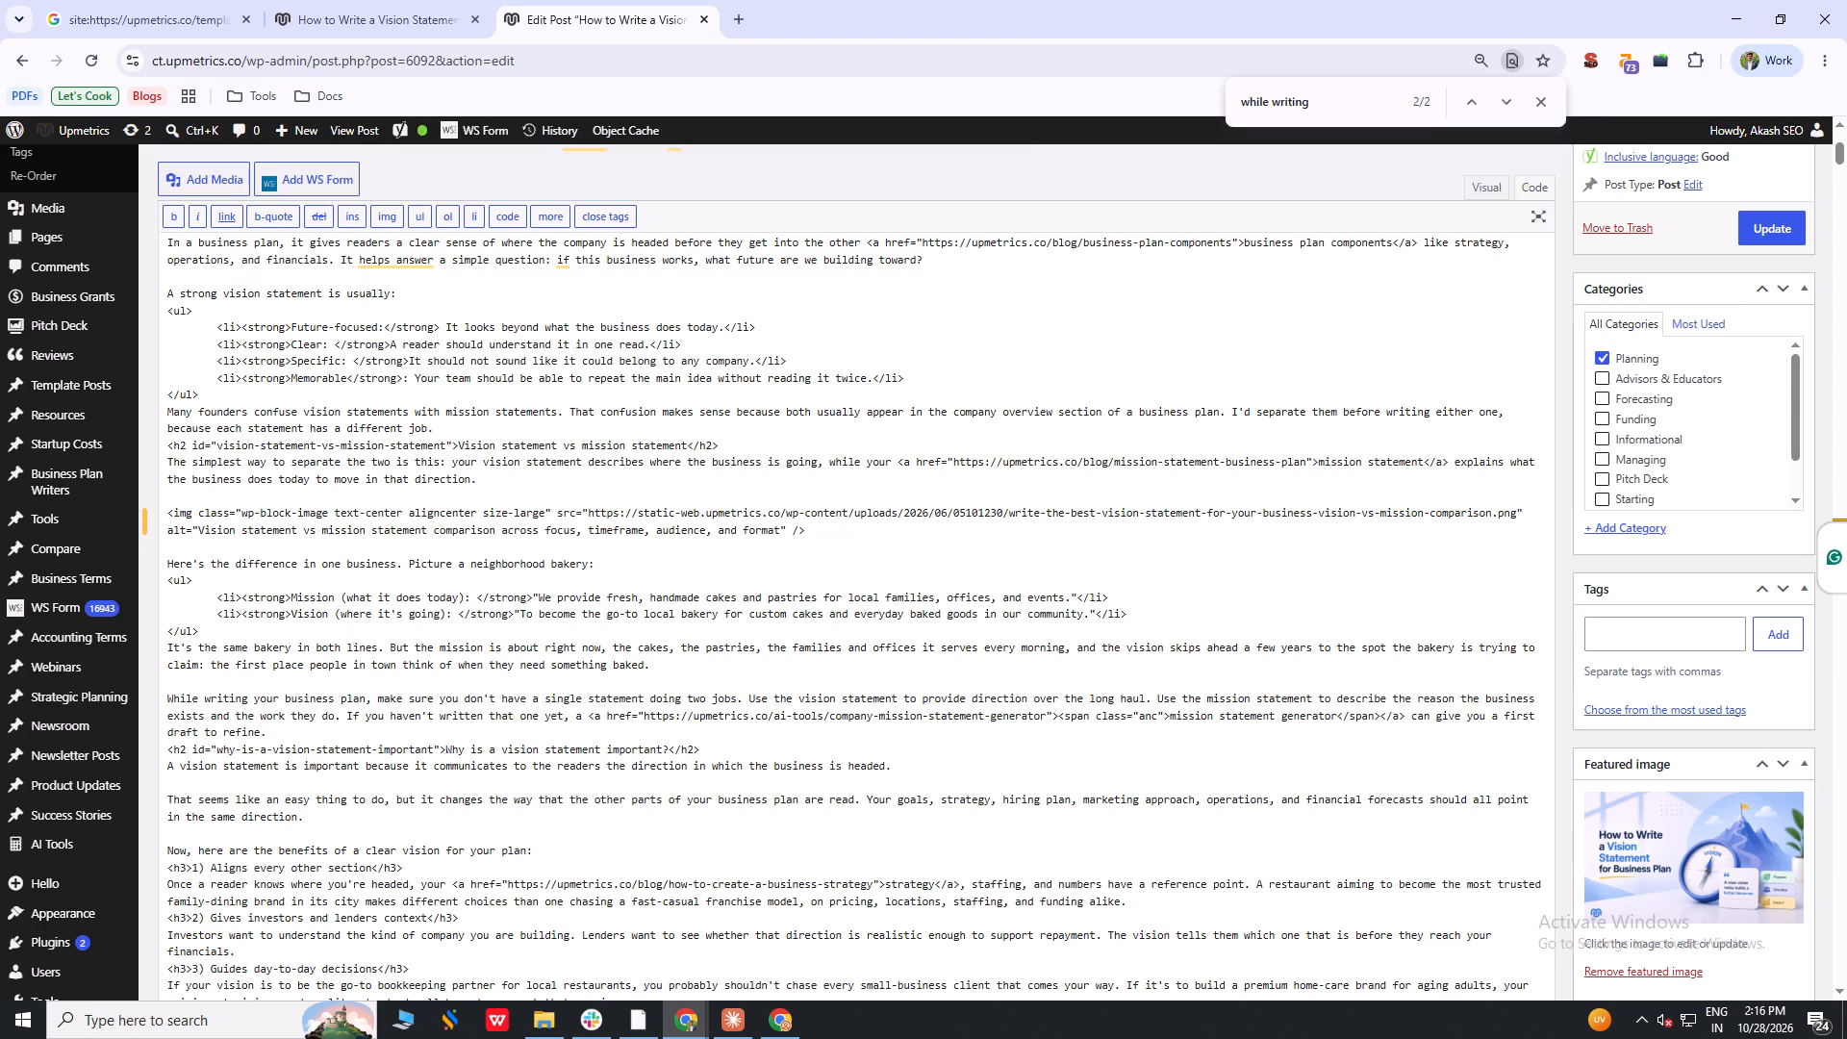
{"action": "left_click", "coordinate": [533, 734]}
{"action": "key", "text": "Return"}
{"action": "key", "text": "Return"}
{"action": "key", "text": "ctrl+v"}
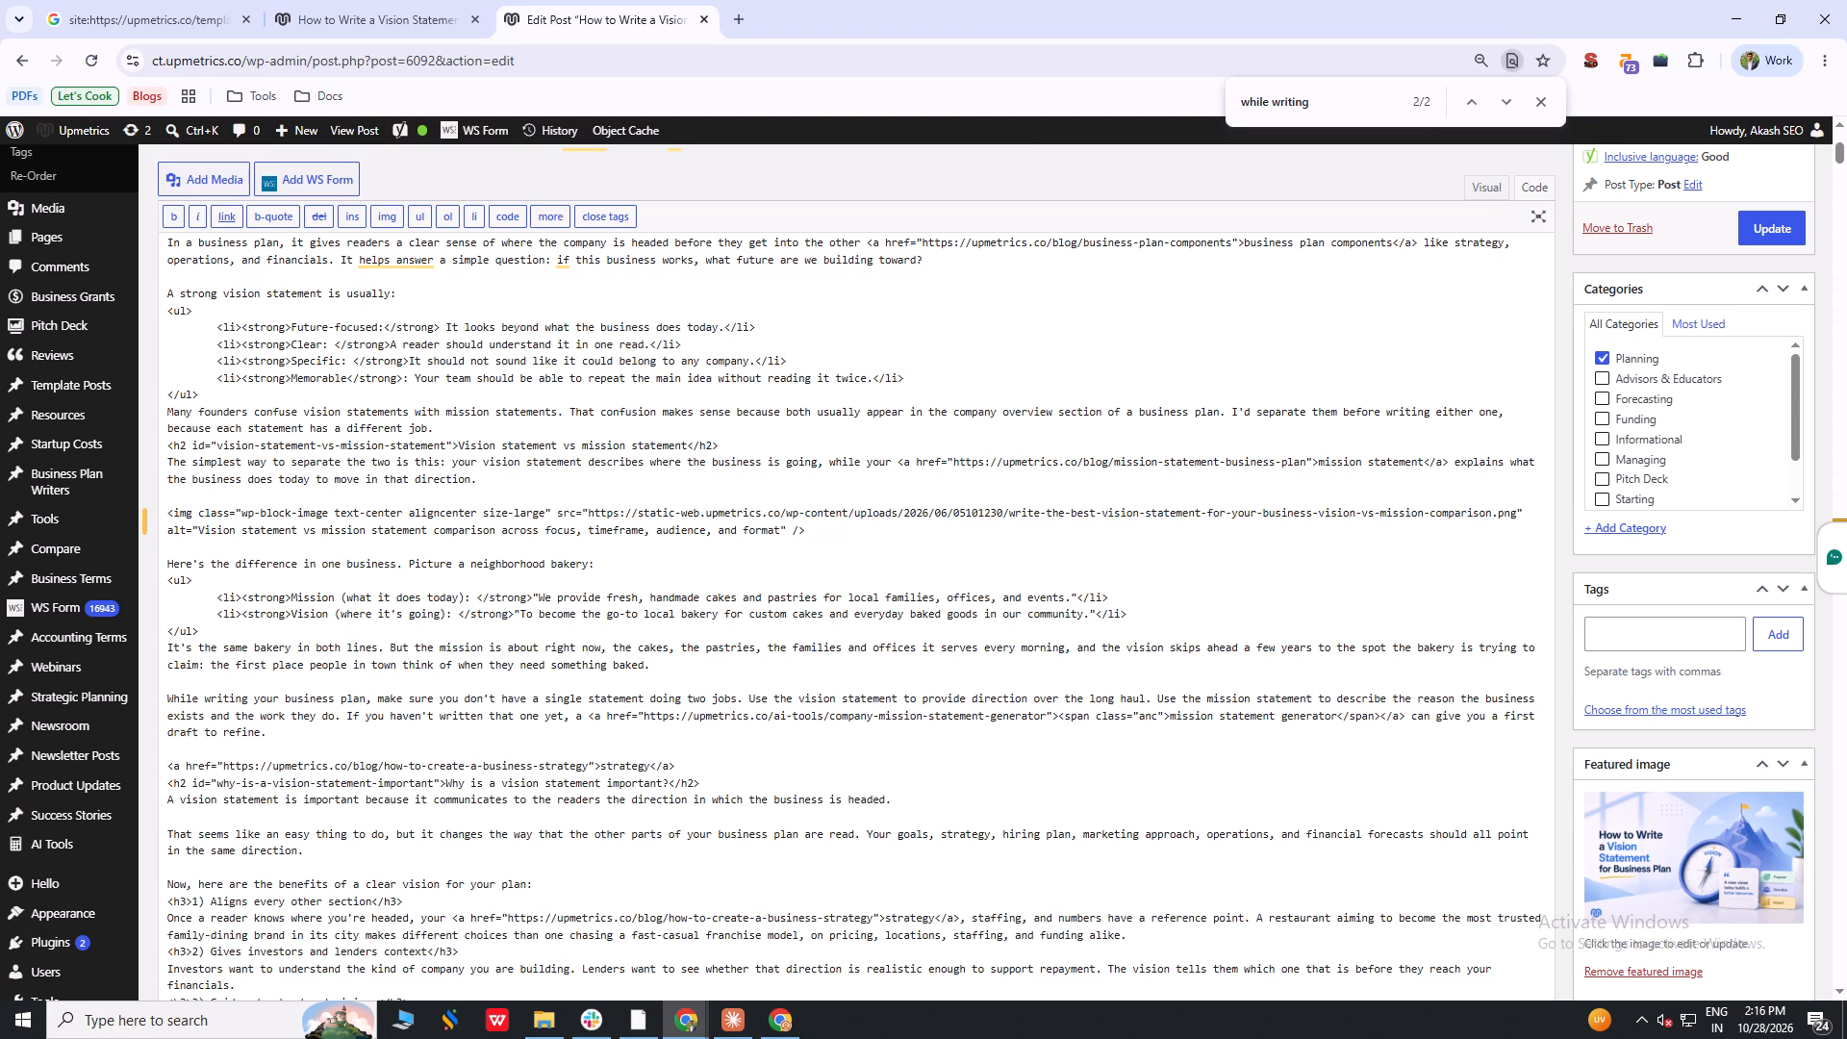
{"action": "left_click_drag", "start_coordinate": [643, 716], "coordinate": [1045, 724]}
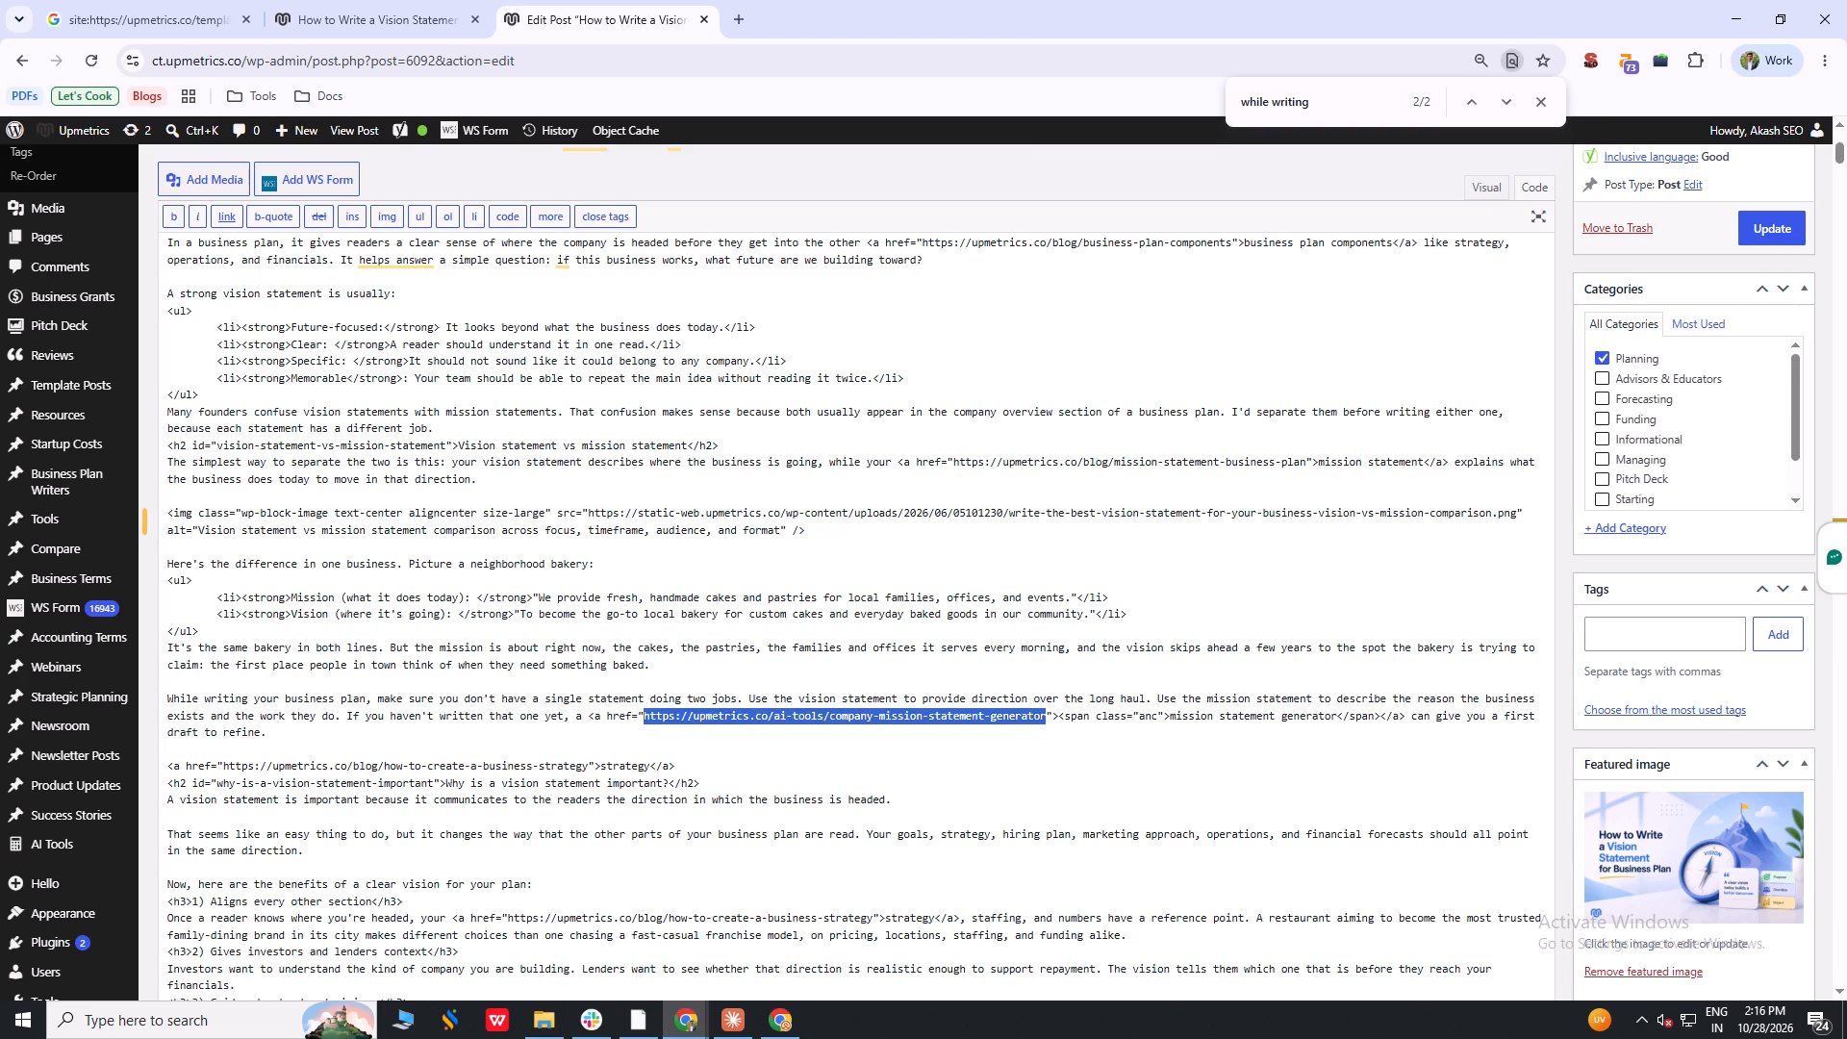
{"action": "key", "text": "ctrl+x"}
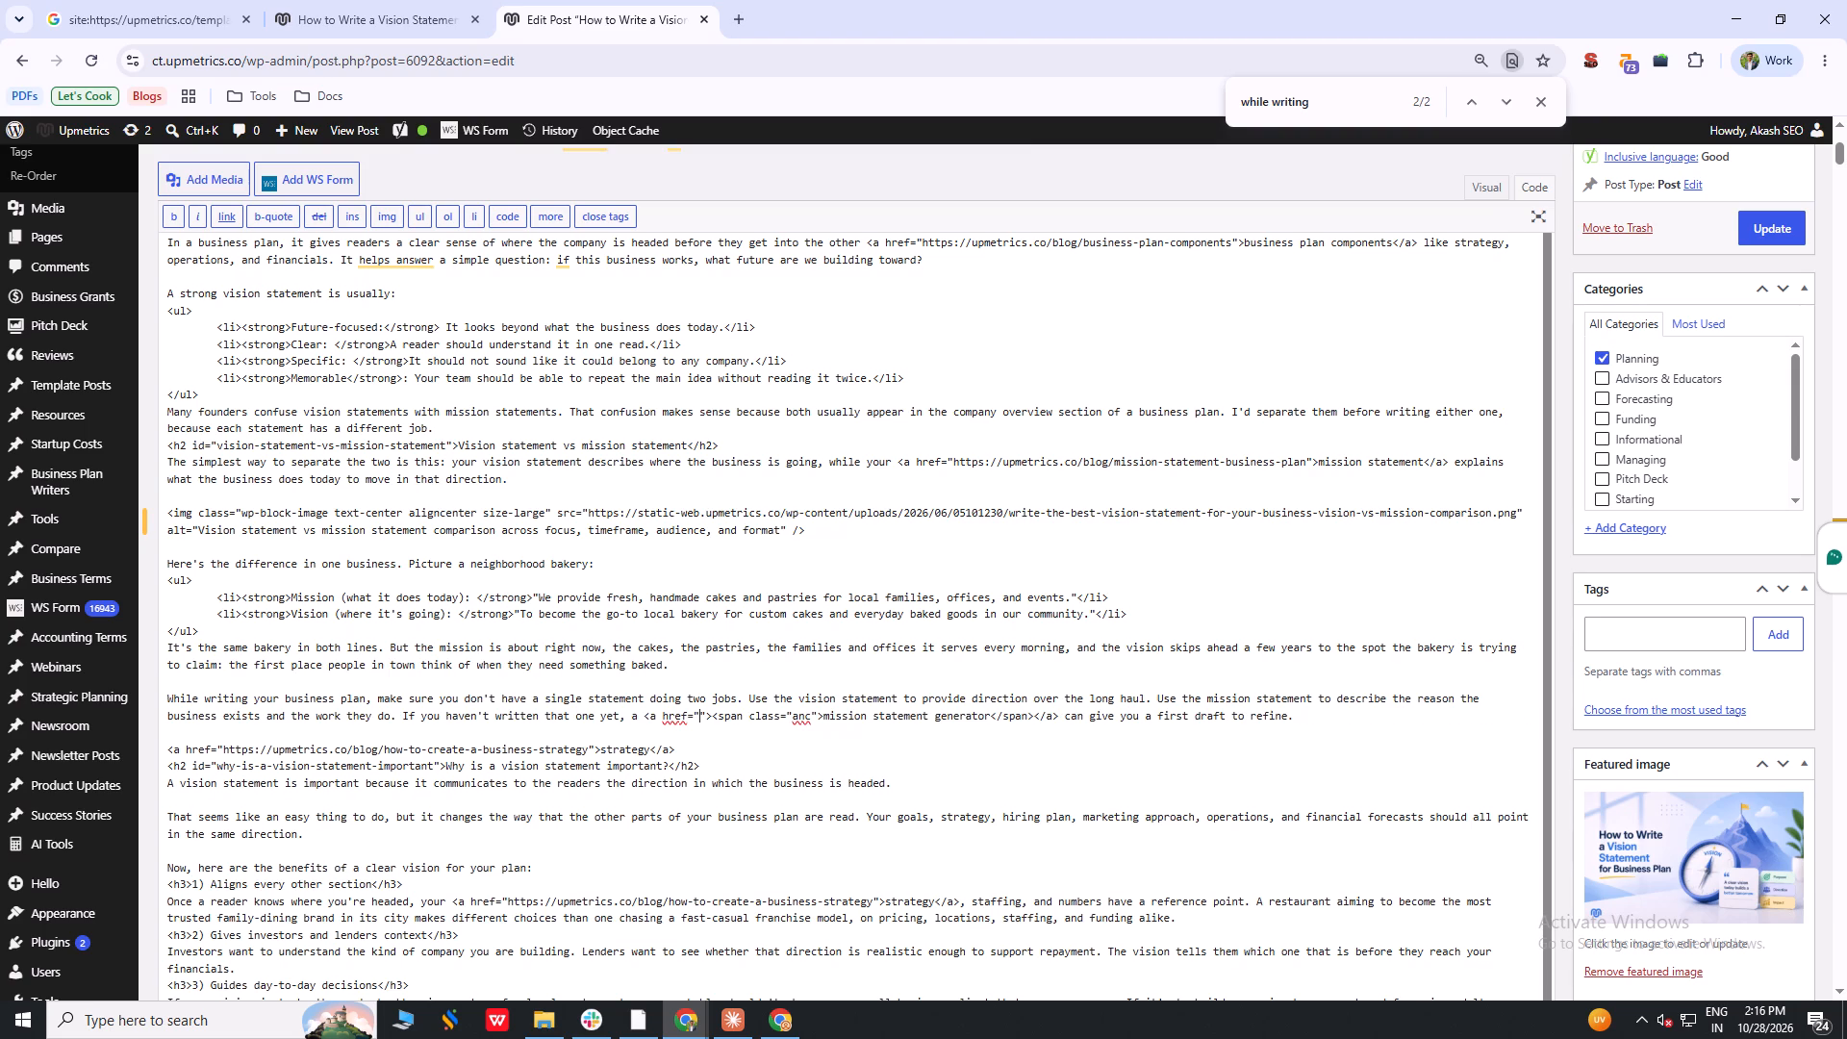
{"action": "left_click_drag", "start_coordinate": [225, 749], "coordinate": [588, 749]}
{"action": "key", "text": "ctrl+v"}
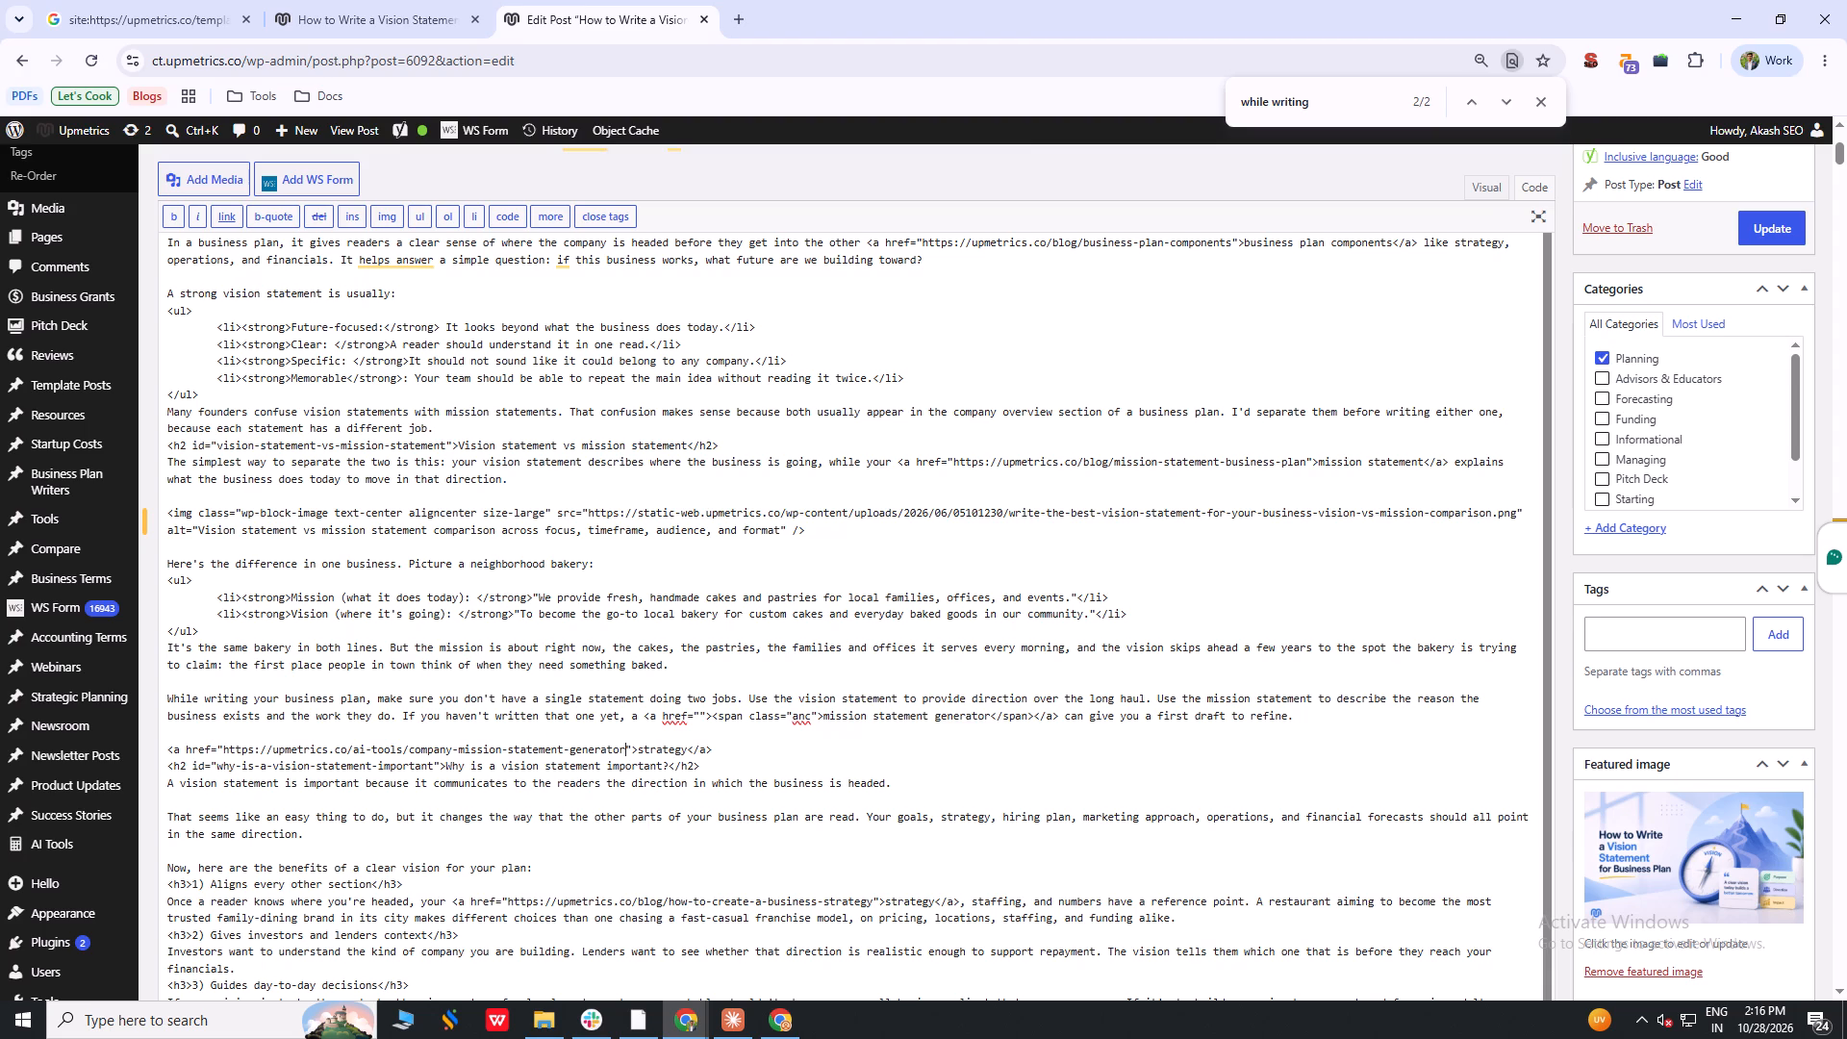
{"action": "left_click", "coordinate": [989, 715]}
{"action": "left_click_drag", "start_coordinate": [989, 715], "coordinate": [825, 709]}
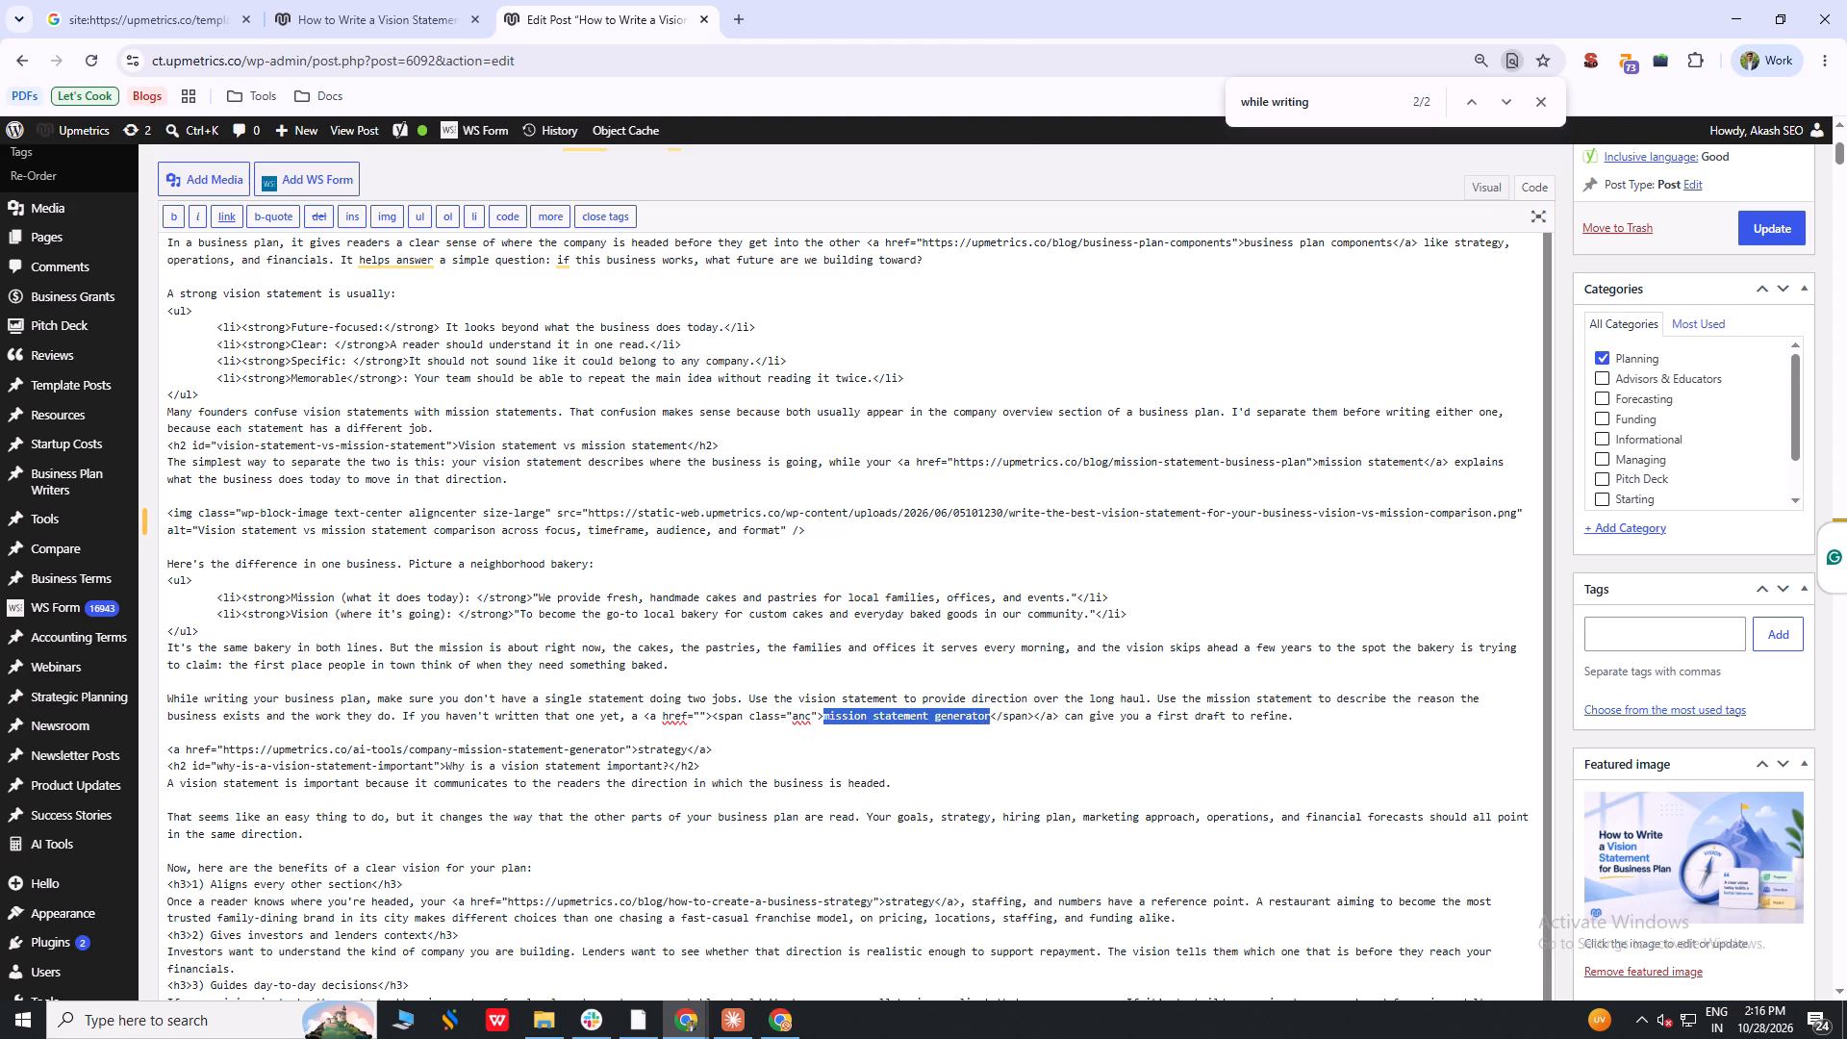
{"action": "key", "text": "ctrl+x"}
{"action": "double_click", "coordinate": [658, 752]}
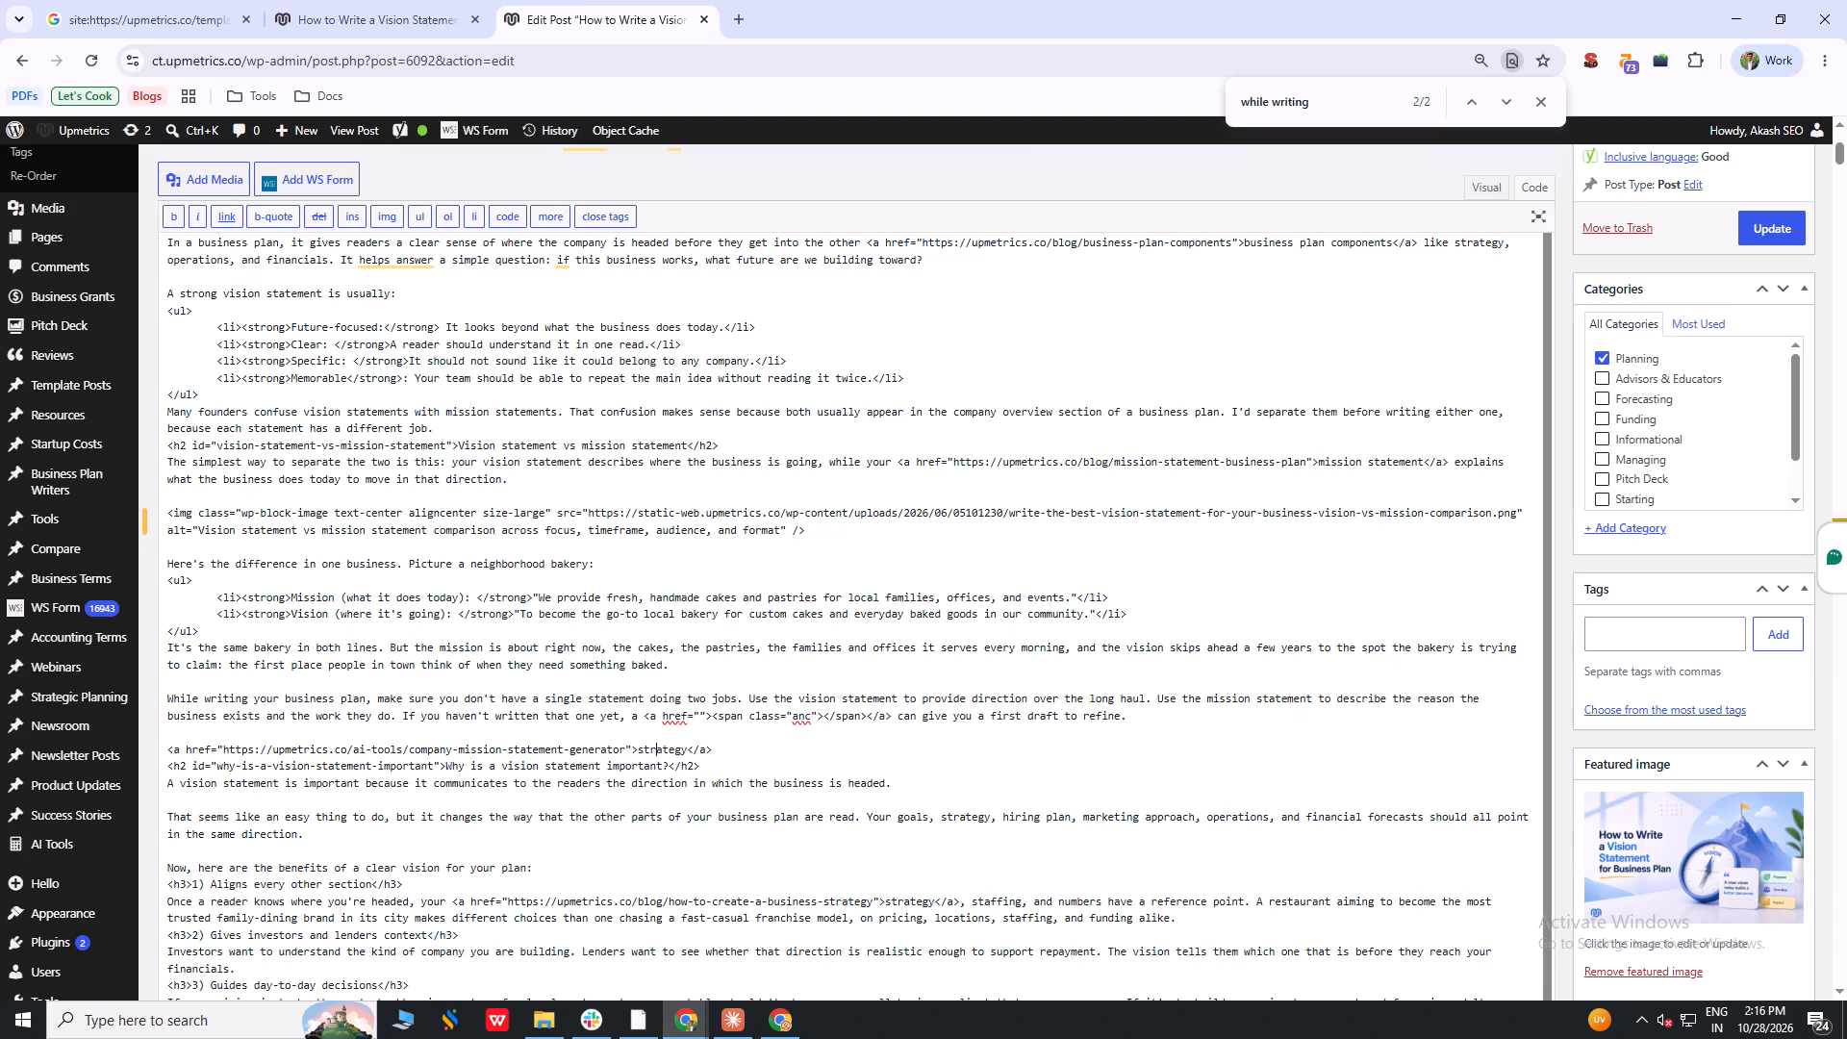
{"action": "key", "text": "ctrl+v"}
Replace the emptied span-wrapped link in the paragraph with the clean "mission statement generator" link and remove the extra line below.
{"action": "left_click_drag", "start_coordinate": [834, 747], "coordinate": [191, 749]}
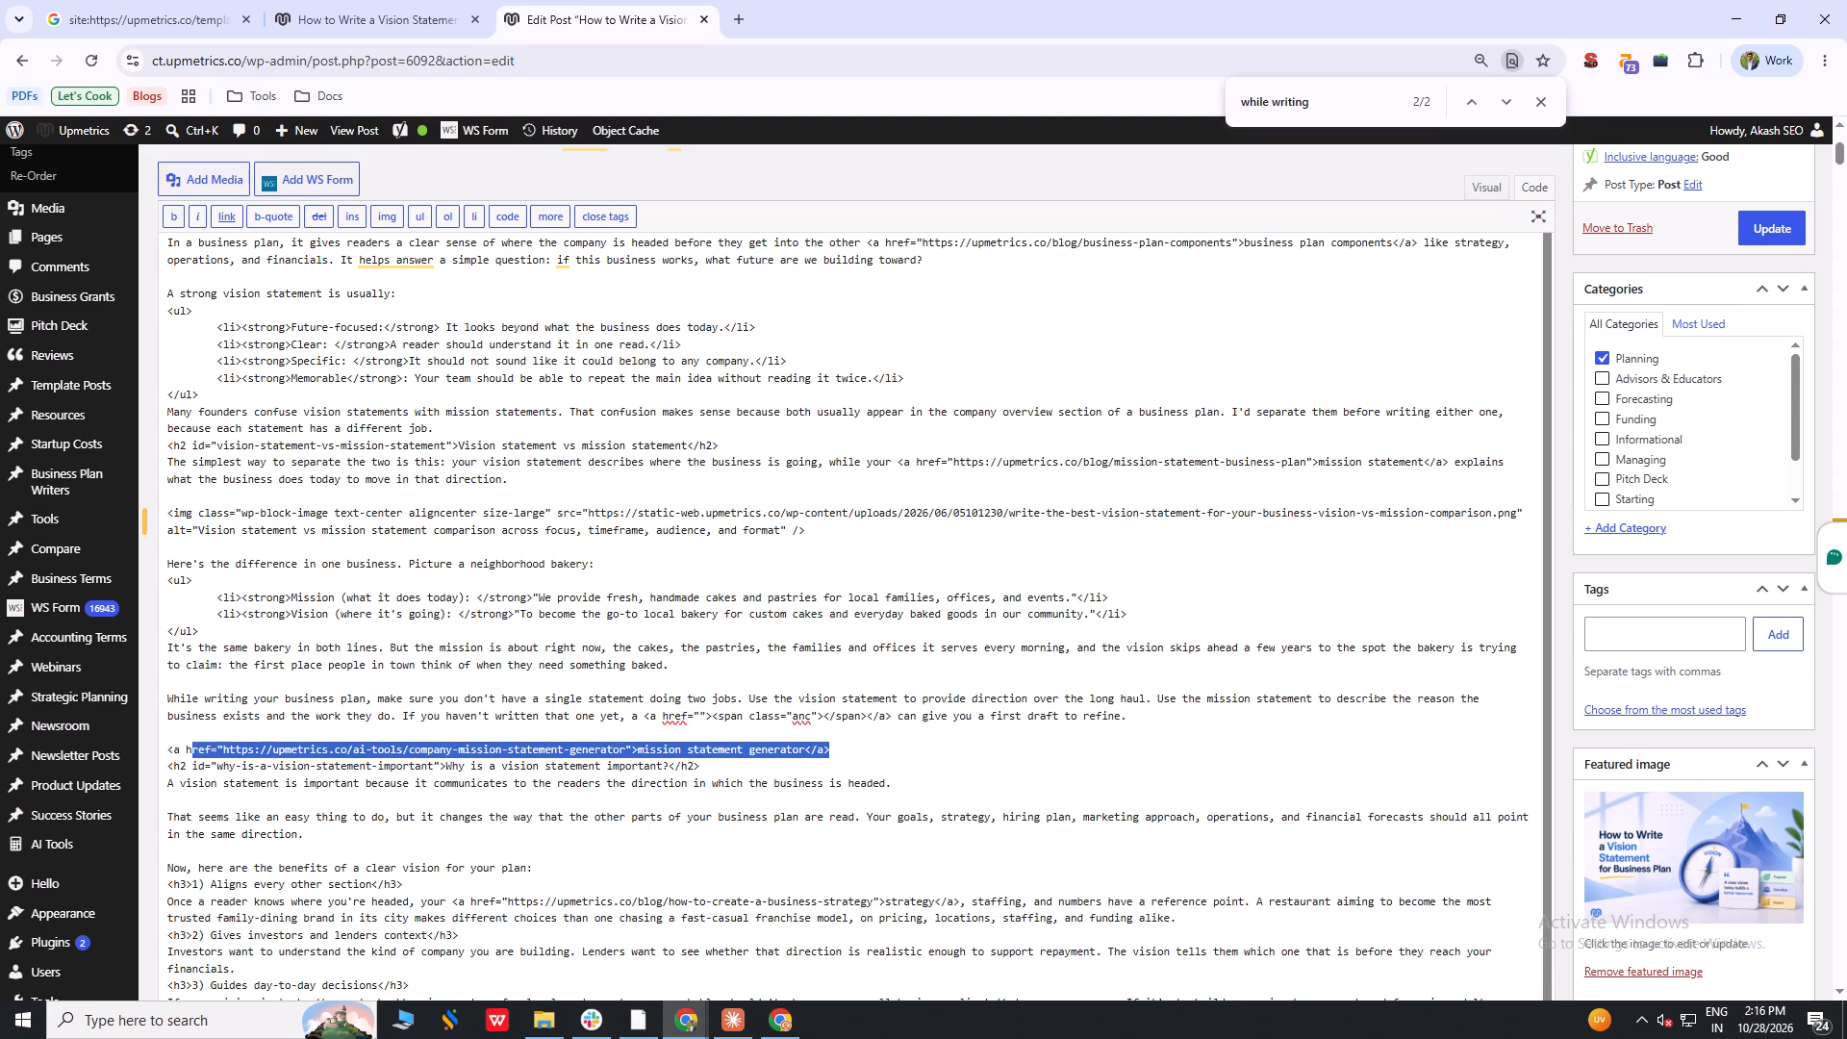
{"action": "left_click_drag", "start_coordinate": [191, 749], "coordinate": [151, 753]}
{"action": "key", "text": "ctrl+x"}
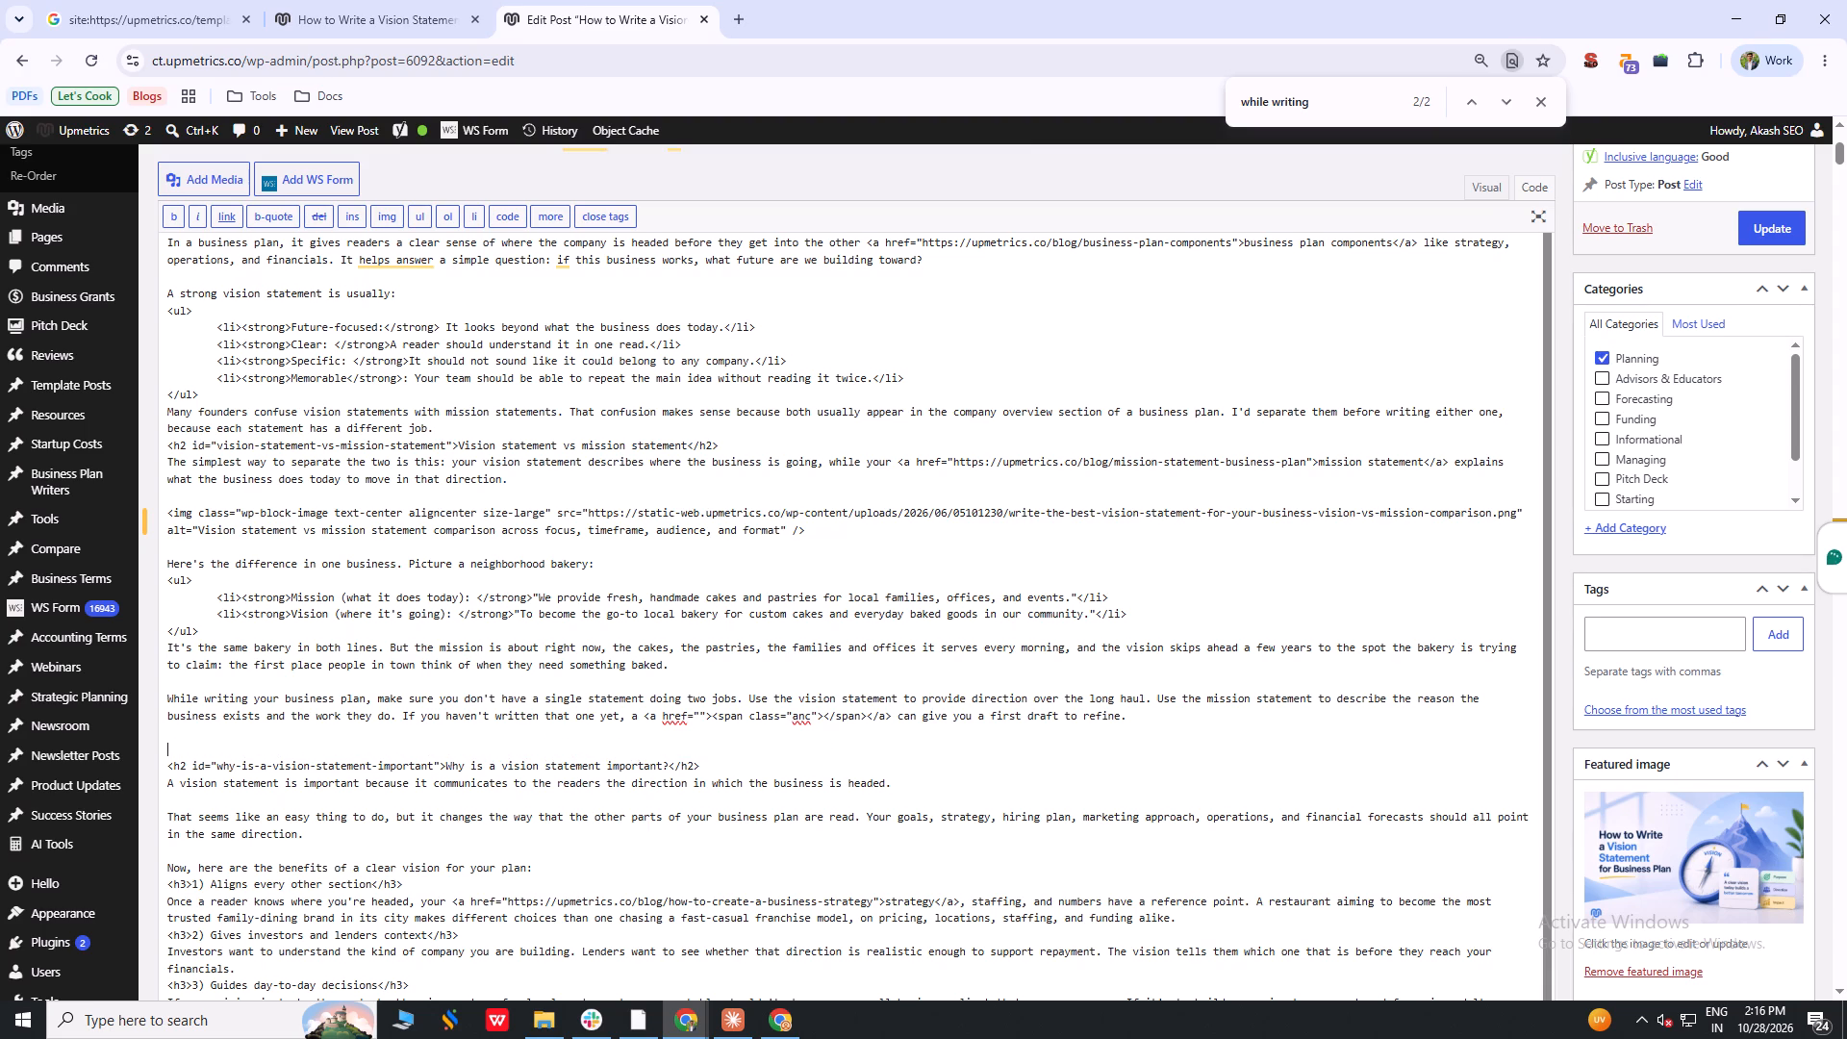
{"action": "left_click_drag", "start_coordinate": [892, 714], "coordinate": [647, 711]}
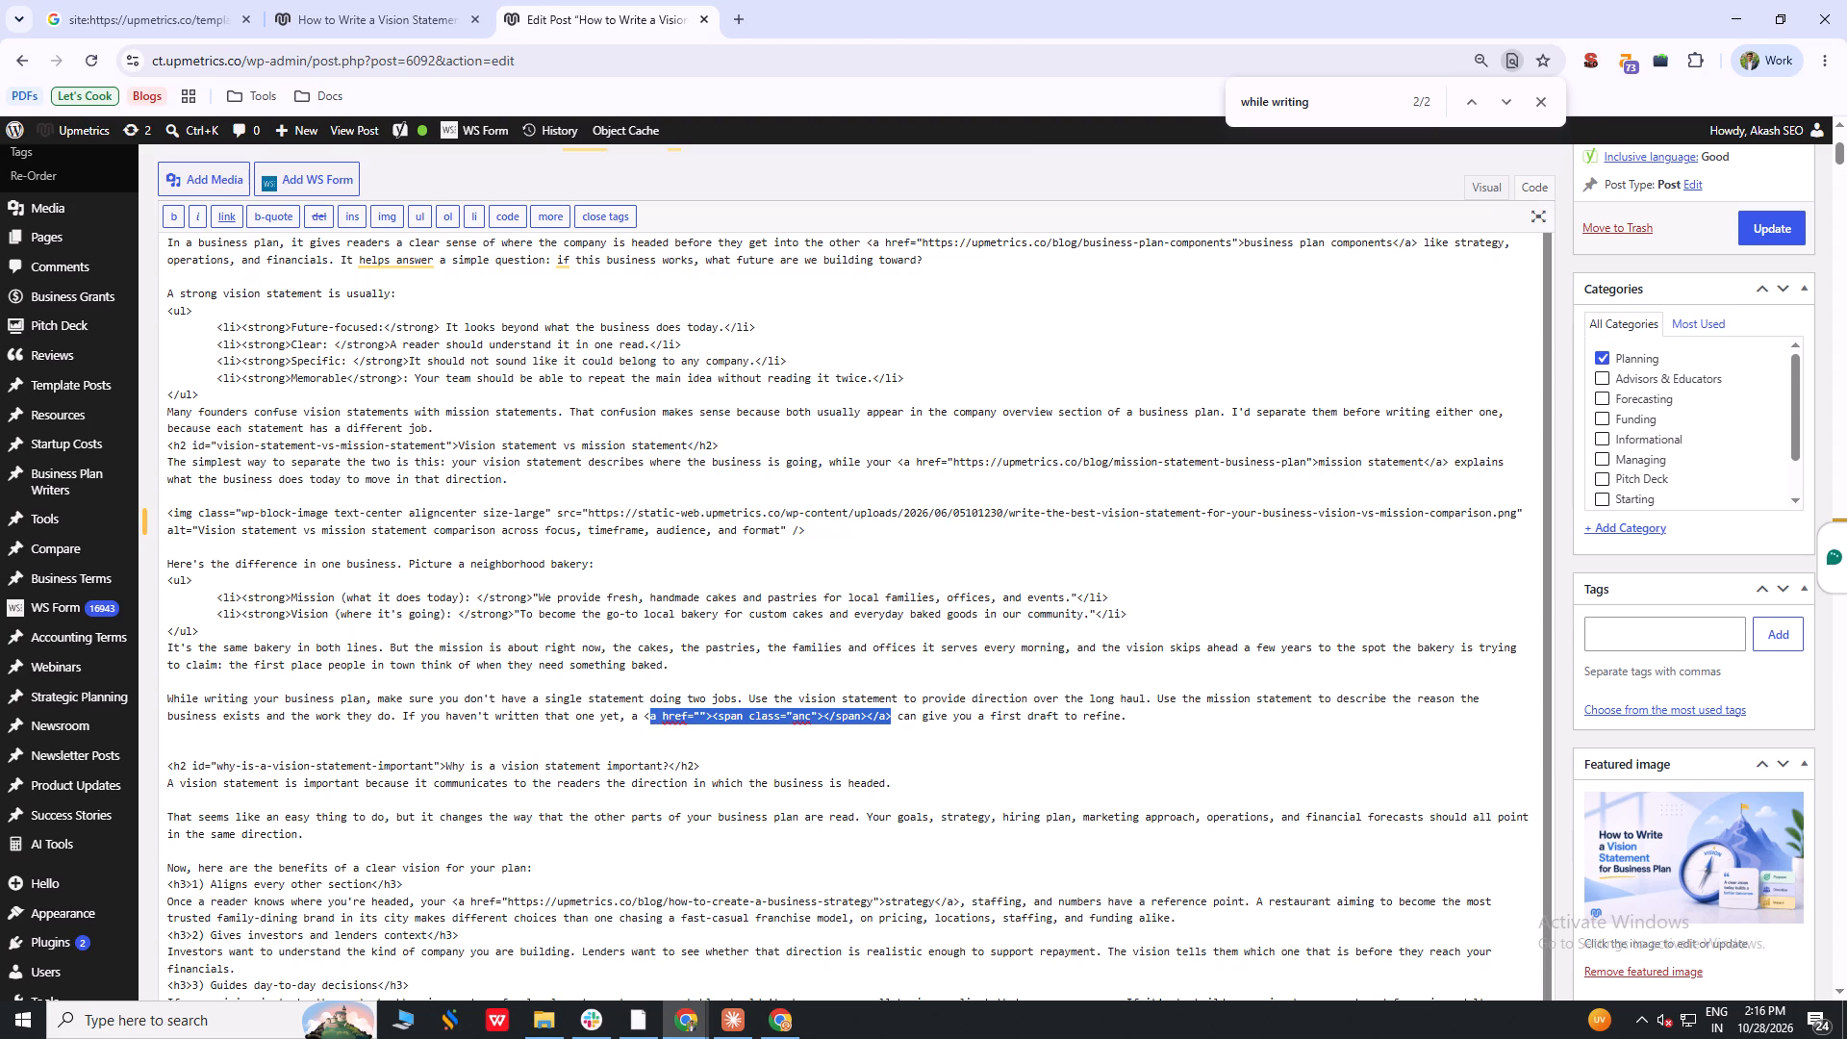
{"action": "left_click_drag", "start_coordinate": [647, 711], "coordinate": [645, 714]}
{"action": "key", "text": "ctrl+v"}
{"action": "left_click", "coordinate": [231, 744]}
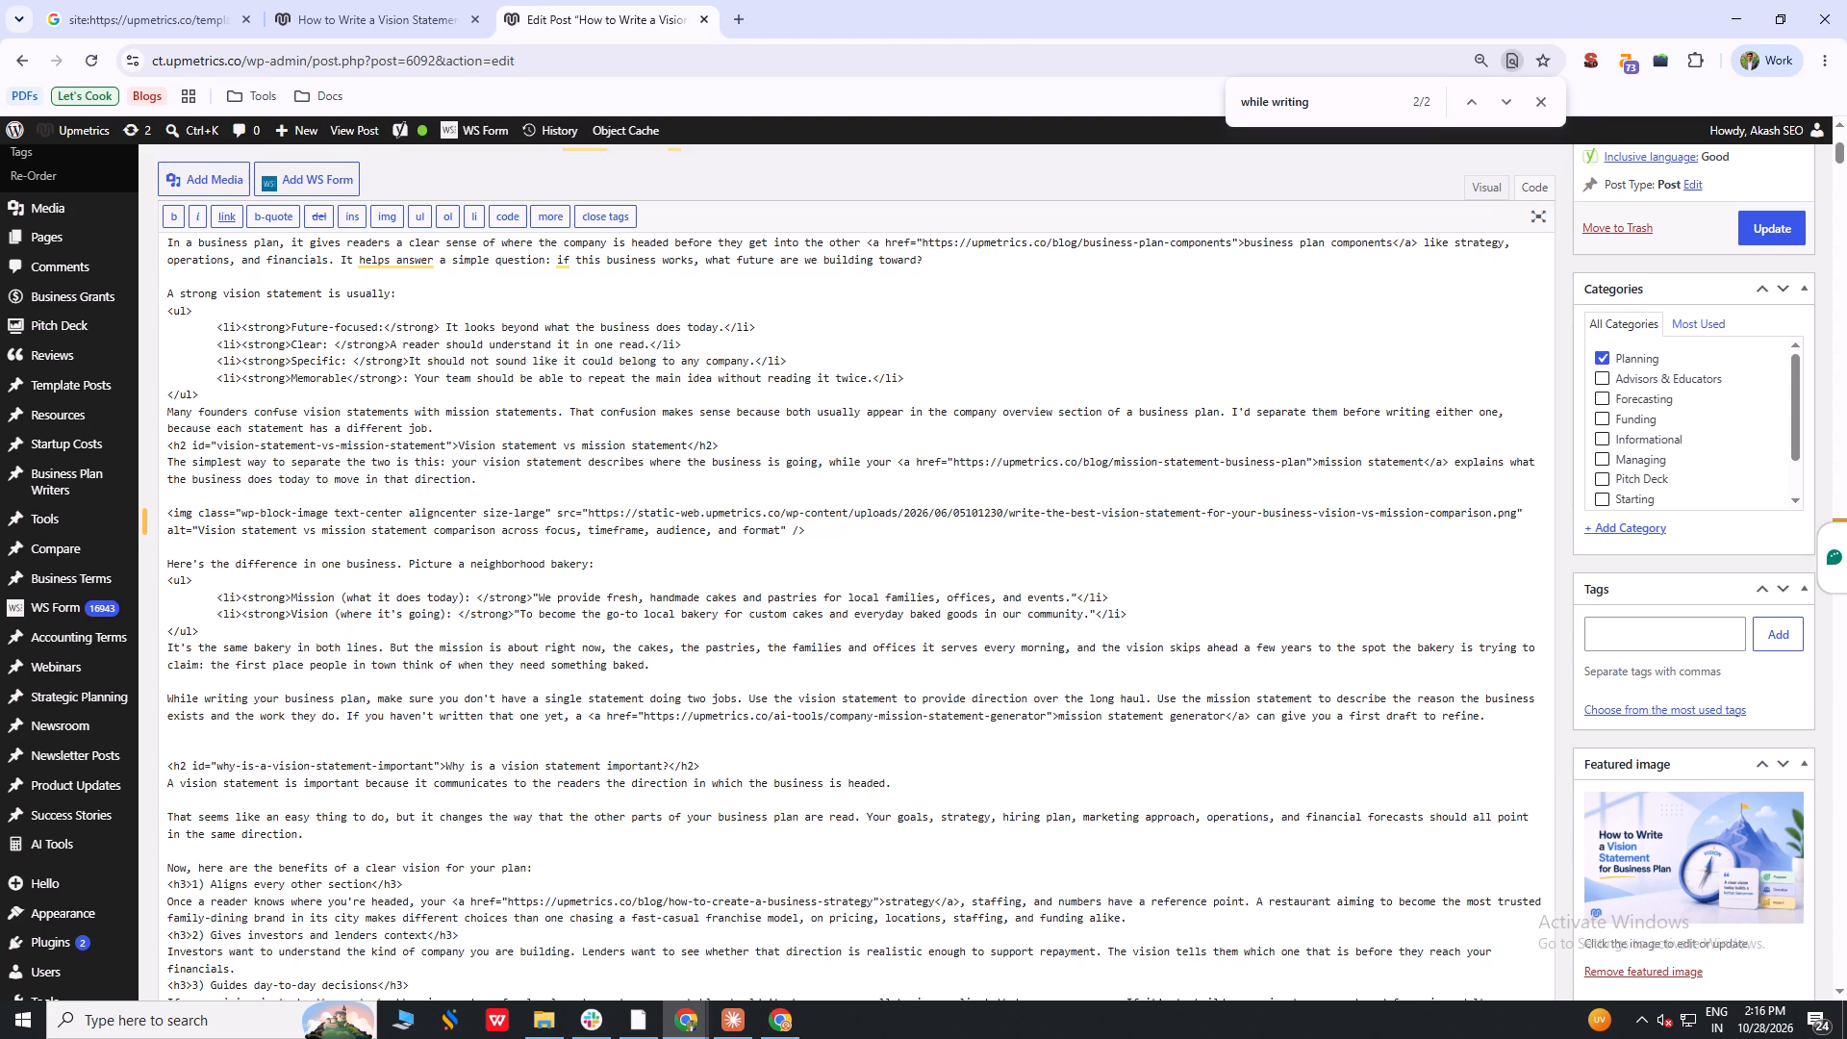
{"action": "key", "text": "BackSpace"}
{"action": "left_click", "coordinate": [1007, 617]}
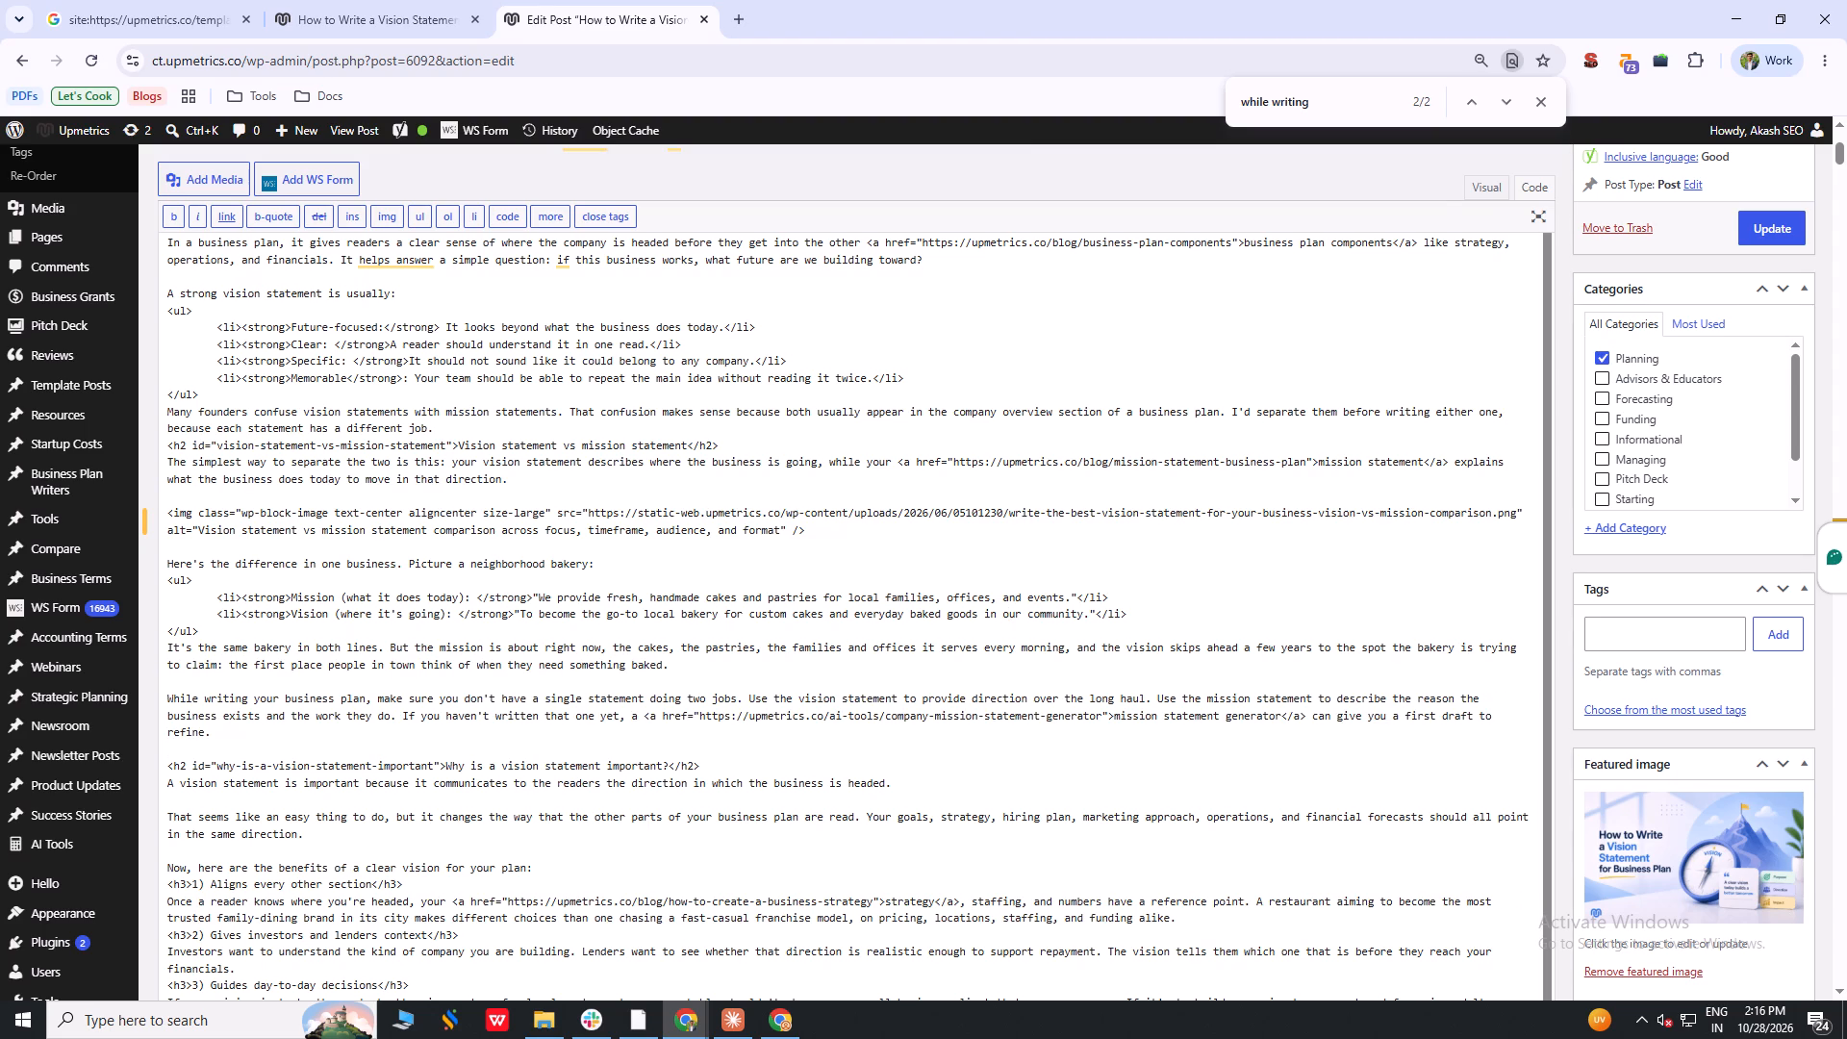
Return to the visual editor and check the "mission statement generator" link and its sentence in the "While writing your business plan" paragraph.
{"action": "left_click", "coordinate": [1488, 189]}
{"action": "scroll", "coordinate": [1173, 470], "scroll_direction": "up", "scroll_amount": 1}
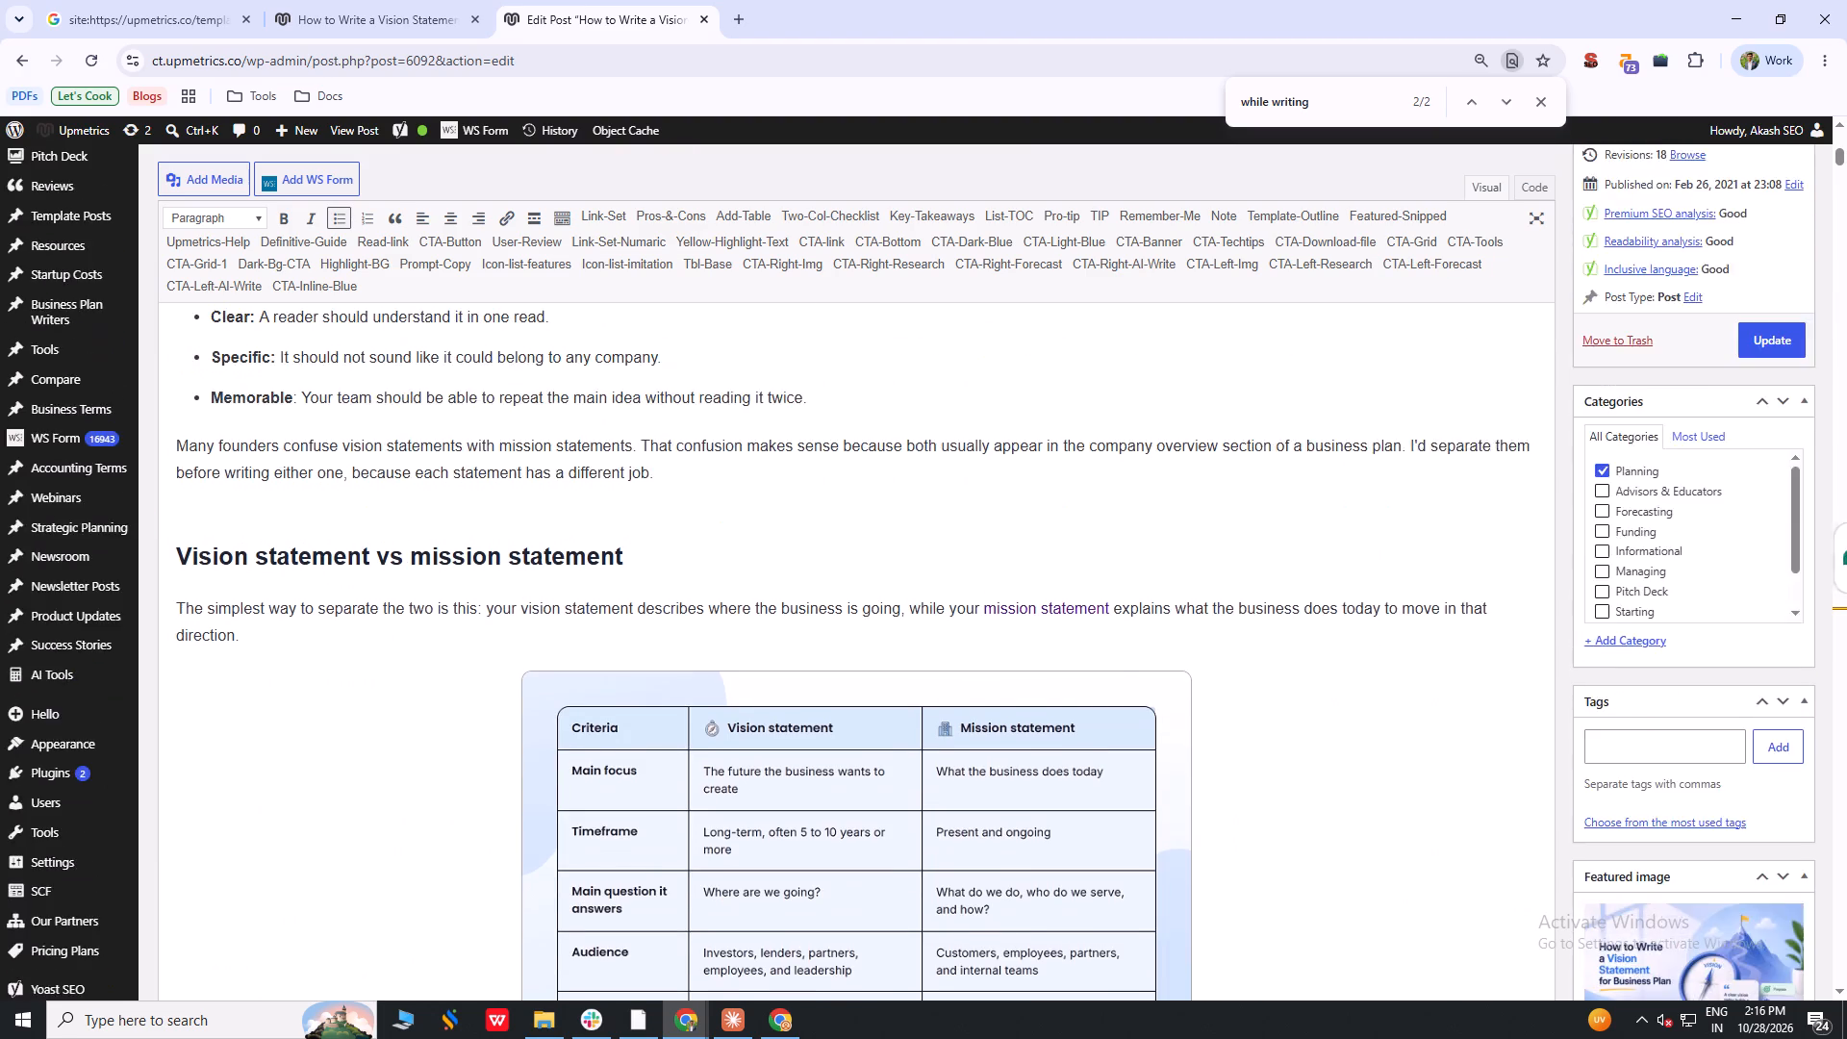
{"action": "scroll", "coordinate": [1173, 470], "scroll_direction": "up", "scroll_amount": 2}
{"action": "scroll", "coordinate": [906, 577], "scroll_direction": "up", "scroll_amount": 2}
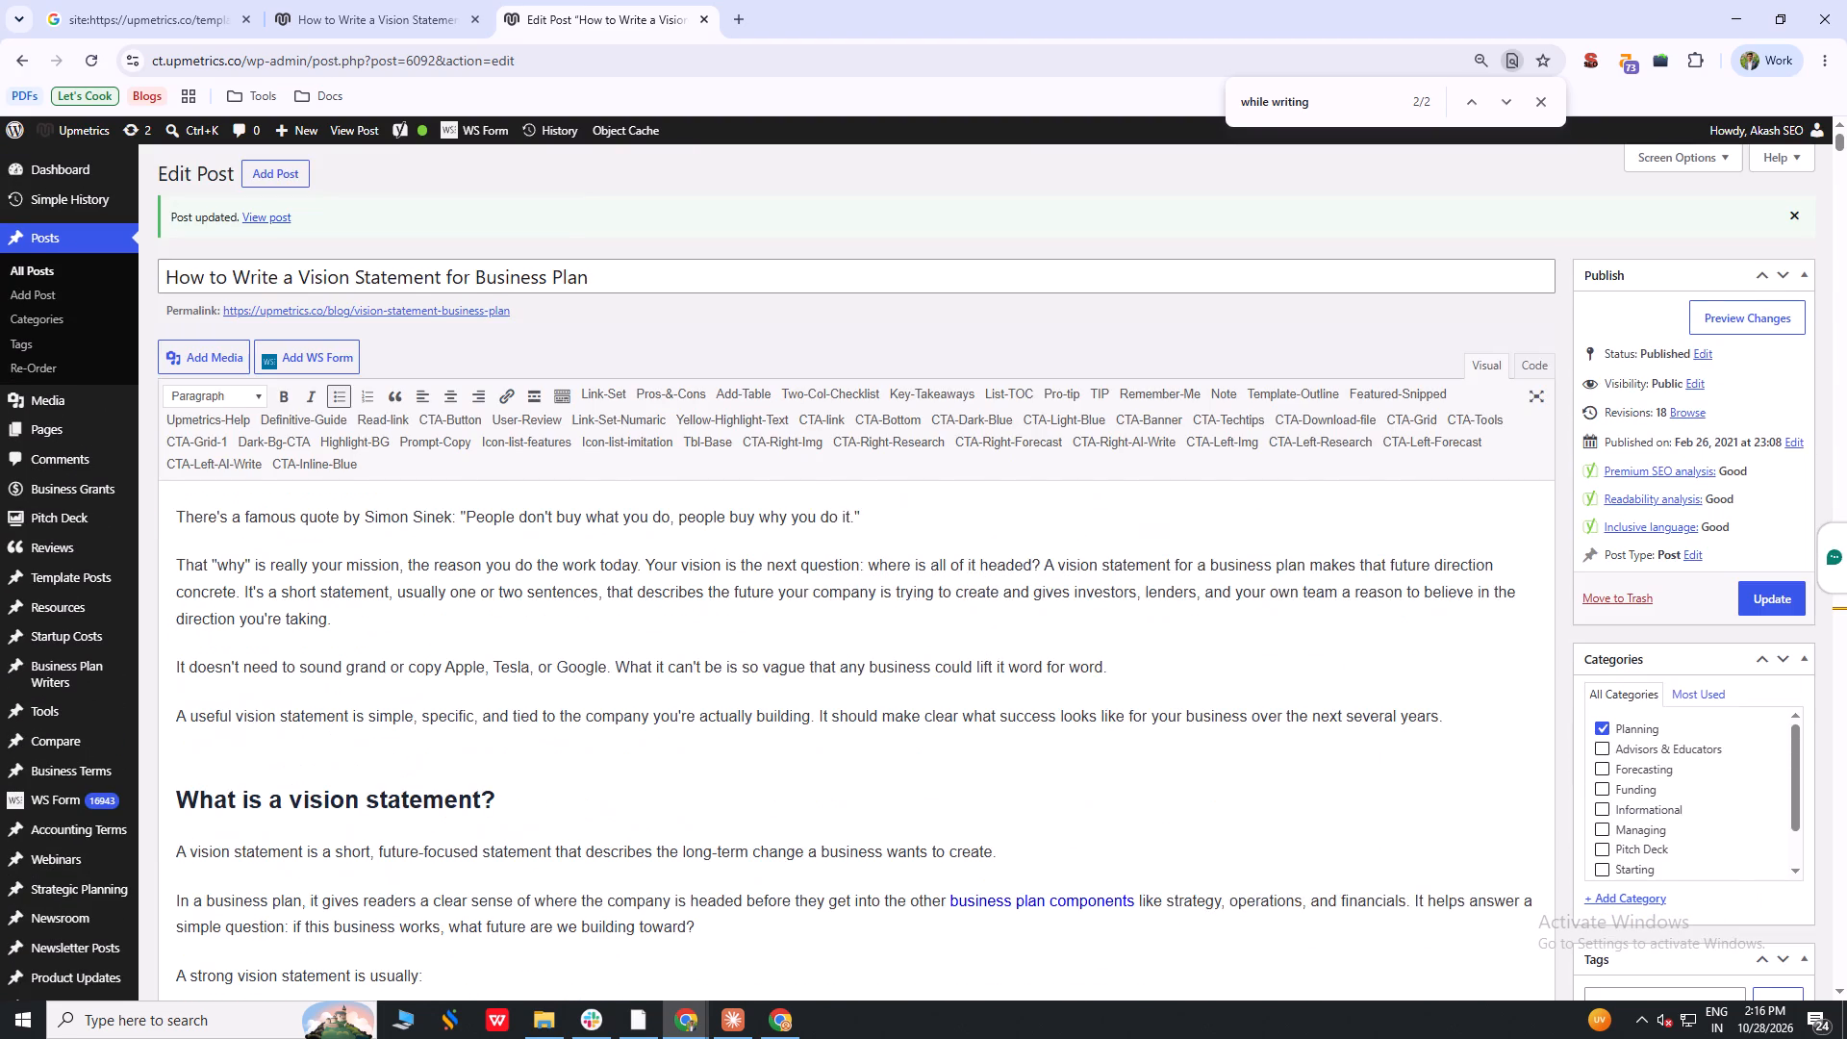
{"action": "scroll", "coordinate": [778, 629], "scroll_direction": "down", "scroll_amount": 10}
{"action": "scroll", "coordinate": [891, 590], "scroll_direction": "up", "scroll_amount": 1}
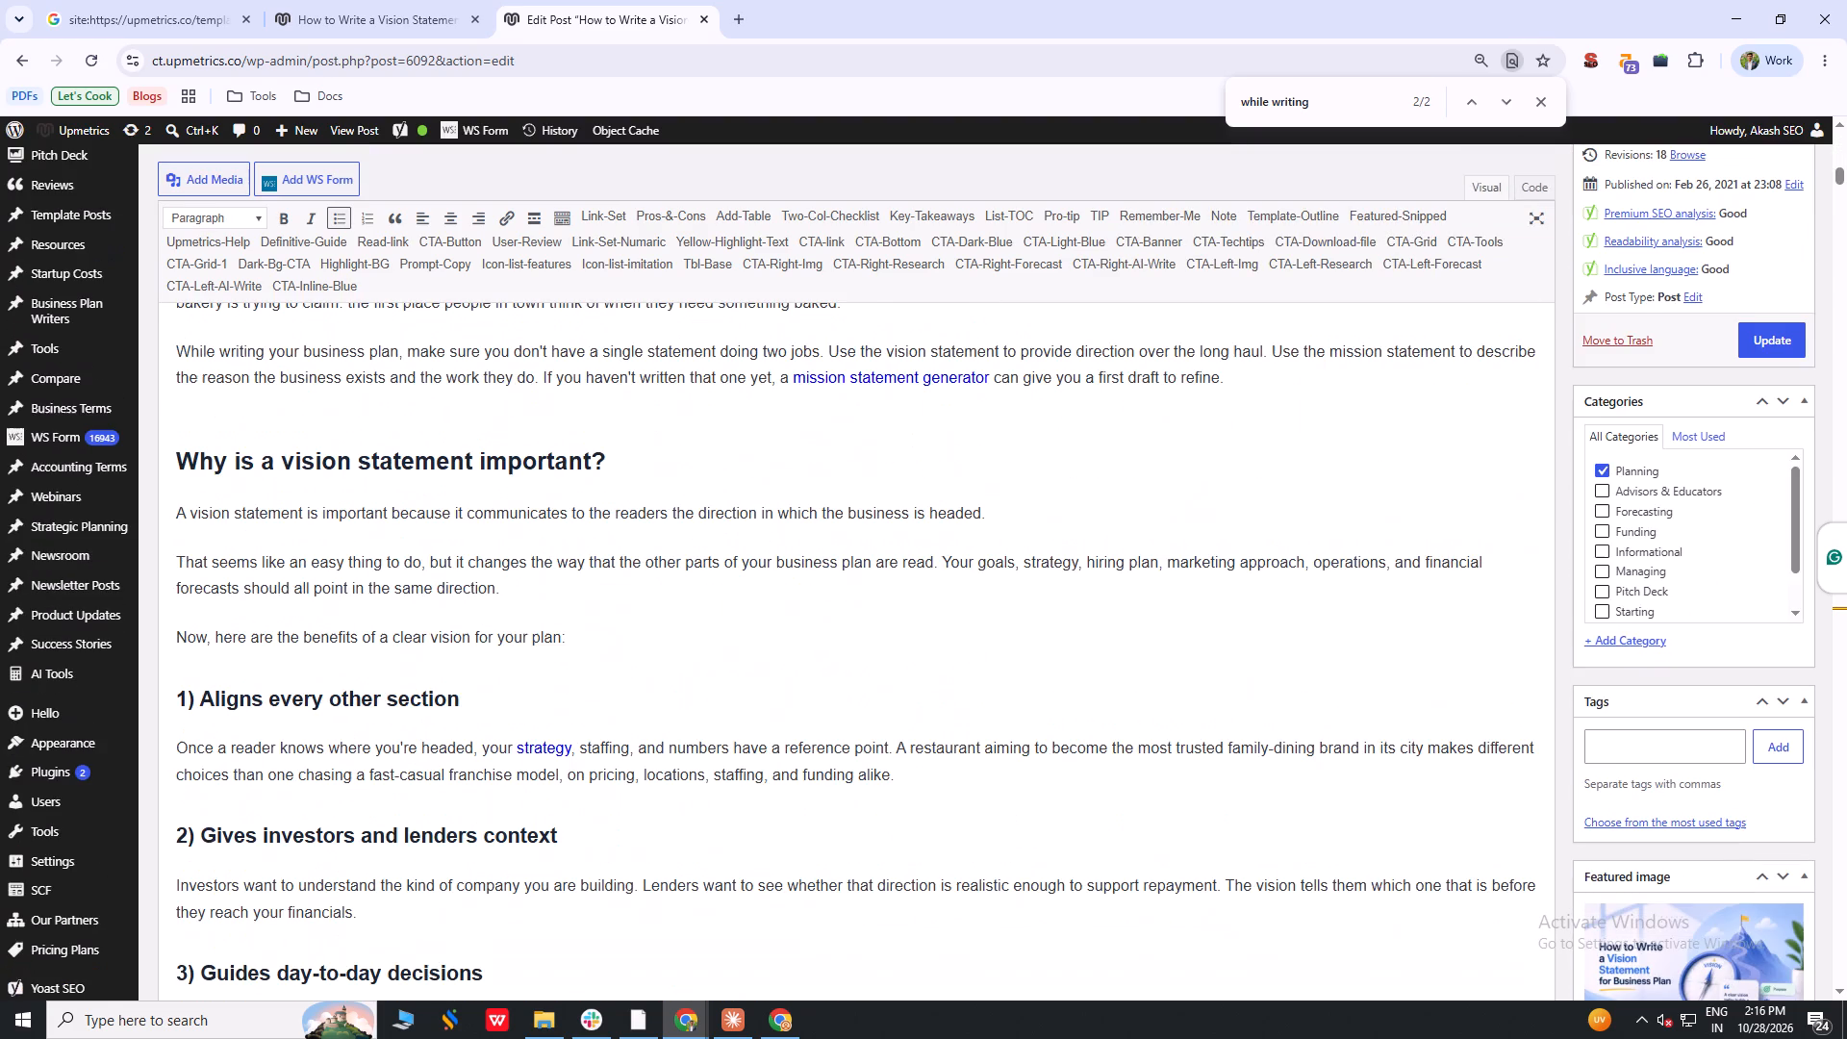
{"action": "scroll", "coordinate": [807, 460], "scroll_direction": "up", "scroll_amount": 1}
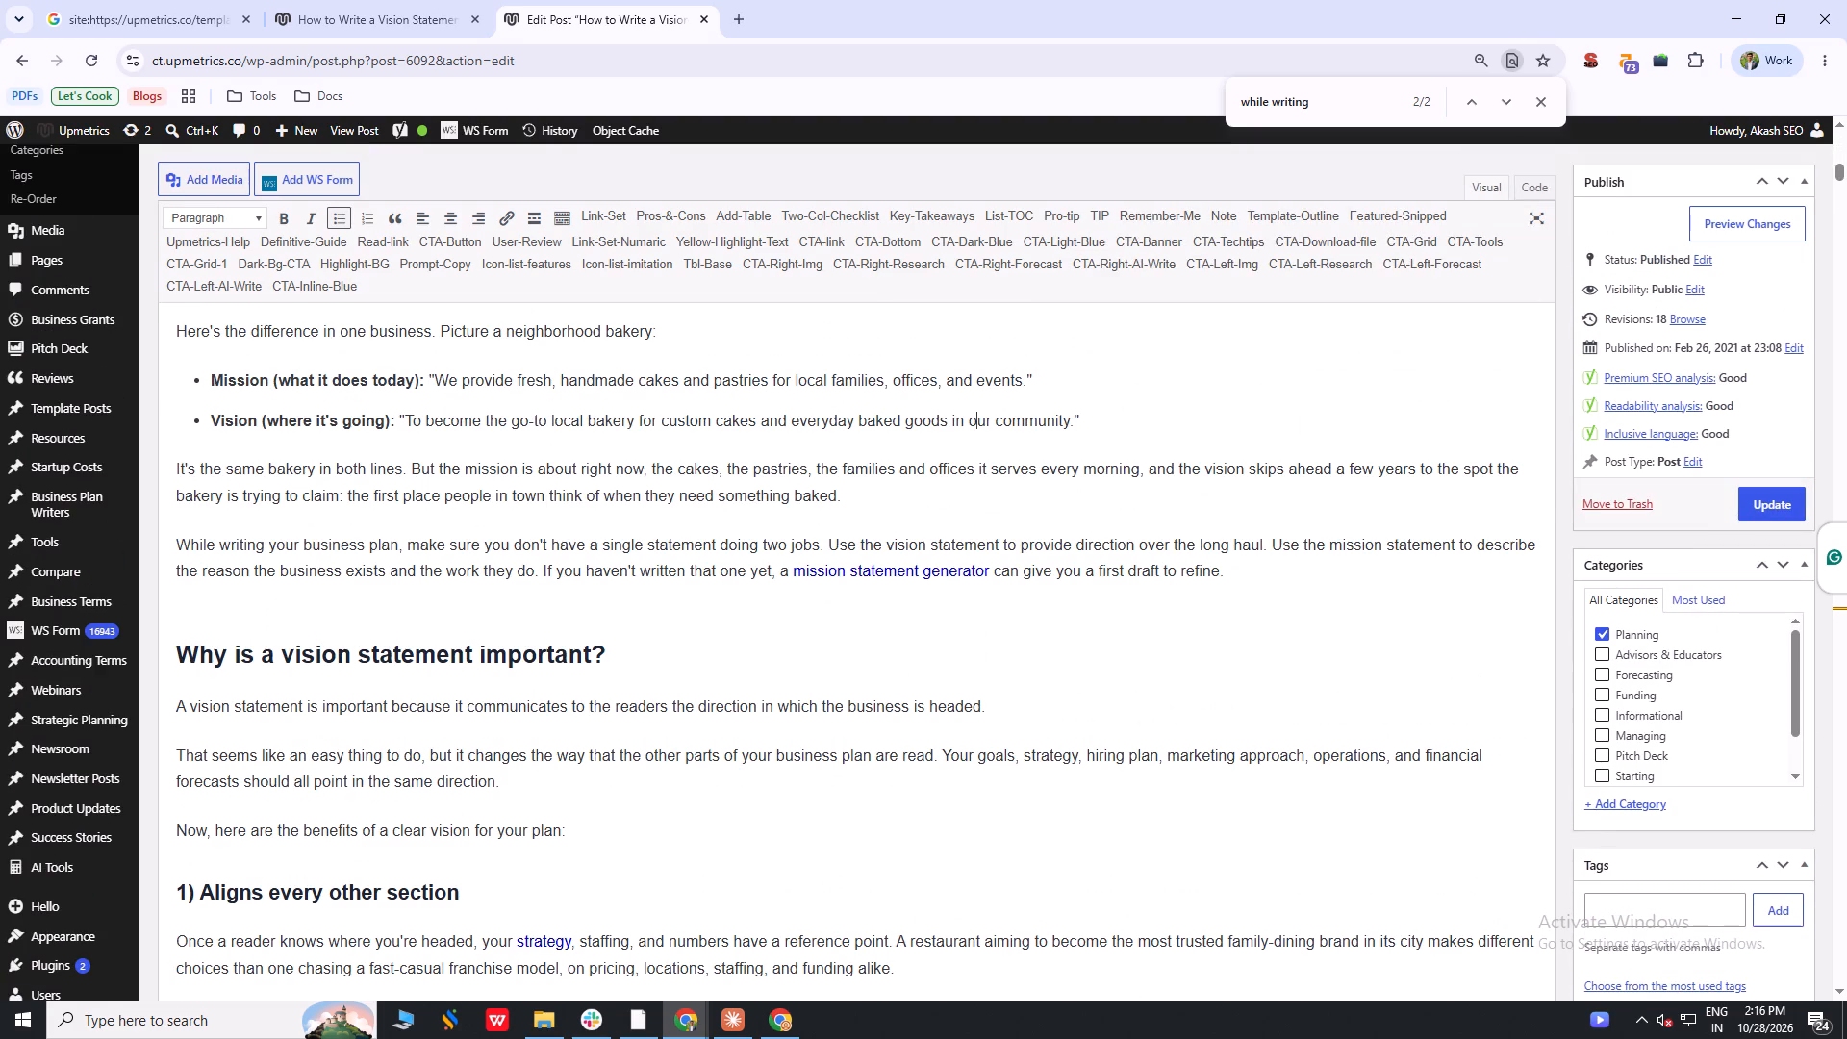
{"action": "left_click", "coordinate": [1171, 568]}
{"action": "left_click", "coordinate": [603, 582]}
{"action": "left_click", "coordinate": [742, 578]}
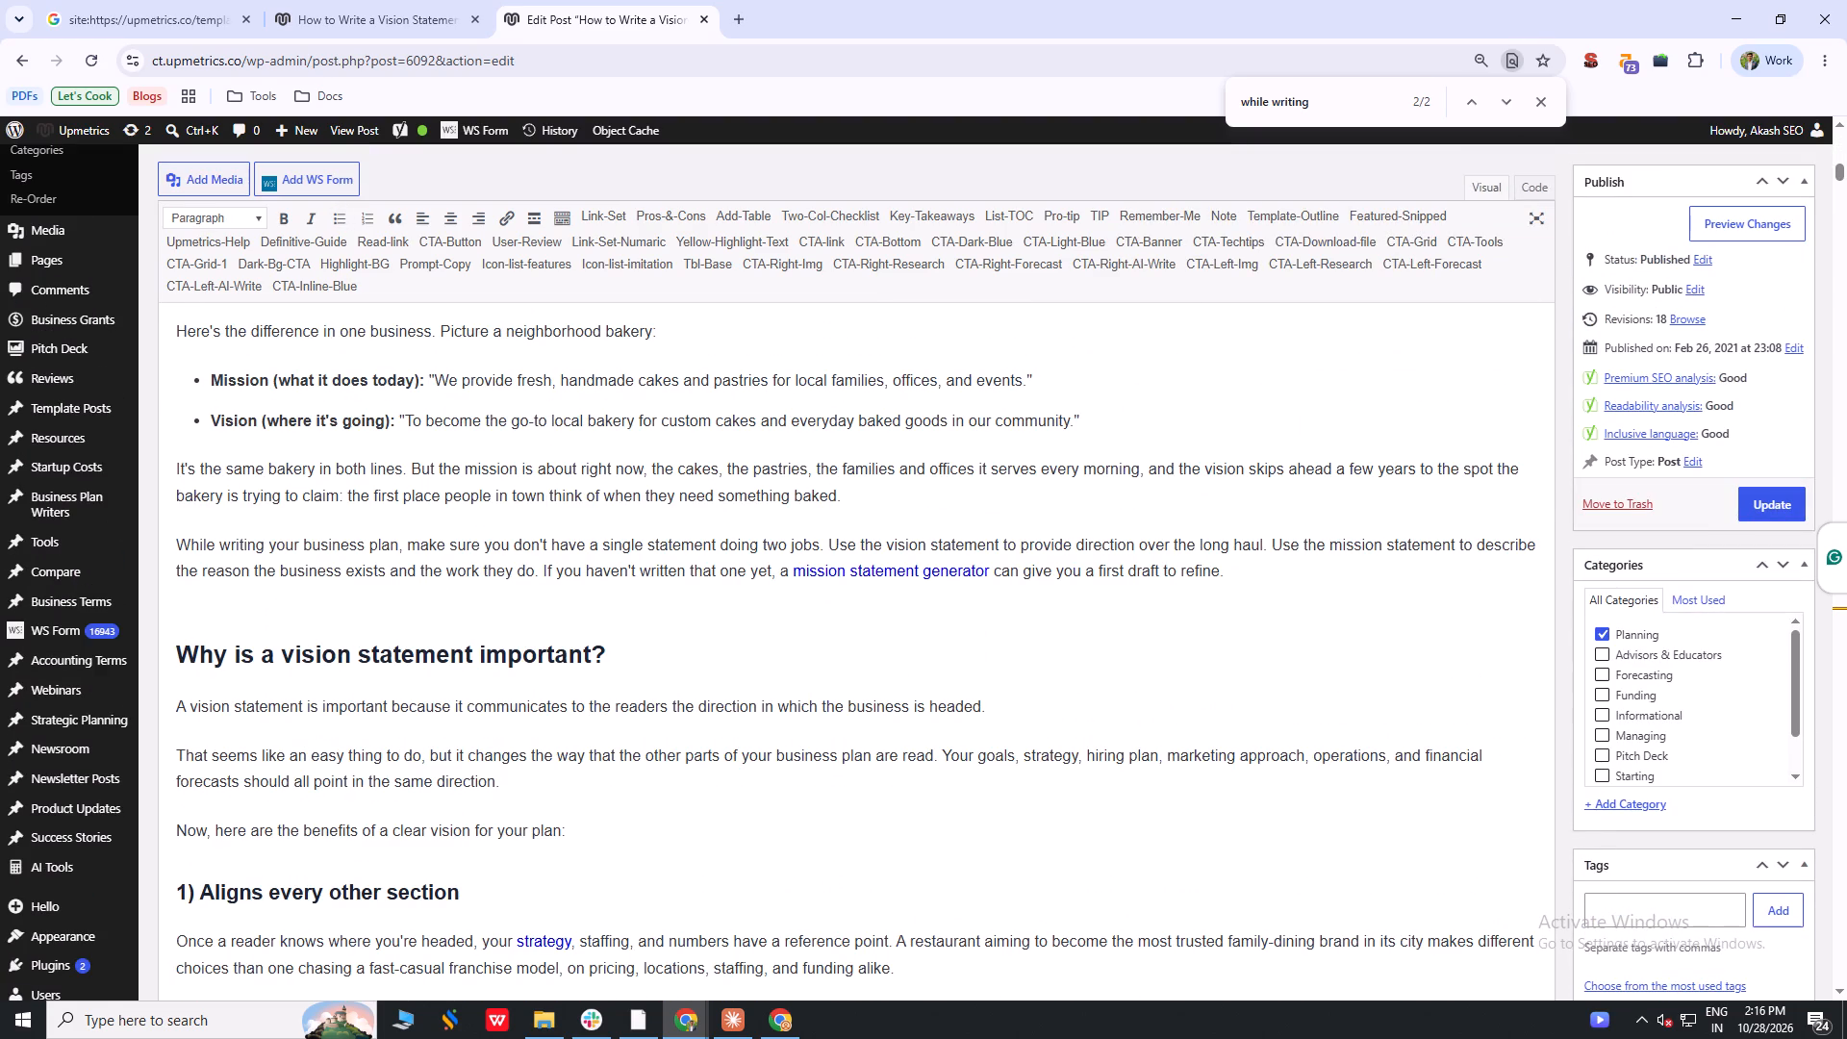
{"action": "left_click", "coordinate": [1076, 572]}
{"action": "left_click_drag", "start_coordinate": [1018, 572], "coordinate": [1027, 572]}
{"action": "left_click", "coordinate": [1173, 572]}
{"action": "left_click", "coordinate": [1262, 574]}
{"action": "left_click", "coordinate": [1287, 575]}
{"action": "key", "text": "alt+Tab"}
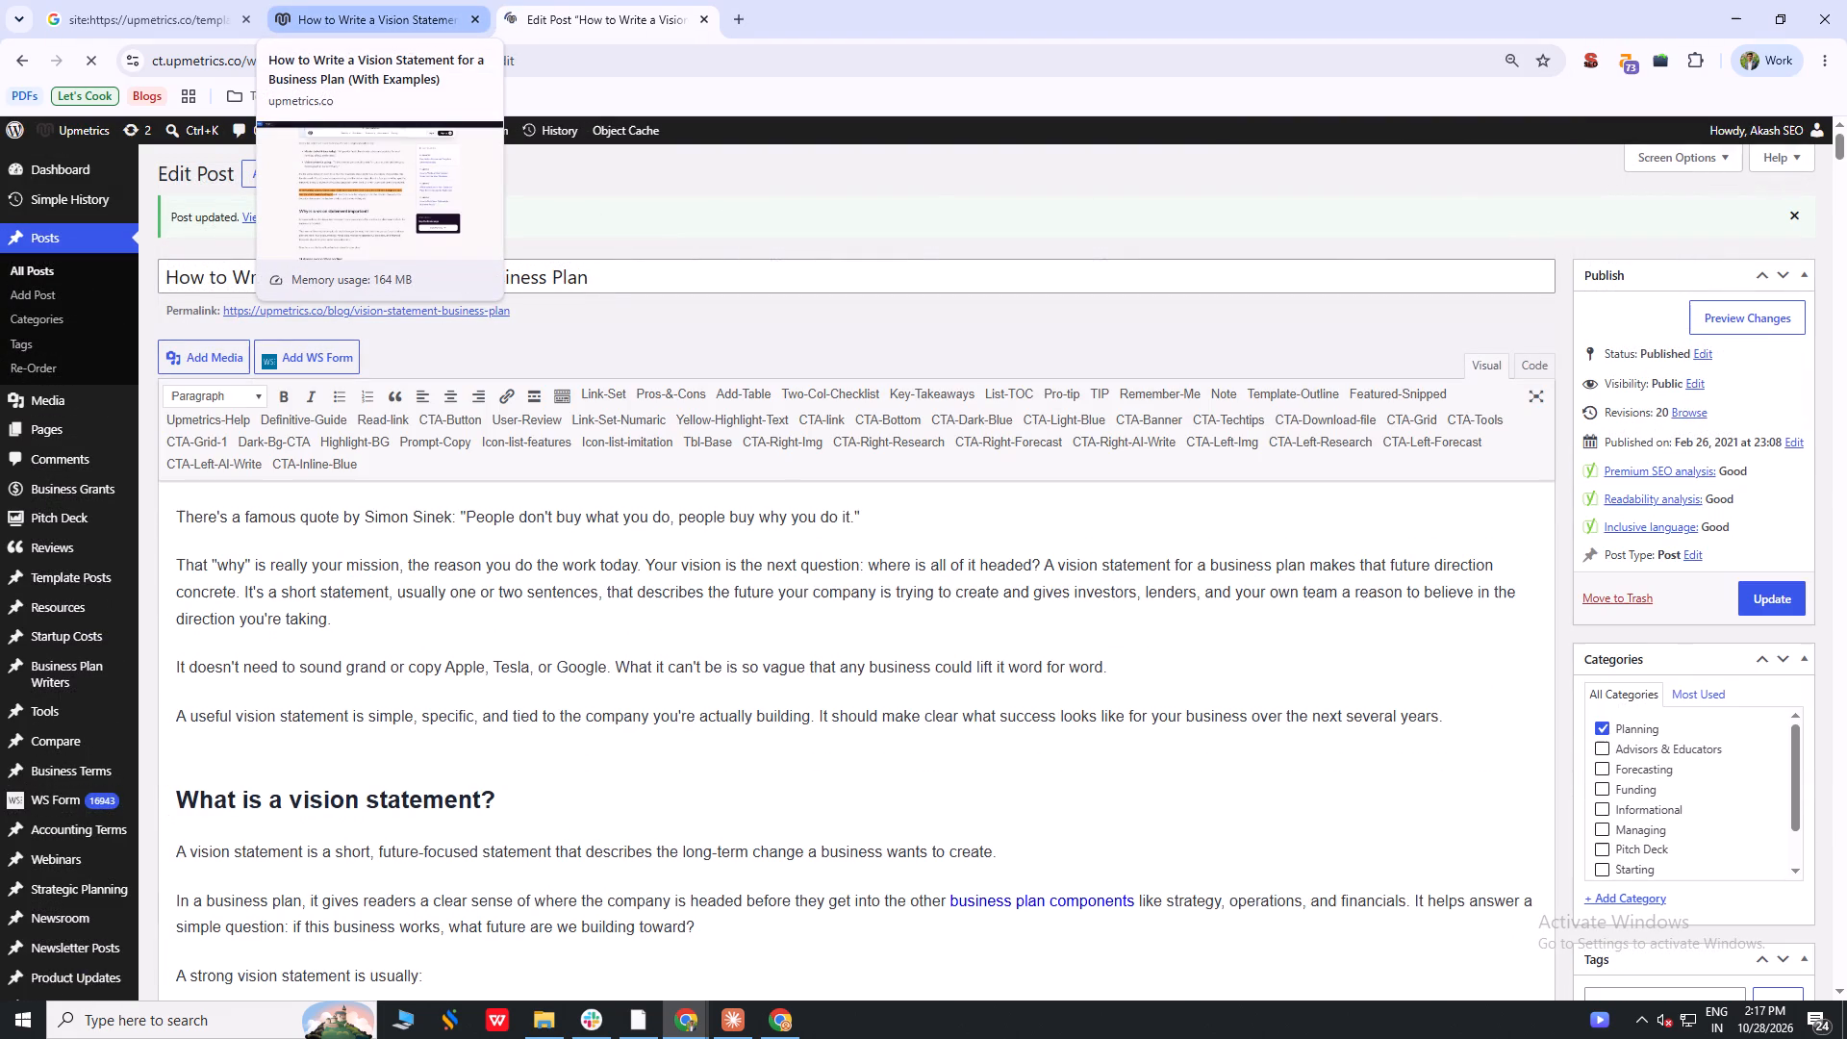
Reload the live vision statement post and check the "mission statement generator" link in the "While writing your business plan" paragraph and its surrounding section.
{"action": "left_click", "coordinate": [383, 0]}
{"action": "left_click", "coordinate": [239, 590]}
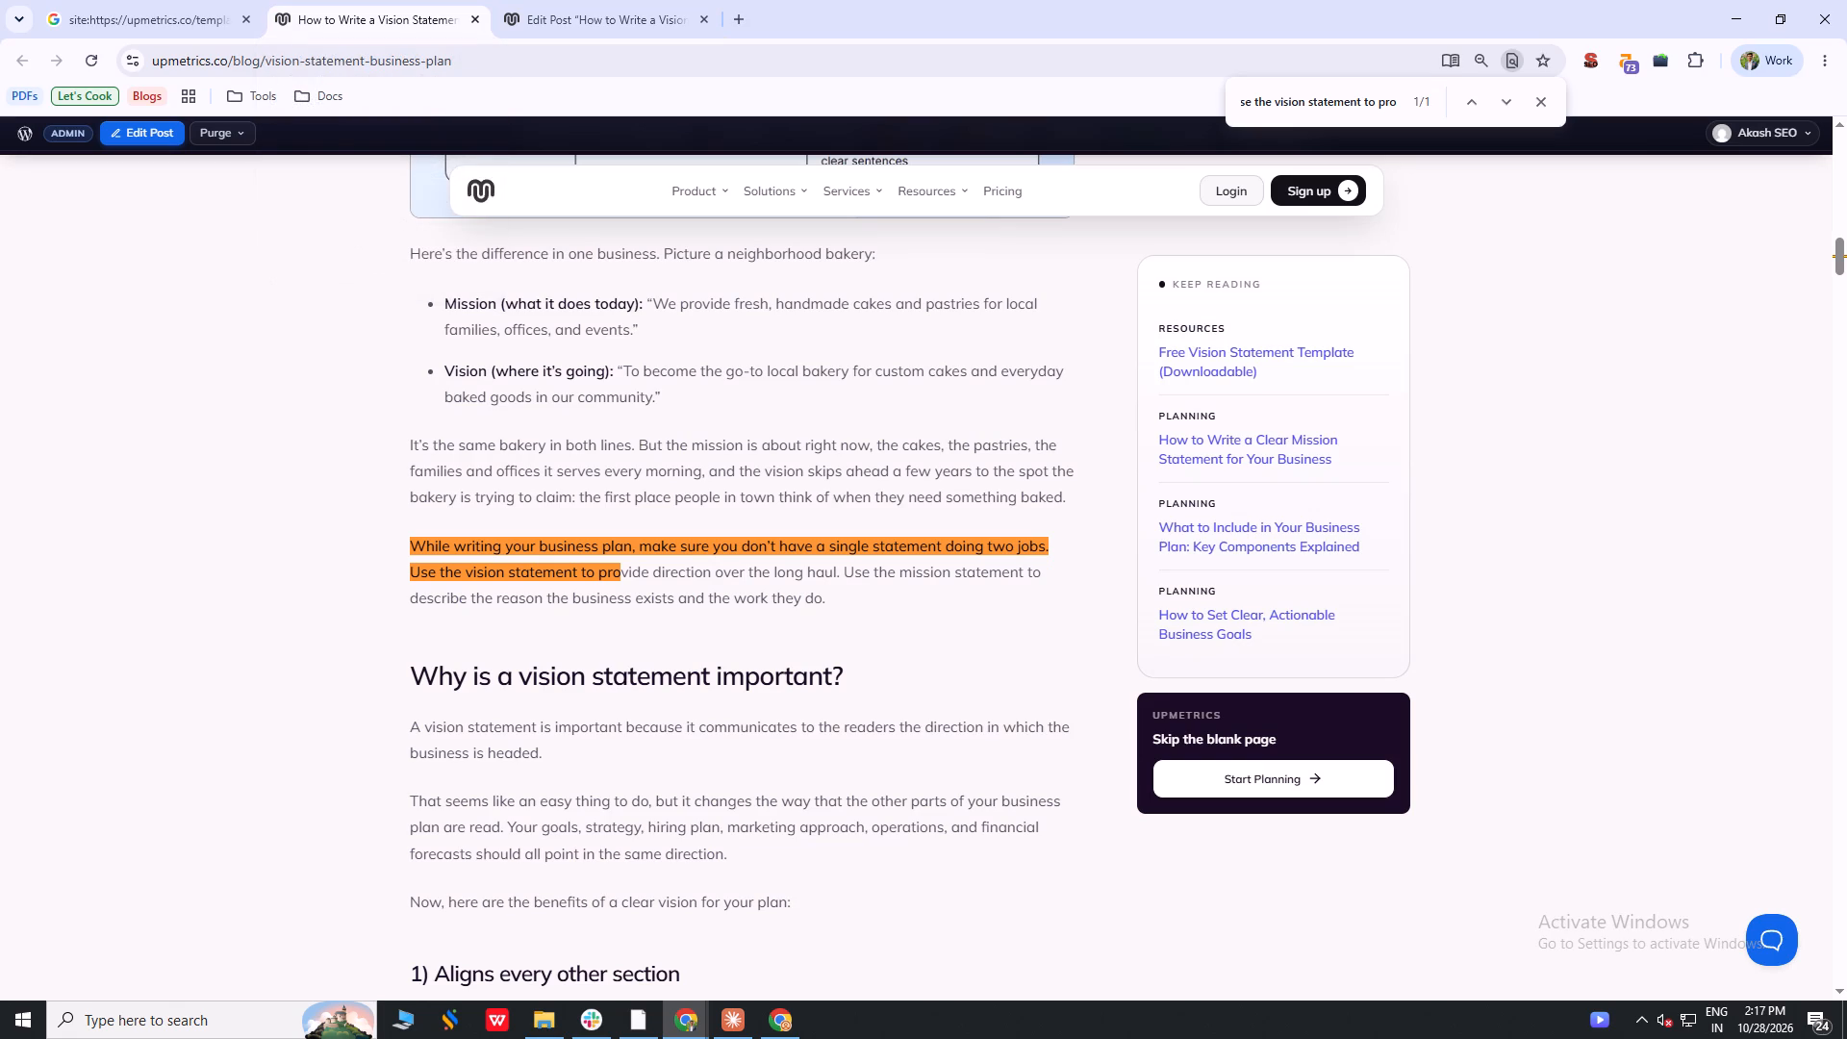
{"action": "key", "text": "F5"}
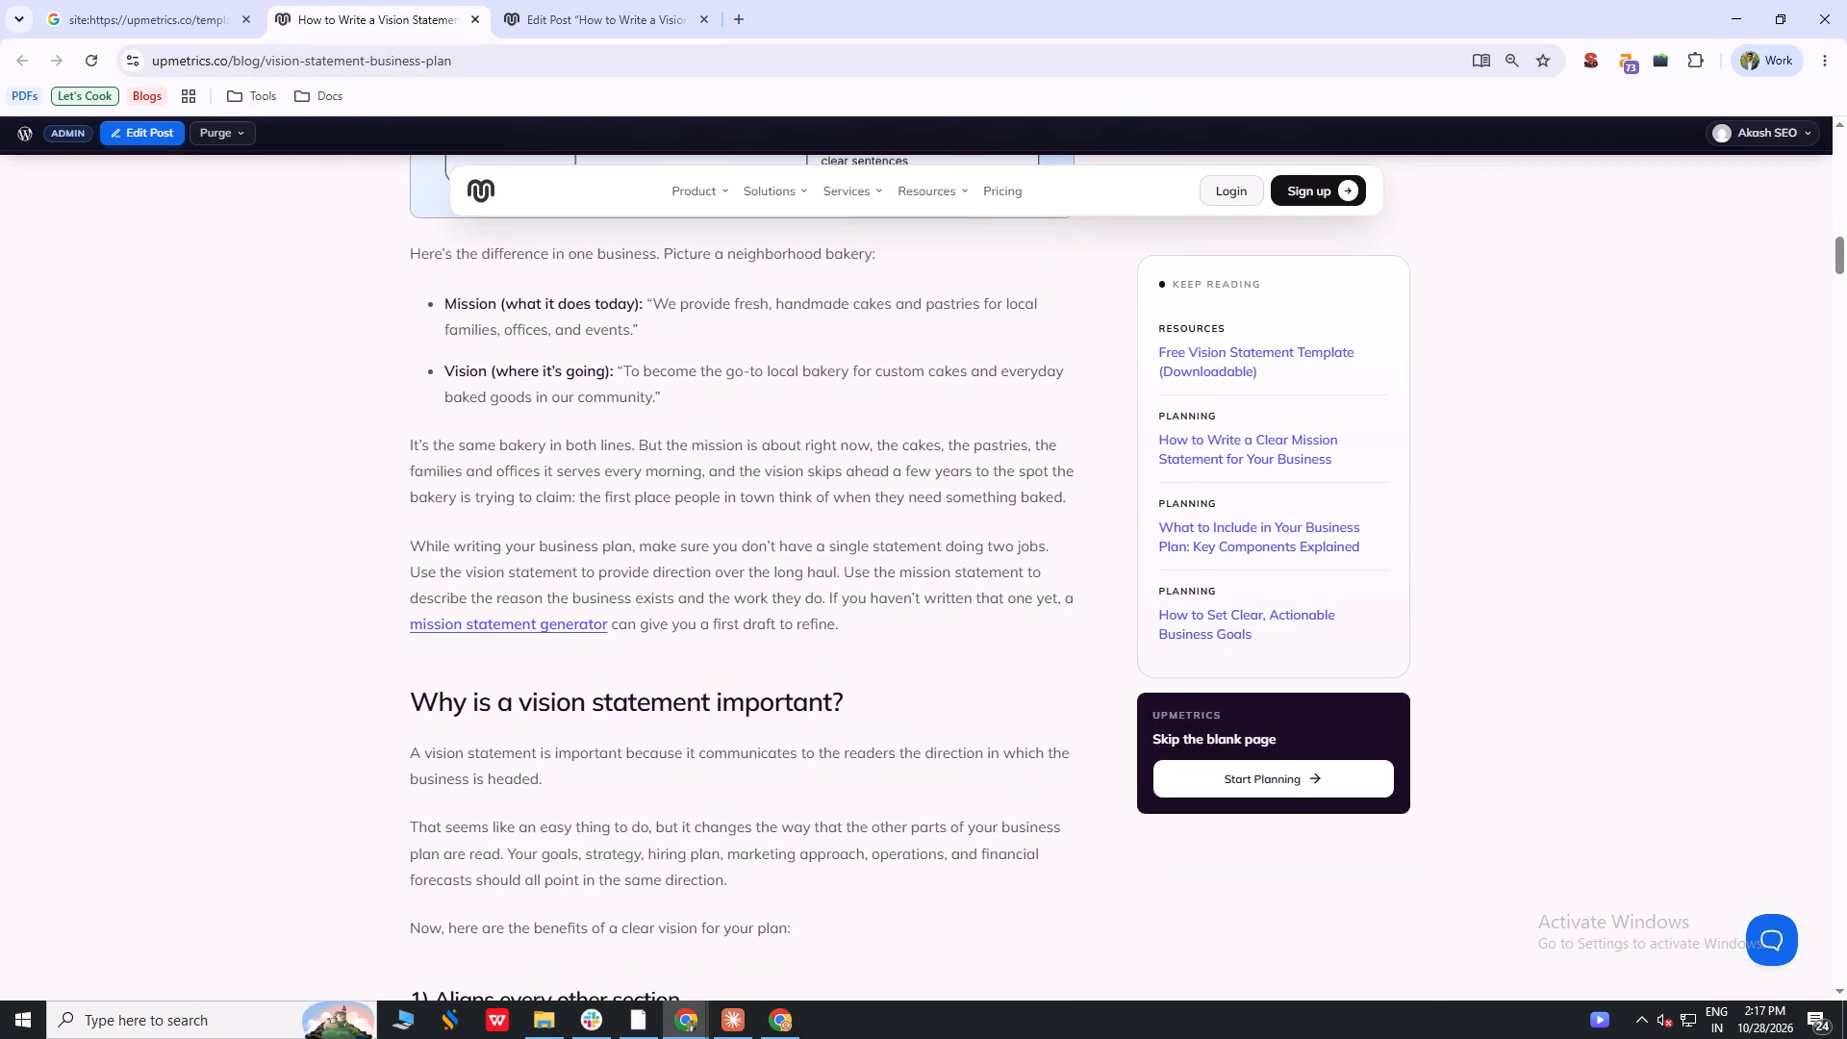
{"action": "key", "text": "ctrl+f"}
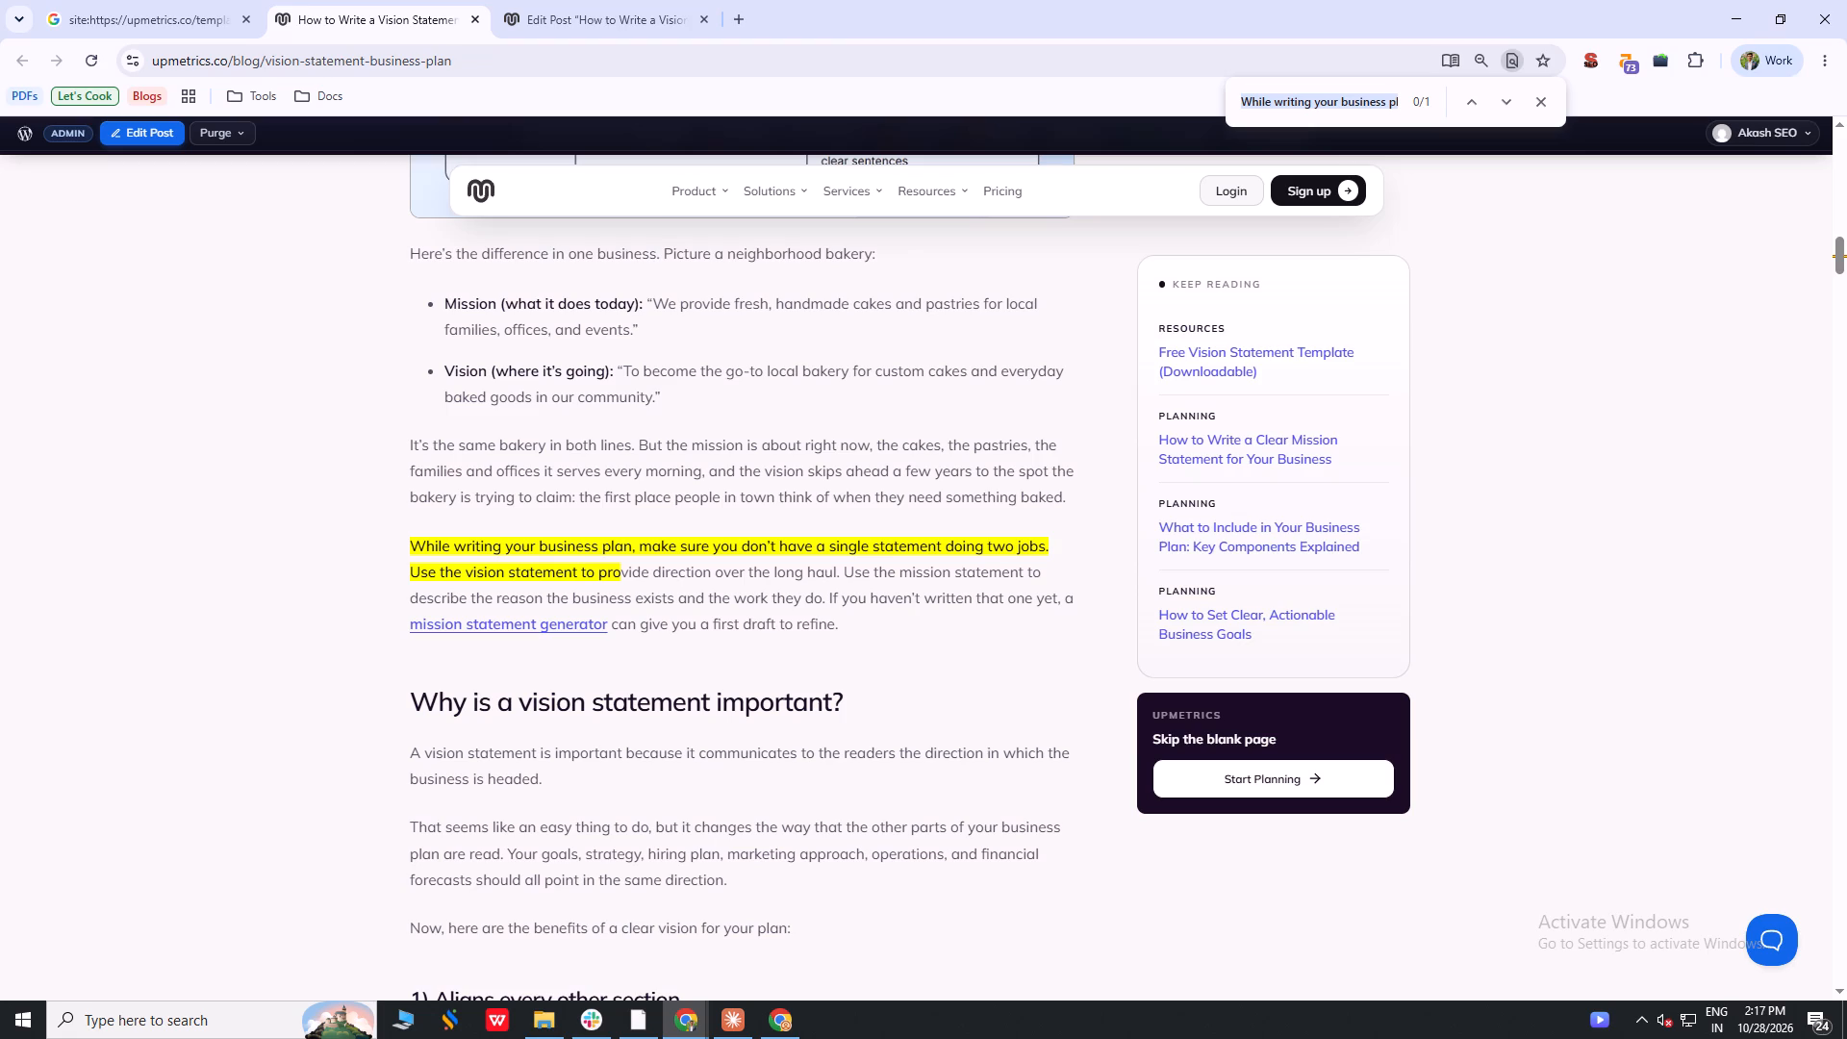
{"action": "scroll", "coordinate": [783, 650], "scroll_direction": "up", "scroll_amount": 4}
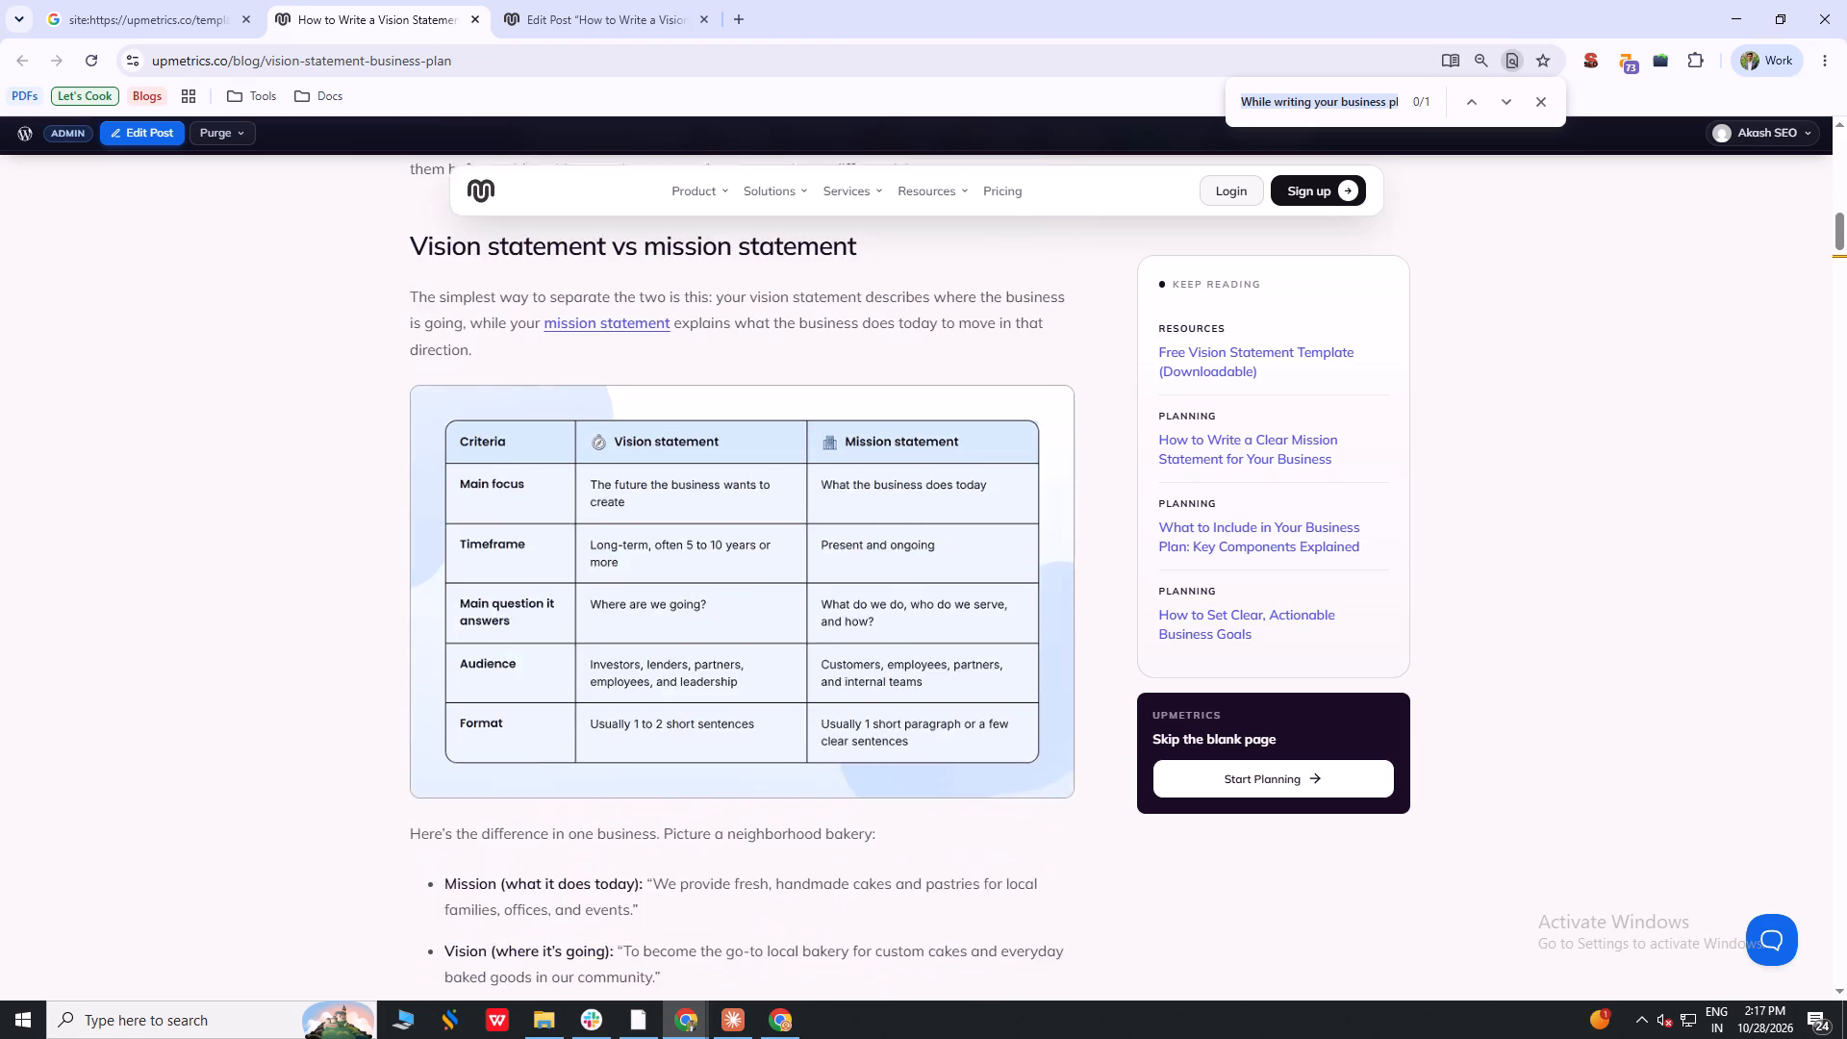
{"action": "left_click_drag", "start_coordinate": [391, 442], "coordinate": [860, 437]}
{"action": "left_click", "coordinate": [860, 437]}
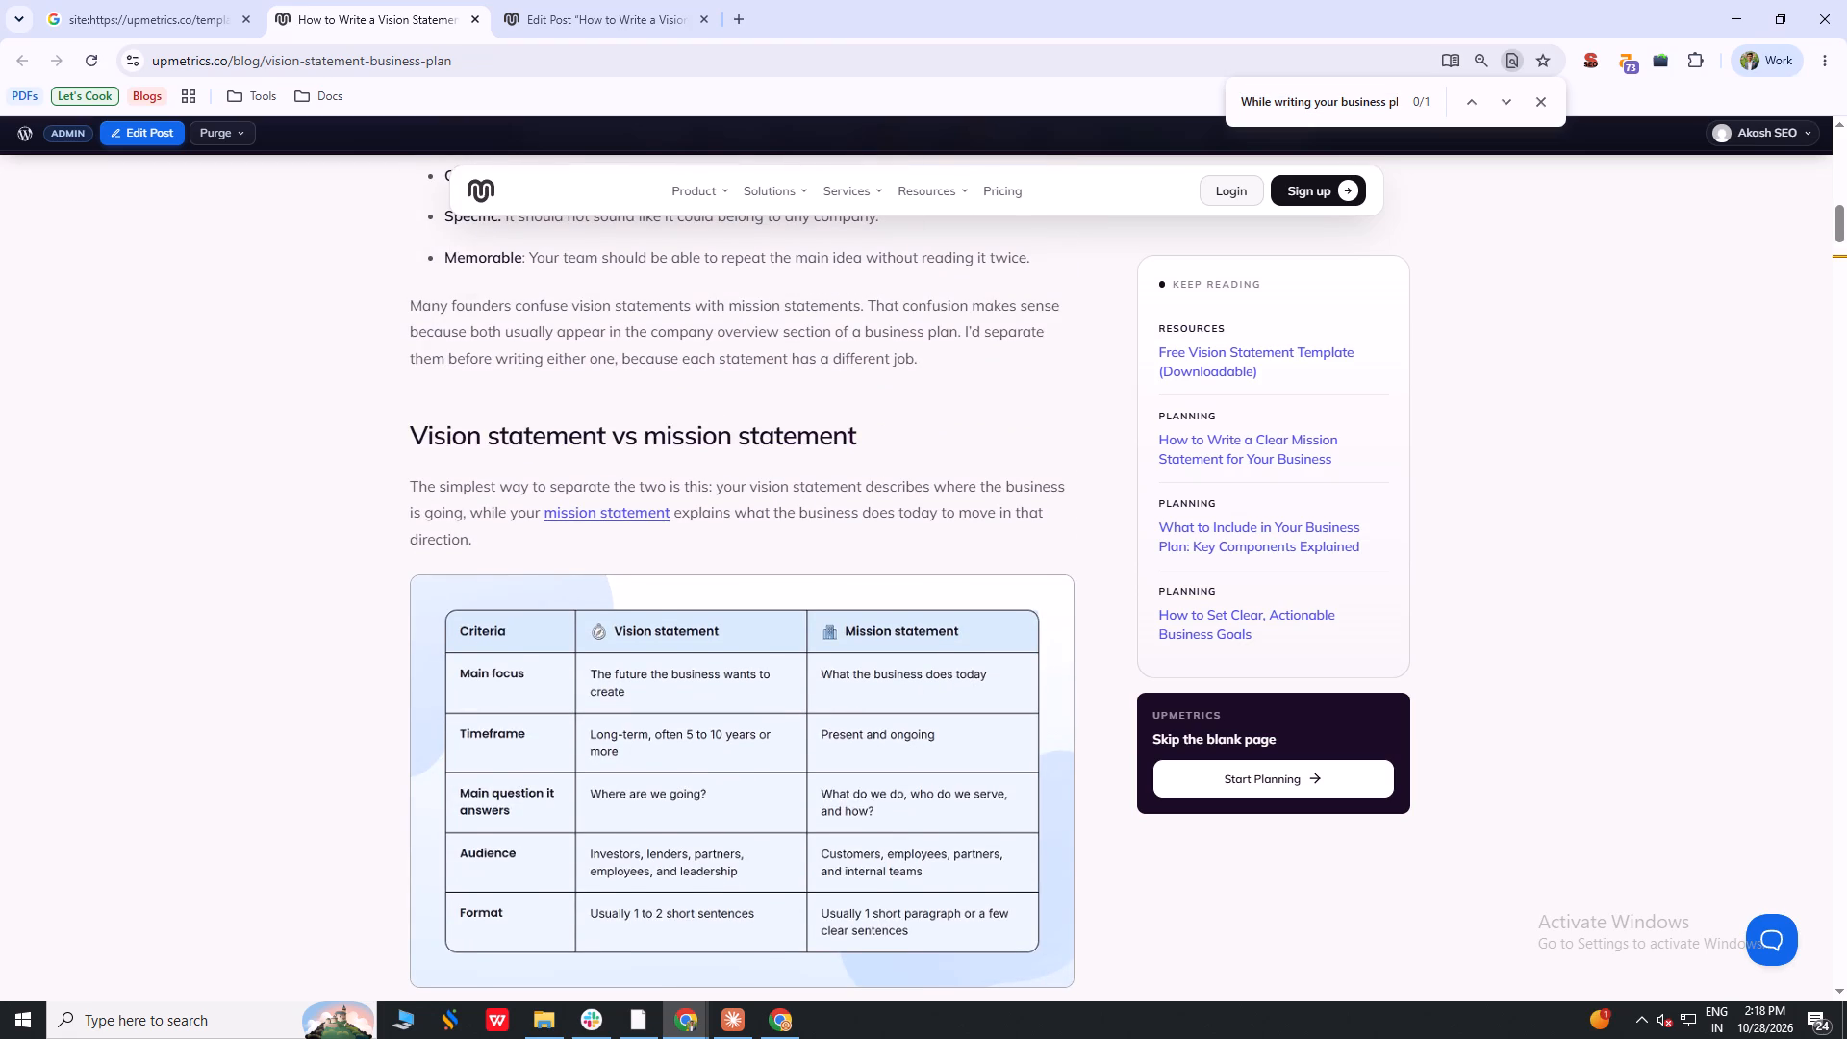
{"action": "scroll", "coordinate": [866, 436], "scroll_direction": "down", "scroll_amount": 3}
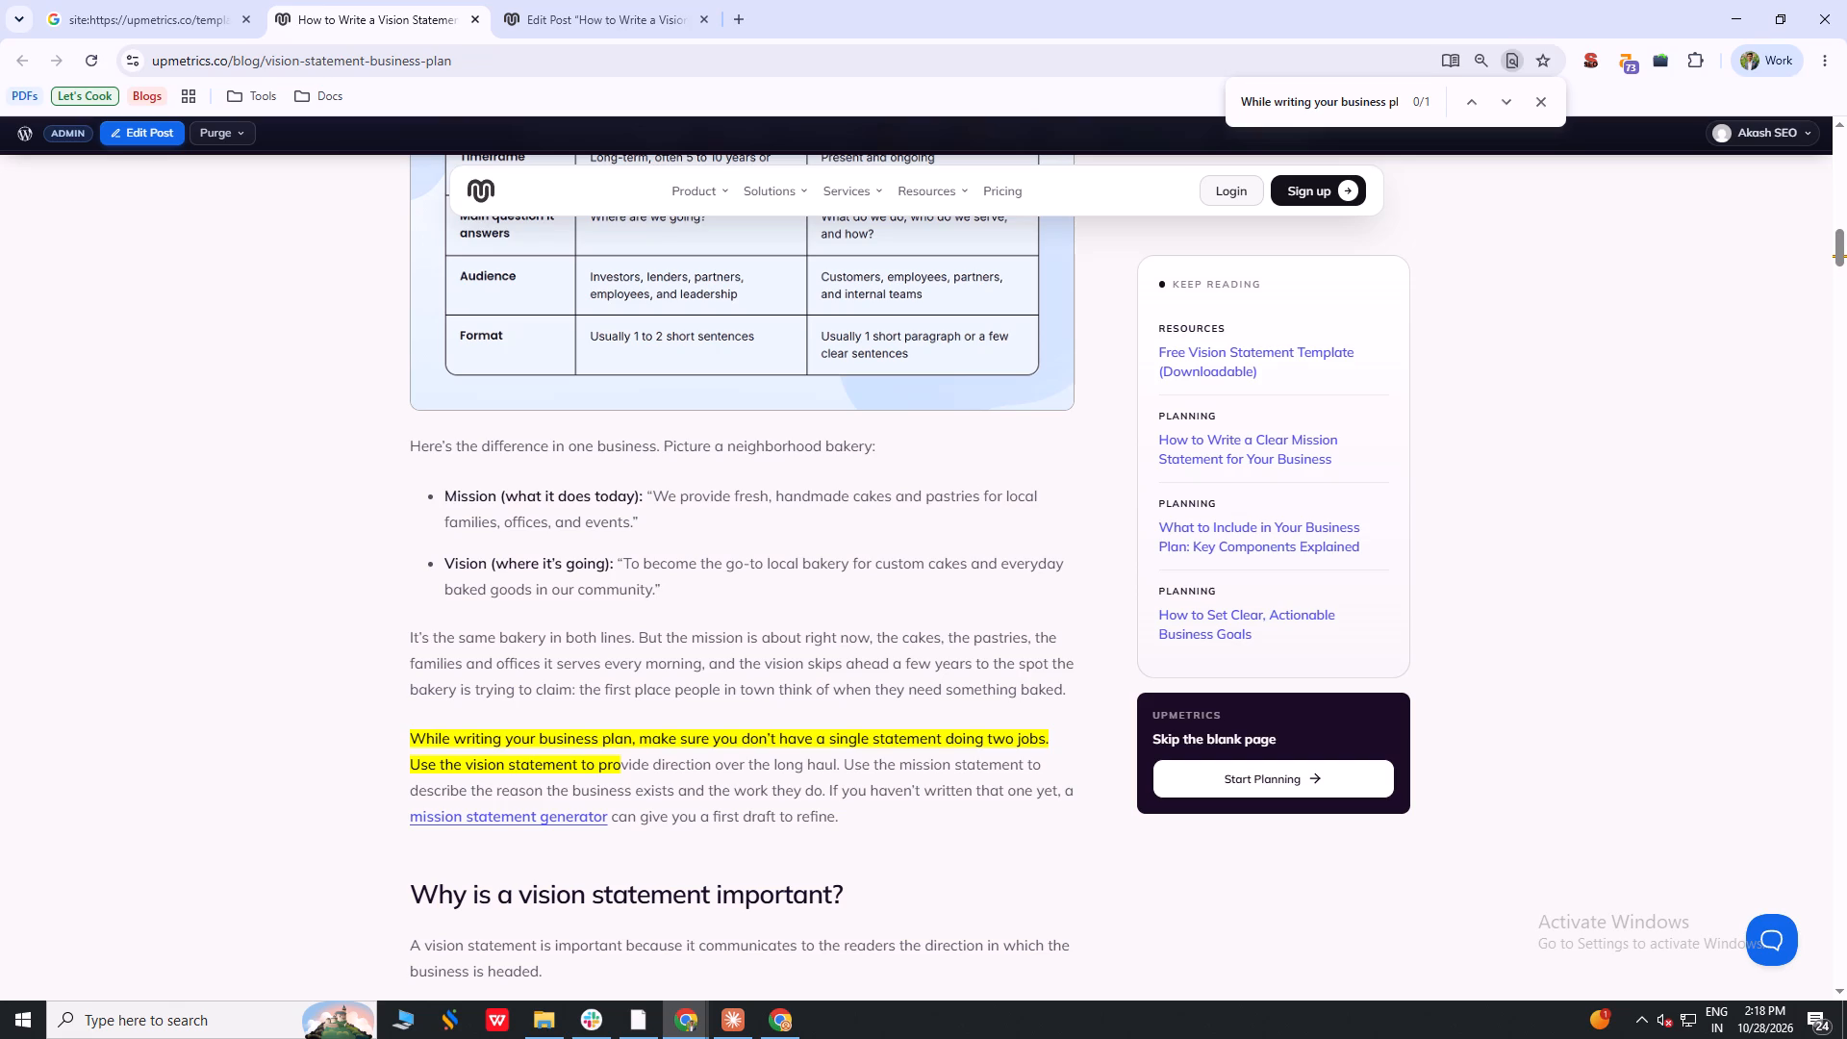
Look briefly at the related mission statement post, return, and review the vision statement post from its title to the vision vs mission section.
{"action": "left_click", "coordinate": [1280, 456]}
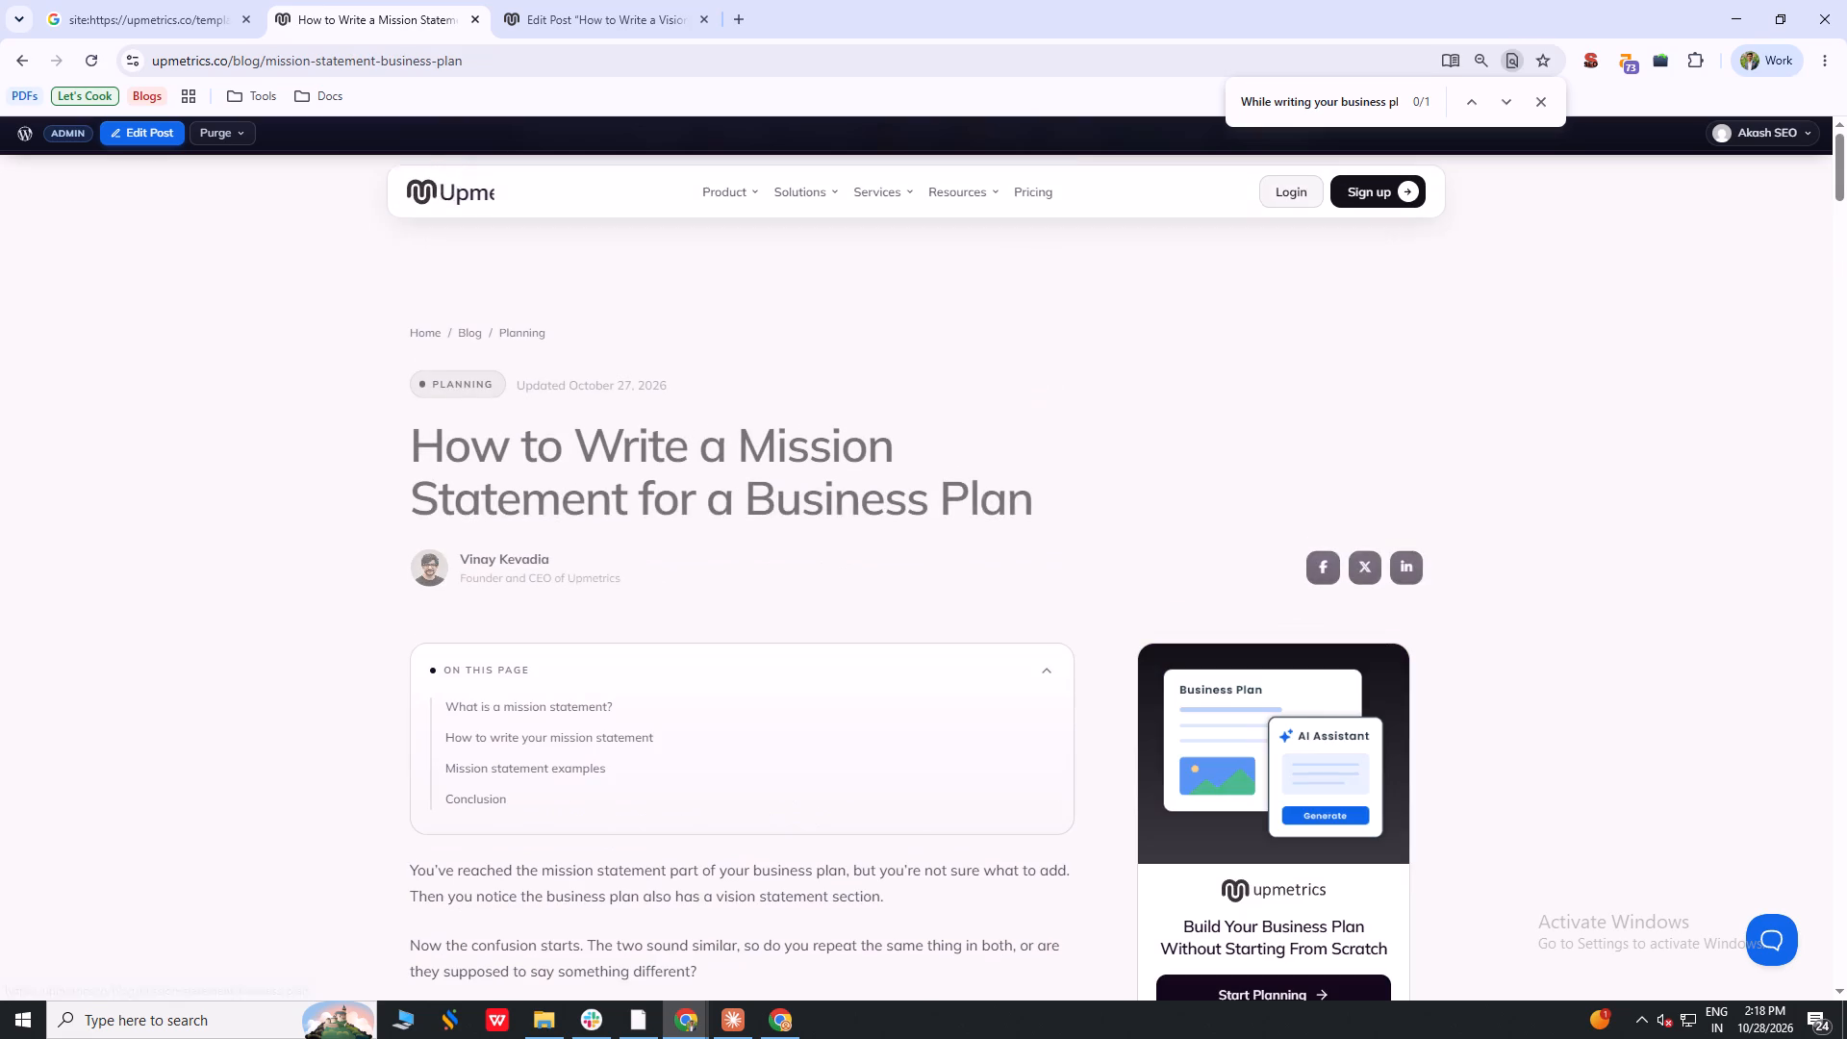
{"action": "left_click", "coordinate": [21, 53]}
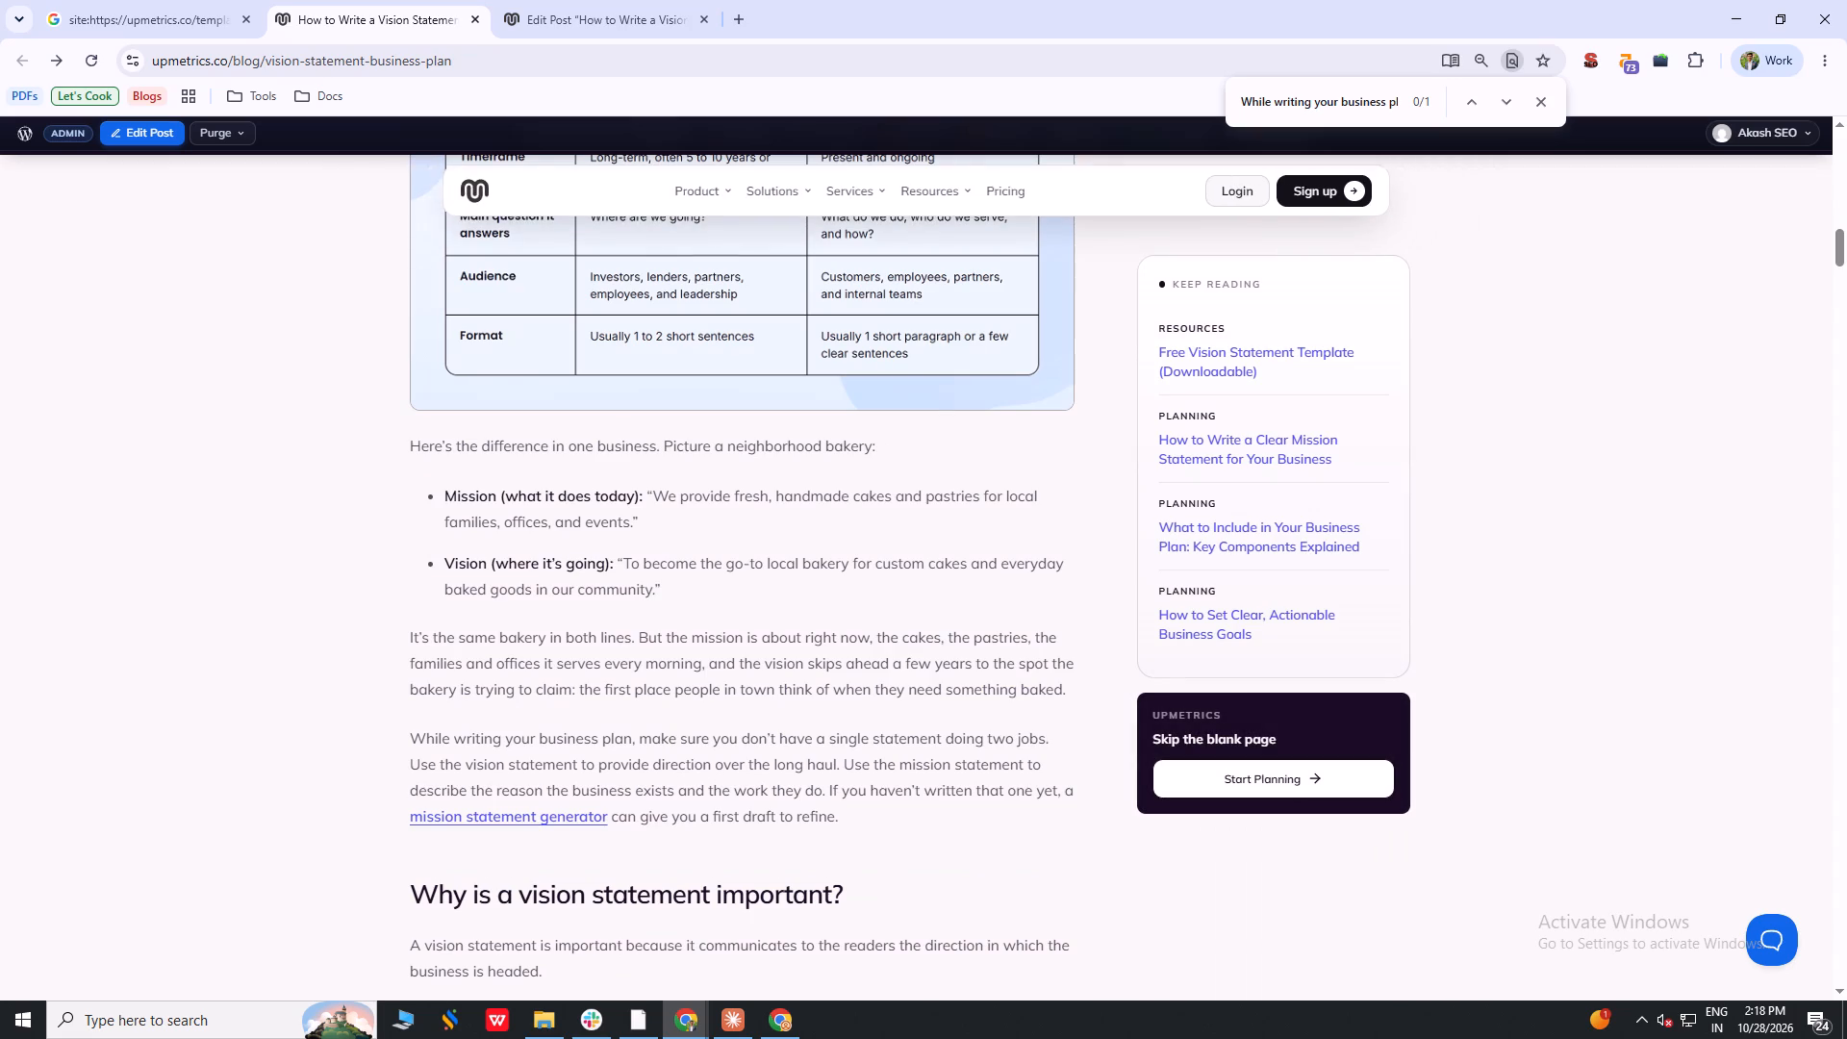
{"action": "scroll", "coordinate": [653, 571], "scroll_direction": "up", "scroll_amount": 4}
{"action": "scroll", "coordinate": [696, 642], "scroll_direction": "up", "scroll_amount": 7}
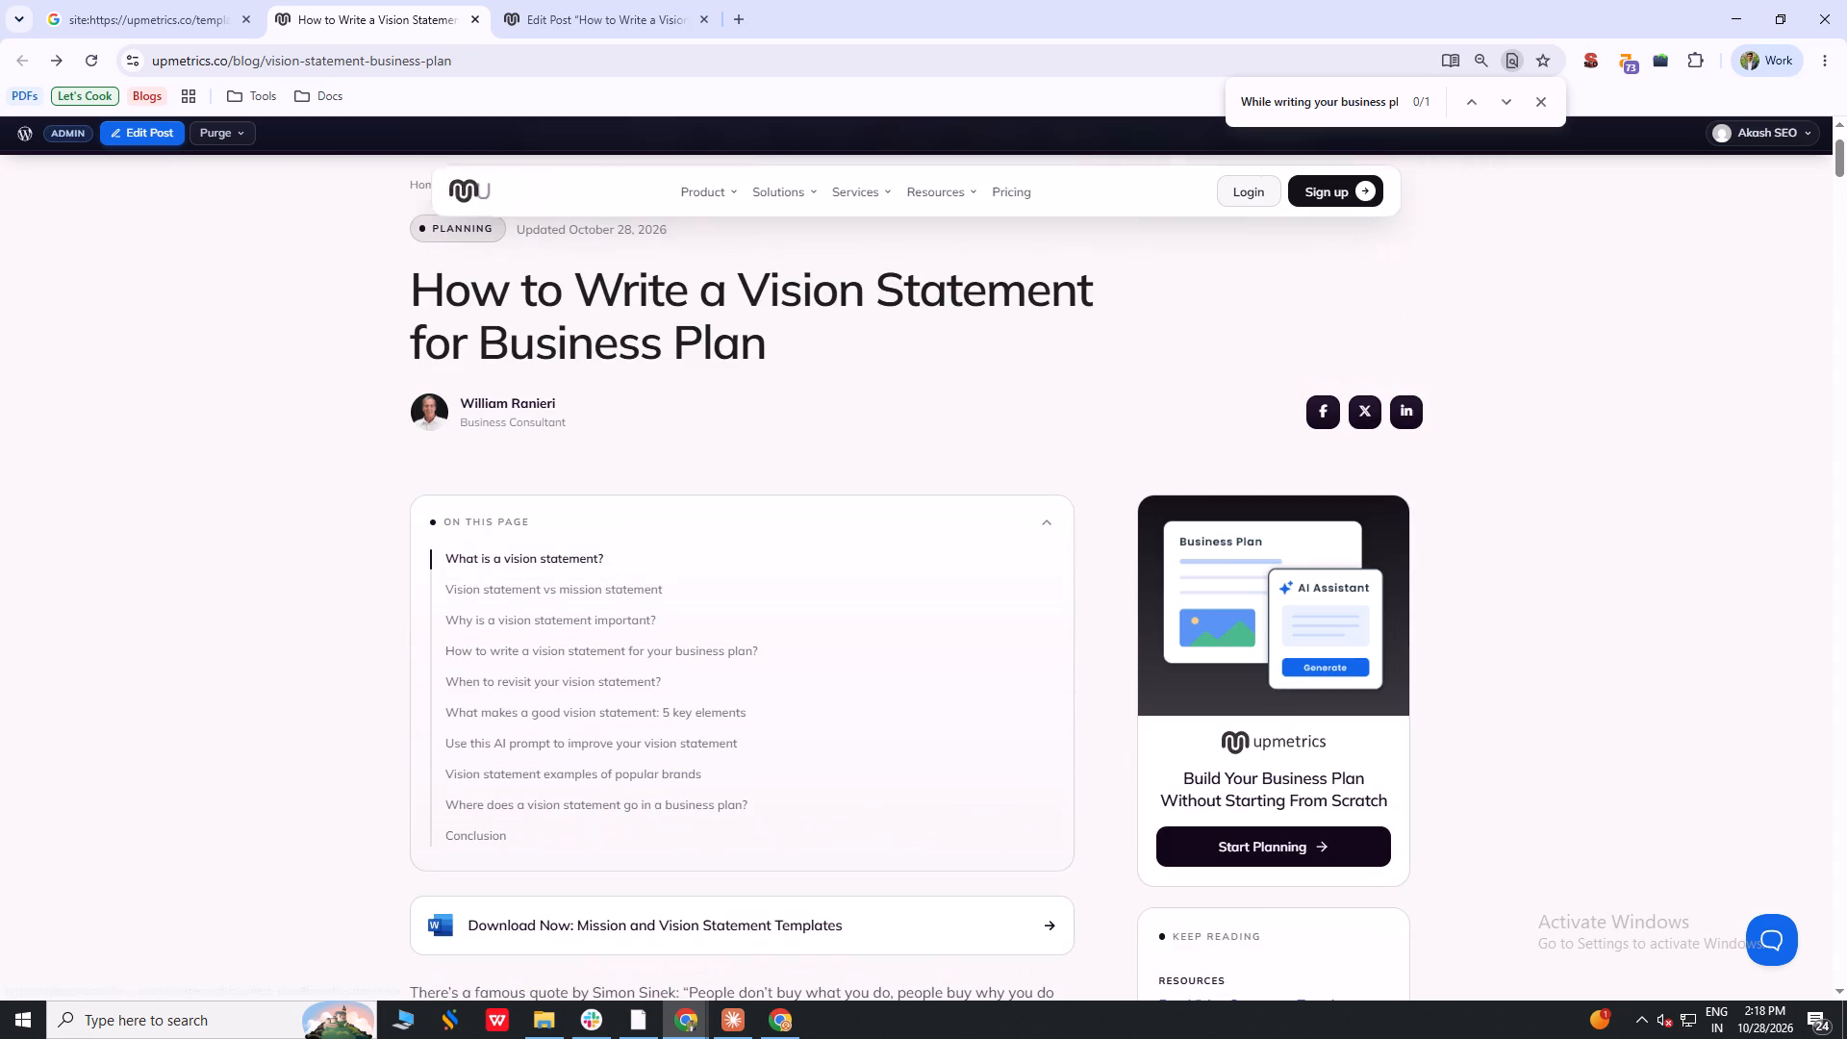
{"action": "scroll", "coordinate": [696, 642], "scroll_direction": "up", "scroll_amount": 2}
{"action": "scroll", "coordinate": [696, 643], "scroll_direction": "down", "scroll_amount": 6}
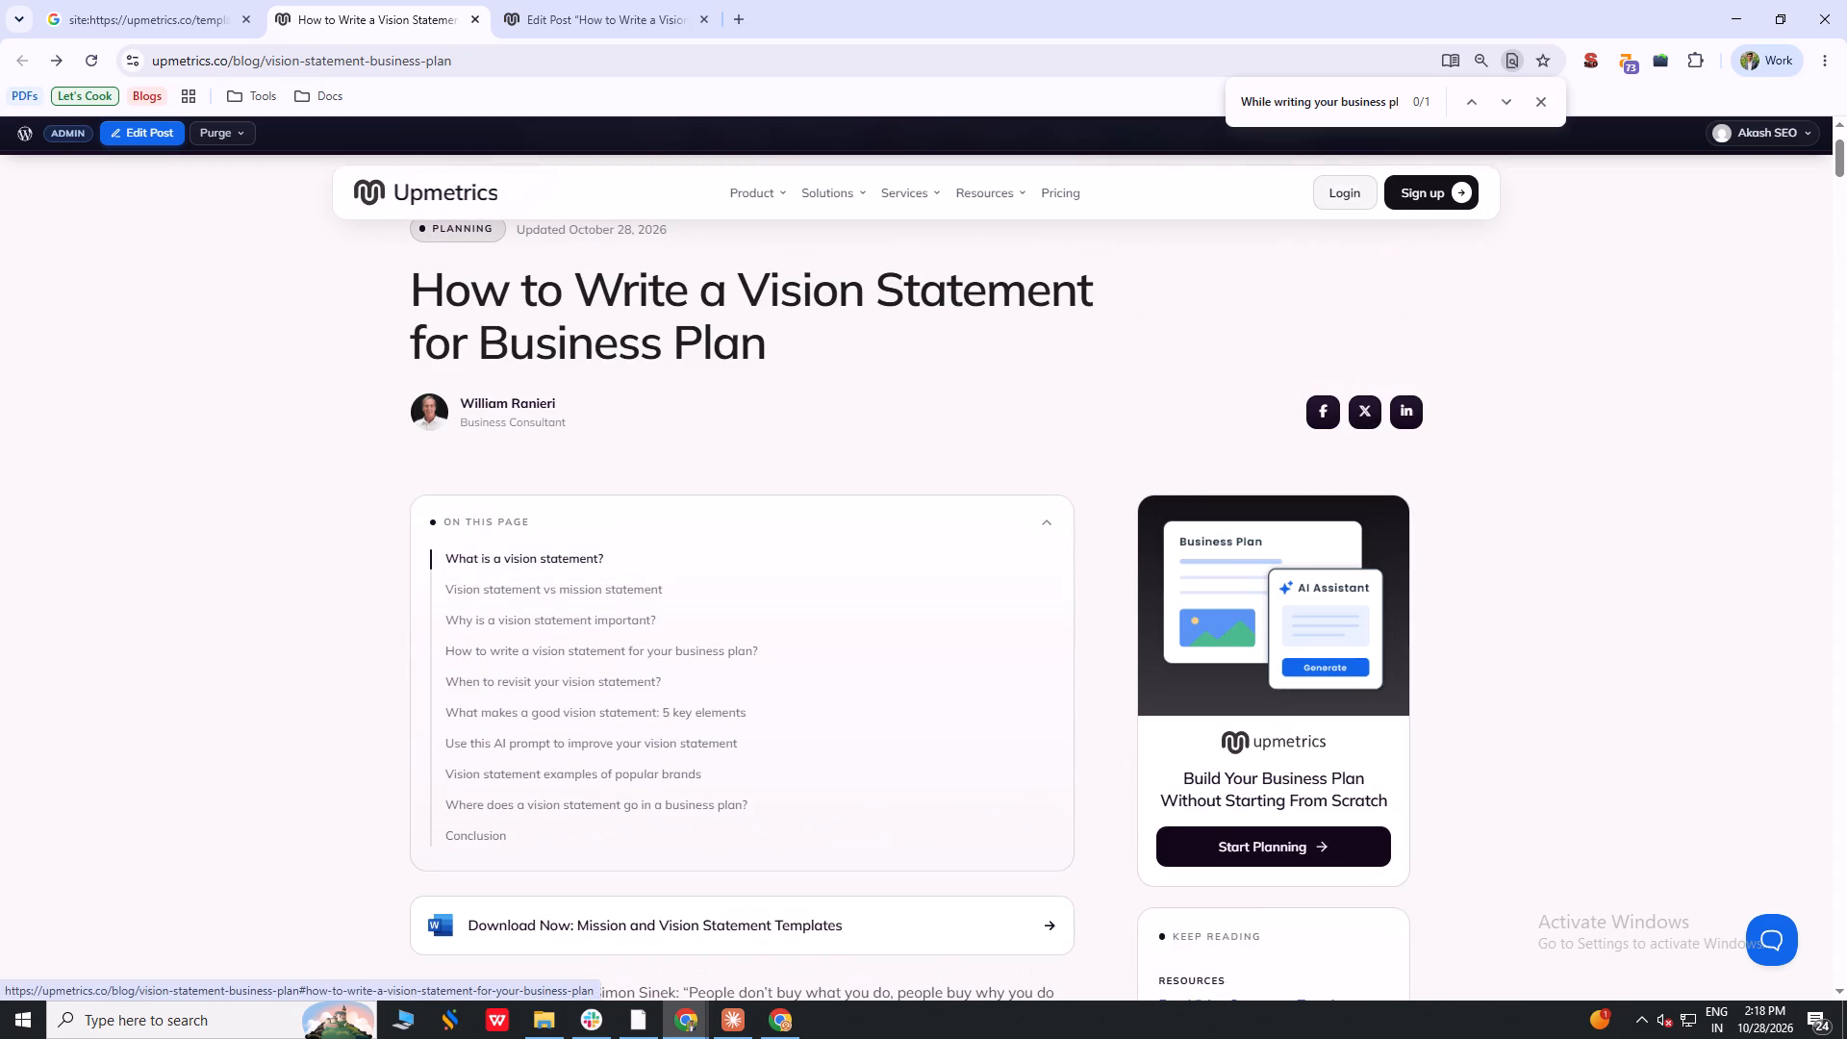
{"action": "scroll", "coordinate": [696, 643], "scroll_direction": "down", "scroll_amount": 1}
{"action": "scroll", "coordinate": [1022, 565], "scroll_direction": "down", "scroll_amount": 4}
{"action": "scroll", "coordinate": [1158, 547], "scroll_direction": "down", "scroll_amount": 7}
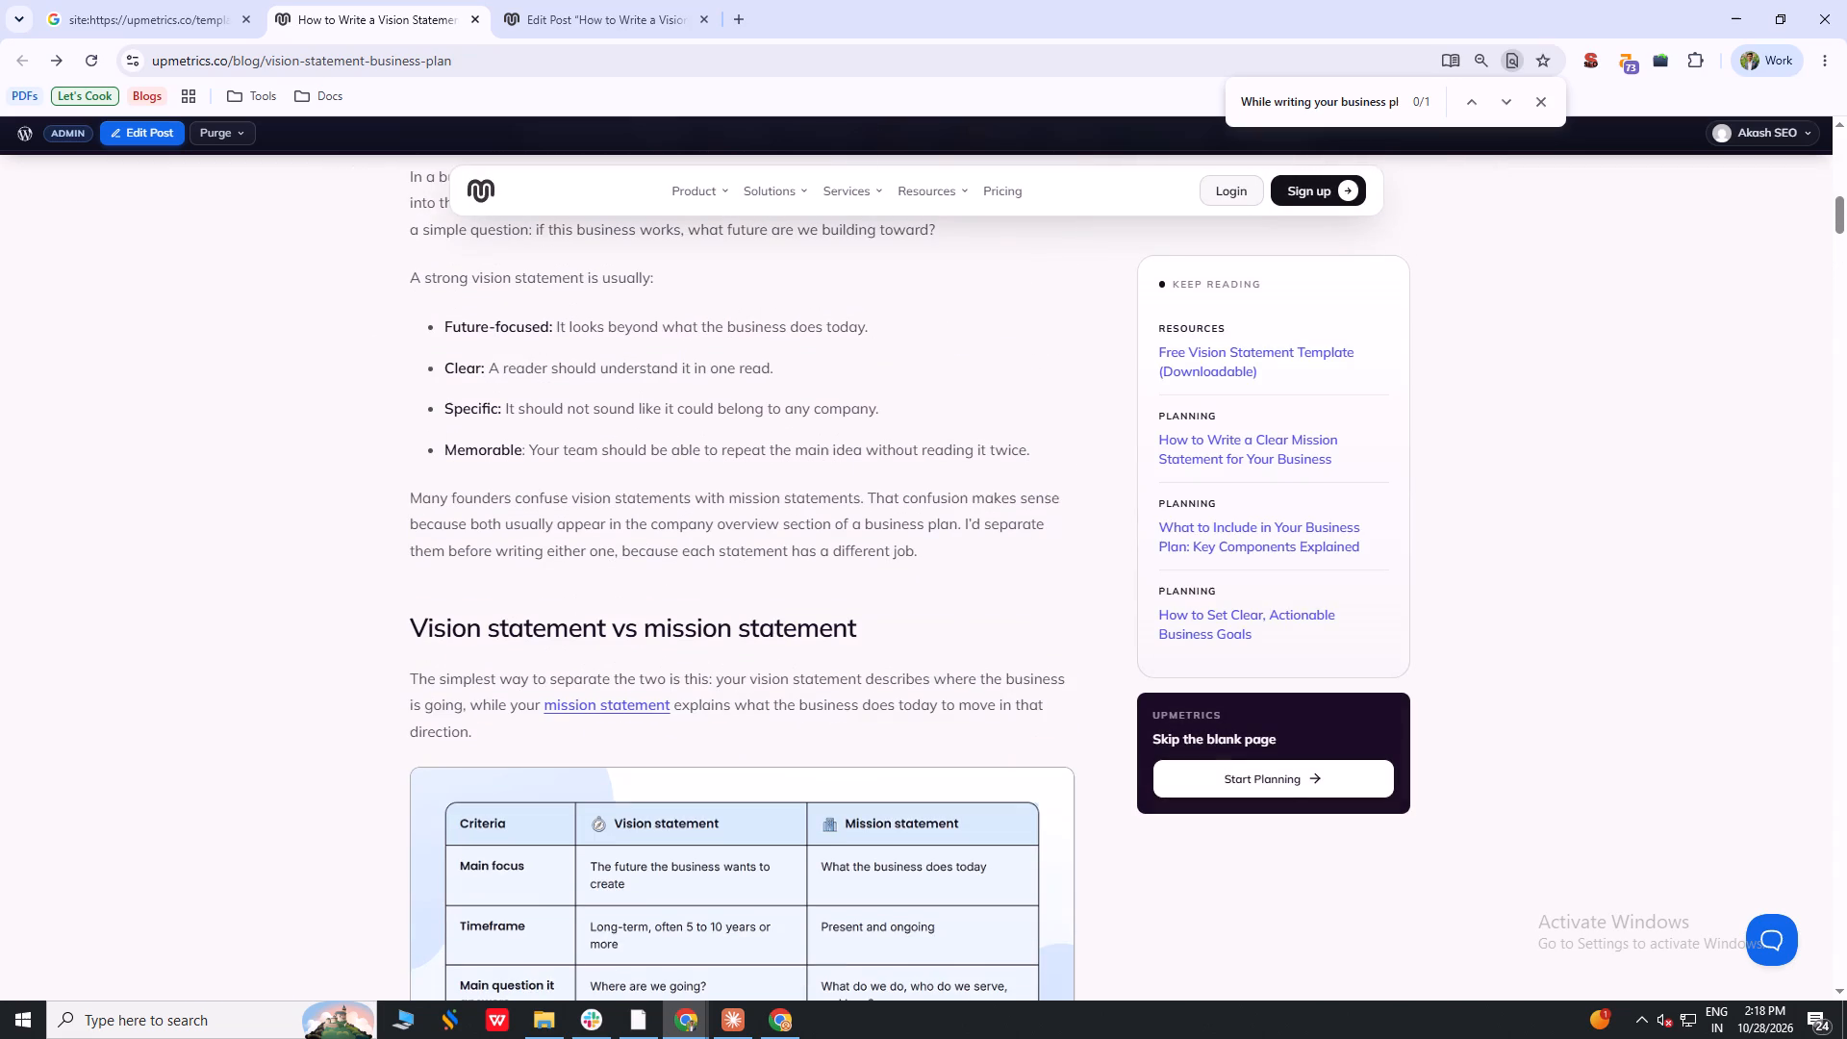
{"action": "scroll", "coordinate": [1298, 466], "scroll_direction": "down", "scroll_amount": 1}
Open the related "How to Write a Clear Mission Statement for Your Business" post and examine its content and links through to the Conclusion.
{"action": "left_click", "coordinate": [1299, 465]}
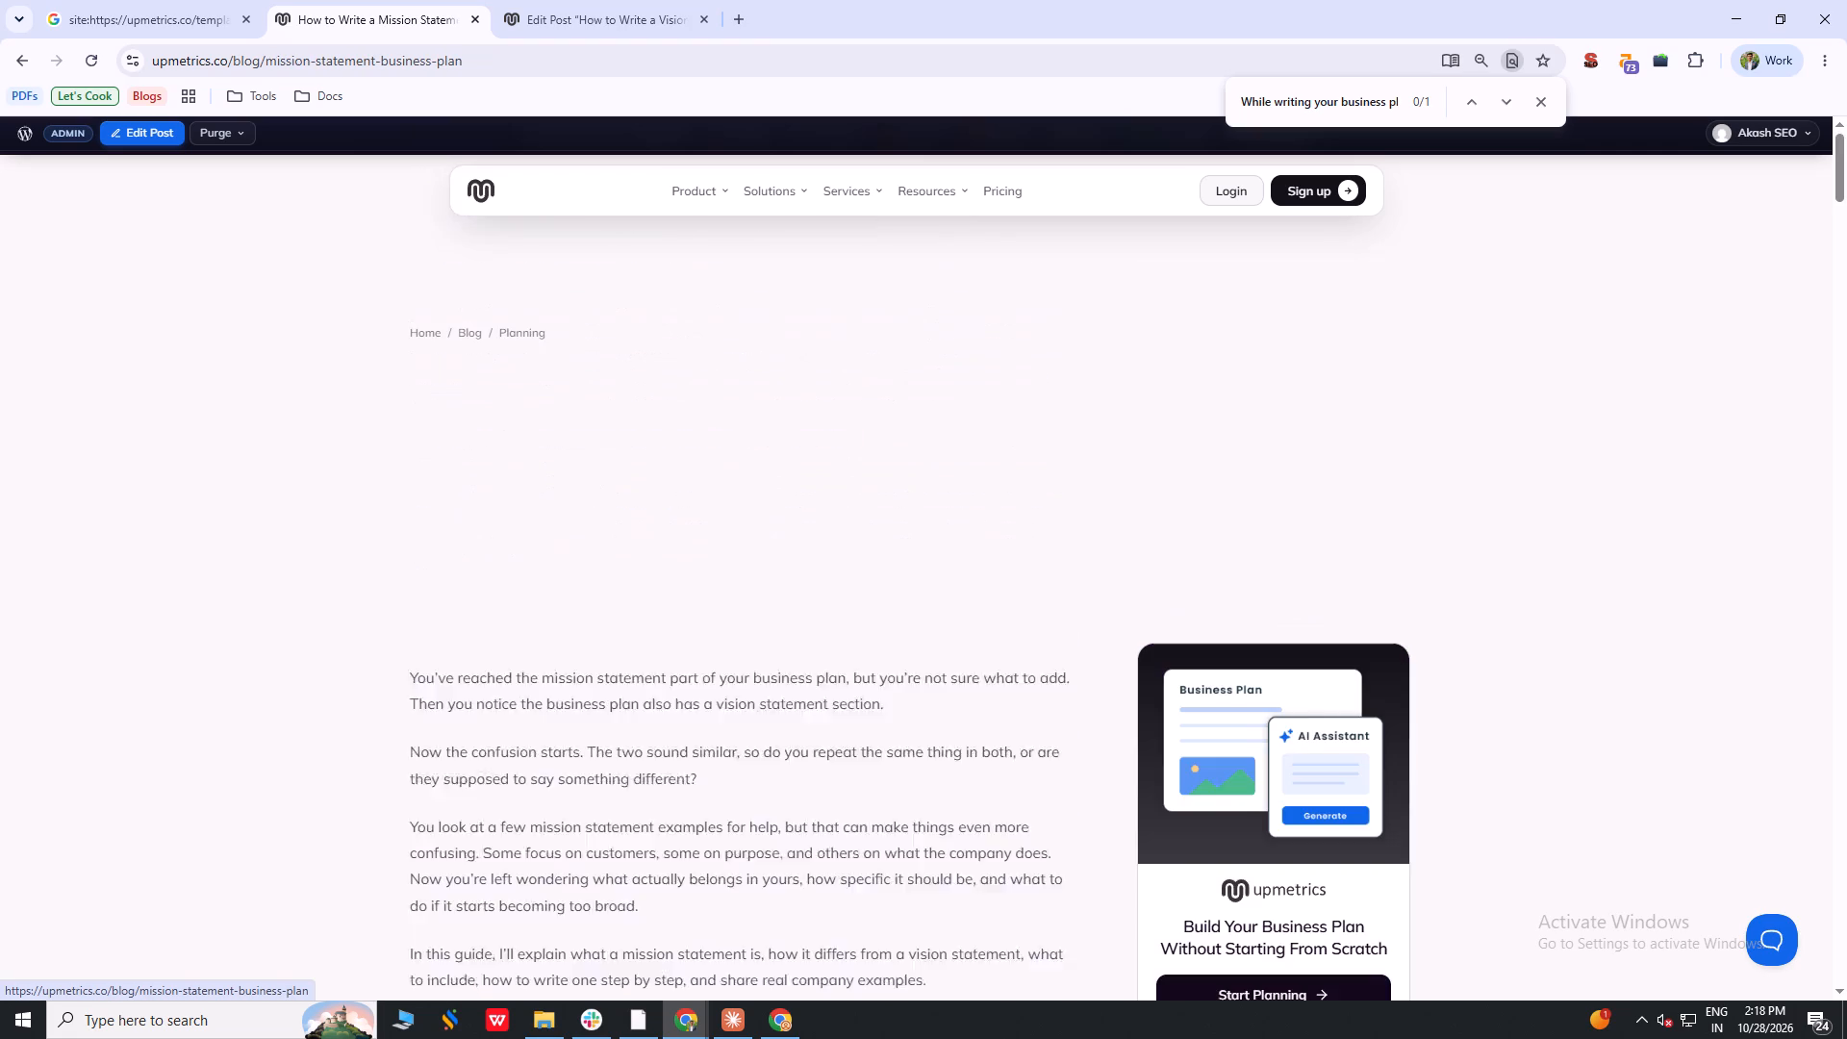
{"action": "scroll", "coordinate": [1163, 572], "scroll_direction": "down", "scroll_amount": 5}
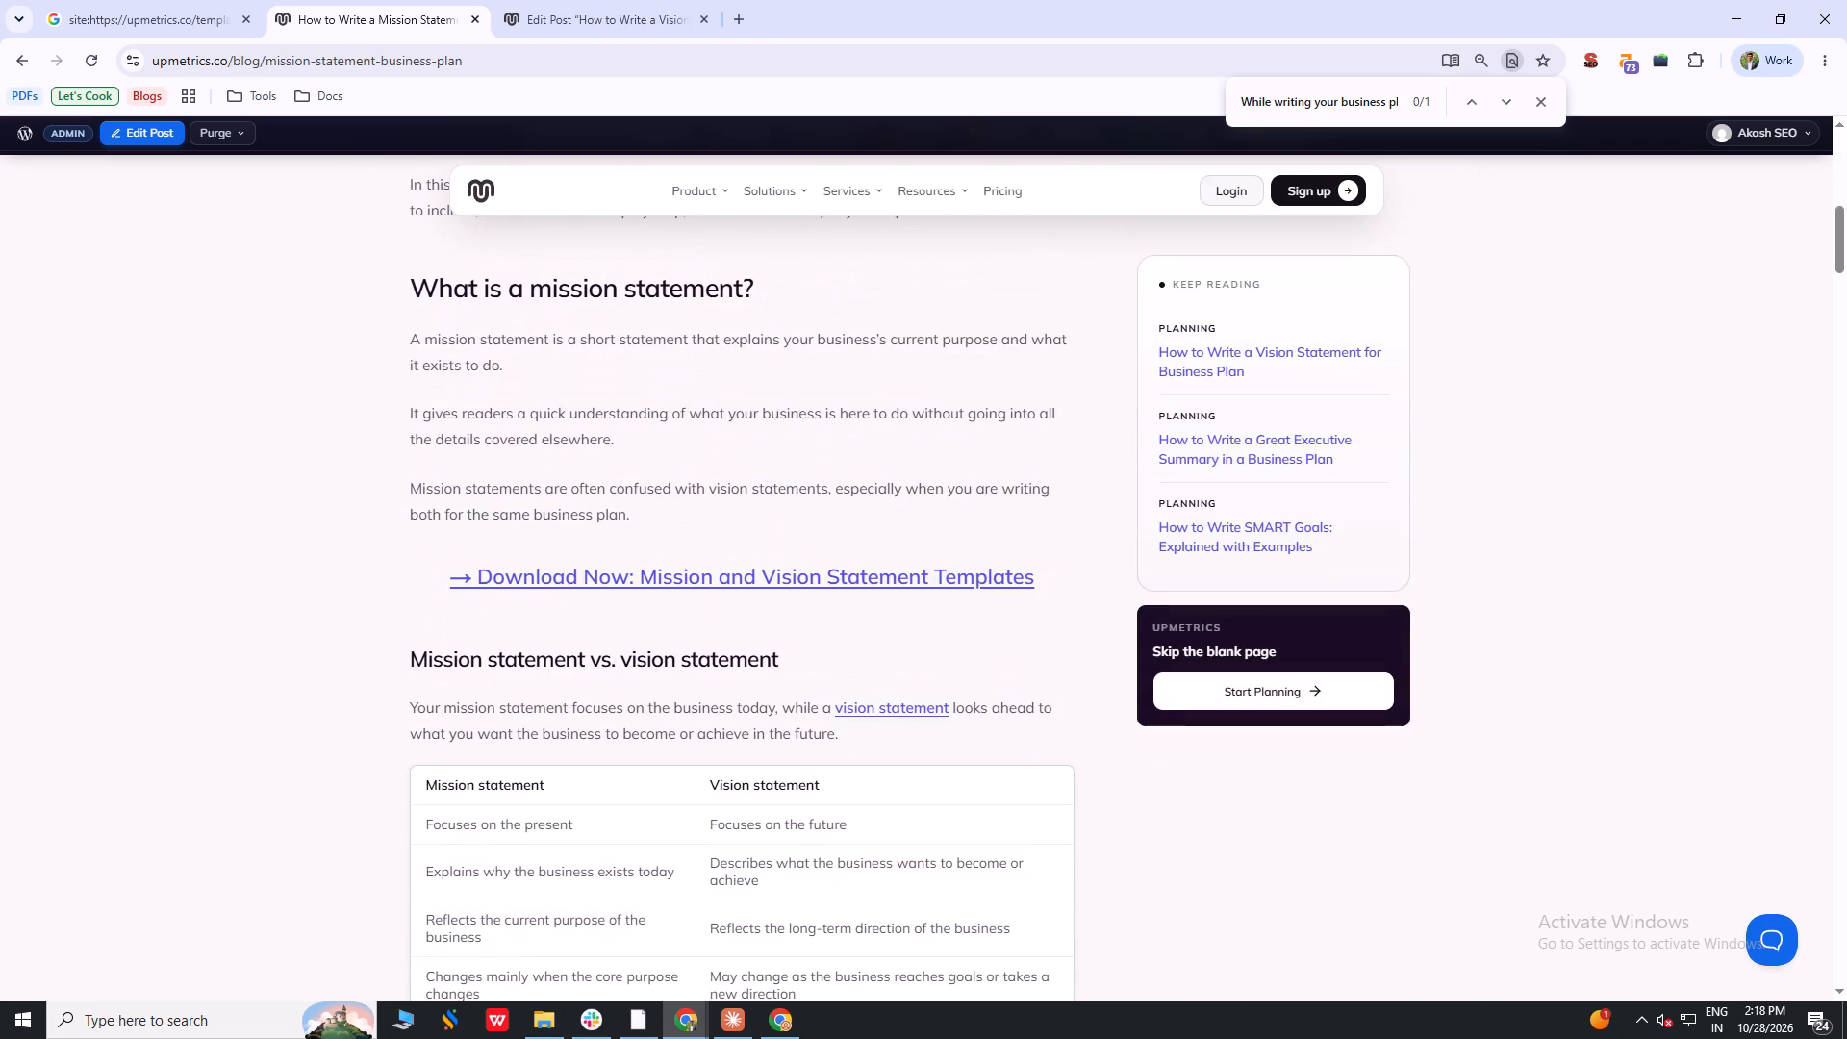
{"action": "scroll", "coordinate": [1114, 604], "scroll_direction": "down", "scroll_amount": 3}
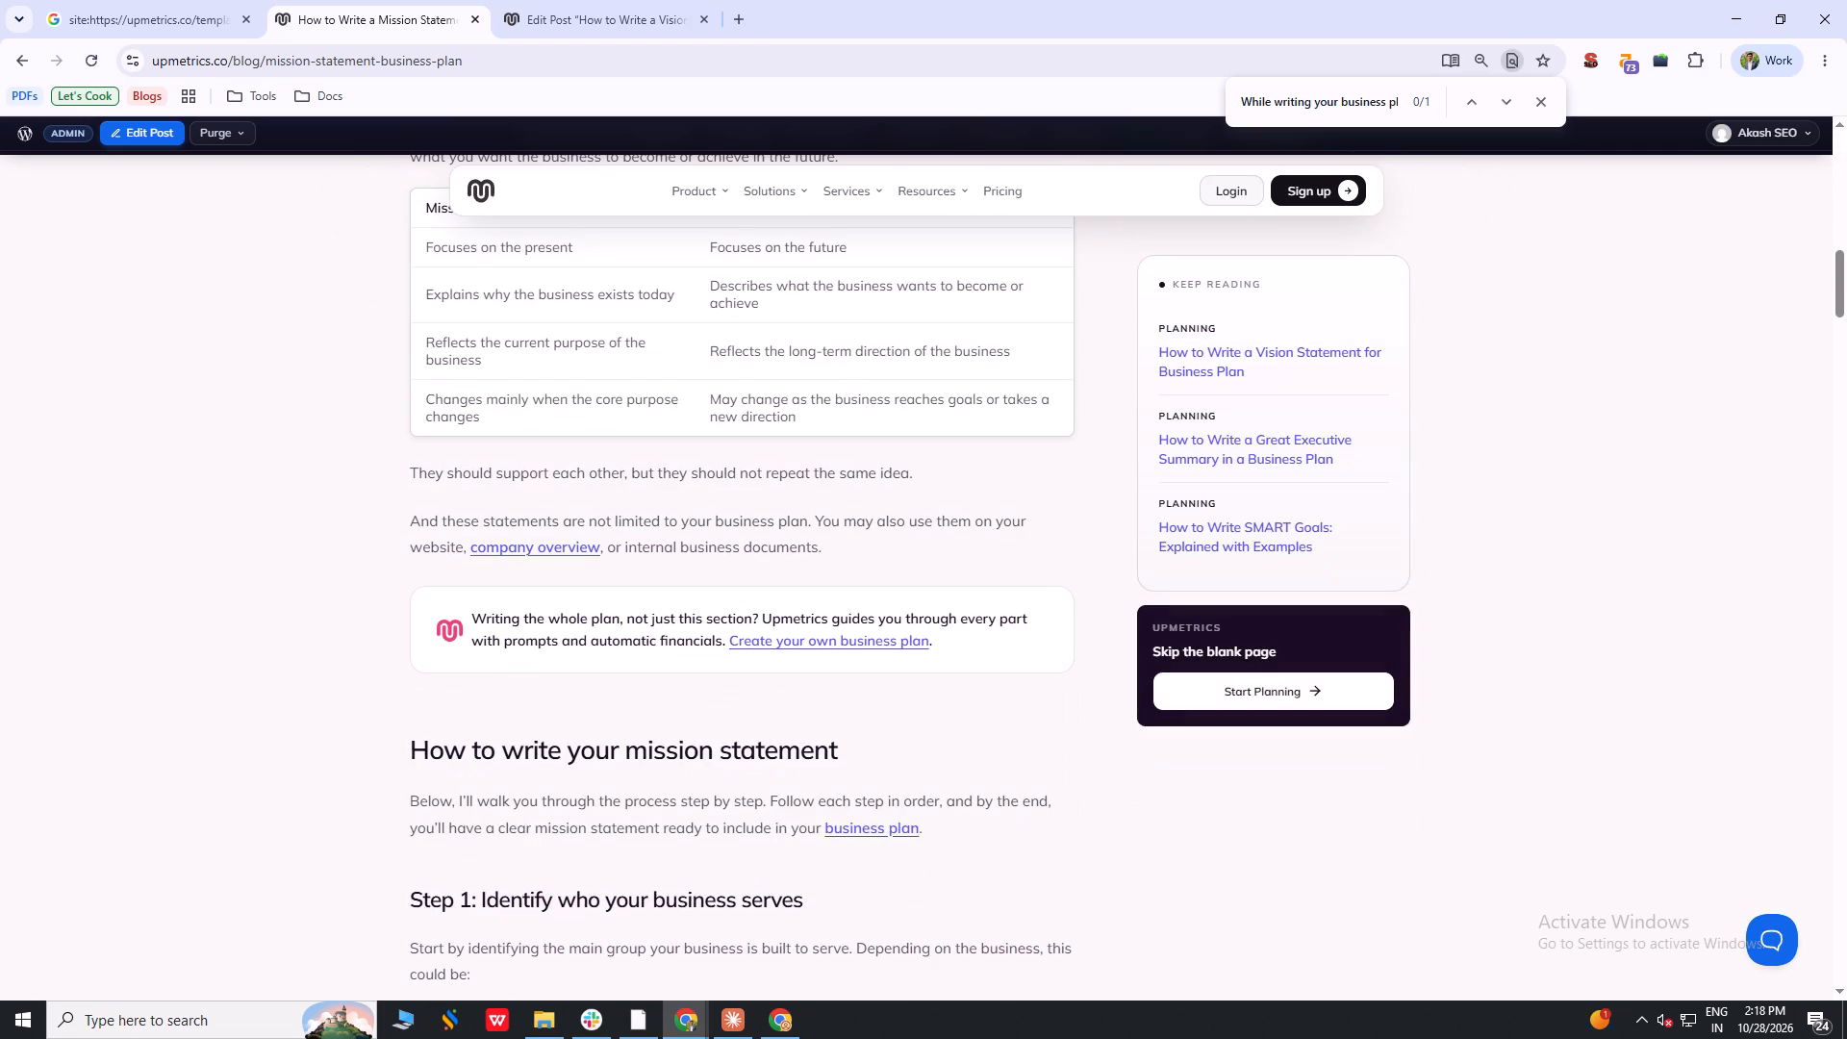
{"action": "scroll", "coordinate": [1113, 604], "scroll_direction": "down", "scroll_amount": 8}
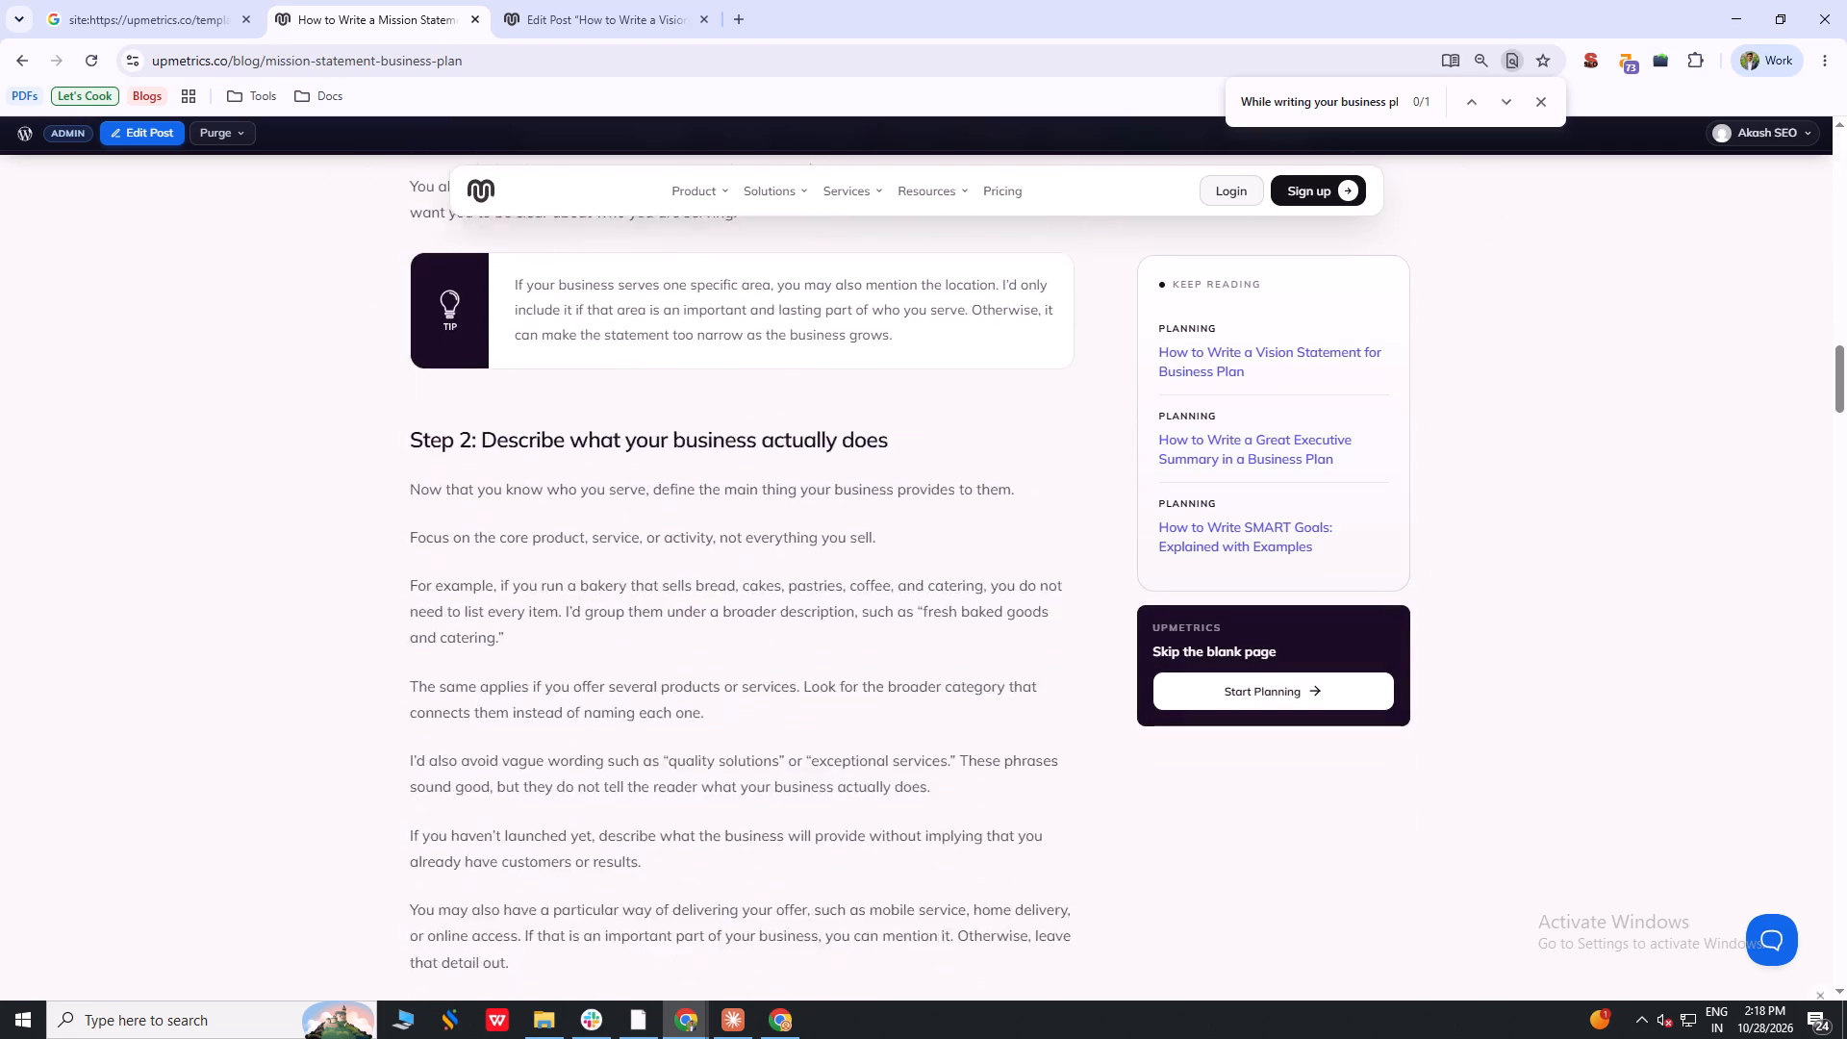
{"action": "scroll", "coordinate": [1112, 604], "scroll_direction": "down", "scroll_amount": 6}
{"action": "scroll", "coordinate": [1112, 604], "scroll_direction": "up", "scroll_amount": 2}
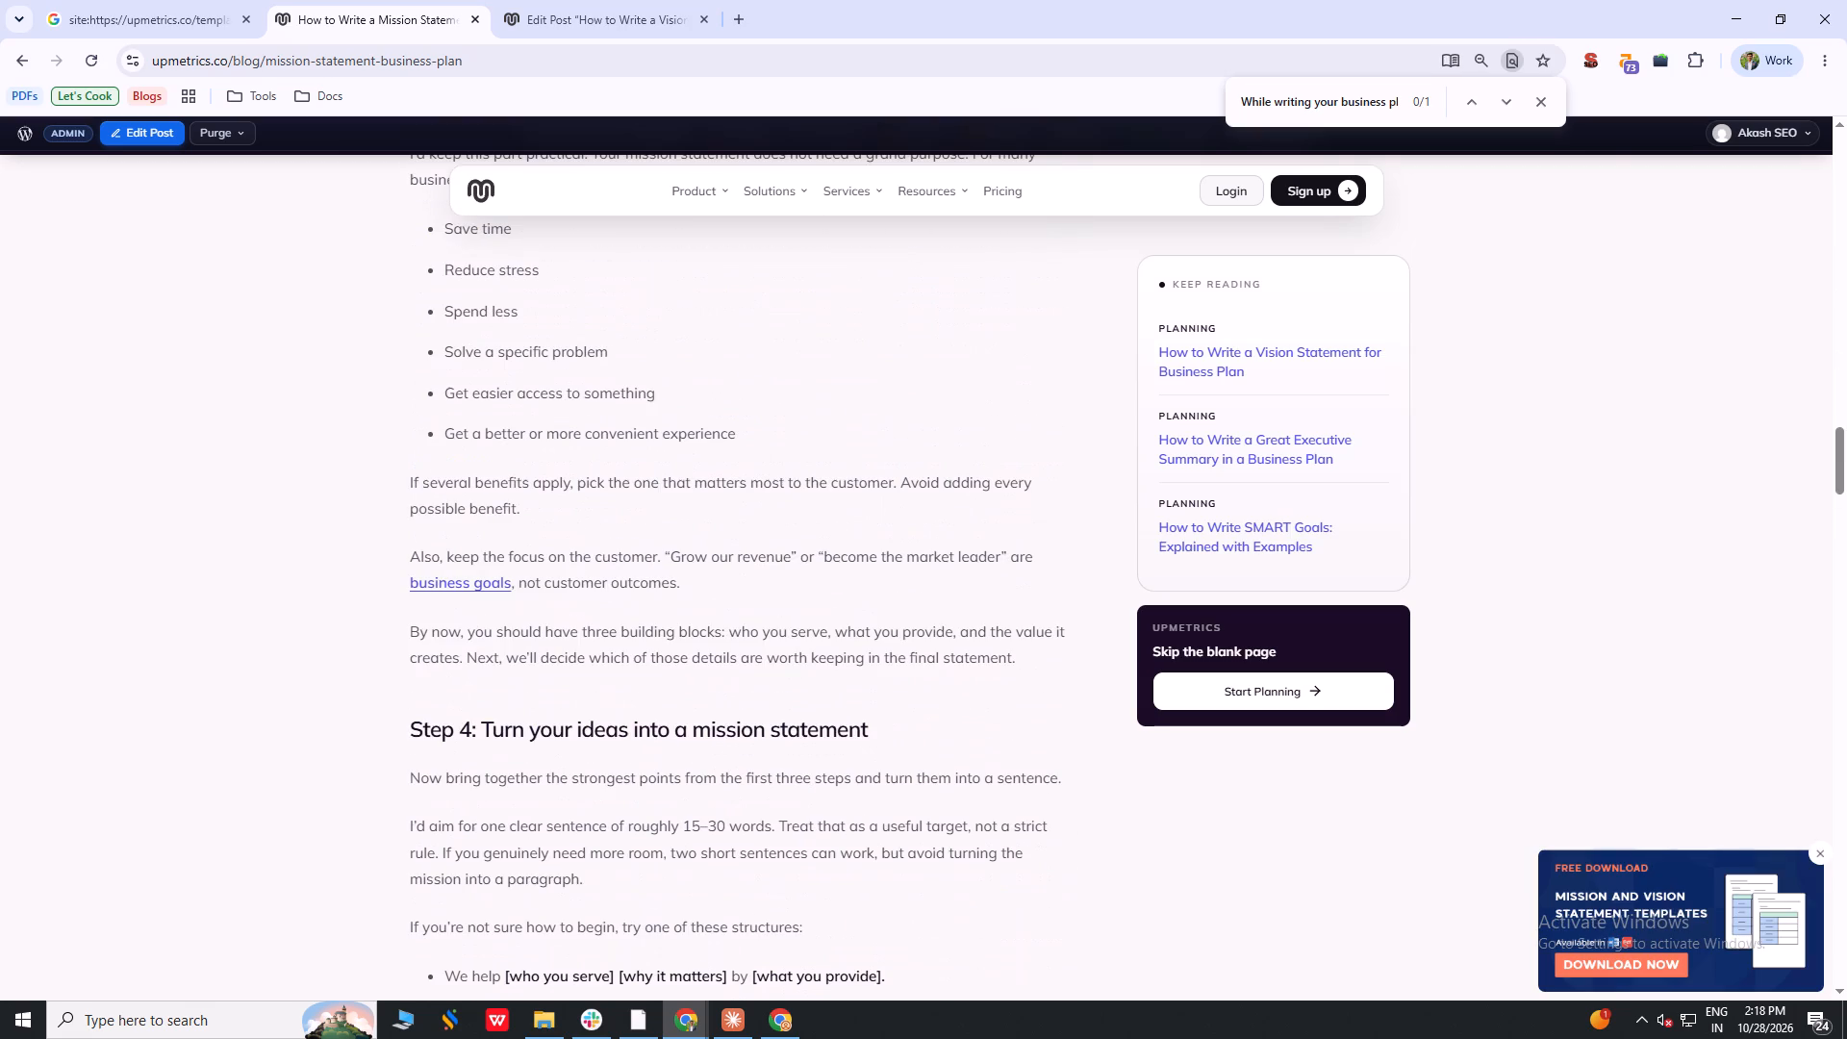
{"action": "scroll", "coordinate": [873, 604], "scroll_direction": "down", "scroll_amount": 7}
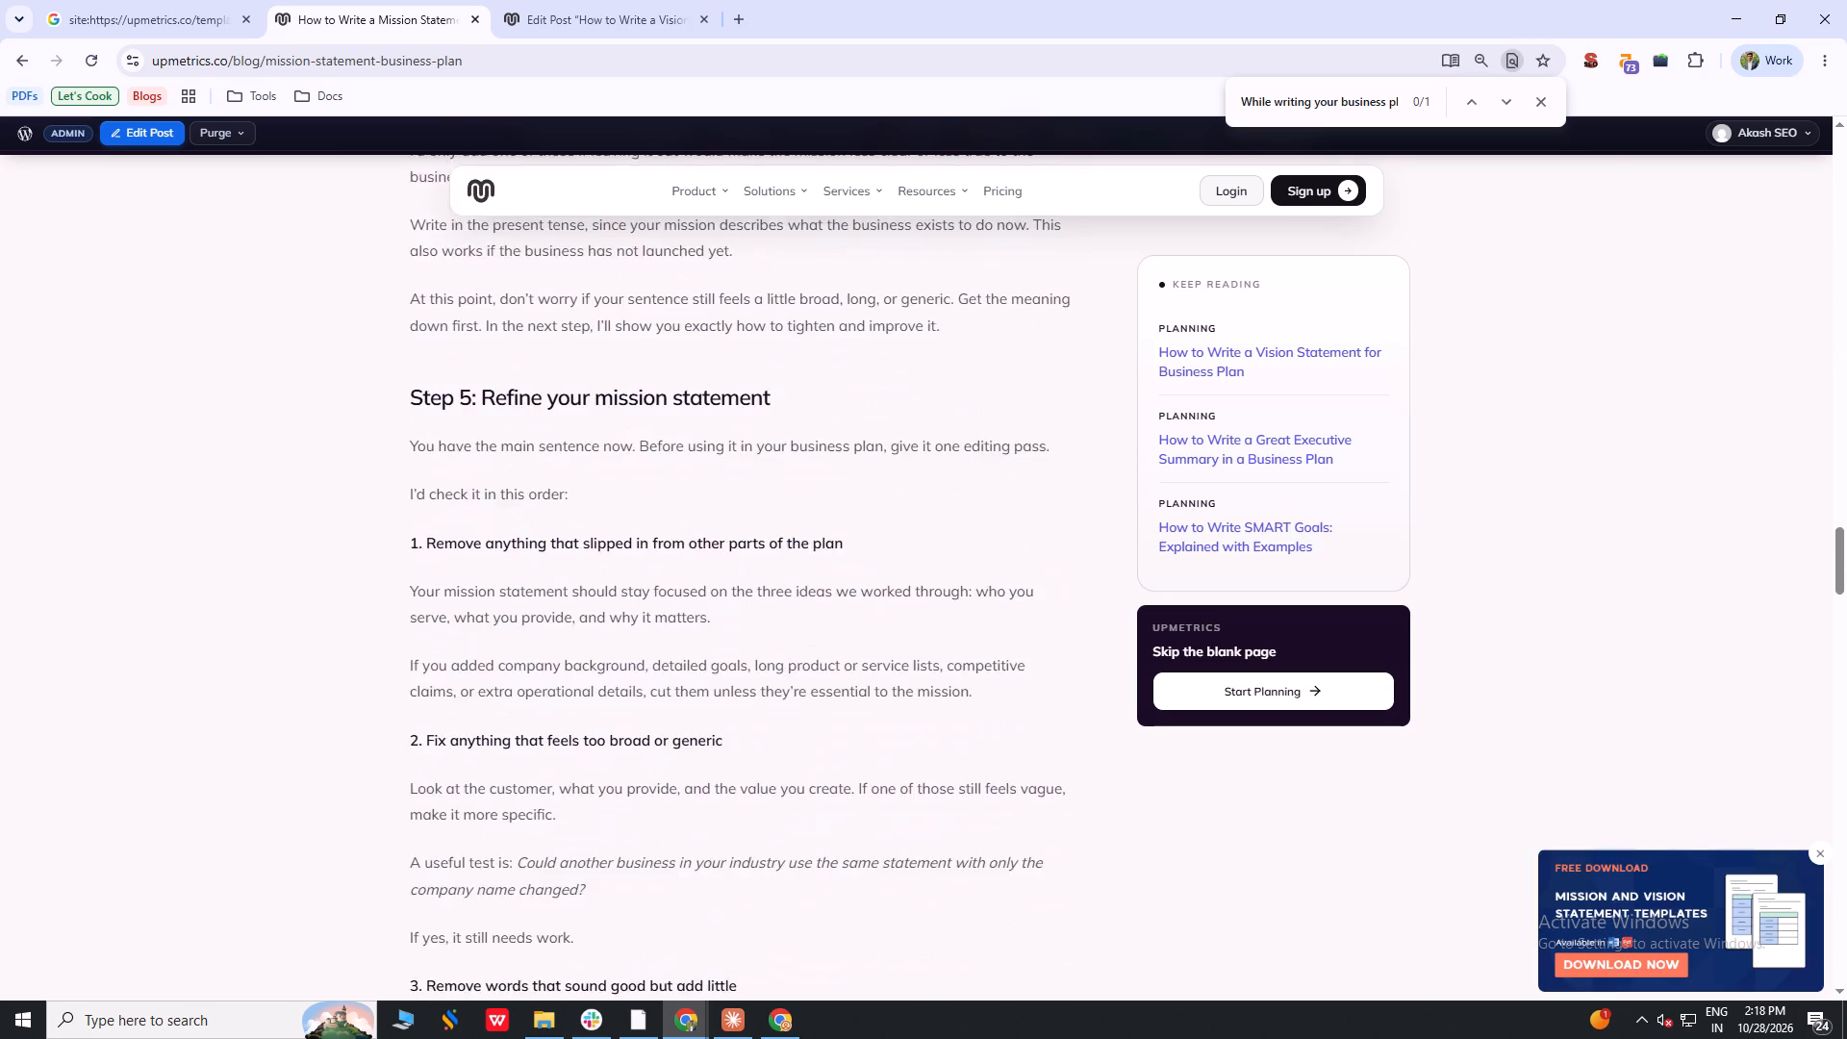
{"action": "scroll", "coordinate": [873, 604], "scroll_direction": "down", "scroll_amount": 2}
{"action": "scroll", "coordinate": [873, 604], "scroll_direction": "up", "scroll_amount": 3}
{"action": "scroll", "coordinate": [873, 604], "scroll_direction": "down", "scroll_amount": 6}
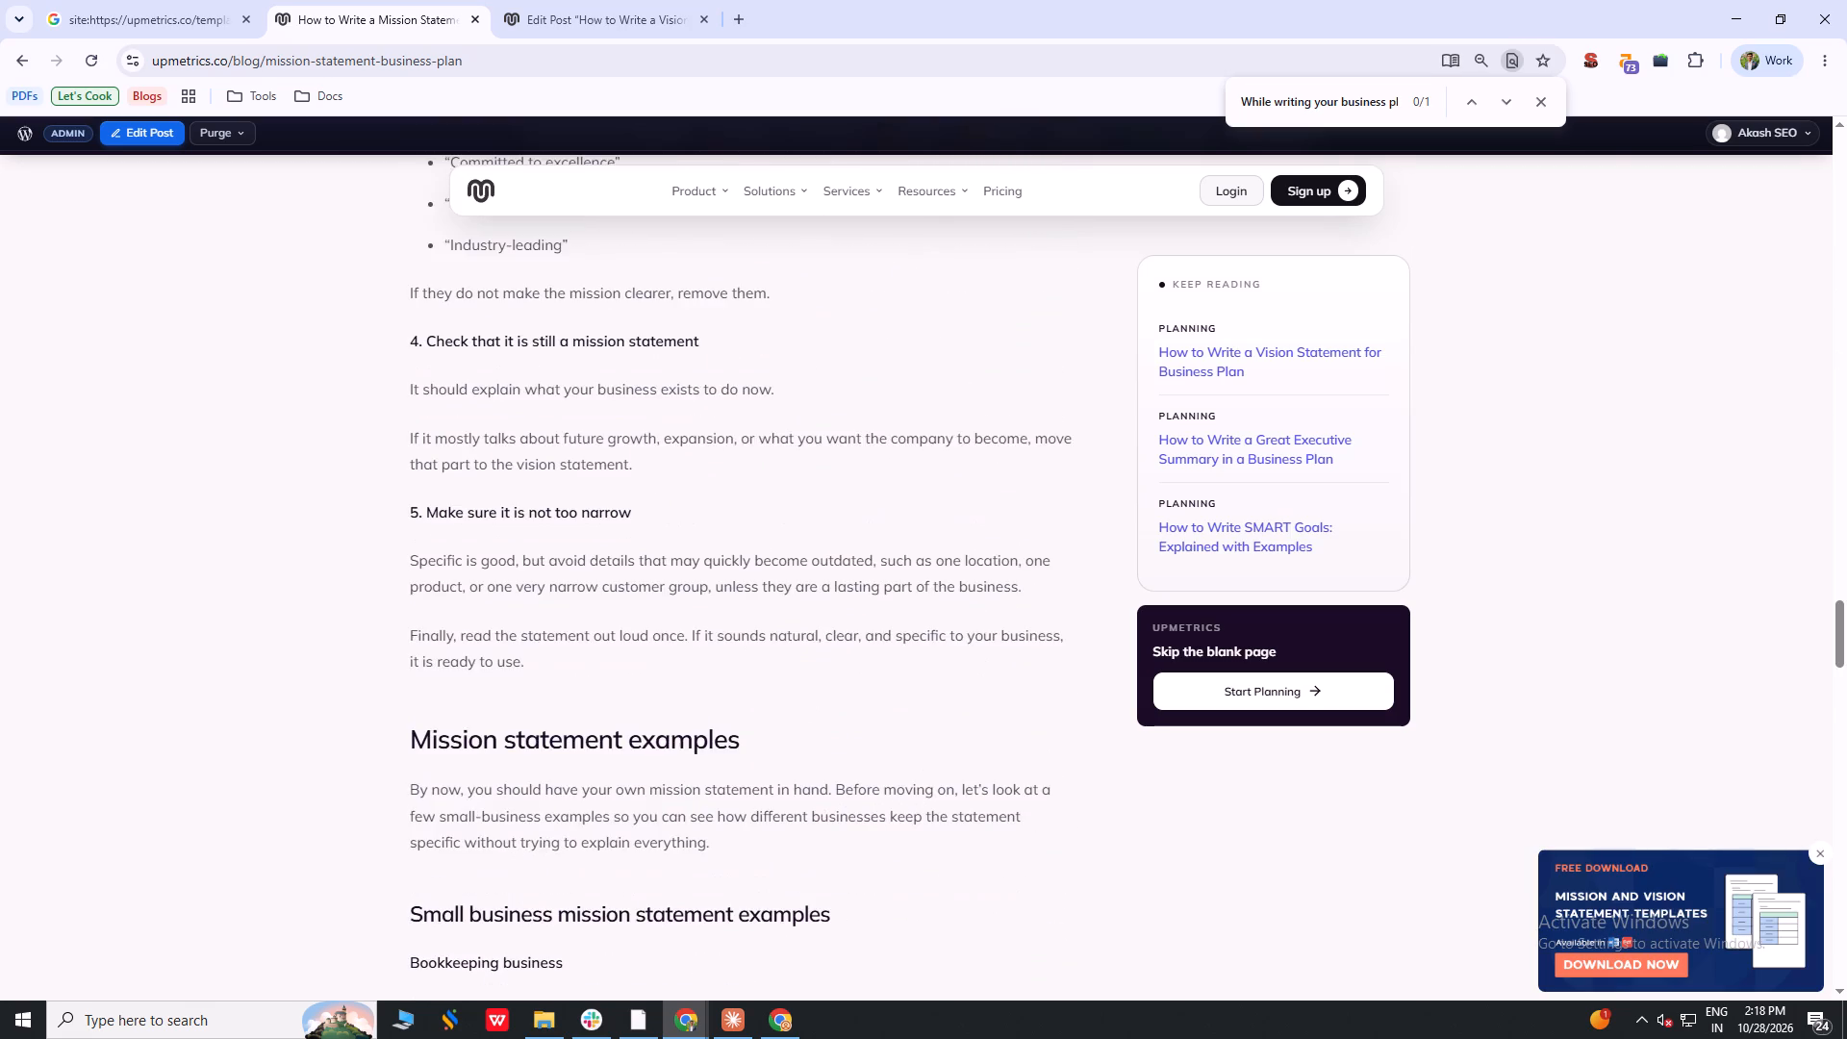
{"action": "scroll", "coordinate": [871, 604], "scroll_direction": "down", "scroll_amount": 8}
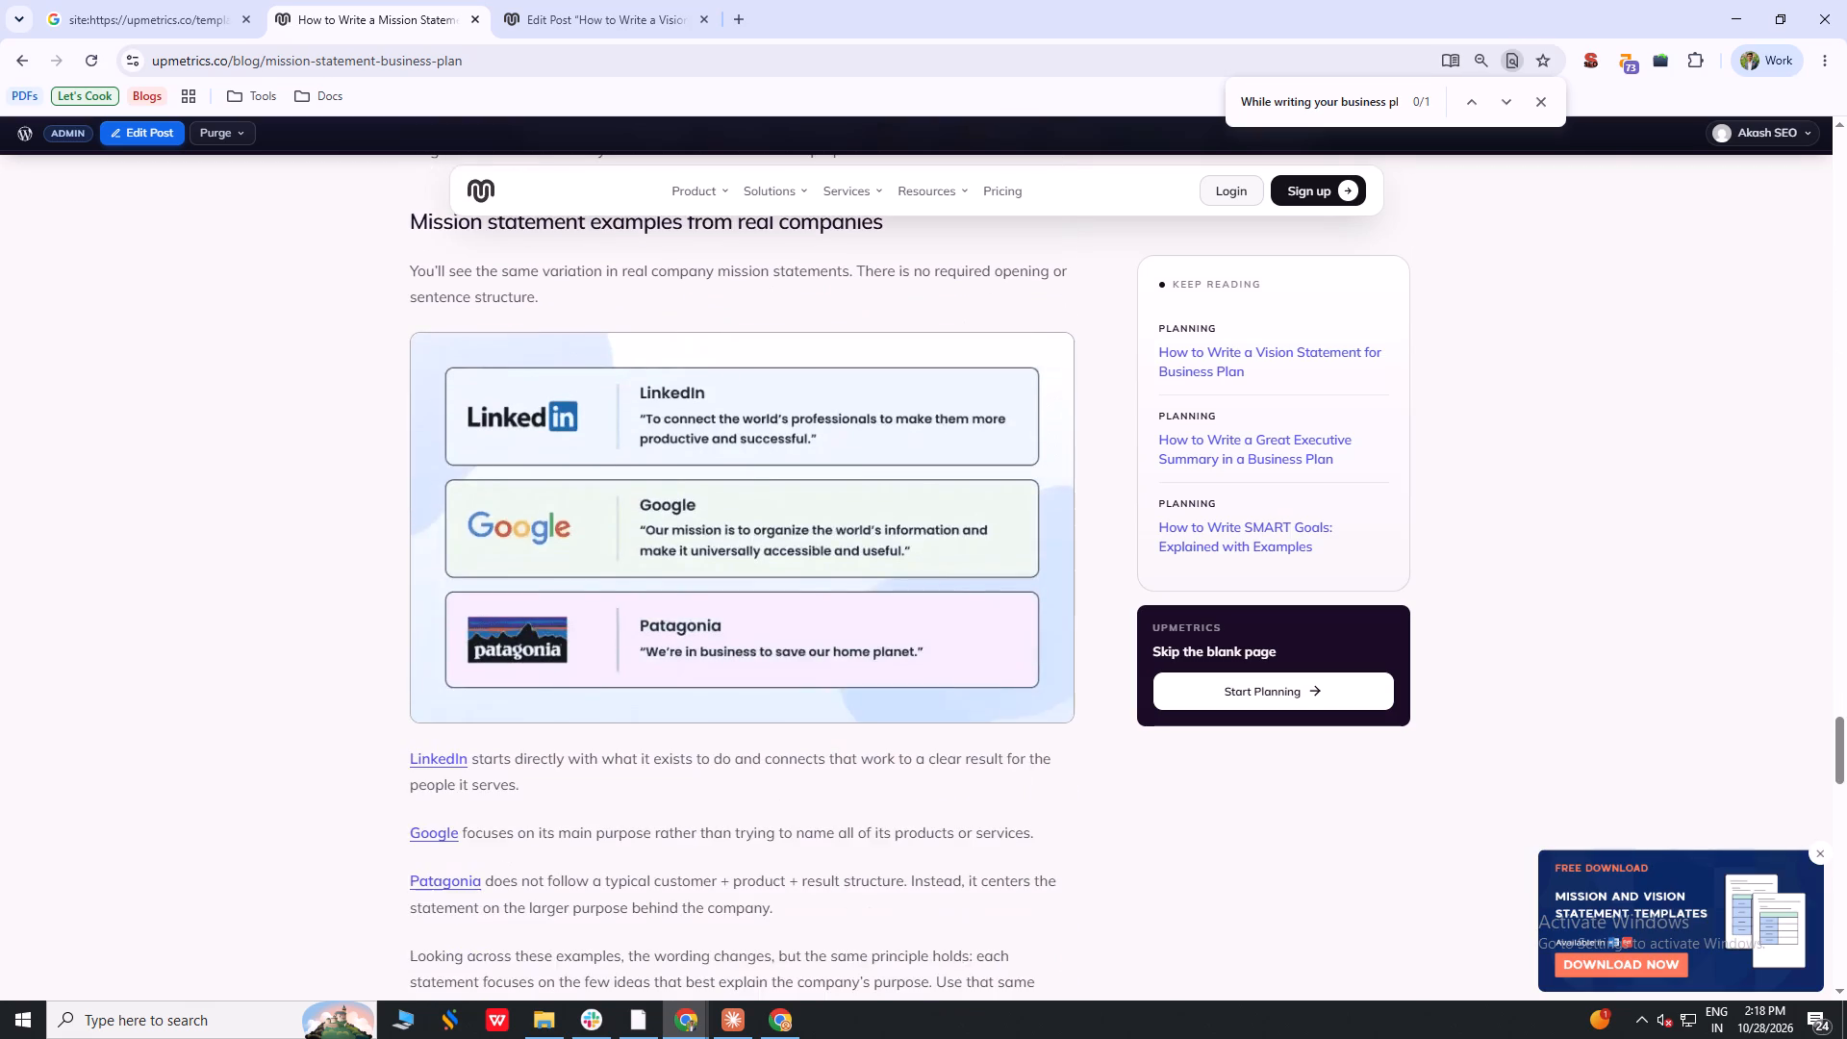
{"action": "scroll", "coordinate": [868, 603], "scroll_direction": "down", "scroll_amount": 3}
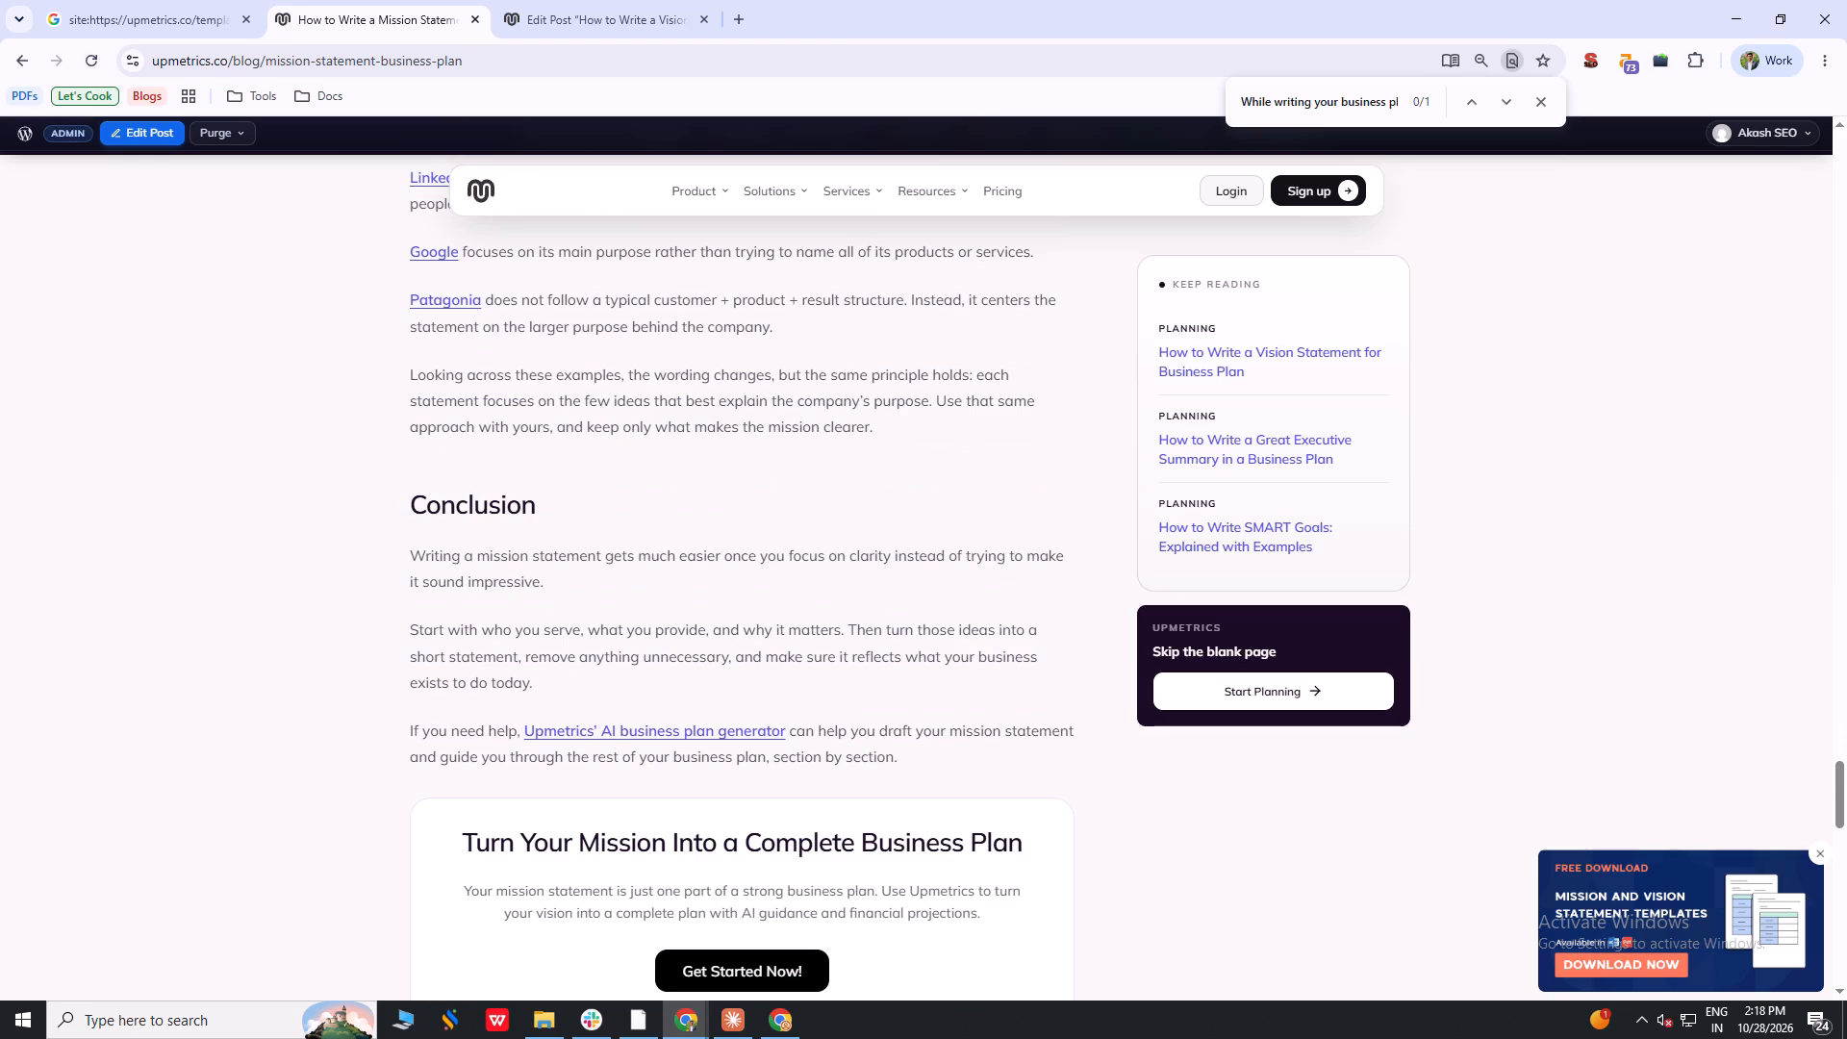
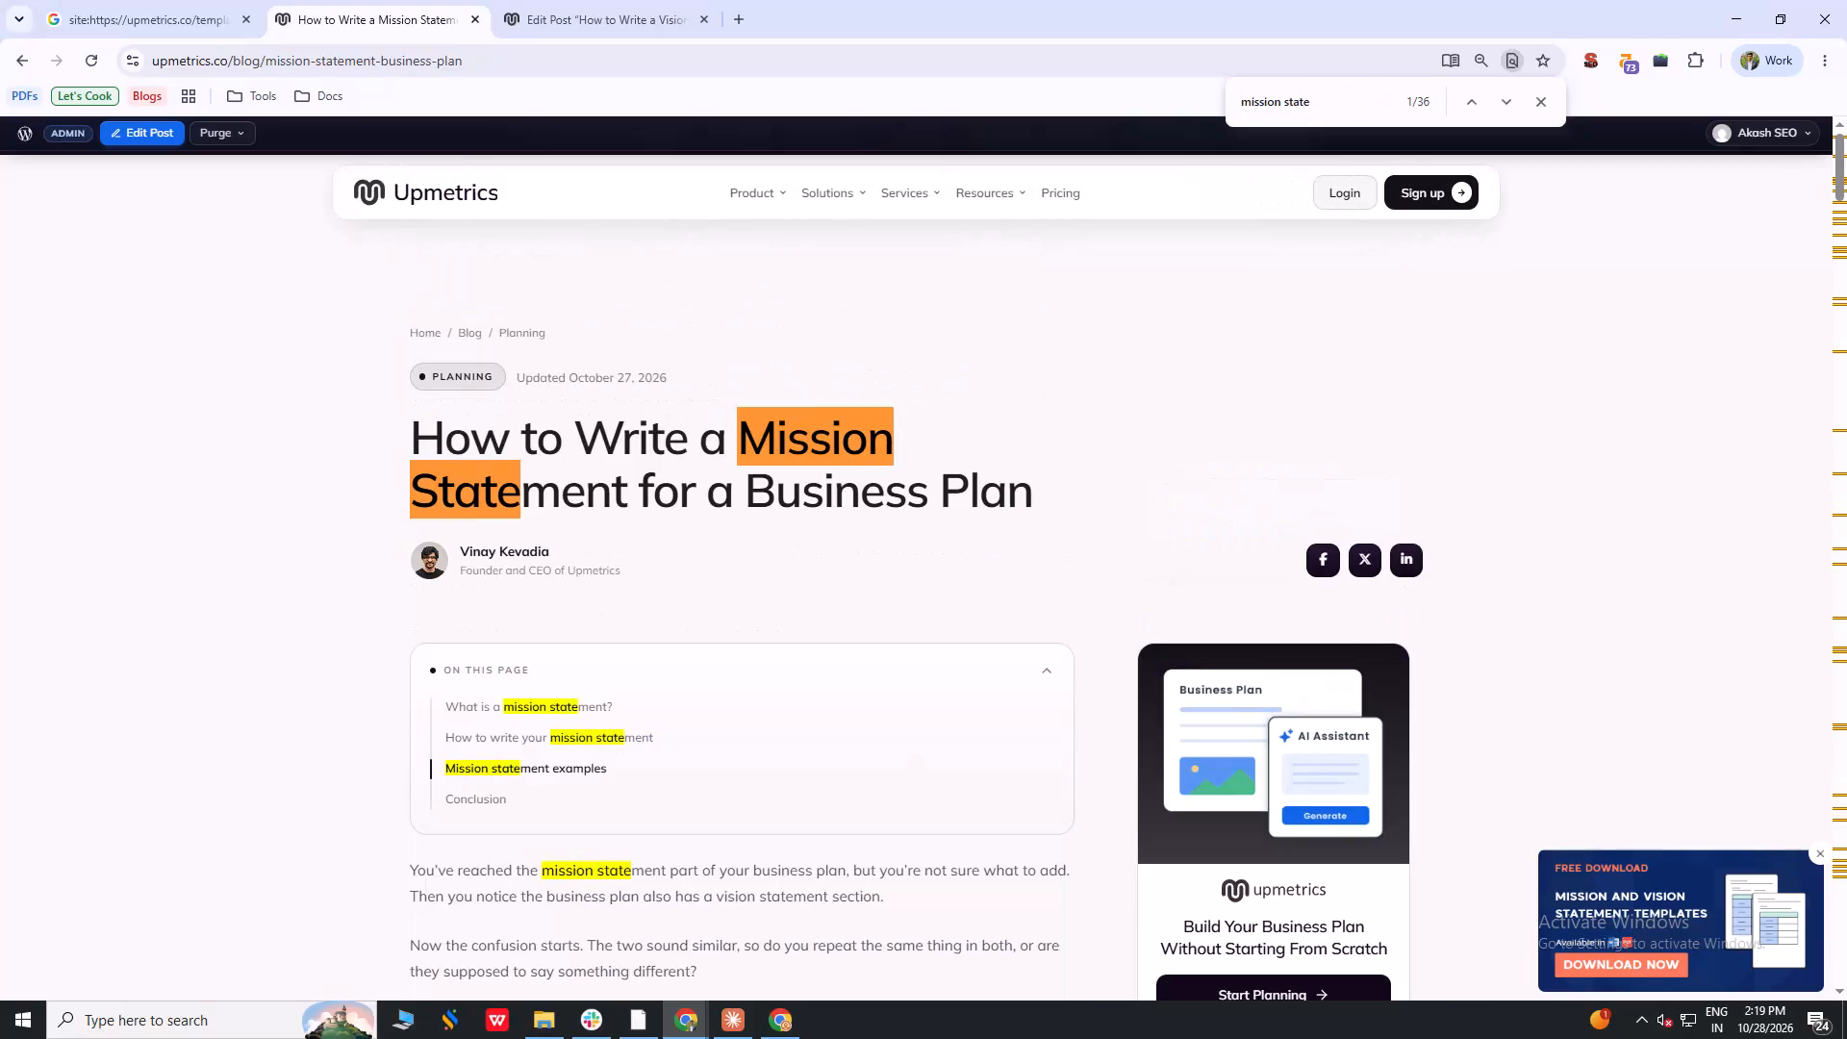
Search the mission statement post for "mission statement ge" and examine the mission vs. vision statement section and the introduction.
{"action": "type", "text": "ment"}
{"action": "key", "text": "space"}
{"action": "type", "text": "ge"}
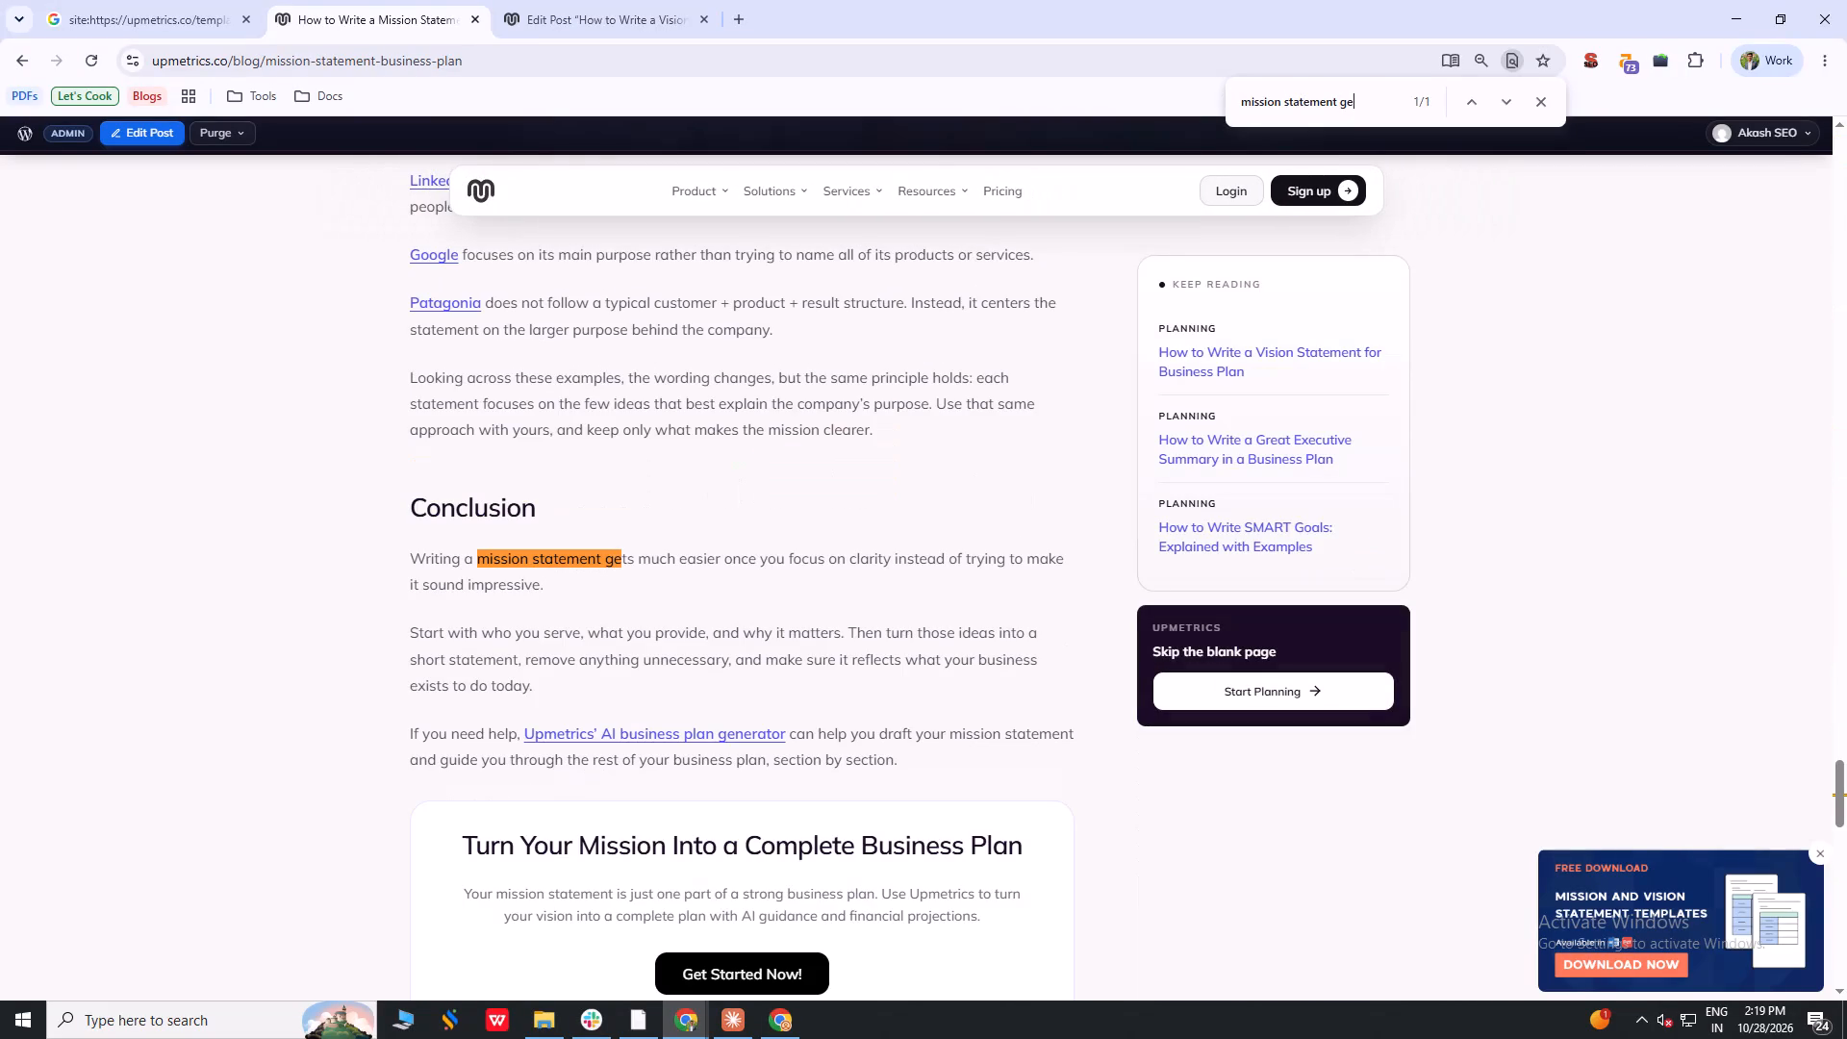
{"action": "scroll", "coordinate": [452, 362], "scroll_direction": "up", "scroll_amount": 6}
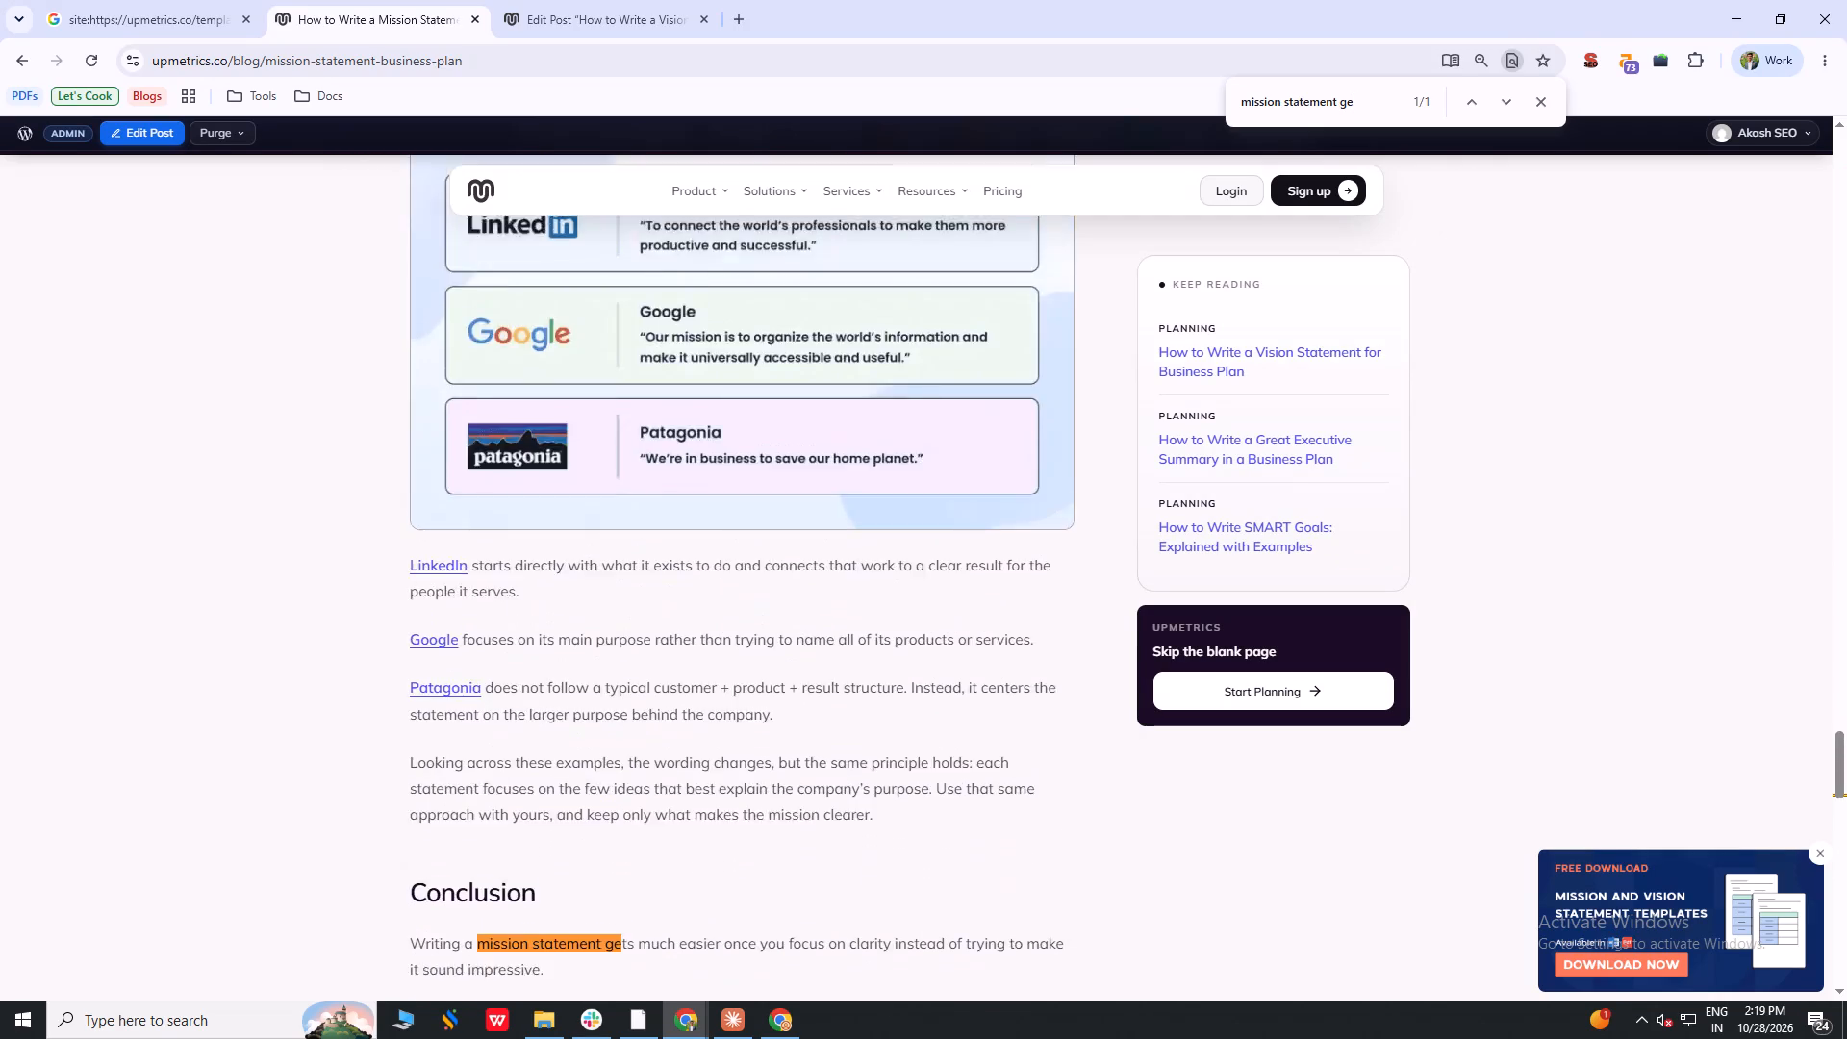
{"action": "scroll", "coordinate": [619, 486], "scroll_direction": "up", "scroll_amount": 19}
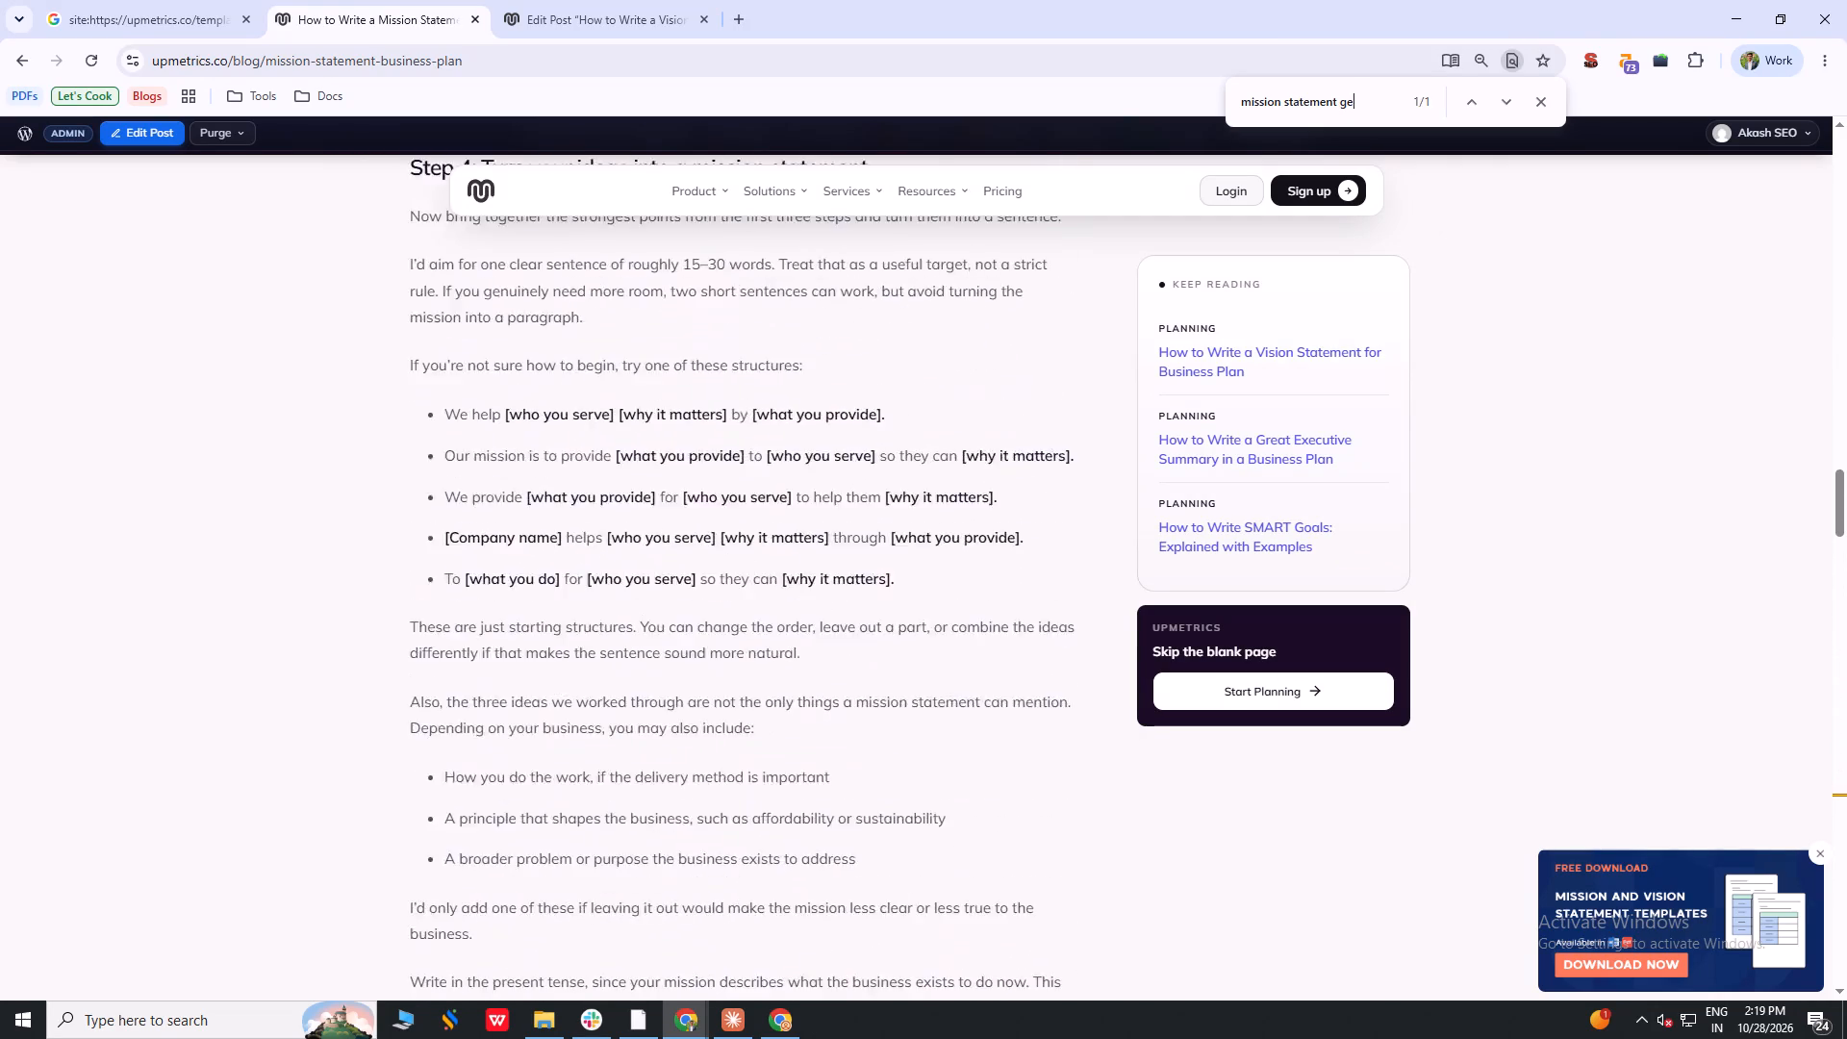
{"action": "scroll", "coordinate": [641, 545], "scroll_direction": "up", "scroll_amount": 14}
{"action": "scroll", "coordinate": [673, 576], "scroll_direction": "down", "scroll_amount": 3}
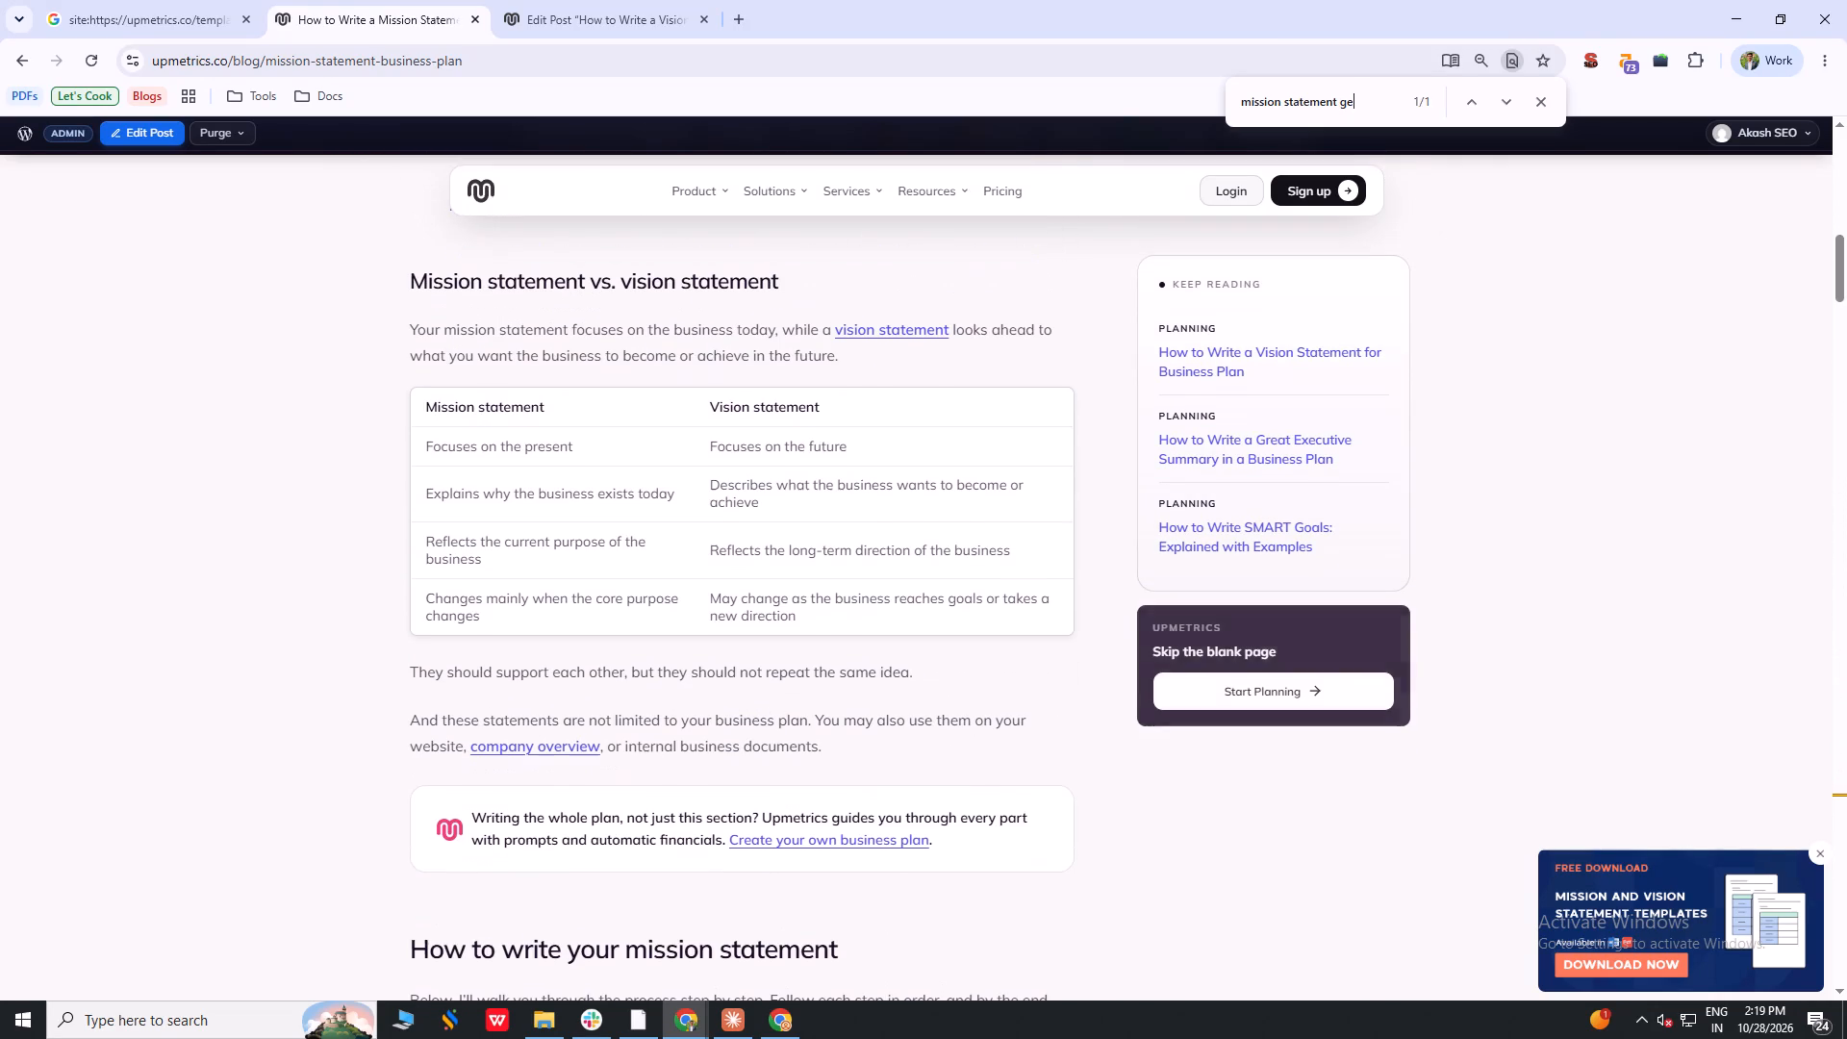
{"action": "scroll", "coordinate": [675, 582], "scroll_direction": "down", "scroll_amount": 1}
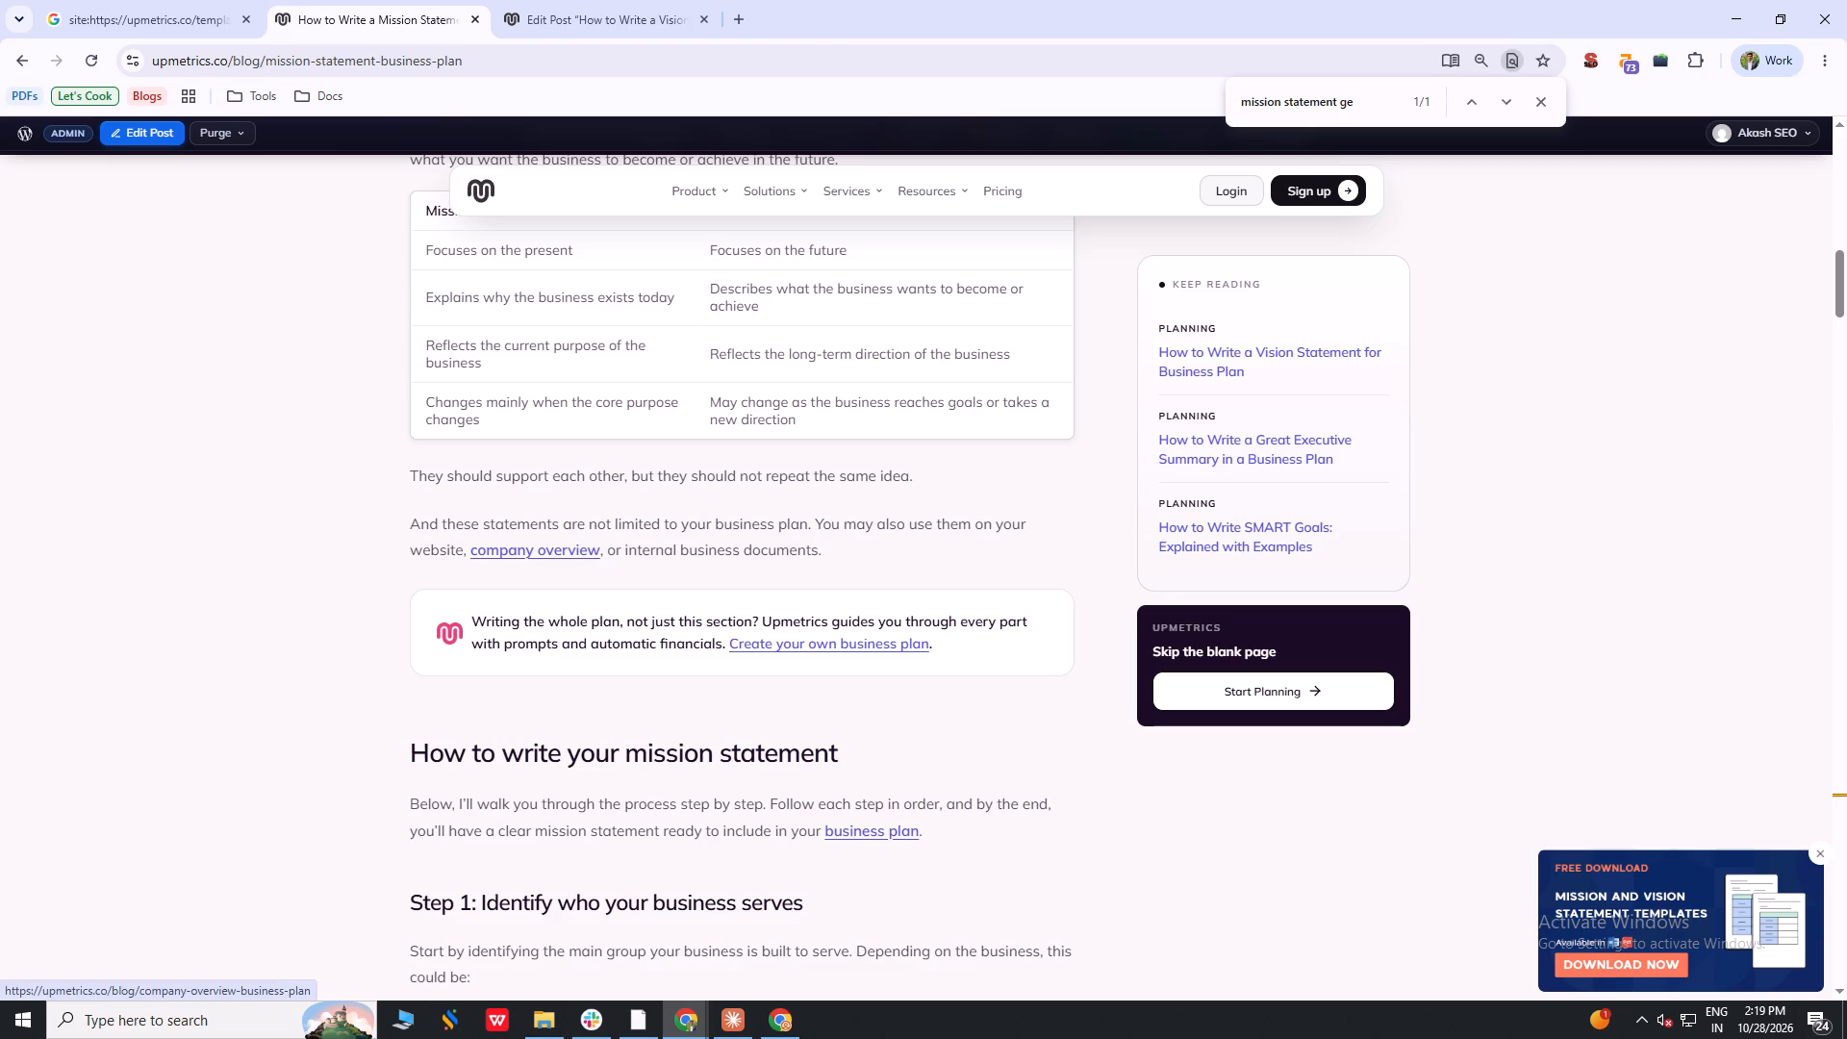
{"action": "scroll", "coordinate": [560, 547], "scroll_direction": "up", "scroll_amount": 4}
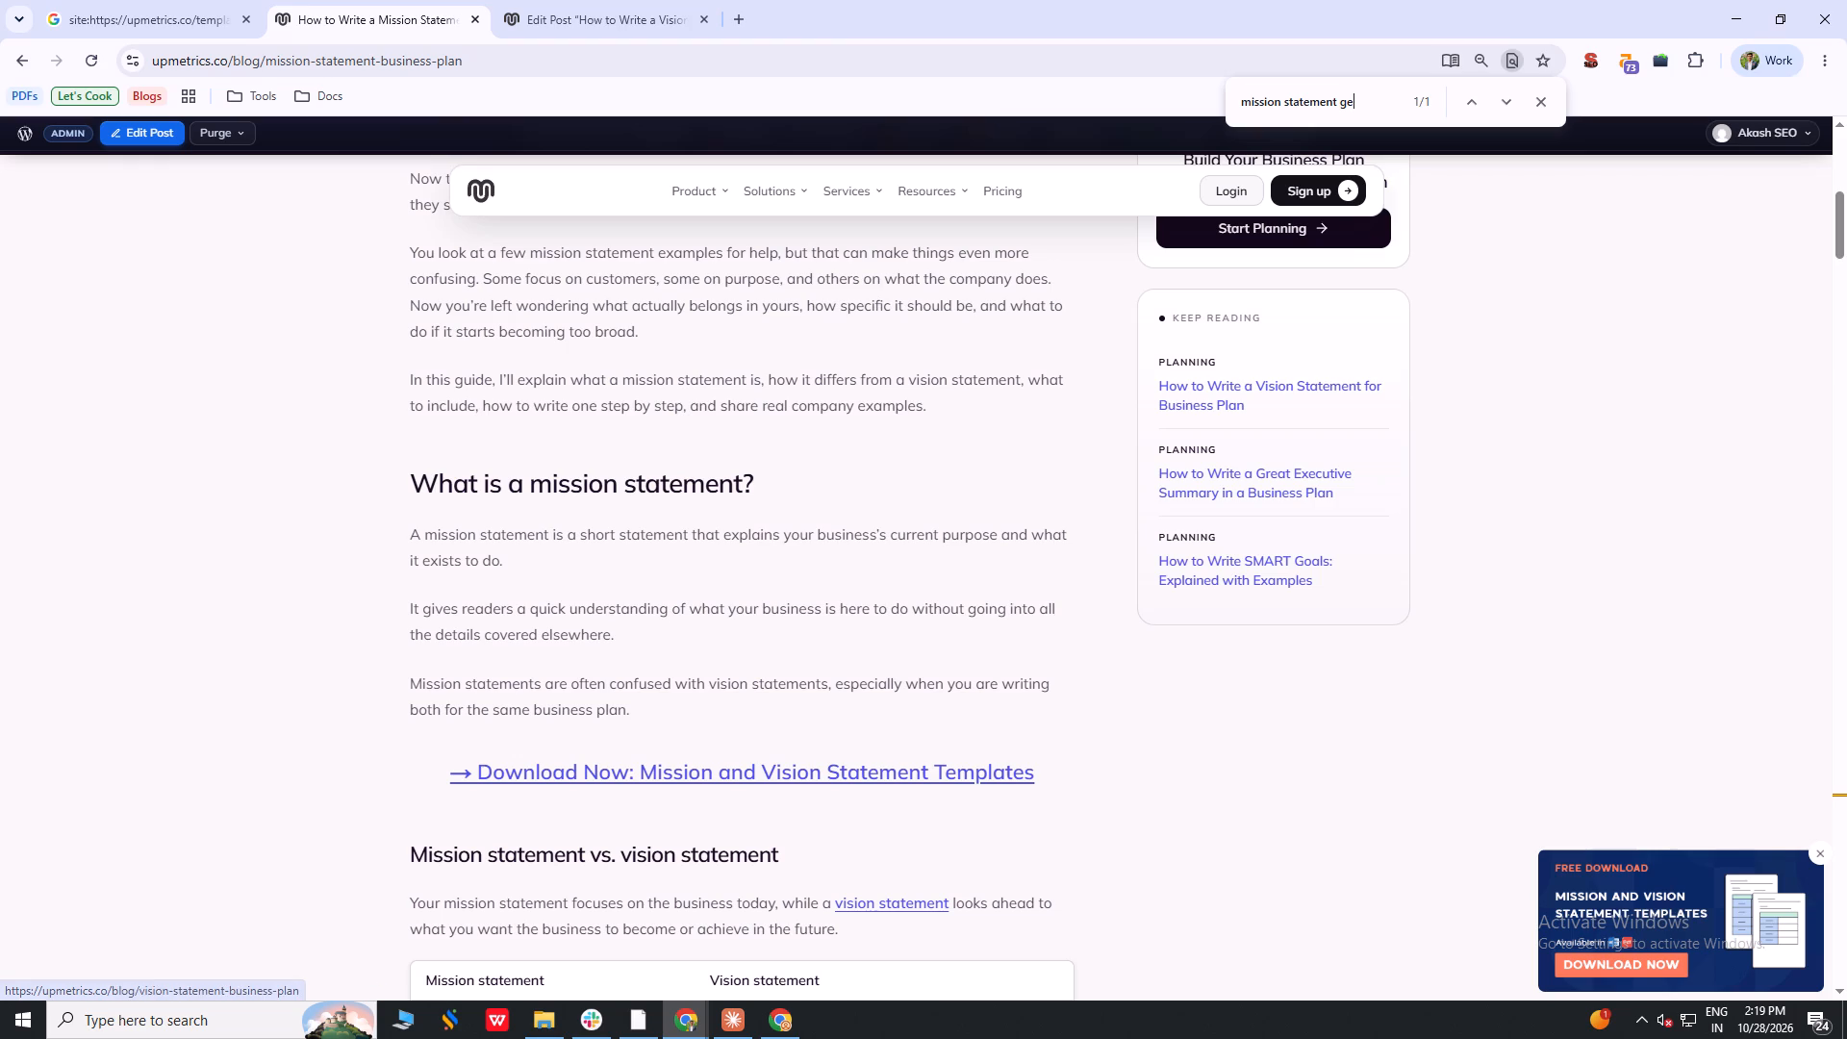
{"action": "scroll", "coordinate": [762, 757], "scroll_direction": "up", "scroll_amount": 3}
{"action": "scroll", "coordinate": [551, 648], "scroll_direction": "up", "scroll_amount": 1}
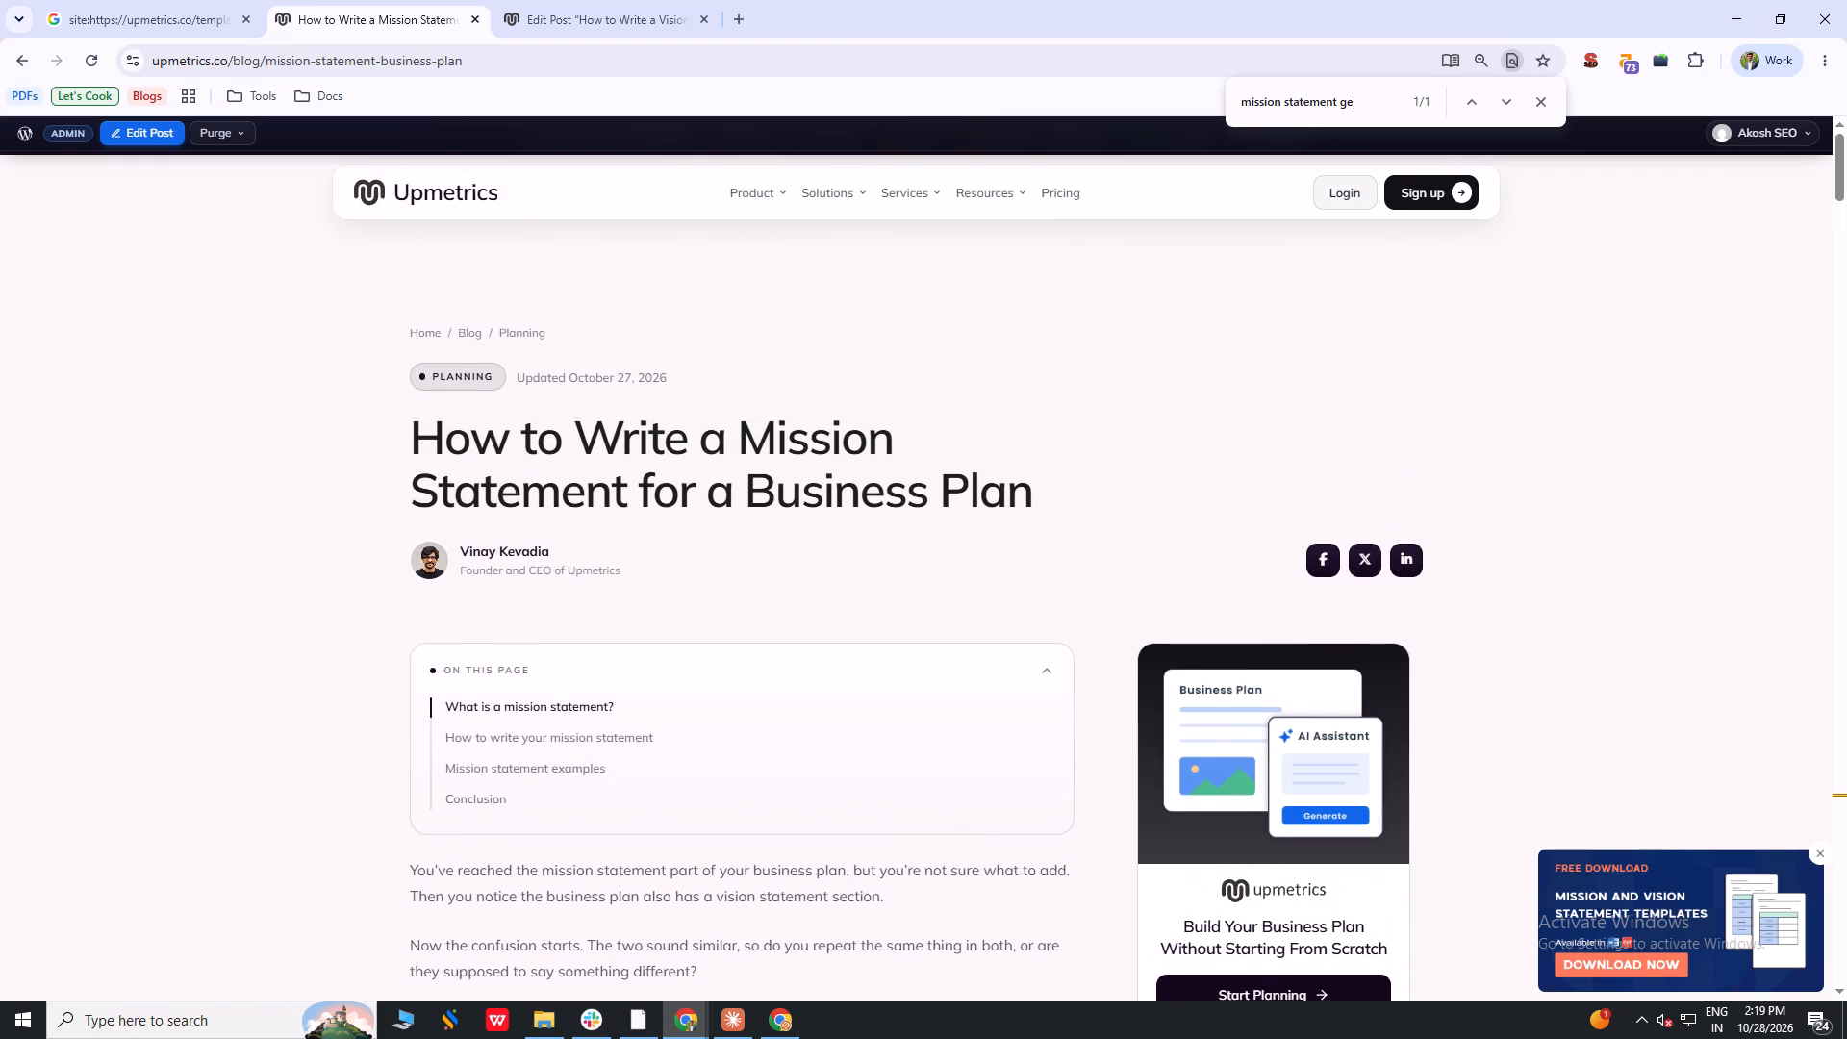
{"action": "scroll", "coordinate": [689, 434], "scroll_direction": "down", "scroll_amount": 1}
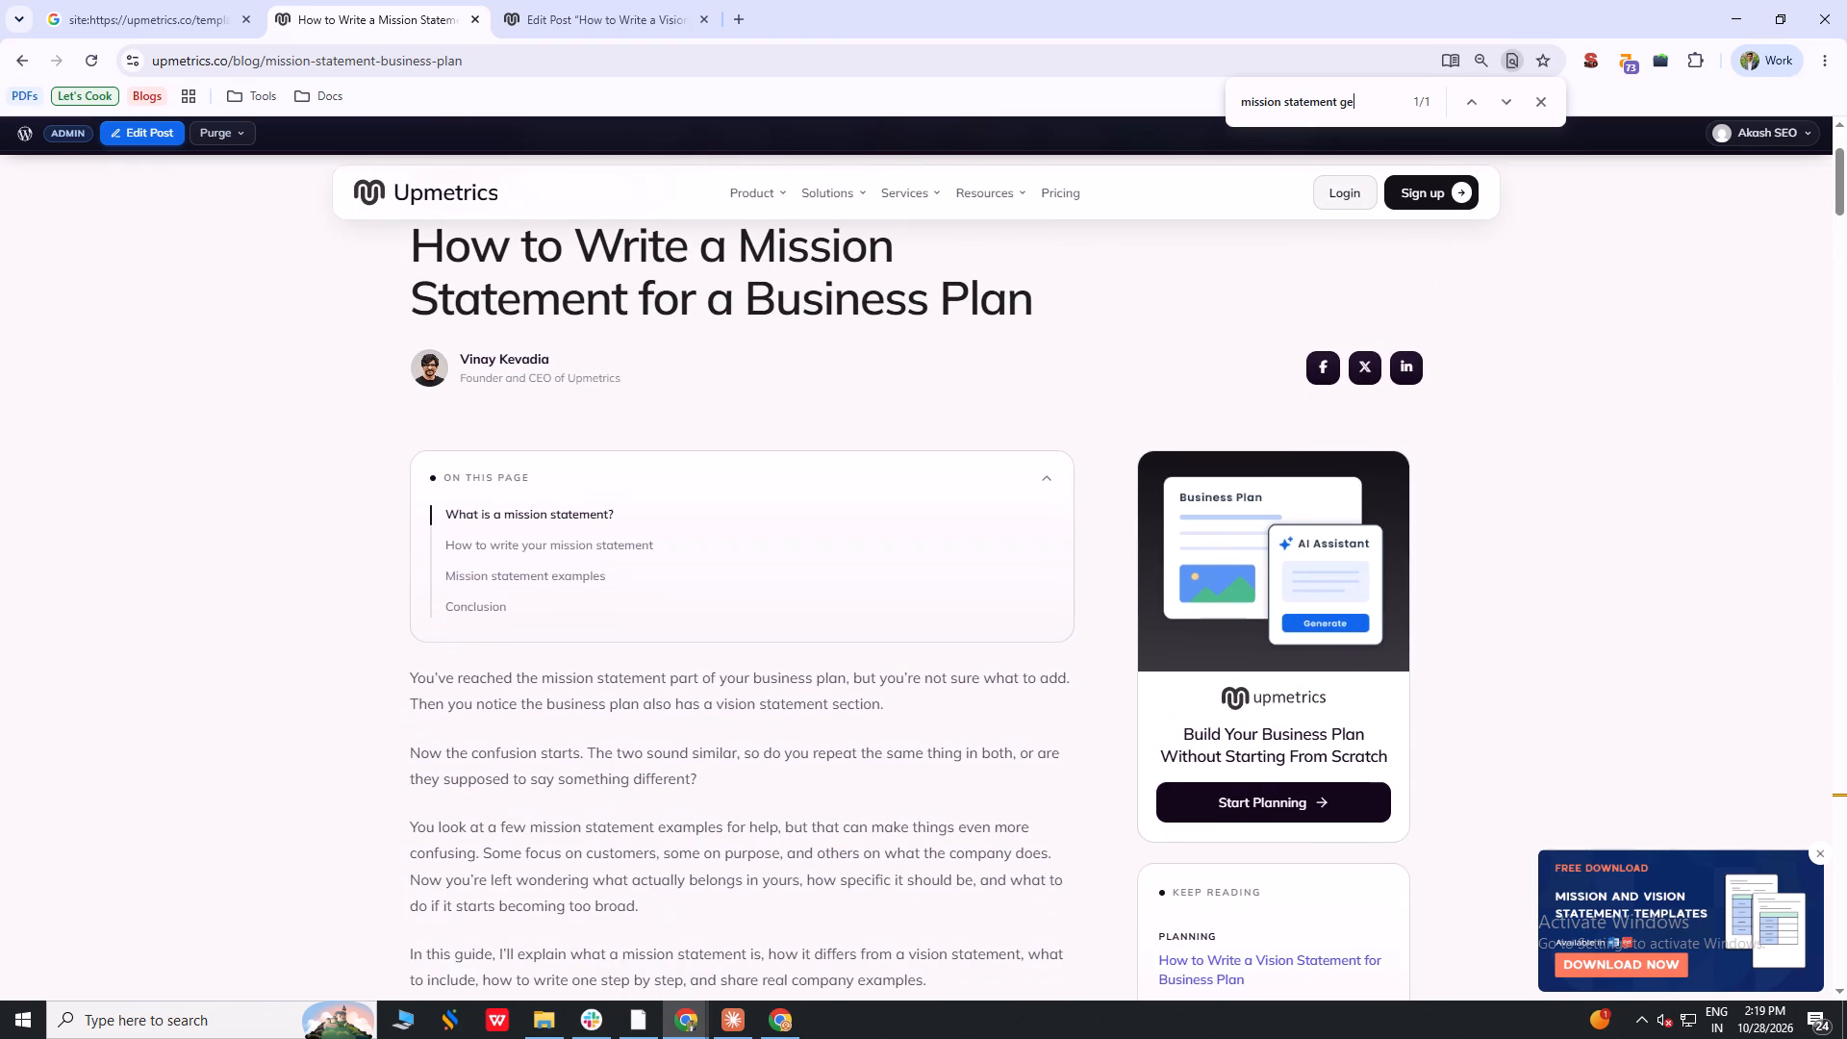
{"action": "left_click", "coordinate": [513, 61]}
{"action": "key", "text": "ctrl+Left"}
{"action": "key", "text": "ctrl+Left"}
{"action": "key", "text": "ctrl+Left"}
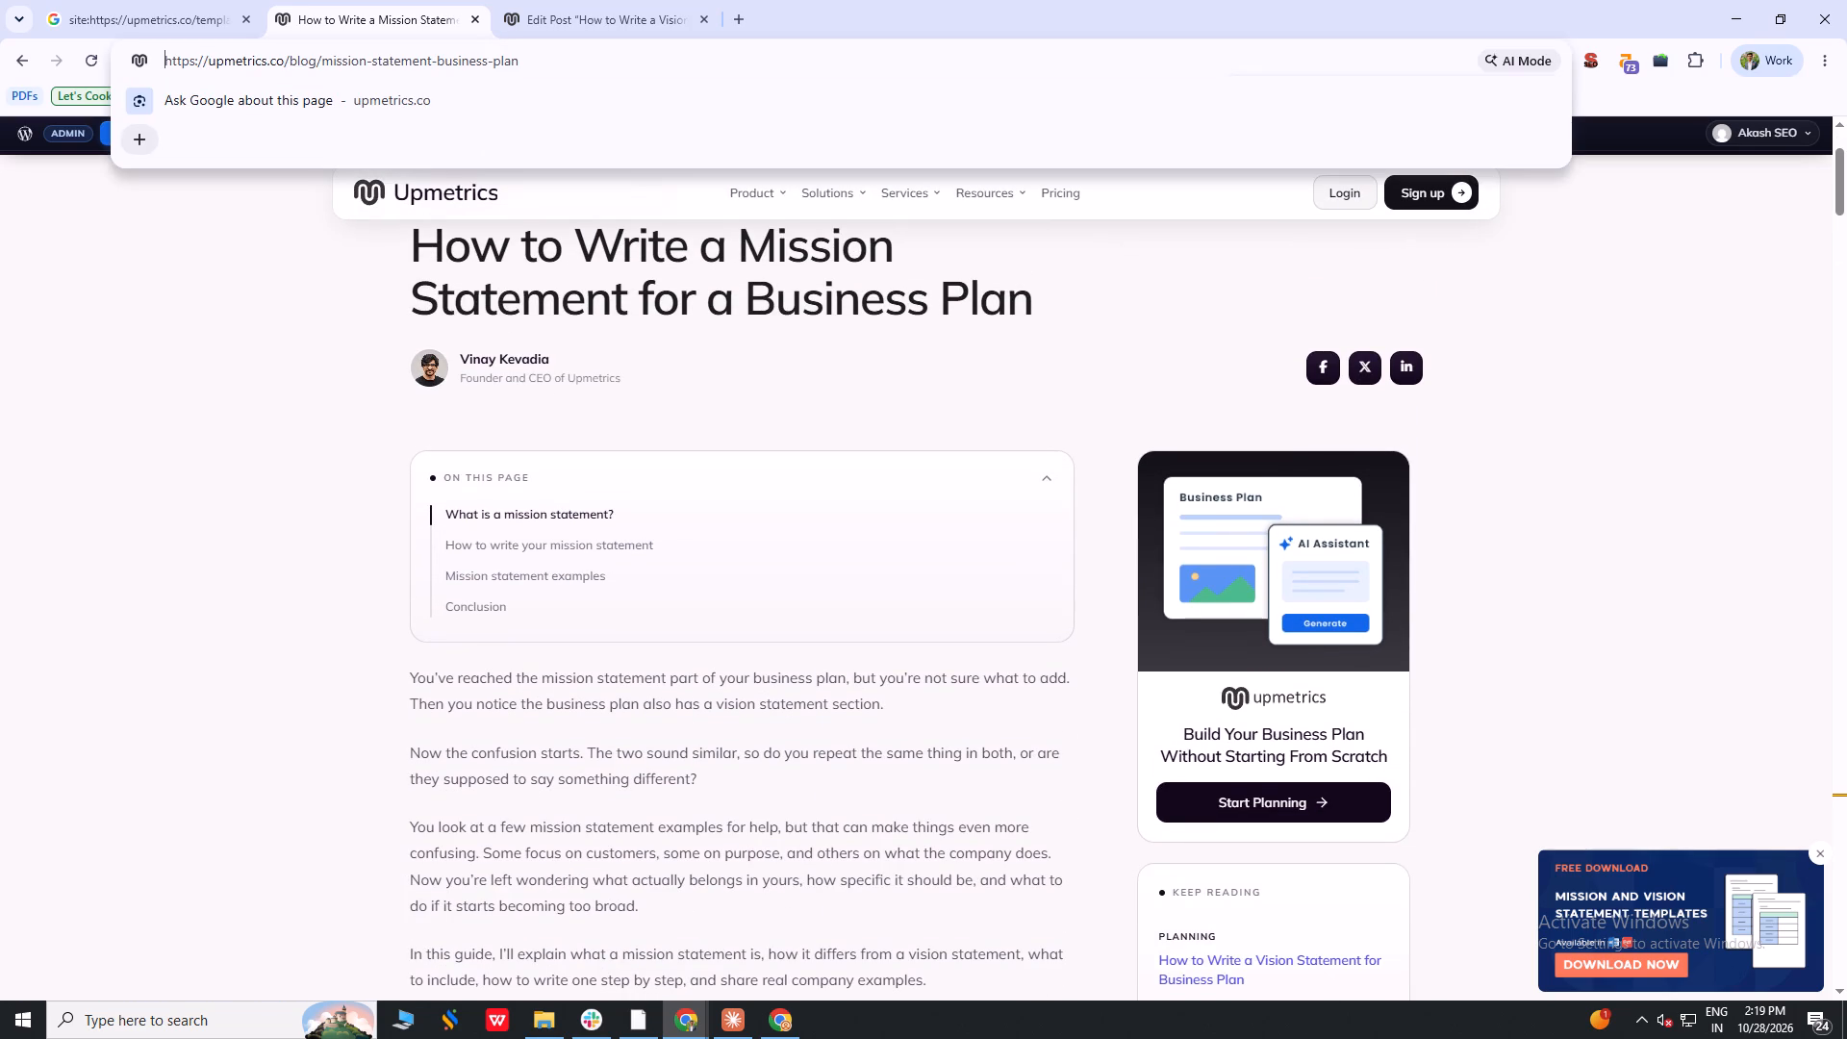
{"action": "type", "text": "site:"}
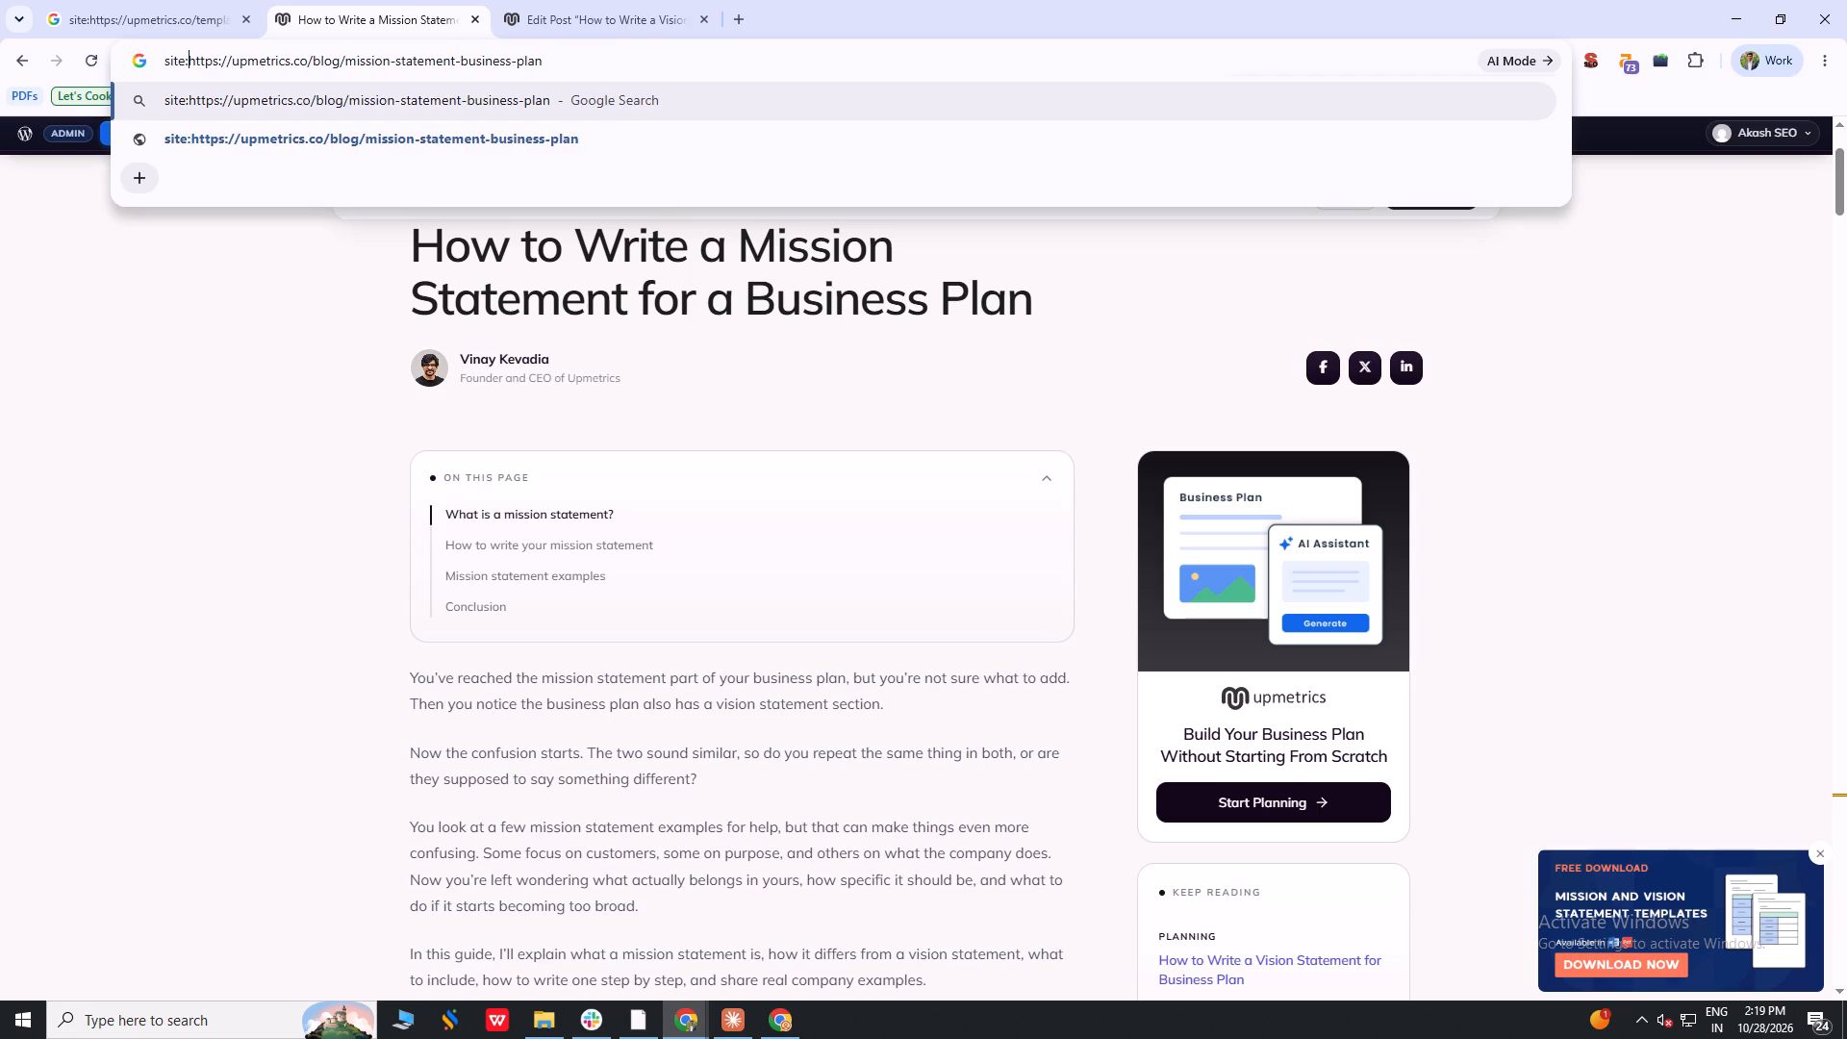
{"action": "key", "text": "Return"}
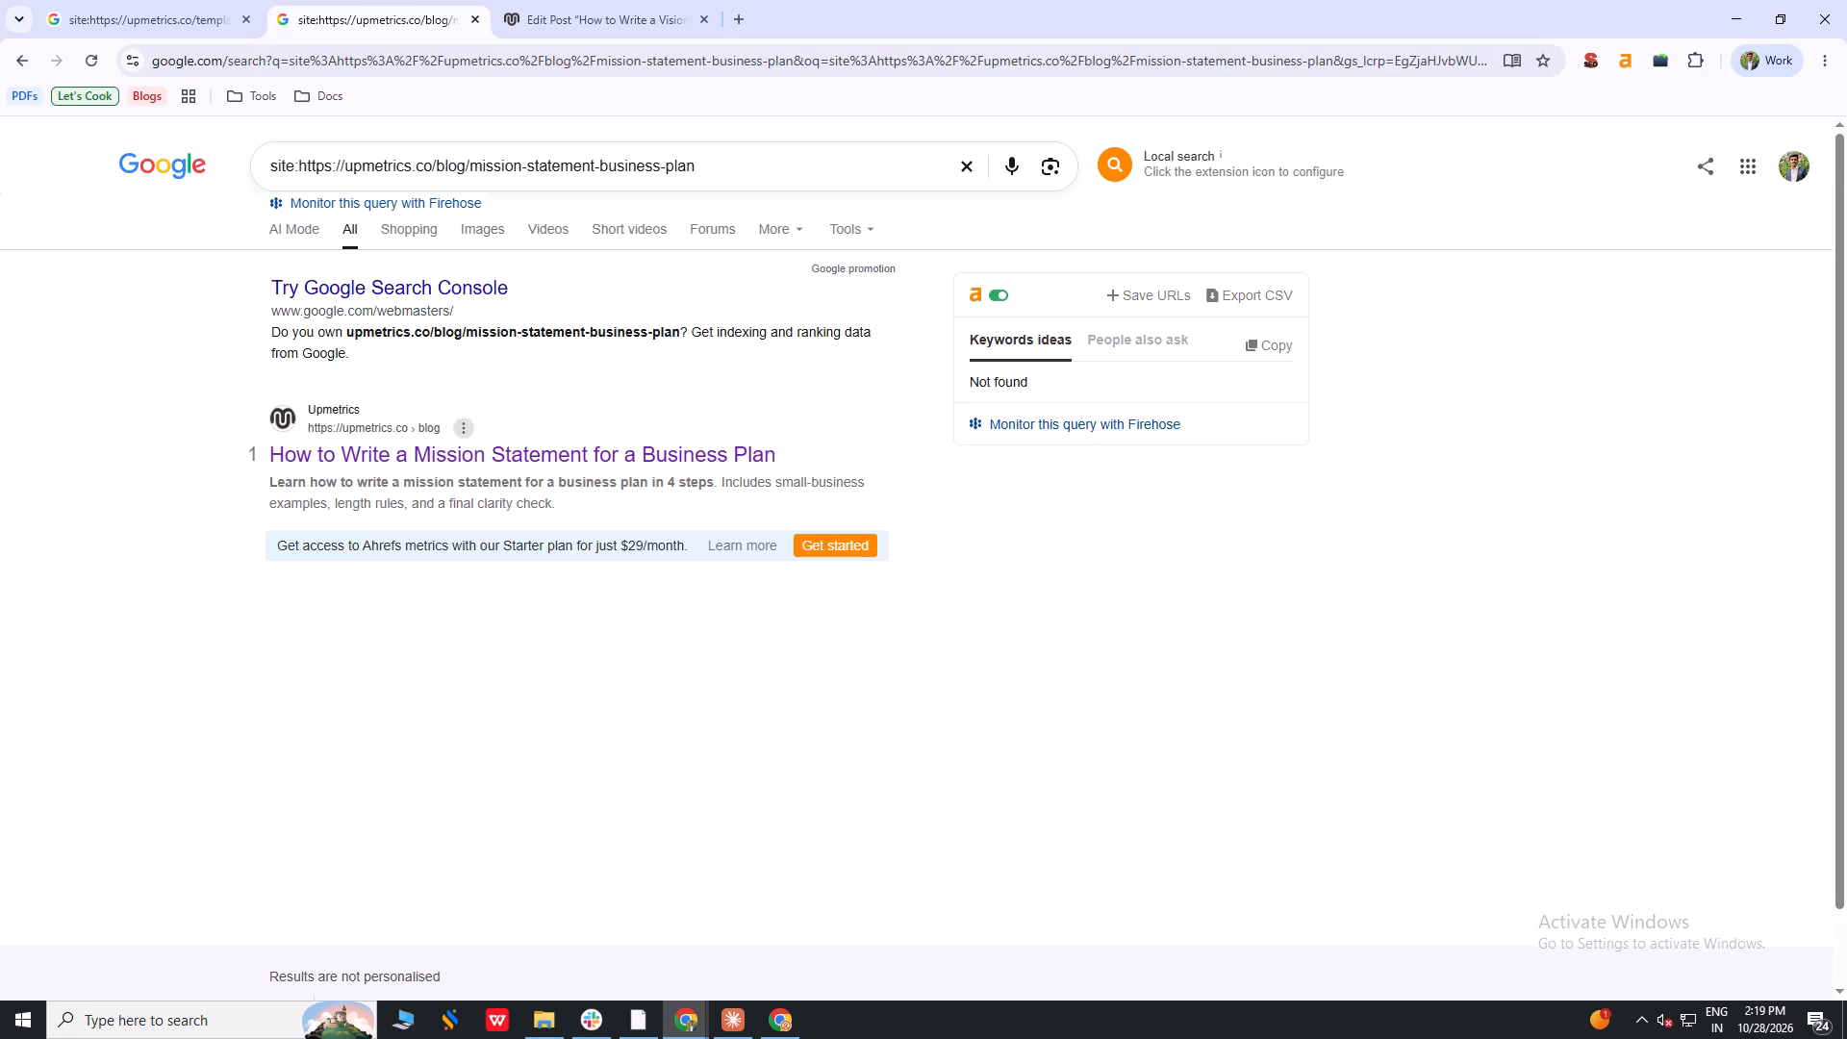
{"action": "left_click", "coordinate": [521, 469]}
{"action": "left_click", "coordinate": [544, 456]}
Read through the mission statement post from "What is a mission statement?" to Step 3, "Explain why your work matters".
{"action": "scroll", "coordinate": [1006, 507], "scroll_direction": "down", "scroll_amount": 4}
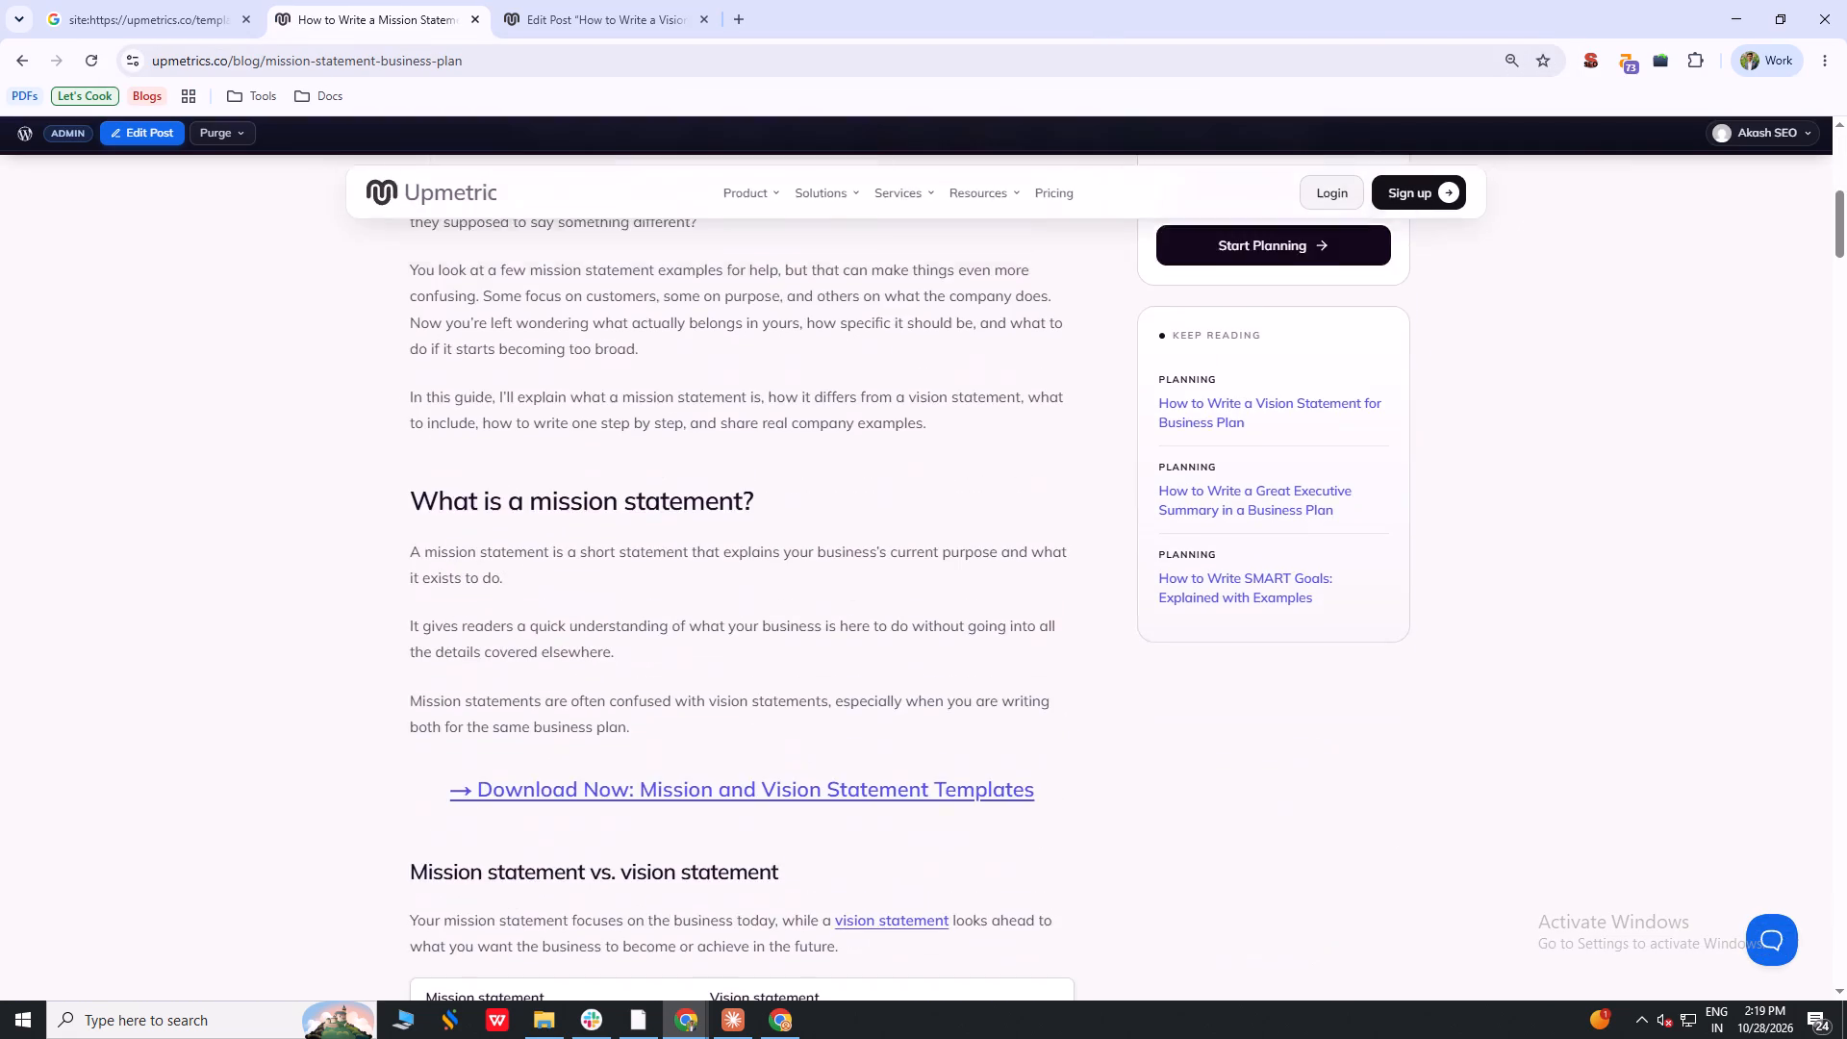
{"action": "scroll", "coordinate": [890, 548], "scroll_direction": "down", "scroll_amount": 3}
{"action": "scroll", "coordinate": [773, 526], "scroll_direction": "down", "scroll_amount": 2}
{"action": "scroll", "coordinate": [469, 481], "scroll_direction": "down", "scroll_amount": 2}
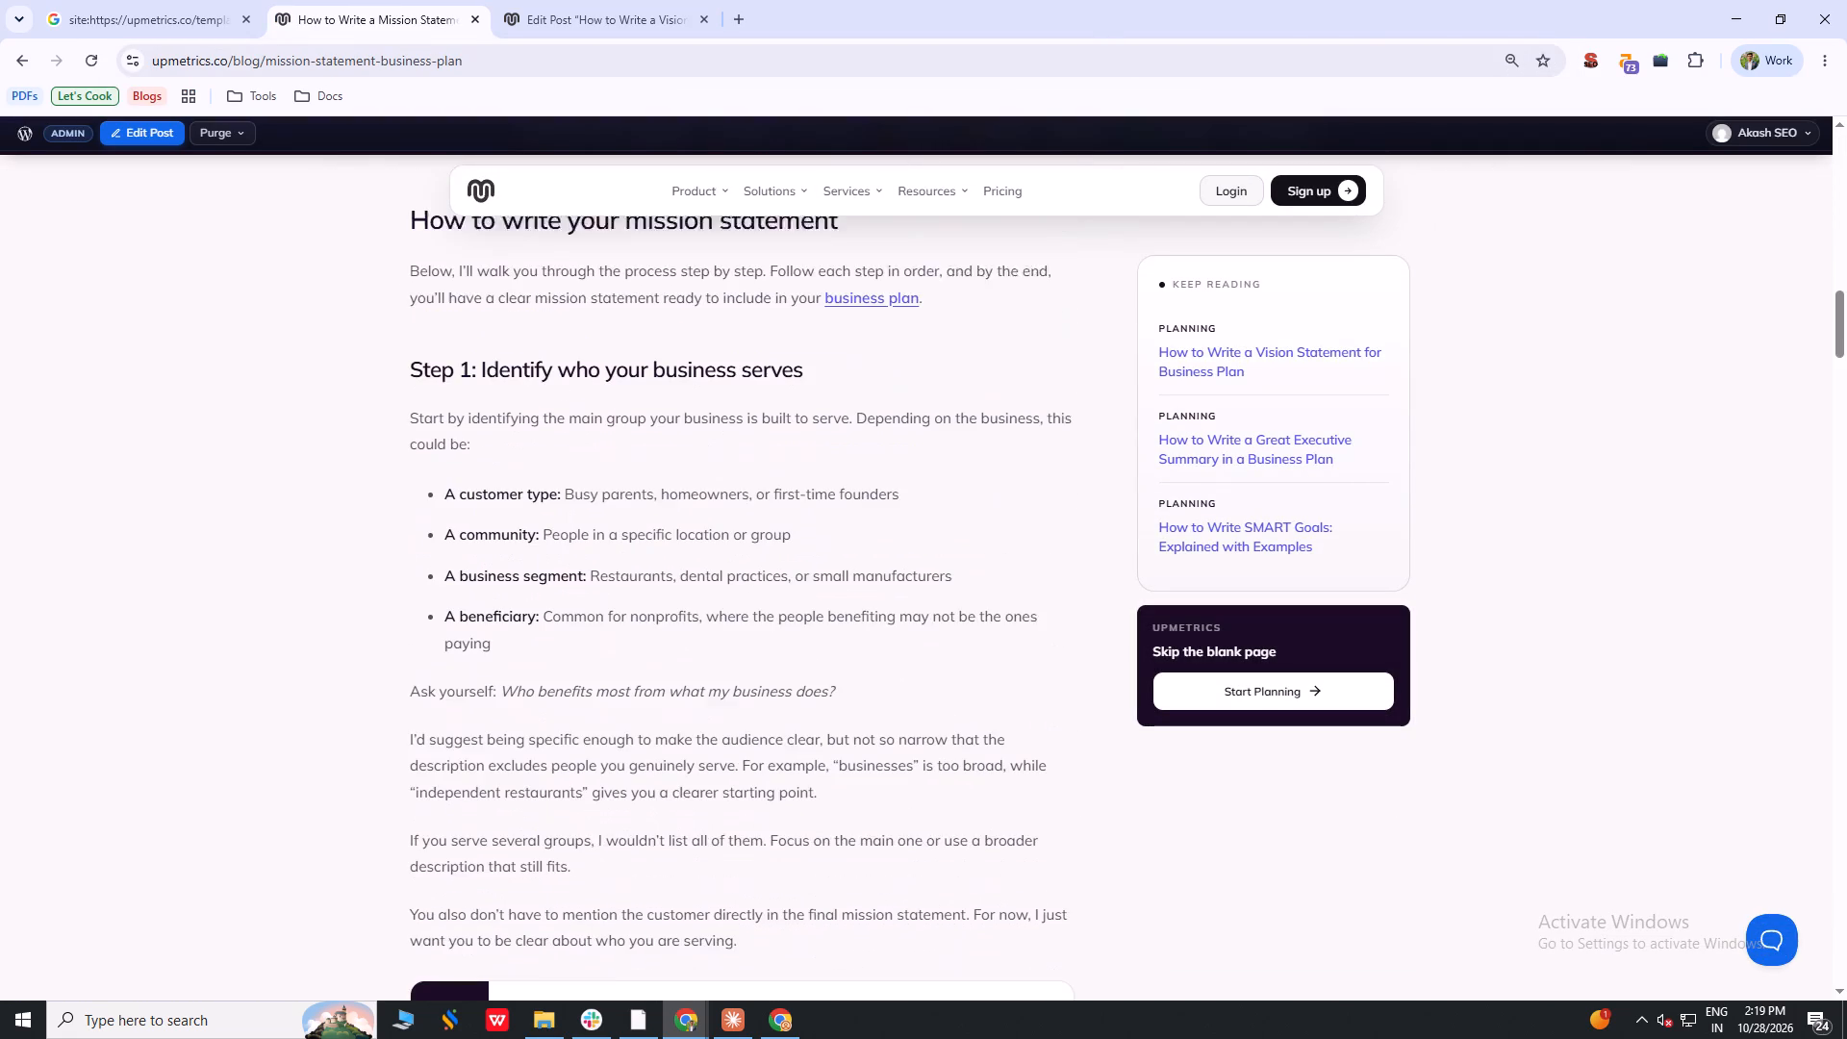
{"action": "scroll", "coordinate": [596, 347], "scroll_direction": "down", "scroll_amount": 4}
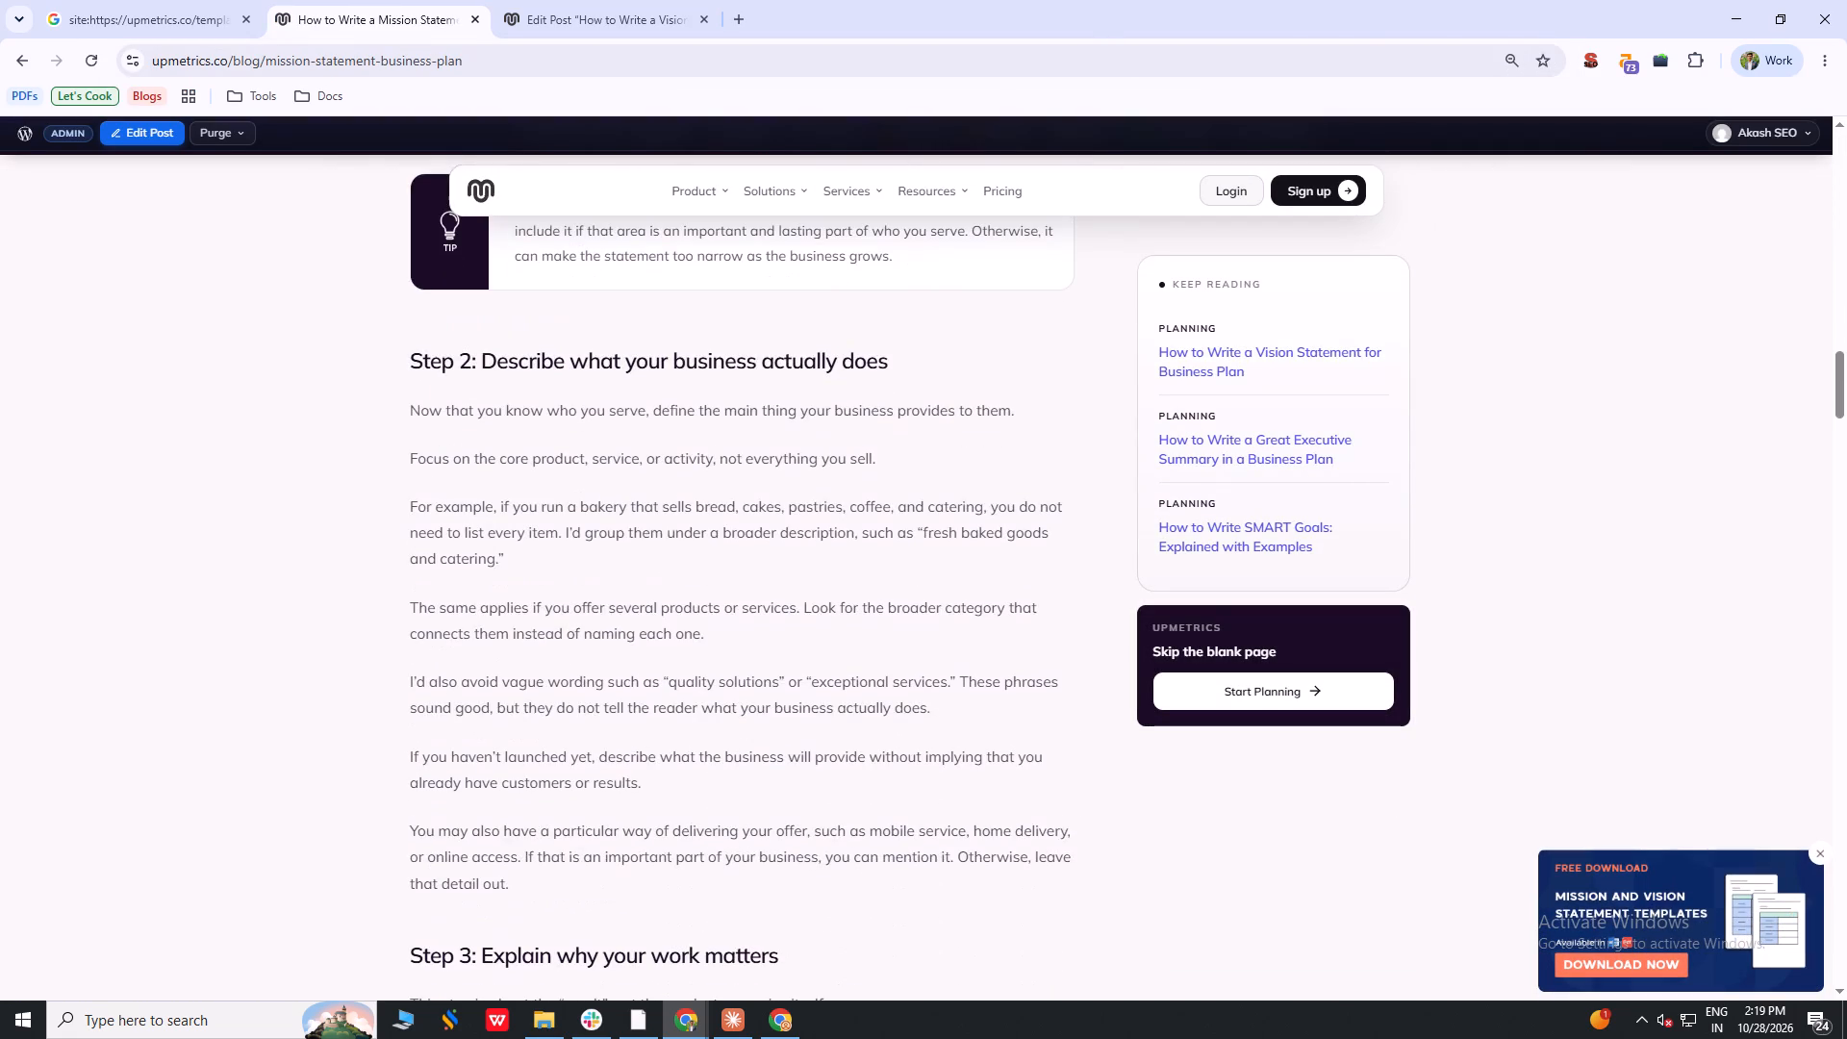
{"action": "scroll", "coordinate": [679, 364], "scroll_direction": "down", "scroll_amount": 3}
{"action": "left_click_drag", "start_coordinate": [489, 364], "coordinate": [721, 367]}
{"action": "left_click", "coordinate": [721, 367]}
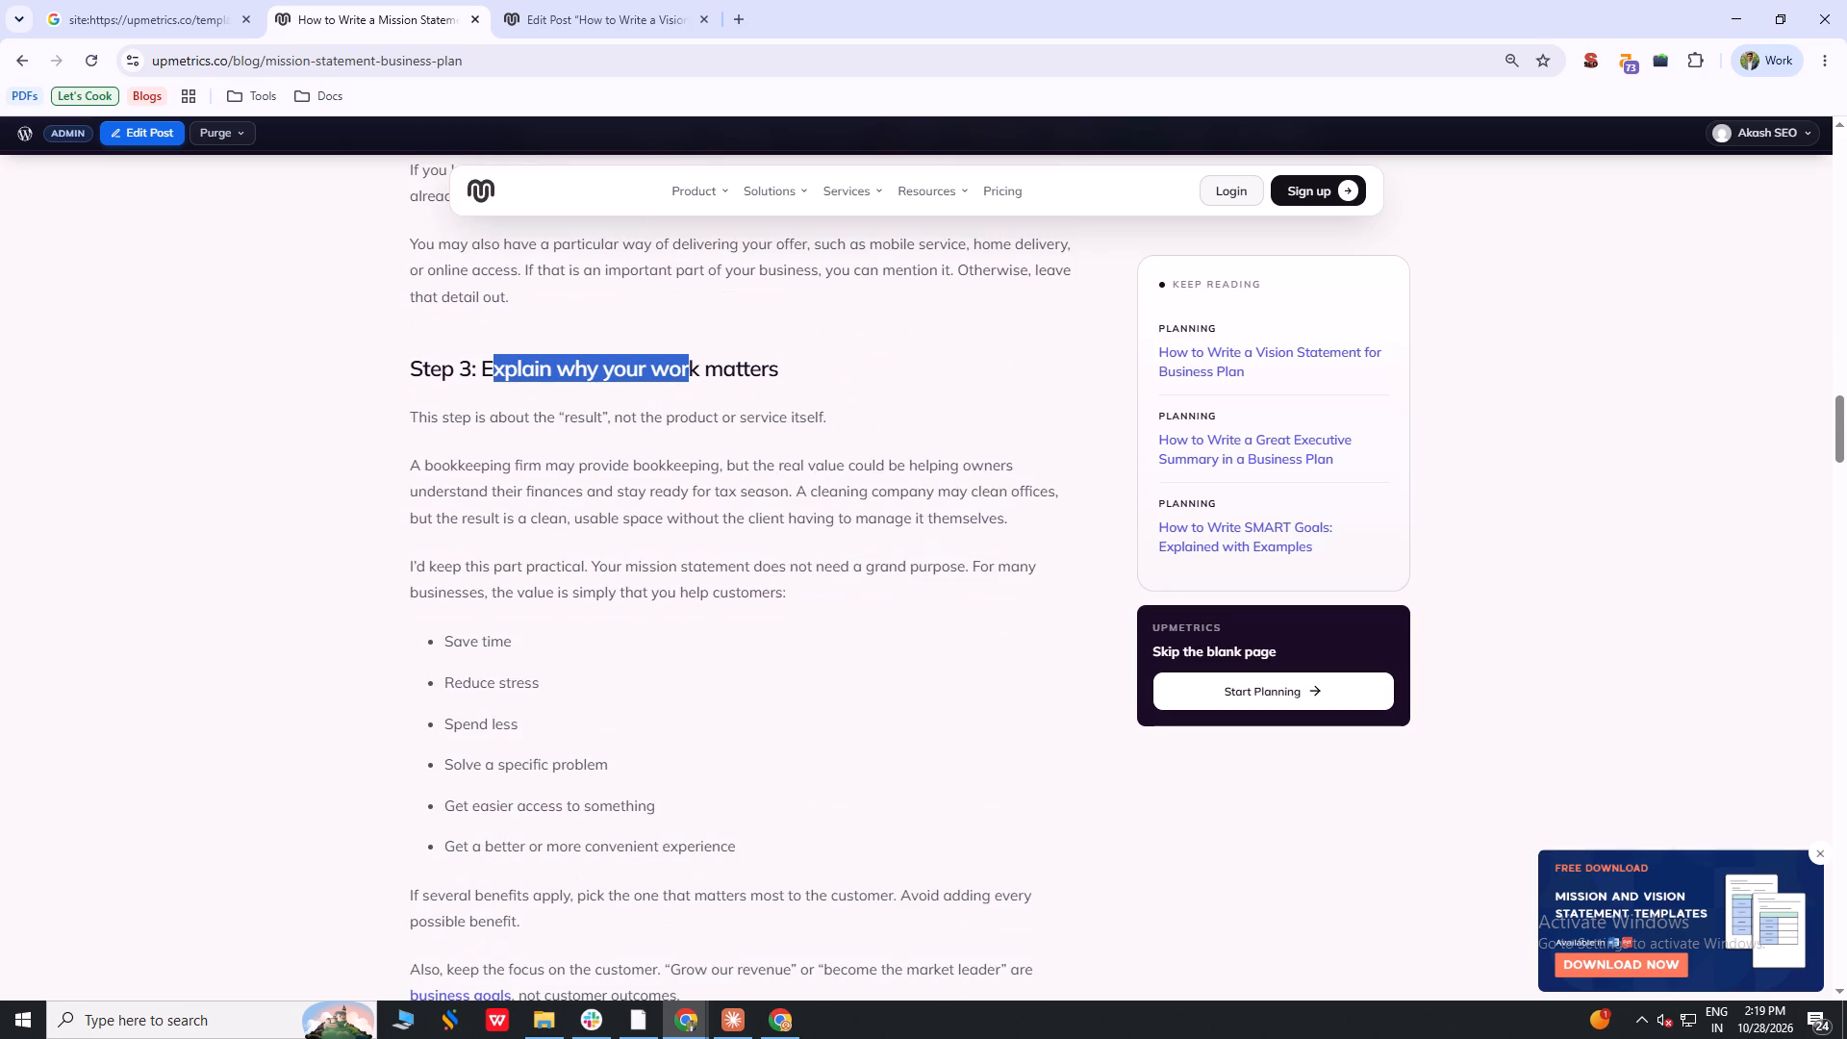
{"action": "scroll", "coordinate": [726, 371], "scroll_direction": "down", "scroll_amount": 2}
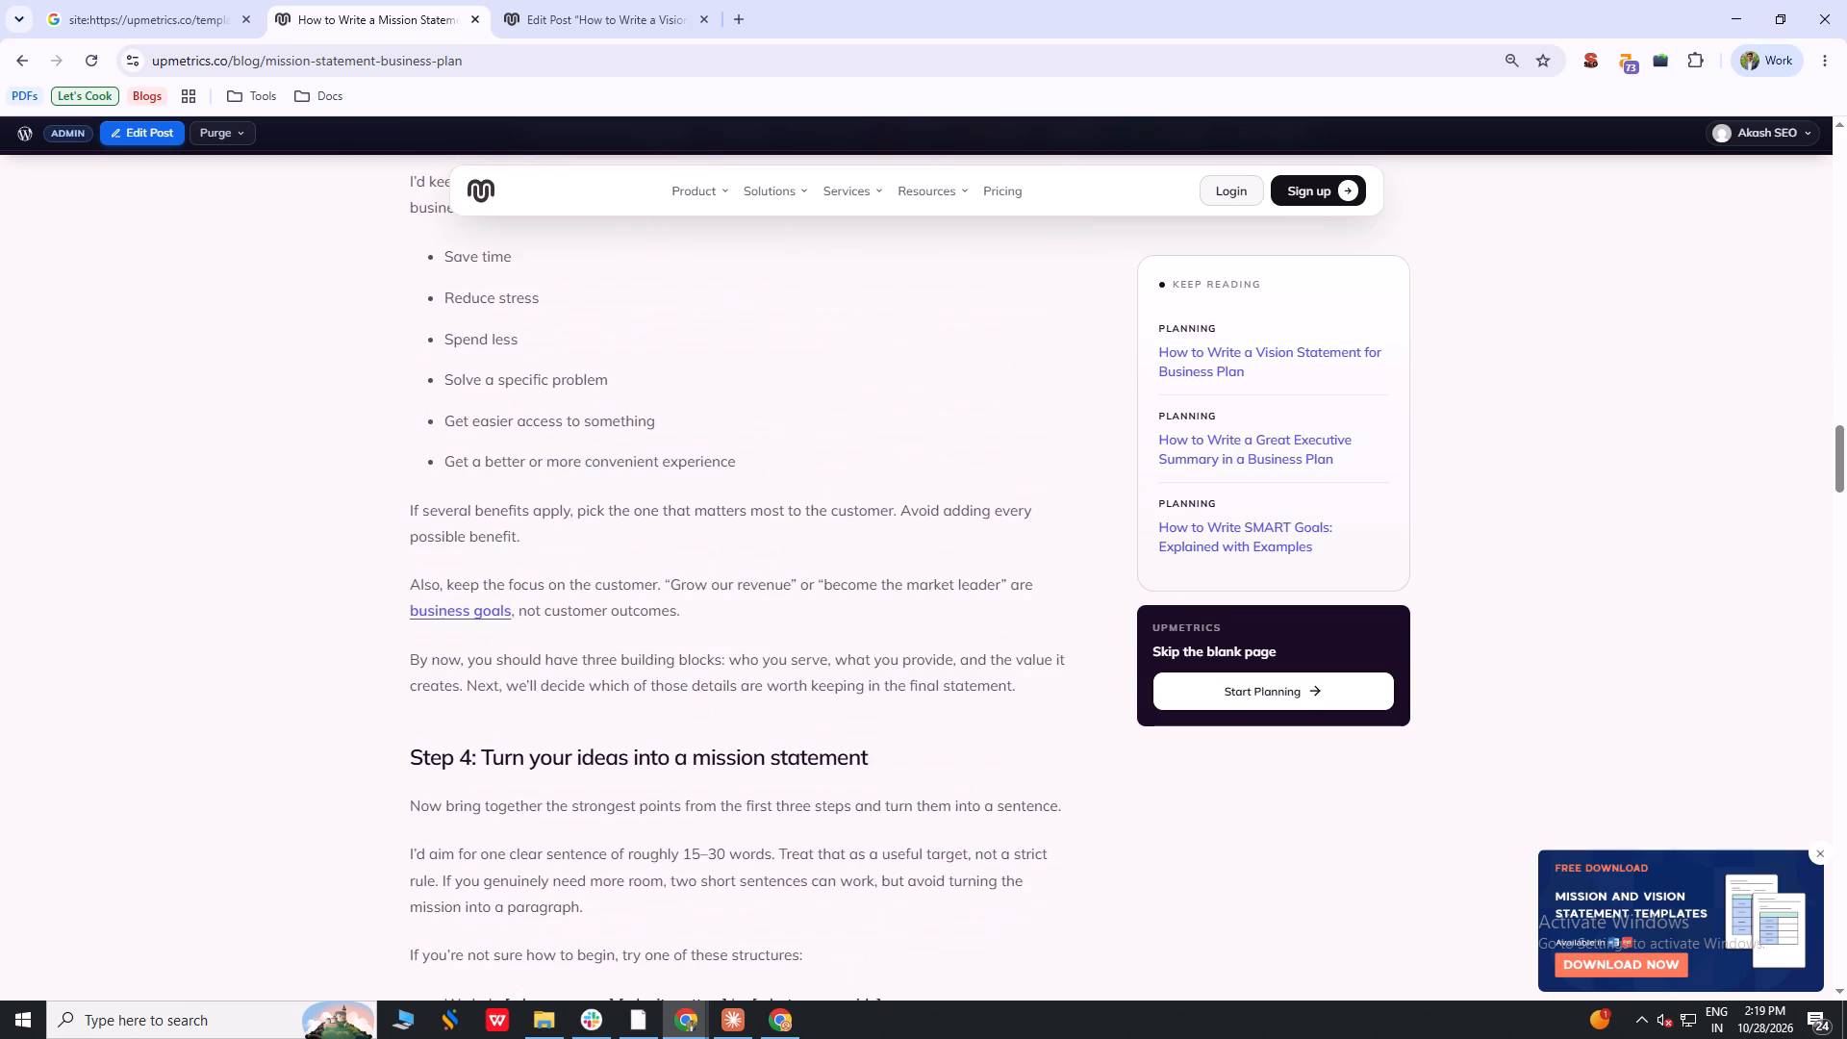
Examine Step 4, "Turn your ideas into a mission statement", and Step 5, "Refine your mission statement", in the post.
{"action": "scroll", "coordinate": [777, 633], "scroll_direction": "down", "scroll_amount": 2}
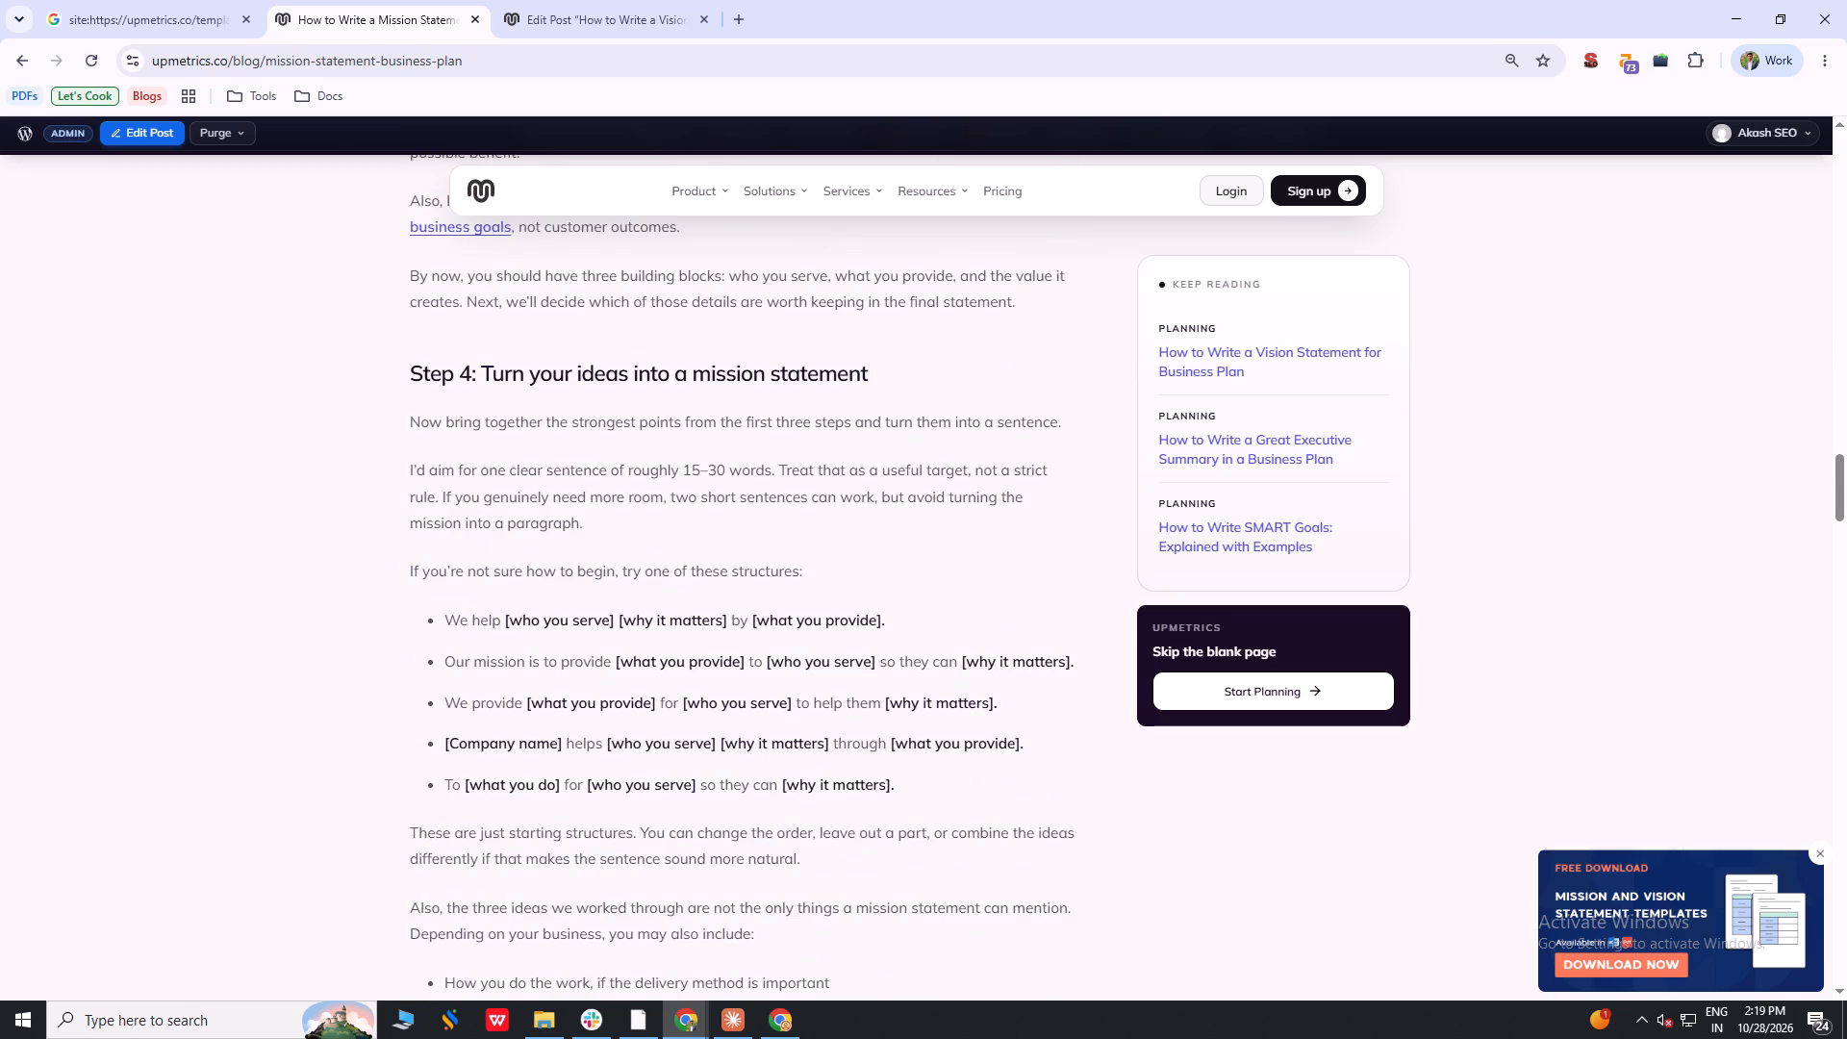
{"action": "scroll", "coordinate": [746, 615], "scroll_direction": "down", "scroll_amount": 2}
{"action": "left_click_drag", "start_coordinate": [464, 521], "coordinate": [779, 545]}
{"action": "left_click", "coordinate": [780, 546]}
{"action": "scroll", "coordinate": [780, 546], "scroll_direction": "down", "scroll_amount": 1}
{"action": "left_click_drag", "start_coordinate": [436, 601], "coordinate": [440, 603]}
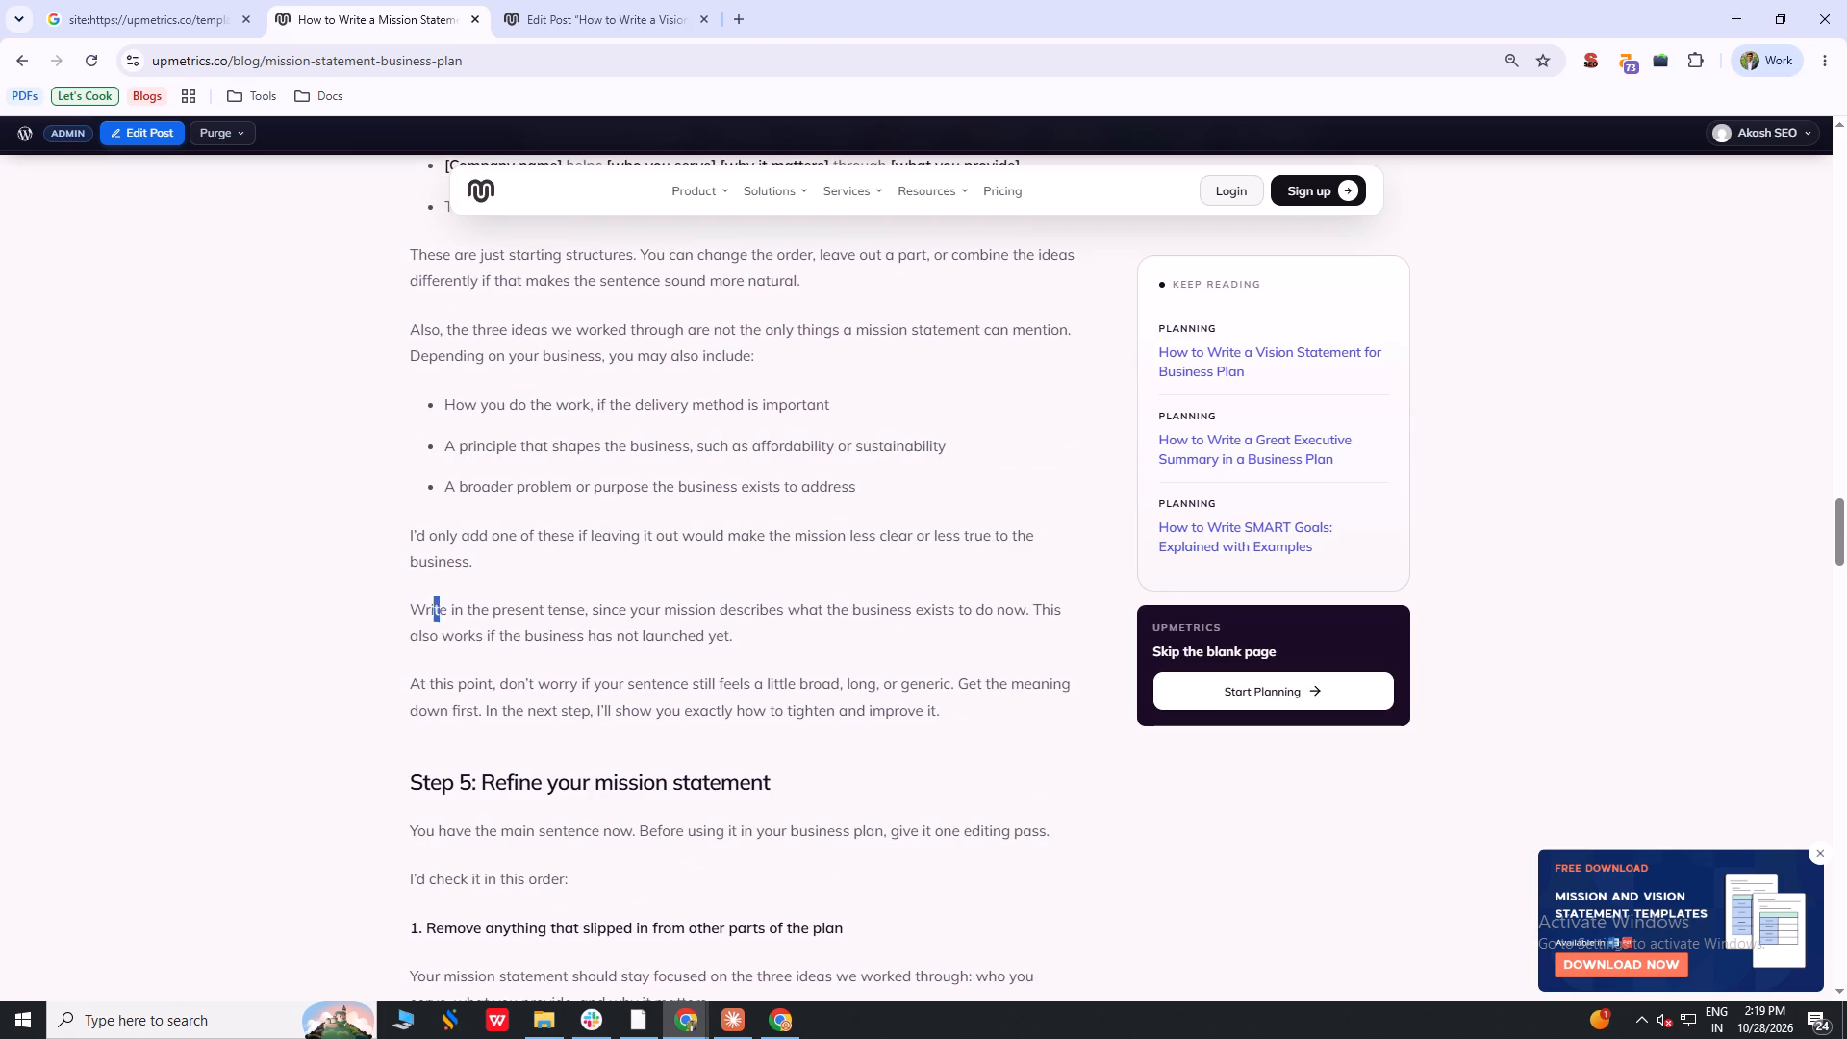
{"action": "left_click_drag", "start_coordinate": [440, 603], "coordinate": [580, 604]}
{"action": "left_click_drag", "start_coordinate": [690, 603], "coordinate": [994, 620]}
{"action": "left_click", "coordinate": [994, 620]}
{"action": "left_click_drag", "start_coordinate": [441, 689], "coordinate": [908, 701]}
{"action": "left_click", "coordinate": [941, 701]}
{"action": "scroll", "coordinate": [948, 696], "scroll_direction": "down", "scroll_amount": 1}
{"action": "left_click_drag", "start_coordinate": [479, 579], "coordinate": [770, 612]}
{"action": "left_click", "coordinate": [770, 612]}
{"action": "scroll", "coordinate": [774, 610], "scroll_direction": "down", "scroll_amount": 2}
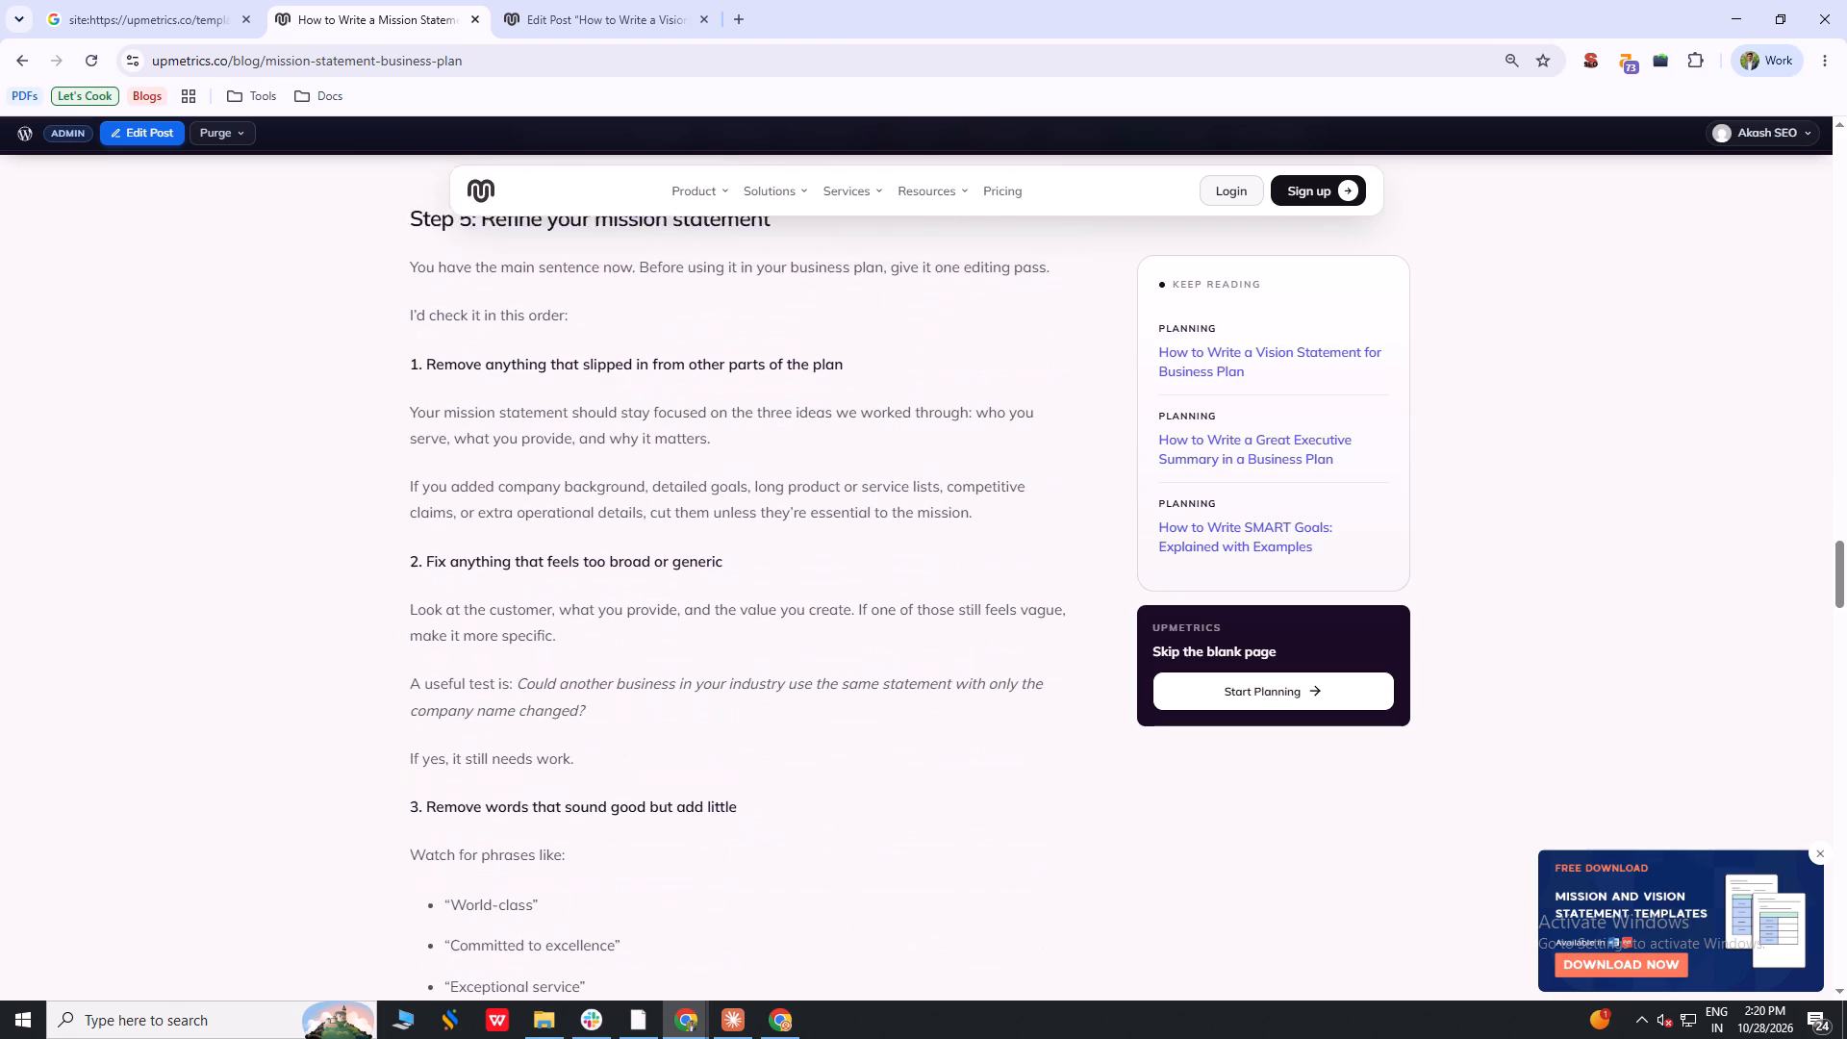
{"action": "left_click_drag", "start_coordinate": [361, 563], "coordinate": [454, 607]}
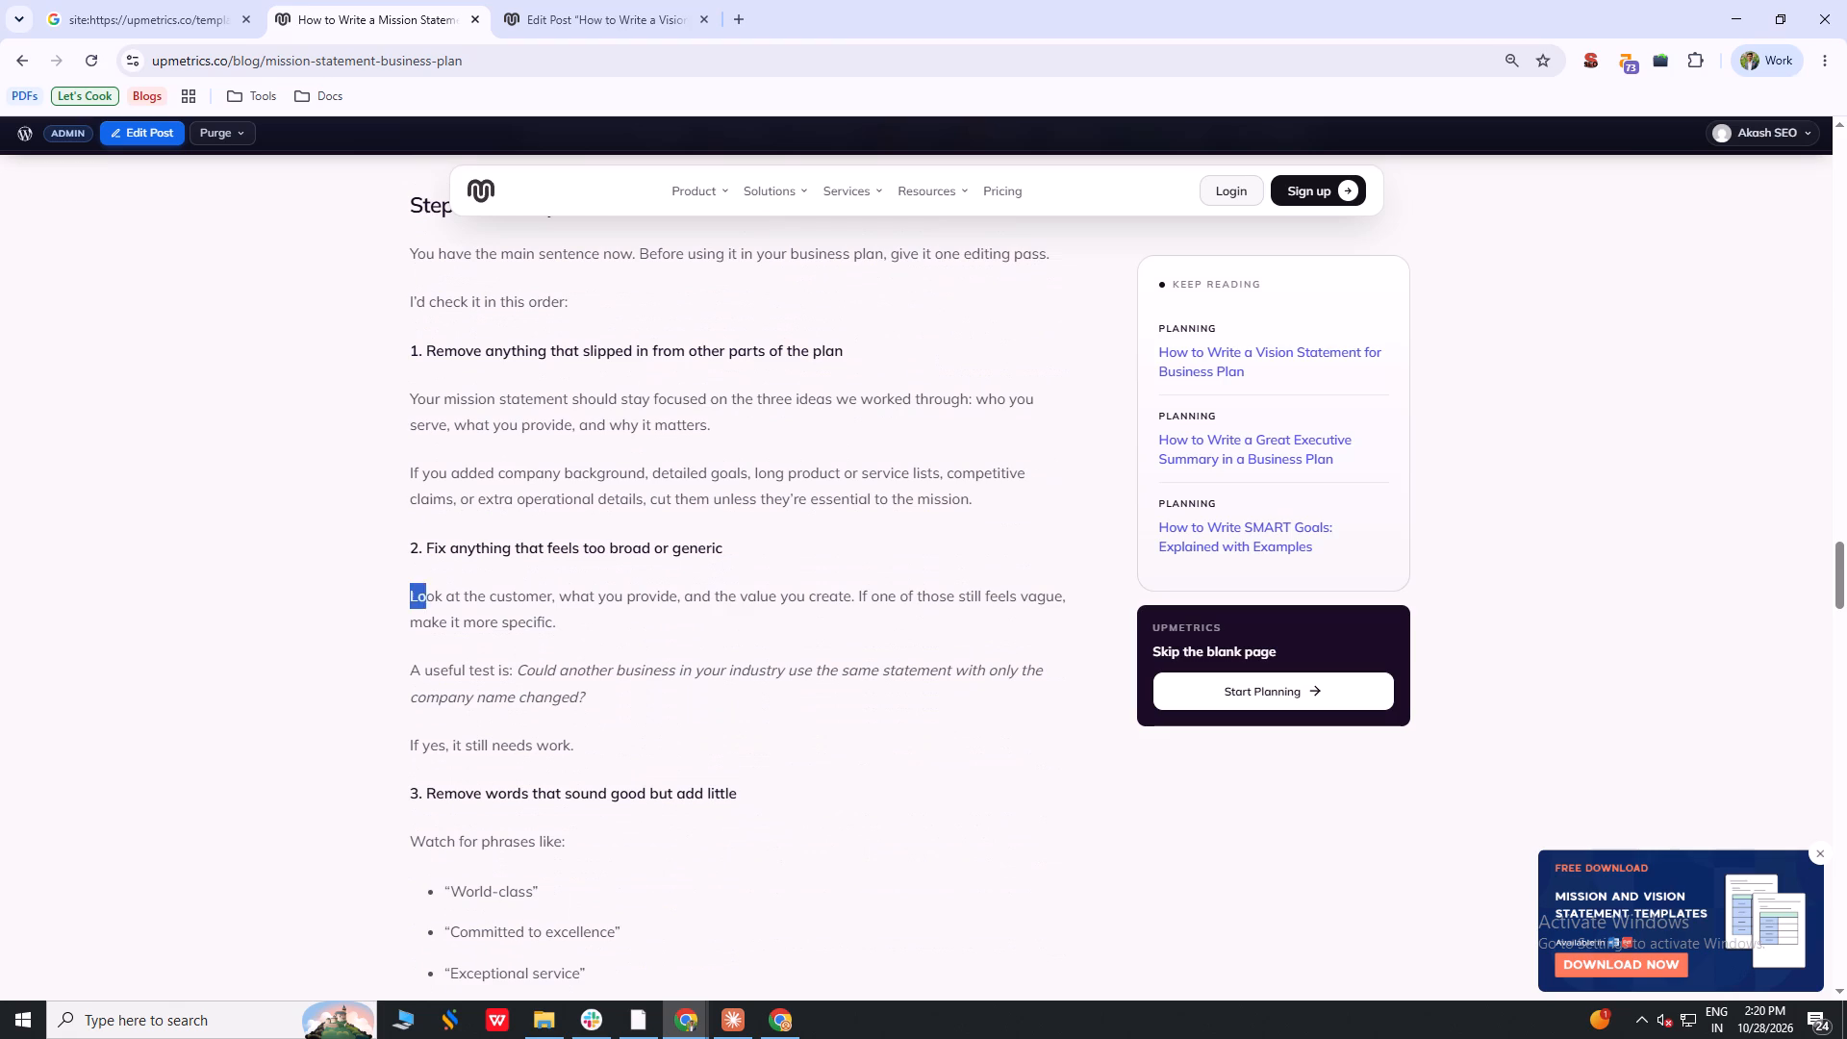
{"action": "left_click_drag", "start_coordinate": [454, 607], "coordinate": [674, 681]}
{"action": "left_click", "coordinate": [674, 681]}
{"action": "scroll", "coordinate": [676, 673], "scroll_direction": "down", "scroll_amount": 1}
{"action": "left_click_drag", "start_coordinate": [419, 684], "coordinate": [468, 708]}
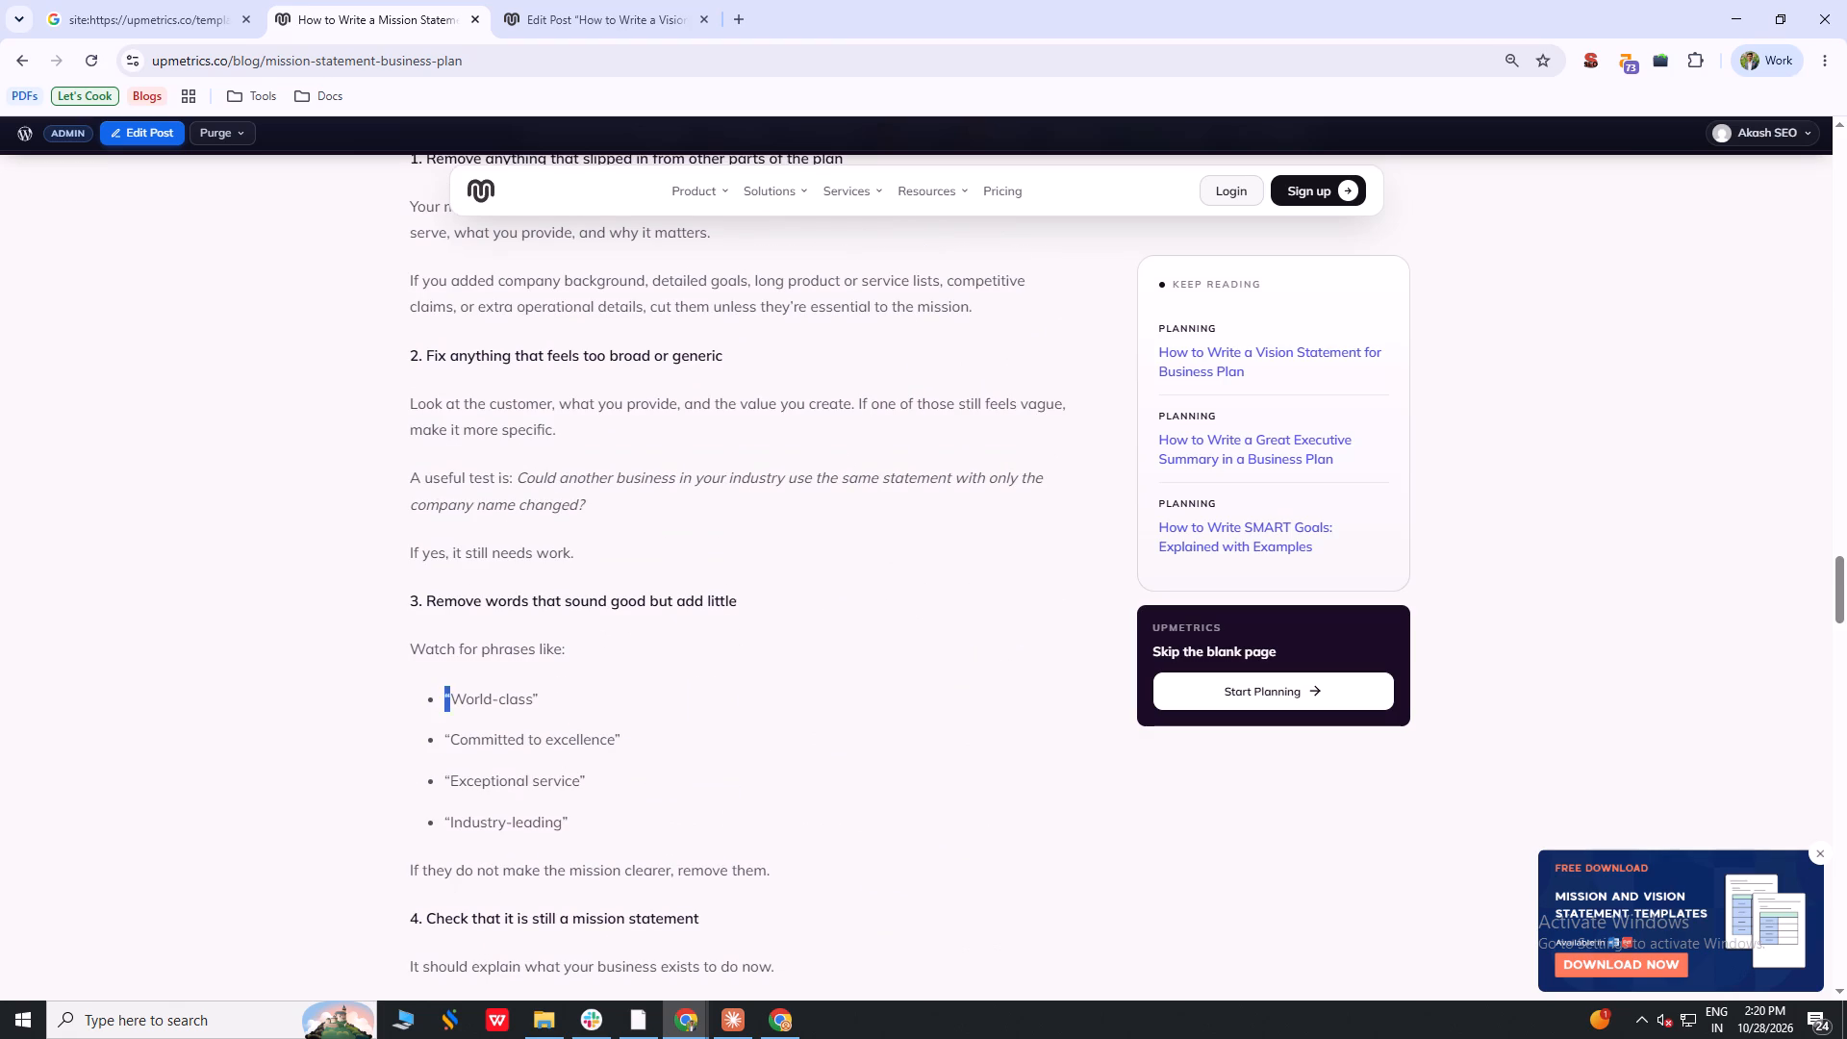
{"action": "left_click_drag", "start_coordinate": [468, 708], "coordinate": [613, 774]}
{"action": "left_click", "coordinate": [626, 779]}
{"action": "scroll", "coordinate": [648, 677], "scroll_direction": "down", "scroll_amount": 2}
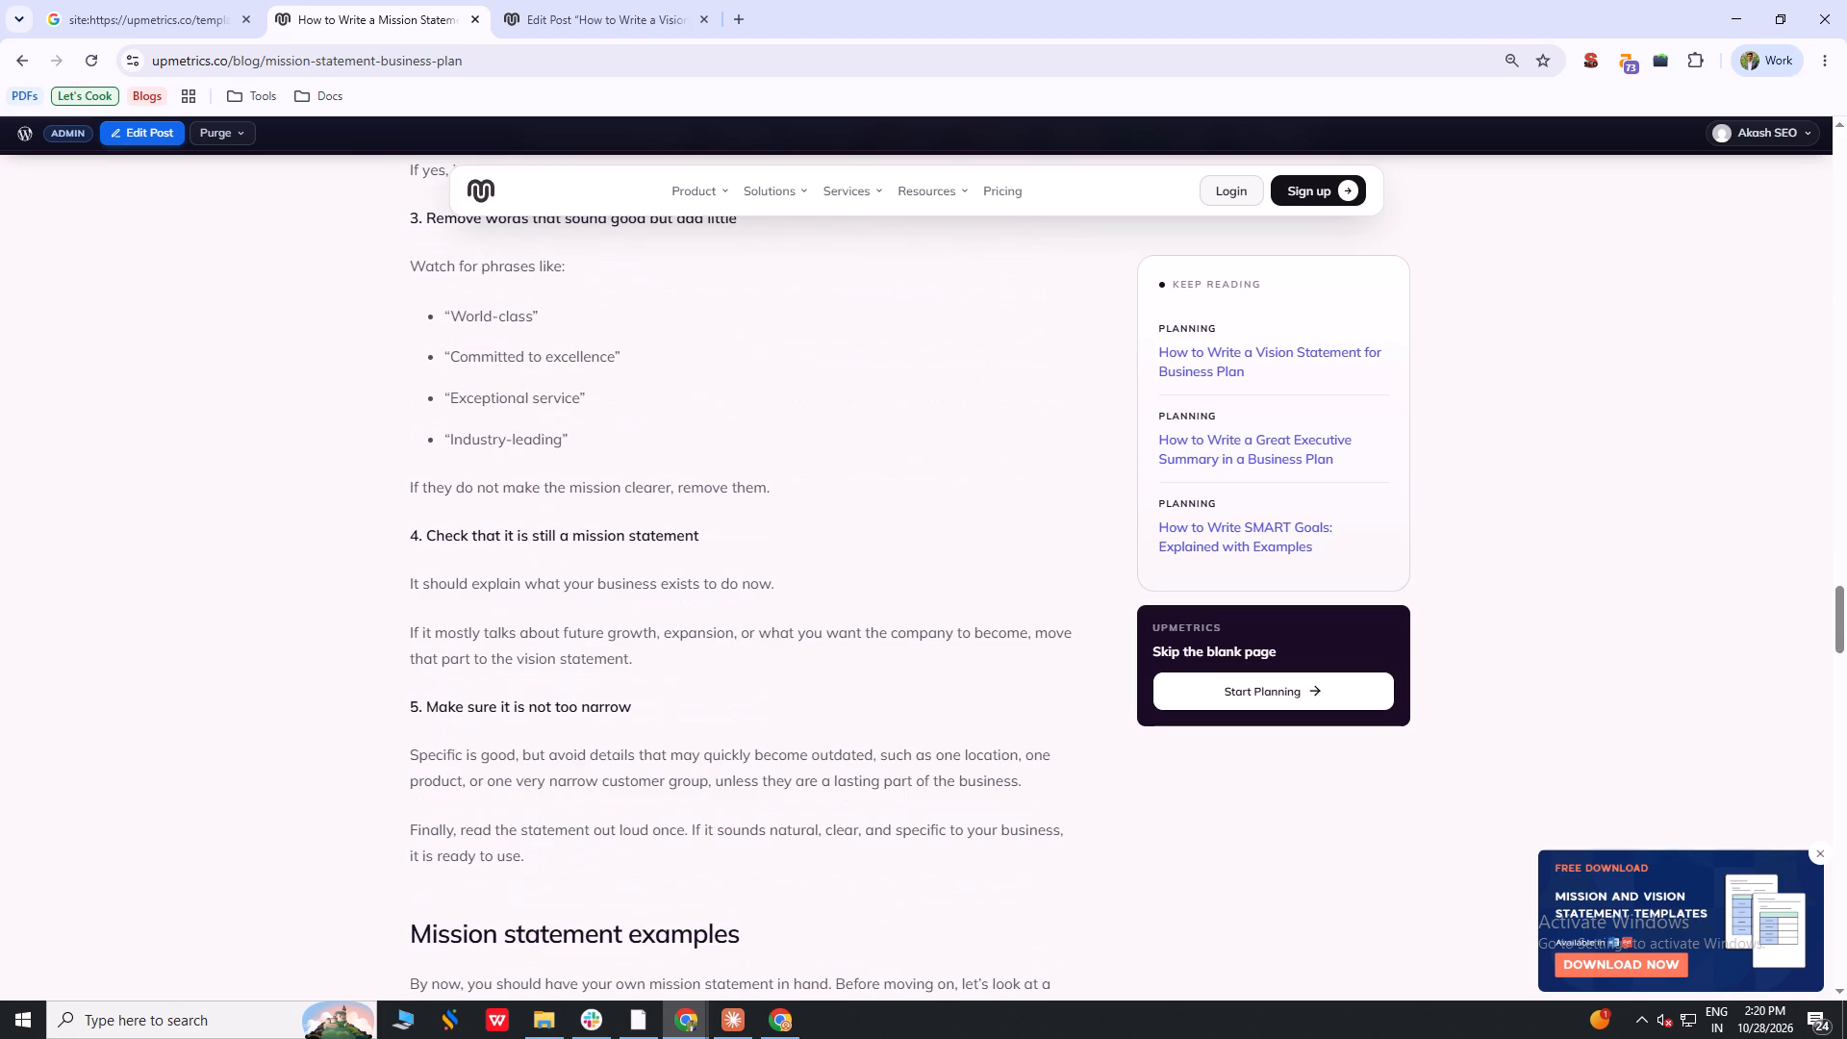
Review the "Mission statement examples" section, covering the small business examples and the real company examples.
{"action": "scroll", "coordinate": [654, 664], "scroll_direction": "down", "scroll_amount": 2}
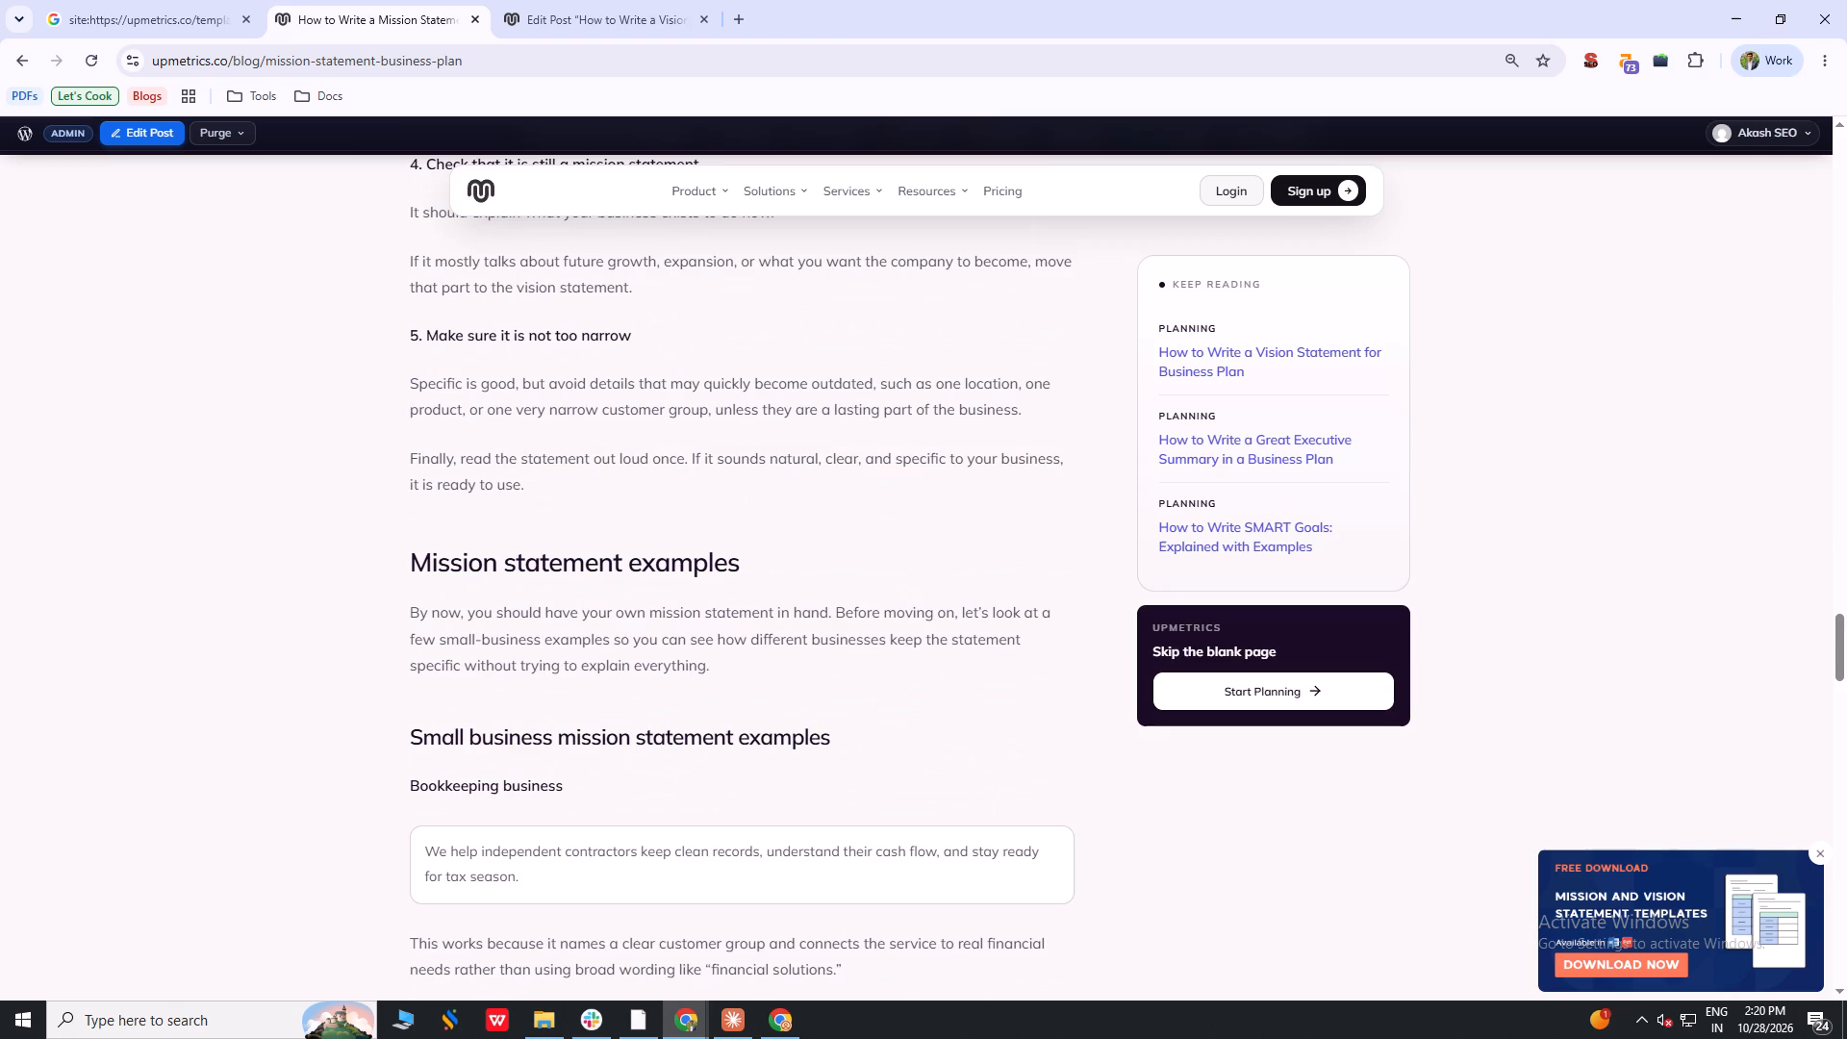
{"action": "left_click_drag", "start_coordinate": [459, 606], "coordinate": [776, 610]}
{"action": "left_click", "coordinate": [776, 610]}
{"action": "scroll", "coordinate": [776, 610], "scroll_direction": "down", "scroll_amount": 1}
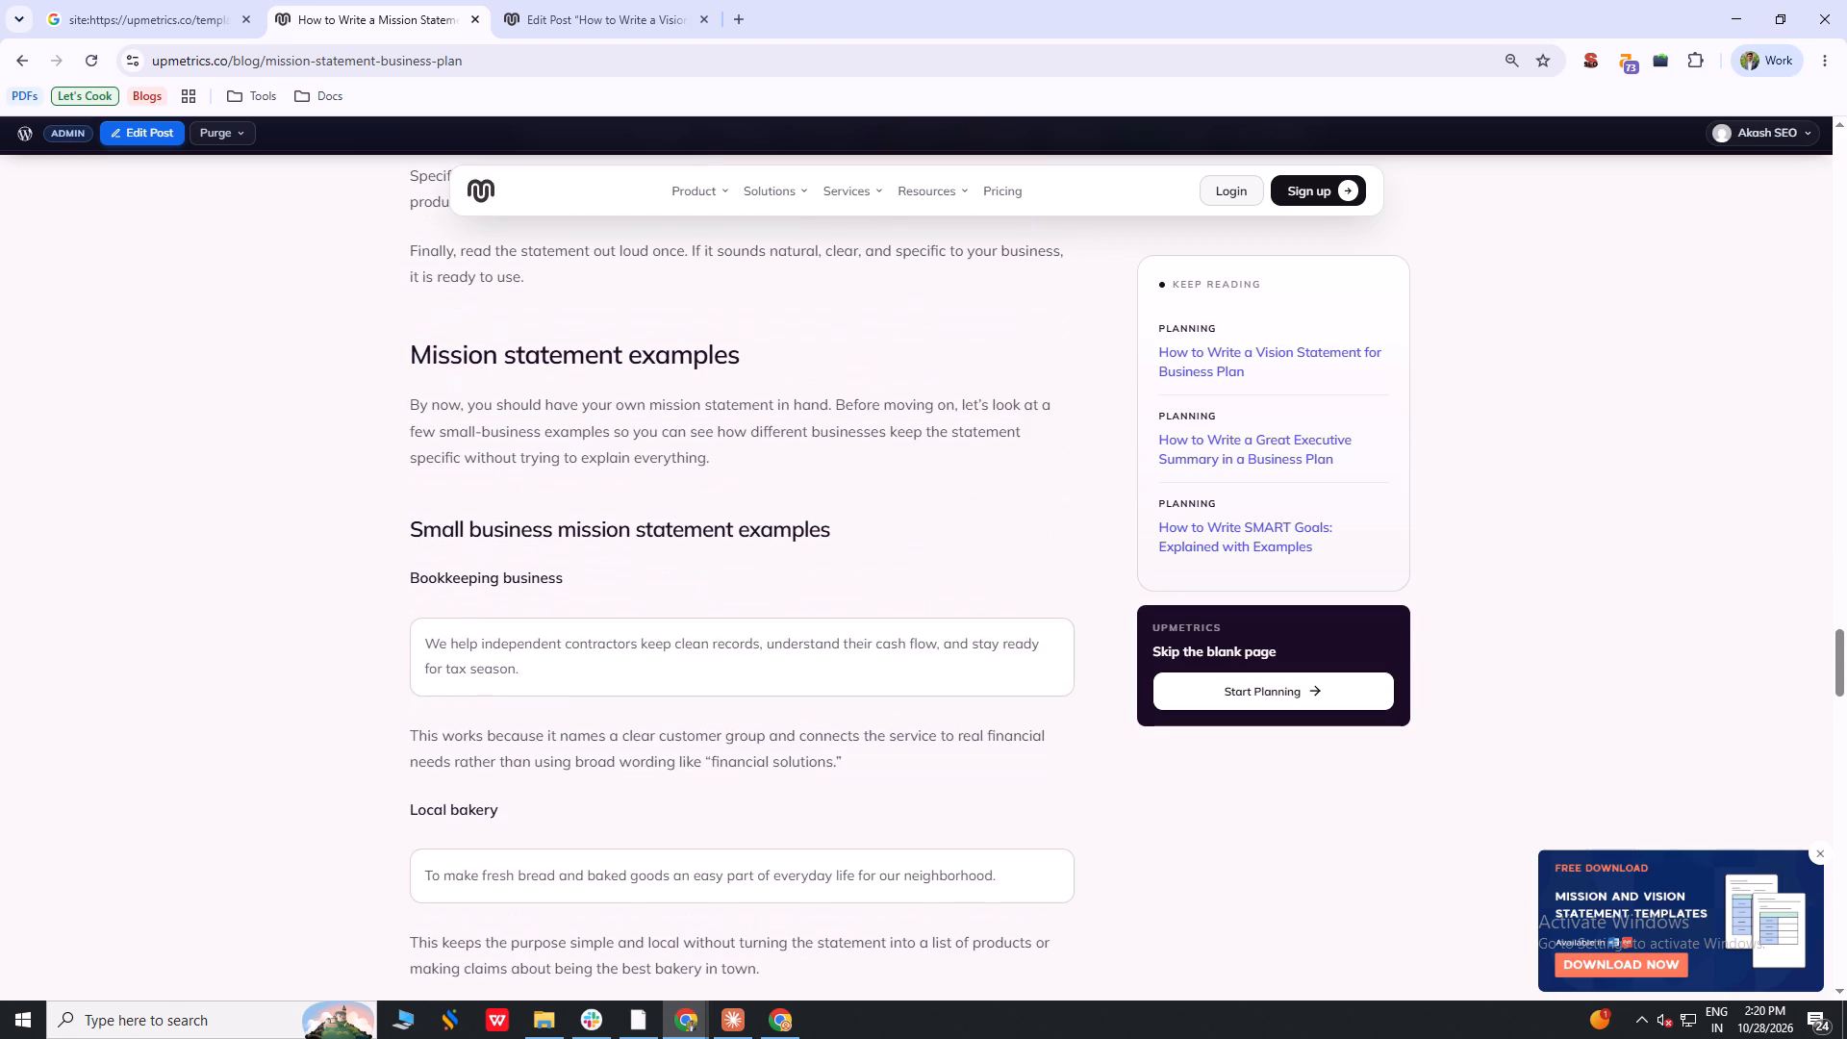
{"action": "scroll", "coordinate": [488, 581], "scroll_direction": "down", "scroll_amount": 3}
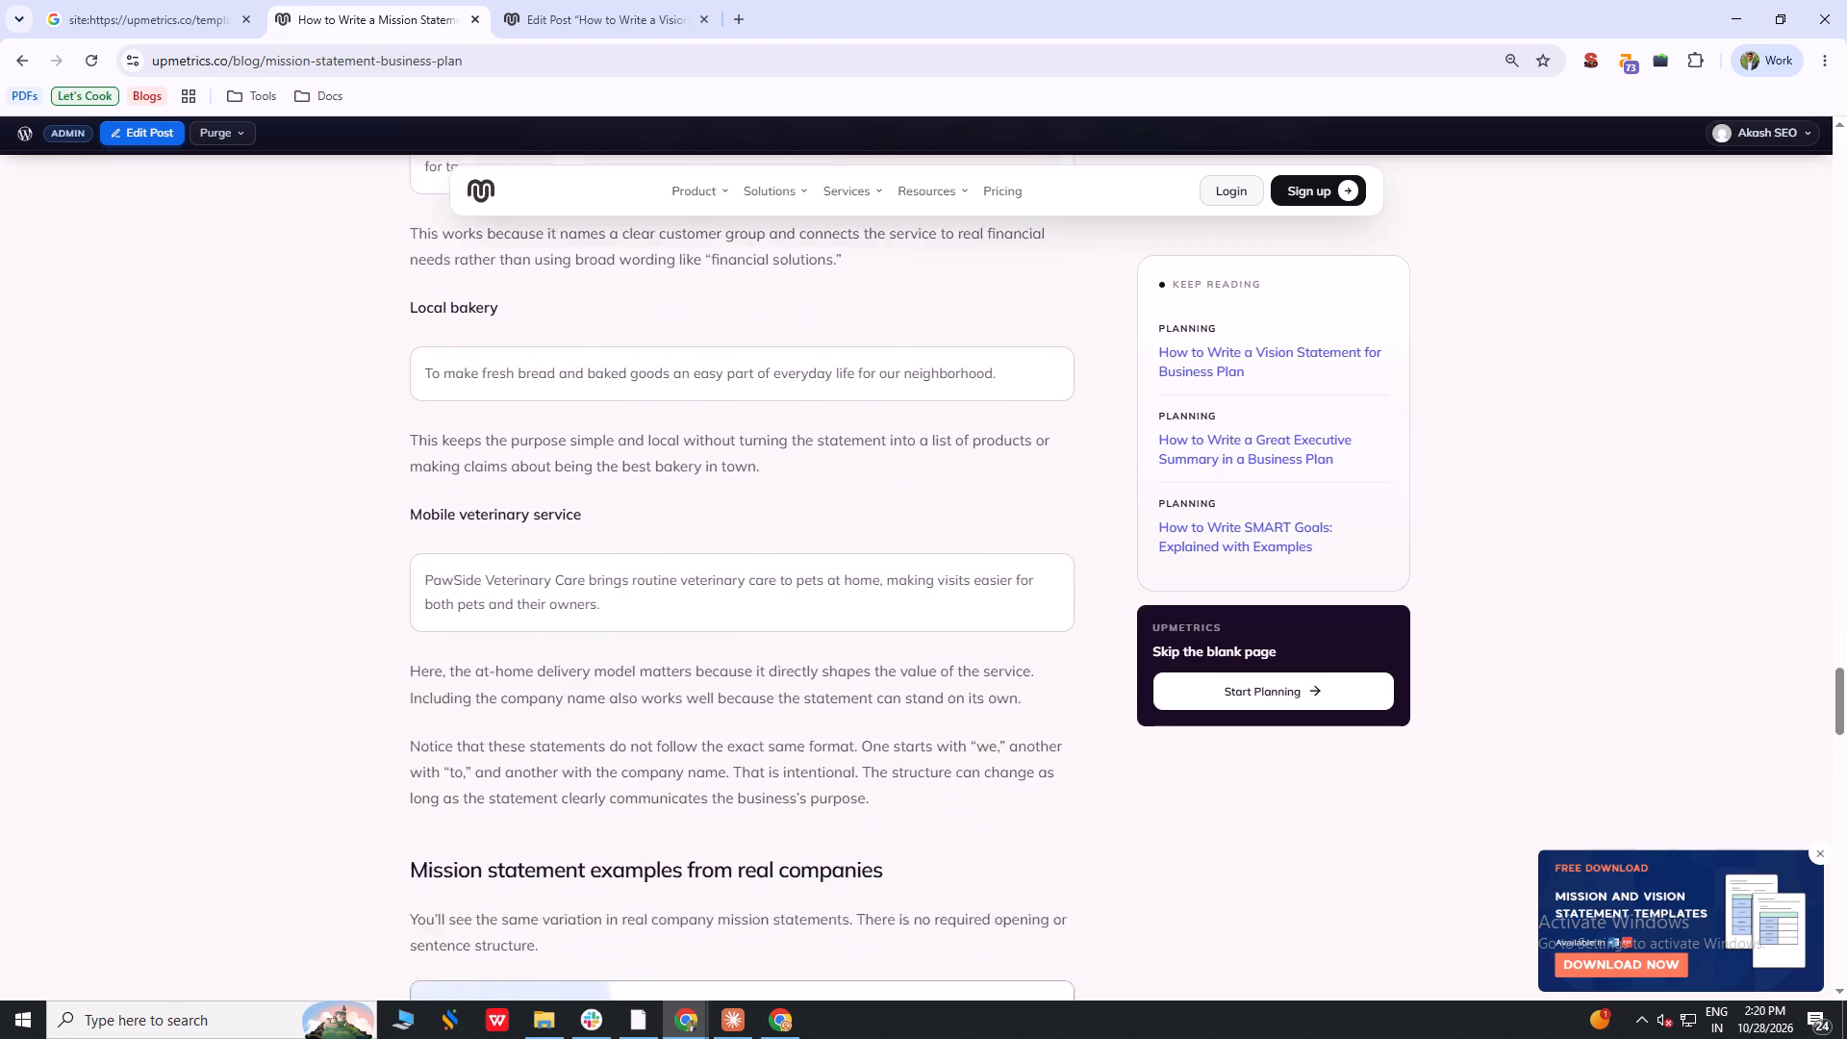
{"action": "scroll", "coordinate": [519, 597], "scroll_direction": "down", "scroll_amount": 1}
{"action": "left_click_drag", "start_coordinate": [506, 602], "coordinate": [833, 604]}
{"action": "left_click", "coordinate": [833, 604]}
{"action": "scroll", "coordinate": [834, 604], "scroll_direction": "down", "scroll_amount": 2}
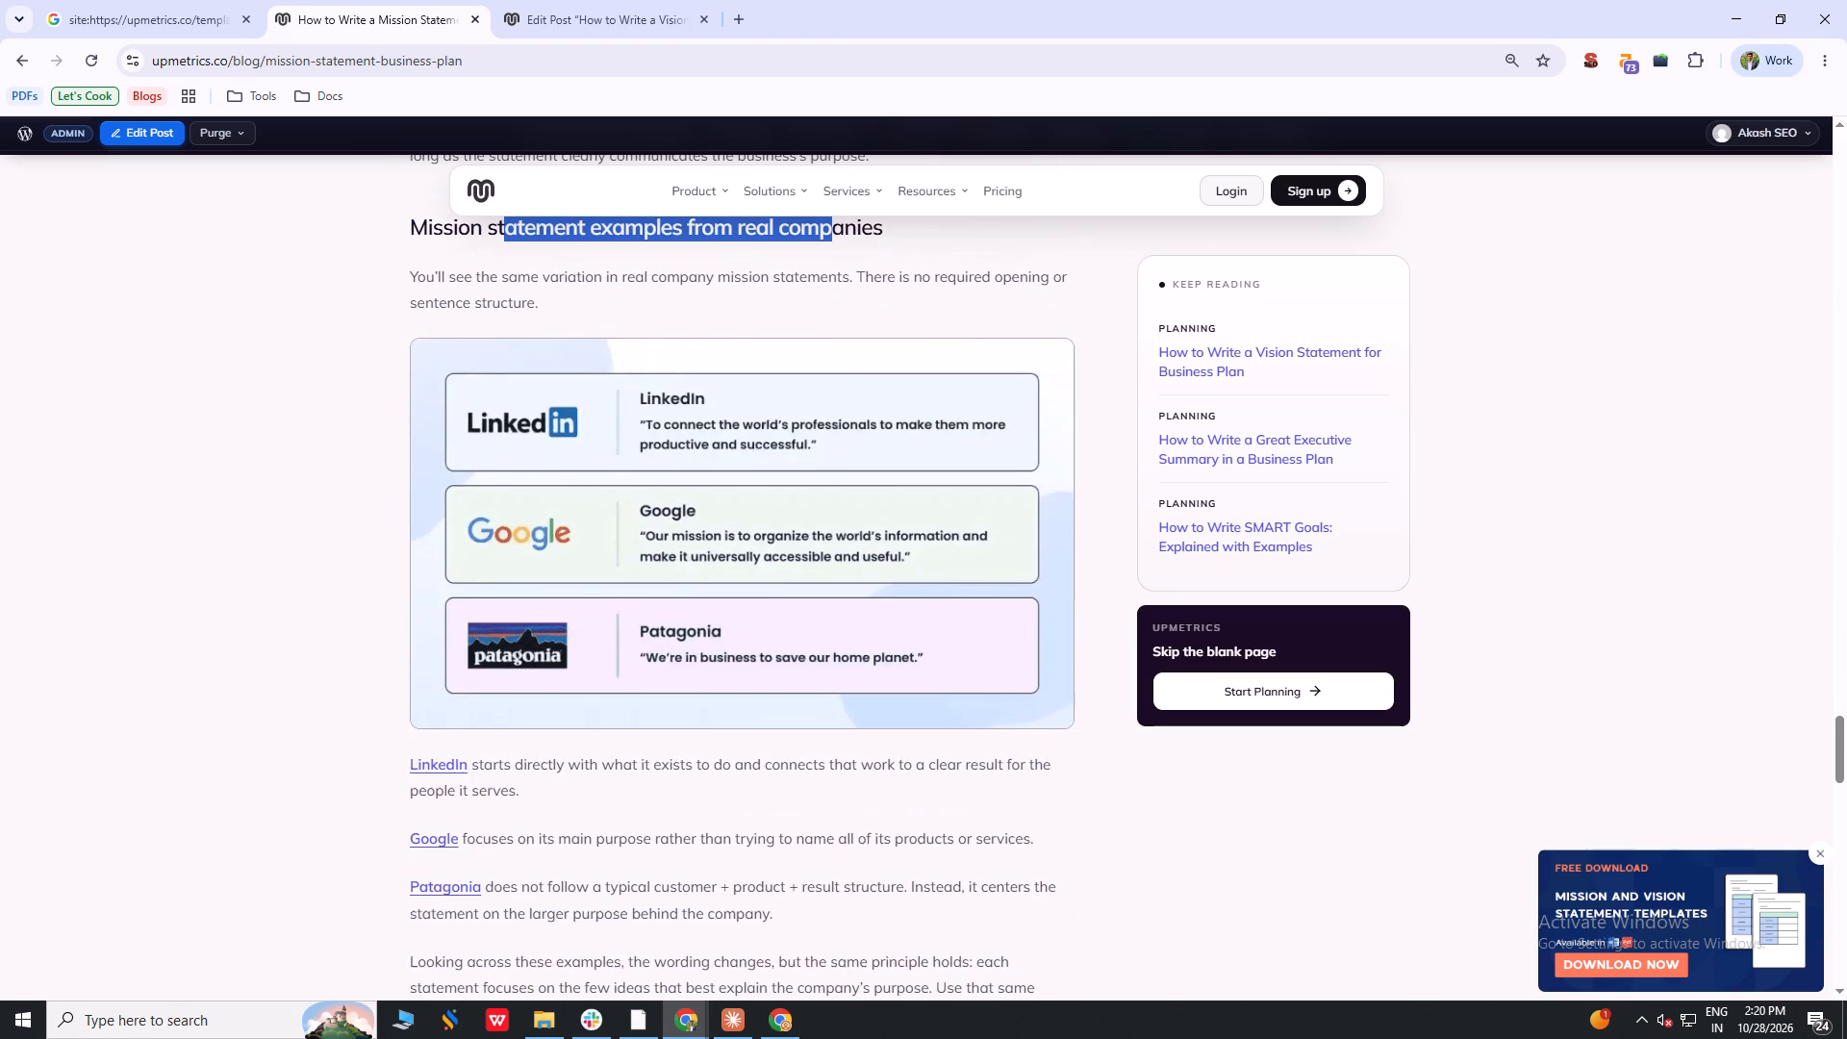
{"action": "left_click", "coordinate": [704, 776]}
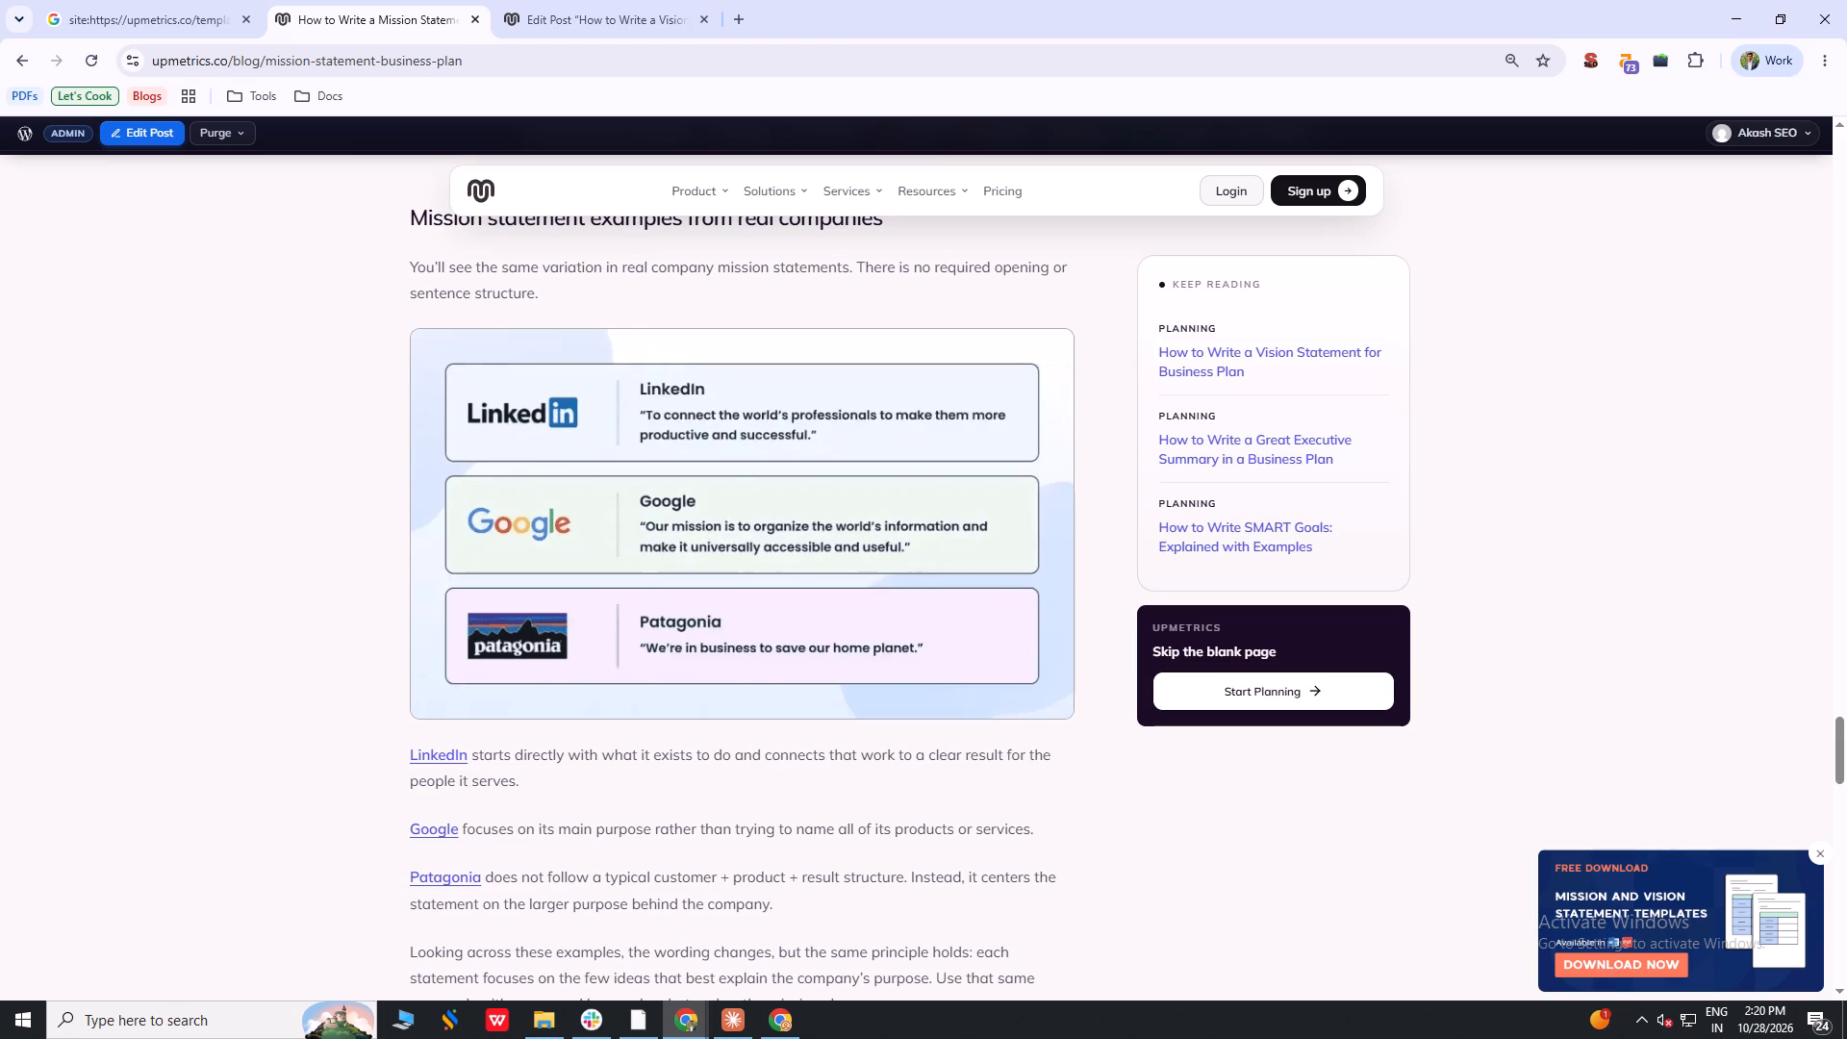
Reopen the live vision statement post in a separate tab and recheck the "mission statement generator" link in the "While writing your business plan" paragraph.
{"action": "middle_click", "coordinate": [19, 68]}
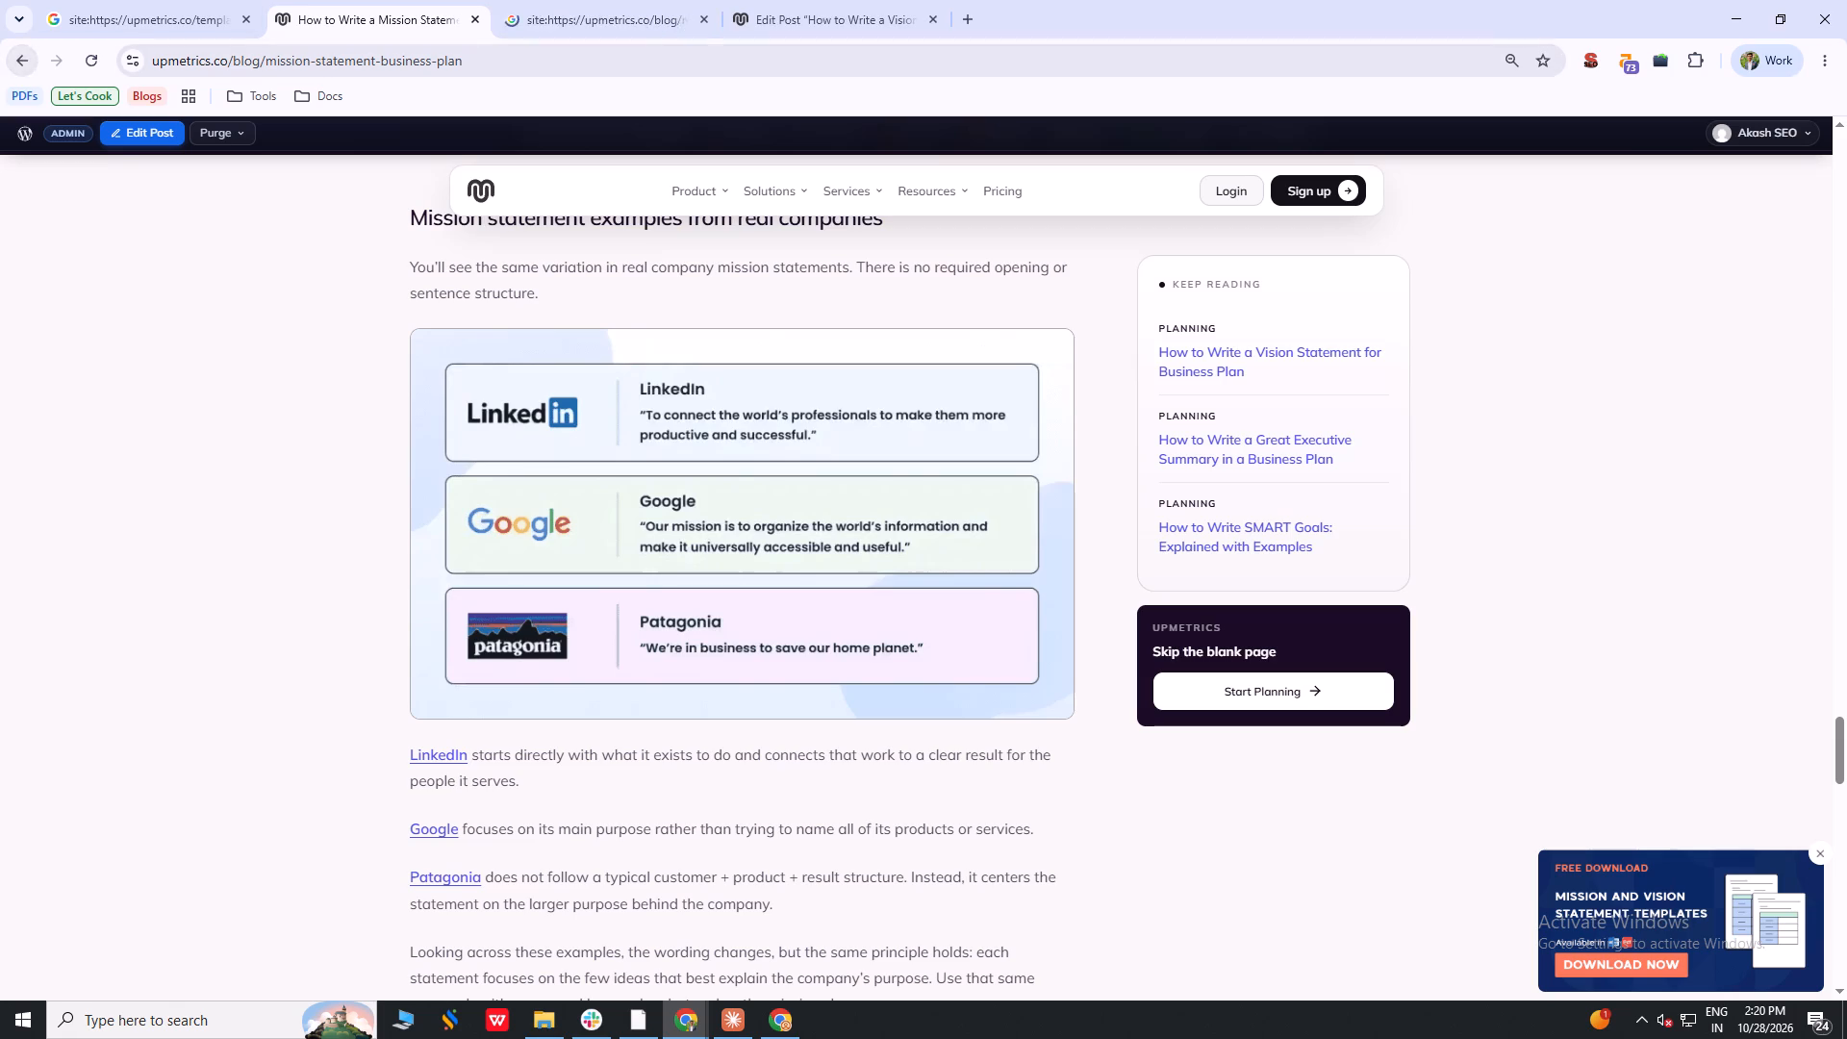
{"action": "left_click", "coordinate": [572, 1]}
{"action": "left_click", "coordinate": [23, 59]}
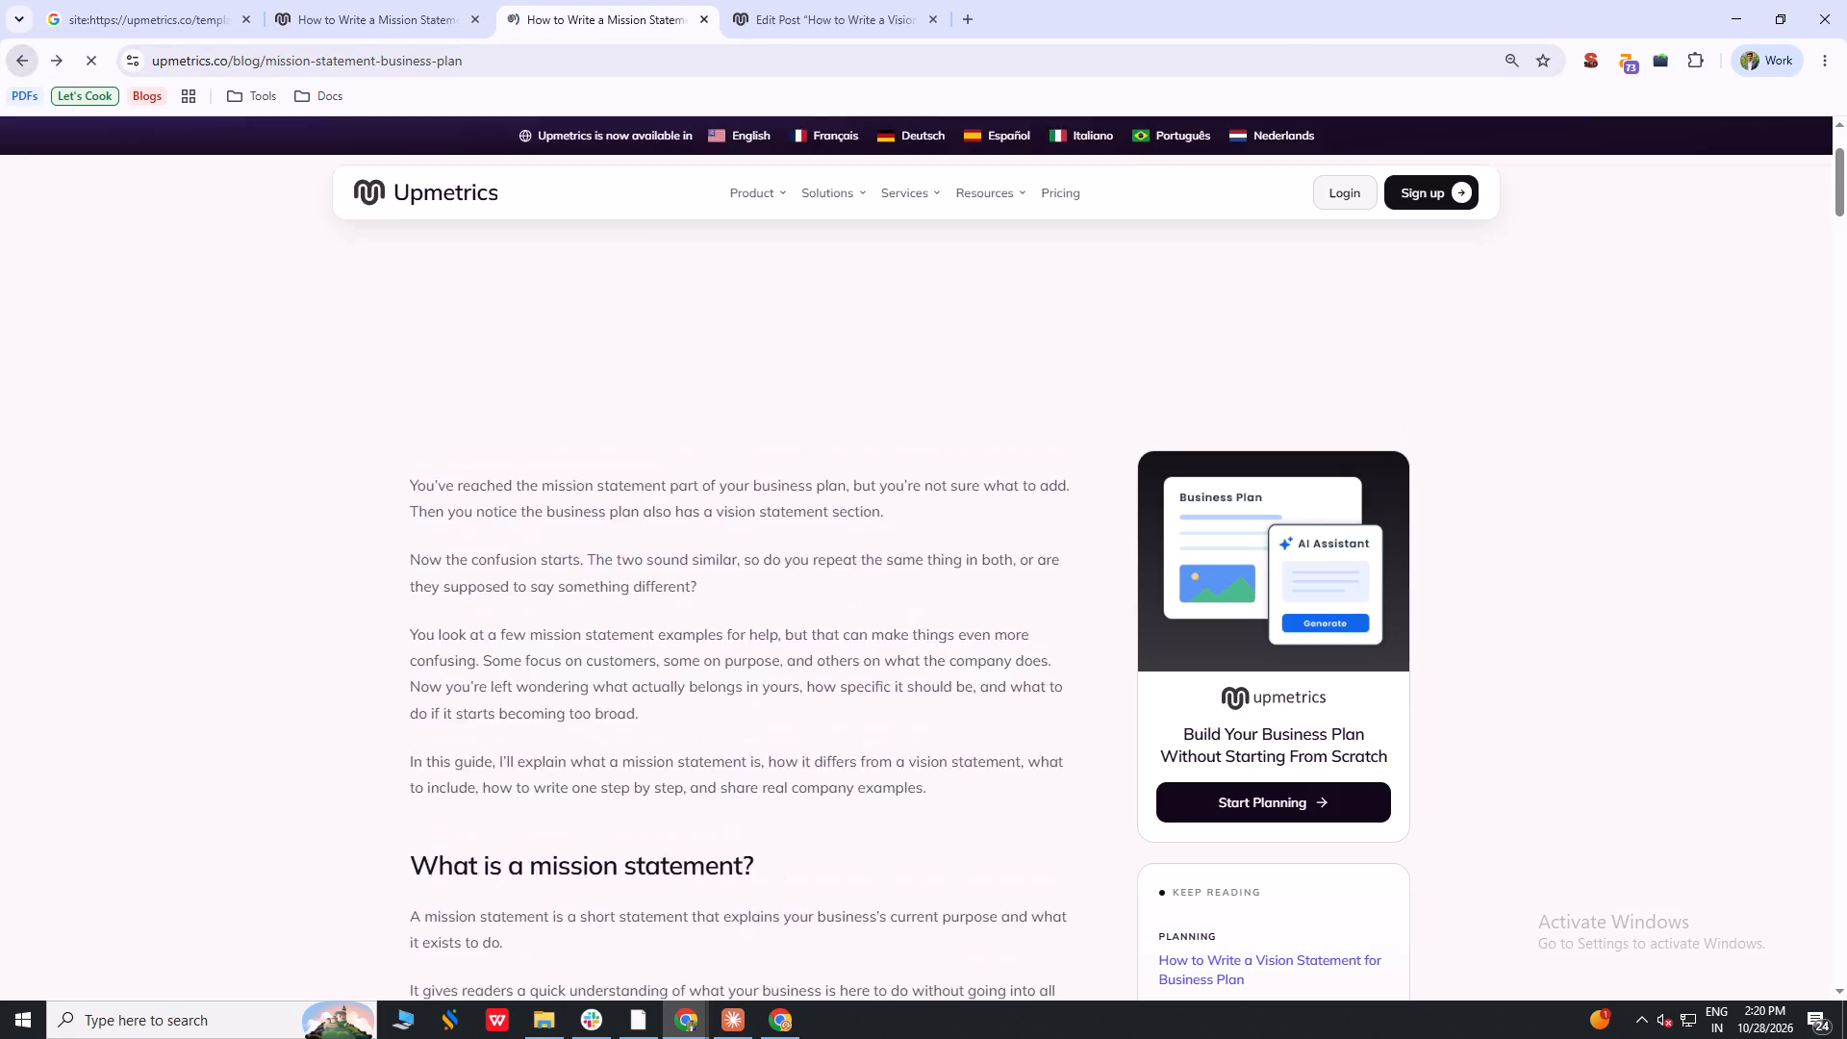
{"action": "left_click", "coordinate": [23, 59]}
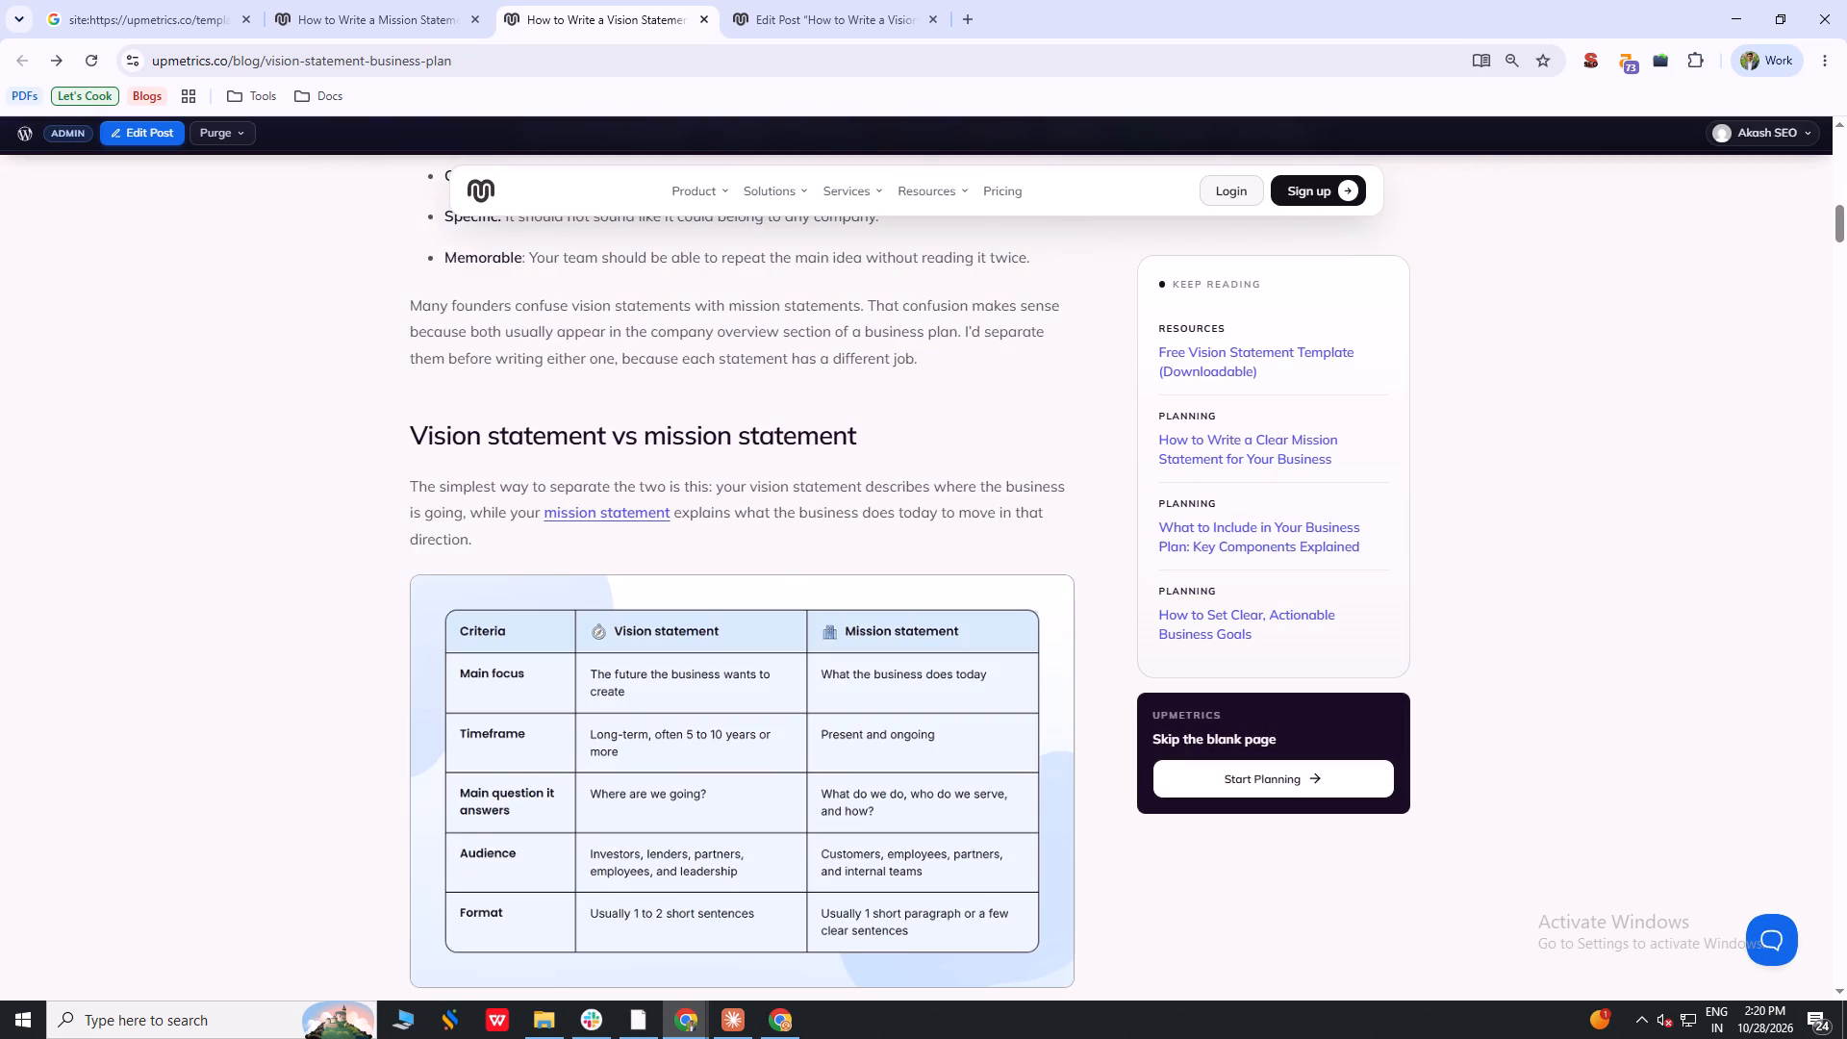
{"action": "scroll", "coordinate": [810, 478], "scroll_direction": "down", "scroll_amount": 4}
{"action": "left_click", "coordinate": [752, 631]}
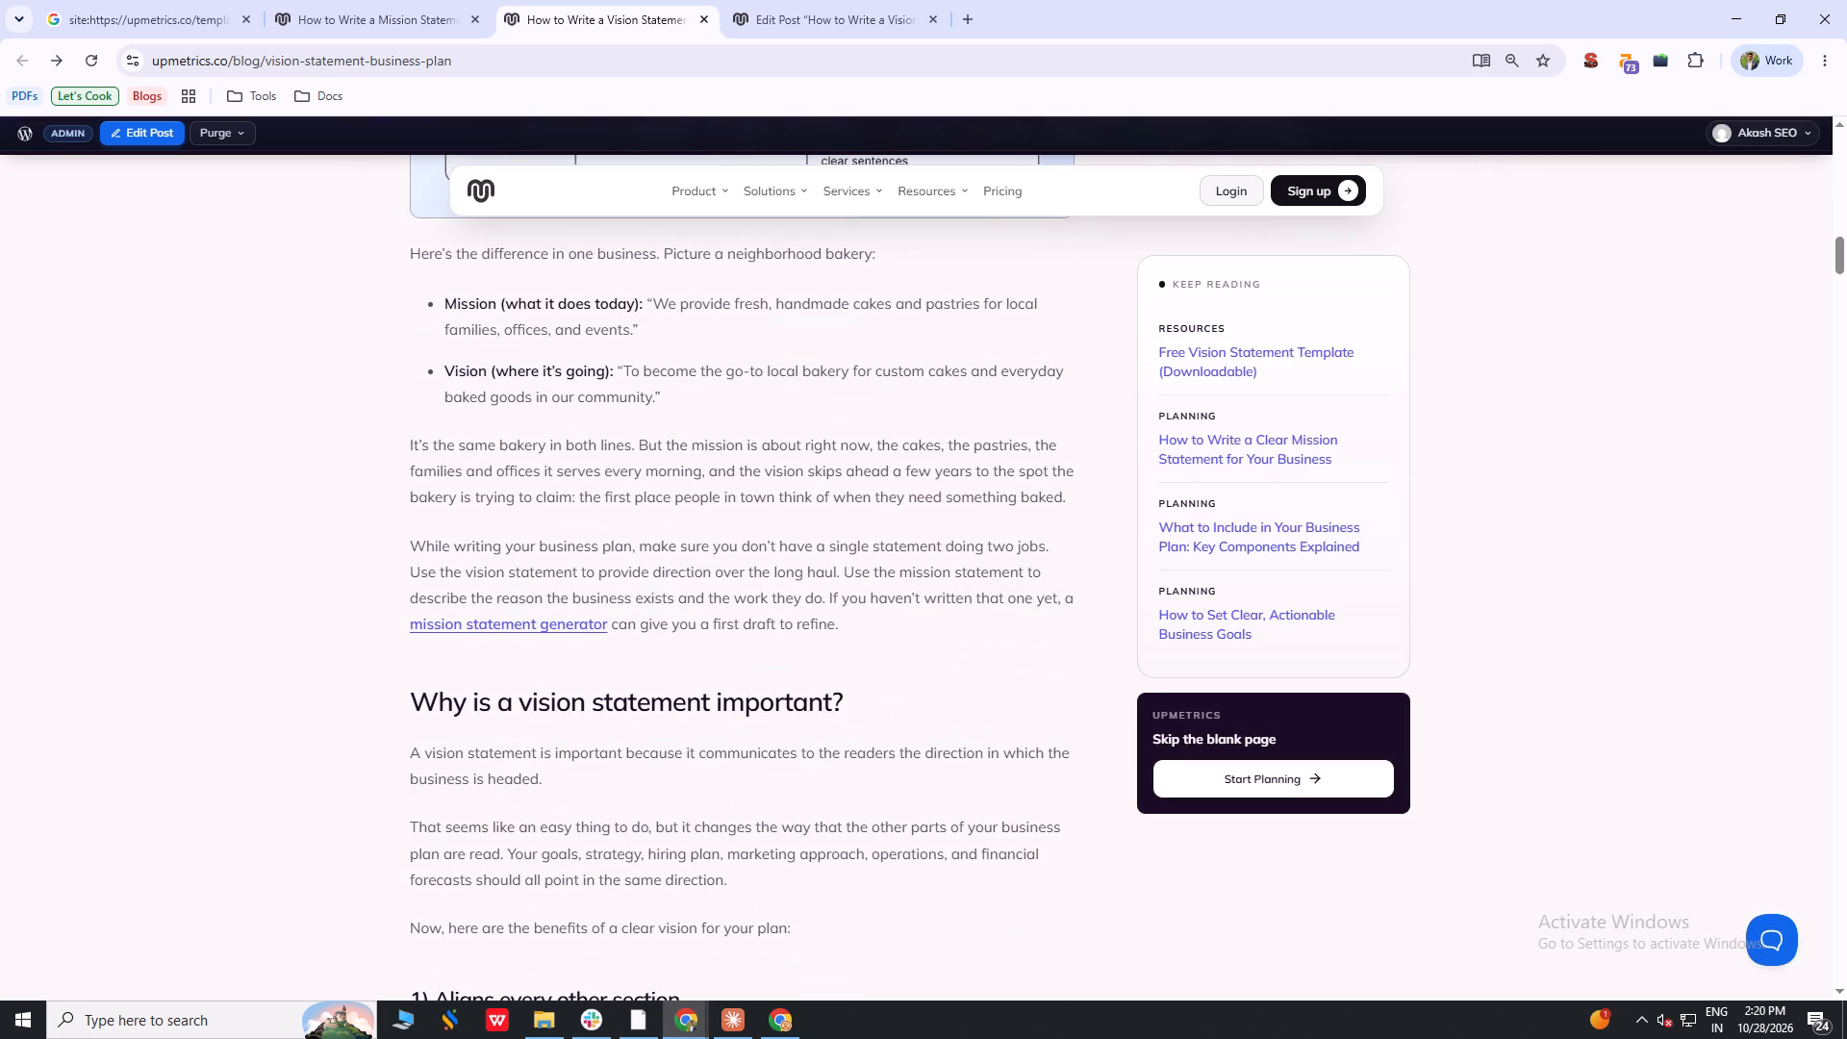
{"action": "left_click_drag", "start_coordinate": [833, 596], "coordinate": [878, 630]}
{"action": "left_click", "coordinate": [878, 630]}
Copy the live mission statement post's URL and search for it in the "Too large Anchors" spreadsheet.
{"action": "left_click", "coordinate": [810, 10]}
{"action": "left_click", "coordinate": [388, 0]}
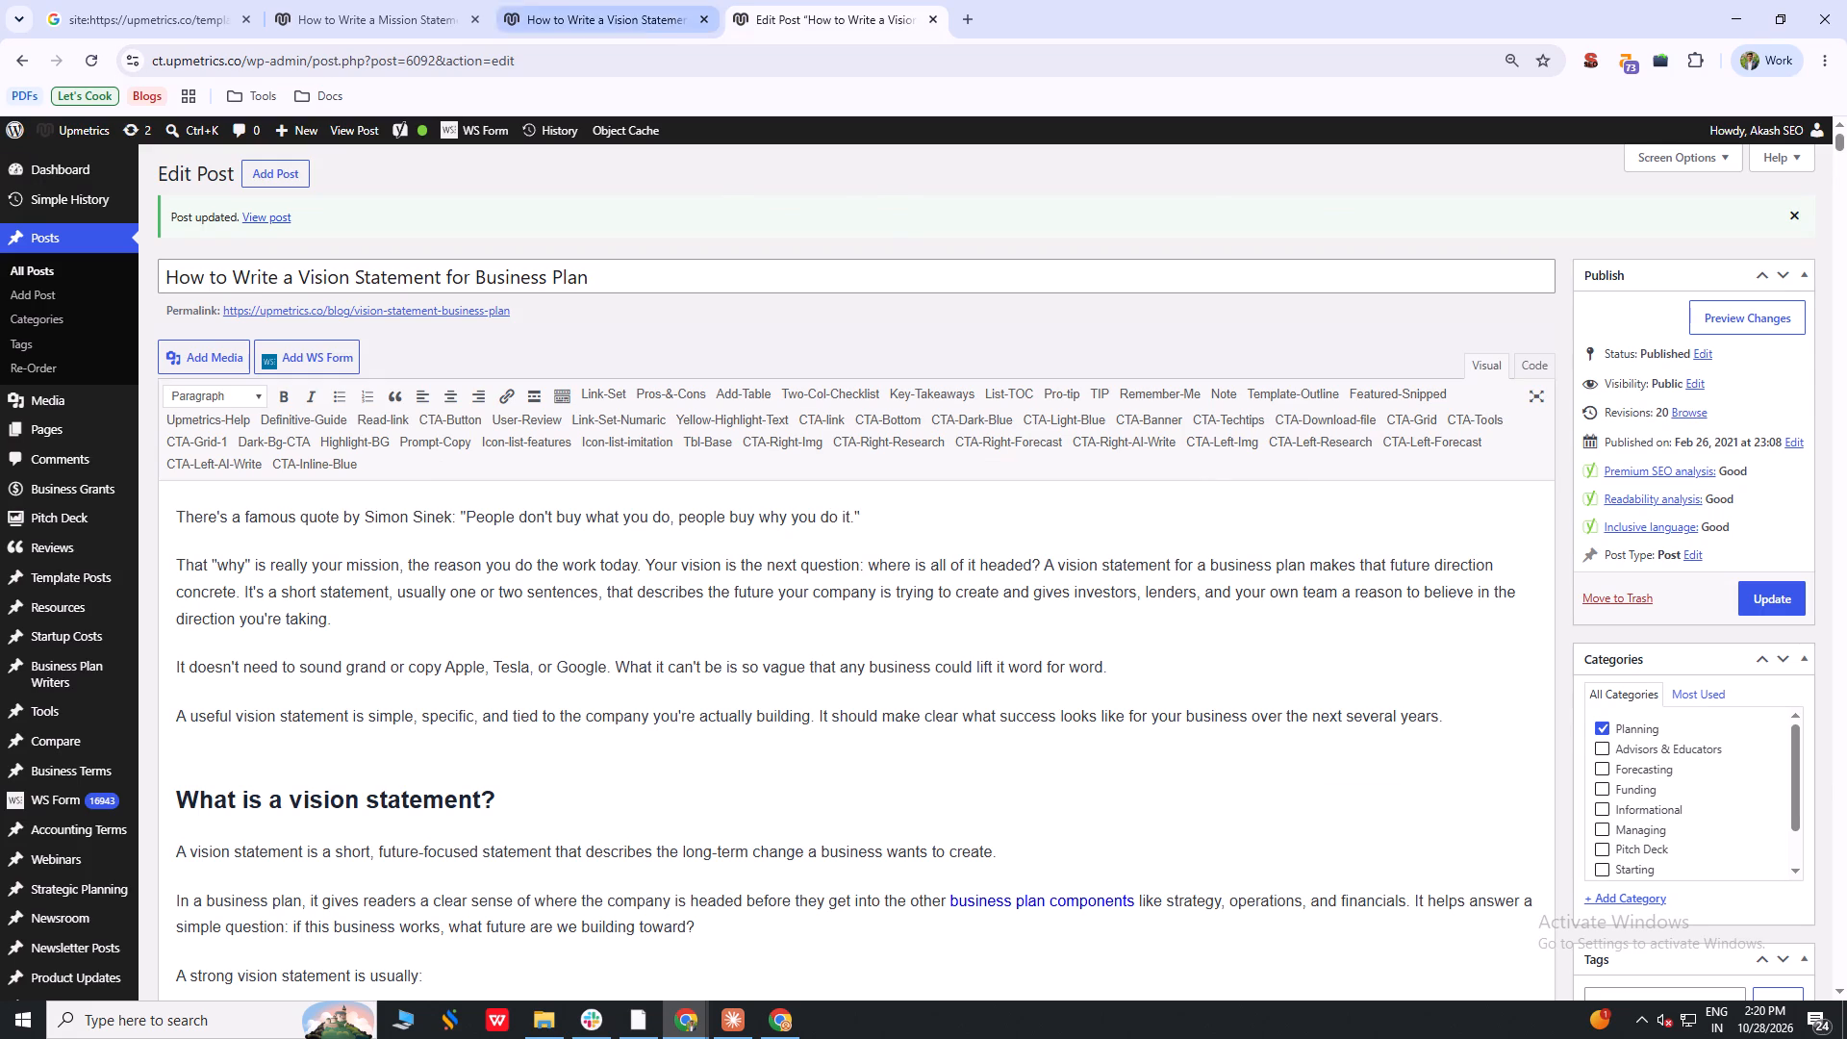
{"action": "left_click", "coordinate": [534, 67]}
{"action": "key", "text": "ctrl+c"}
{"action": "key", "text": "alt+Tab"}
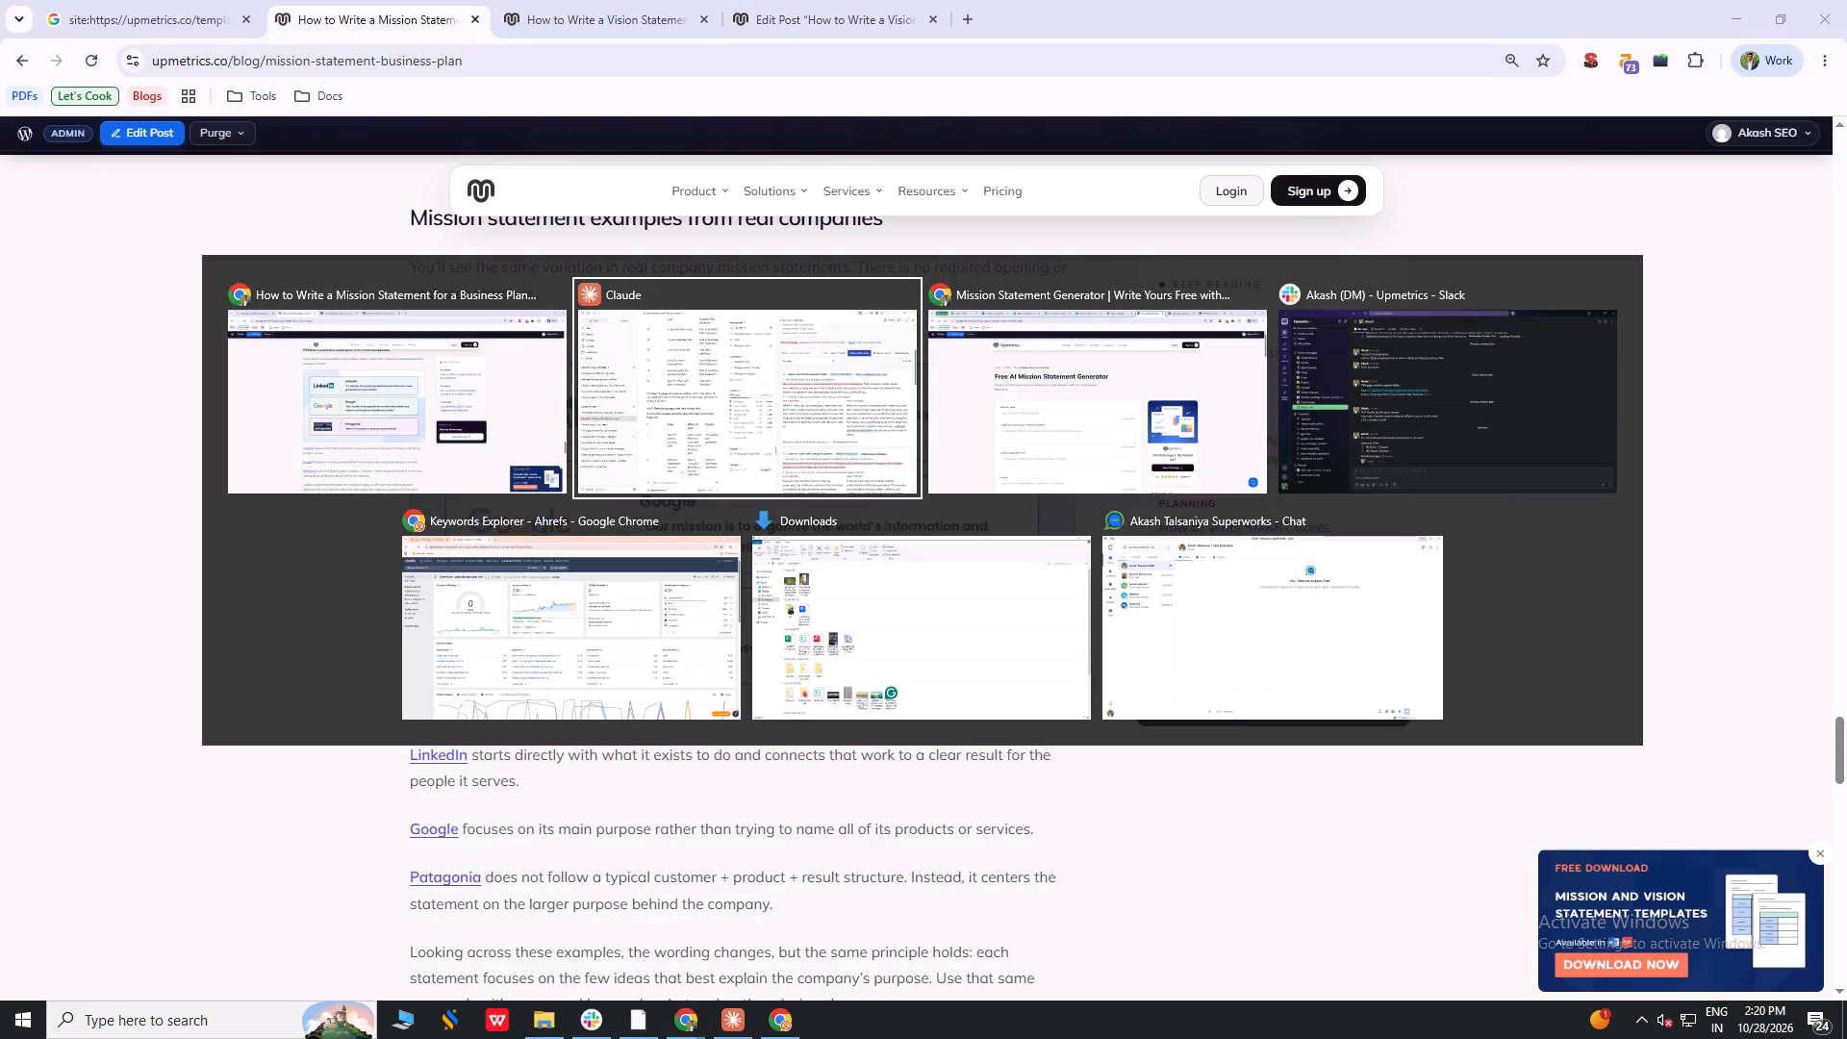
{"action": "key", "text": "alt+Tab"}
{"action": "left_click", "coordinate": [503, 0]}
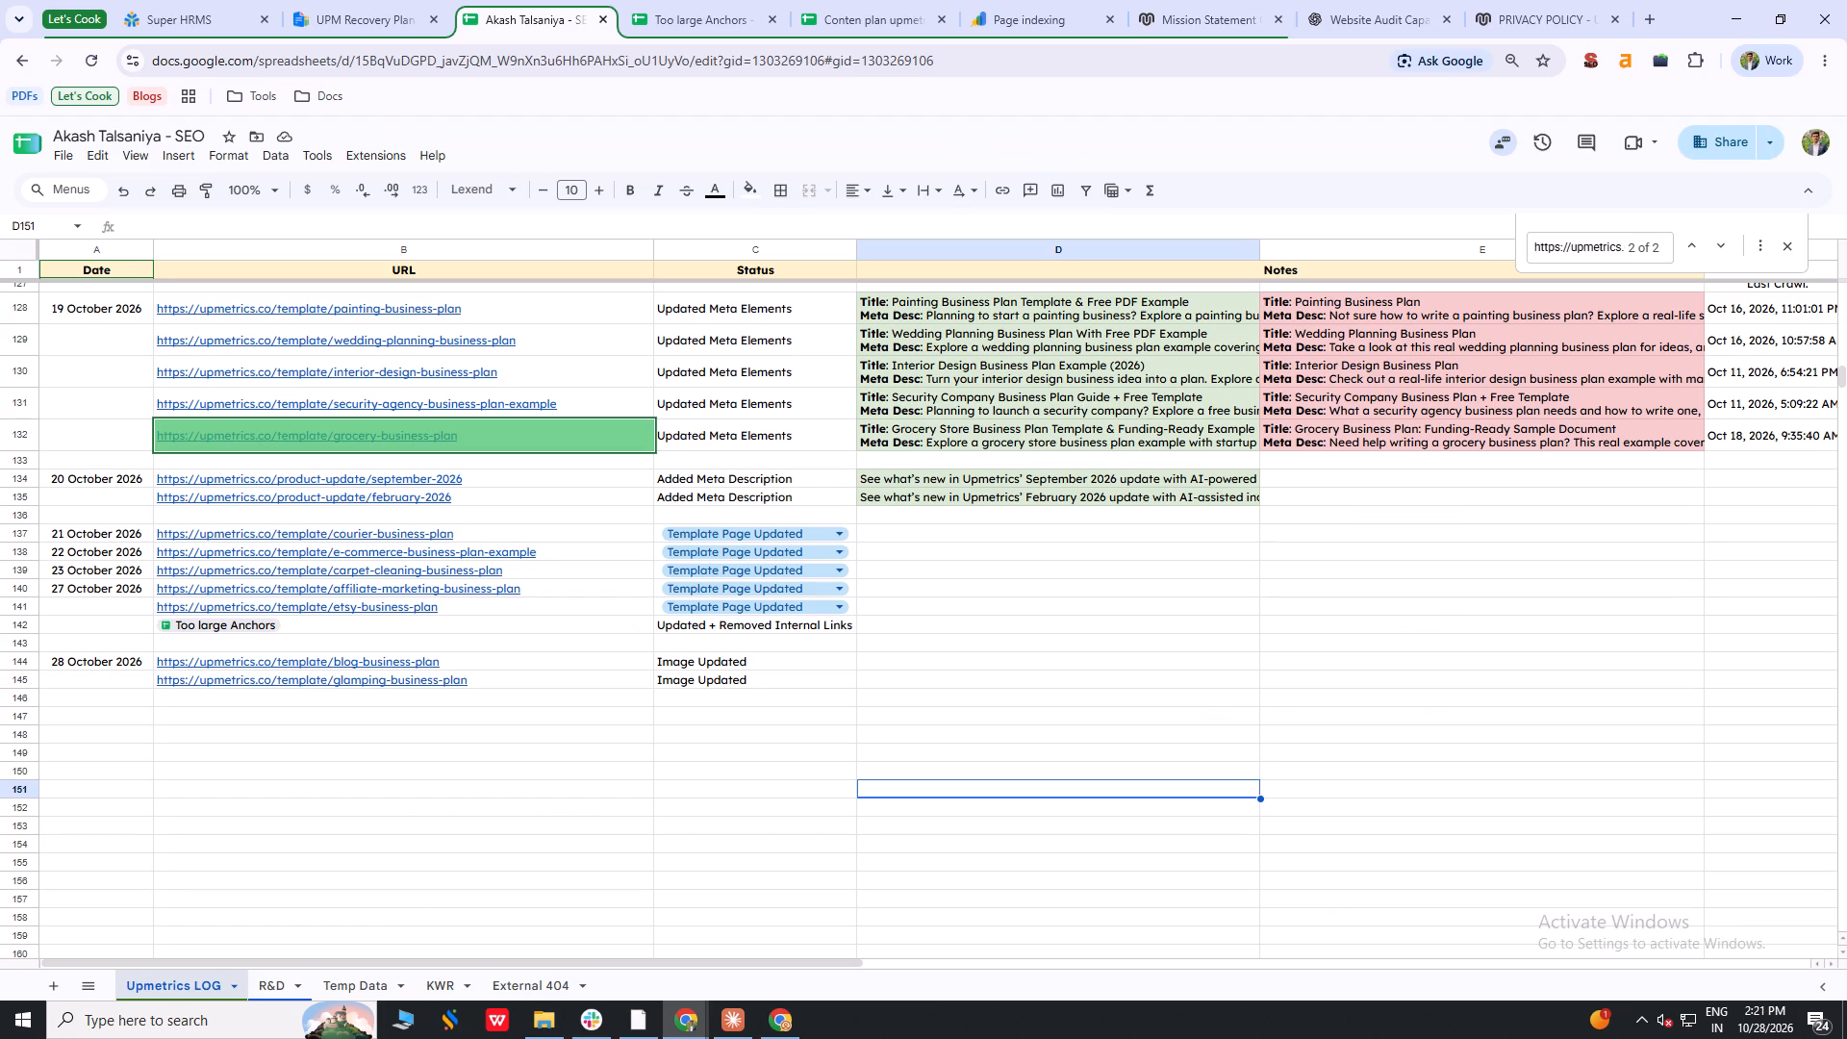
{"action": "key", "text": "ctrl+f"}
{"action": "key", "text": "ctrl+v"}
{"action": "left_click", "coordinate": [680, 0]}
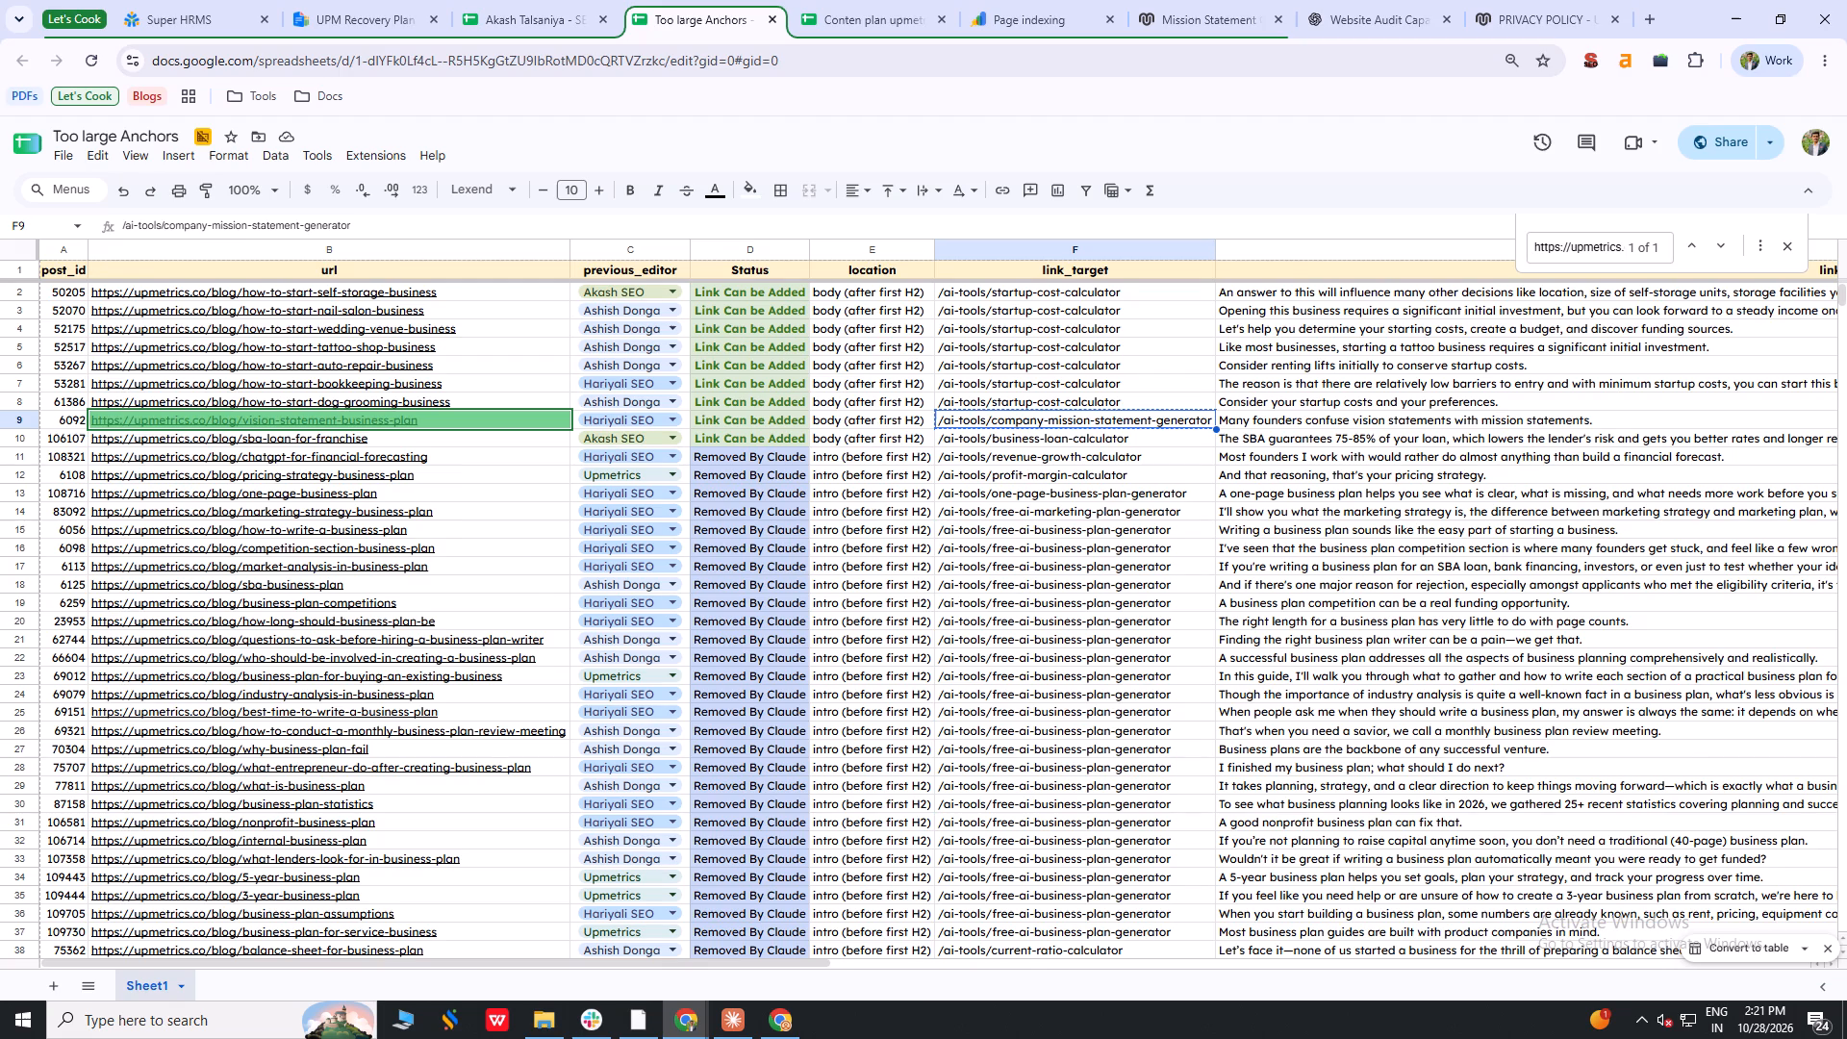
{"action": "key", "text": "ctrl+f"}
{"action": "key", "text": "ctrl+v"}
{"action": "scroll", "coordinate": [1015, 862], "scroll_direction": "down", "scroll_amount": 1}
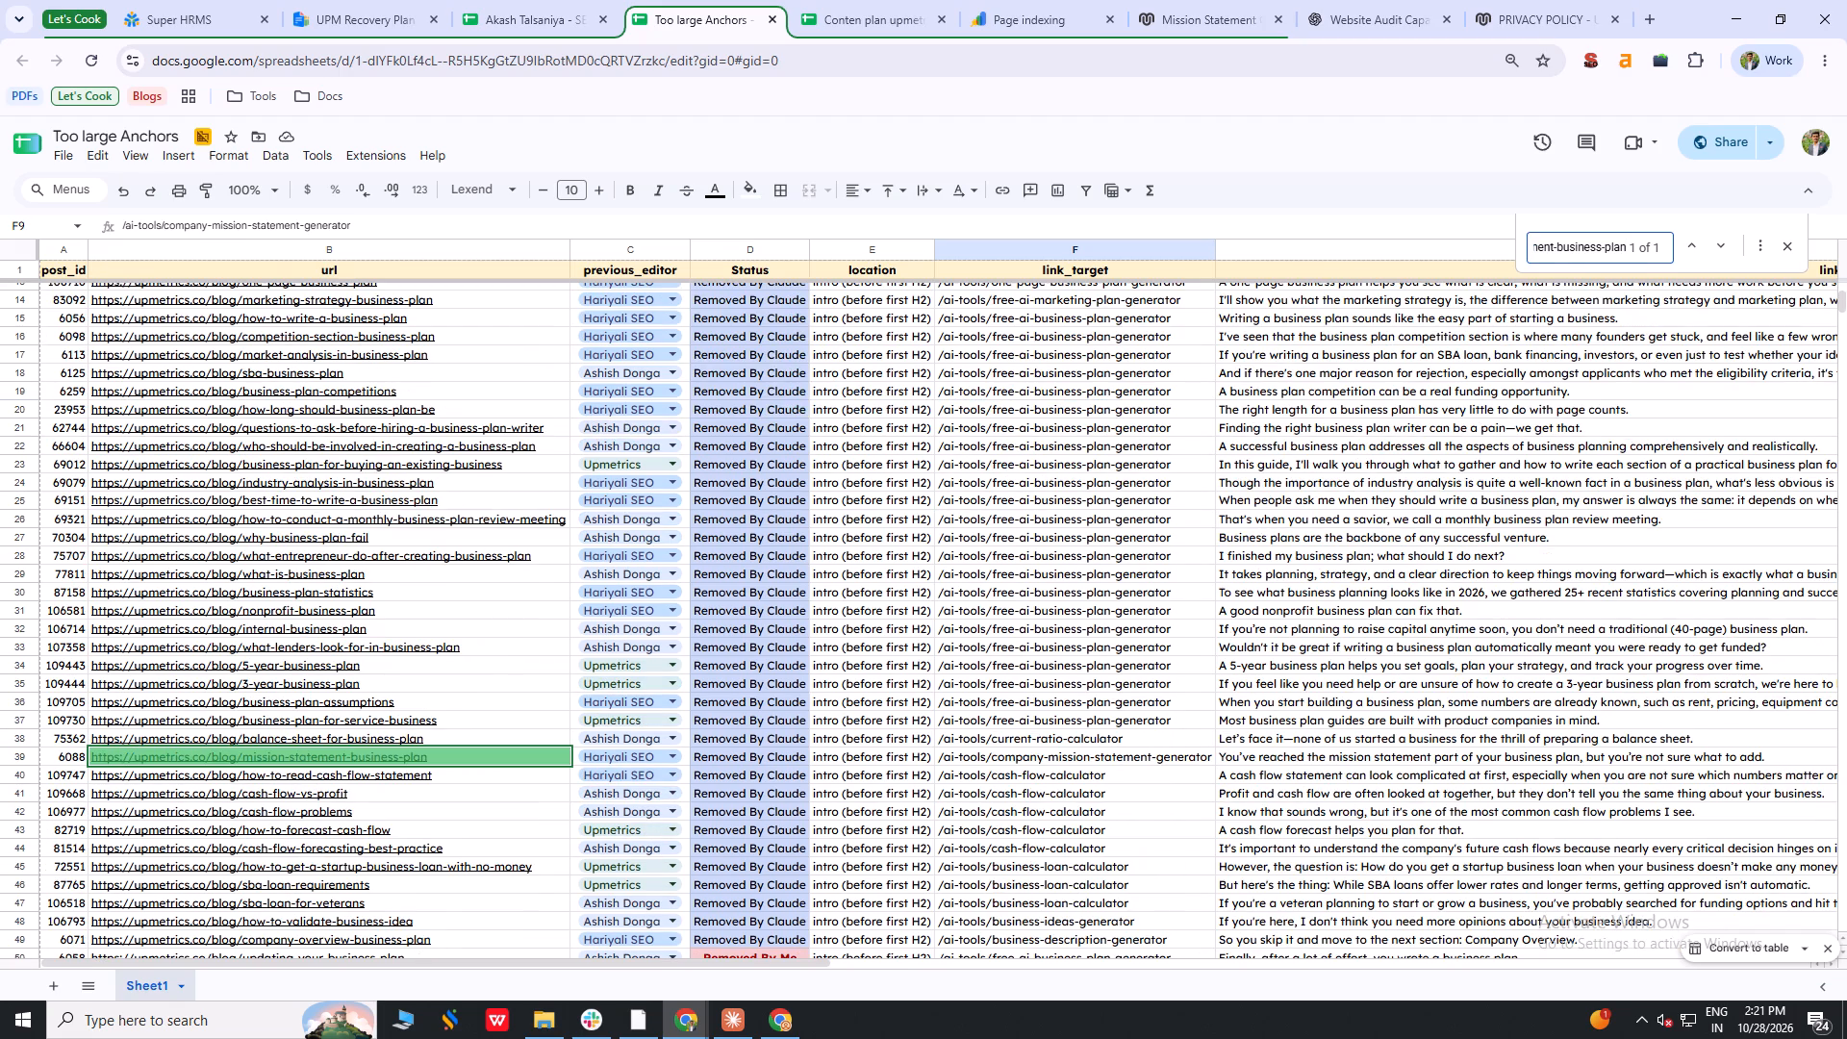
Check the link target and the linked sentence recorded in the mission-statement-business-plan row.
{"action": "left_click", "coordinate": [1082, 760]}
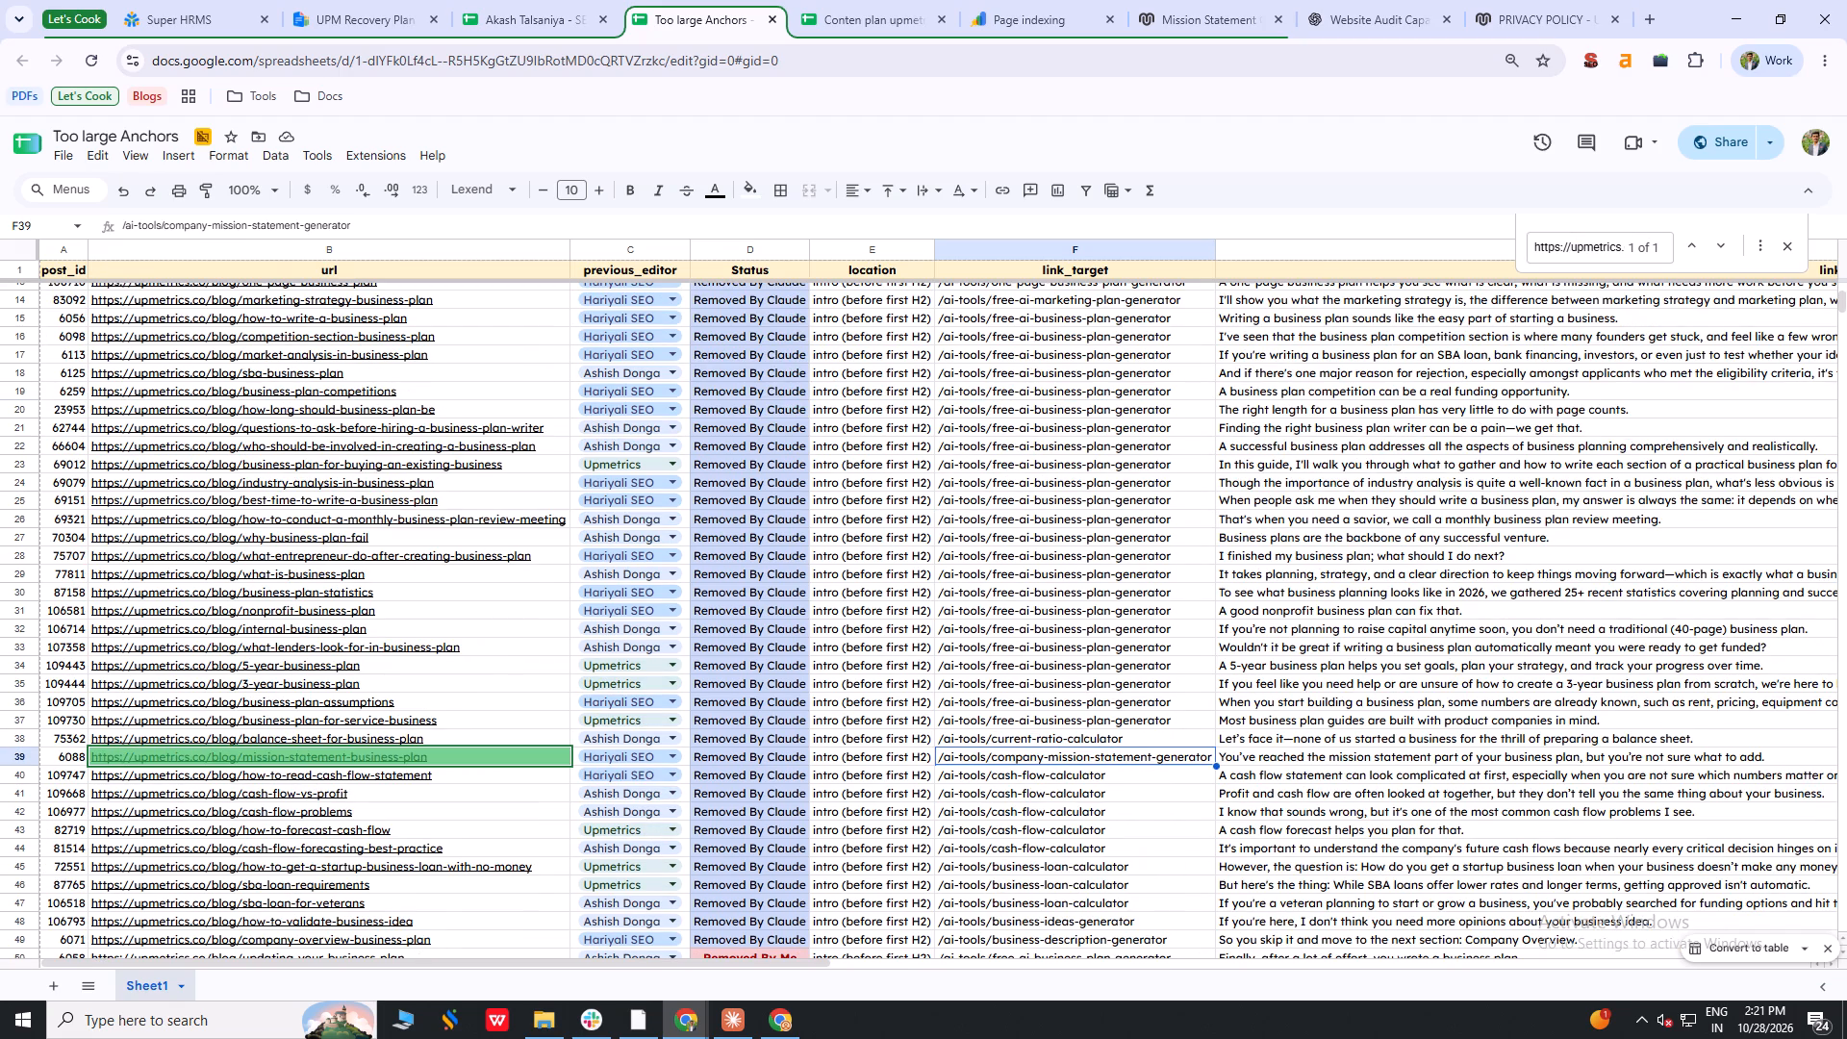
{"action": "left_click", "coordinate": [1343, 757]}
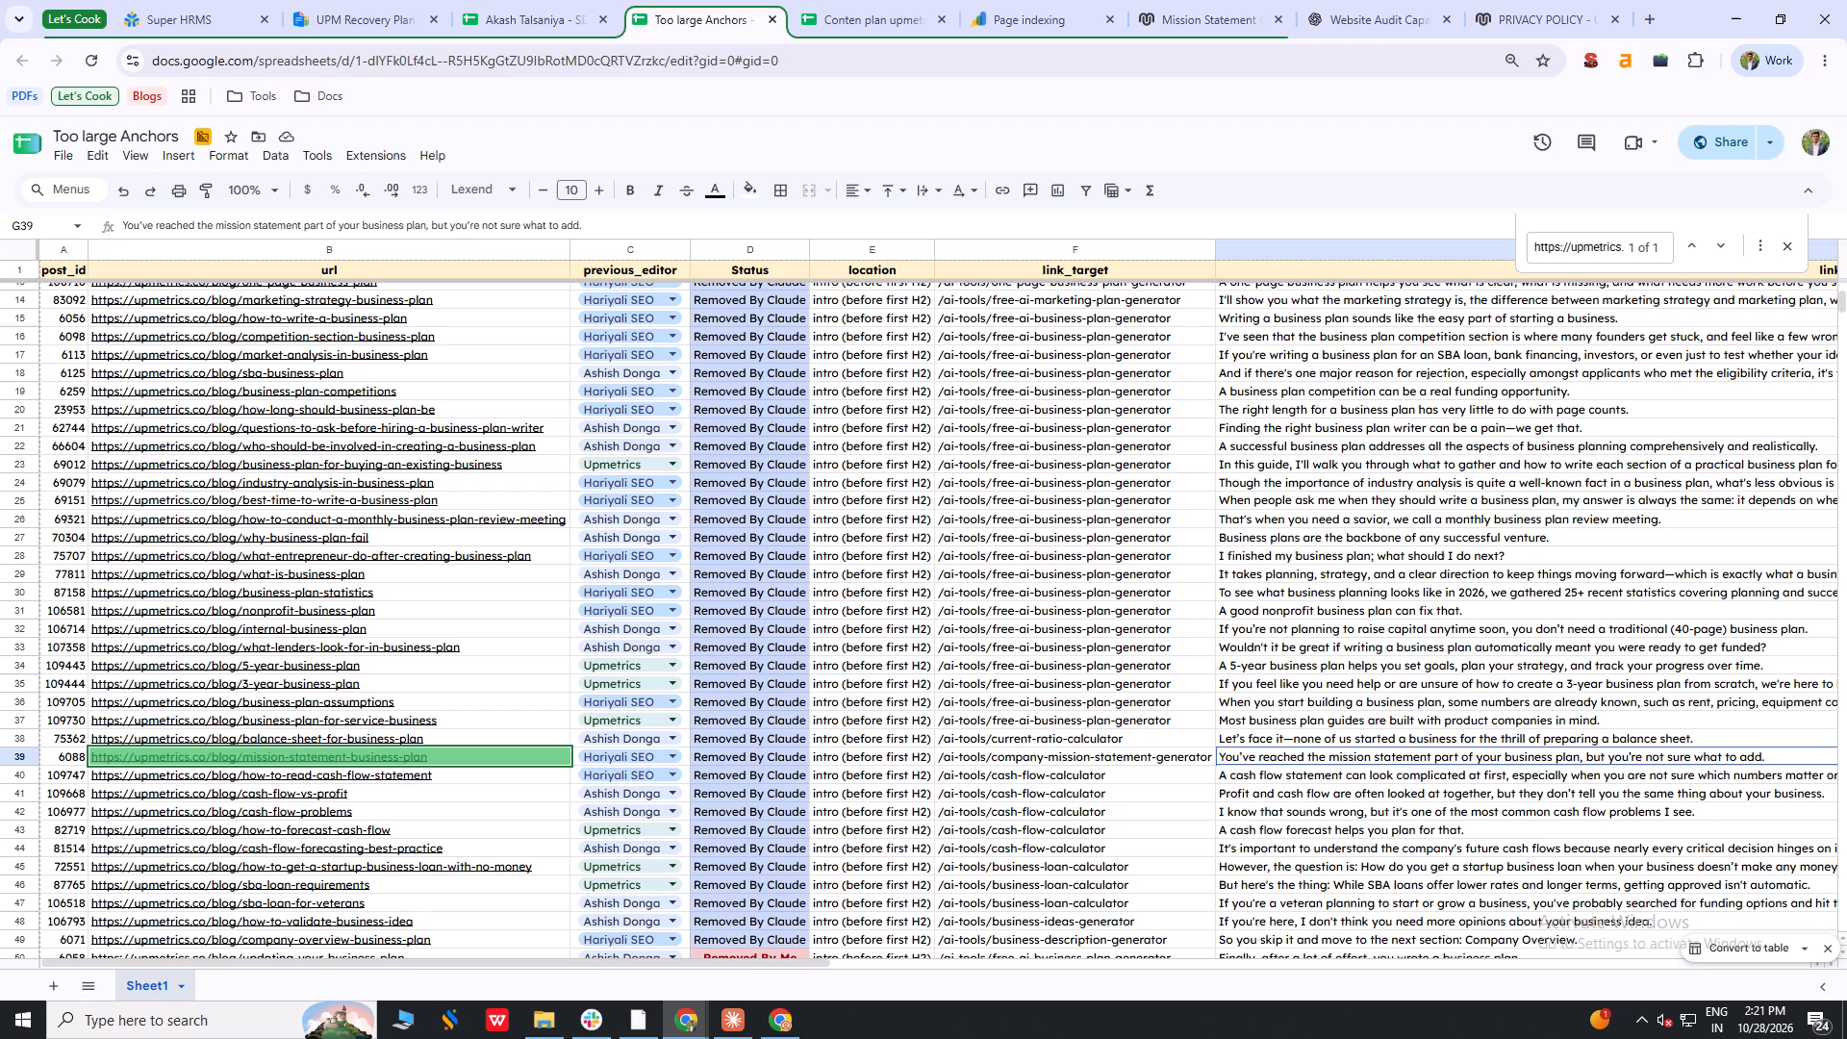
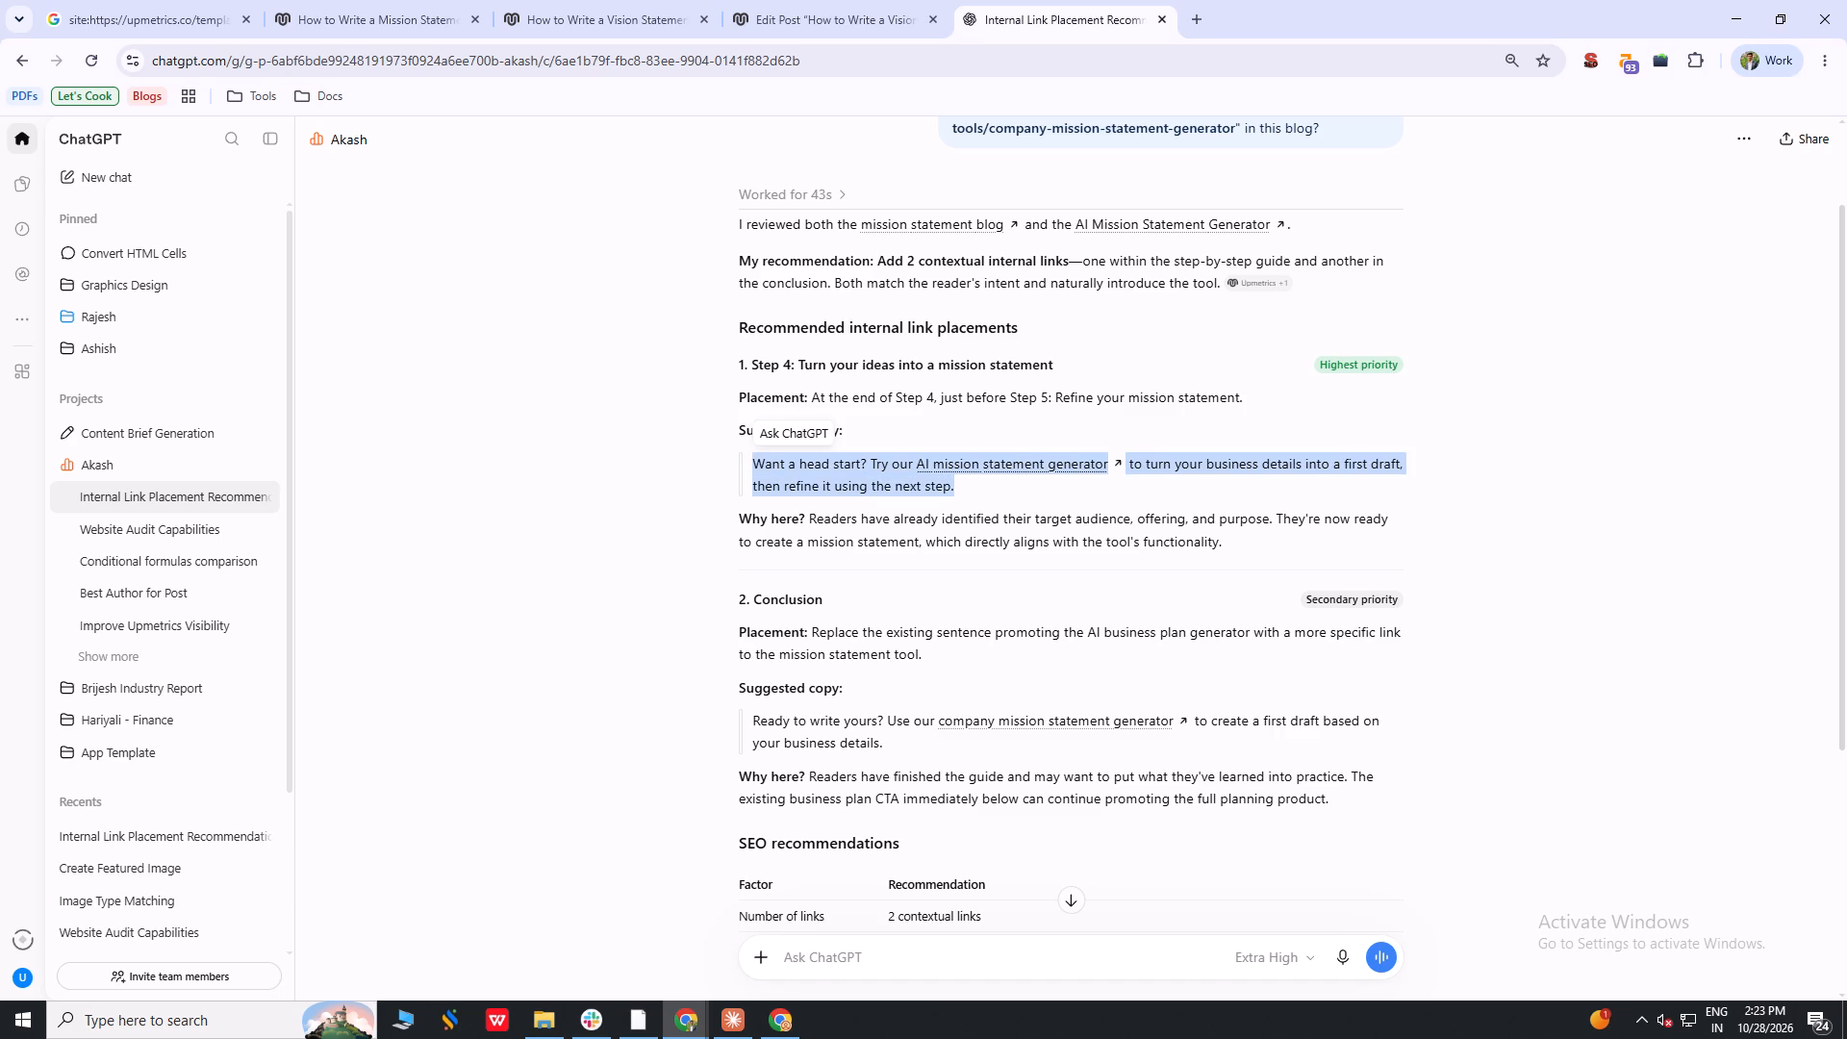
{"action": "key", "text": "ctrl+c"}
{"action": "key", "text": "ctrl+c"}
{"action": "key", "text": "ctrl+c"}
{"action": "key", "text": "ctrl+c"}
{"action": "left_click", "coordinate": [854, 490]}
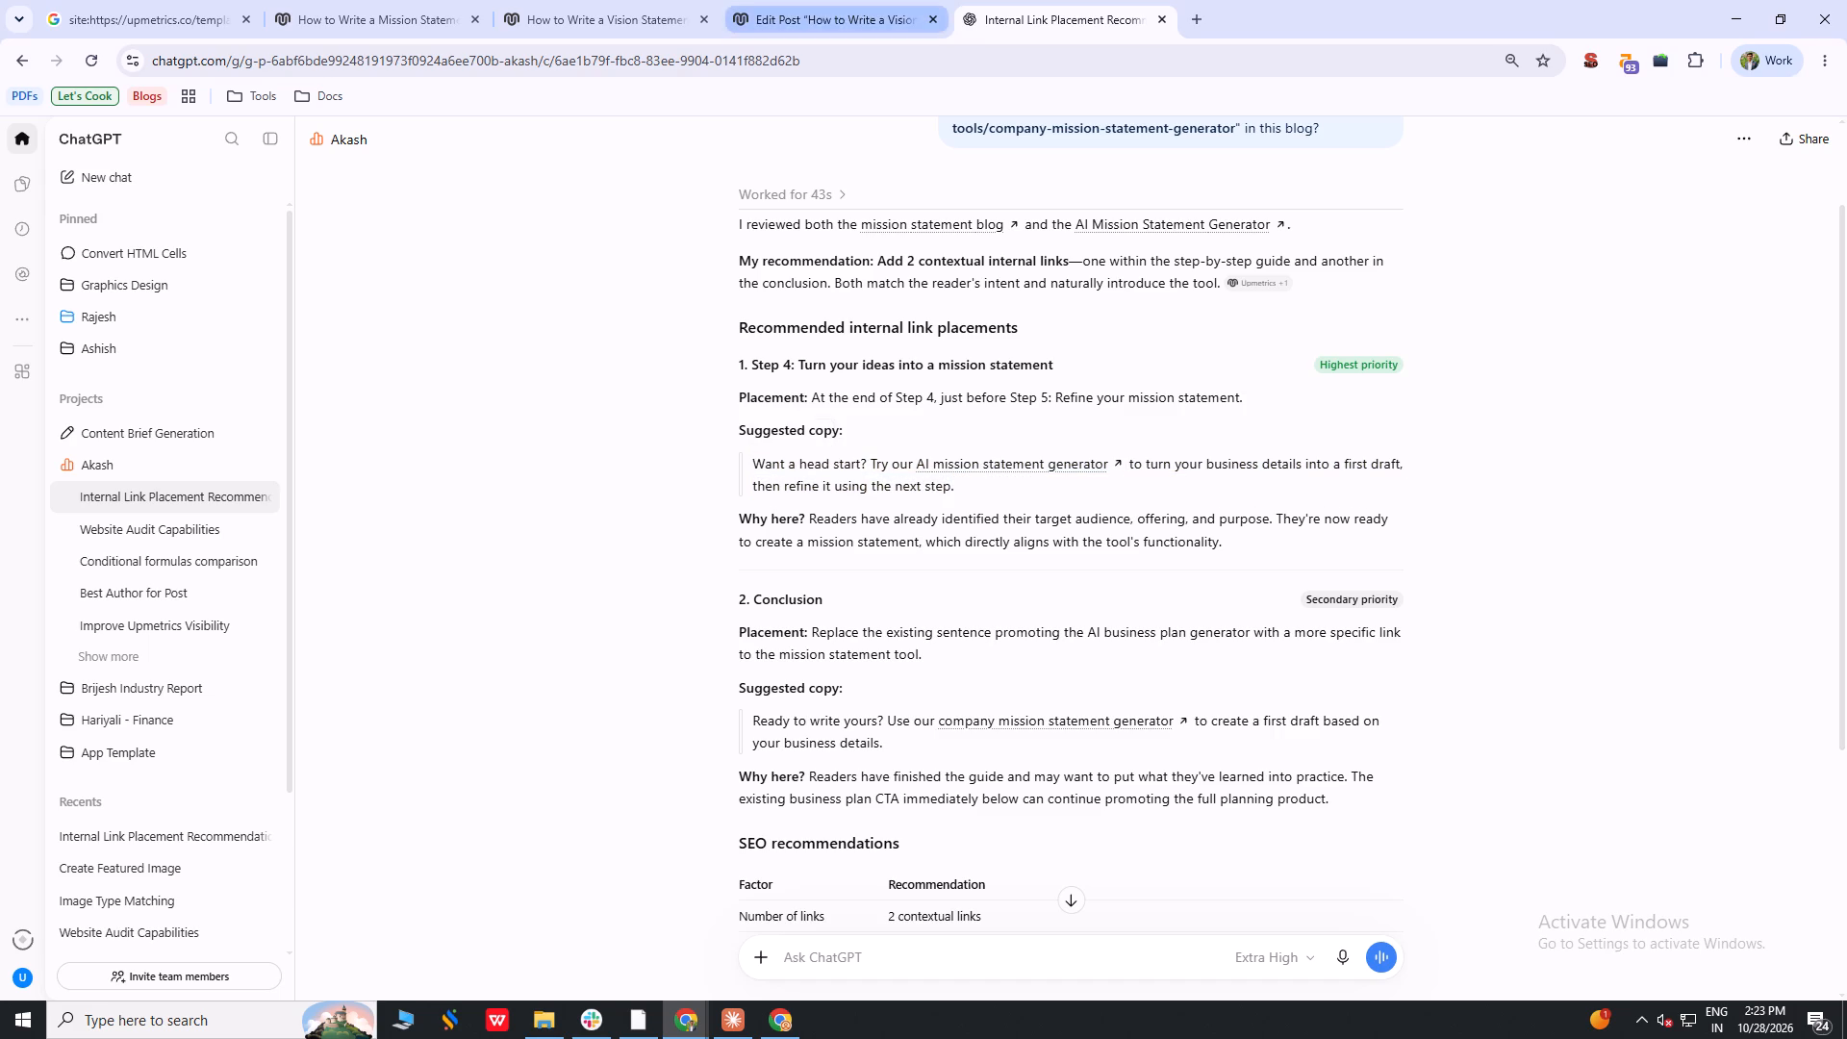
Open the mission statement blog post for editing in WordPress.
{"action": "left_click", "coordinate": [604, 0]}
{"action": "left_click", "coordinate": [264, 393]}
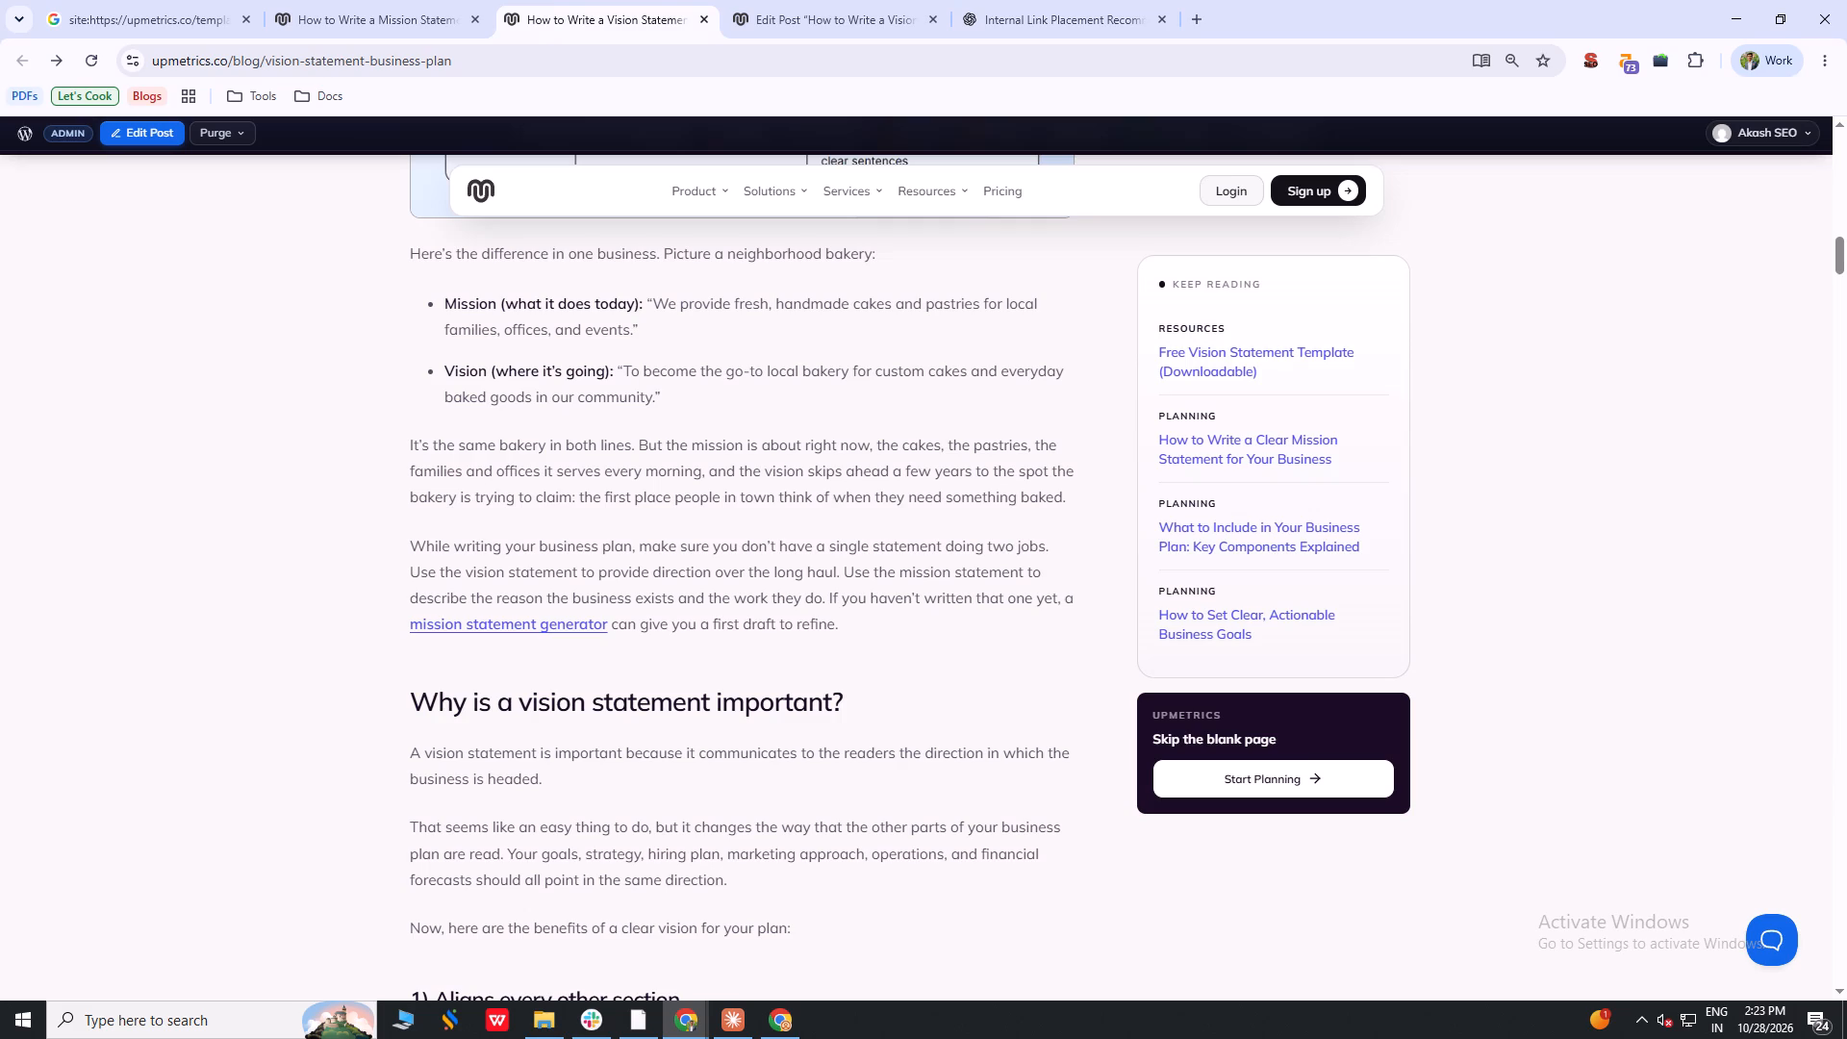
{"action": "left_click", "coordinate": [367, 0]}
{"action": "left_click", "coordinate": [259, 388]}
{"action": "left_click", "coordinate": [145, 133], "text": "ctrl"}
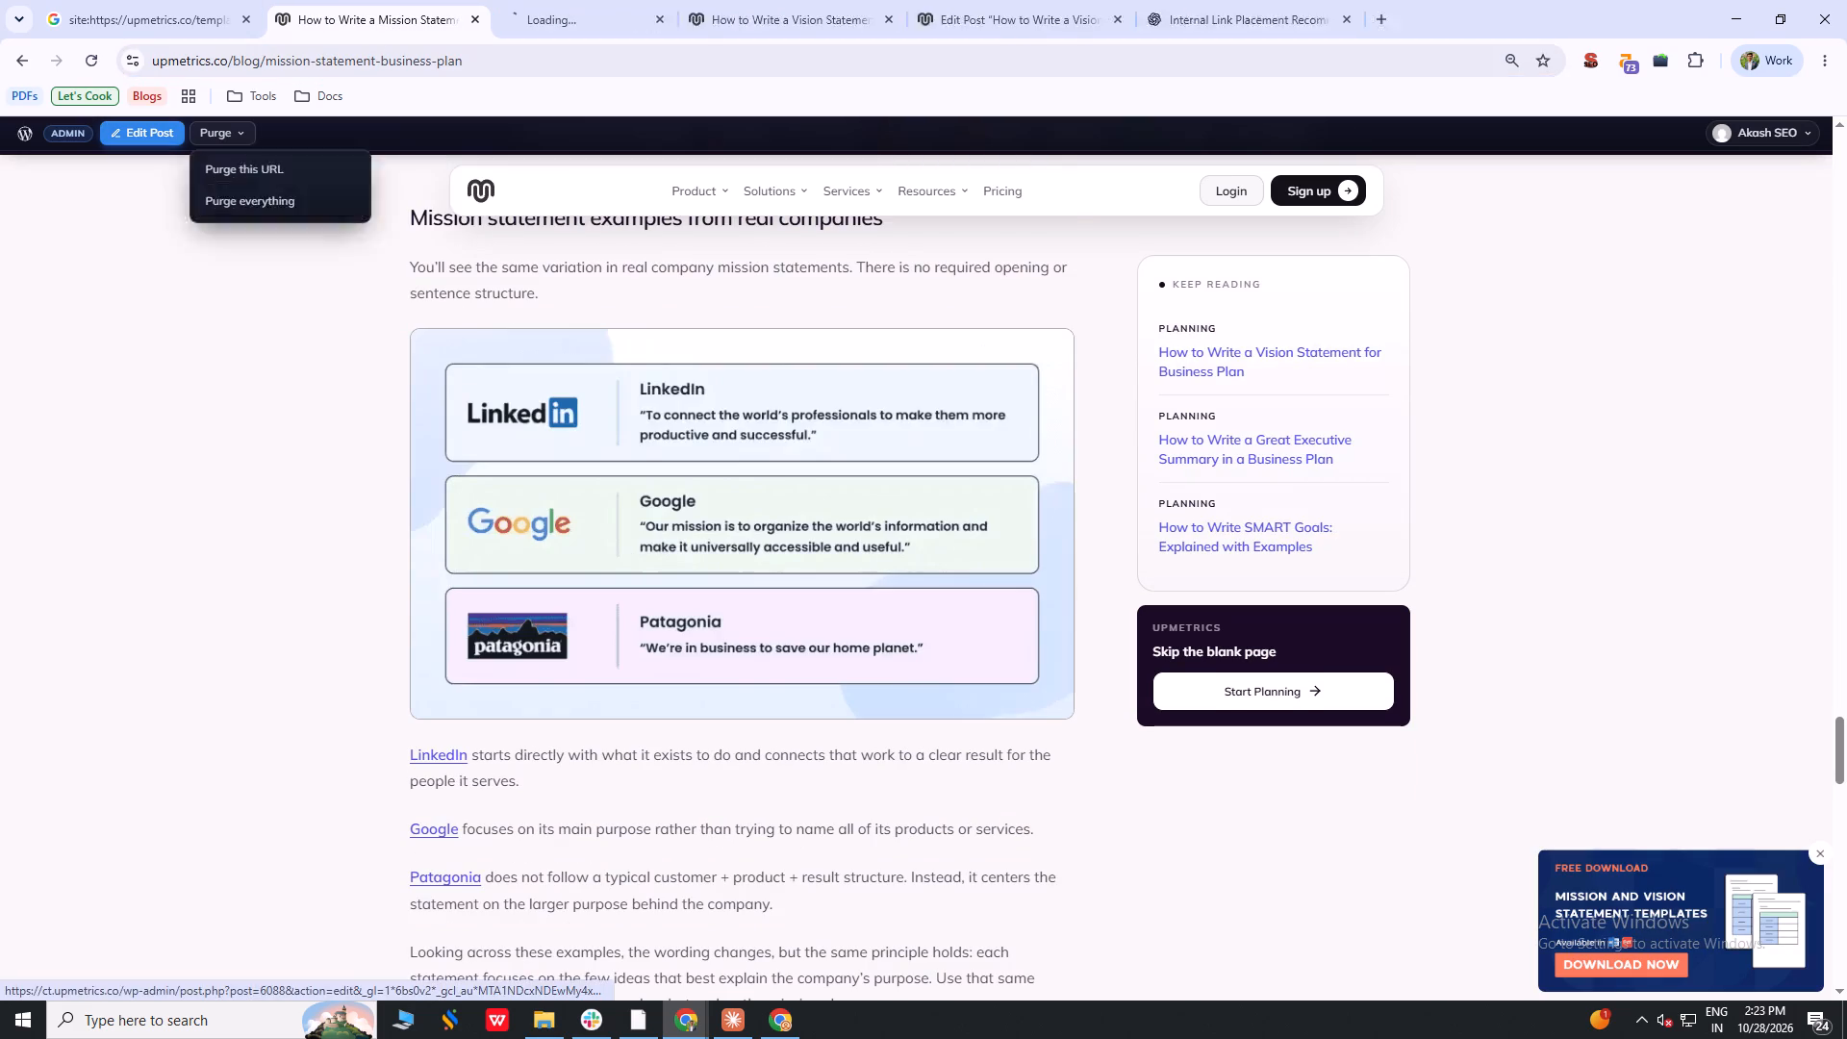
{"action": "left_click", "coordinate": [581, 0]}
Copy "Refine your mission statemen" from the first recommendation in ChatGPT and search the mission statement post's editor for it.
{"action": "left_click", "coordinate": [1266, 0]}
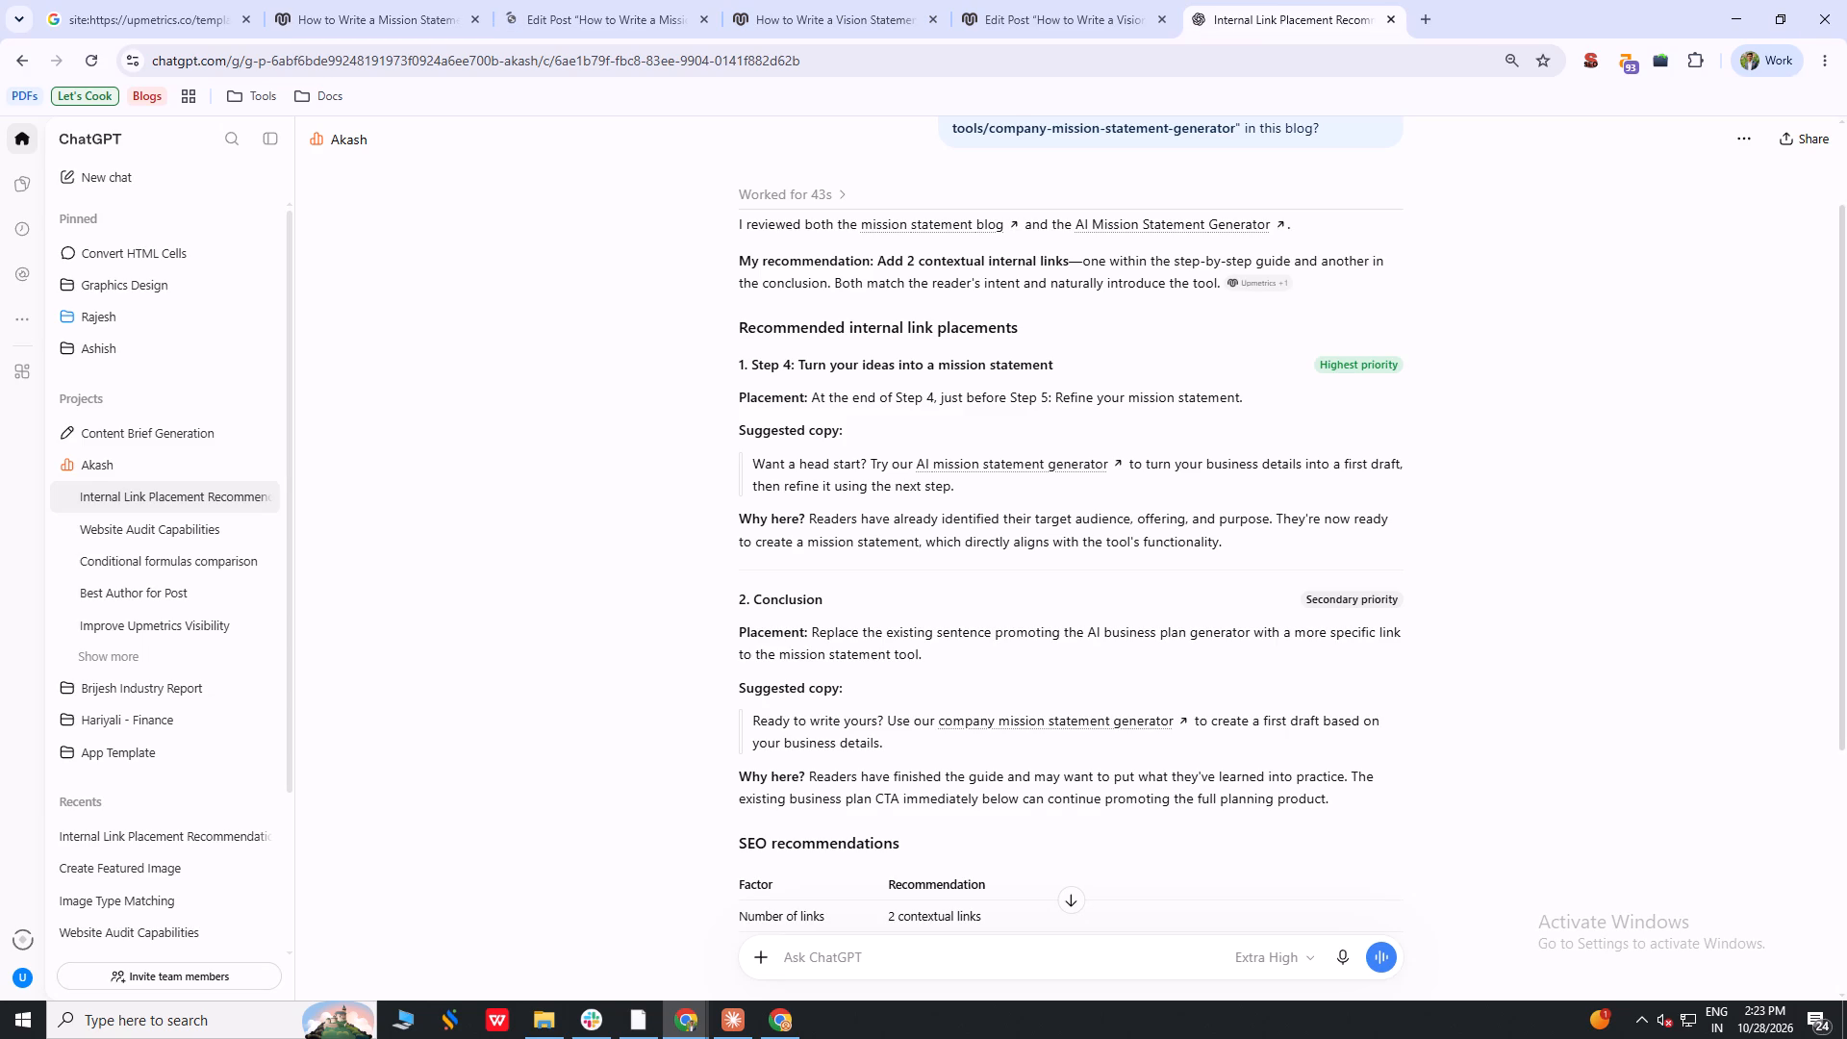
{"action": "left_click_drag", "start_coordinate": [1058, 395], "coordinate": [1234, 396]}
{"action": "key", "text": "ctrl+c"}
{"action": "key", "text": "ctrl+c"}
{"action": "key", "text": "ctrl+c"}
{"action": "key", "text": "ctrl+c"}
{"action": "left_click", "coordinate": [576, 0]}
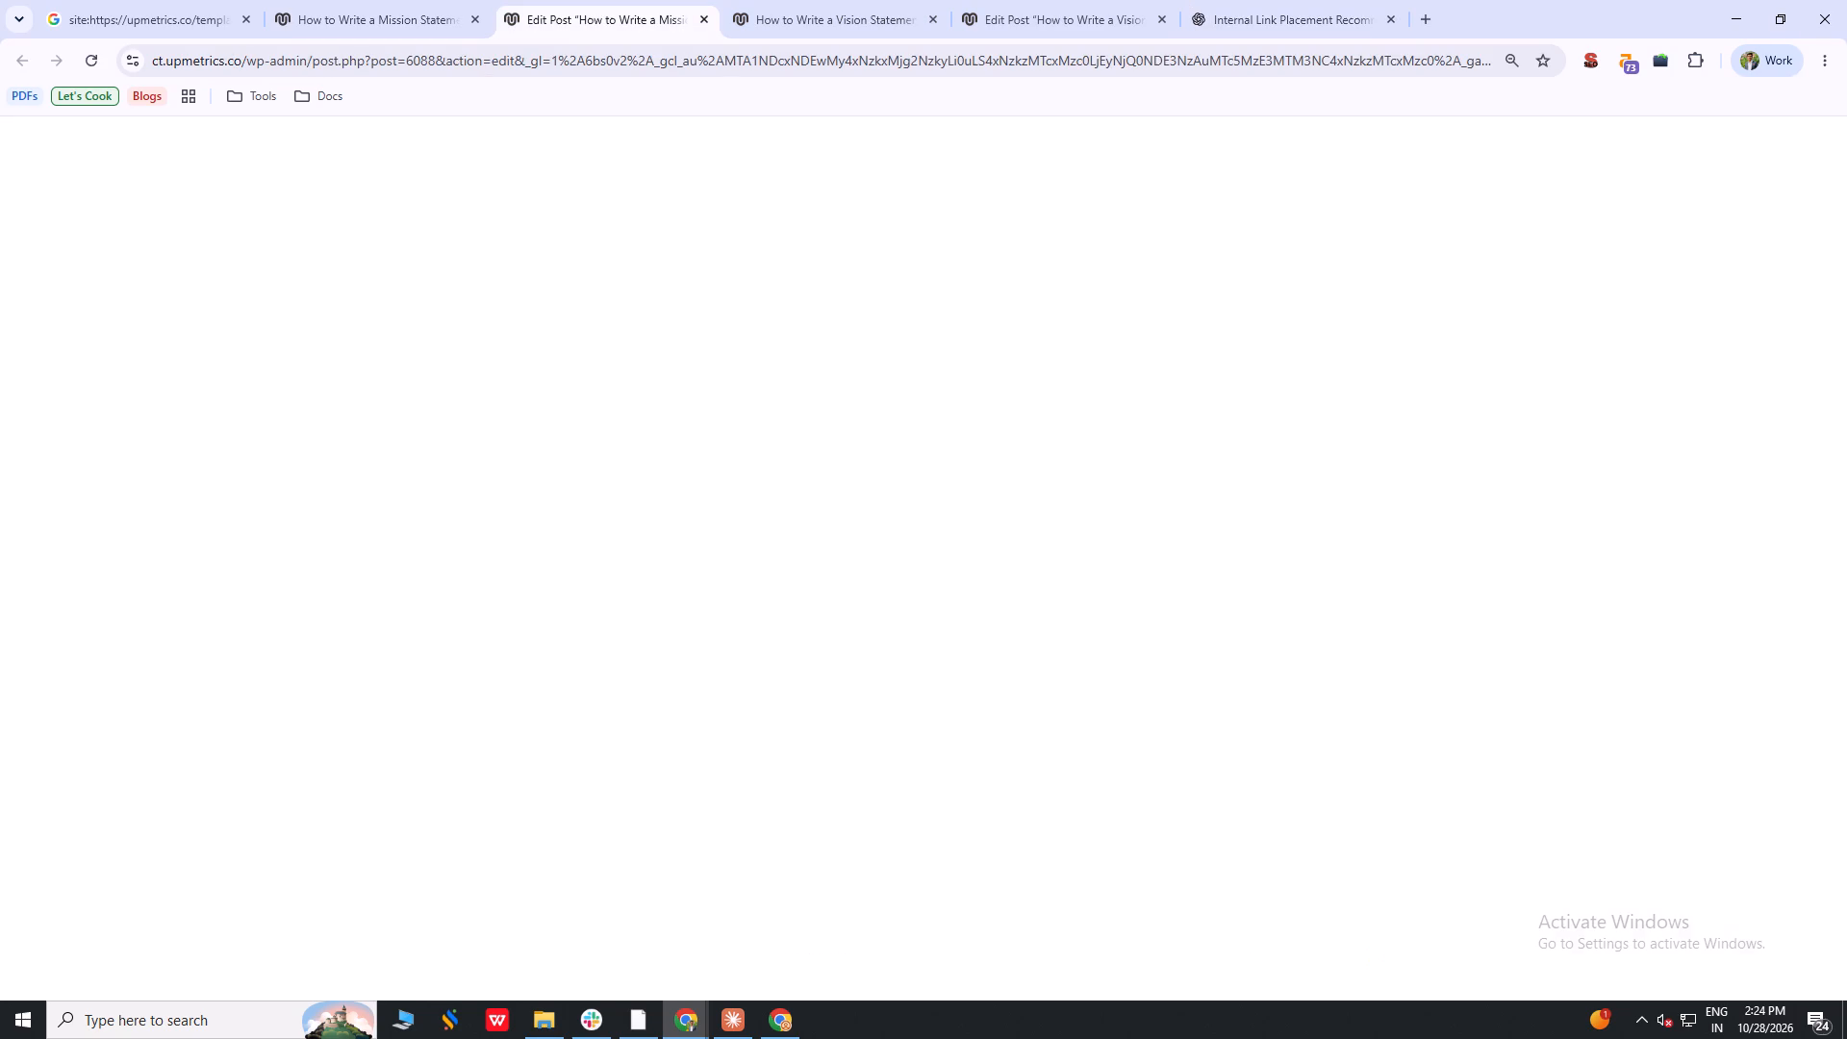
{"action": "key", "text": "ctrl+f"}
{"action": "key", "text": "ctrl+v"}
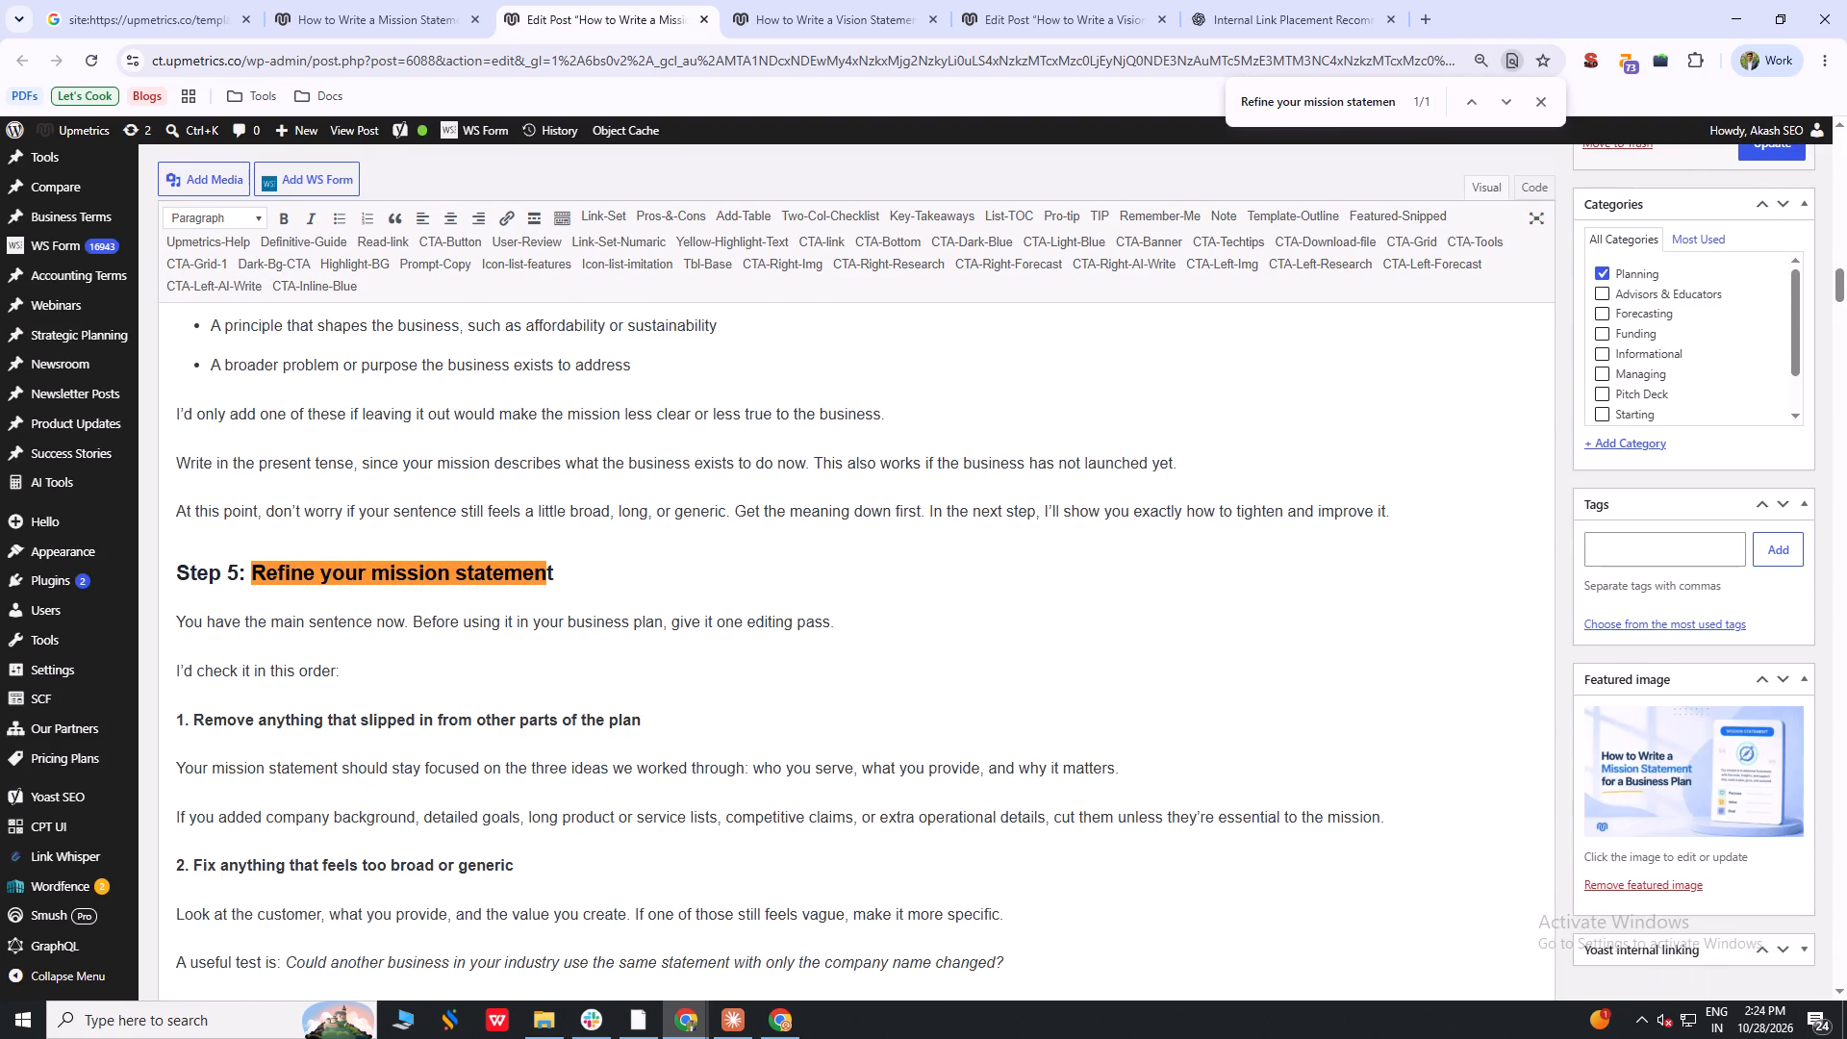
Add an empty paragraph at the end of Step 4, just before the "Step 5: Refine your mission statement" heading.
{"action": "scroll", "coordinate": [293, 527], "scroll_direction": "up", "scroll_amount": 1}
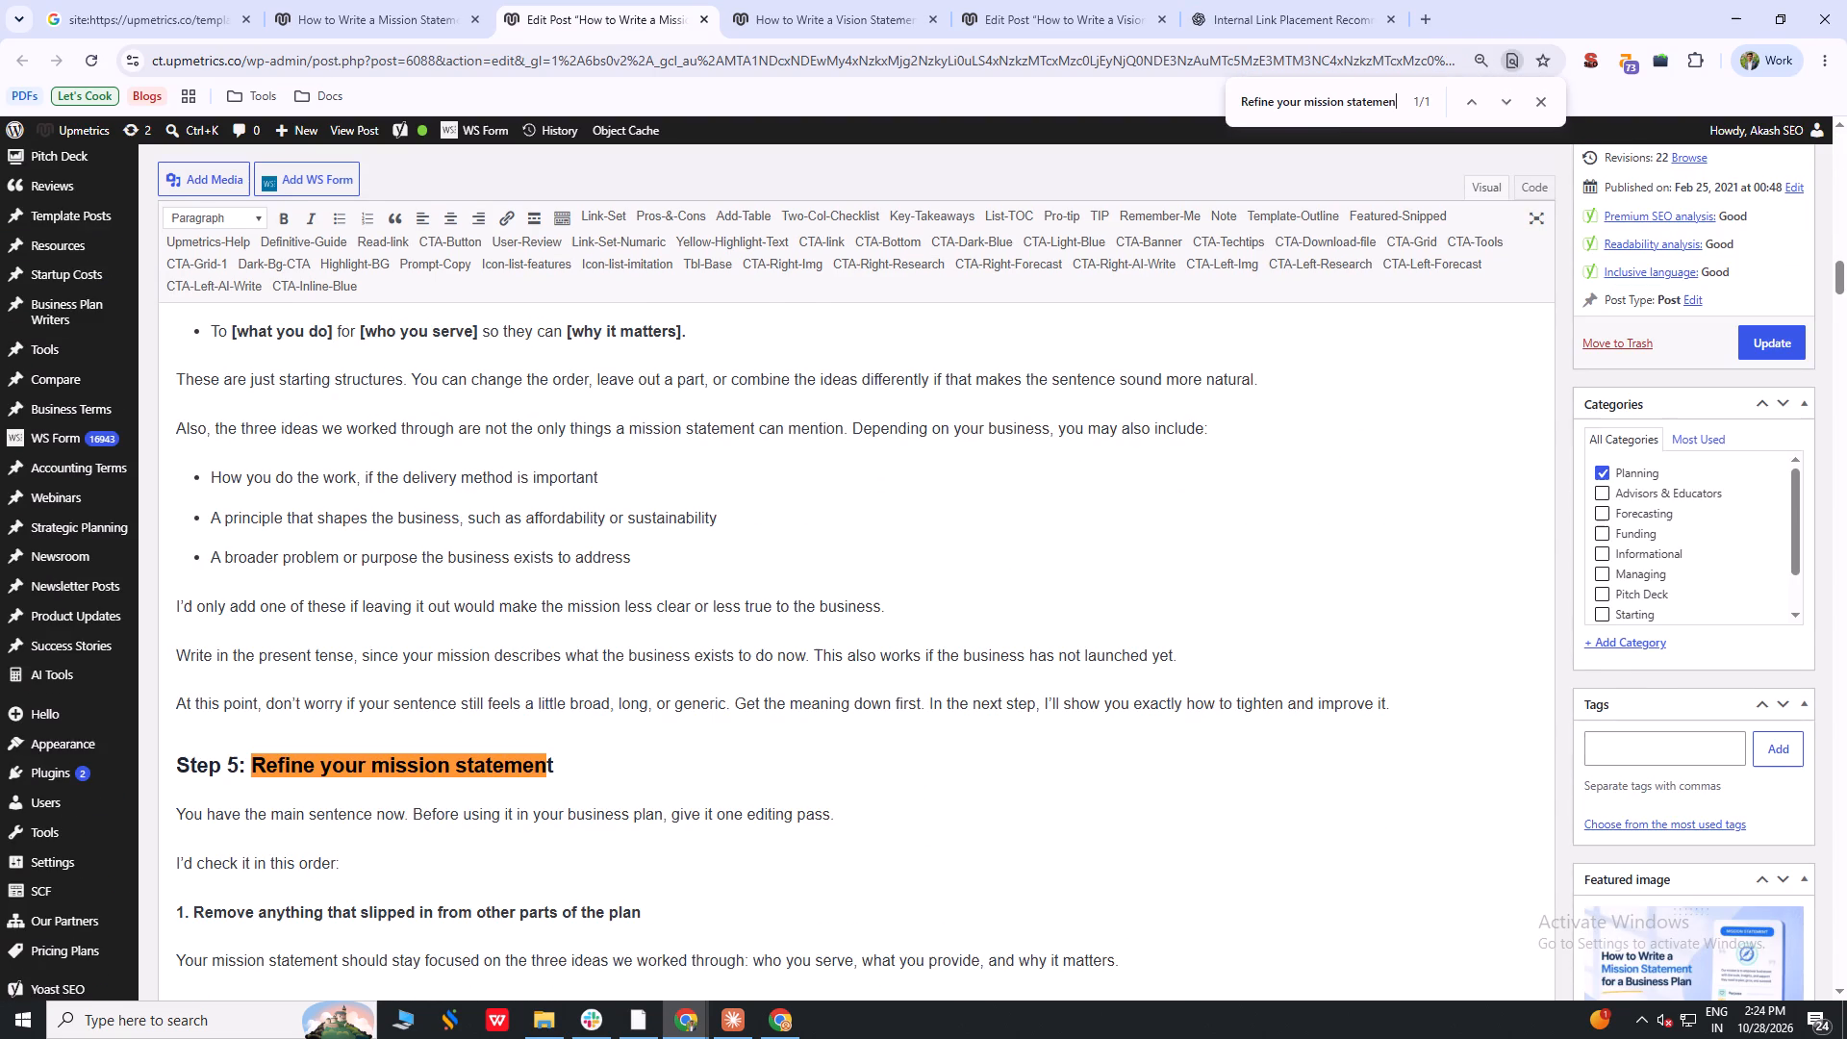
{"action": "left_click", "coordinate": [866, 700]}
{"action": "left_click", "coordinate": [1003, 700]}
{"action": "left_click", "coordinate": [1050, 700]}
{"action": "left_click", "coordinate": [1130, 702]}
{"action": "left_click", "coordinate": [1268, 702]}
{"action": "left_click", "coordinate": [1319, 701]}
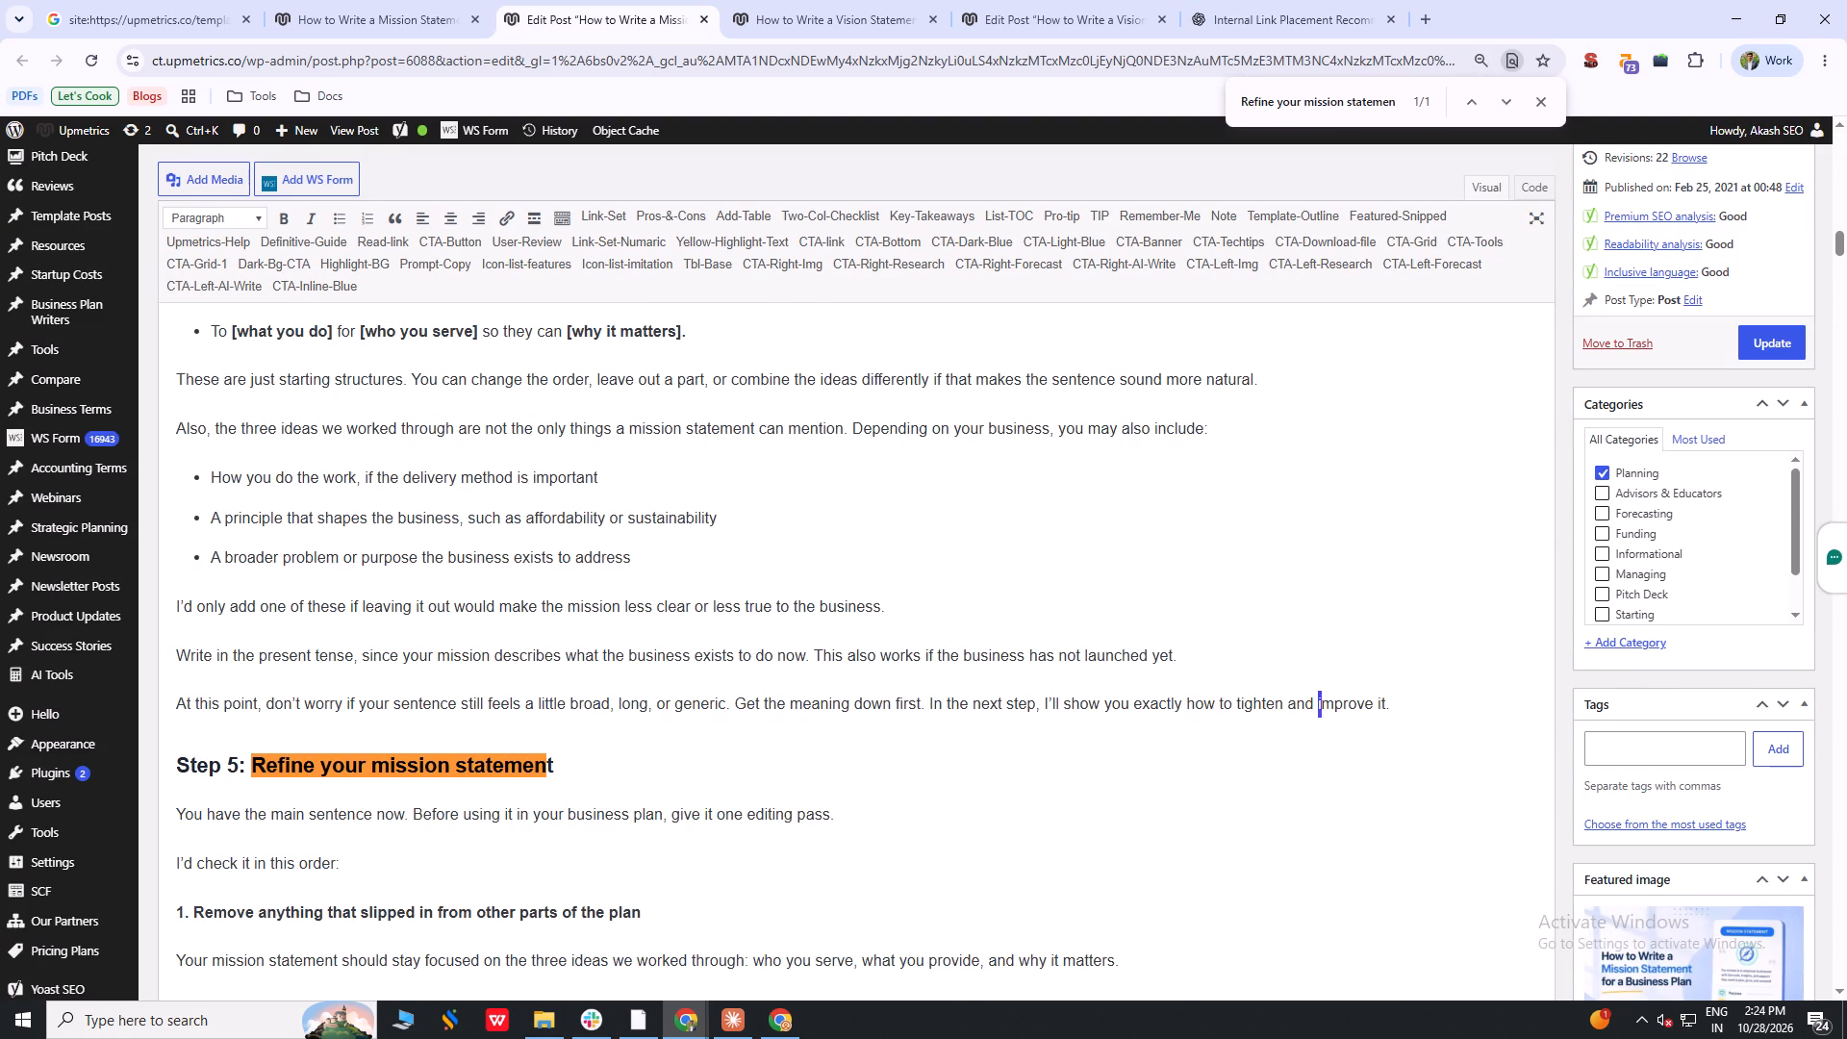
{"action": "left_click", "coordinate": [1365, 701]}
{"action": "left_click", "coordinate": [1397, 701]}
{"action": "left_click", "coordinate": [1428, 702]}
{"action": "key", "text": "Return"}
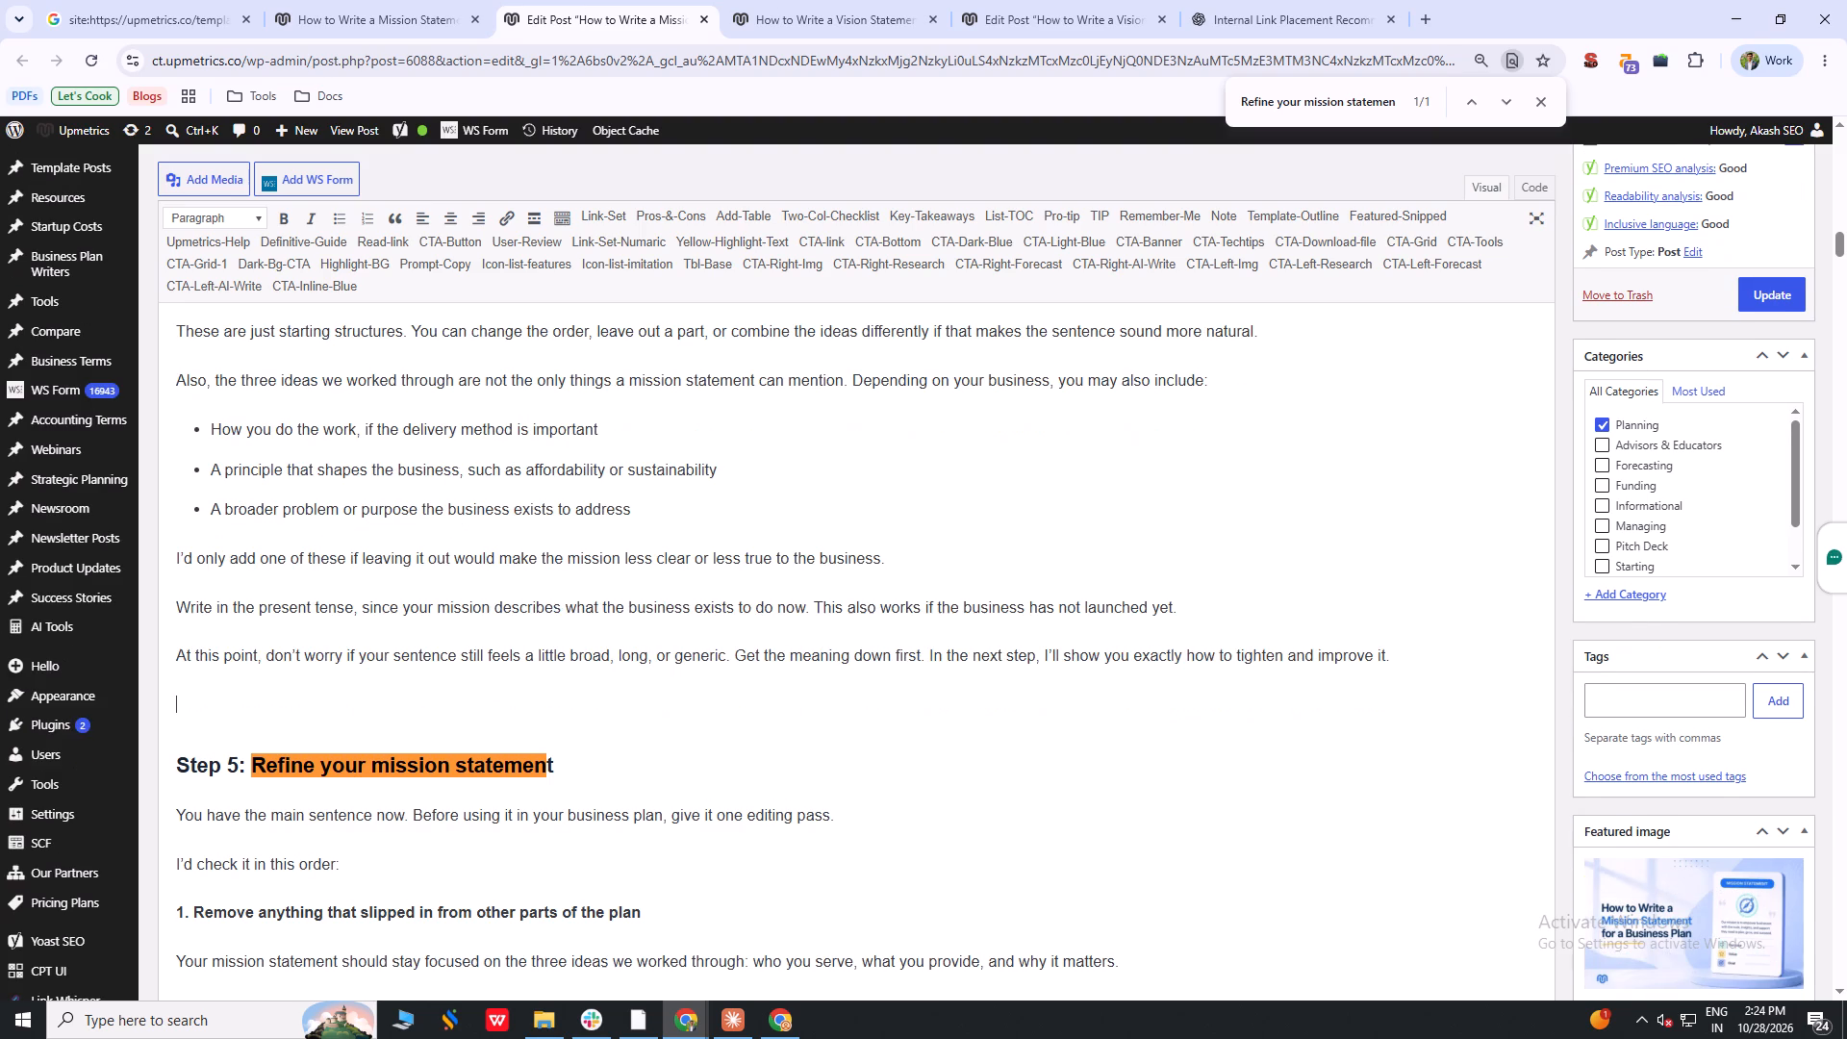
Copy ChatGPT's linked "Want a head start? Try our AI mission statement generator" suggestion in full and paste it into the empty paragraph.
{"action": "left_click", "coordinate": [1270, 0]}
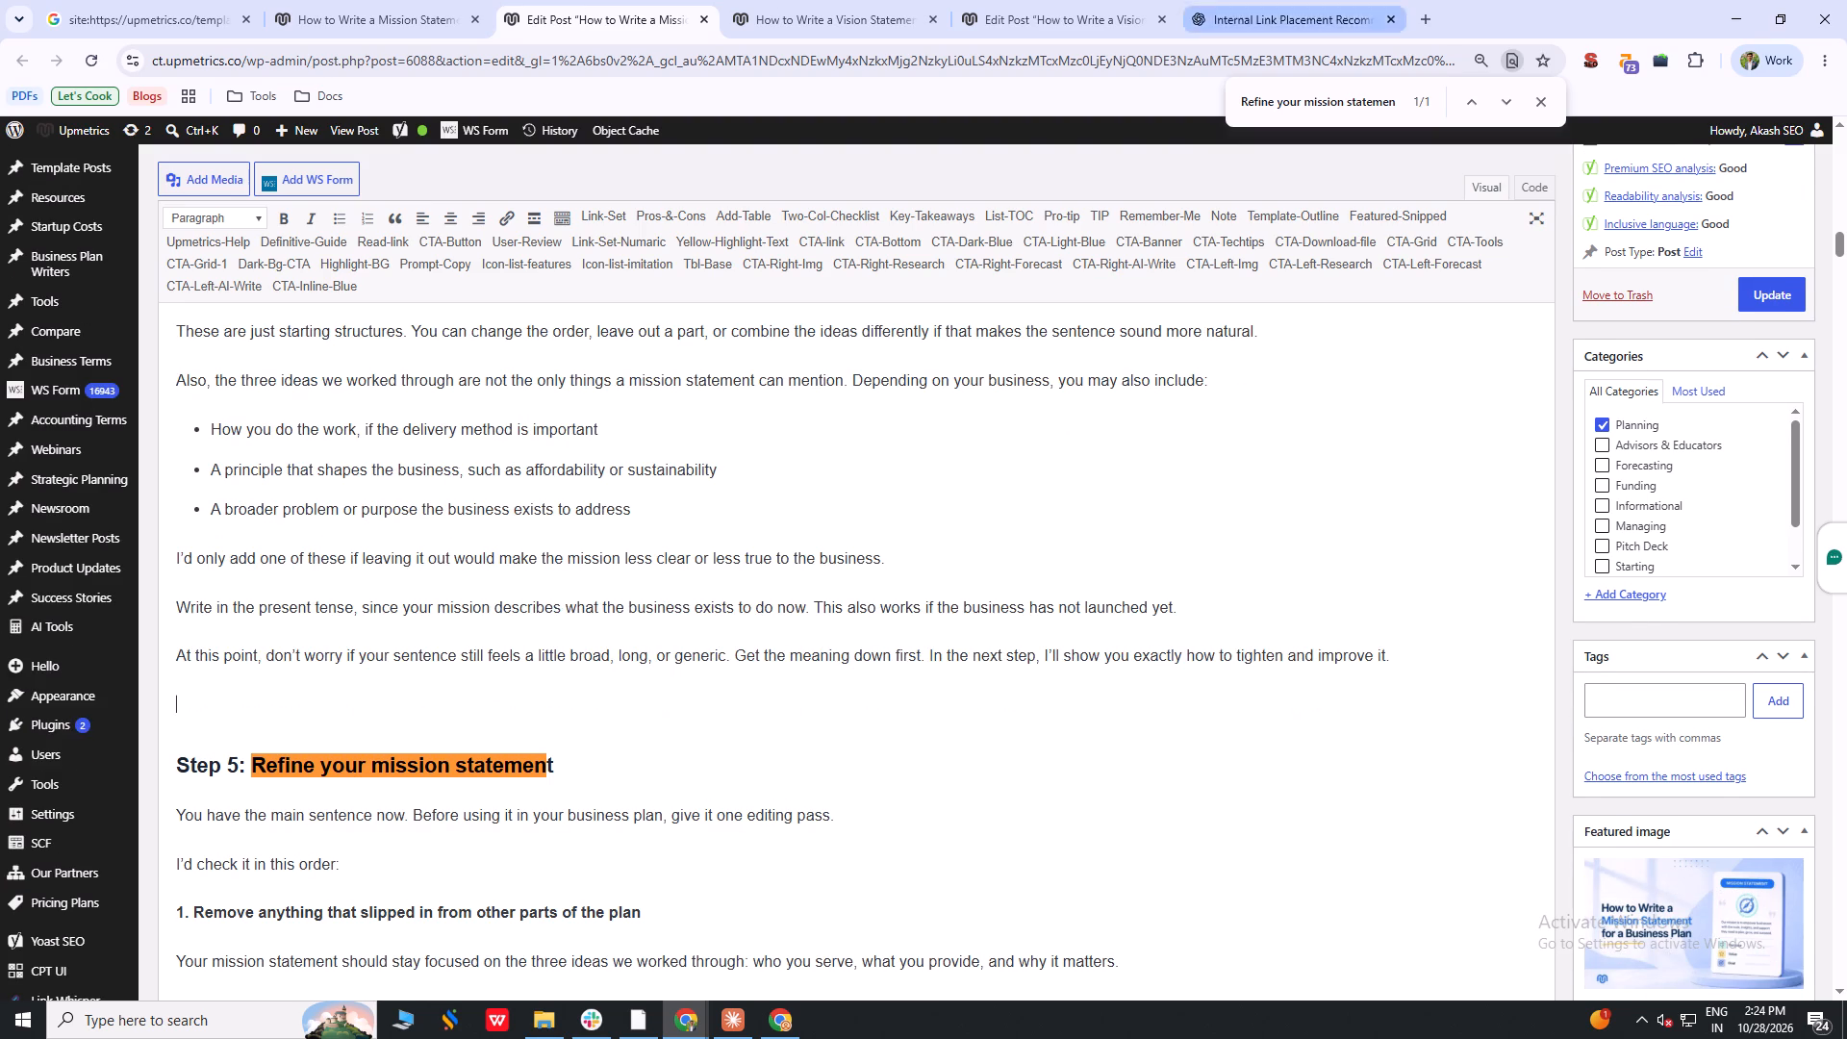
{"action": "left_click_drag", "start_coordinate": [753, 464], "coordinate": [932, 478]}
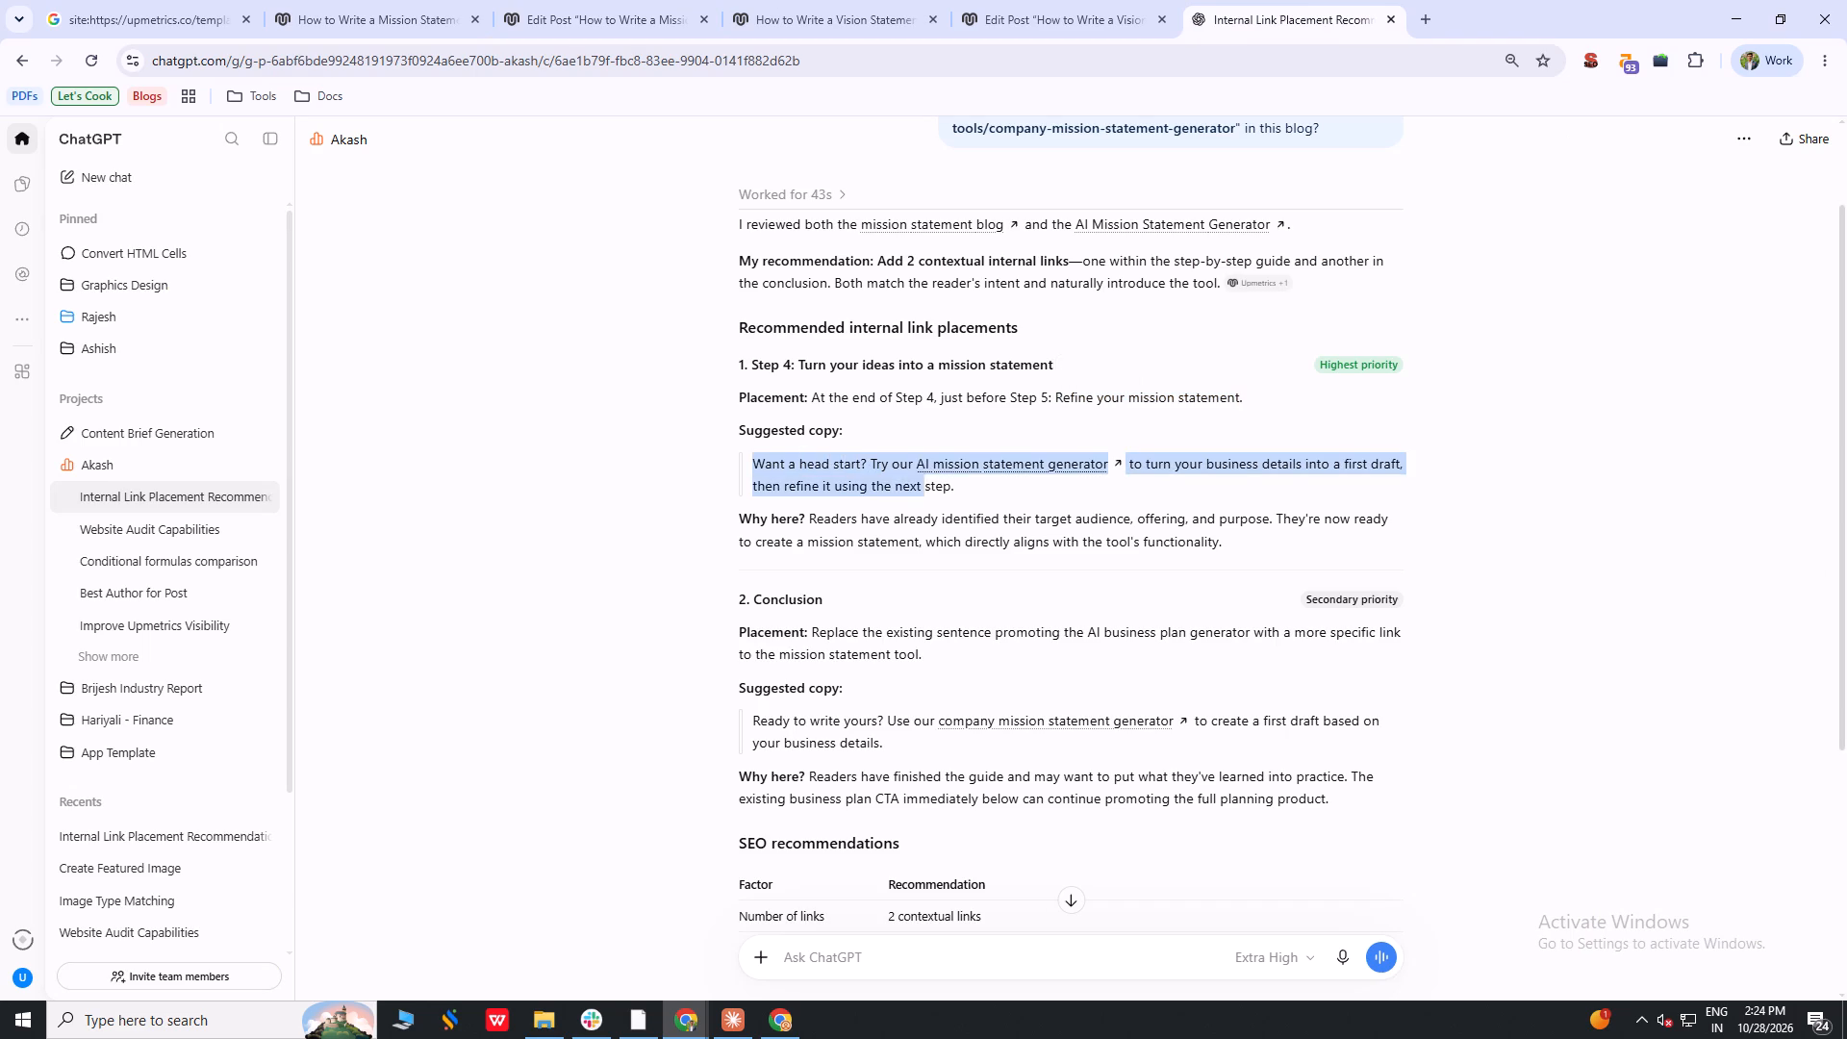
{"action": "left_click_drag", "start_coordinate": [932, 478], "coordinate": [973, 480]}
{"action": "key", "text": "ctrl+c"}
{"action": "key", "text": "ctrl+c"}
{"action": "key", "text": "ctrl+c"}
{"action": "key", "text": "ctrl+c"}
{"action": "key", "text": "ctrl+c"}
{"action": "key", "text": "ctrl+c"}
{"action": "key", "text": "ctrl+c"}
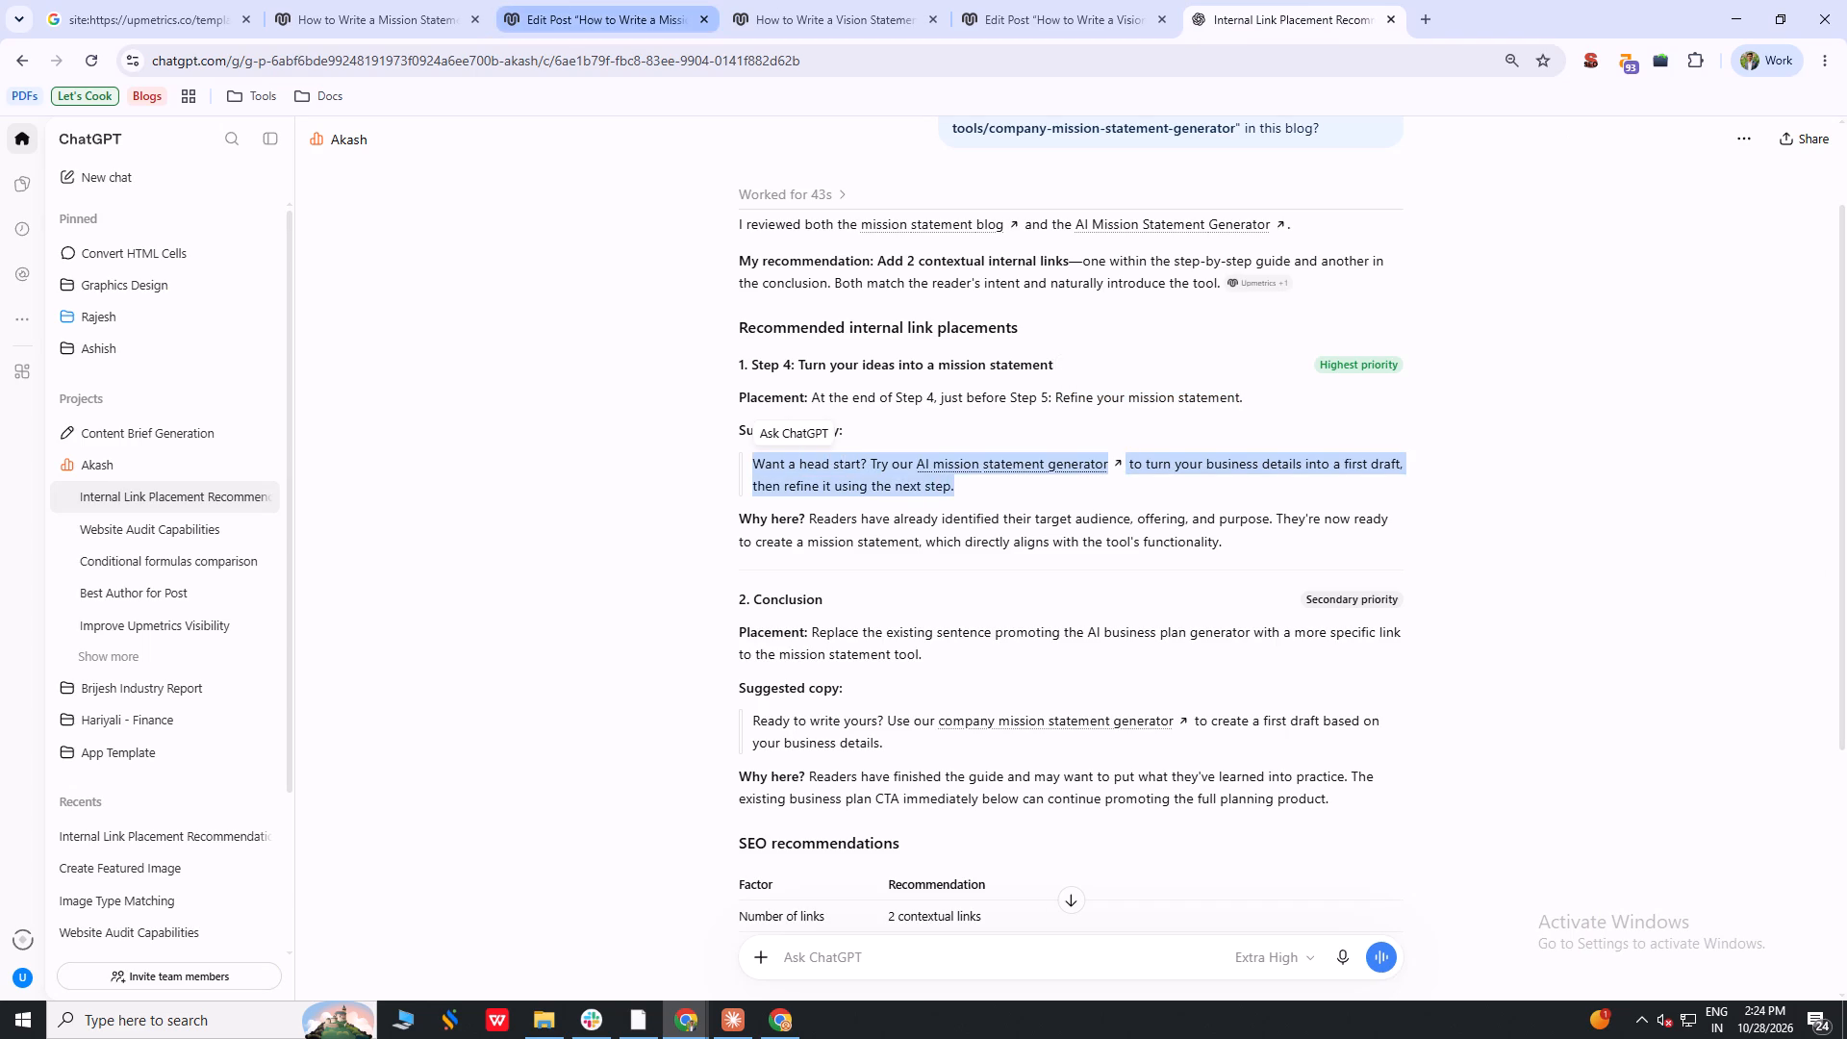
{"action": "key", "text": "ctrl+c"}
{"action": "key", "text": "ctrl+c"}
{"action": "key", "text": "ctrl+c"}
{"action": "left_click", "coordinate": [577, 0]}
{"action": "key", "text": "ctrl+v"}
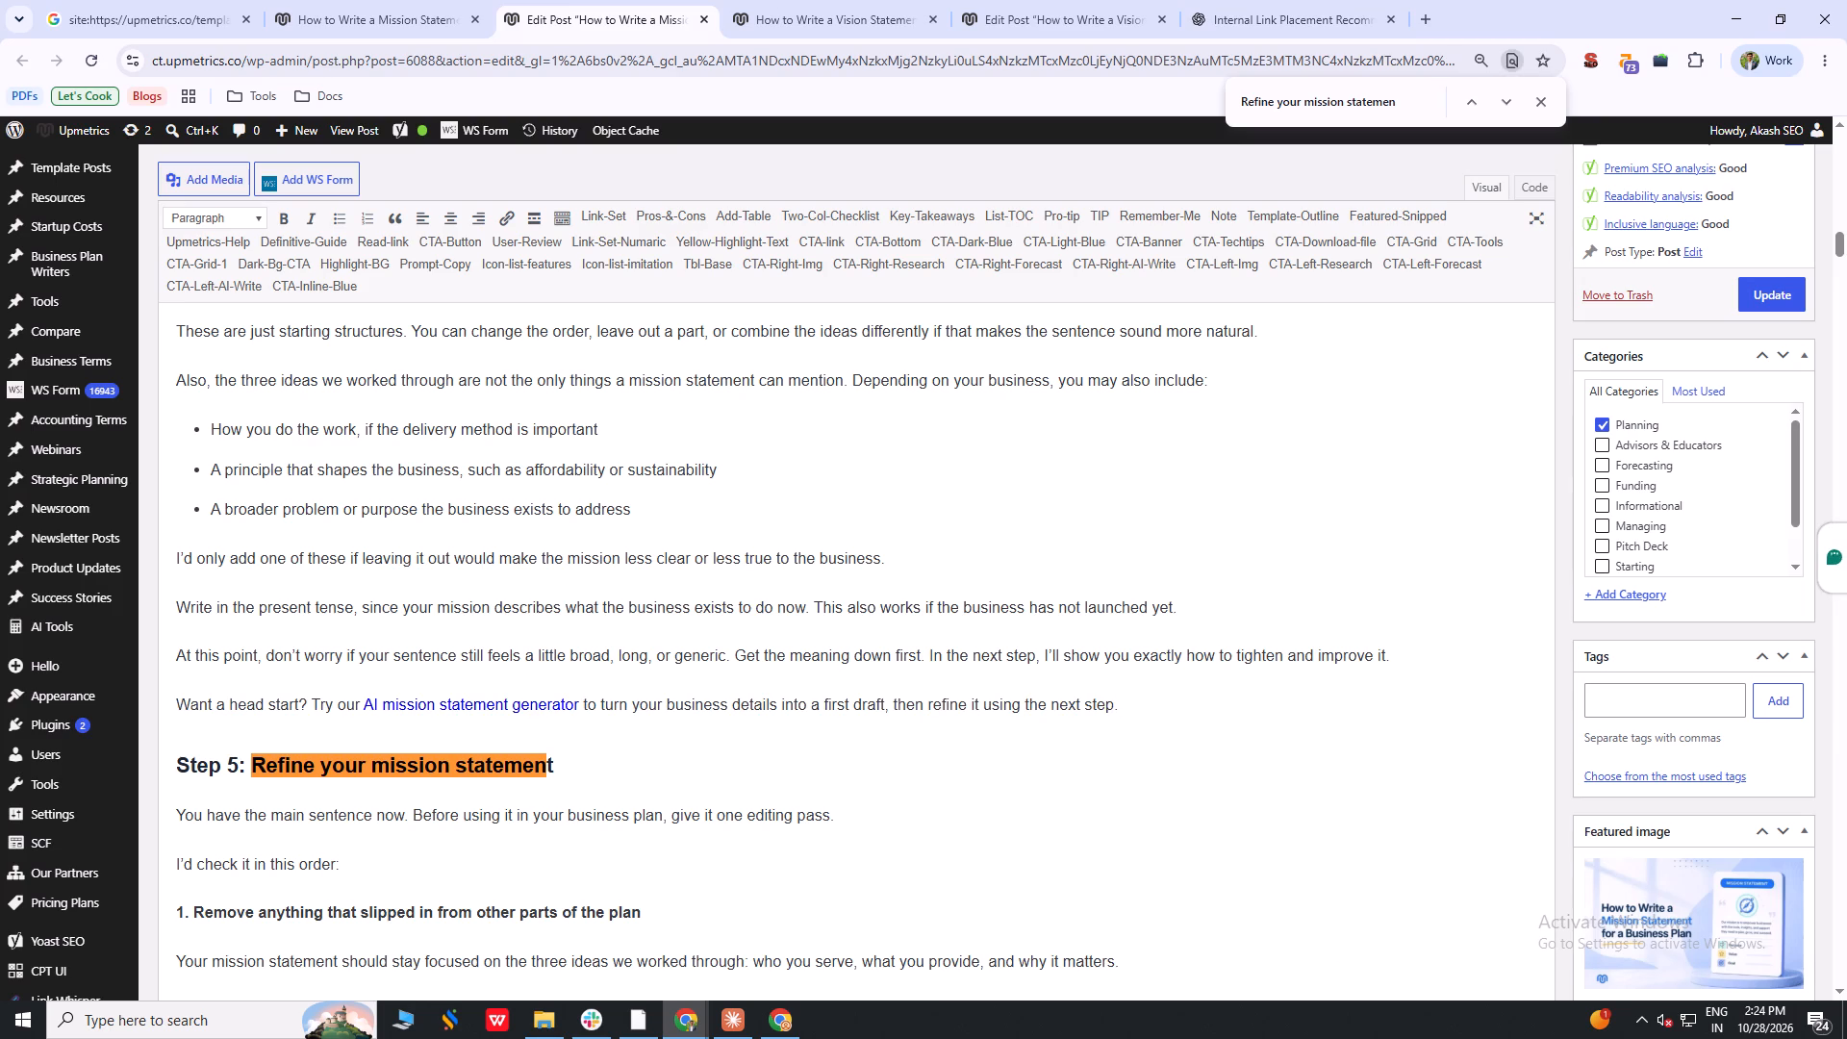
Inspect the pasted AI mission statement generator link, first in the visual editor and then in the post's HTML code.
{"action": "left_click", "coordinate": [468, 714]}
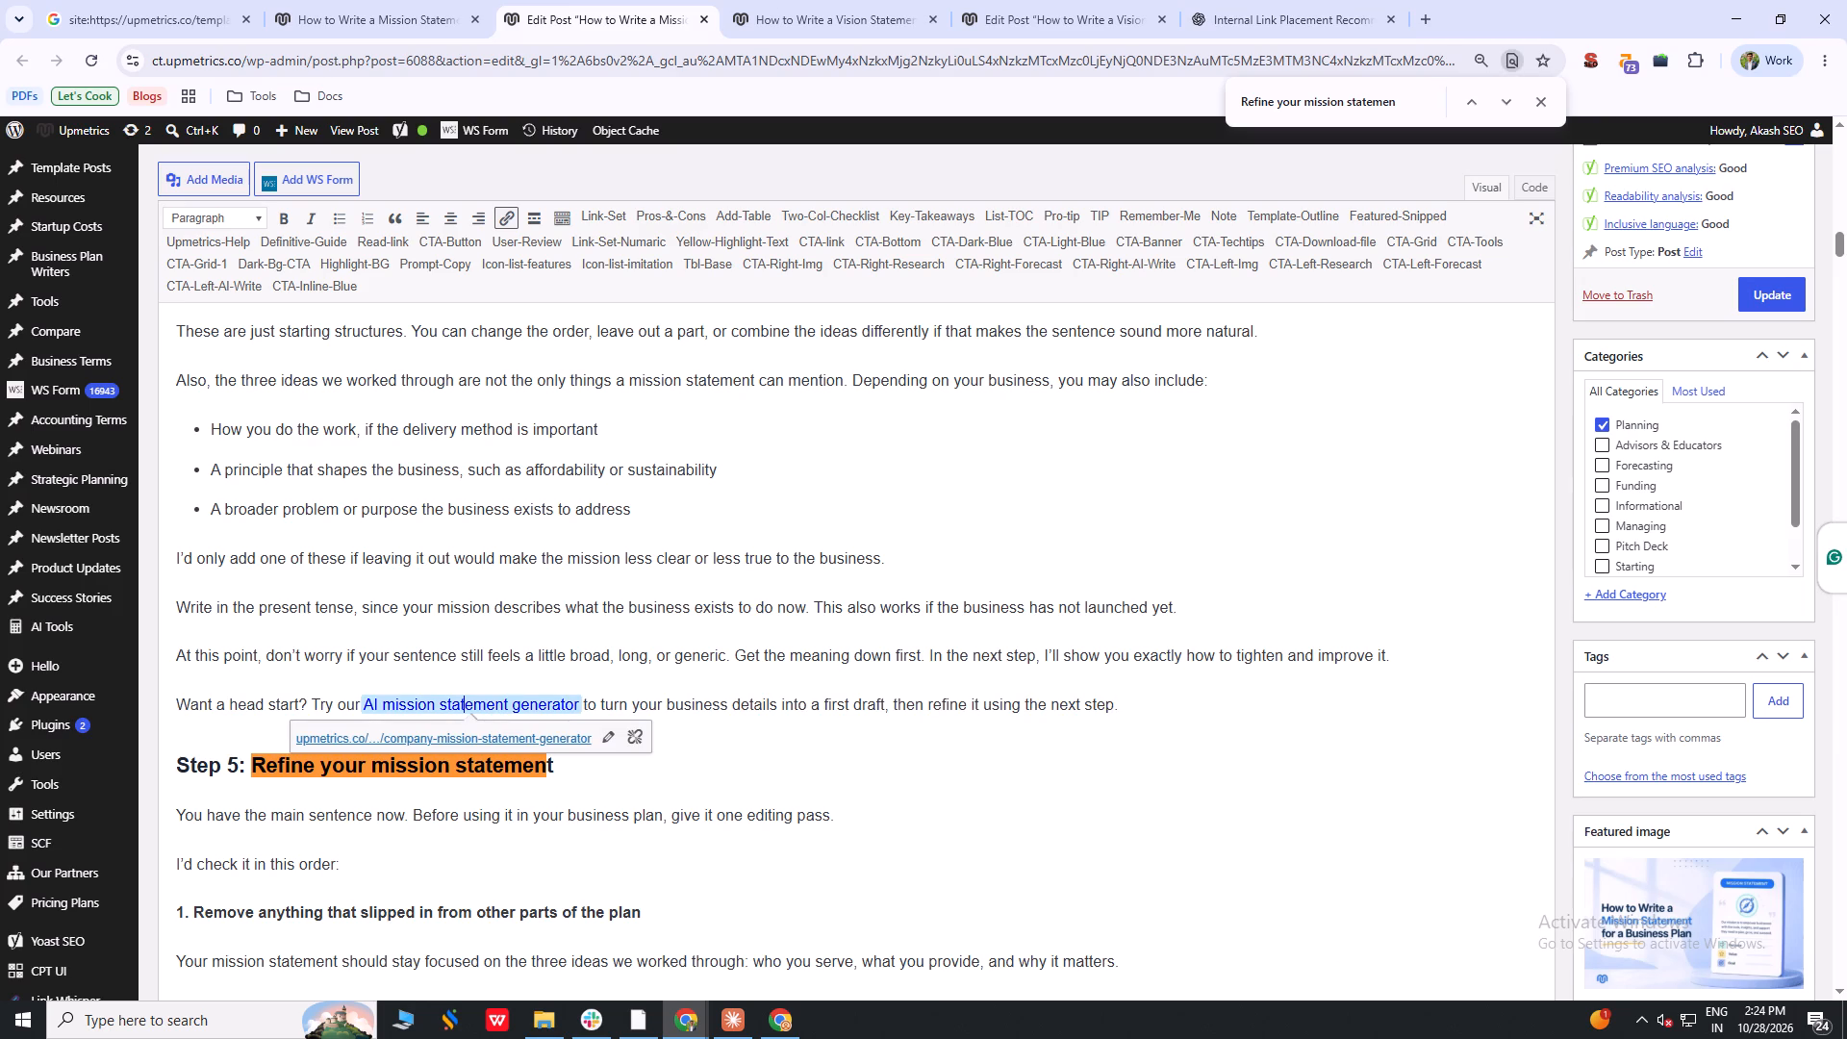
{"action": "left_click", "coordinate": [528, 699]}
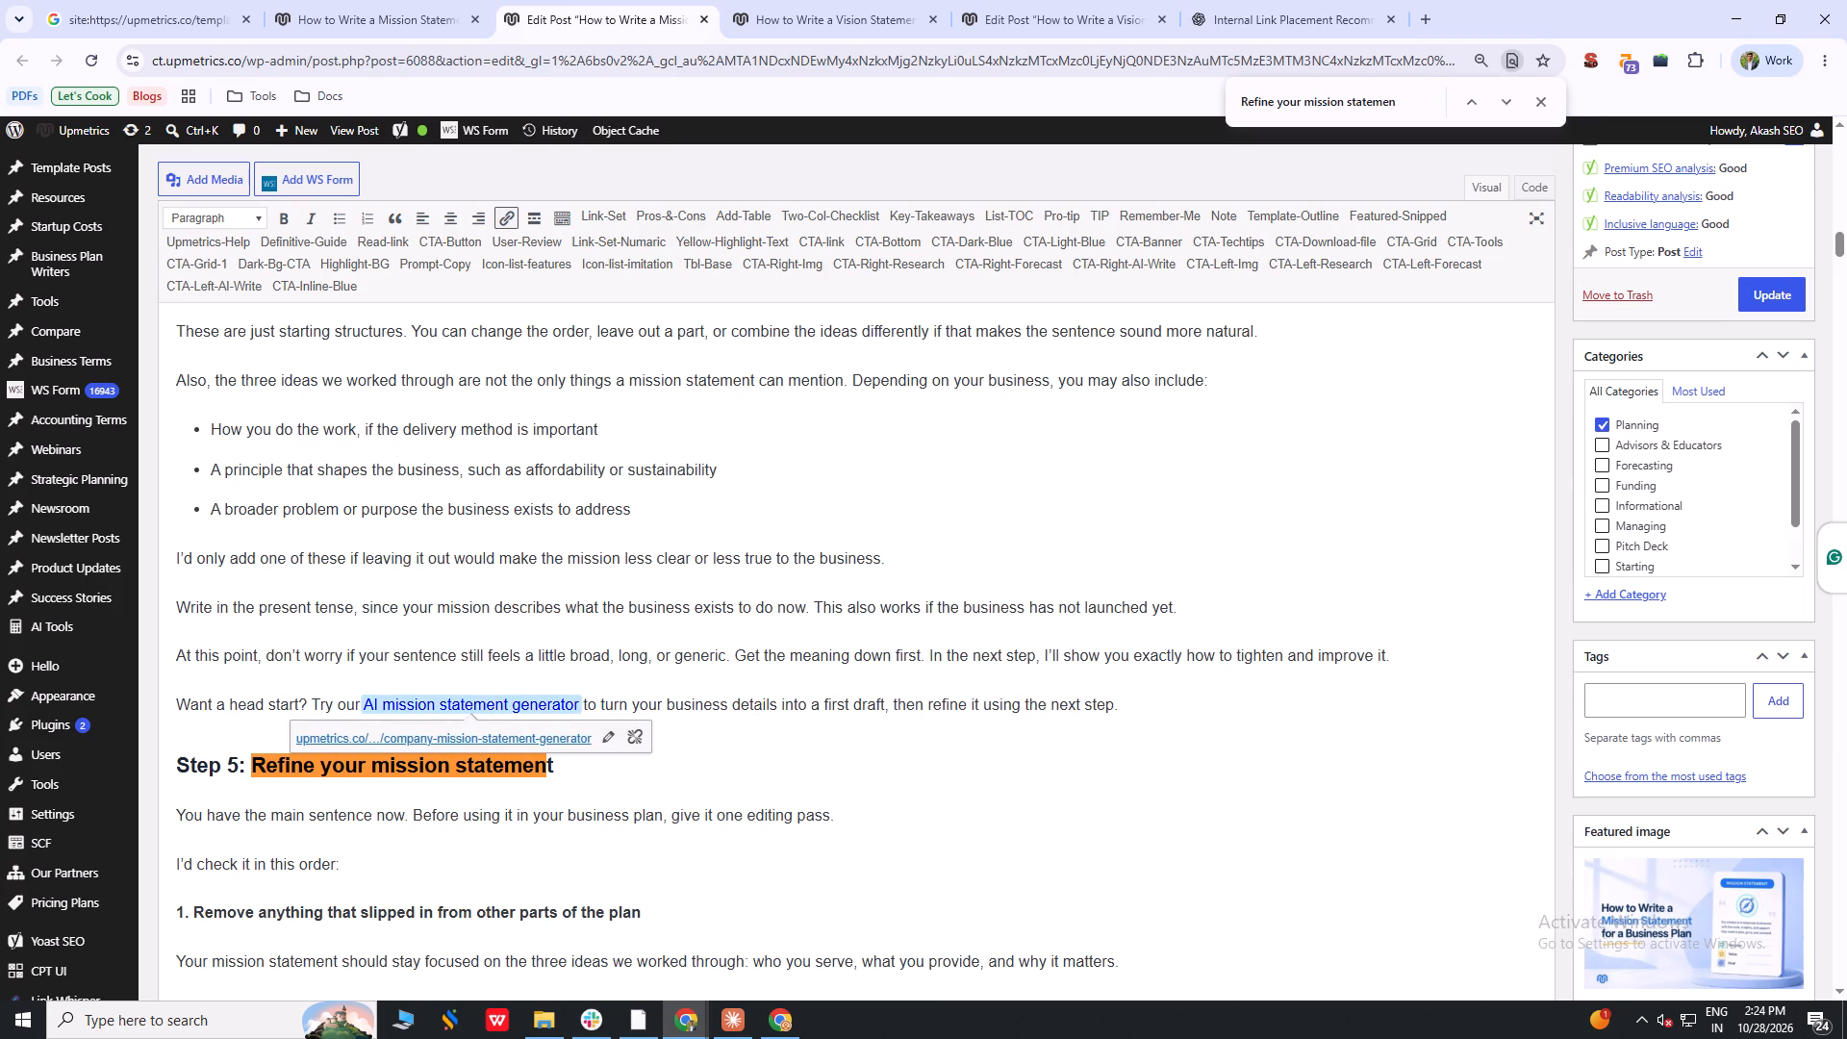
{"action": "left_click", "coordinate": [581, 701]}
{"action": "left_click", "coordinate": [550, 707]}
{"action": "left_click", "coordinate": [650, 704]}
{"action": "left_click", "coordinate": [879, 704]}
{"action": "left_click", "coordinate": [1047, 704]}
{"action": "left_click", "coordinate": [1113, 704]}
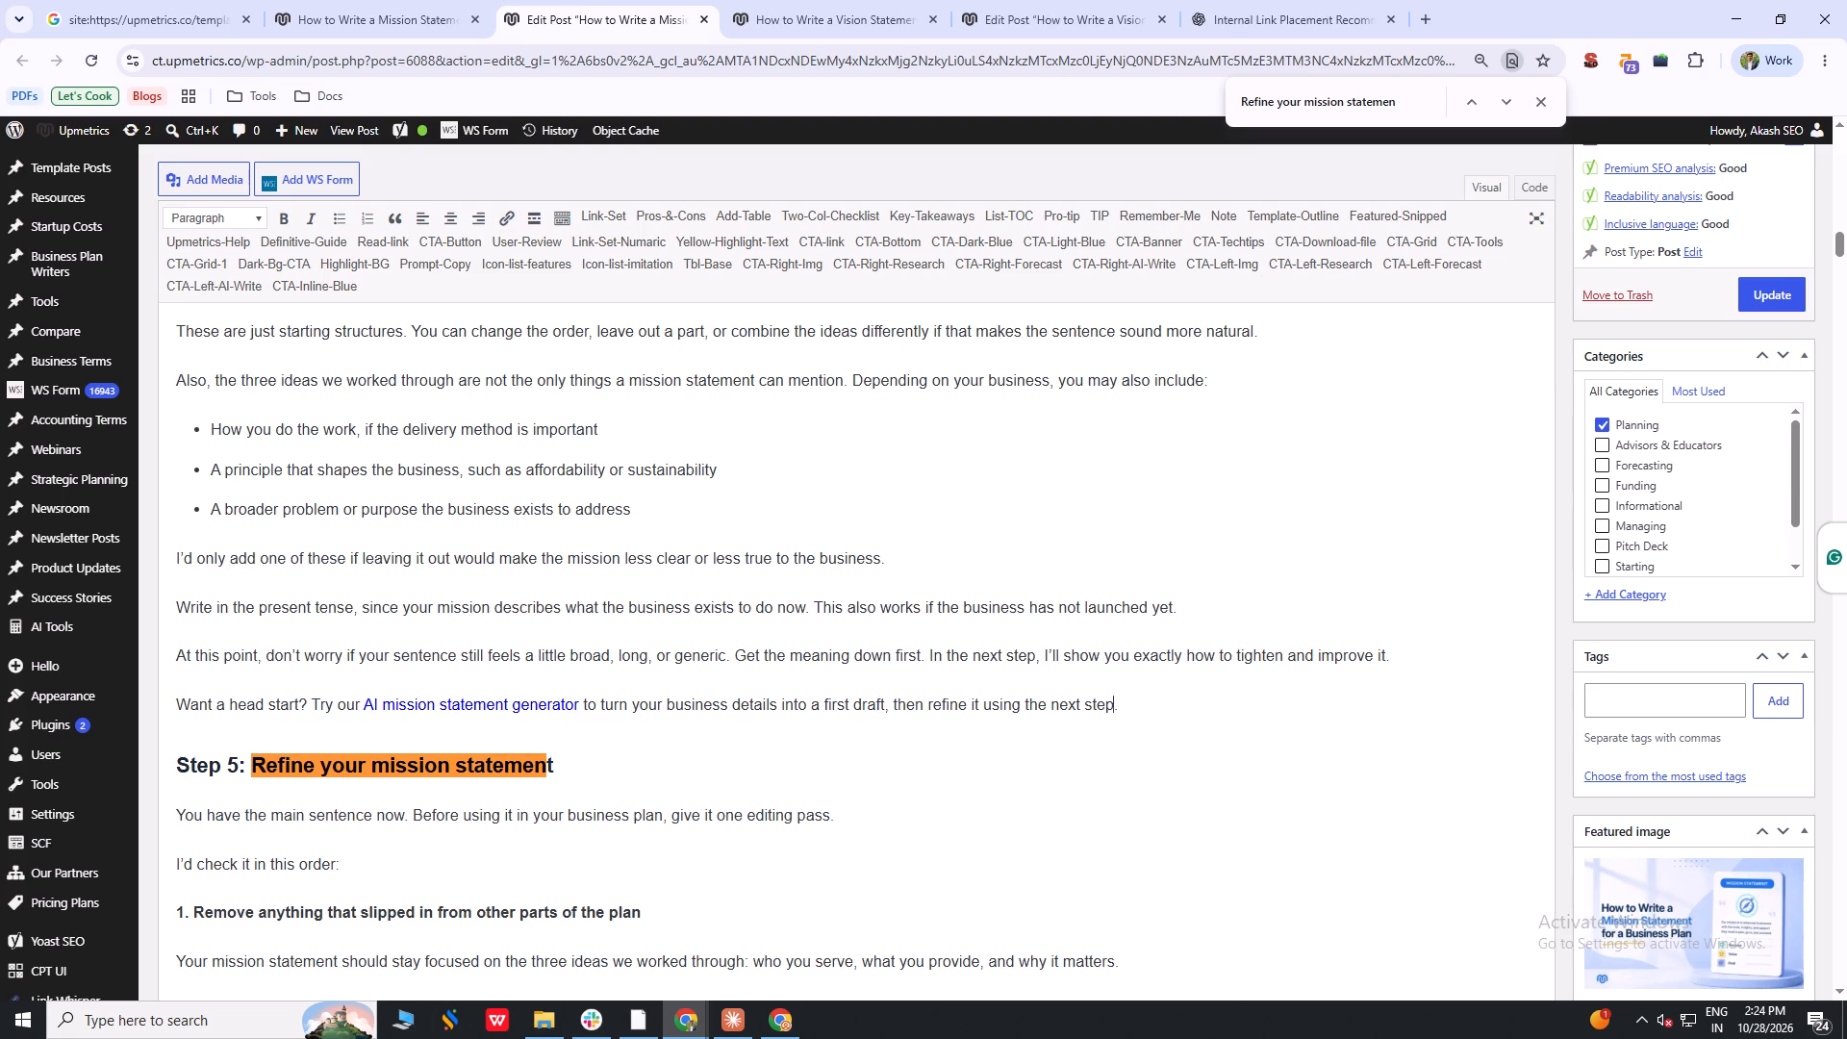
{"action": "left_click_drag", "start_coordinate": [298, 713], "coordinate": [493, 710]}
{"action": "left_click", "coordinate": [1528, 186]}
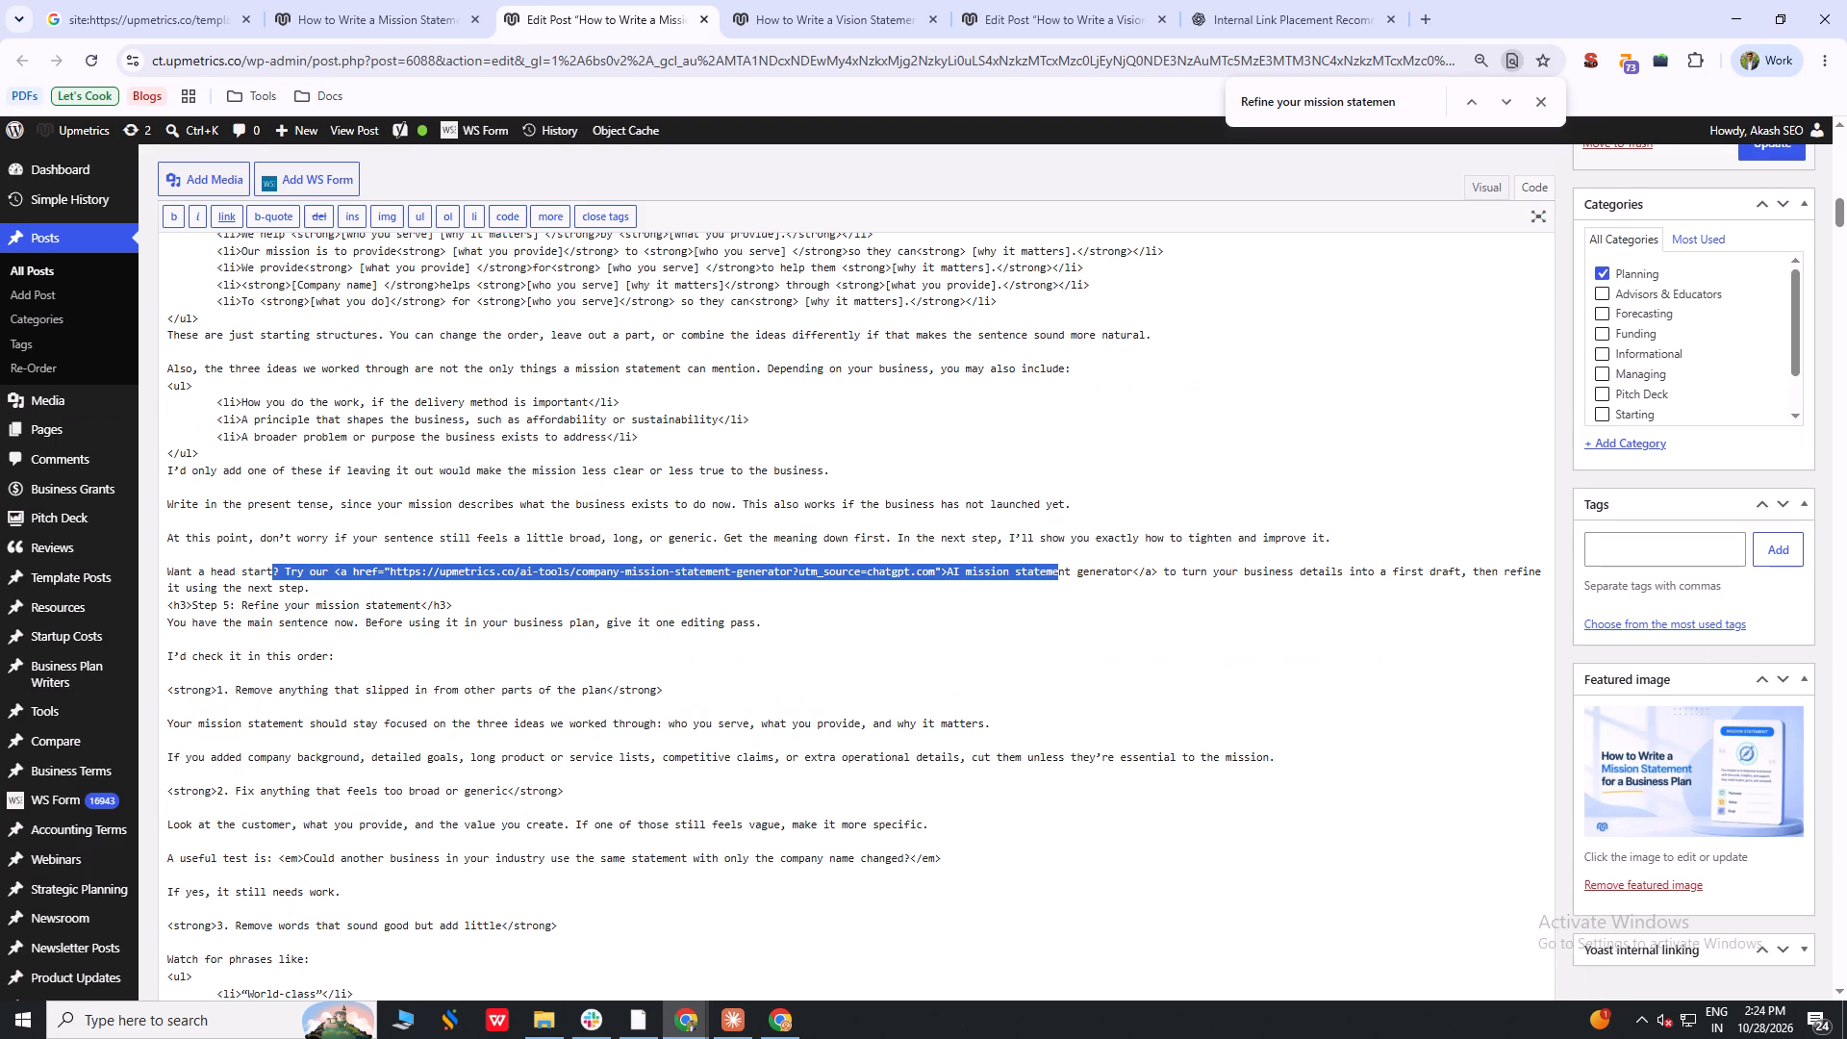
{"action": "left_click", "coordinate": [387, 596]}
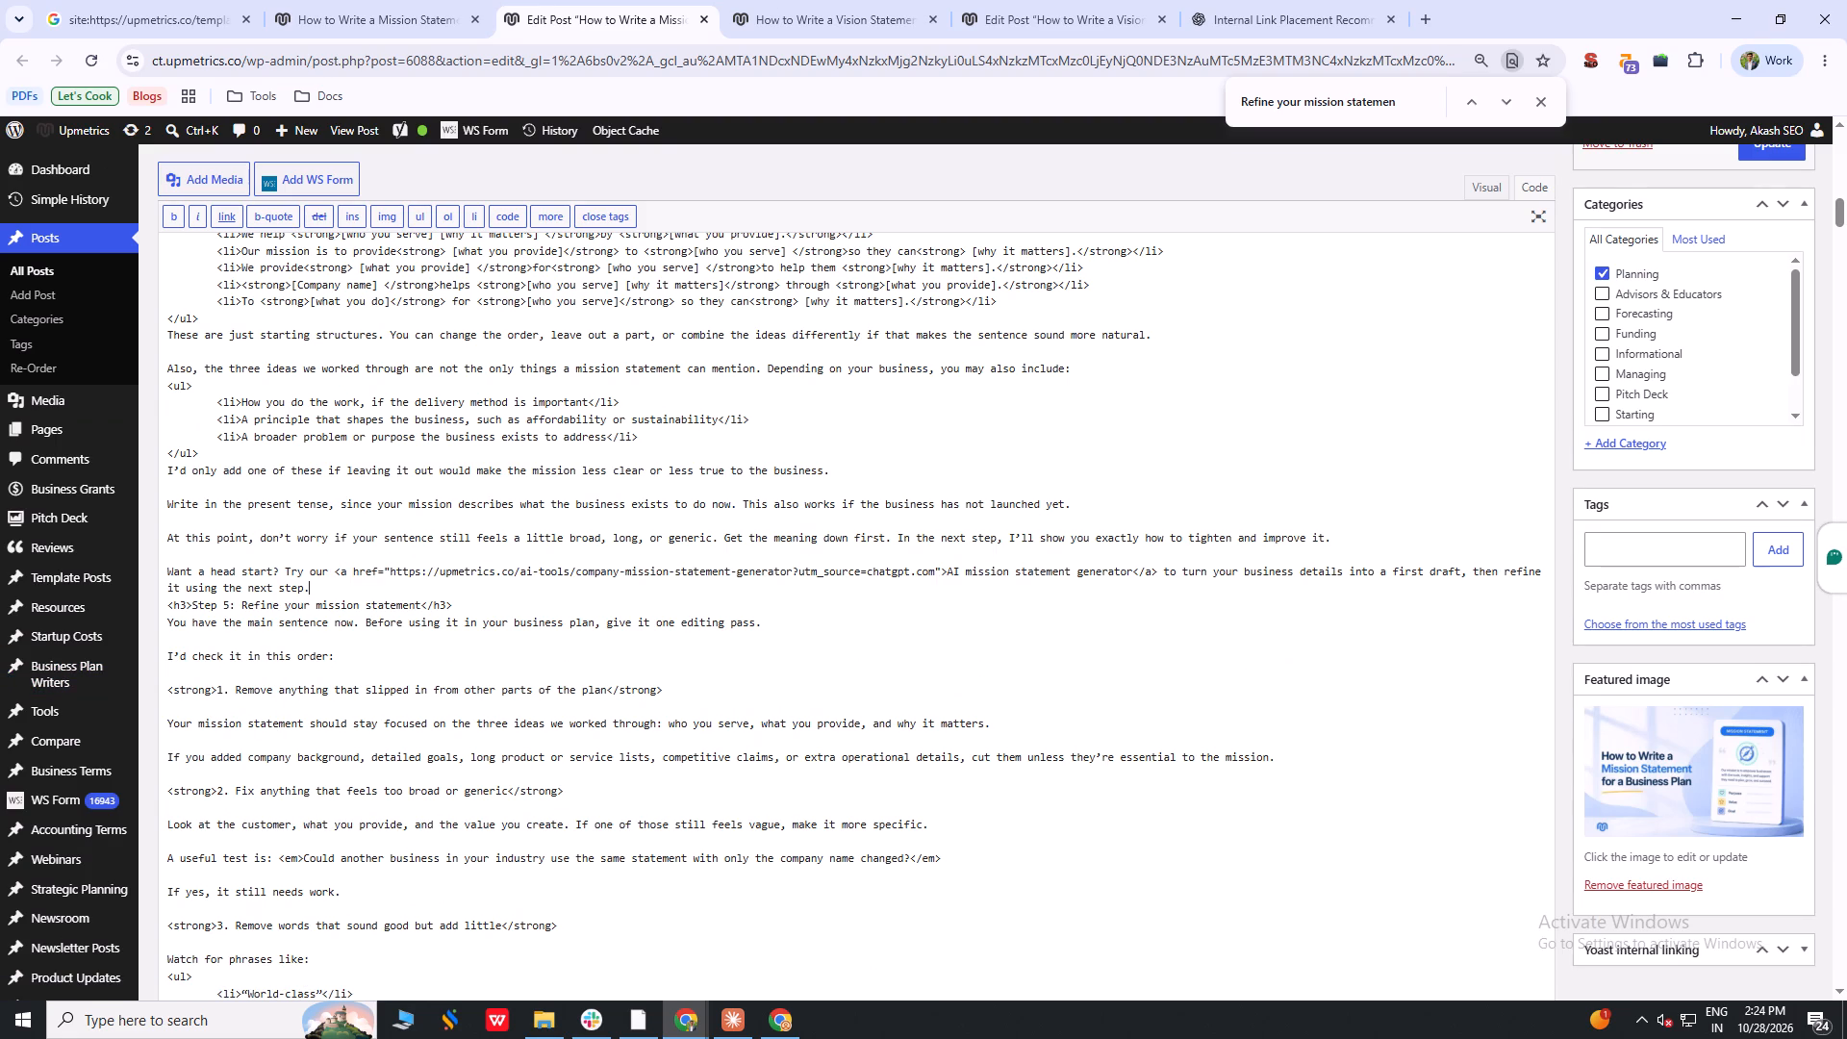
Reopen the closed company mission statement generator tool page.
{"action": "left_click", "coordinate": [1303, 0]}
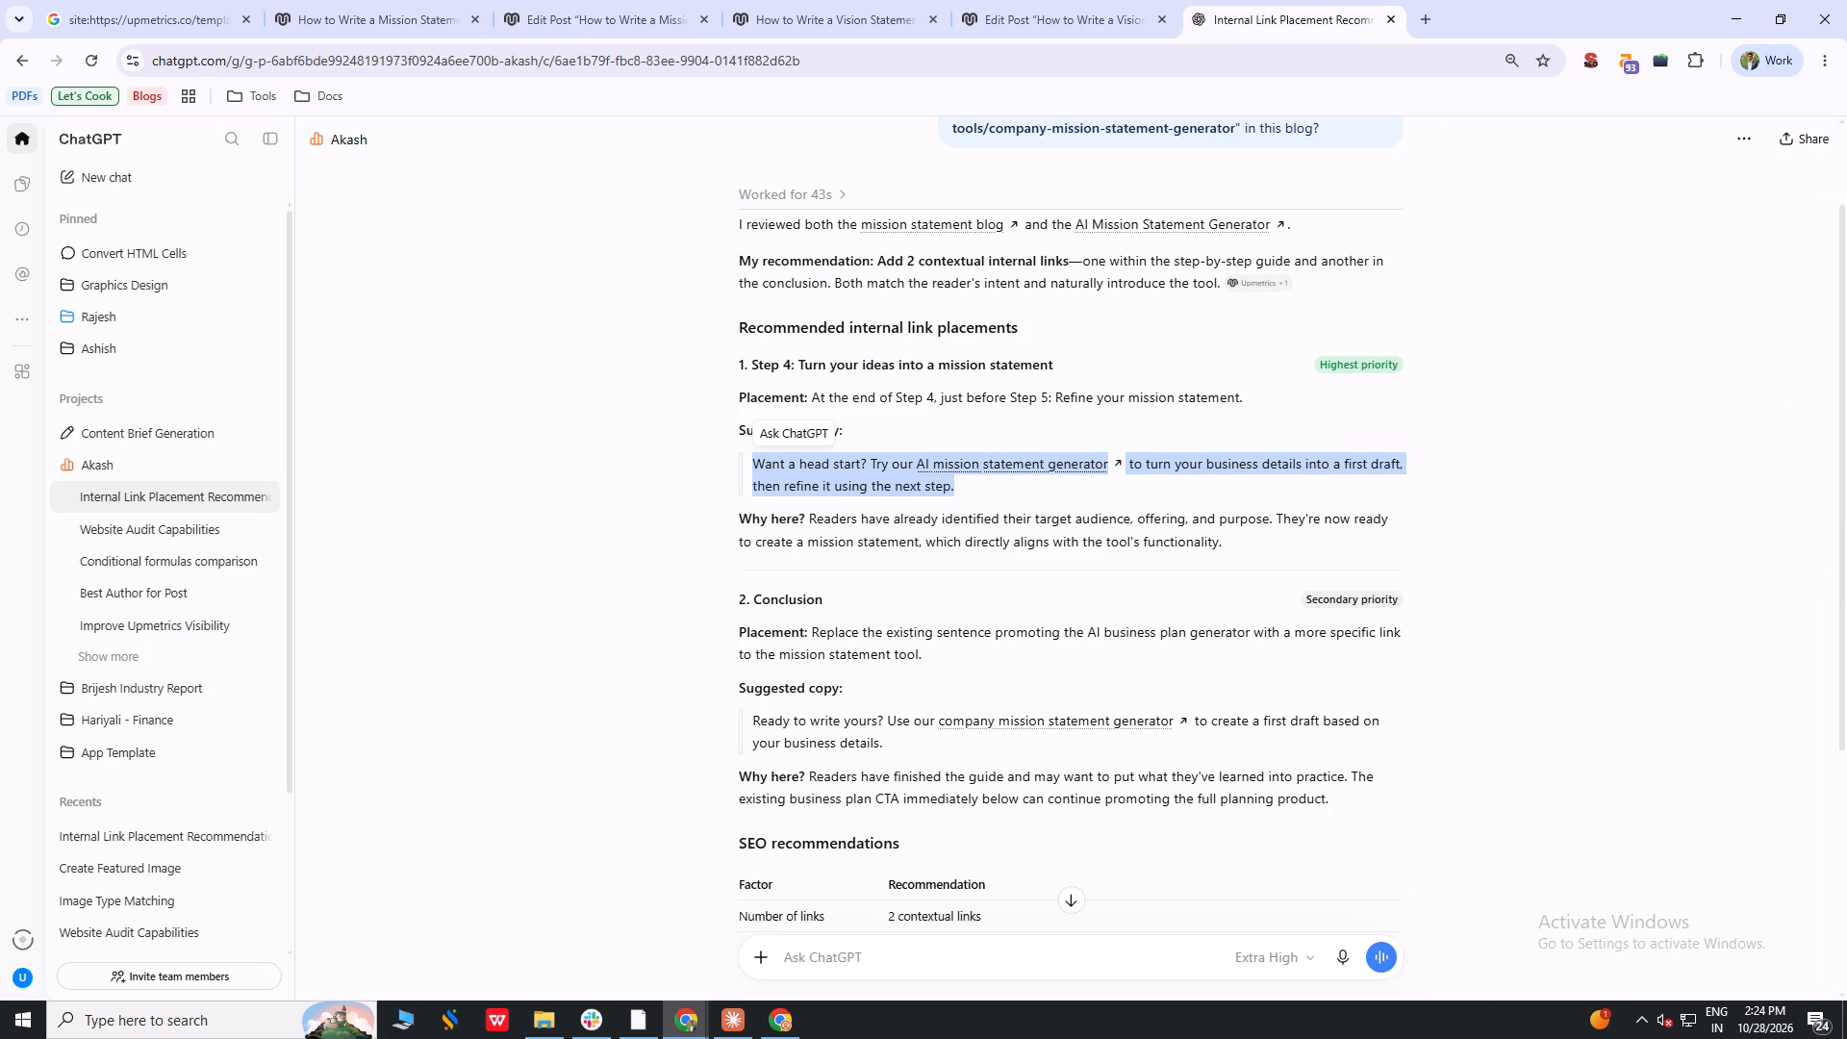
{"action": "left_click", "coordinate": [1110, 0]}
{"action": "left_click", "coordinate": [1434, 13]}
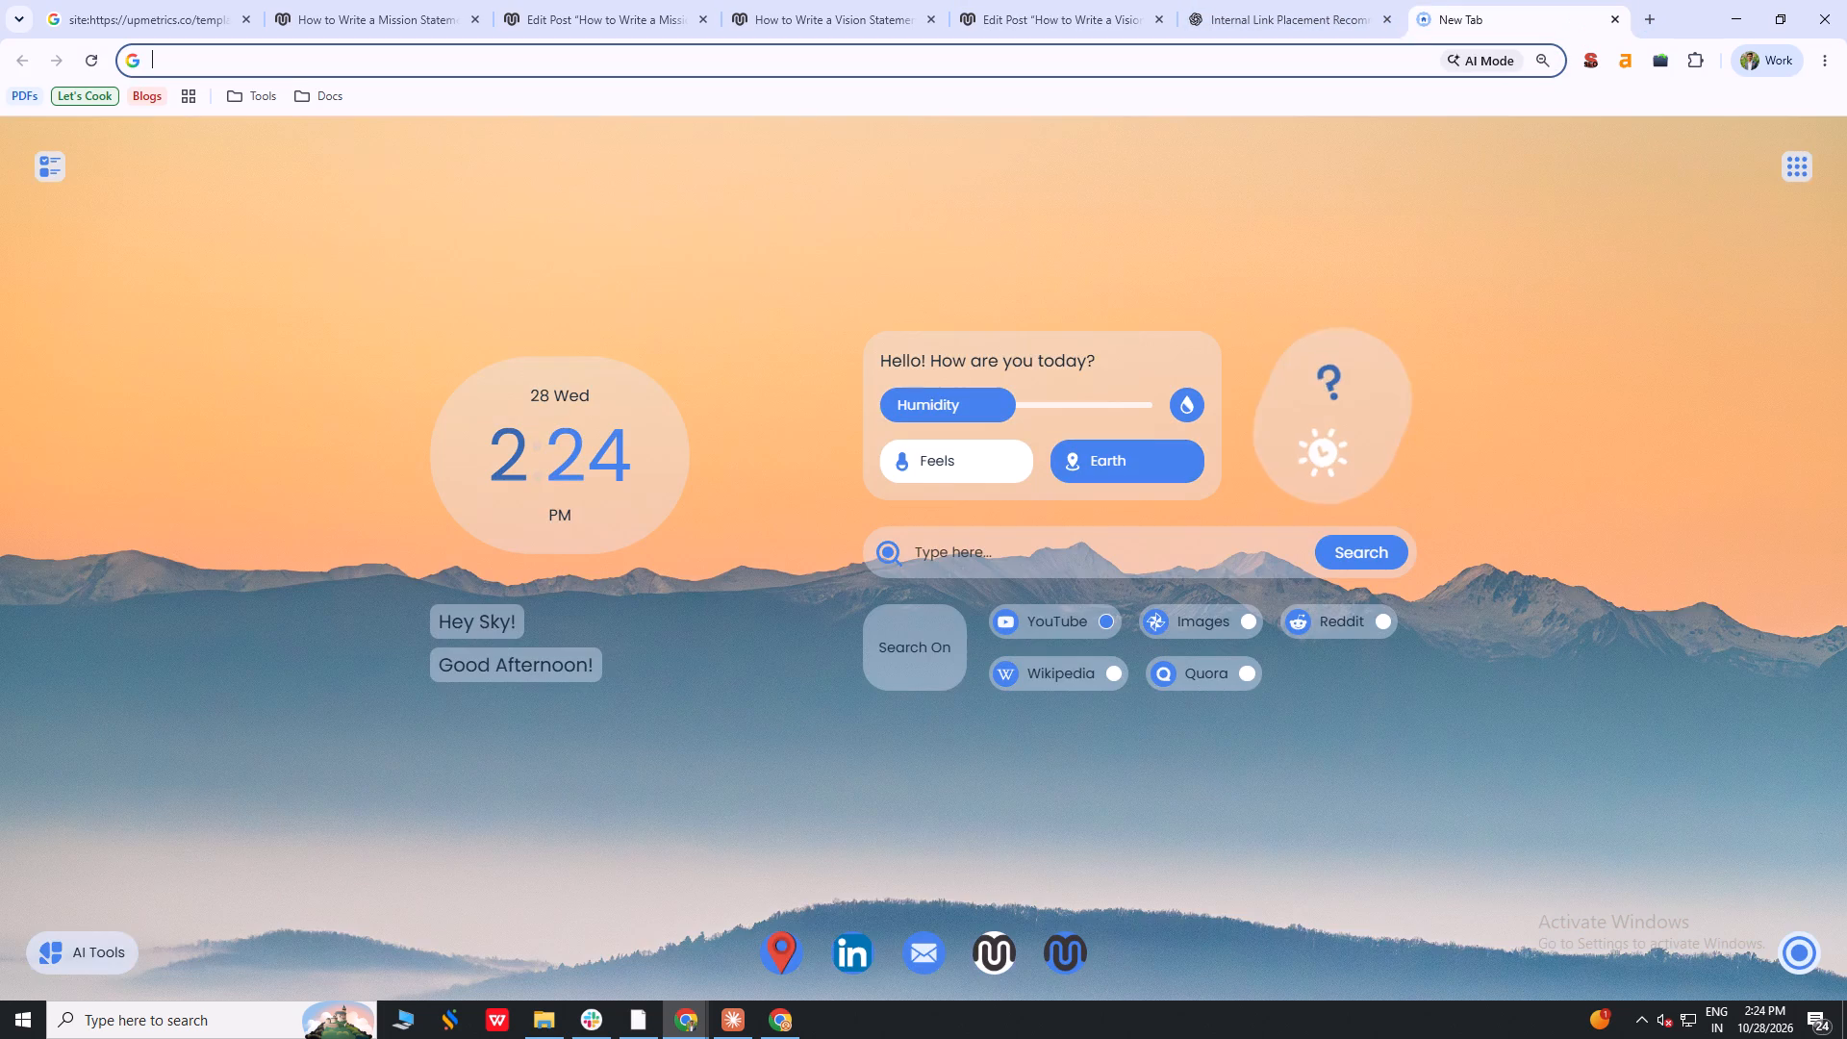
{"action": "key", "text": "ctrl+shift+t"}
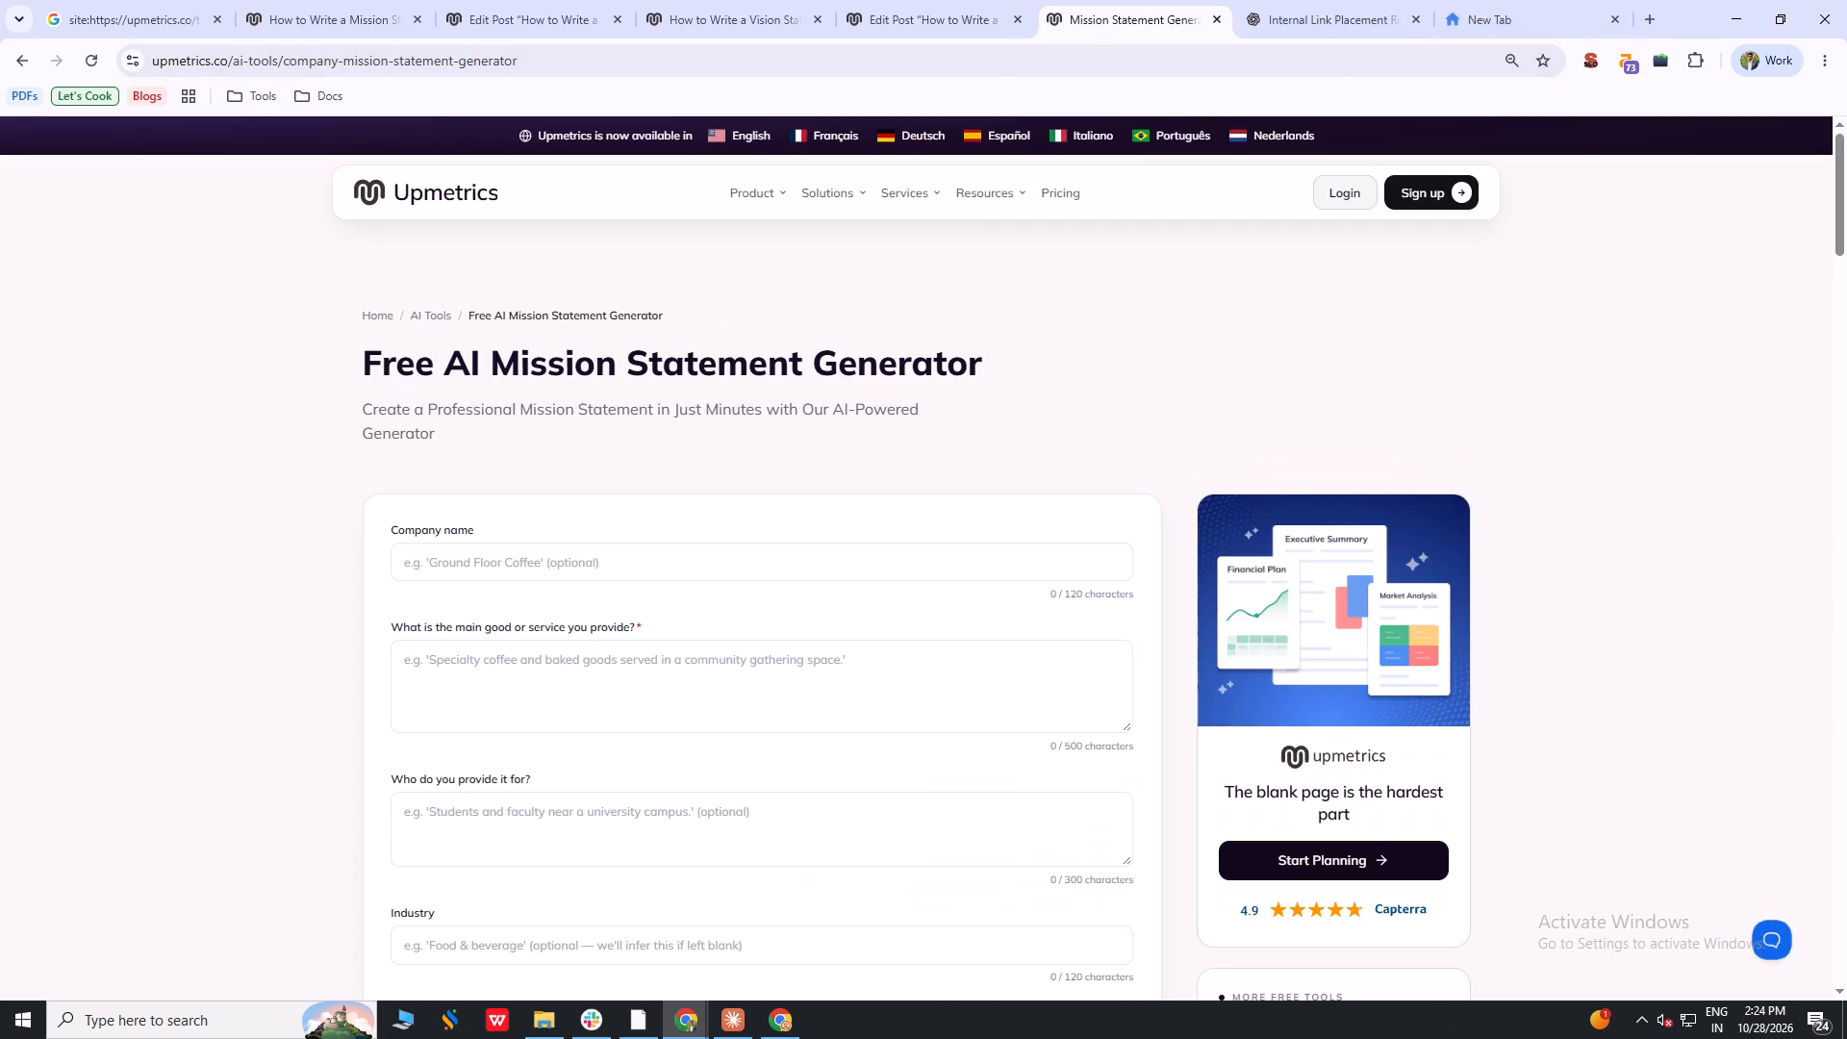
{"action": "left_click_drag", "start_coordinate": [304, 60], "coordinate": [594, 50]}
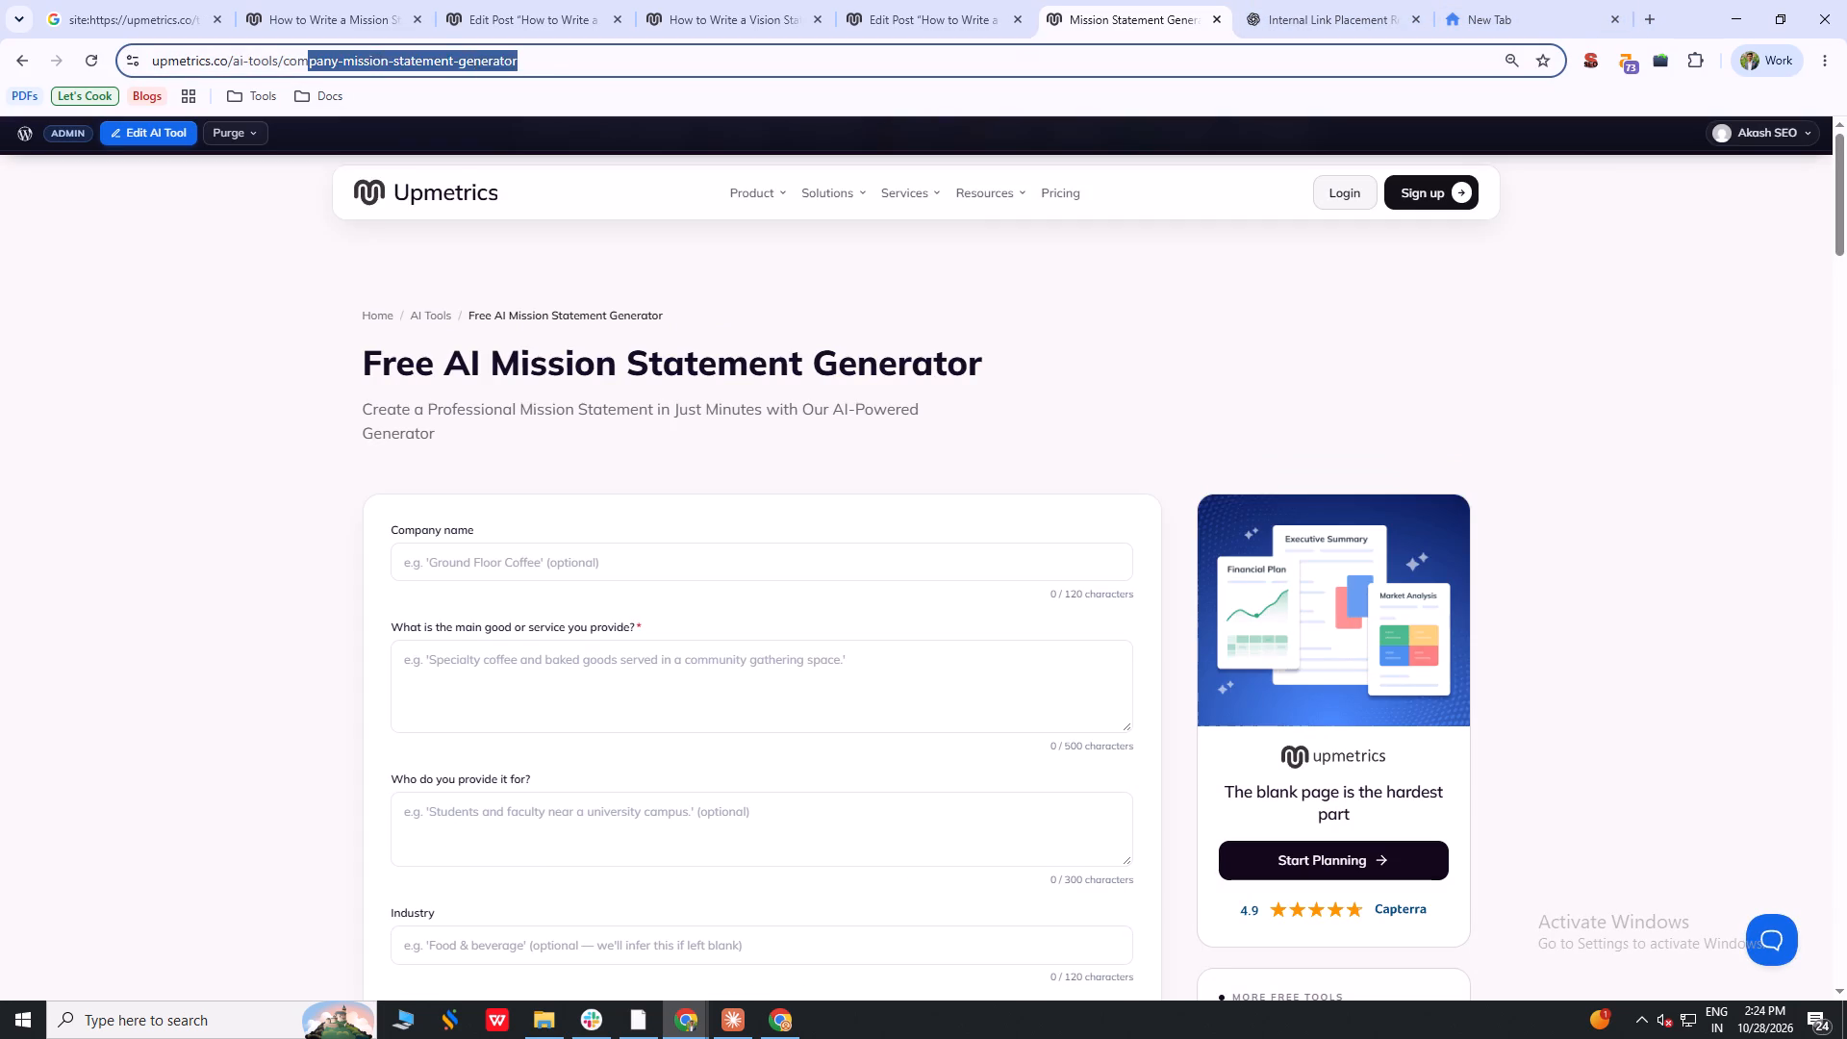
{"action": "left_click", "coordinate": [594, 50]}
Display the tool page's SEO summary and copy "Mission Statement Generator" from its title.
{"action": "left_click", "coordinate": [1592, 63]}
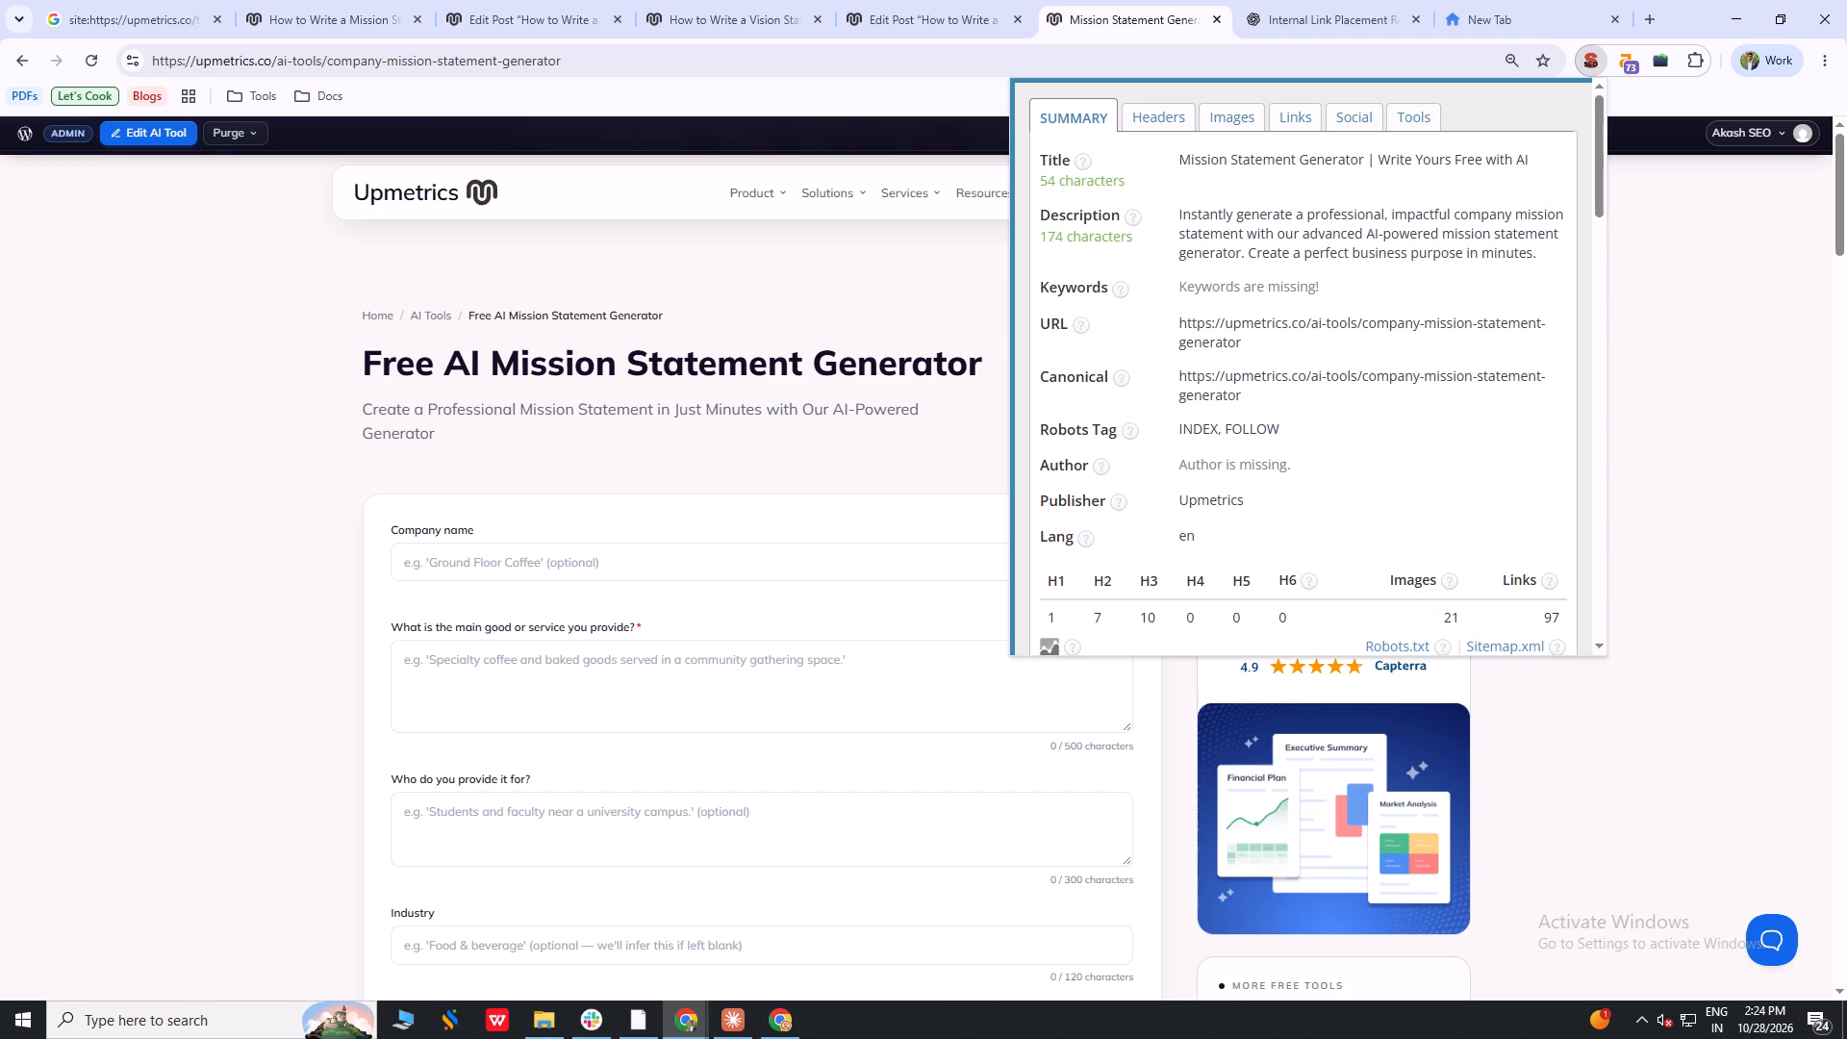
{"action": "scroll", "coordinate": [623, 320], "scroll_direction": "down", "scroll_amount": 3}
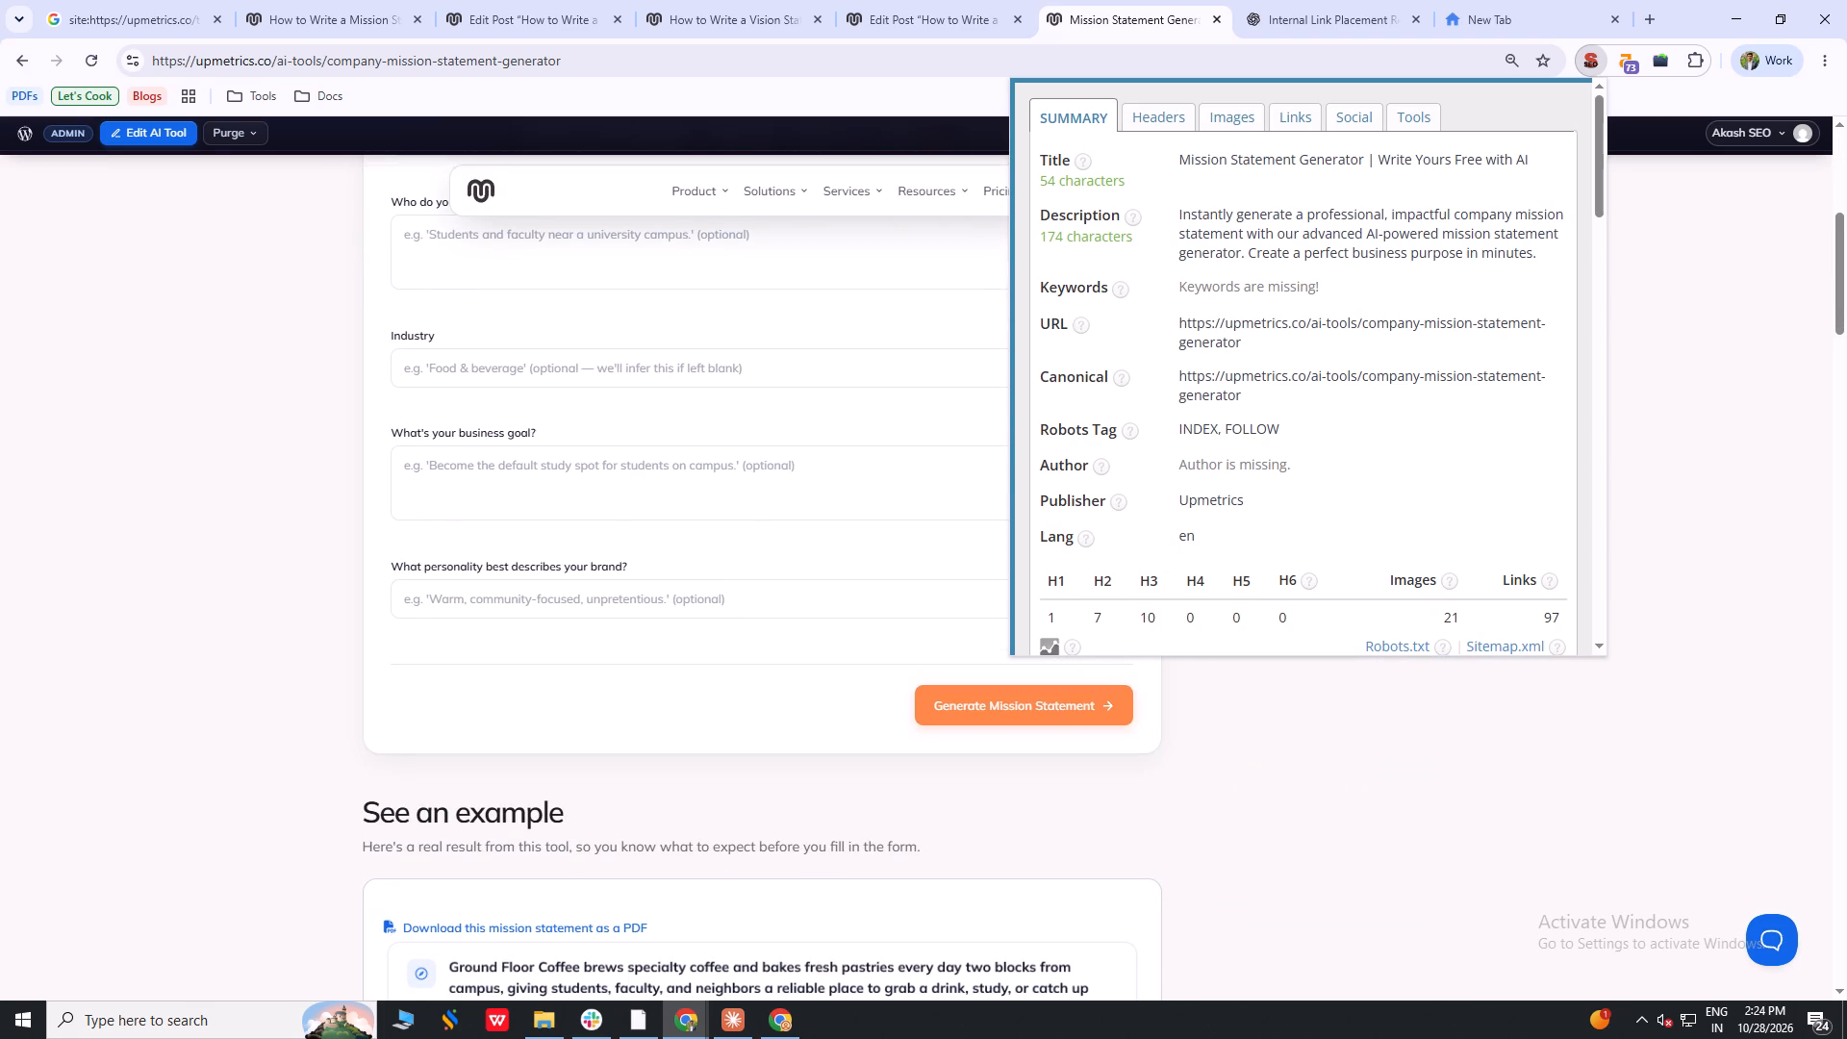
{"action": "left_click_drag", "start_coordinate": [1177, 155], "coordinate": [1368, 165]}
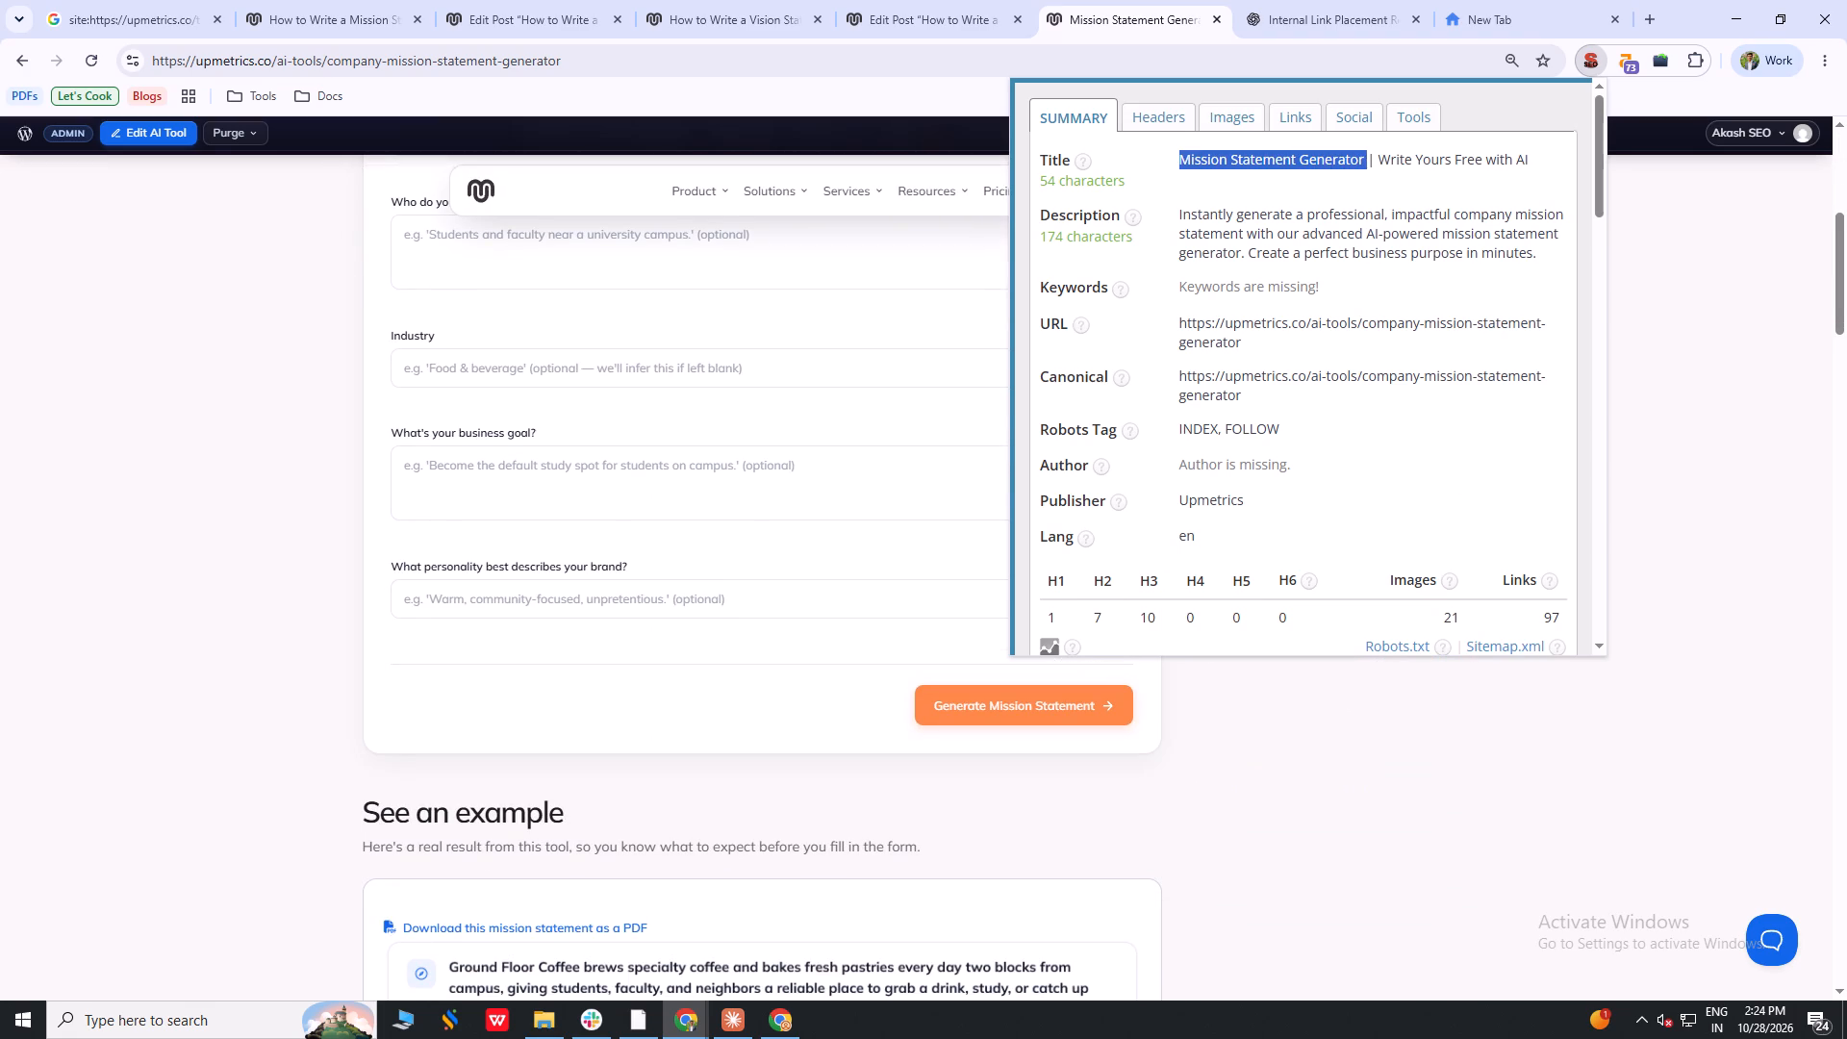
{"action": "key", "text": "ctrl+c"}
{"action": "key", "text": "ctrl+c"}
{"action": "key", "text": "ctrl+c"}
{"action": "key", "text": "ctrl+c"}
{"action": "key", "text": "ctrl+c"}
{"action": "key", "text": "ctrl+c"}
{"action": "key", "text": "ctrl+c"}
{"action": "key", "text": "ctrl+c"}
{"action": "key", "text": "ctrl+c"}
Return to the mission statement post's HTML code and review the "Want a head start?" sentence with its generator link.
{"action": "left_click", "coordinate": [489, 0]}
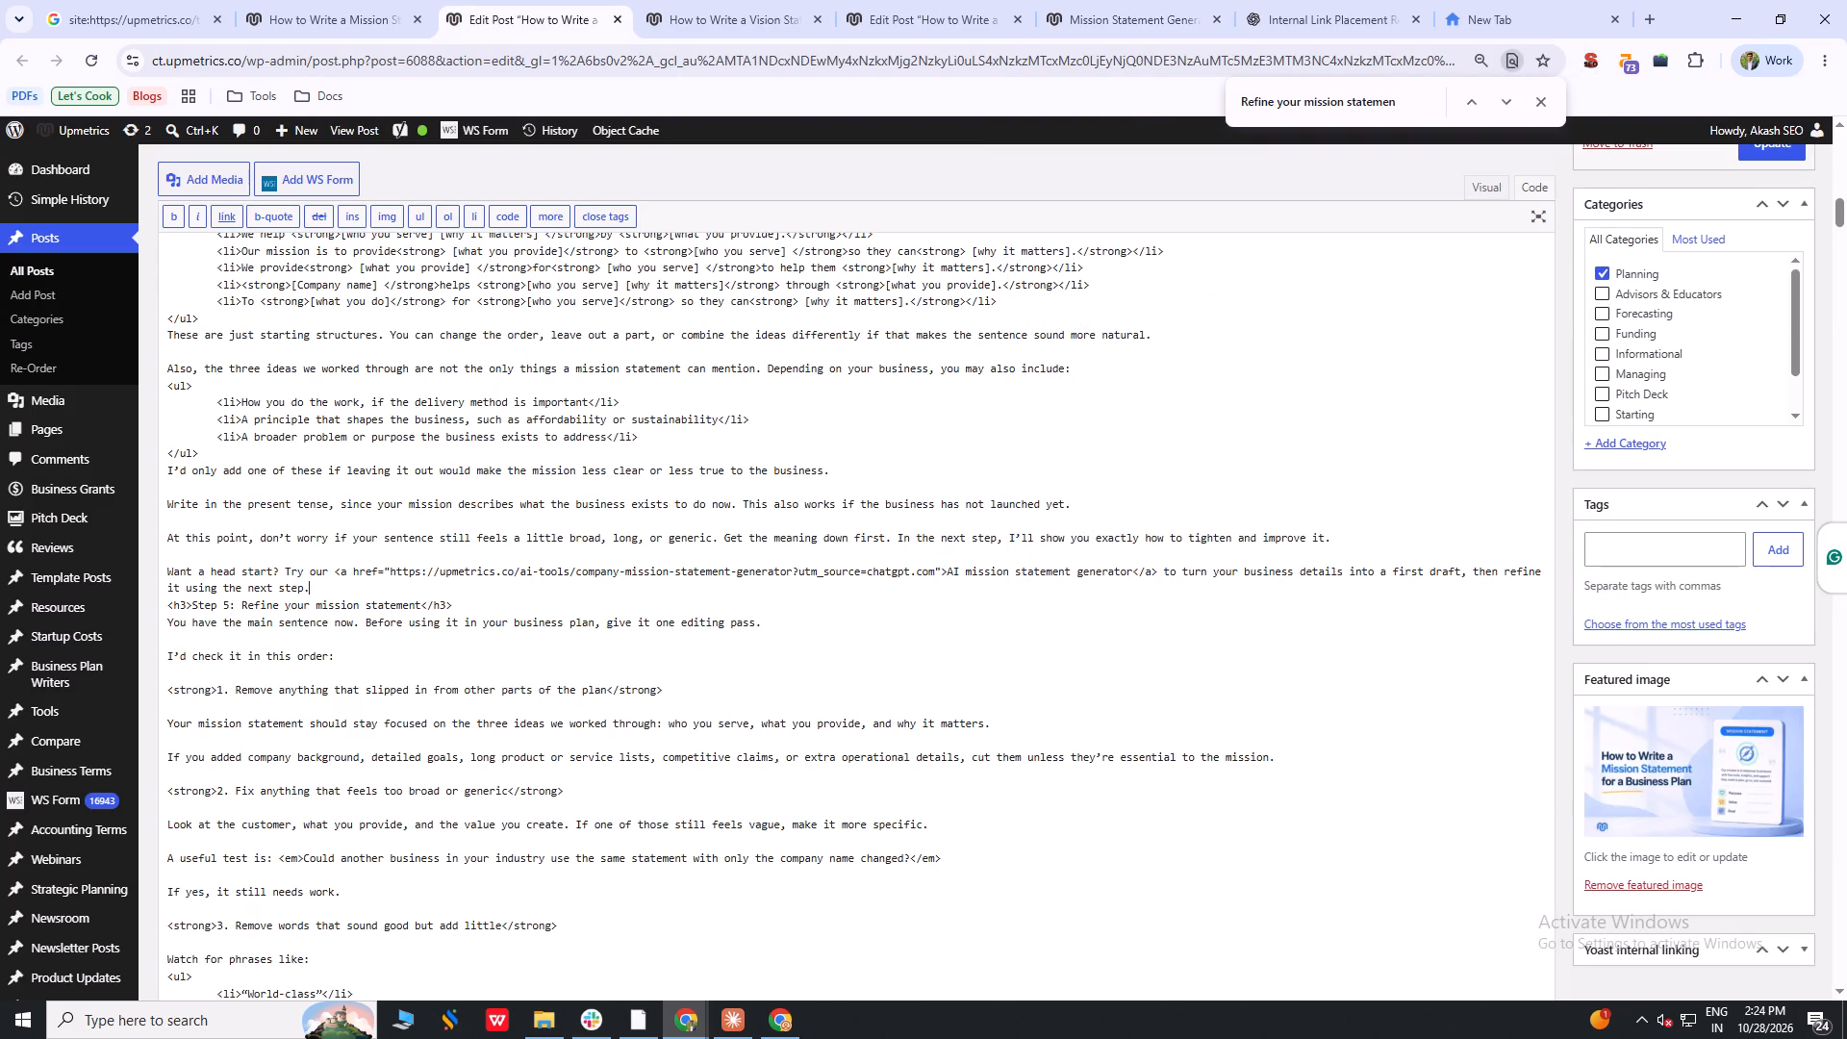
{"action": "left_click", "coordinate": [608, 577]}
{"action": "left_click", "coordinate": [686, 577]}
{"action": "left_click", "coordinate": [757, 577]}
{"action": "left_click", "coordinate": [875, 573]}
{"action": "left_click", "coordinate": [993, 573]}
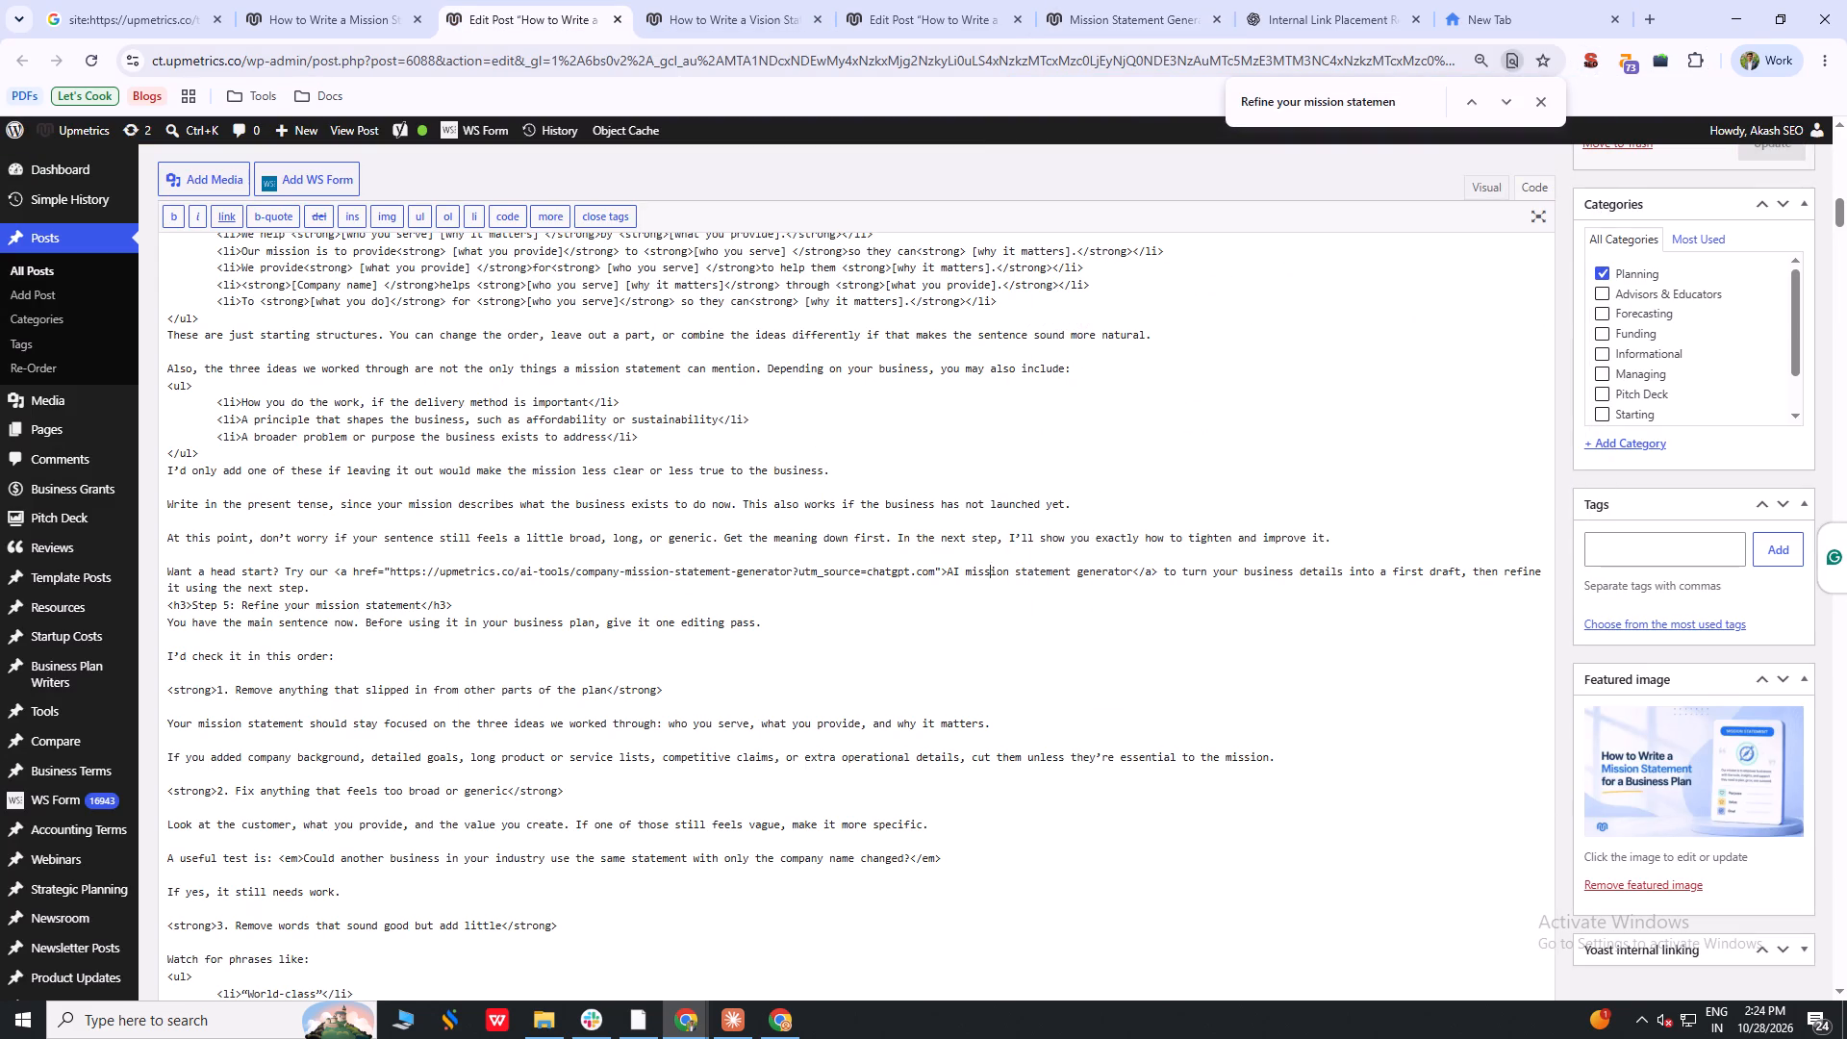
{"action": "left_click", "coordinate": [1025, 574]}
{"action": "left_click", "coordinate": [1121, 574]}
{"action": "left_click", "coordinate": [1162, 575]}
{"action": "left_click", "coordinate": [1202, 579]}
{"action": "left_click", "coordinate": [1297, 579]}
{"action": "left_click", "coordinate": [1092, 579]}
{"action": "left_click", "coordinate": [1224, 579]}
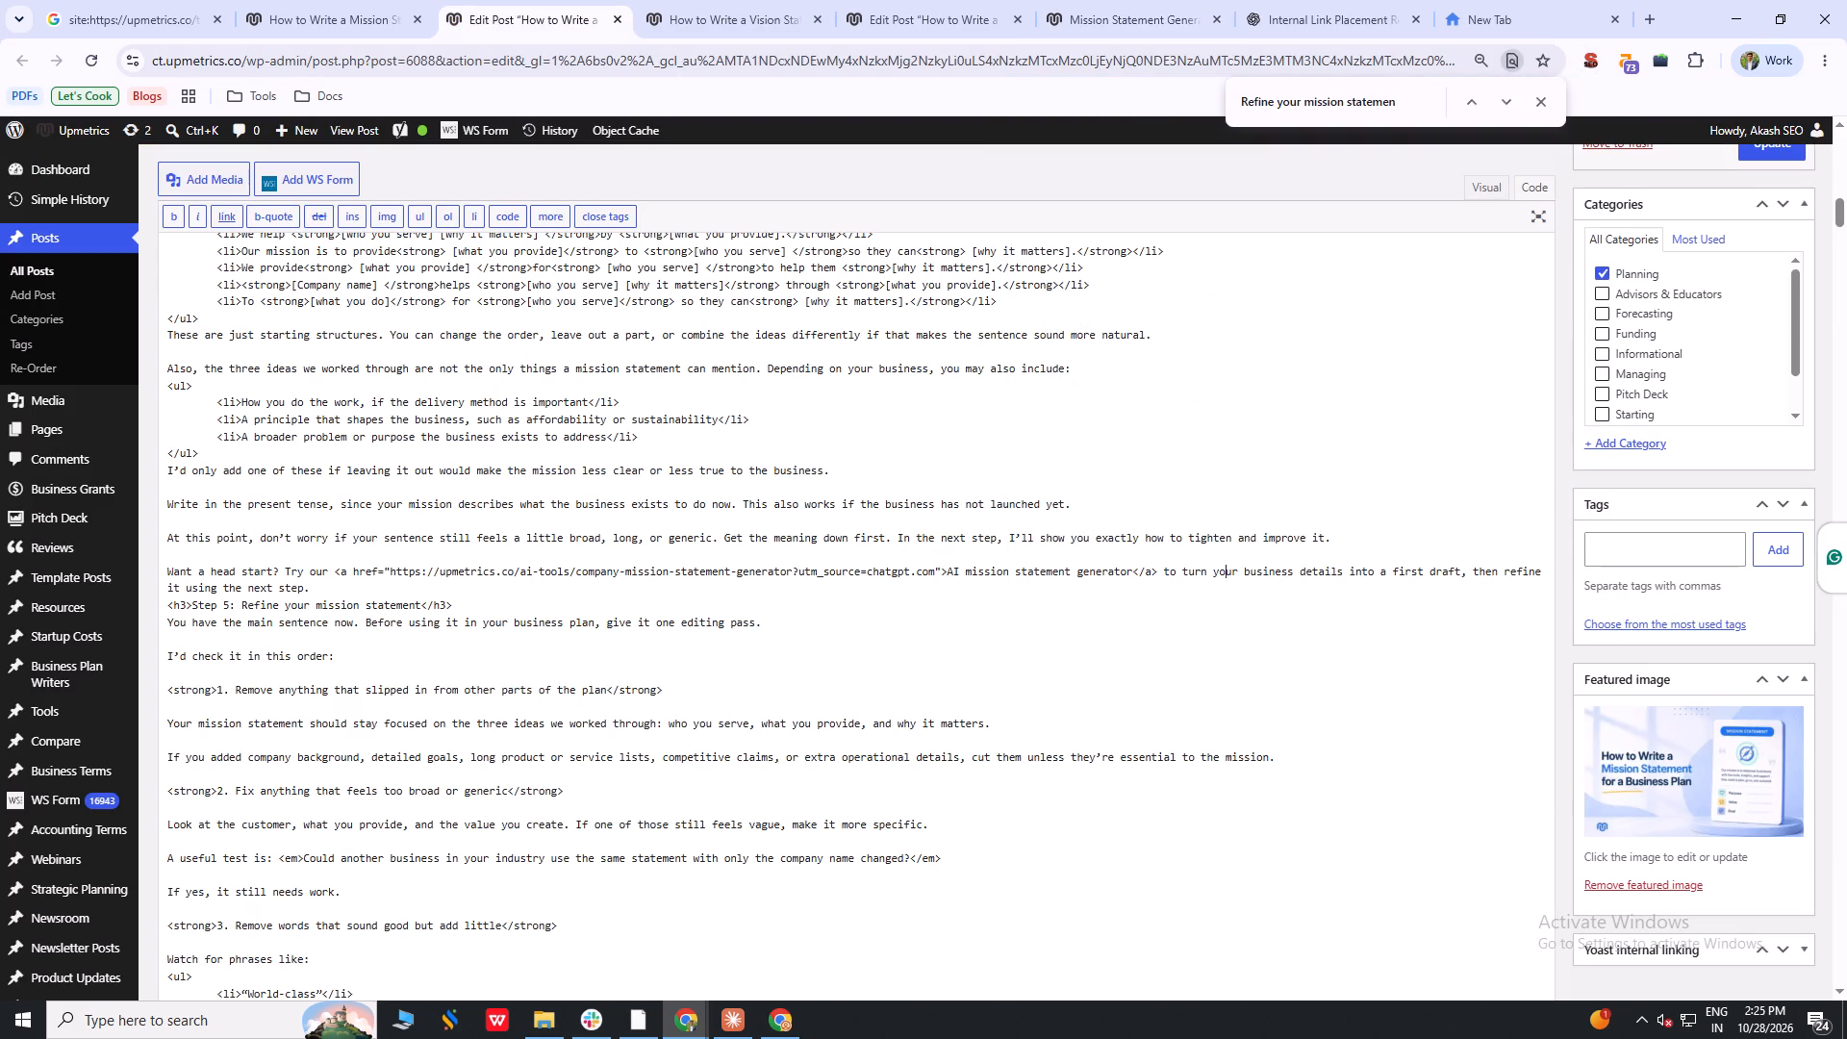
Change the link's anchor text to "Mission statement generator", dropping "AI" and capitalising the first word.
{"action": "double_click", "coordinate": [952, 571]}
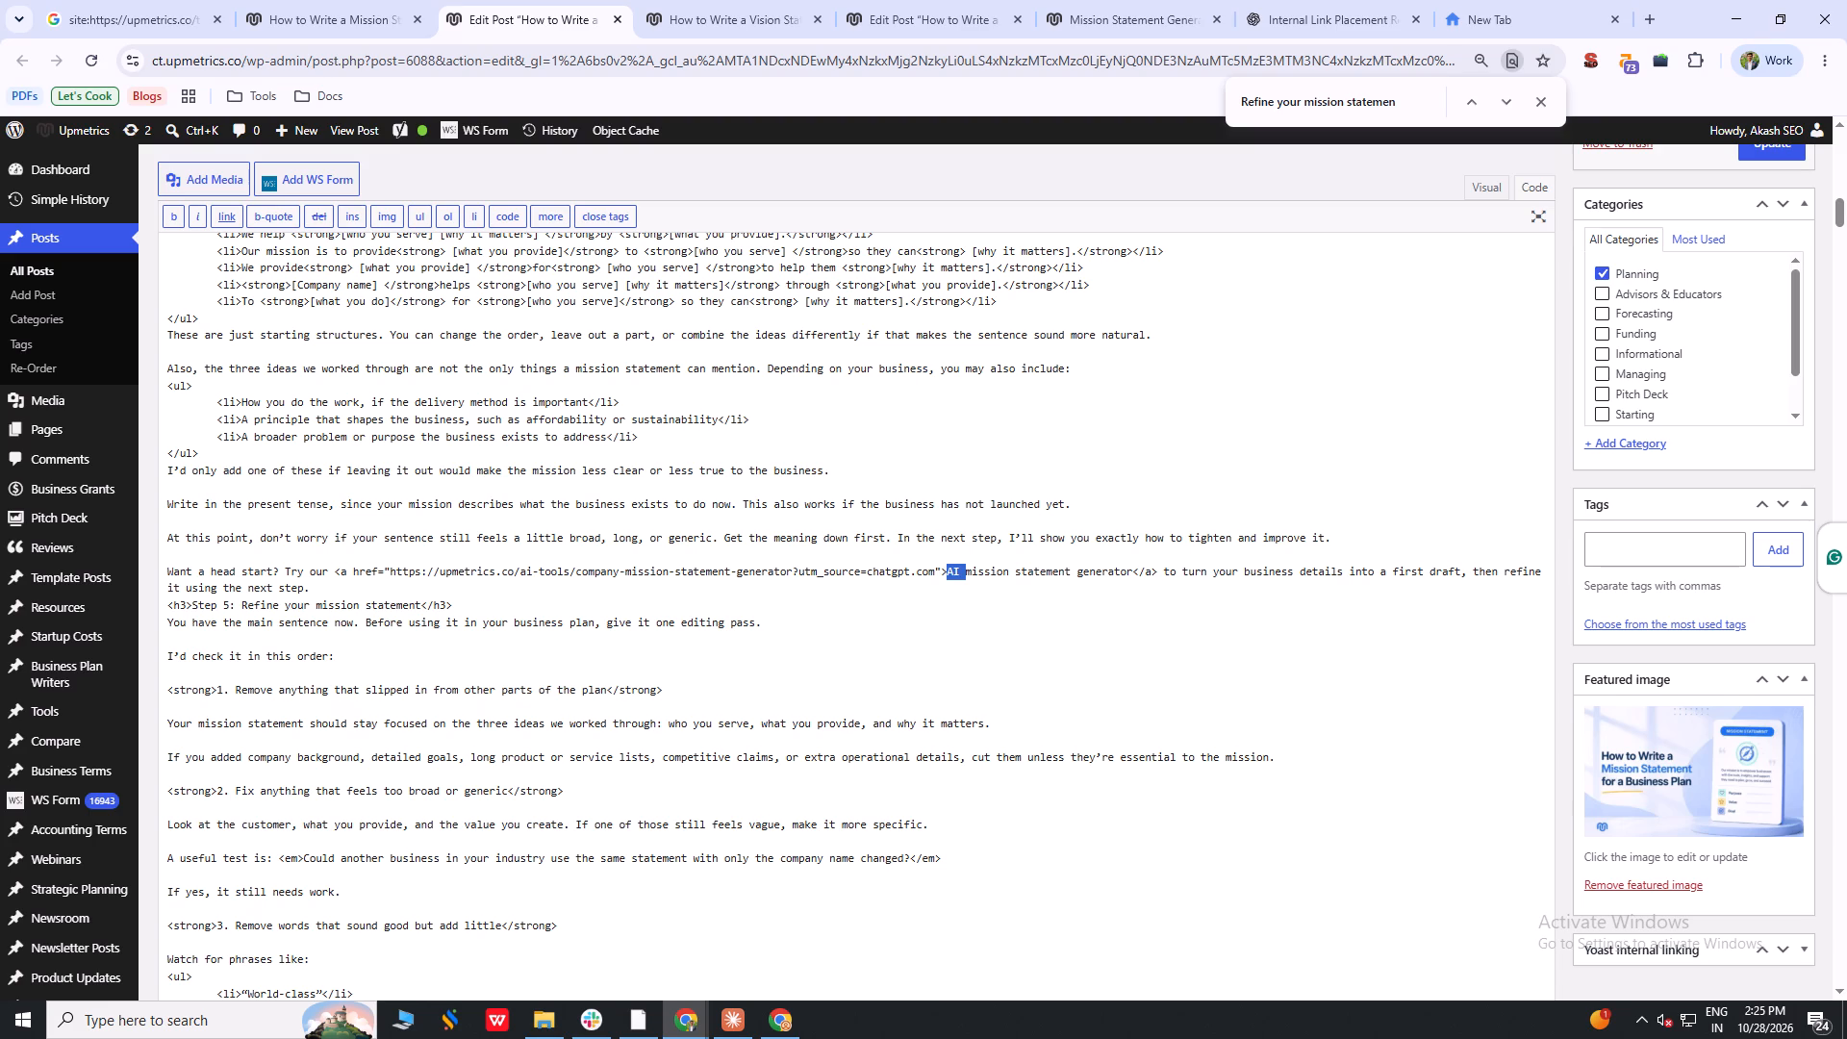
{"action": "left_click_drag", "start_coordinate": [973, 569], "coordinate": [948, 569]}
{"action": "key", "text": "m"}
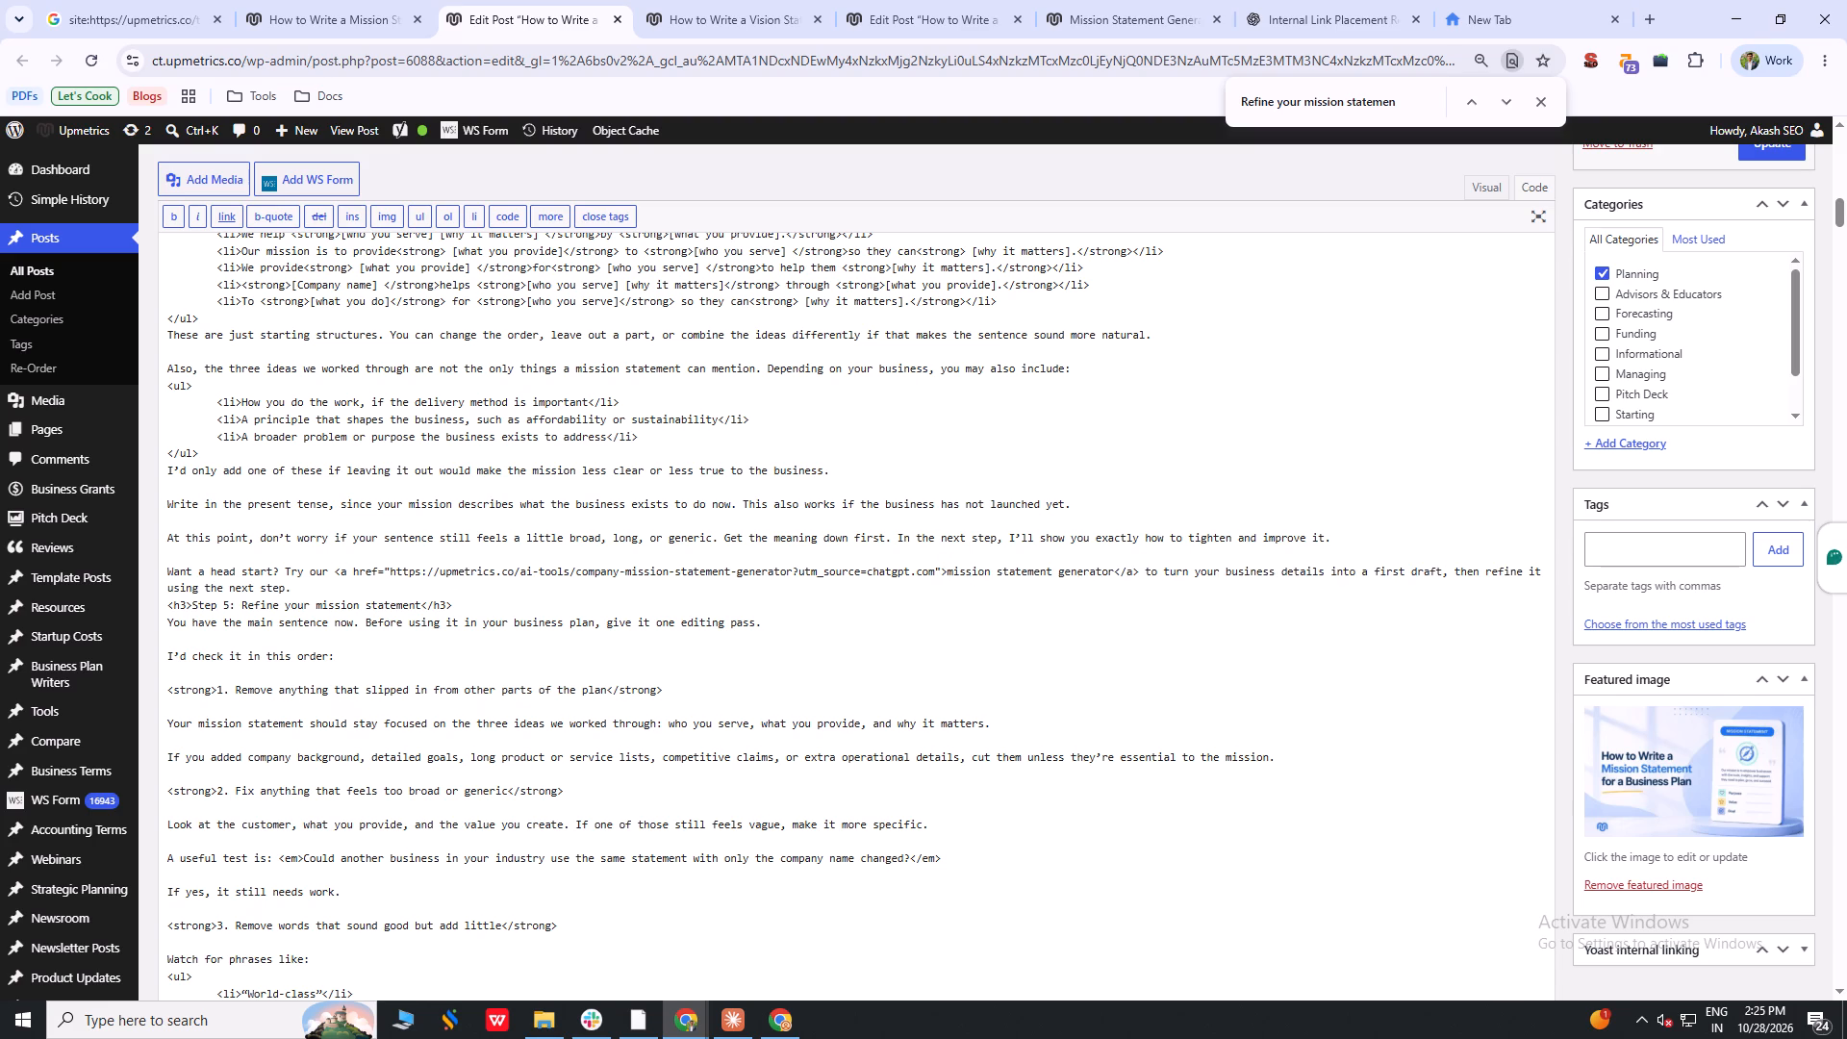
{"action": "left_click", "coordinate": [1114, 570]}
{"action": "left_click", "coordinate": [1179, 570]}
{"action": "left_click", "coordinate": [1282, 571]}
{"action": "left_click", "coordinate": [949, 573]}
{"action": "left_click", "coordinate": [957, 574]}
{"action": "left_click", "coordinate": [949, 574]}
{"action": "key", "text": "Delete"}
{"action": "key", "text": "shift+m"}
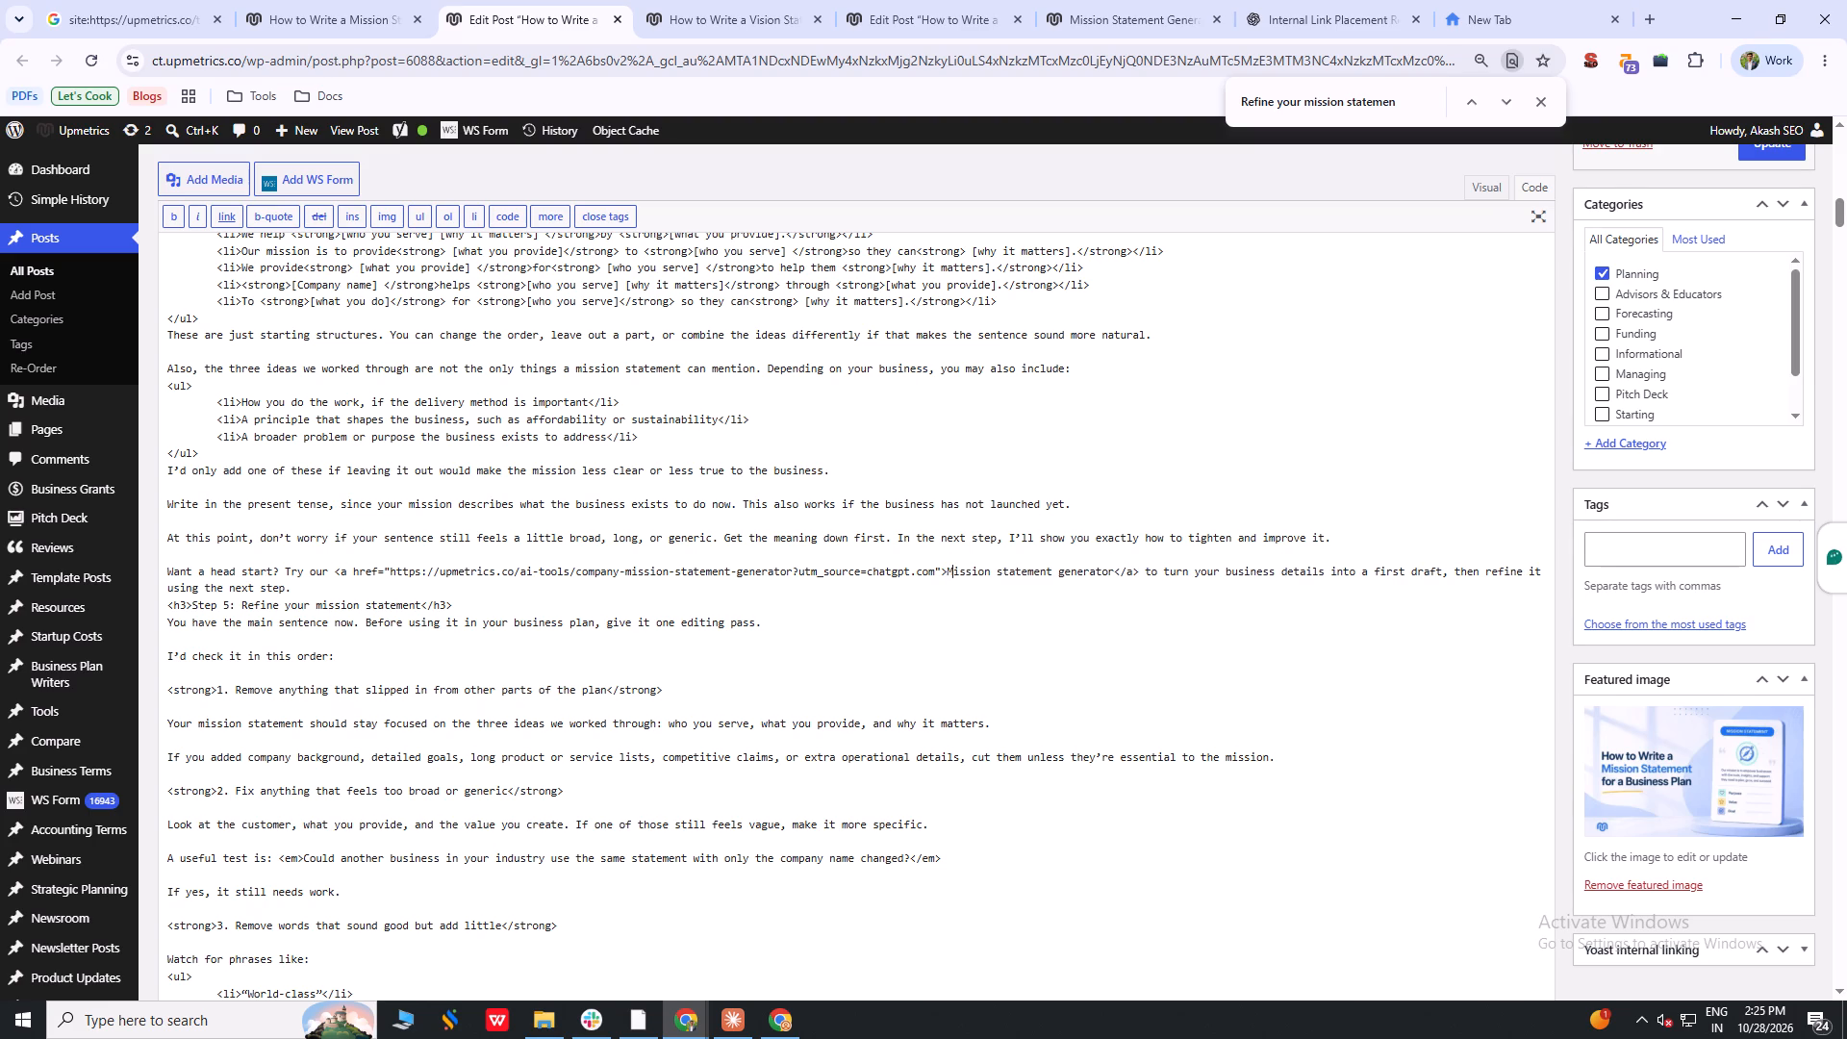
Reread the edited generator link sentence and the start of Step 5 in the HTML code.
{"action": "left_click", "coordinate": [1070, 576]}
{"action": "left_click", "coordinate": [1103, 579]}
{"action": "left_click", "coordinate": [1263, 582]}
{"action": "left_click", "coordinate": [1353, 586]}
{"action": "left_click", "coordinate": [1474, 584]}
{"action": "left_click", "coordinate": [256, 593]}
{"action": "left_click", "coordinate": [321, 593]}
{"action": "left_click", "coordinate": [317, 621]}
{"action": "left_click", "coordinate": [524, 619]}
{"action": "left_click", "coordinate": [329, 588]}
Show the post in the visual editor and proofread the "Want a head start?" paragraph above the Step 5 heading.
{"action": "left_click", "coordinate": [1485, 183]}
{"action": "left_click", "coordinate": [263, 638]}
{"action": "left_click", "coordinate": [620, 655]}
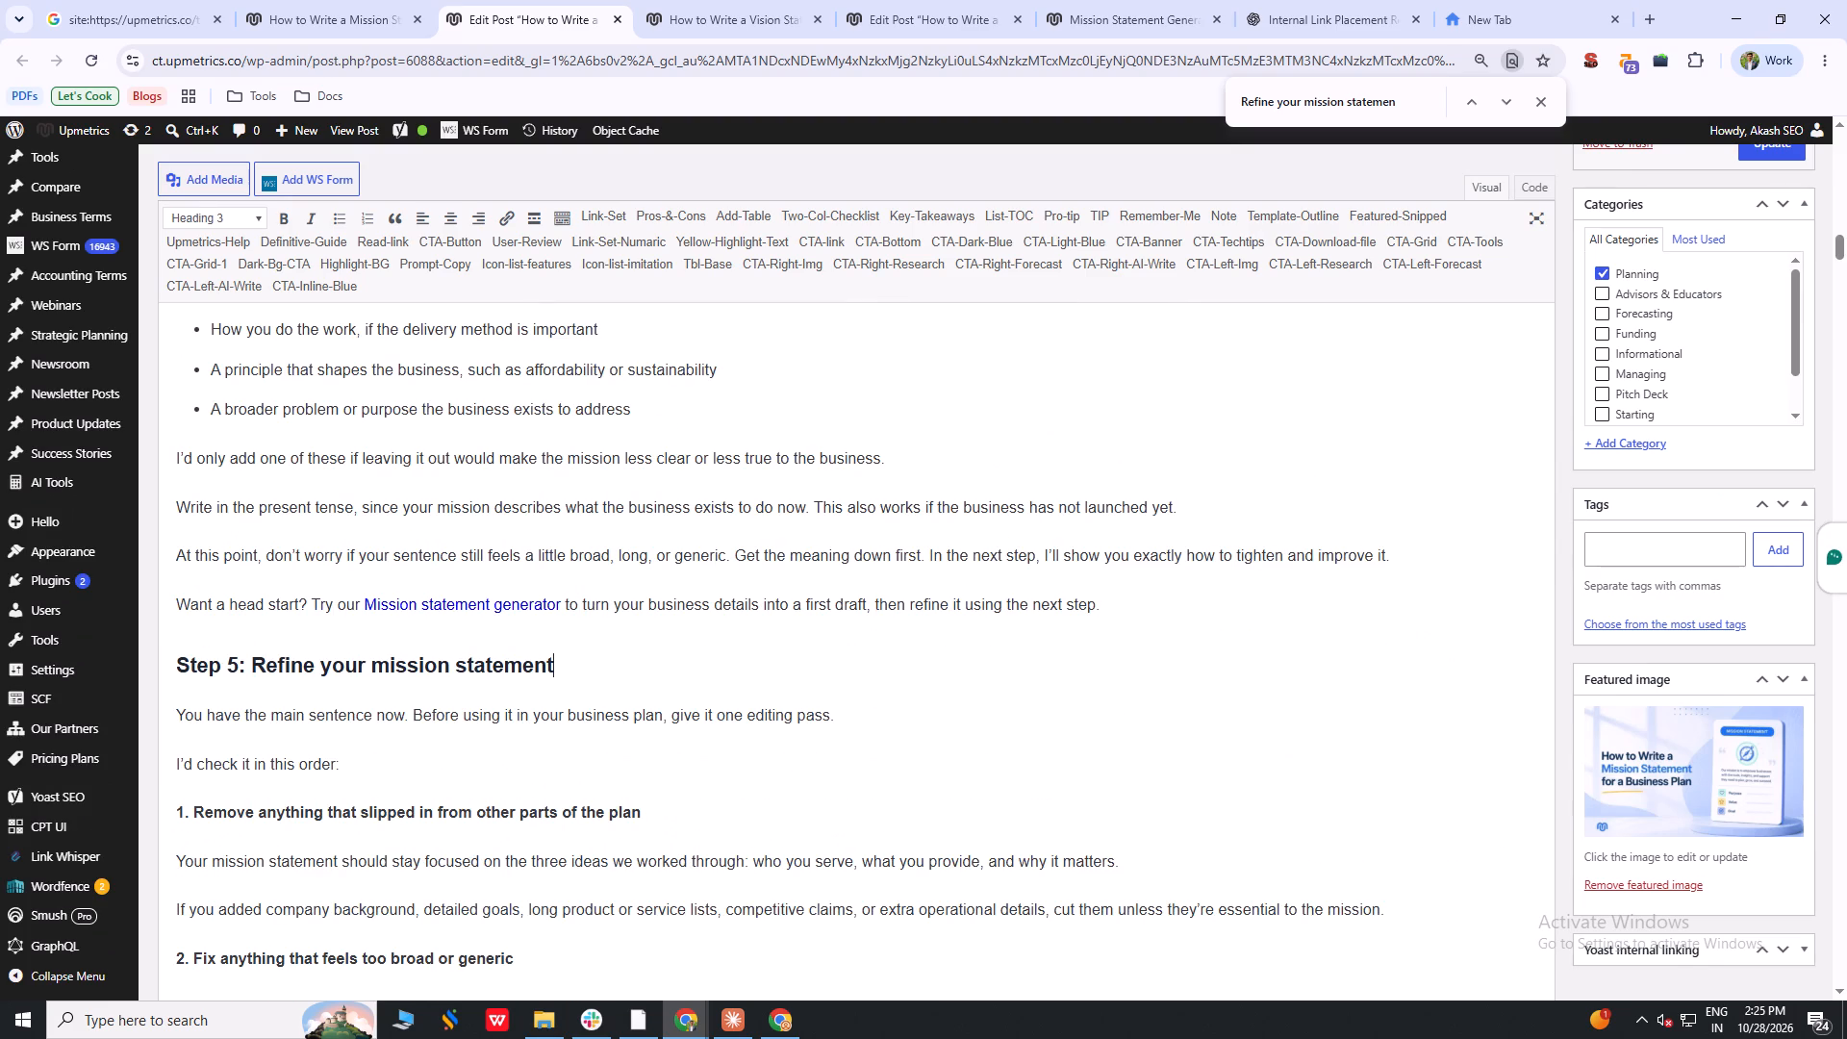
{"action": "left_click", "coordinate": [601, 610]}
{"action": "left_click", "coordinate": [588, 659]}
{"action": "left_click", "coordinate": [626, 595]}
{"action": "left_click", "coordinate": [562, 651]}
{"action": "left_click", "coordinate": [605, 590]}
{"action": "left_click", "coordinate": [589, 667]}
{"action": "left_click", "coordinate": [630, 608]}
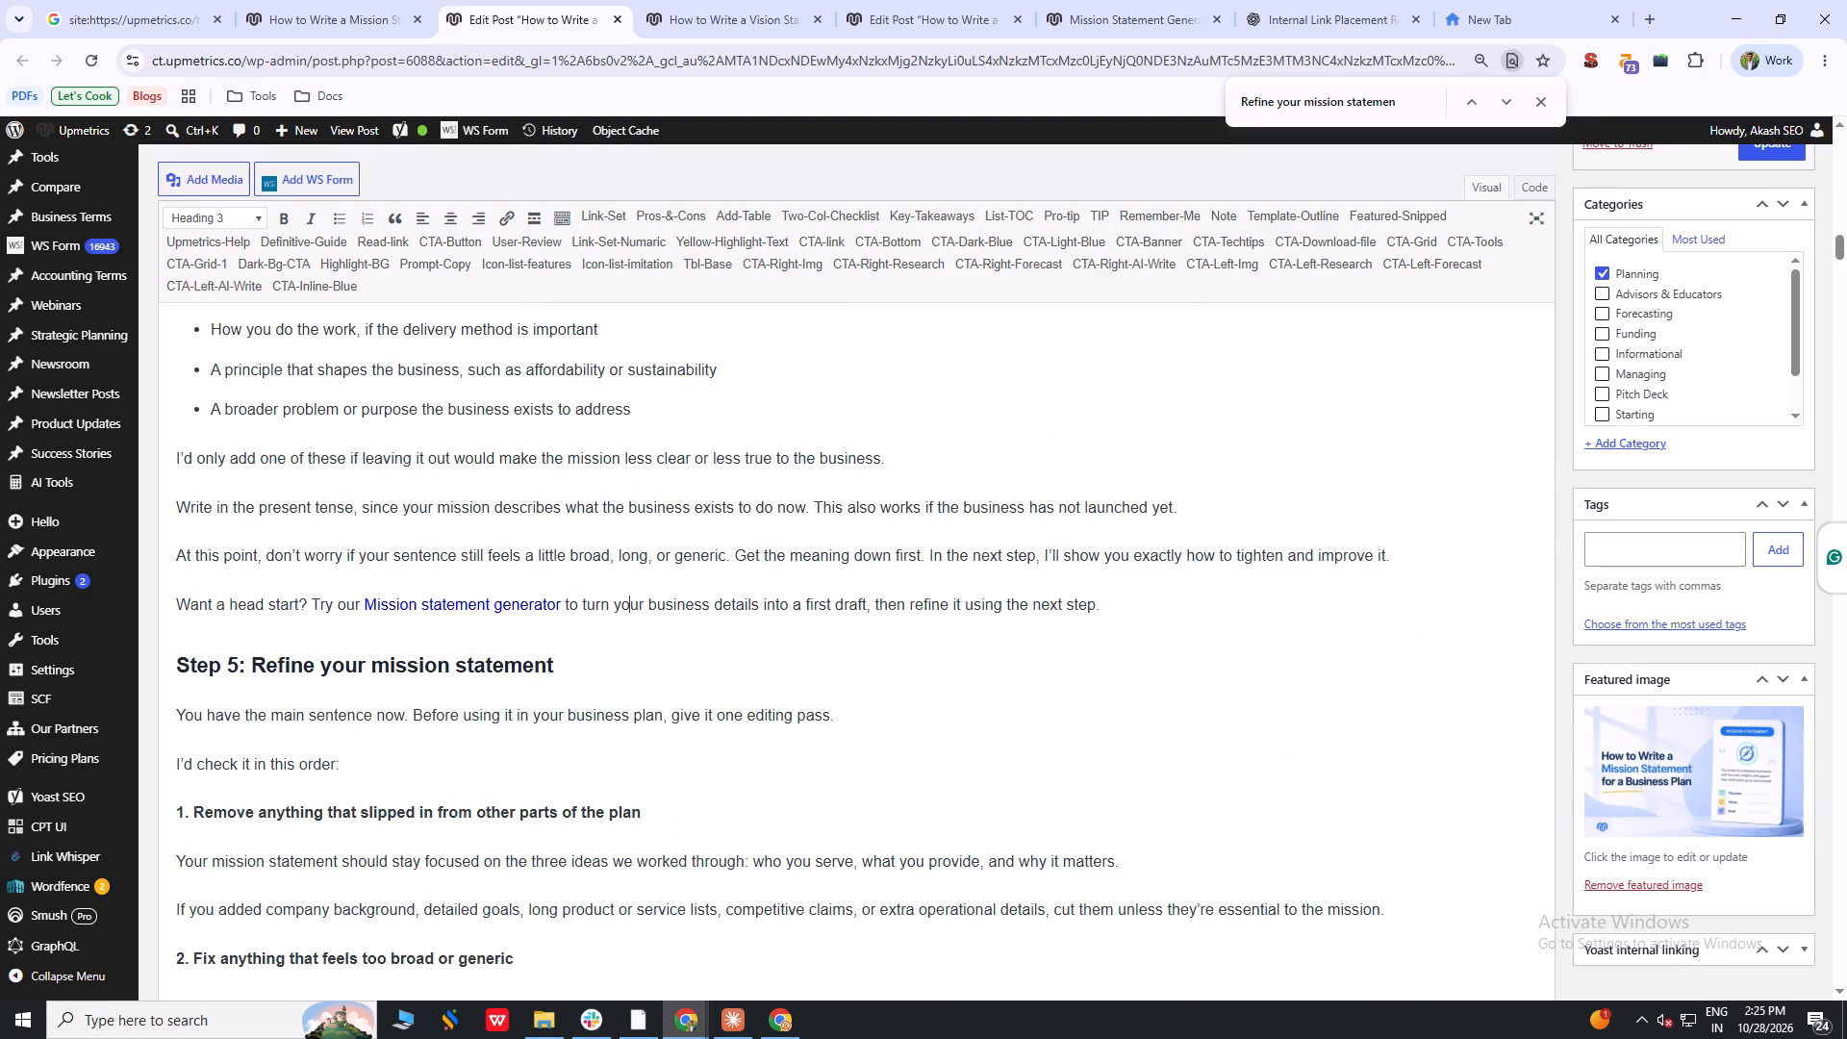
{"action": "left_click", "coordinate": [643, 667]}
{"action": "left_click", "coordinate": [681, 613]}
{"action": "left_click", "coordinate": [782, 610]}
{"action": "left_click", "coordinate": [880, 609]}
{"action": "left_click", "coordinate": [999, 609]}
{"action": "left_click", "coordinate": [1054, 609]}
{"action": "left_click", "coordinate": [1087, 609]}
{"action": "left_click", "coordinate": [1105, 611]}
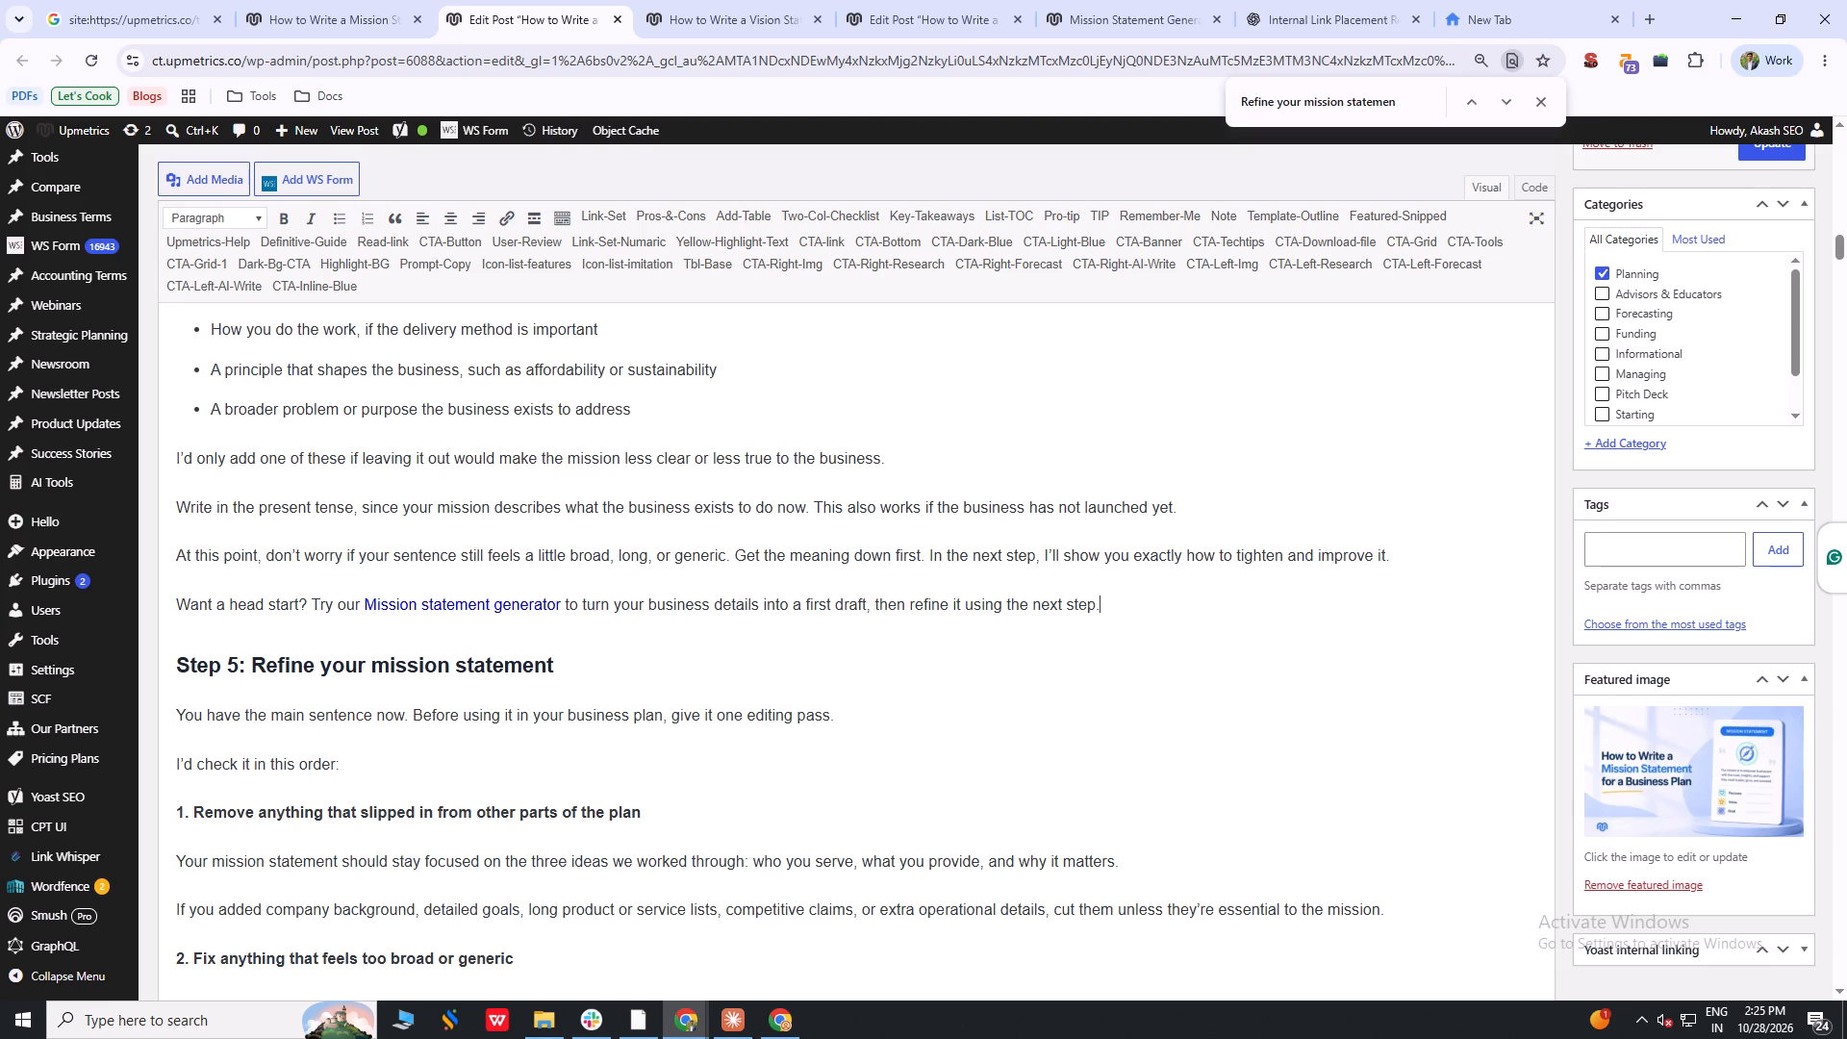
{"action": "left_click", "coordinate": [1176, 625]}
{"action": "left_click", "coordinate": [1121, 609]}
{"action": "scroll", "coordinate": [1552, 280], "scroll_direction": "up", "scroll_amount": 1}
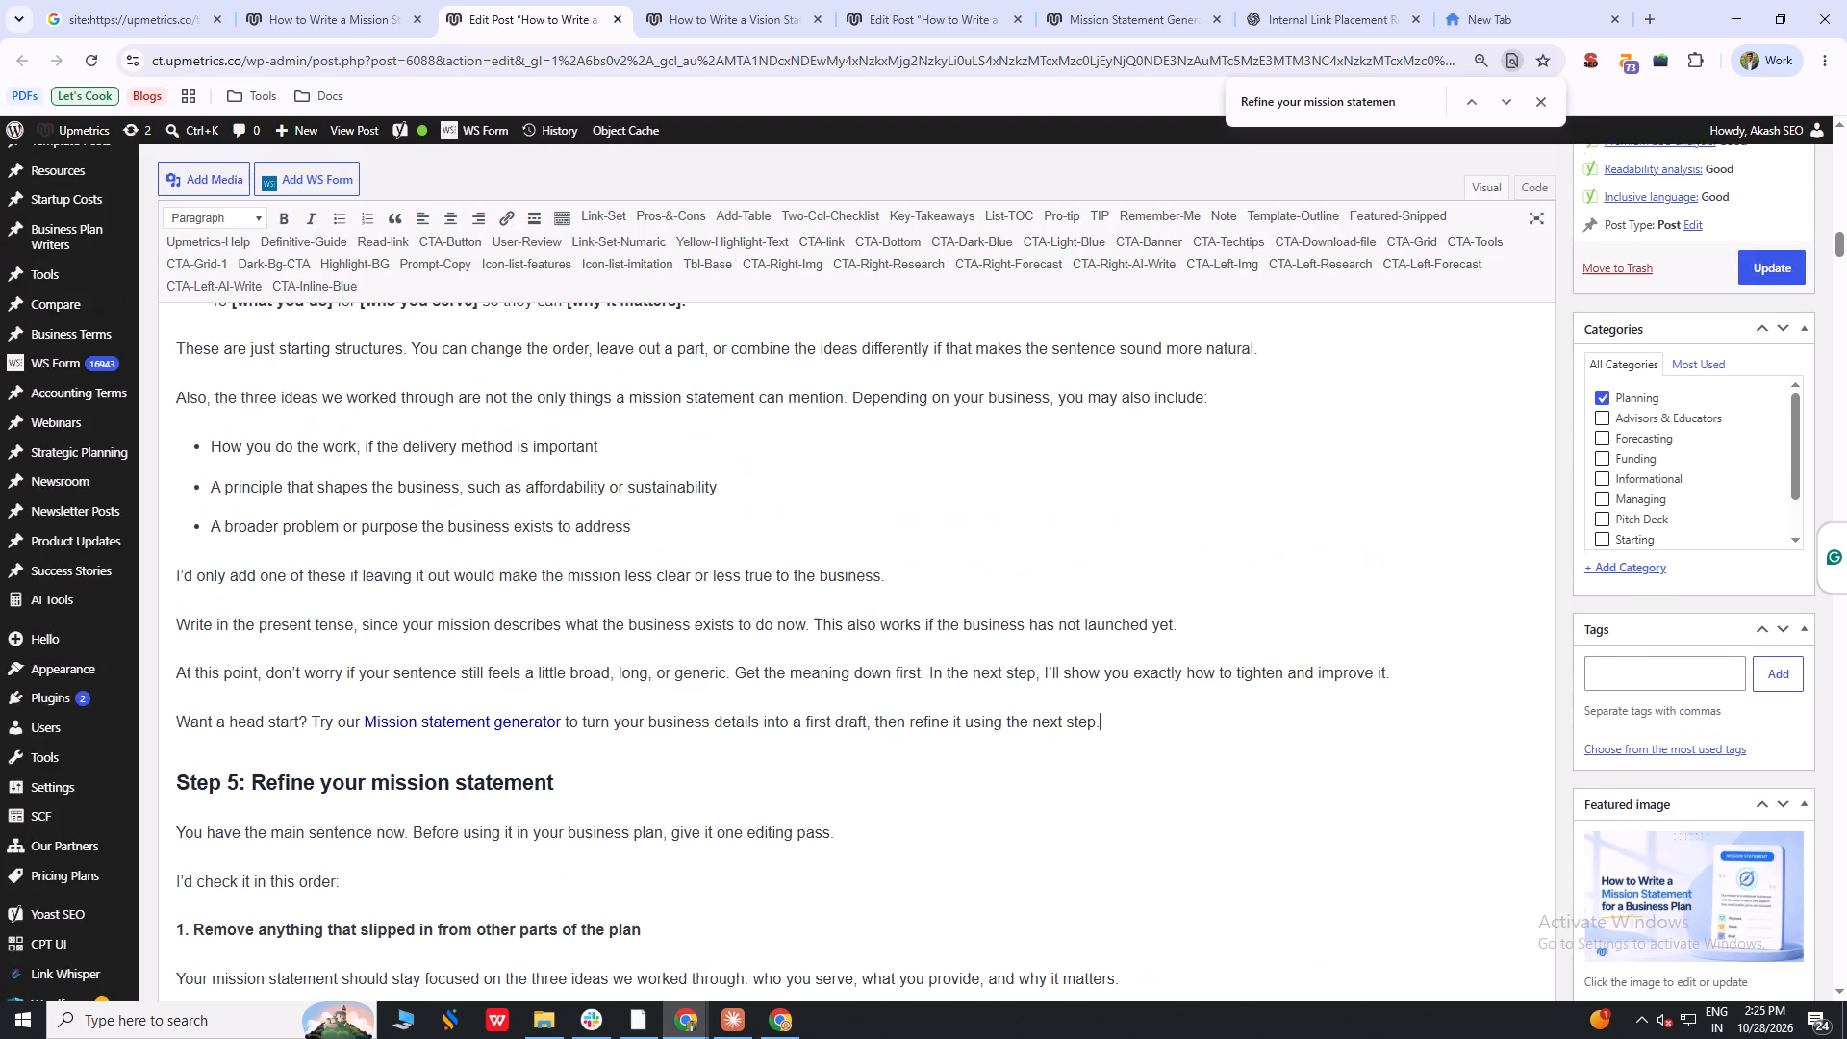
{"action": "scroll", "coordinate": [1566, 287], "scroll_direction": "down", "scroll_amount": 1}
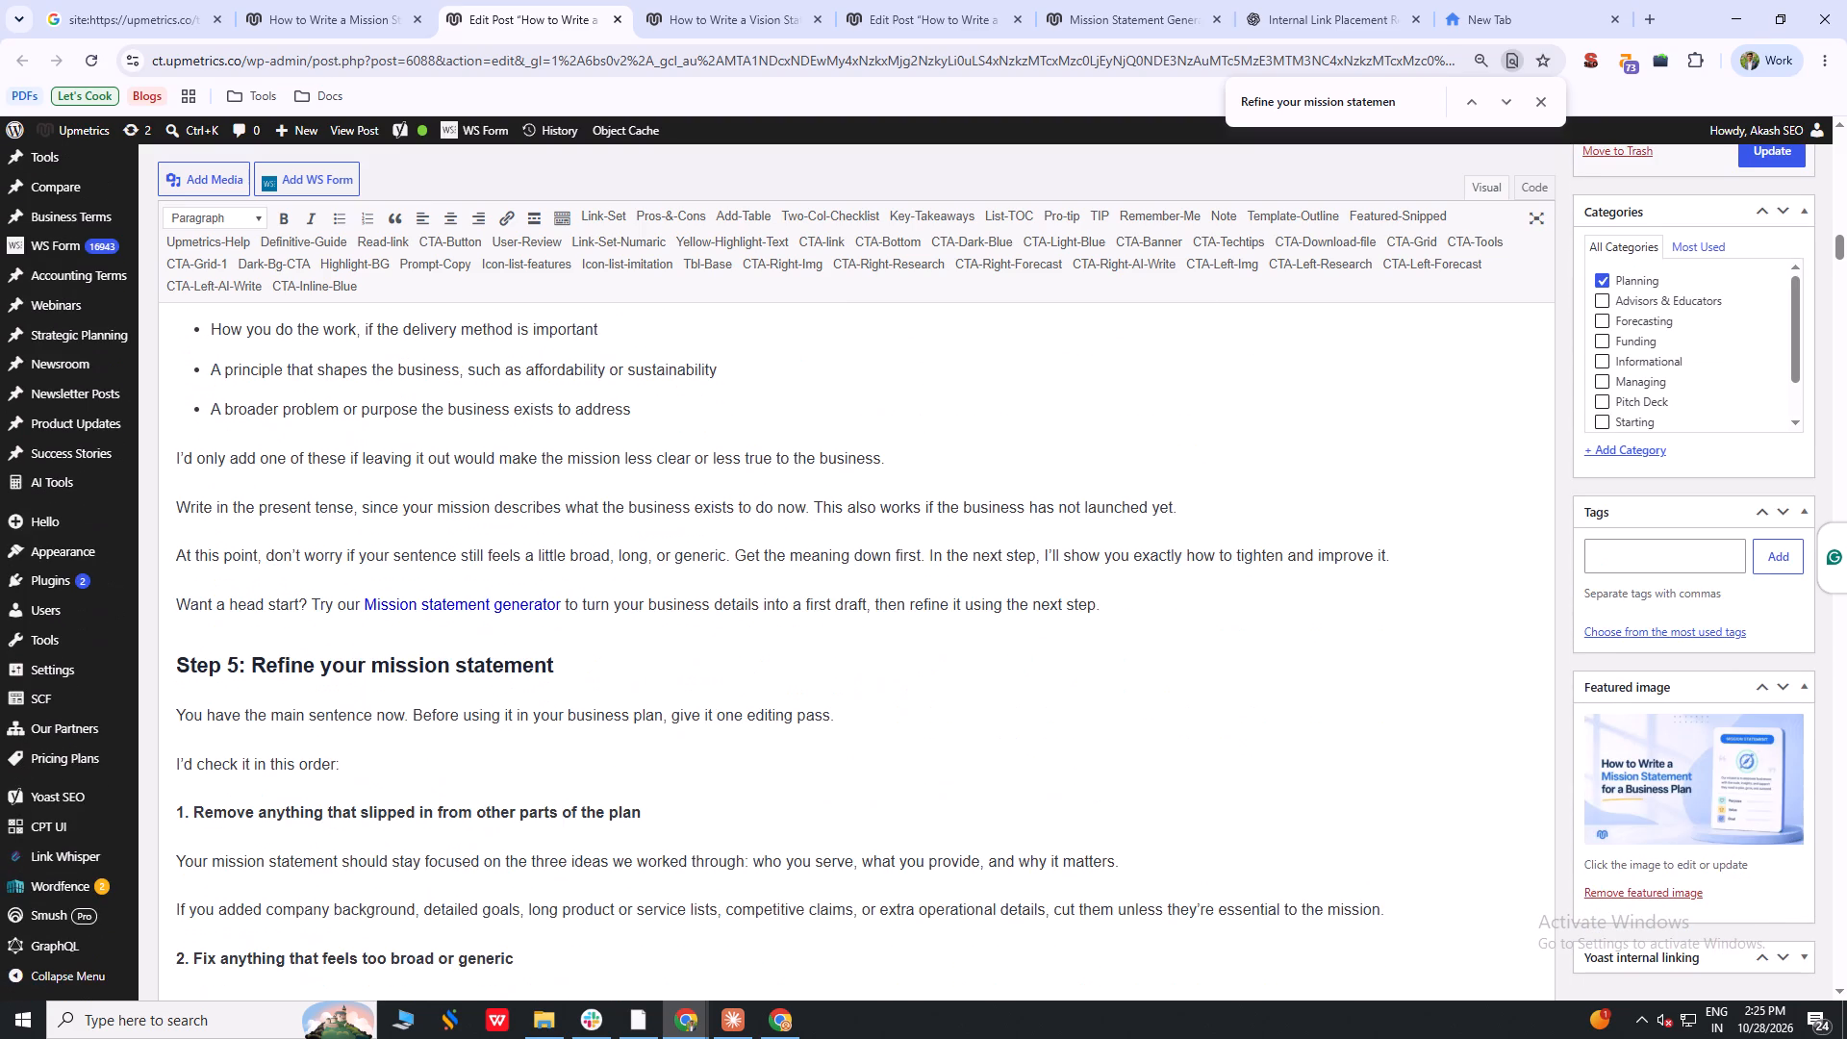
Replace "using" with "with" so the paragraph ends "then refine it with the next step.".
{"action": "double_click", "coordinate": [980, 609]}
{"action": "key", "text": "BackSpace"}
{"action": "type", "text": "with"}
{"action": "key", "text": "space"}
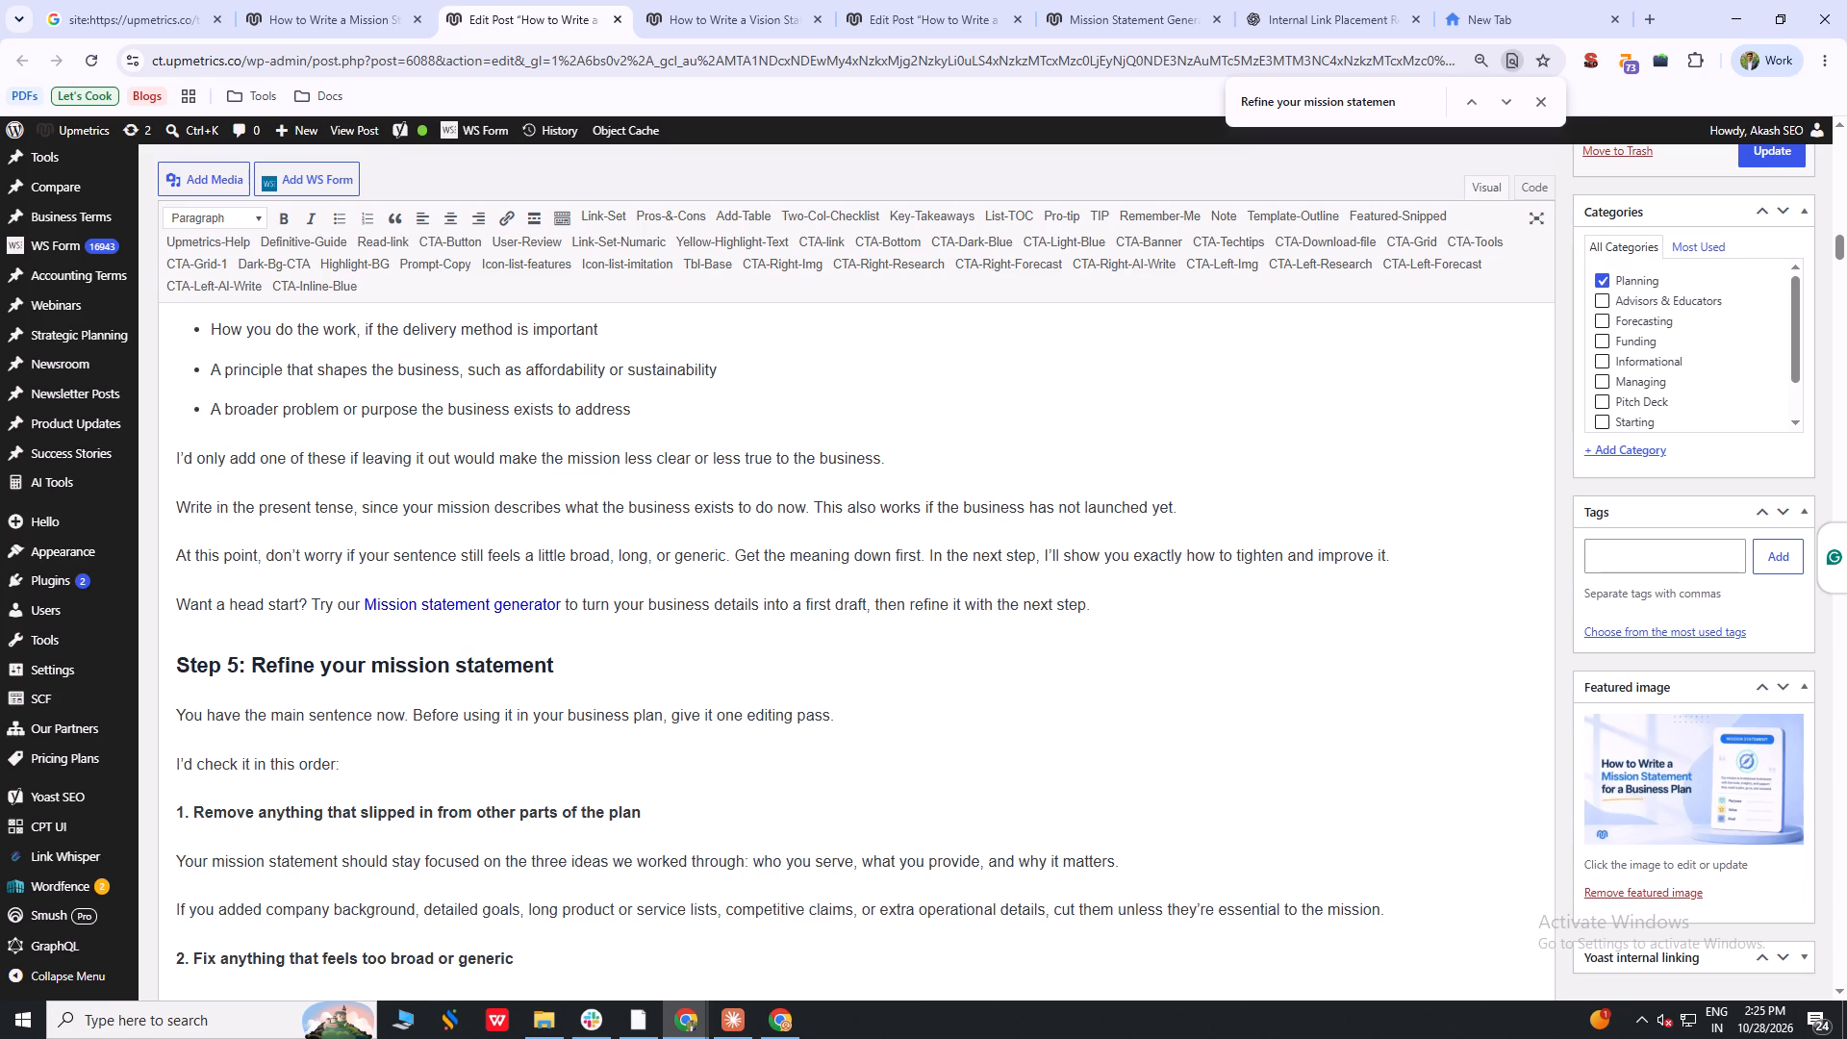
Update the published mission statement post with the edited generator link paragraph.
{"action": "left_click", "coordinate": [1760, 158]}
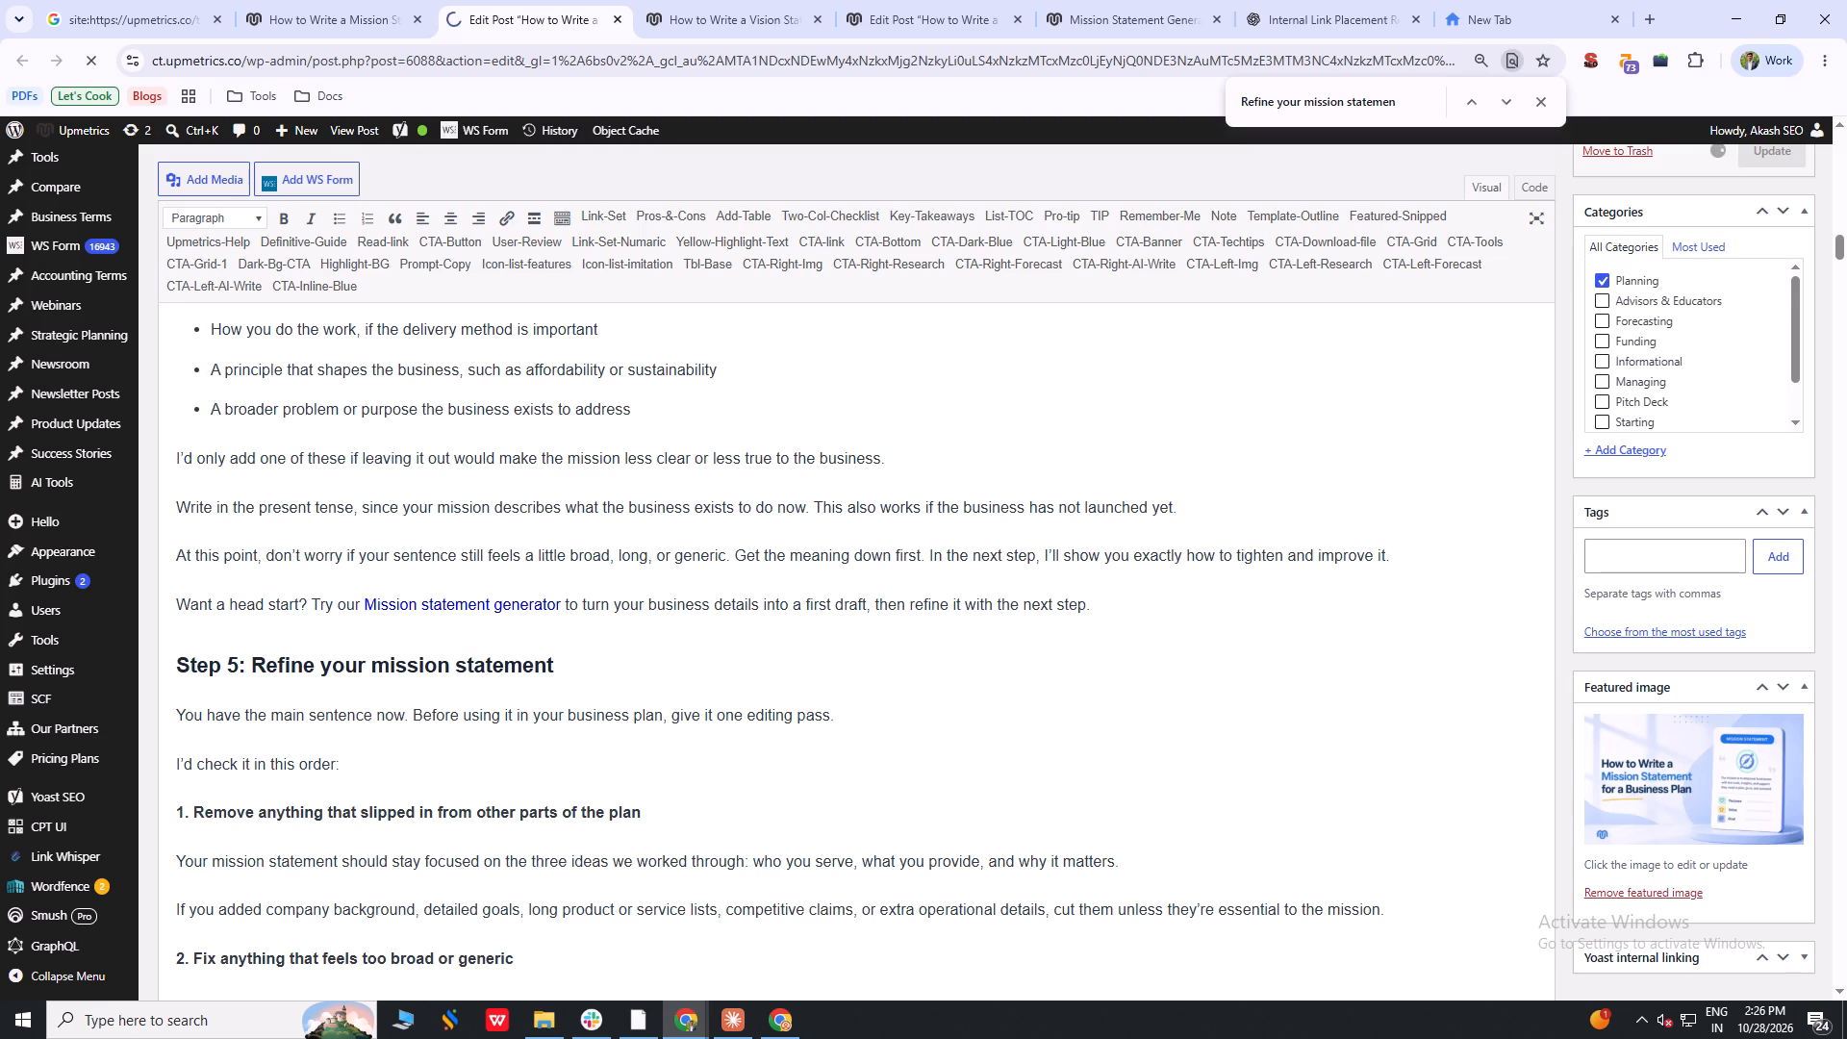
{"action": "left_click_drag", "start_coordinate": [1106, 597], "coordinate": [969, 598]}
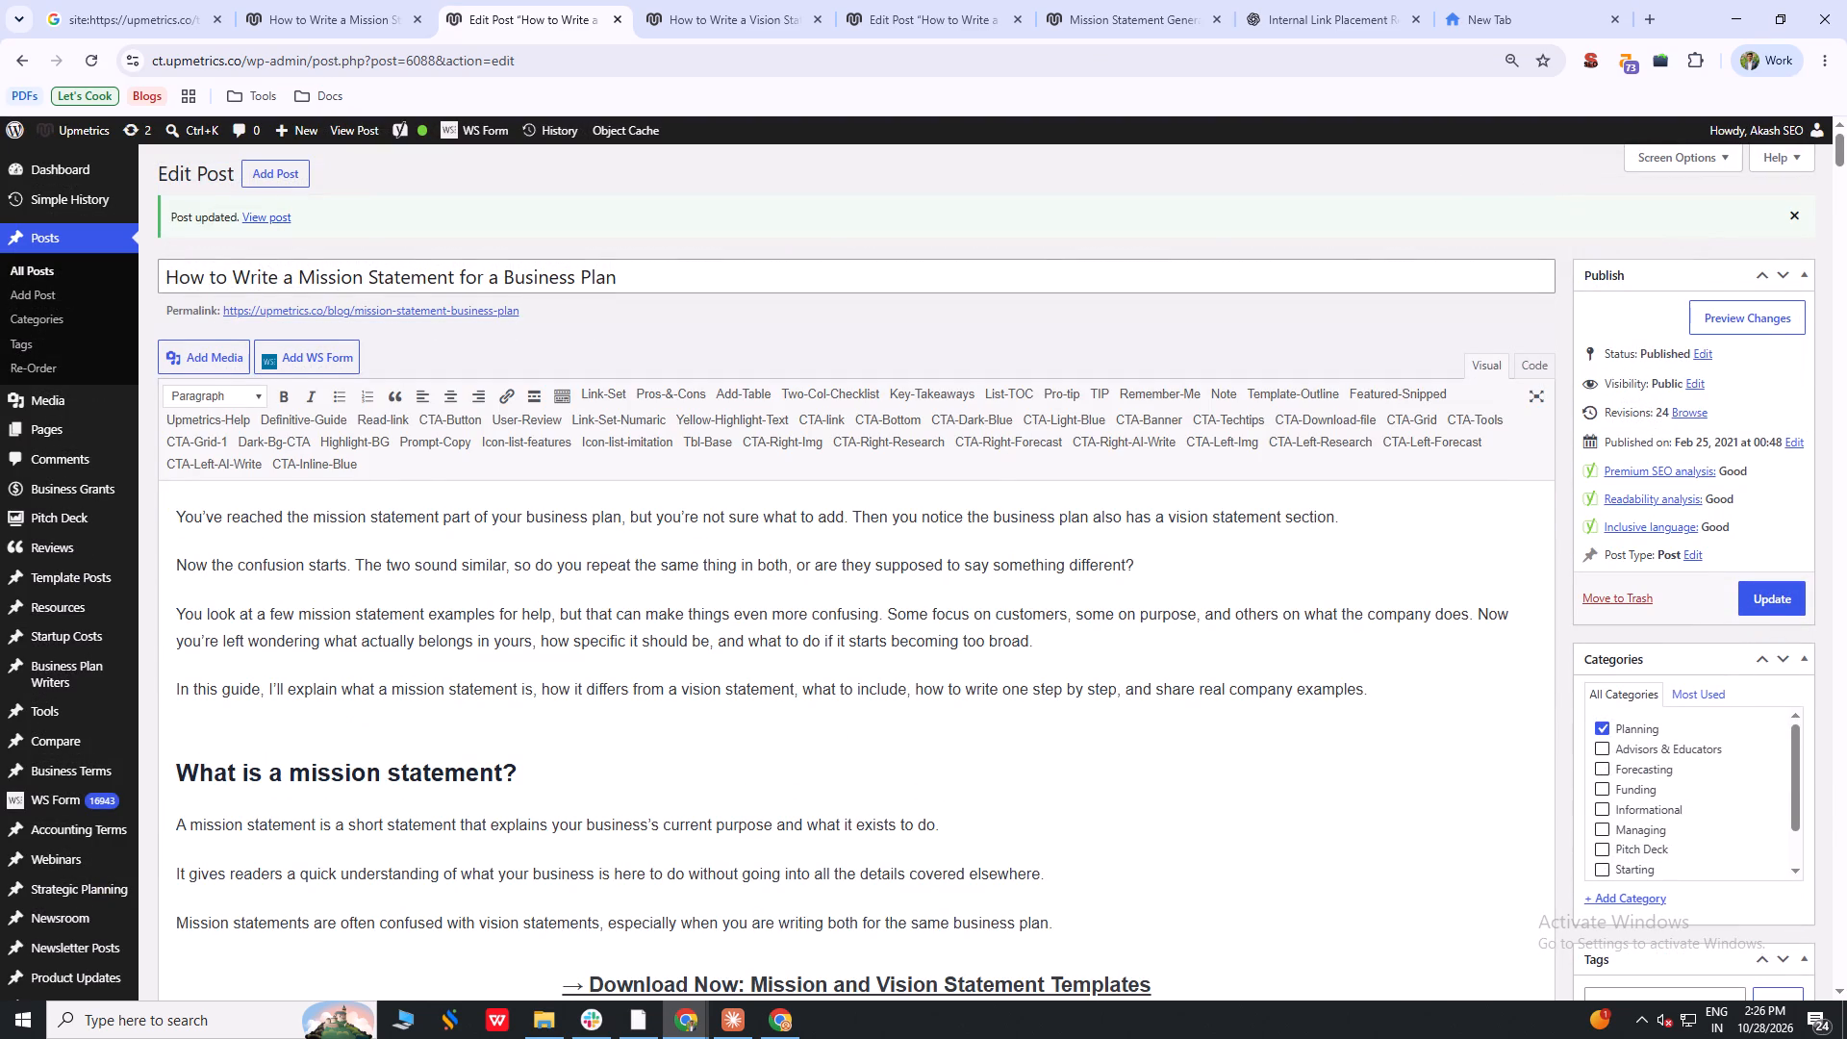
Find the "Want a head start?" paragraph above Step 5 in the reloaded post and copy the whole sentence.
{"action": "scroll", "coordinate": [553, 644], "scroll_direction": "down", "scroll_amount": 10}
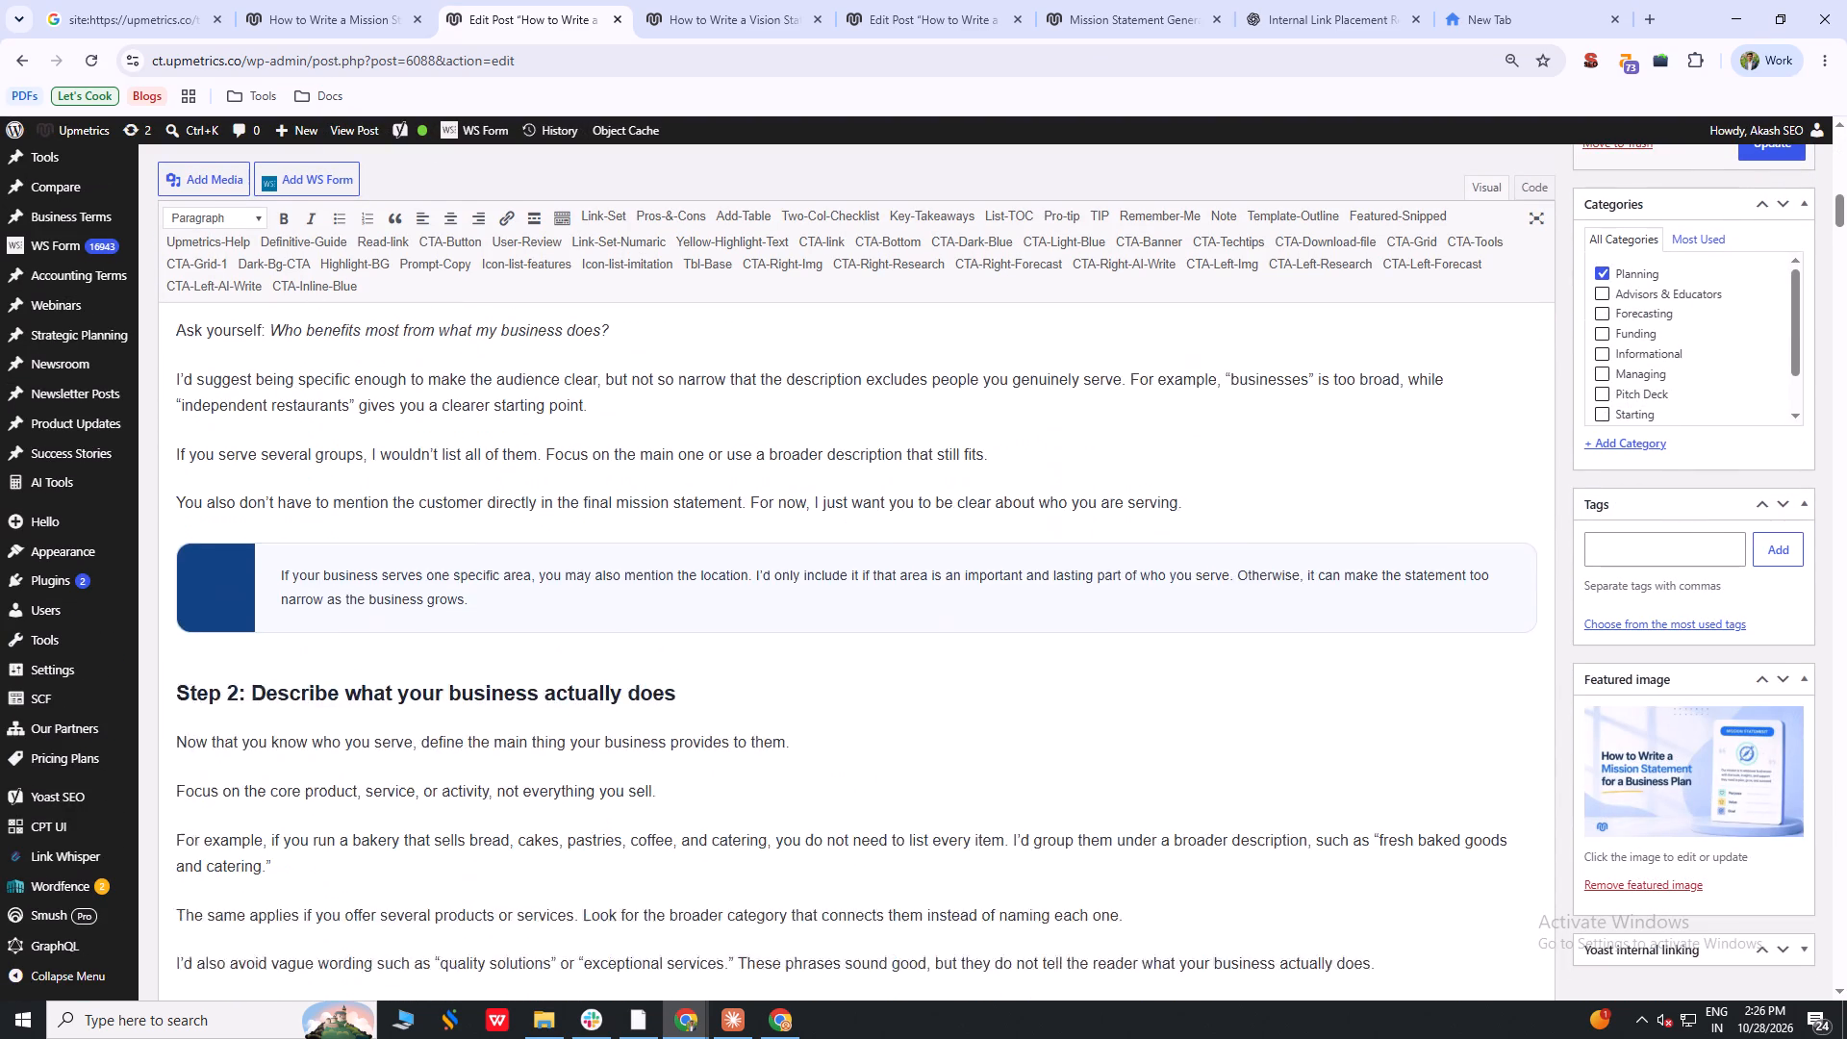
{"action": "scroll", "coordinate": [565, 635], "scroll_direction": "down", "scroll_amount": 8}
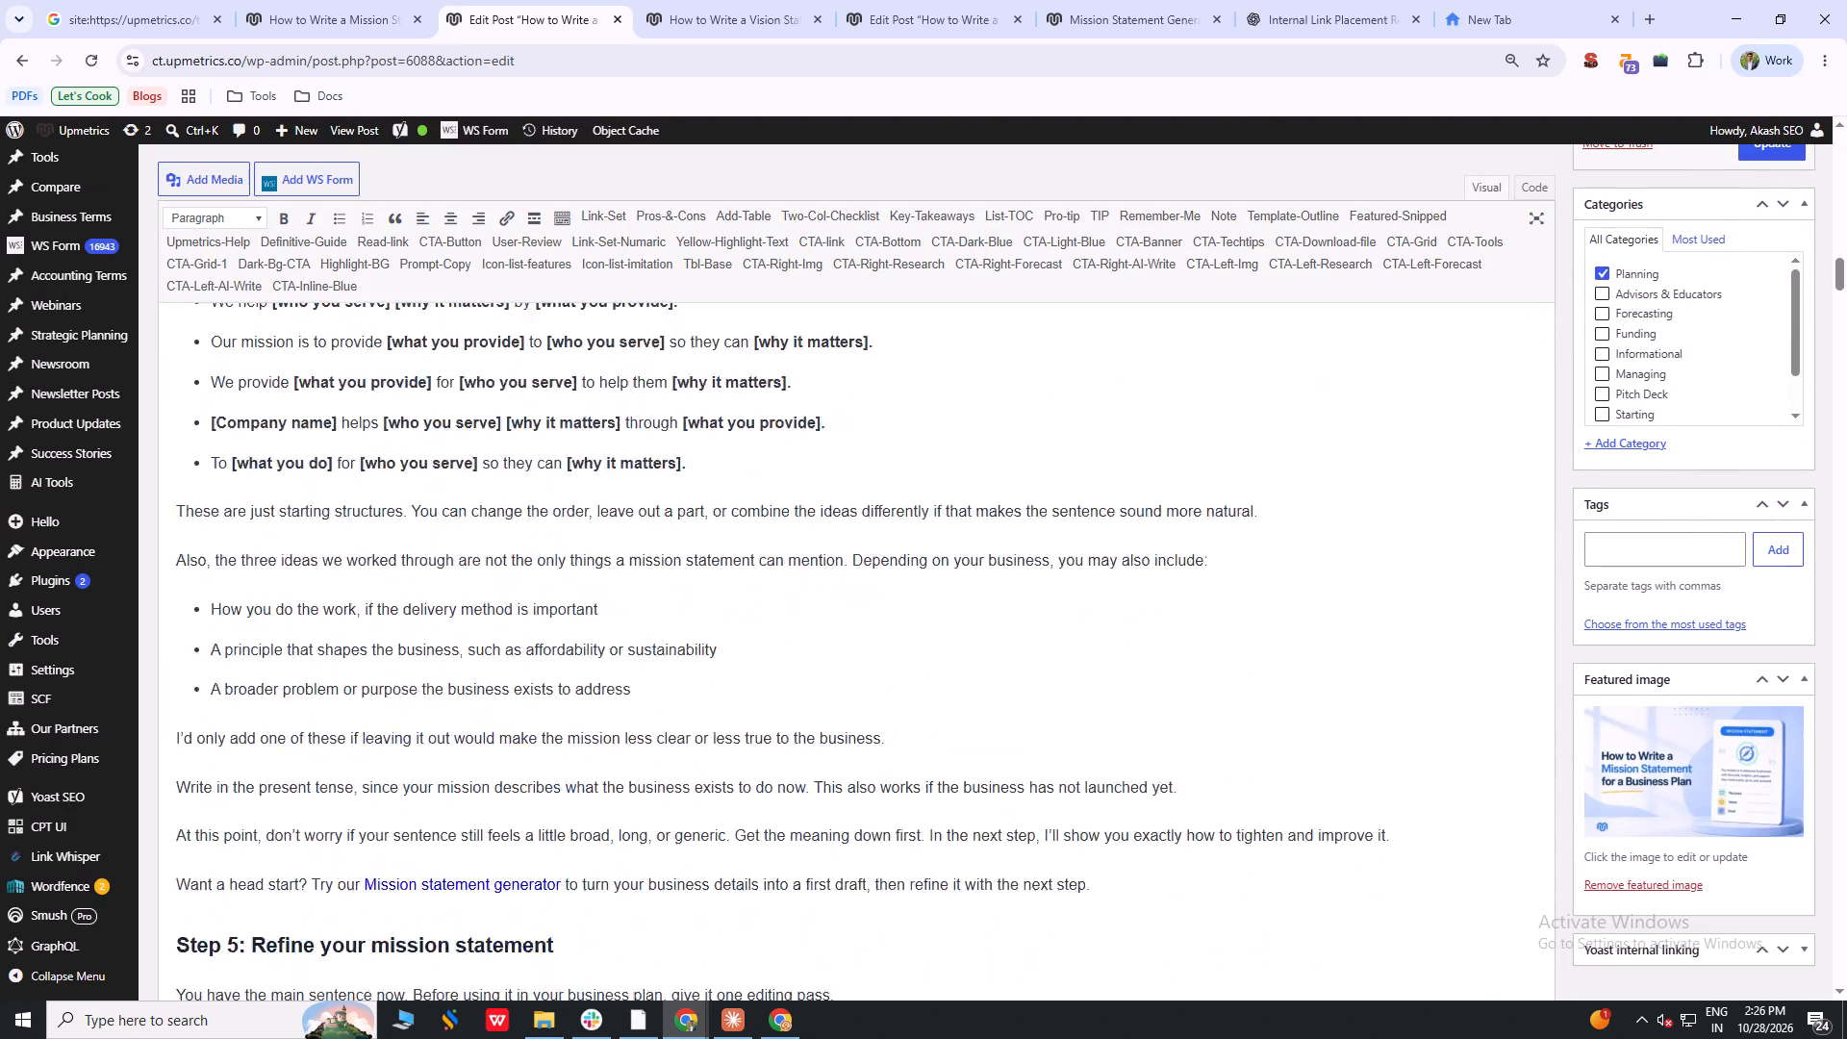
{"action": "scroll", "coordinate": [594, 632], "scroll_direction": "down", "scroll_amount": 1}
{"action": "left_click_drag", "start_coordinate": [1126, 565], "coordinate": [166, 556]}
{"action": "key", "text": "ctrl+c"}
{"action": "key", "text": "ctrl+c"}
{"action": "key", "text": "ctrl+c"}
{"action": "key", "text": "ctrl+c"}
{"action": "key", "text": "ctrl+c"}
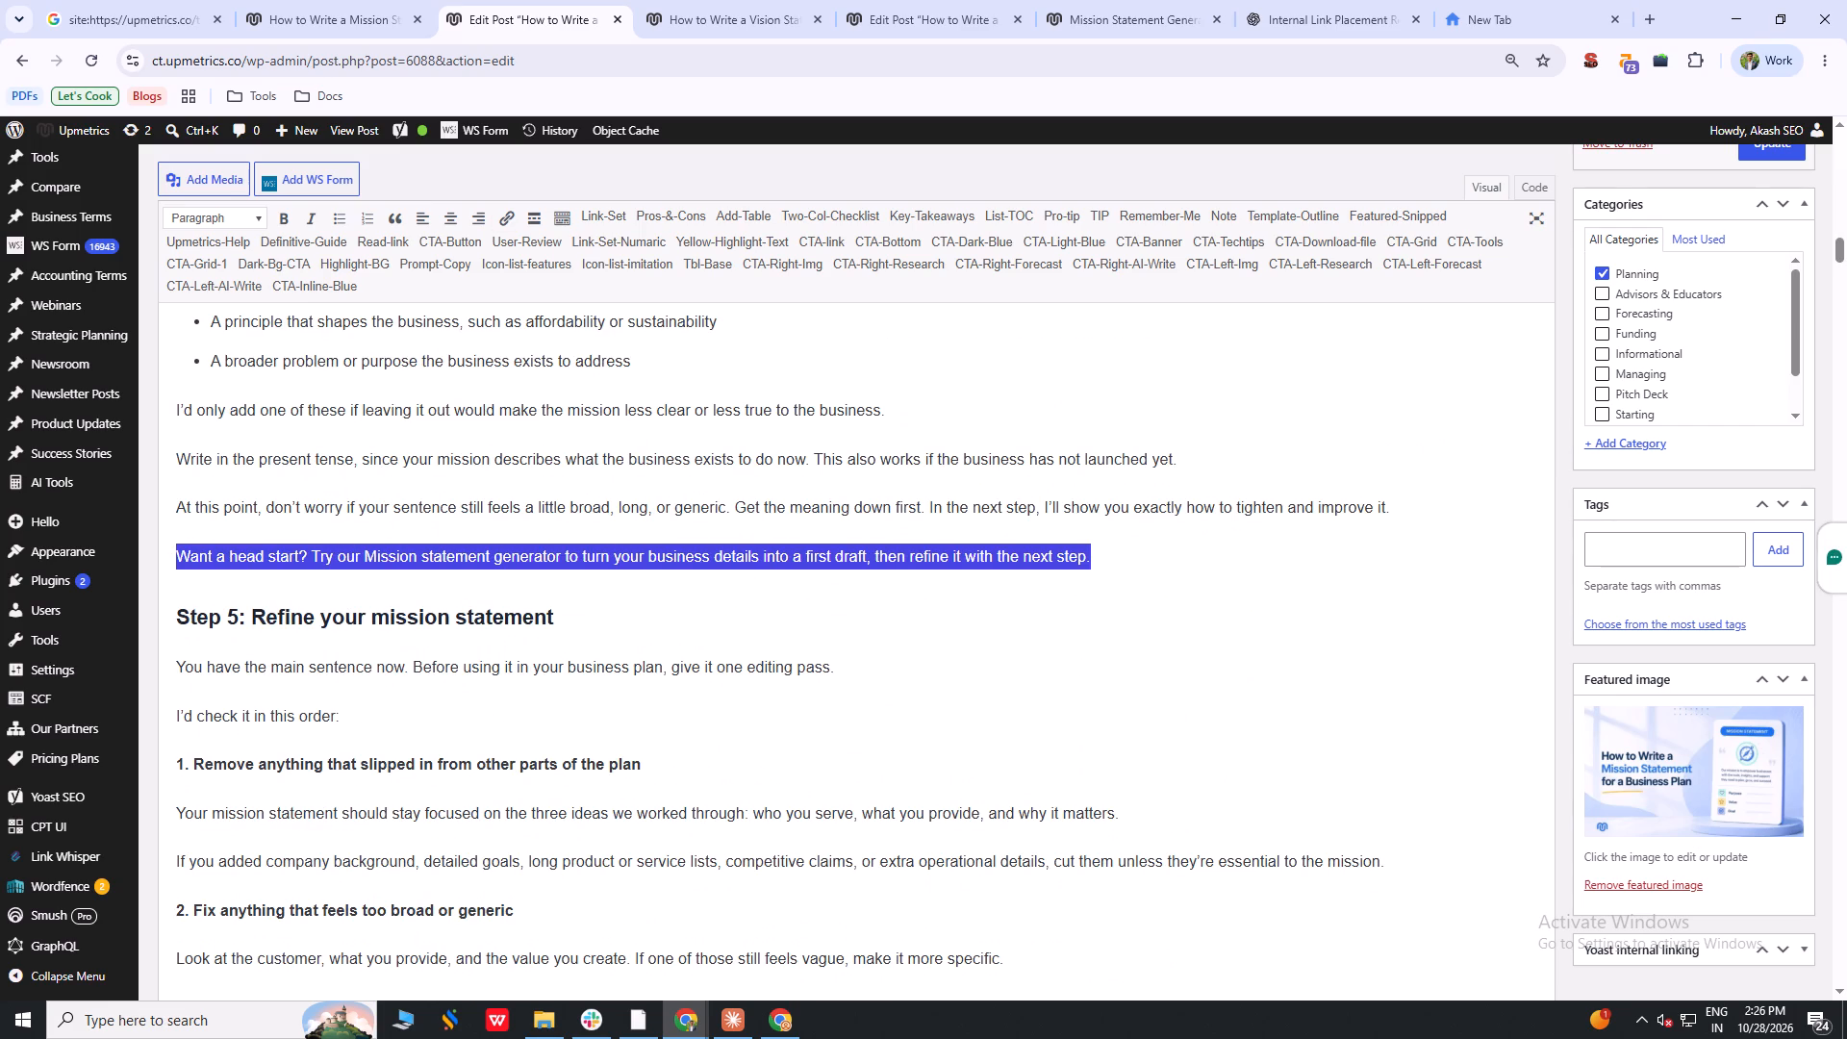
Switch to the Too large Anchors sheet, close its URL search, and locate the link_target cell of the mission-statement-business-plan row.
{"action": "key", "text": "alt+Tab"}
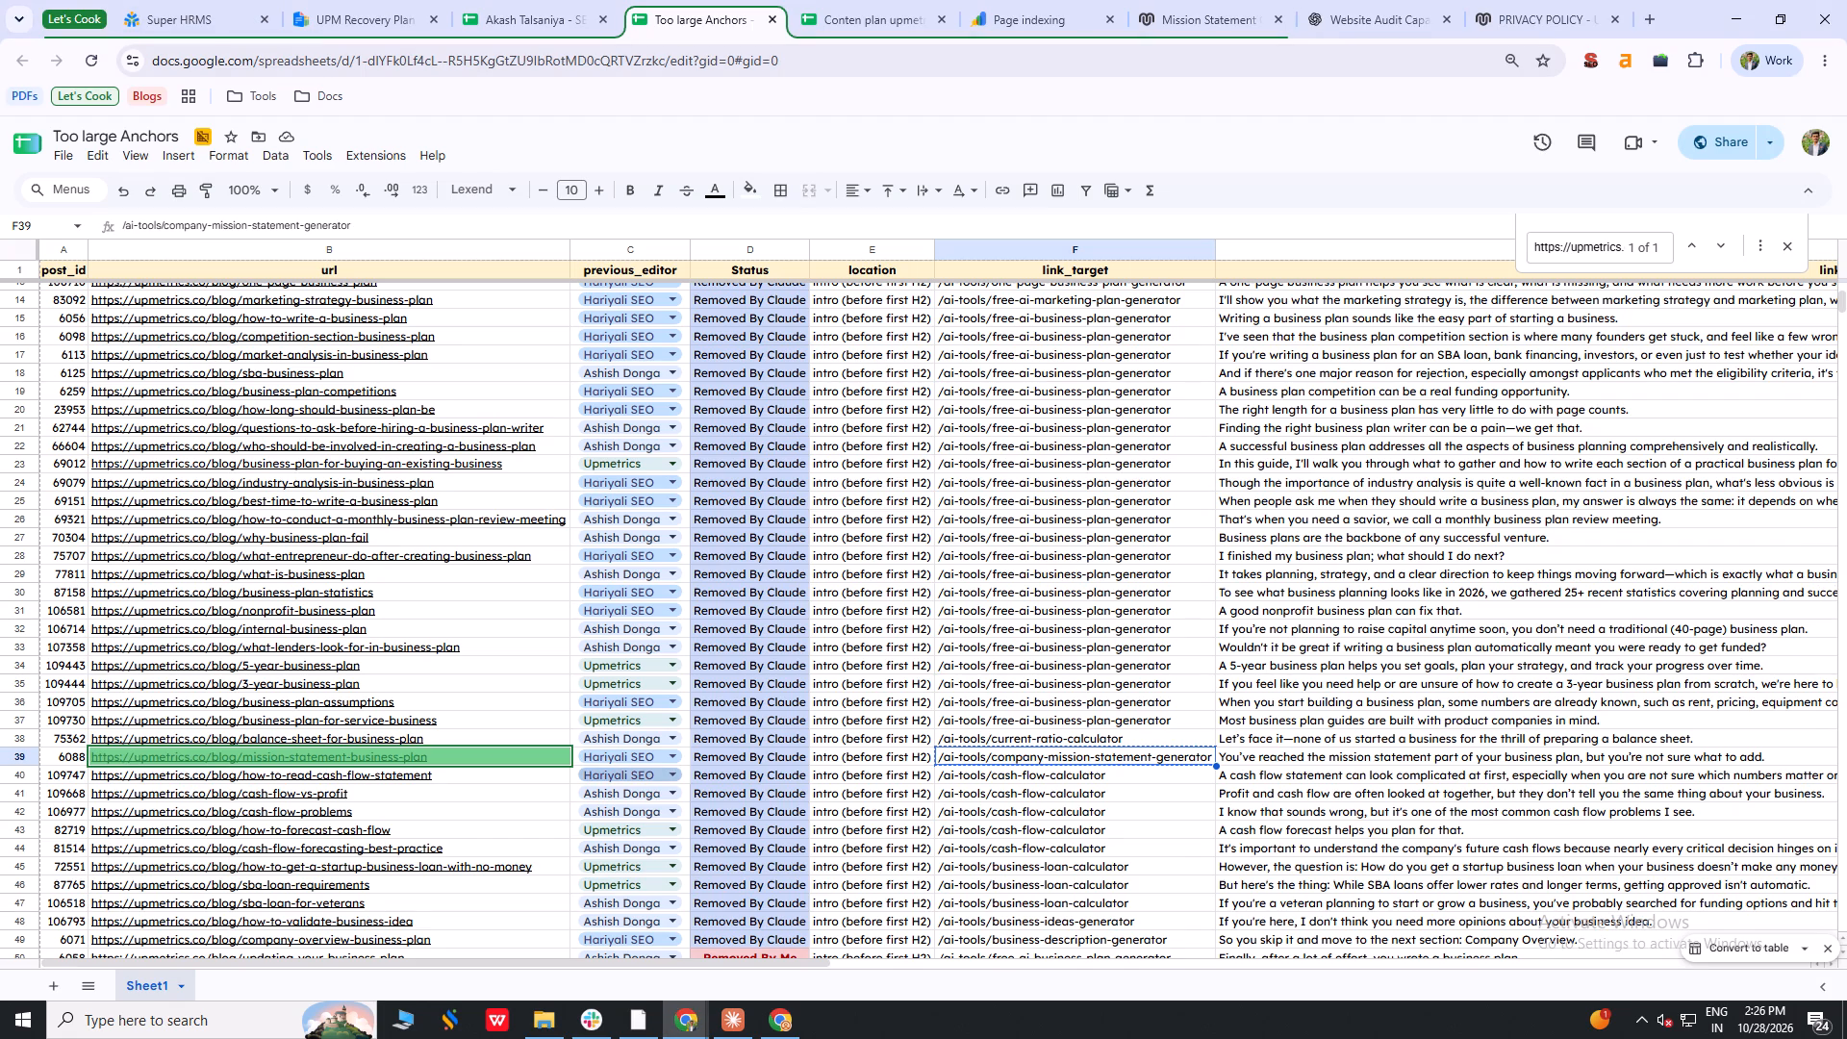
{"action": "scroll", "coordinate": [1151, 759], "scroll_direction": "down", "scroll_amount": 2, "text": "shift"}
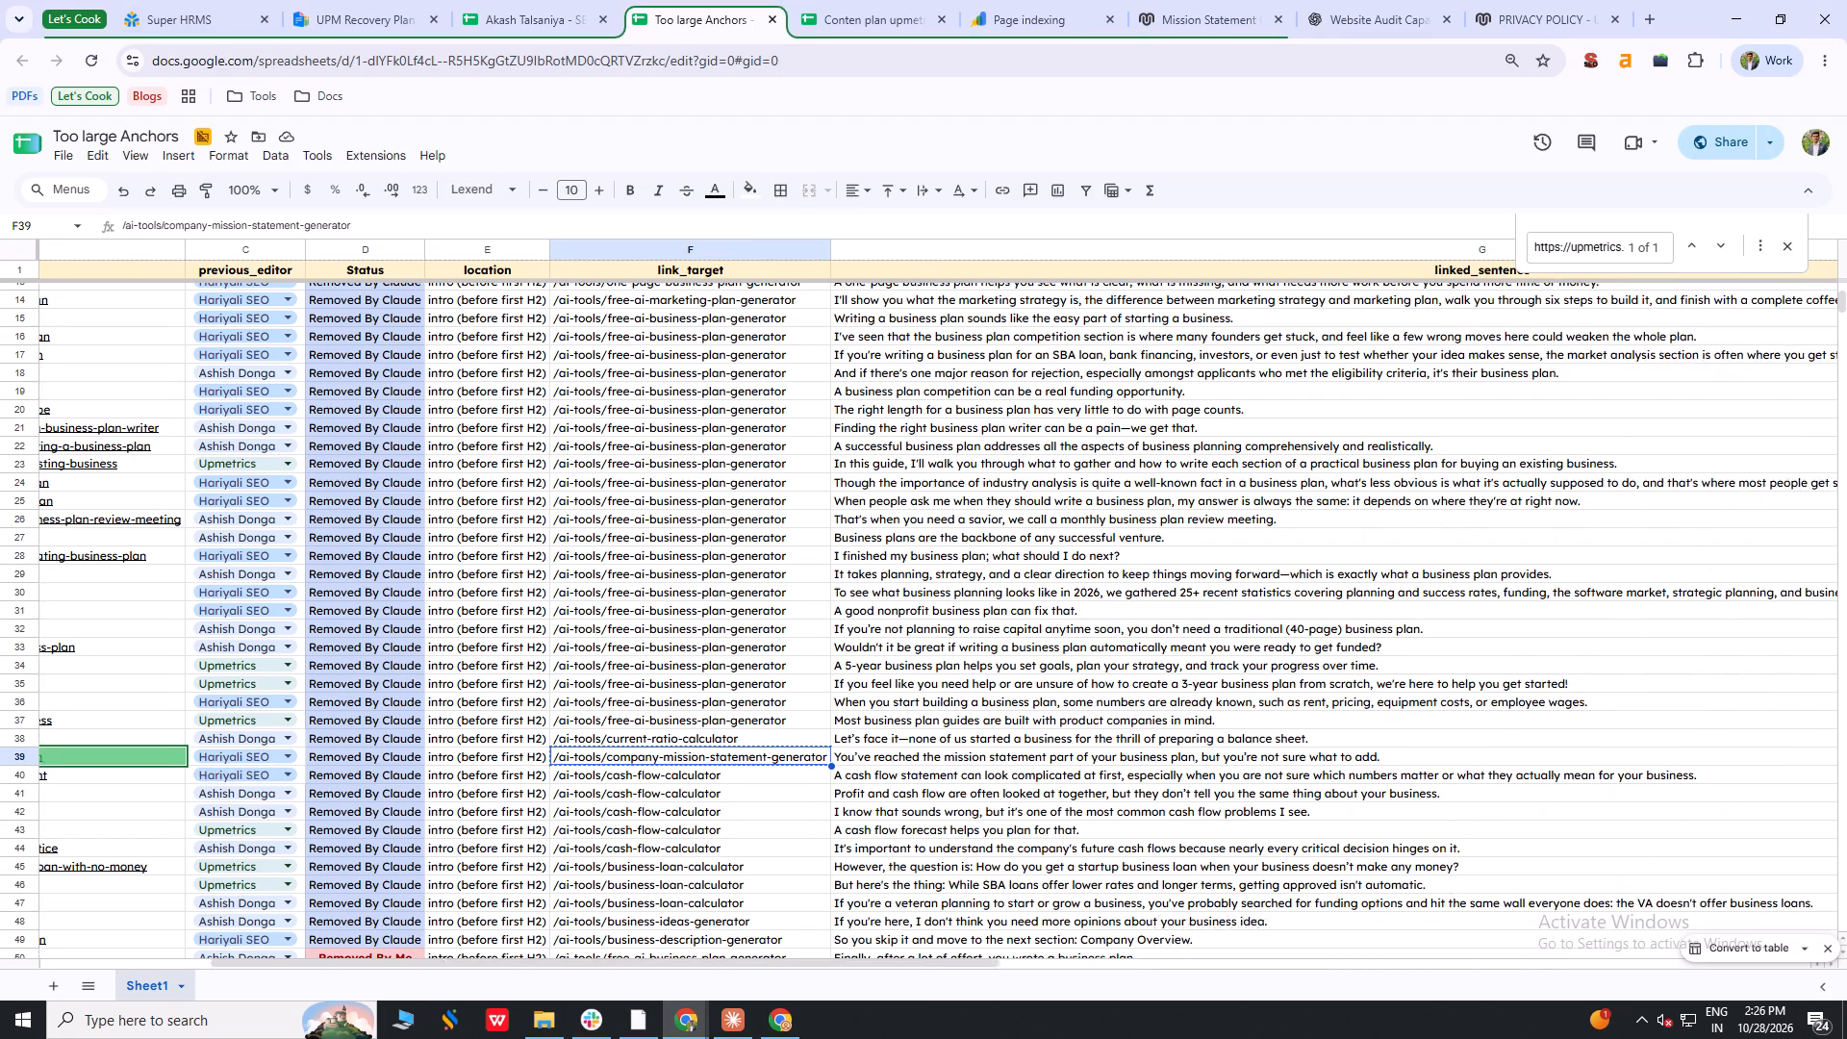
{"action": "scroll", "coordinate": [1151, 759], "scroll_direction": "down", "scroll_amount": 2, "text": "shift"}
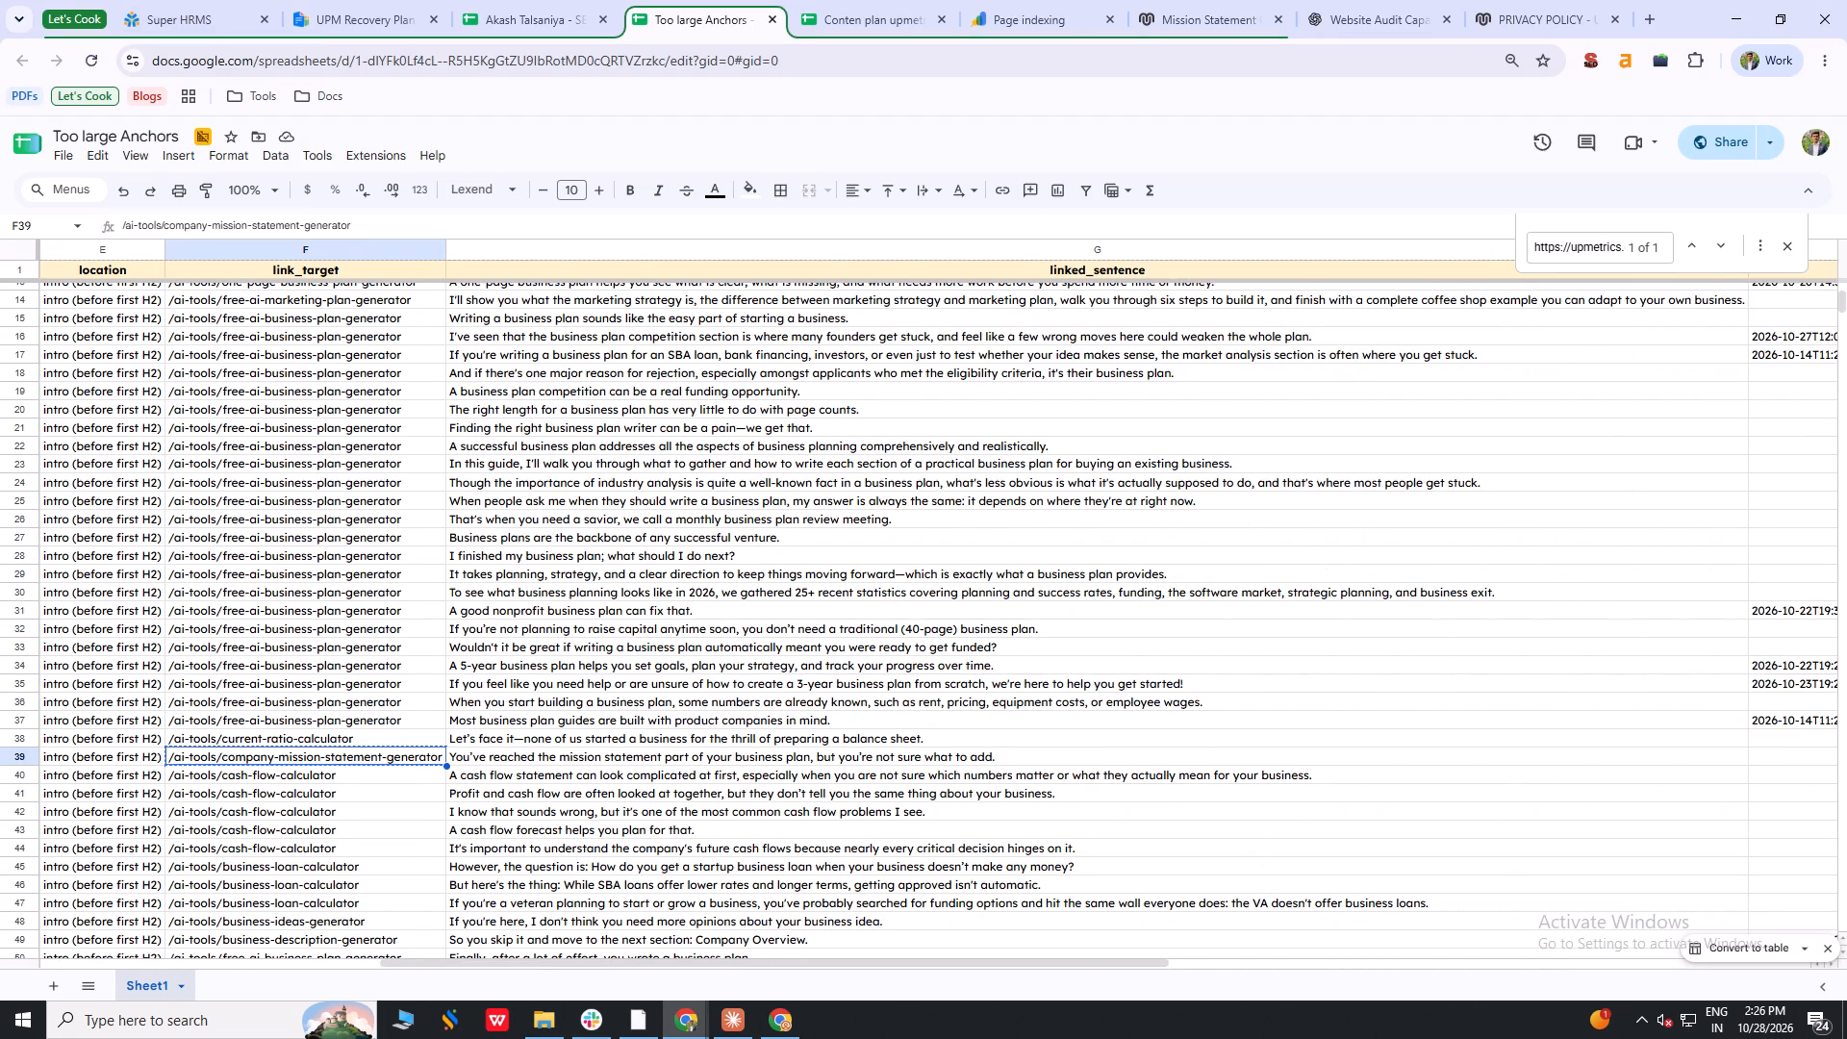
{"action": "left_click", "coordinate": [1789, 244]}
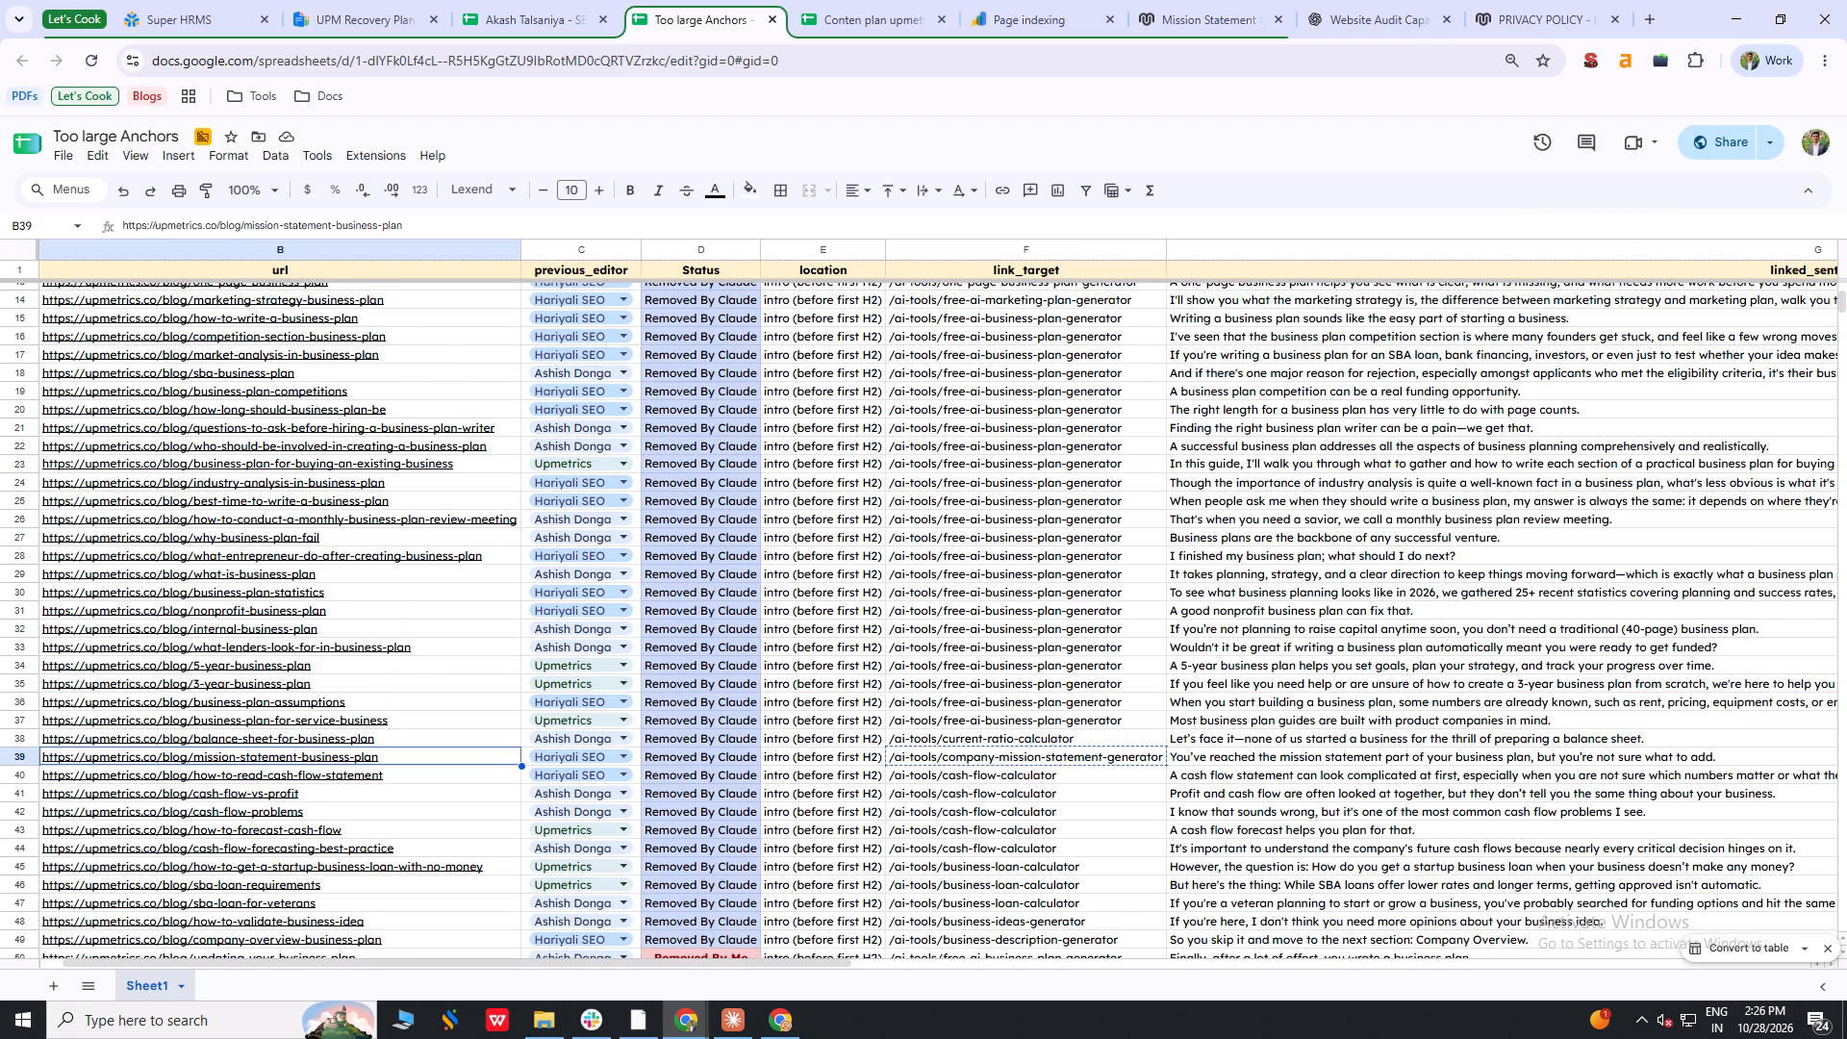
{"action": "key", "text": "ctrl+f"}
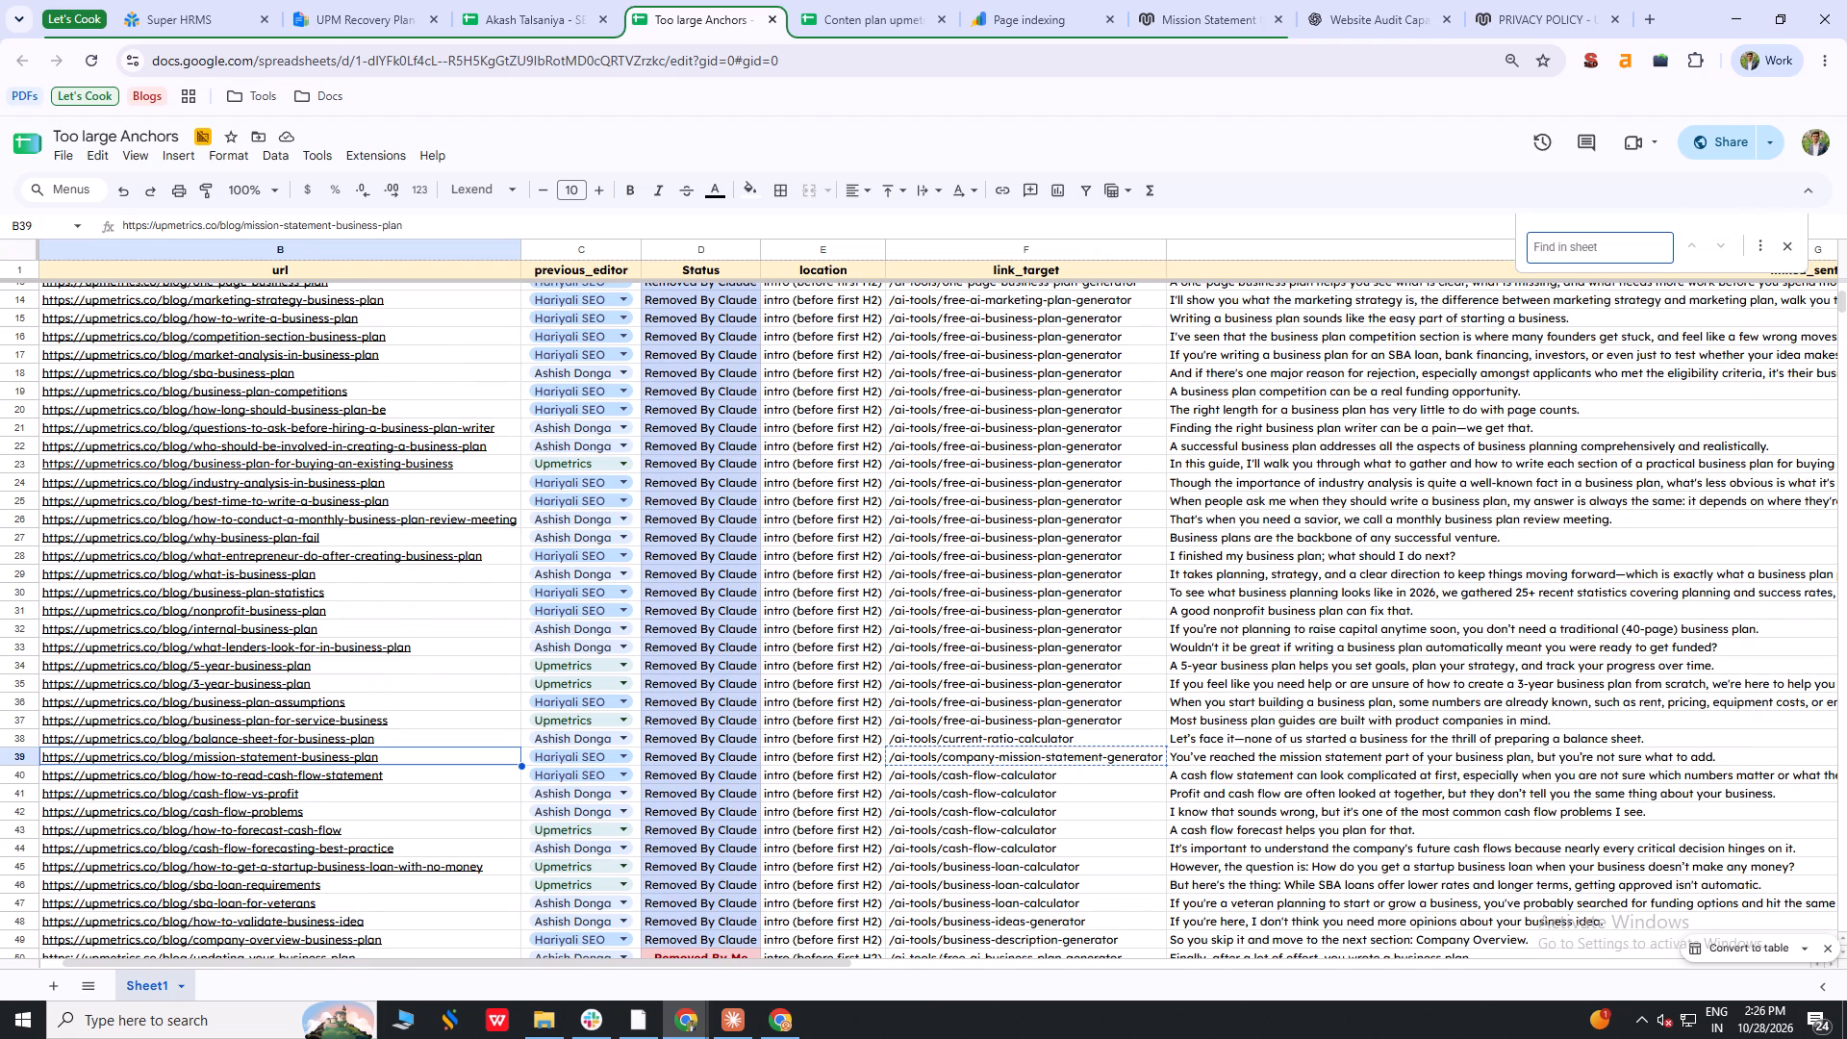
{"action": "key", "text": "ctrl+z"}
{"action": "key", "text": "ctrl+z"}
{"action": "left_click", "coordinate": [1307, 596]}
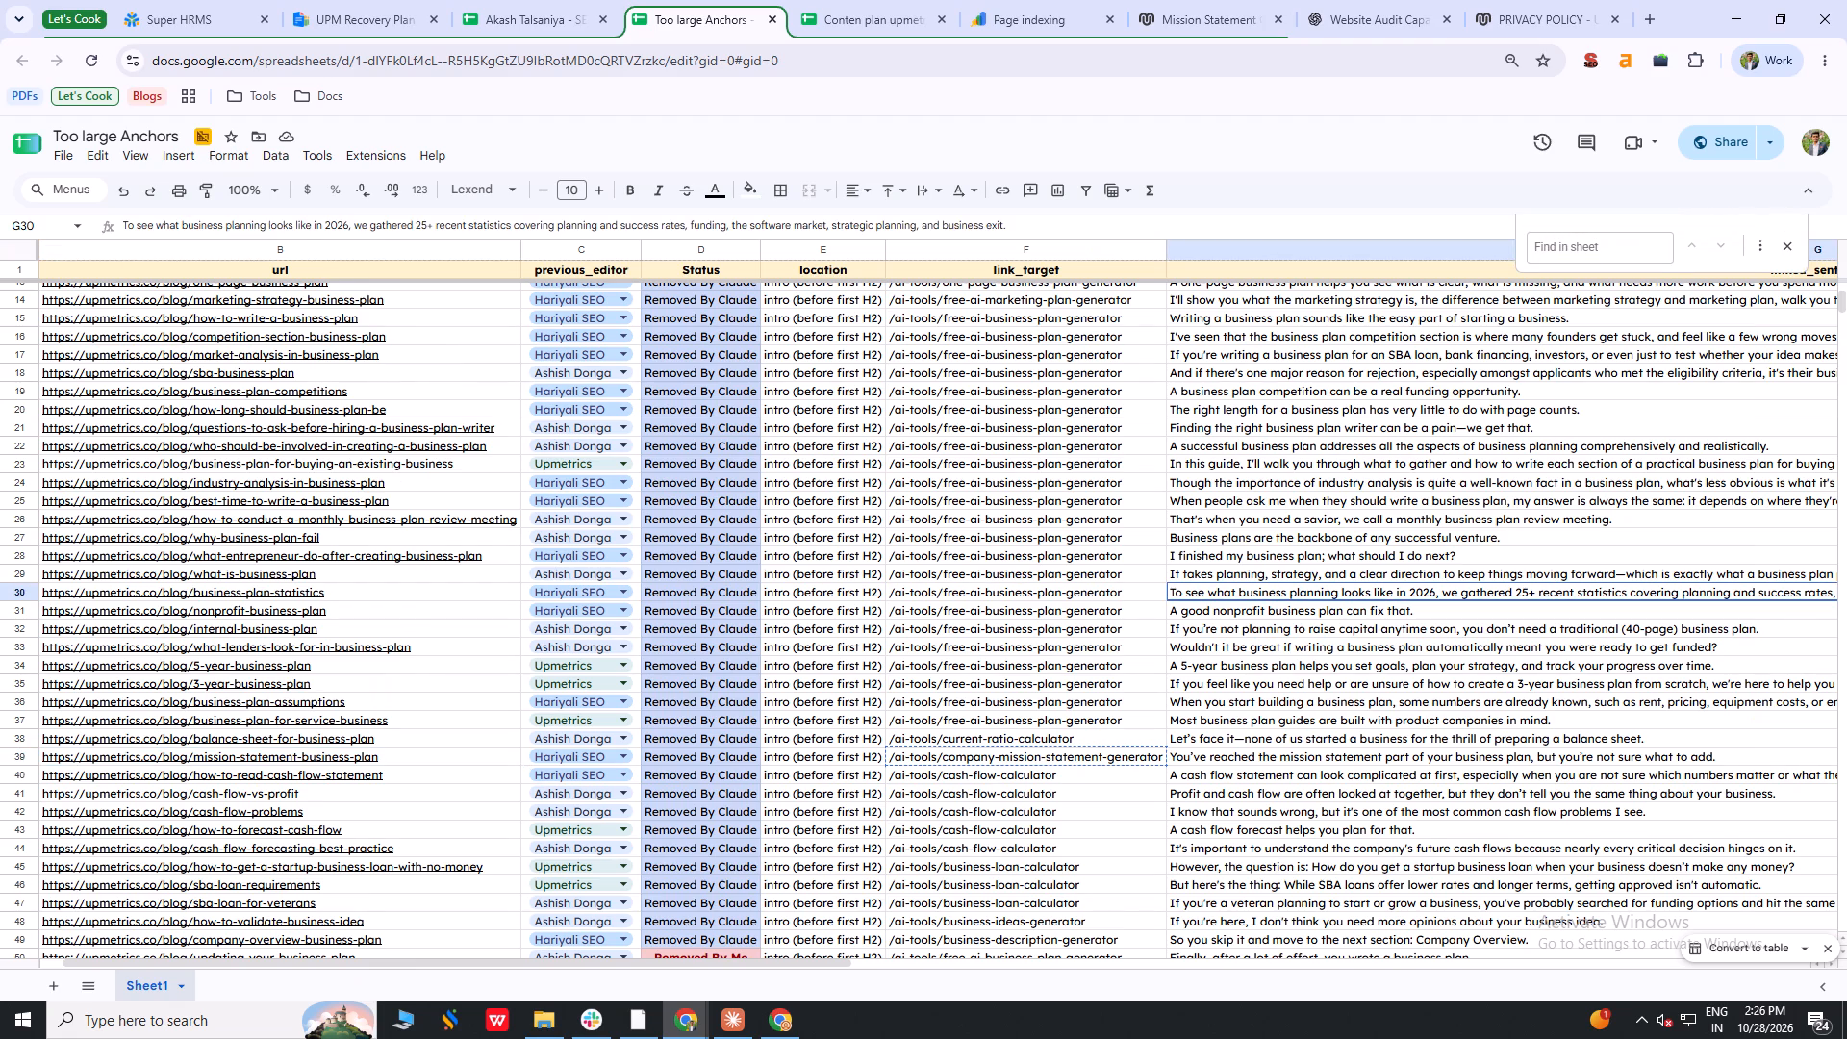
{"action": "left_click", "coordinate": [992, 756]}
Narrow the linked_sentence column to a fraction of its width so the neighbouring edited_since column sits close to link_target.
{"action": "scroll", "coordinate": [1288, 716], "scroll_direction": "down", "scroll_amount": 4, "text": "shift"}
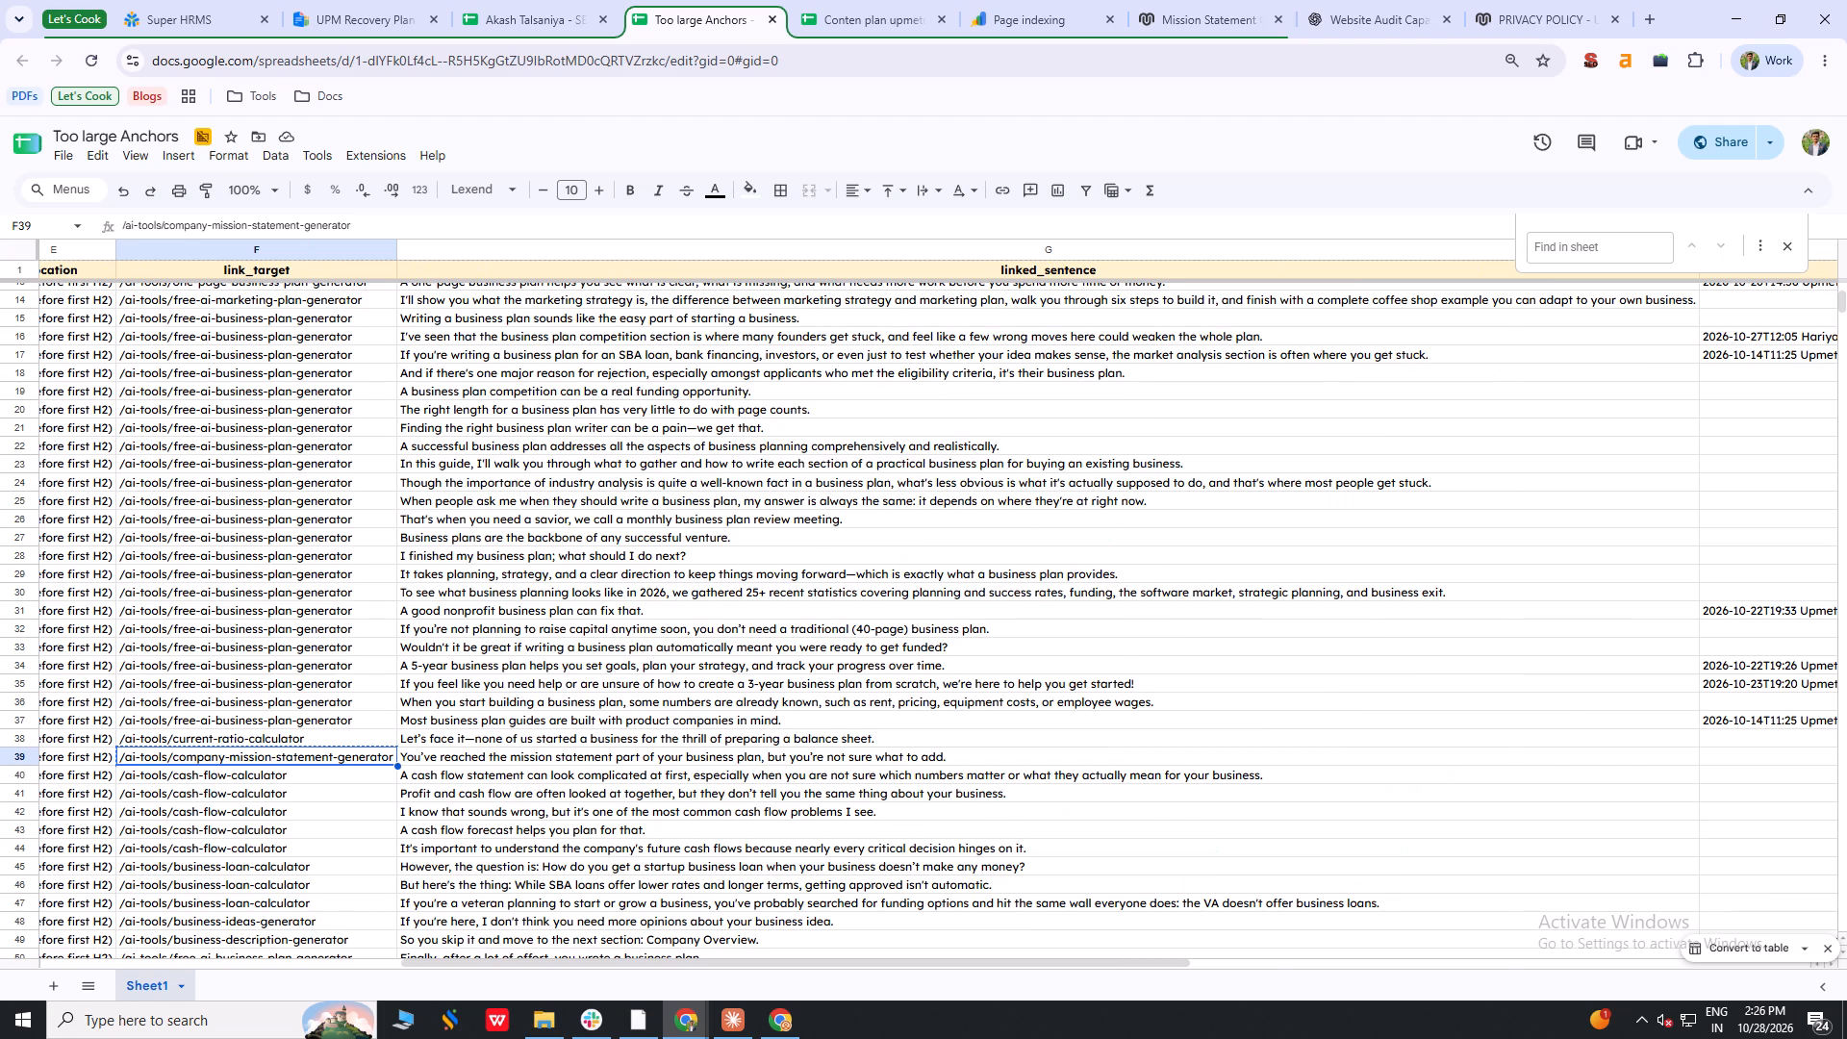
{"action": "scroll", "coordinate": [1470, 508], "scroll_direction": "down", "scroll_amount": 1, "text": "shift"}
{"action": "scroll", "coordinate": [1472, 400], "scroll_direction": "down", "scroll_amount": 2, "text": "shift"}
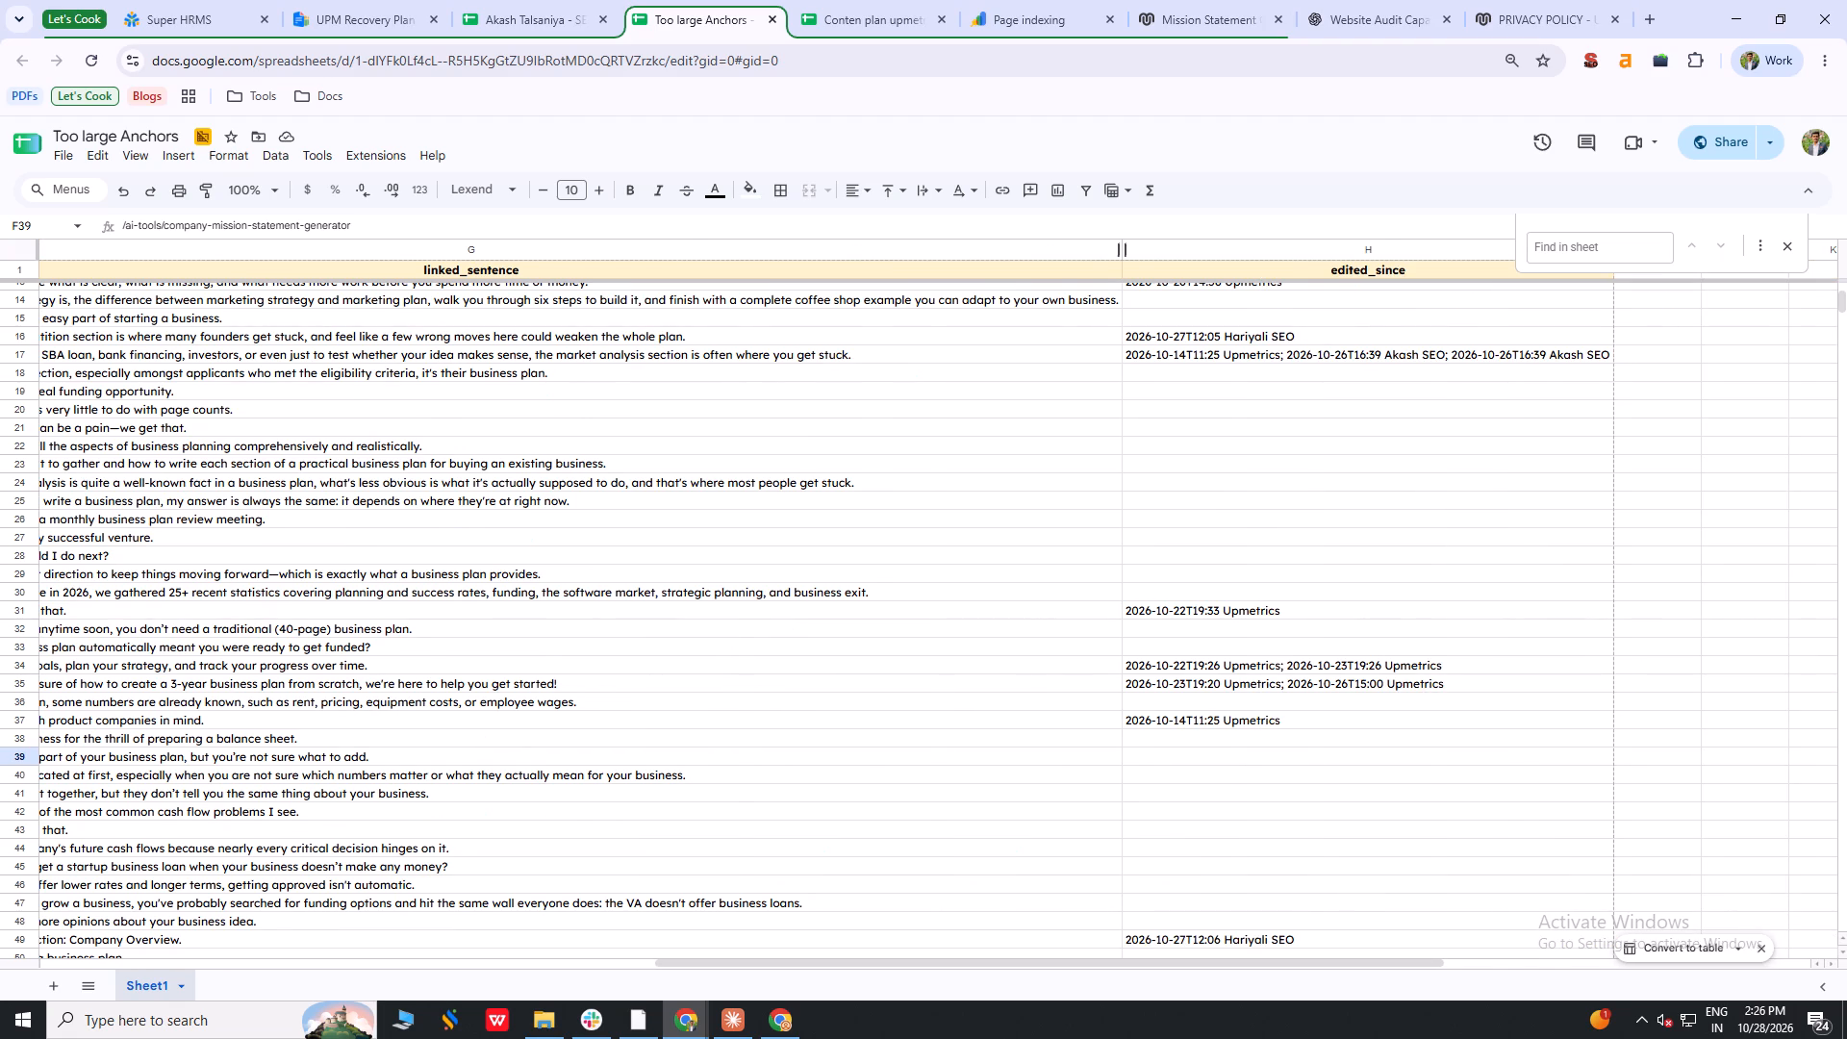
{"action": "left_click_drag", "start_coordinate": [1120, 248], "coordinate": [164, 278]}
{"action": "scroll", "coordinate": [910, 512], "scroll_direction": "up", "scroll_amount": 2, "text": "shift"}
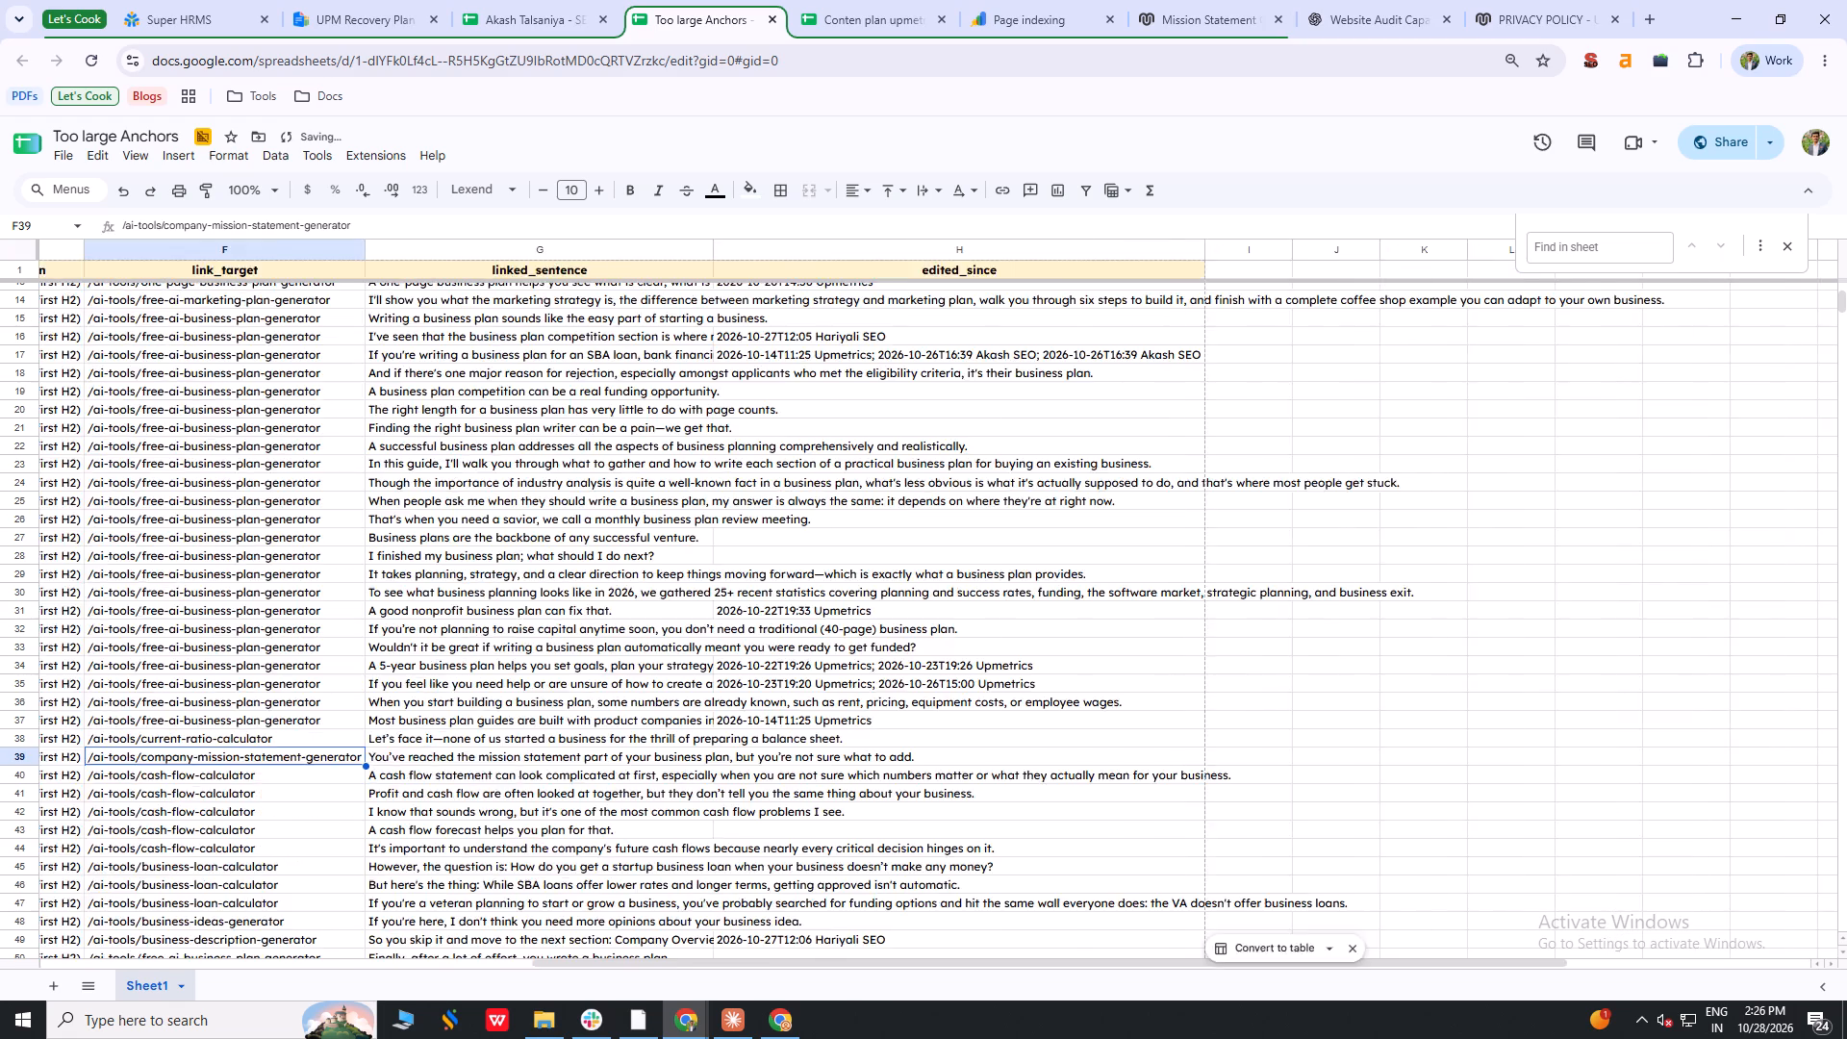
{"action": "scroll", "coordinate": [912, 513], "scroll_direction": "up", "scroll_amount": 1, "text": "shift"}
{"action": "left_click_drag", "start_coordinate": [907, 247], "coordinate": [834, 247]}
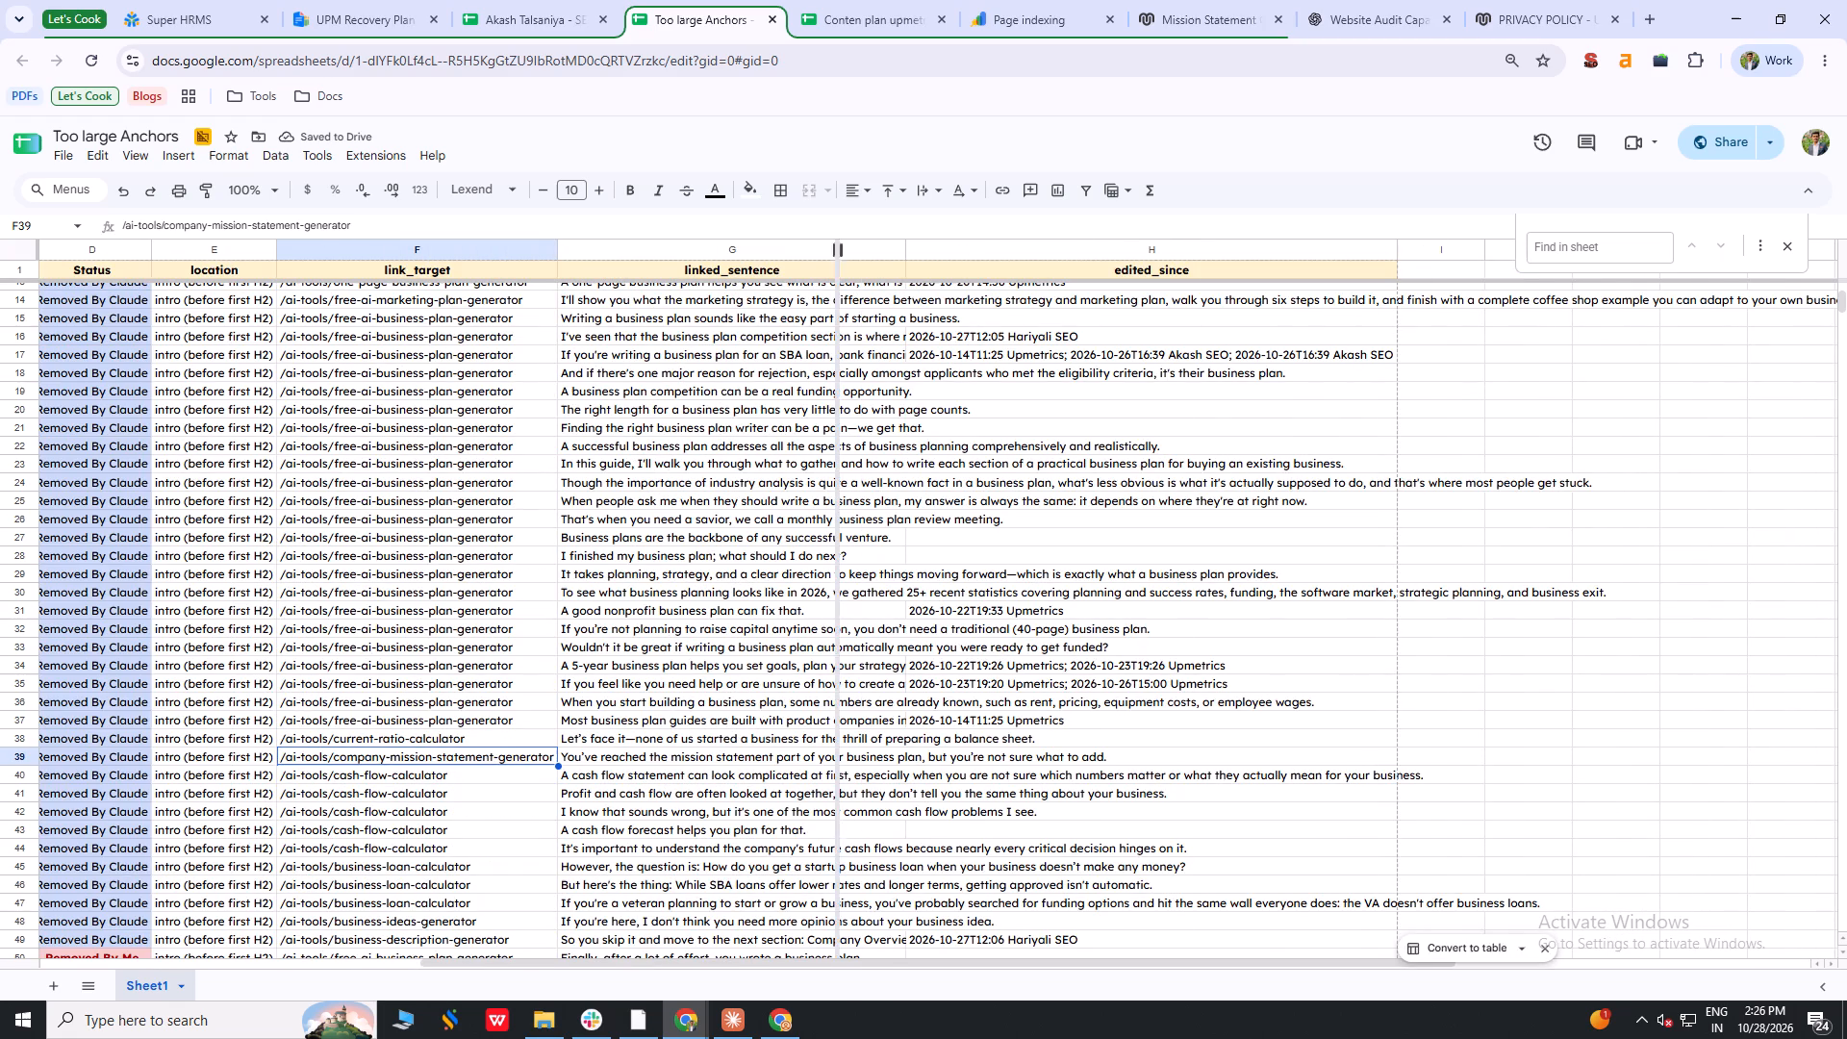
{"action": "left_click_drag", "start_coordinate": [834, 247], "coordinate": [795, 251]}
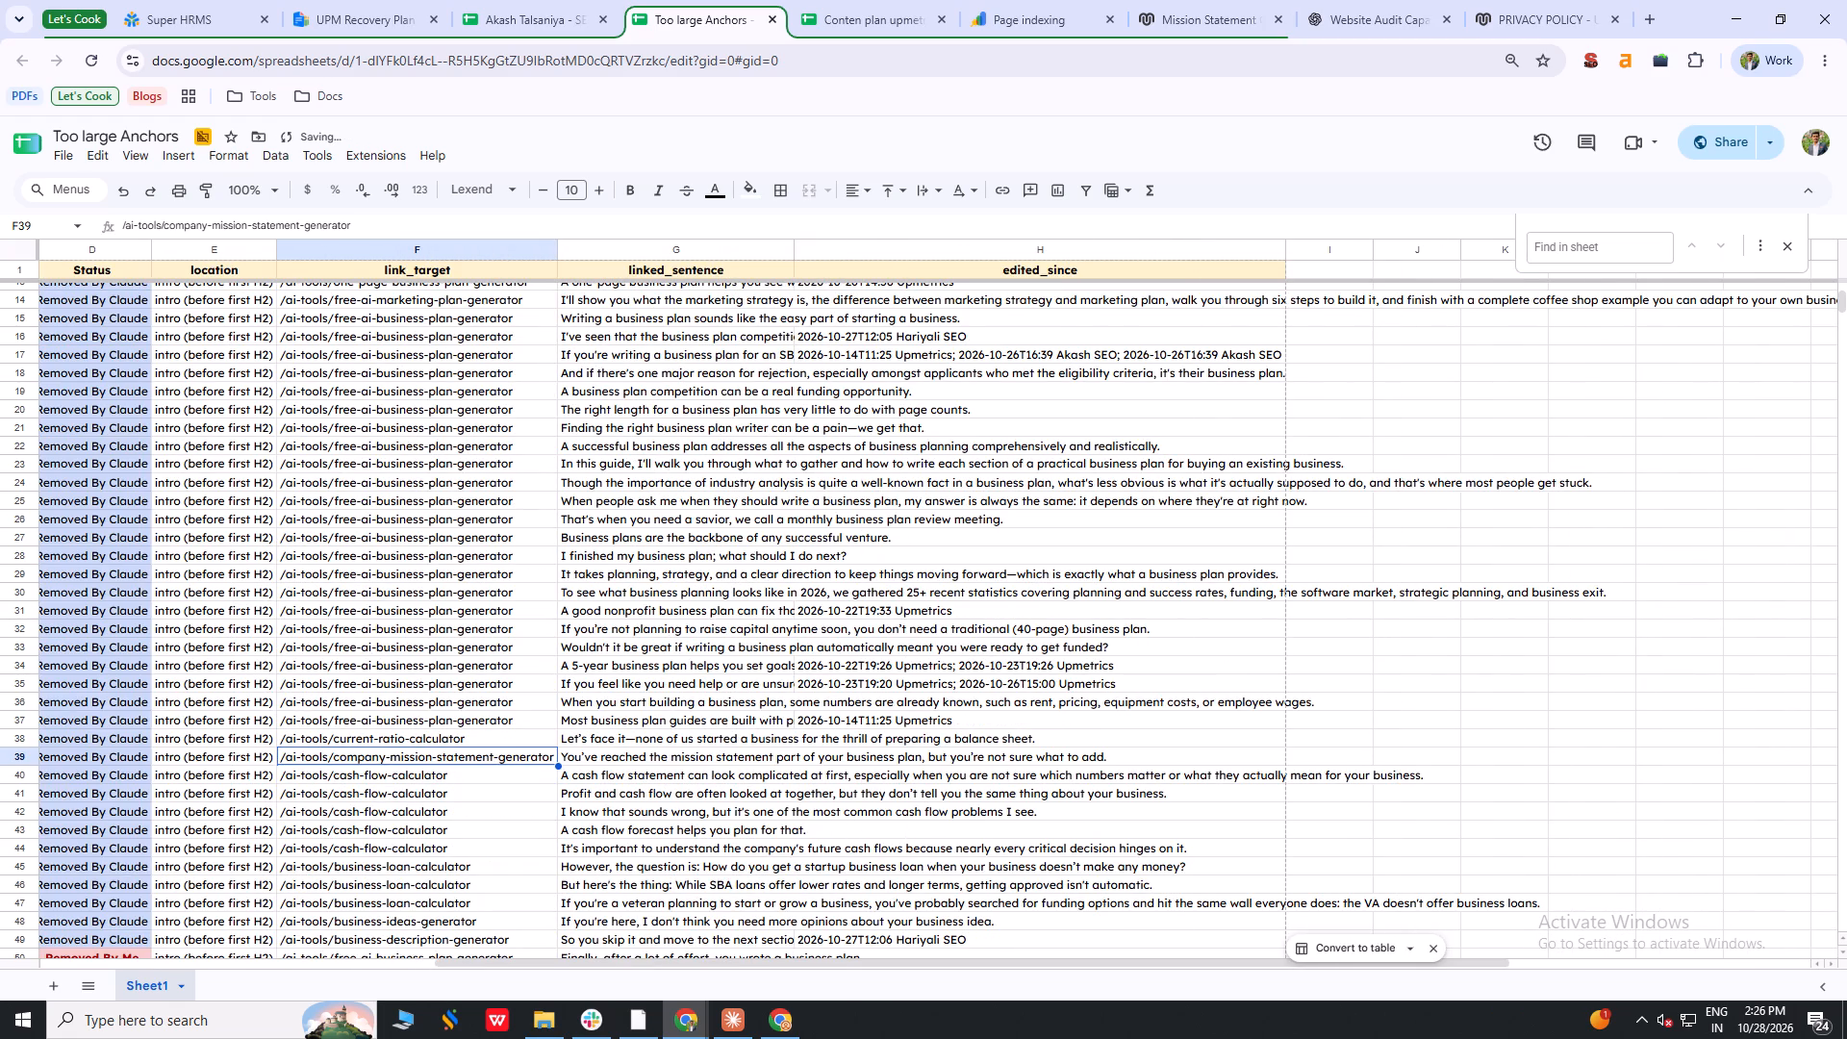
Set the text wrapping of the whole linked_sentence column to clip.
{"action": "left_click", "coordinate": [998, 413]}
{"action": "left_click", "coordinate": [847, 556]}
{"action": "left_click", "coordinate": [738, 249]}
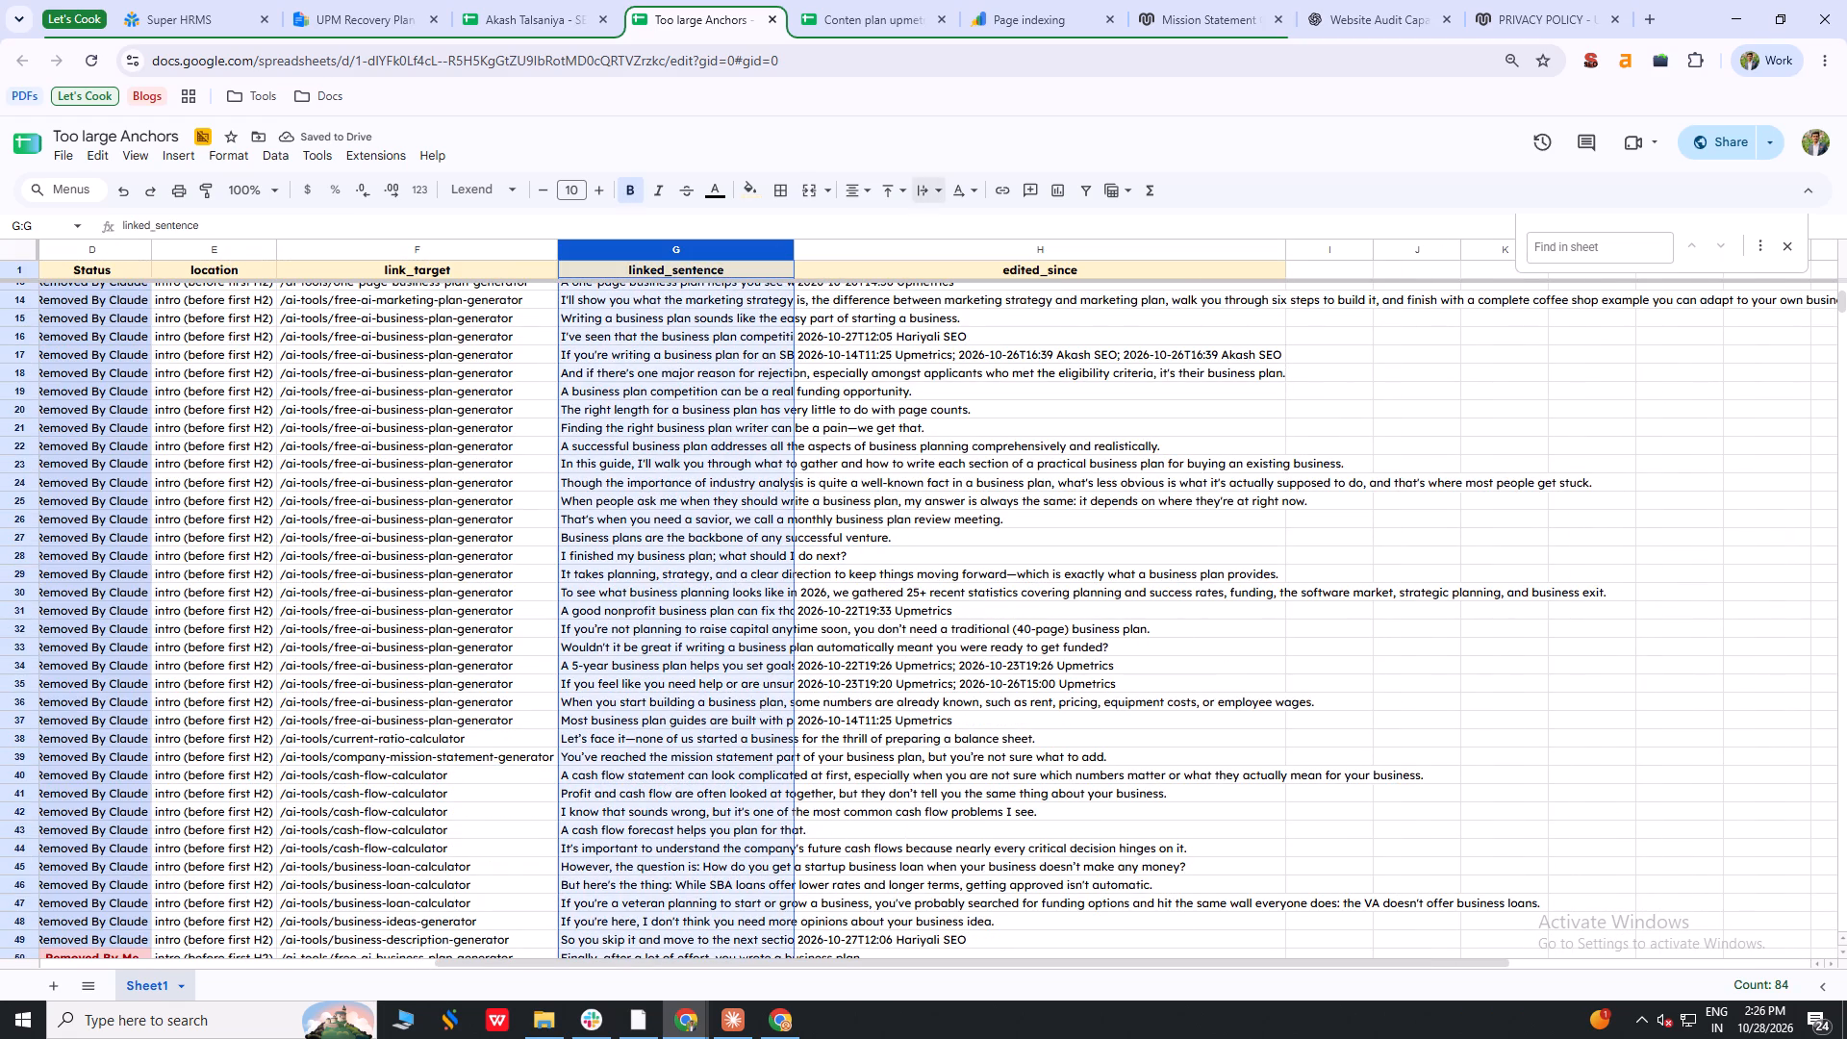
{"action": "left_click", "coordinate": [928, 186]}
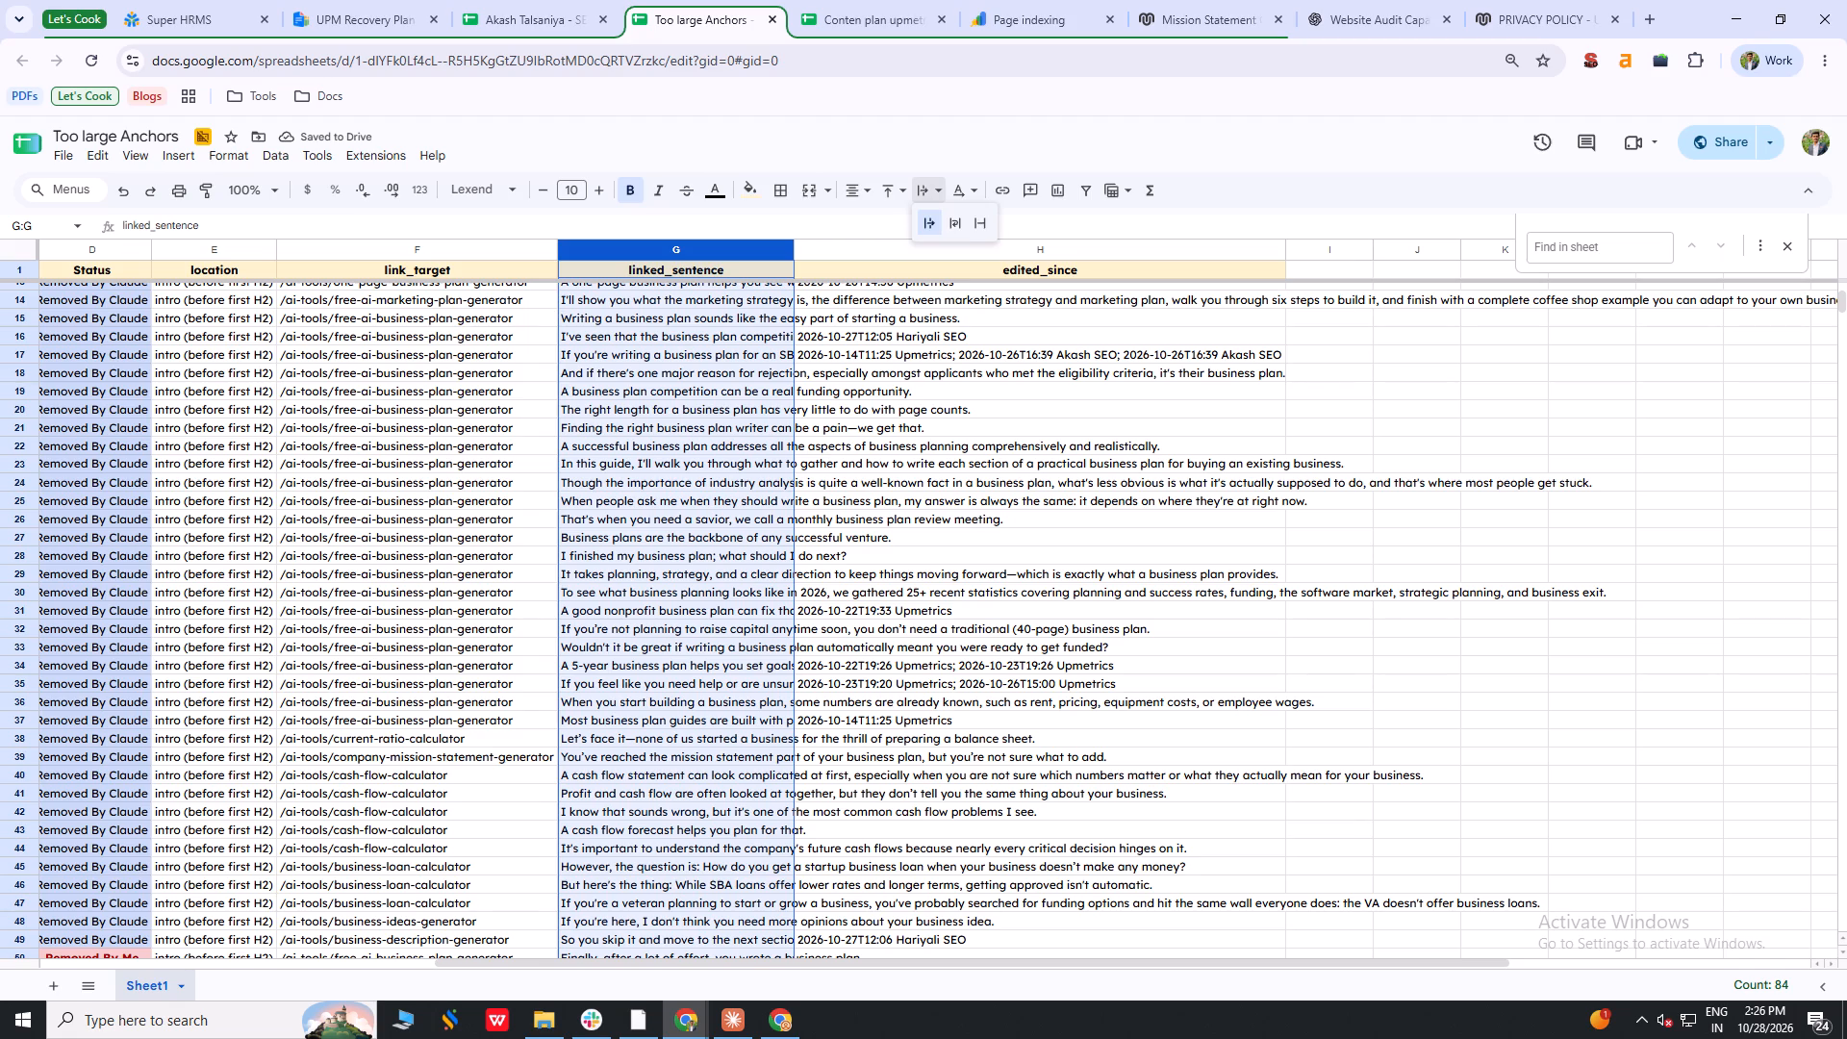
{"action": "left_click", "coordinate": [979, 224]}
{"action": "left_click", "coordinate": [1109, 659]}
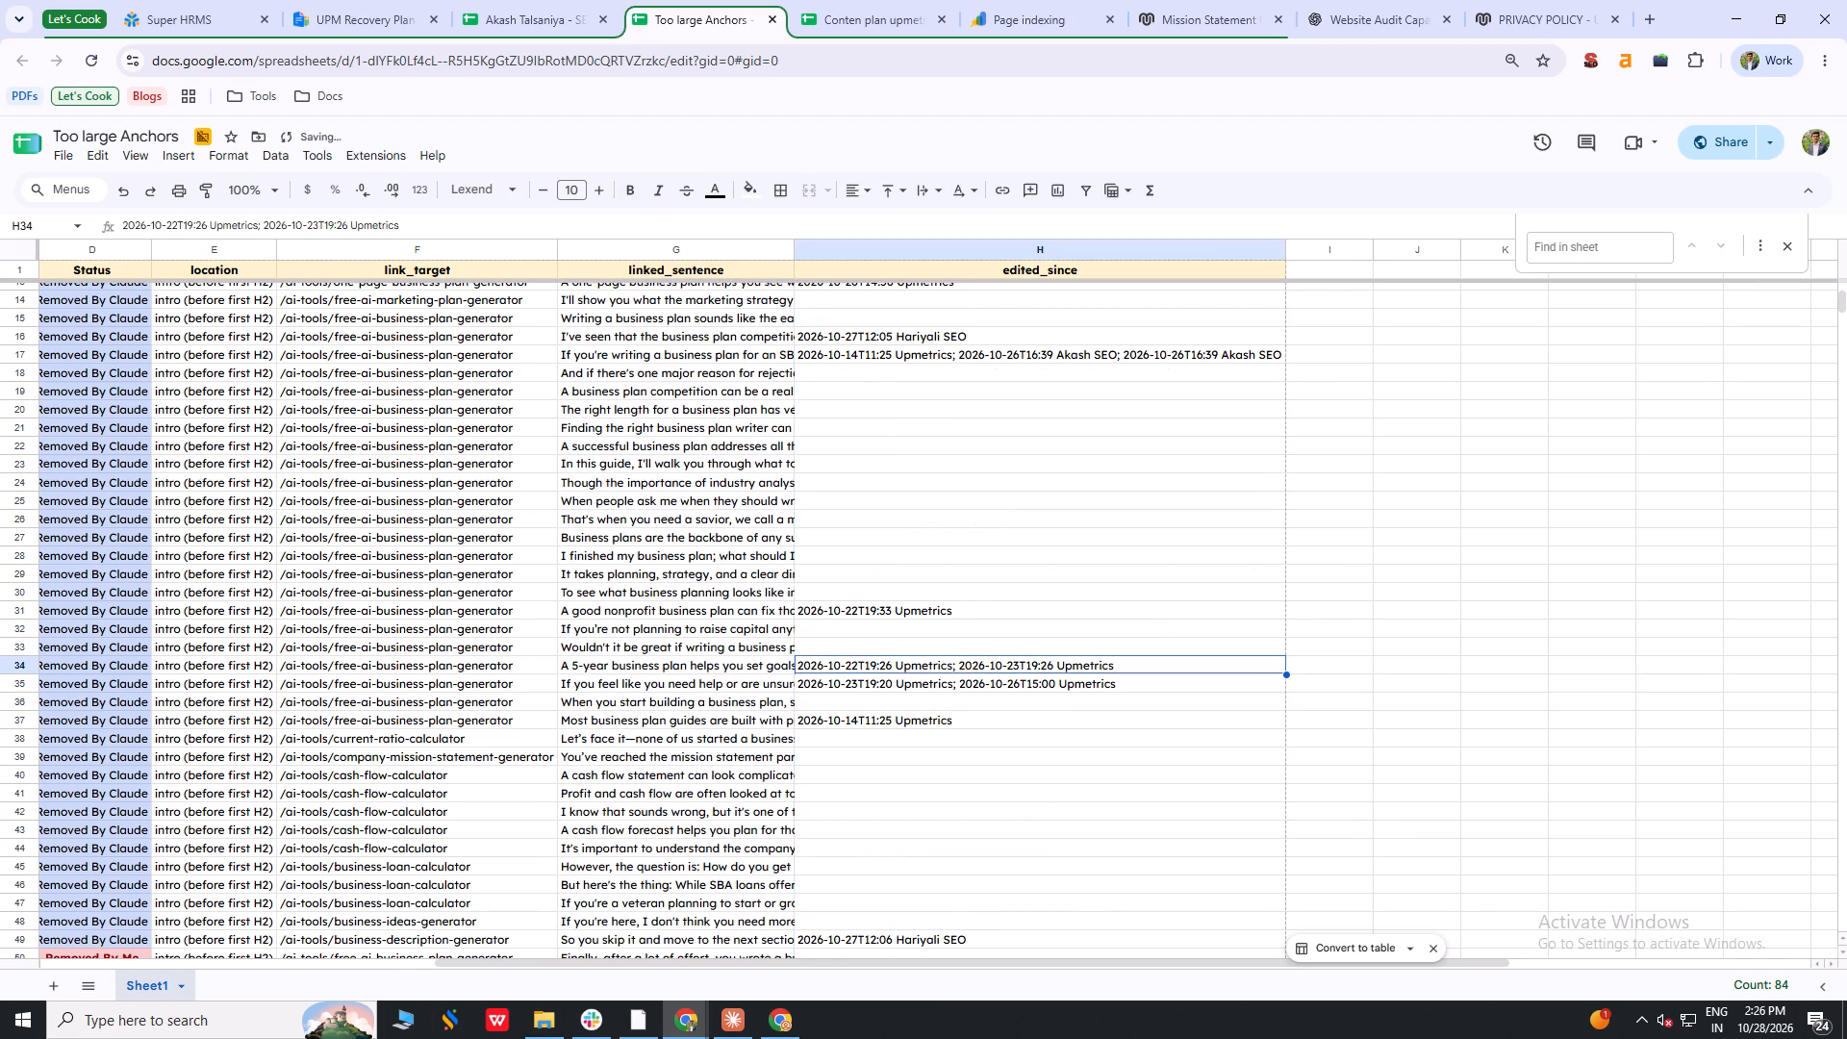
Insert one empty column between linked_sentence and edited_since.
{"action": "left_click", "coordinate": [1002, 839]}
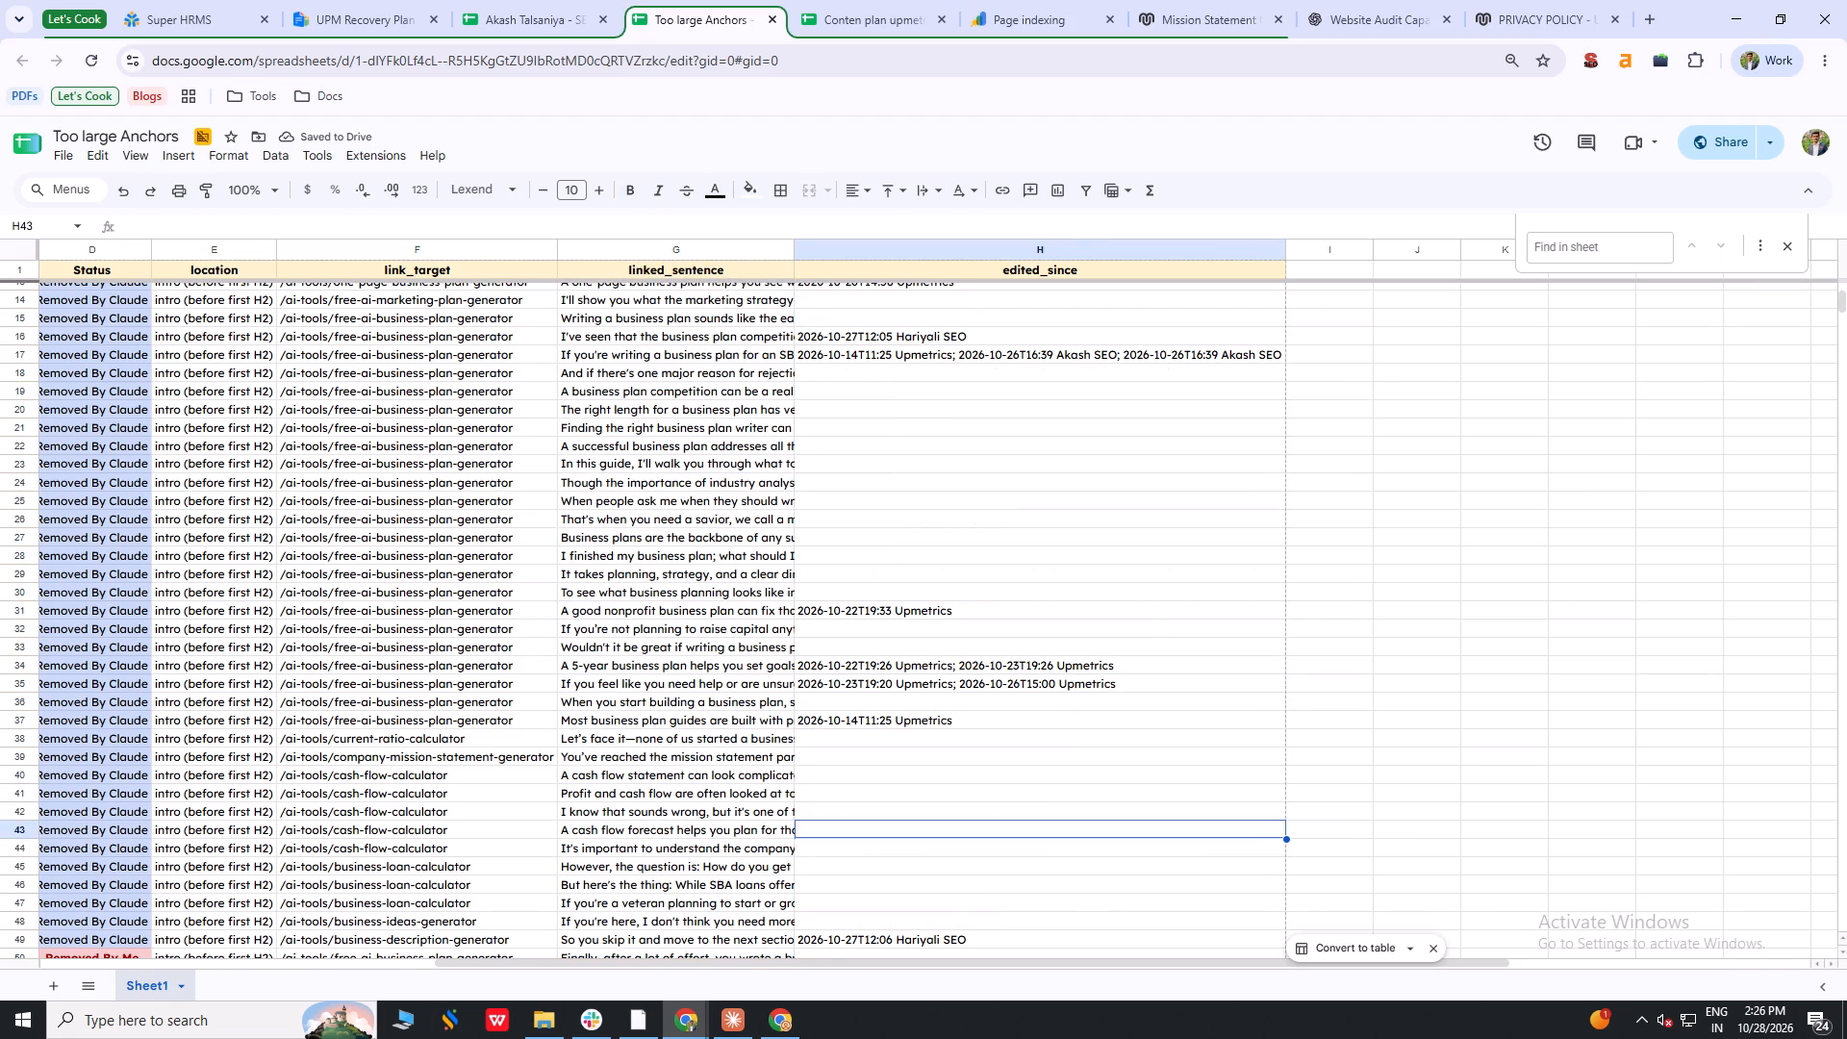
{"action": "left_click", "coordinate": [1056, 244]}
{"action": "right_click", "coordinate": [1056, 244]}
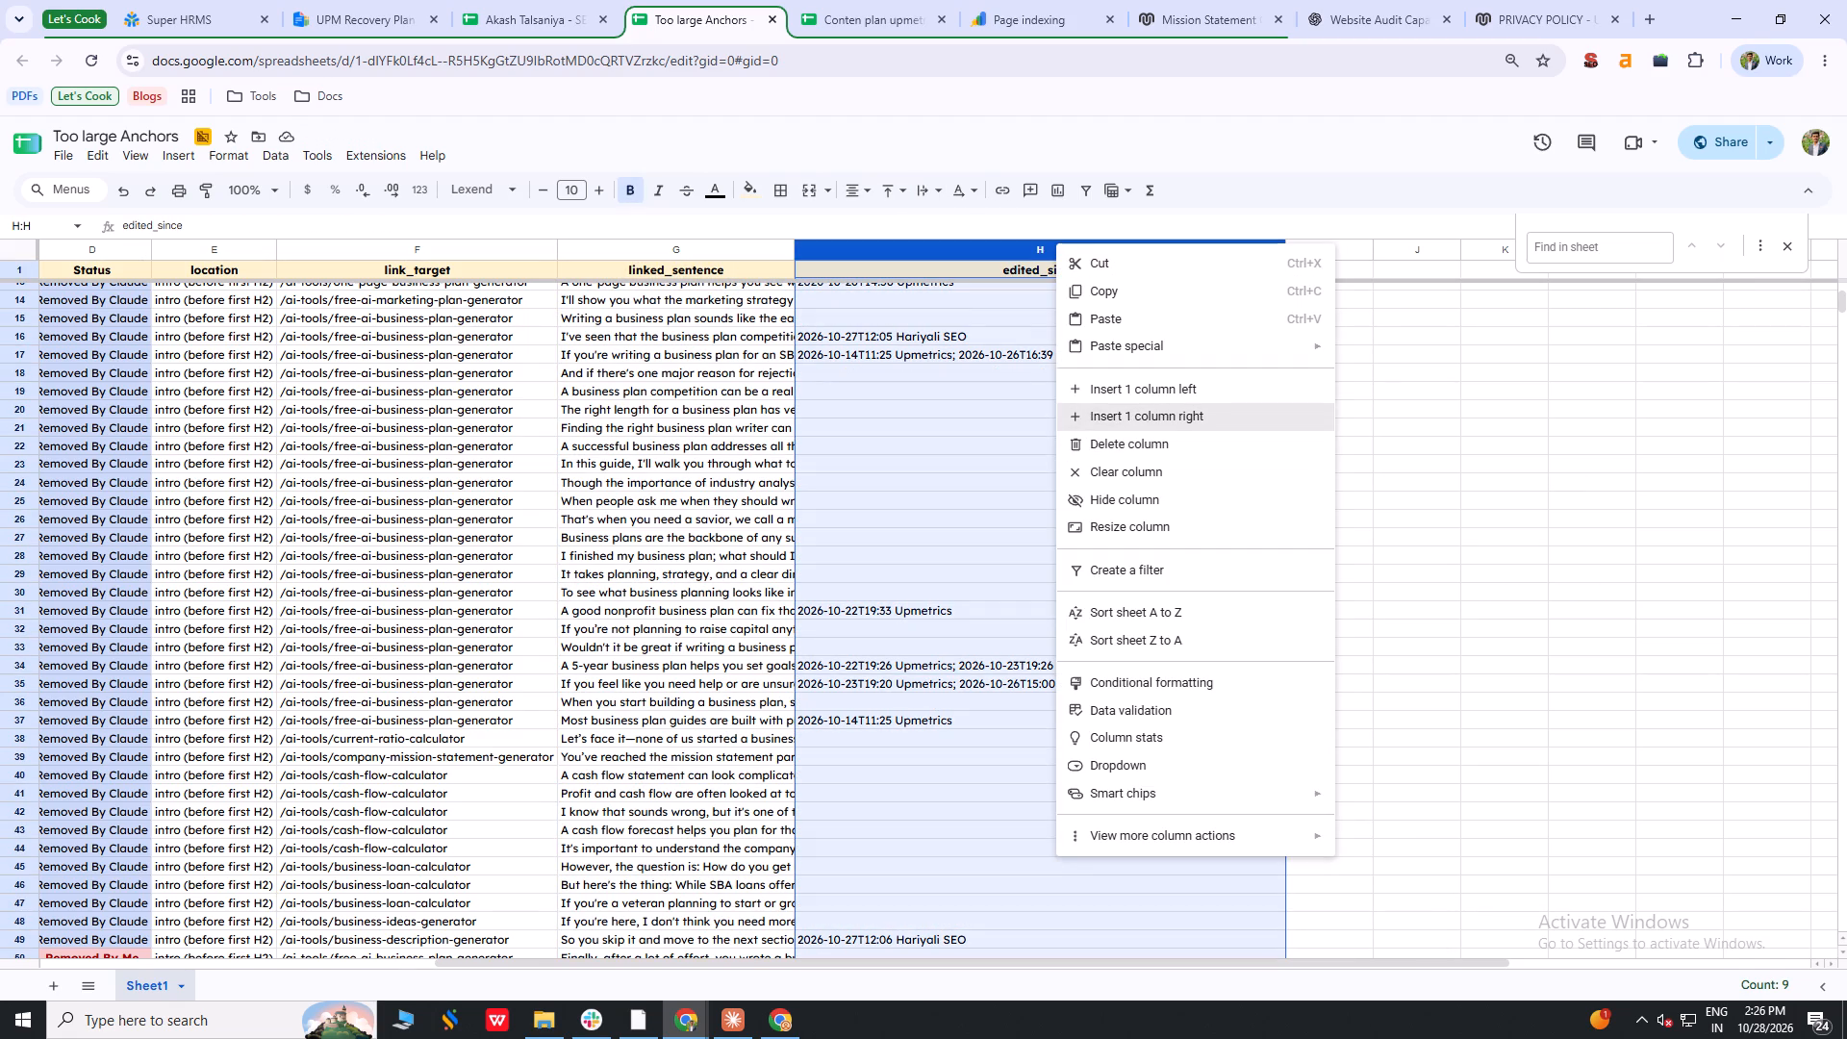
{"action": "left_click", "coordinate": [1184, 388]}
{"action": "left_click", "coordinate": [1004, 747]}
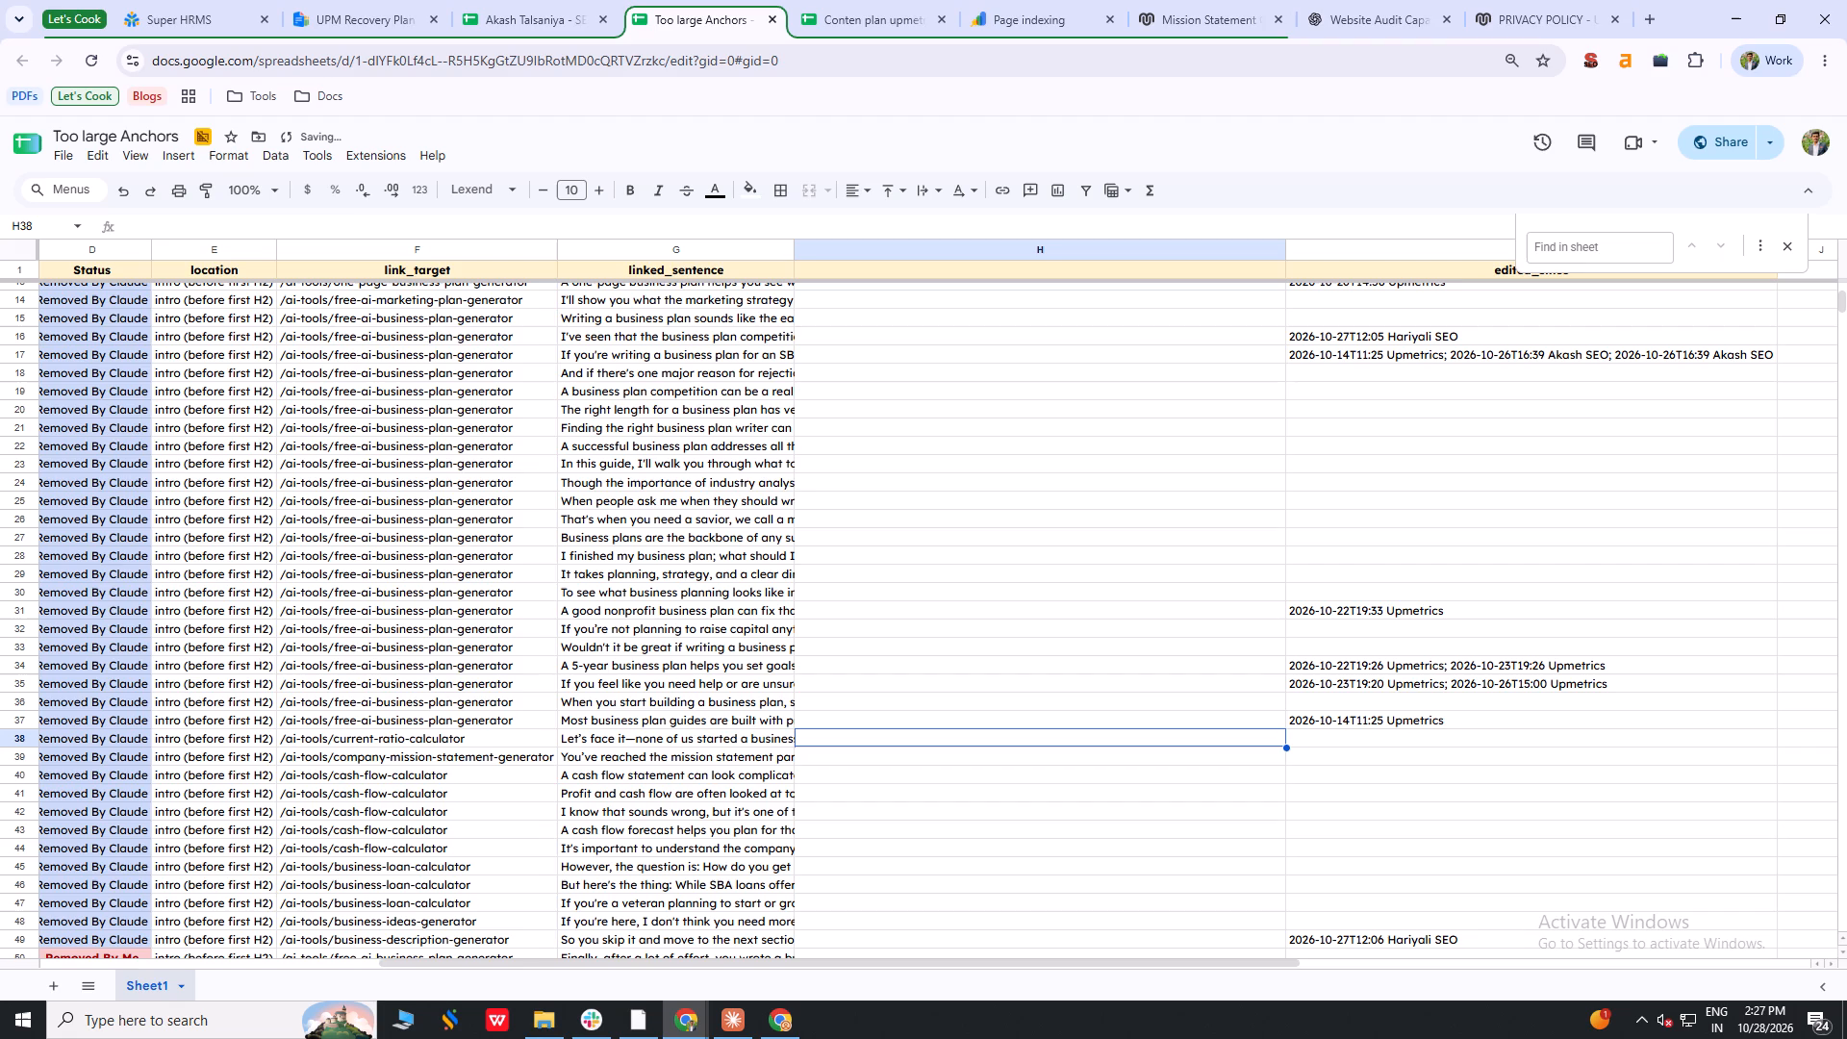
Copy the live mission statement post's URL, search the sheet for it, and select that row's cell in the new empty column.
{"action": "scroll", "coordinate": [1136, 372], "scroll_direction": "up", "scroll_amount": 4}
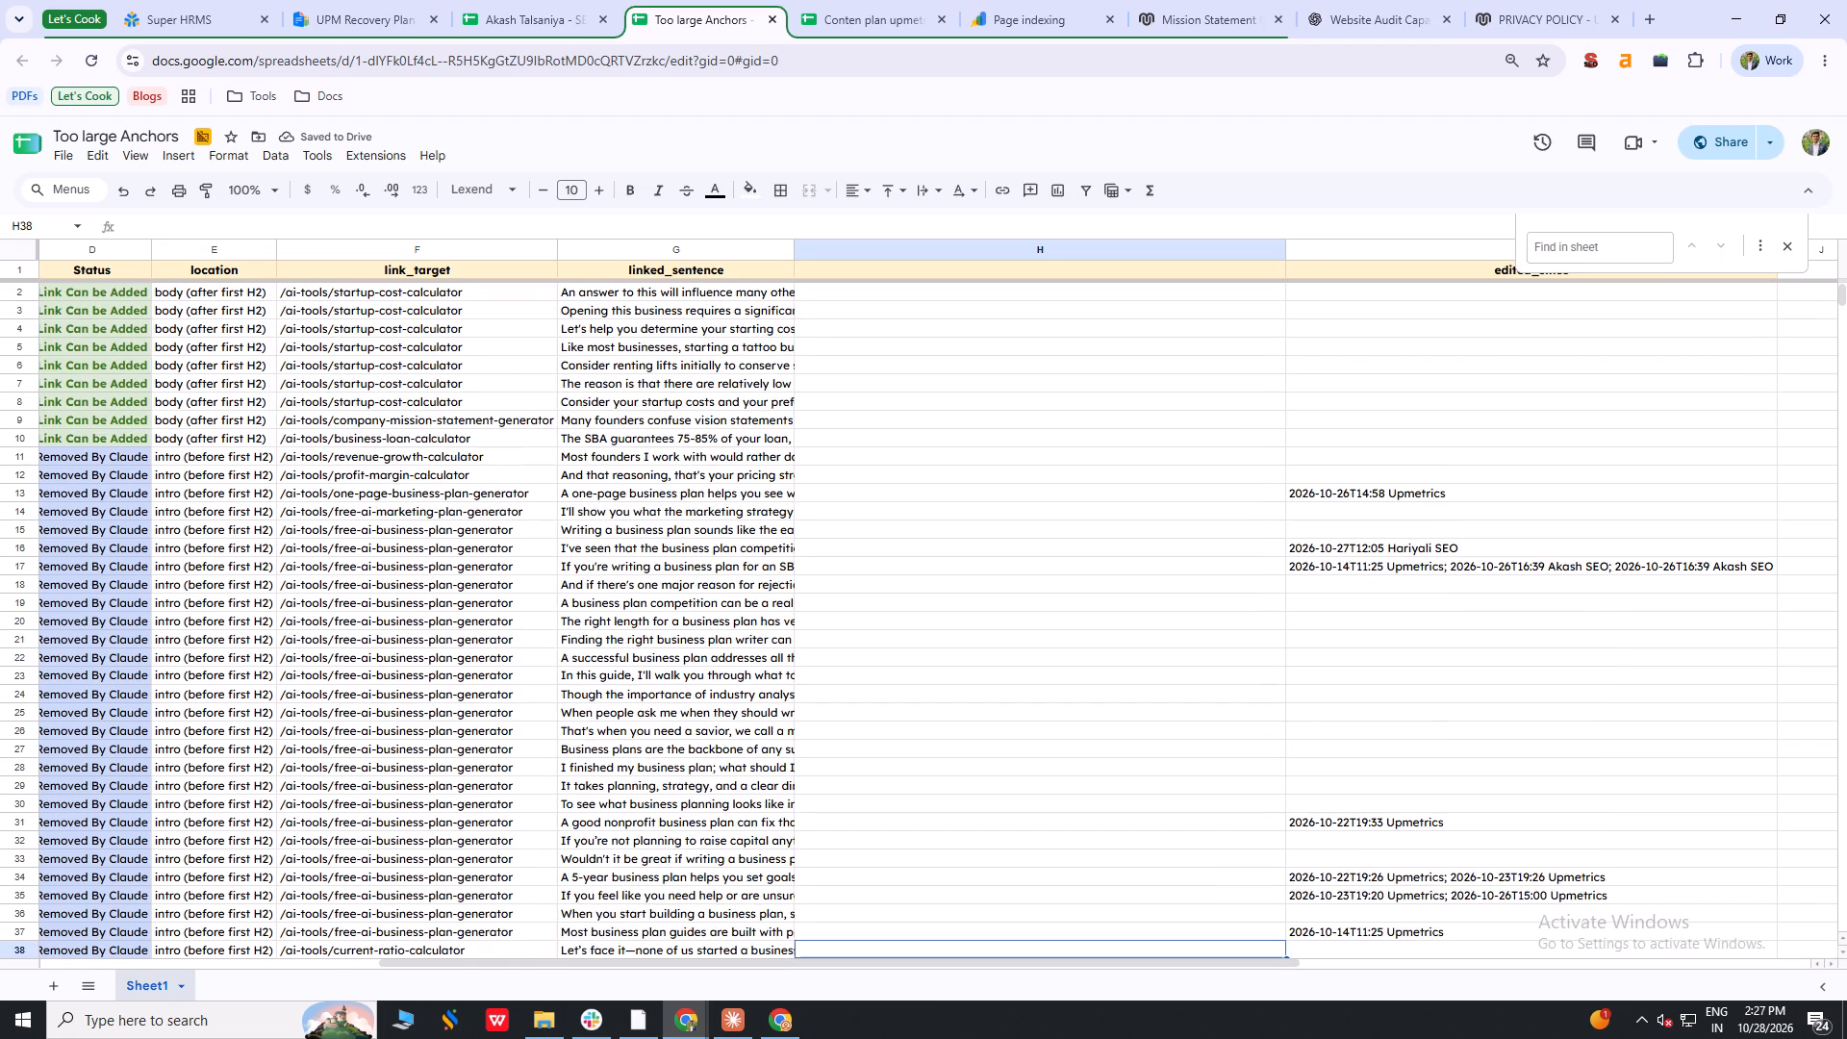
{"action": "scroll", "coordinate": [1063, 394], "scroll_direction": "down", "scroll_amount": 4}
{"action": "scroll", "coordinate": [1050, 602], "scroll_direction": "up", "scroll_amount": 3, "text": "shift"}
{"action": "scroll", "coordinate": [1050, 602], "scroll_direction": "down", "scroll_amount": 4}
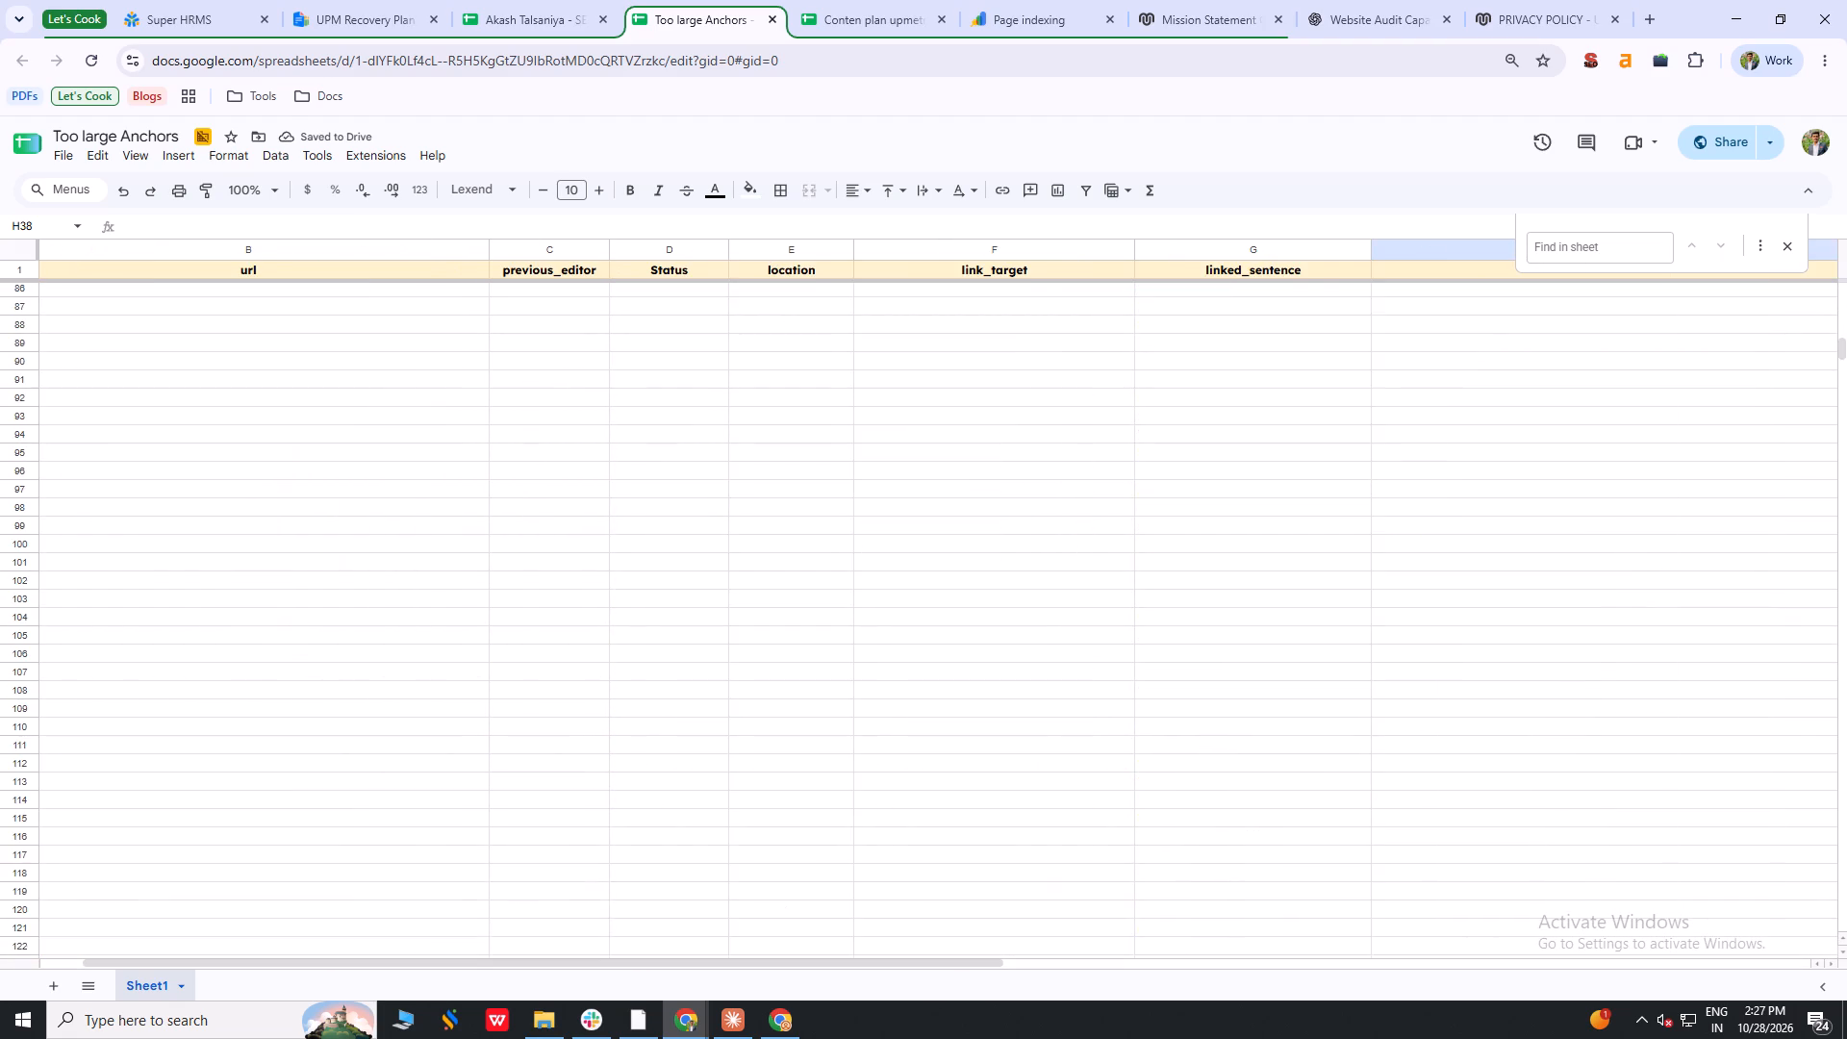
{"action": "scroll", "coordinate": [1051, 602], "scroll_direction": "up", "scroll_amount": 5}
{"action": "key", "text": "alt+Tab"}
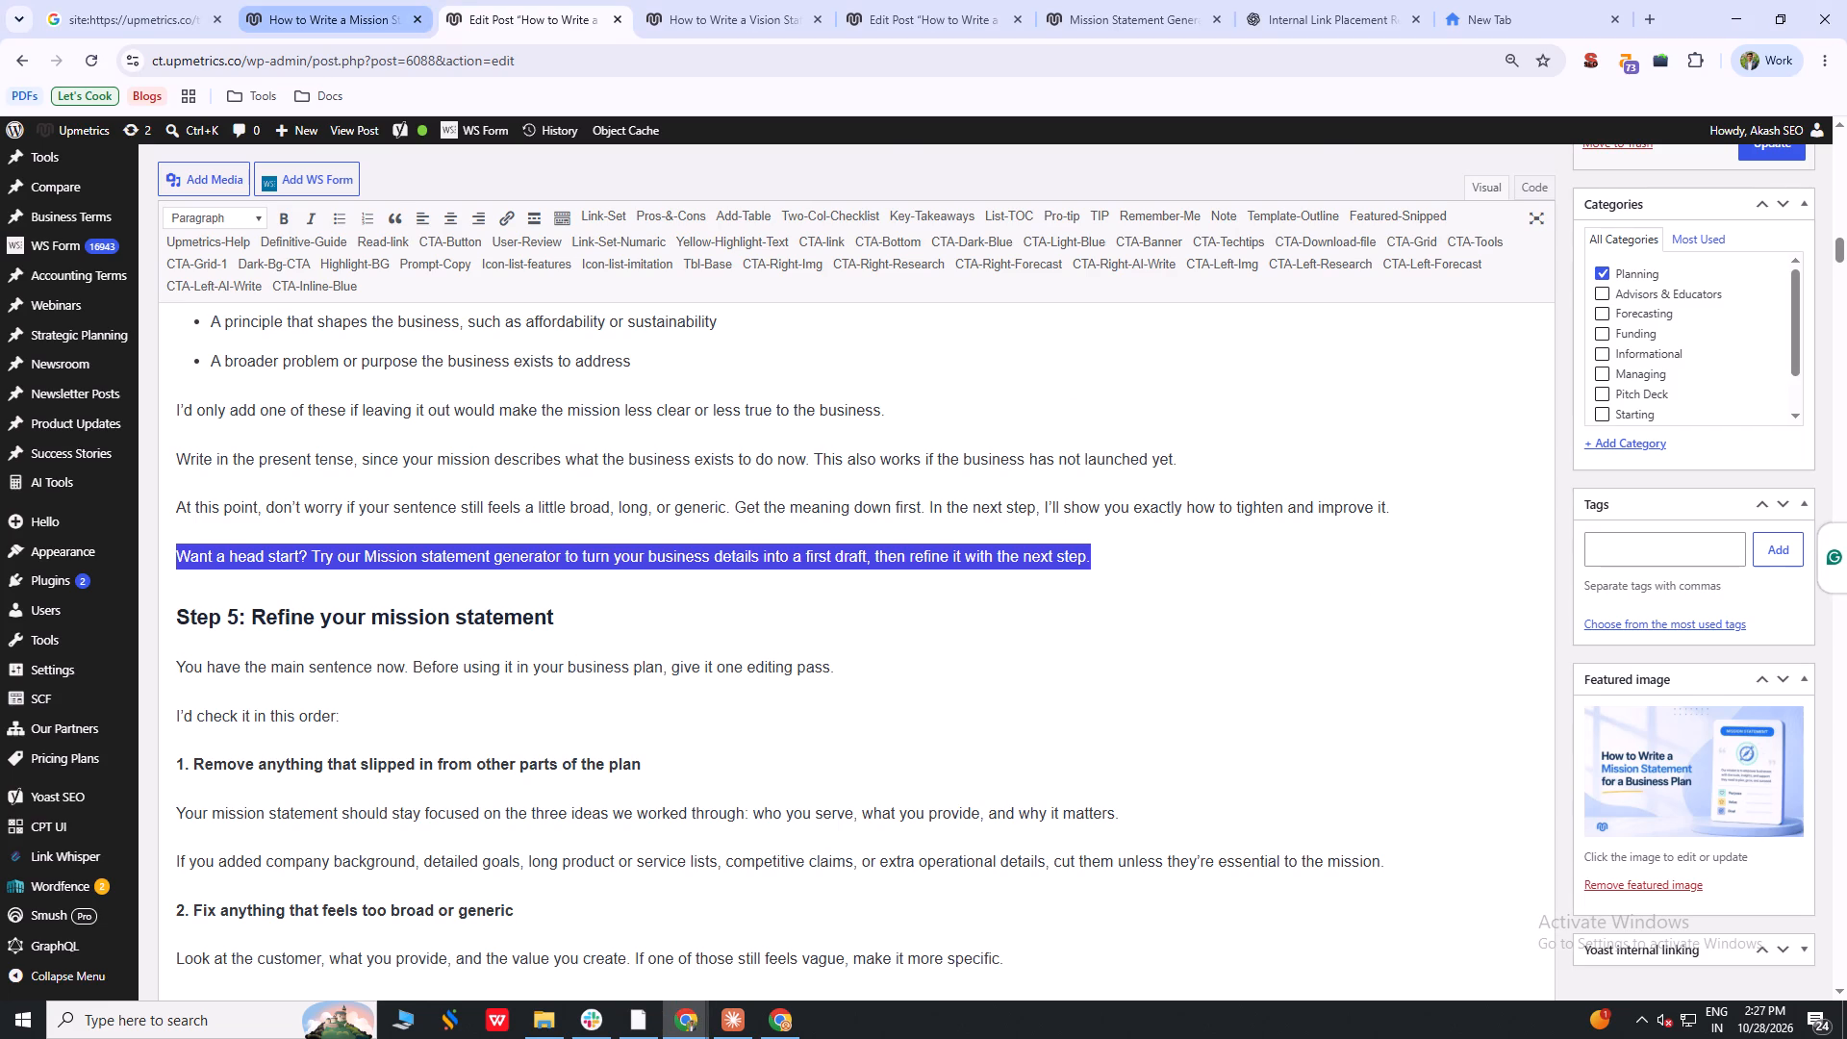
{"action": "left_click", "coordinate": [277, 0]}
{"action": "left_click", "coordinate": [536, 63]}
{"action": "key", "text": "ctrl+c"}
{"action": "key", "text": "ctrl+c"}
{"action": "key", "text": "alt+Tab"}
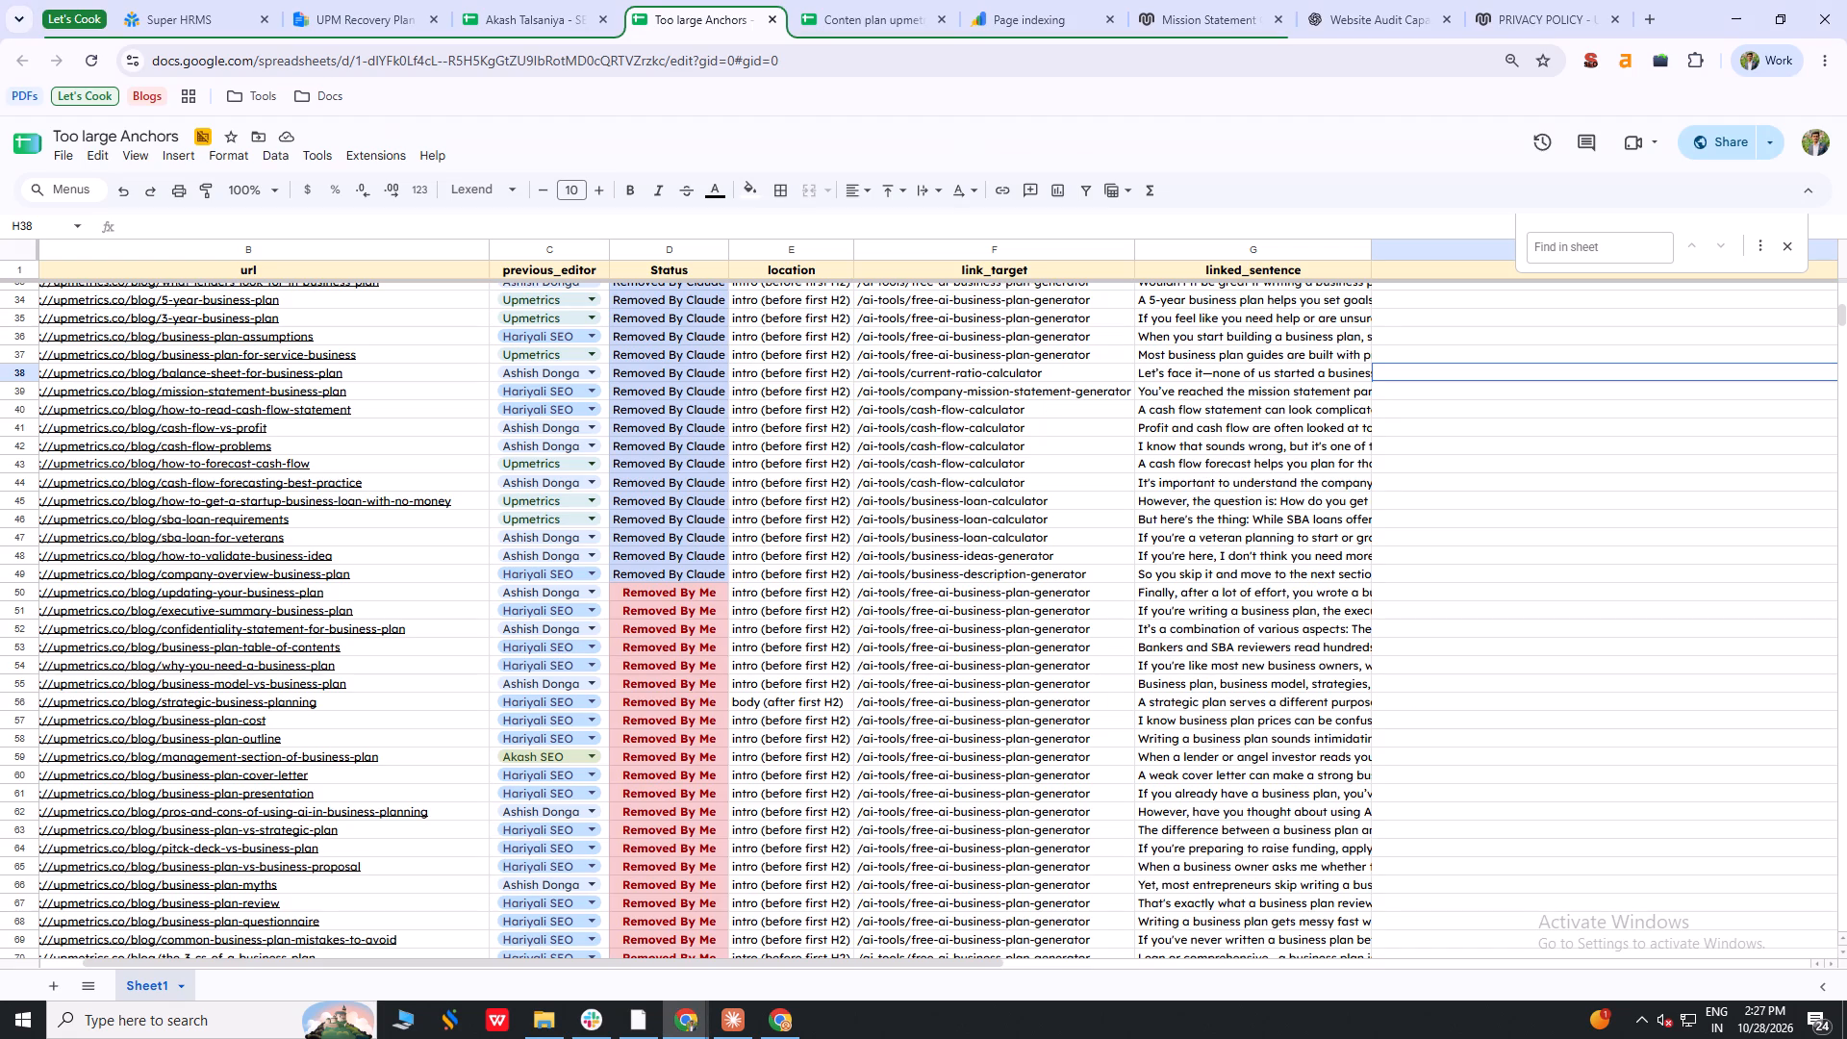
{"action": "key", "text": "ctrl+f"}
{"action": "key", "text": "ctrl+v"}
{"action": "scroll", "coordinate": [849, 603], "scroll_direction": "up", "scroll_amount": 1}
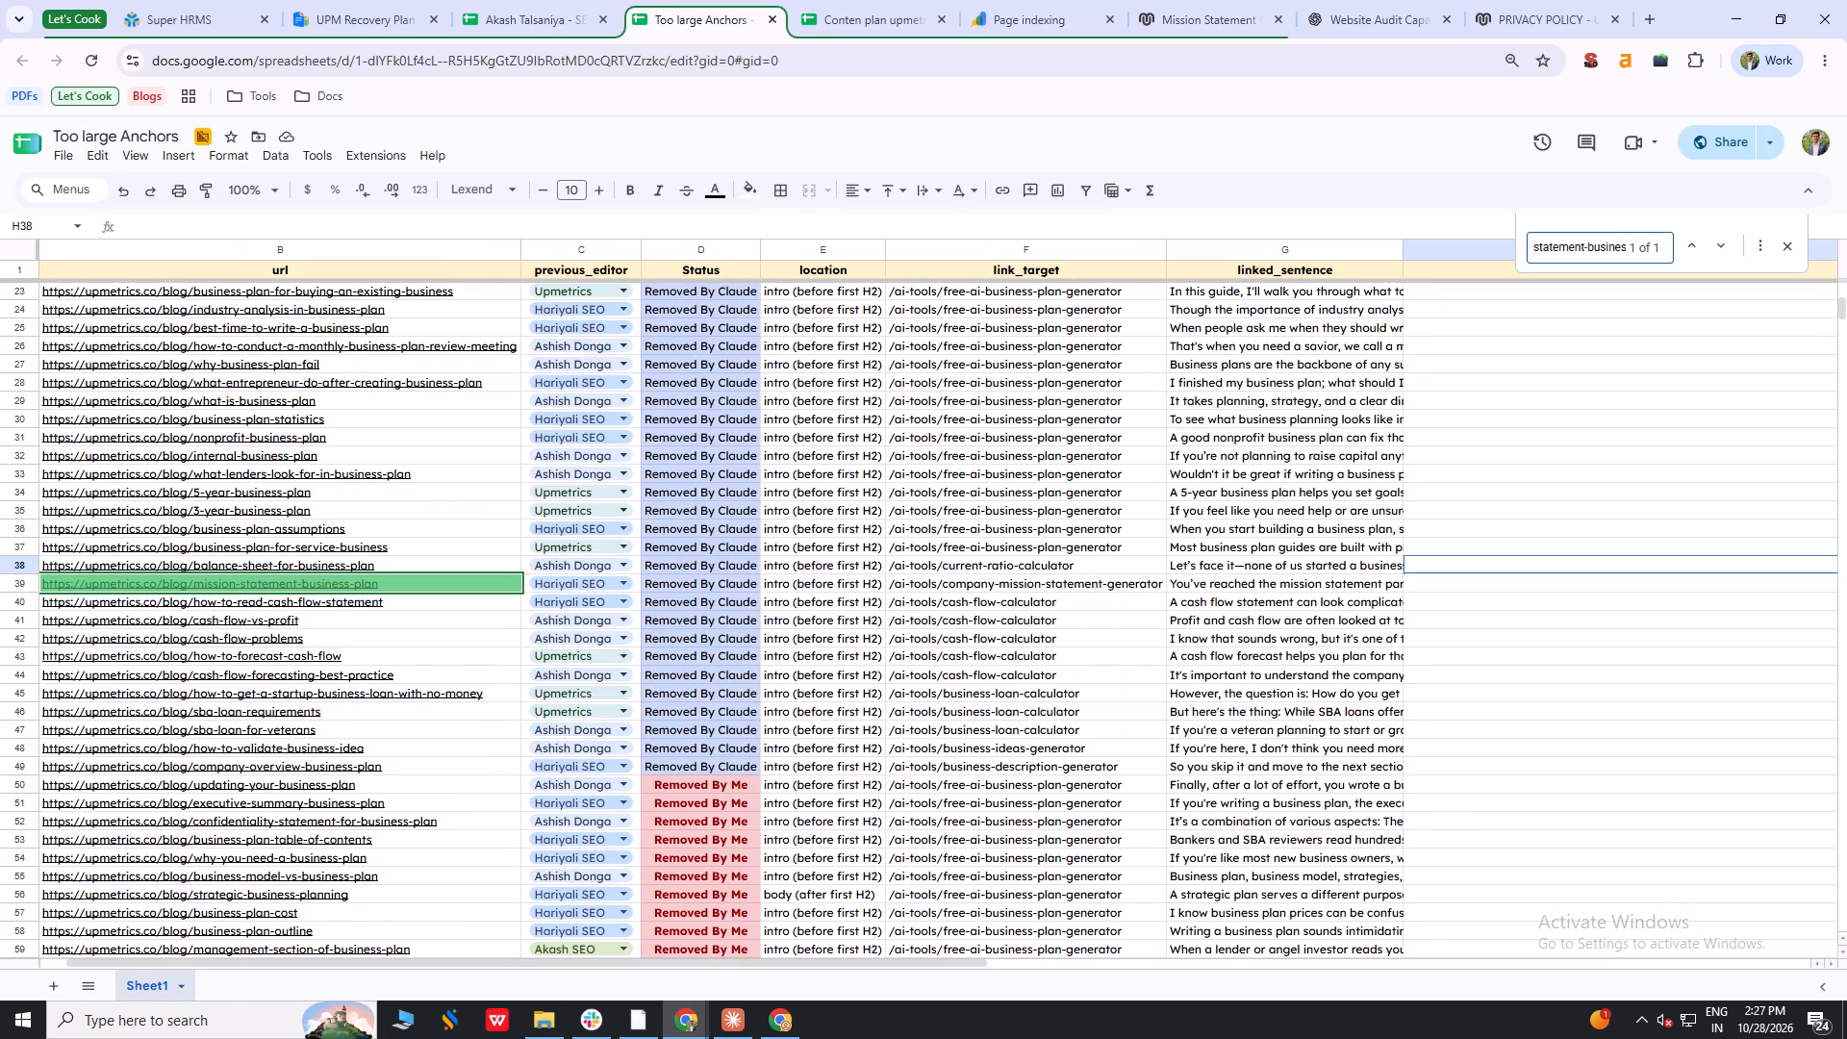
{"action": "double_click", "coordinate": [1426, 586]}
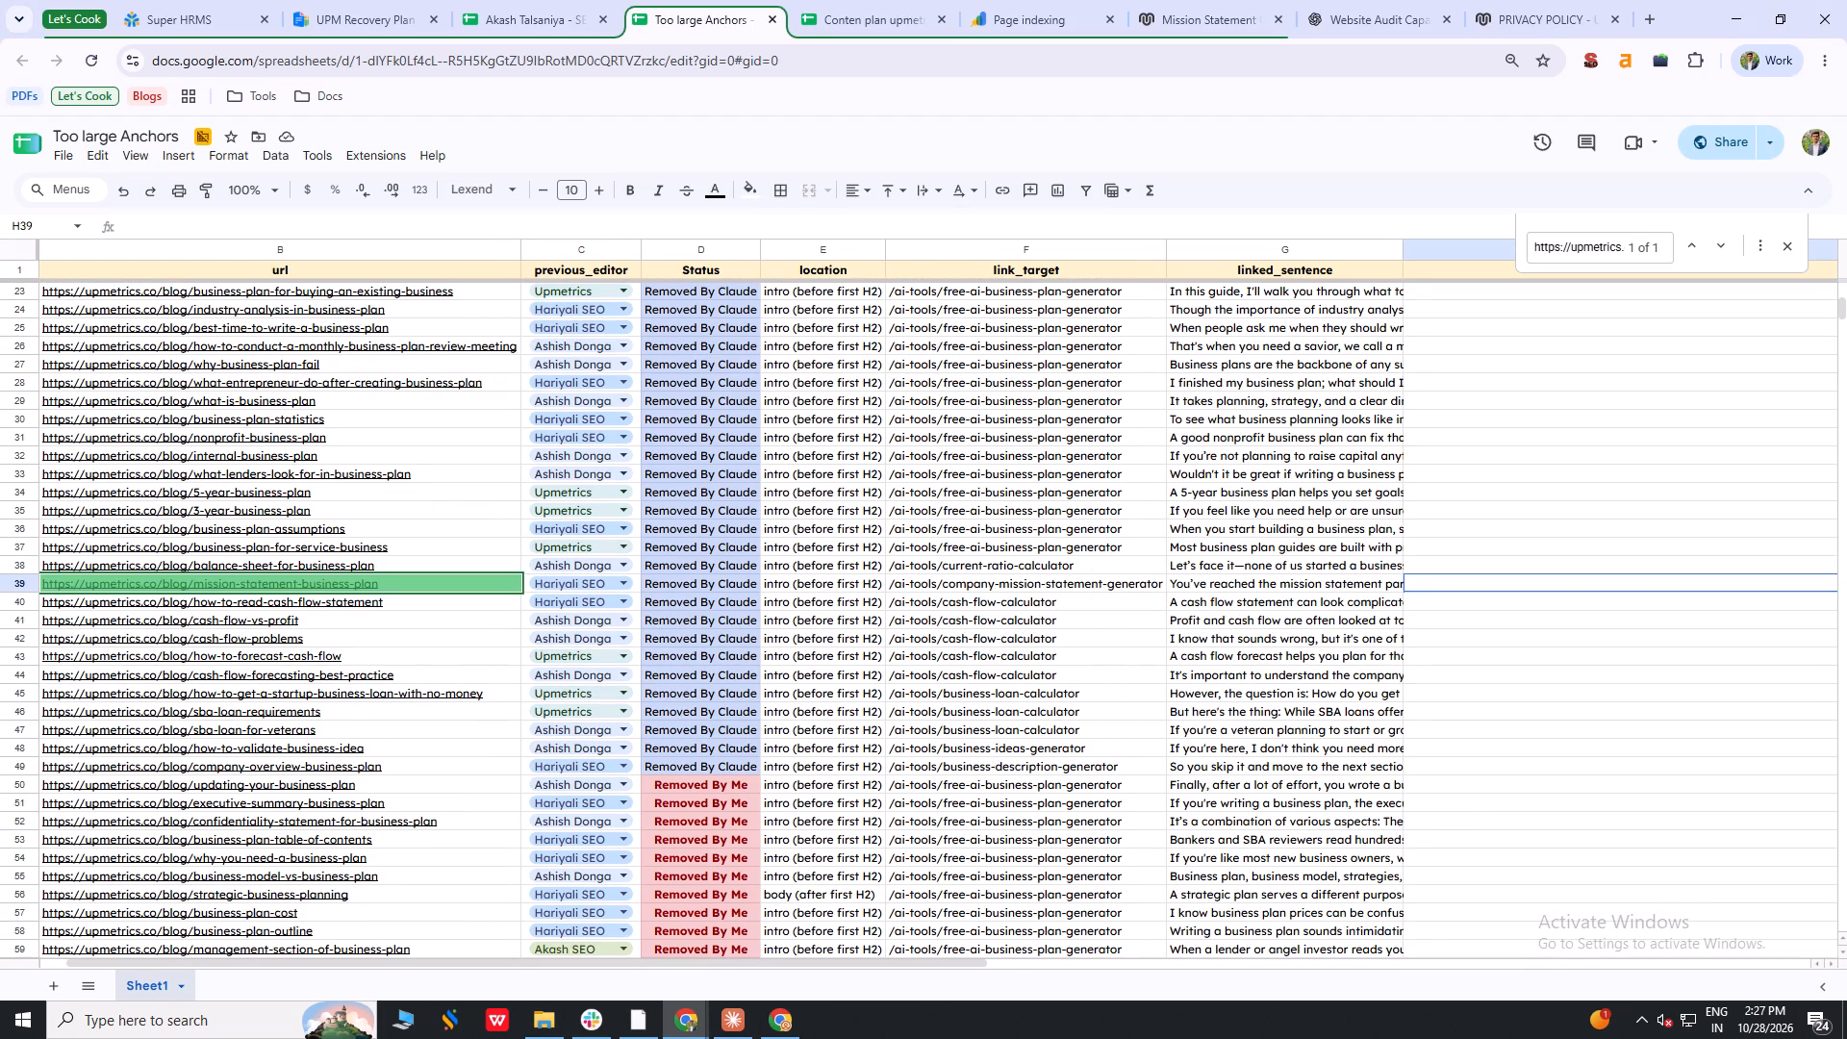
Copy the "Want a head start?" sentence from the post editor and paste it into the new column's cell in the mission-statement-business-plan row.
{"action": "key", "text": "alt+Tab"}
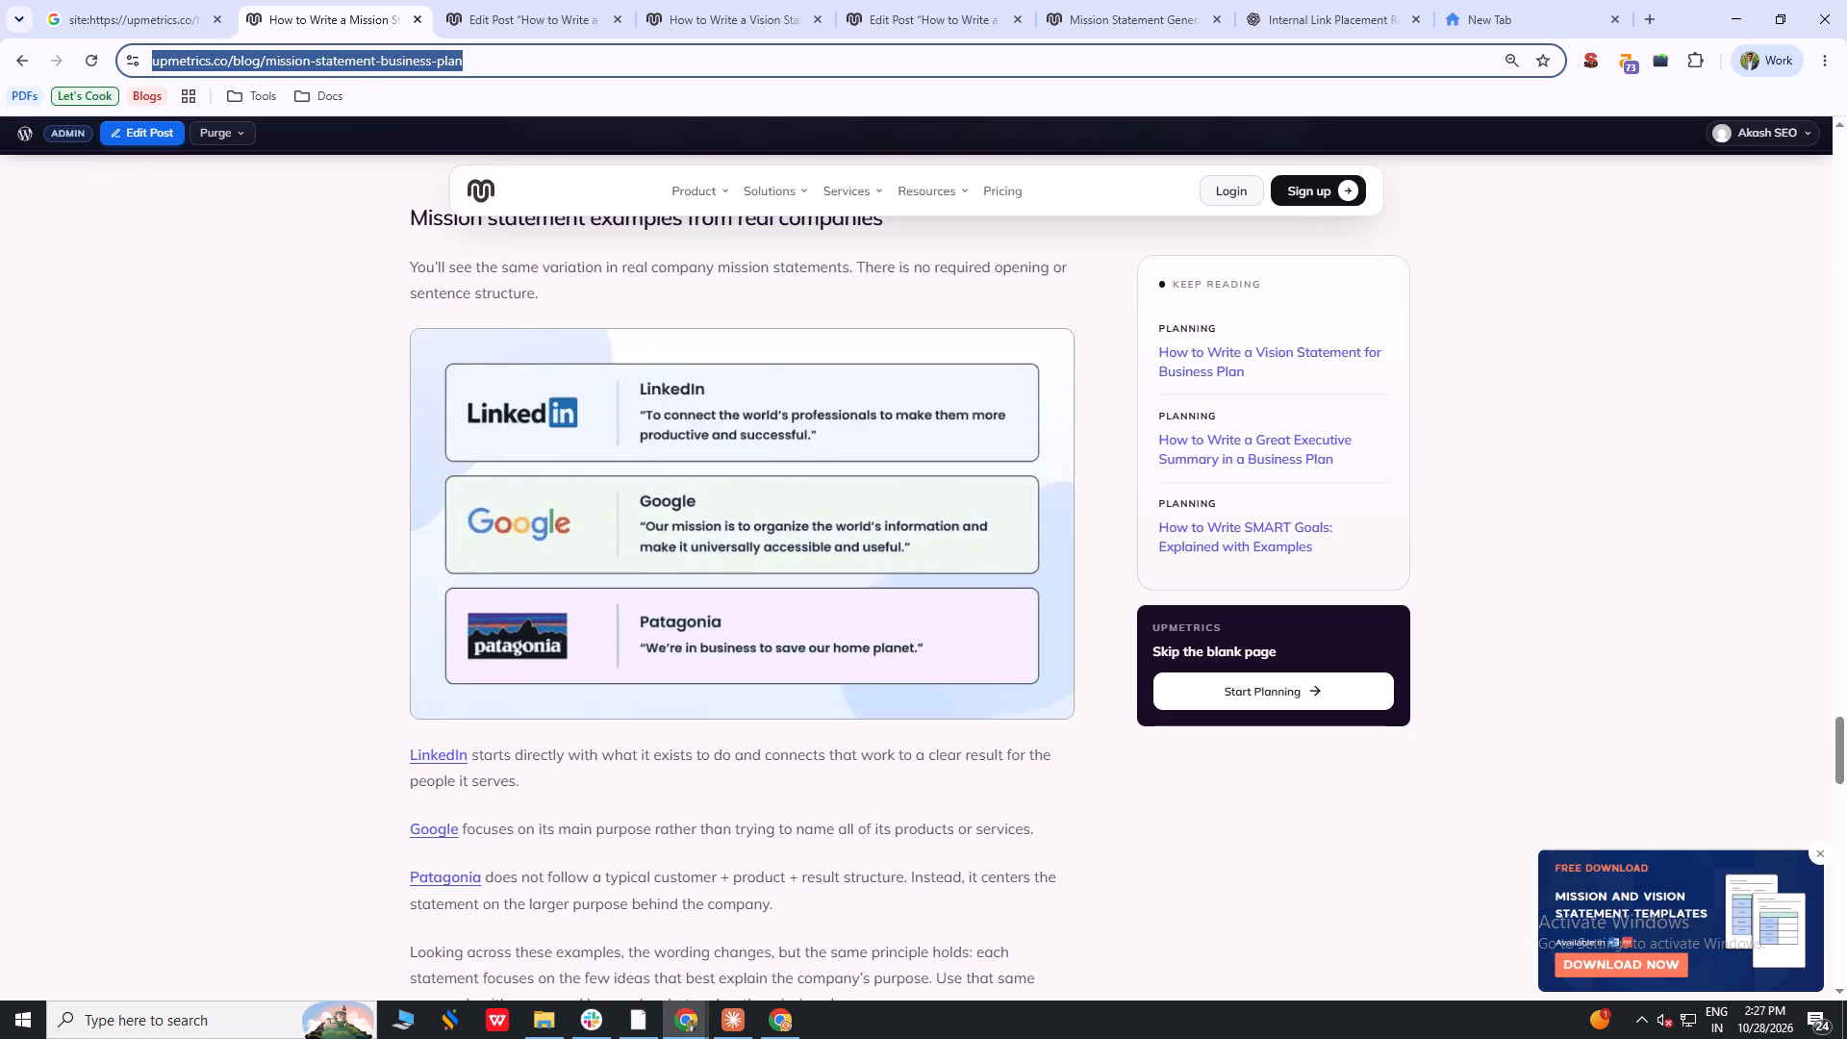
{"action": "left_click", "coordinate": [480, 0]}
{"action": "key", "text": "ctrl+c"}
{"action": "key", "text": "ctrl+c"}
{"action": "key", "text": "ctrl+c"}
{"action": "key", "text": "alt+Tab"}
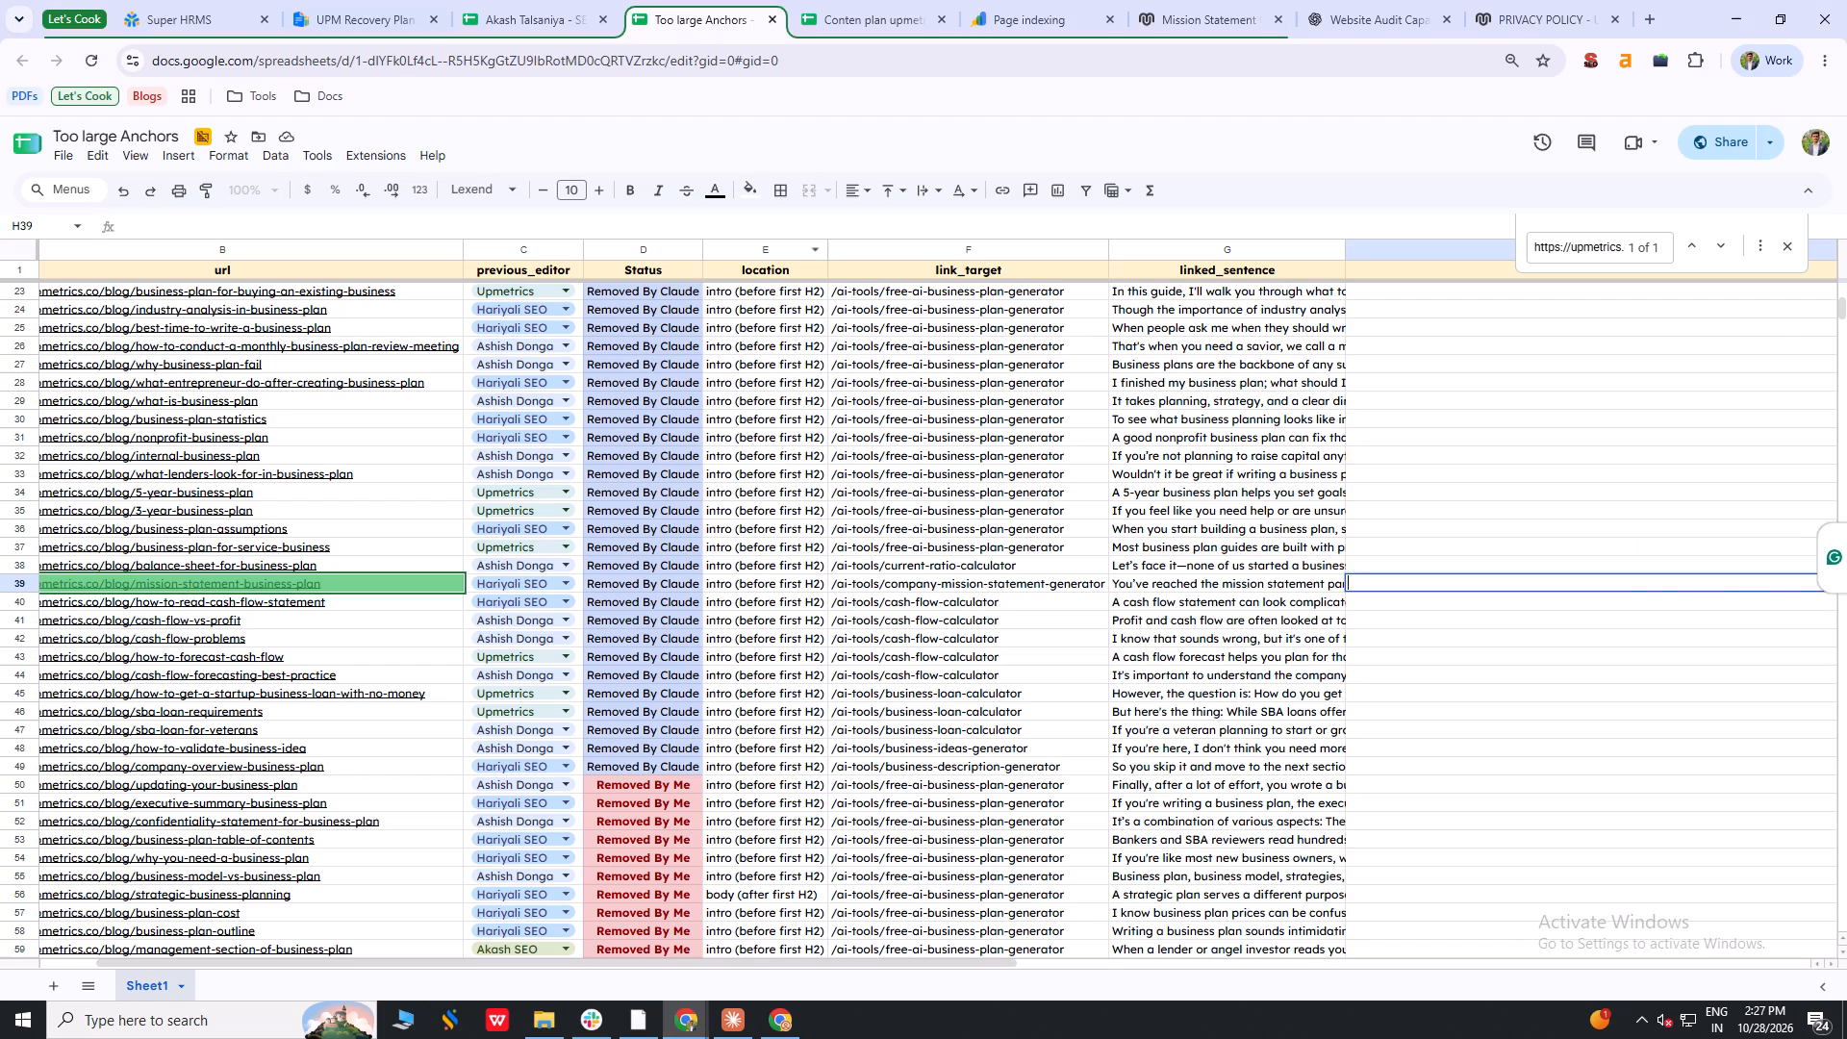
{"action": "key", "text": "ctrl+v"}
{"action": "left_click", "coordinate": [1565, 640]}
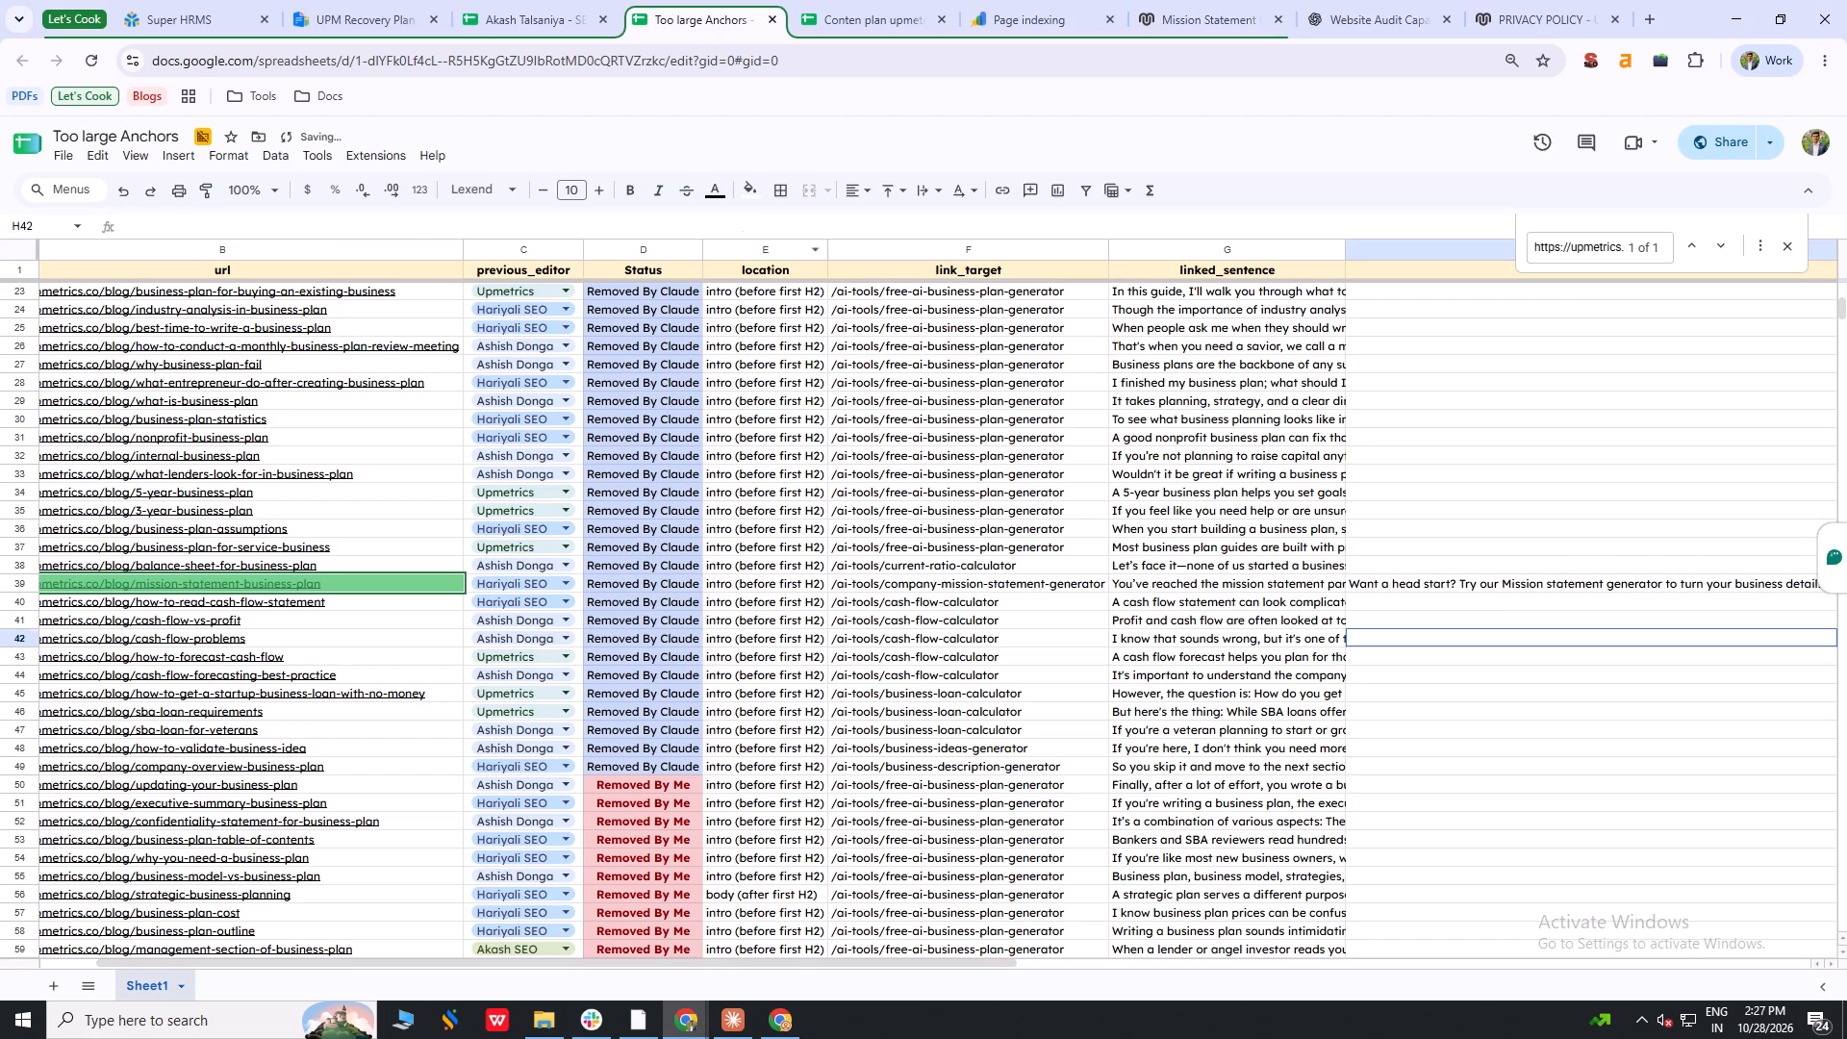
Reload the published mission statement post and search it for the copied "Want a head start?" sentence.
{"action": "key", "text": "alt+Tab"}
{"action": "left_click", "coordinate": [760, 452]}
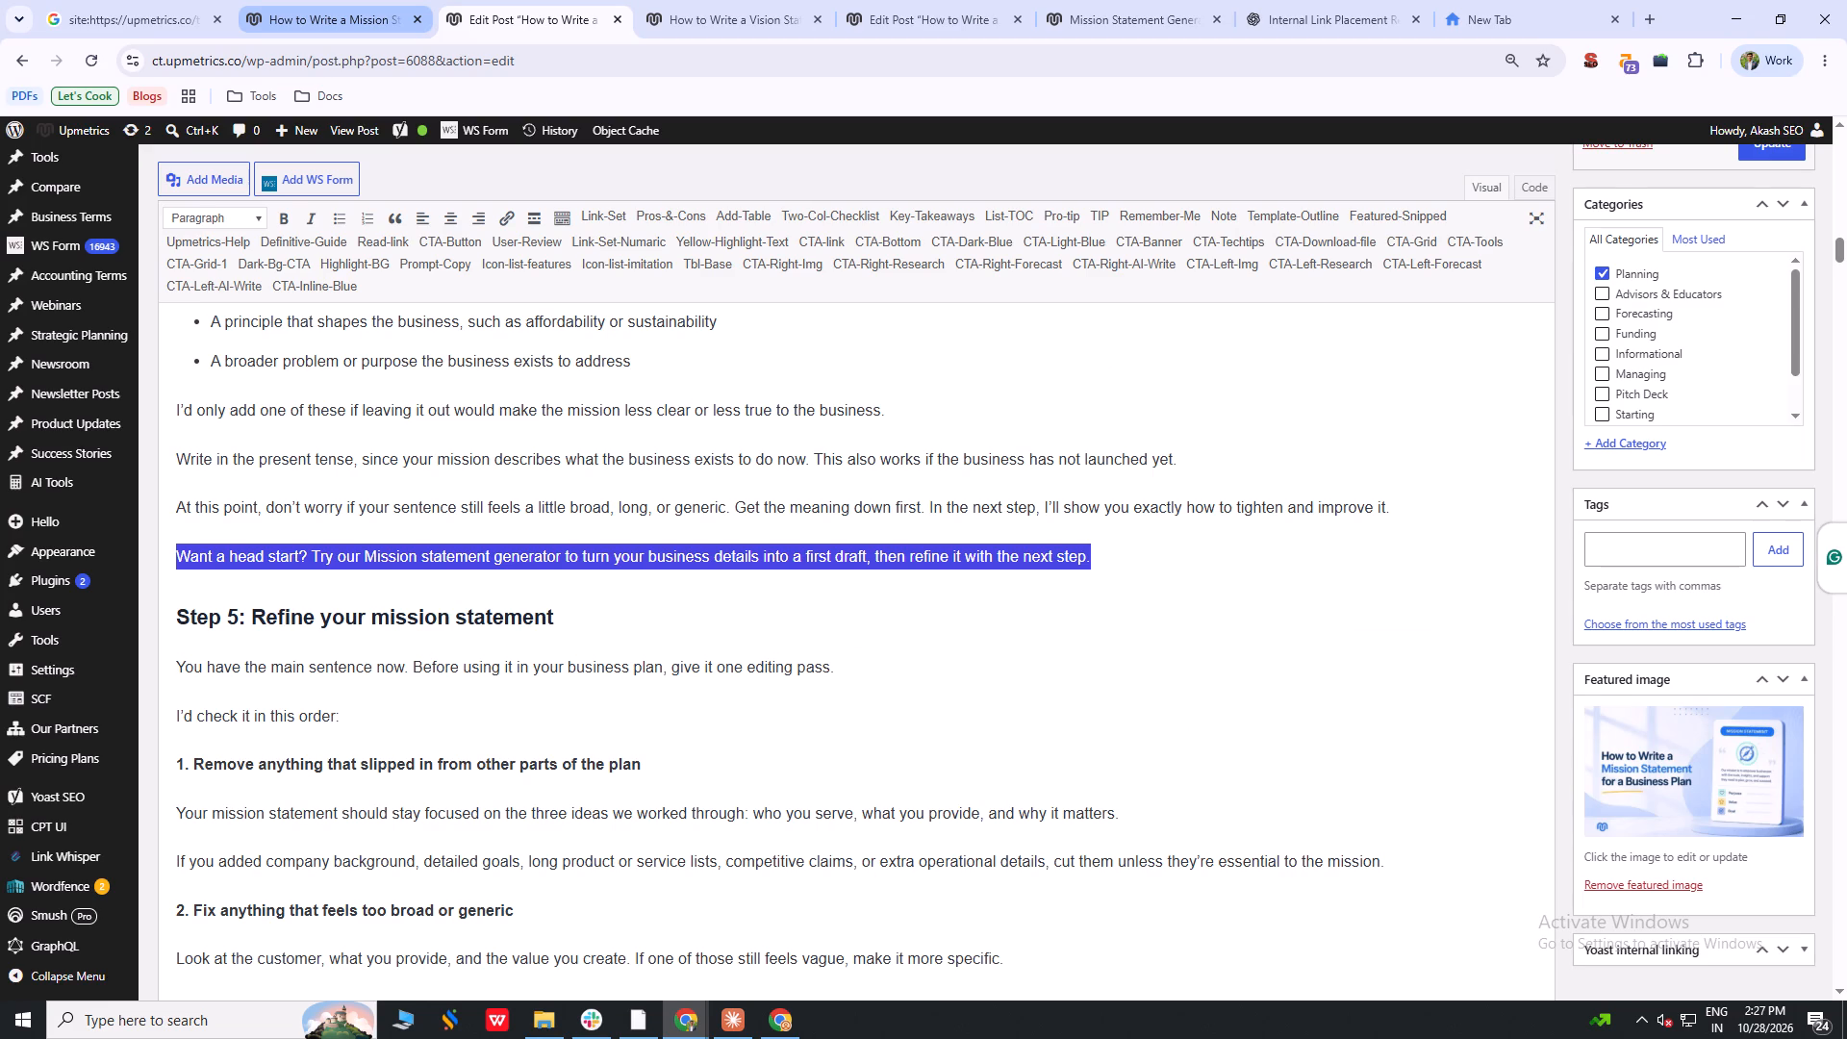
{"action": "left_click", "coordinate": [331, 0]}
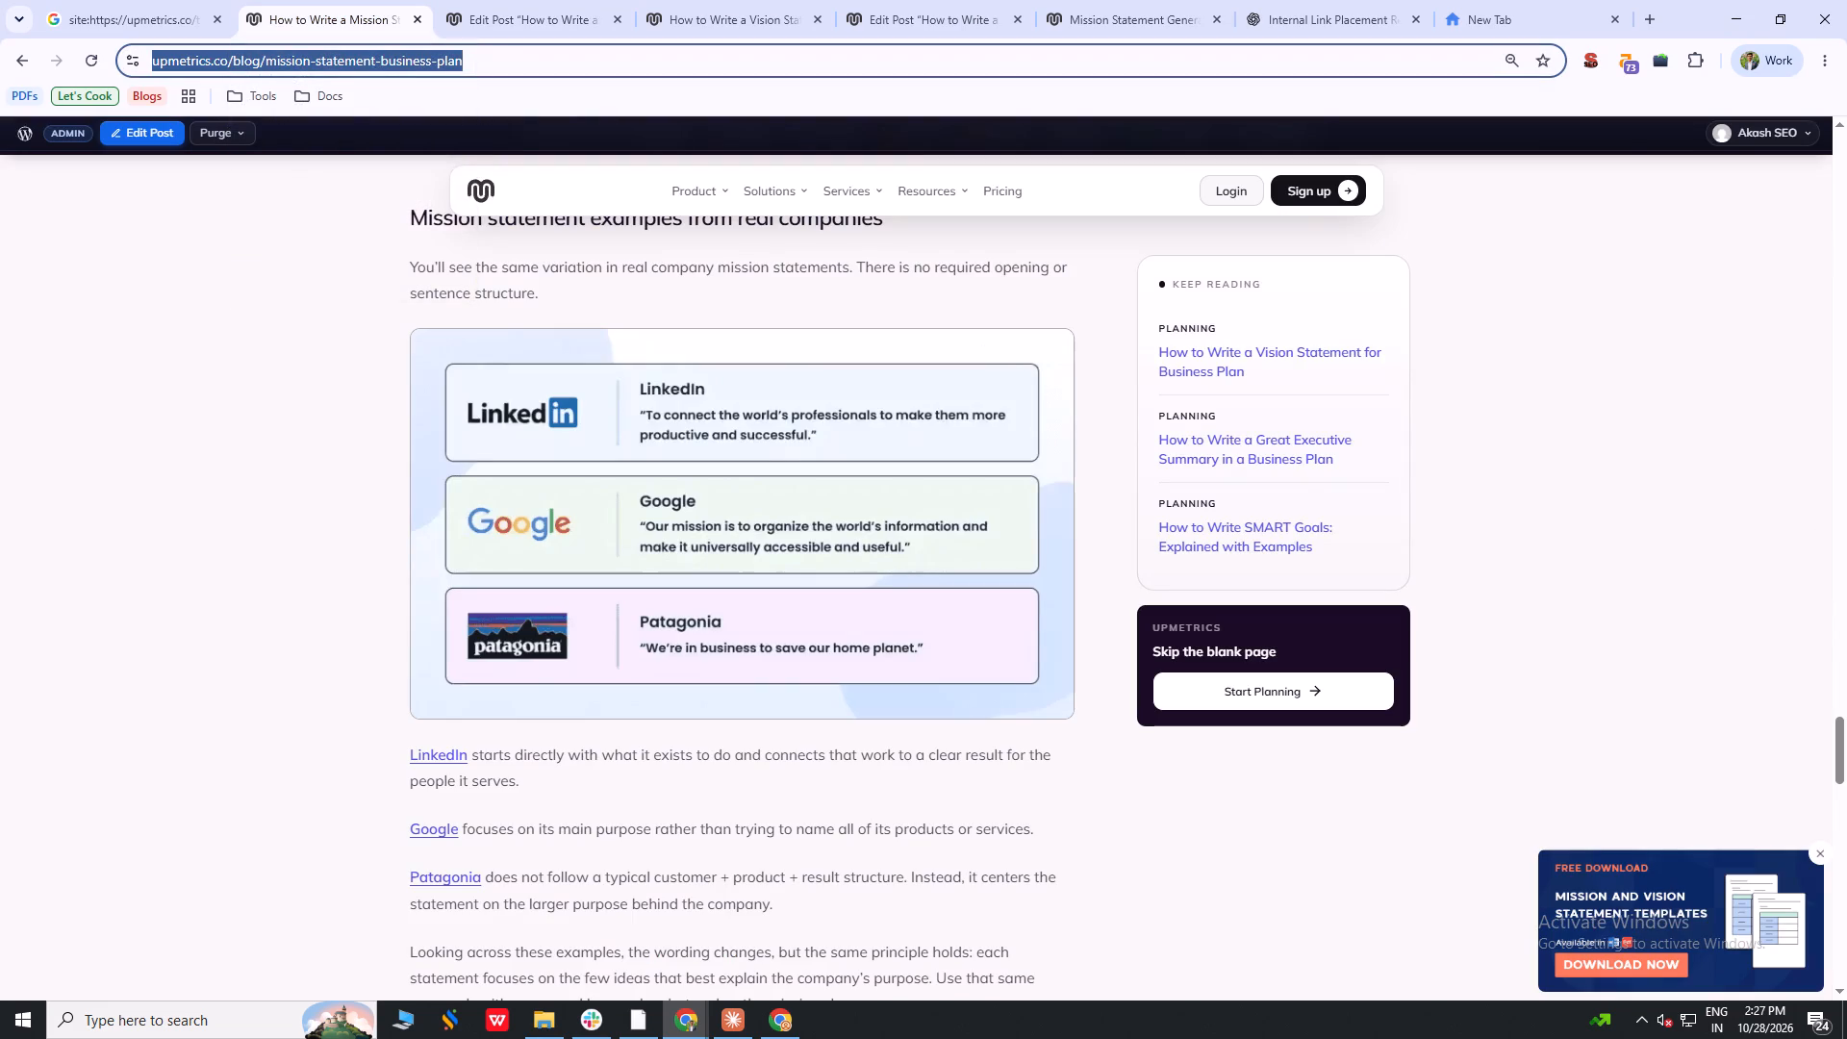
{"action": "key", "text": "F5"}
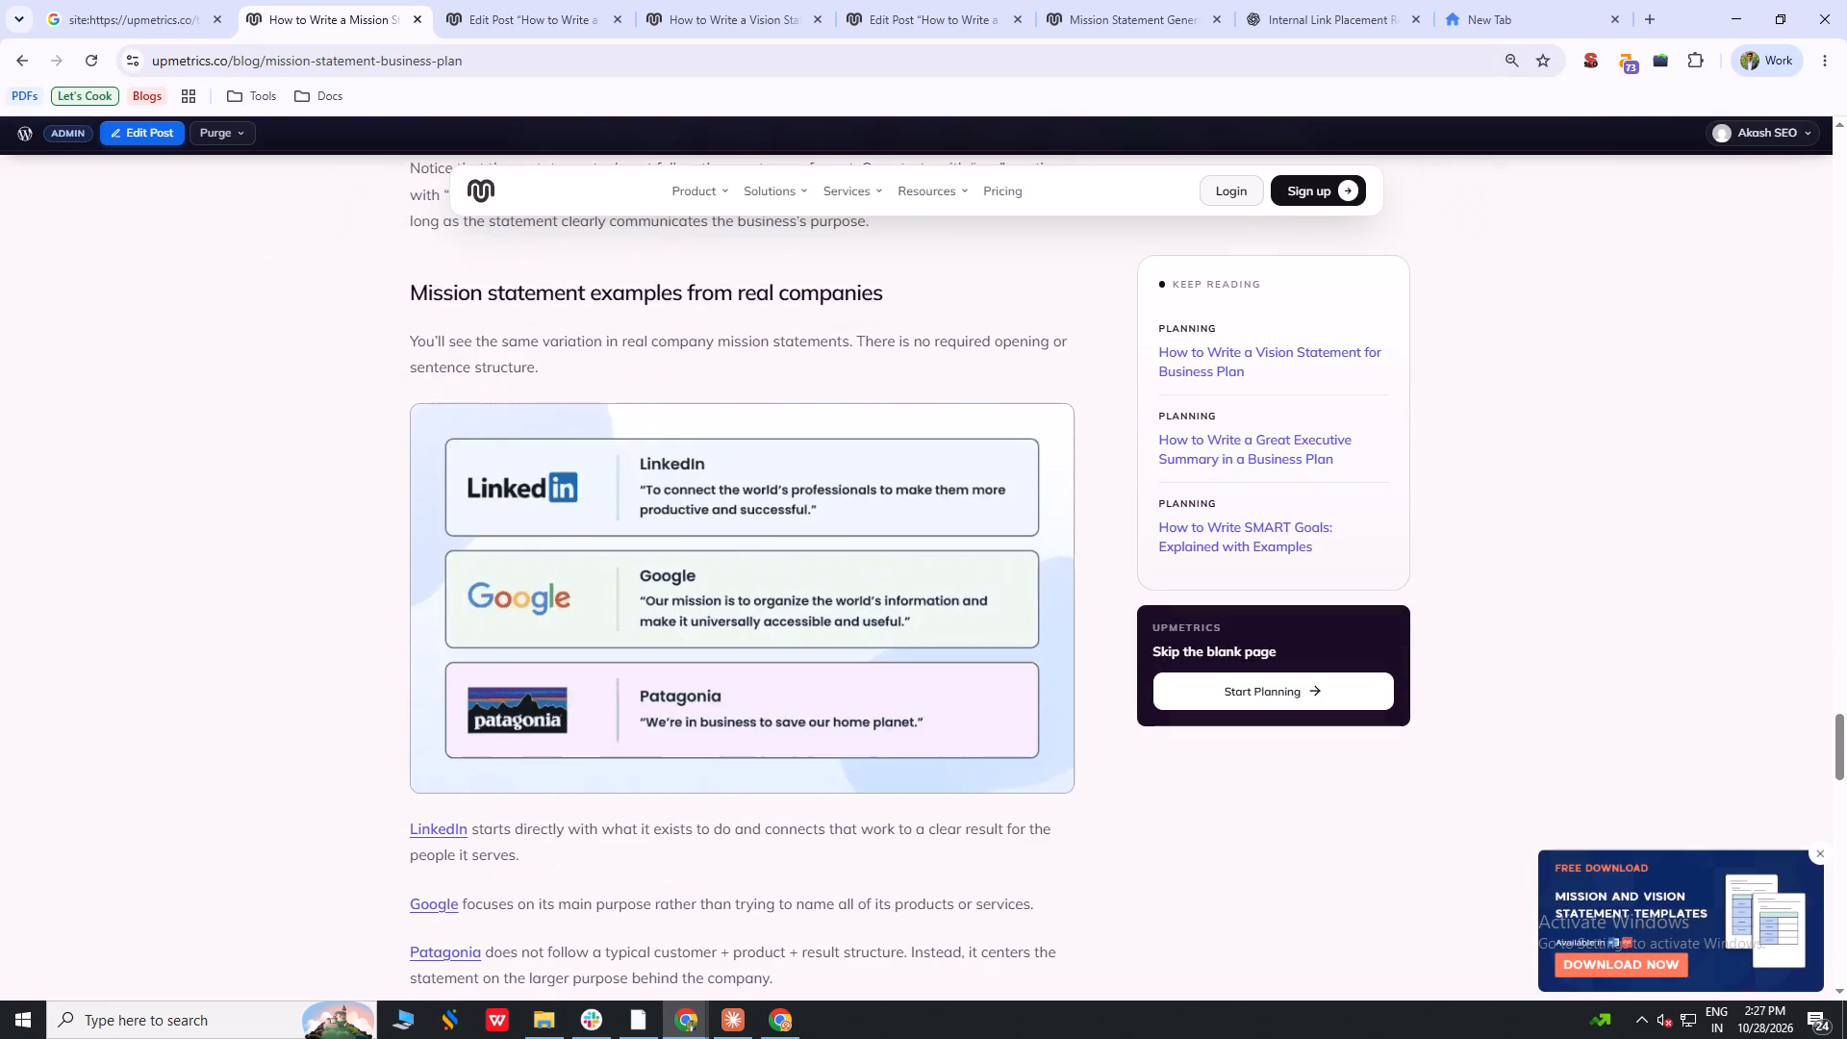
{"action": "key", "text": "ctrl+f"}
{"action": "key", "text": "ctrl+v"}
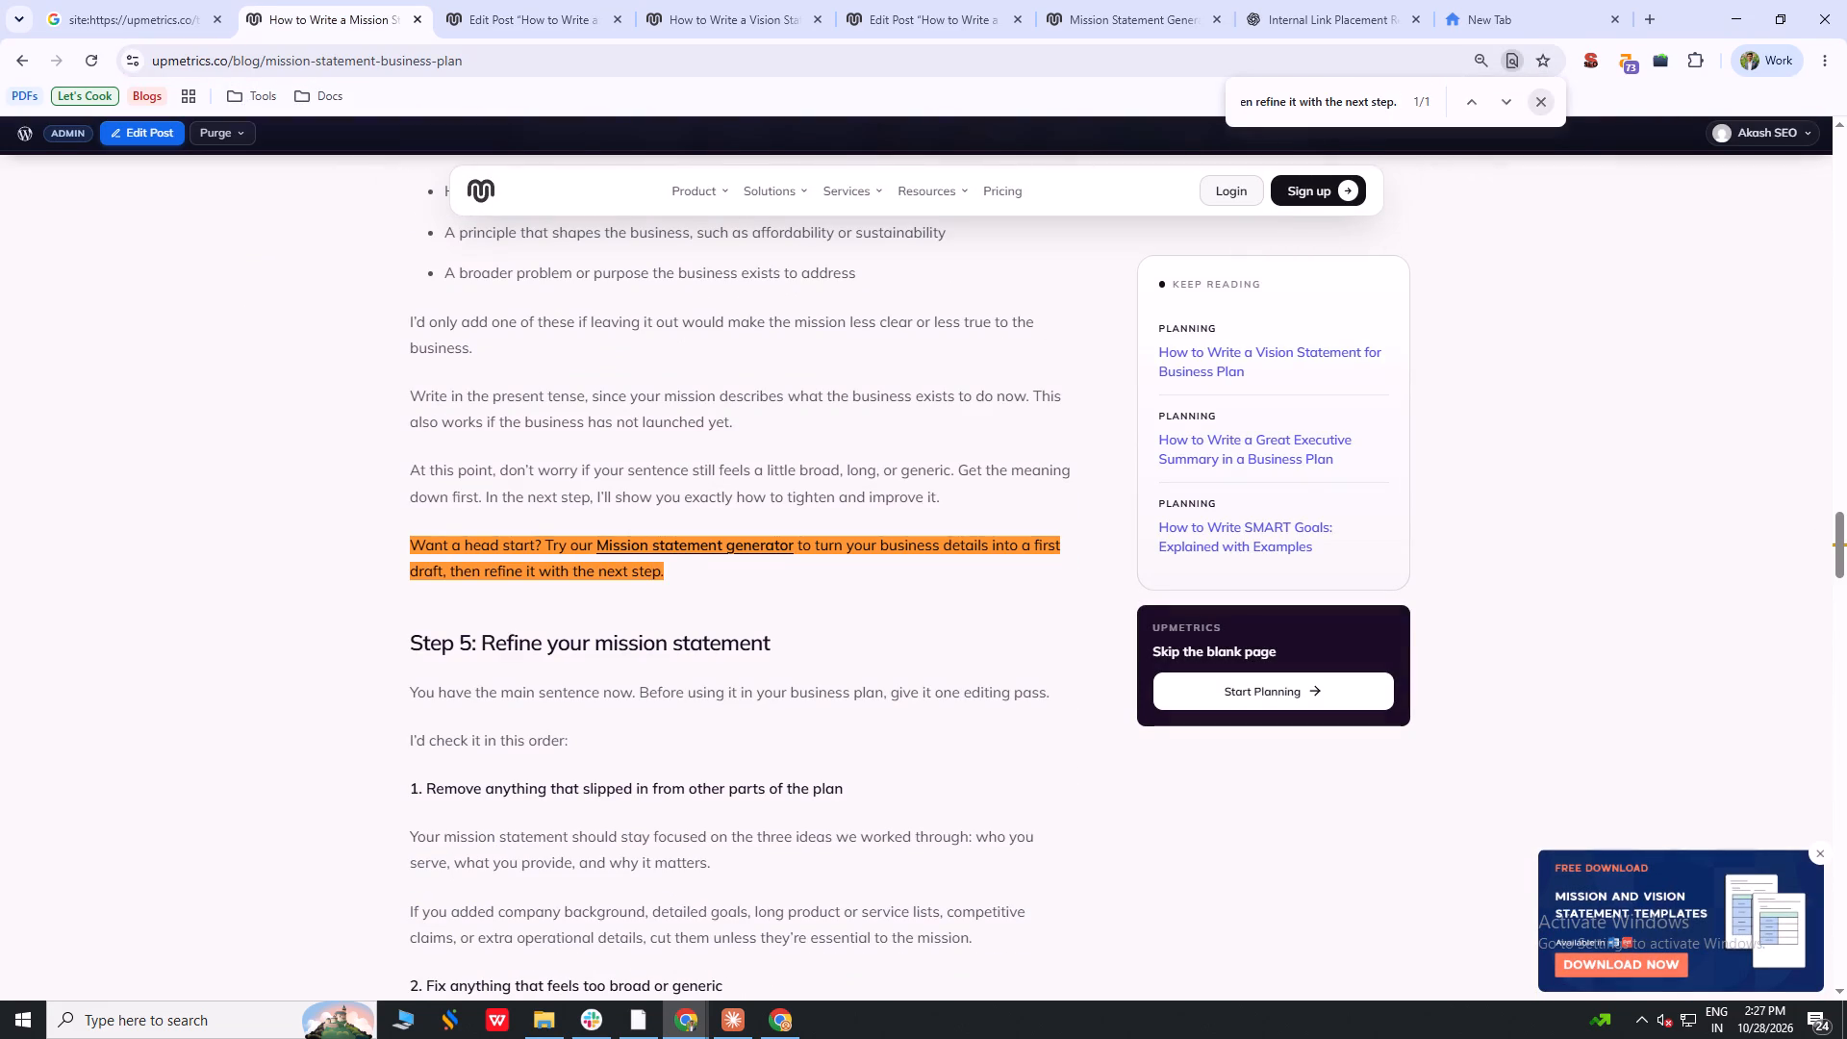
{"action": "left_click", "coordinate": [1533, 94]}
{"action": "left_click", "coordinate": [862, 684]}
Test the published Mission statement generator link, check the tool page's heading and subtitle, and return to reread the paragraphs above Step 5.
{"action": "left_click", "coordinate": [718, 546]}
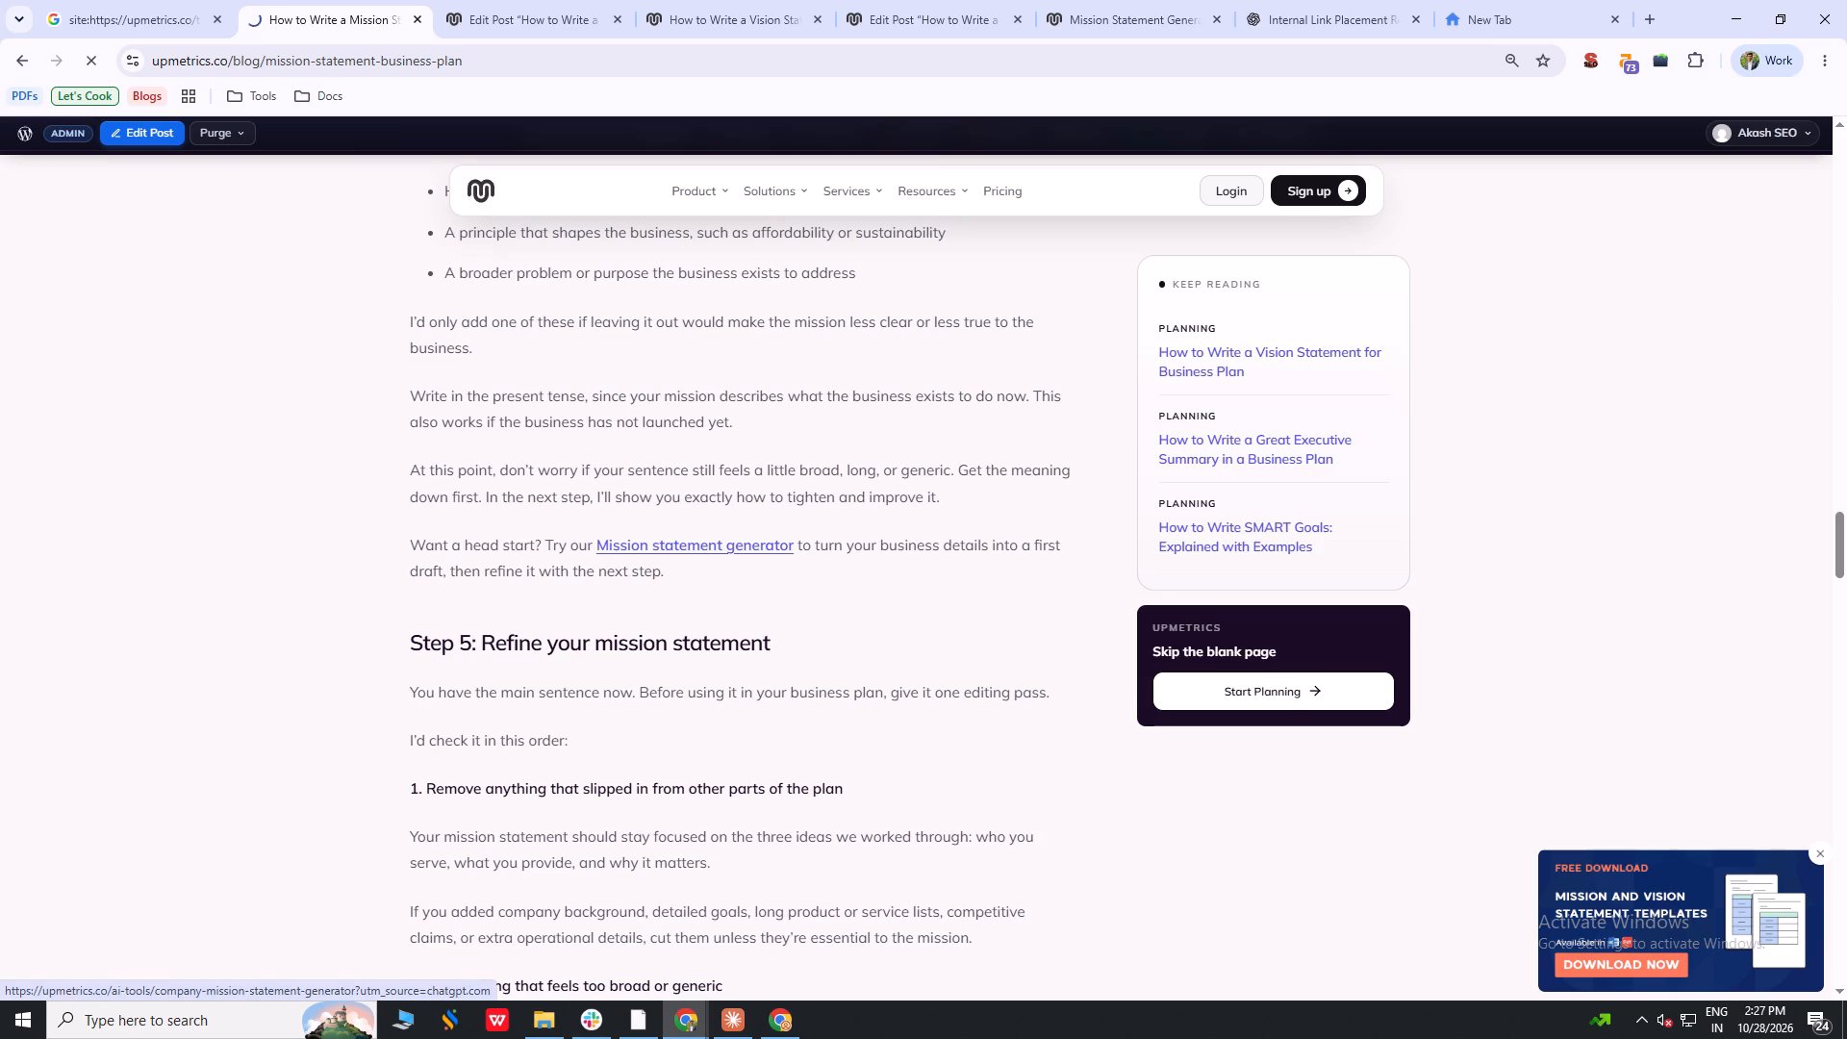
{"action": "left_click_drag", "start_coordinate": [368, 355], "coordinate": [510, 355]}
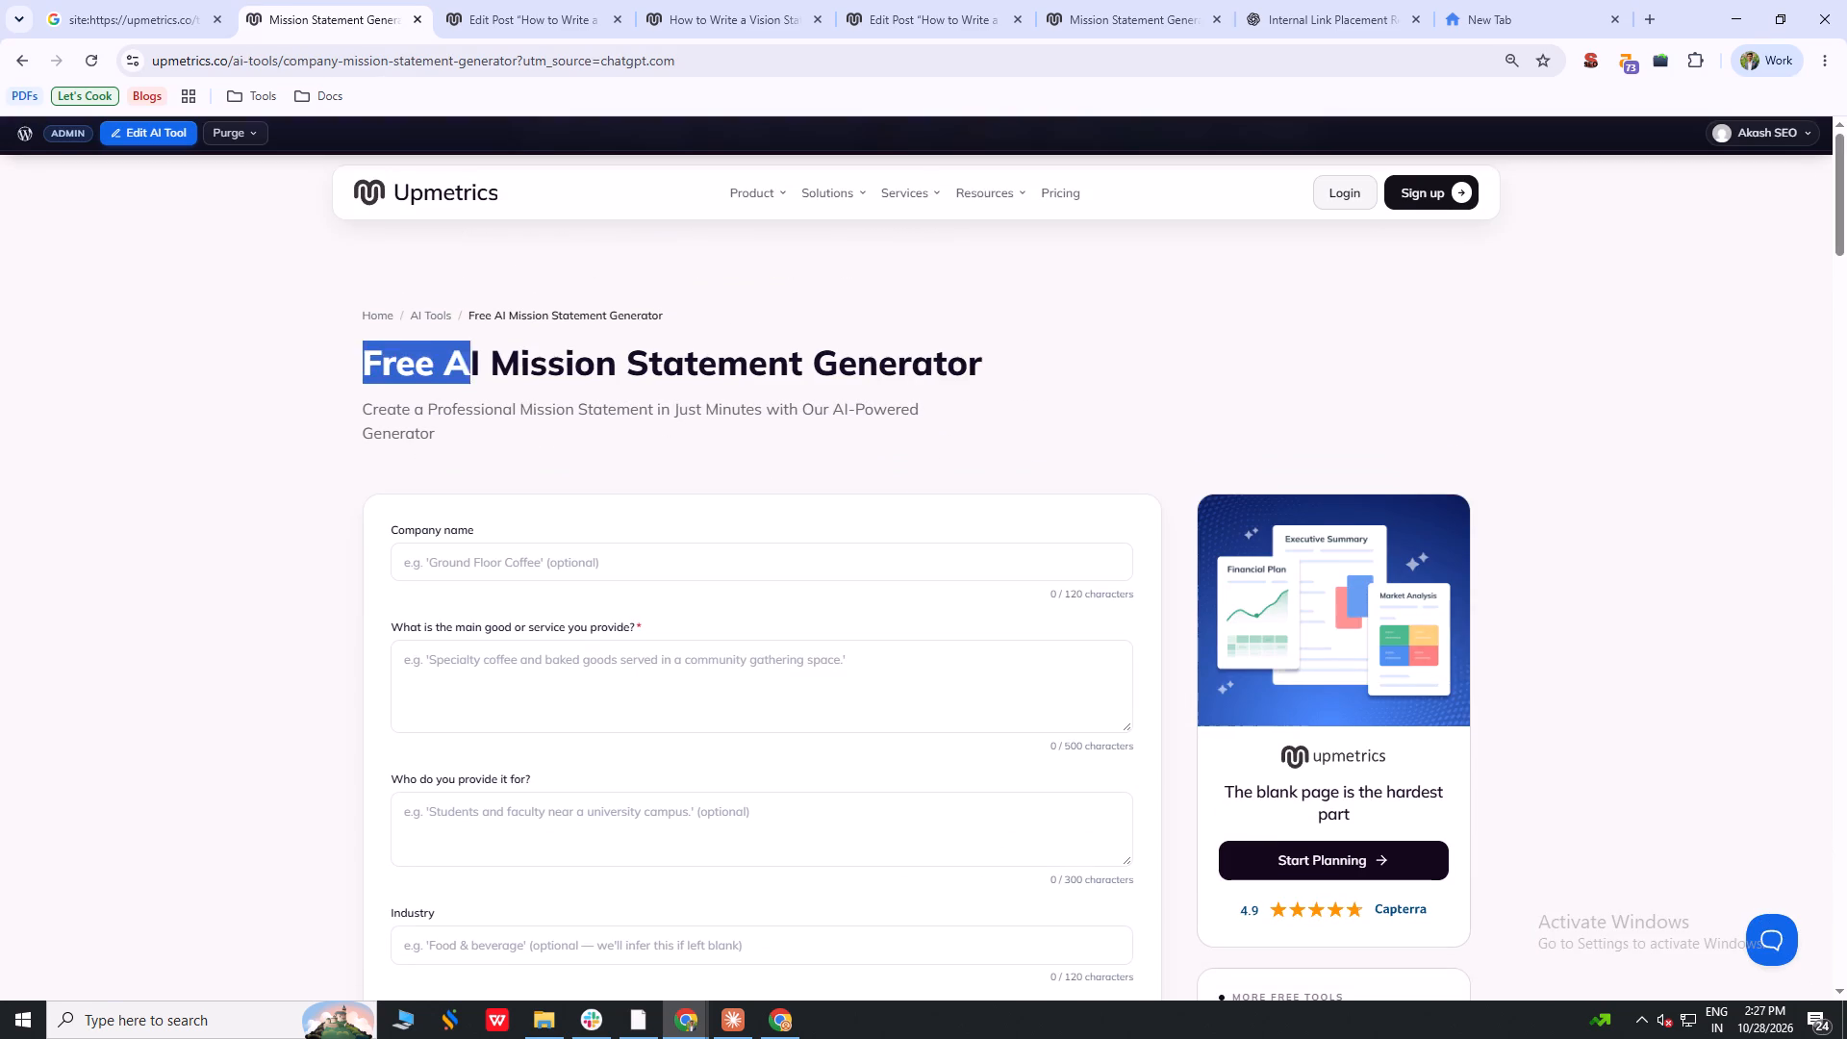
{"action": "left_click_drag", "start_coordinate": [510, 355], "coordinate": [767, 363]}
{"action": "left_click", "coordinate": [784, 363]}
{"action": "left_click_drag", "start_coordinate": [386, 403], "coordinate": [1061, 393]}
{"action": "left_click", "coordinate": [1061, 393]}
{"action": "left_click", "coordinate": [20, 53]}
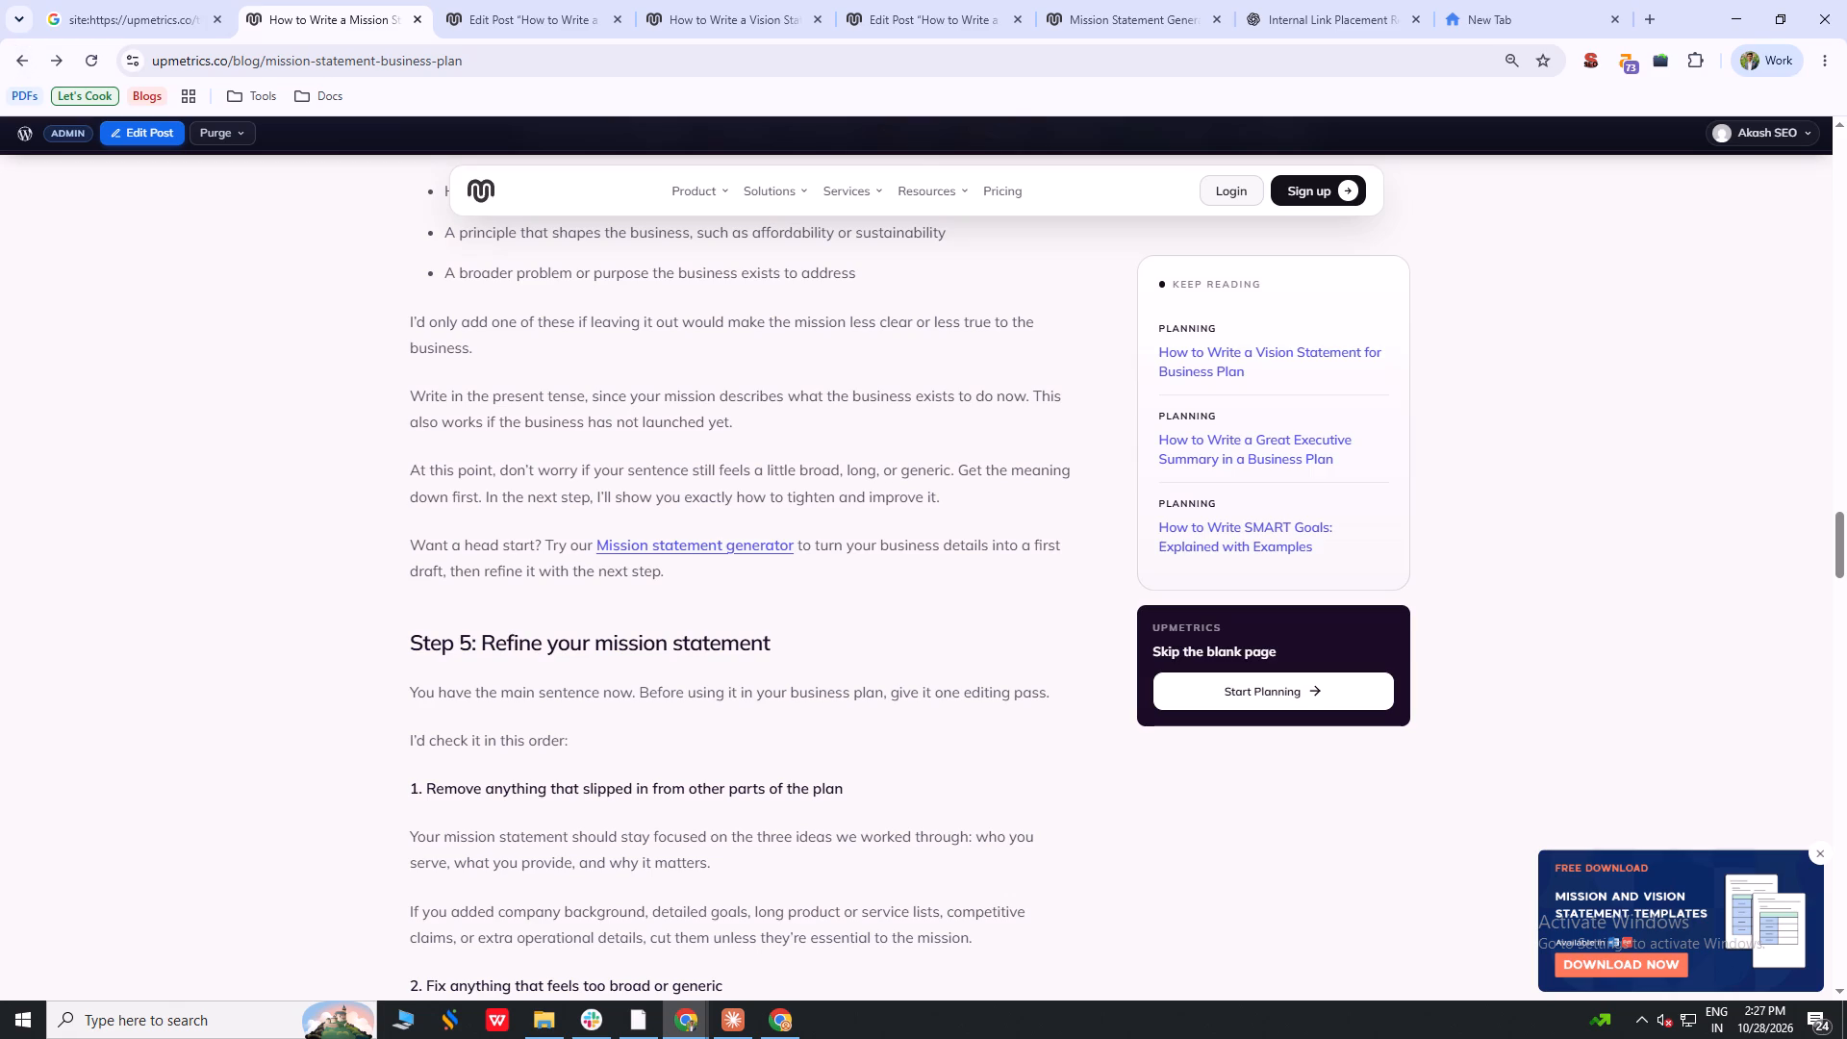
{"action": "left_click_drag", "start_coordinate": [397, 455], "coordinate": [960, 480]}
{"action": "left_click", "coordinate": [961, 479]}
{"action": "scroll", "coordinate": [973, 506], "scroll_direction": "up", "scroll_amount": 1}
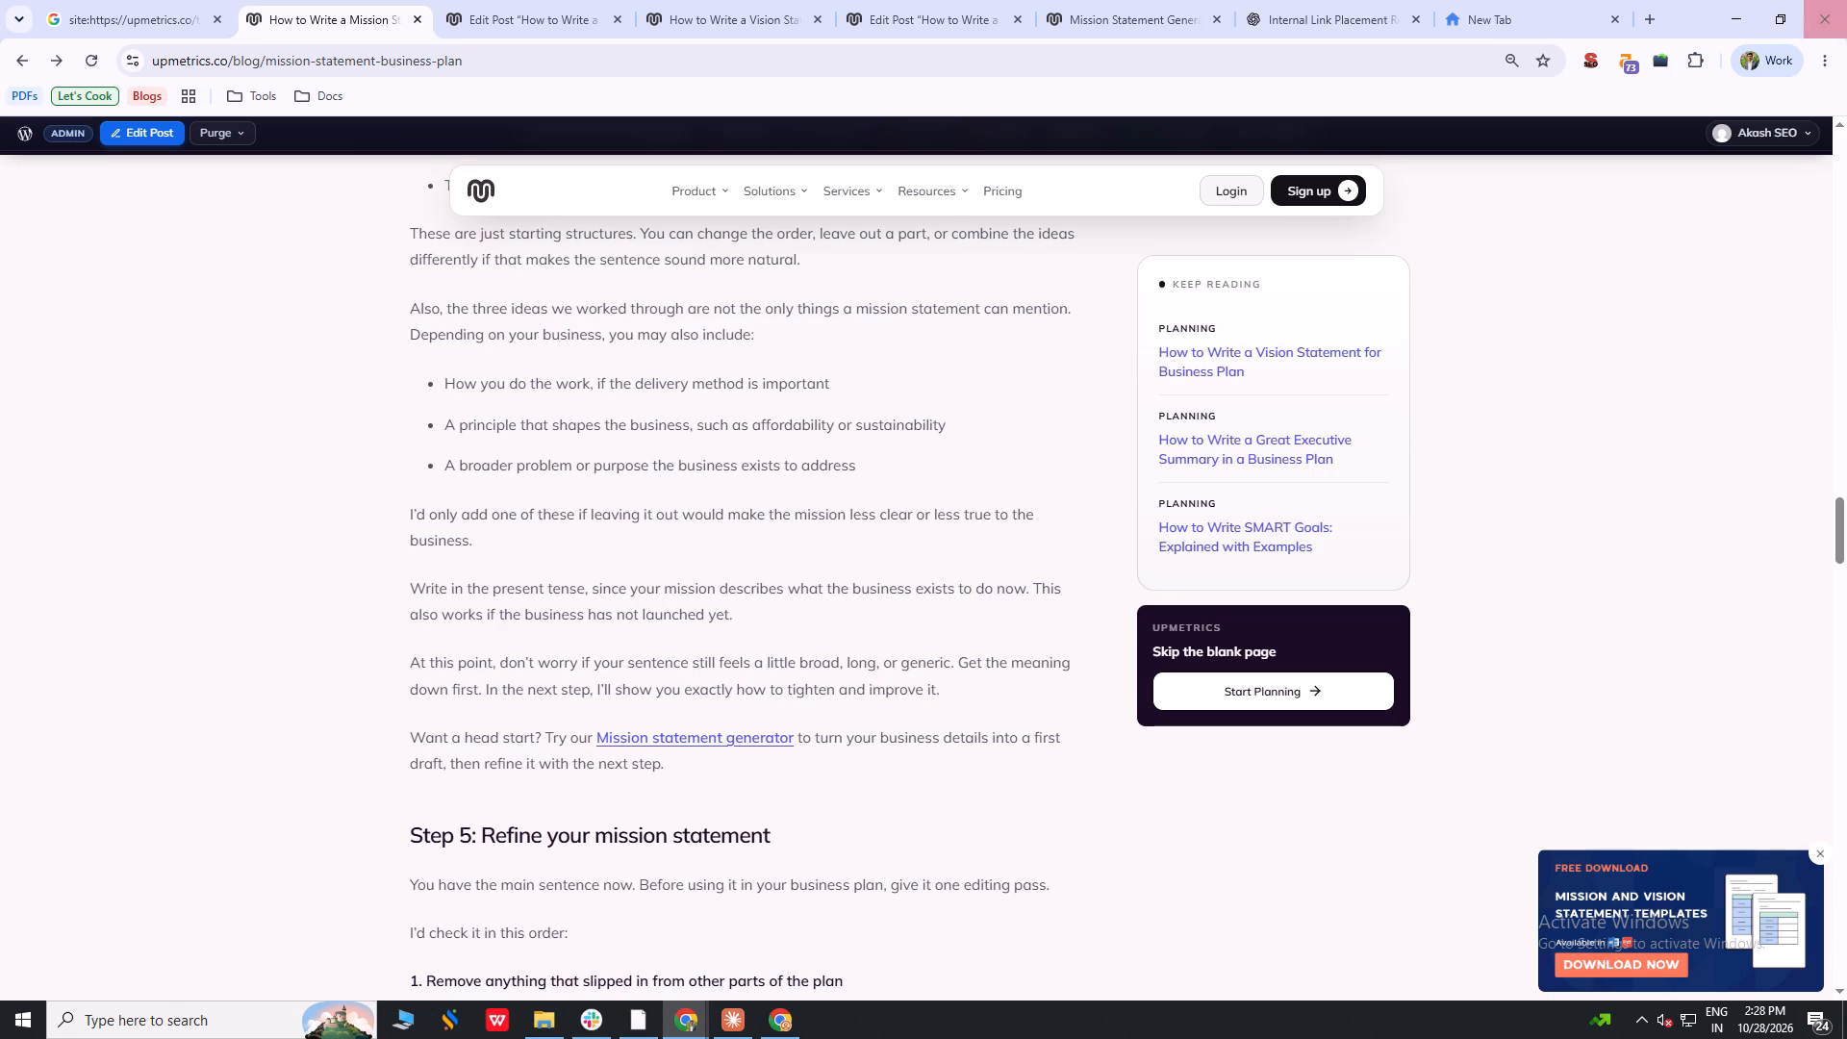
Examine the live mission statement post's heading outline, especially Steps 1 to 5, and reread the Step 4 section and the start of Step 5.
{"action": "left_click", "coordinate": [1583, 58]}
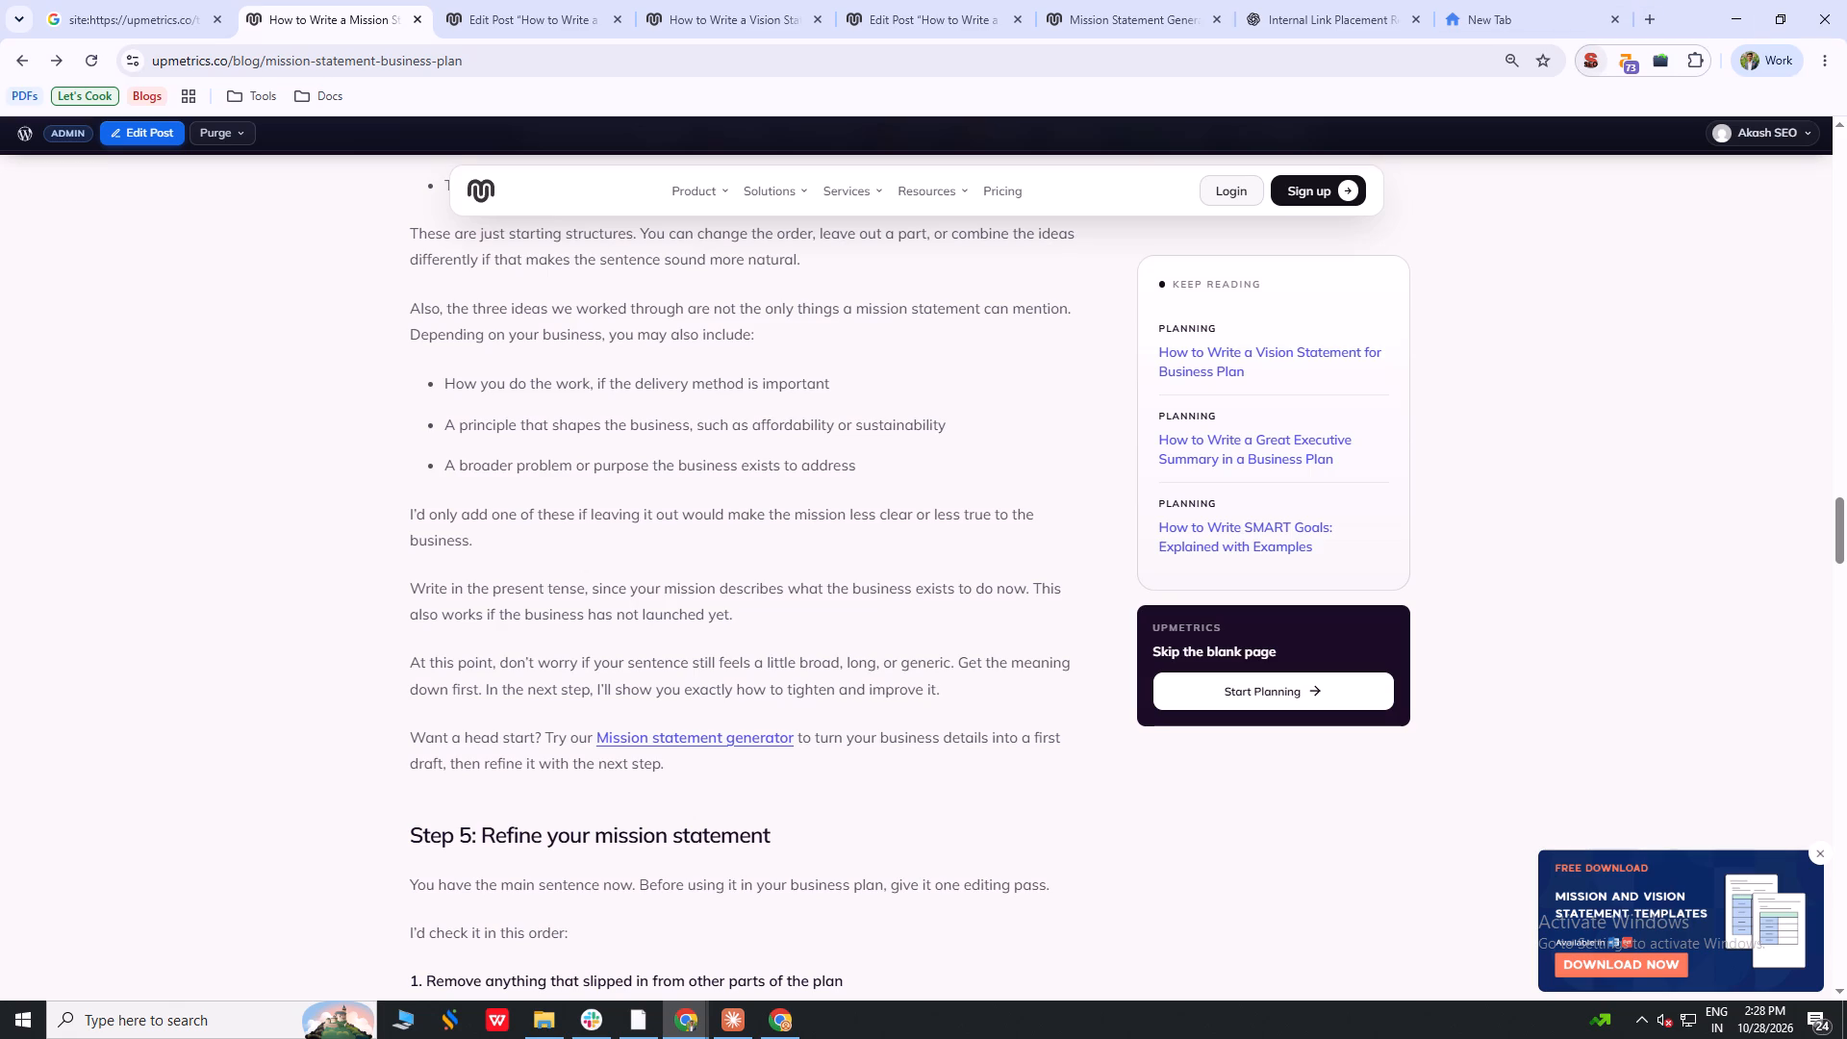
{"action": "left_click", "coordinate": [1151, 110]}
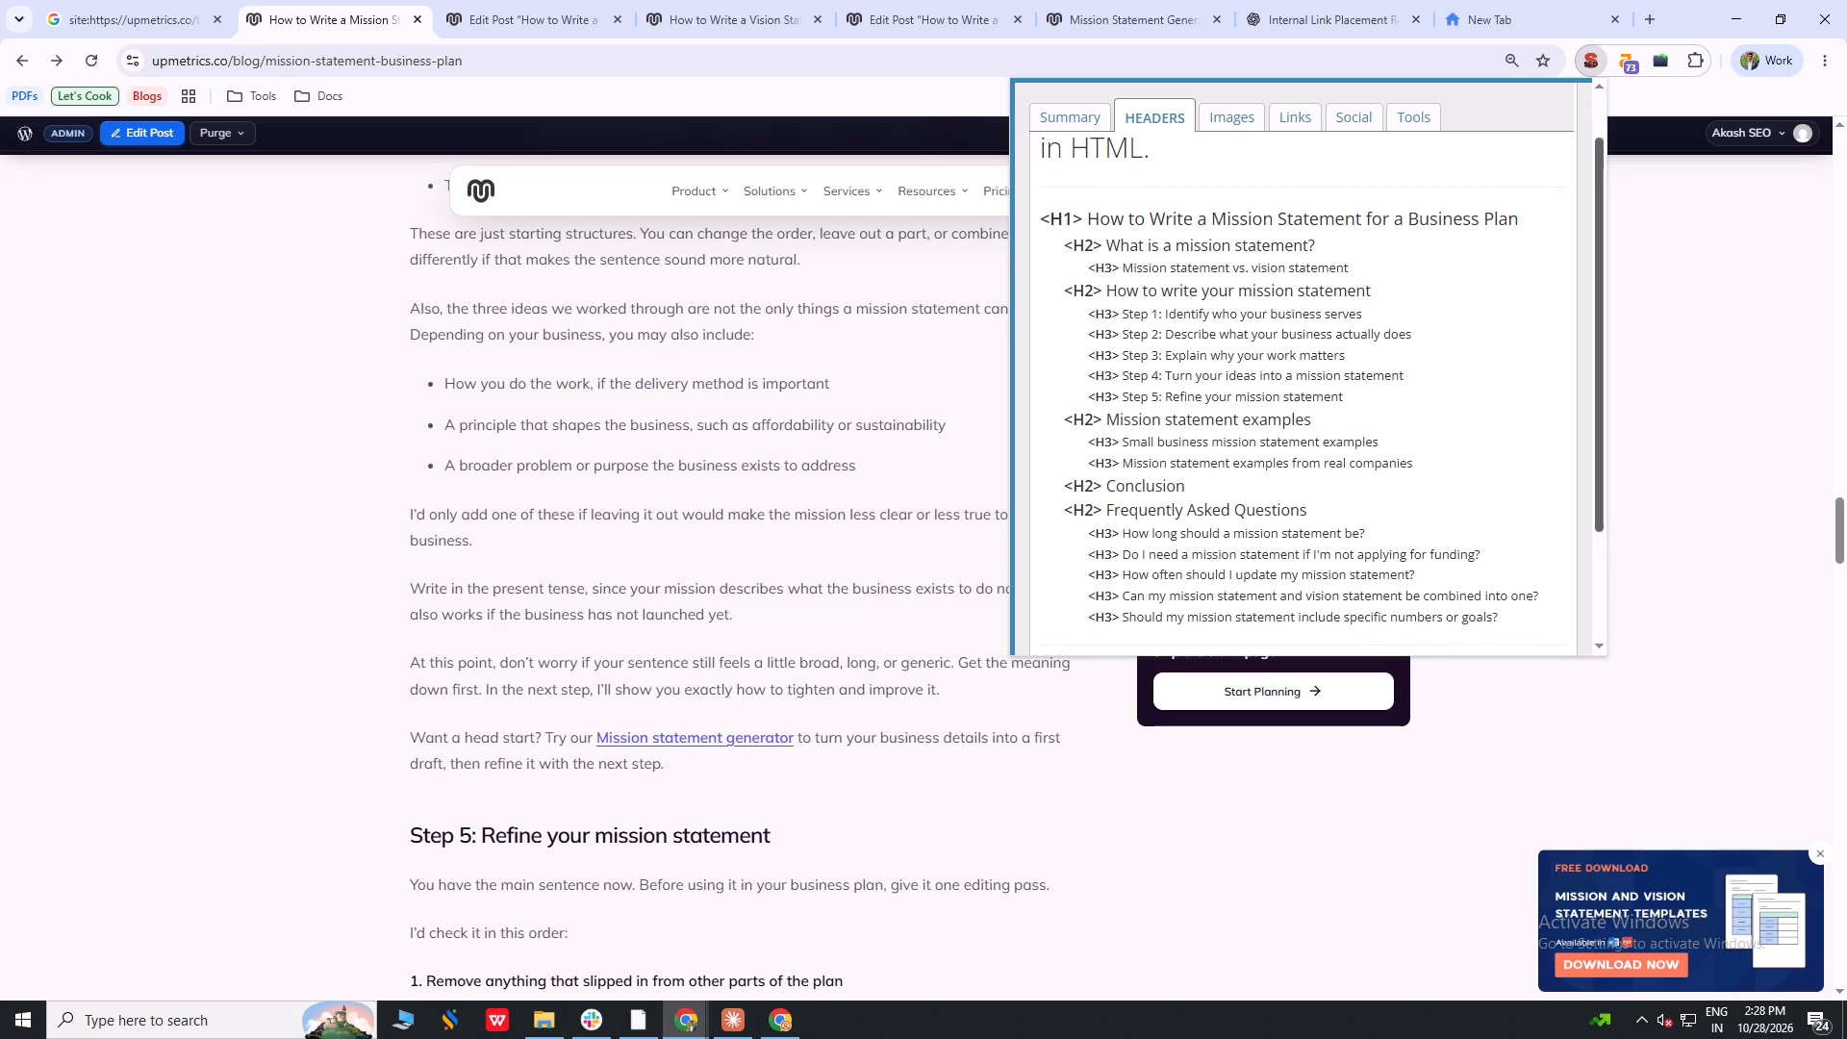
{"action": "left_click_drag", "start_coordinate": [1169, 306], "coordinate": [1251, 396]}
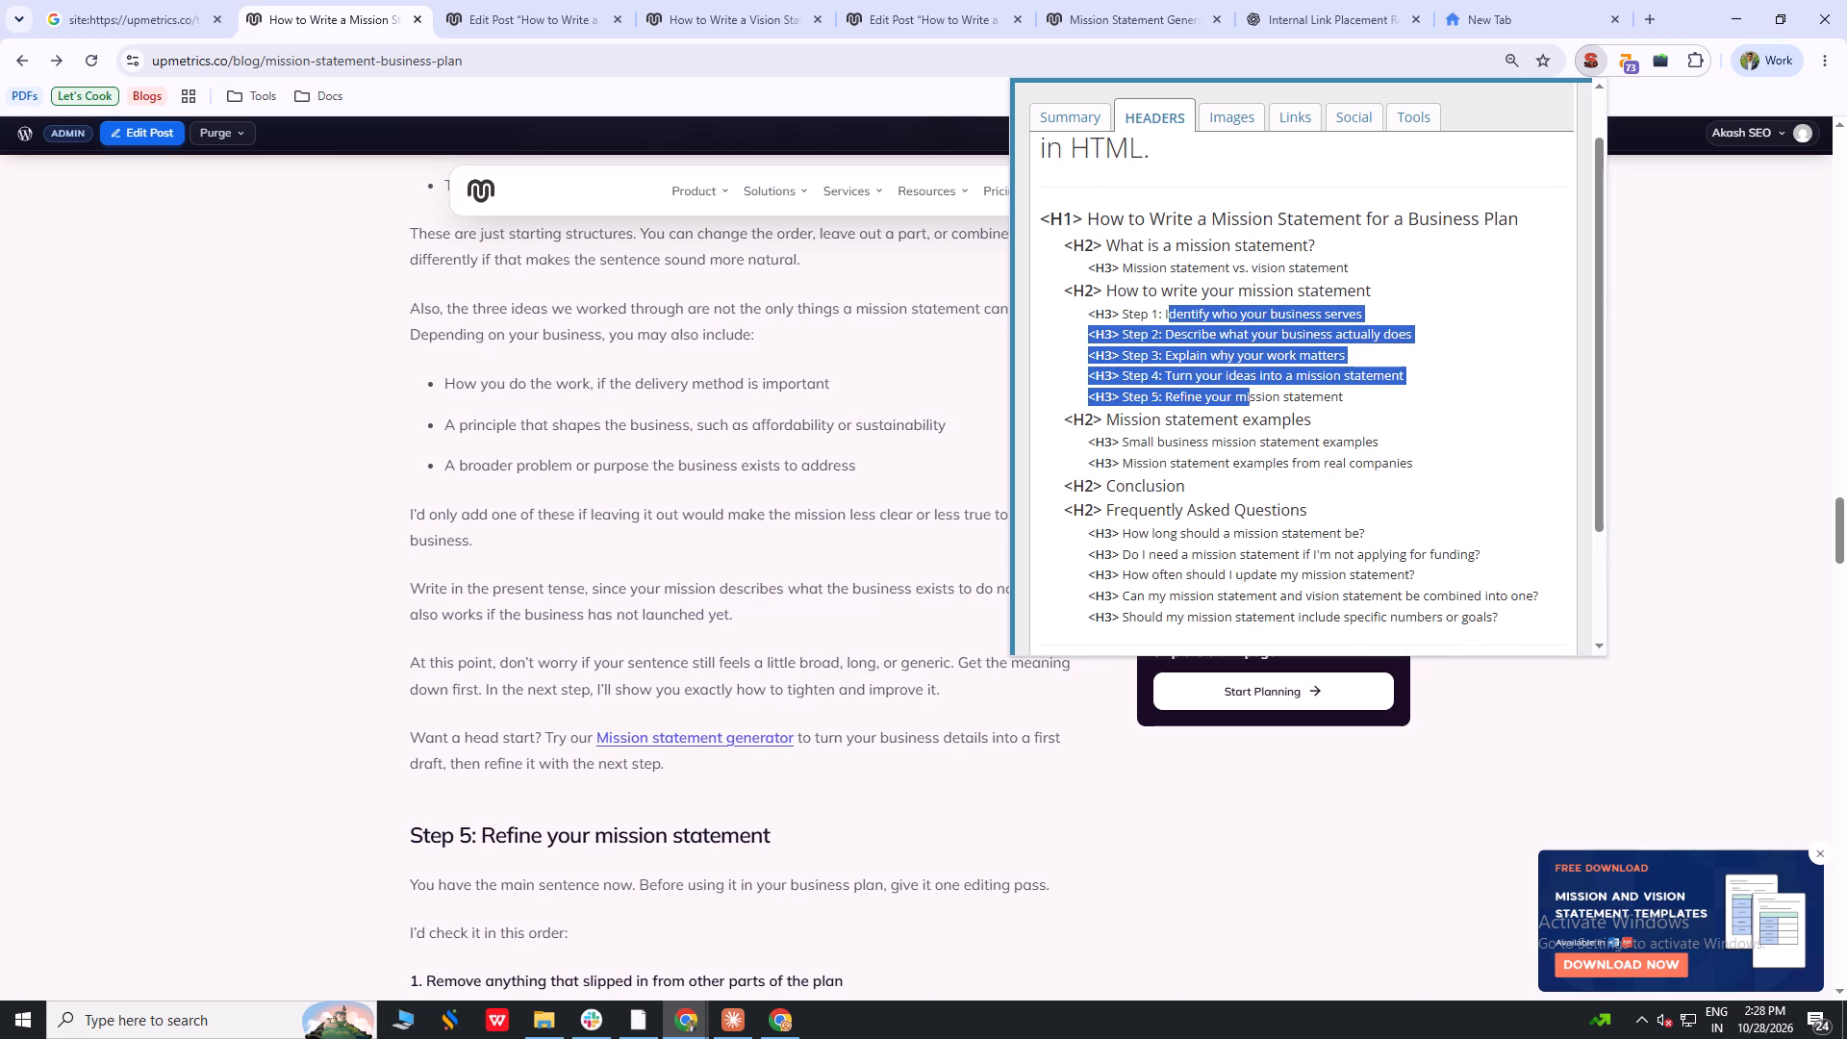
{"action": "left_click_drag", "start_coordinate": [1251, 396], "coordinate": [1300, 398]}
{"action": "left_click", "coordinate": [1300, 398]}
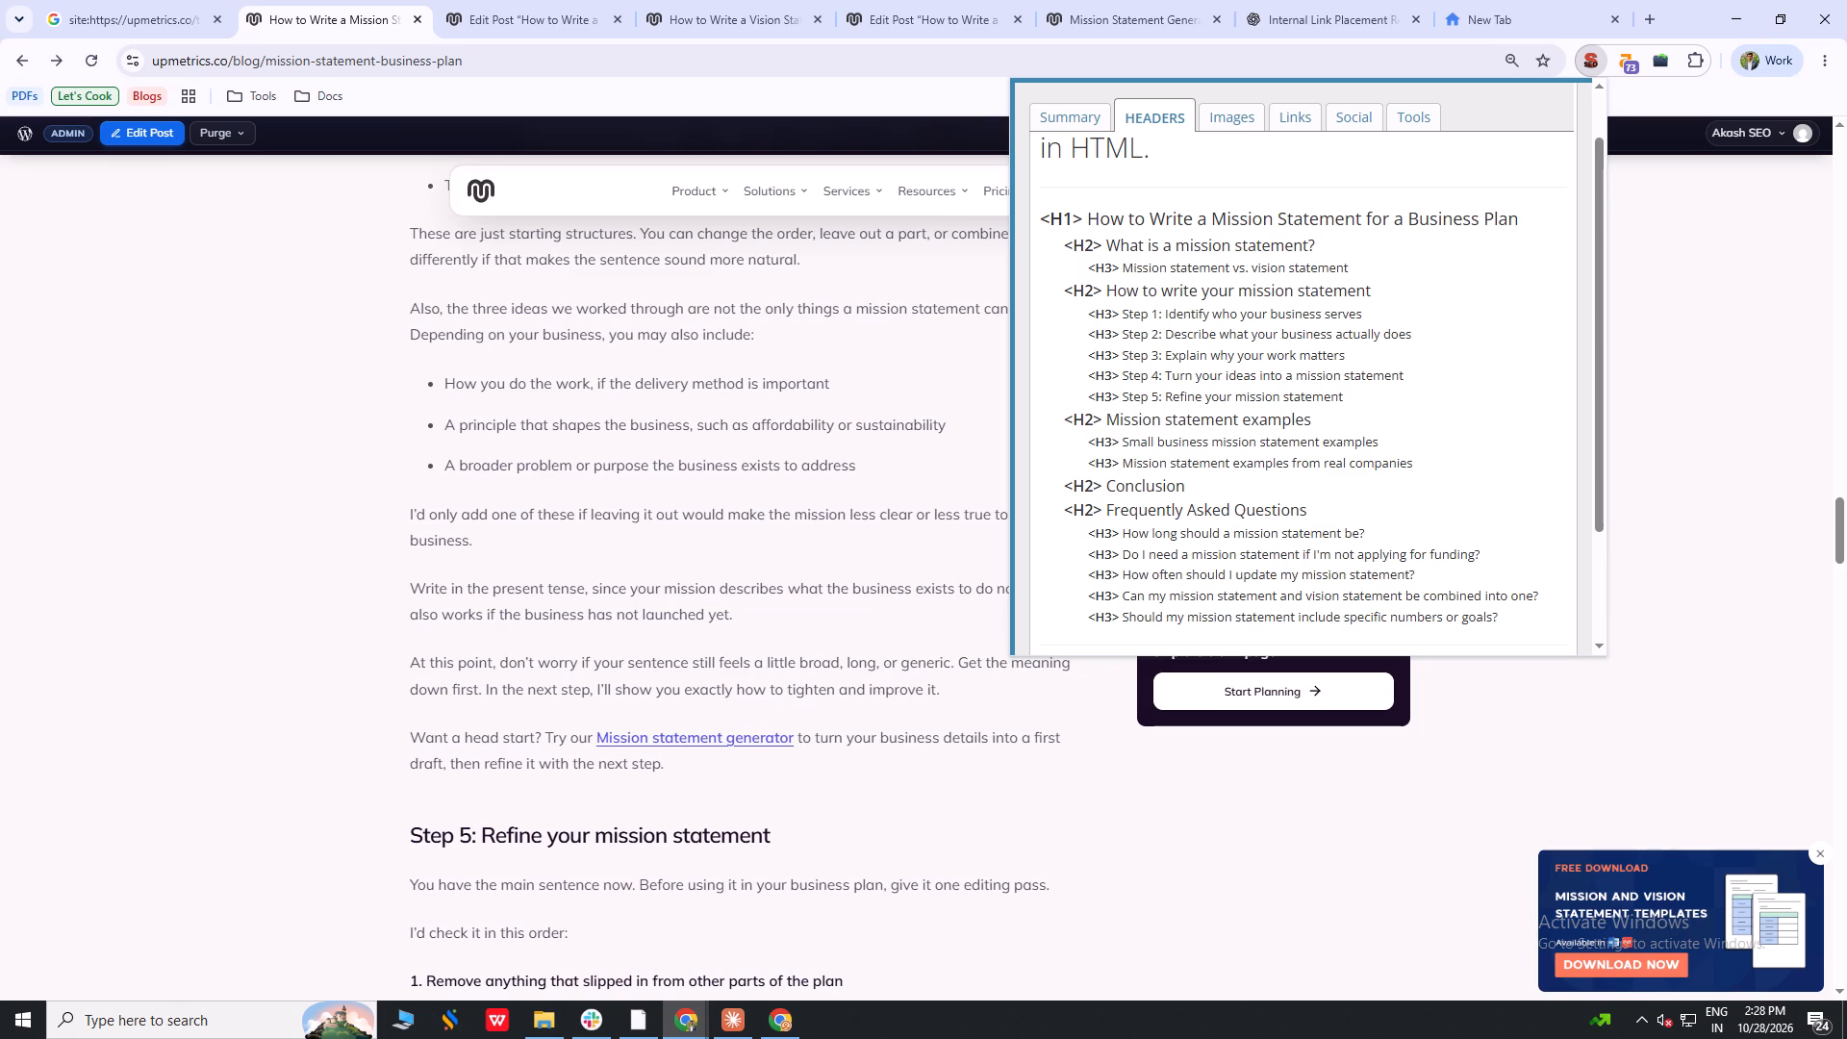
{"action": "scroll", "coordinate": [736, 422], "scroll_direction": "down", "scroll_amount": 1}
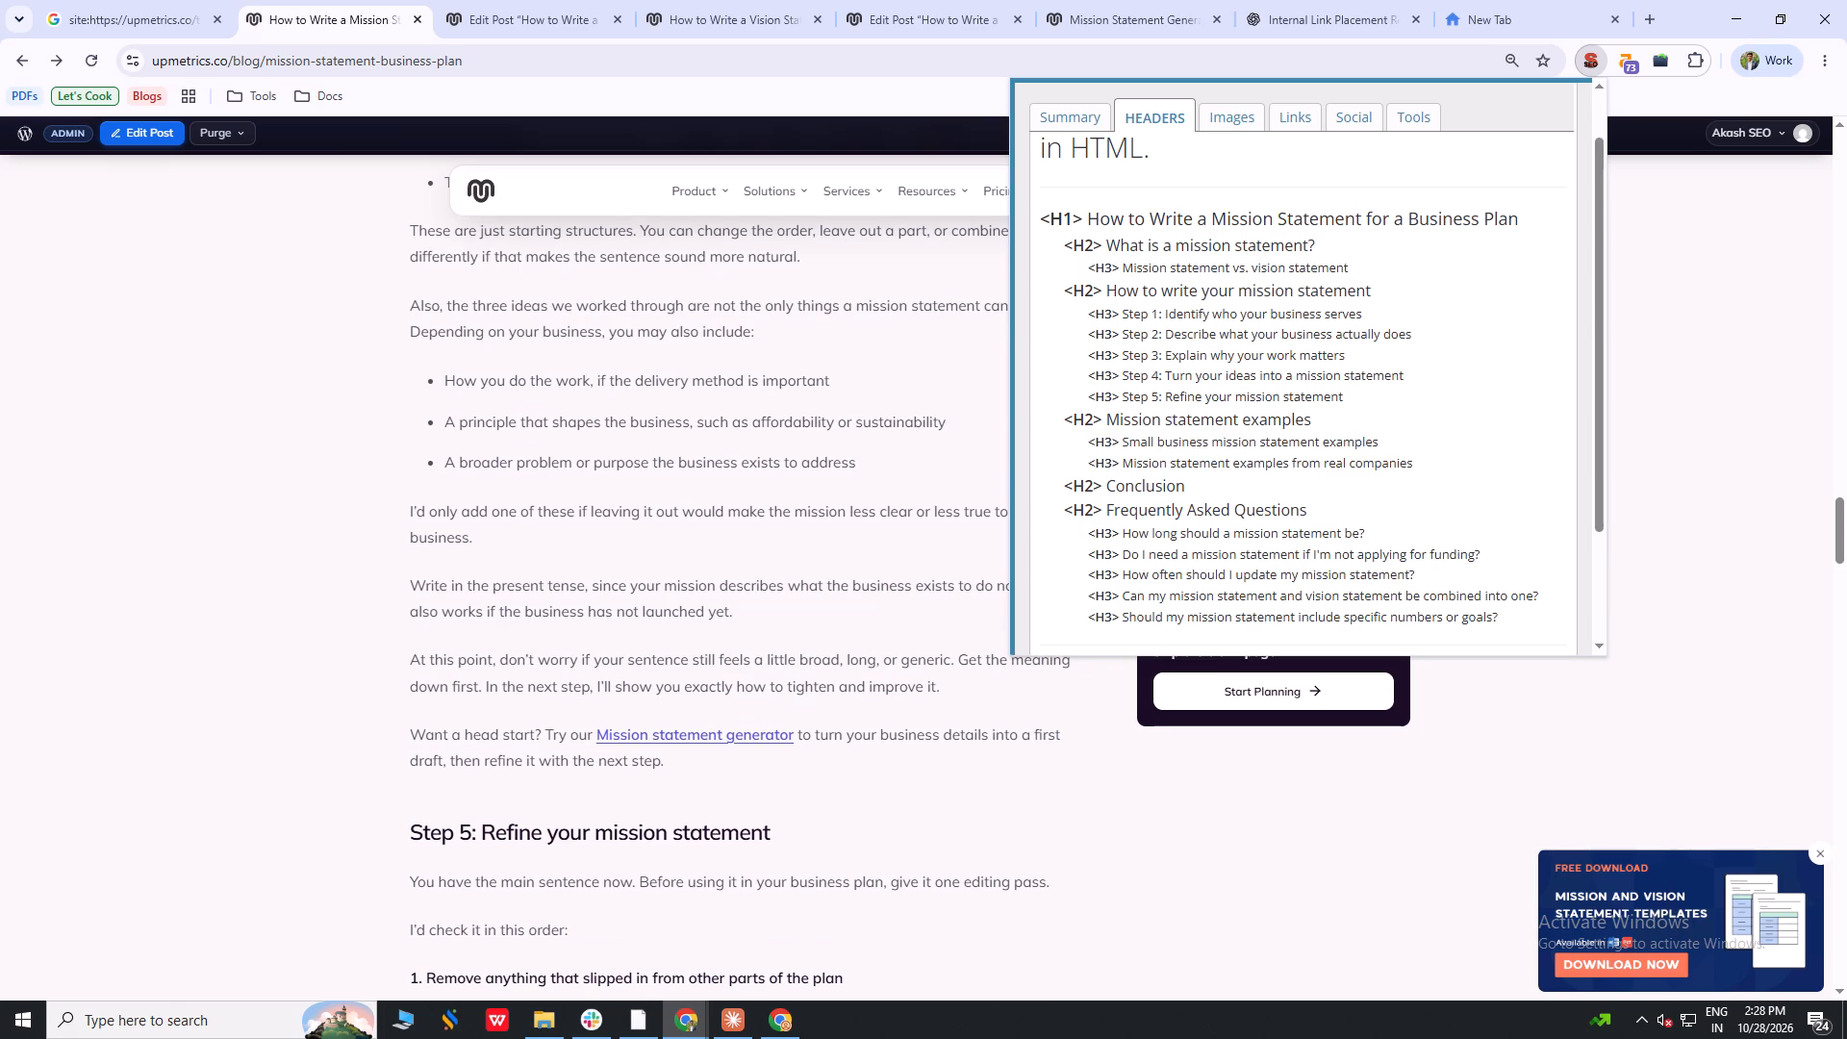
{"action": "scroll", "coordinate": [736, 422], "scroll_direction": "down", "scroll_amount": 1}
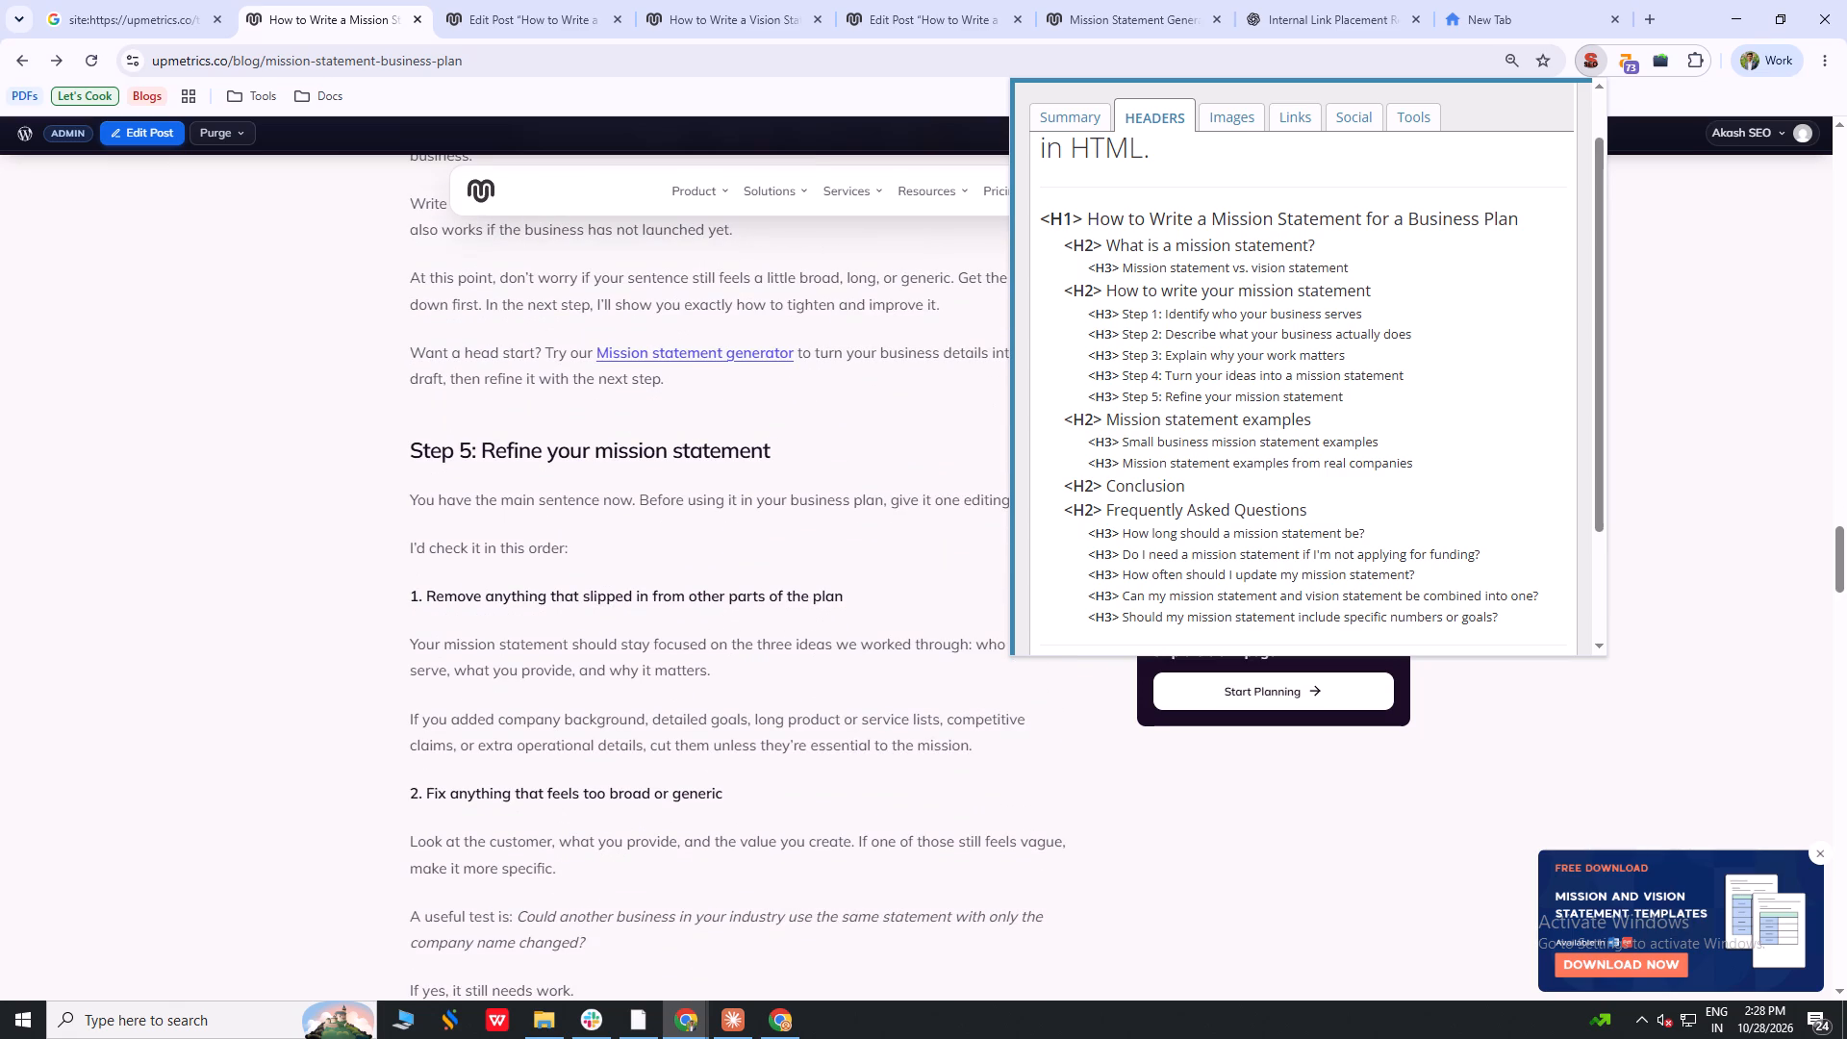
{"action": "left_click", "coordinate": [818, 420]}
{"action": "scroll", "coordinate": [818, 420], "scroll_direction": "up", "scroll_amount": 6}
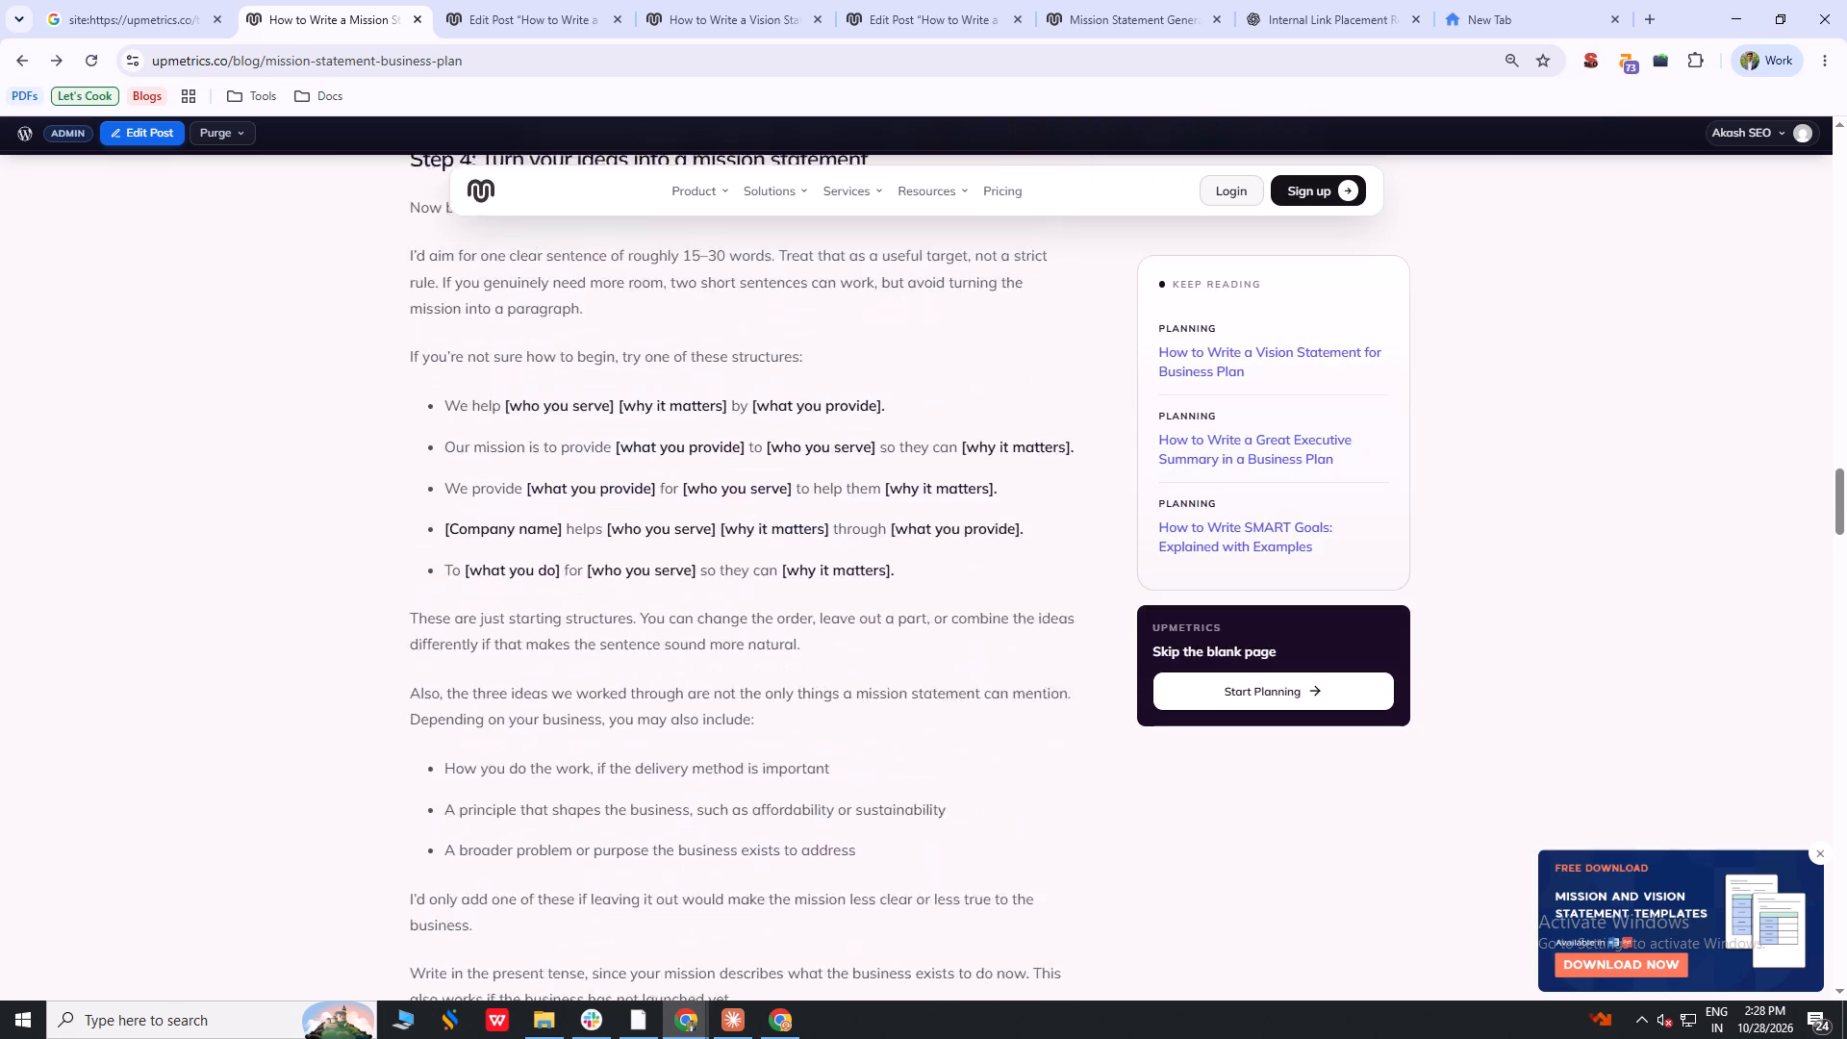
{"action": "scroll", "coordinate": [809, 394], "scroll_direction": "up", "scroll_amount": 3}
{"action": "scroll", "coordinate": [804, 405], "scroll_direction": "down", "scroll_amount": 6}
{"action": "scroll", "coordinate": [804, 428], "scroll_direction": "up", "scroll_amount": 2}
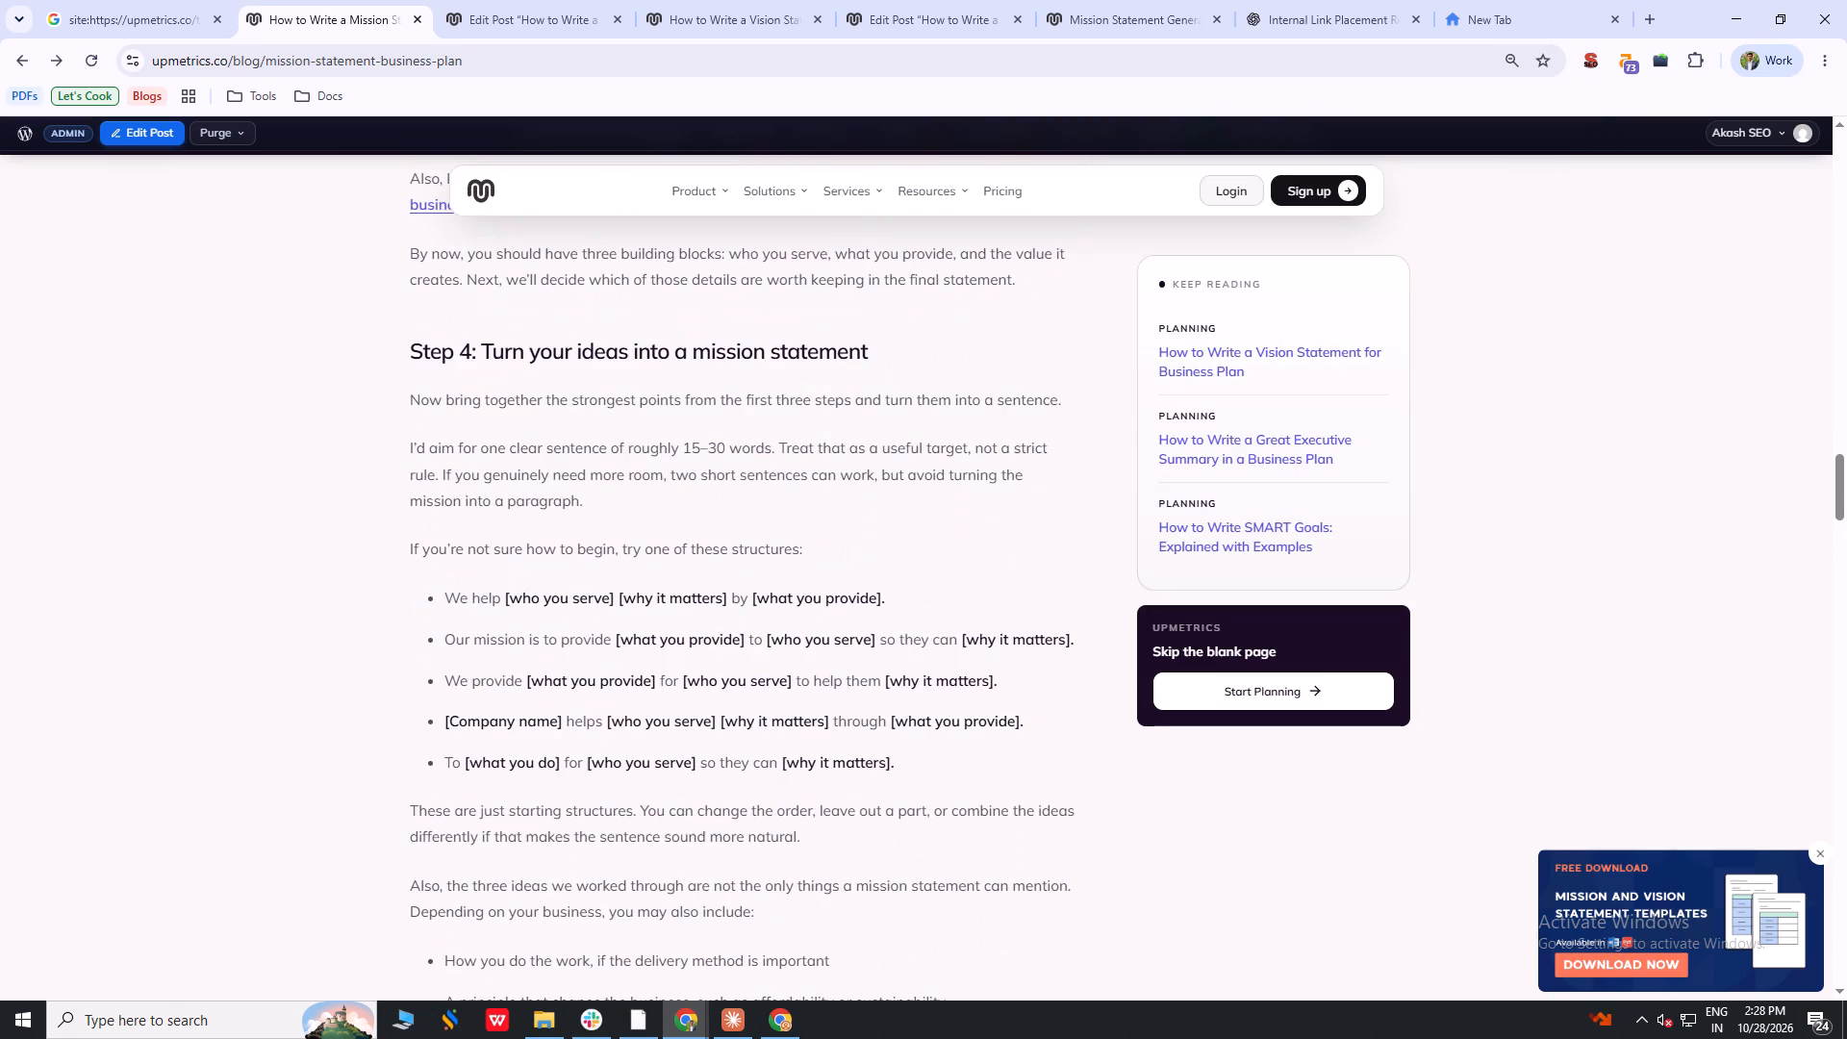
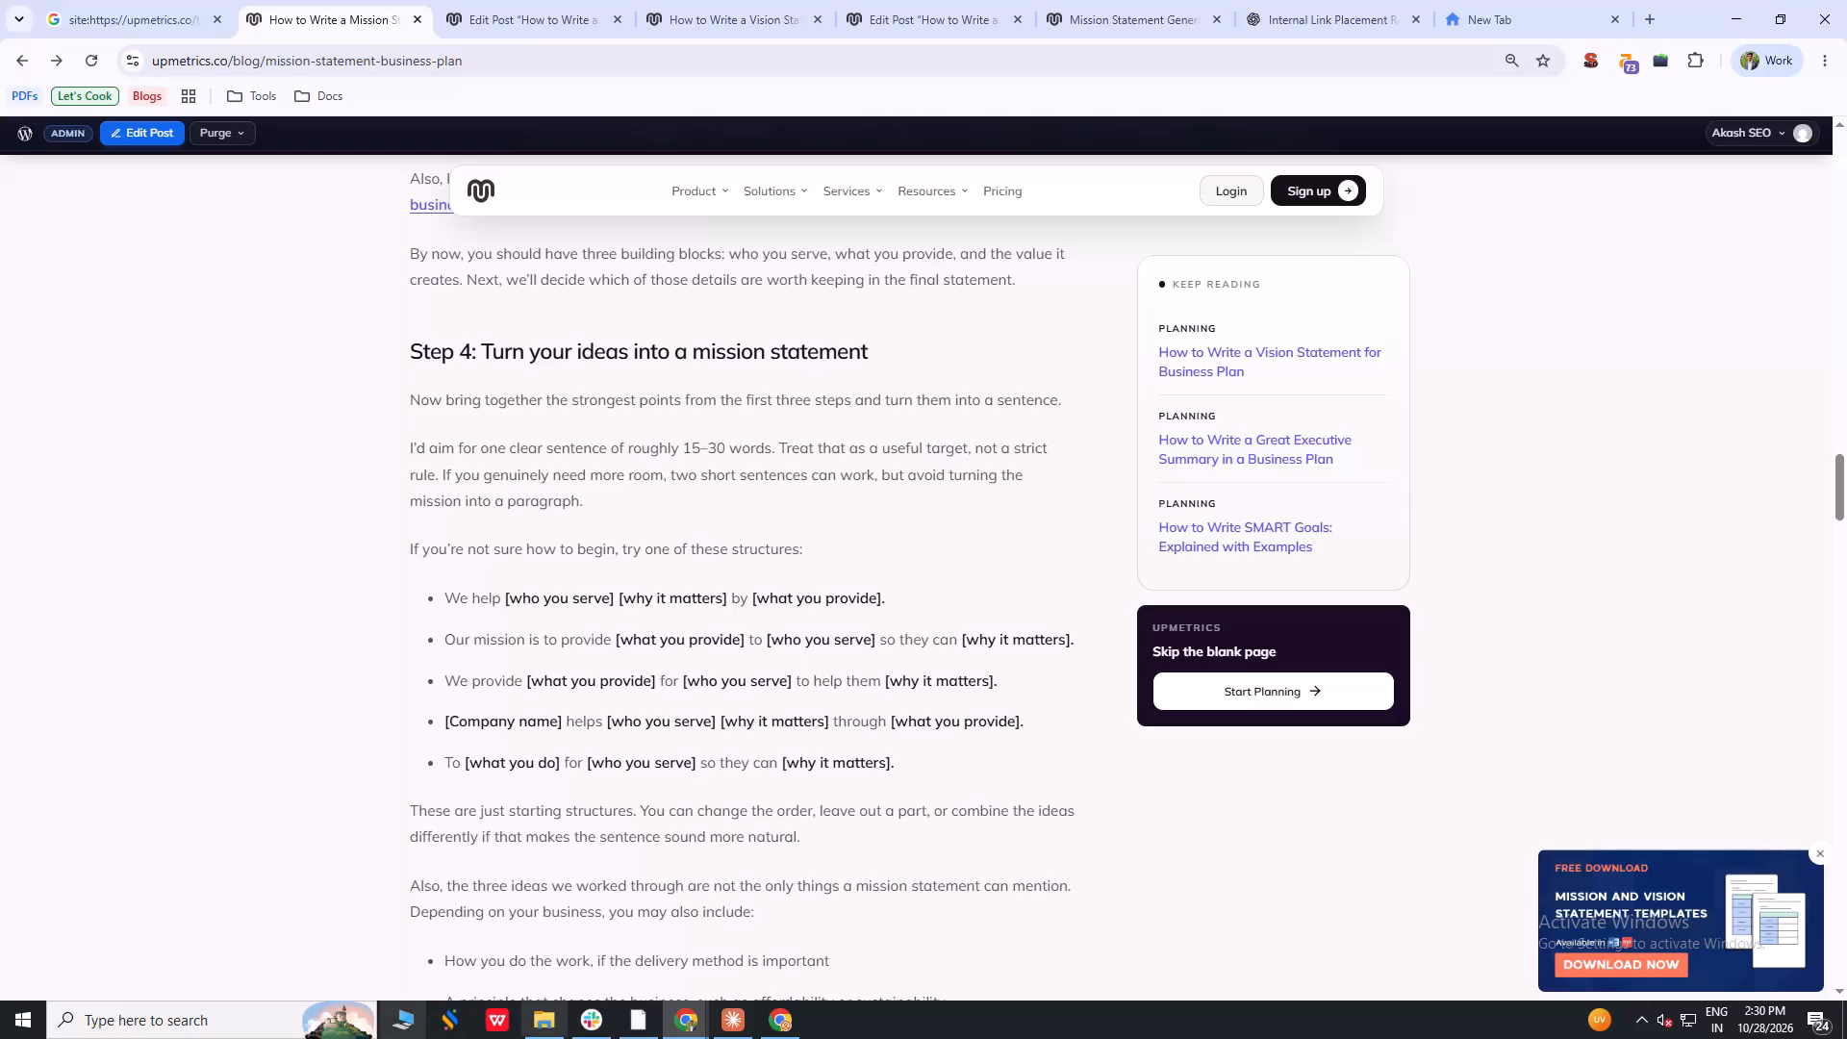
Recheck the Mission statement generator sentence above Step 5 in the live mission statement post and reload the page.
{"action": "scroll", "coordinate": [865, 511], "scroll_direction": "down", "scroll_amount": 6}
{"action": "scroll", "coordinate": [868, 504], "scroll_direction": "up", "scroll_amount": 1}
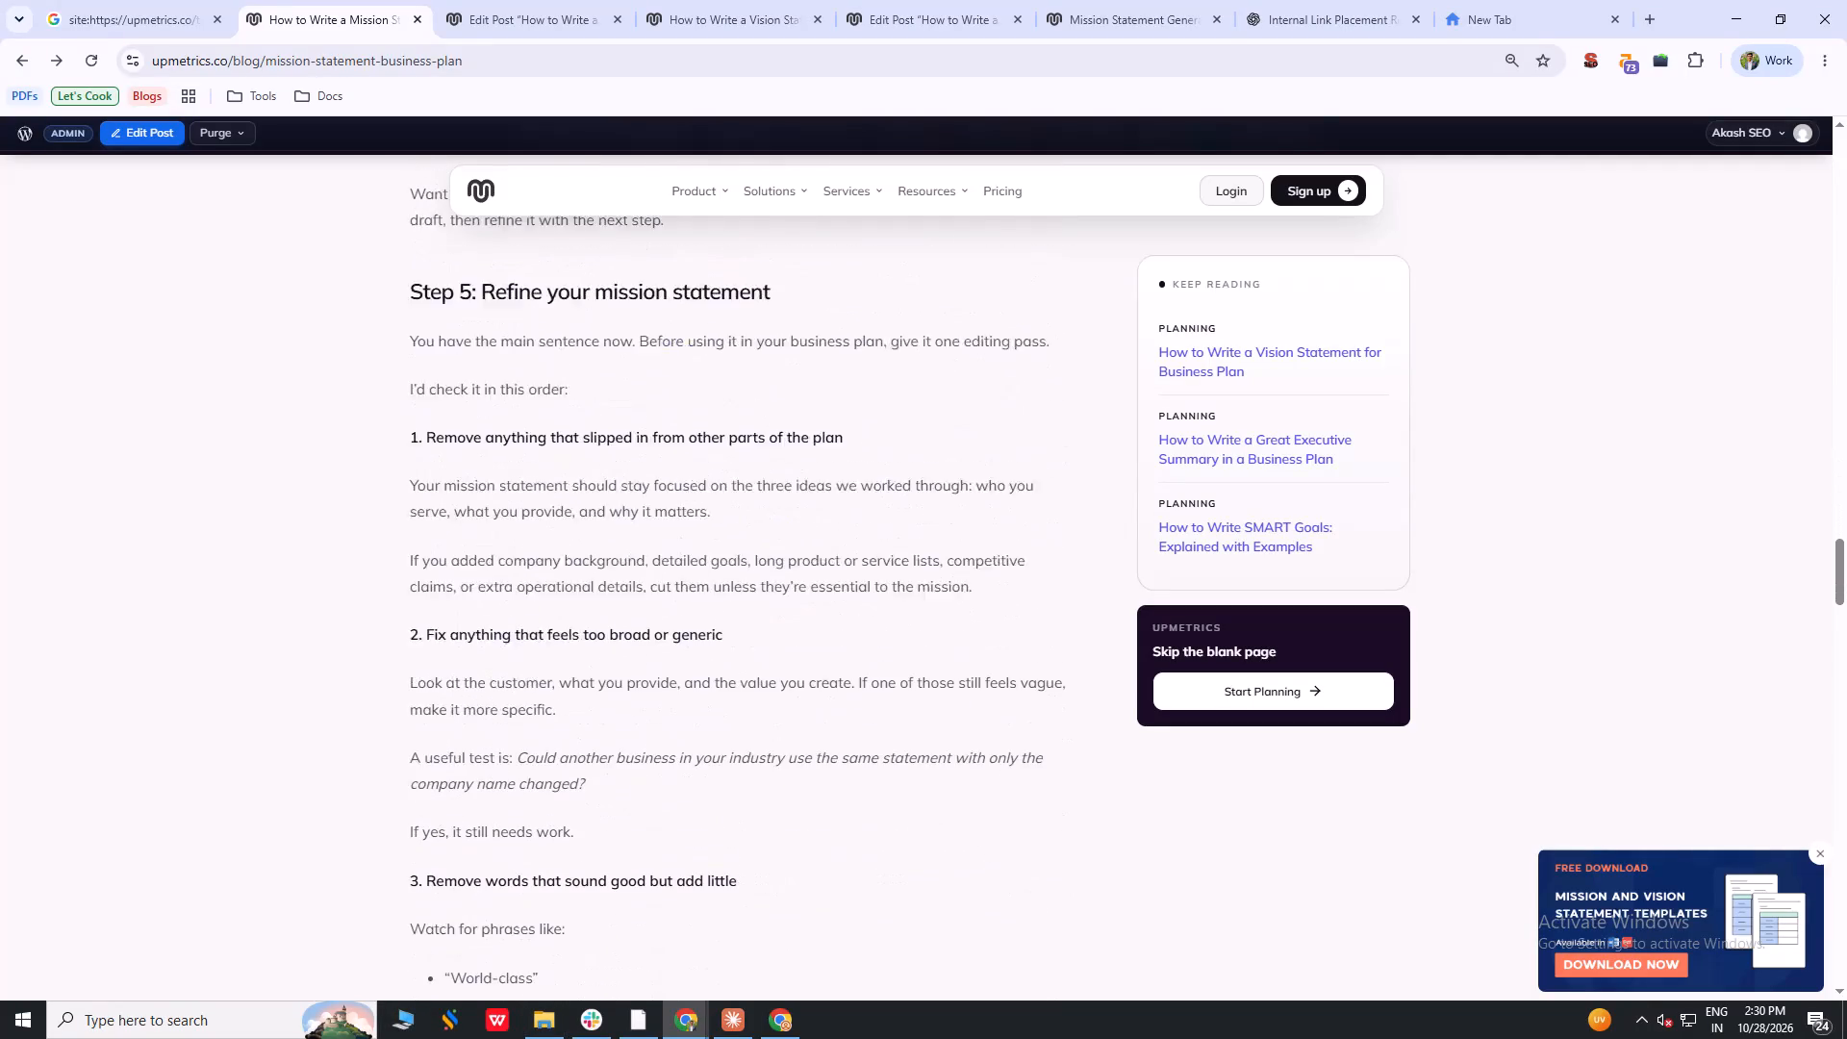
{"action": "scroll", "coordinate": [868, 504], "scroll_direction": "up", "scroll_amount": 1}
{"action": "key", "text": "F5"}
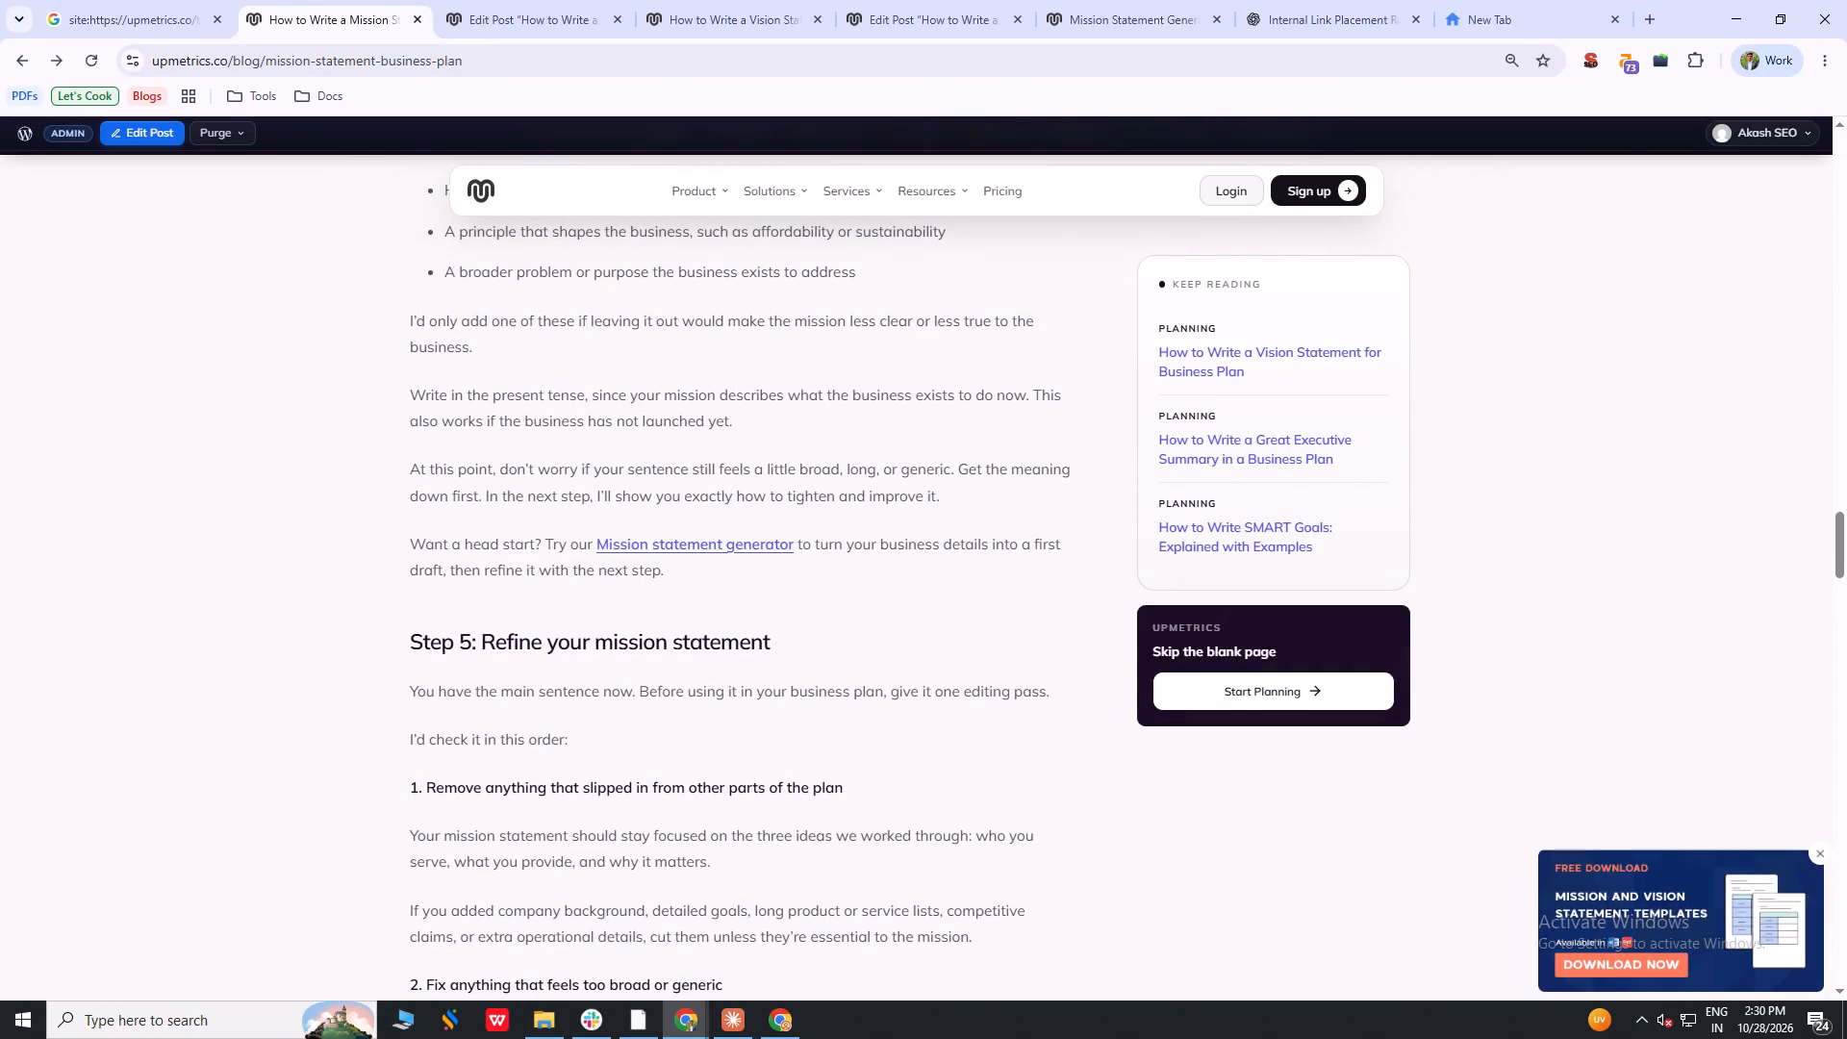
In the Too large Anchors sheet, fill the mission-statement-business-plan row light green from location through the new sentence's cell.
{"action": "key", "text": "alt+Tab"}
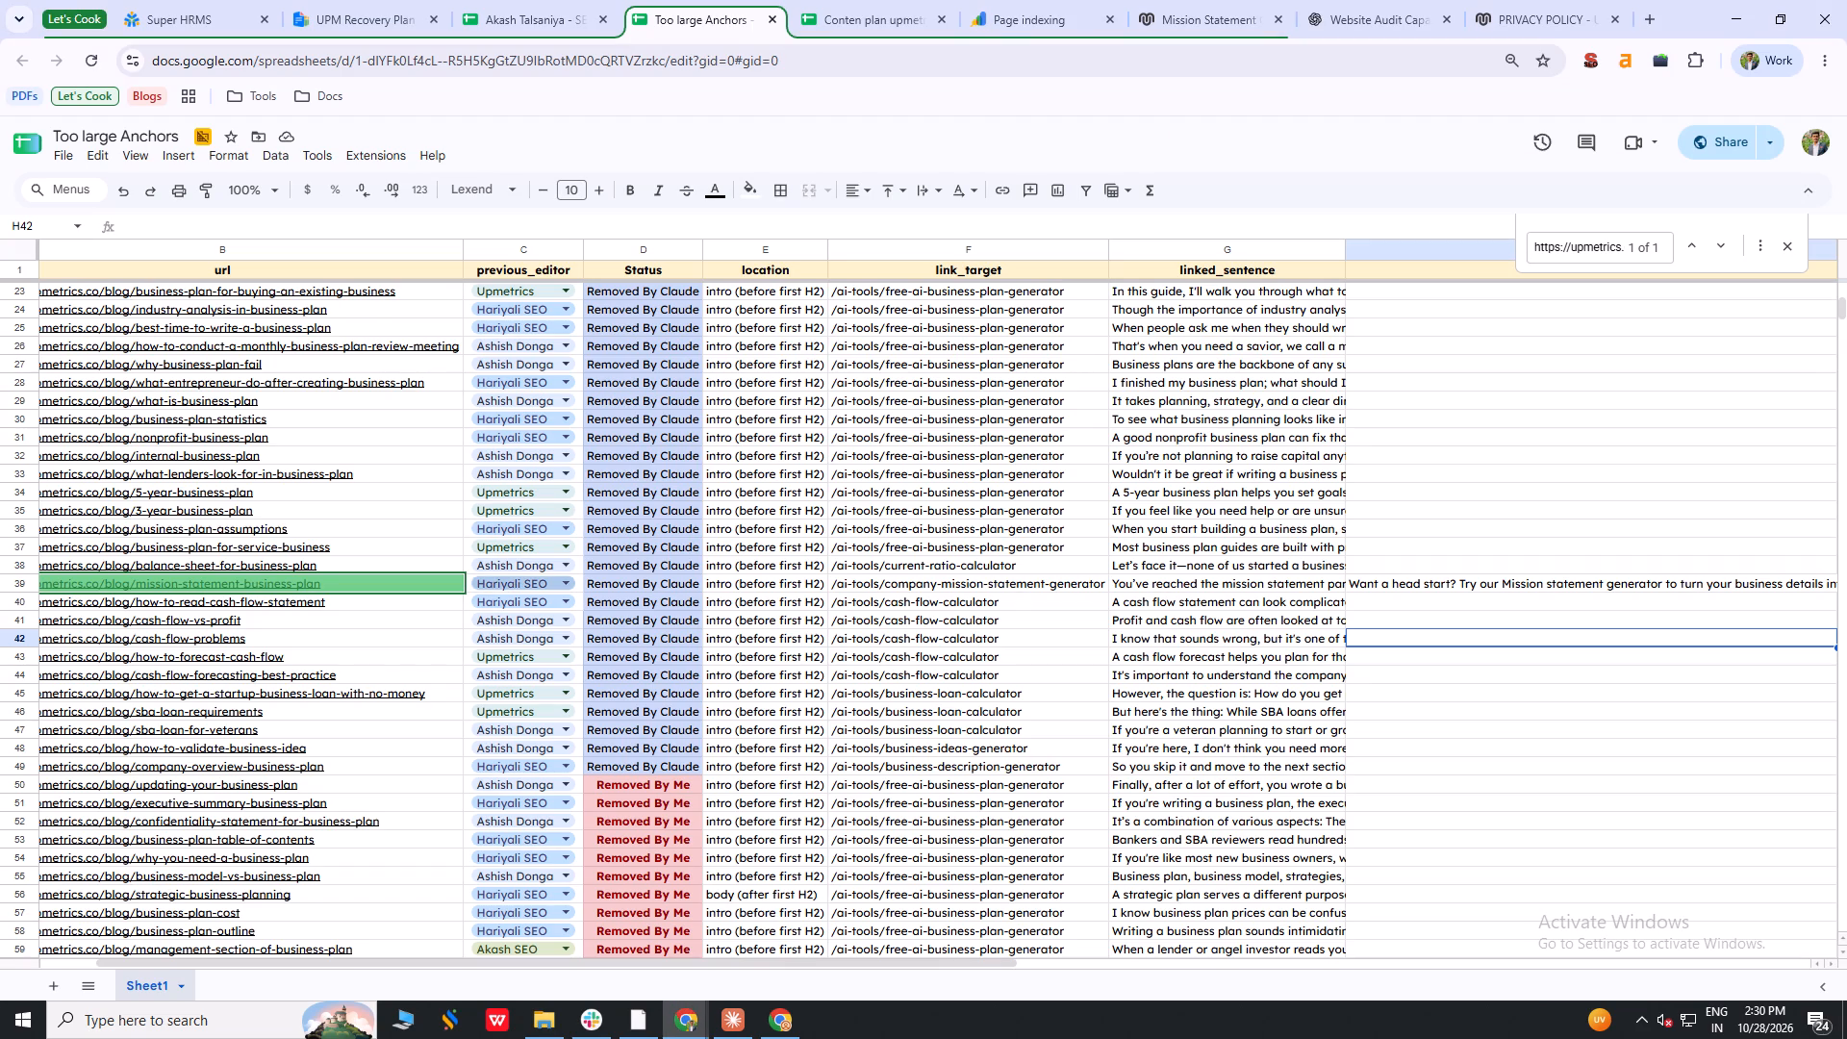
{"action": "left_click", "coordinate": [665, 579]}
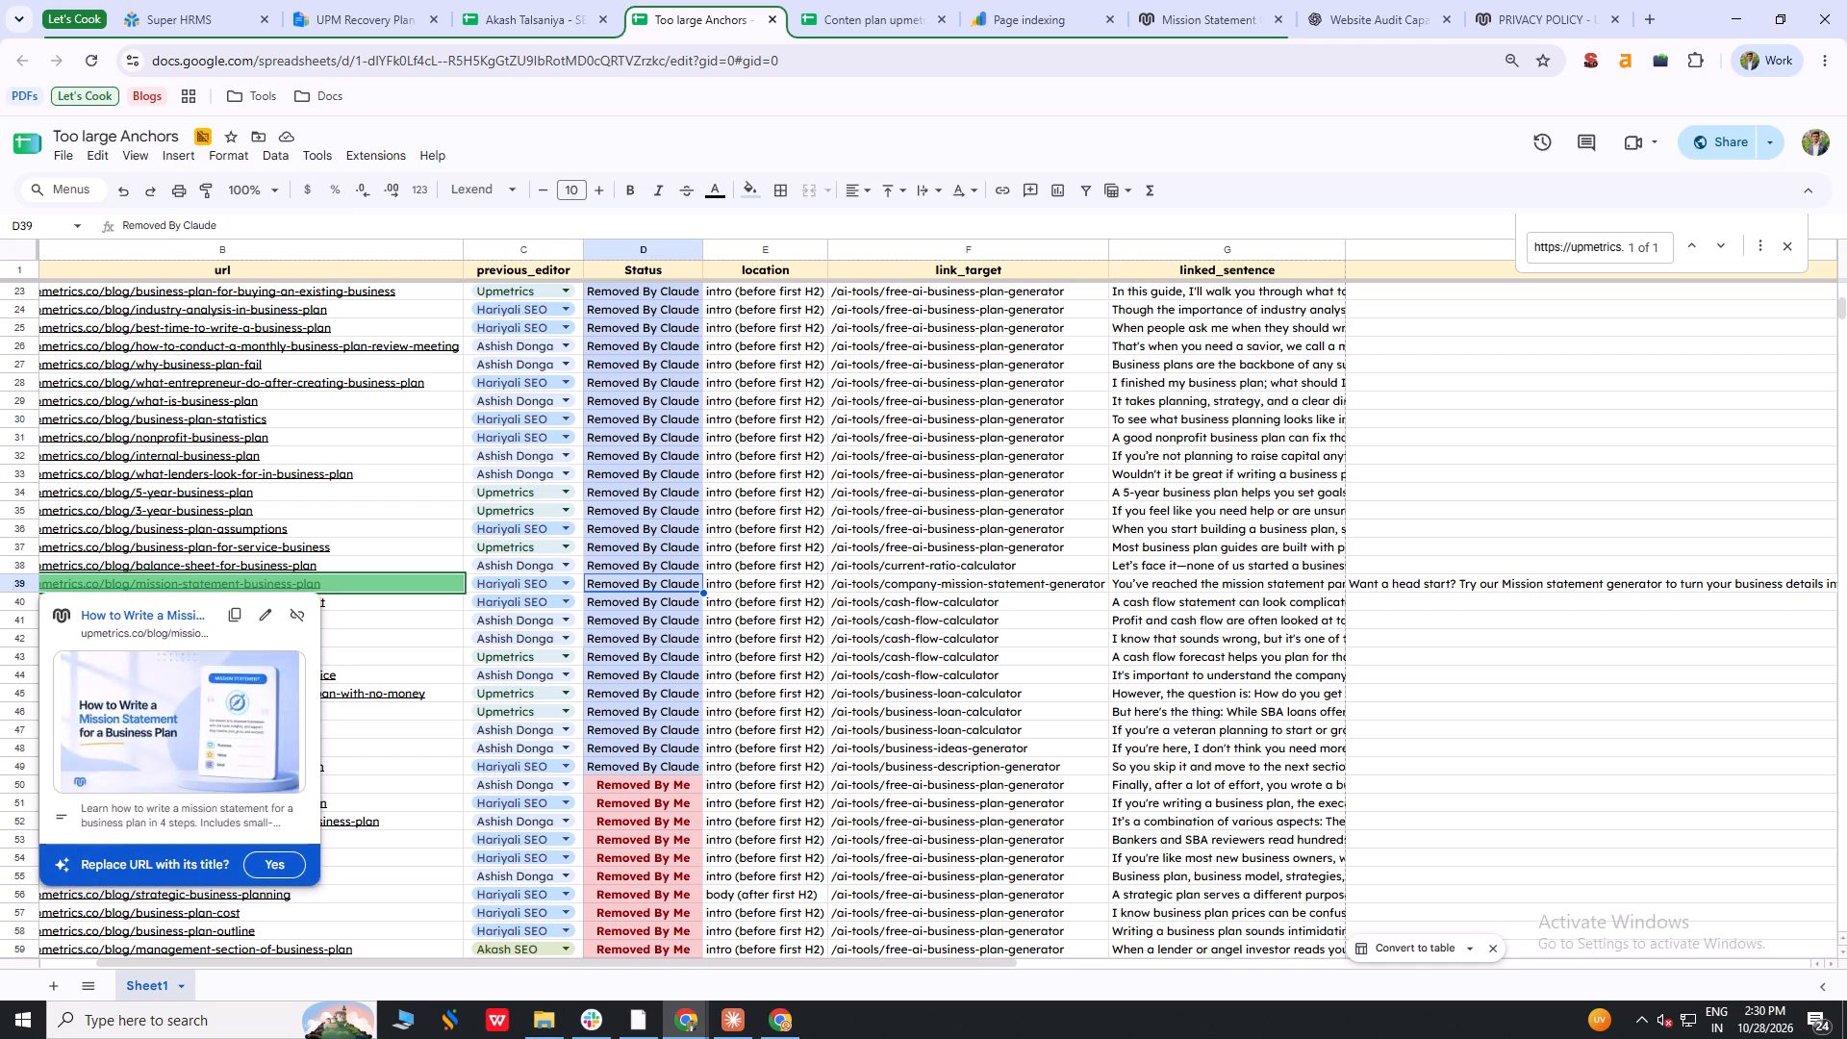
{"action": "left_click_drag", "start_coordinate": [788, 588], "coordinate": [1396, 587]}
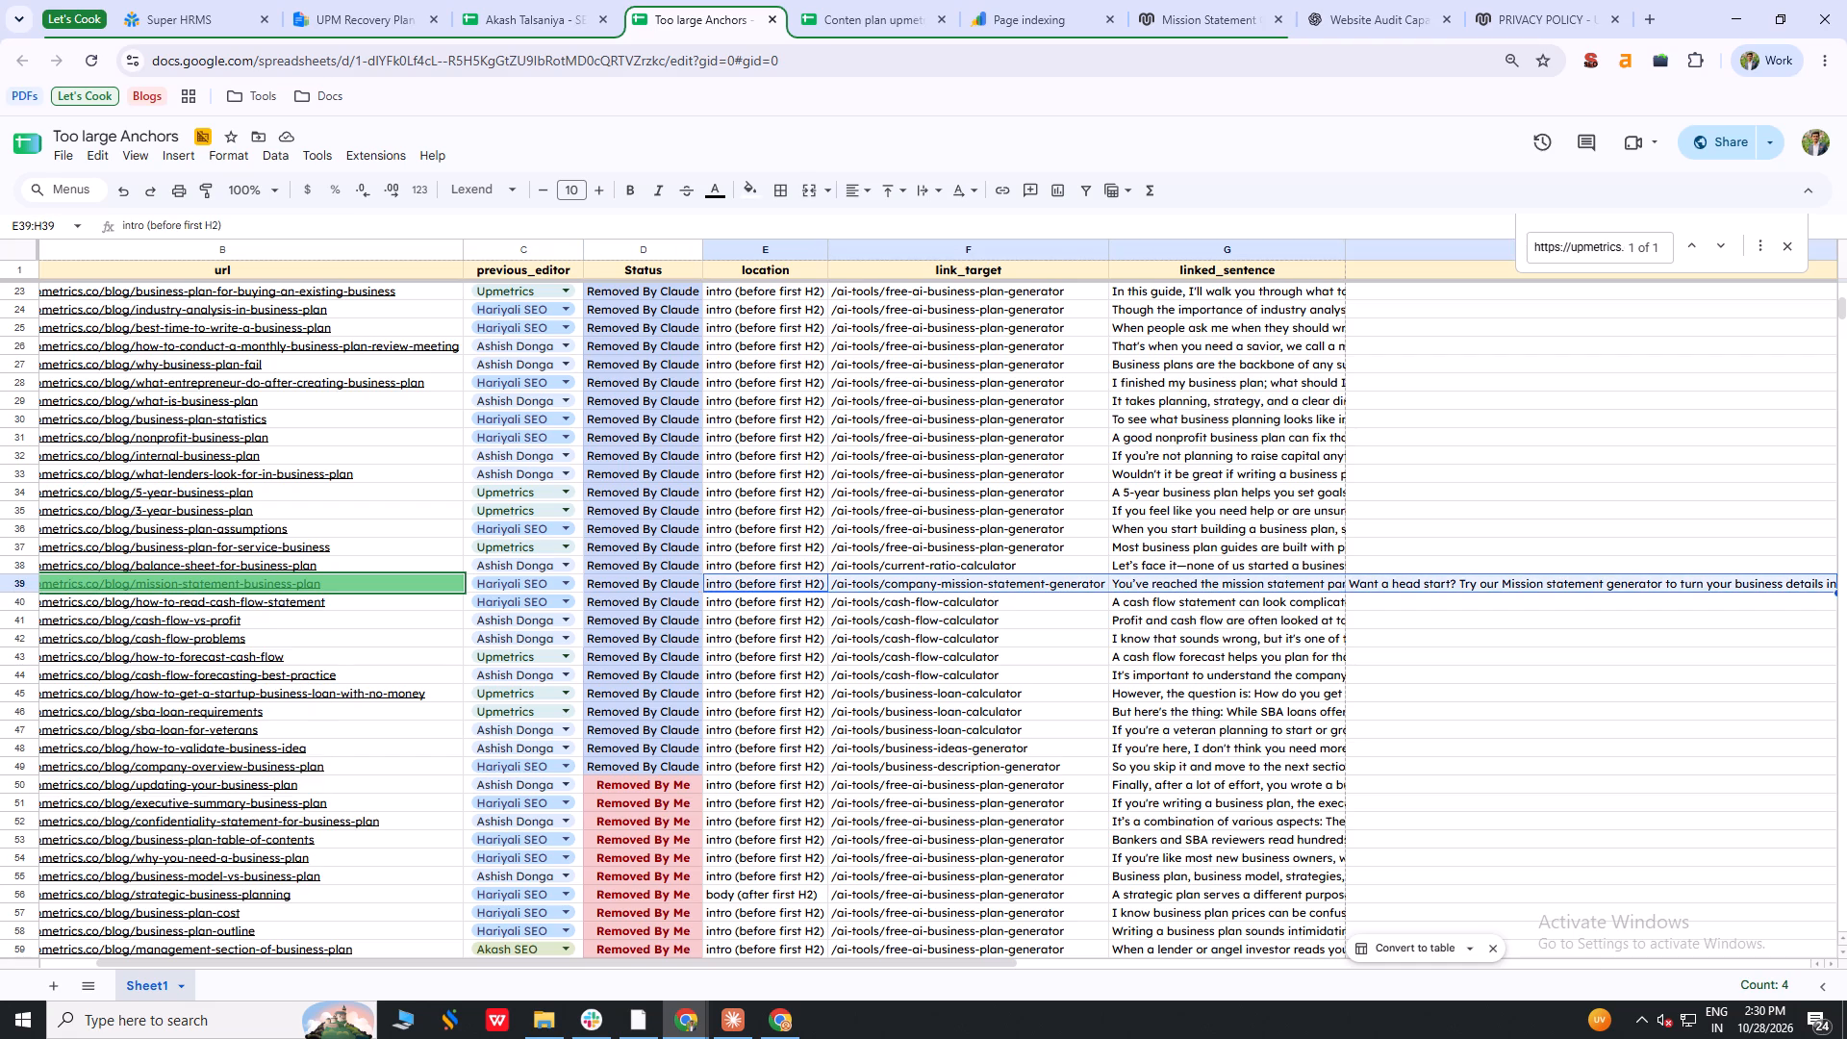
{"action": "left_click", "coordinate": [751, 190]}
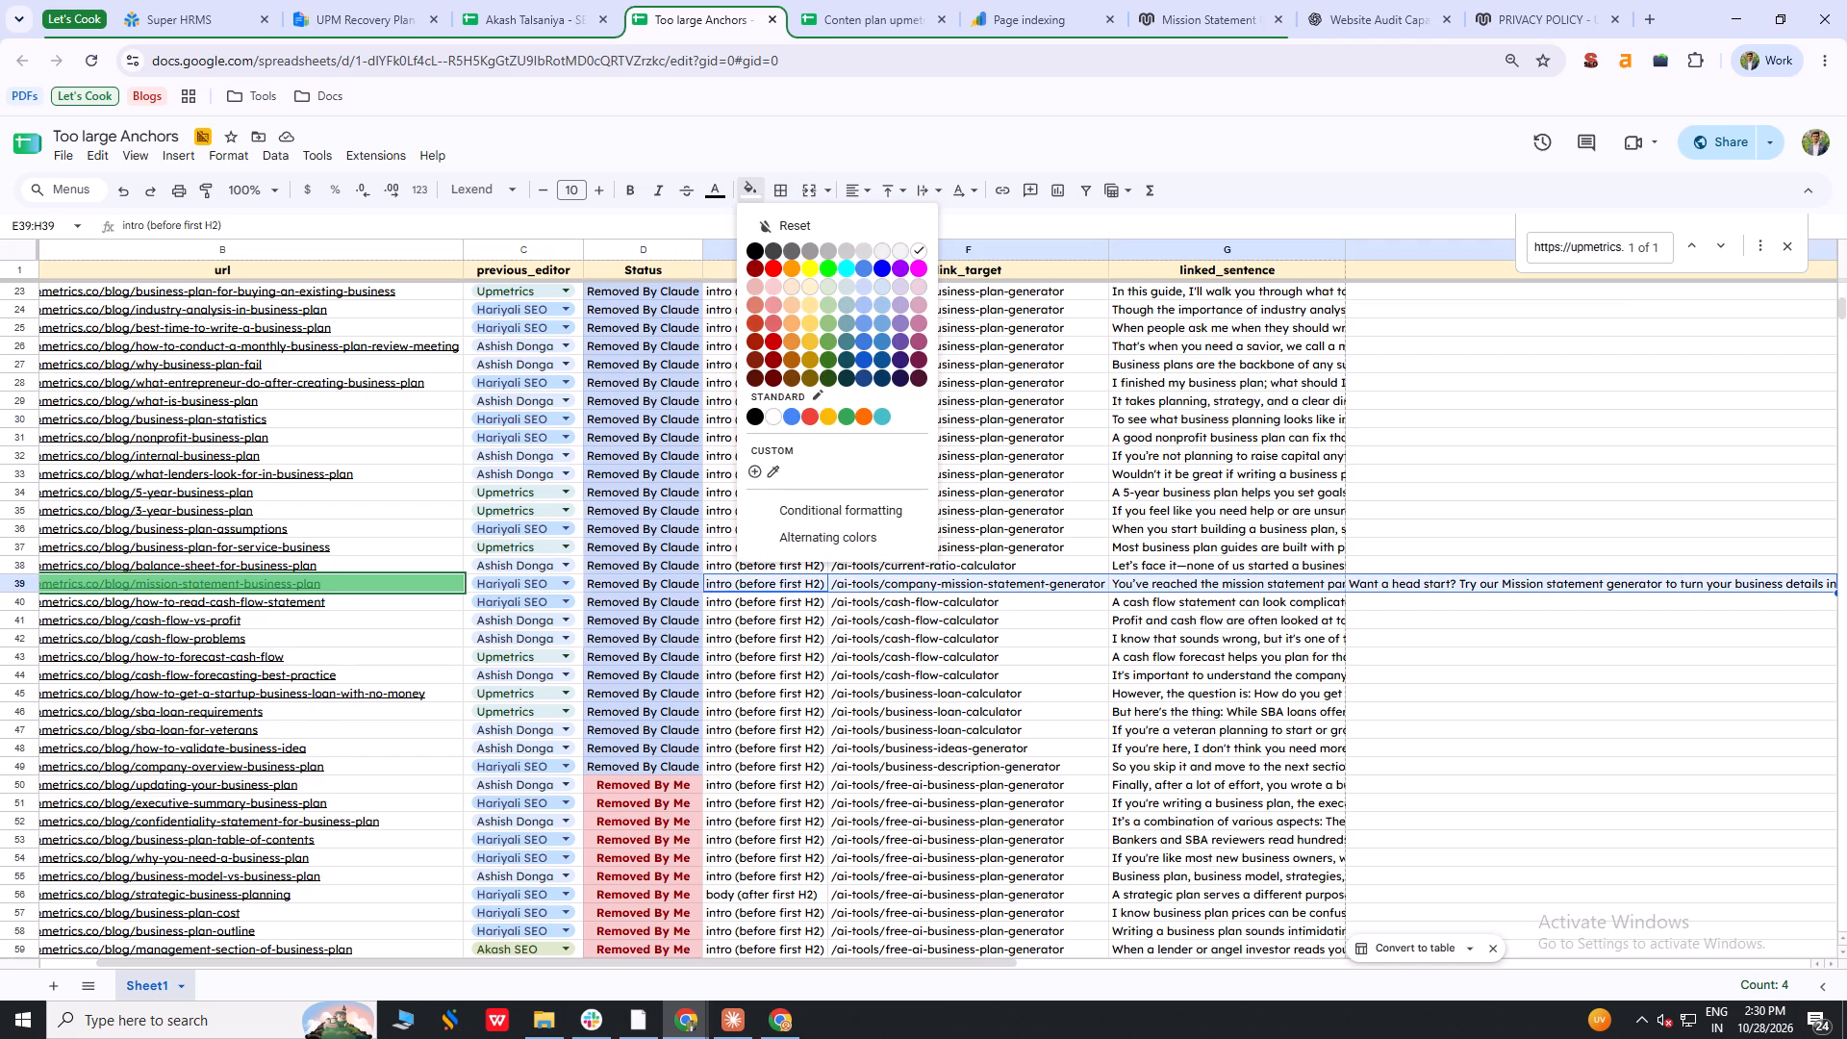
{"action": "left_click", "coordinate": [826, 291]}
{"action": "left_click", "coordinate": [1444, 683]}
{"action": "scroll", "coordinate": [1138, 544], "scroll_direction": "up", "scroll_amount": 2, "text": "shift"}
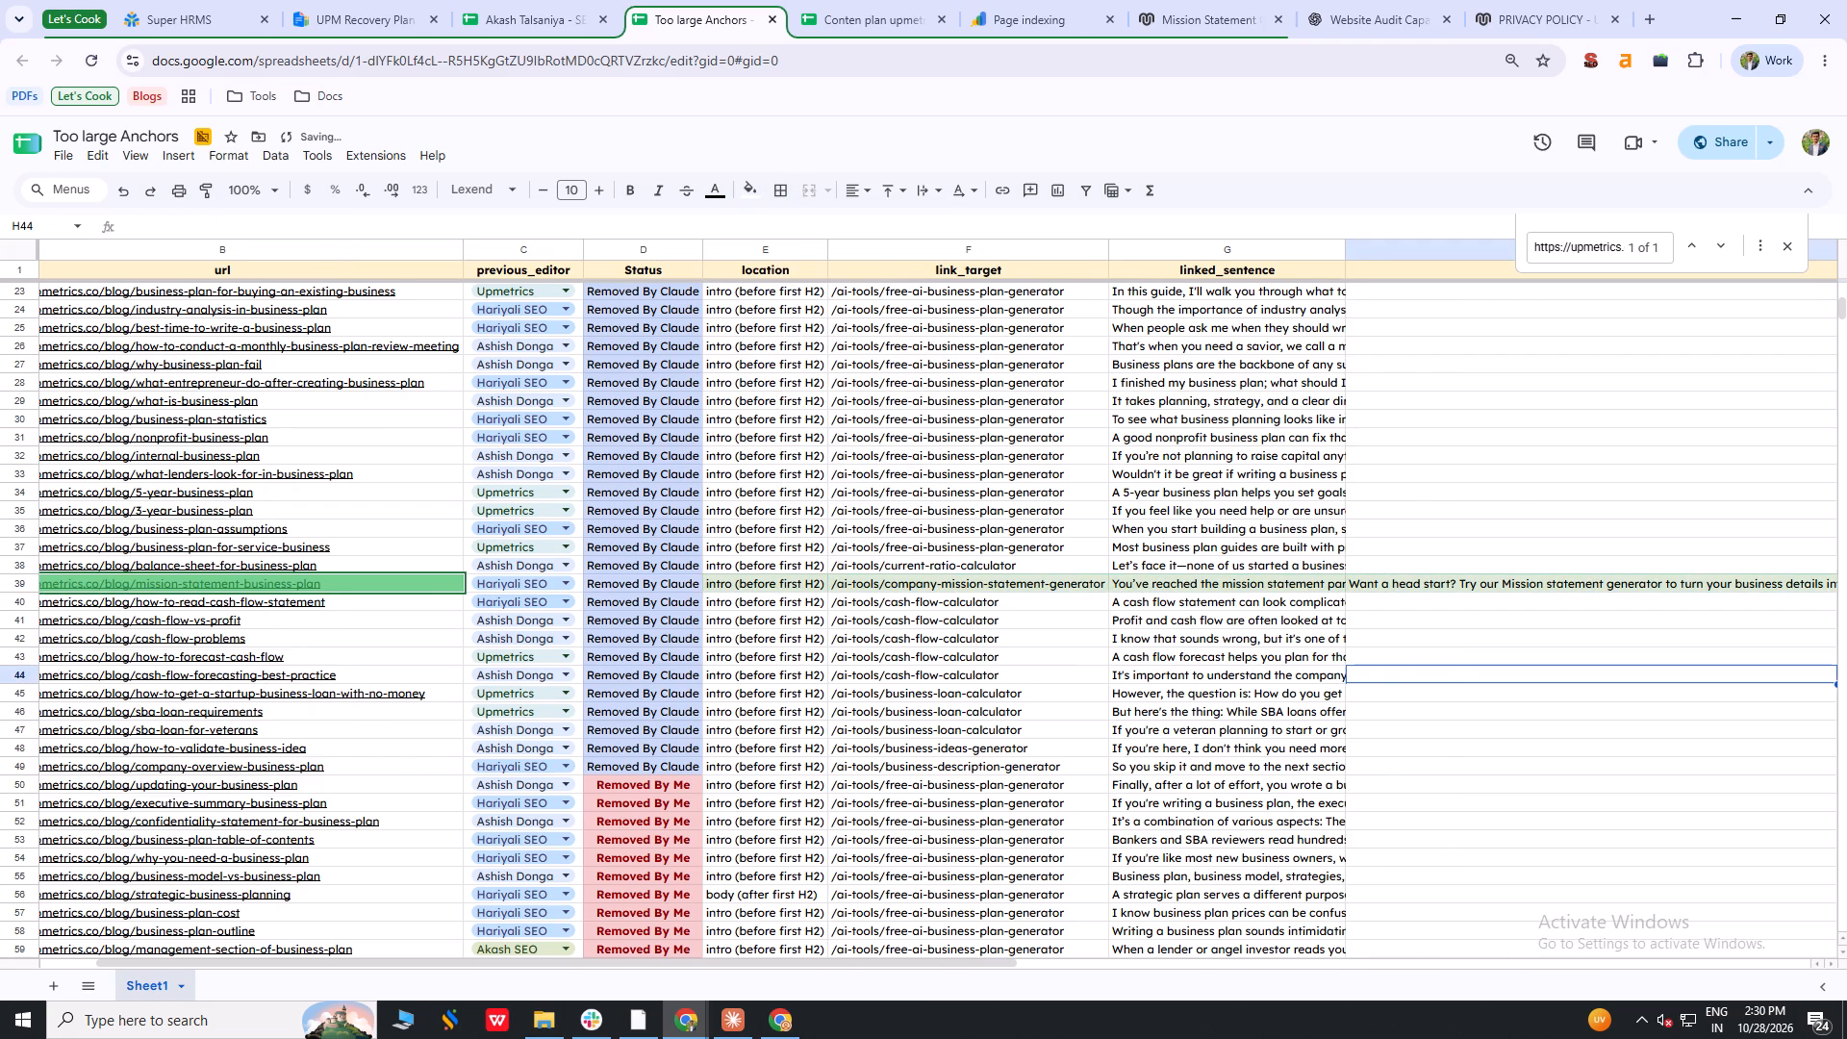
{"action": "scroll", "coordinate": [1138, 544], "scroll_direction": "up", "scroll_amount": 5, "text": "shift"}
{"action": "left_click", "coordinate": [1054, 788]}
{"action": "left_click", "coordinate": [1545, 718]}
{"action": "left_click", "coordinate": [1709, 736]}
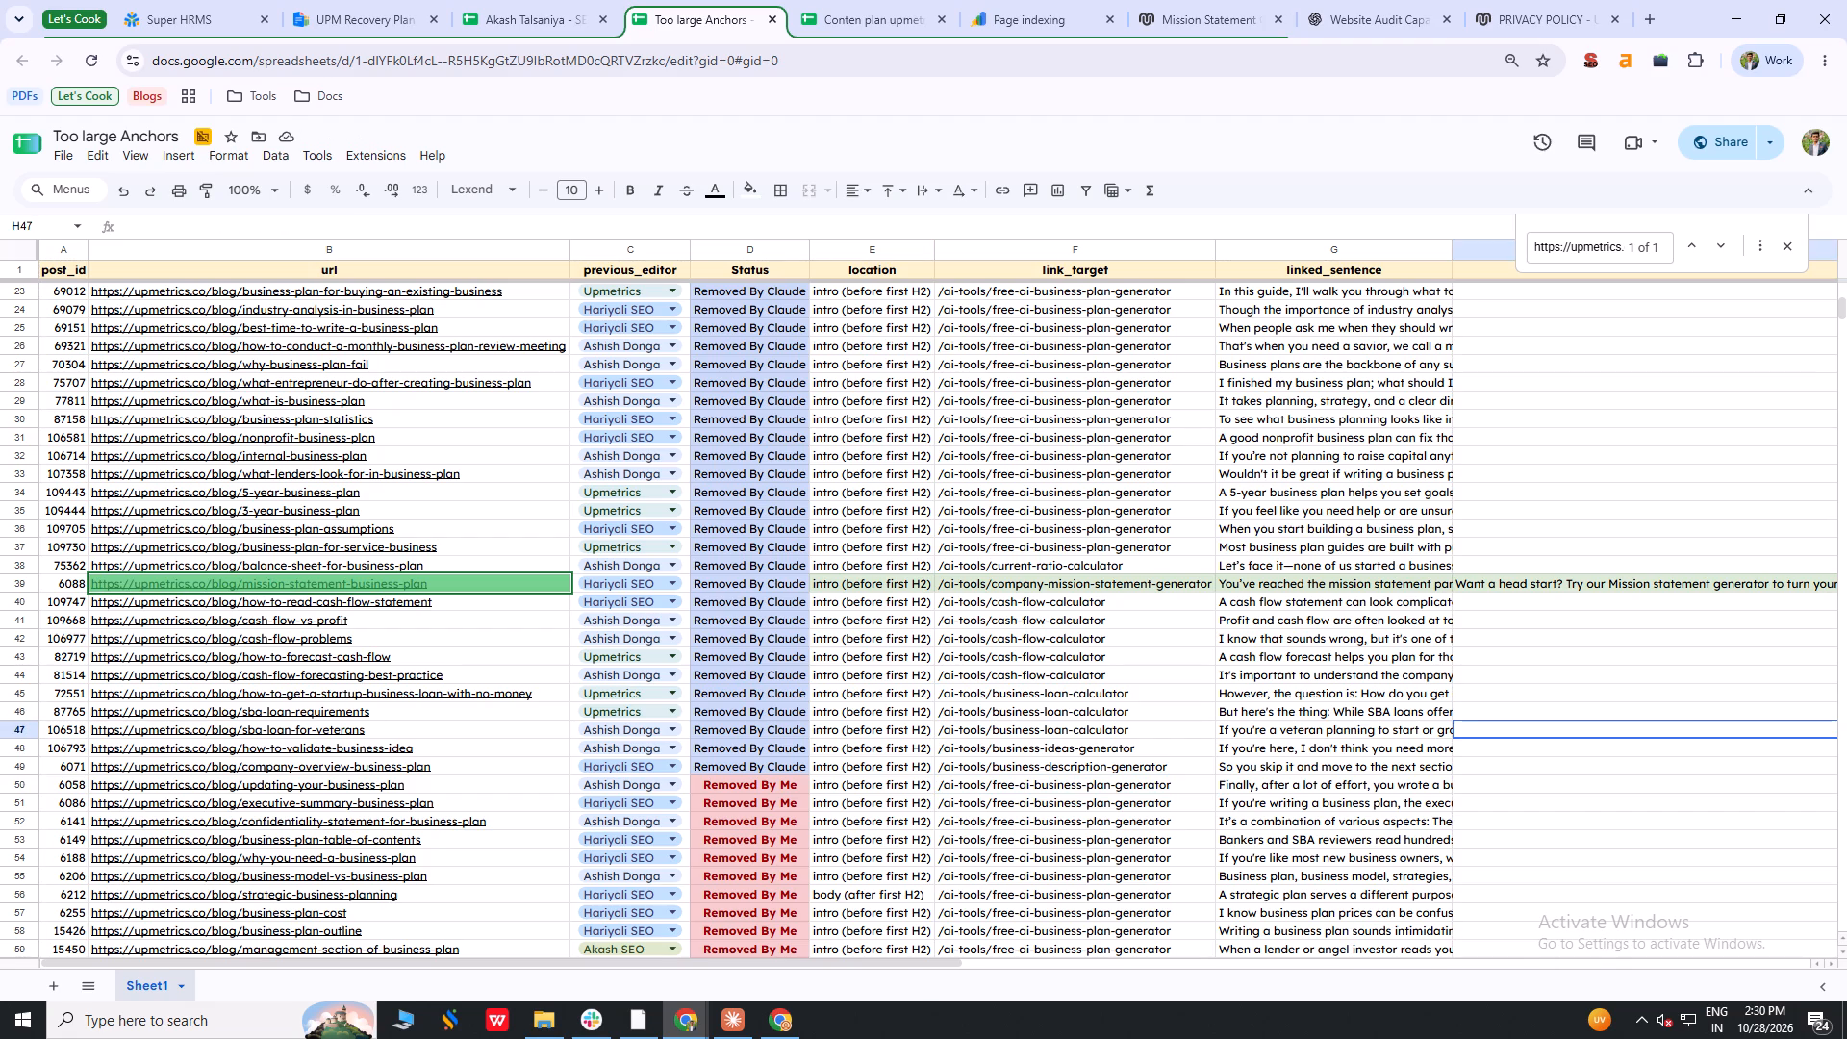
Rename the linked_sentence column header as "OLD Placement".
{"action": "double_click", "coordinate": [1334, 271]}
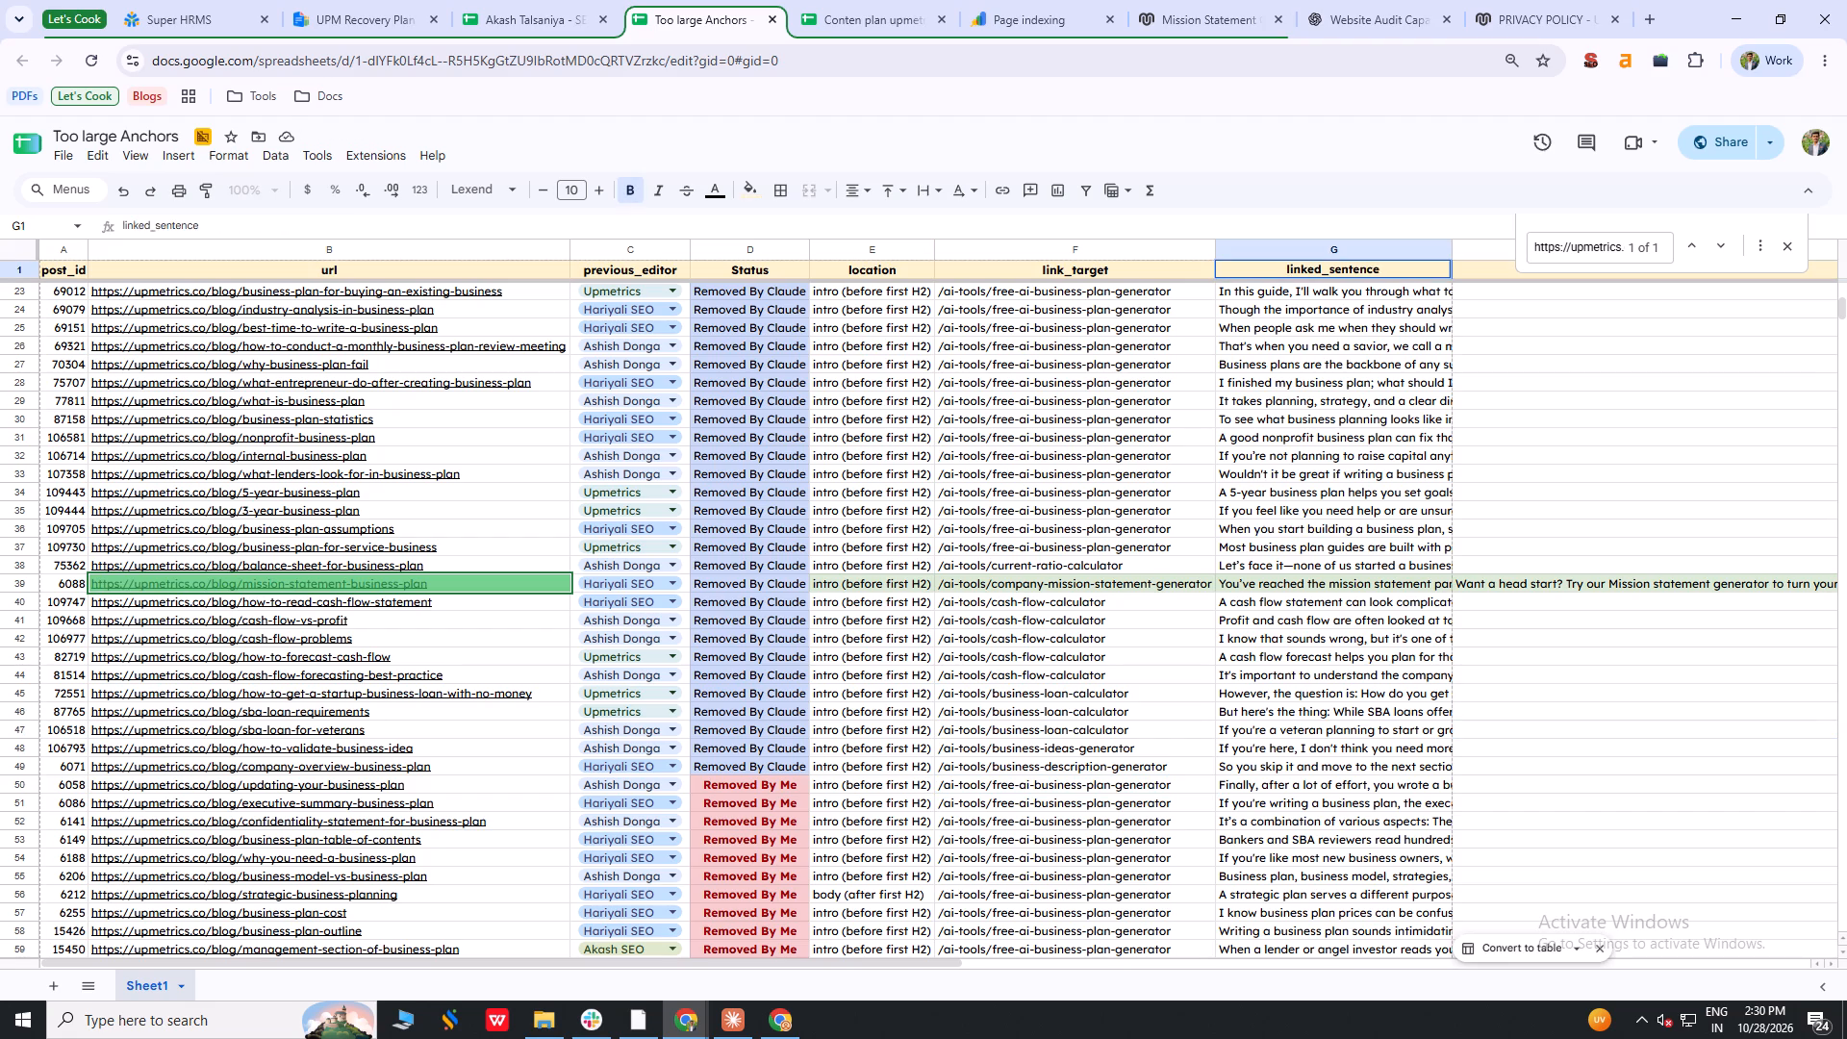
{"action": "key", "text": "ctrl+a"}
{"action": "type", "text": "OLD"}
{"action": "key", "text": "space"}
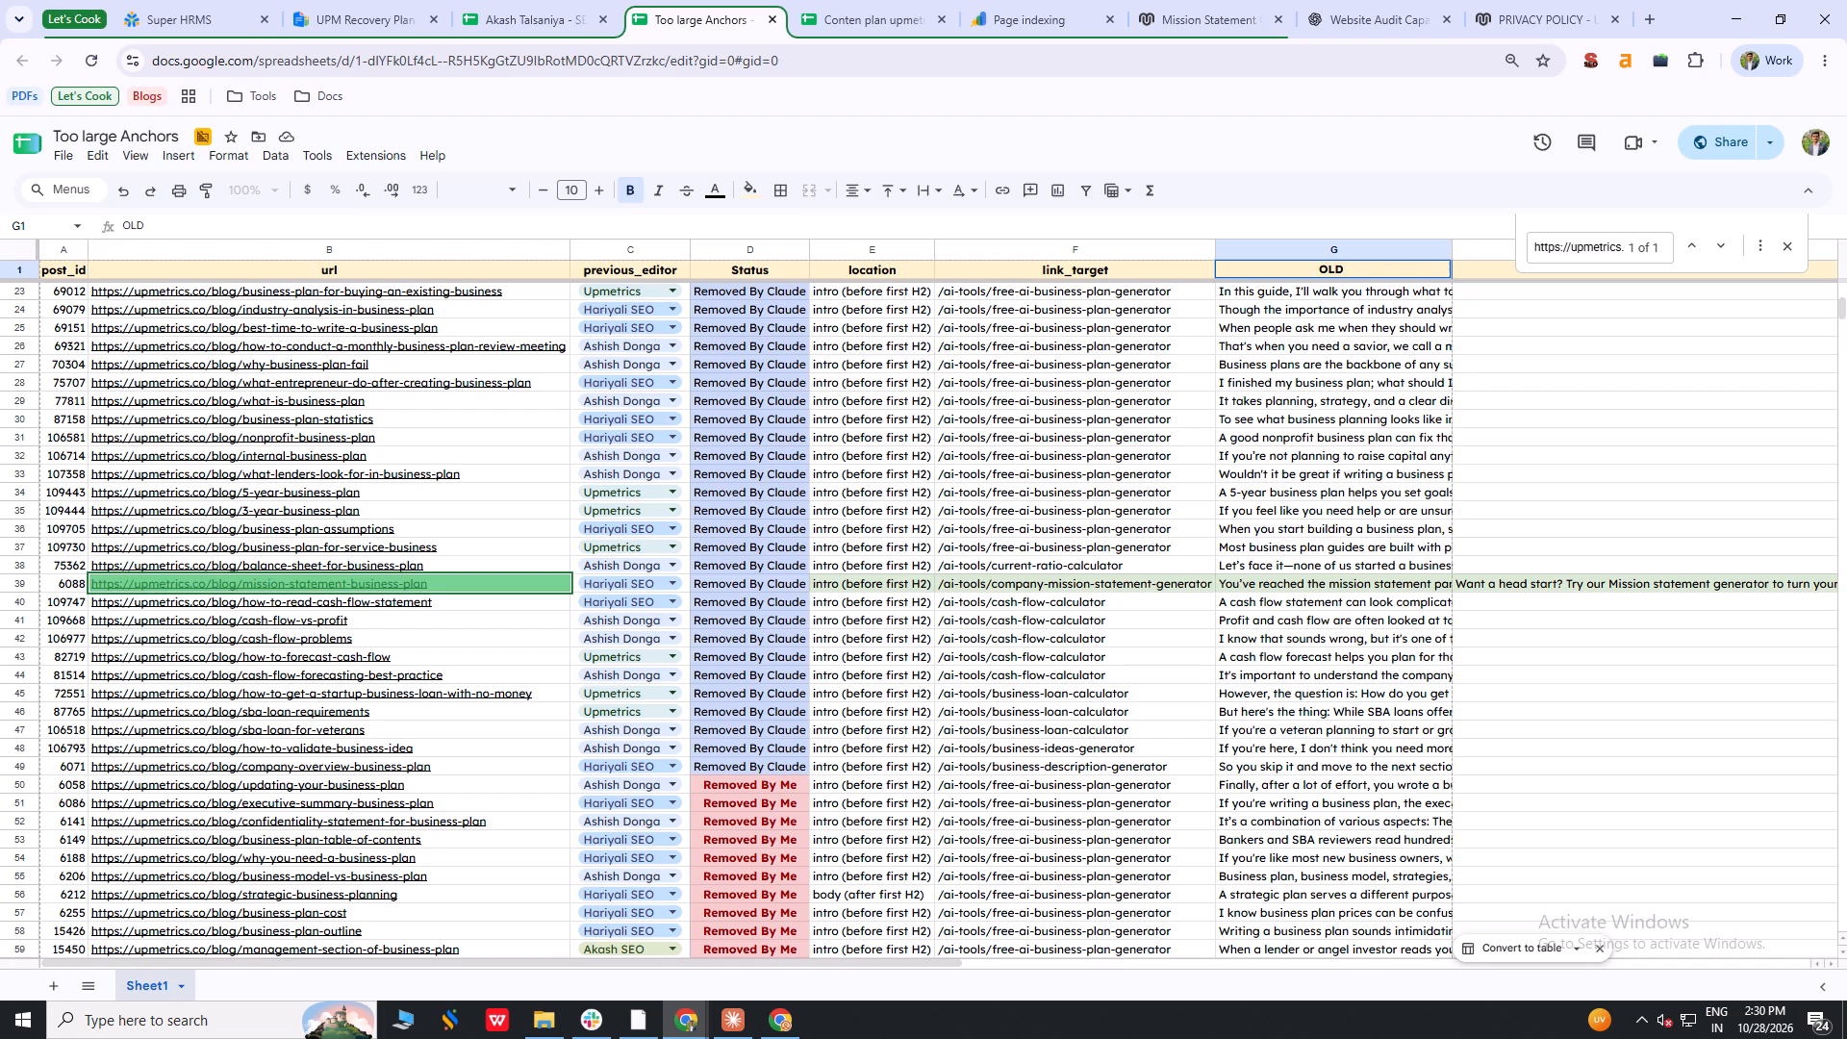
{"action": "type", "text": "Pal"}
{"action": "key", "text": "BackSpace"}
{"action": "key", "text": "BackSpace"}
{"action": "type", "text": "lacement"}
{"action": "key", "text": "Return"}
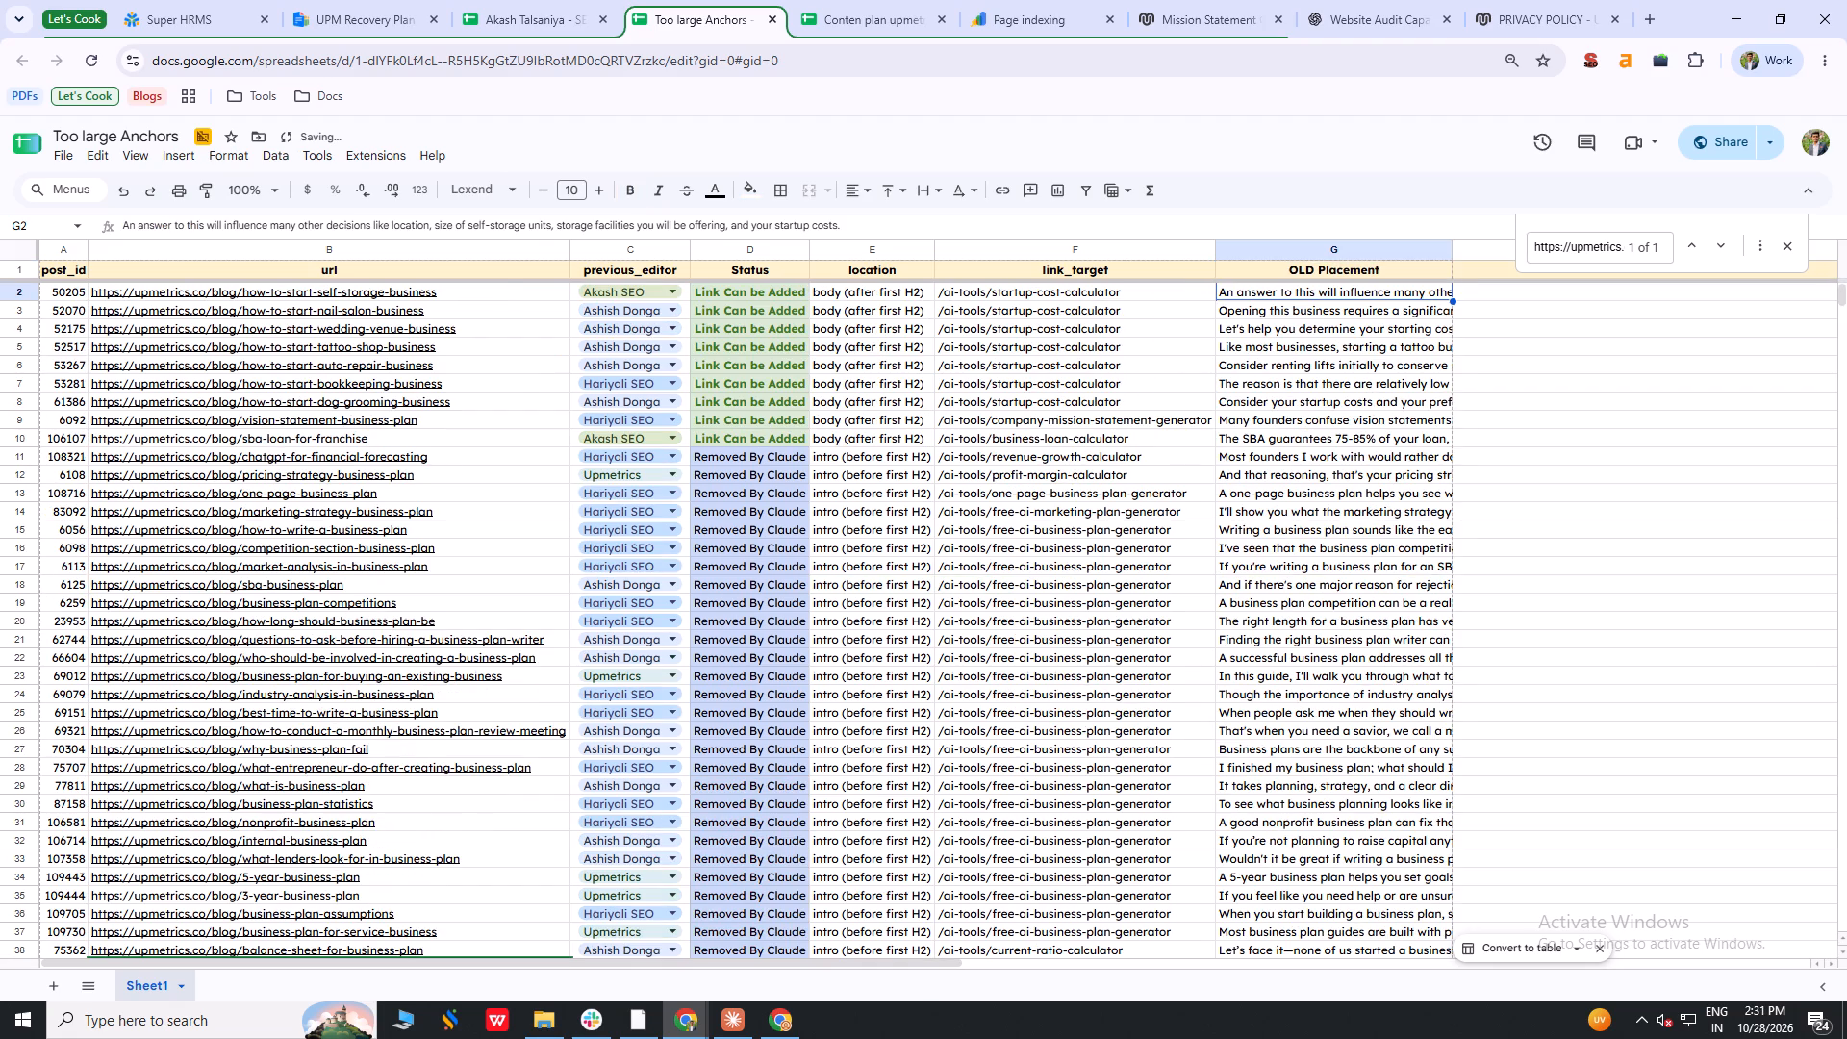
Close the find bar, copy the OLD Placement header to the adjacent unlabelled column, and reword the copy as "New Placement".
{"action": "left_click", "coordinate": [1791, 237]}
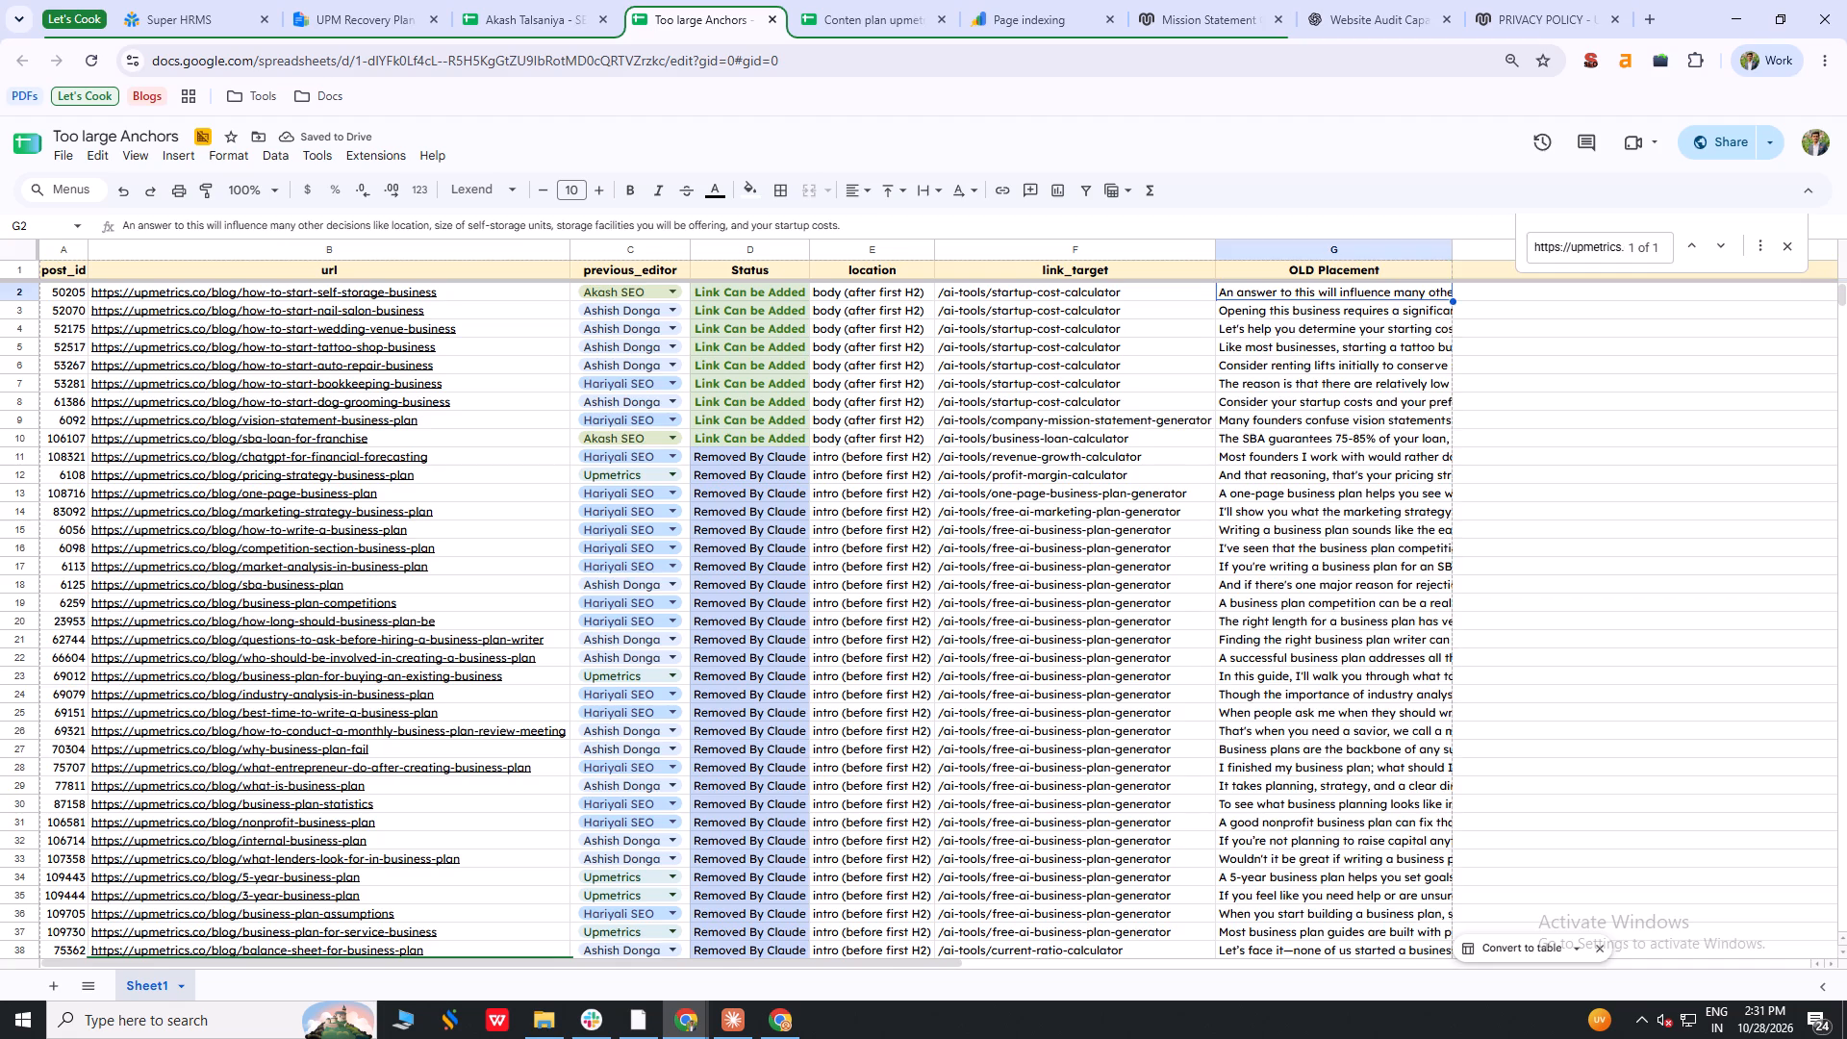
{"action": "left_click", "coordinate": [1787, 245]}
{"action": "left_click", "coordinate": [1624, 399]}
{"action": "left_click", "coordinate": [1379, 269]}
{"action": "key", "text": "ctrl+c"}
{"action": "left_click", "coordinate": [1539, 270]}
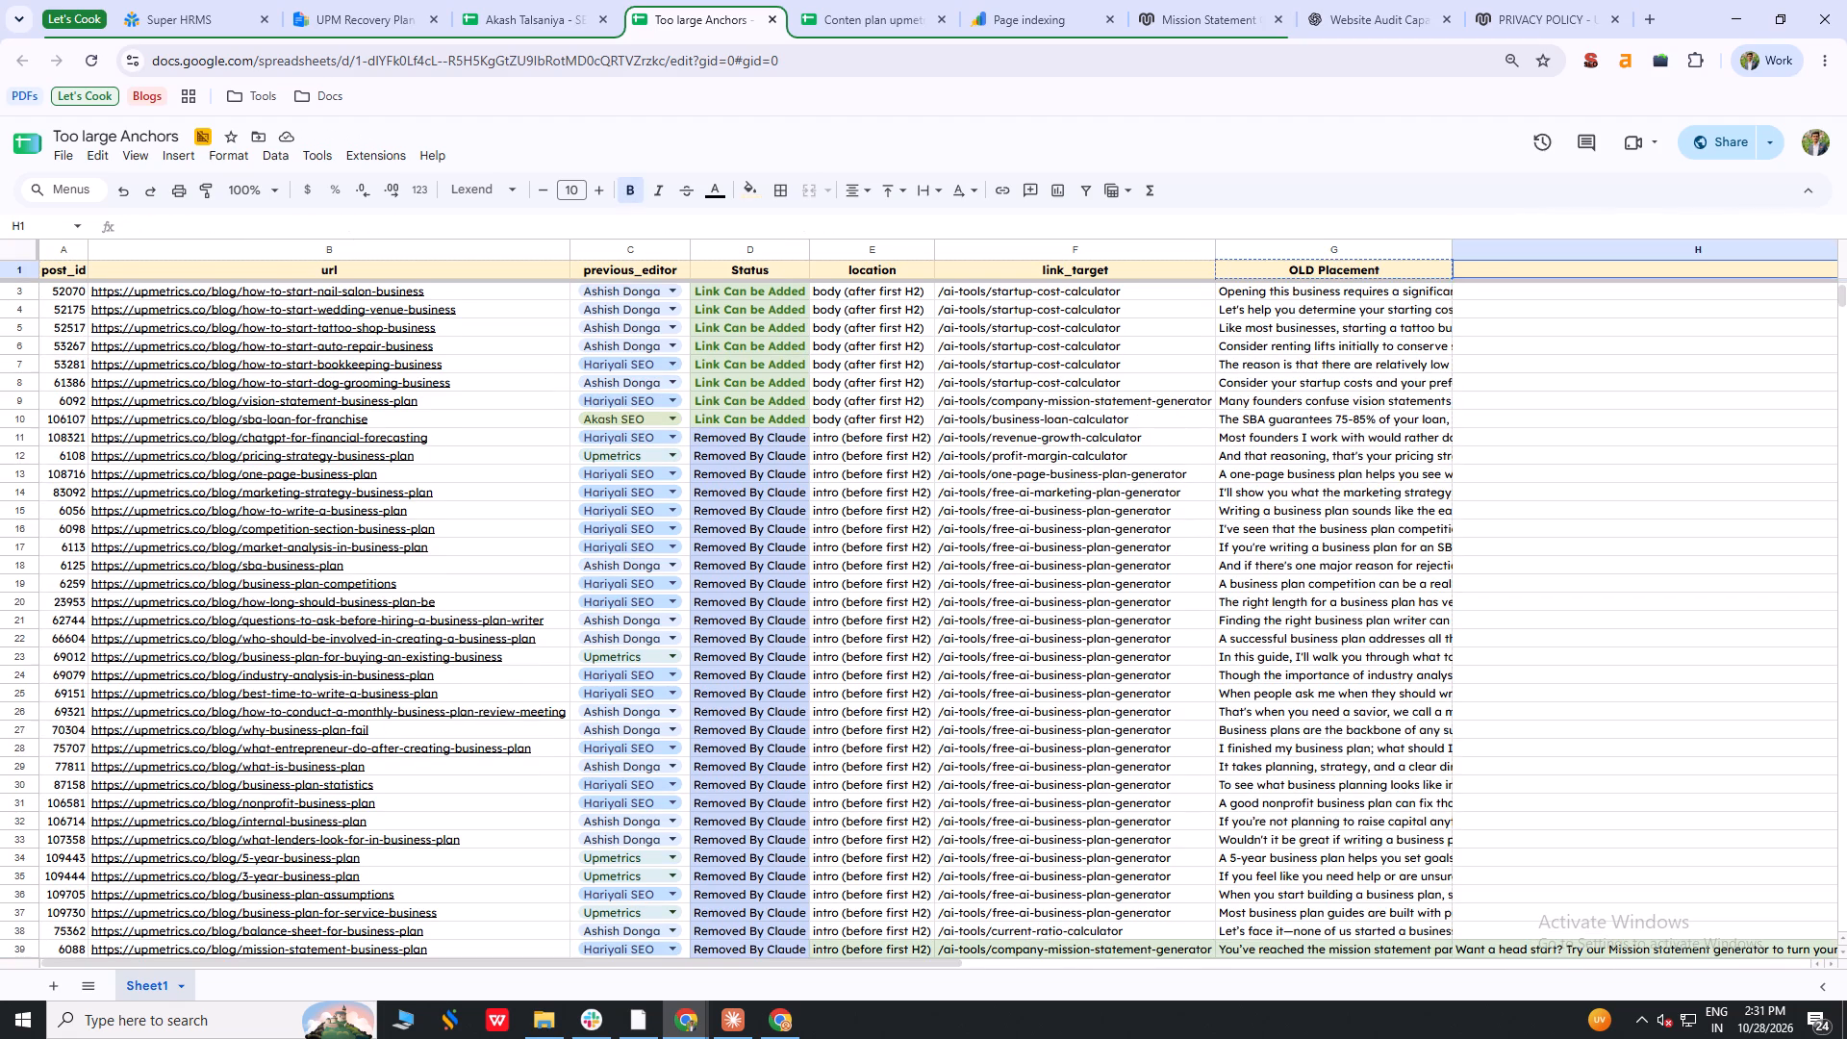
{"action": "key", "text": "ctrl+v"}
{"action": "double_click", "coordinate": [1596, 270]}
{"action": "double_click", "coordinate": [1567, 266]}
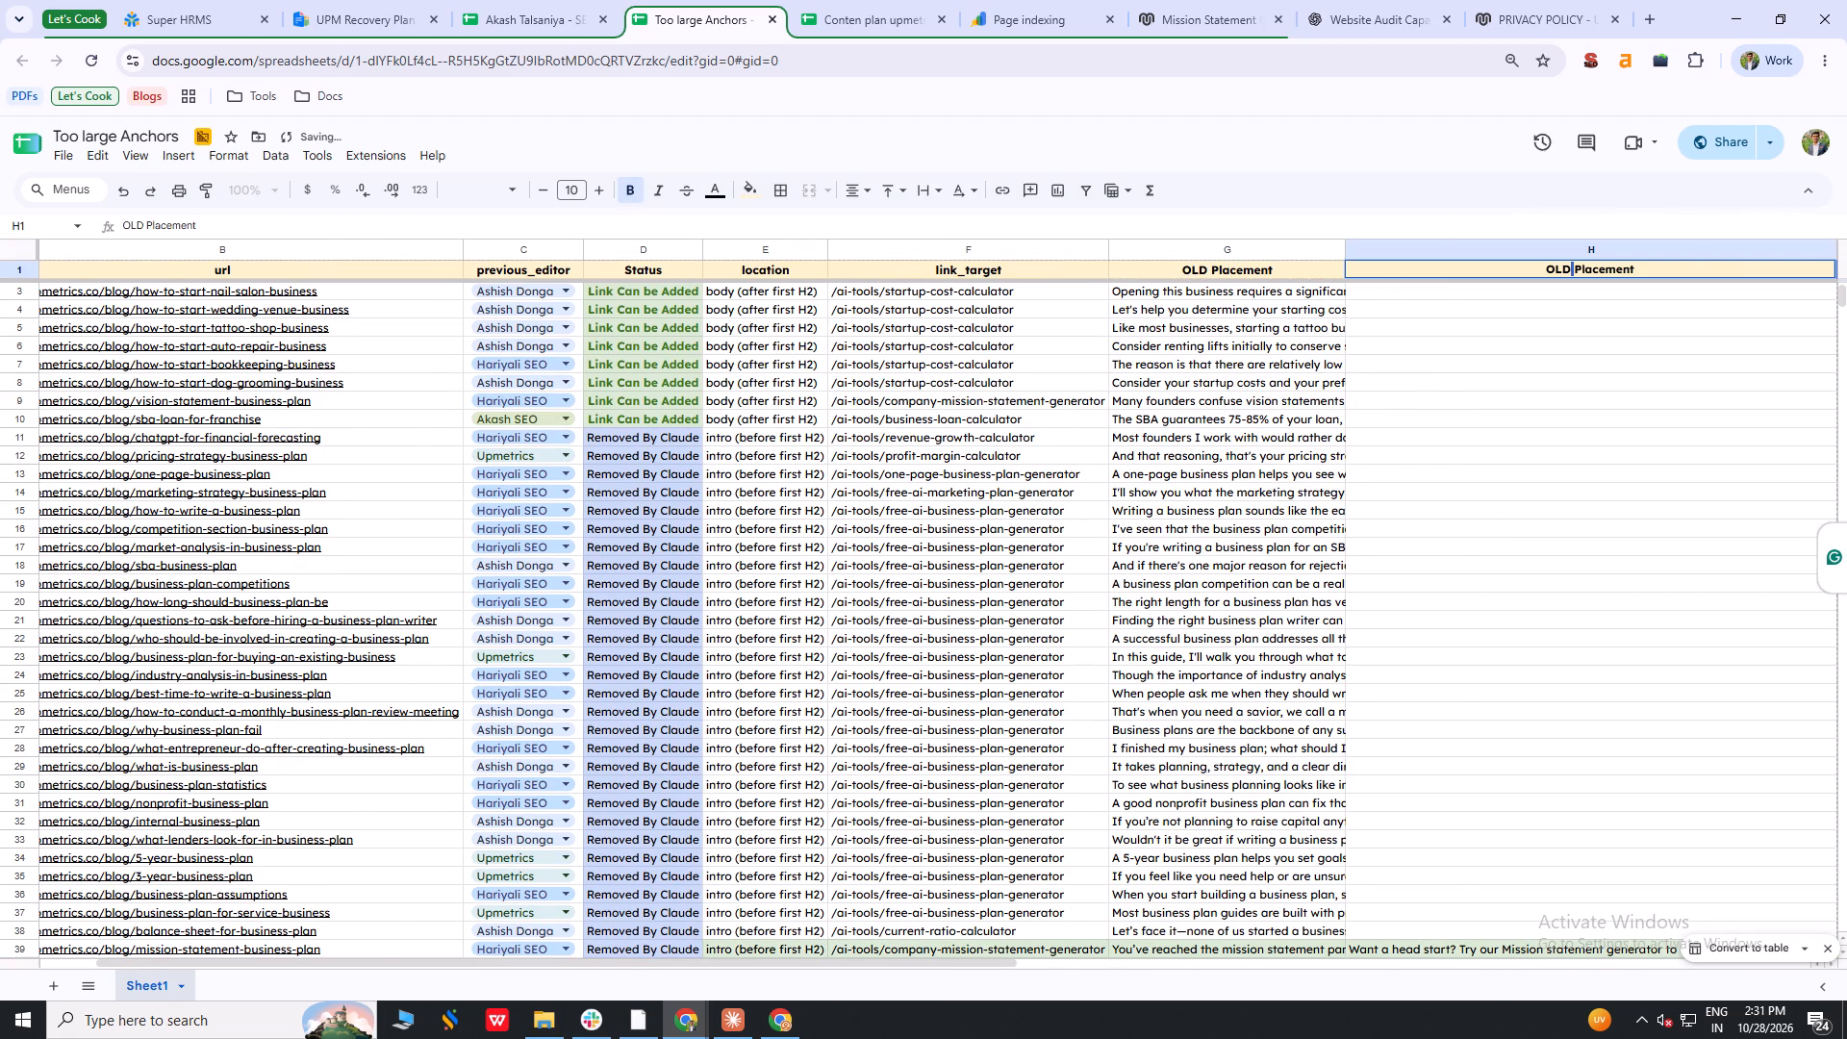
{"action": "key", "text": "BackSpace"}
{"action": "key", "text": "ctrl+shift+Left"}
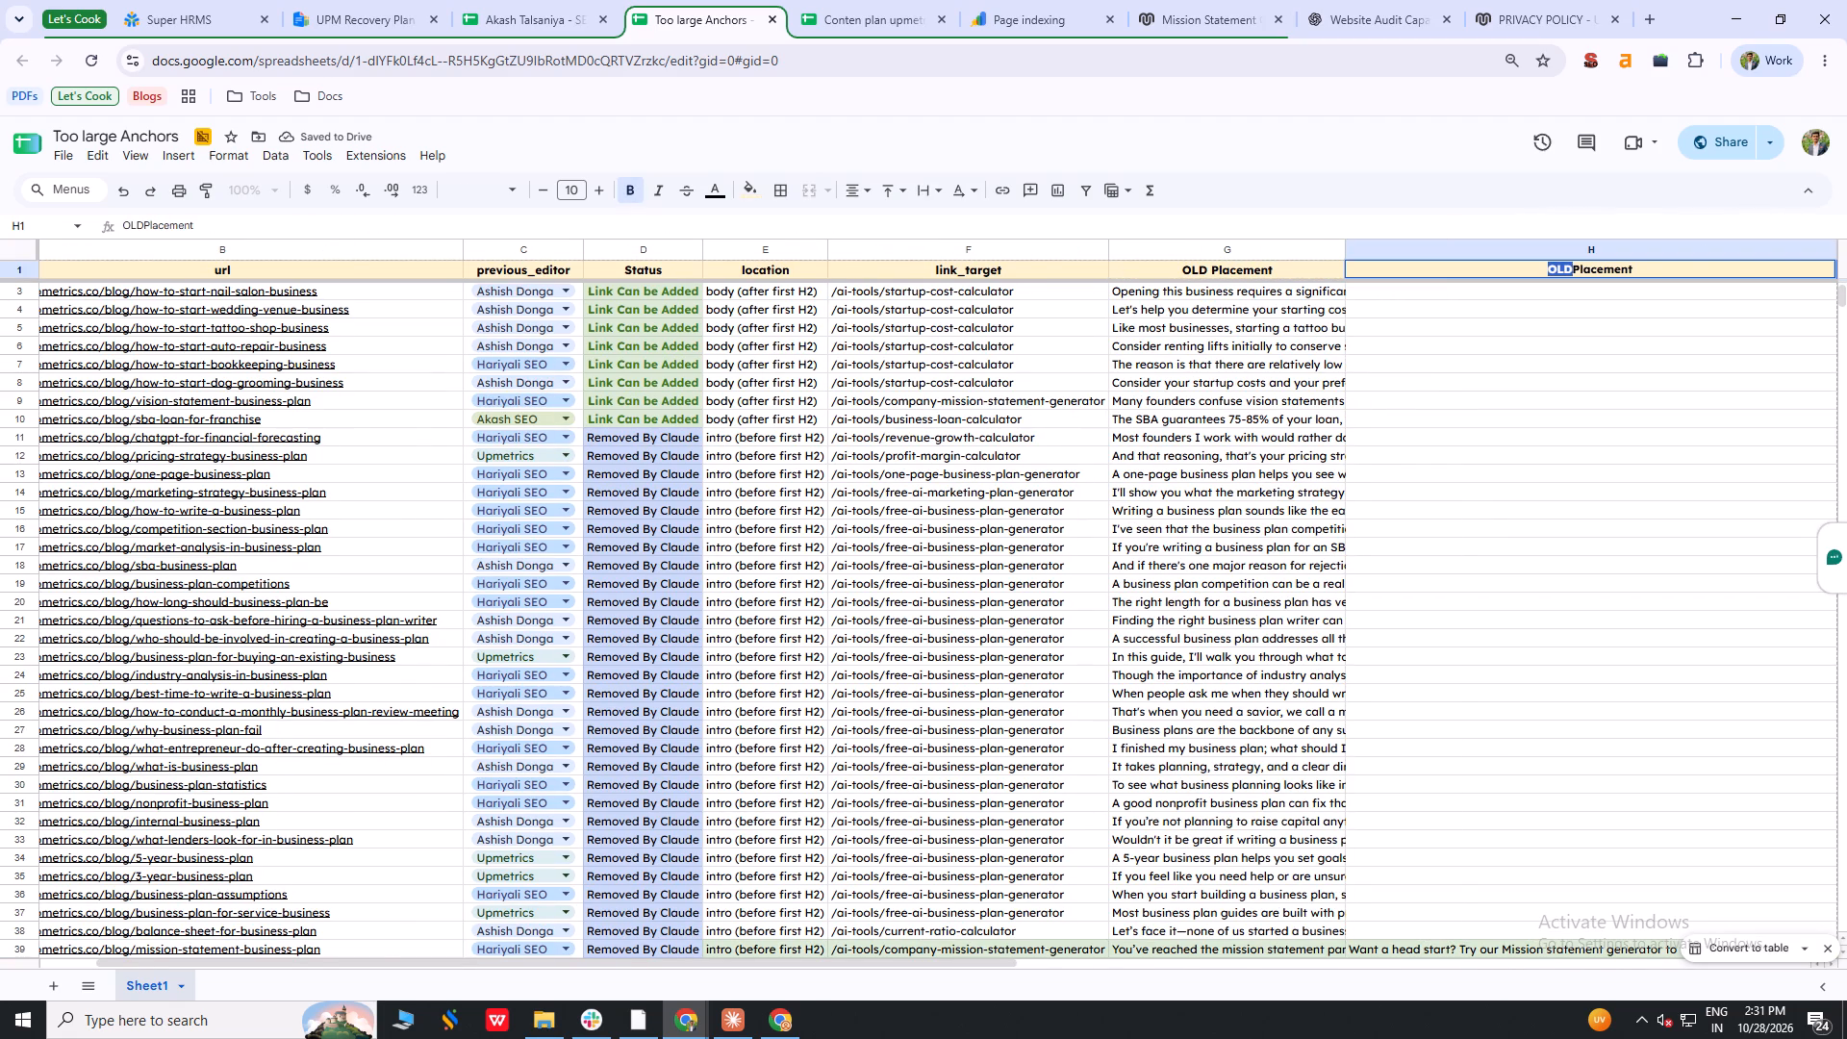
{"action": "type", "text": "New"}
{"action": "key", "text": "space"}
{"action": "key", "text": "Return"}
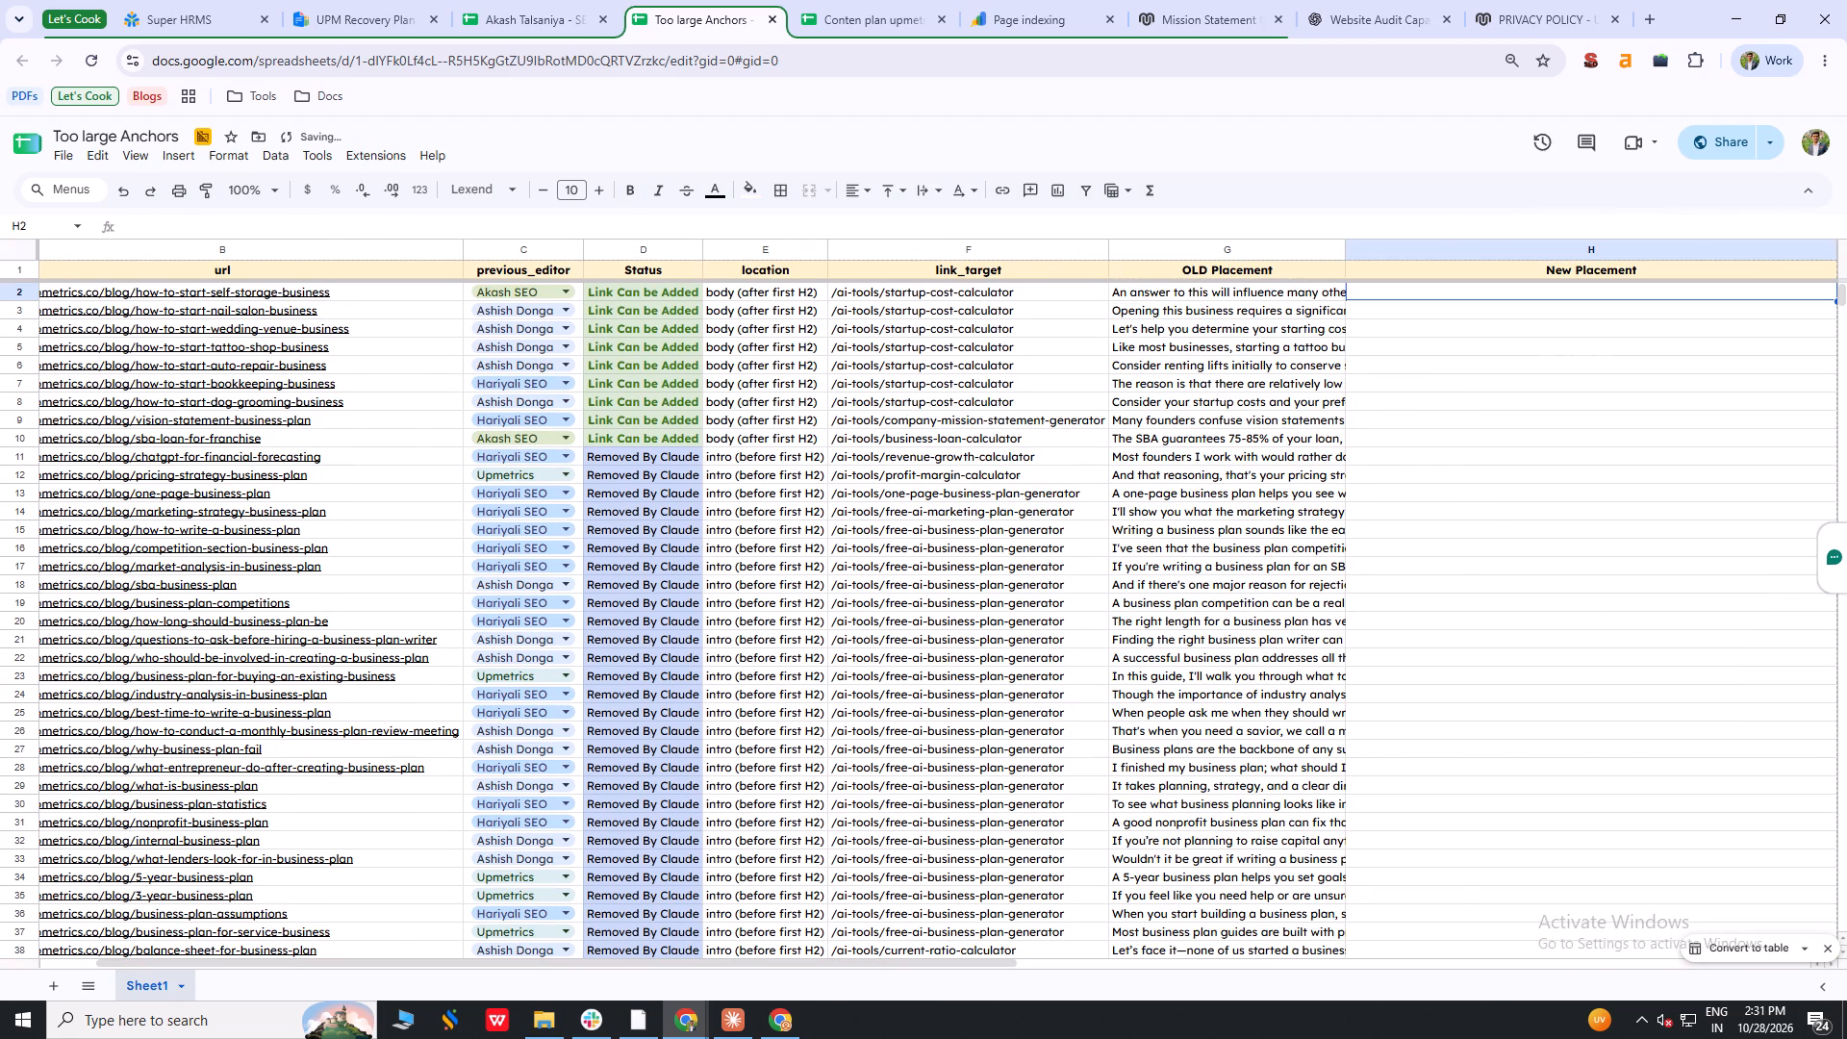
Examine the link targets and old placement sentences in the rows below the mission-statement-business-plan row.
{"action": "left_click", "coordinate": [1556, 573]}
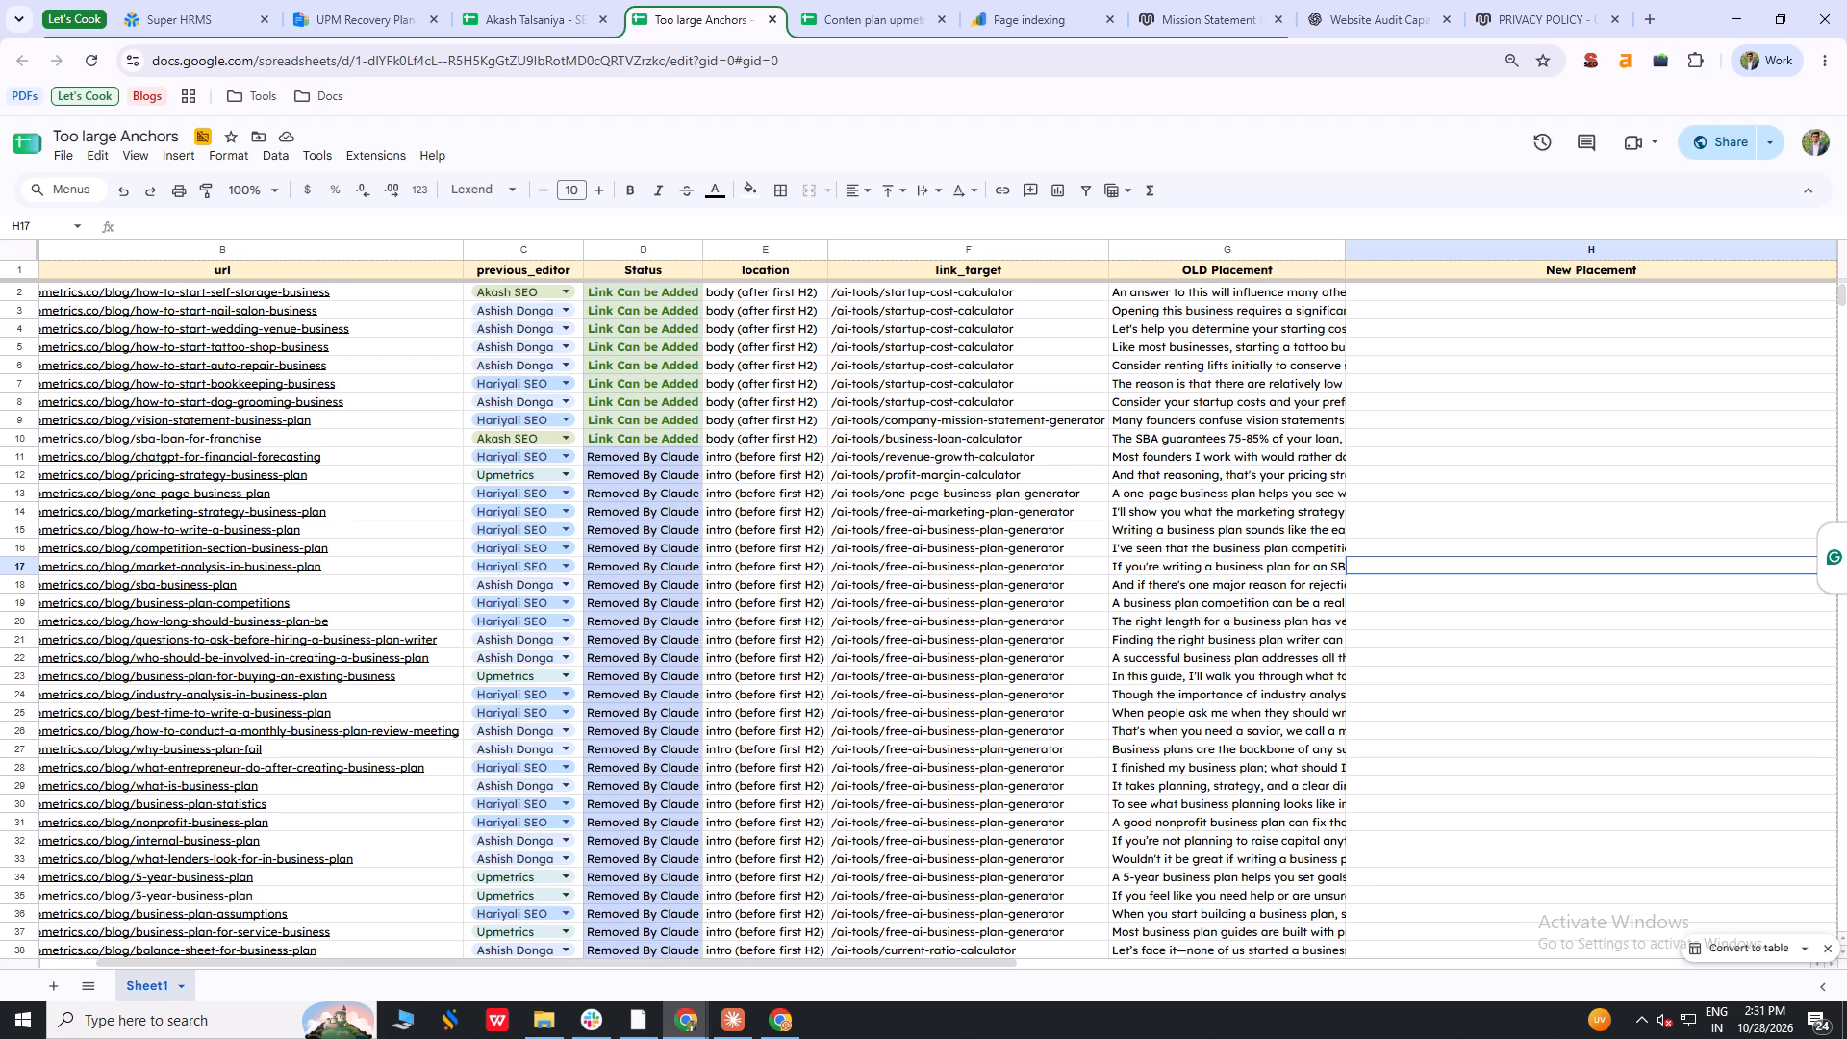
{"action": "scroll", "coordinate": [1421, 689], "scroll_direction": "down", "scroll_amount": 2}
{"action": "left_click", "coordinate": [1421, 693]}
{"action": "left_click", "coordinate": [1416, 773]}
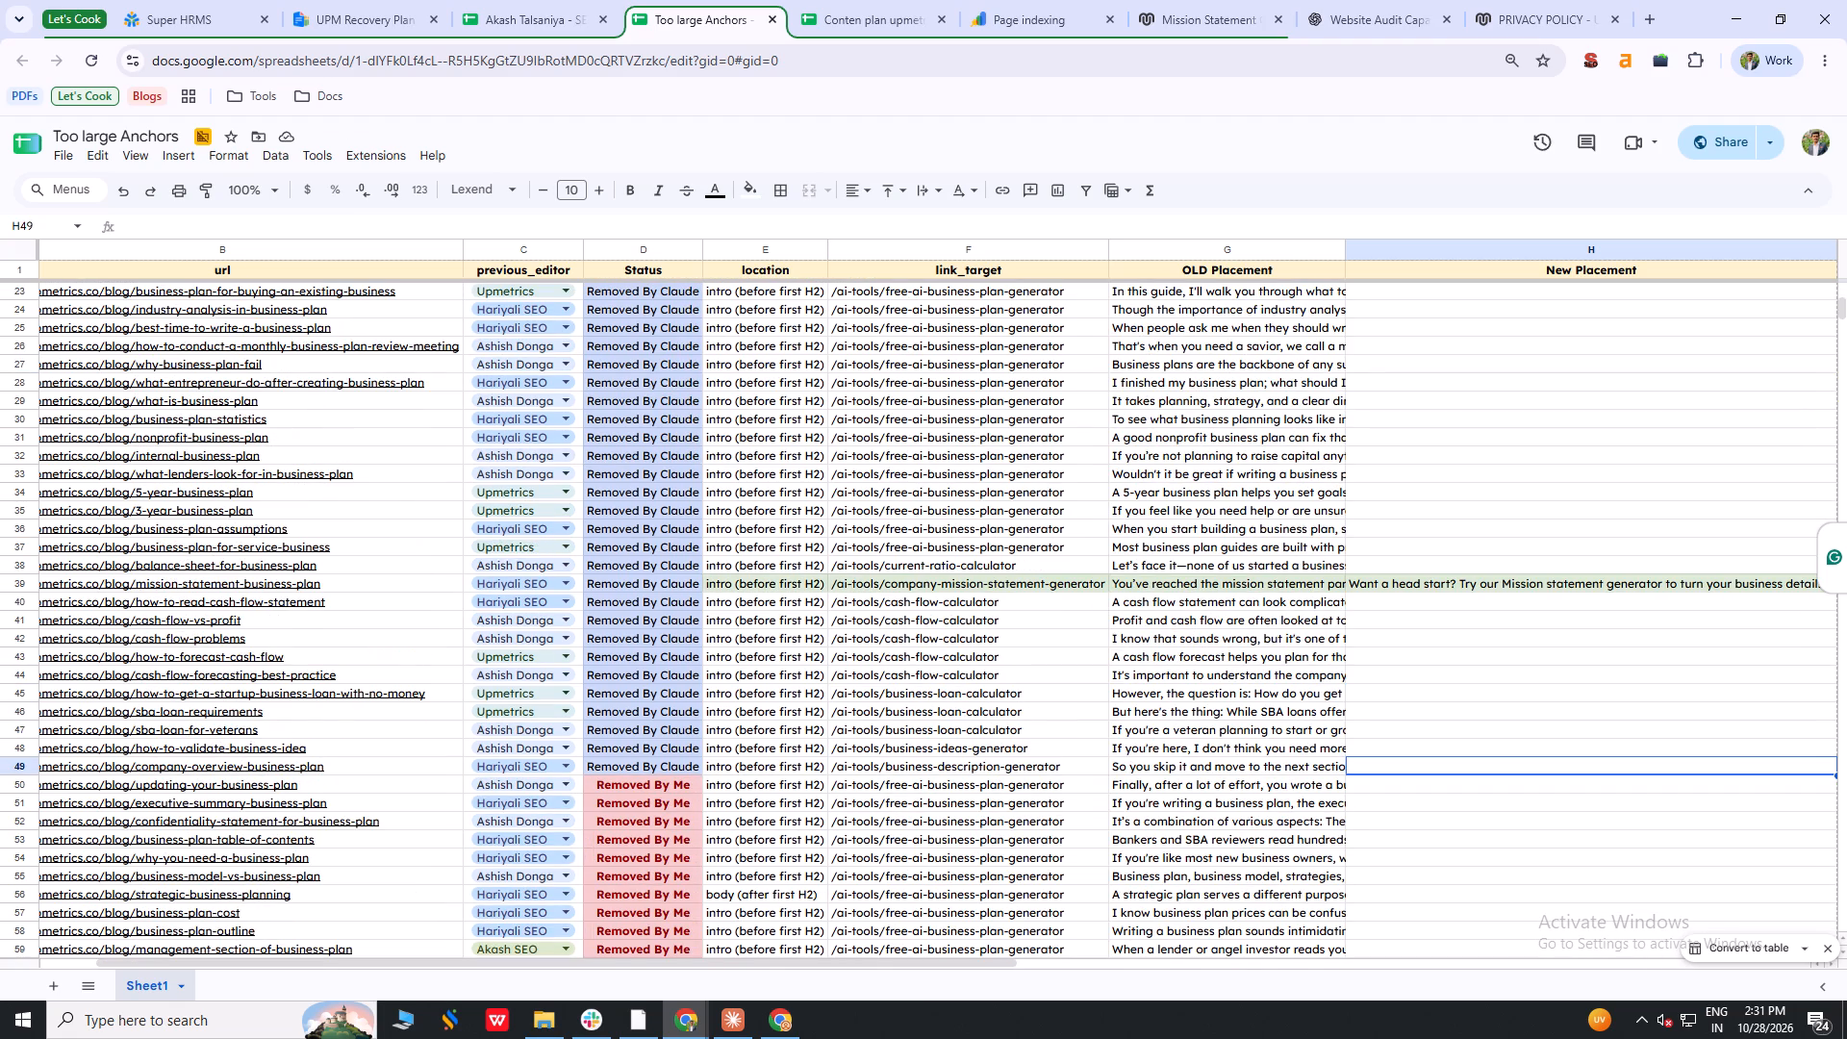
{"action": "left_click", "coordinate": [1223, 625]}
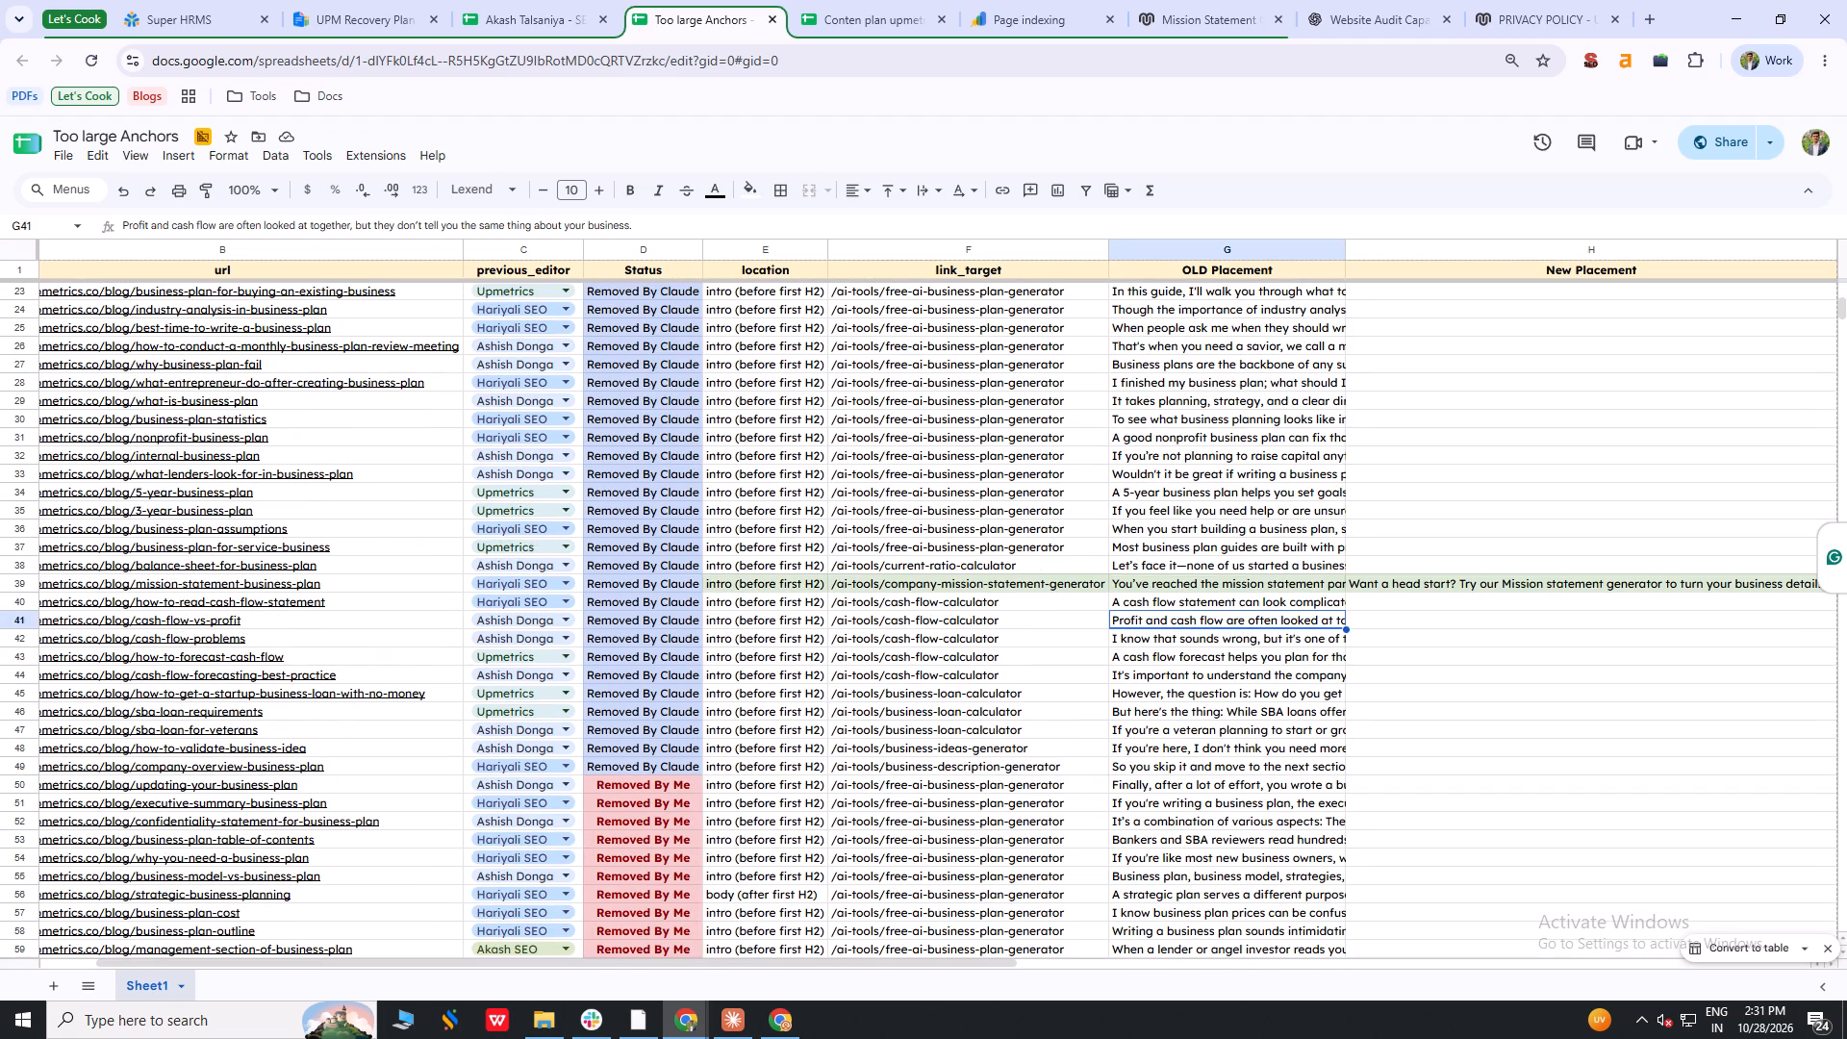
{"action": "left_click", "coordinate": [808, 625]}
{"action": "left_click", "coordinate": [1032, 655]}
{"action": "left_click", "coordinate": [1261, 692]}
{"action": "left_click", "coordinate": [1223, 763]}
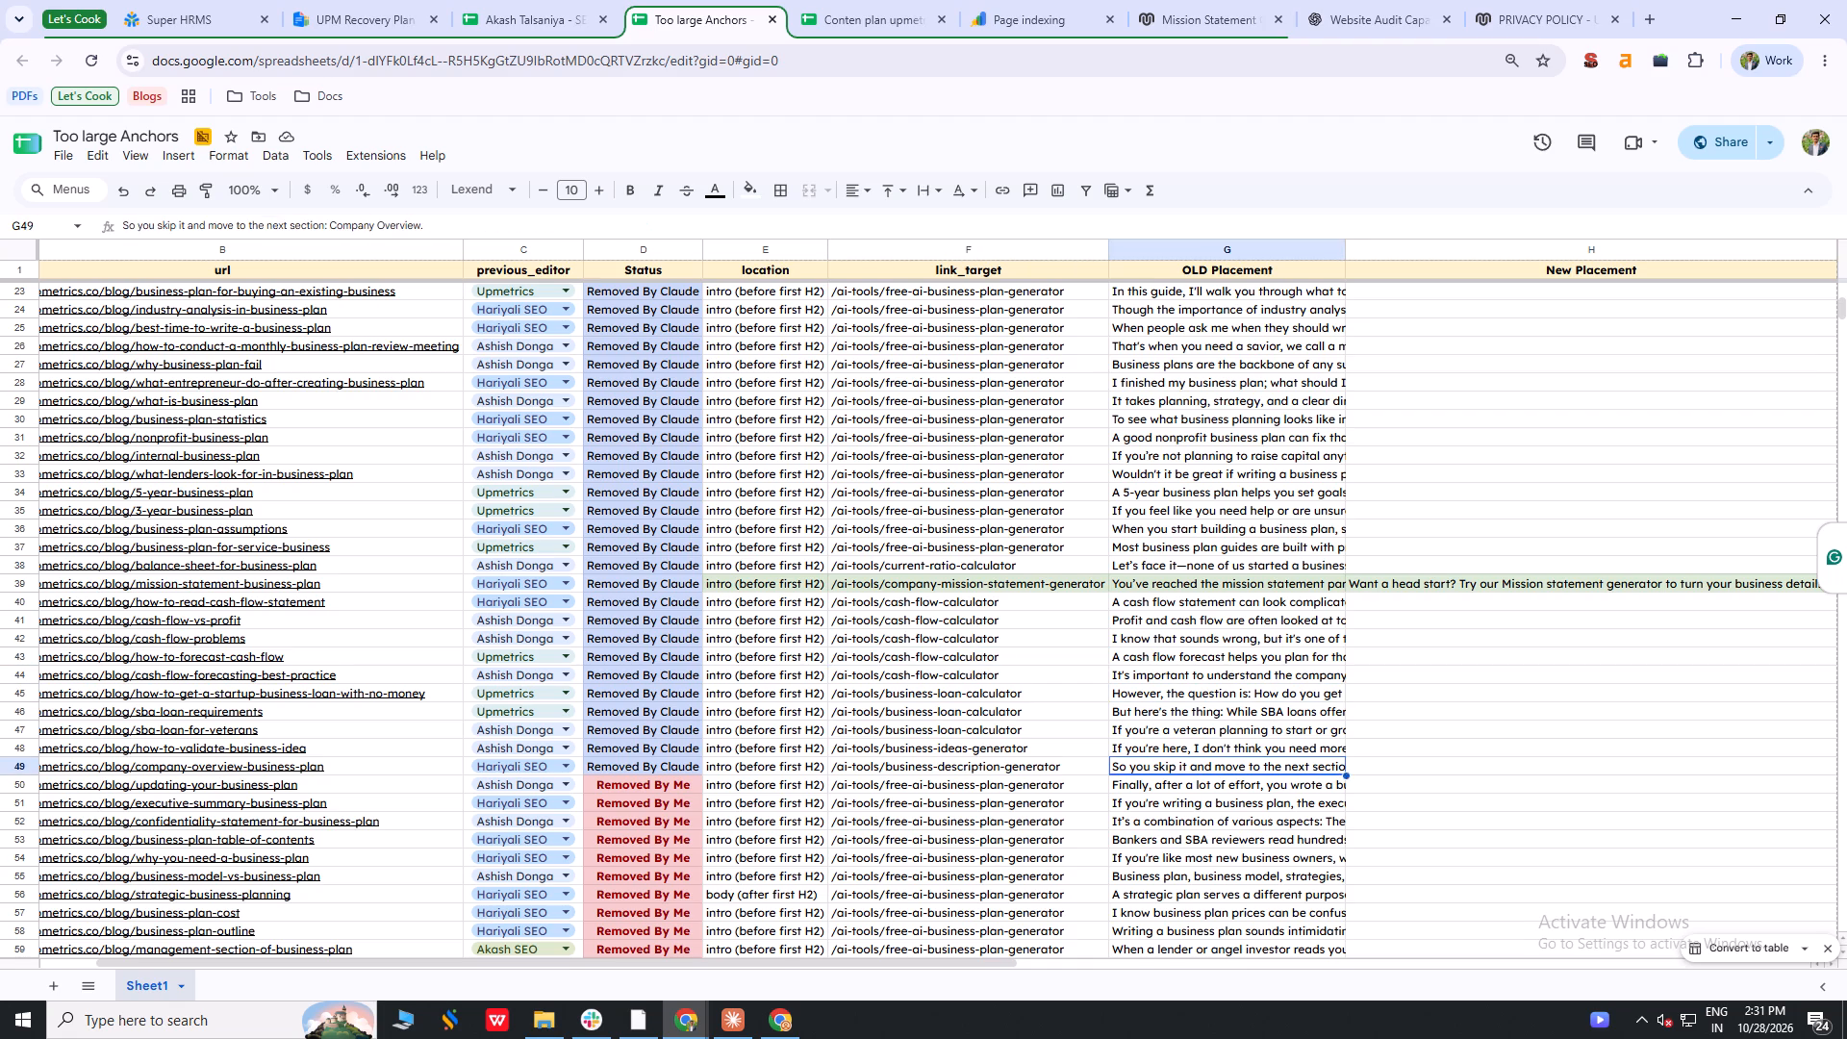
{"action": "left_click", "coordinate": [979, 736]}
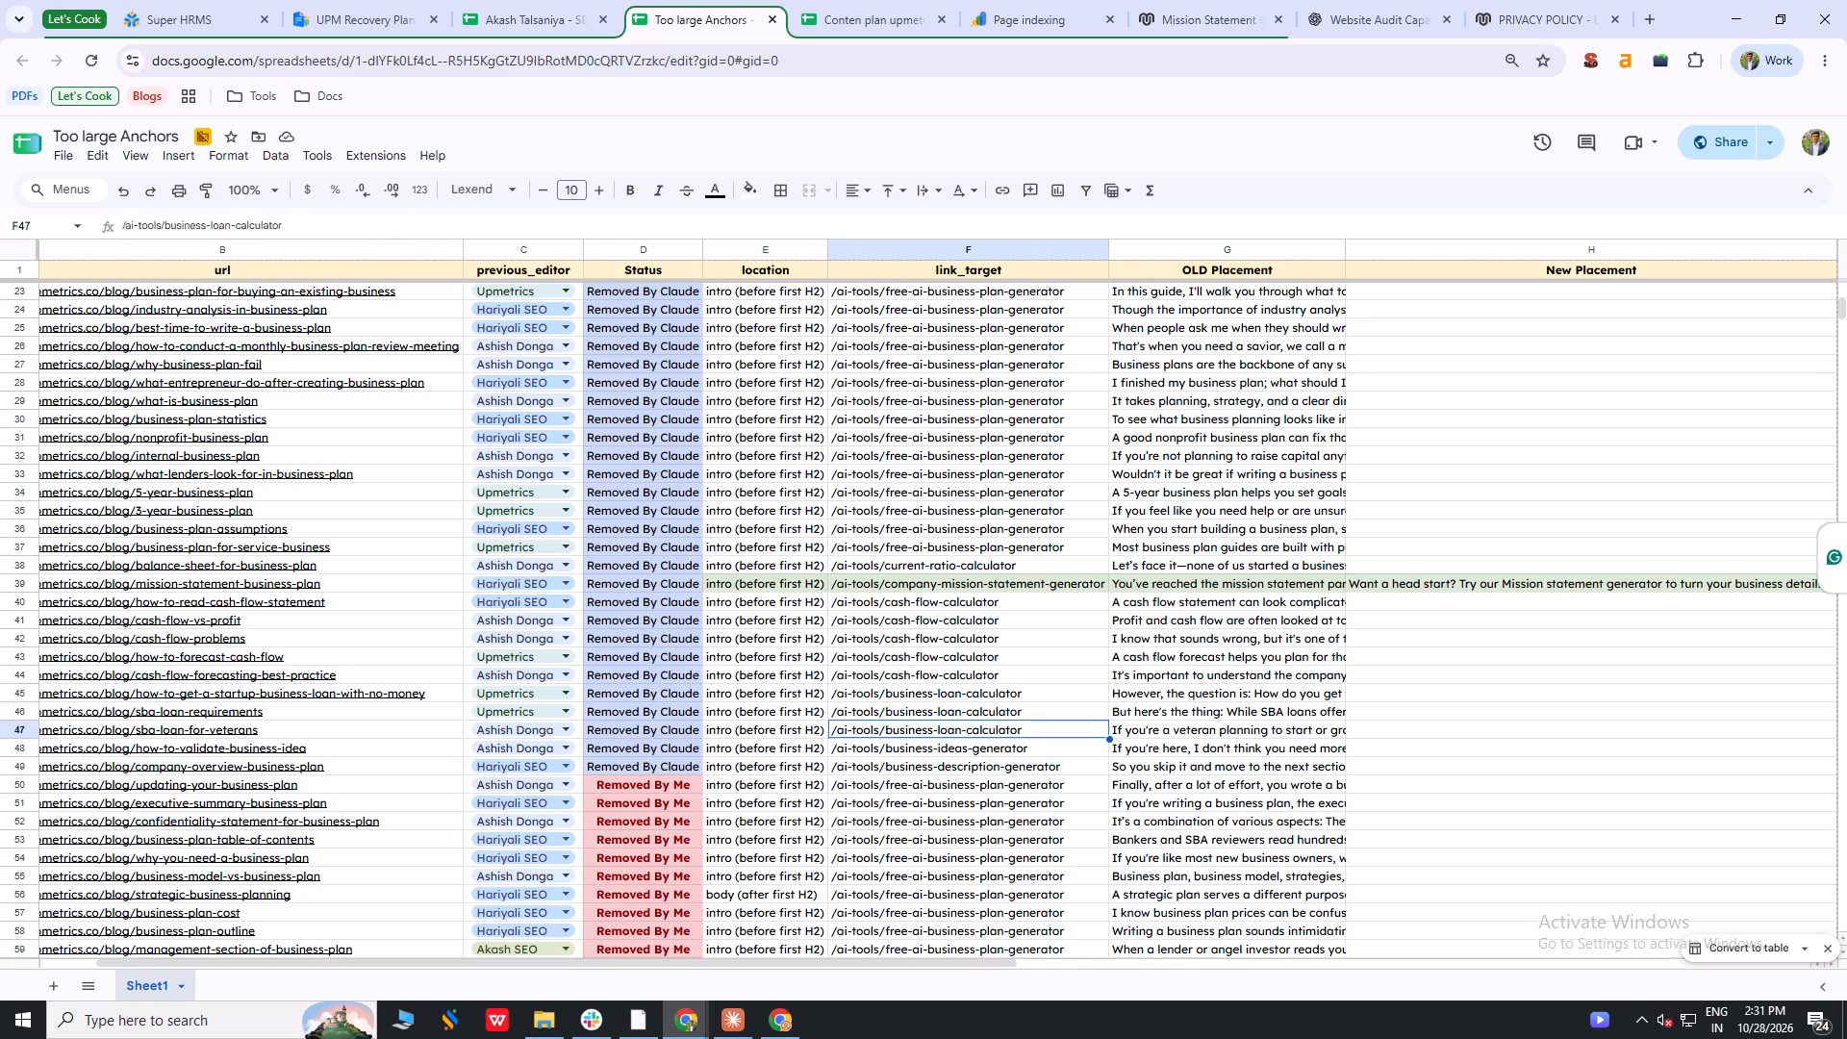
{"action": "scroll", "coordinate": [815, 642], "scroll_direction": "up", "scroll_amount": 2, "text": "shift"}
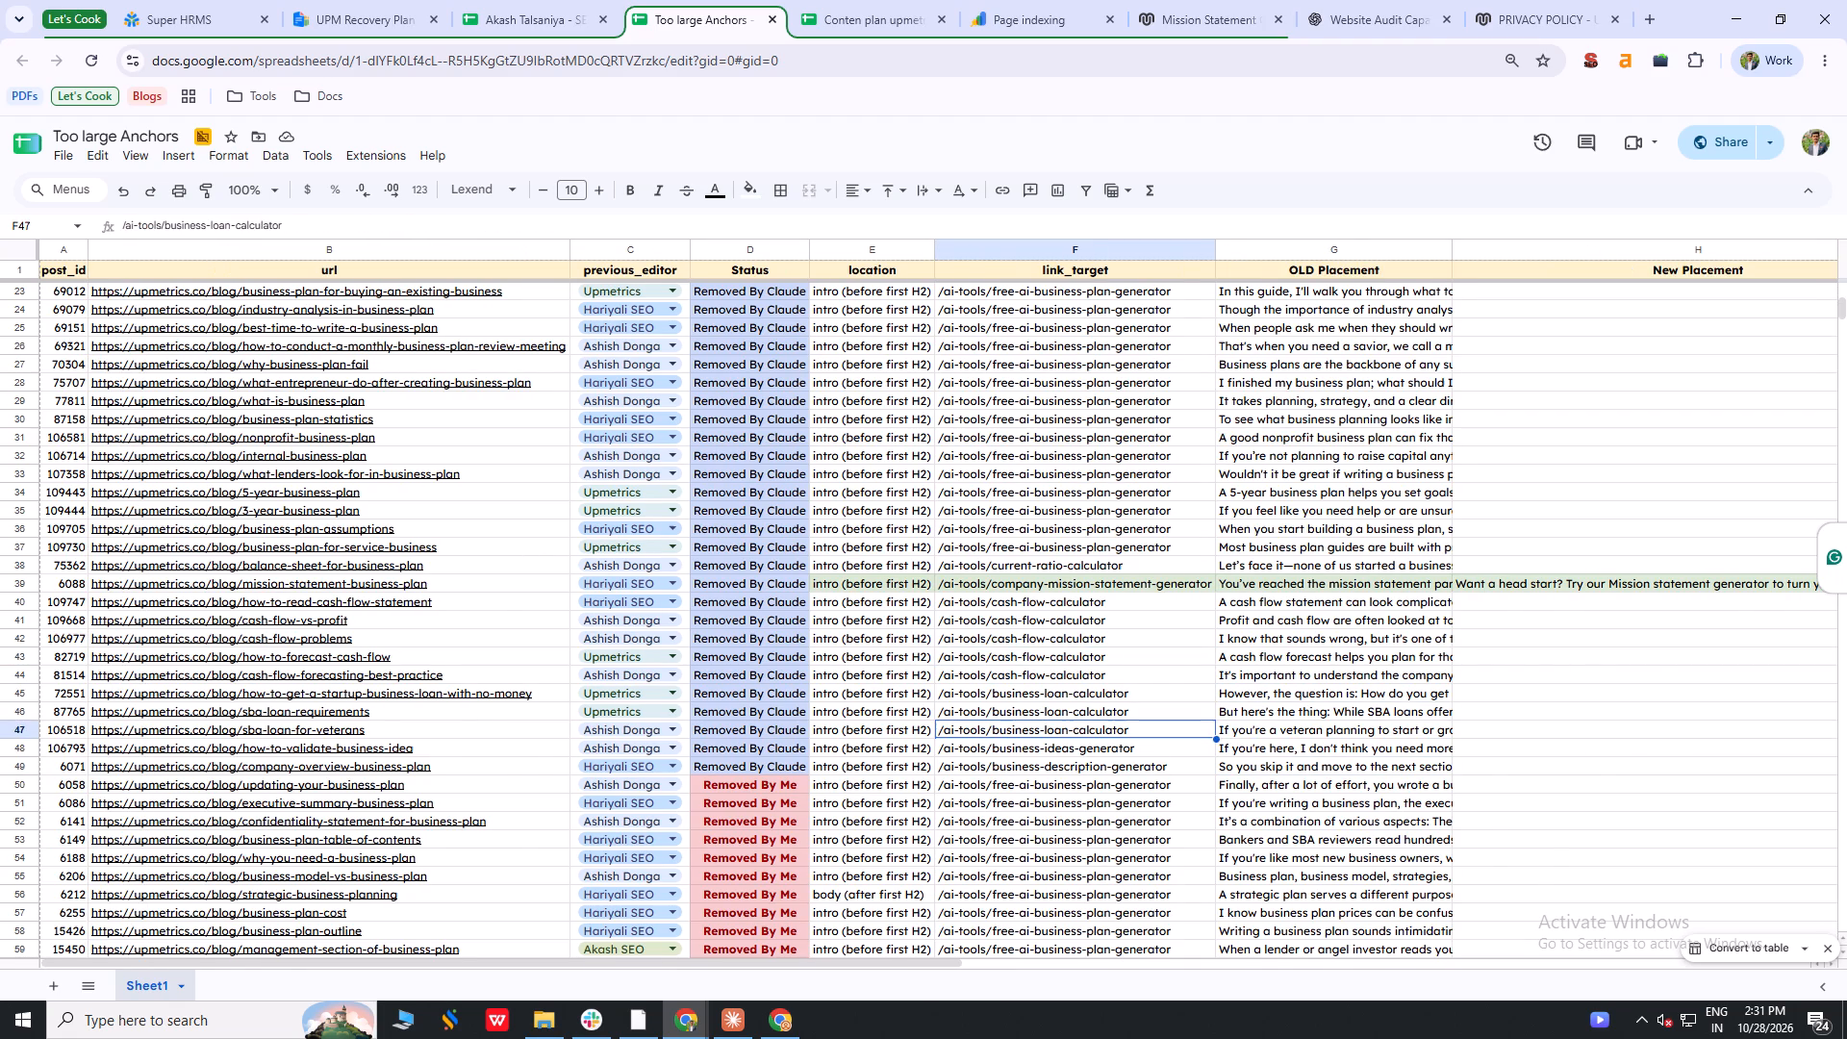
{"action": "scroll", "coordinate": [814, 643], "scroll_direction": "up", "scroll_amount": 5, "text": "shift"}
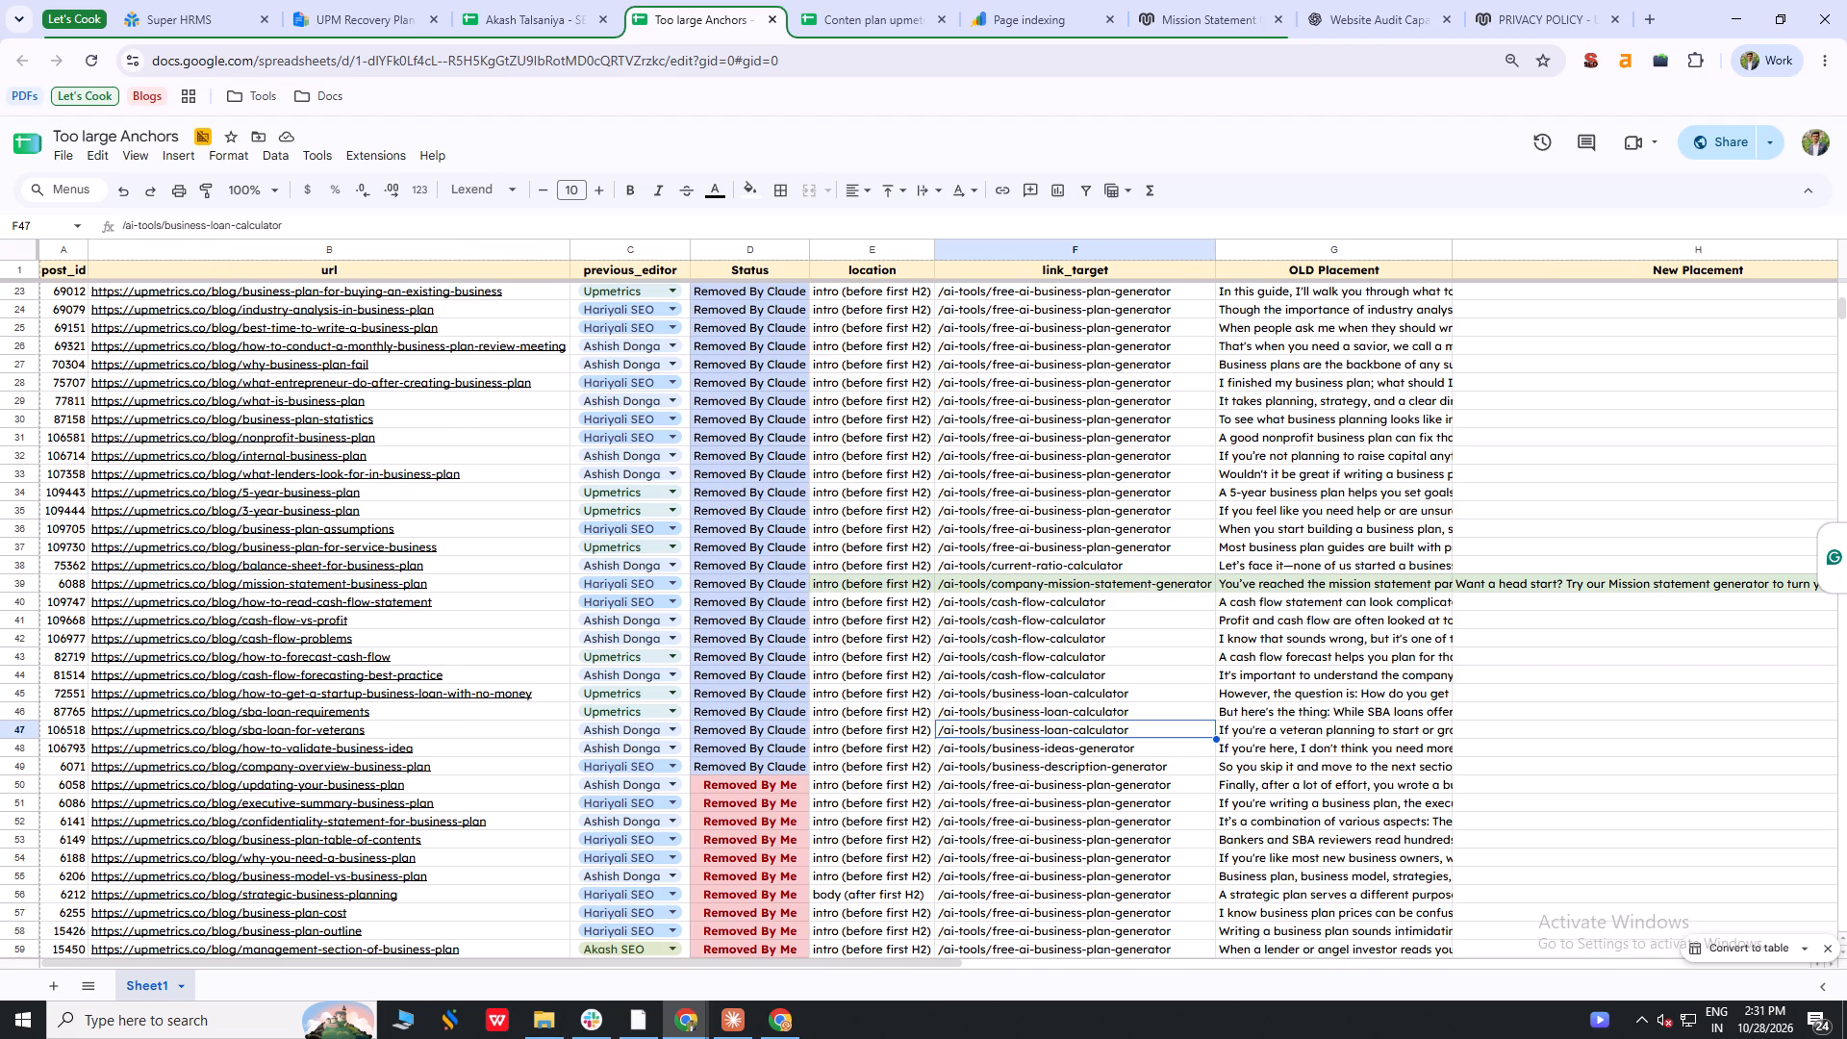
{"action": "left_click", "coordinate": [1042, 609]}
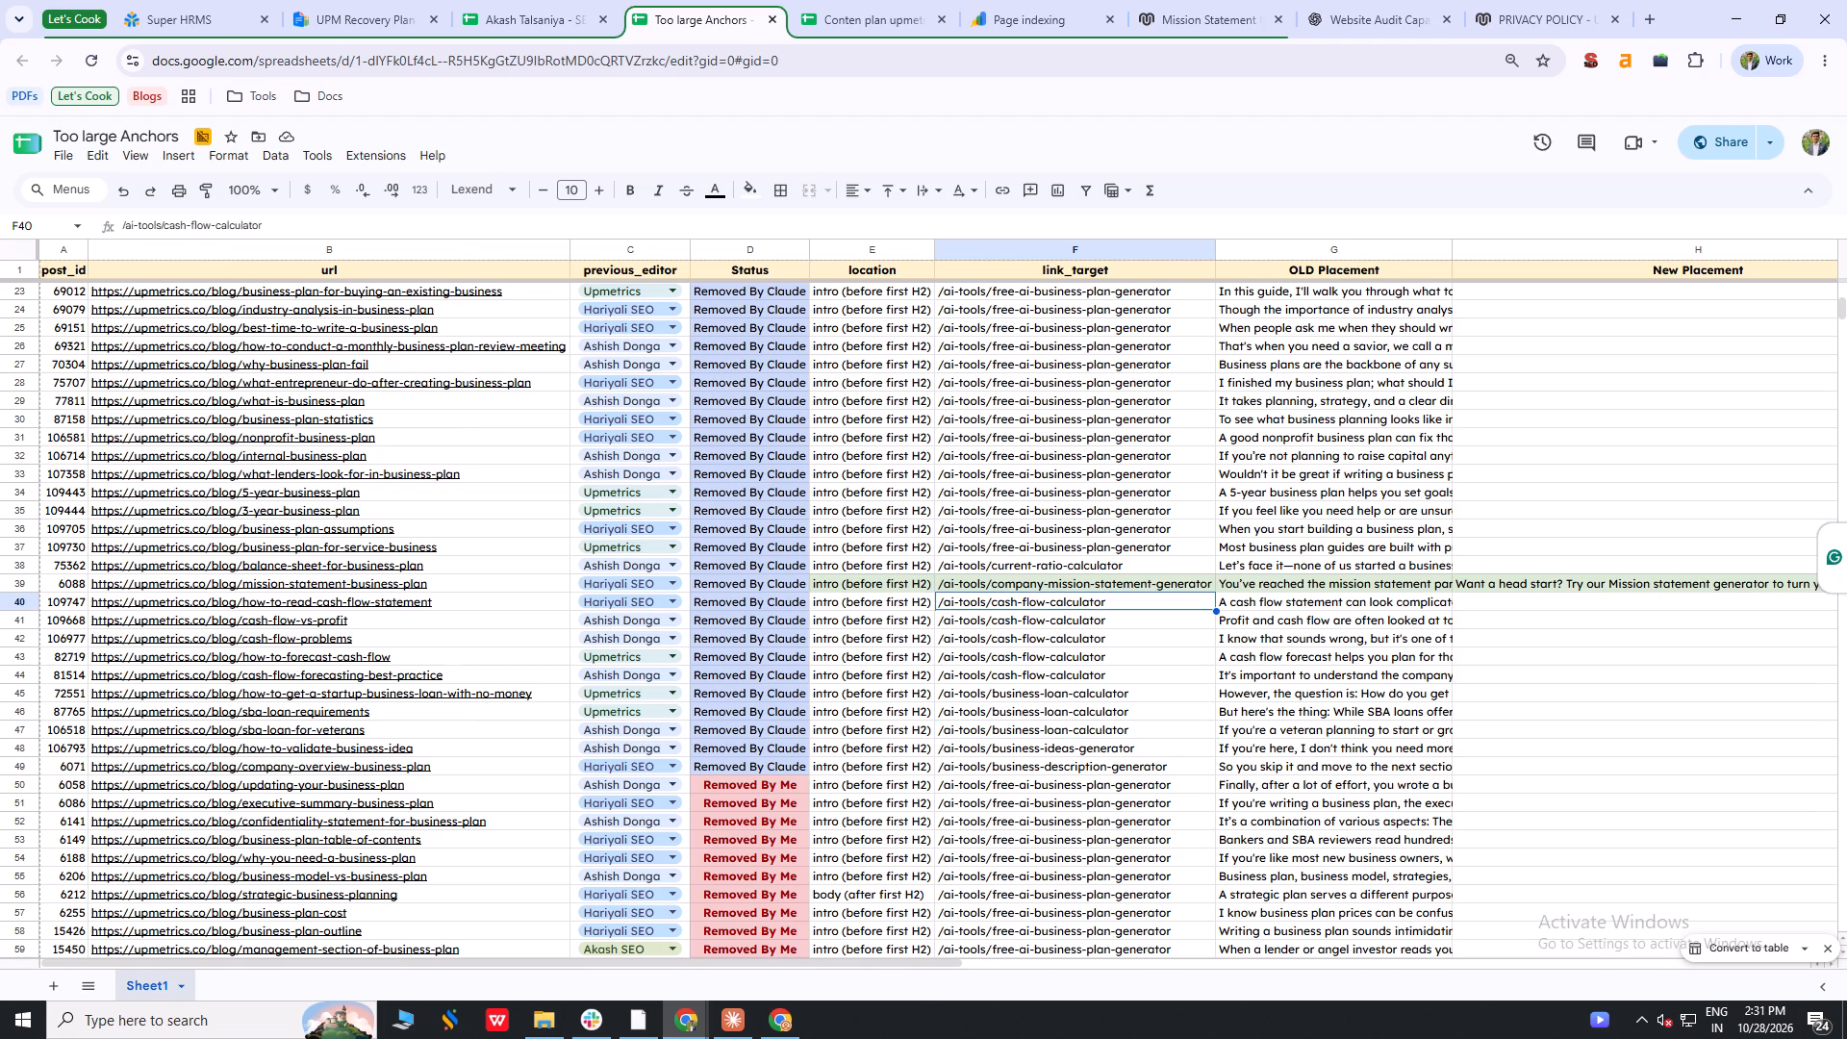
Switch back to the blog browser window and close the mission statement post's editor tab.
{"action": "key", "text": "alt+Tab"}
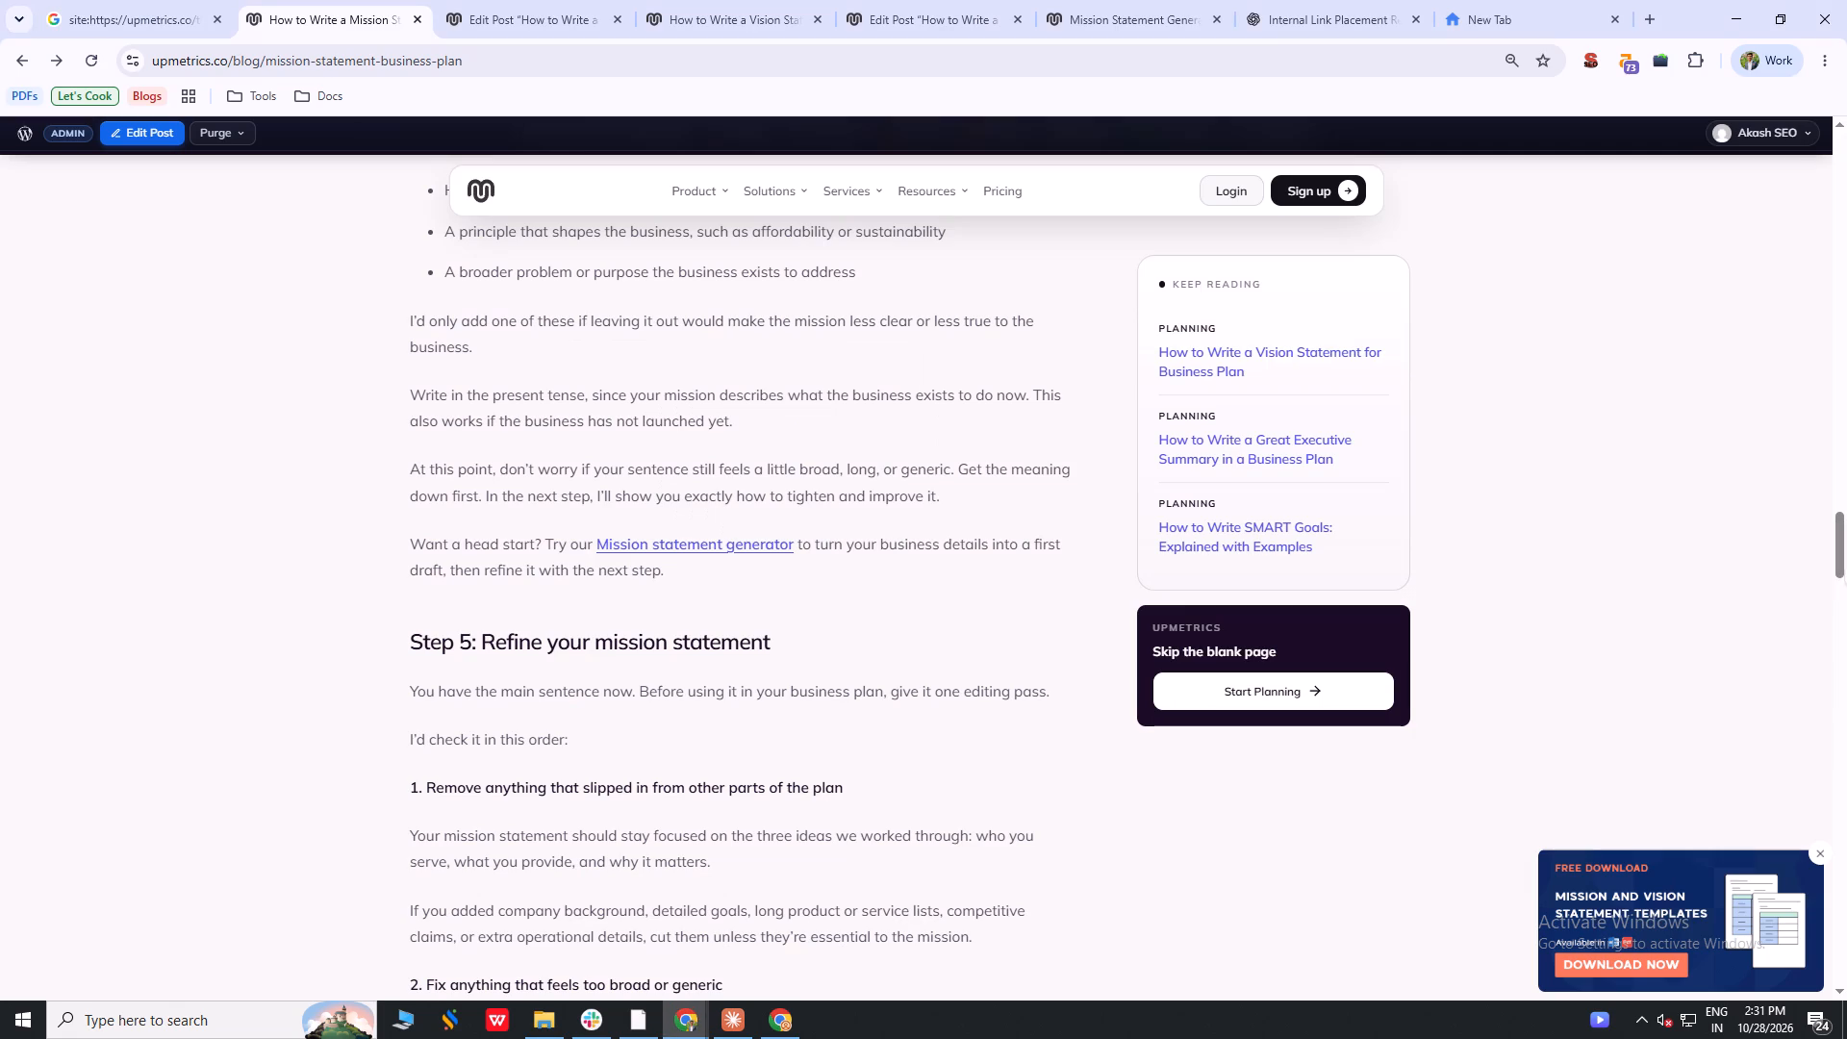
{"action": "left_click", "coordinate": [652, 462]}
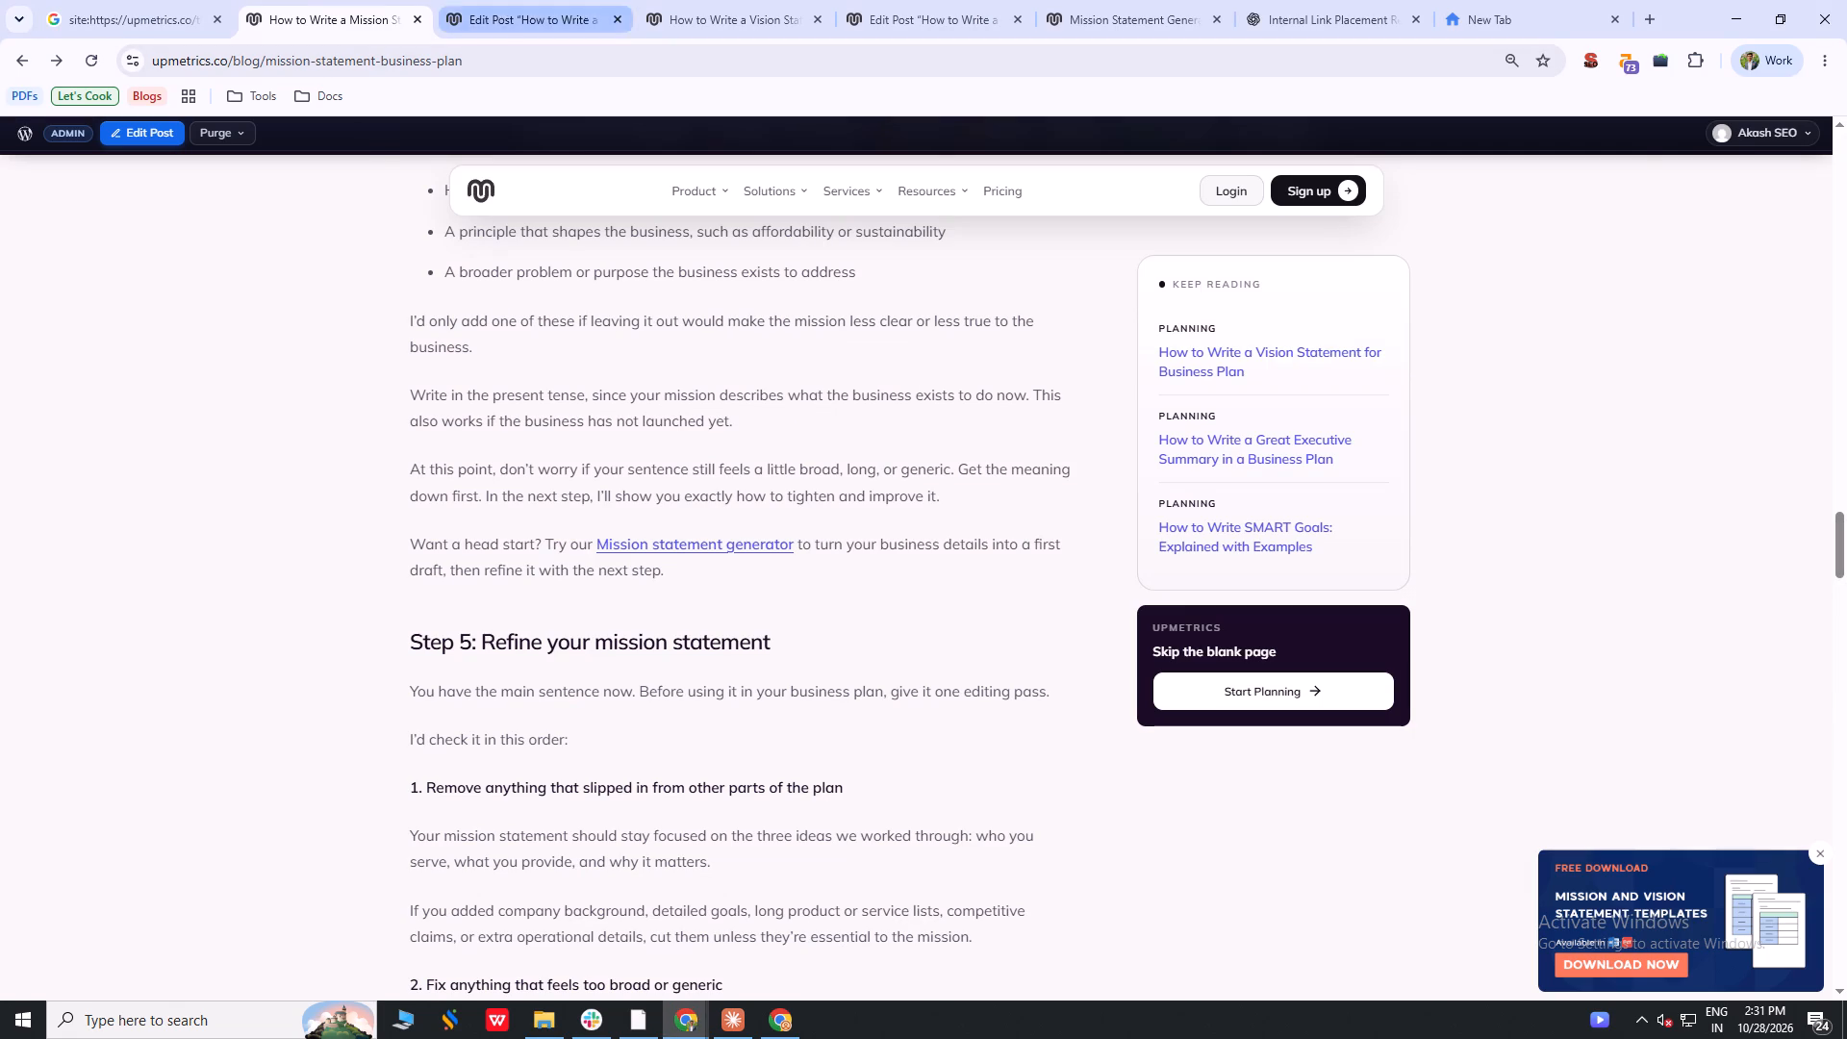
{"action": "left_click", "coordinate": [578, 5]}
{"action": "left_click", "coordinate": [731, 0]}
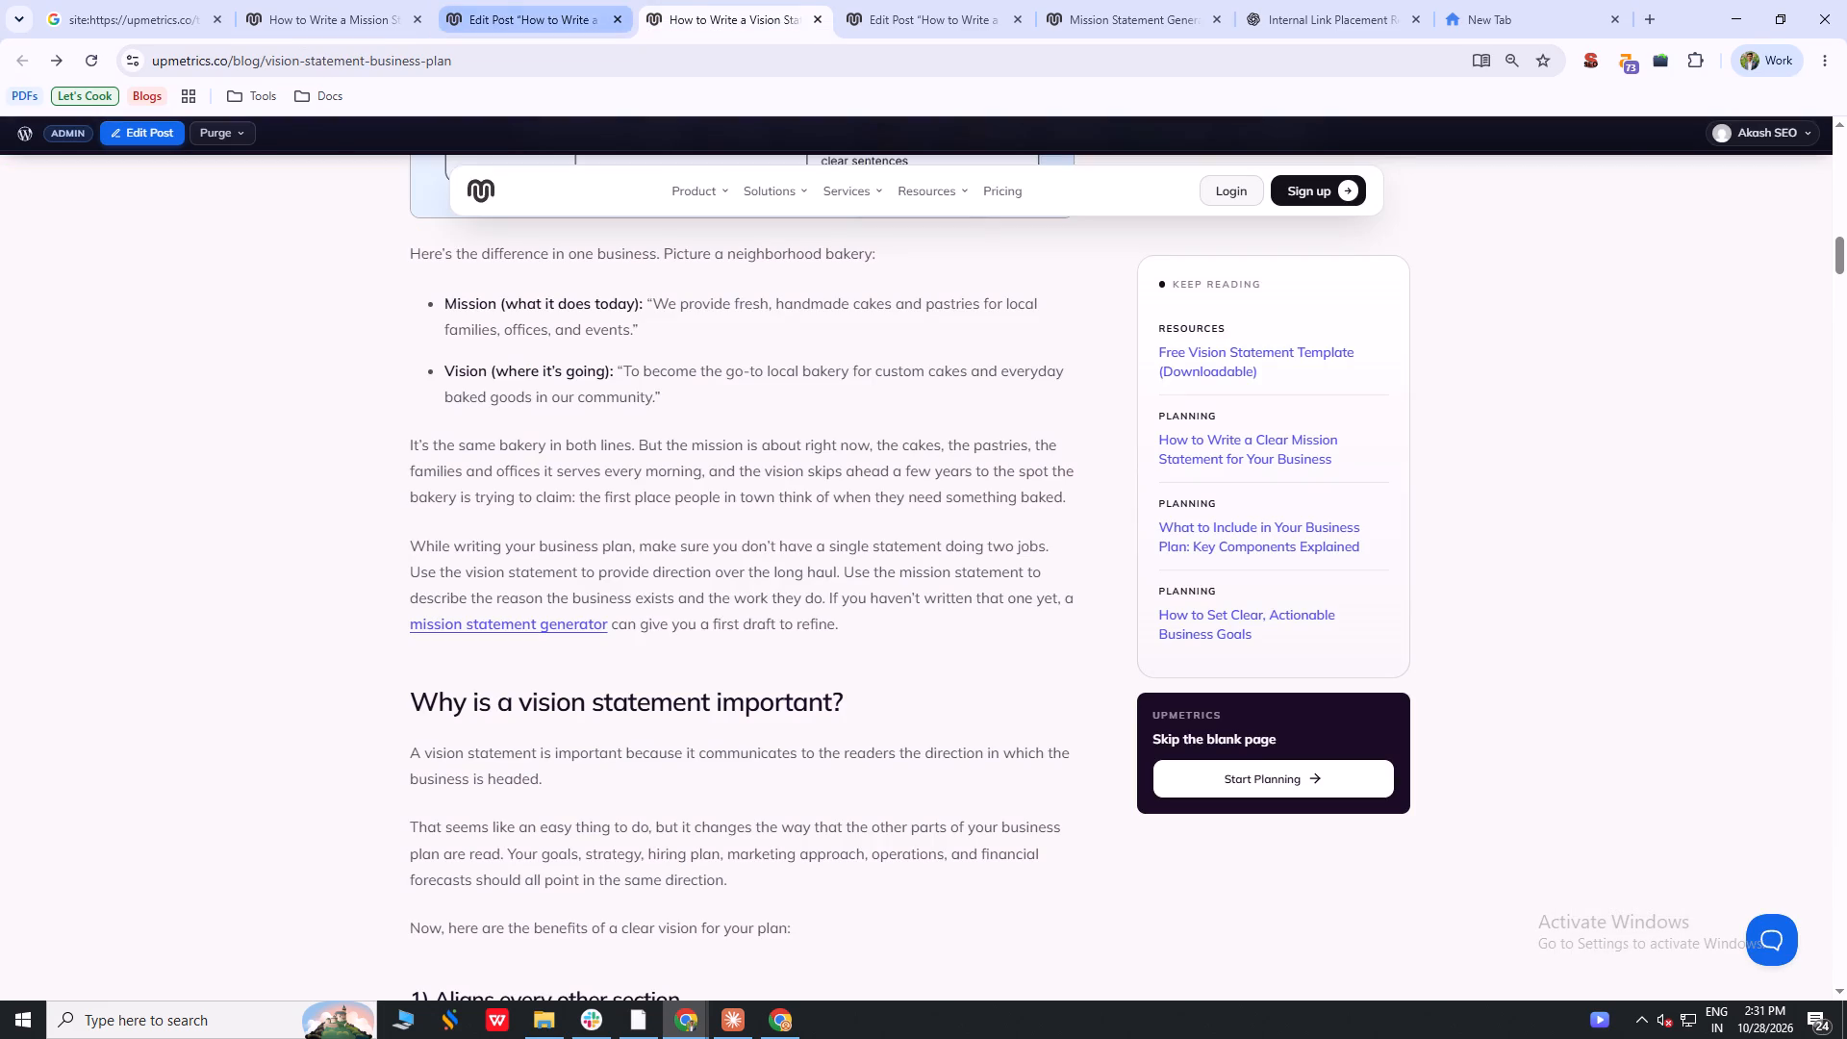
{"action": "middle_click", "coordinate": [538, 0]}
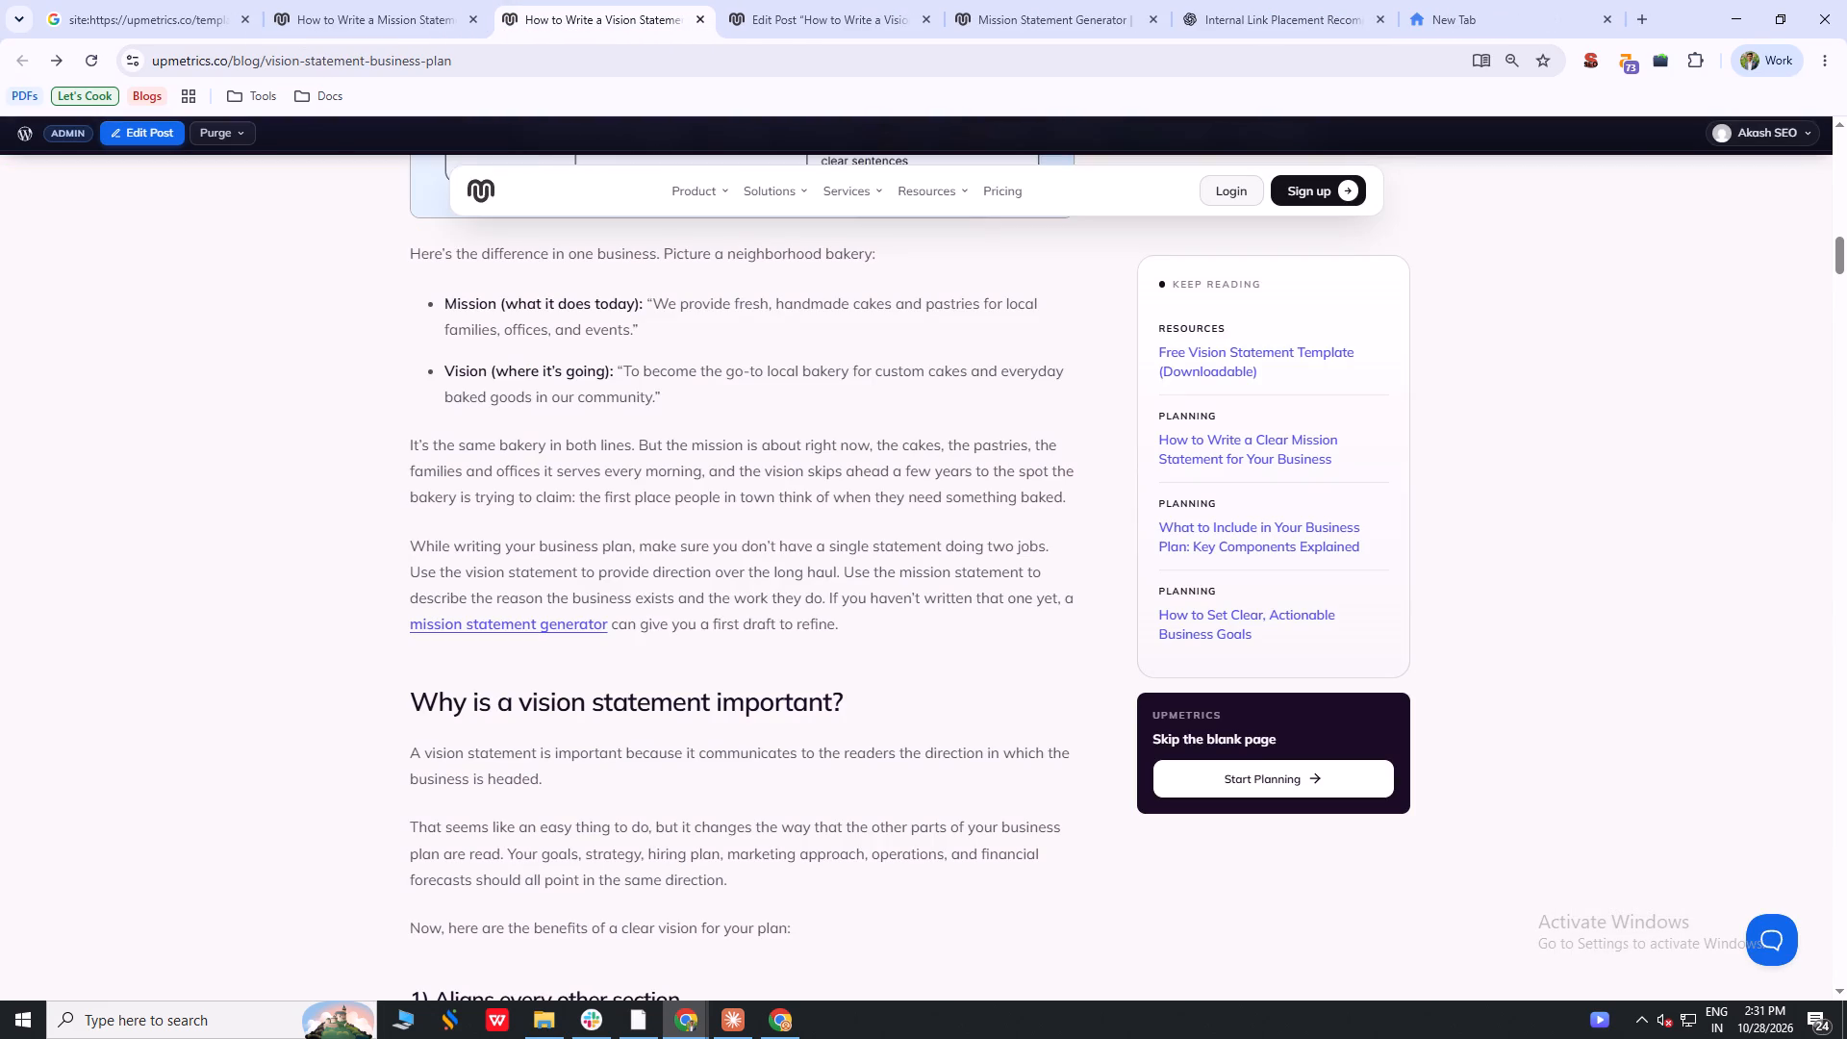
Reload the published vision statement post and recheck the paragraph containing the mission statement generator link.
{"action": "key", "text": "F5"}
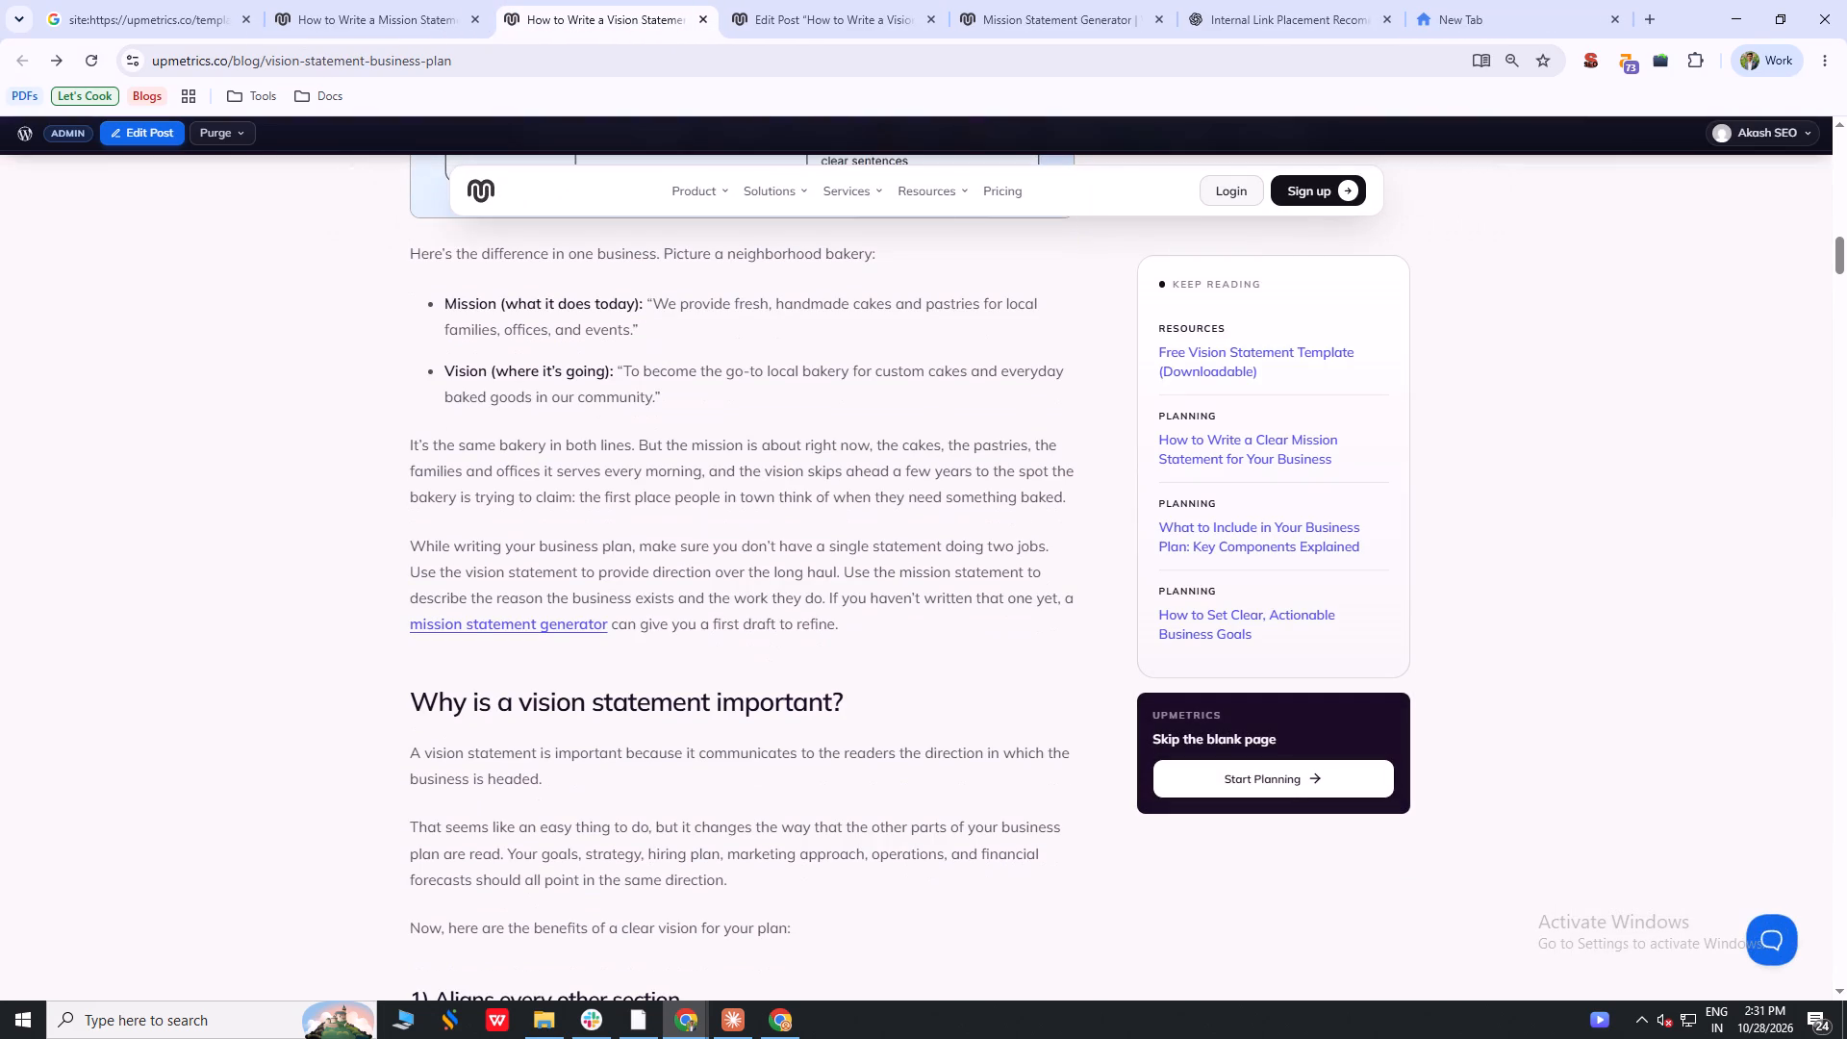
{"action": "left_click_drag", "start_coordinate": [827, 598], "coordinate": [877, 618]}
{"action": "left_click", "coordinate": [877, 618]}
Open the mission statement generator link from the published mission statement post in a new tab and view its target page.
{"action": "left_click", "coordinate": [342, 0]}
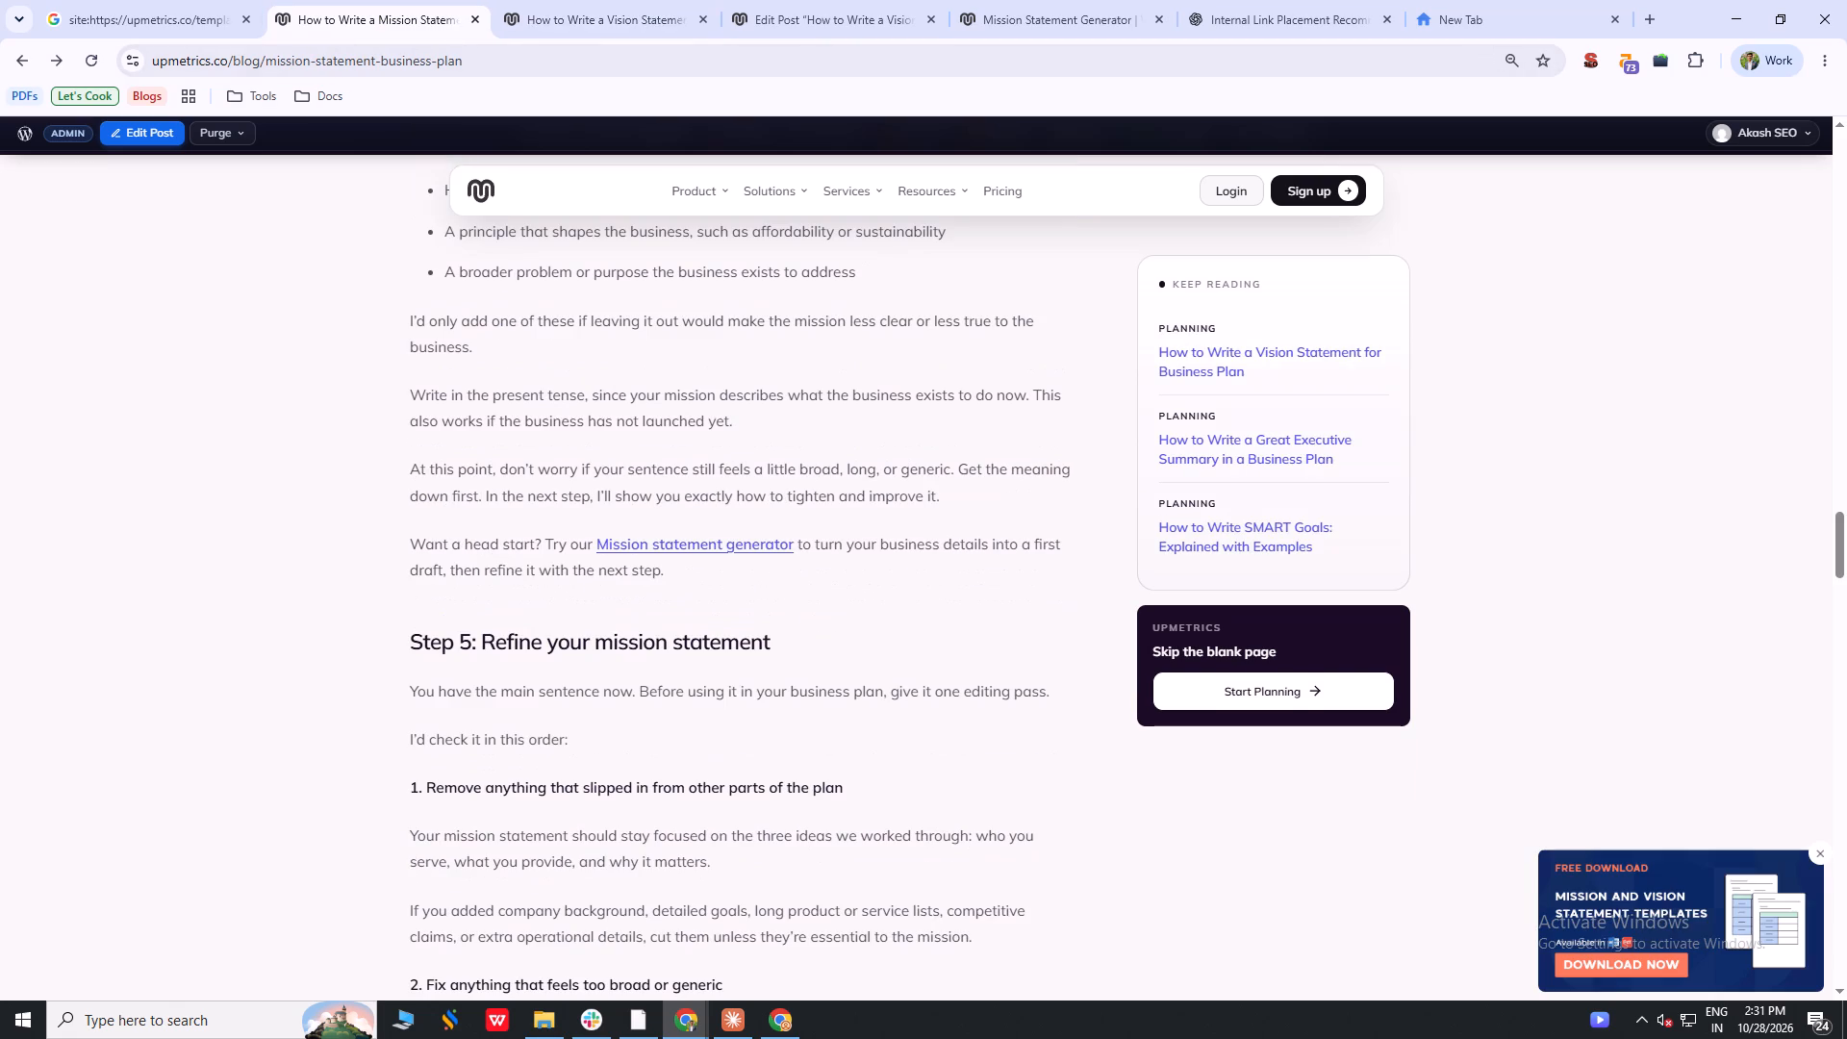
{"action": "left_click", "coordinate": [703, 543], "text": "ctrl"}
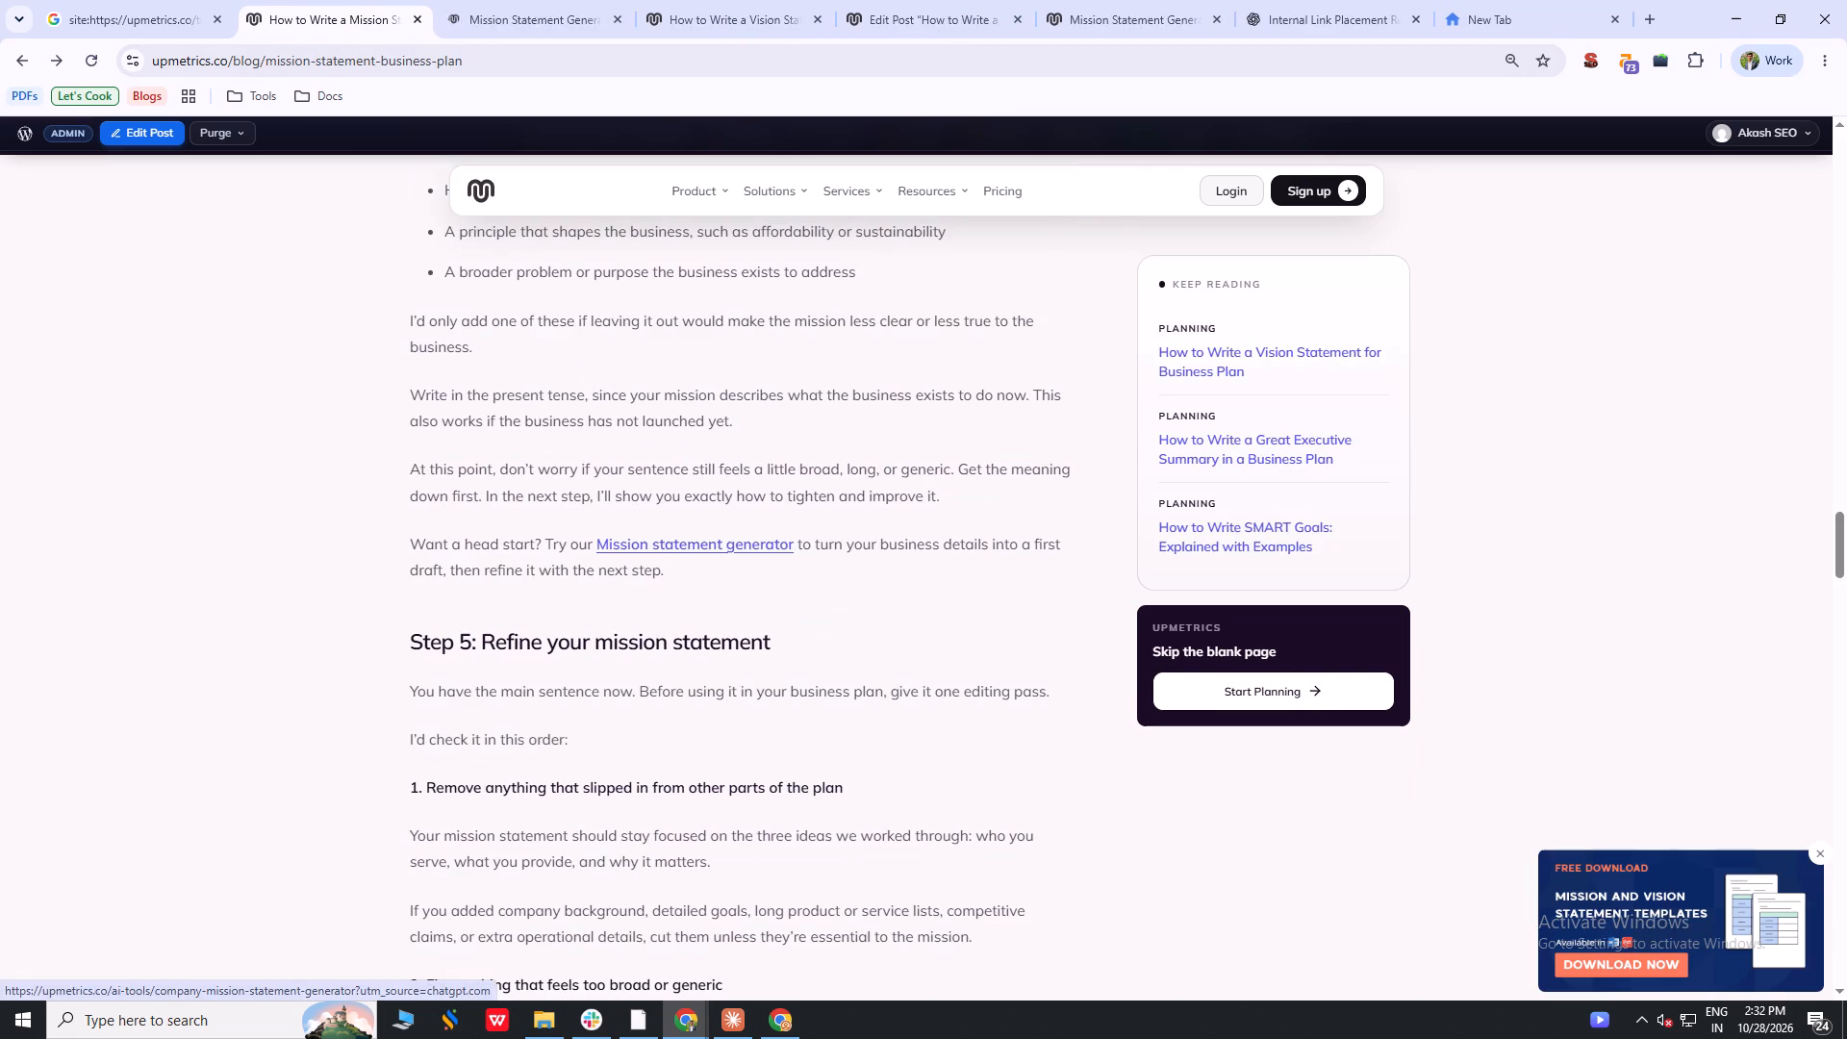
{"action": "left_click", "coordinate": [557, 0]}
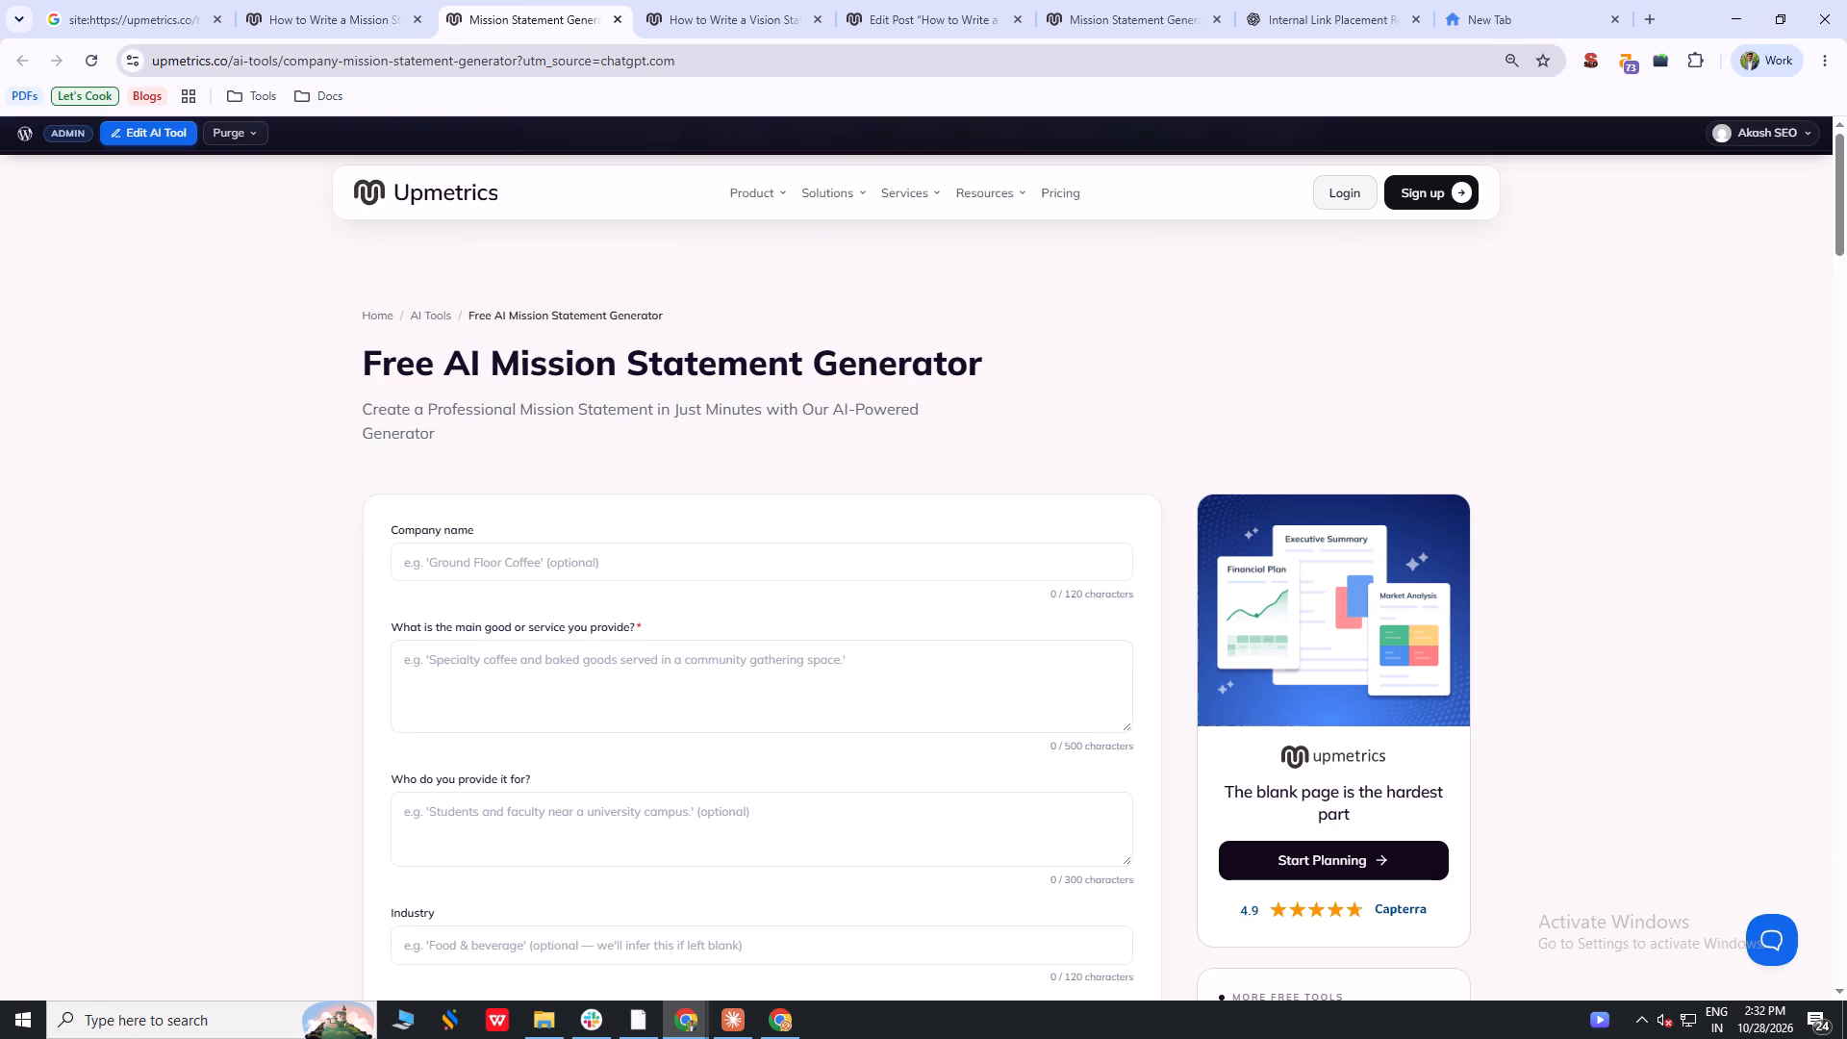
Shorten the generator page's address to upmetrics.co/ai-tools and load the AI tools overview page.
{"action": "left_click_drag", "start_coordinate": [278, 58], "coordinate": [885, 56]}
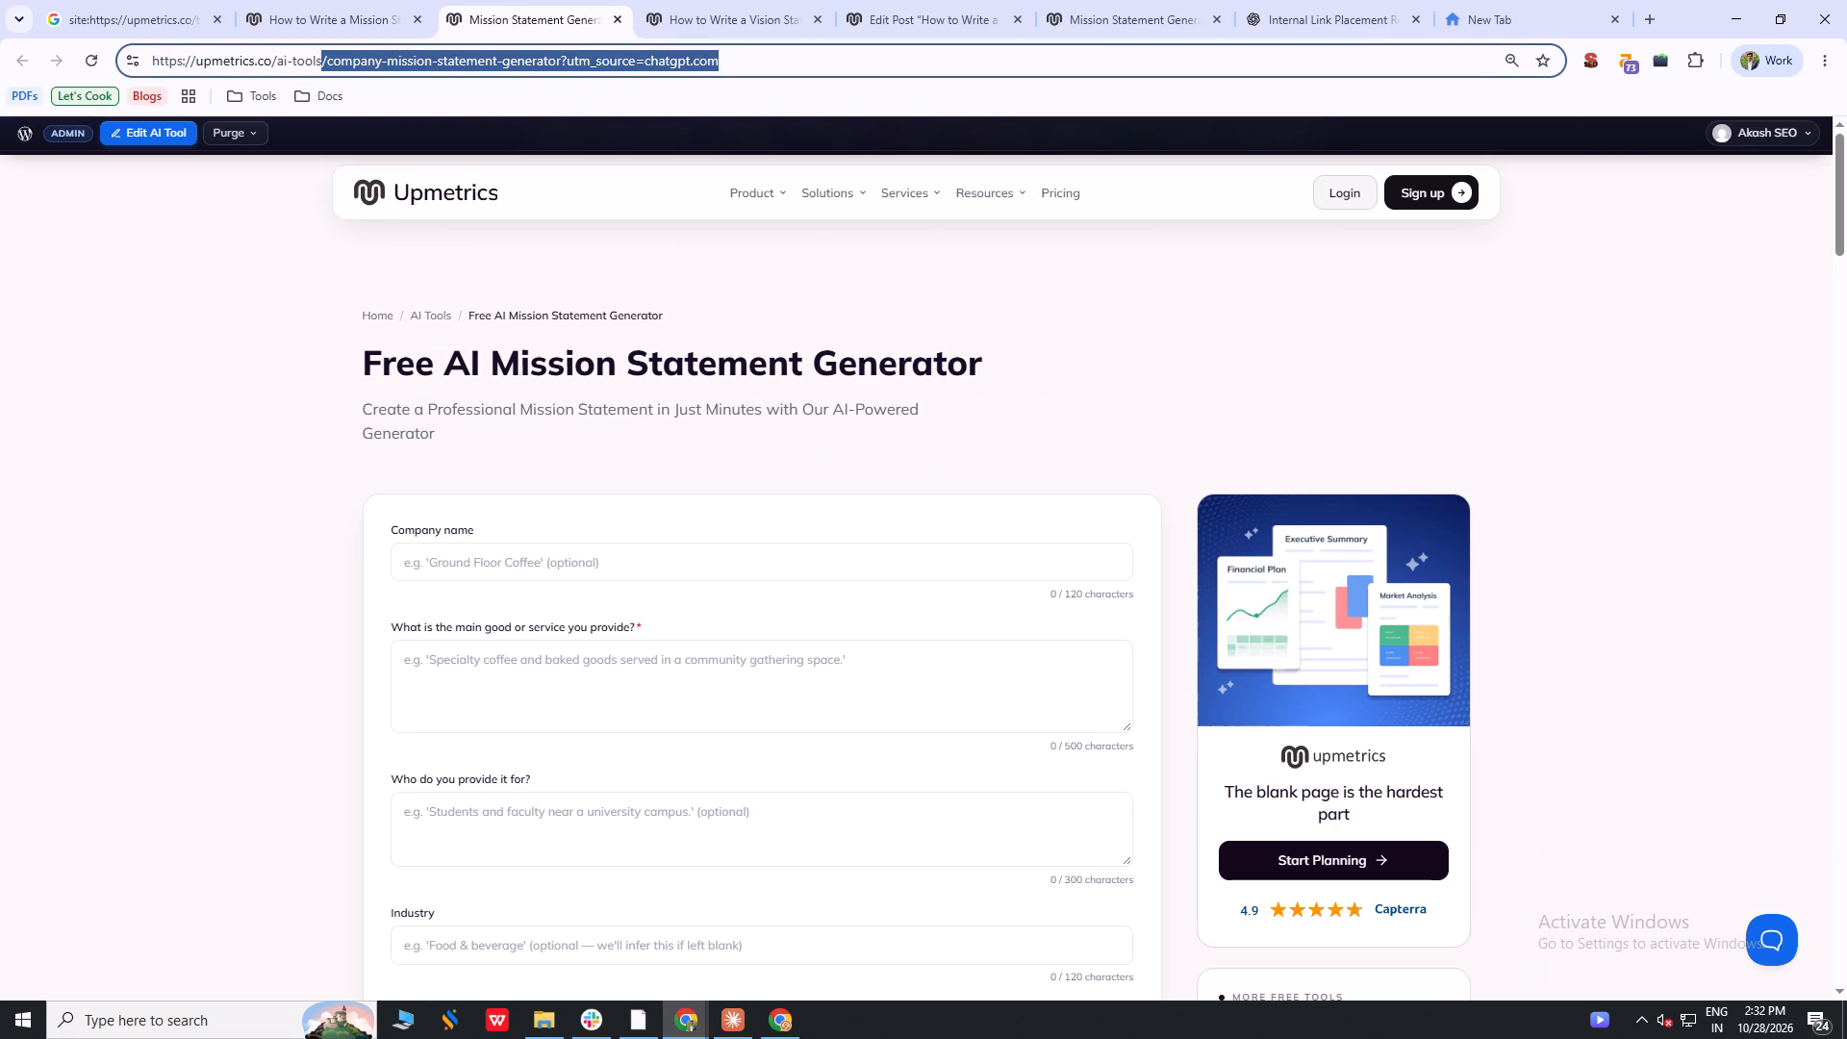
{"action": "key", "text": "BackSpace"}
{"action": "key", "text": "Return"}
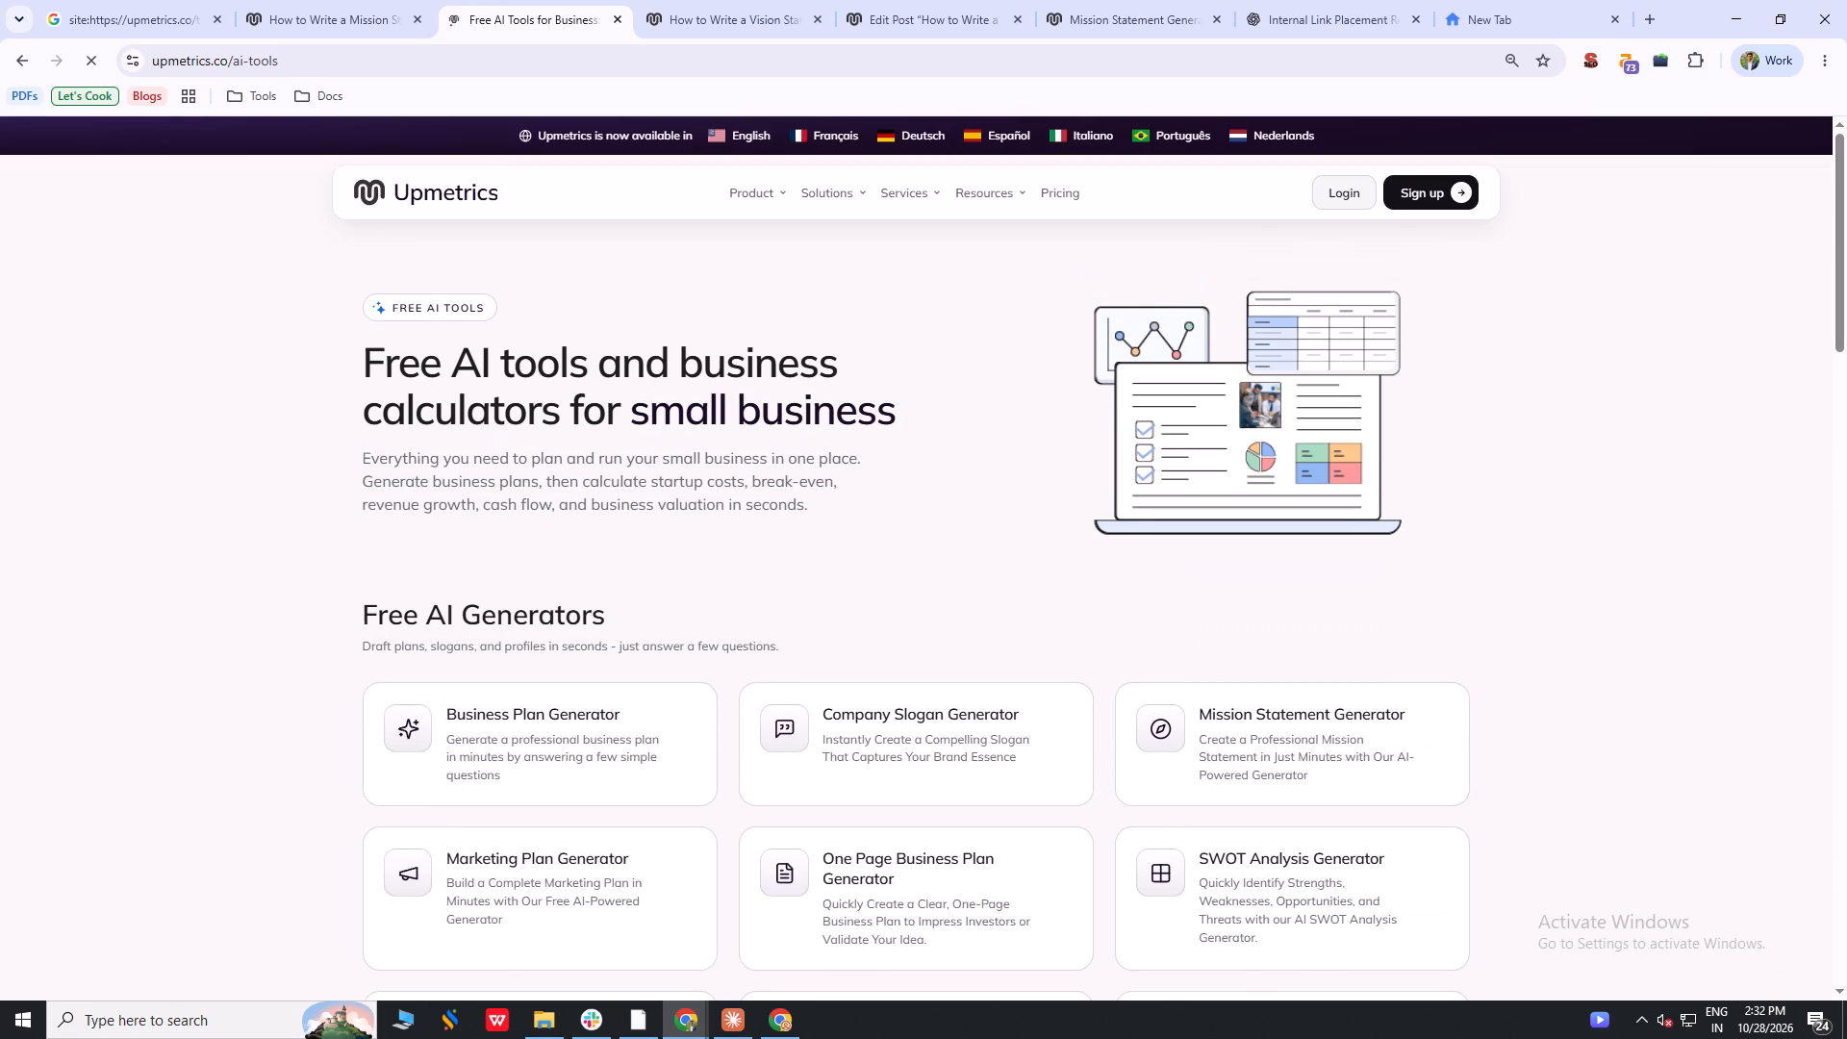
Search the AI tools page for "vision", clear the search, and look through the listed free generators and financial calculators.
{"action": "key", "text": "ctrl+f"}
{"action": "type", "text": "vision"}
{"action": "key", "text": "Return"}
{"action": "key", "text": "Return"}
{"action": "key", "text": "Return"}
{"action": "key", "text": "Return"}
{"action": "key", "text": "Return"}
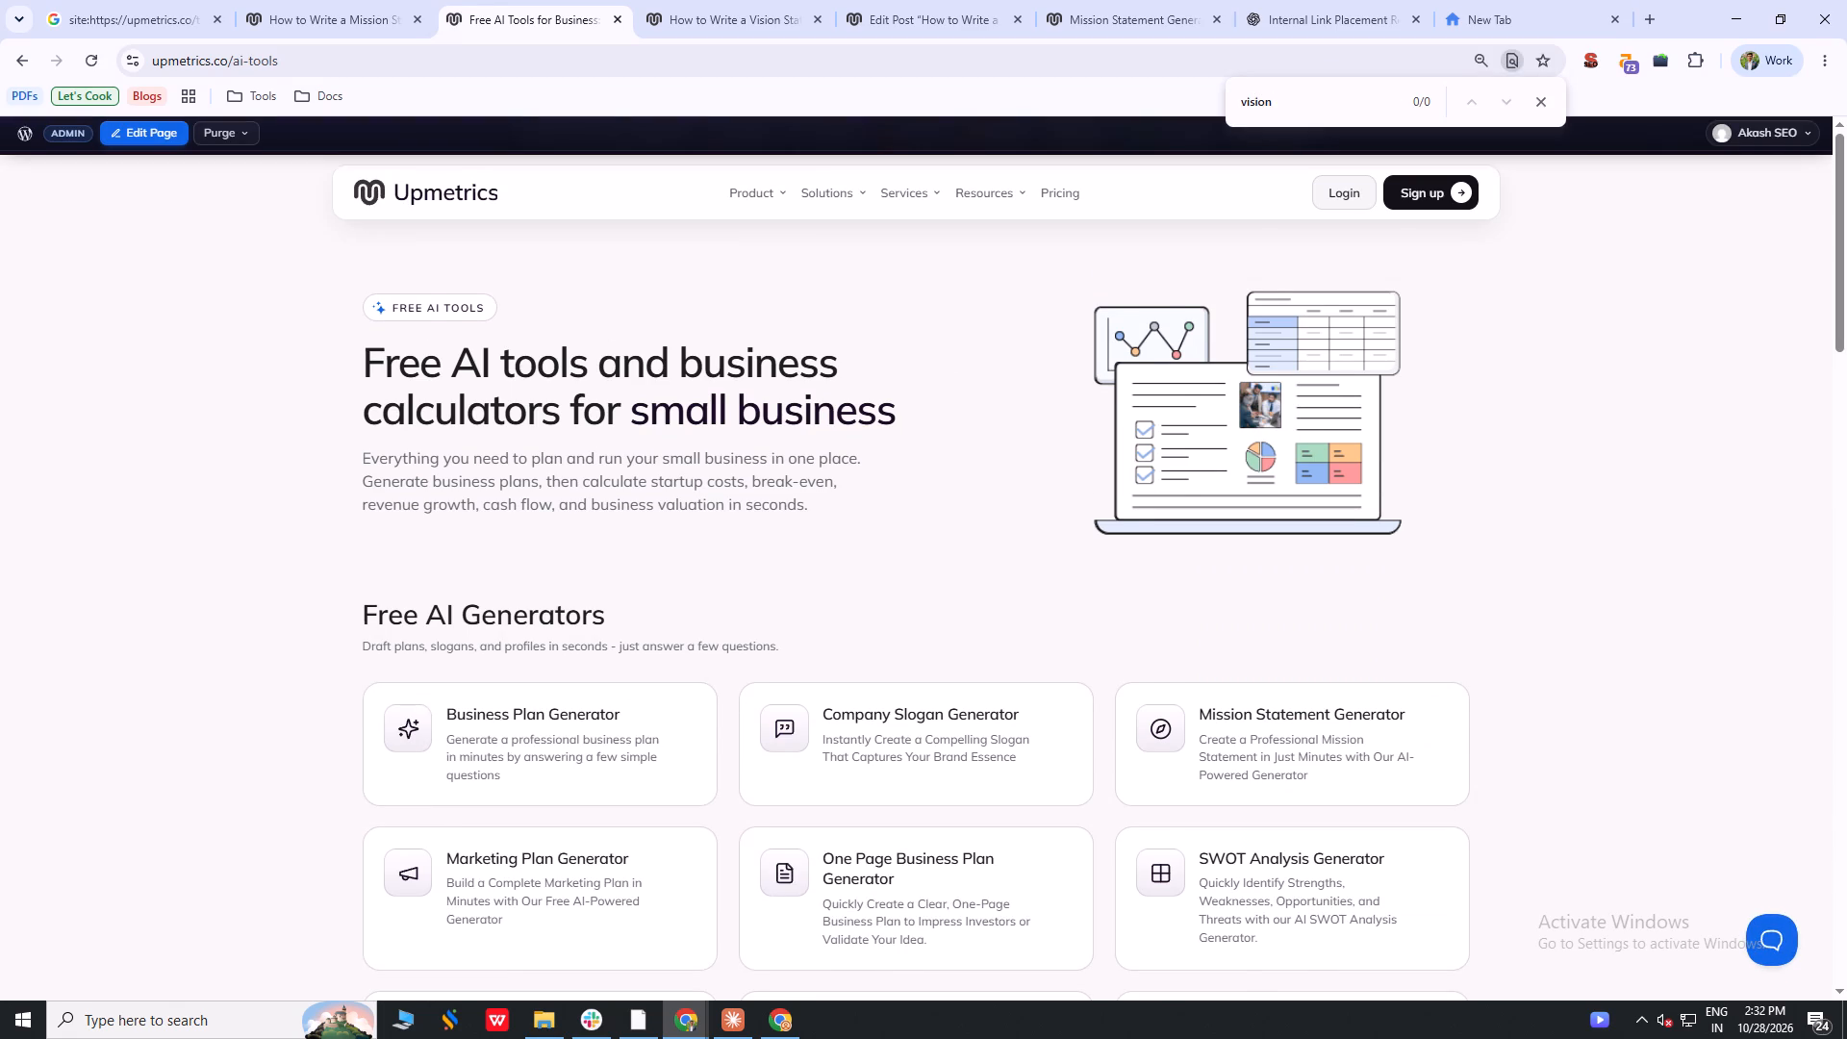
{"action": "key", "text": "Return"}
{"action": "key", "text": "ctrl+a"}
{"action": "key", "text": "BackSpace"}
{"action": "key", "text": "BackSpace"}
{"action": "scroll", "coordinate": [804, 521], "scroll_direction": "down", "scroll_amount": 3}
{"action": "left_click", "coordinate": [707, 737]}
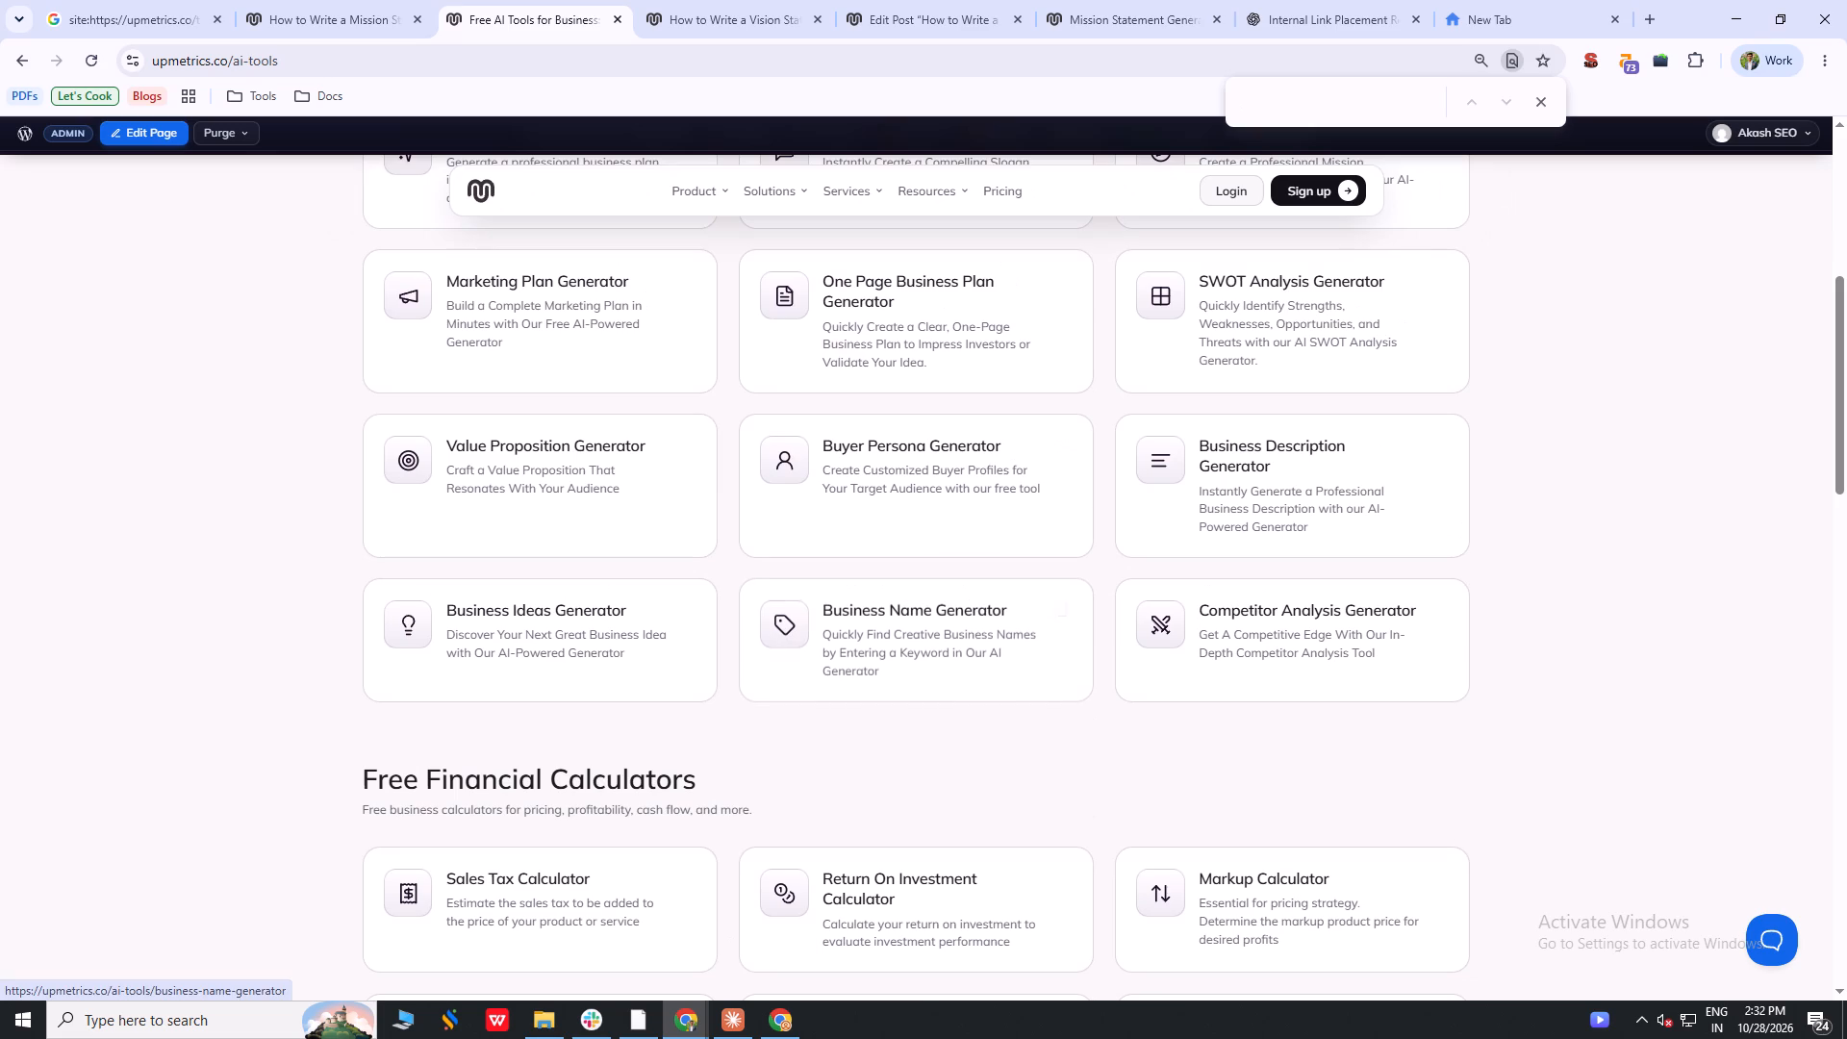
{"action": "left_click_drag", "start_coordinate": [606, 780], "coordinate": [1596, 800]}
{"action": "left_click", "coordinate": [1629, 799]}
{"action": "scroll", "coordinate": [1575, 632], "scroll_direction": "up", "scroll_amount": 2}
{"action": "scroll", "coordinate": [1471, 365], "scroll_direction": "up", "scroll_amount": 9}
In the published vision statement post, copy the sentence "If you haven't written that one yet, a mission statement generator can give you a first draft to refine.".
{"action": "left_click", "coordinate": [745, 0]}
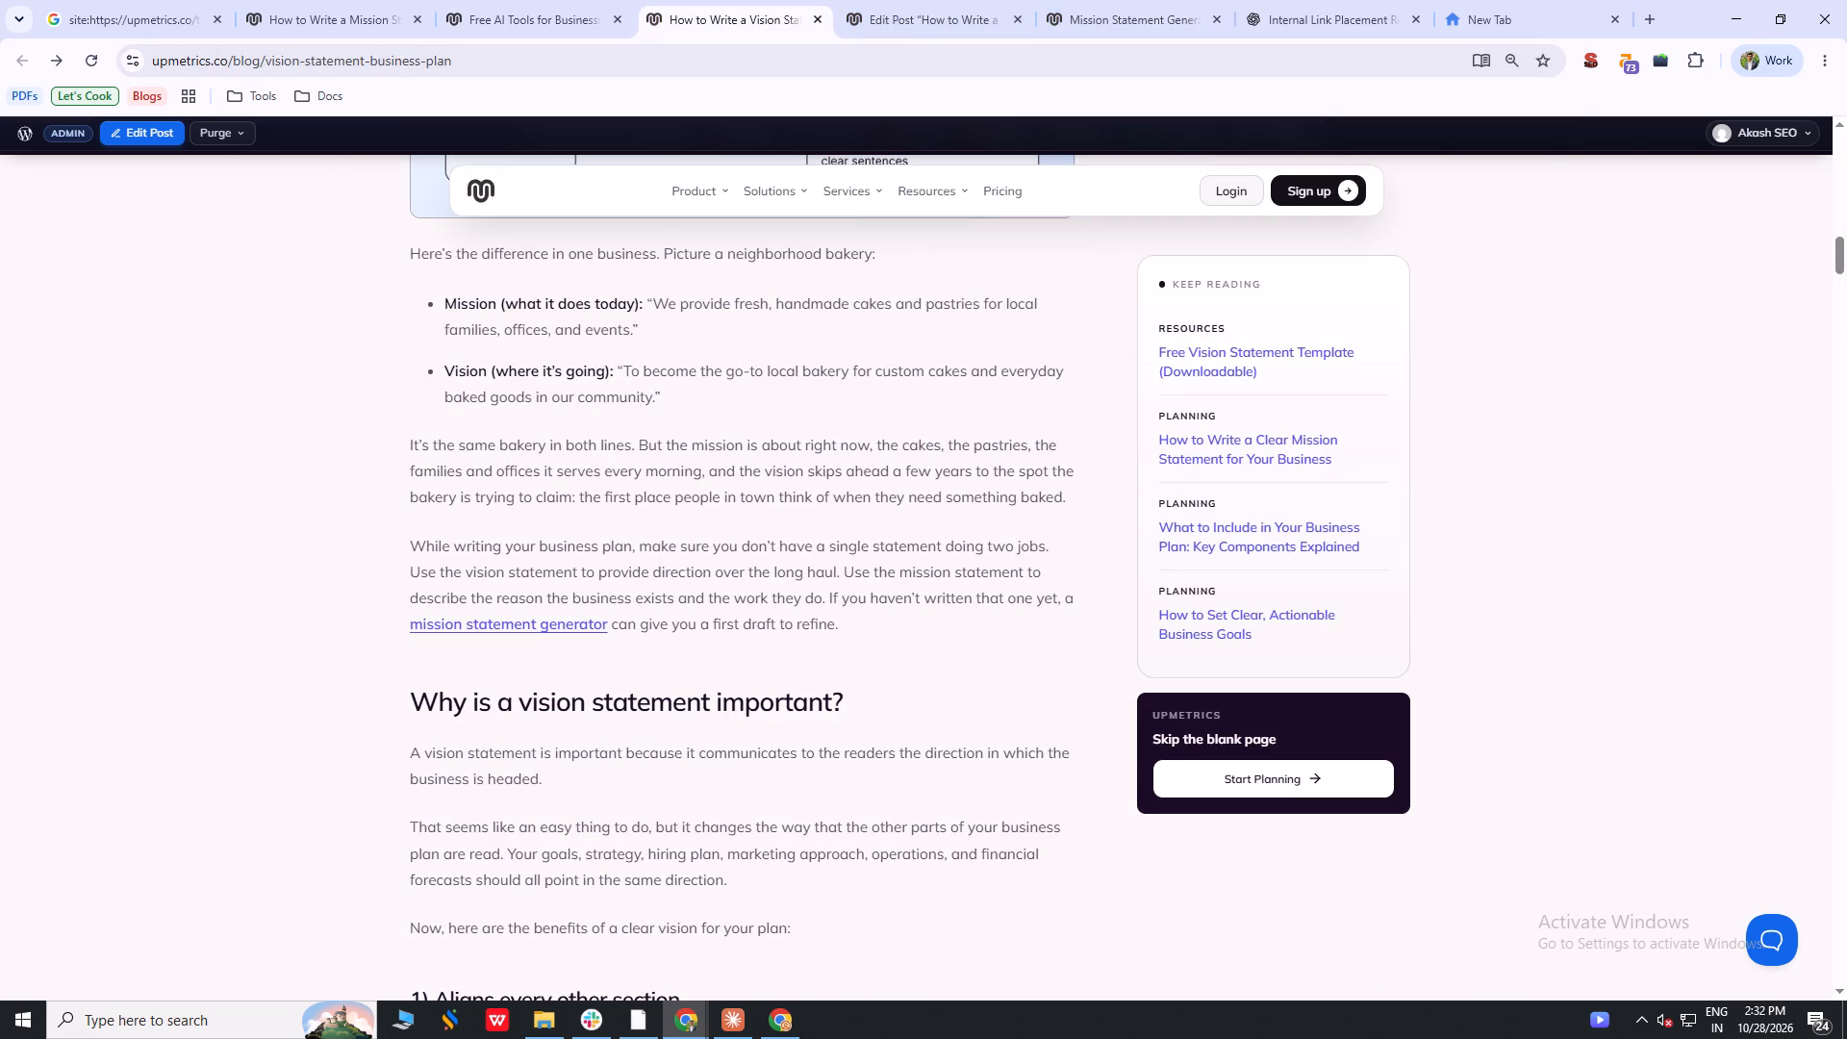
{"action": "left_click_drag", "start_coordinate": [827, 596], "coordinate": [883, 621]}
{"action": "key", "text": "ctrl+c"}
{"action": "key", "text": "ctrl+c"}
{"action": "key", "text": "ctrl+c"}
{"action": "key", "text": "ctrl+c"}
{"action": "key", "text": "ctrl+c"}
{"action": "key", "text": "ctrl+c"}
{"action": "key", "text": "ctrl+c"}
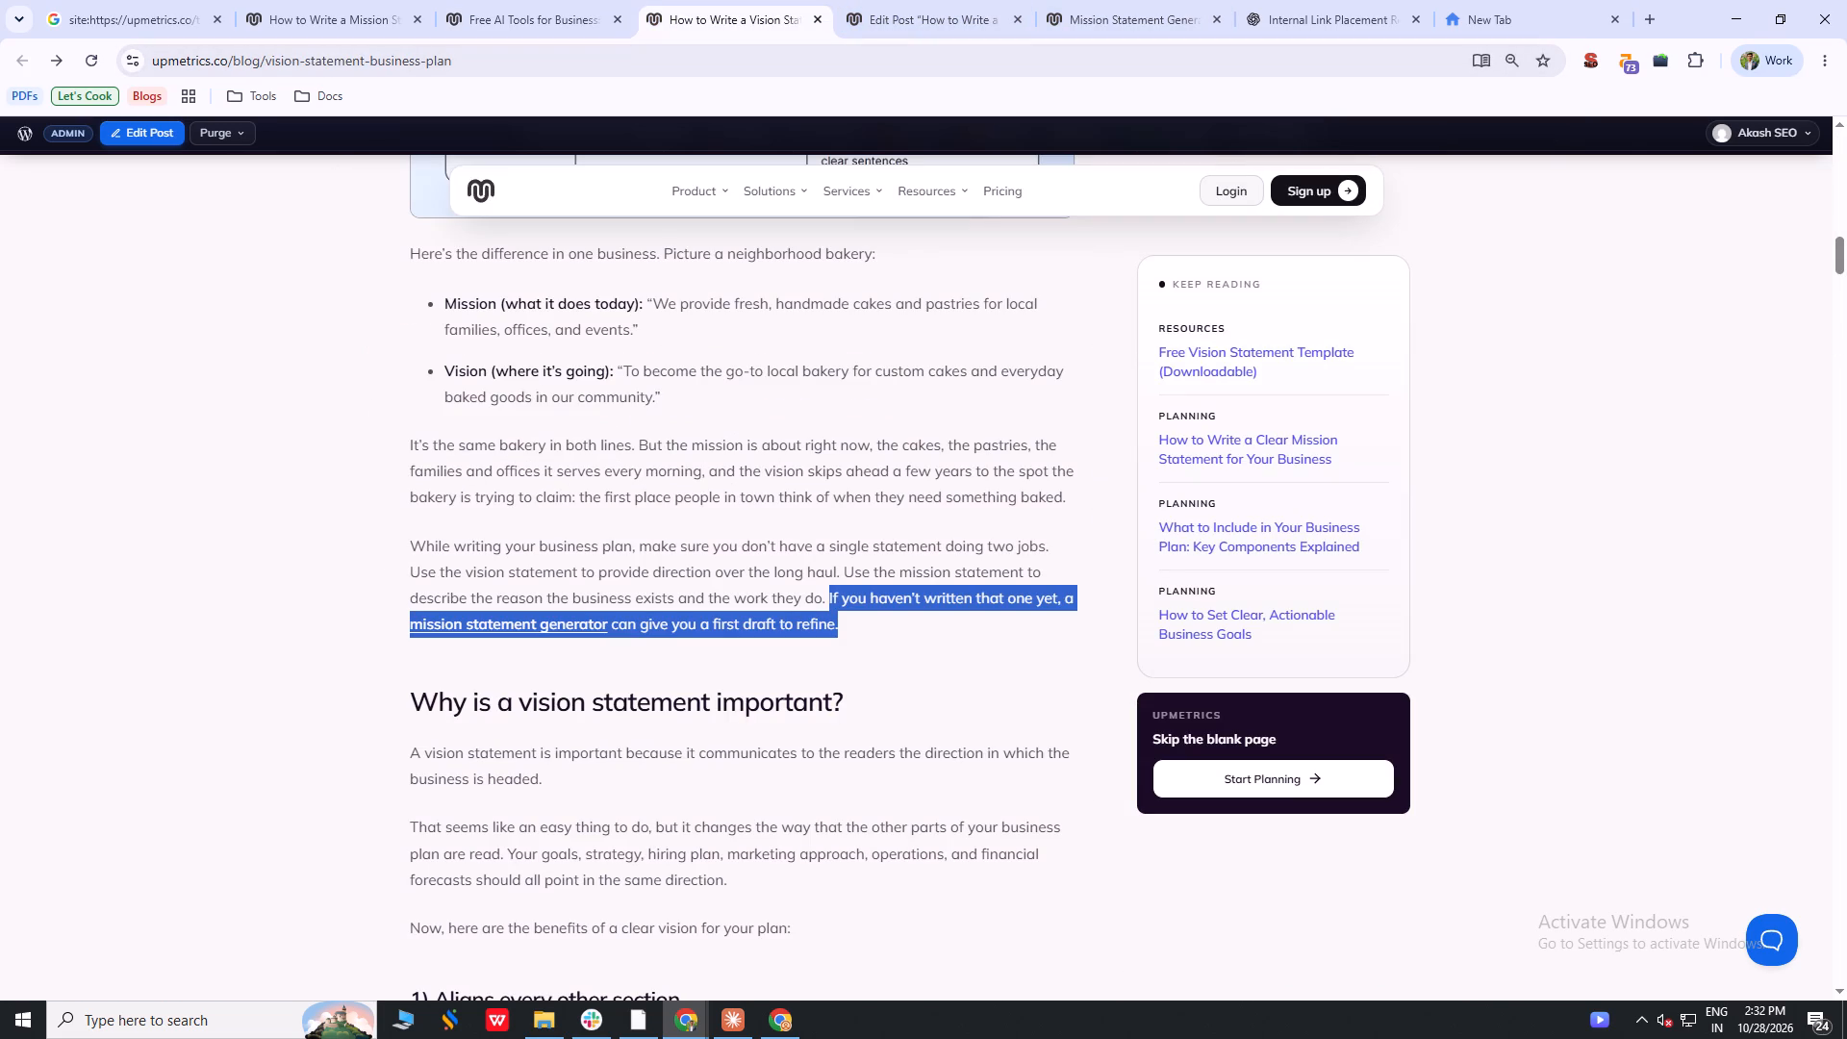
{"action": "key", "text": "ctrl+c"}
{"action": "key", "text": "ctrl+c"}
{"action": "key", "text": "ctrl+c"}
{"action": "key", "text": "ctrl+c"}
{"action": "left_click", "coordinate": [621, 534]}
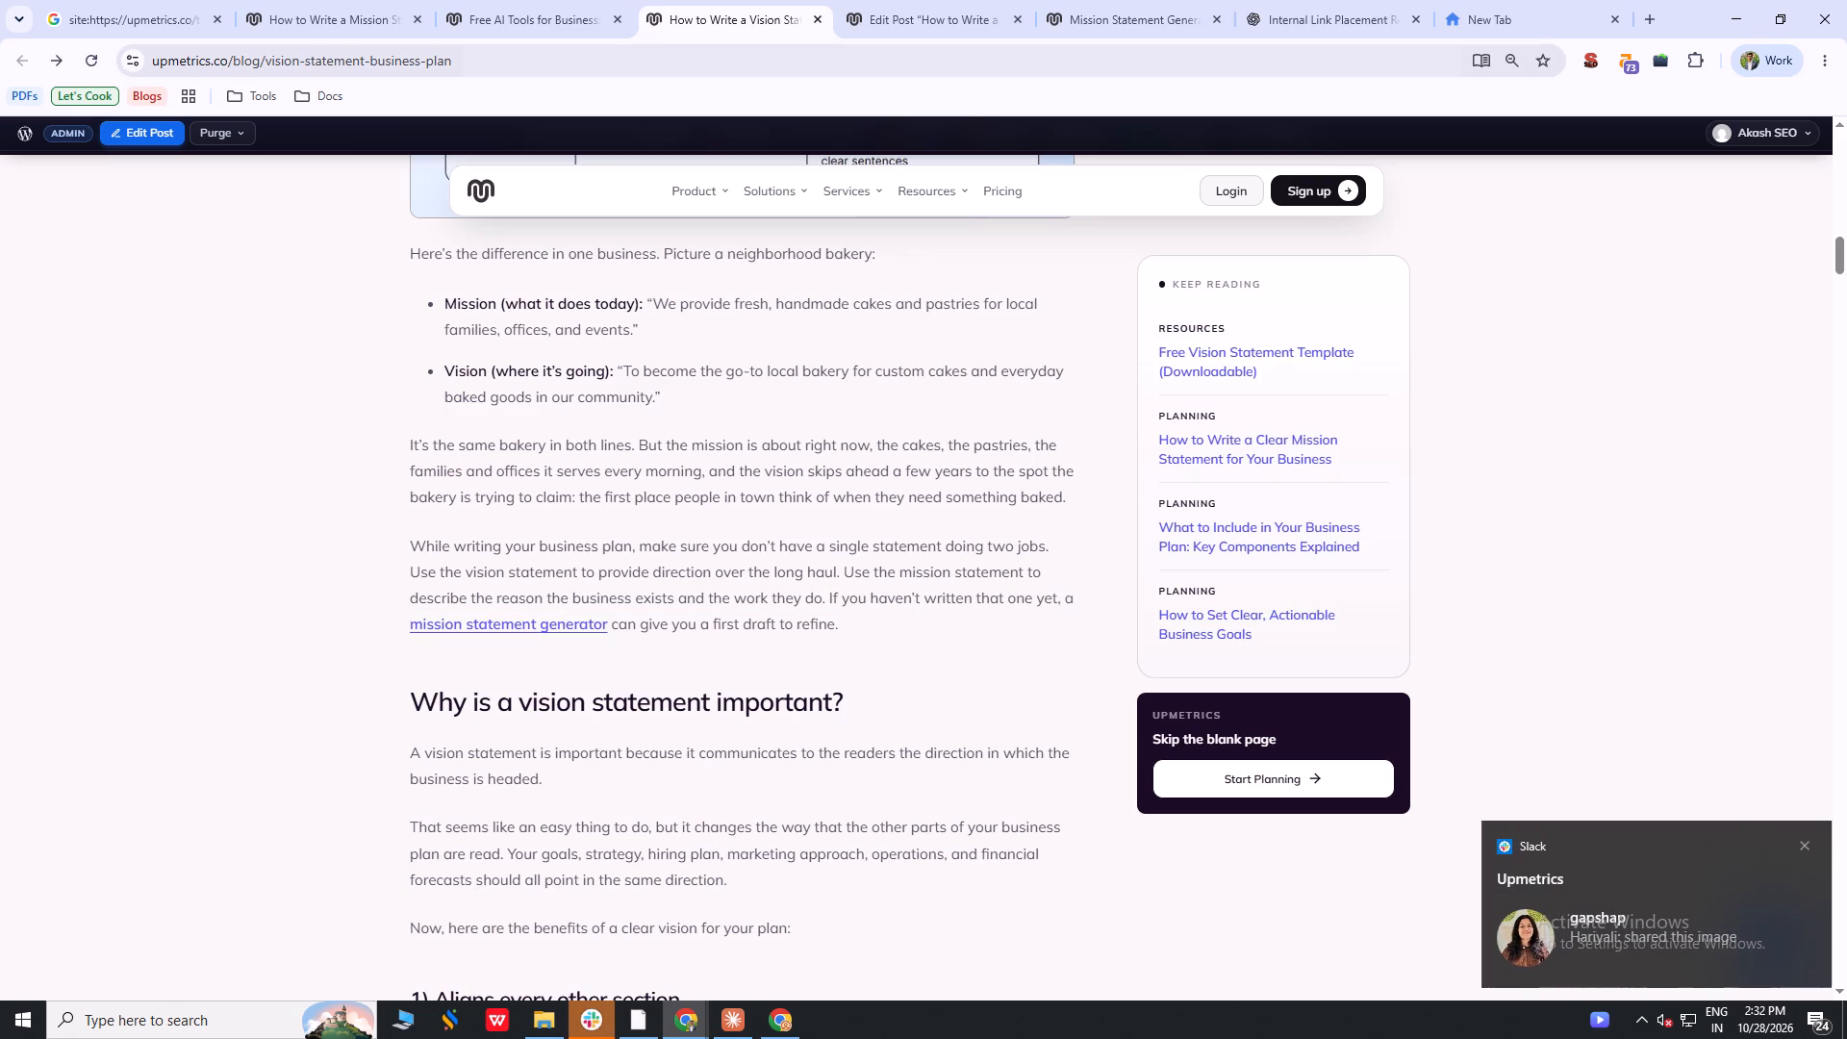
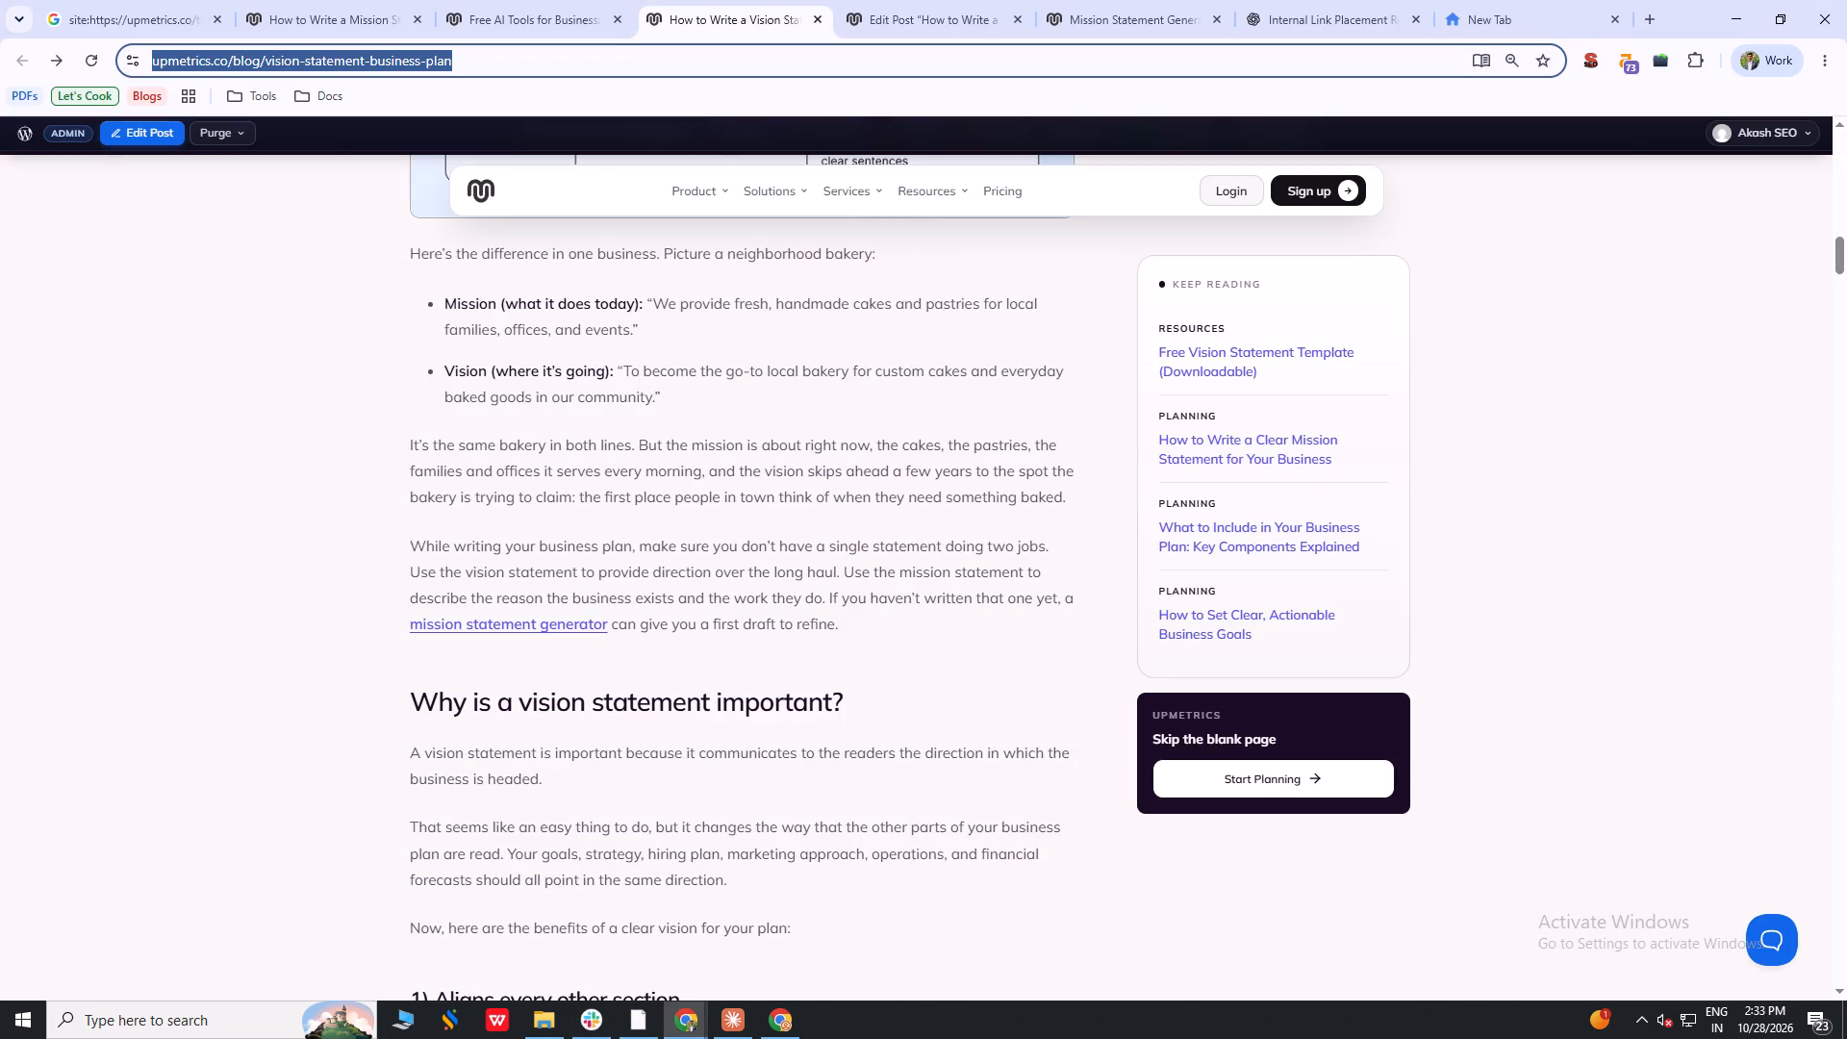
Copy the published vision statement post's web address, upmetrics.co/blog/vision-statement-business-plan.
{"action": "key", "text": "ctrl+c"}
{"action": "key", "text": "ctrl+c"}
{"action": "key", "text": "ctrl+c"}
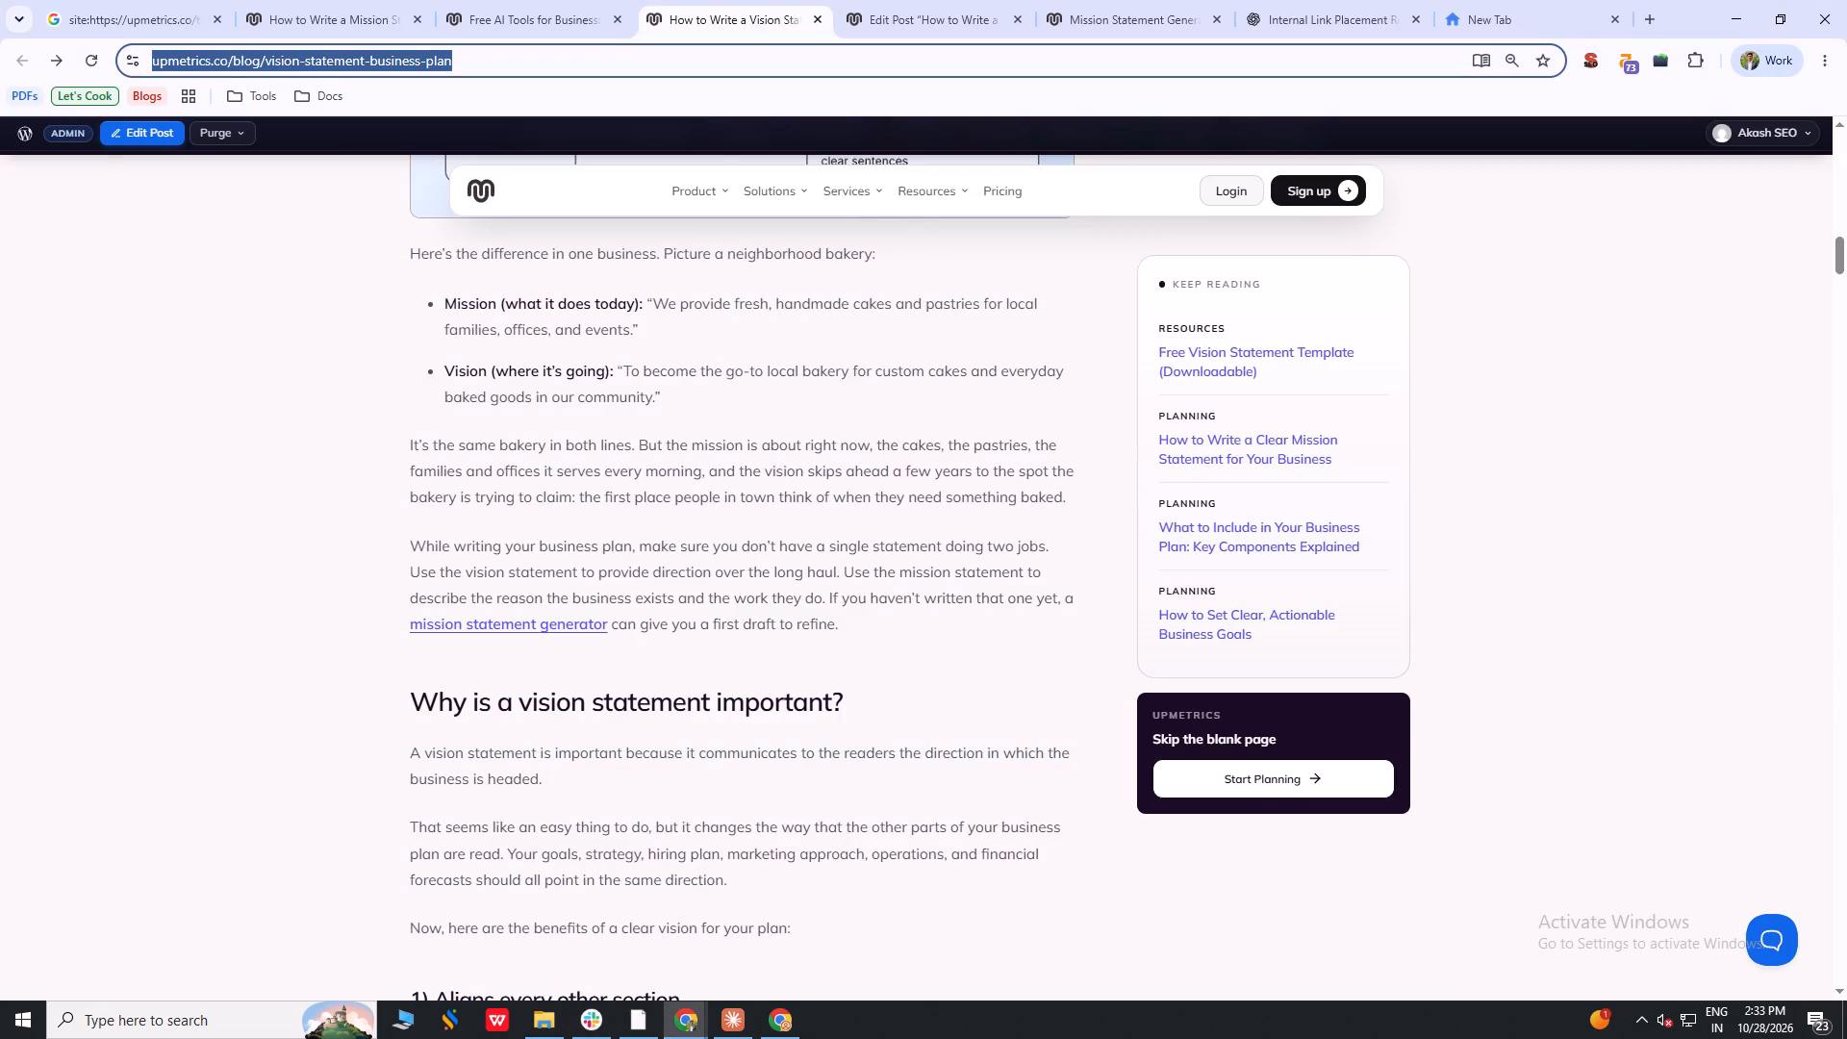
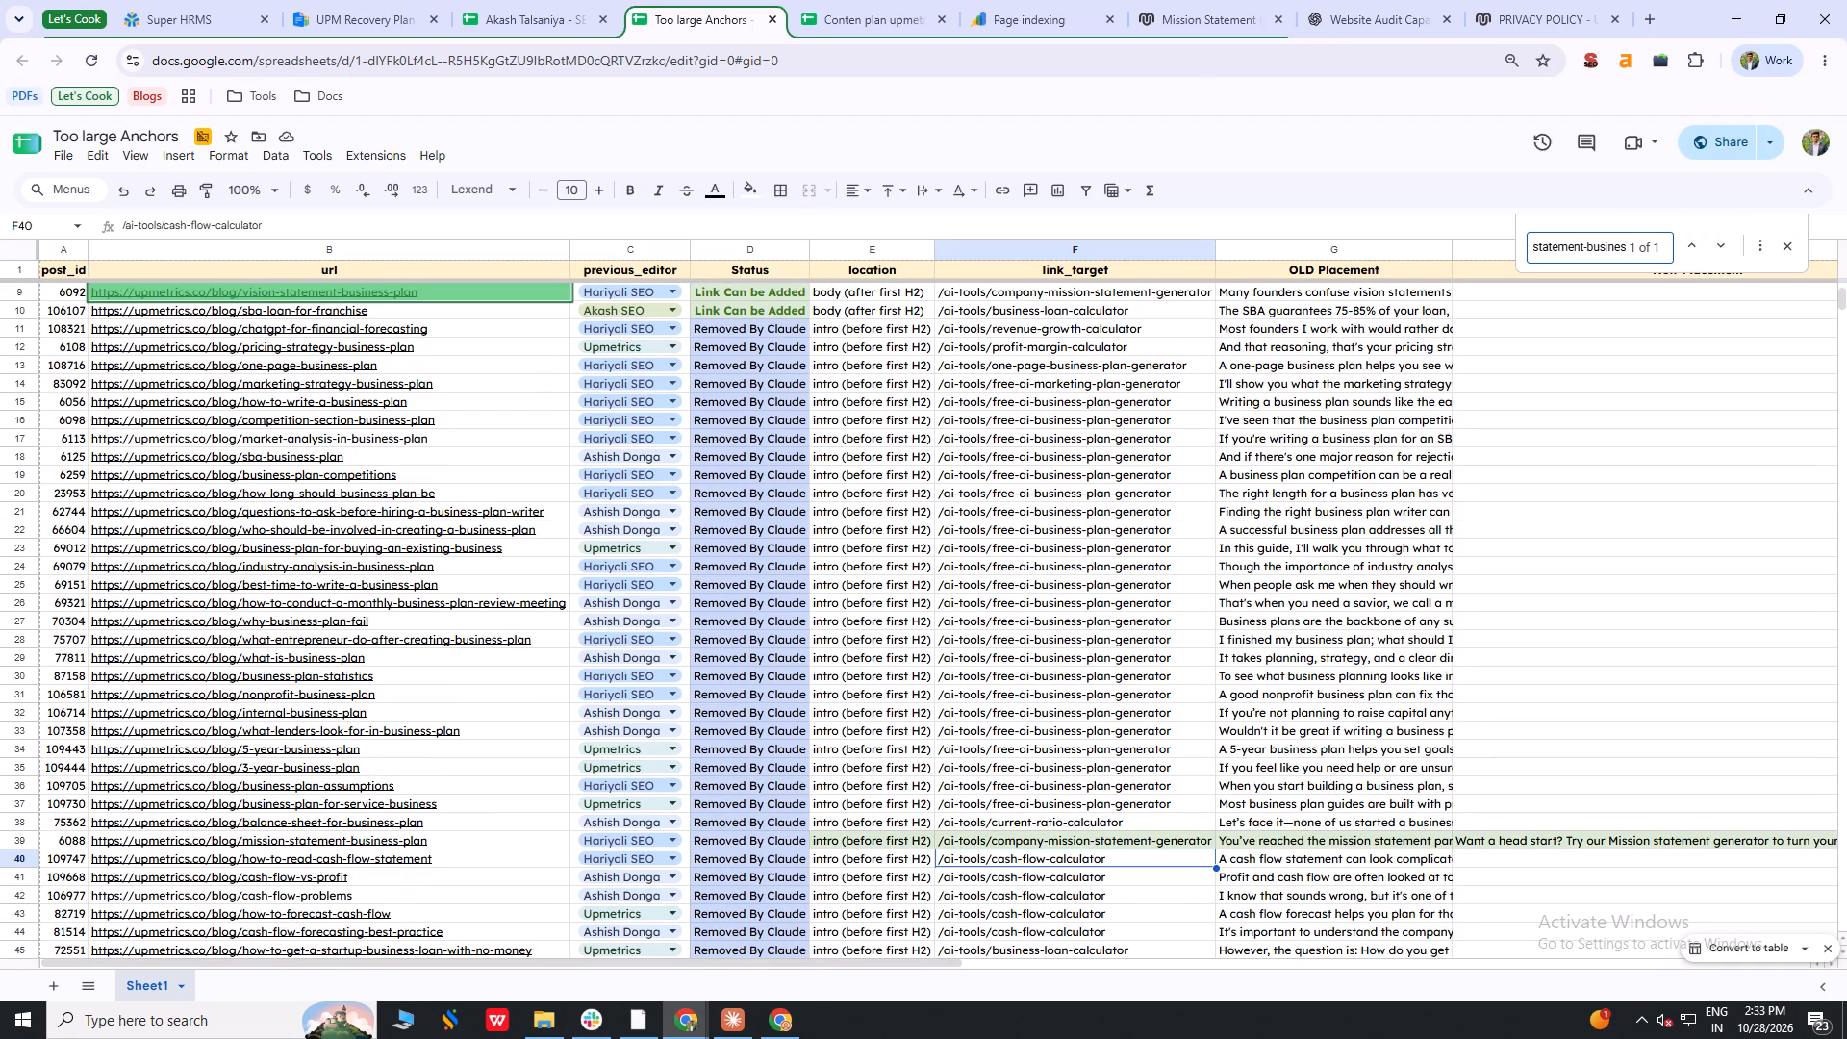
Copy the sentence "If you haven't written that one yet, a mission statement generator can give you a first draft to refine." from the vision statement post.
{"action": "scroll", "coordinate": [956, 674], "scroll_direction": "up", "scroll_amount": 2}
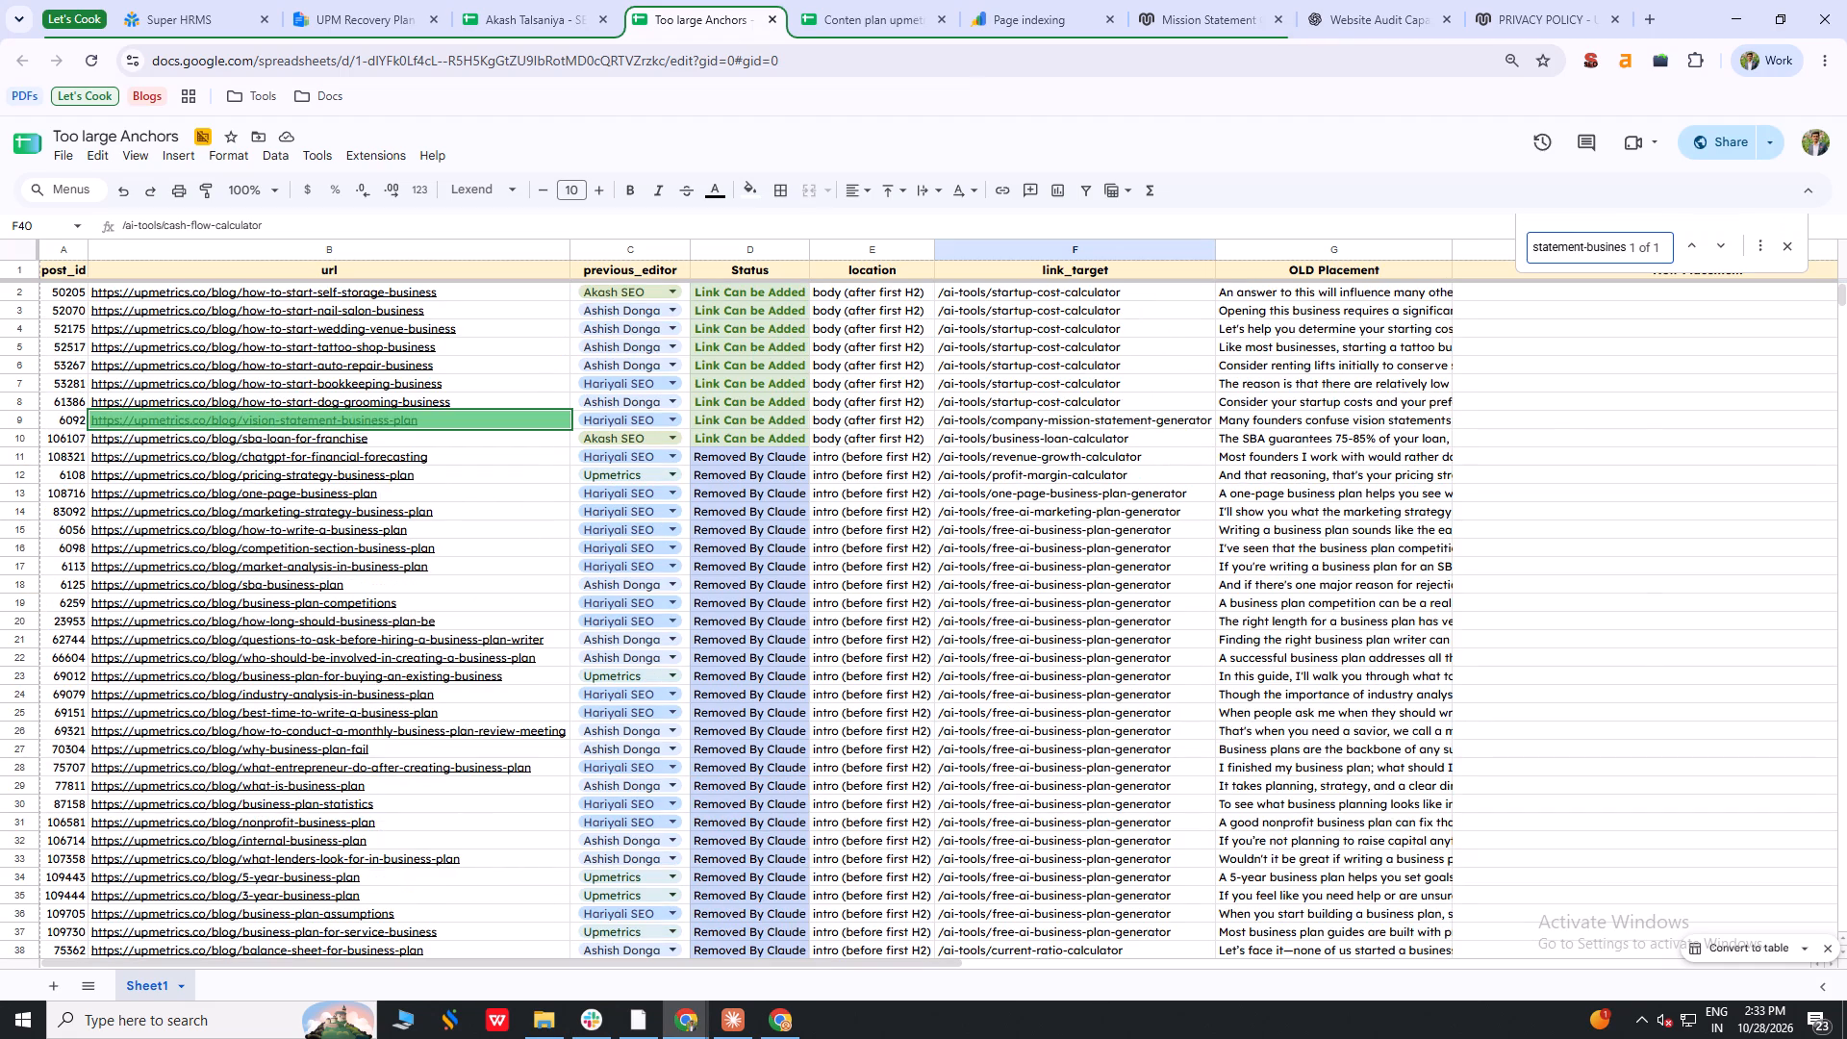
{"action": "key", "text": "alt+Tab"}
{"action": "key", "text": "alt+Tab"}
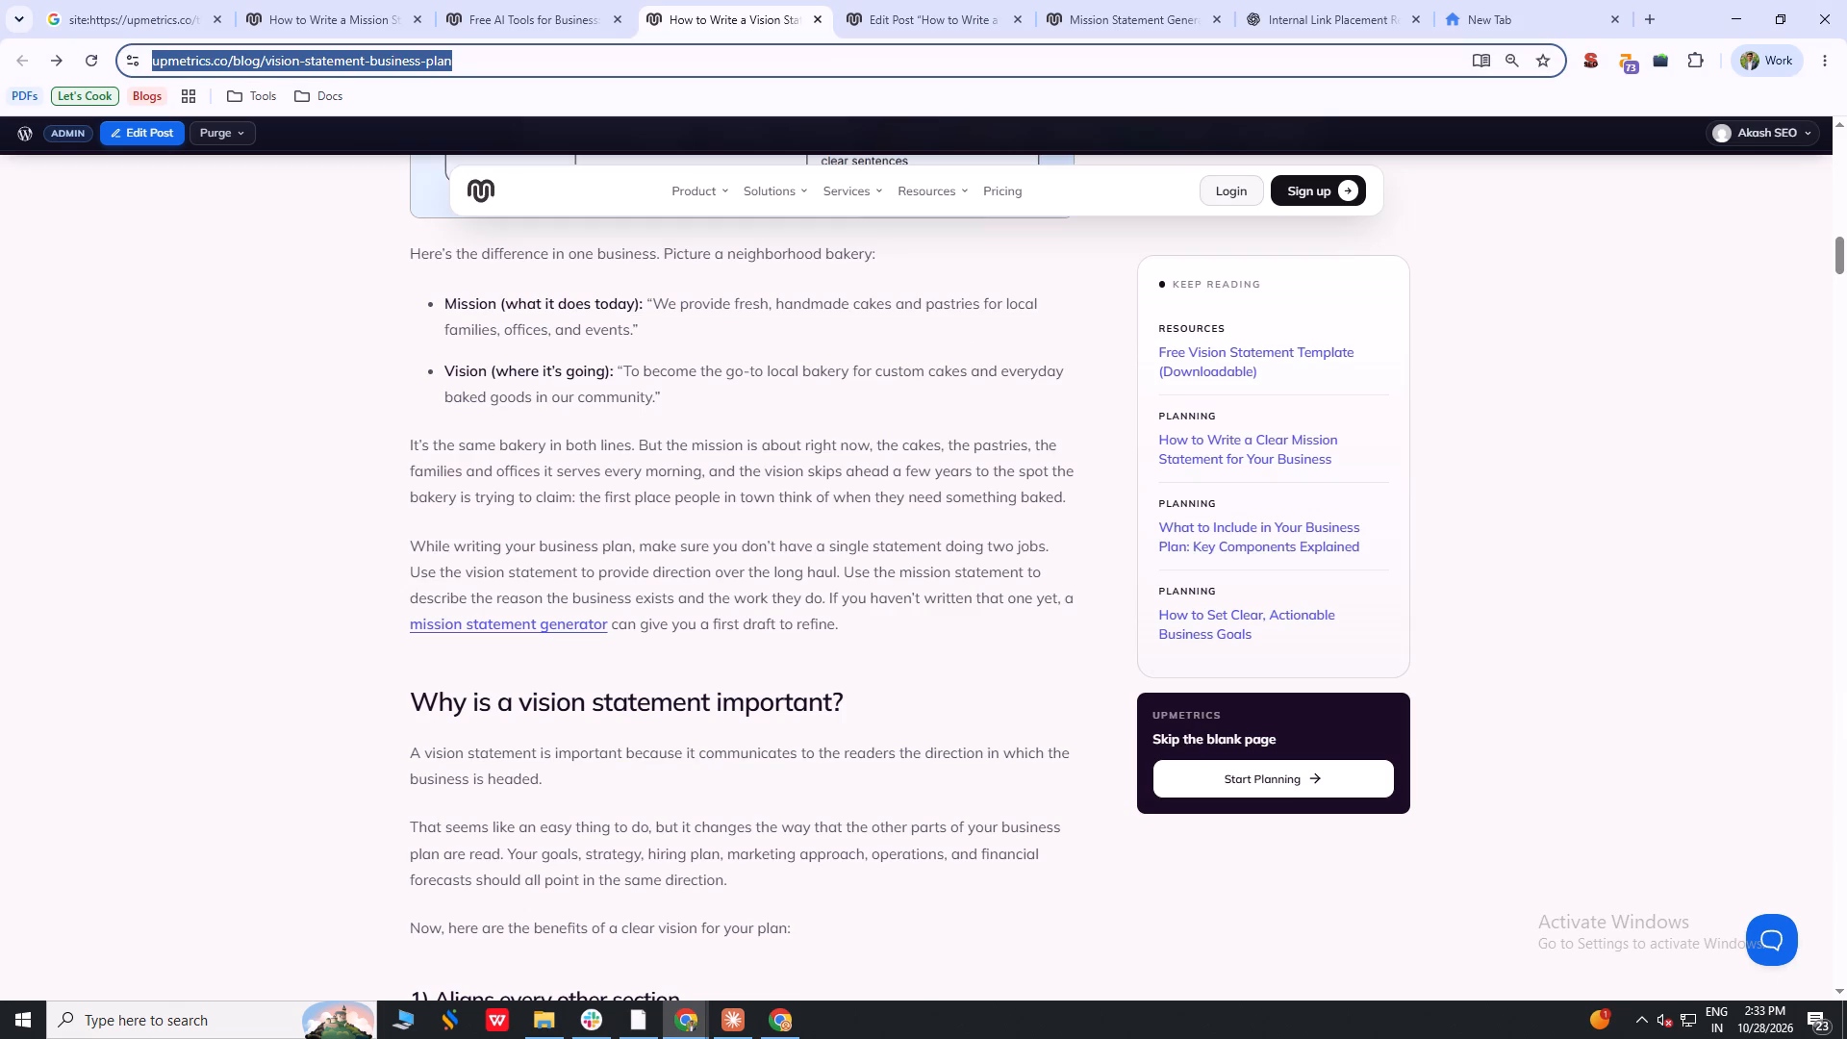
{"action": "left_click_drag", "start_coordinate": [869, 619], "coordinate": [823, 596]}
{"action": "left_click", "coordinate": [866, 627]}
{"action": "left_click_drag", "start_coordinate": [861, 626], "coordinate": [847, 616]}
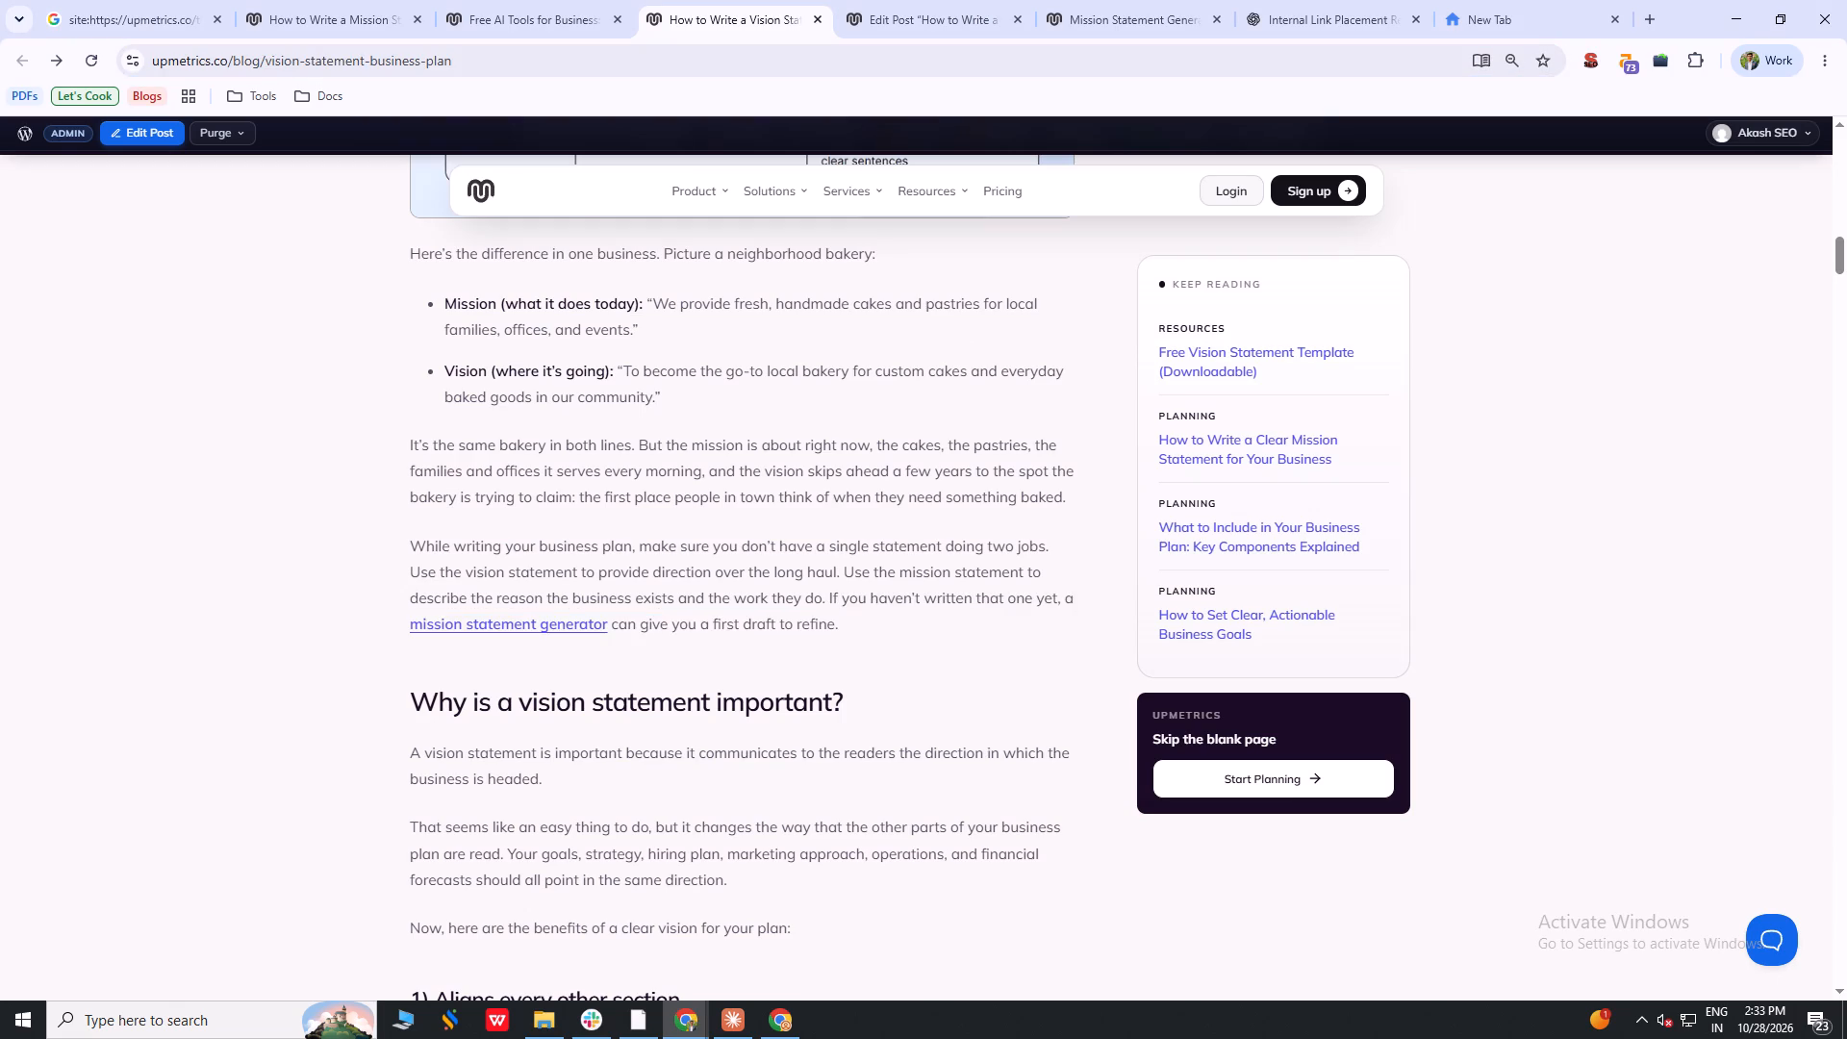
{"action": "left_click_drag", "start_coordinate": [847, 616], "coordinate": [829, 601]}
{"action": "key", "text": "ctrl+c"}
{"action": "key", "text": "ctrl+c"}
{"action": "key", "text": "ctrl+c"}
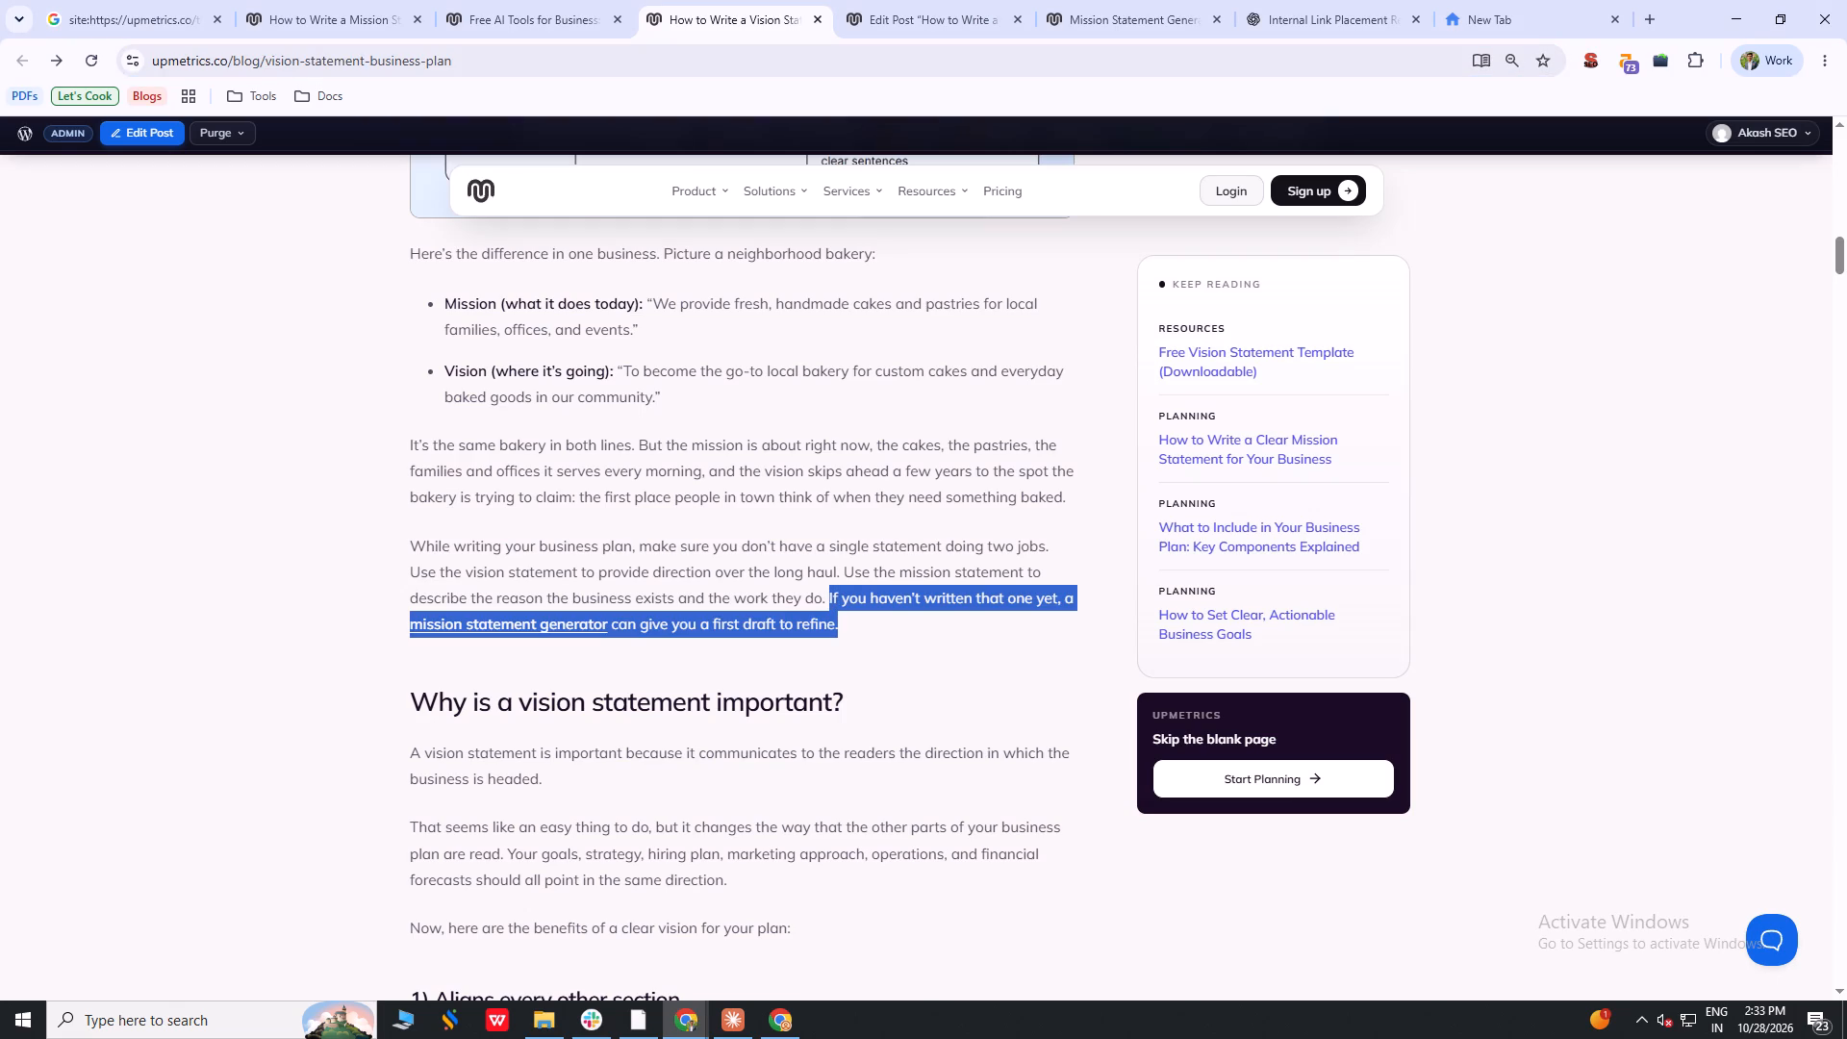
{"action": "key", "text": "ctrl+c"}
Paste the copied sentence as cell text into New Placement for the vision-statement-business-plan row of the Too large Anchors sheet.
{"action": "key", "text": "alt+Tab"}
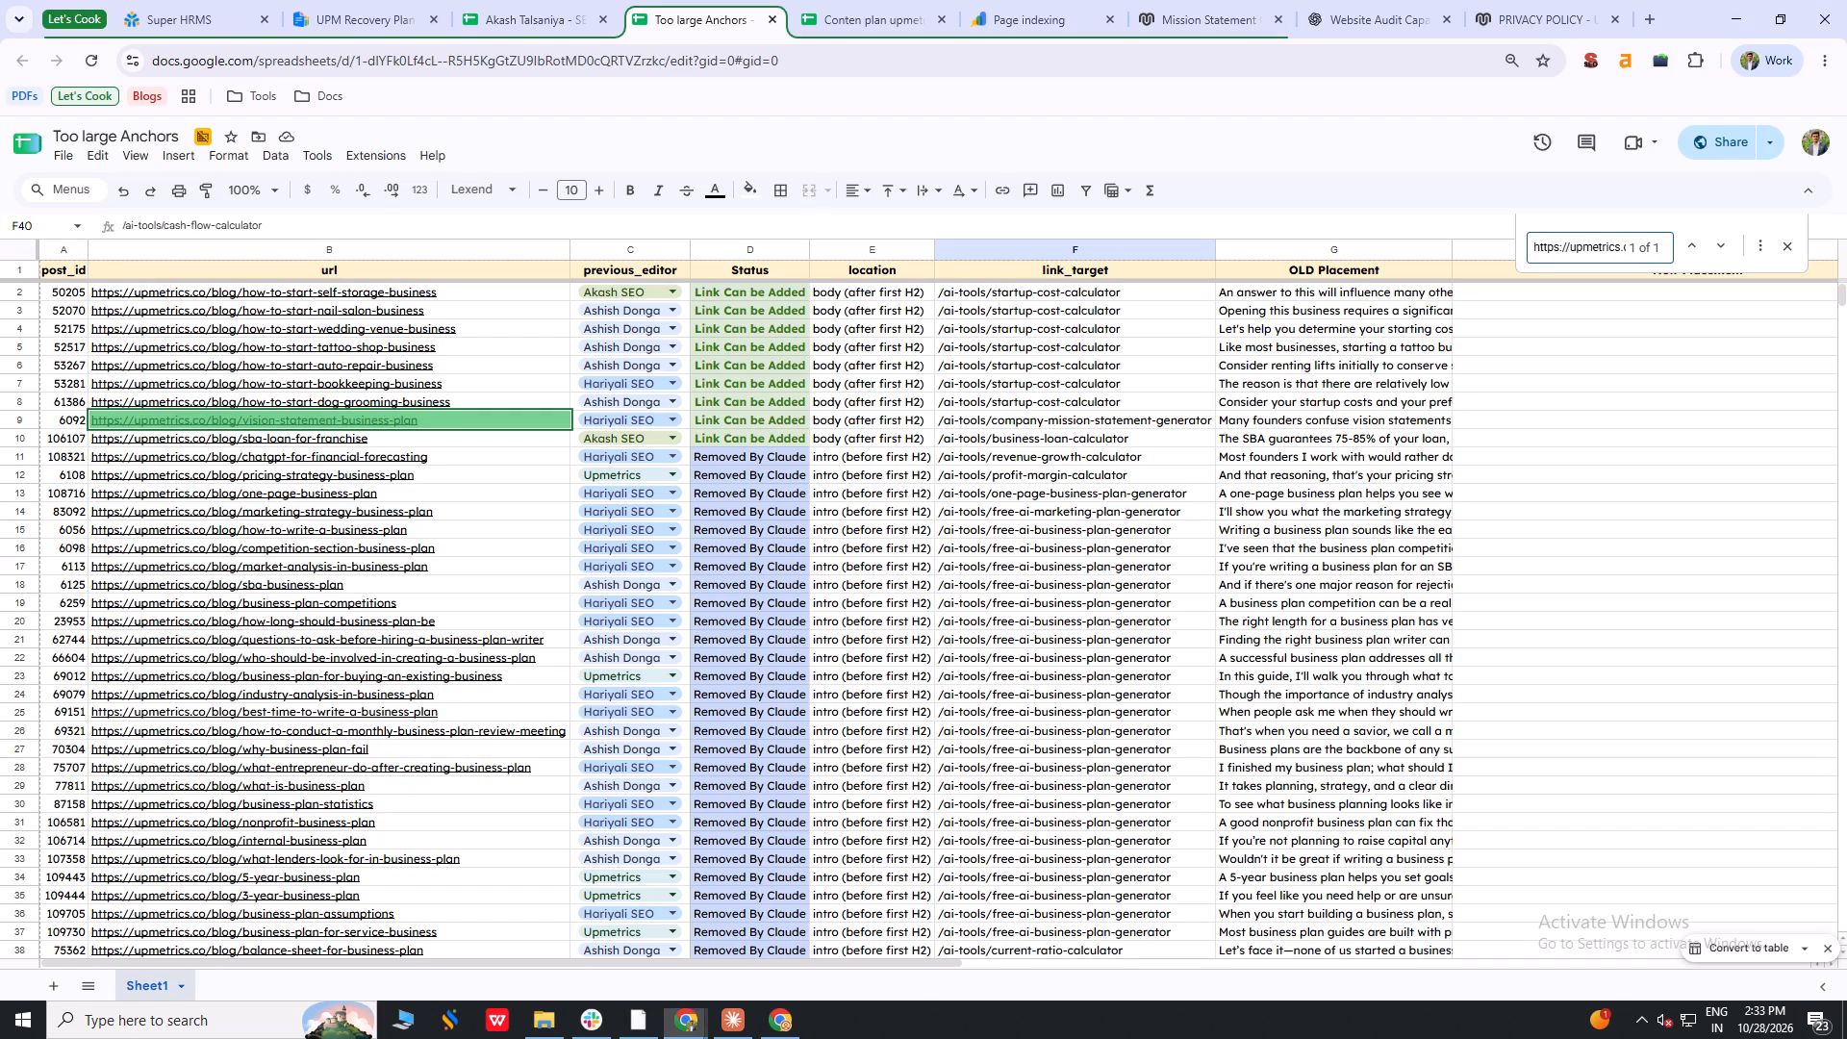
{"action": "left_click", "coordinate": [1473, 416]}
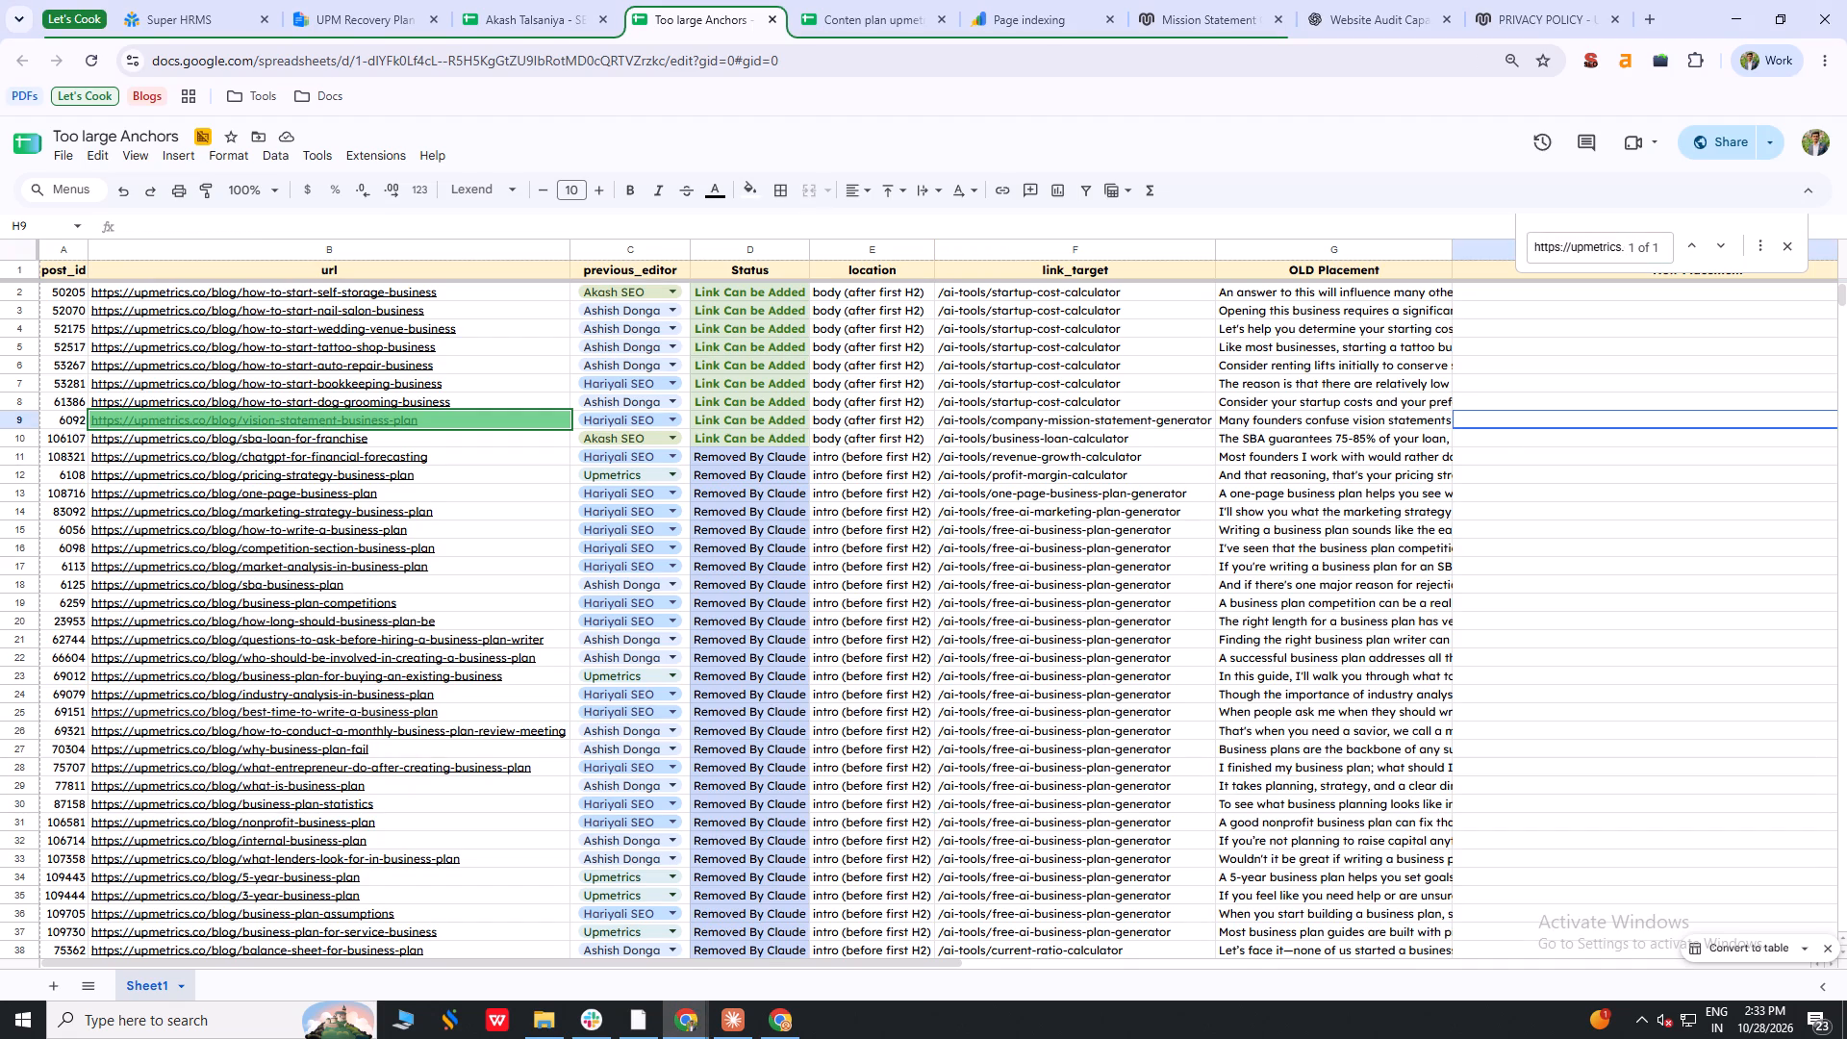
{"action": "key", "text": "ctrl+v"}
{"action": "key", "text": "ctrl+z"}
{"action": "double_click", "coordinate": [1475, 418]}
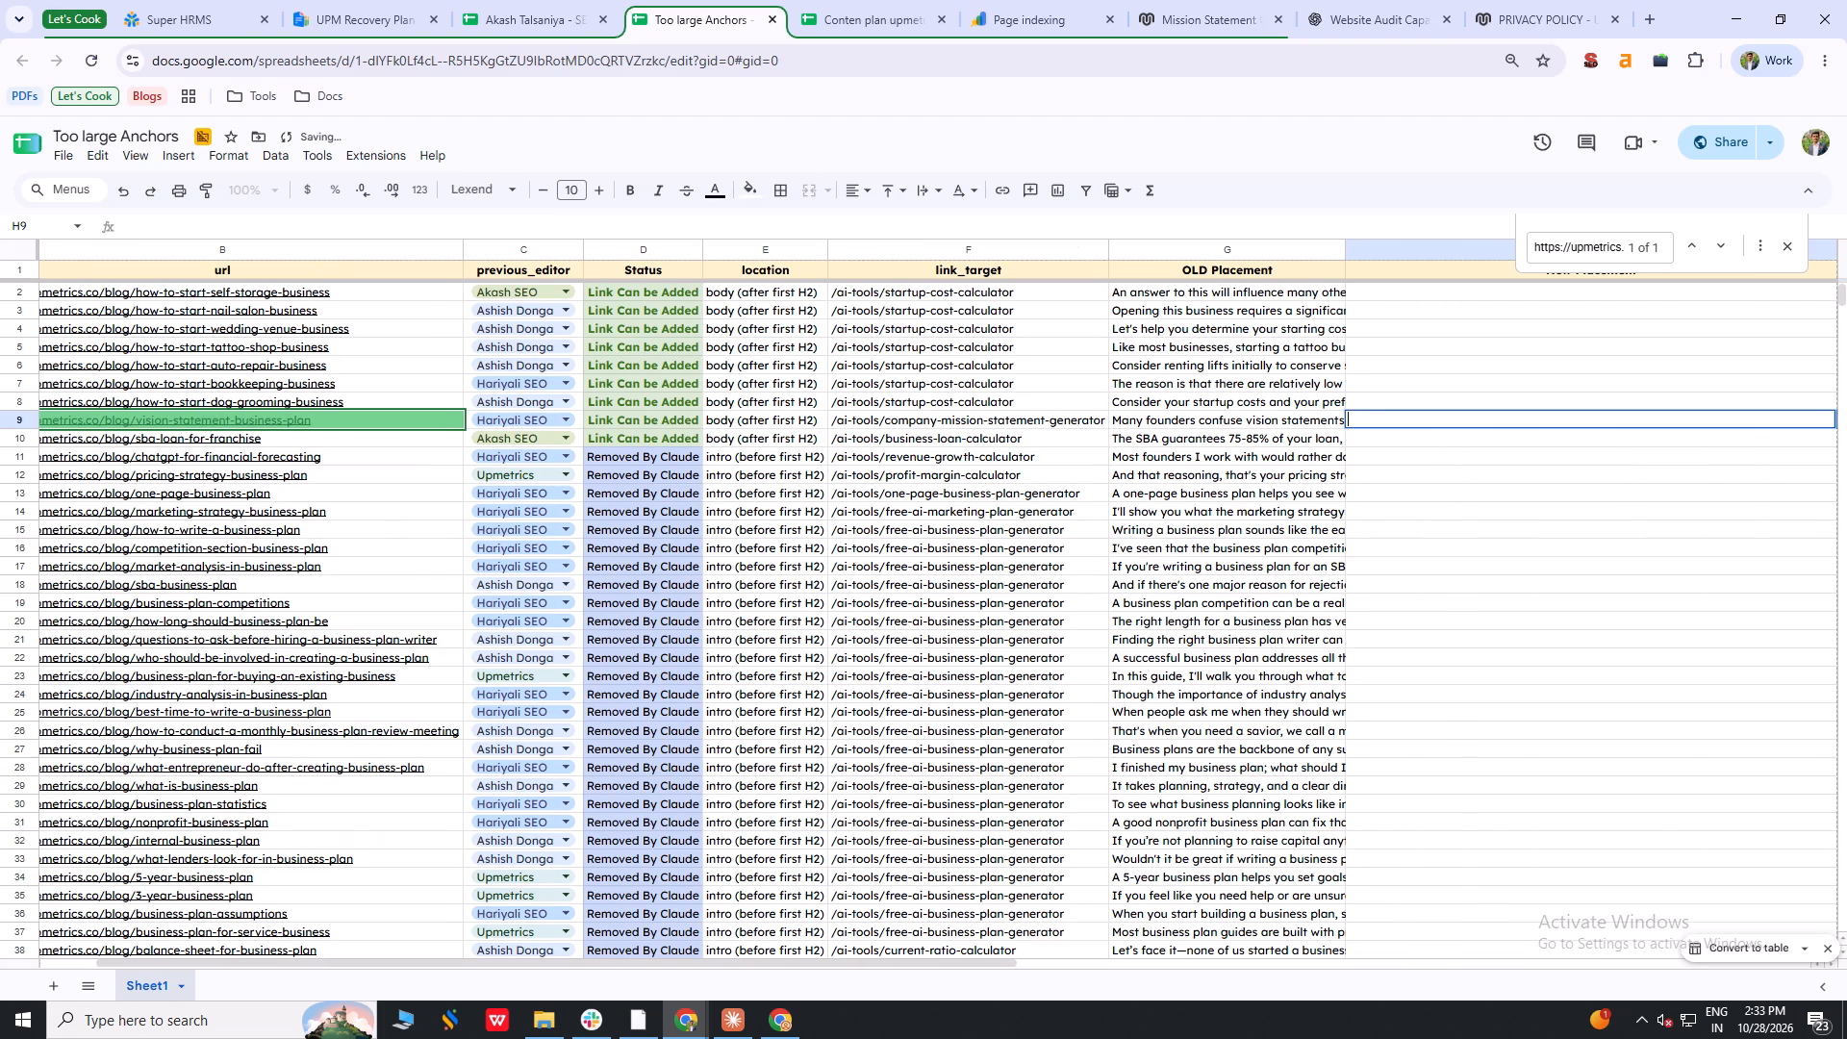
{"action": "key", "text": "ctrl+v"}
{"action": "left_click", "coordinate": [1443, 475]}
{"action": "left_click", "coordinate": [1432, 572]}
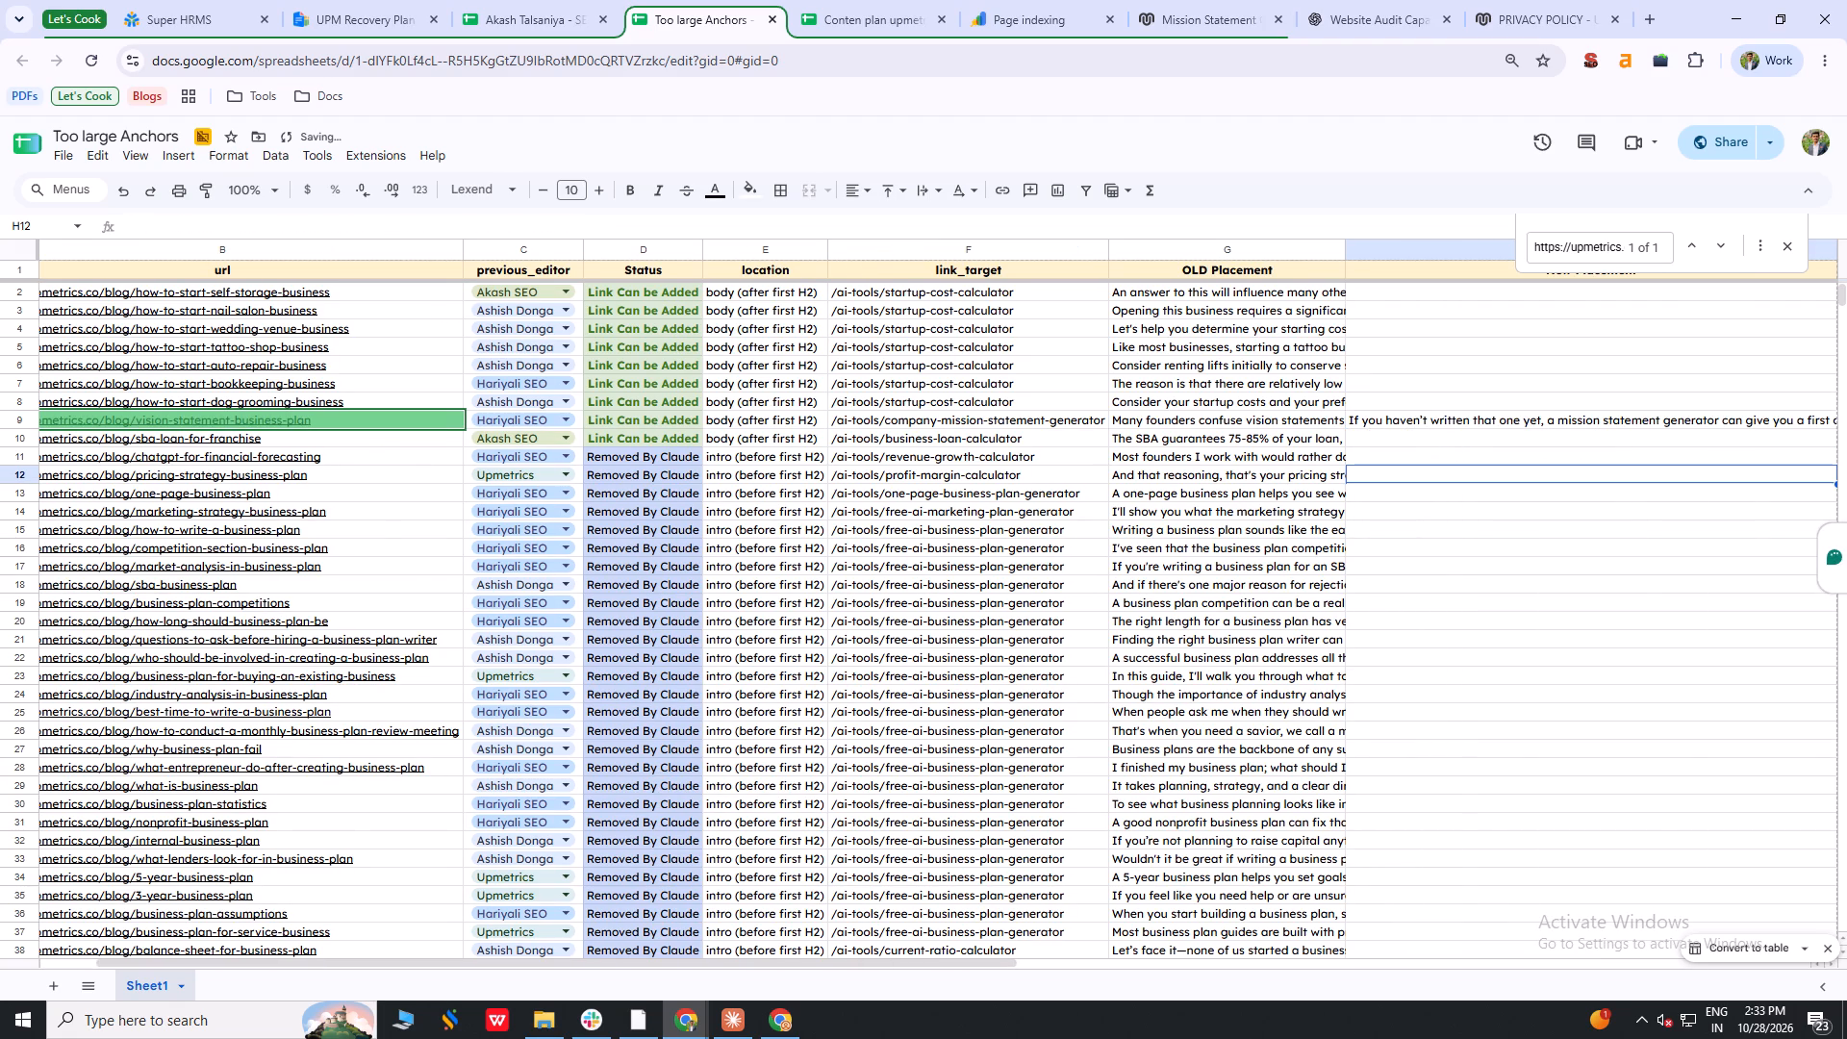
Set the text wrapping of the whole New Placement column to clip.
{"action": "scroll", "coordinate": [1448, 523], "scroll_direction": "down", "scroll_amount": 2, "text": "shift"}
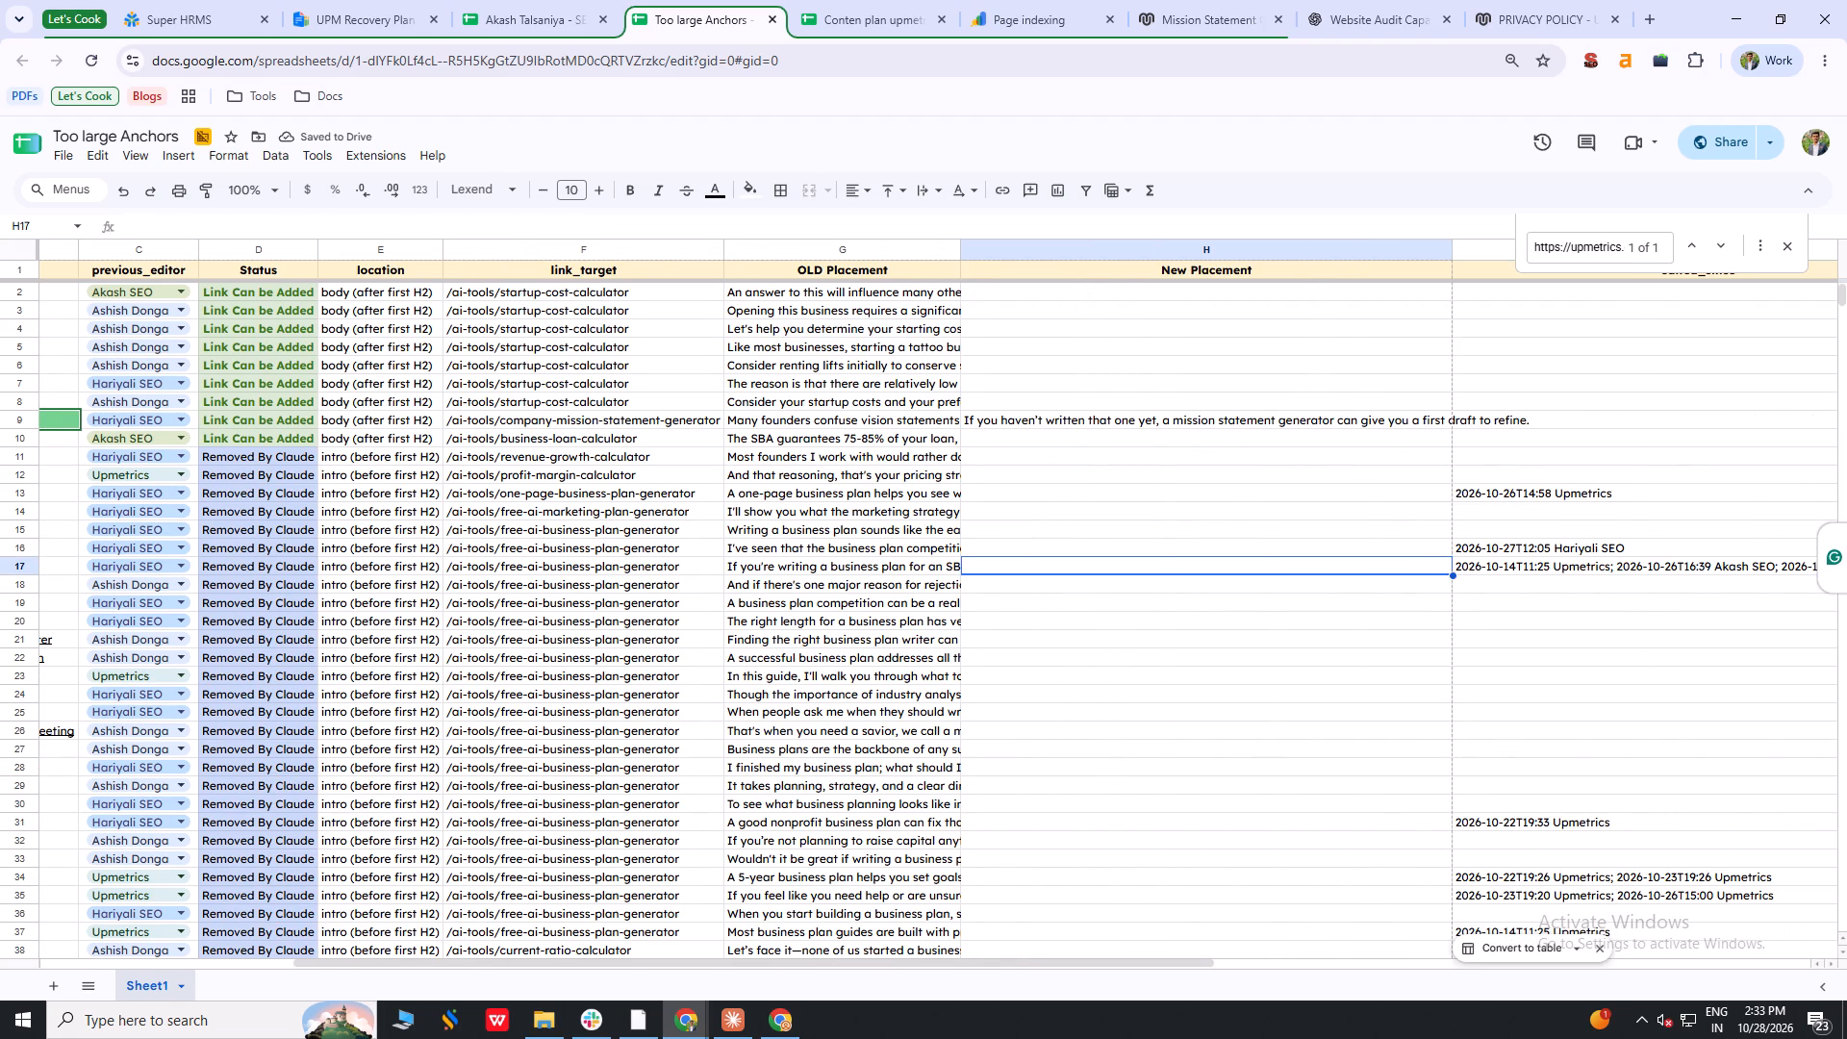
{"action": "left_click", "coordinate": [1178, 241]}
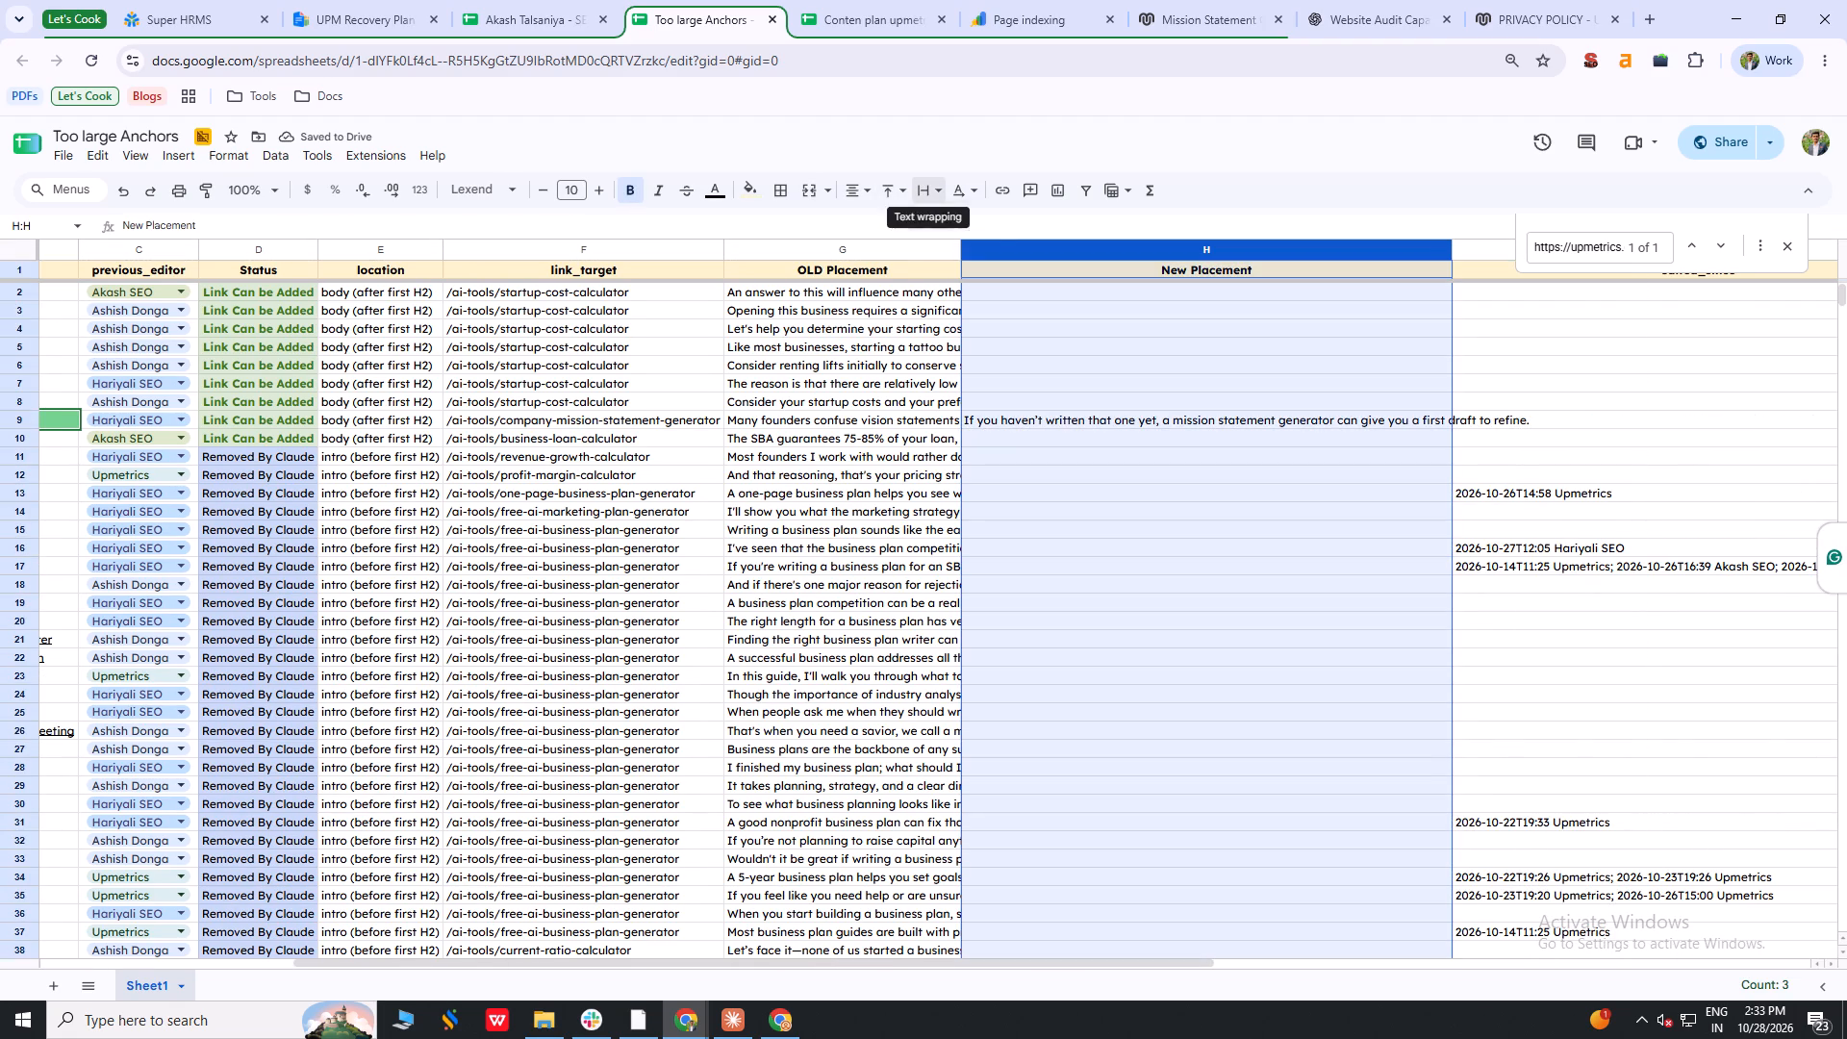
{"action": "left_click", "coordinate": [927, 190]}
{"action": "left_click", "coordinate": [983, 222]}
{"action": "left_click", "coordinate": [1227, 694]}
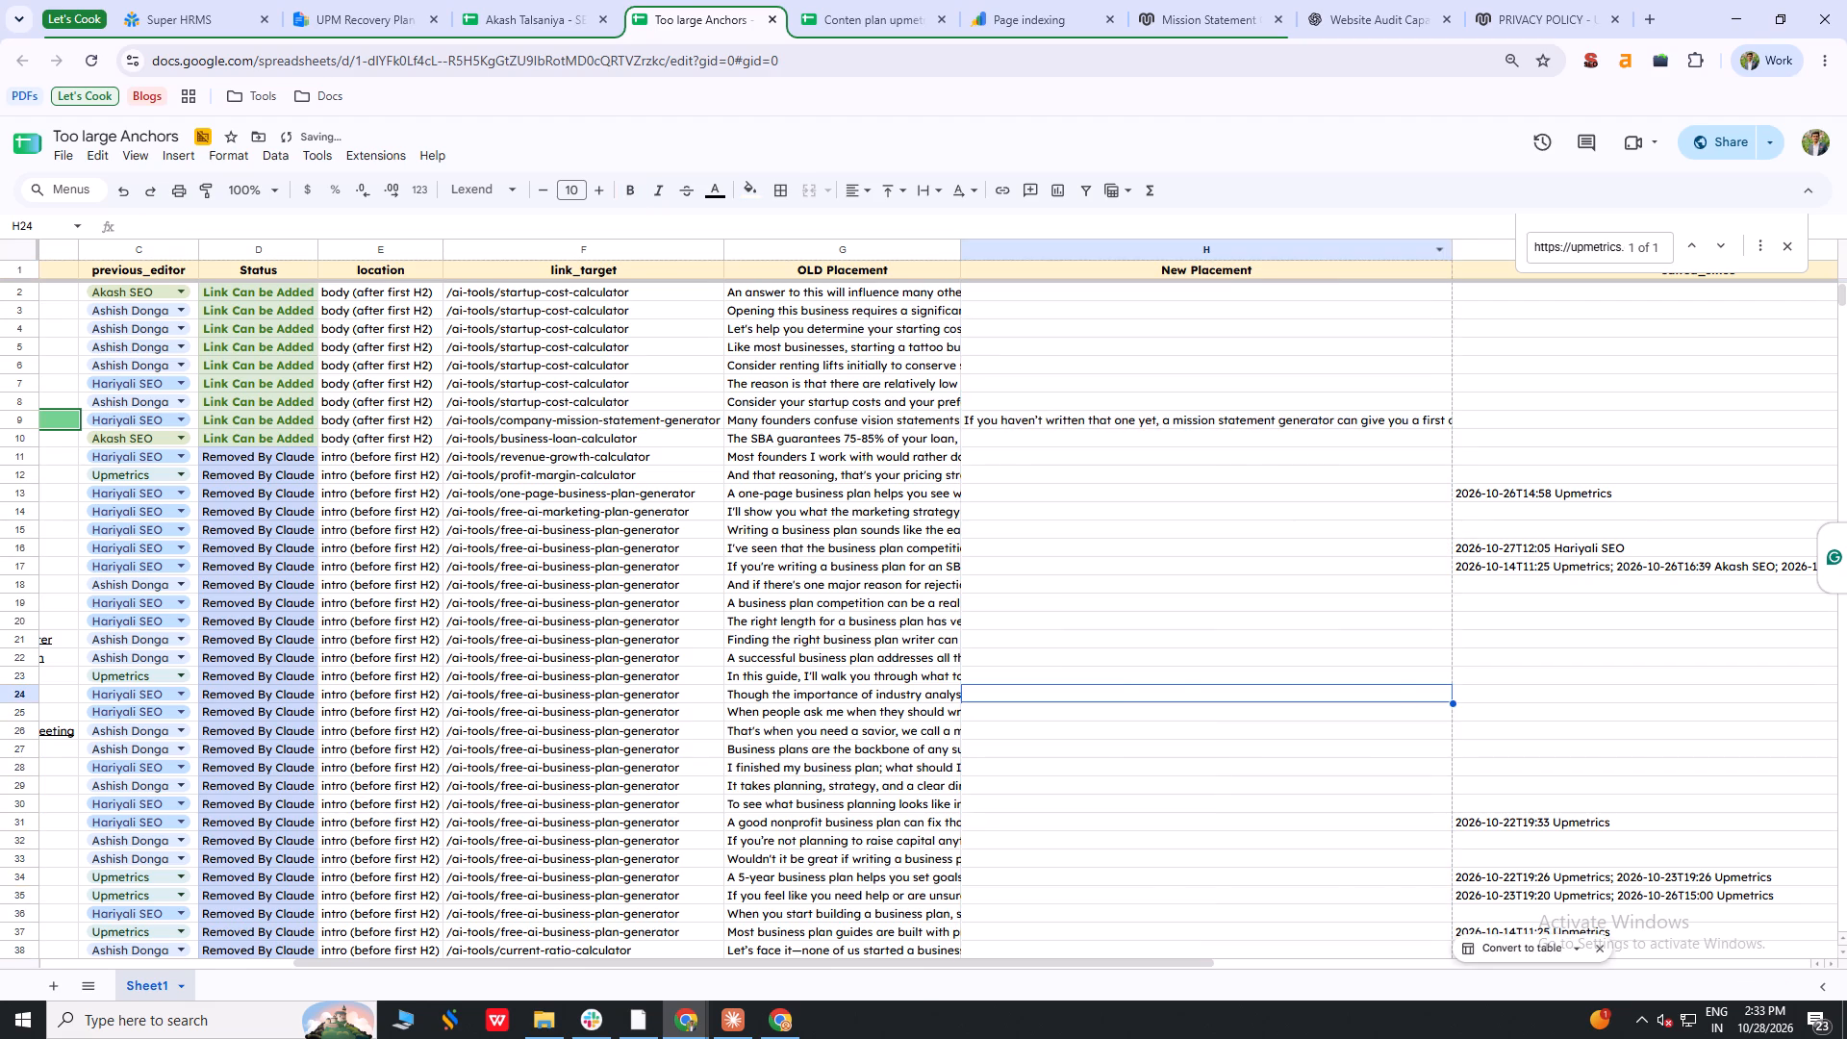
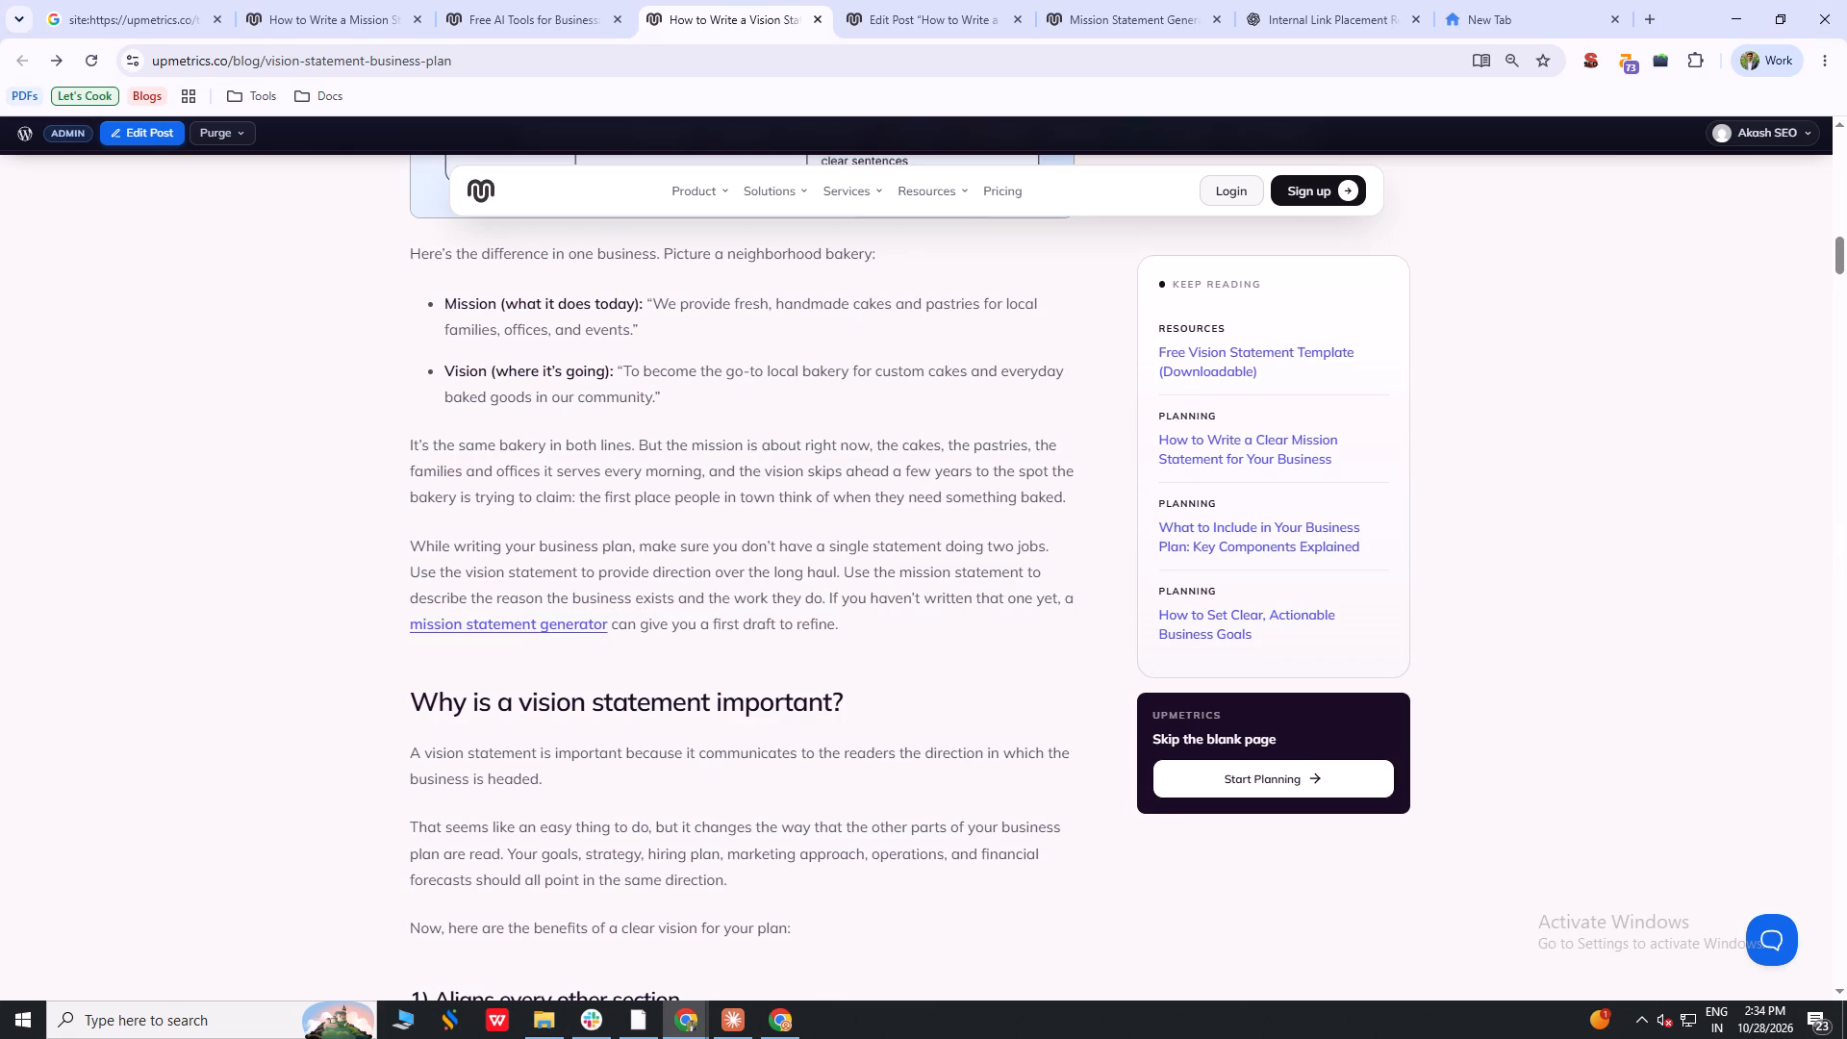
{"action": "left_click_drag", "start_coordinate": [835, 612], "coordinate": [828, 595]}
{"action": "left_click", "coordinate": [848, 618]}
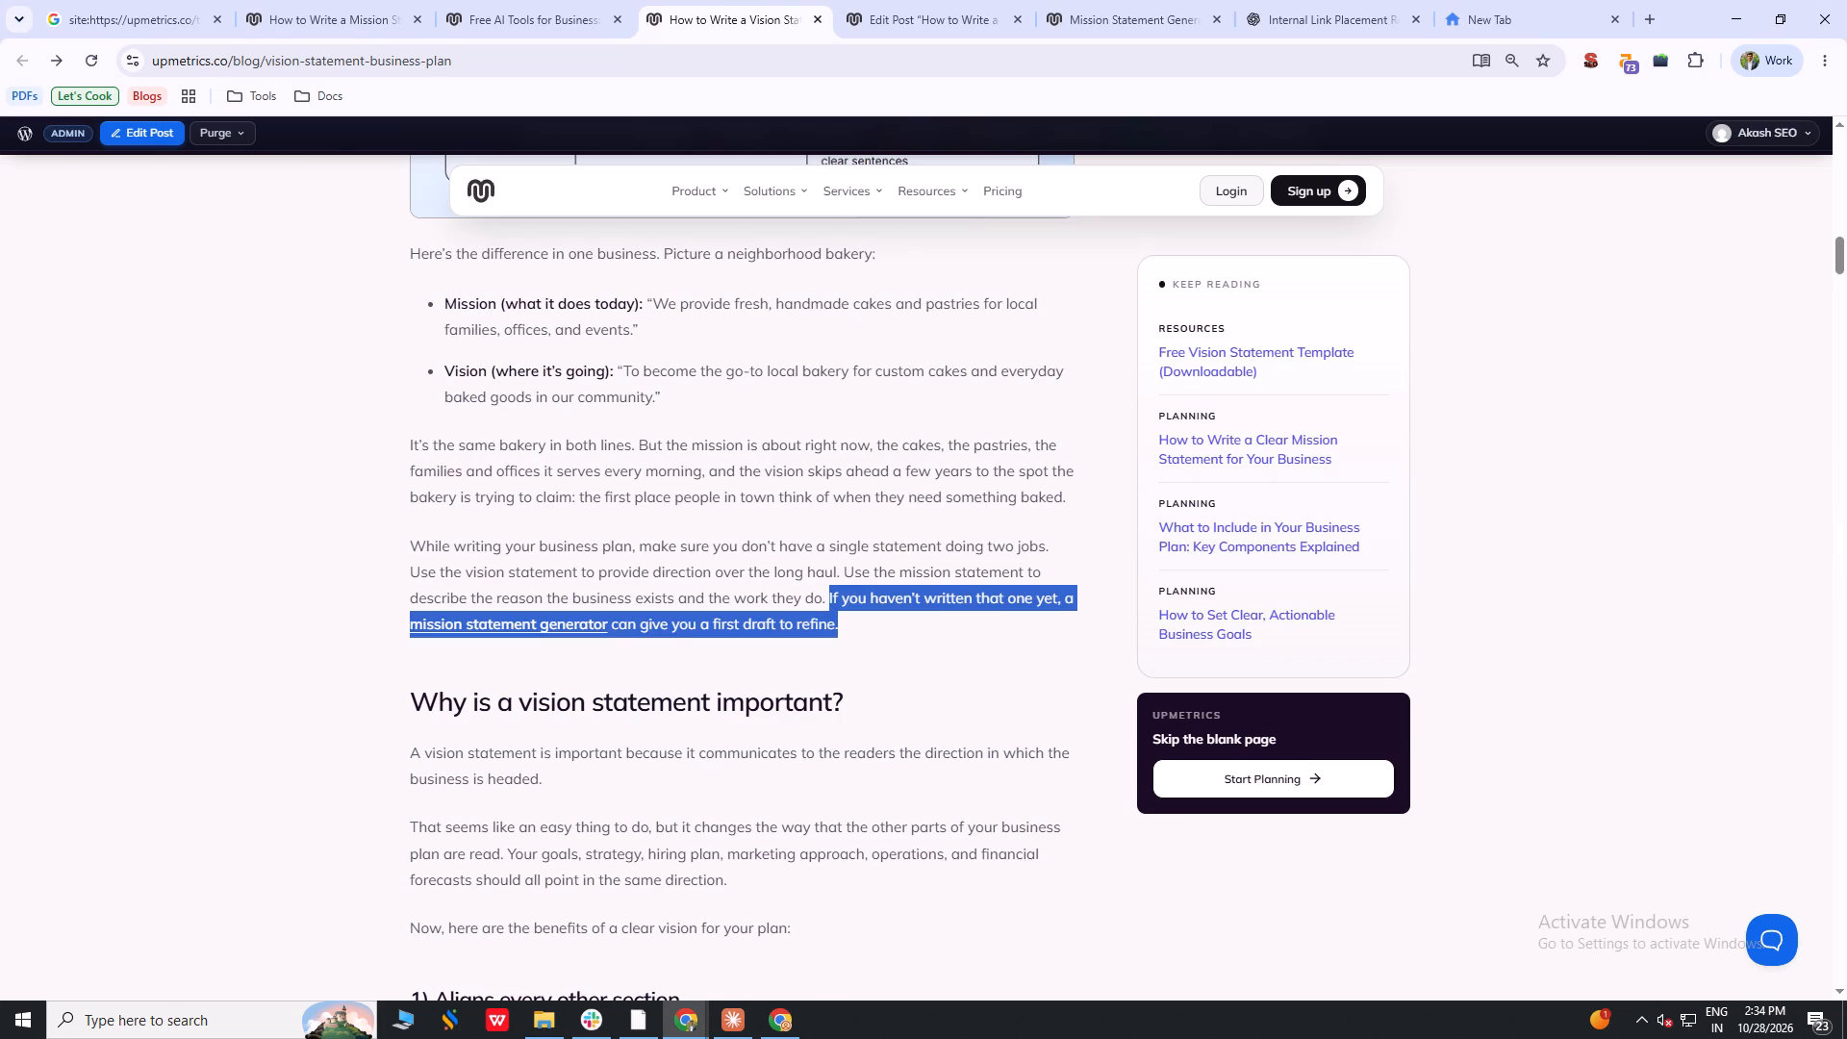
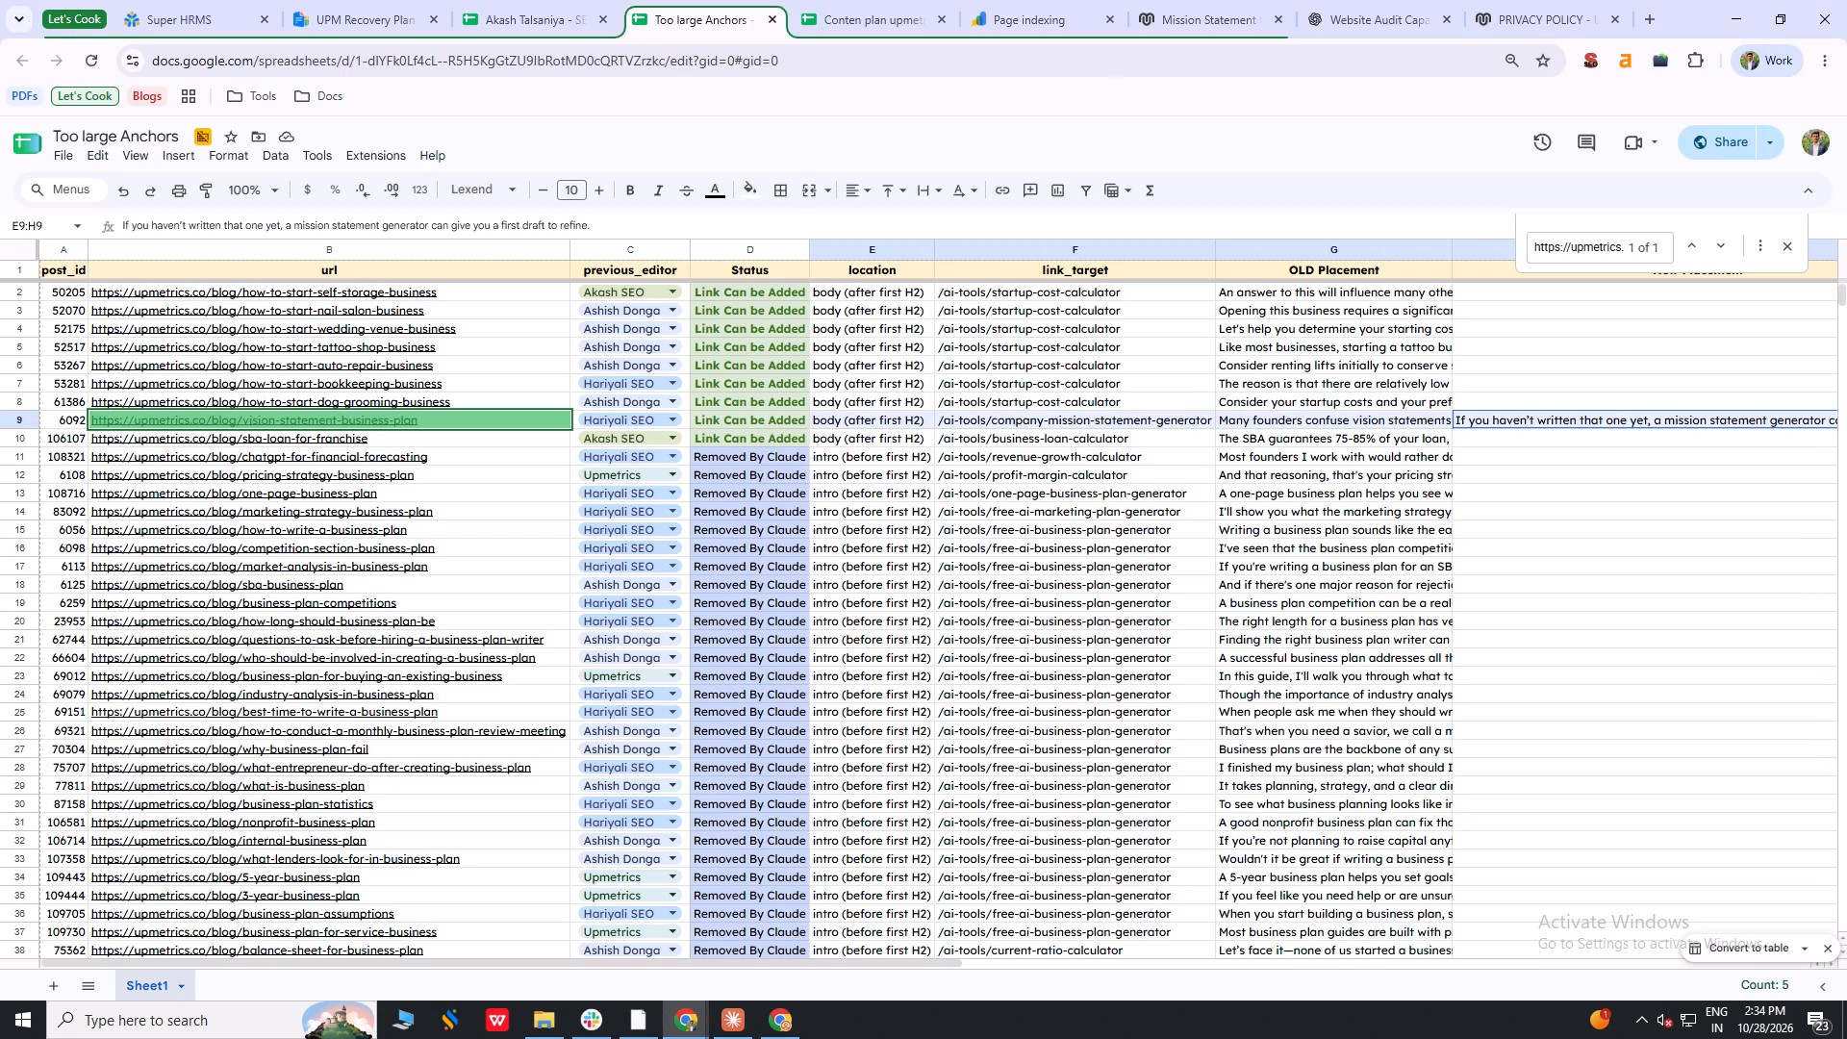
Fill the location through New Placement cells of the vision-statement-business-plan row with light green.
{"action": "left_click_drag", "start_coordinate": [874, 421], "coordinate": [871, 424]}
{"action": "left_click", "coordinate": [747, 197]}
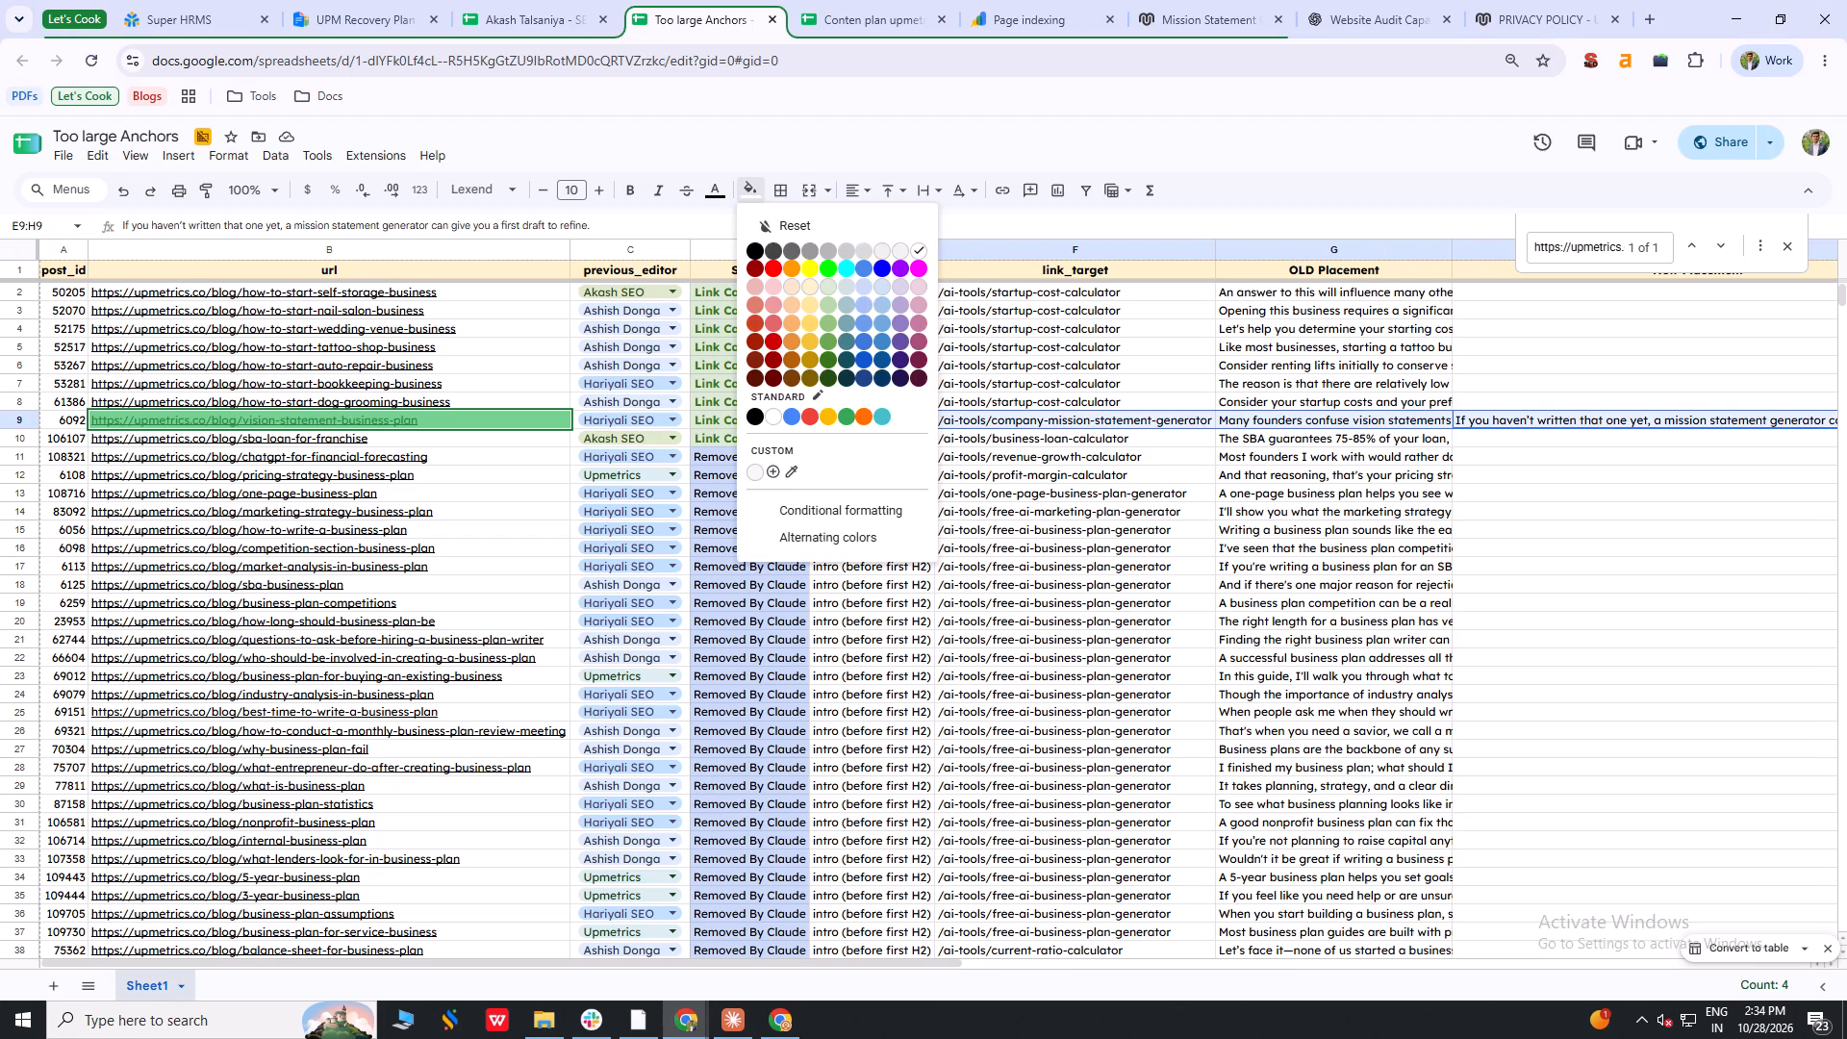
{"action": "left_click", "coordinate": [825, 287]}
{"action": "left_click", "coordinate": [1108, 609]}
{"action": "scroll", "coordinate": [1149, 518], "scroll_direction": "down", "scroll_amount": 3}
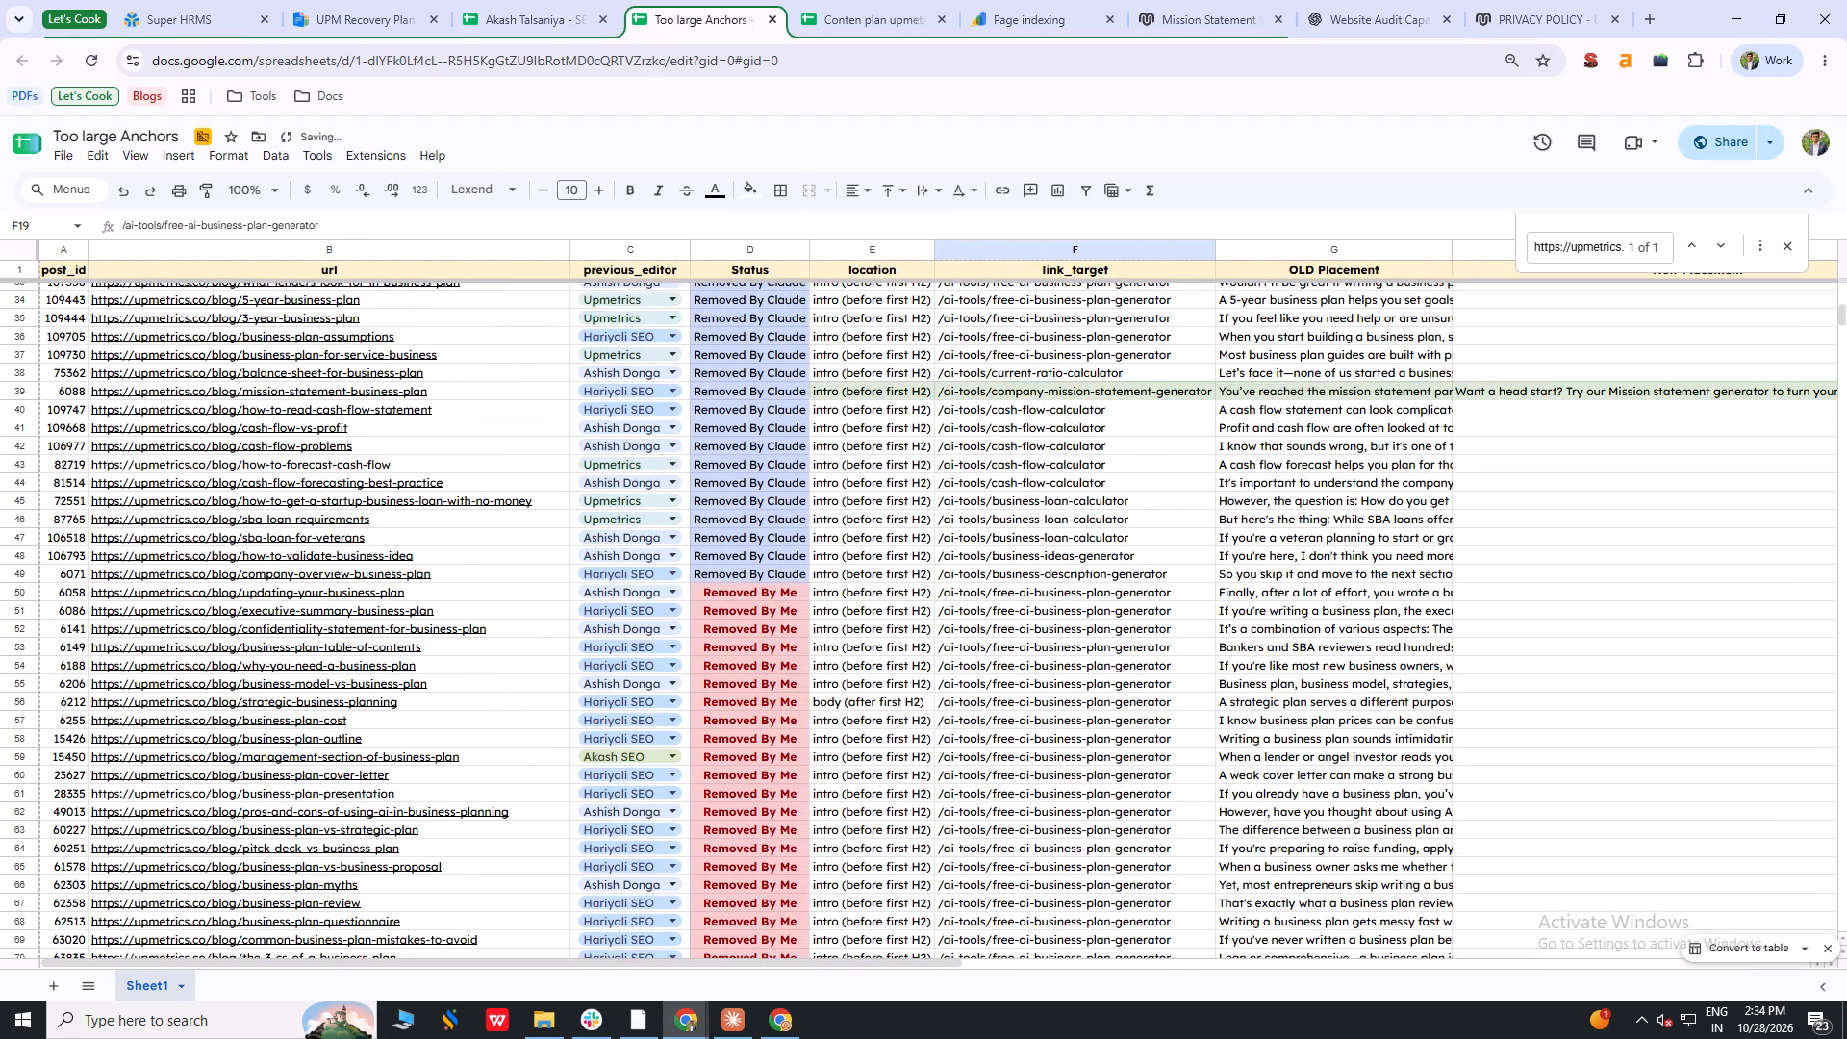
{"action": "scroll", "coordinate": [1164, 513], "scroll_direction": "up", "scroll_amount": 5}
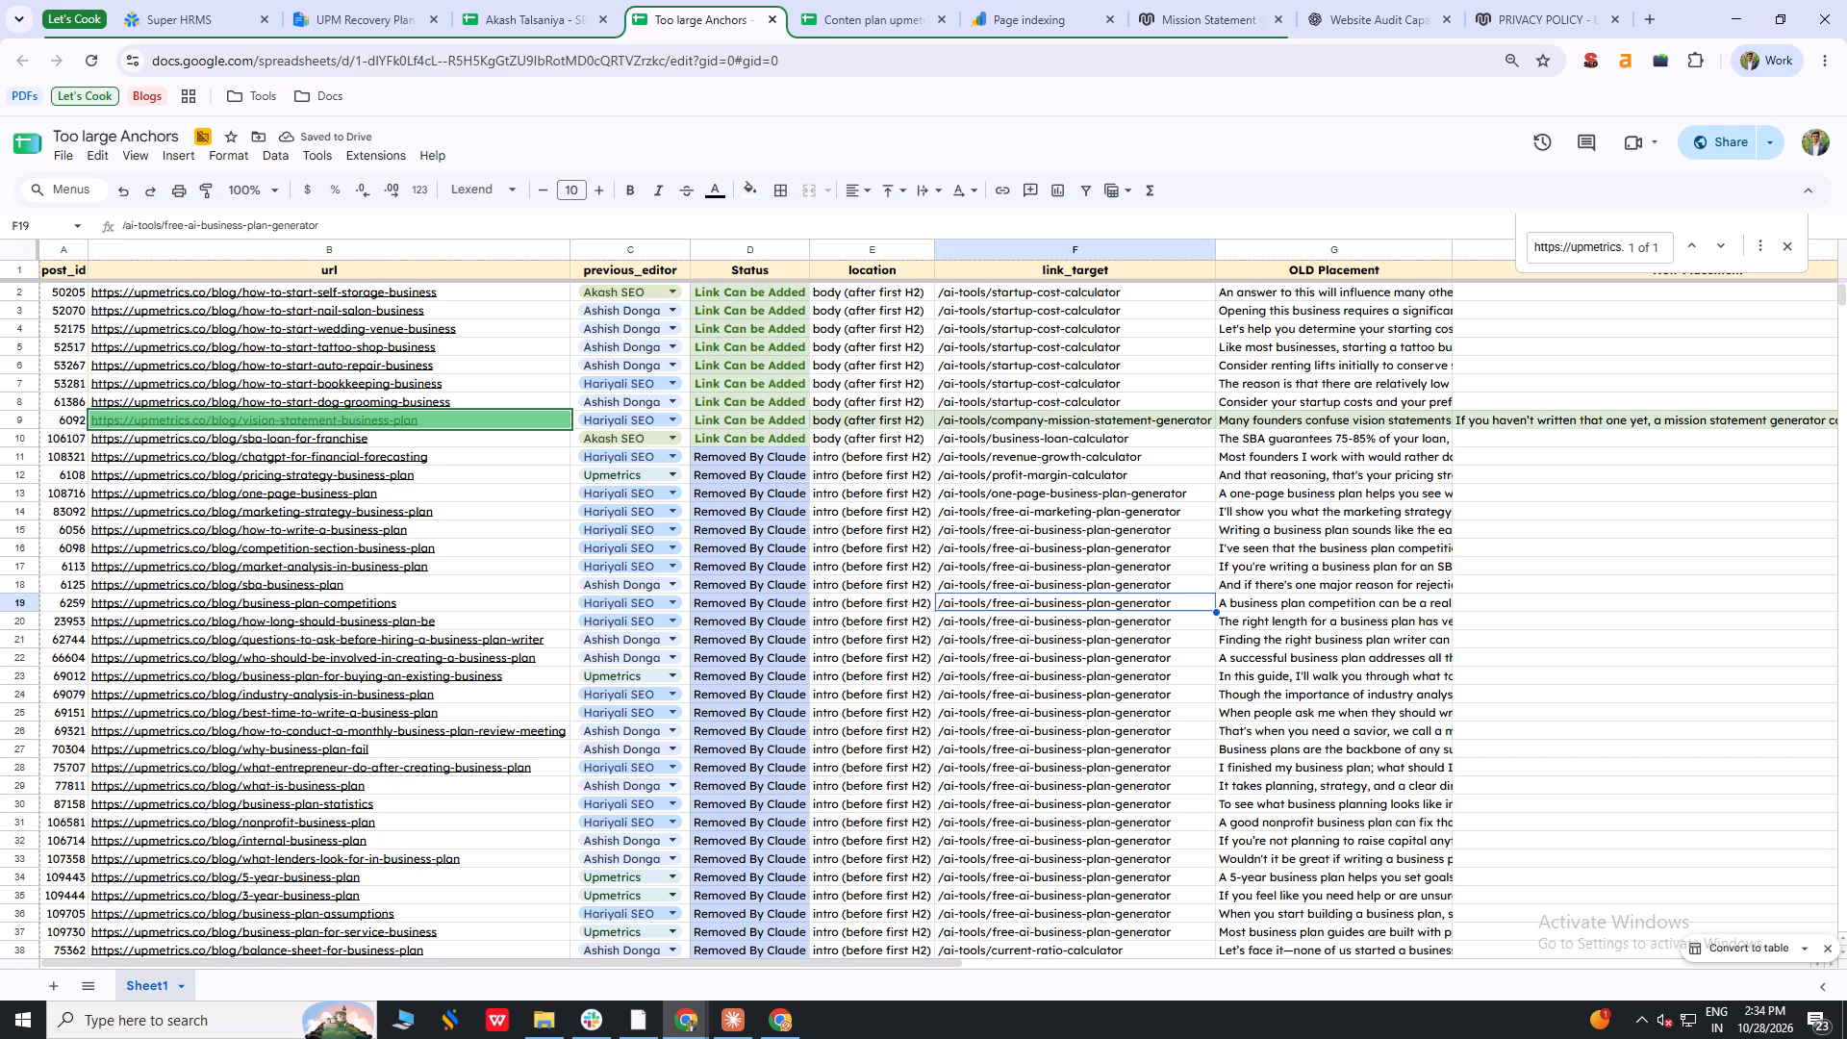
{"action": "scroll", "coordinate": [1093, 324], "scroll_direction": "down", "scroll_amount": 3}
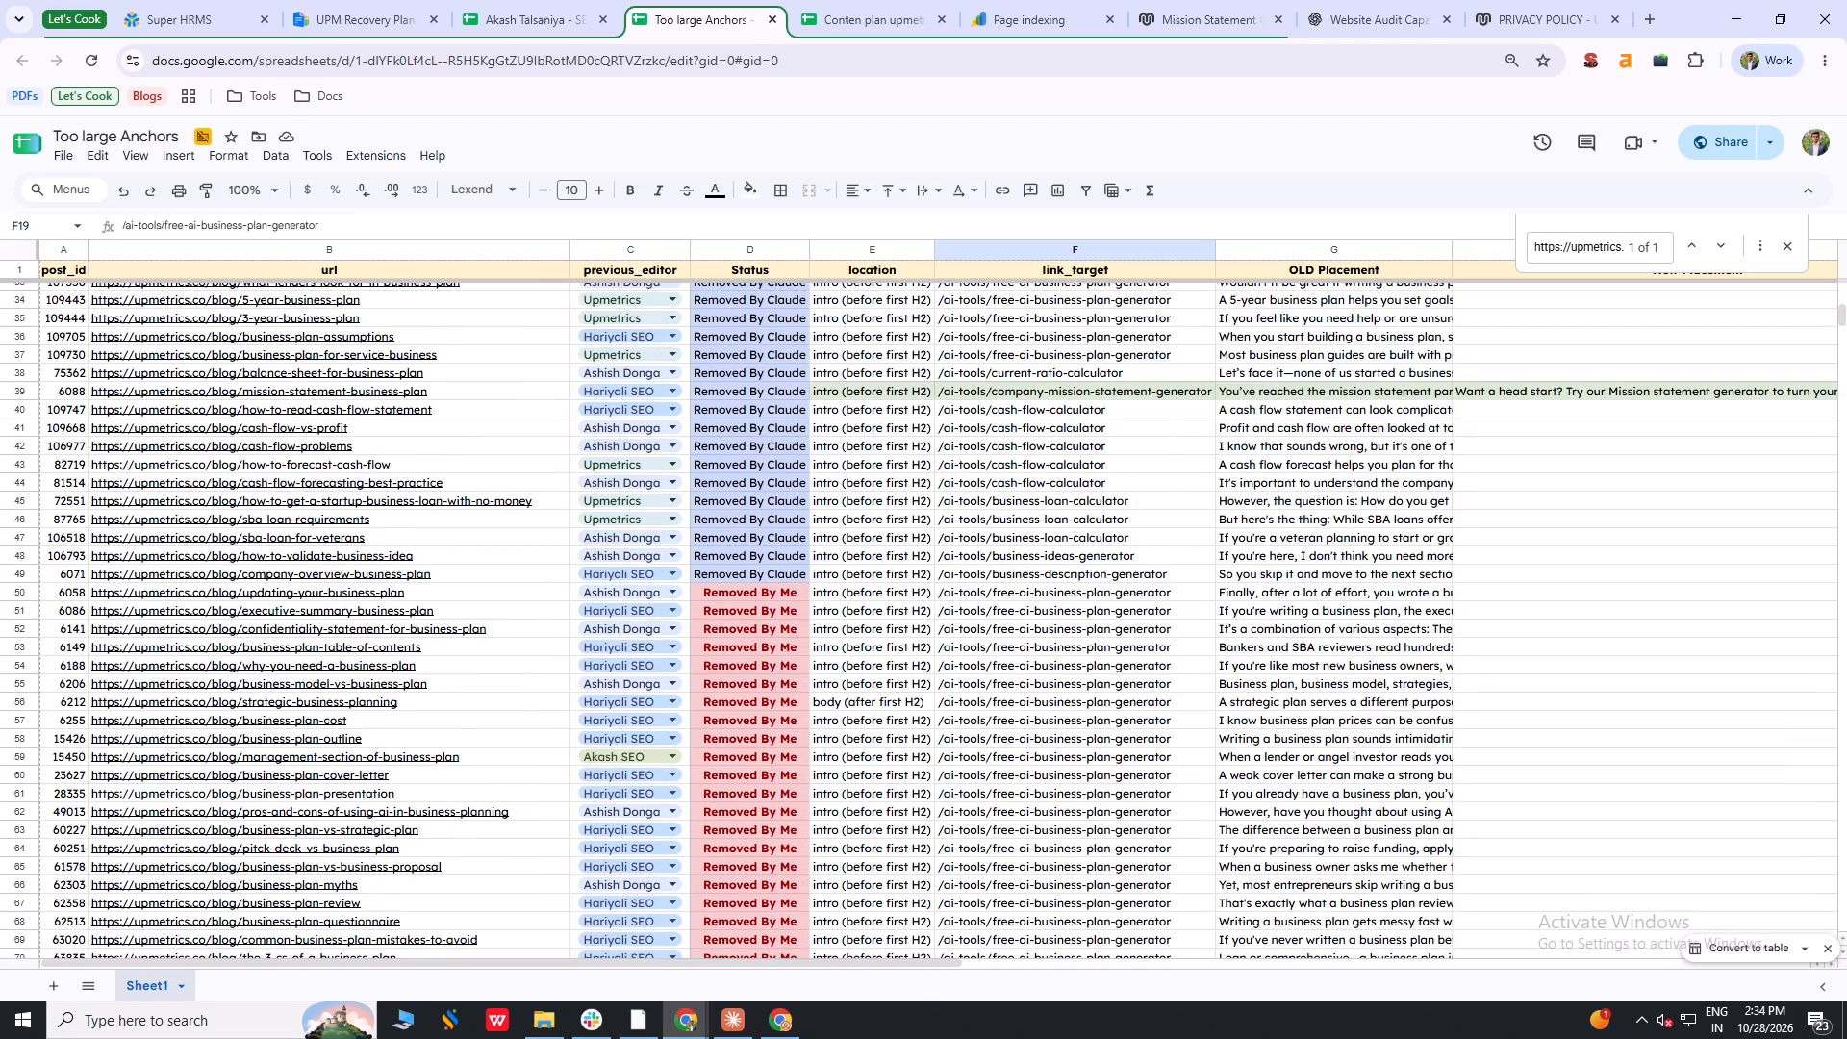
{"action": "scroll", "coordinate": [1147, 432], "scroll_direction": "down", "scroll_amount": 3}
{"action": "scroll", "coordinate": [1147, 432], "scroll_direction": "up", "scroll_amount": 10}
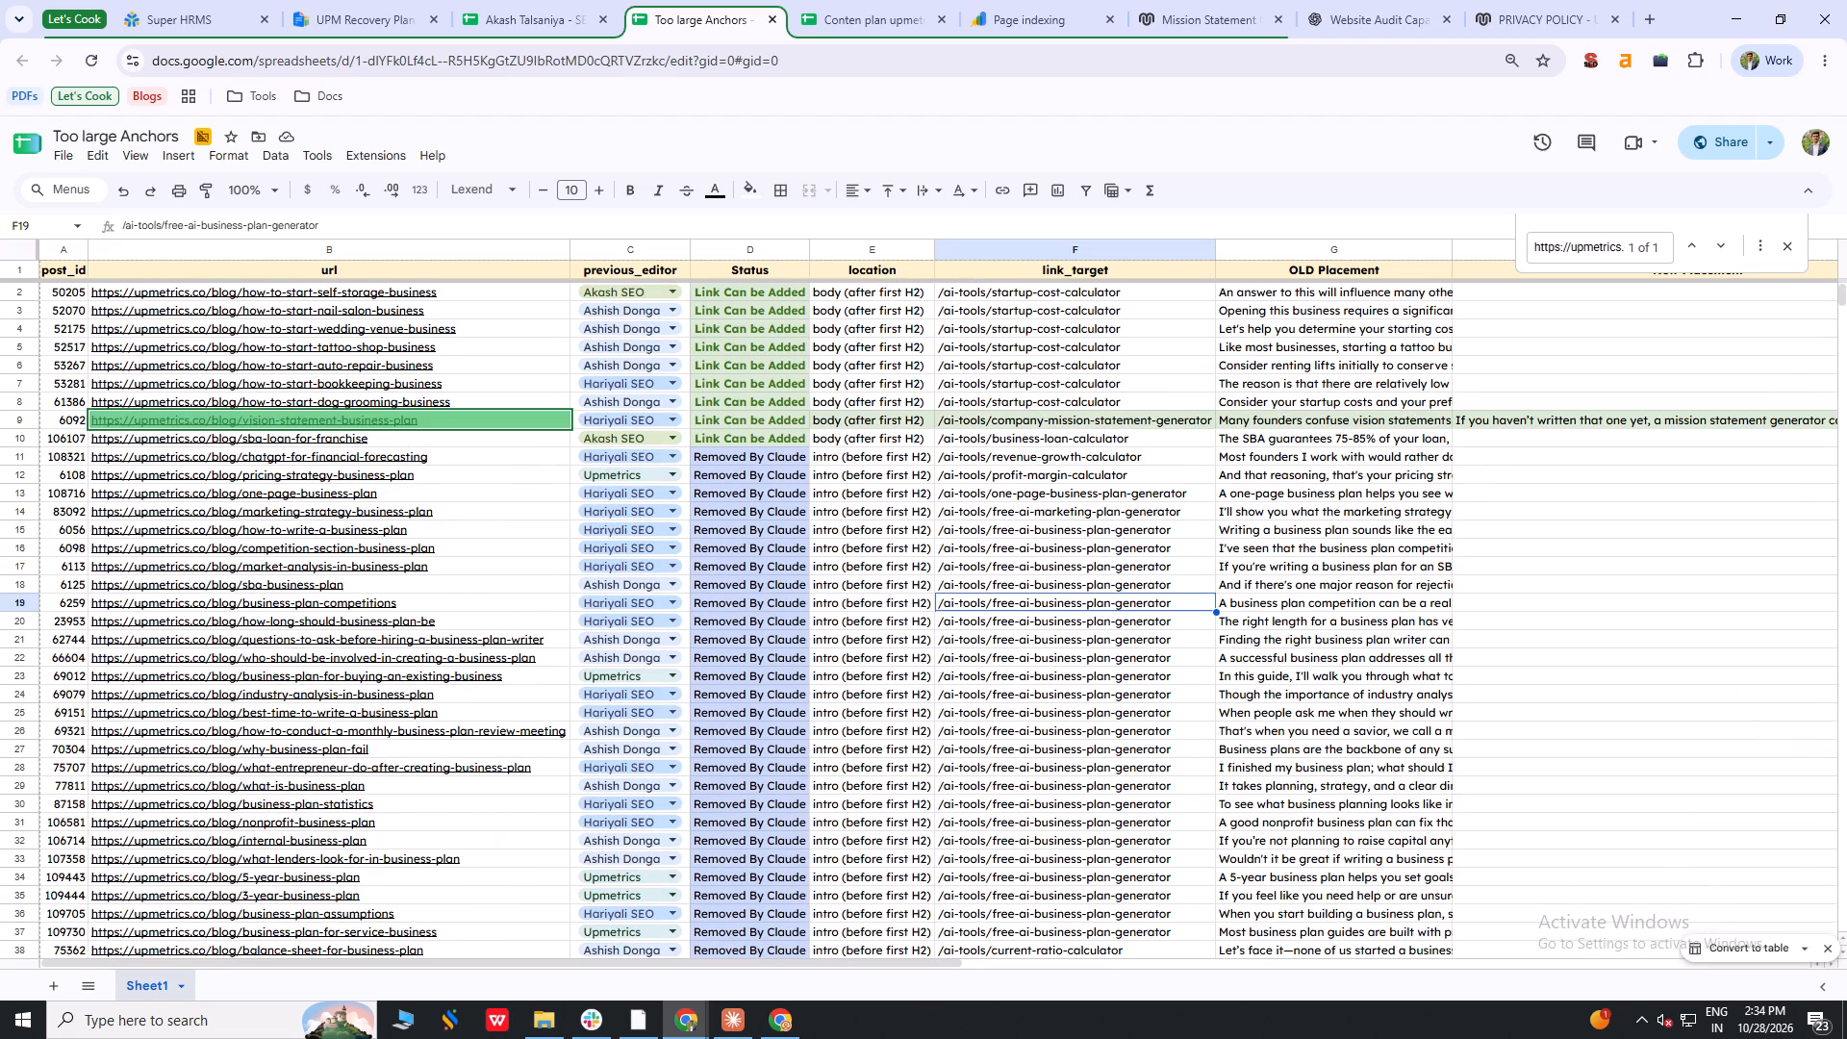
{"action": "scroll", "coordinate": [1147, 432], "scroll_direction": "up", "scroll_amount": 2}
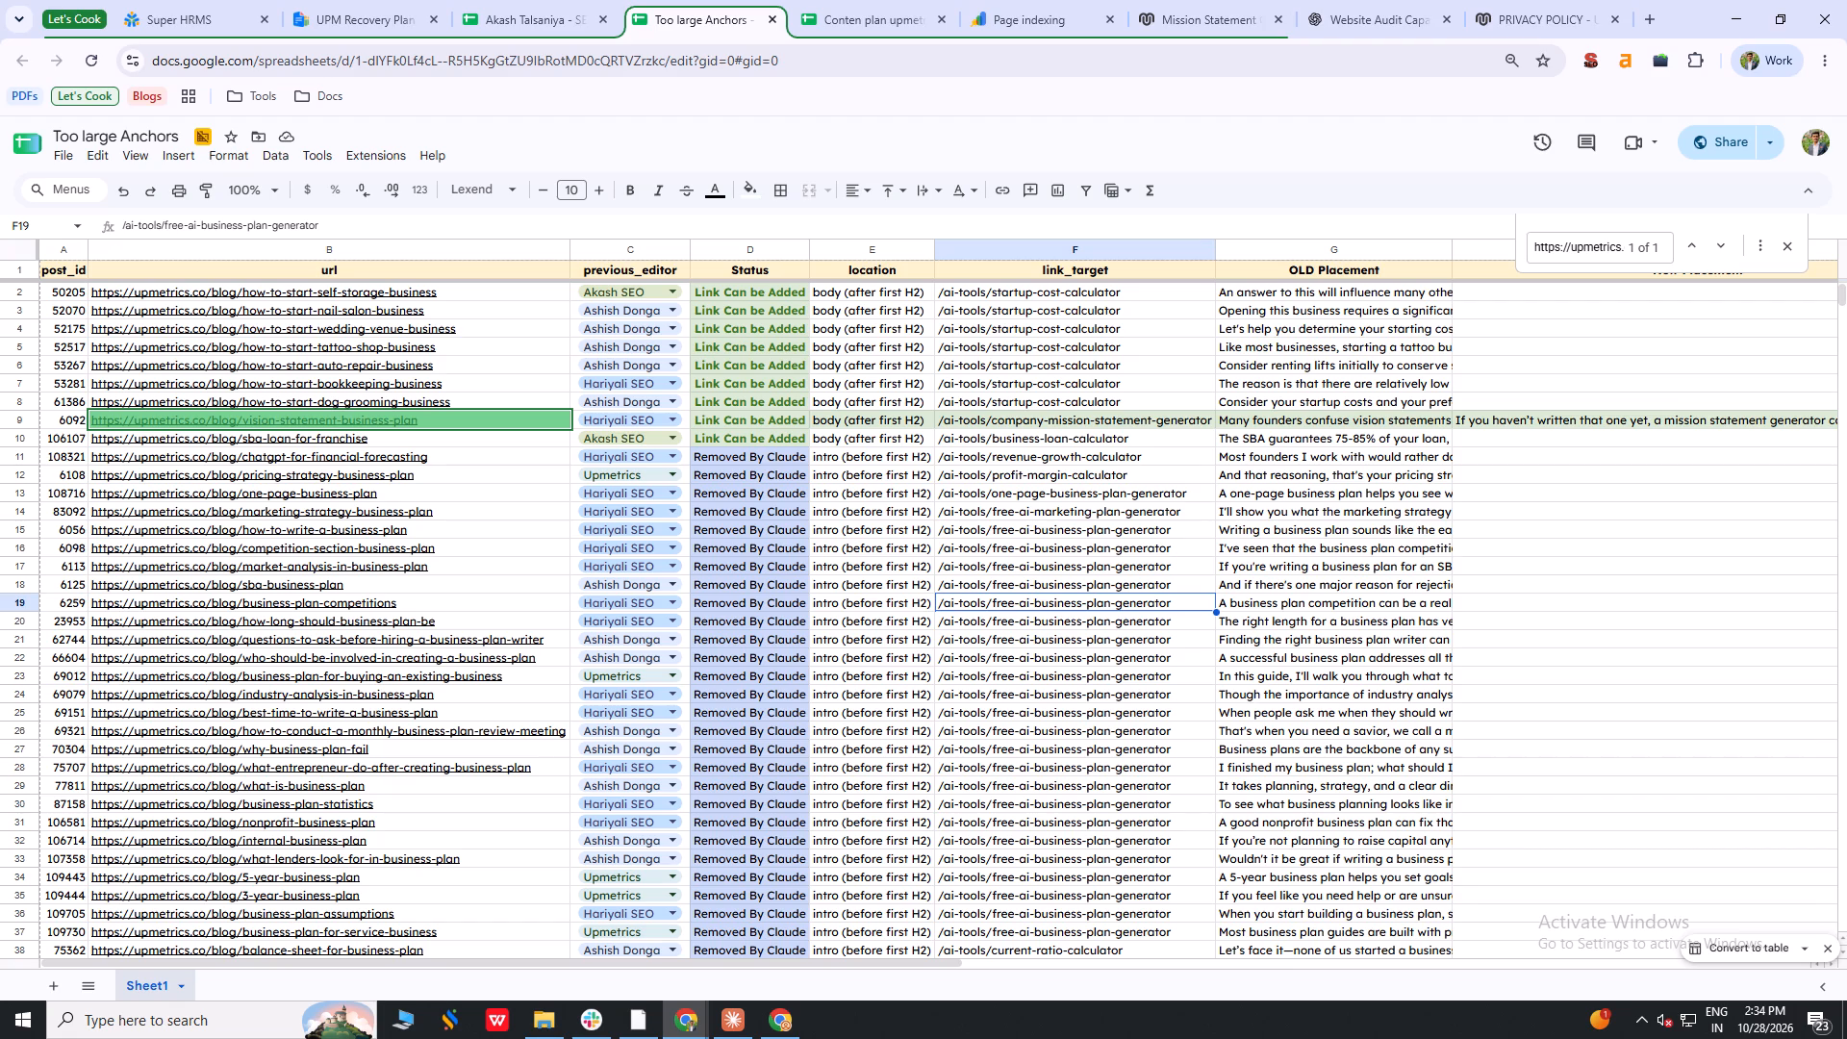
Close the find-in-sheet search for the blog post URL.
{"action": "left_click", "coordinate": [1791, 240]}
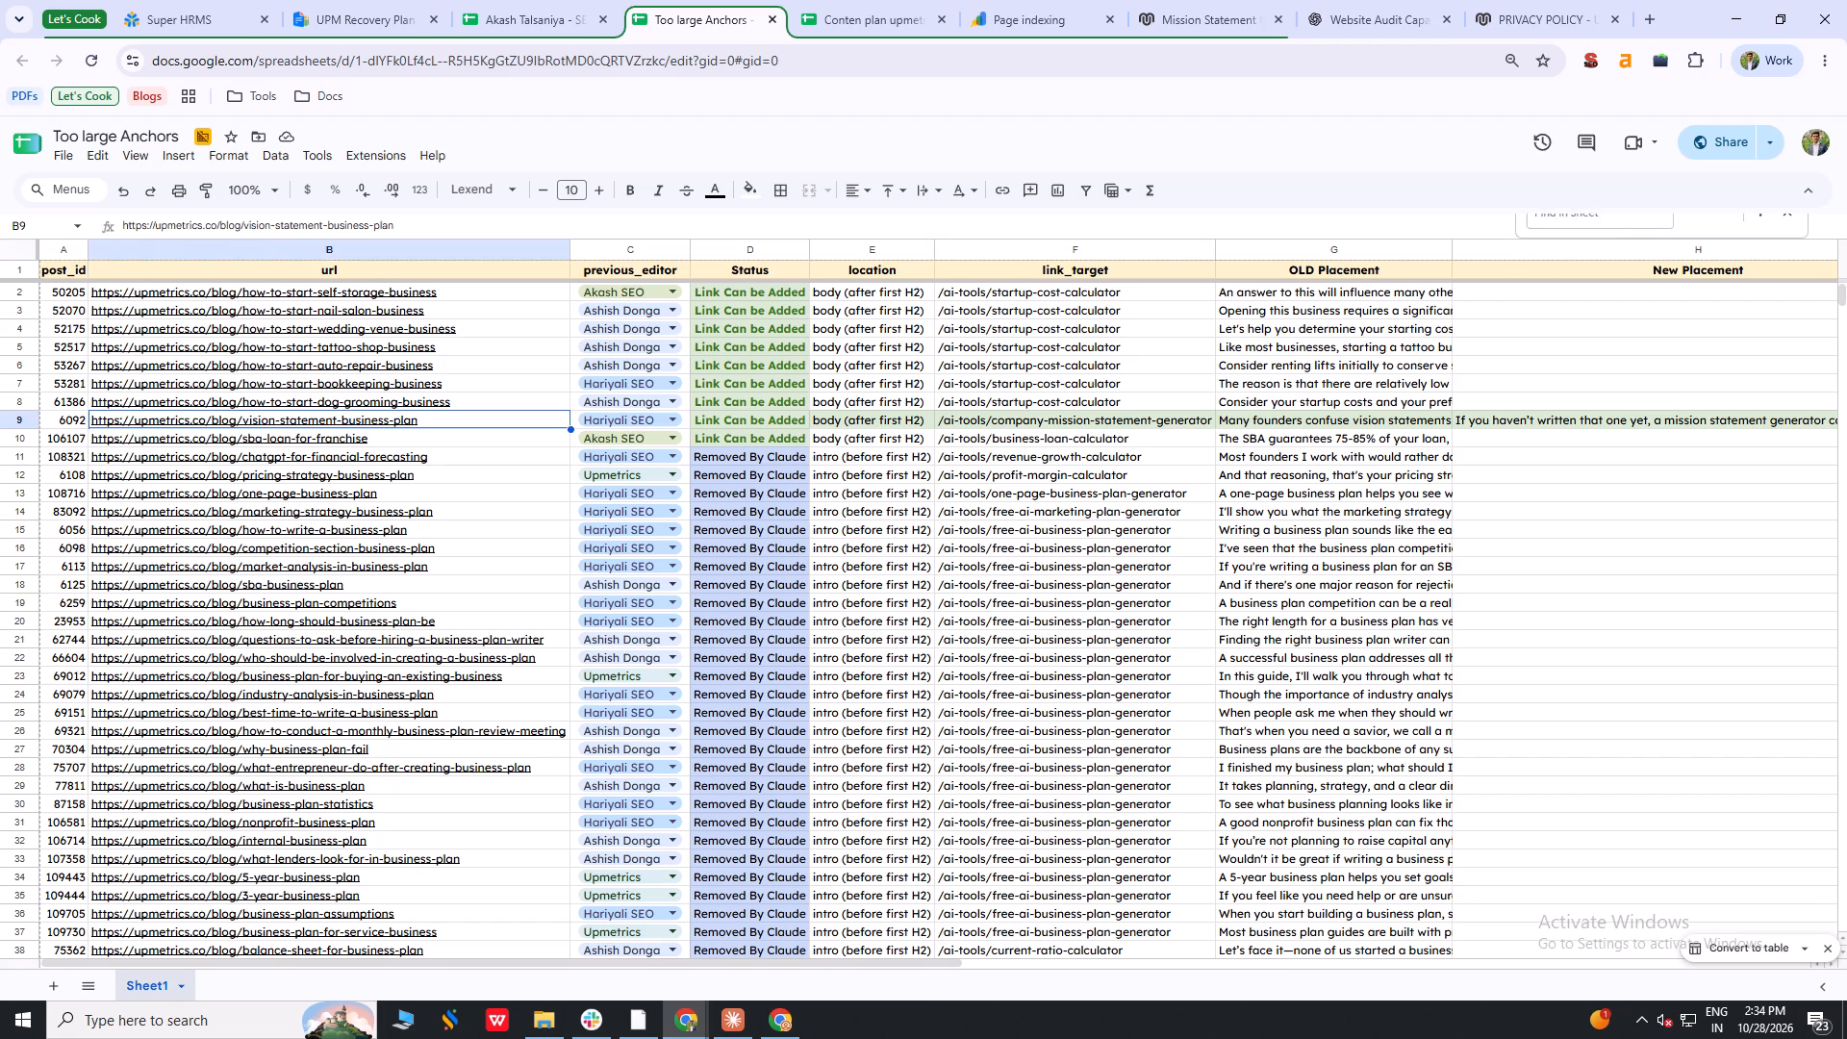
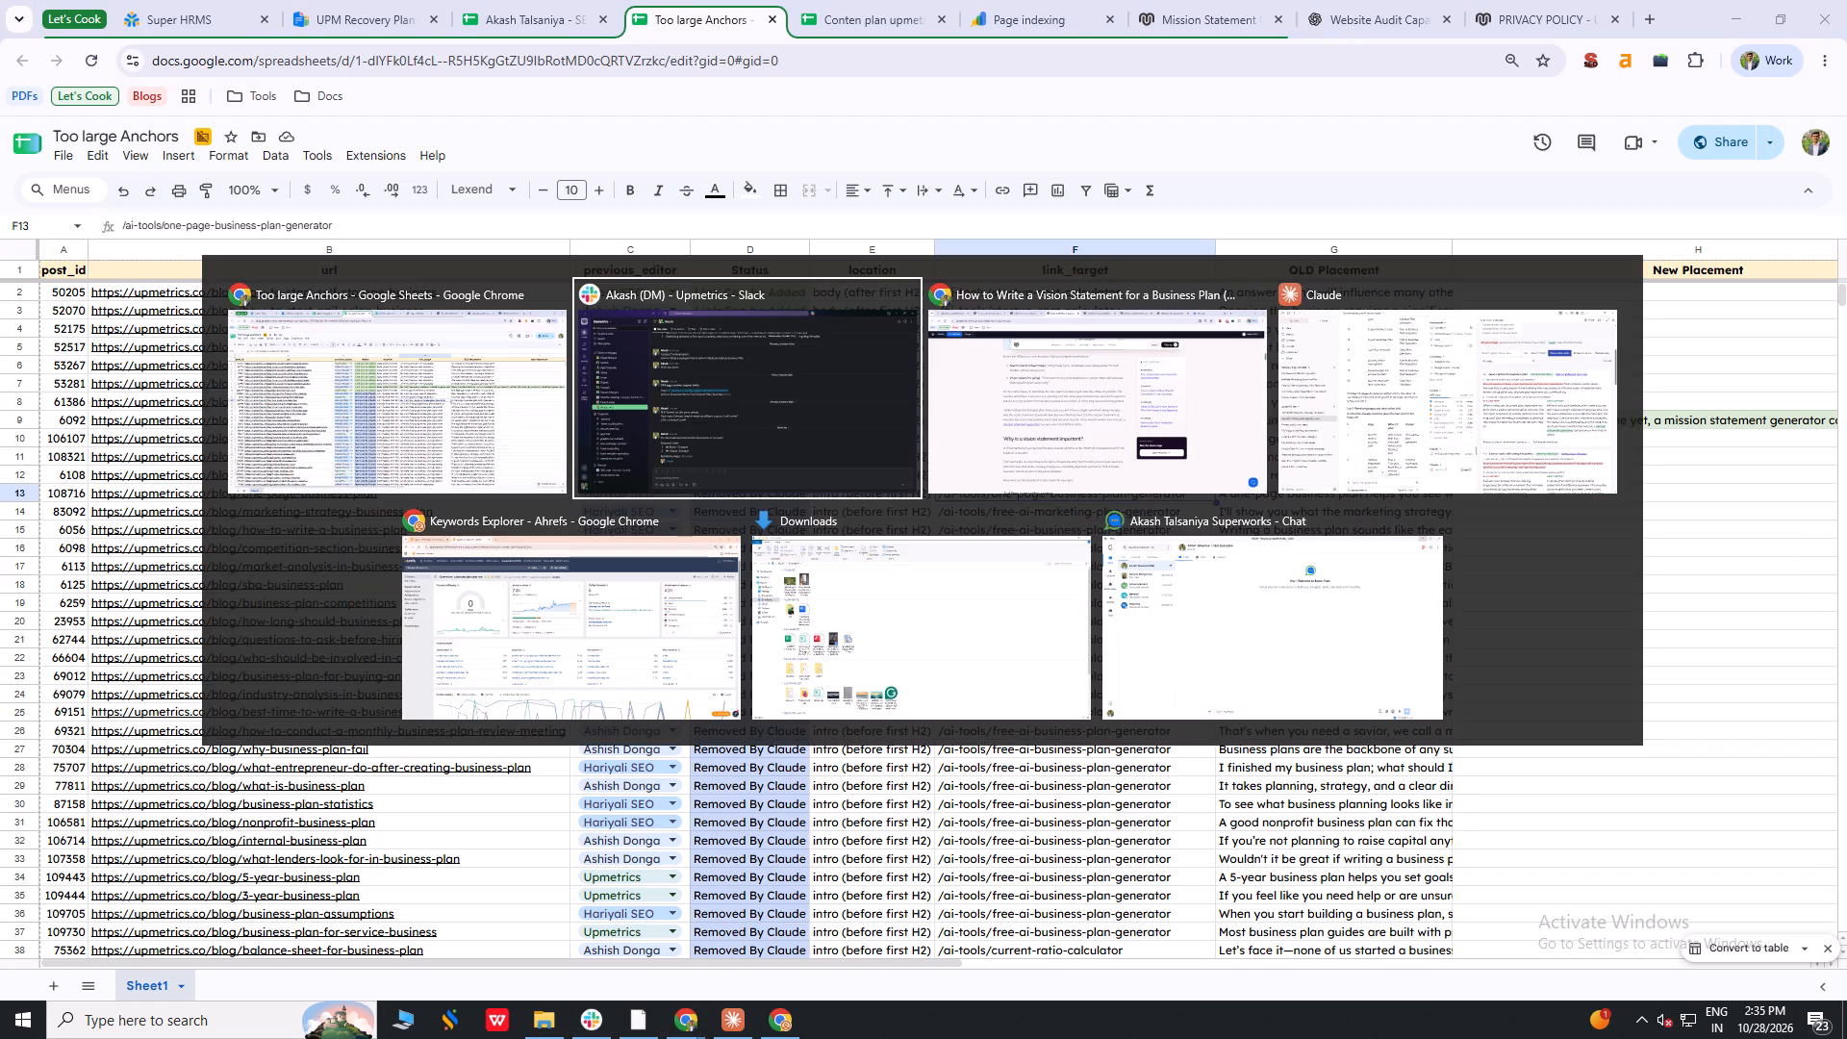
Switch to the published vision-statement-business-plan post and highlight the passage leading up to the mission statement generator link for review.
{"action": "key", "text": "alt+Tab"}
{"action": "left_click_drag", "start_coordinate": [405, 468], "coordinate": [874, 520]}
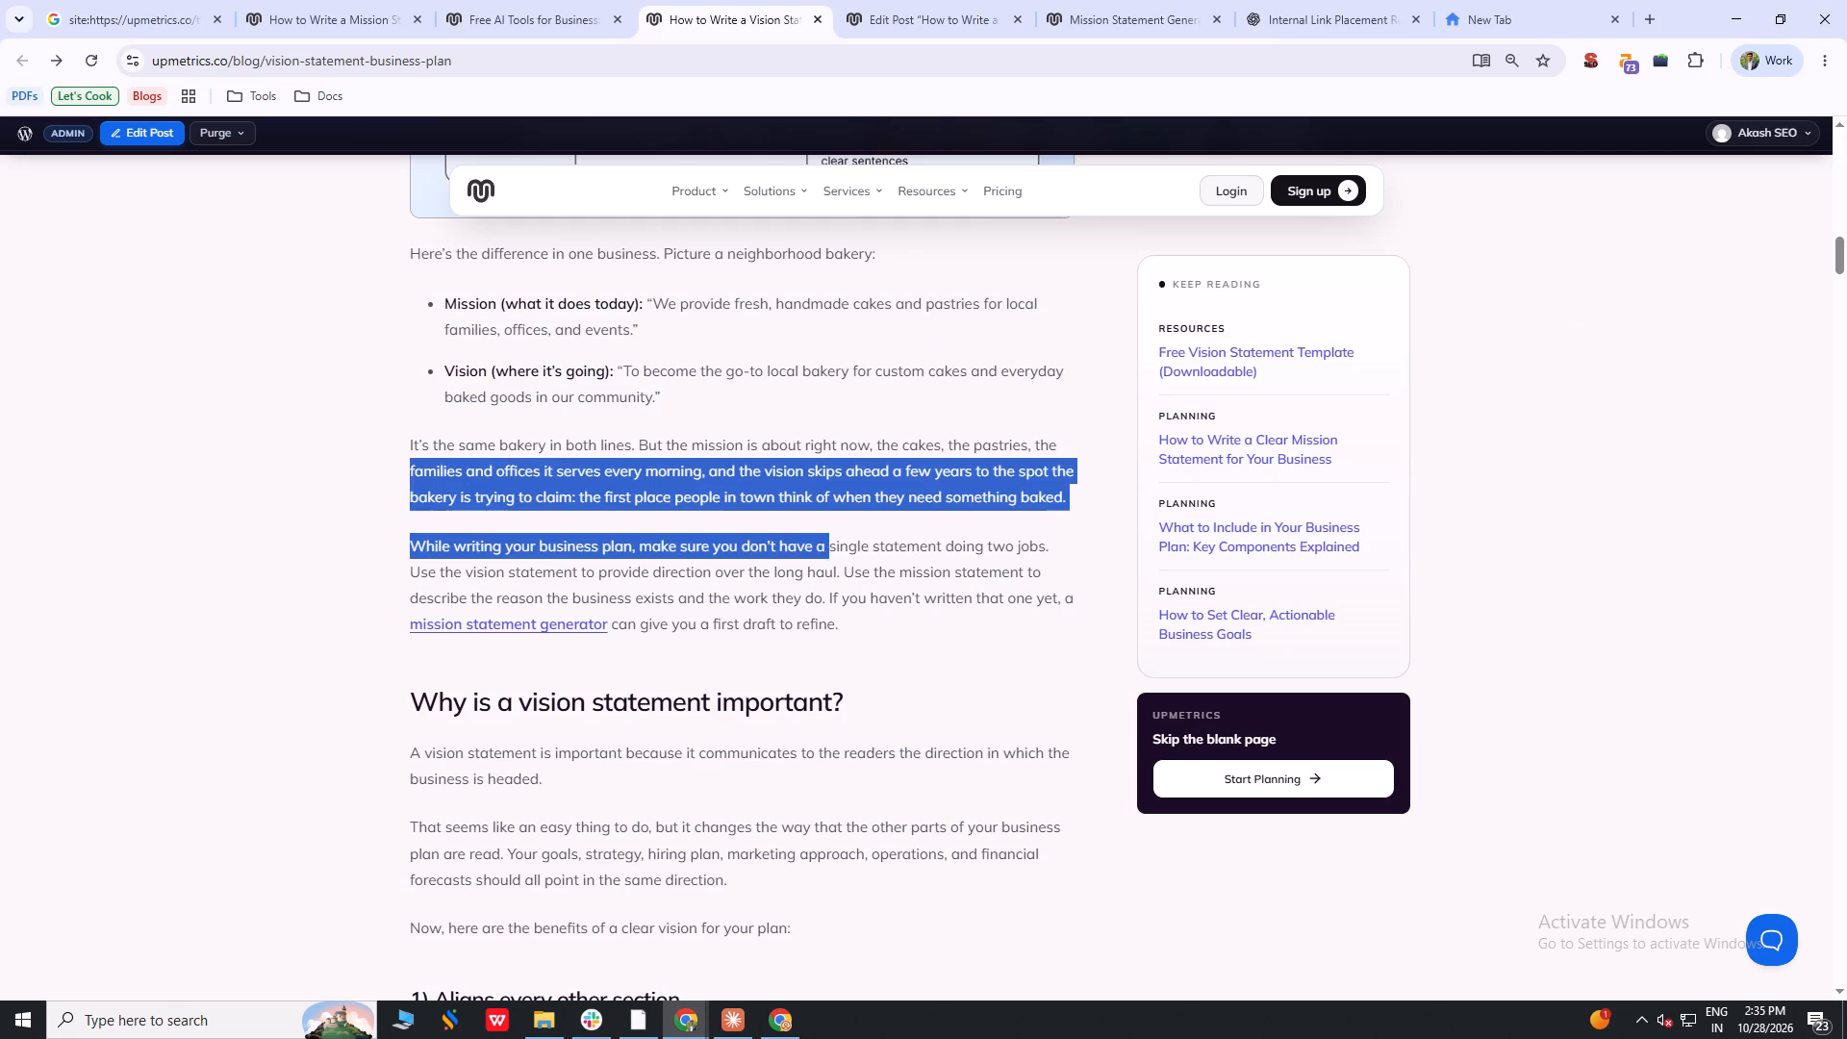
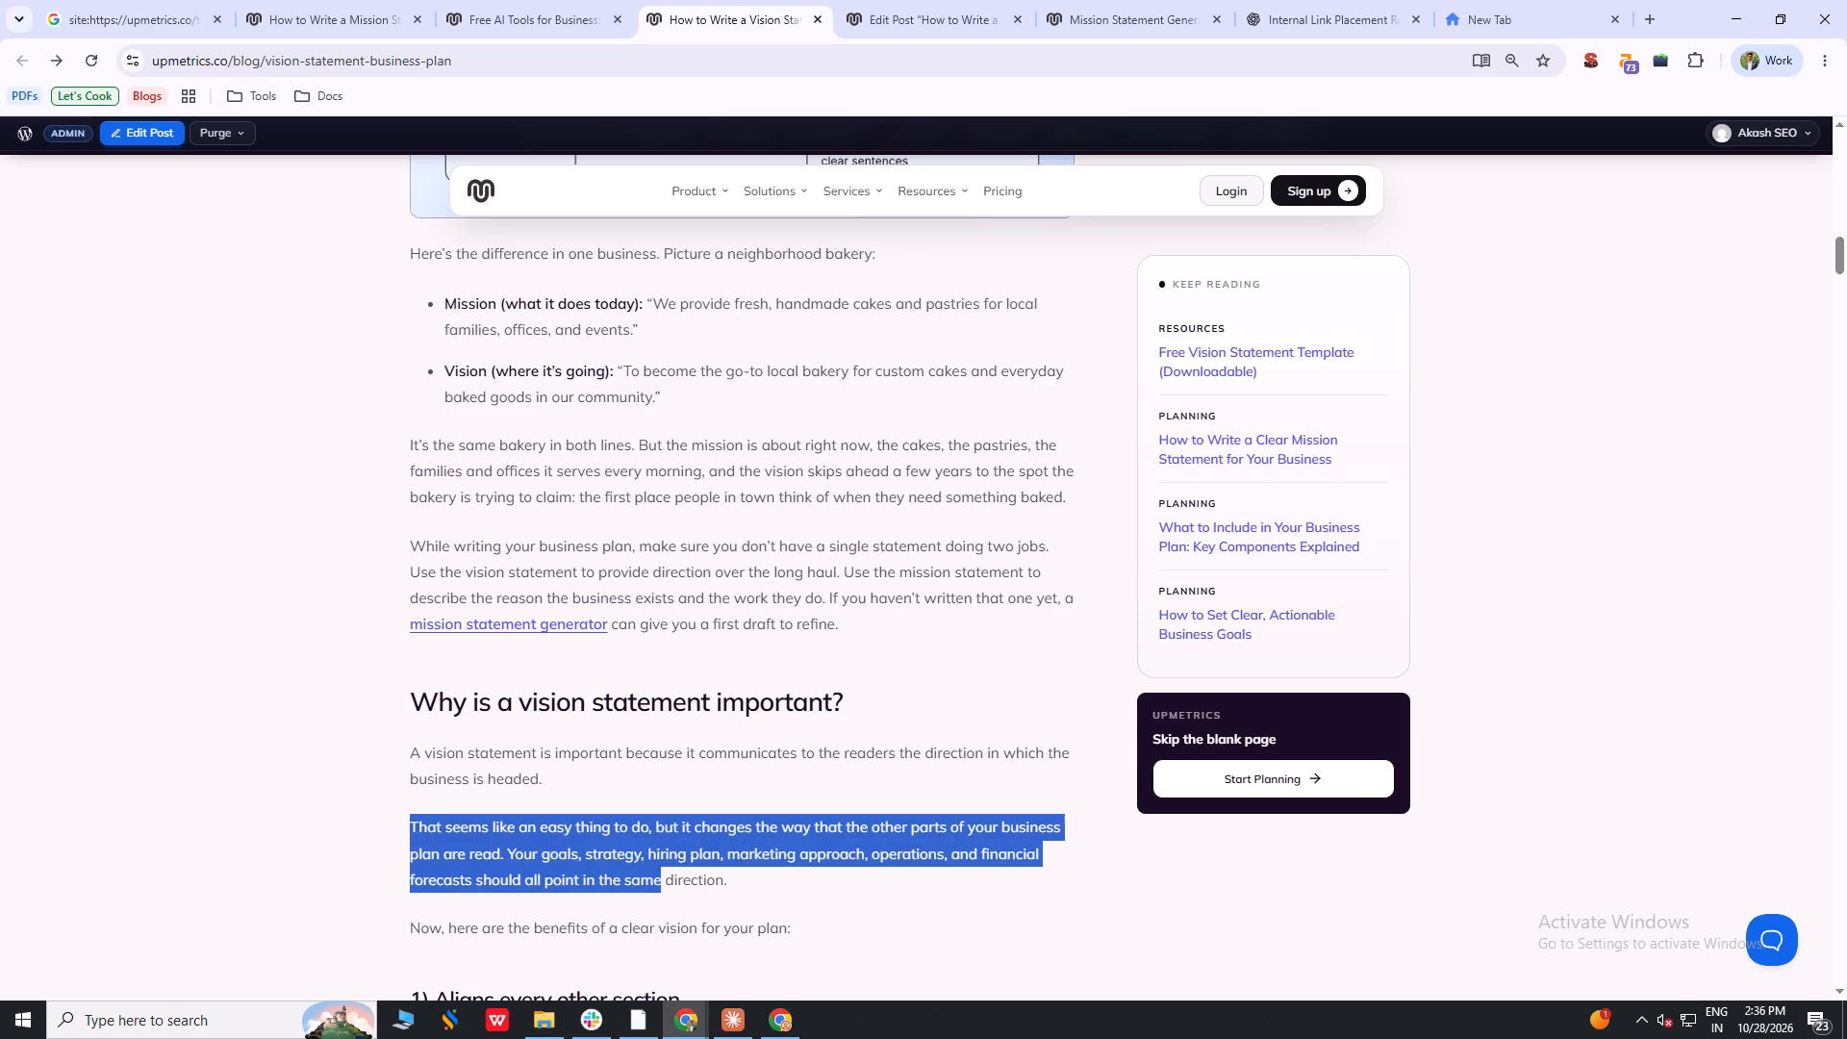
Review the paragraph starting "That seems like an easy thing to do" under the heading "Why is a vision statement important?".
{"action": "left_click_drag", "start_coordinate": [672, 873], "coordinate": [756, 876]}
{"action": "left_click", "coordinate": [756, 876]}
{"action": "left_click_drag", "start_coordinate": [756, 876], "coordinate": [391, 819]}
{"action": "left_click", "coordinate": [391, 819]}
{"action": "left_click_drag", "start_coordinate": [391, 819], "coordinate": [784, 881]}
{"action": "left_click", "coordinate": [784, 881]}
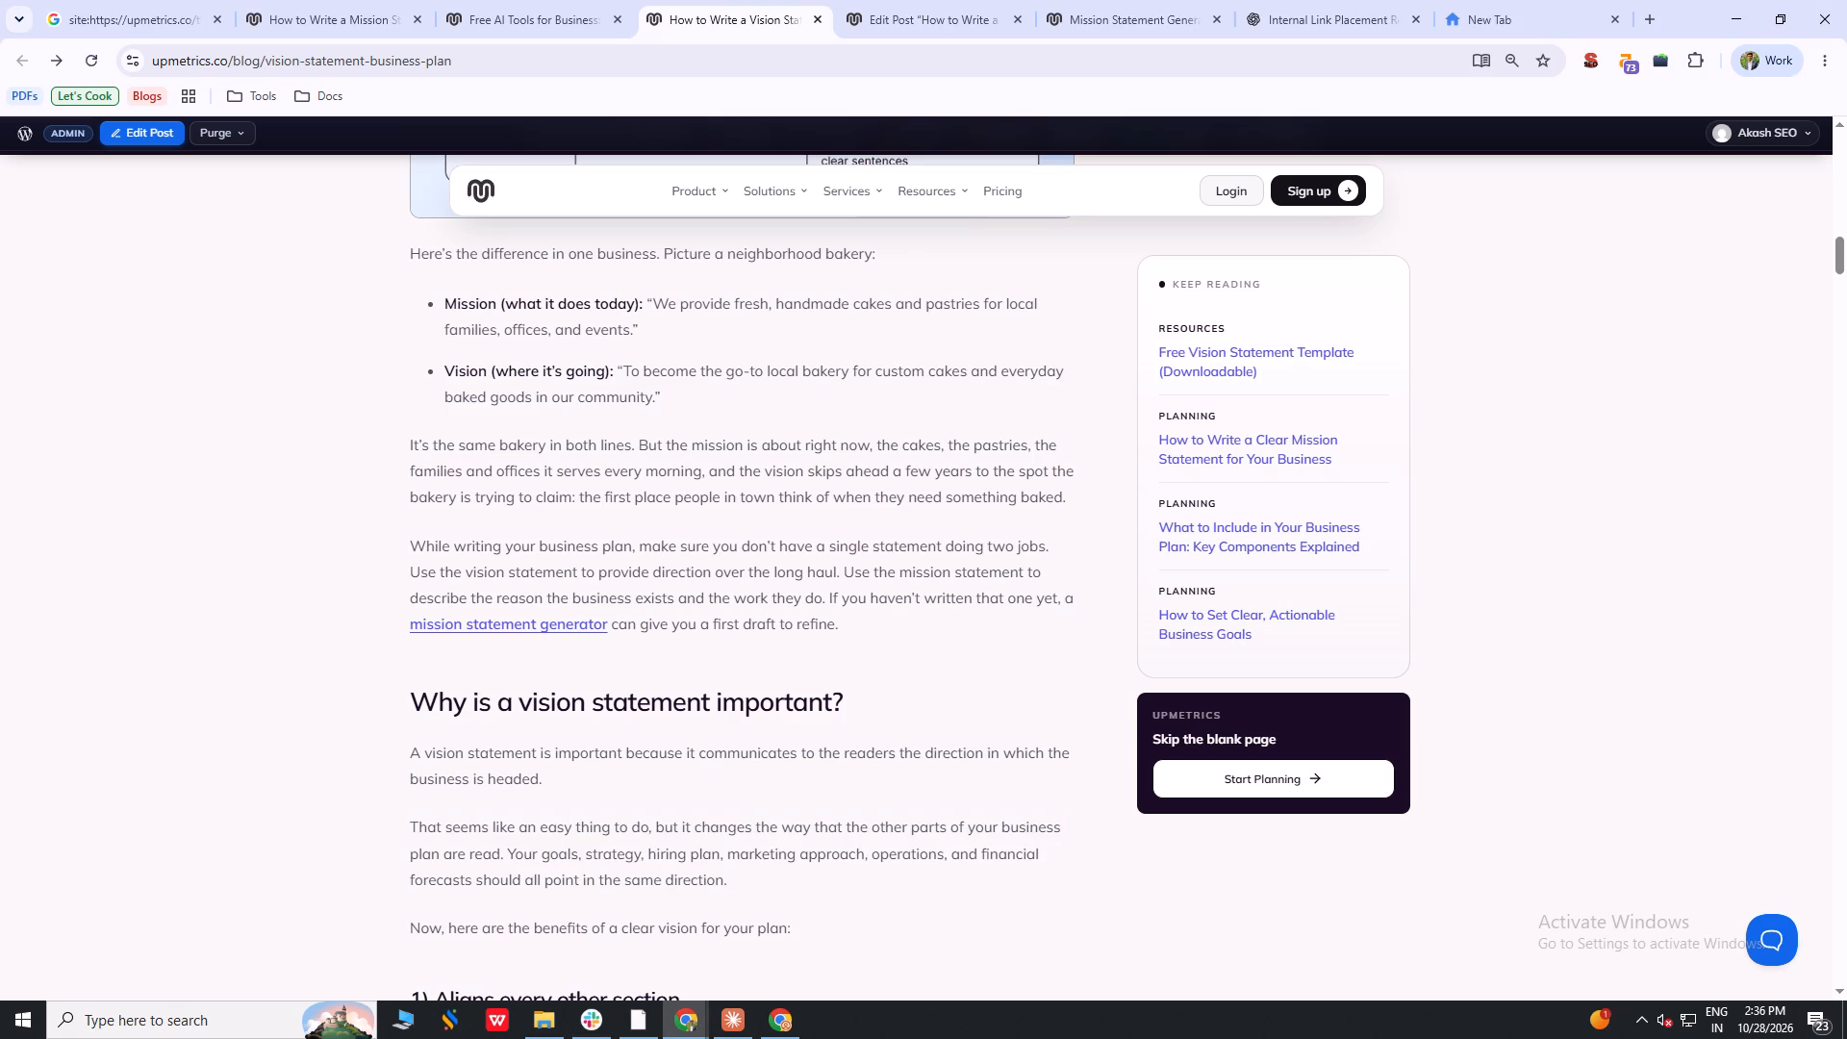
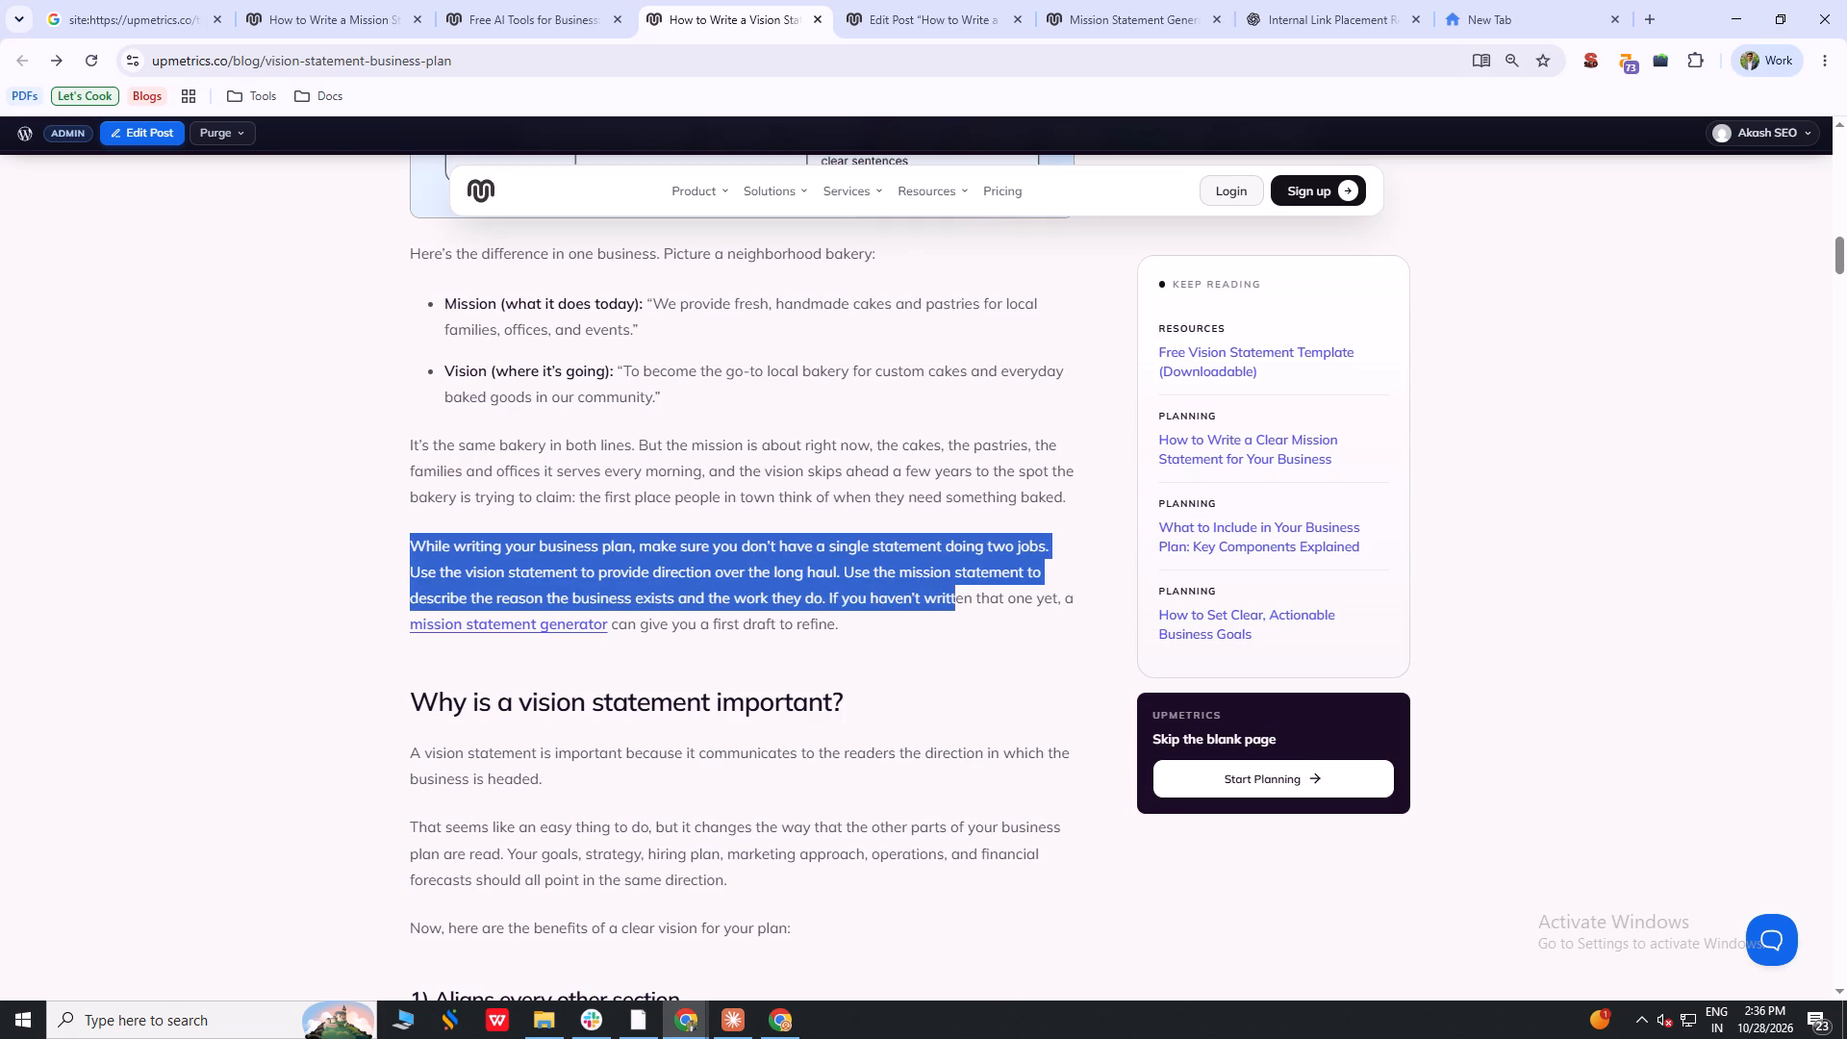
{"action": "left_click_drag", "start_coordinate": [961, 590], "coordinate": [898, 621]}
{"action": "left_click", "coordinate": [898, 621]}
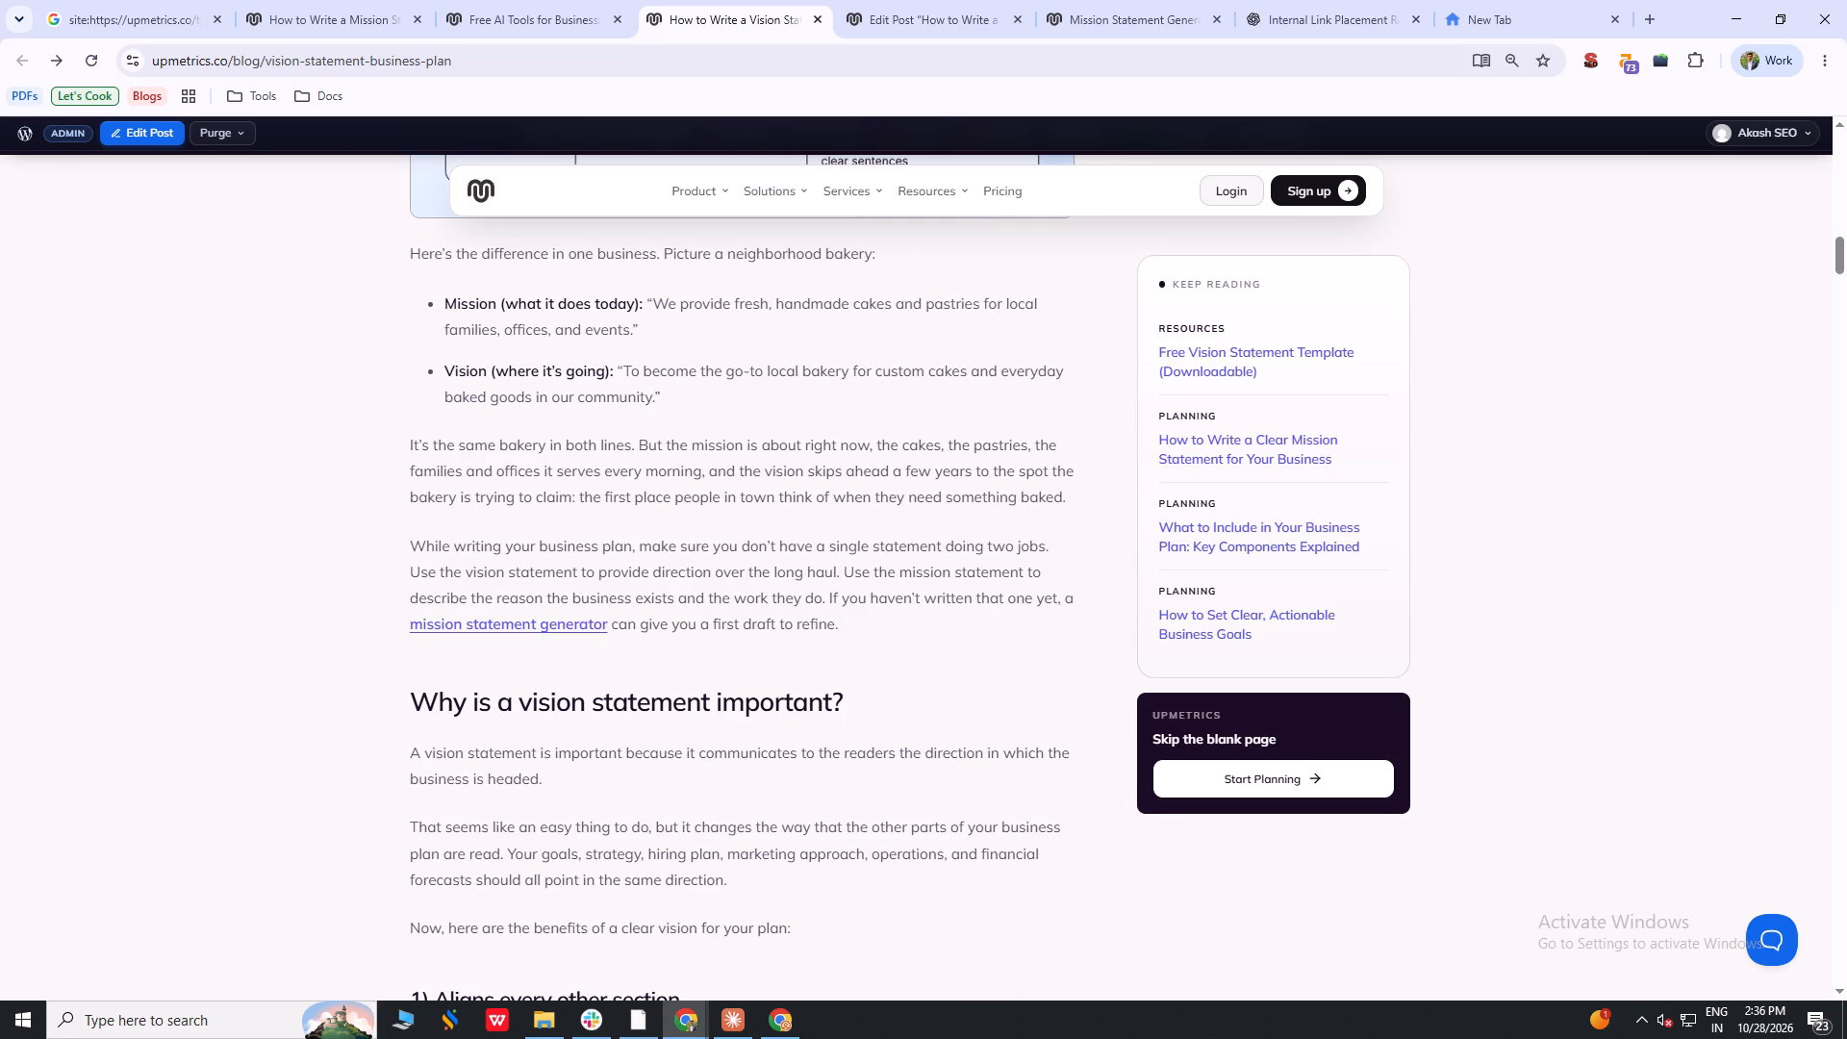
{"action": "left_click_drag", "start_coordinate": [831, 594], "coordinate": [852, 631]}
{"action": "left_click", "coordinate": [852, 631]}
Switch to the Too large Anchors sheet and examine the listed post URLs, link targets and old placements.
{"action": "key", "text": "alt+Tab"}
{"action": "key", "text": "alt+Tab"}
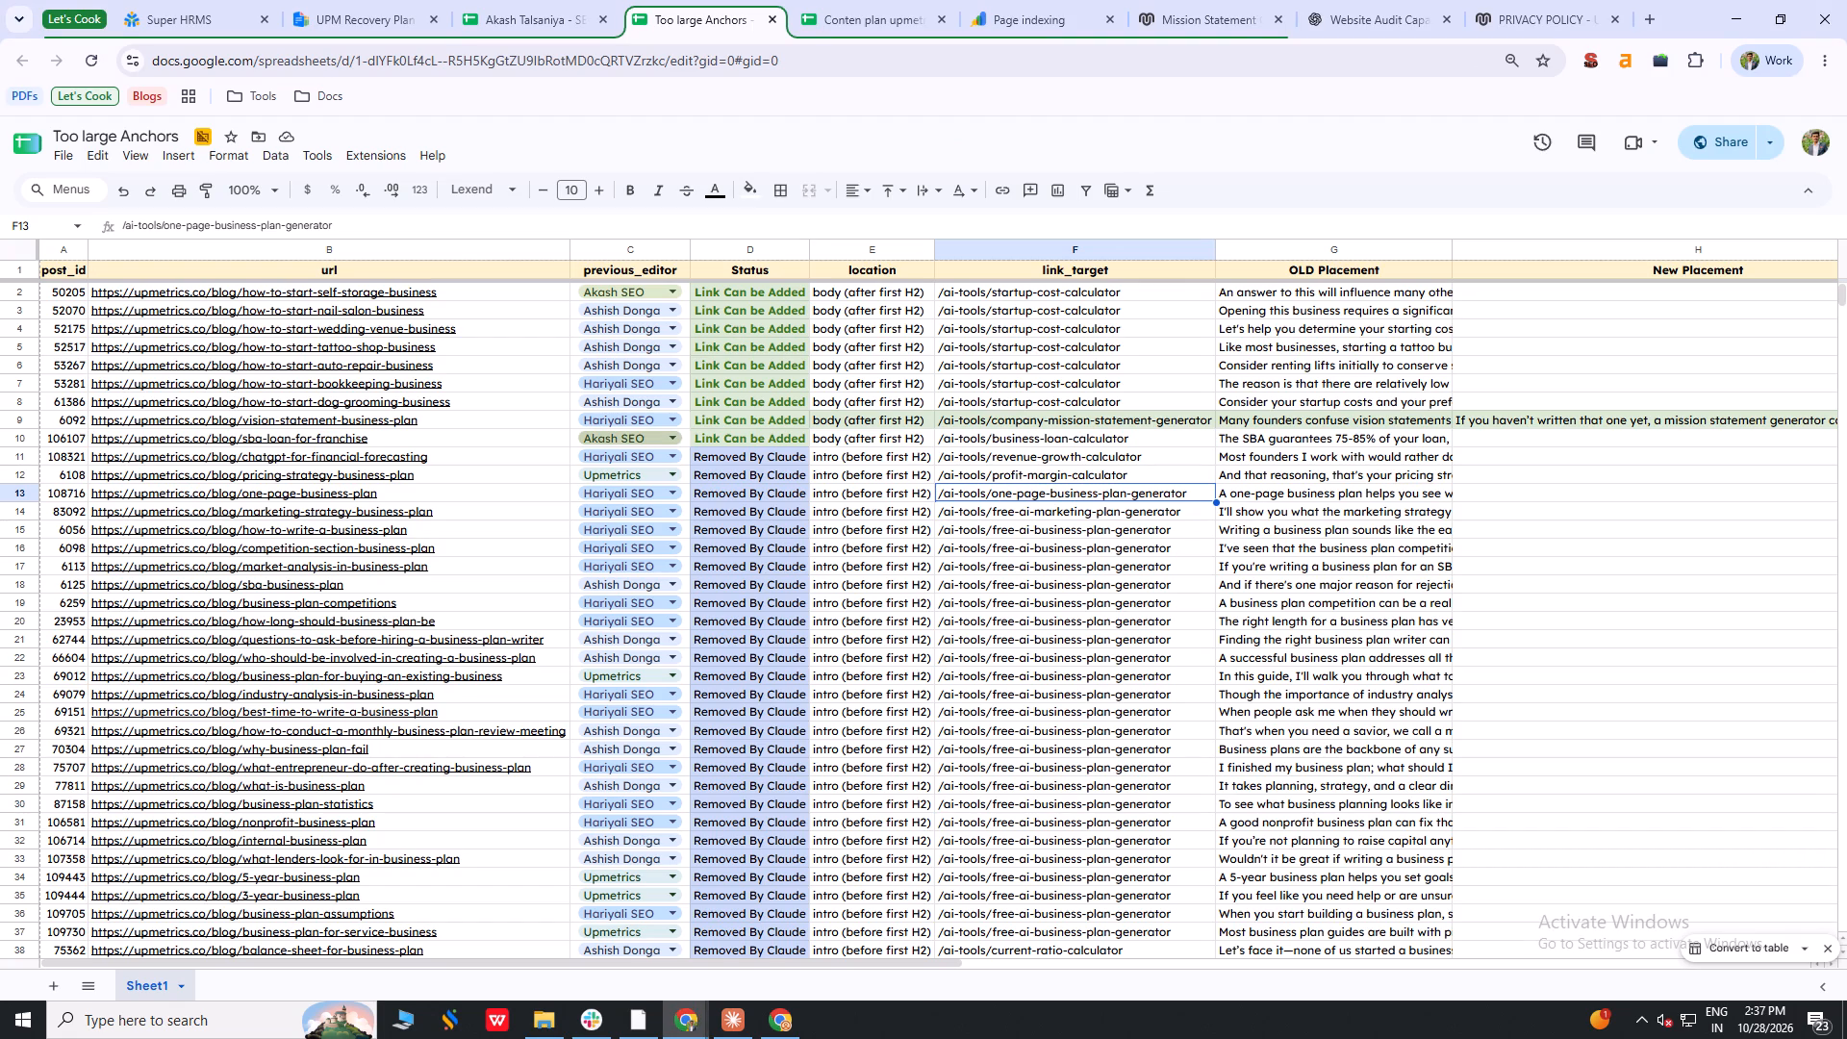
{"action": "key", "text": "alt+Tab"}
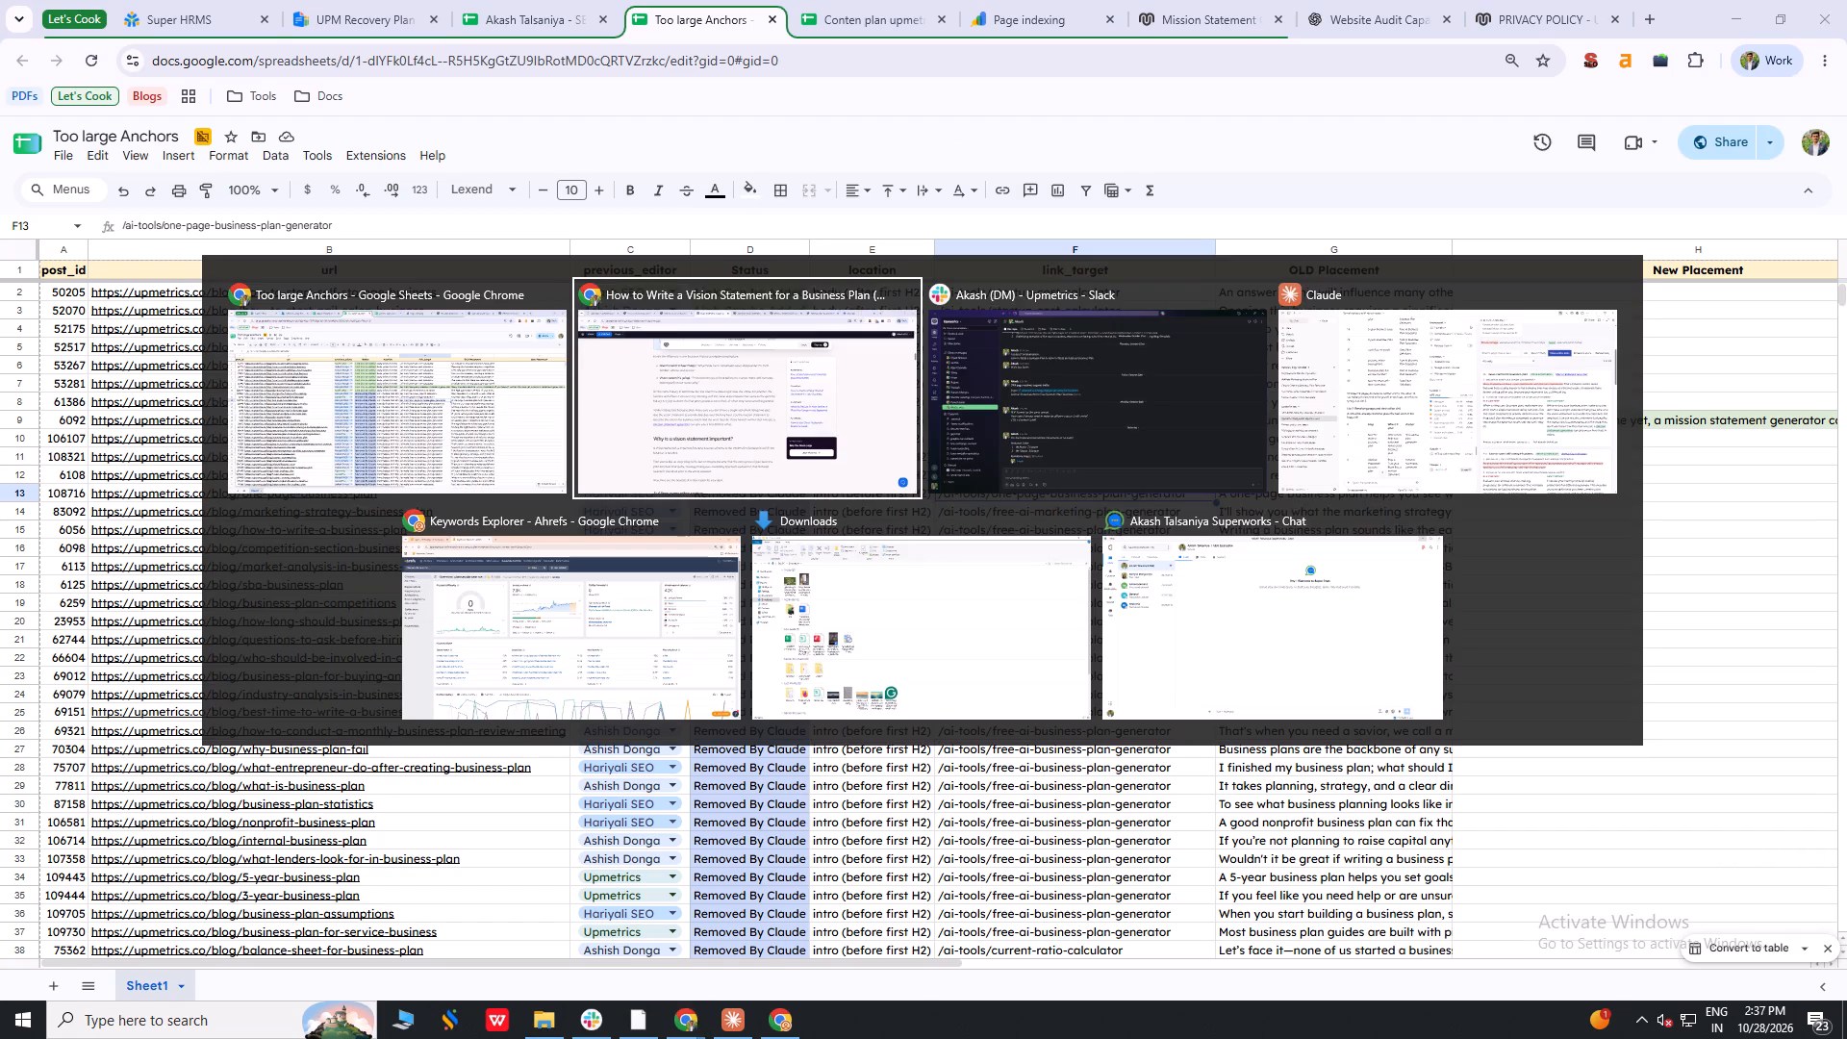
{"action": "key", "text": "alt+Tab"}
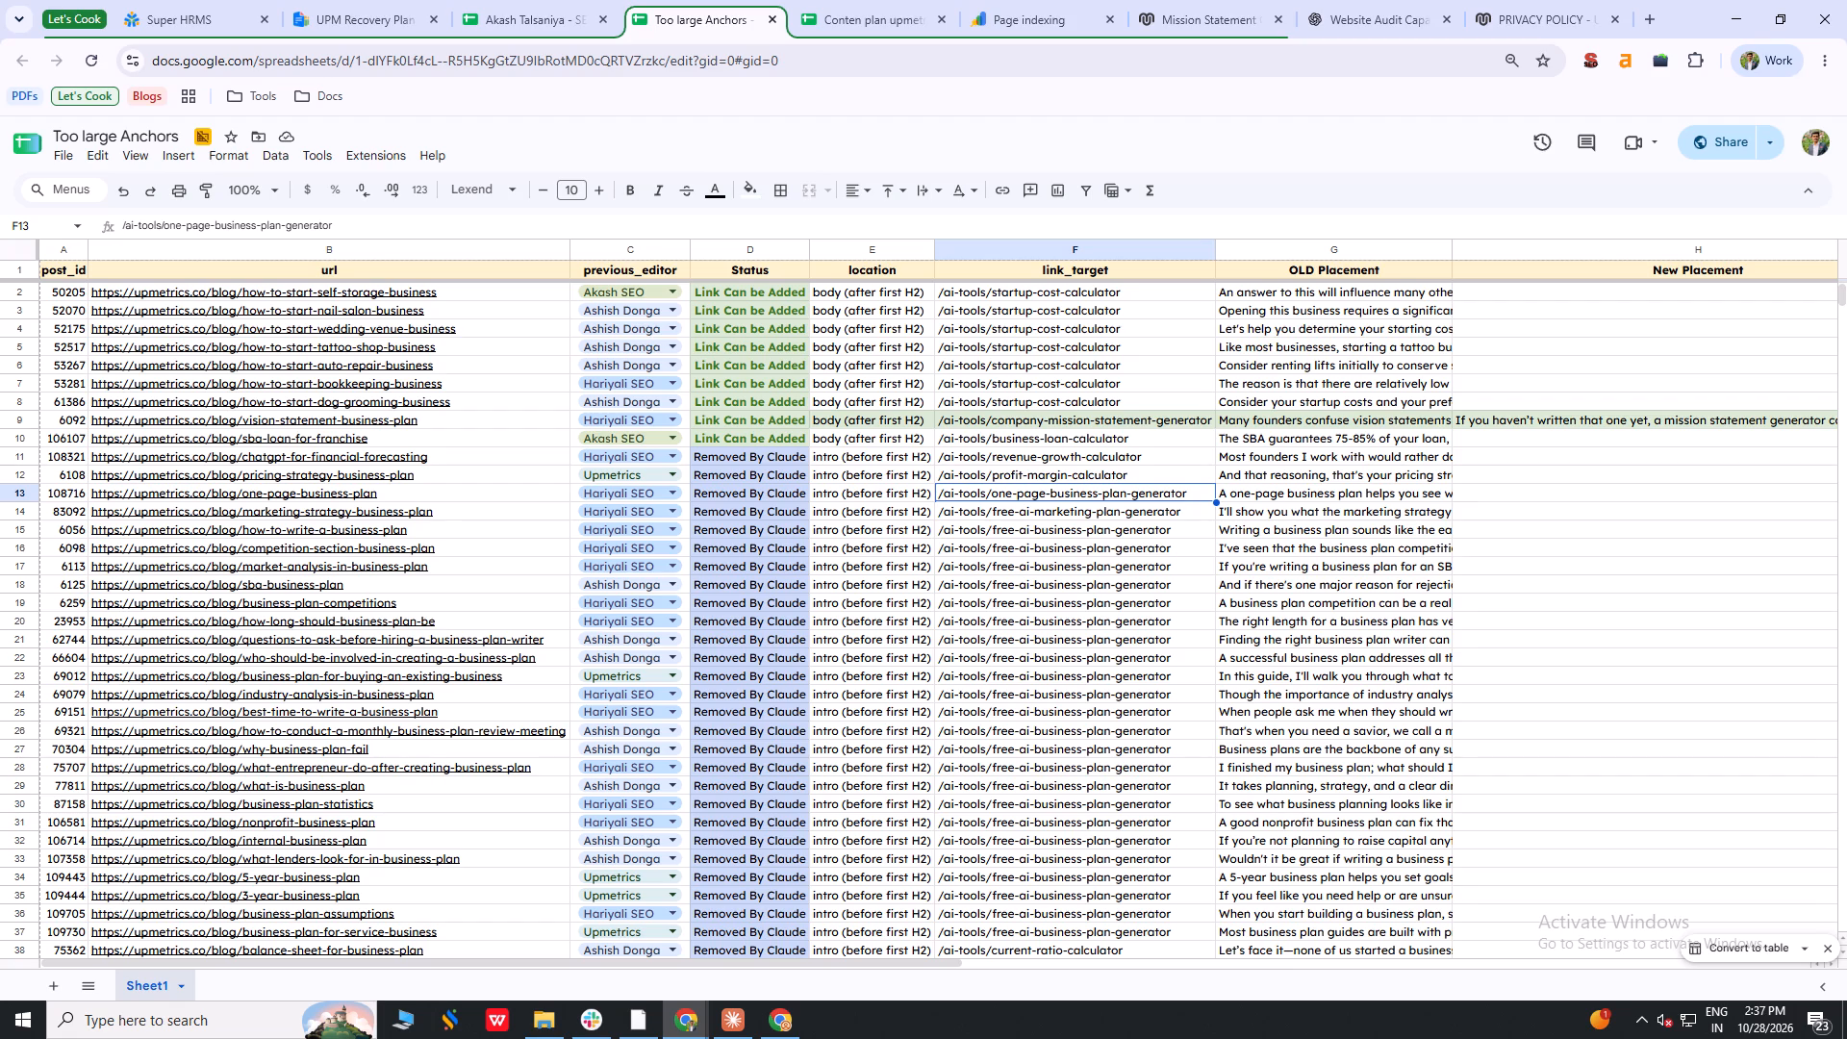
{"action": "scroll", "coordinate": [983, 503], "scroll_direction": "up", "scroll_amount": 5}
{"action": "left_click", "coordinate": [1064, 322]}
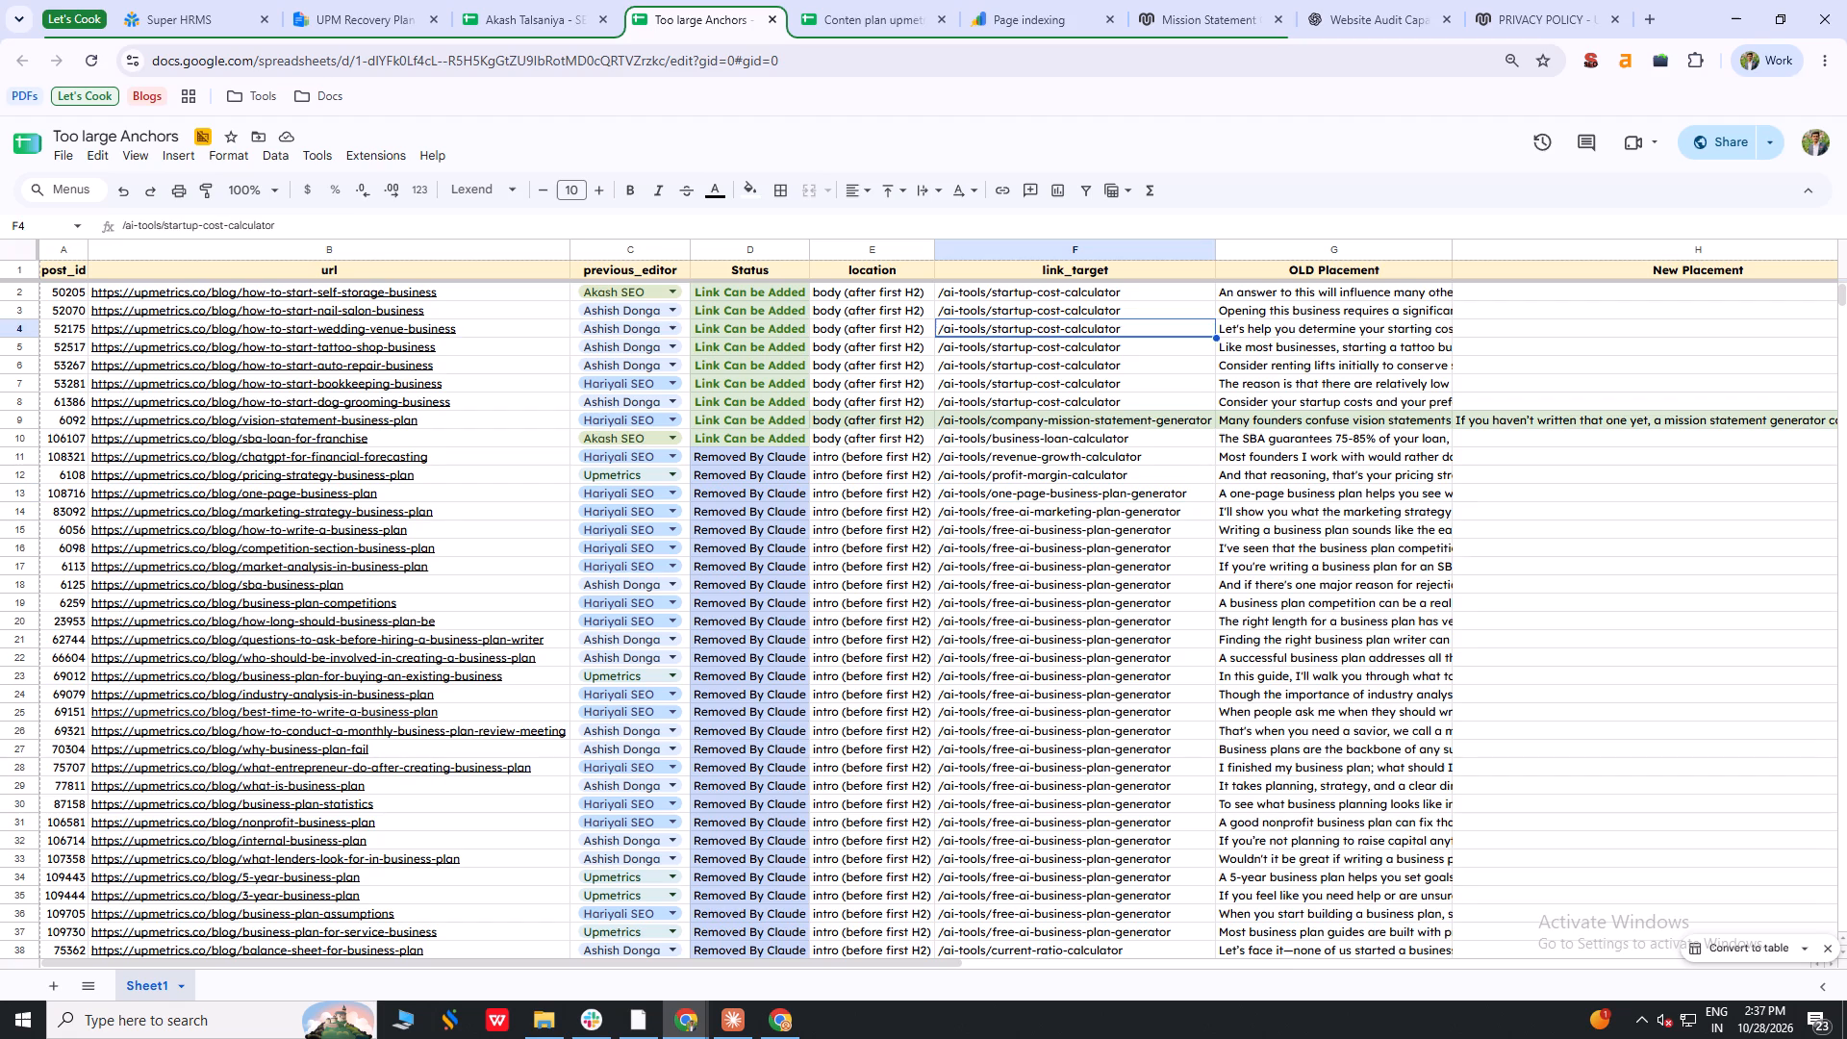
{"action": "left_click", "coordinate": [1075, 296]}
{"action": "left_click", "coordinate": [1041, 377]}
{"action": "left_click", "coordinate": [1030, 444]}
{"action": "left_click", "coordinate": [1030, 571]}
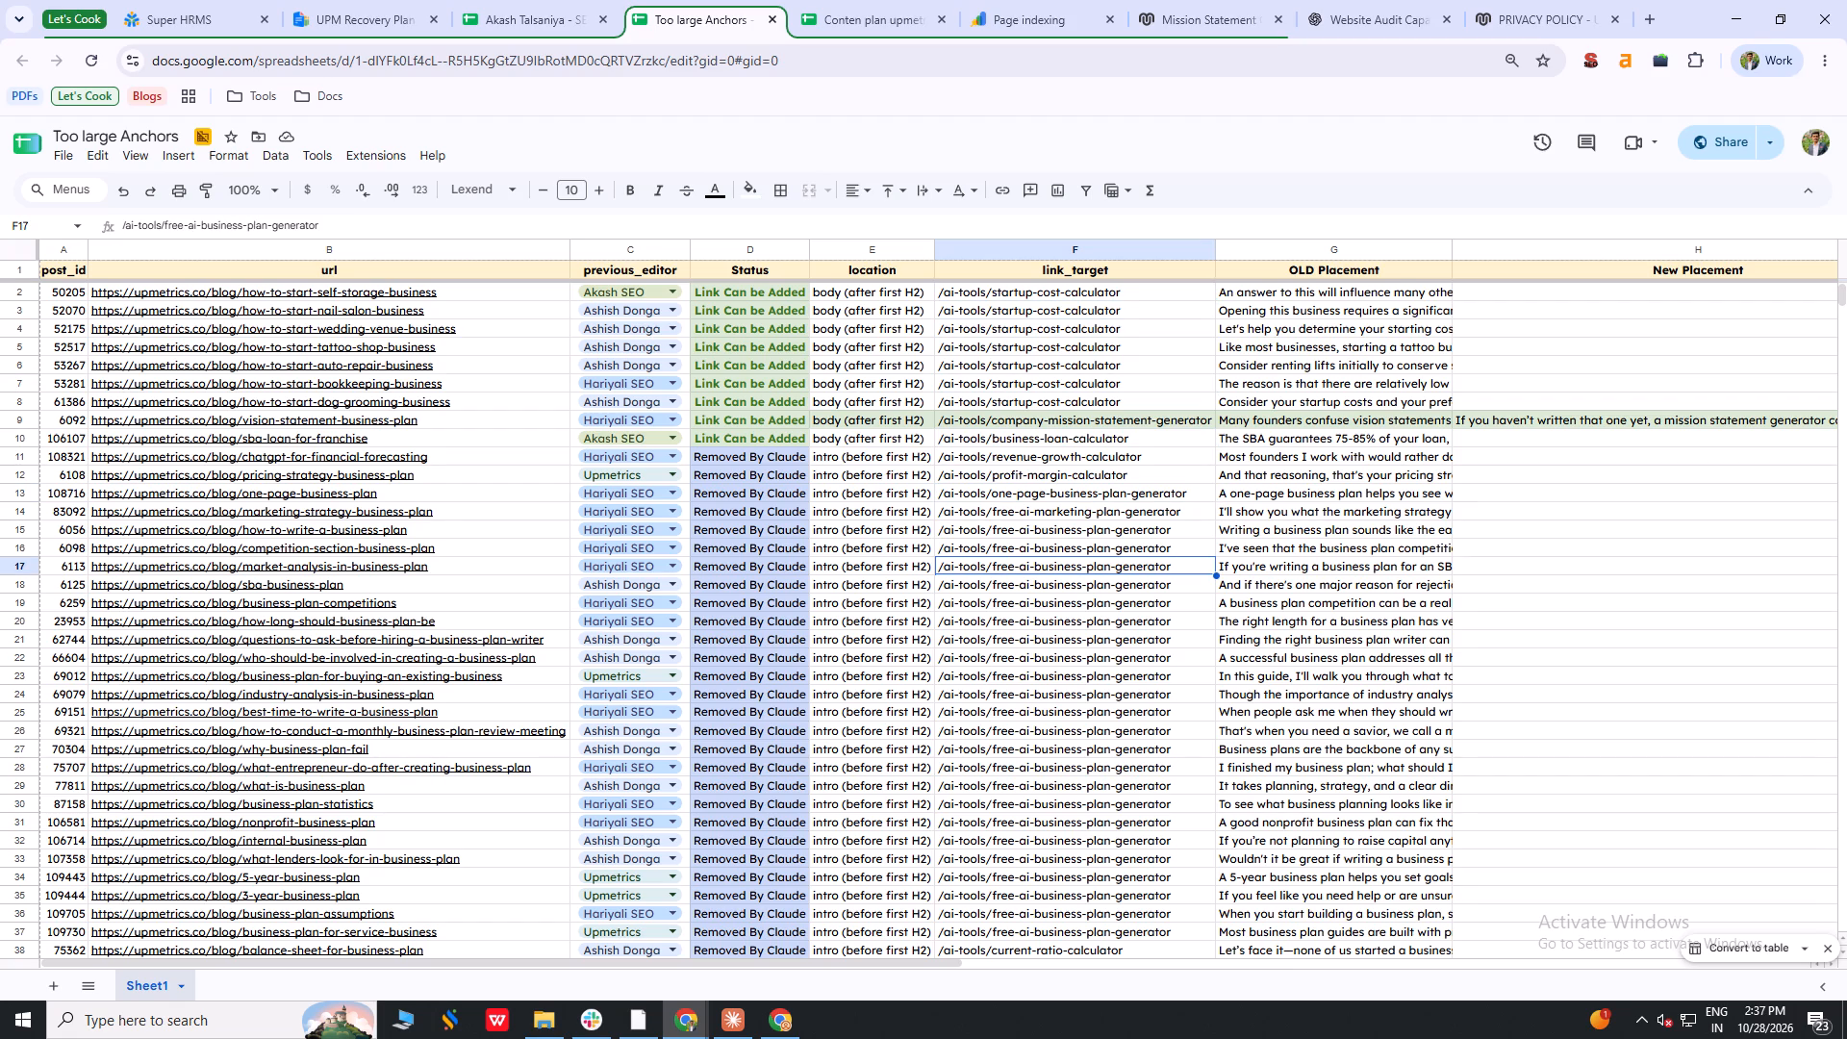
{"action": "left_click_drag", "start_coordinate": [468, 291], "coordinate": [456, 412]}
{"action": "left_click", "coordinate": [486, 502]}
{"action": "left_click", "coordinate": [1291, 599]}
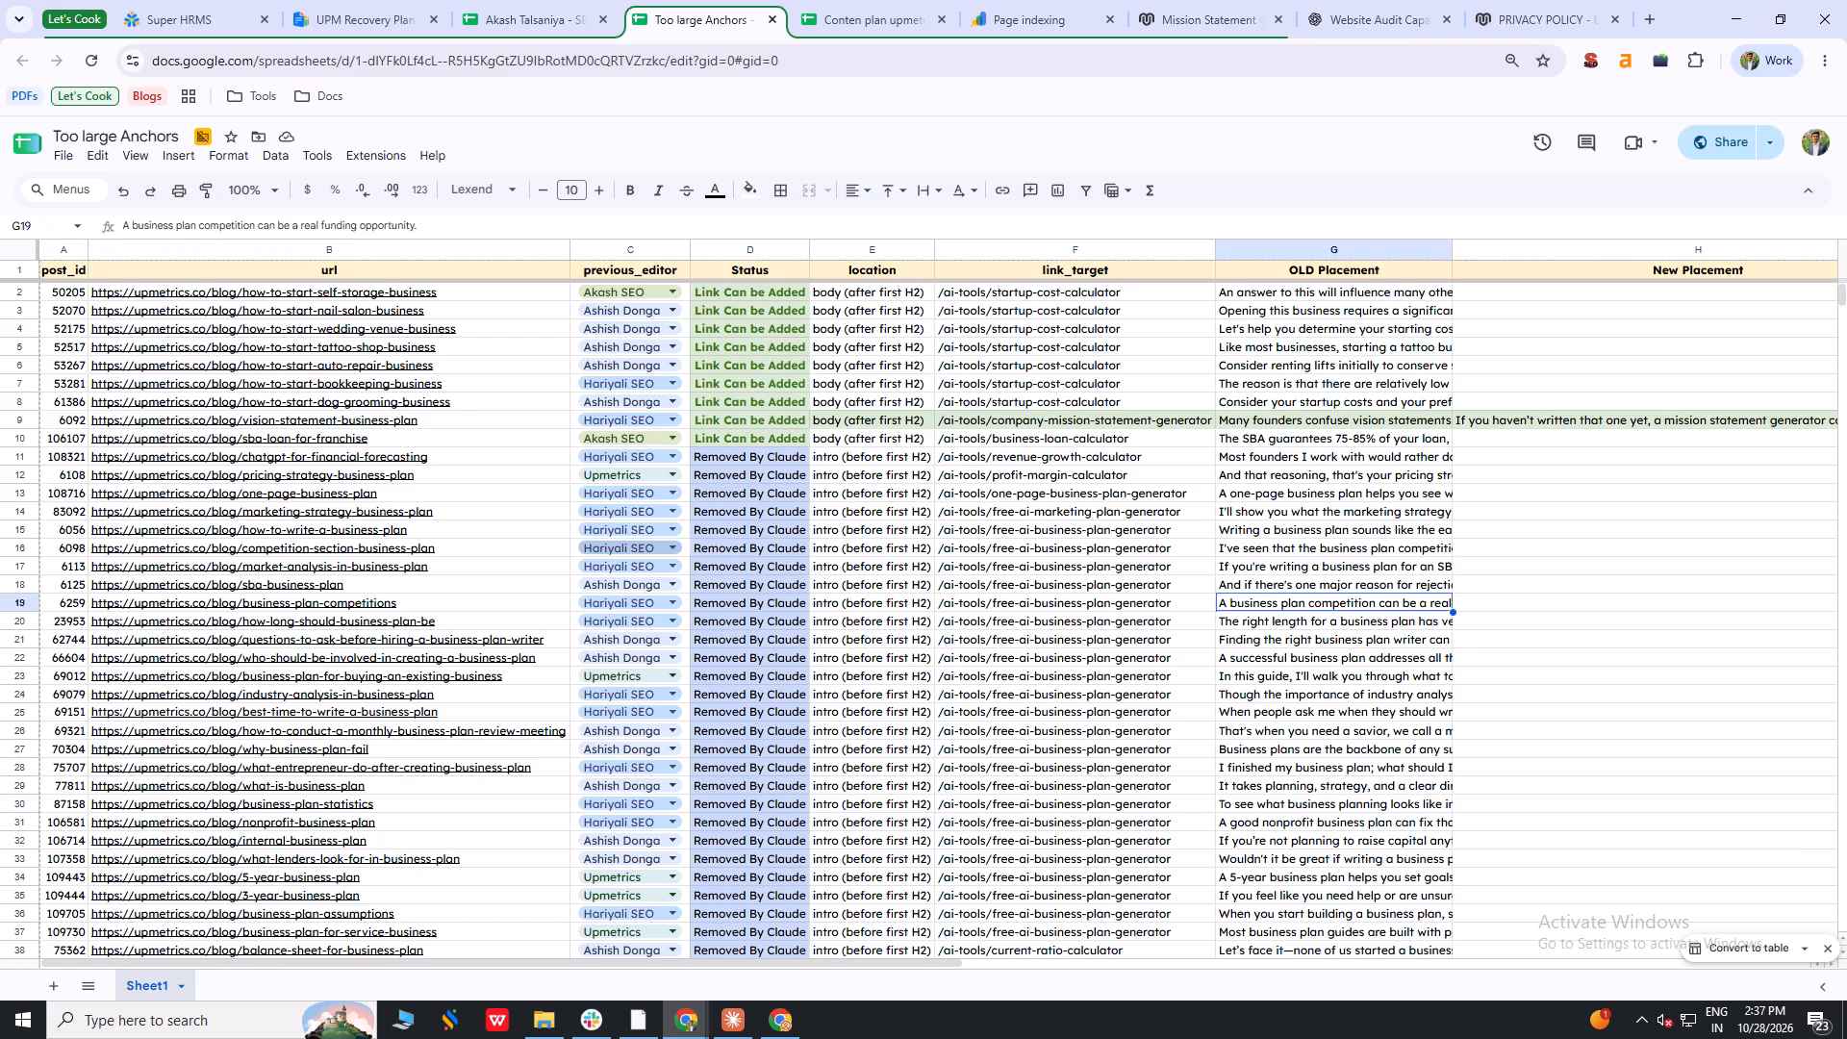
Copy the sba-loan-for-franchise post URL from row 10 of the sheet.
{"action": "left_click", "coordinate": [424, 429]}
{"action": "left_click", "coordinate": [488, 448]}
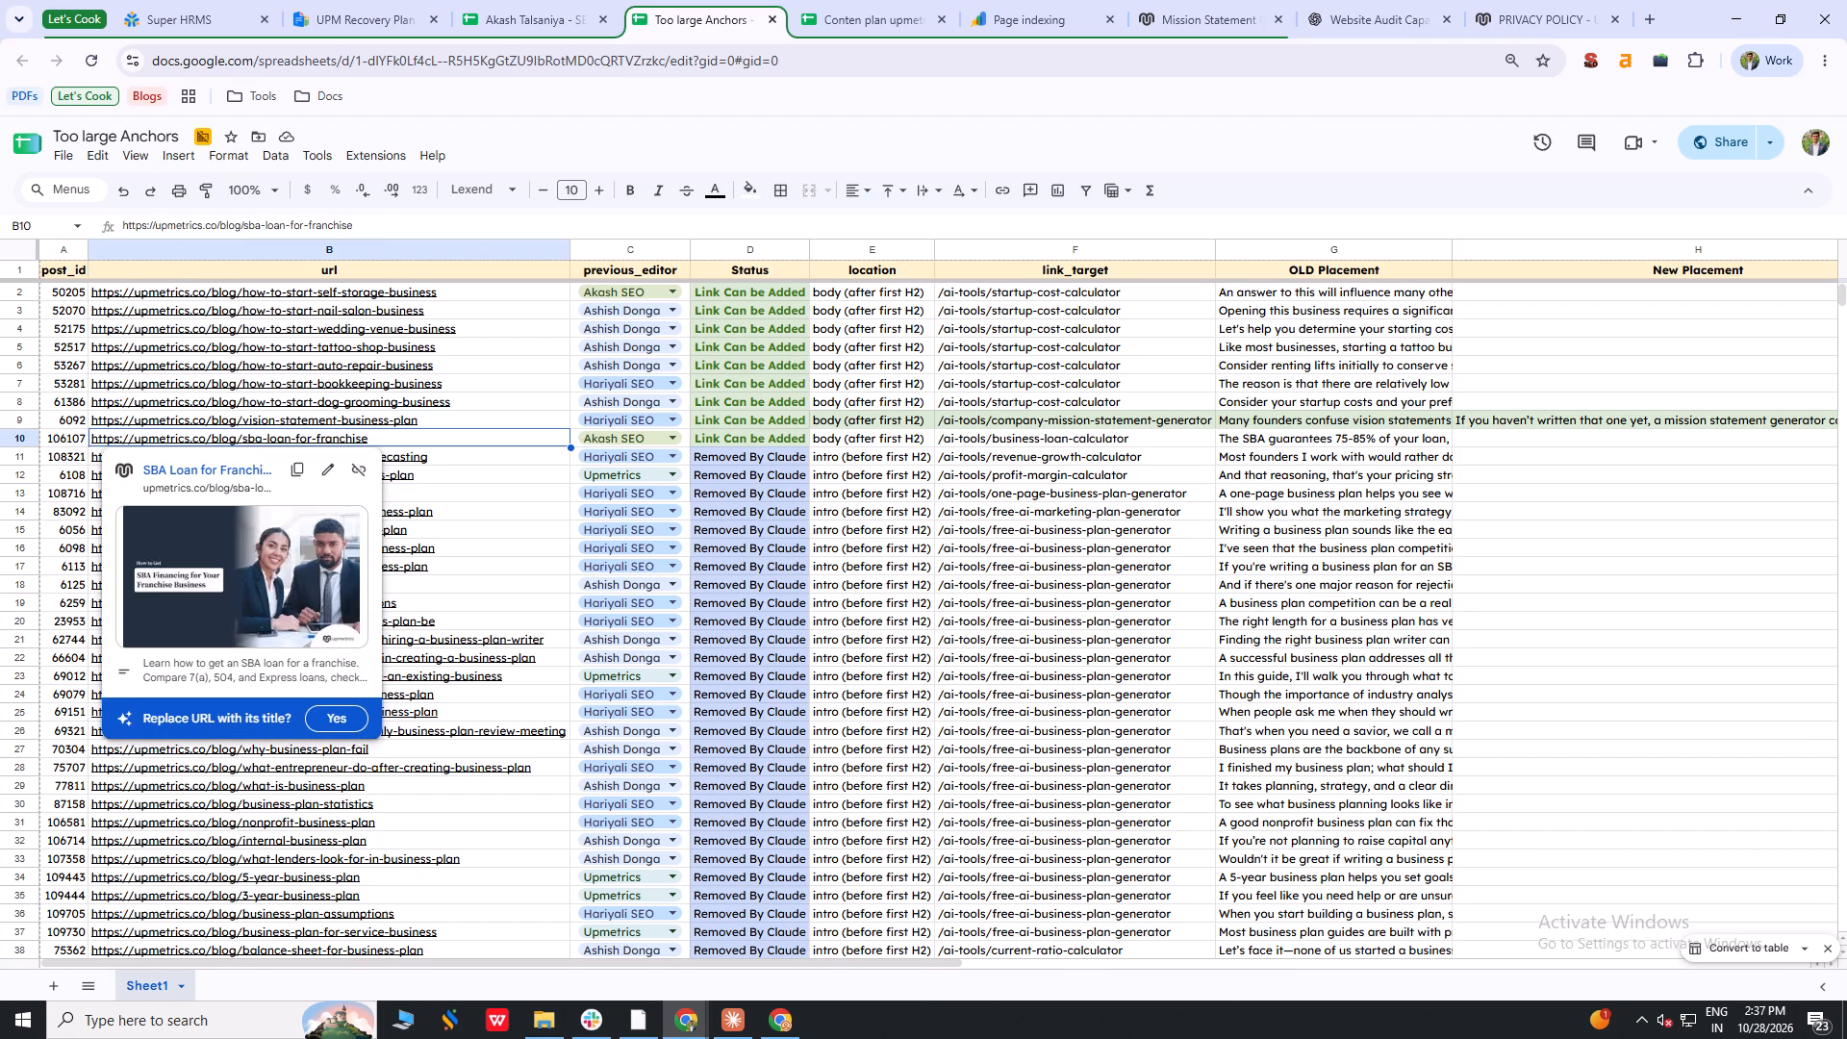
{"action": "left_click", "coordinate": [1050, 439]}
{"action": "left_click", "coordinate": [411, 441]}
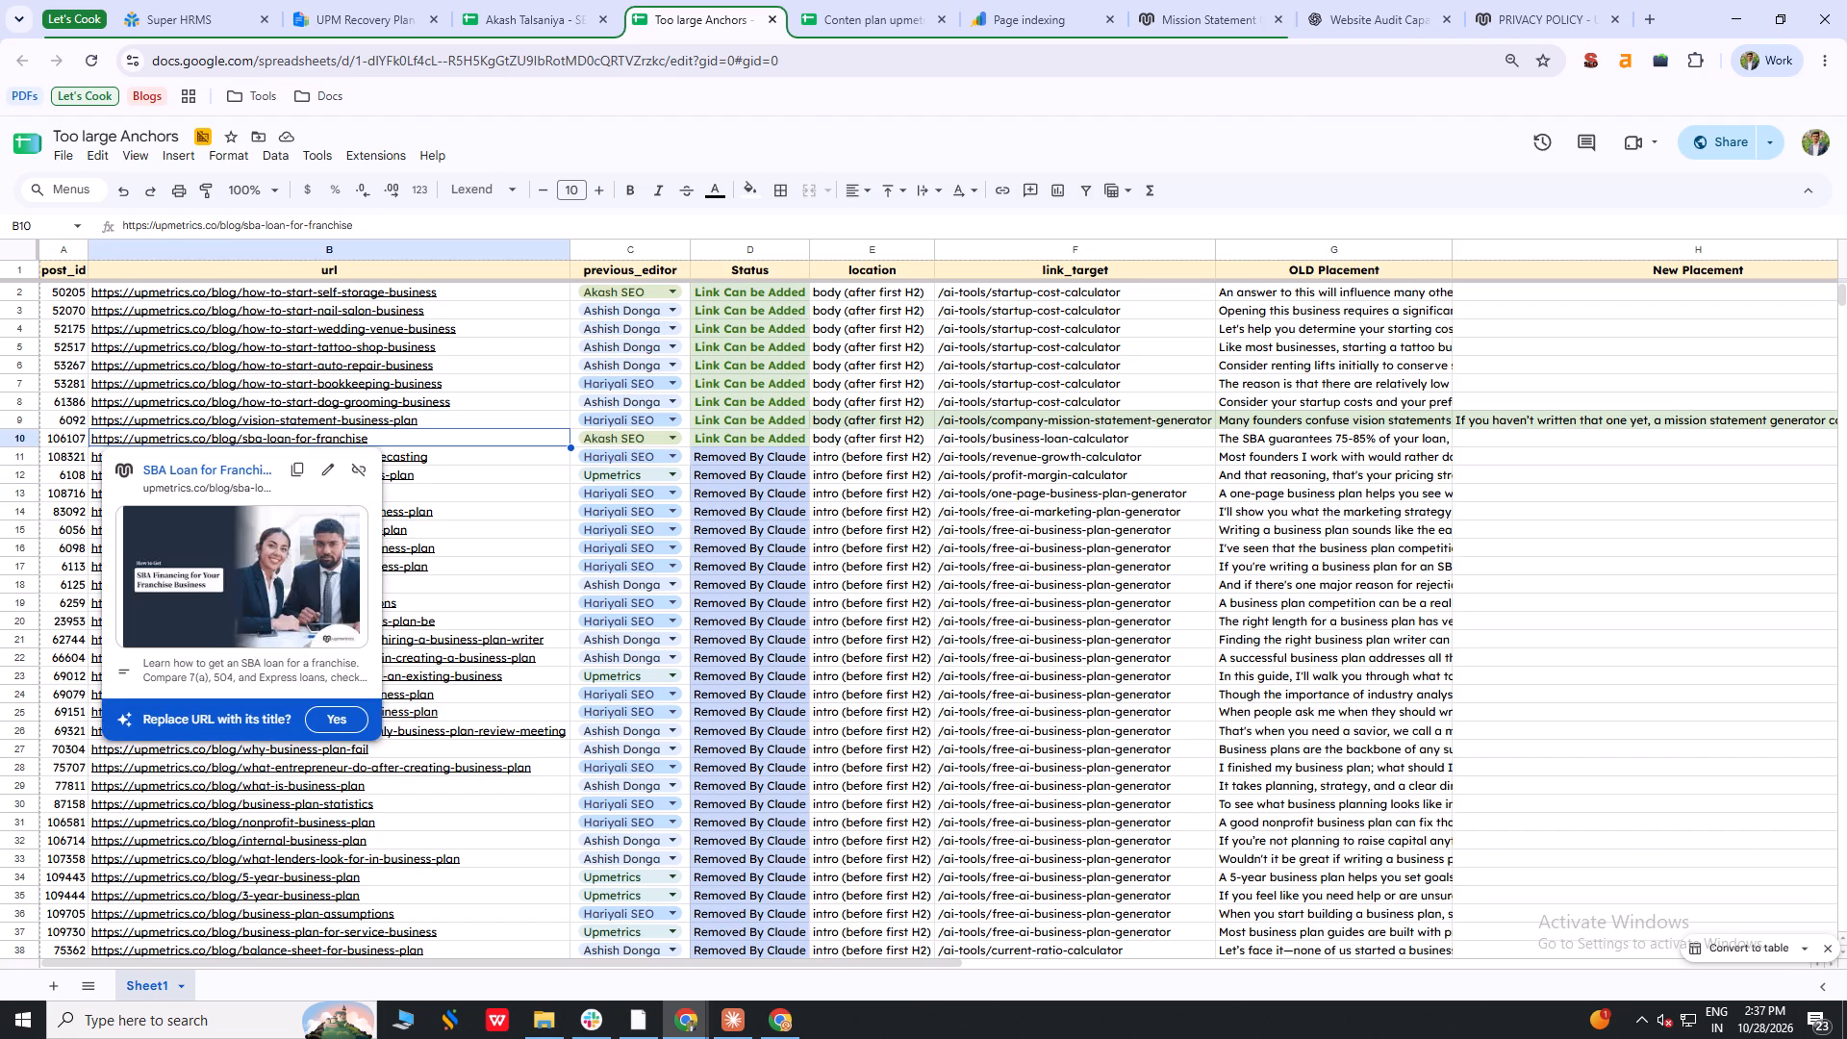
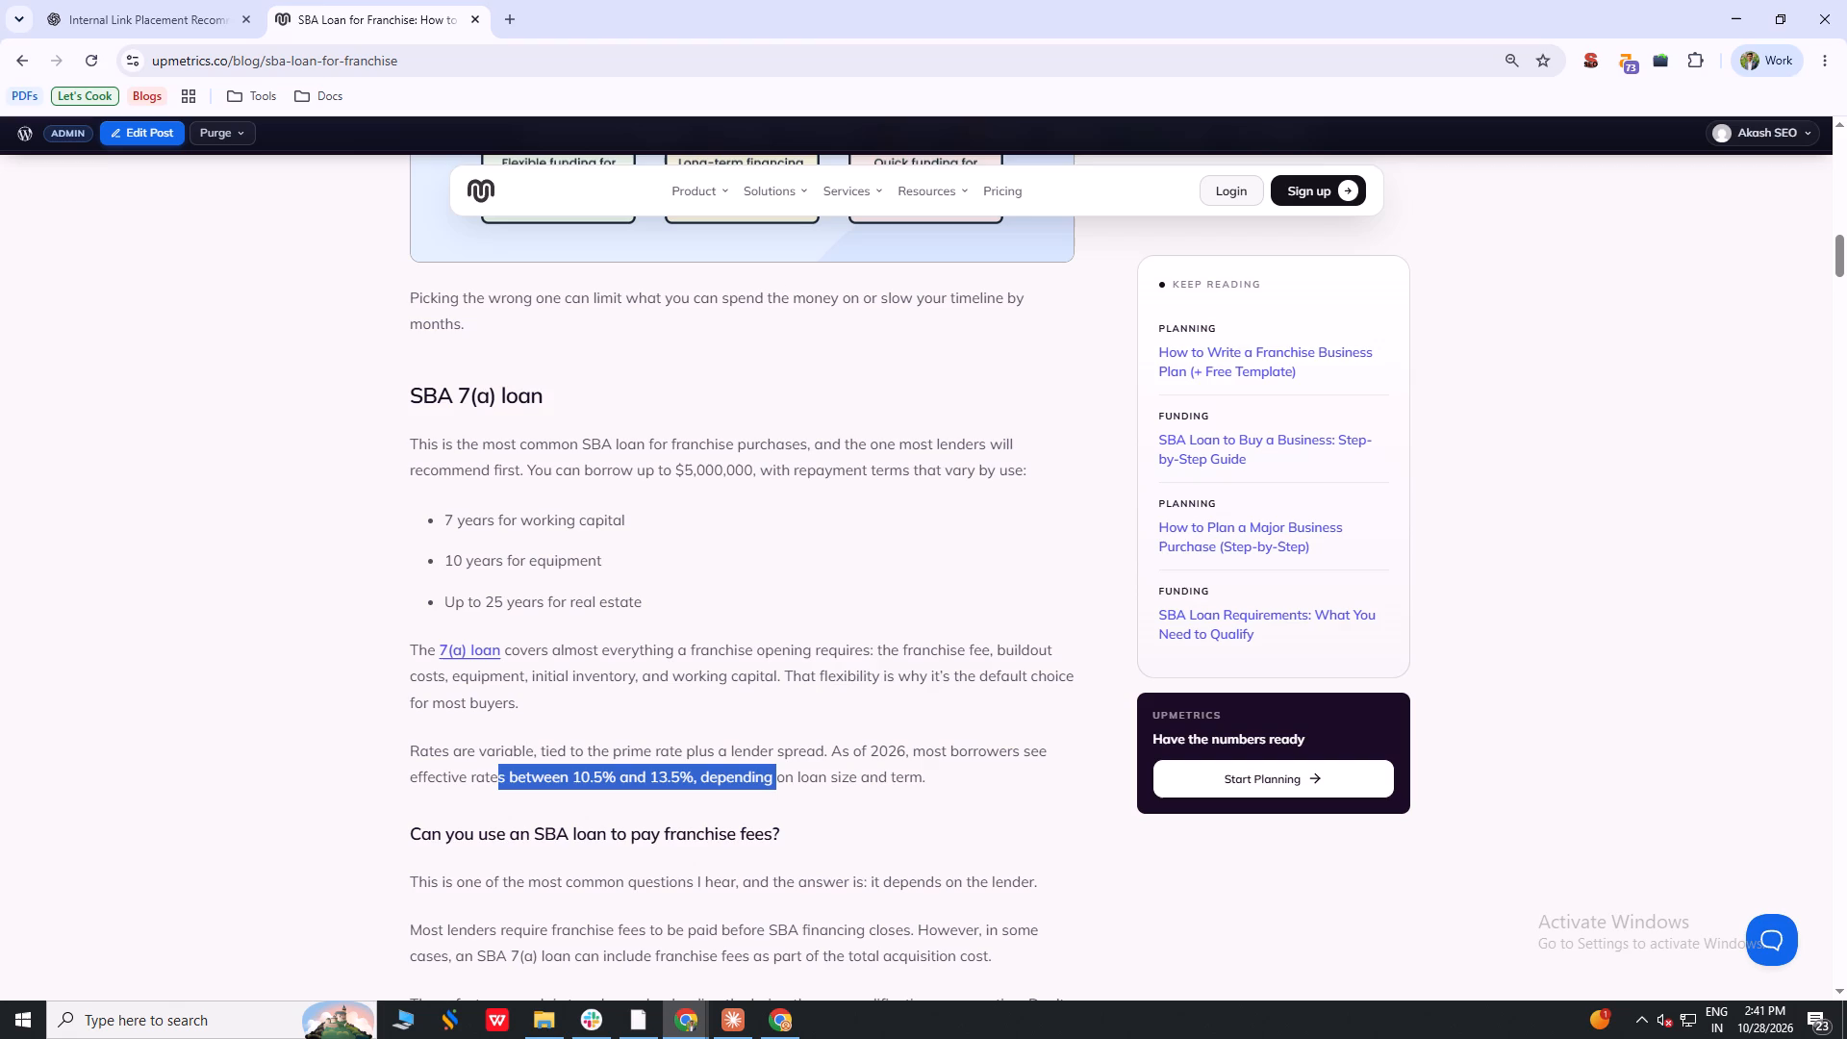
Open the SBA franchise post for editing.
{"action": "left_click", "coordinate": [143, 138], "text": "ctrl"}
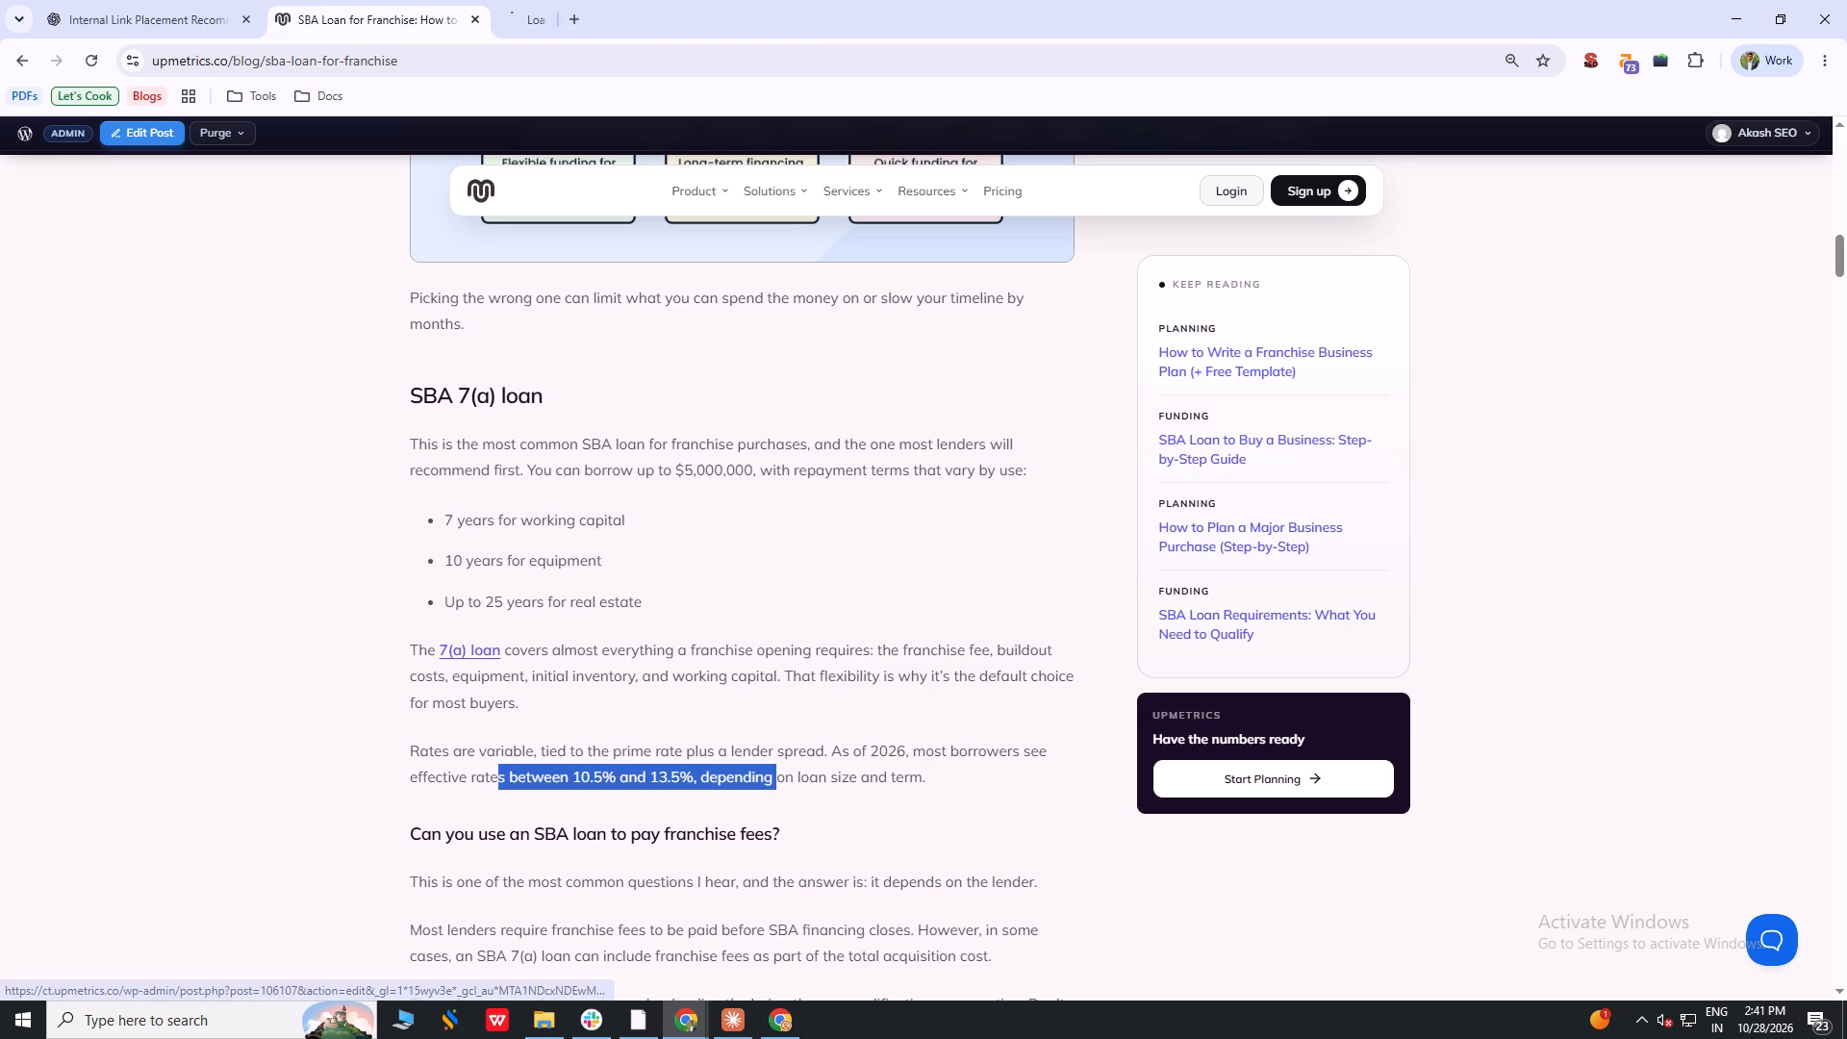
Copy the suggested copy with the business loan calculator link from ChatGPT's first placement, for the SBA 7(a) loan section.
{"action": "left_click", "coordinate": [167, 0]}
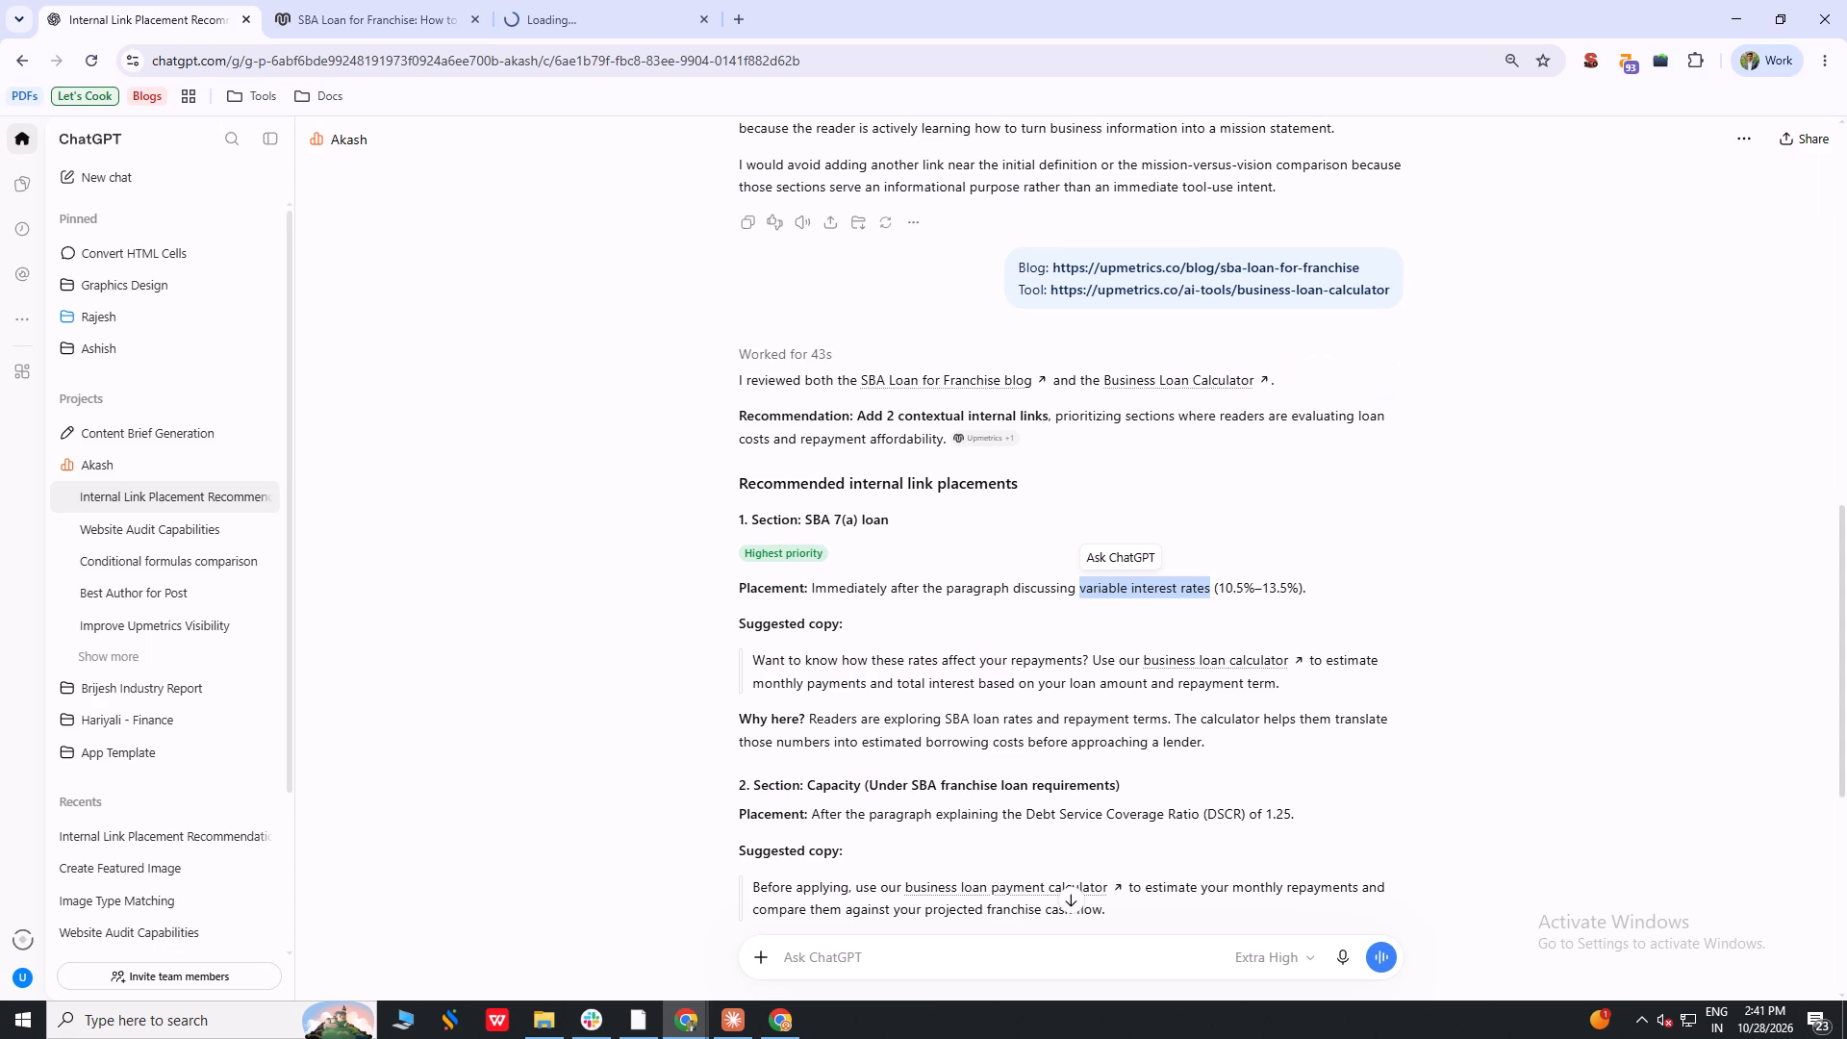
{"action": "left_click_drag", "start_coordinate": [753, 659], "coordinate": [1027, 672]}
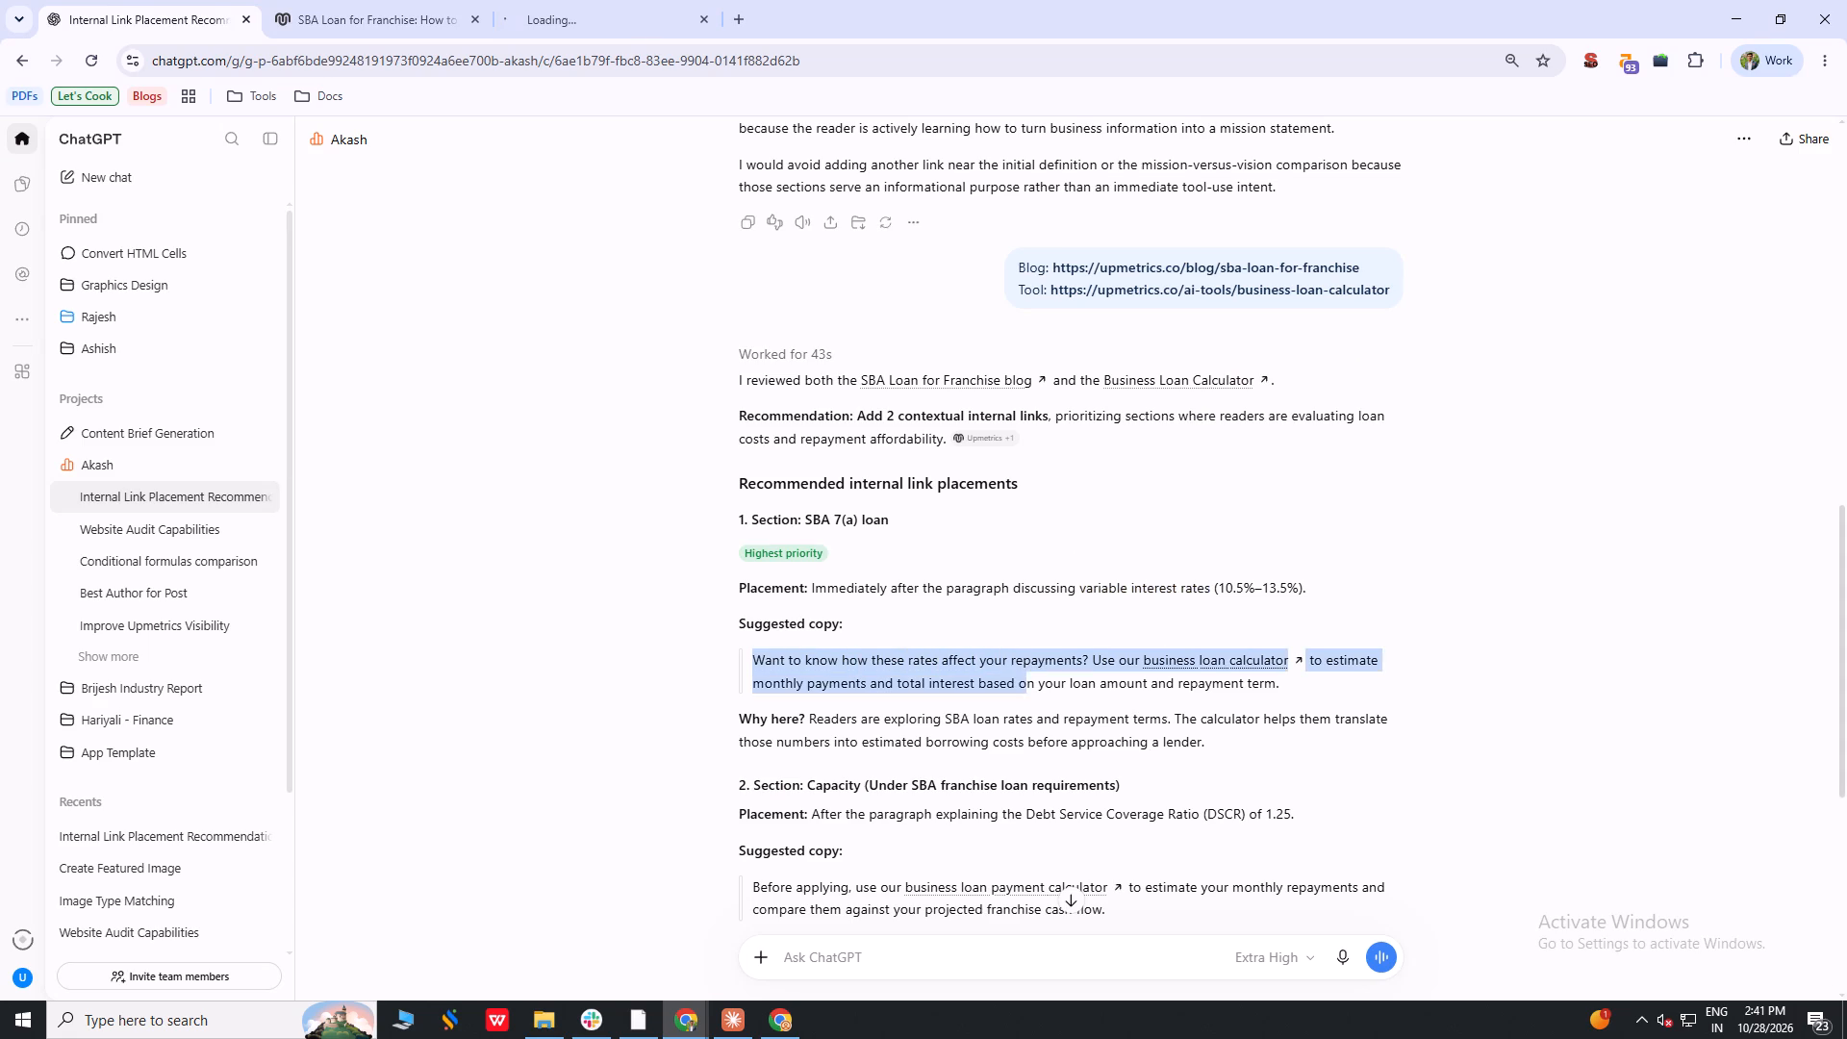
{"action": "left_click_drag", "start_coordinate": [1027, 672], "coordinate": [1291, 677]}
{"action": "key", "text": "ctrl+c"}
{"action": "key", "text": "ctrl+c"}
{"action": "key", "text": "ctrl+c"}
{"action": "key", "text": "ctrl+c"}
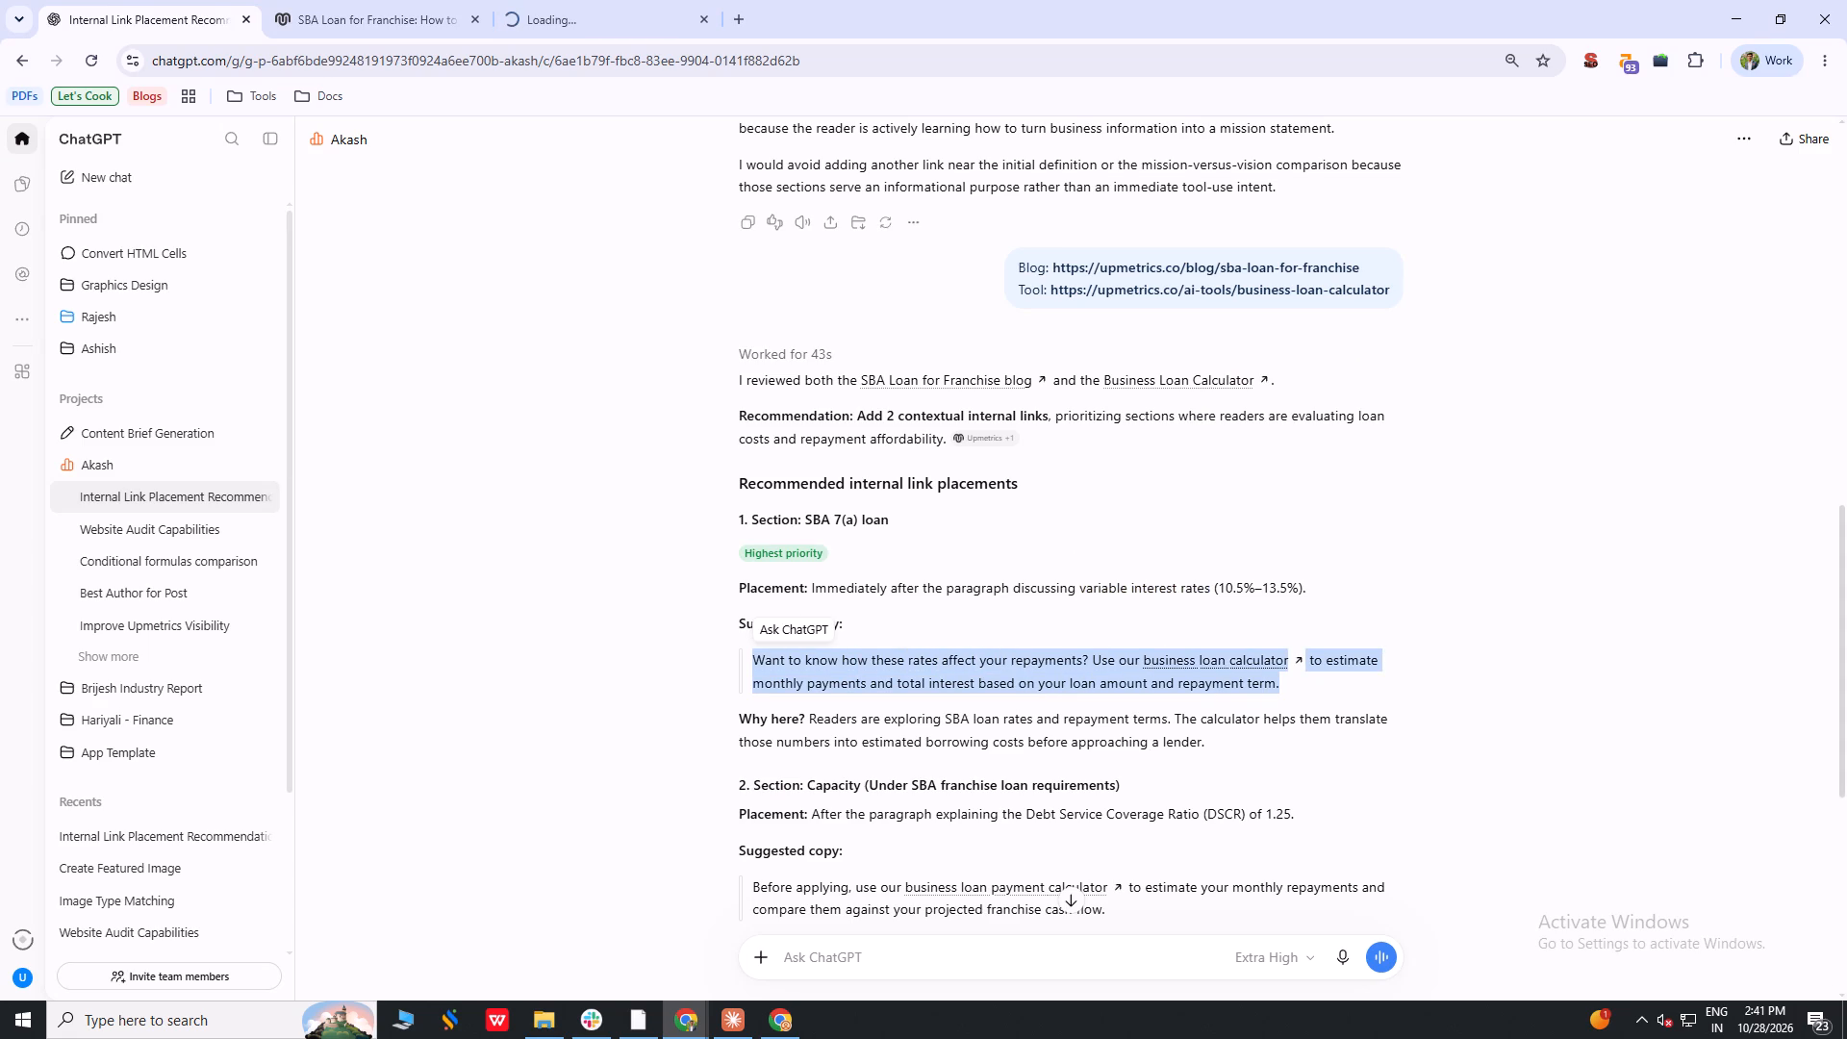
{"action": "key", "text": "ctrl+c"}
{"action": "key", "text": "ctrl+c"}
{"action": "key", "text": "ctrl+c"}
{"action": "key", "text": "ctrl+c"}
{"action": "key", "text": "ctrl+c"}
{"action": "key", "text": "ctrl+c"}
{"action": "key", "text": "ctrl+c"}
{"action": "key", "text": "ctrl+c"}
{"action": "key", "text": "ctrl+c"}
Search the post editor for "between" and paste the suggested calculator copy at the end of the variable rates paragraph.
{"action": "left_click", "coordinate": [587, 0]}
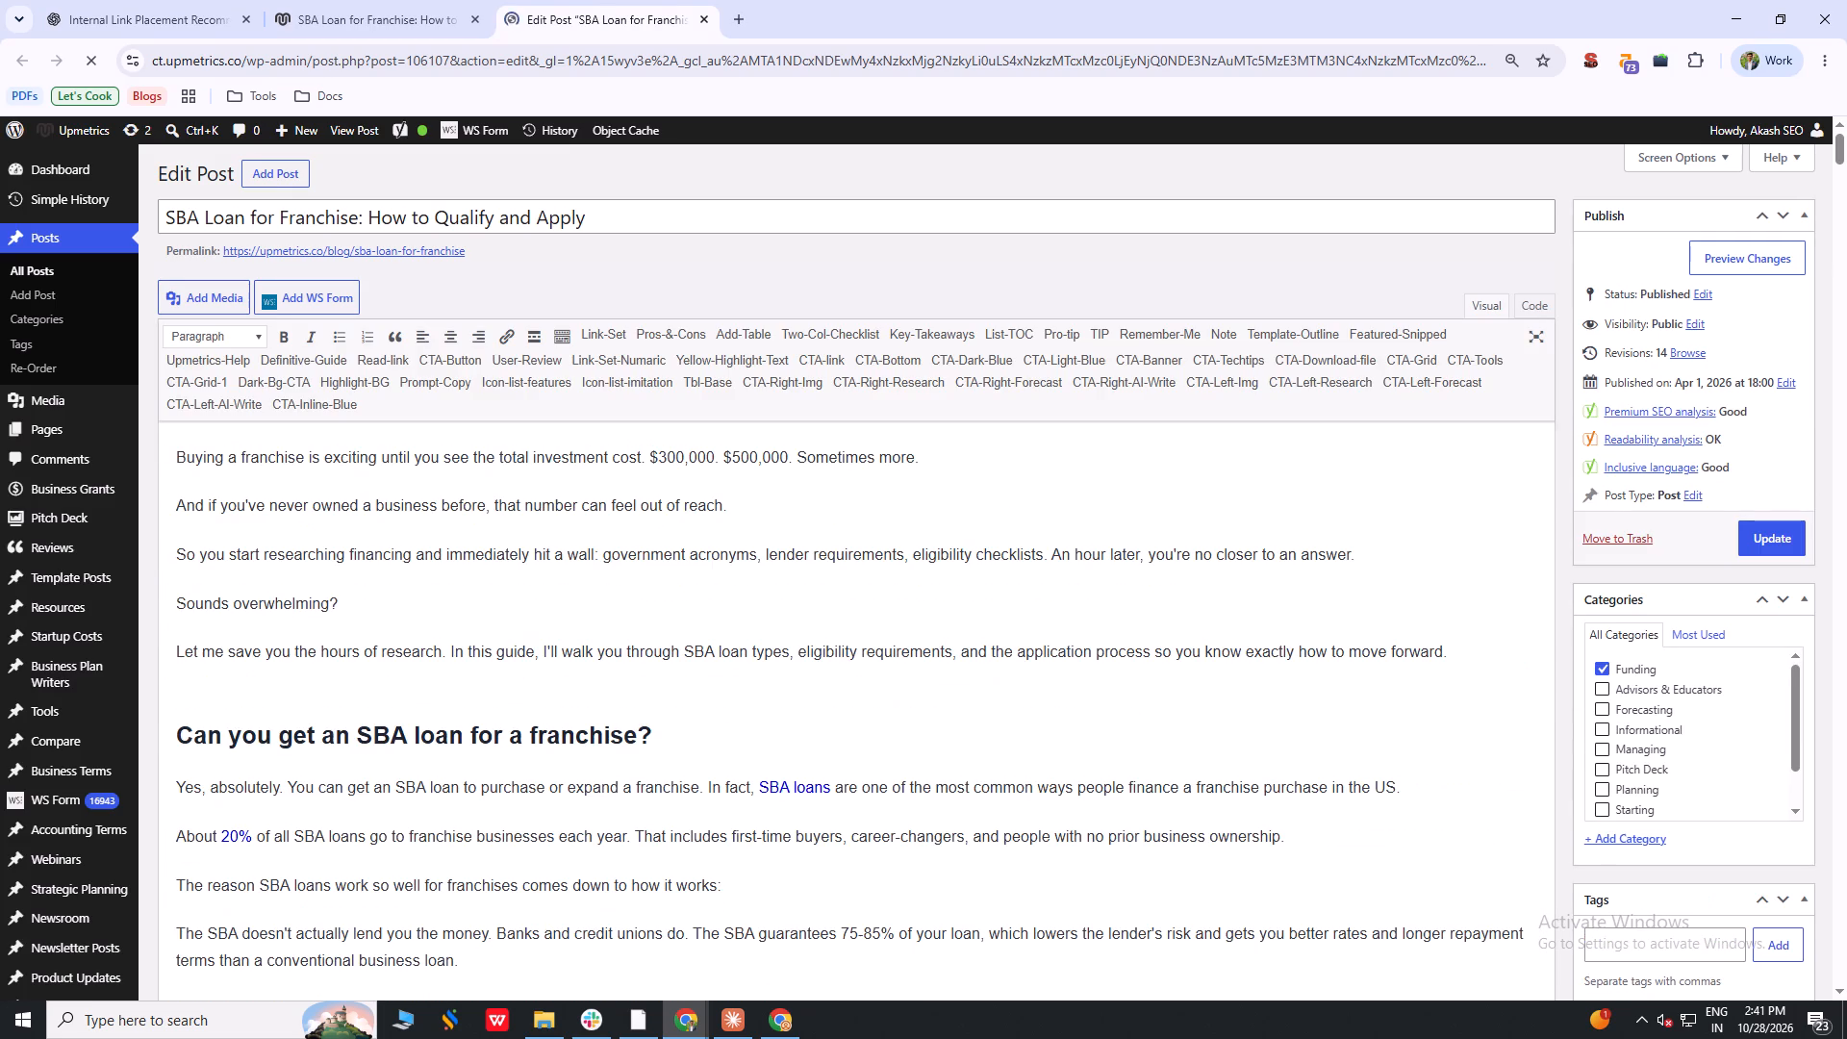
{"action": "left_click", "coordinate": [361, 0]}
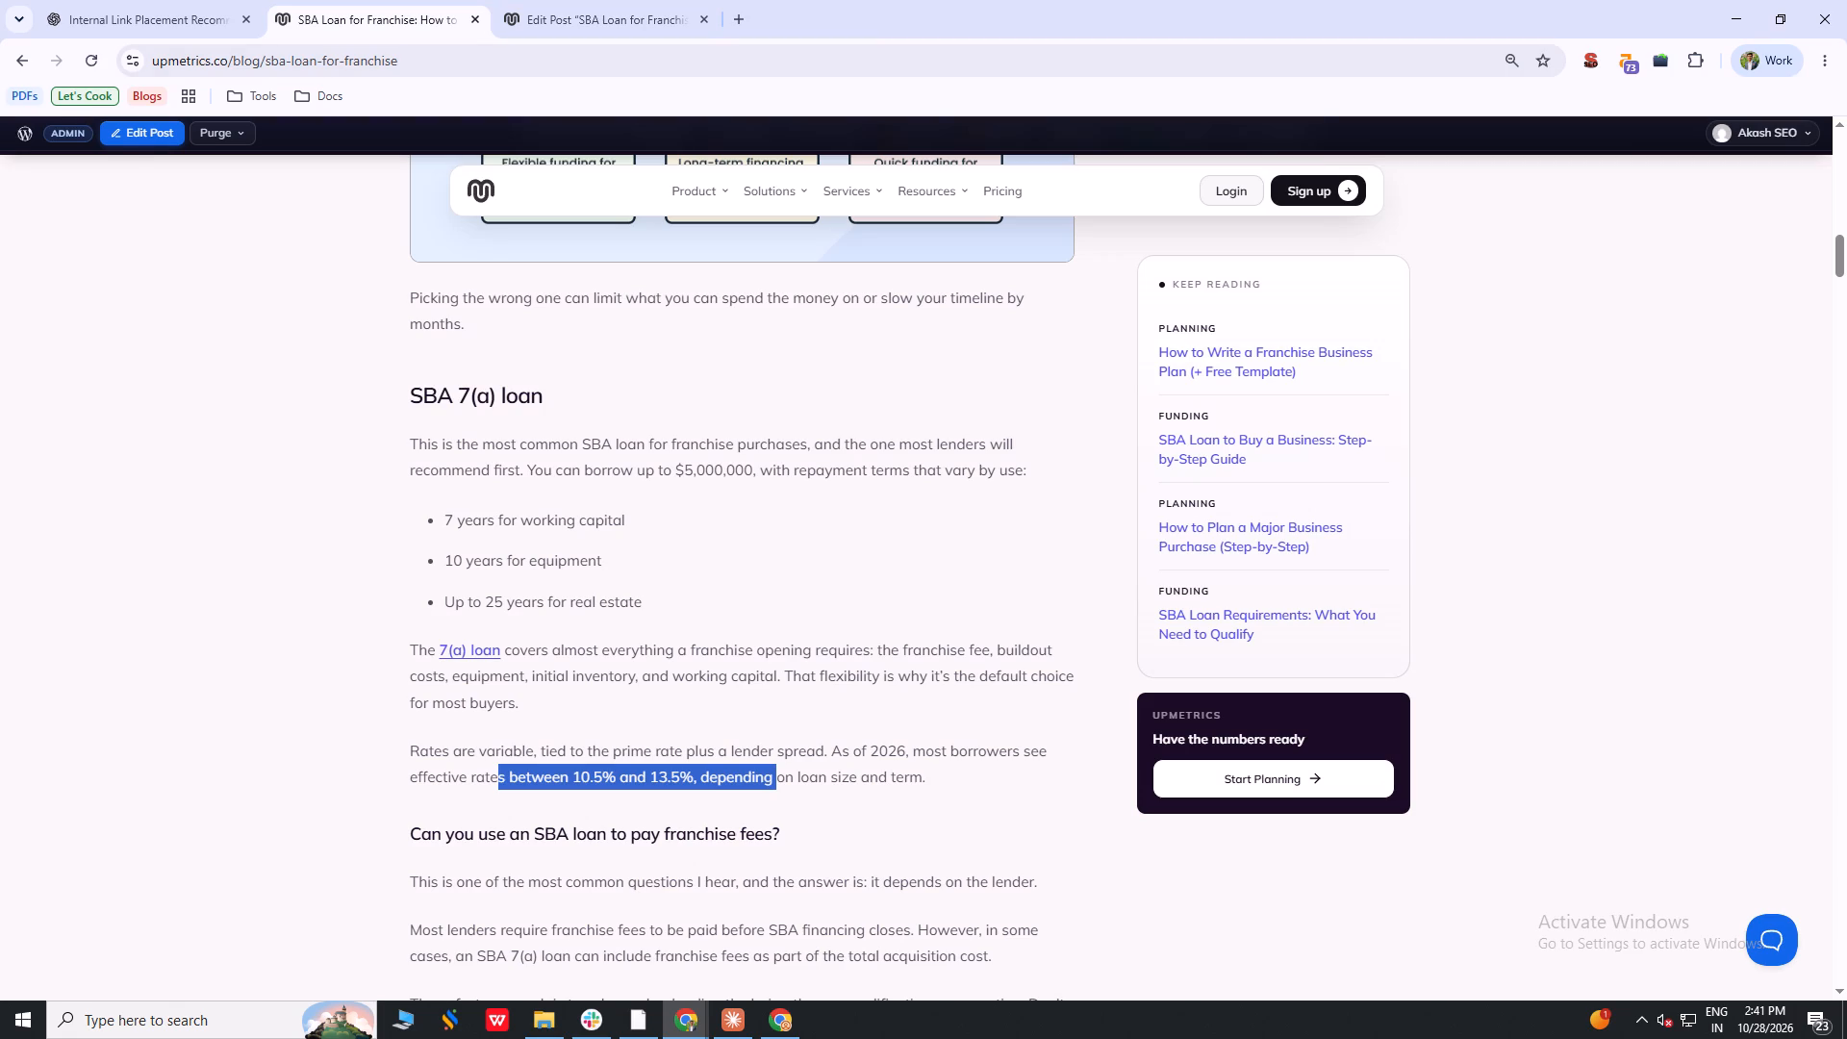
{"action": "left_click", "coordinate": [531, 0]}
{"action": "key", "text": "ctrl+f"}
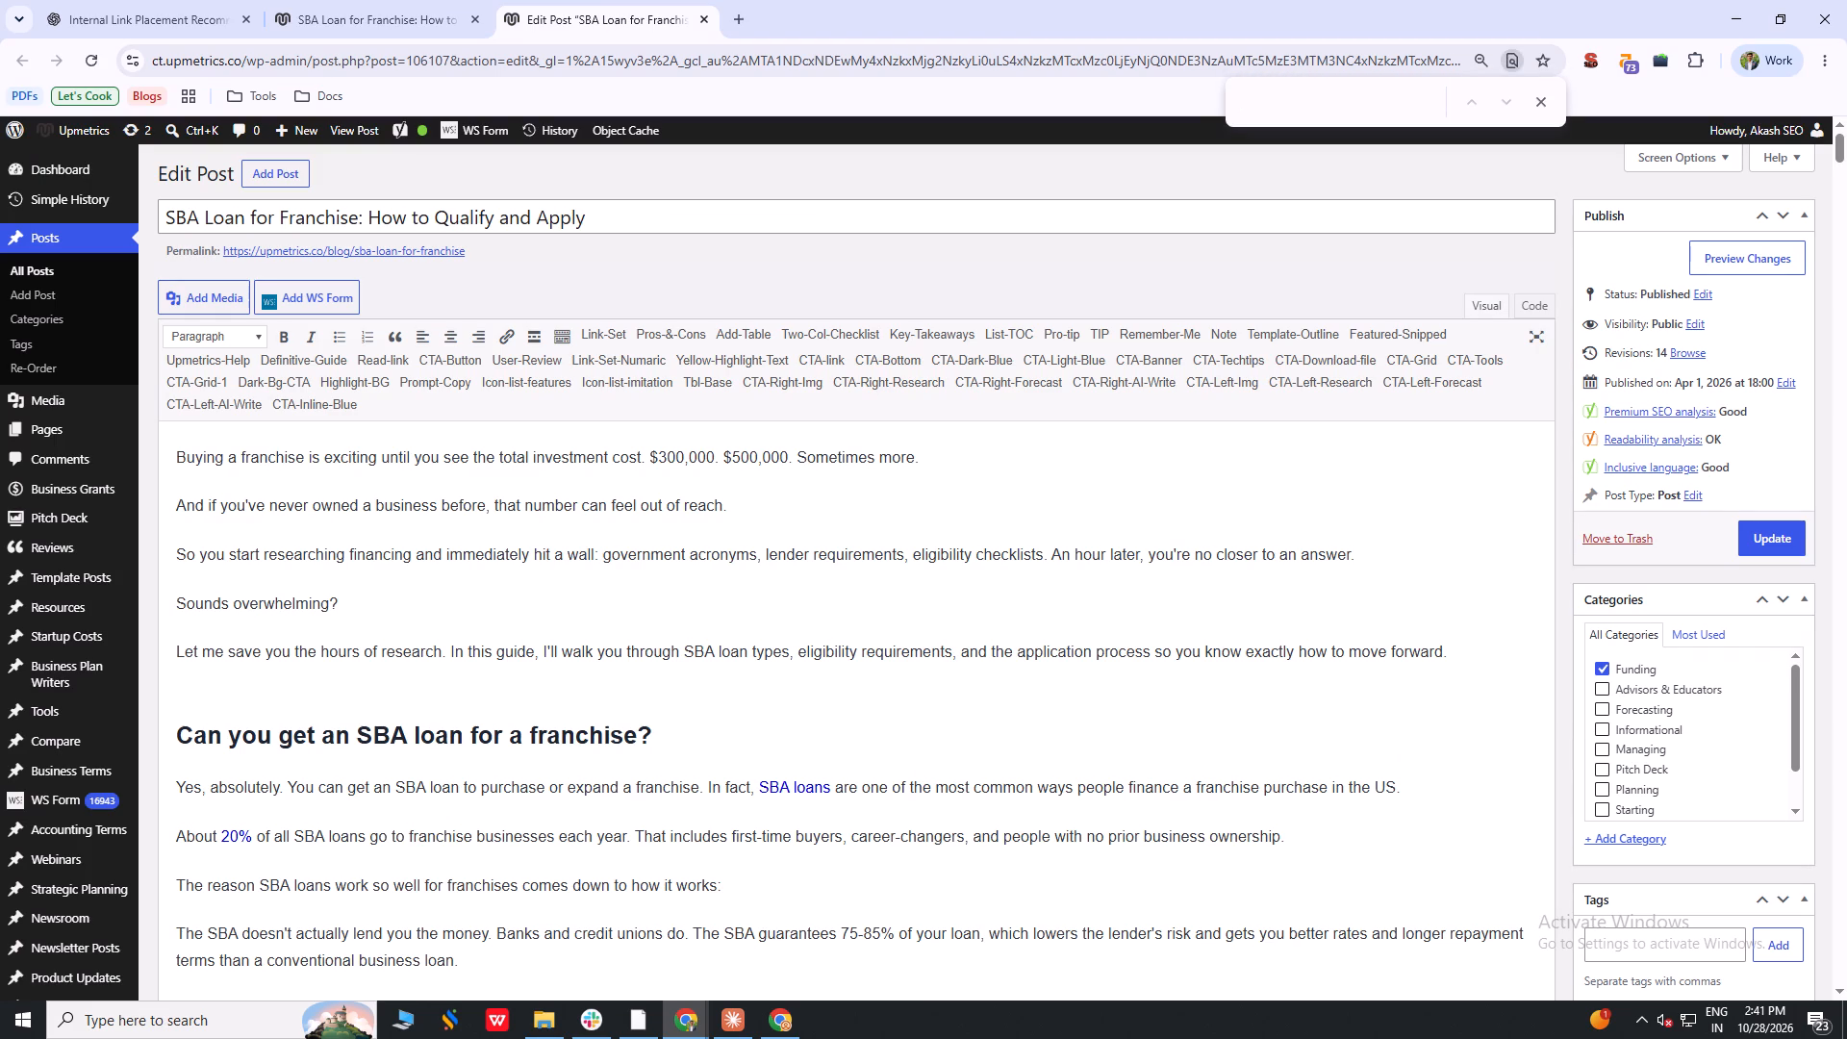
{"action": "type", "text": "between"}
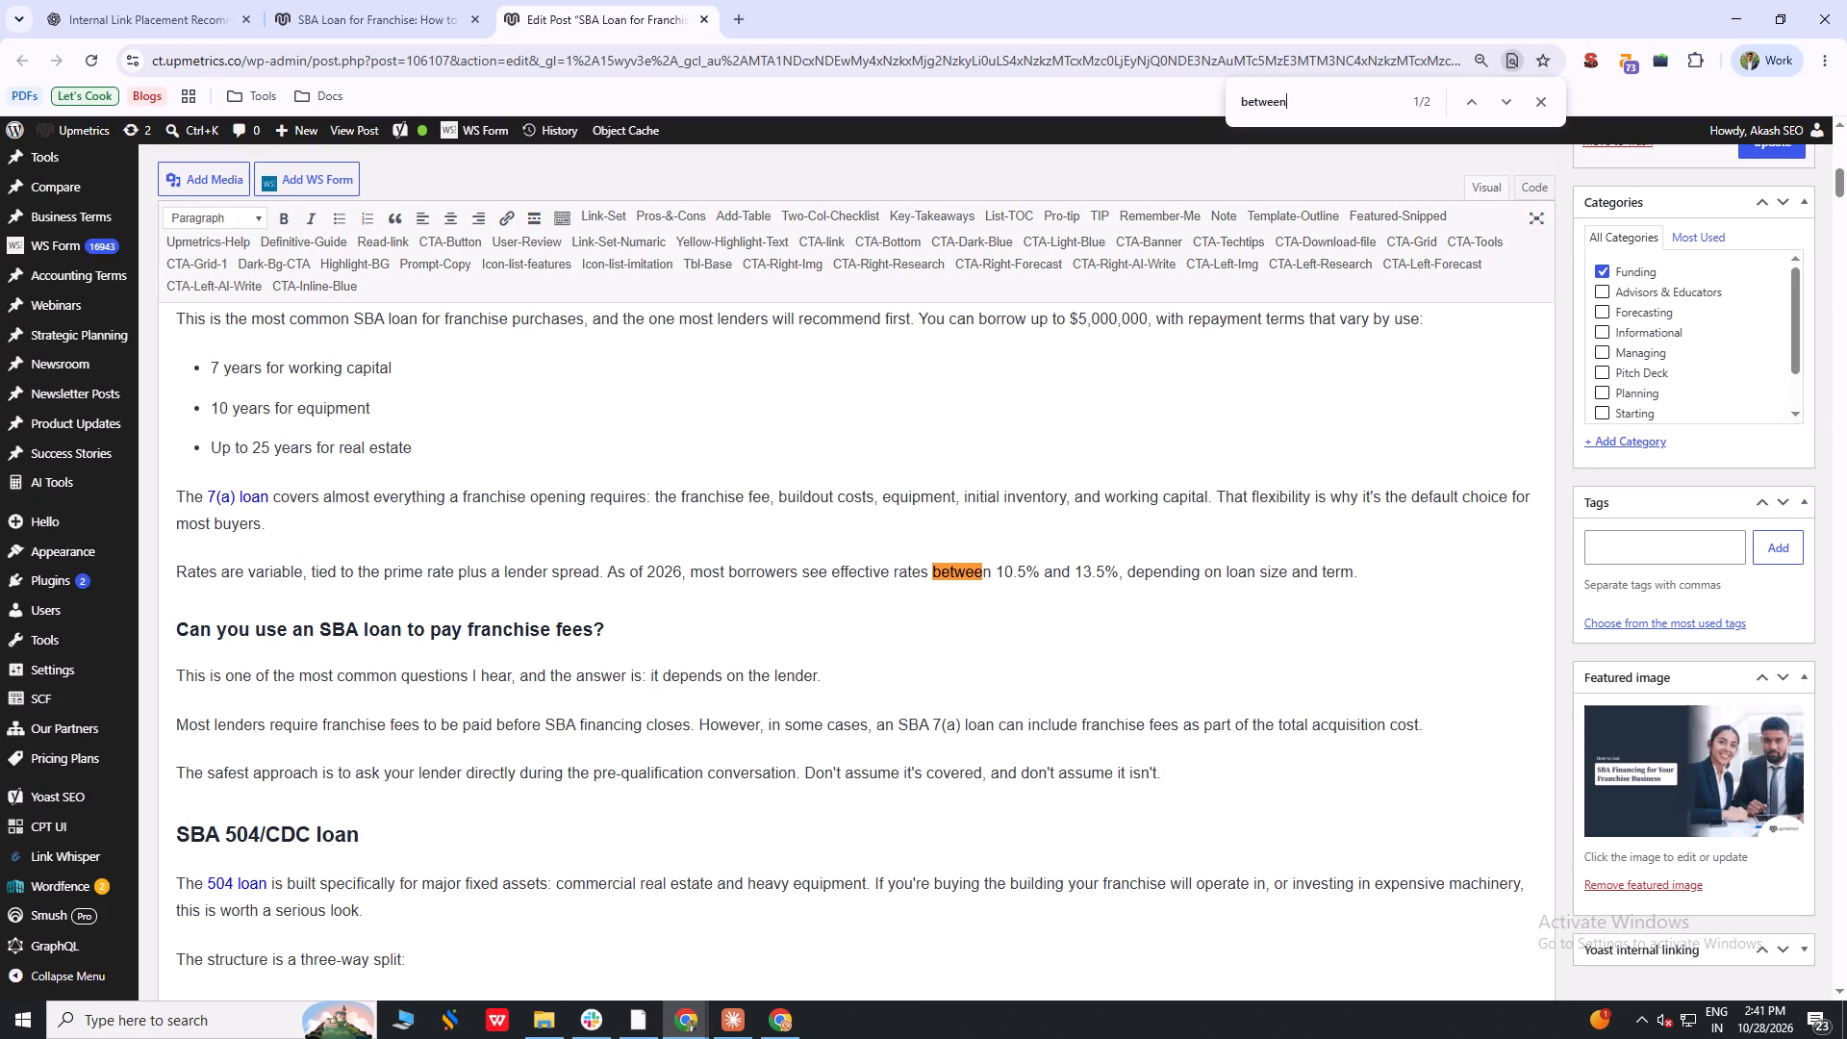
{"action": "left_click", "coordinate": [1396, 580]}
{"action": "key", "text": "space"}
{"action": "key", "text": "ctrl+v"}
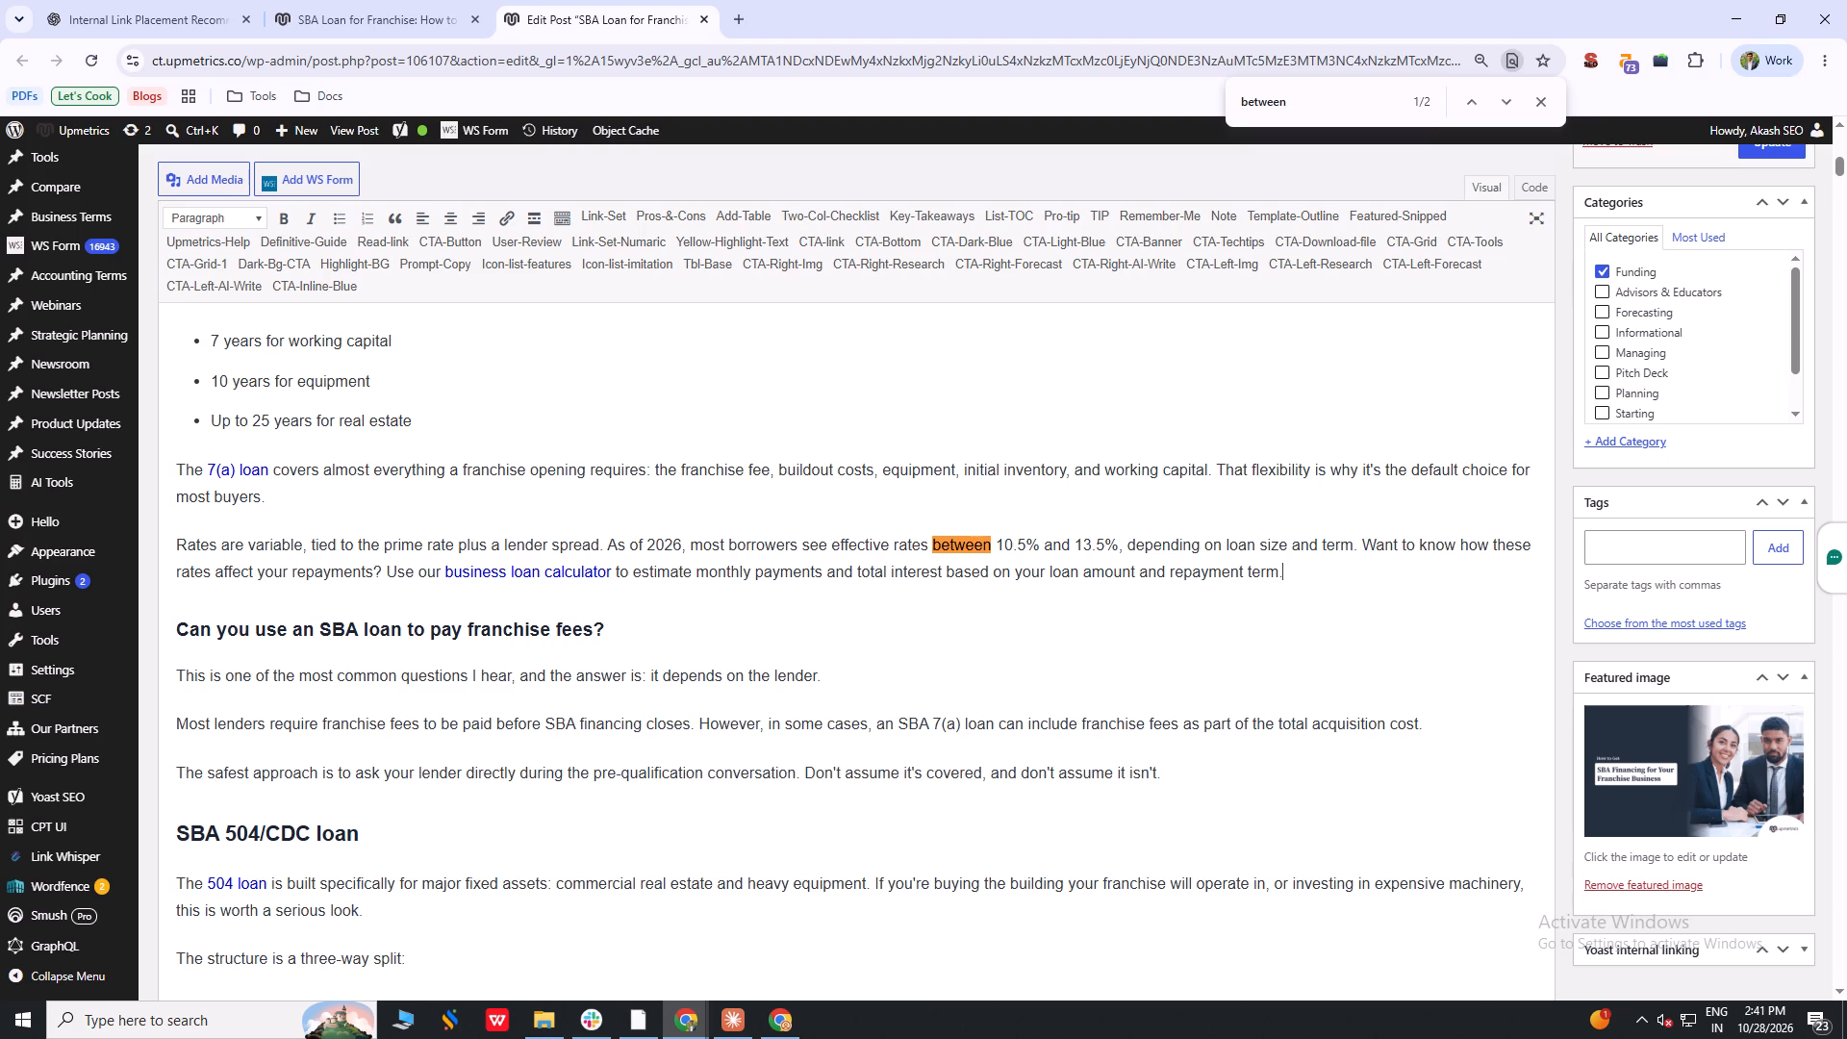
Check the pasted business loan calculator link's target and update the SBA franchise post.
{"action": "left_click", "coordinate": [536, 574]}
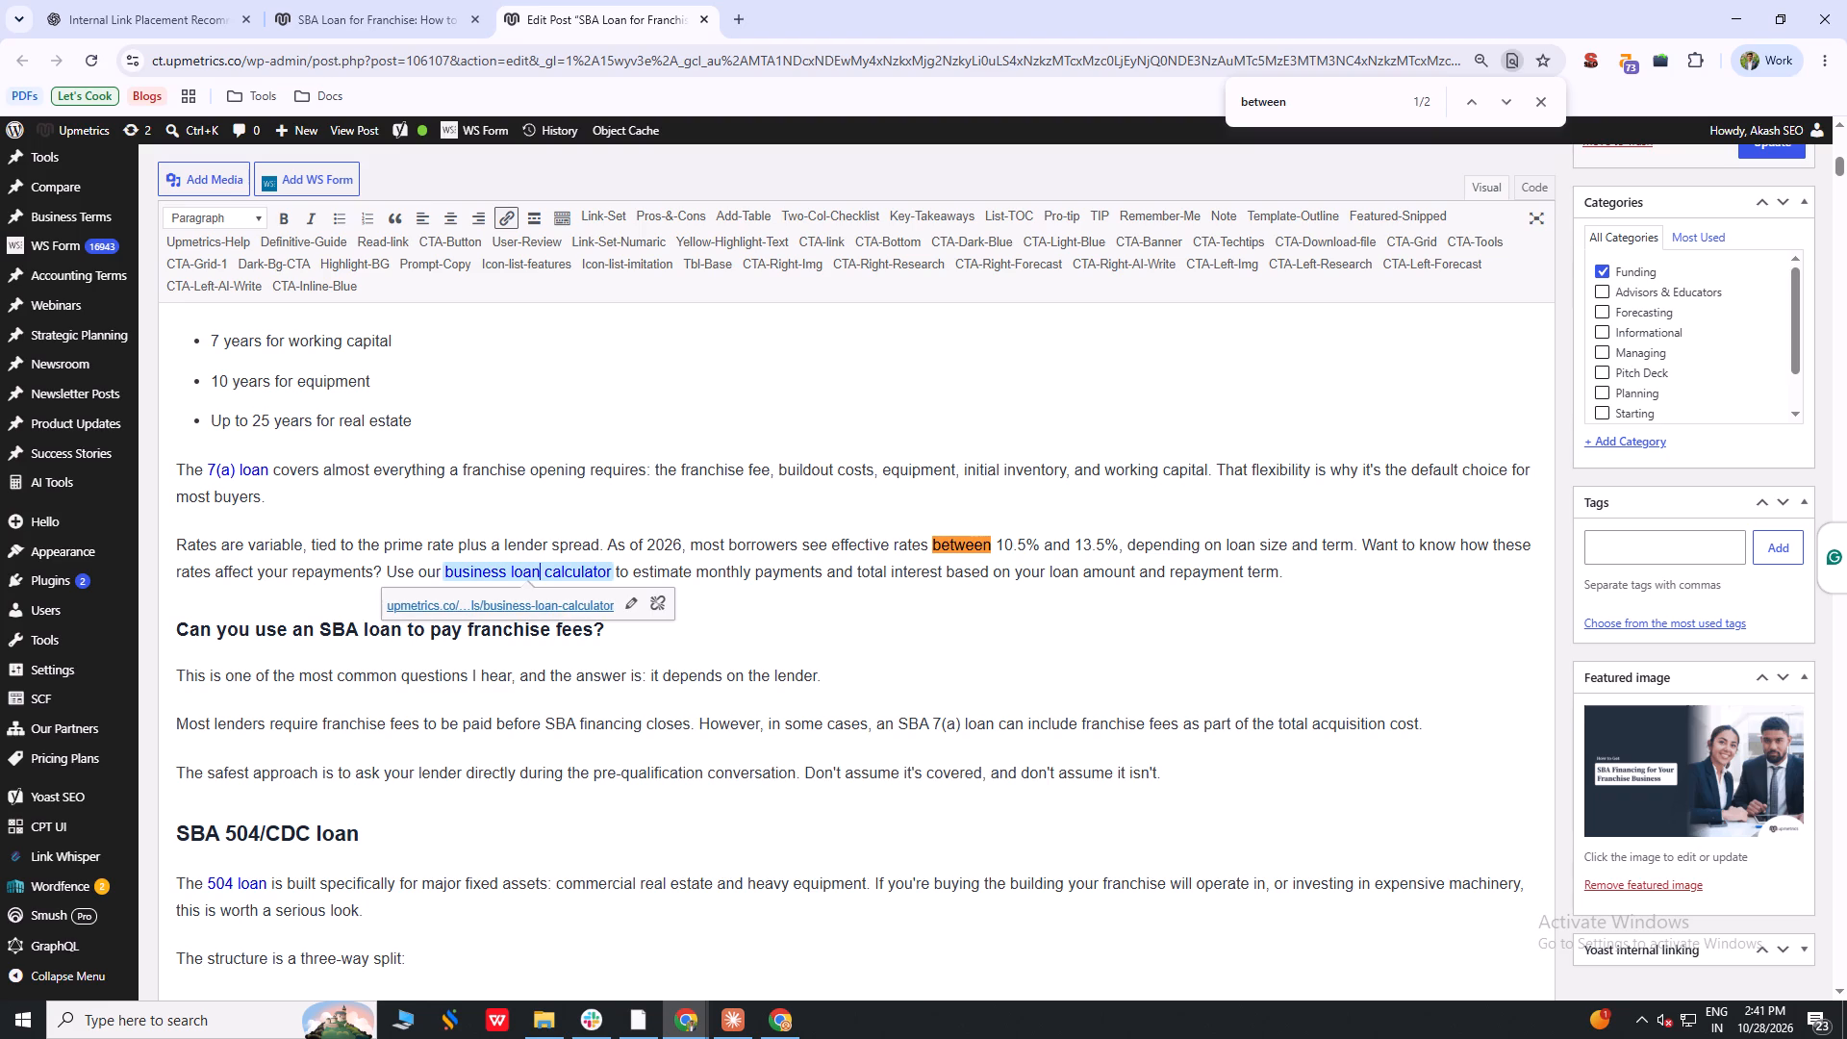
{"action": "left_click", "coordinate": [784, 568]}
{"action": "left_click", "coordinate": [1323, 585]}
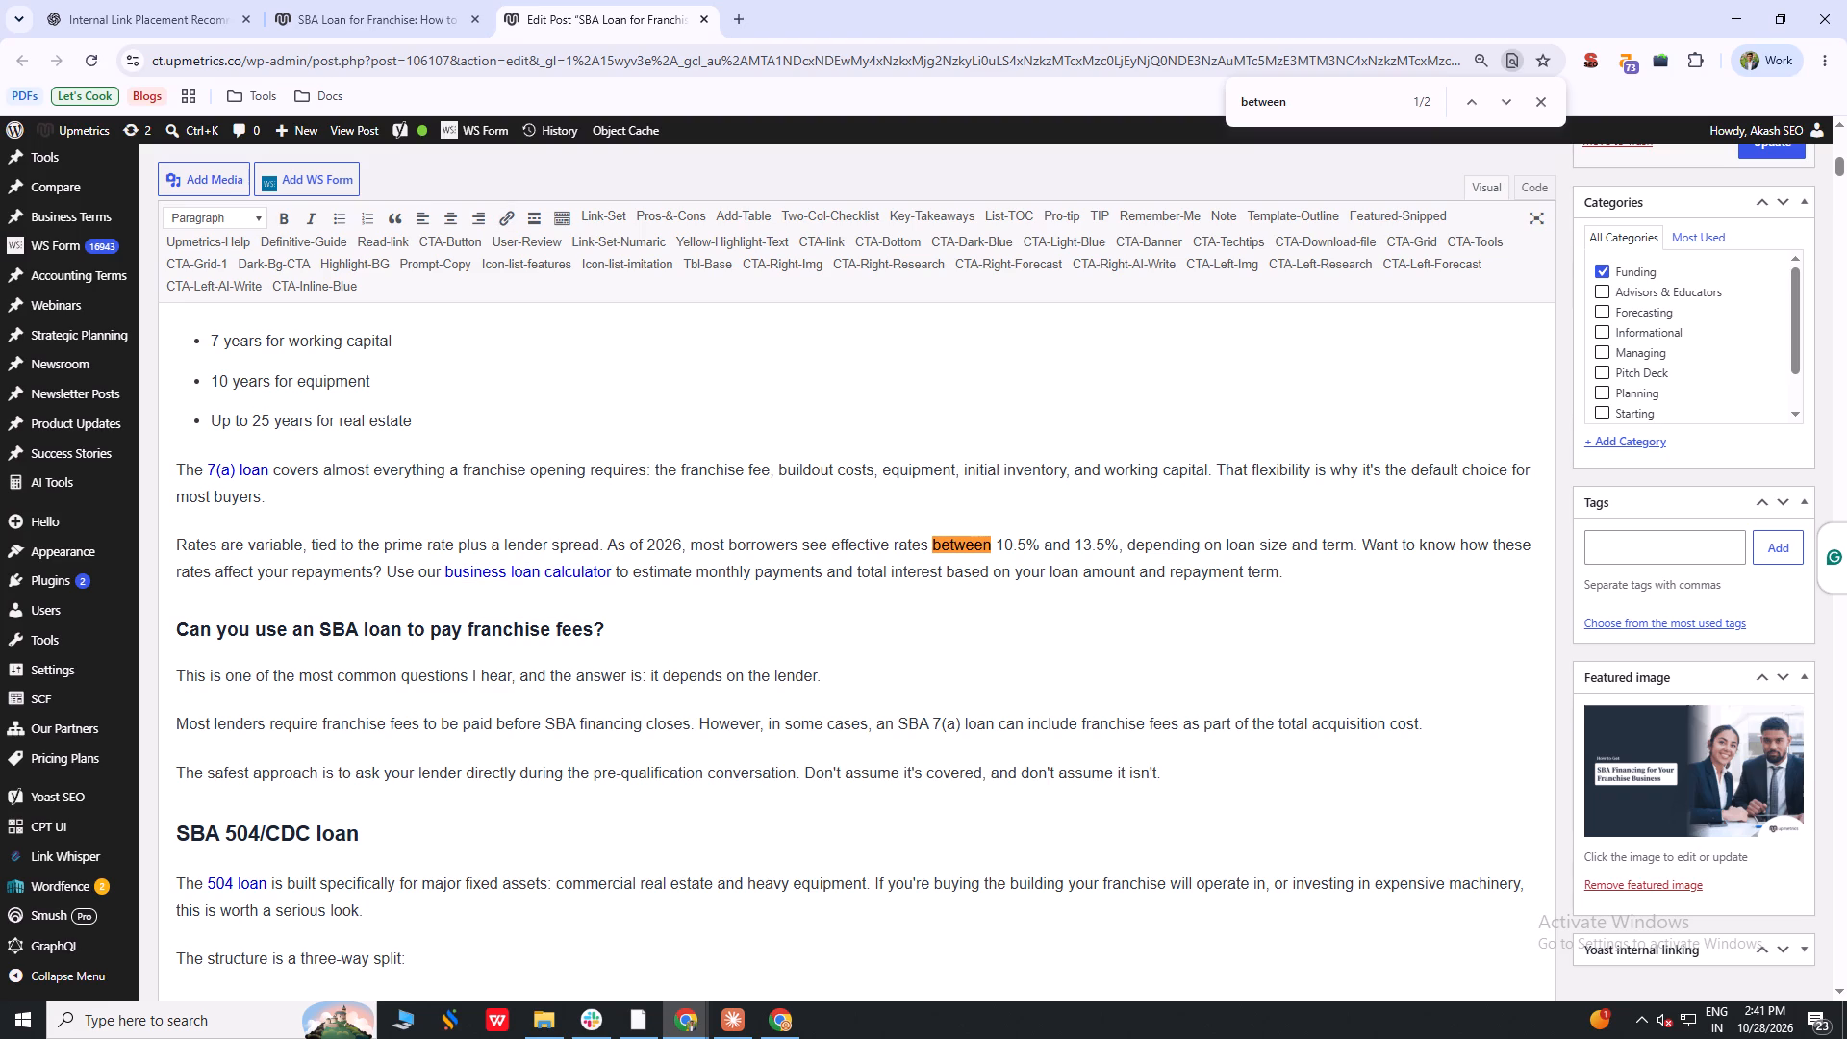
{"action": "left_click", "coordinate": [1771, 152]}
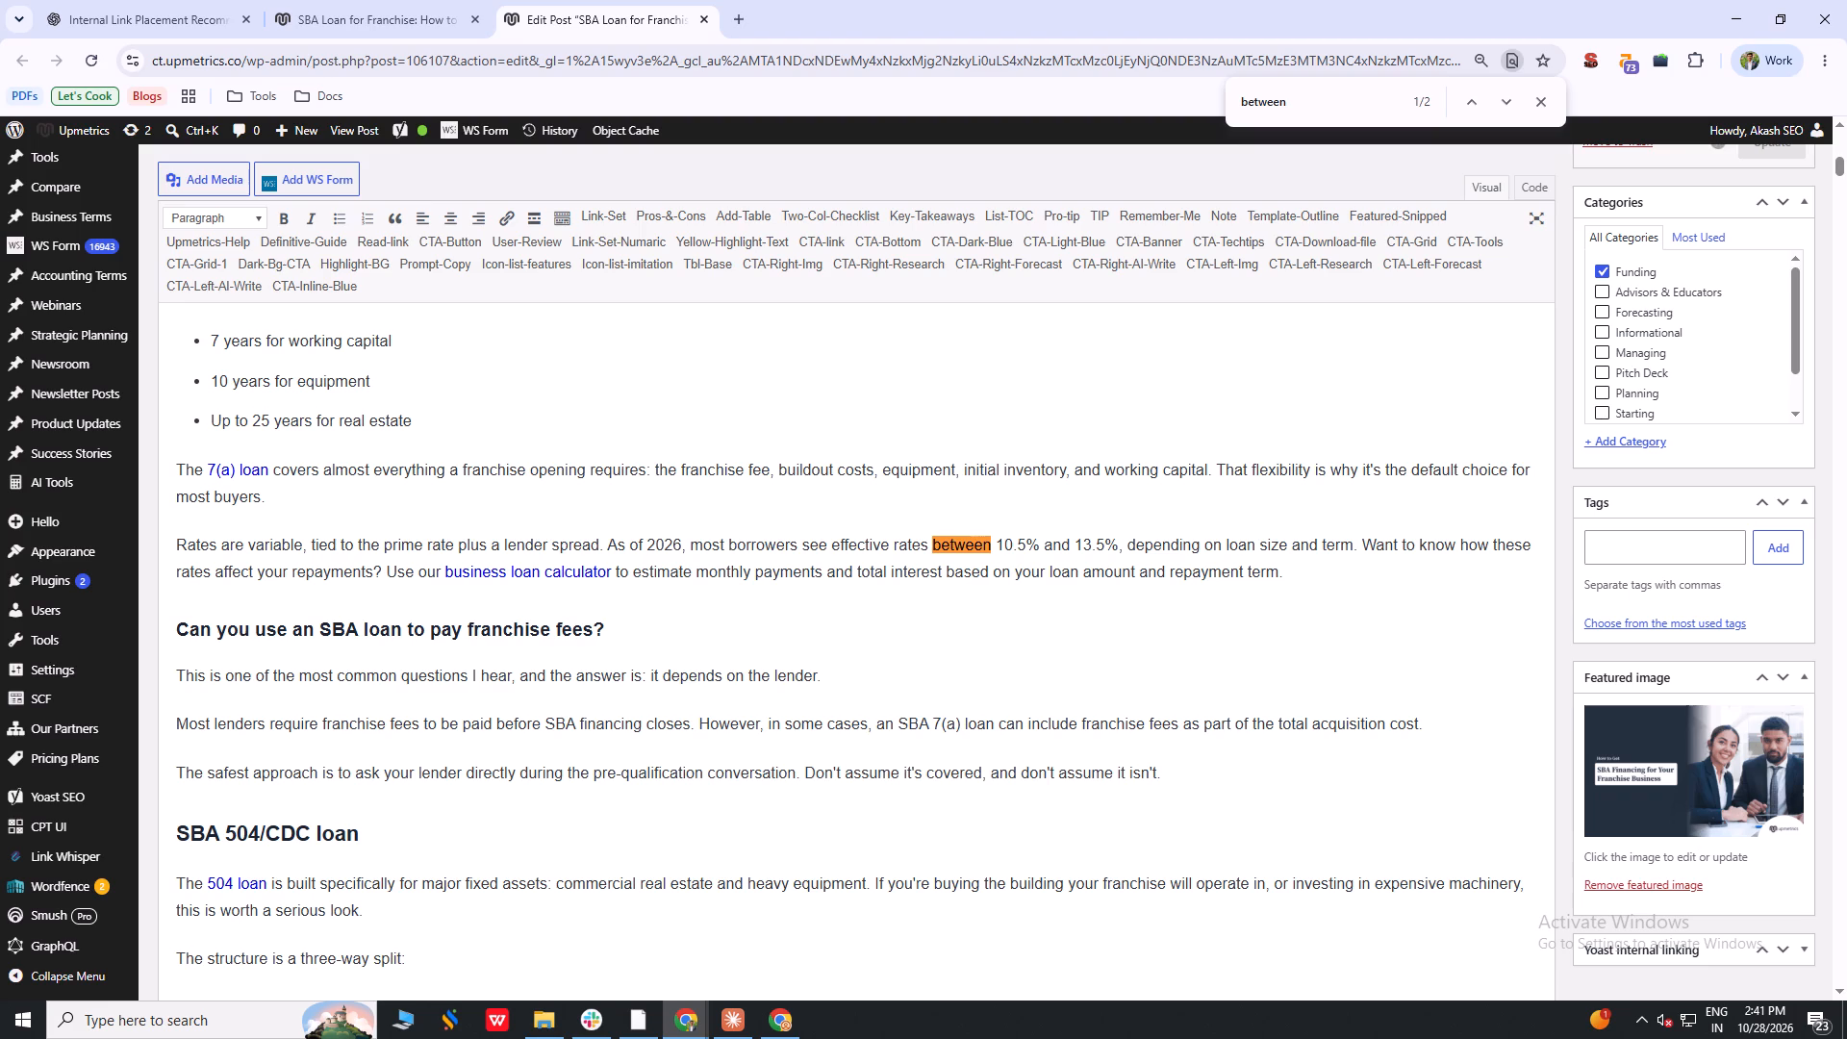
Paste the suggested calculator copy into the New Placement cell of the sba-loan-for-franchise row in the Too large Anchors sheet.
{"action": "key", "text": "alt+Tab"}
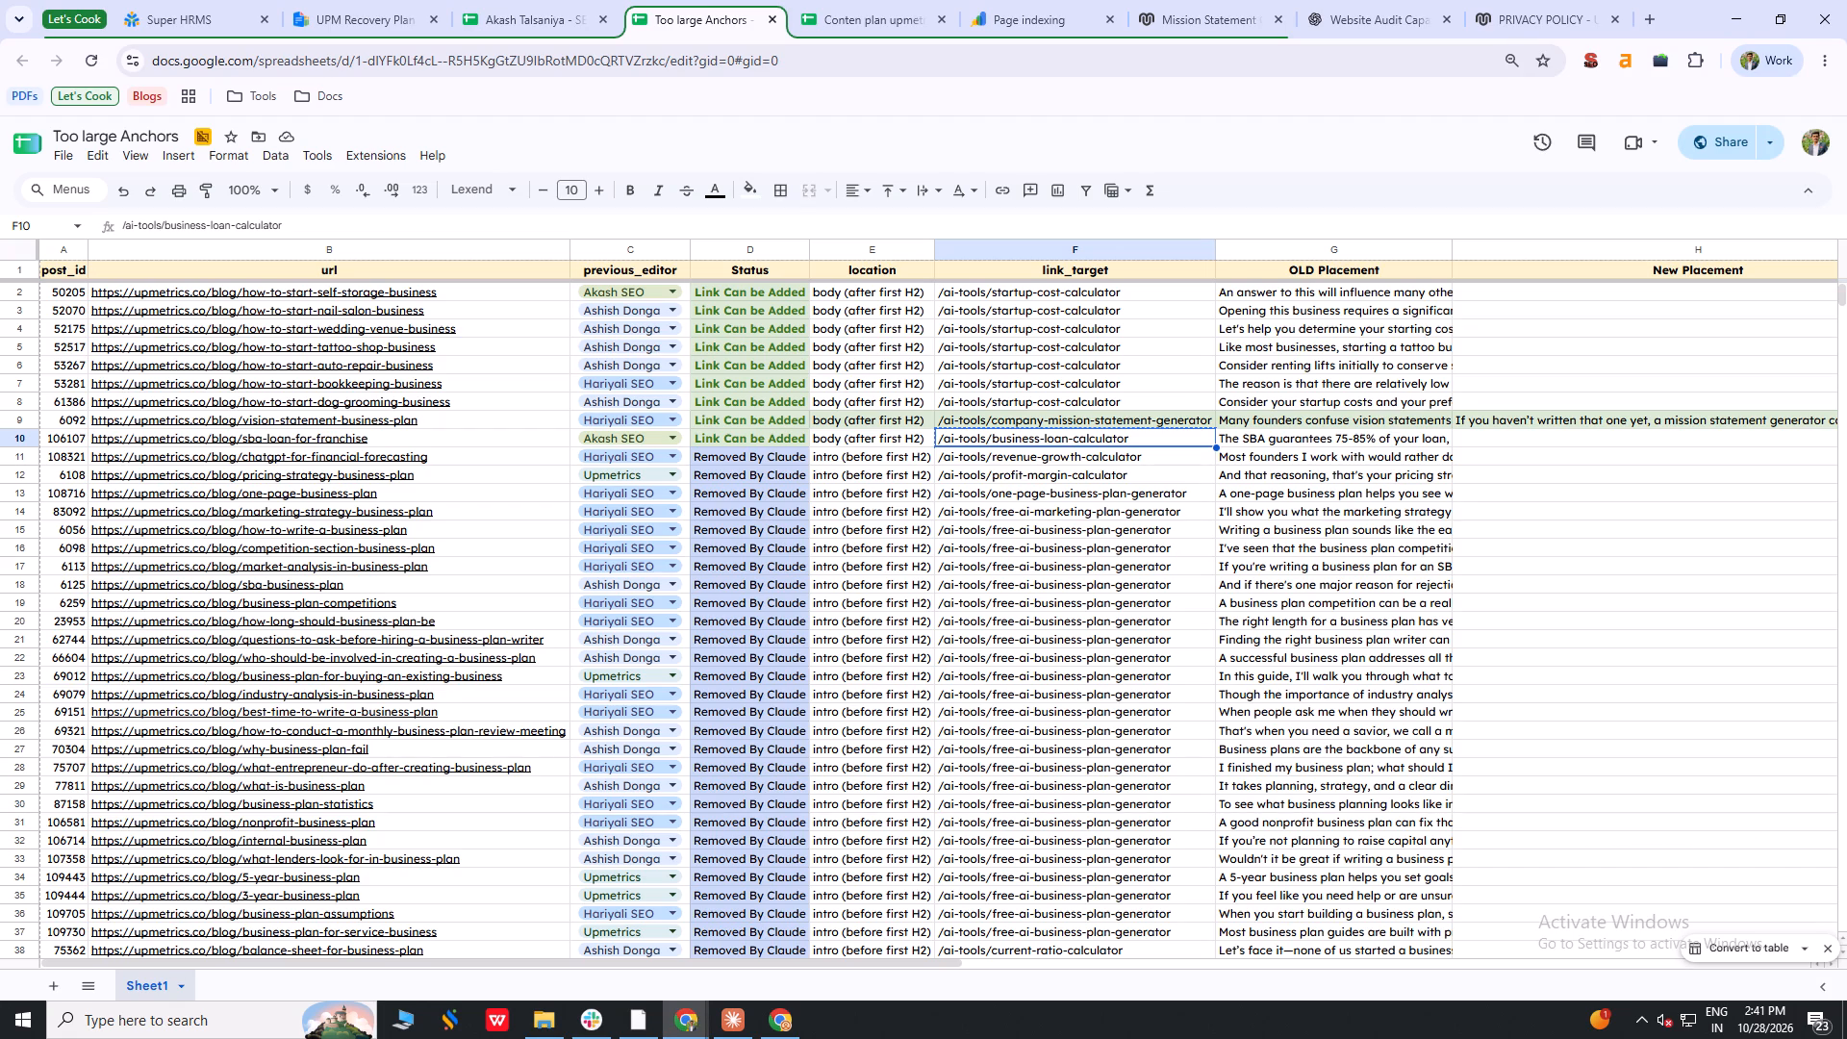
{"action": "double_click", "coordinate": [1485, 442]}
{"action": "key", "text": "ctrl+v"}
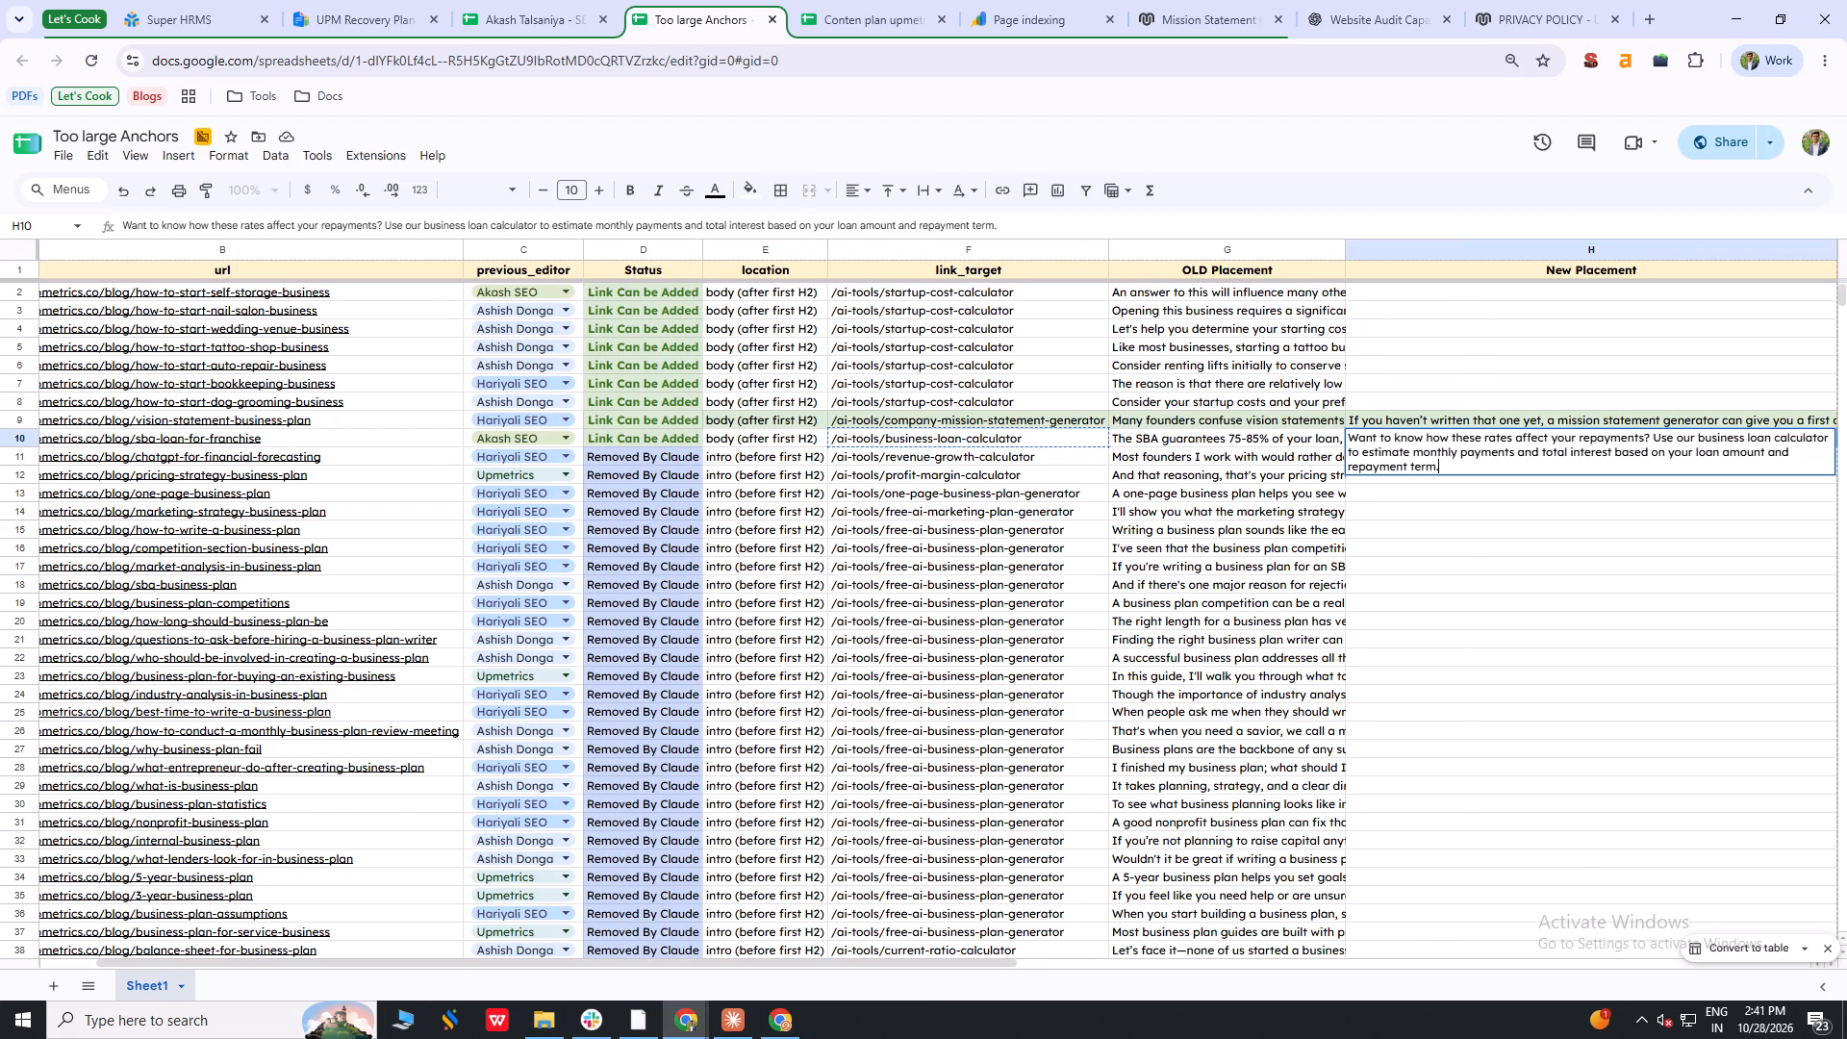
{"action": "left_click", "coordinate": [1409, 515]}
Fill the sba-loan-for-franchise row's cells from location through New Placement with light green.
{"action": "left_click_drag", "start_coordinate": [762, 437], "coordinate": [1019, 441]}
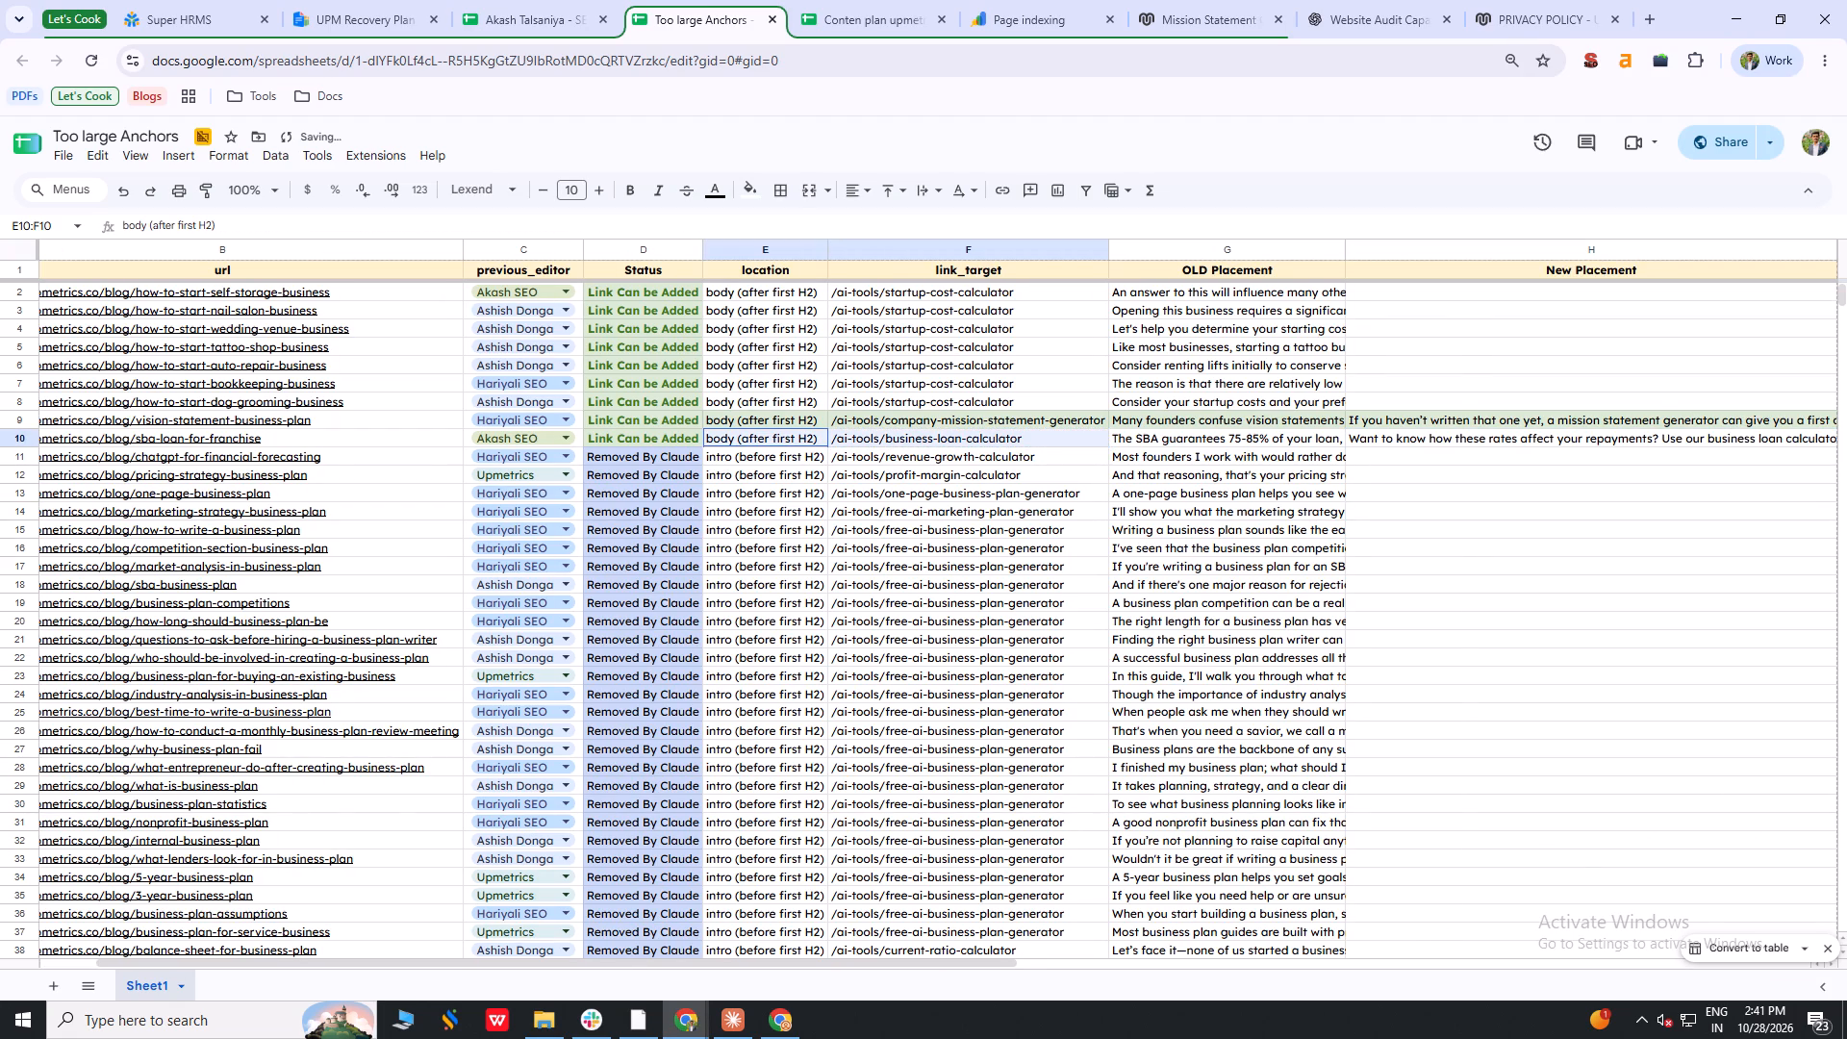
{"action": "left_click_drag", "start_coordinate": [1019, 441], "coordinate": [1388, 441]}
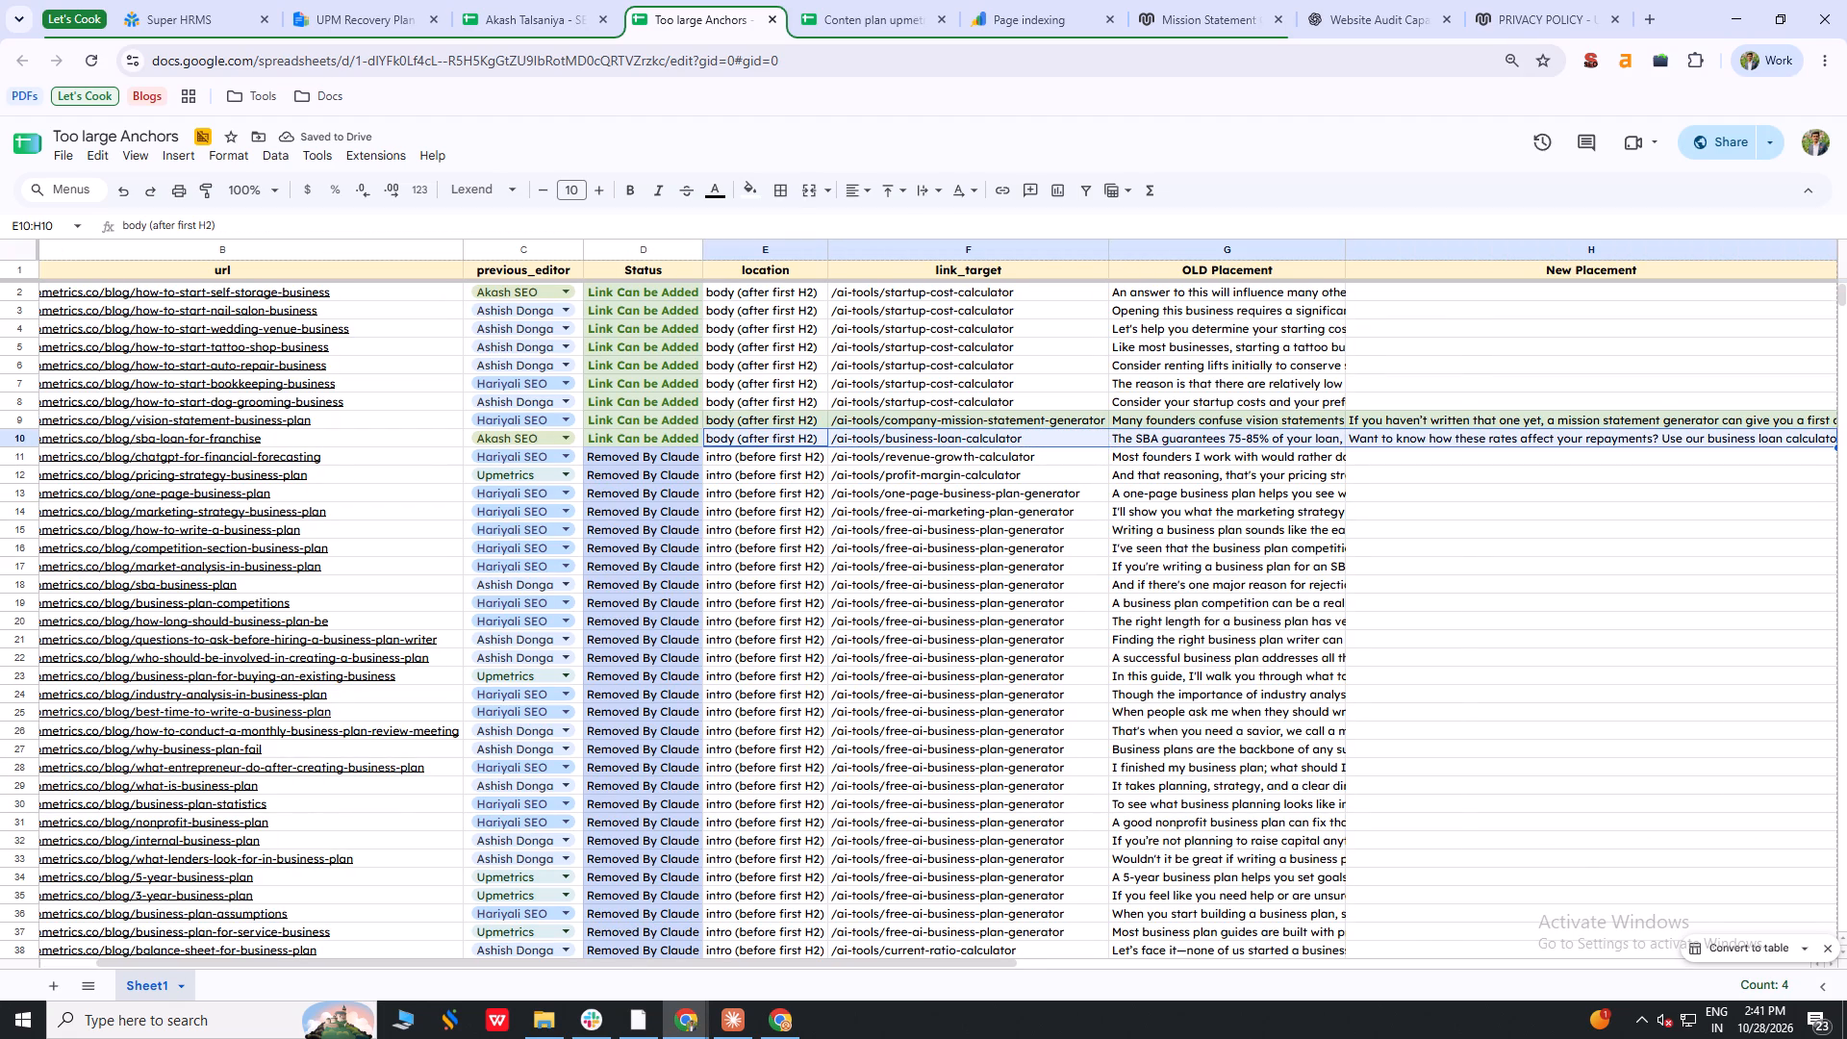
{"action": "left_click", "coordinate": [747, 201]}
{"action": "left_click", "coordinate": [827, 290]}
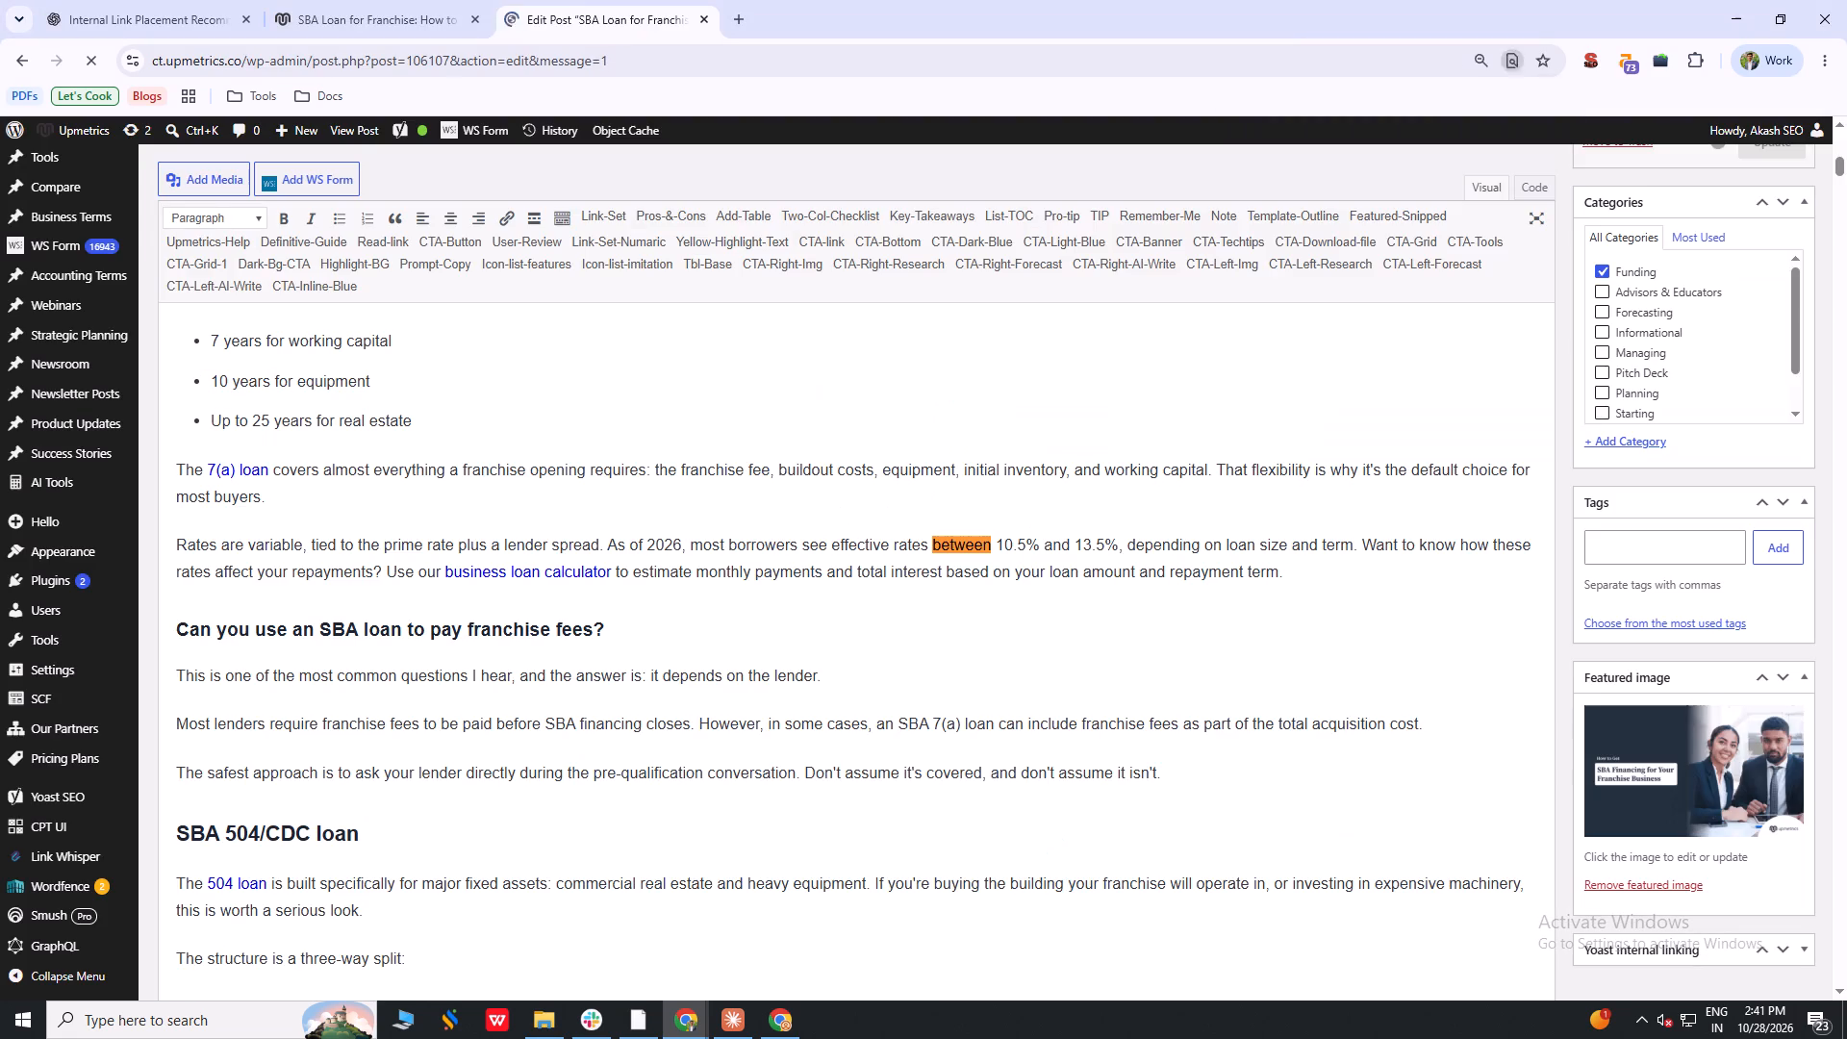
{"action": "key", "text": "alt+Tab"}
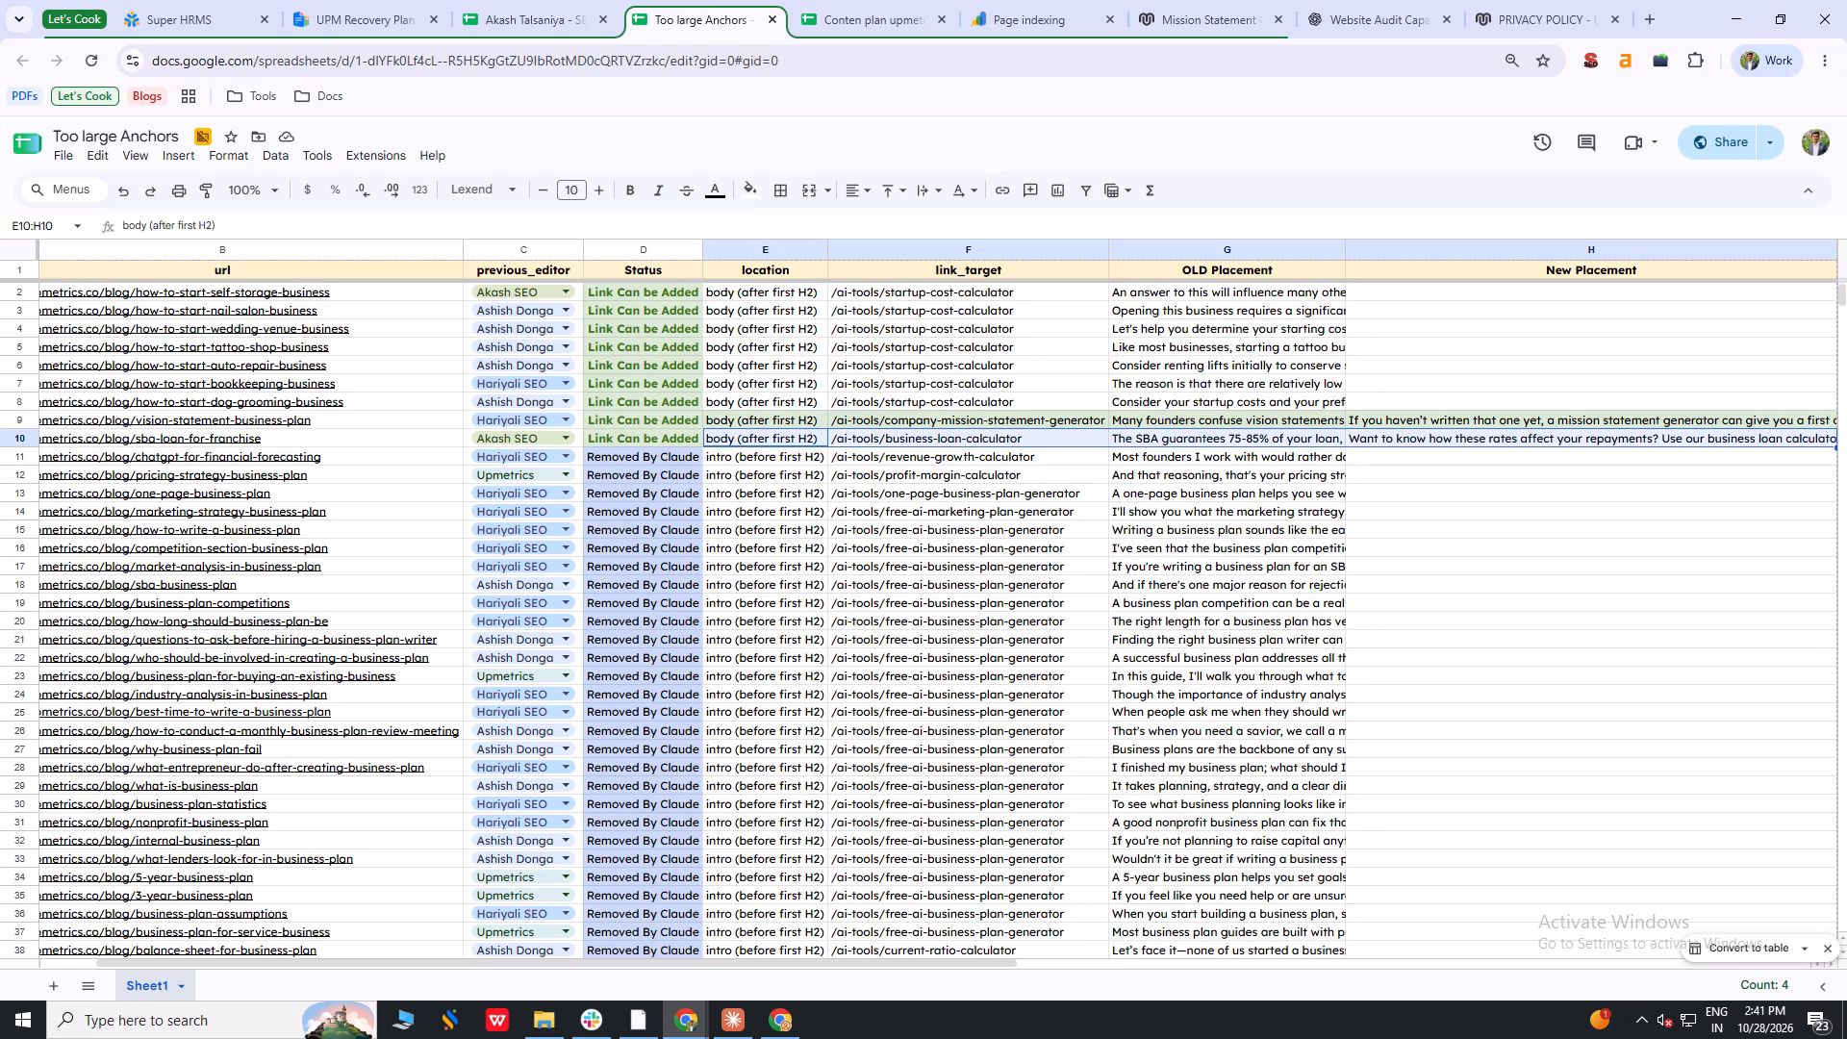
{"action": "left_click", "coordinate": [749, 195]}
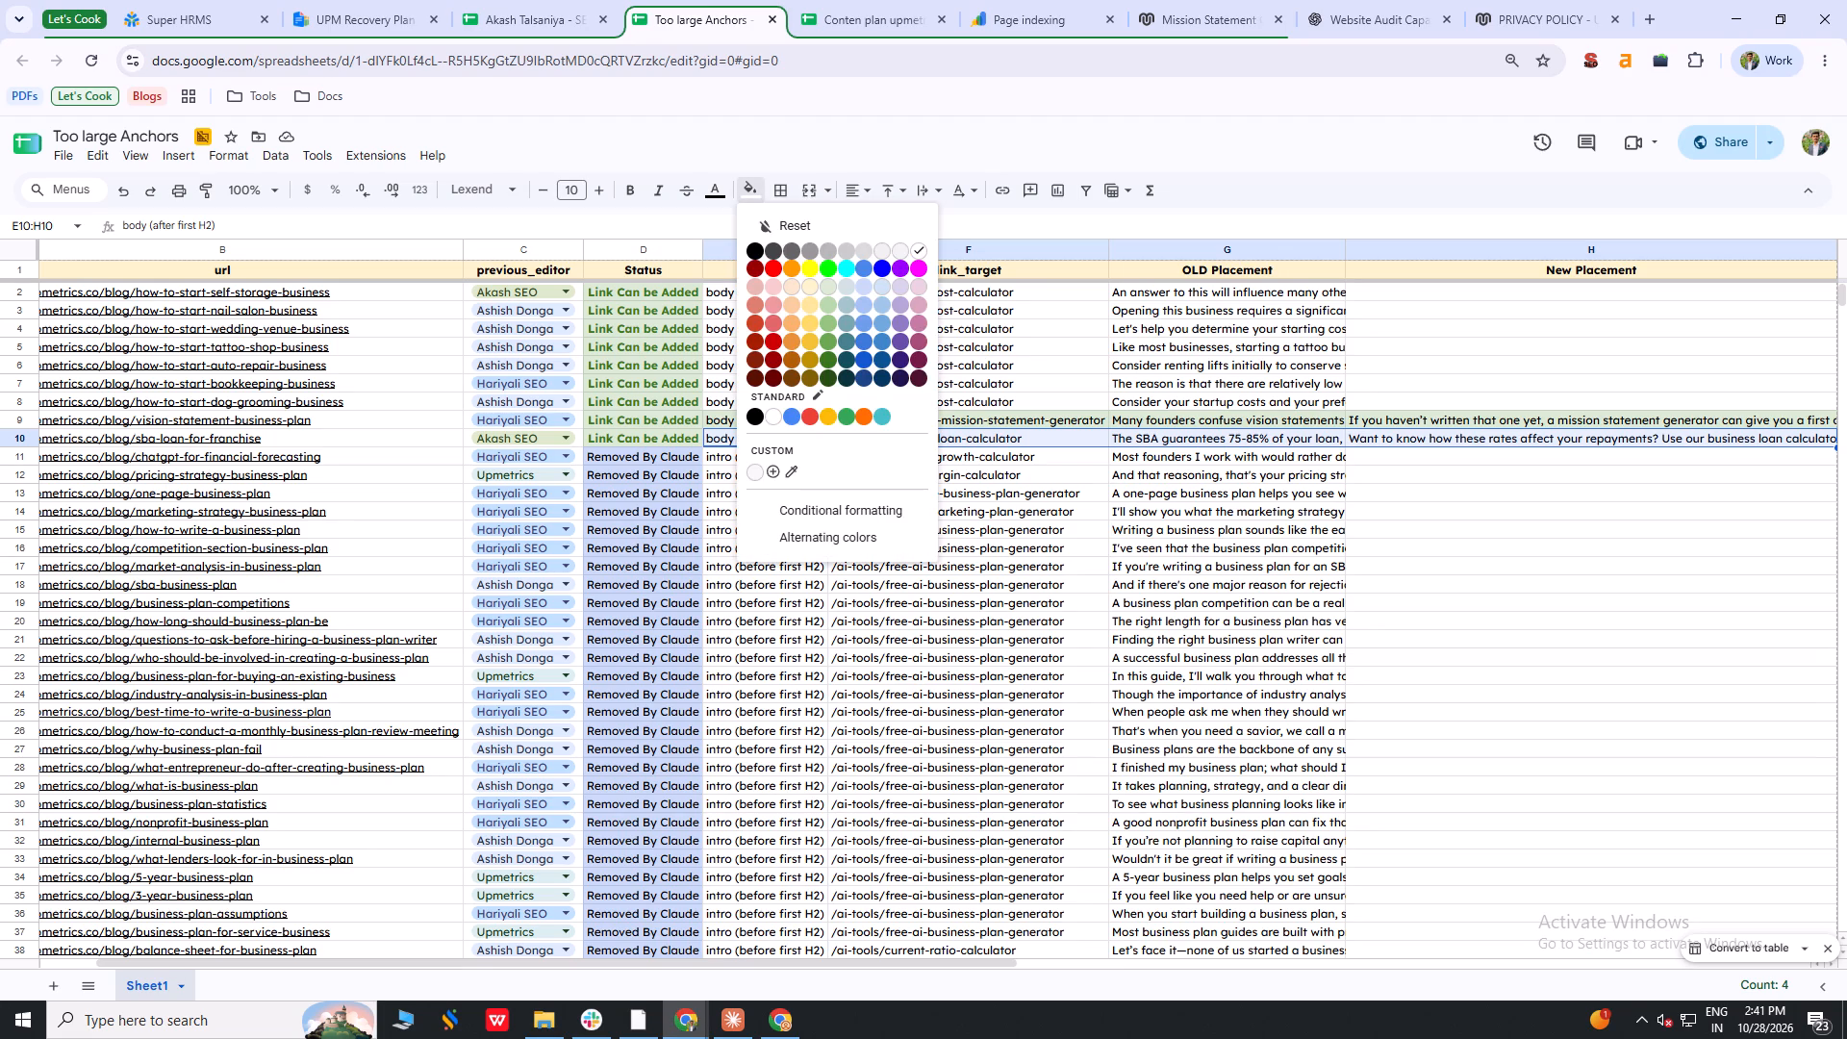
{"action": "left_click", "coordinate": [831, 282]}
{"action": "left_click", "coordinate": [1591, 530]}
Reload the live SBA franchise post and examine the added calculator sentence and the surrounding sections.
{"action": "key", "text": "alt+Tab"}
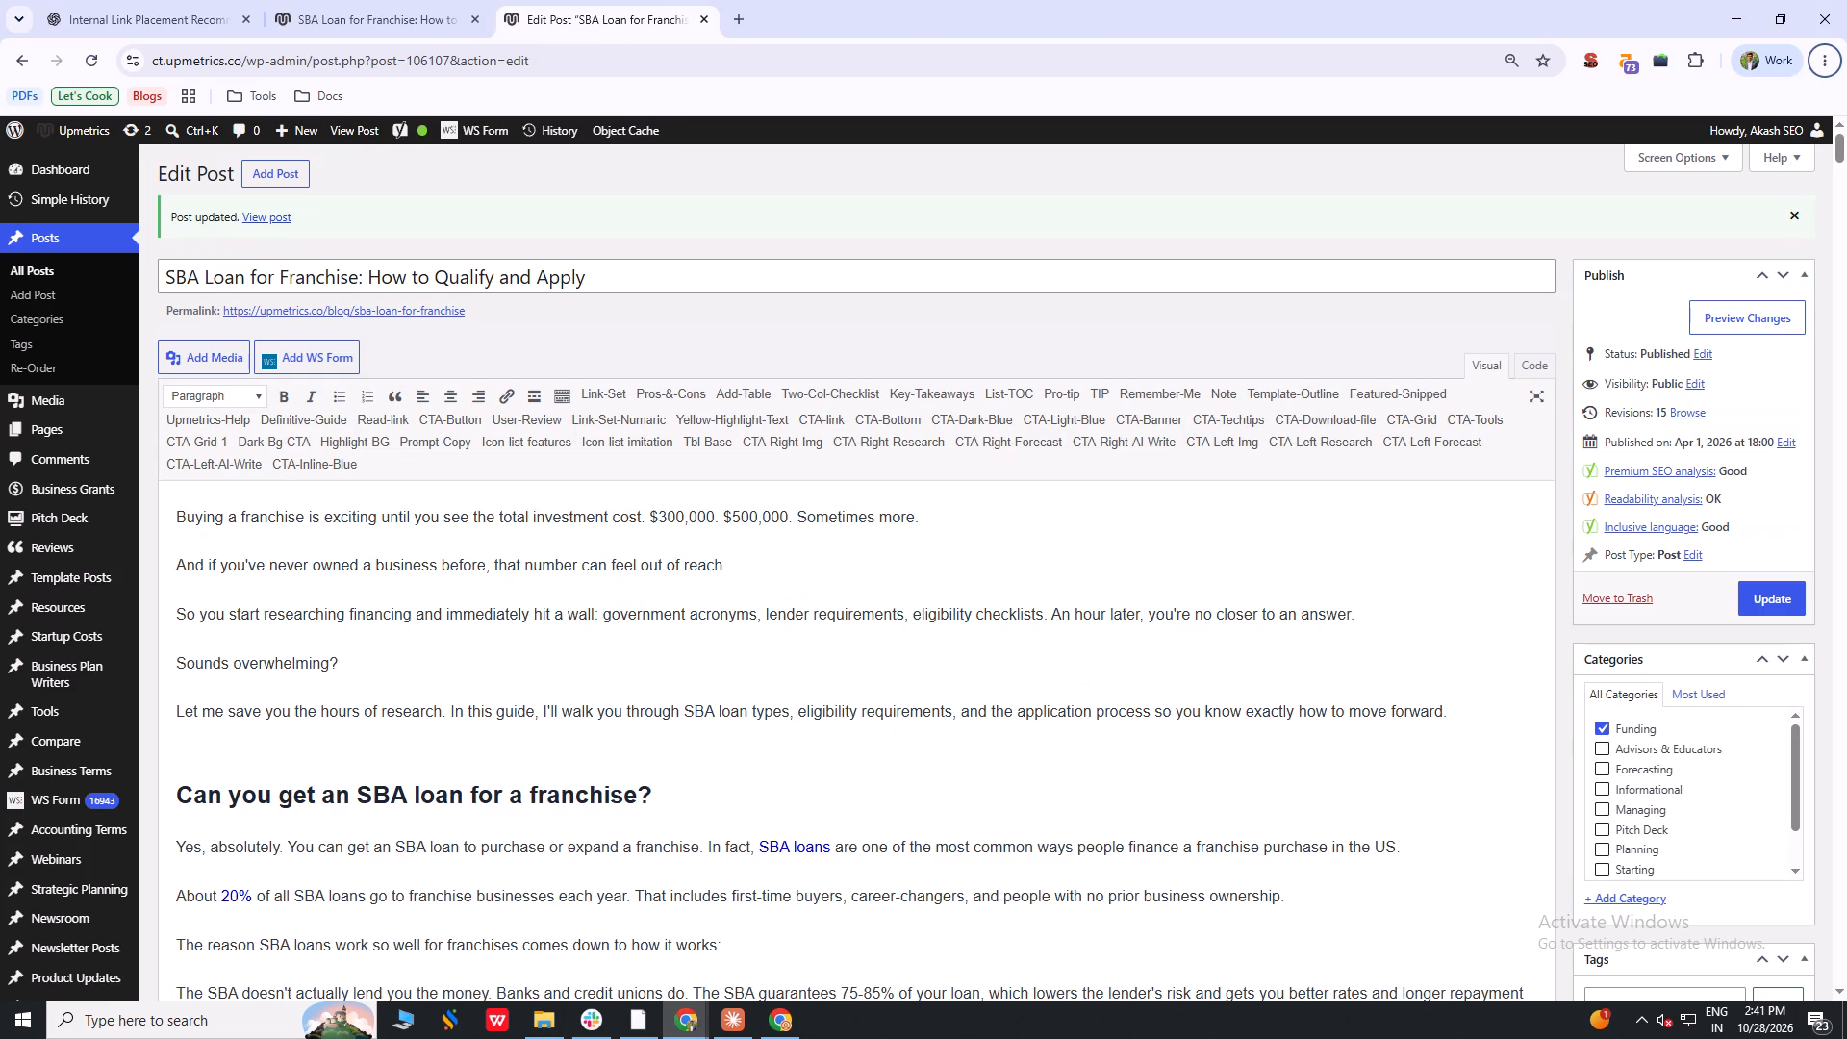
{"action": "left_click", "coordinate": [343, 4]}
{"action": "key", "text": "F5"}
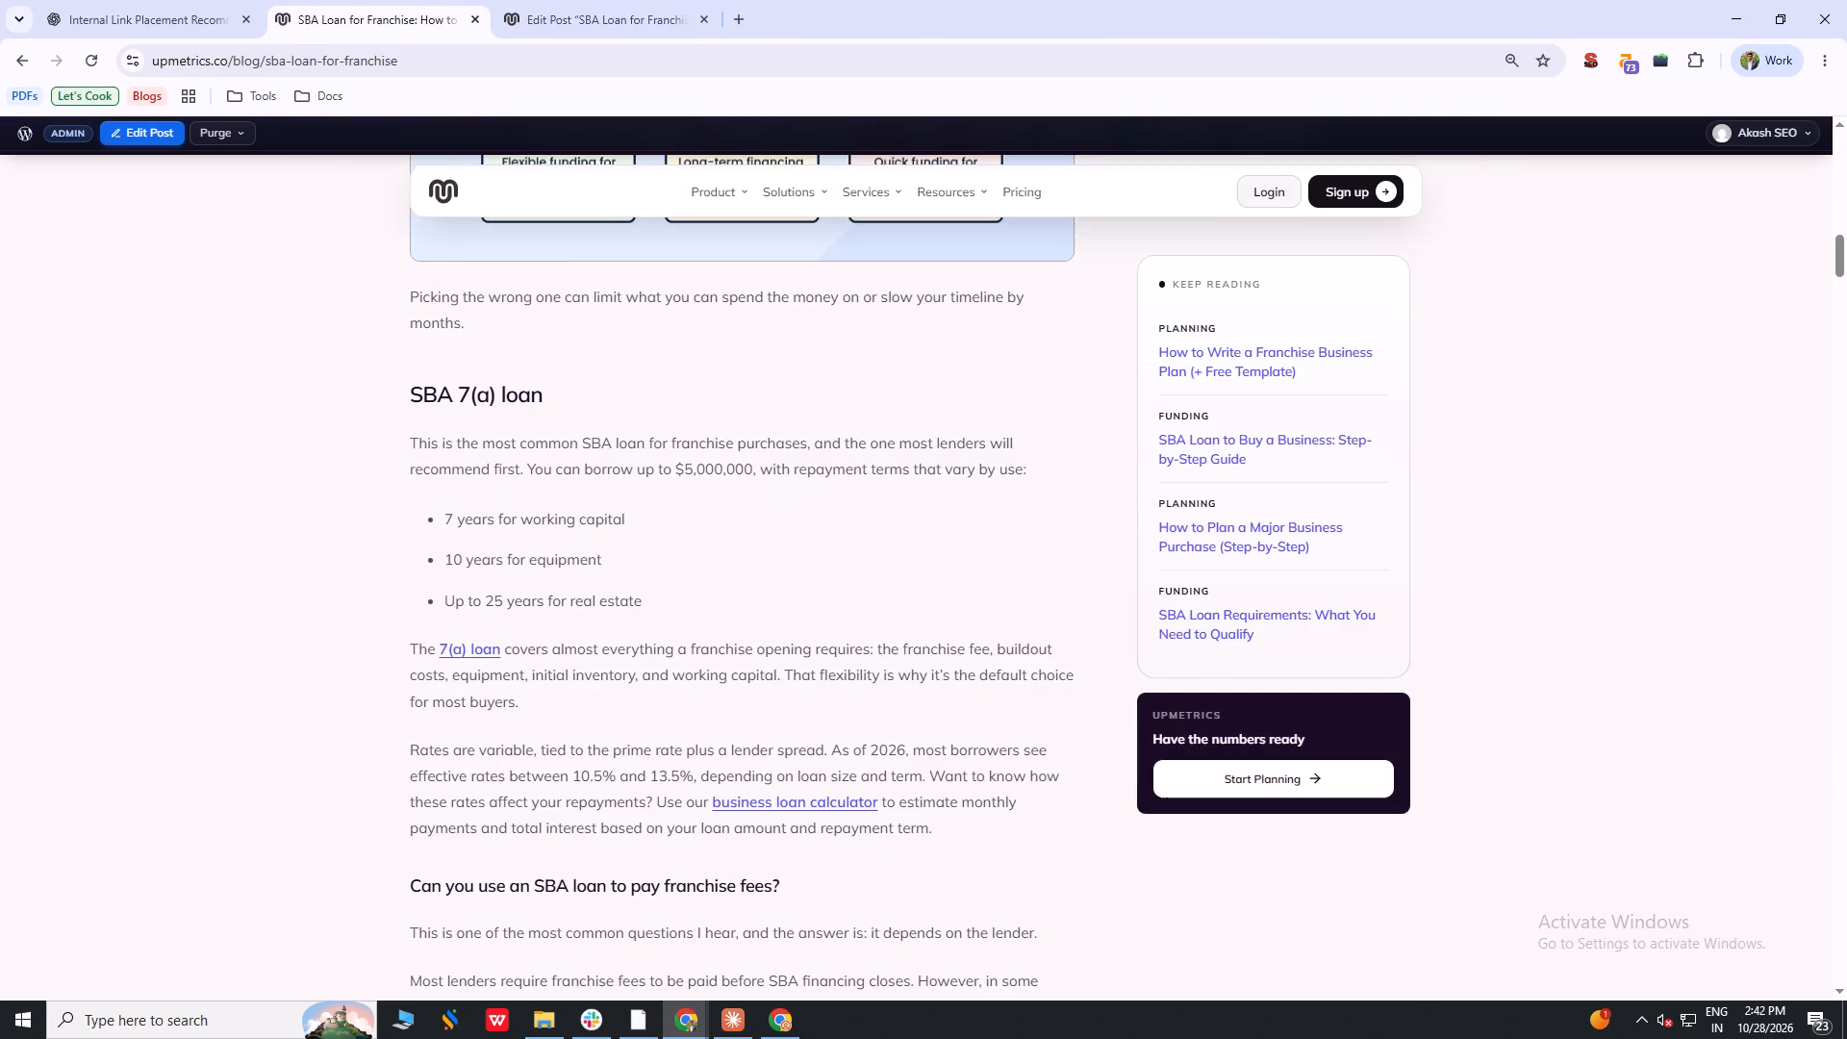
{"action": "scroll", "coordinate": [761, 457], "scroll_direction": "down", "scroll_amount": 1}
{"action": "scroll", "coordinate": [982, 534], "scroll_direction": "down", "scroll_amount": 5}
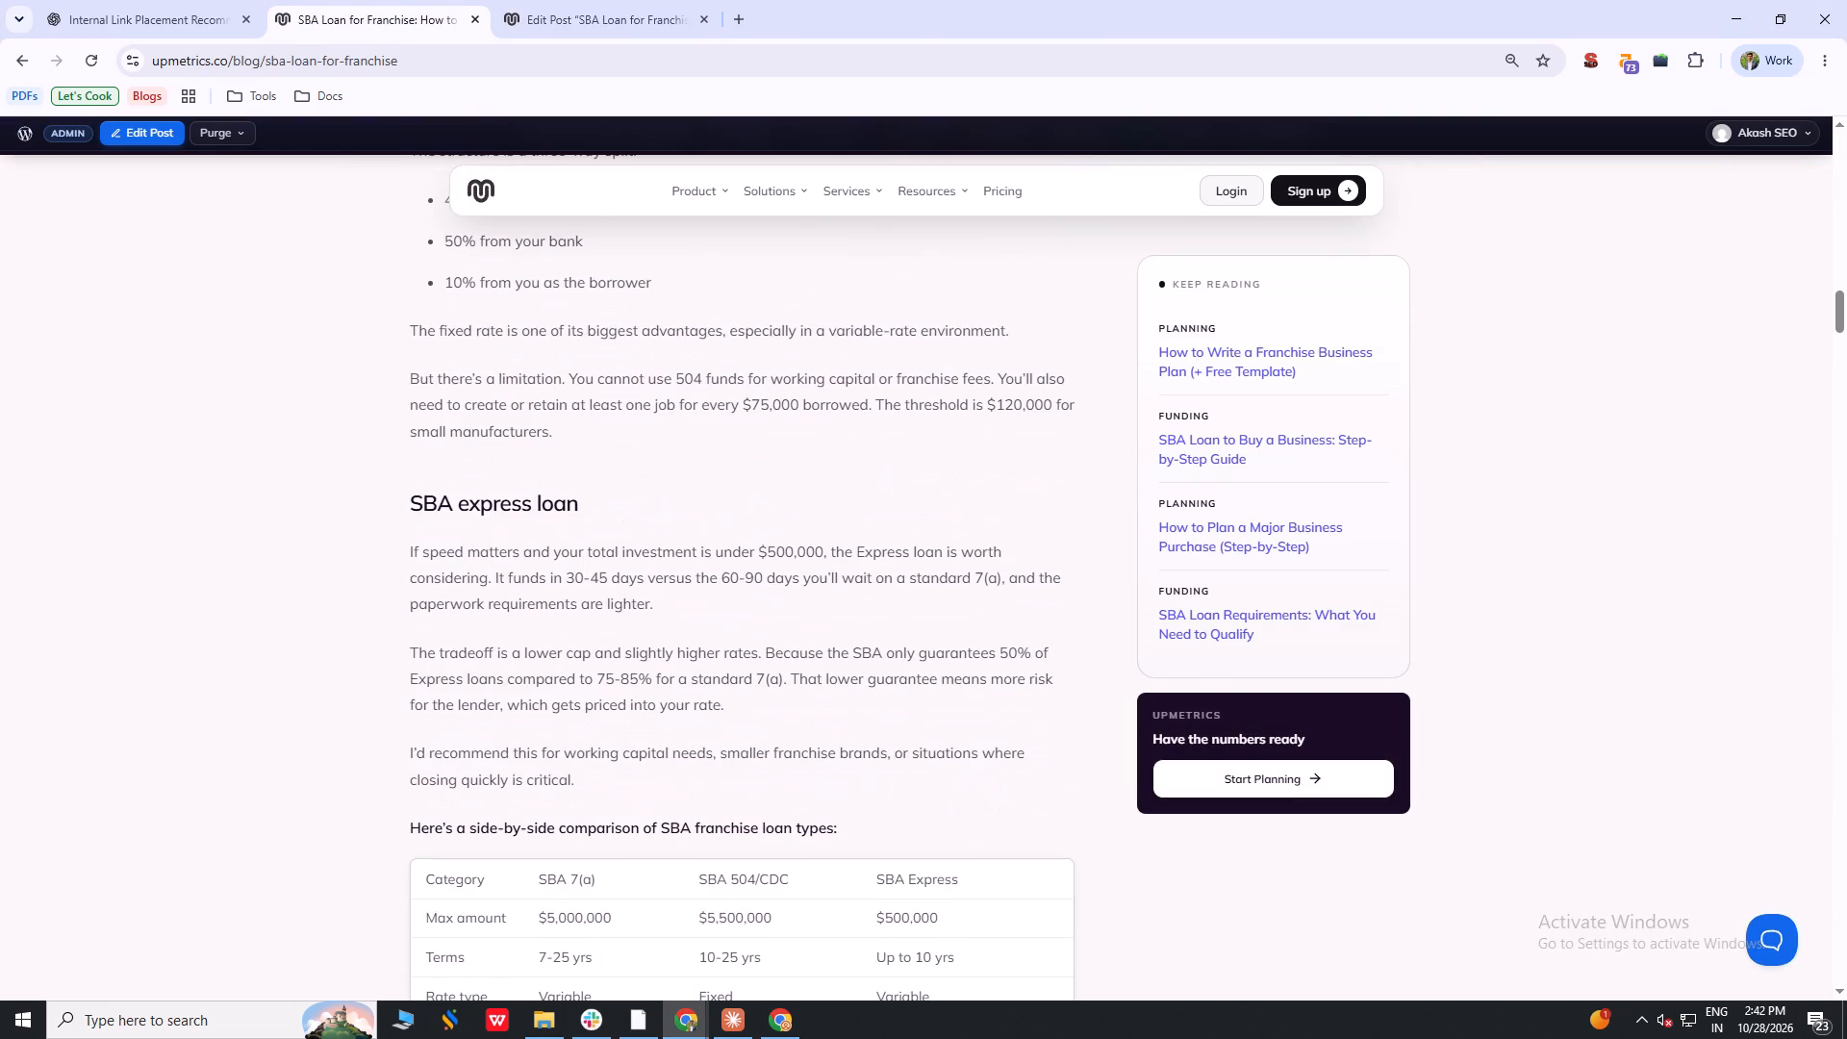
{"action": "scroll", "coordinate": [987, 527], "scroll_direction": "up", "scroll_amount": 10}
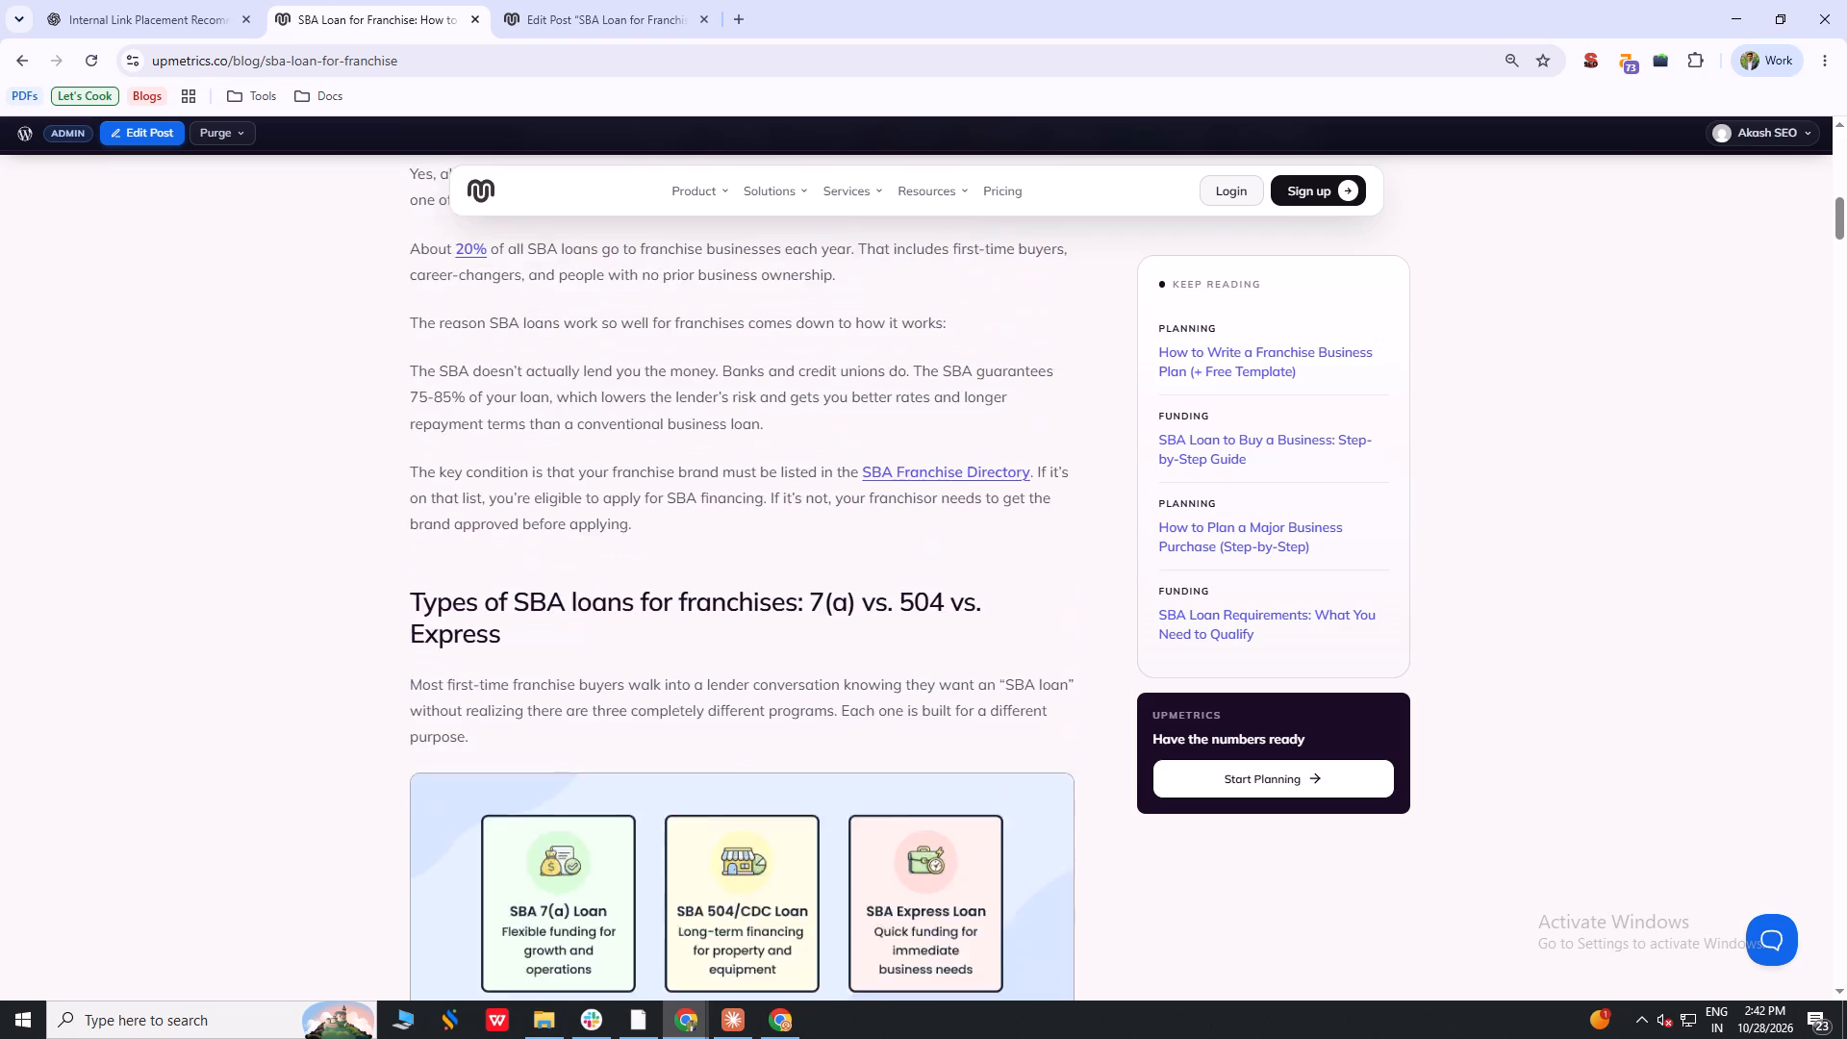
{"action": "scroll", "coordinate": [987, 527], "scroll_direction": "up", "scroll_amount": 6}
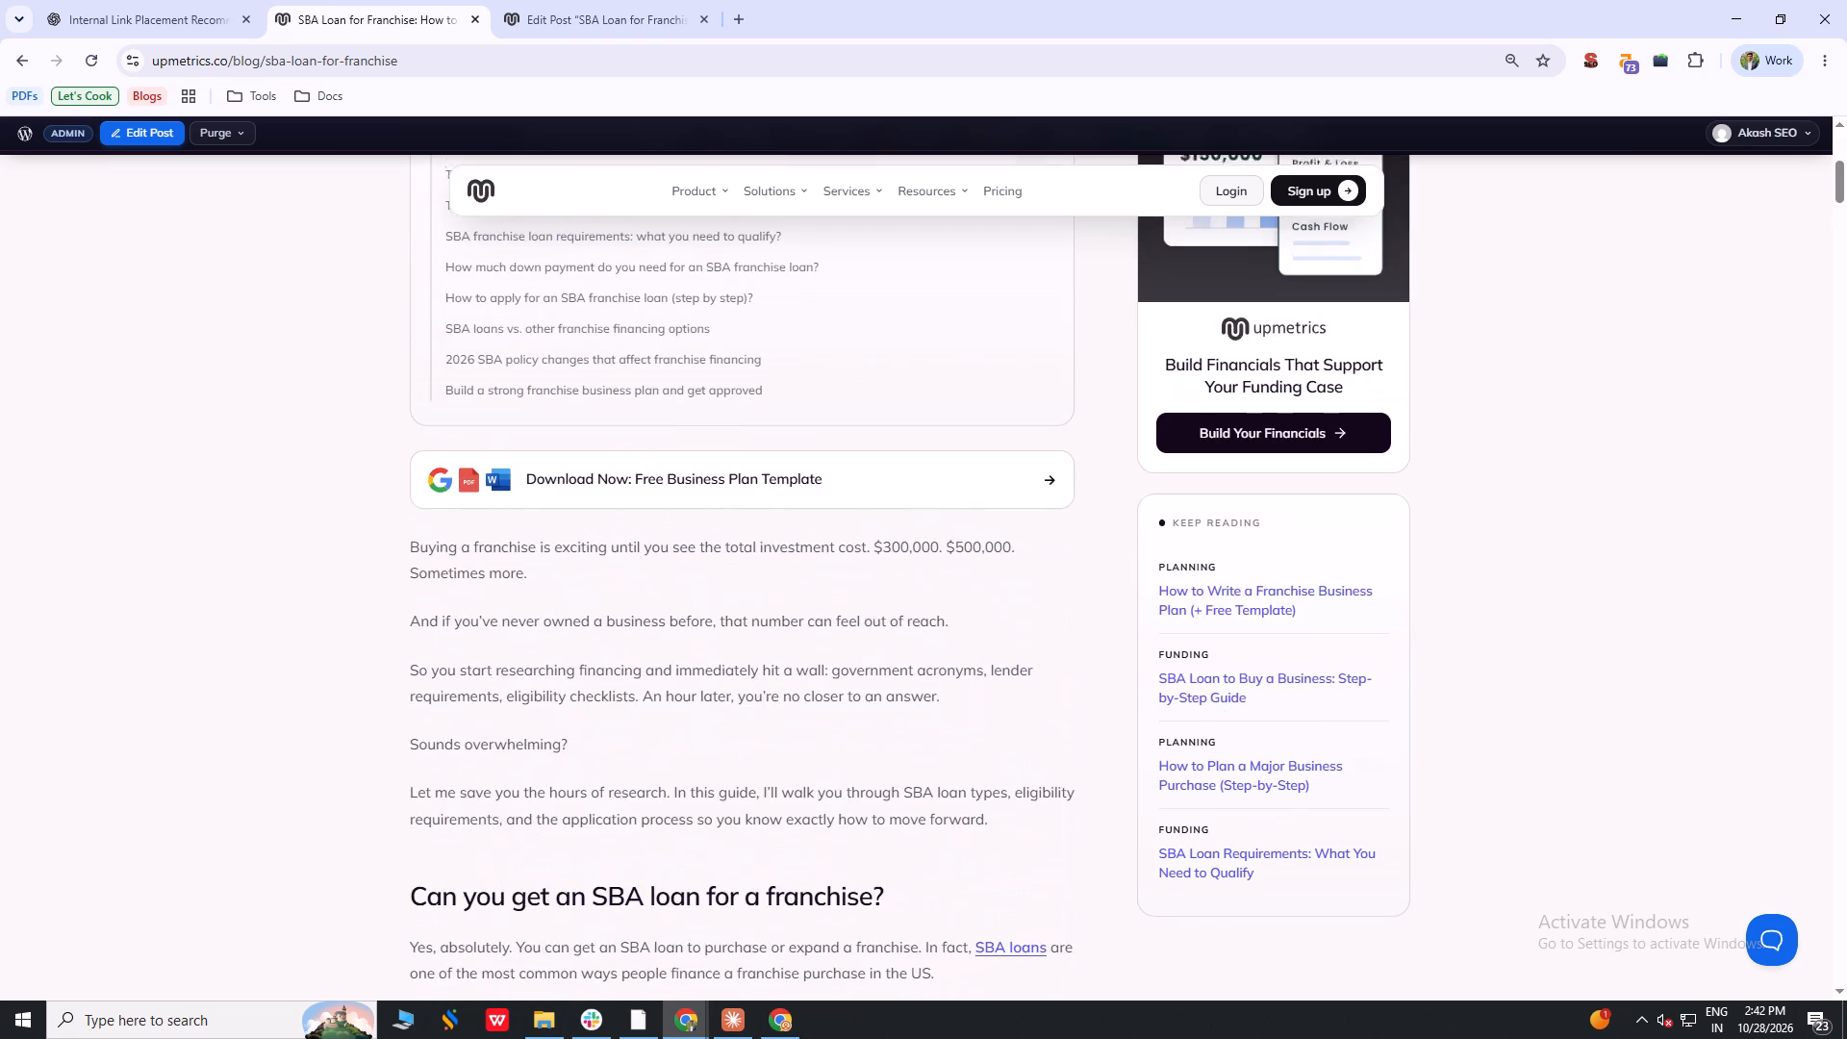
{"action": "scroll", "coordinate": [987, 527], "scroll_direction": "up", "scroll_amount": 3}
{"action": "scroll", "coordinate": [987, 527], "scroll_direction": "down", "scroll_amount": 15}
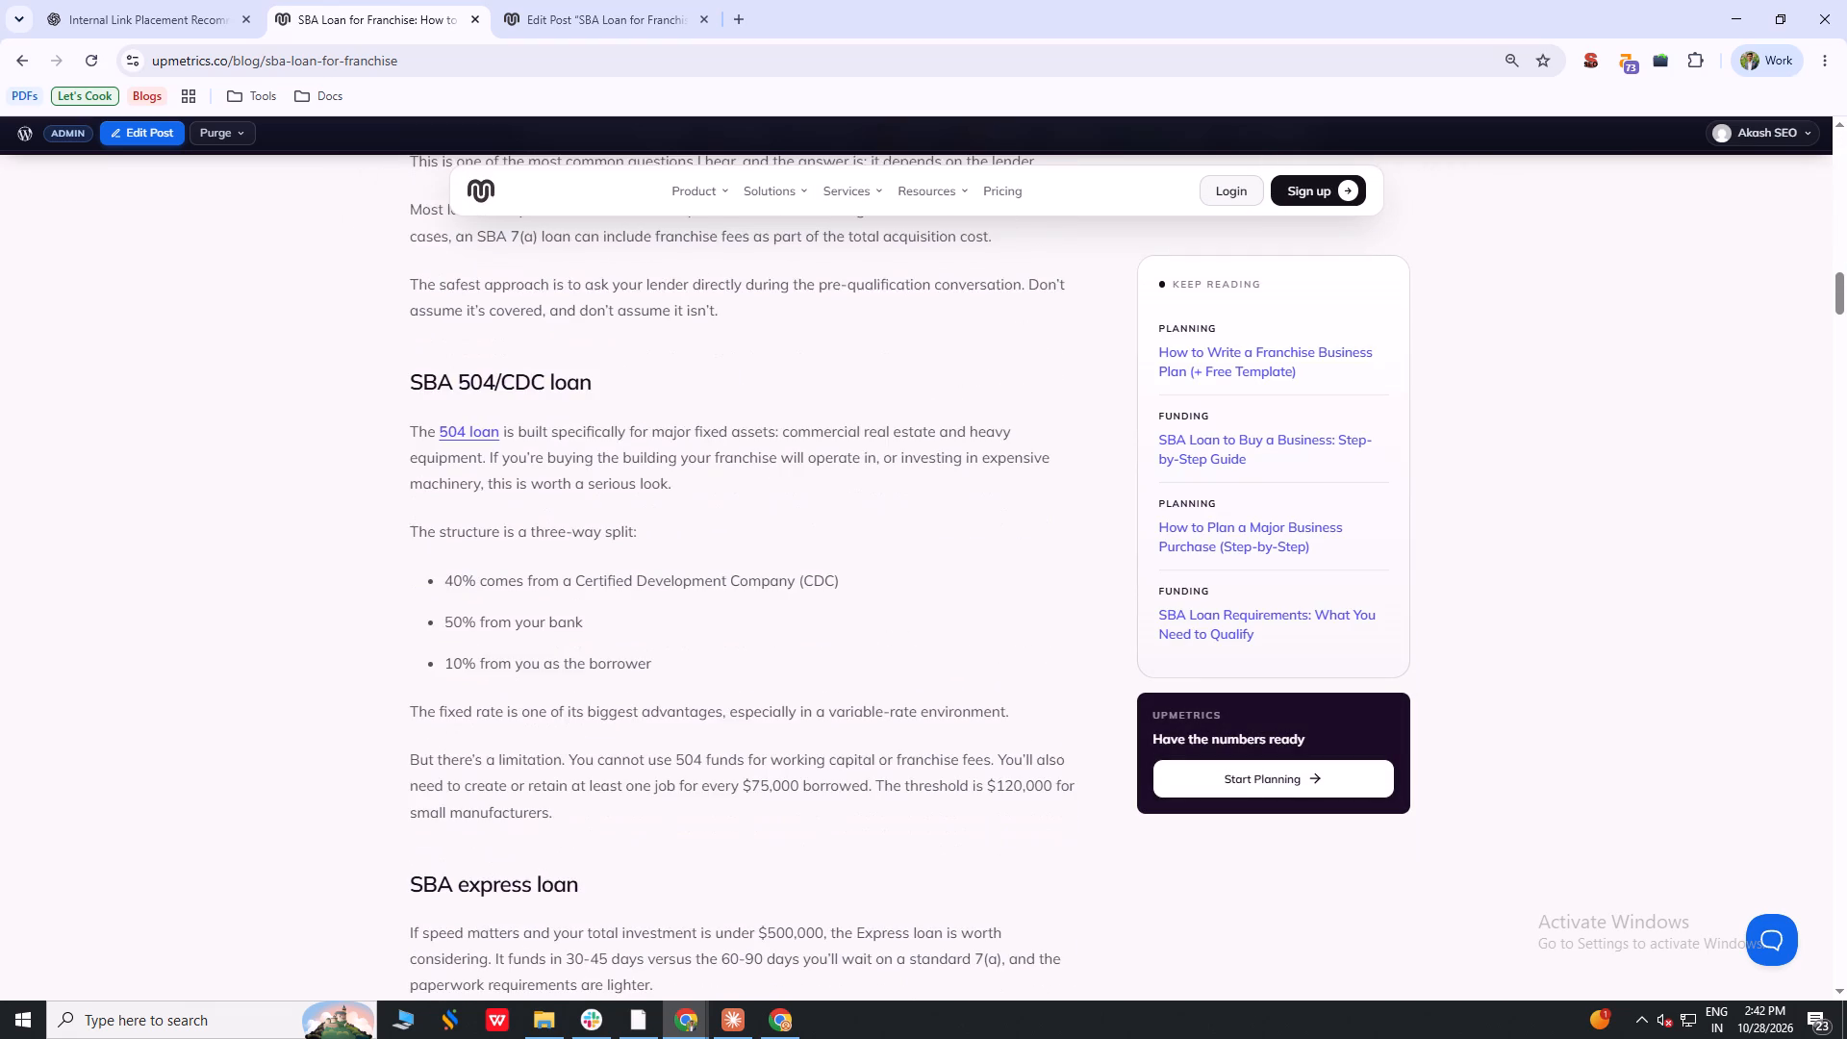
{"action": "scroll", "coordinate": [988, 526], "scroll_direction": "down", "scroll_amount": 7}
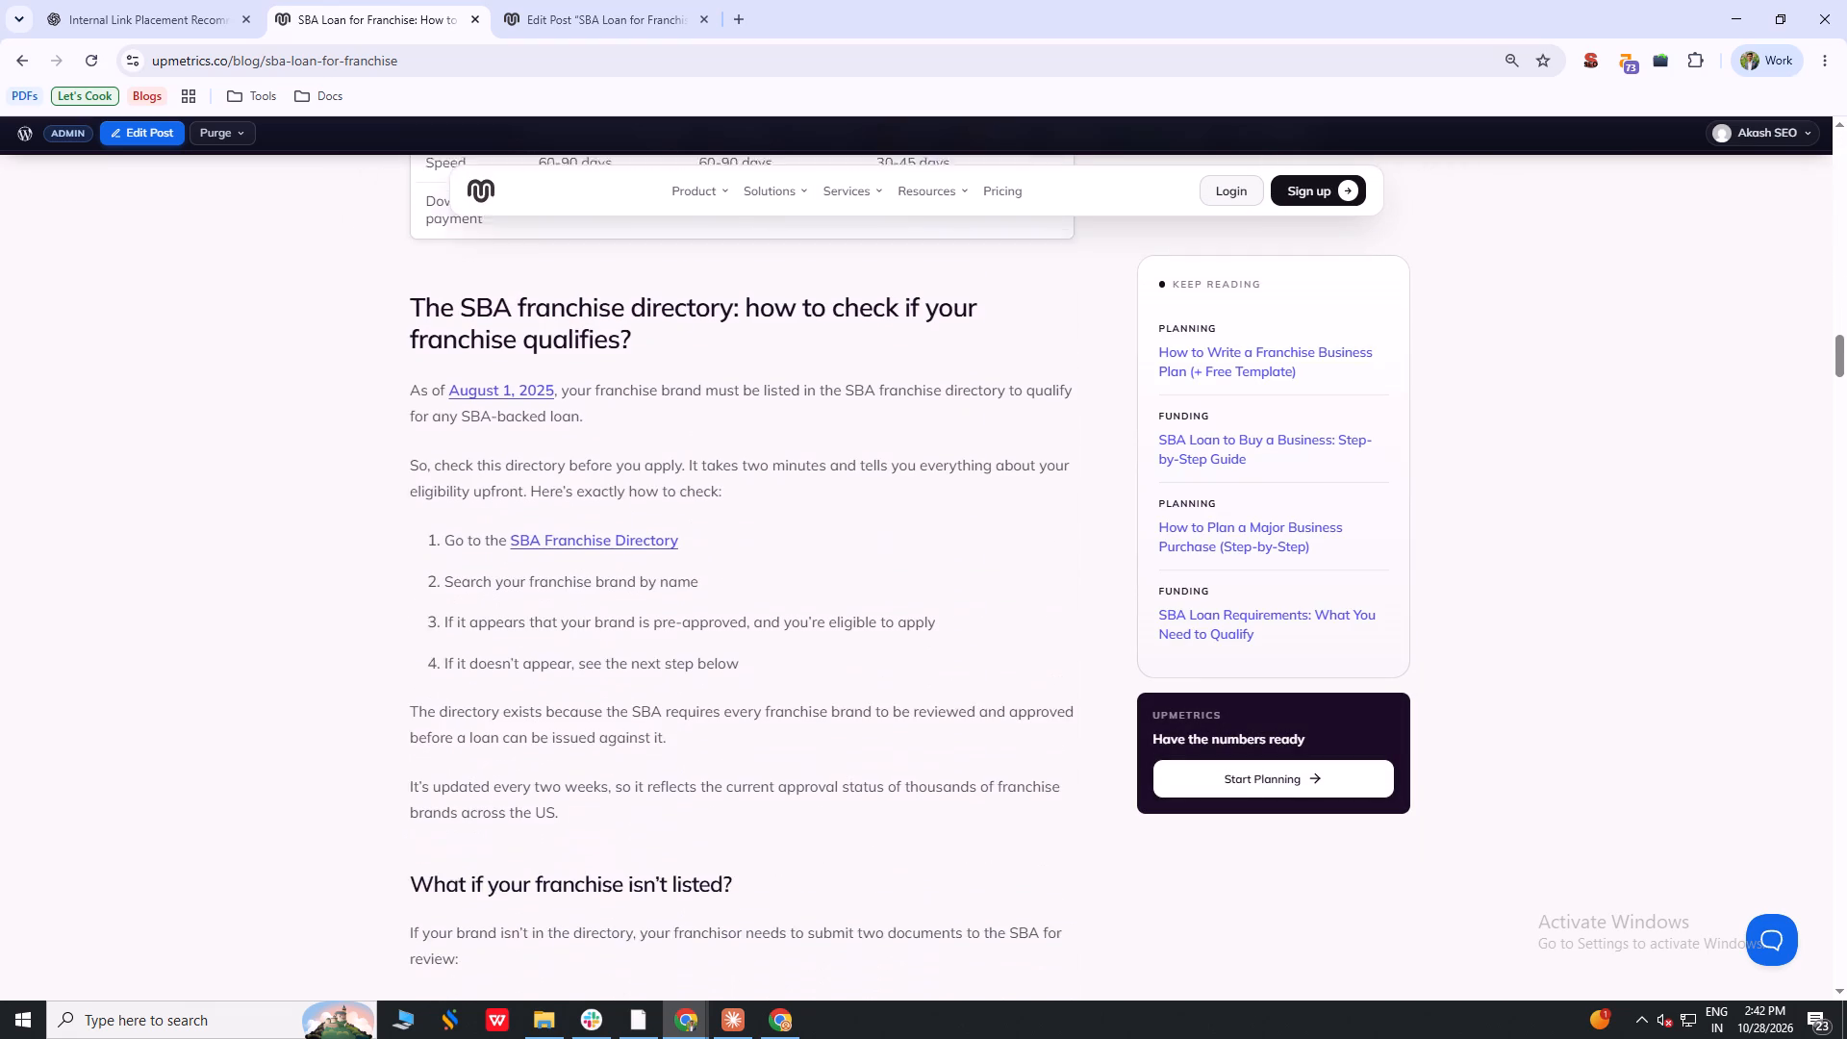
{"action": "scroll", "coordinate": [990, 522], "scroll_direction": "up", "scroll_amount": 3}
In the post editor, split the "Want to know how these rates affect your repayments?" calculator text into its own paragraph and update the post.
{"action": "left_click", "coordinate": [613, 0]}
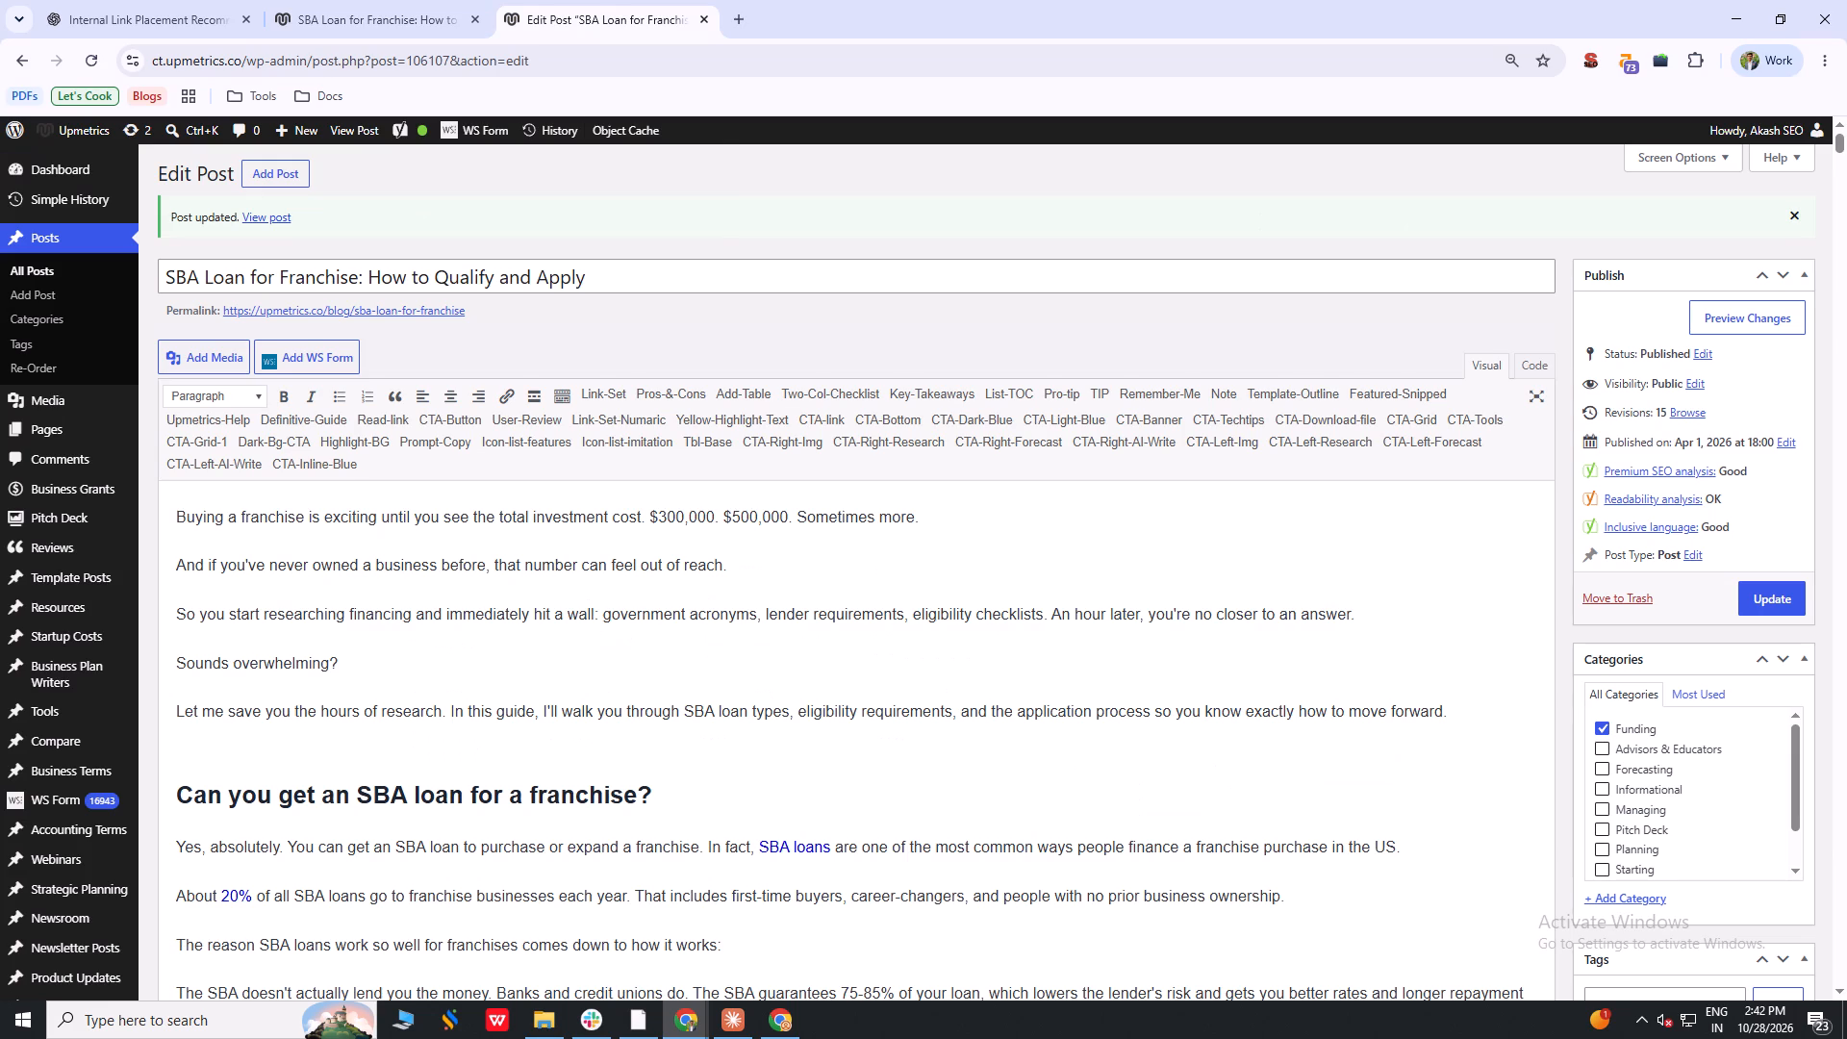
{"action": "scroll", "coordinate": [917, 596], "scroll_direction": "down", "scroll_amount": 3}
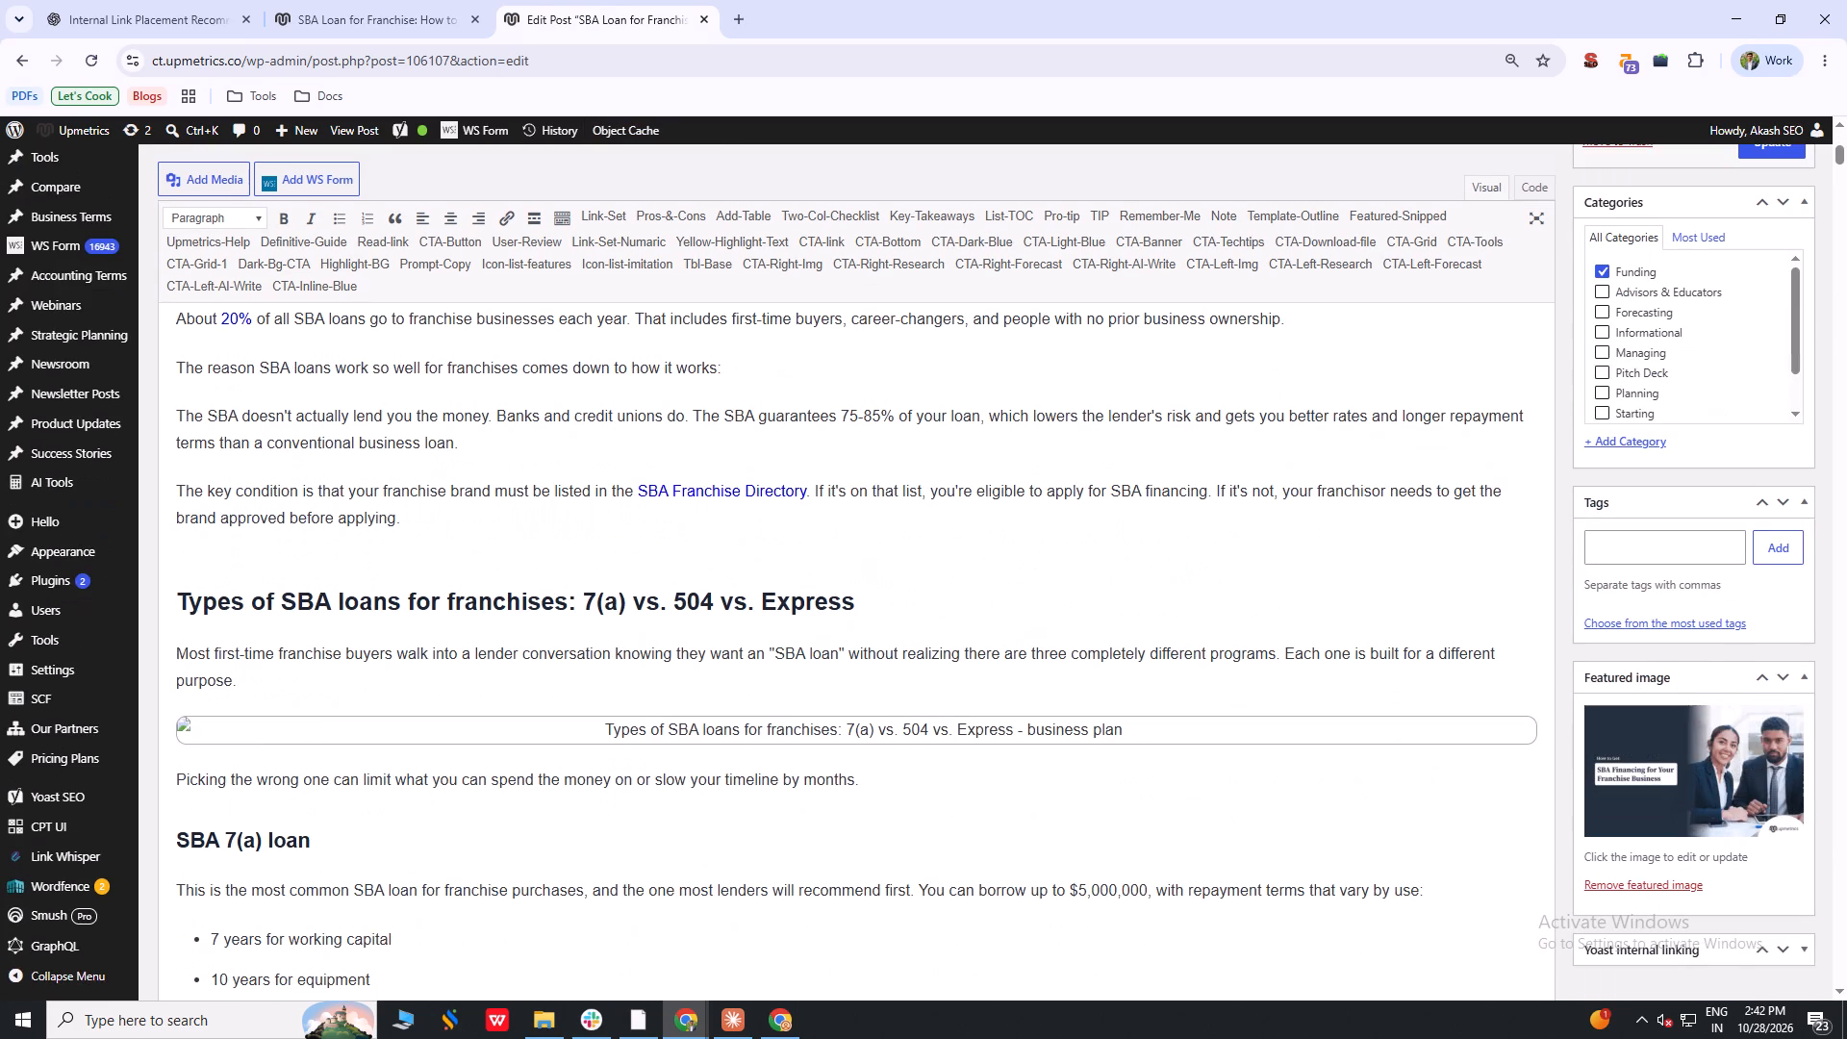
{"action": "scroll", "coordinate": [918, 592], "scroll_direction": "down", "scroll_amount": 9}
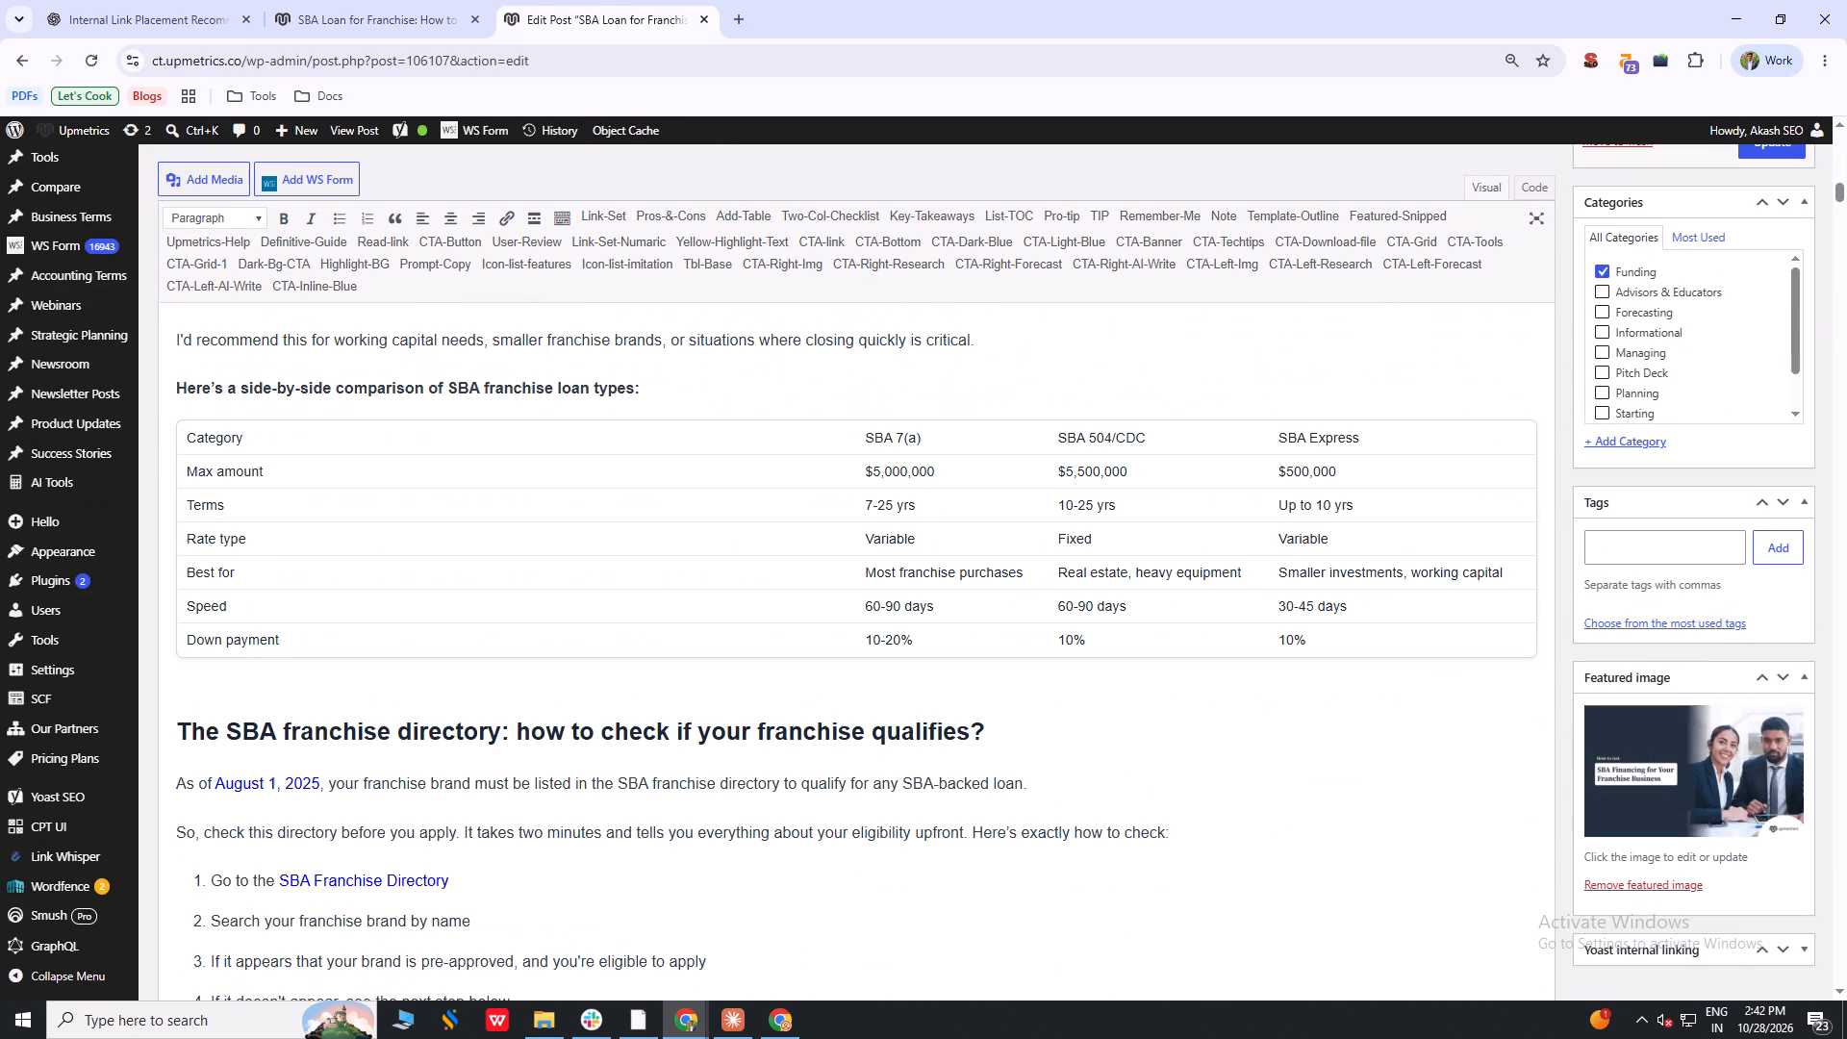
{"action": "key", "text": "ctrl+f"}
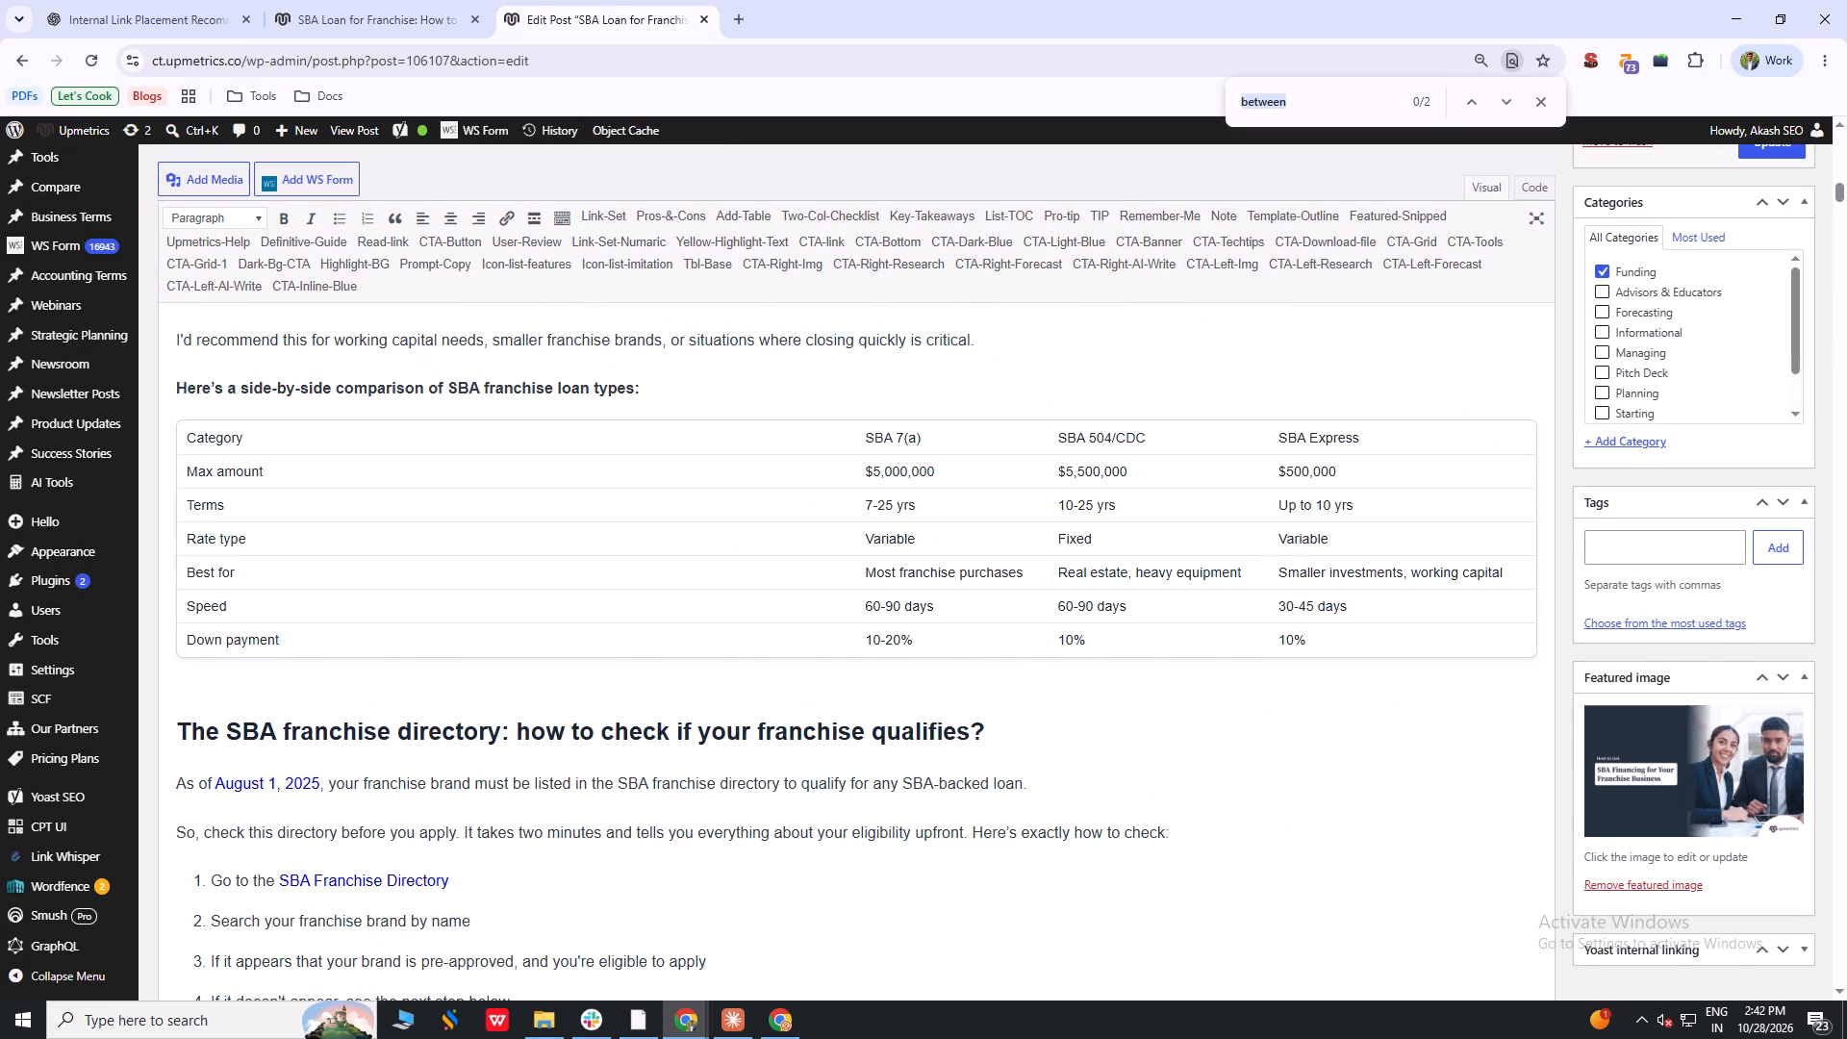
{"action": "left_click", "coordinate": [1480, 105]}
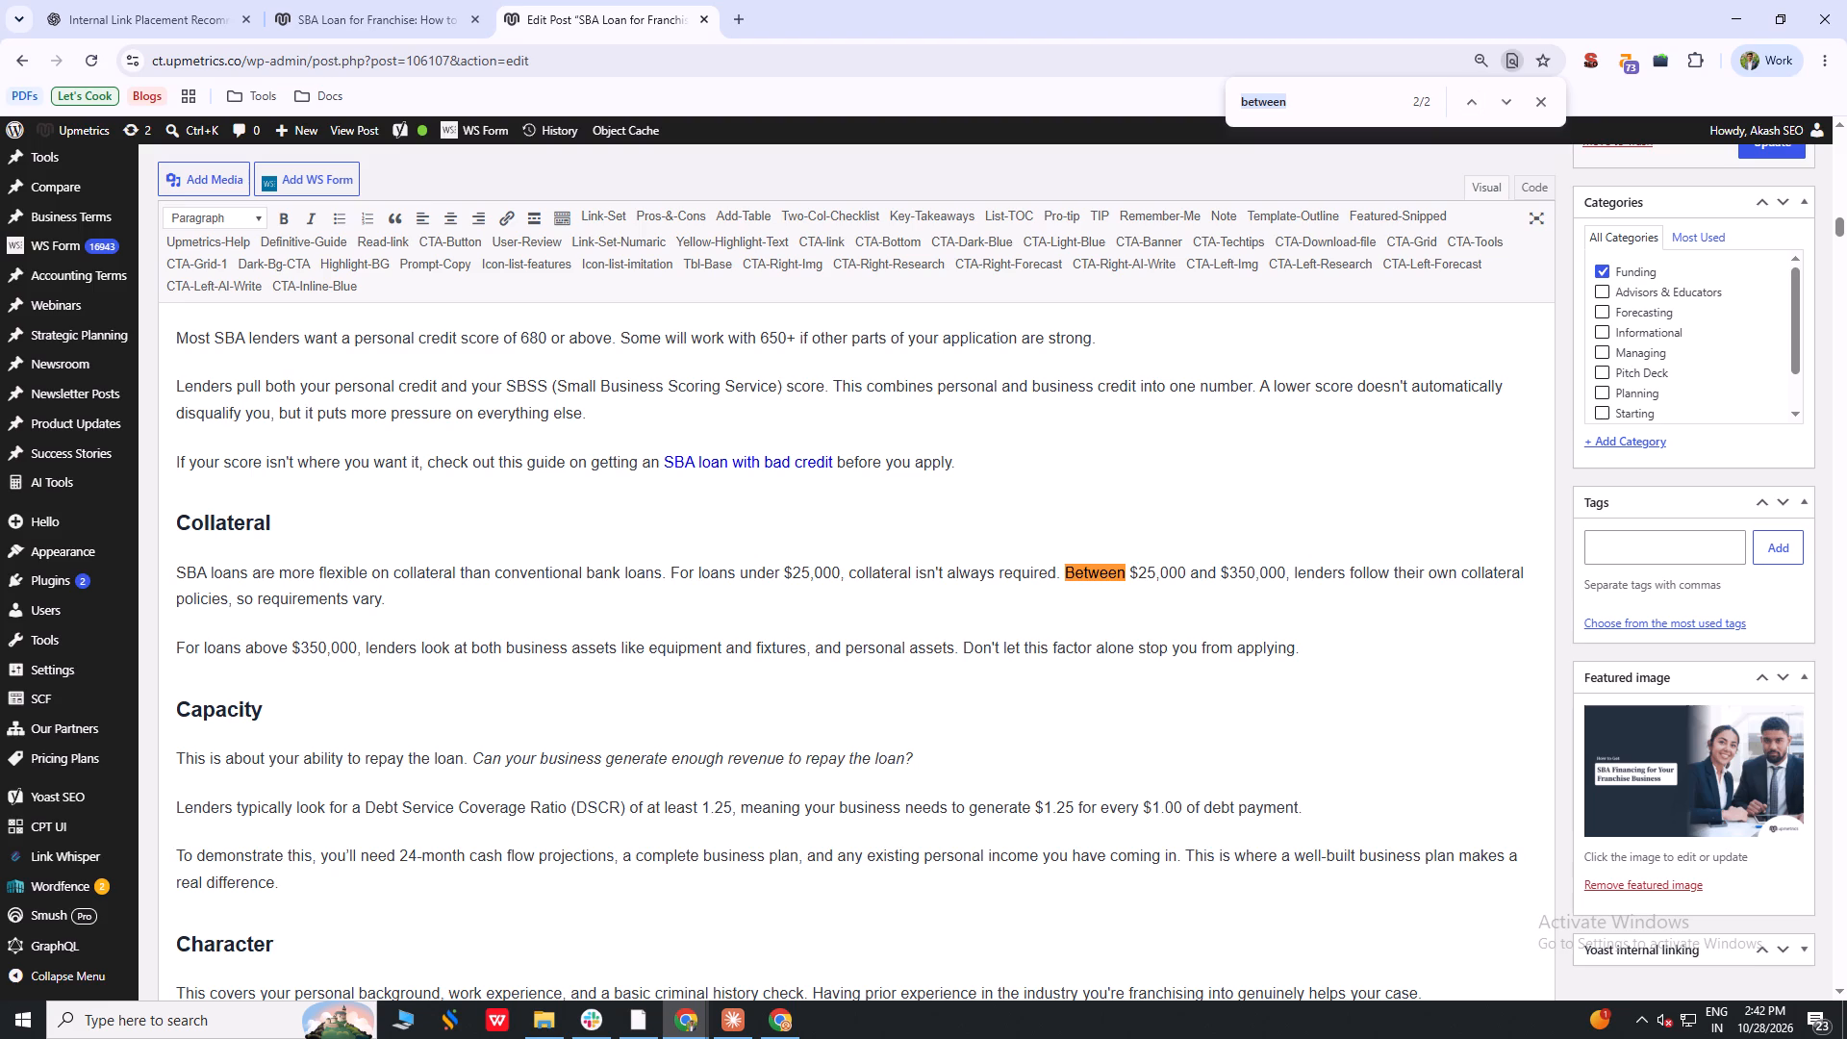
{"action": "left_click", "coordinate": [1473, 94]}
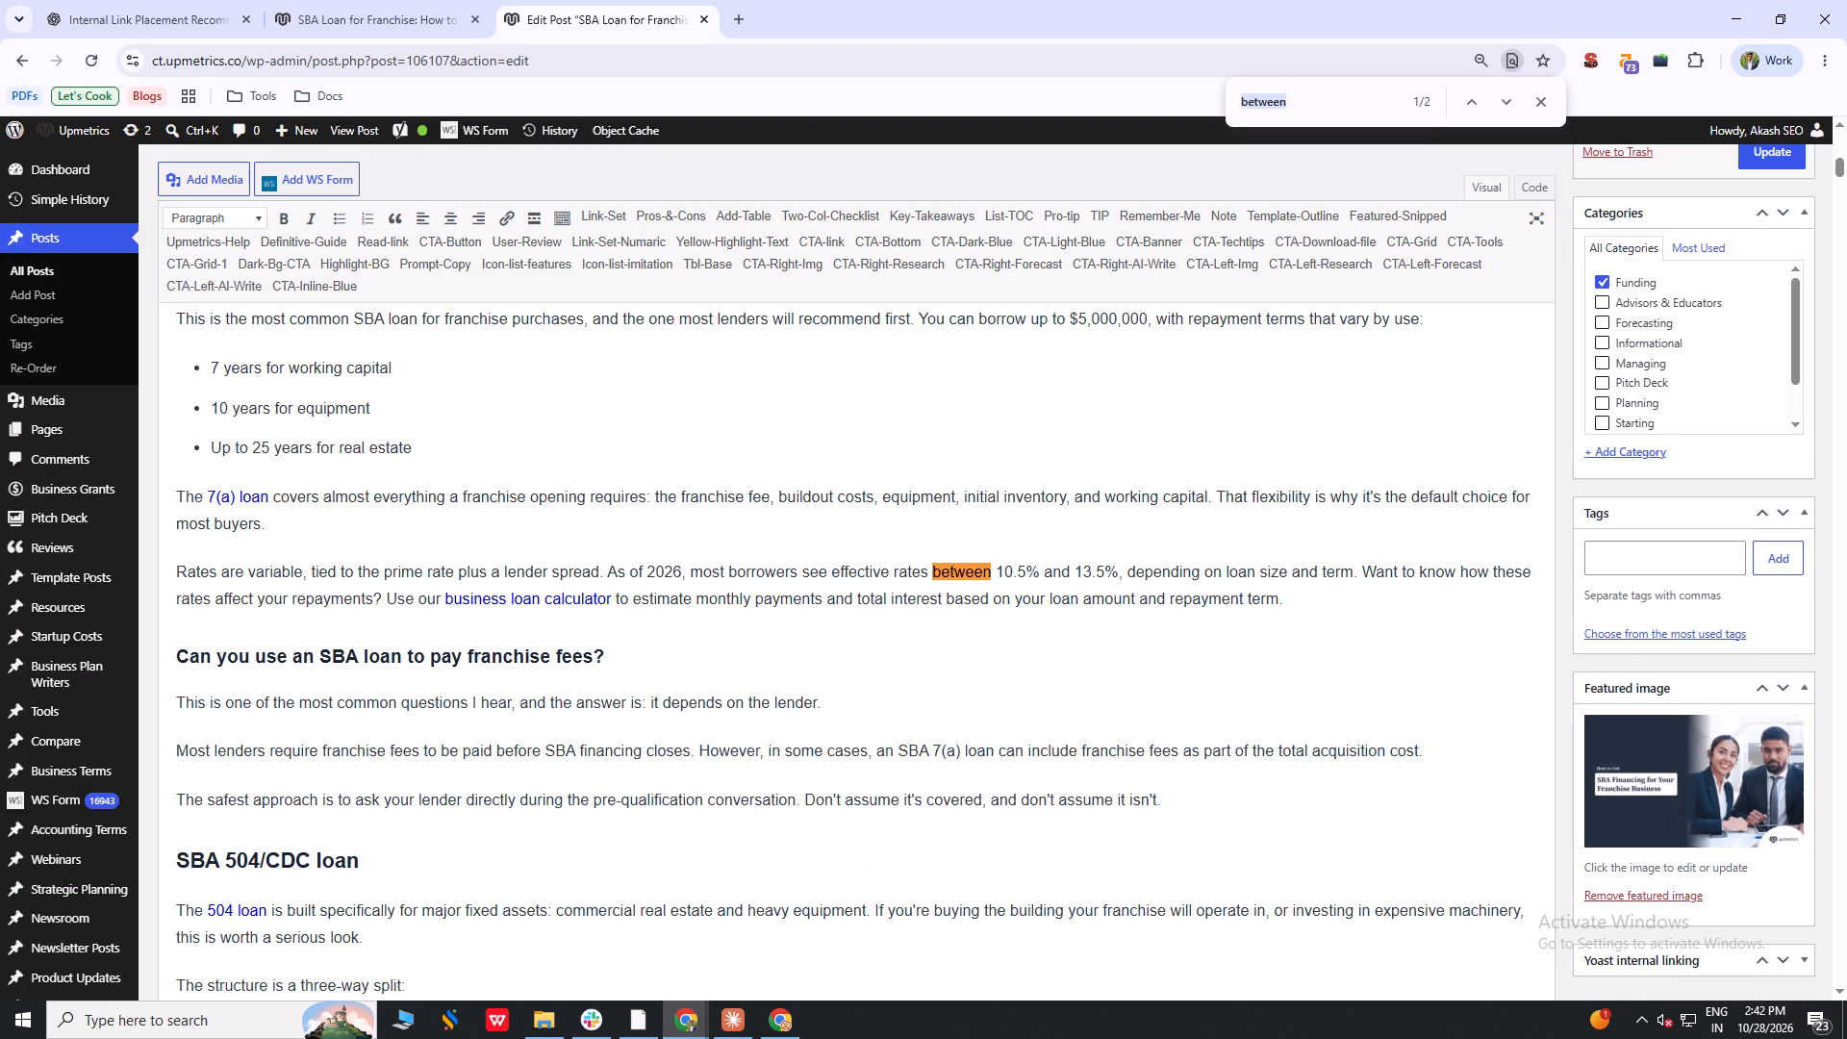
{"action": "left_click", "coordinate": [1363, 571]}
{"action": "key", "text": "Return"}
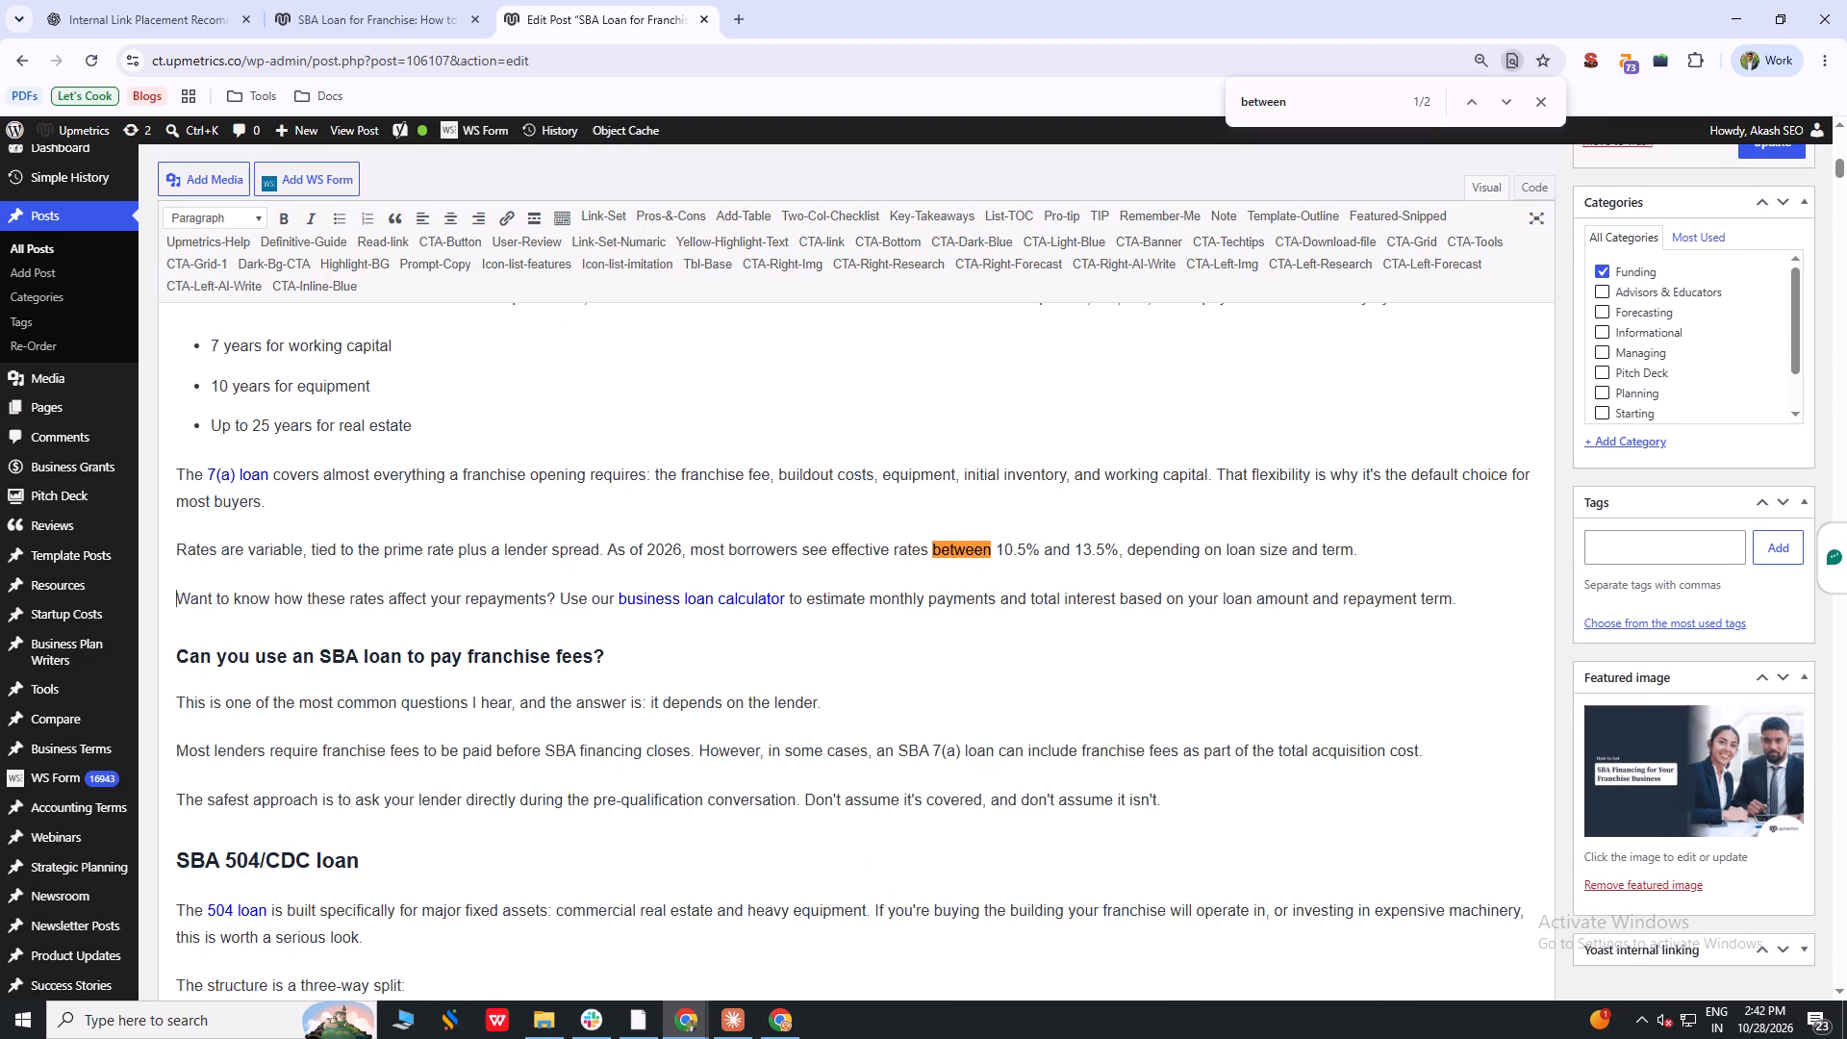
{"action": "scroll", "coordinate": [1805, 466], "scroll_direction": "up", "scroll_amount": 1}
{"action": "left_click", "coordinate": [1777, 336]}
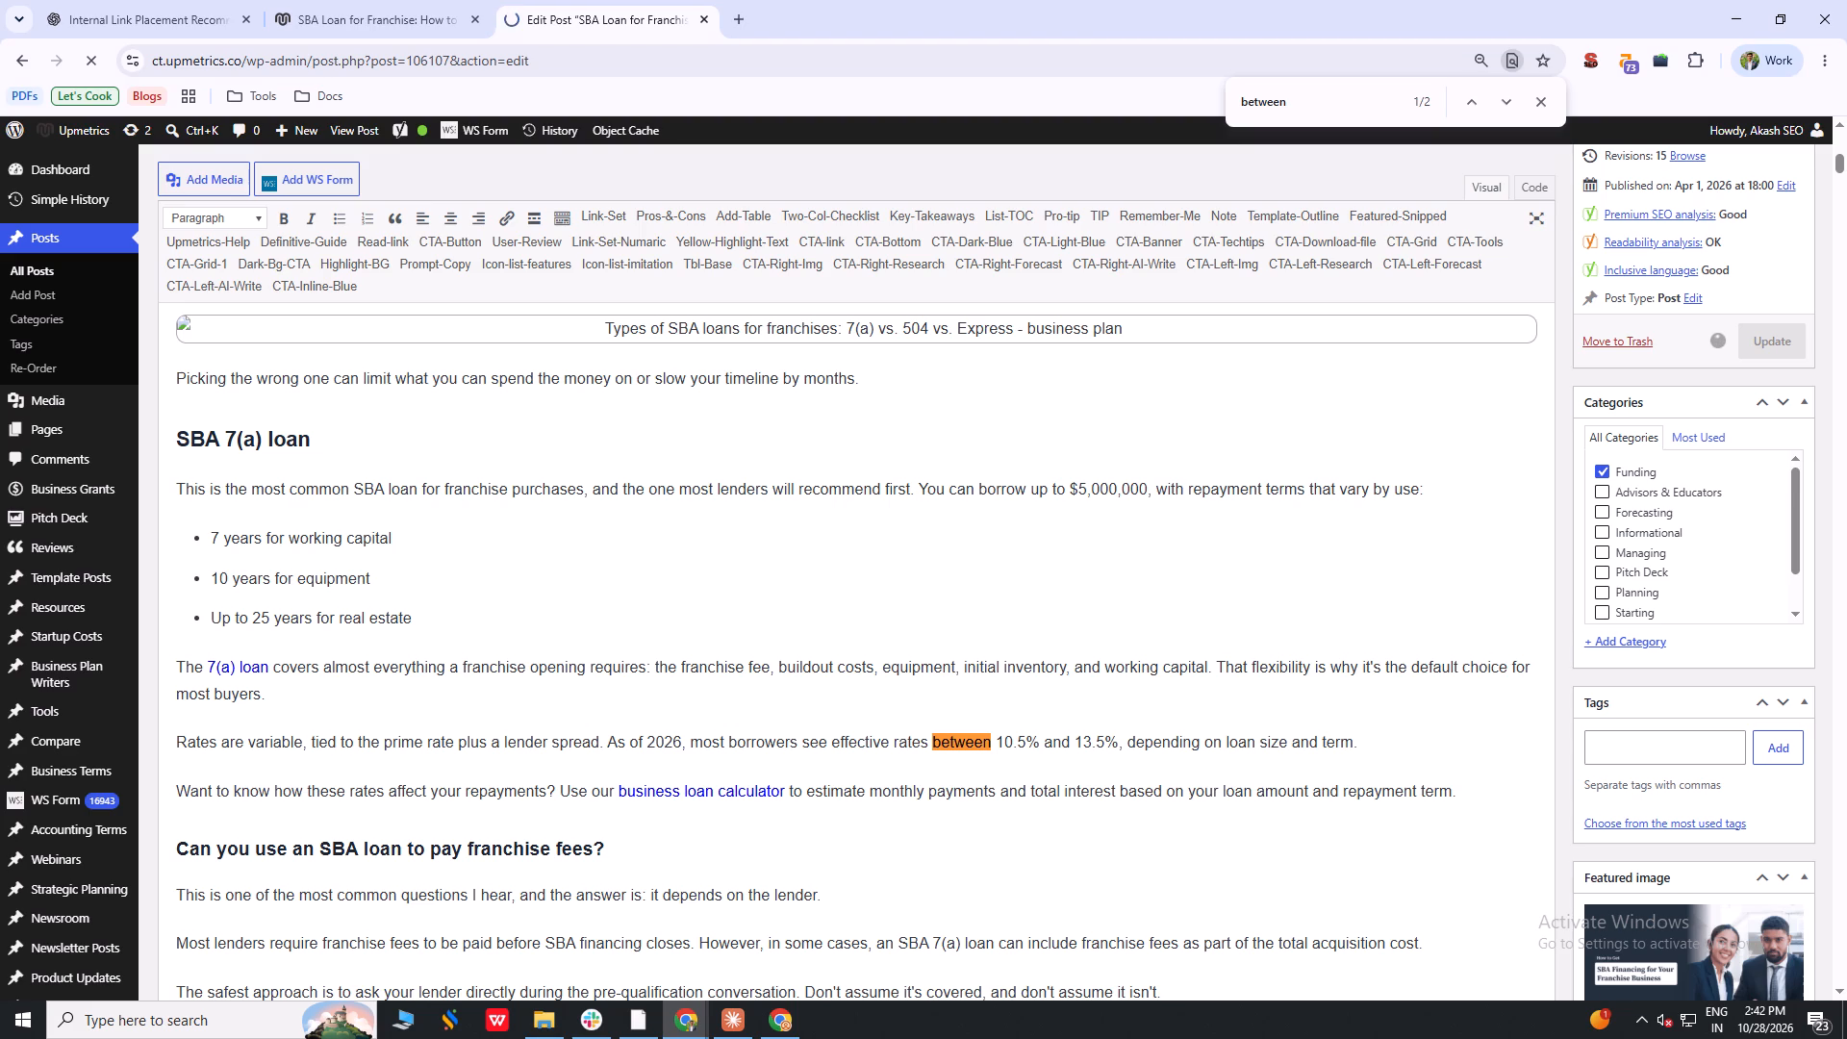
Reload the live SBA franchise post, check the calculator paragraph in the SBA 7(a) loan section, and open its business loan calculator link.
{"action": "left_click", "coordinate": [373, 0]}
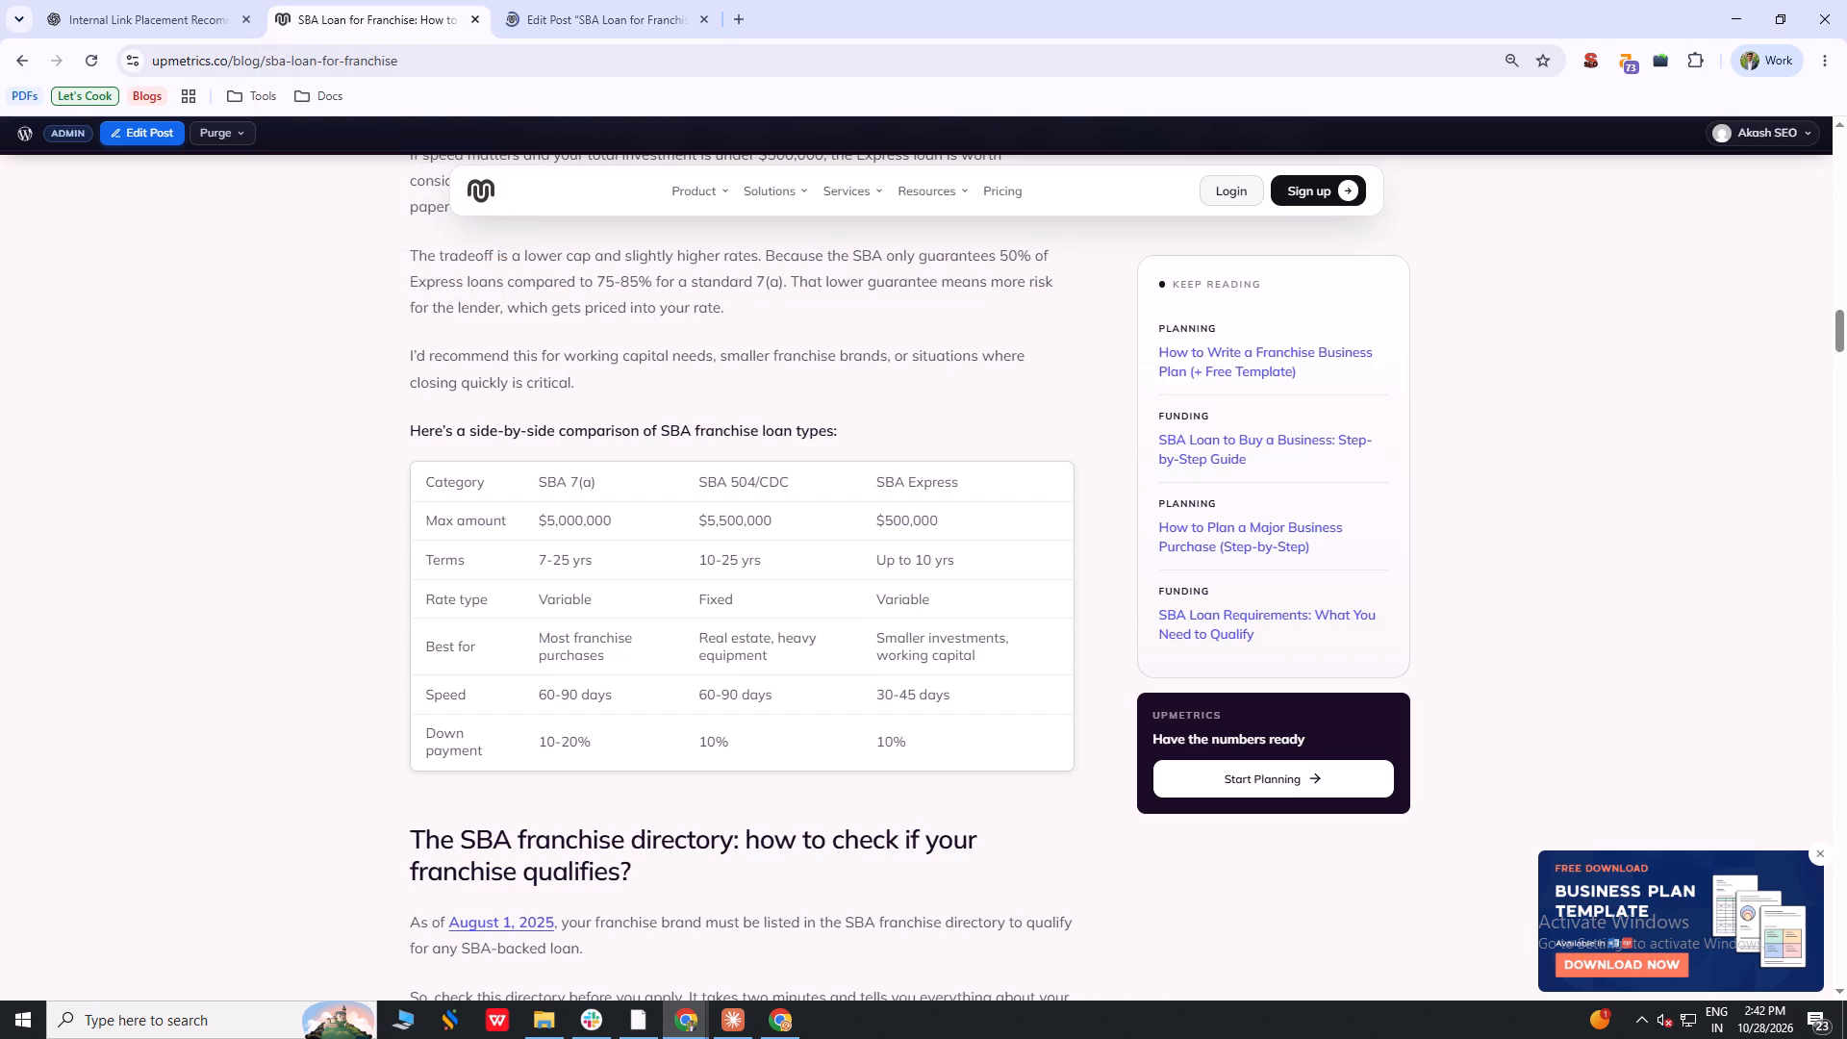
{"action": "key", "text": "F5"}
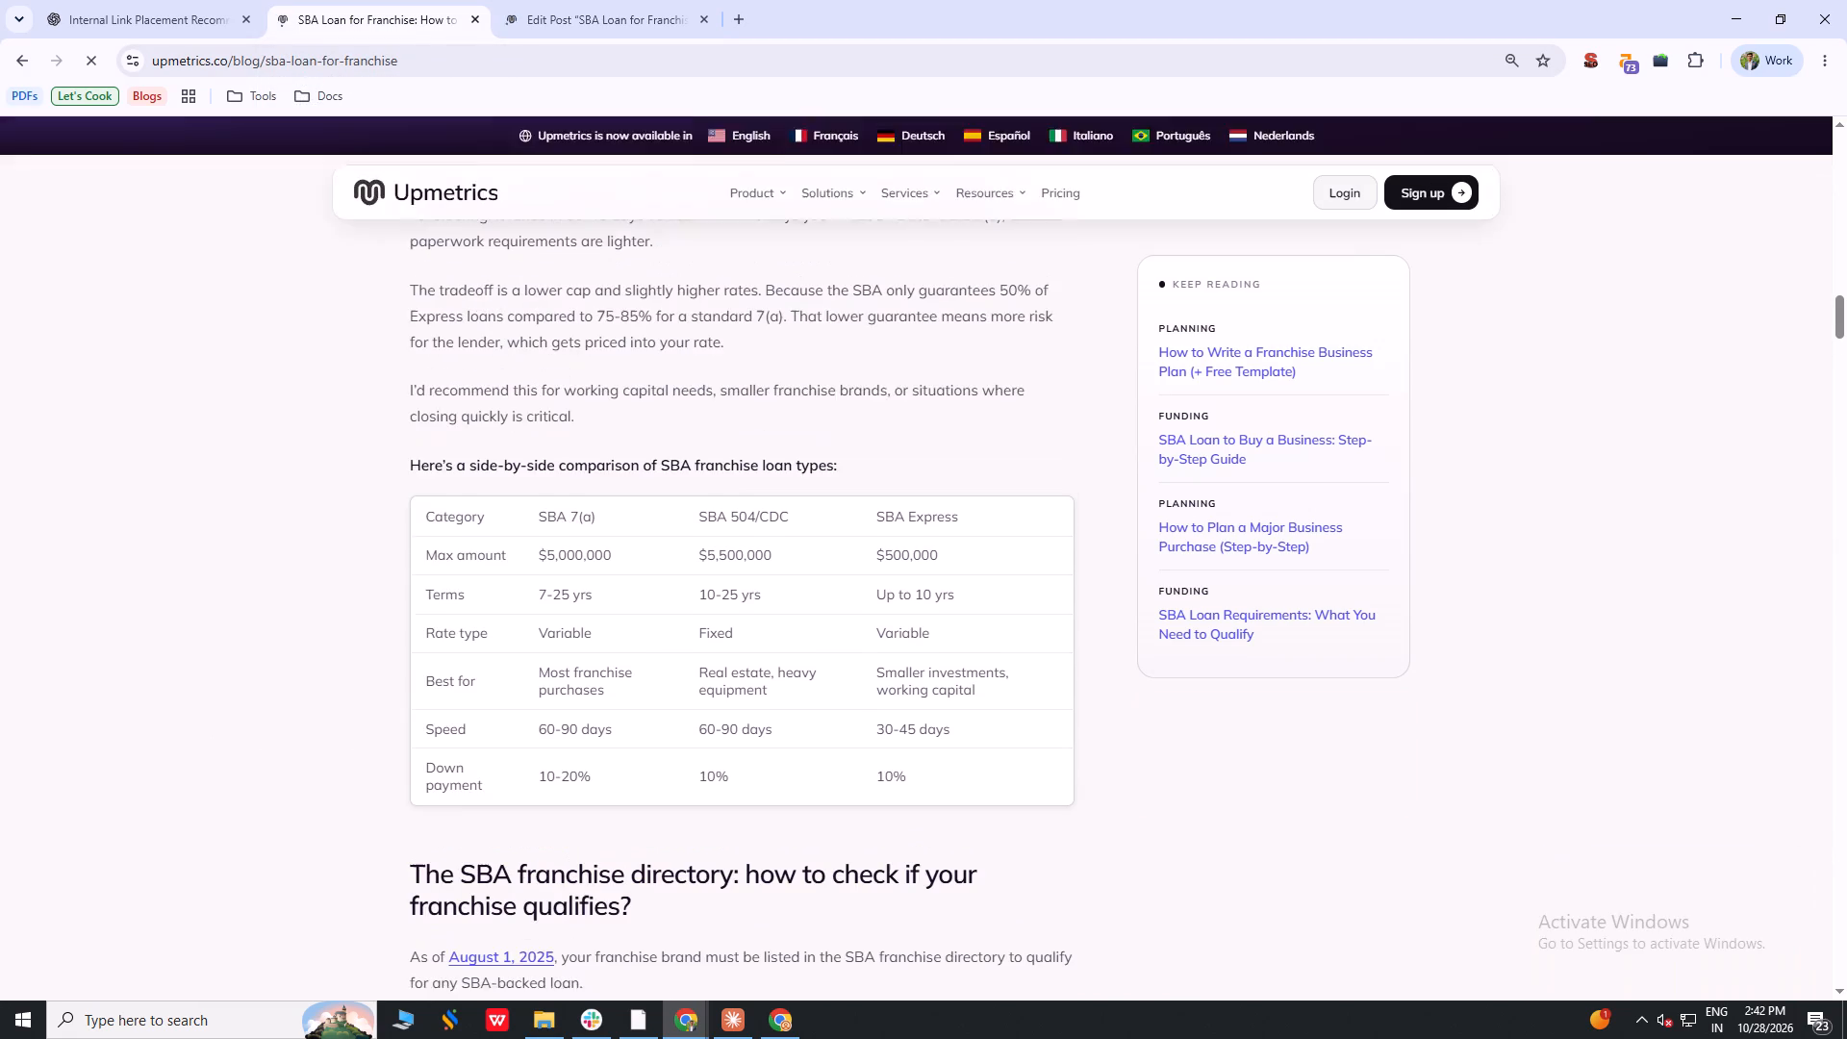
{"action": "scroll", "coordinate": [712, 557], "scroll_direction": "up", "scroll_amount": 4}
{"action": "scroll", "coordinate": [712, 557], "scroll_direction": "down", "scroll_amount": 6}
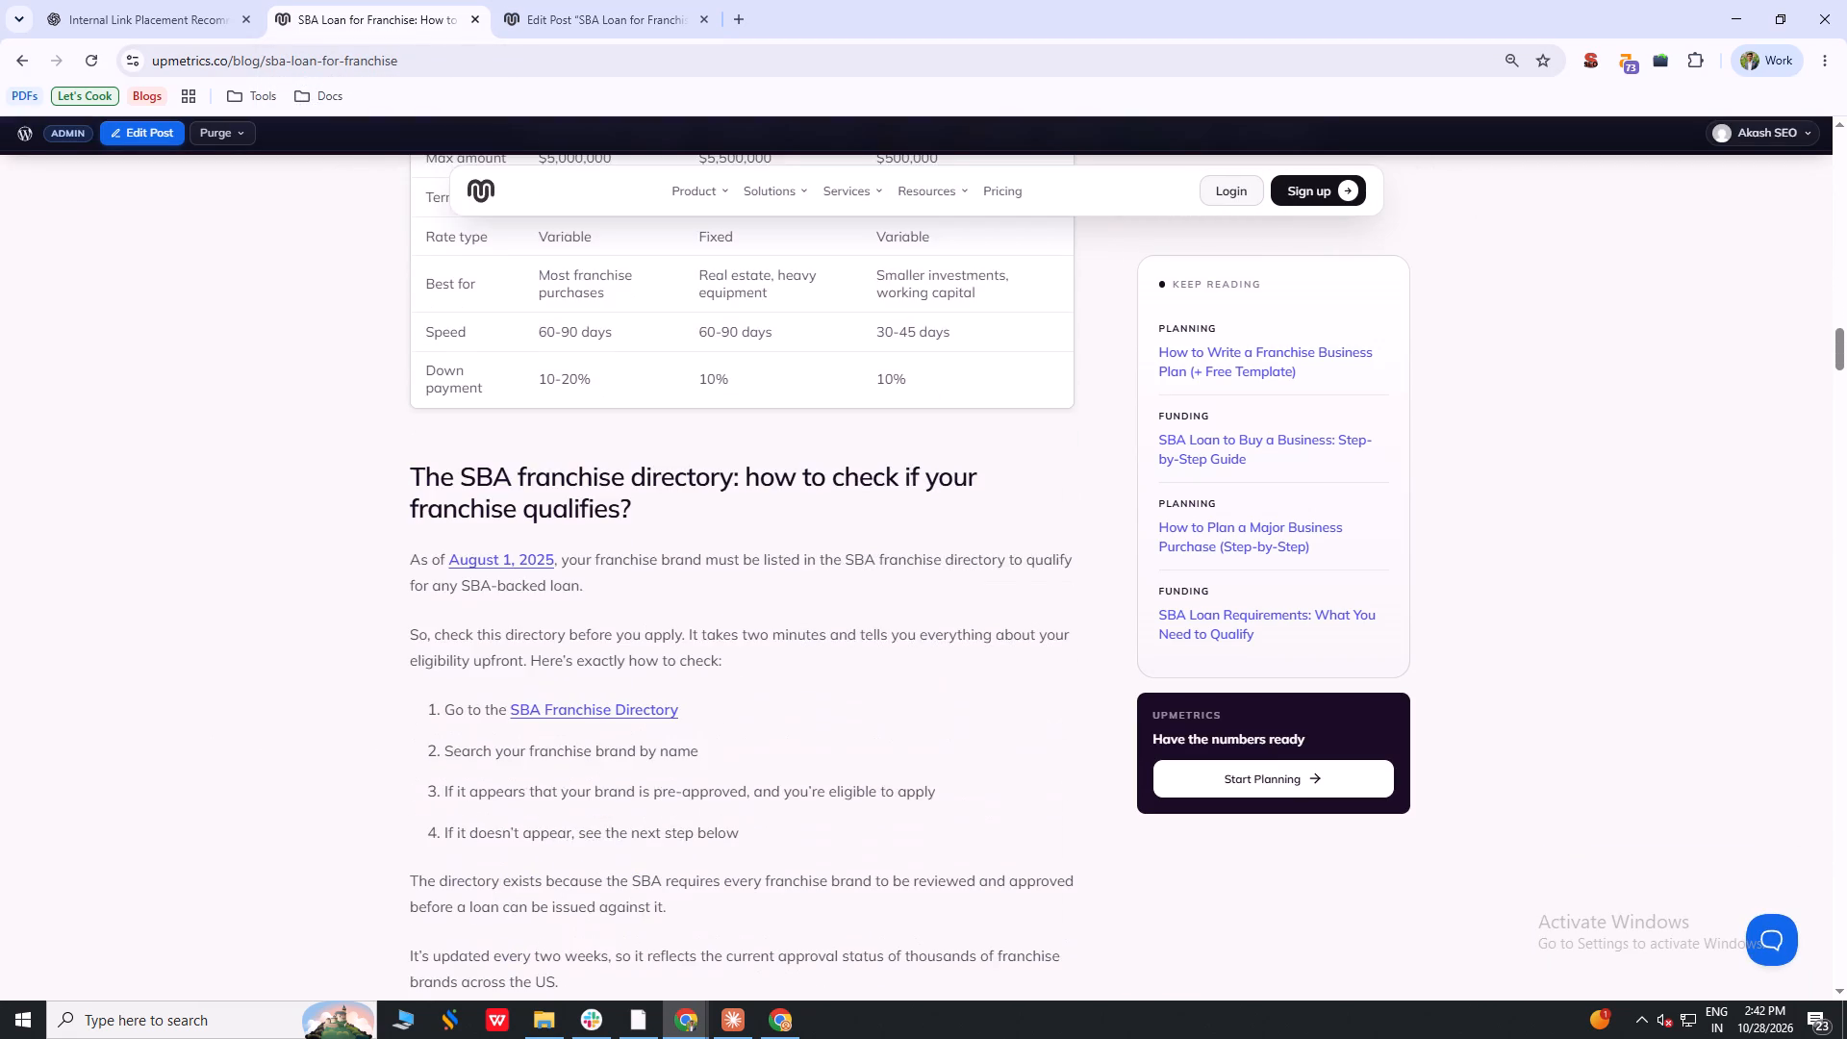
{"action": "scroll", "coordinate": [712, 557], "scroll_direction": "up", "scroll_amount": 9}
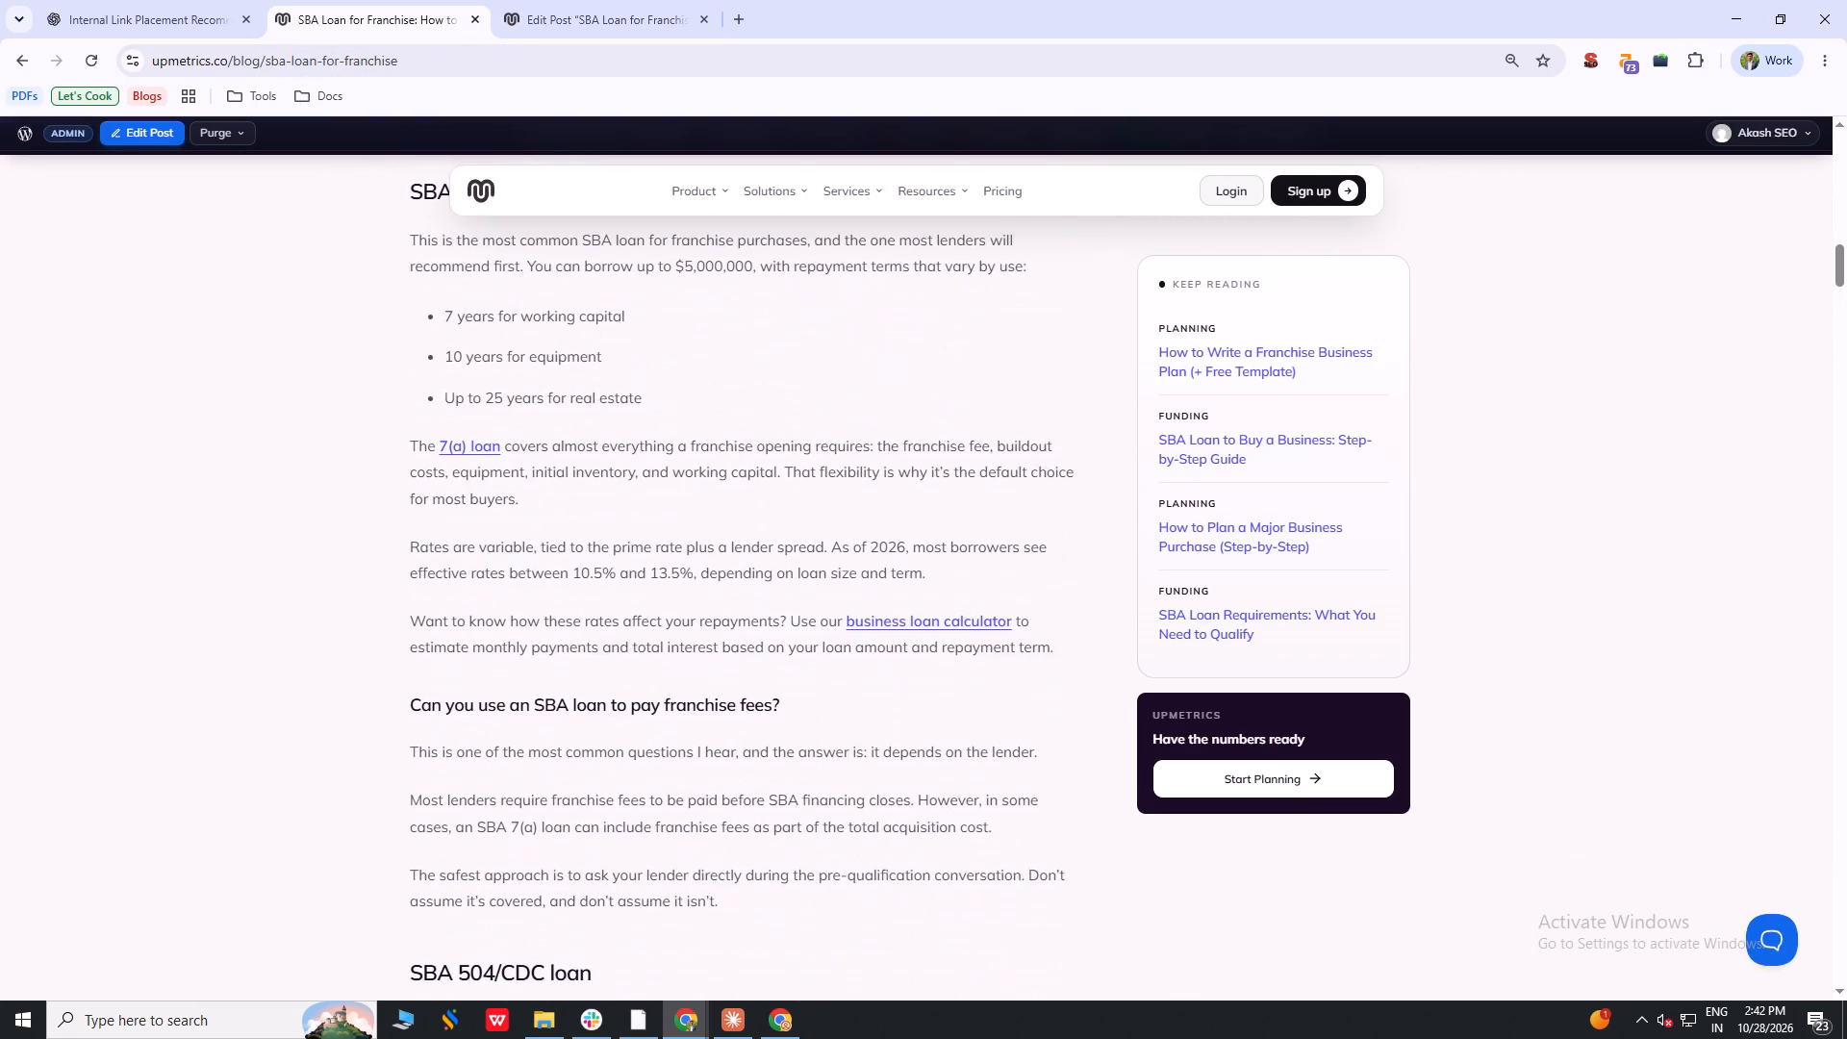
{"action": "scroll", "coordinate": [712, 557], "scroll_direction": "up", "scroll_amount": 1}
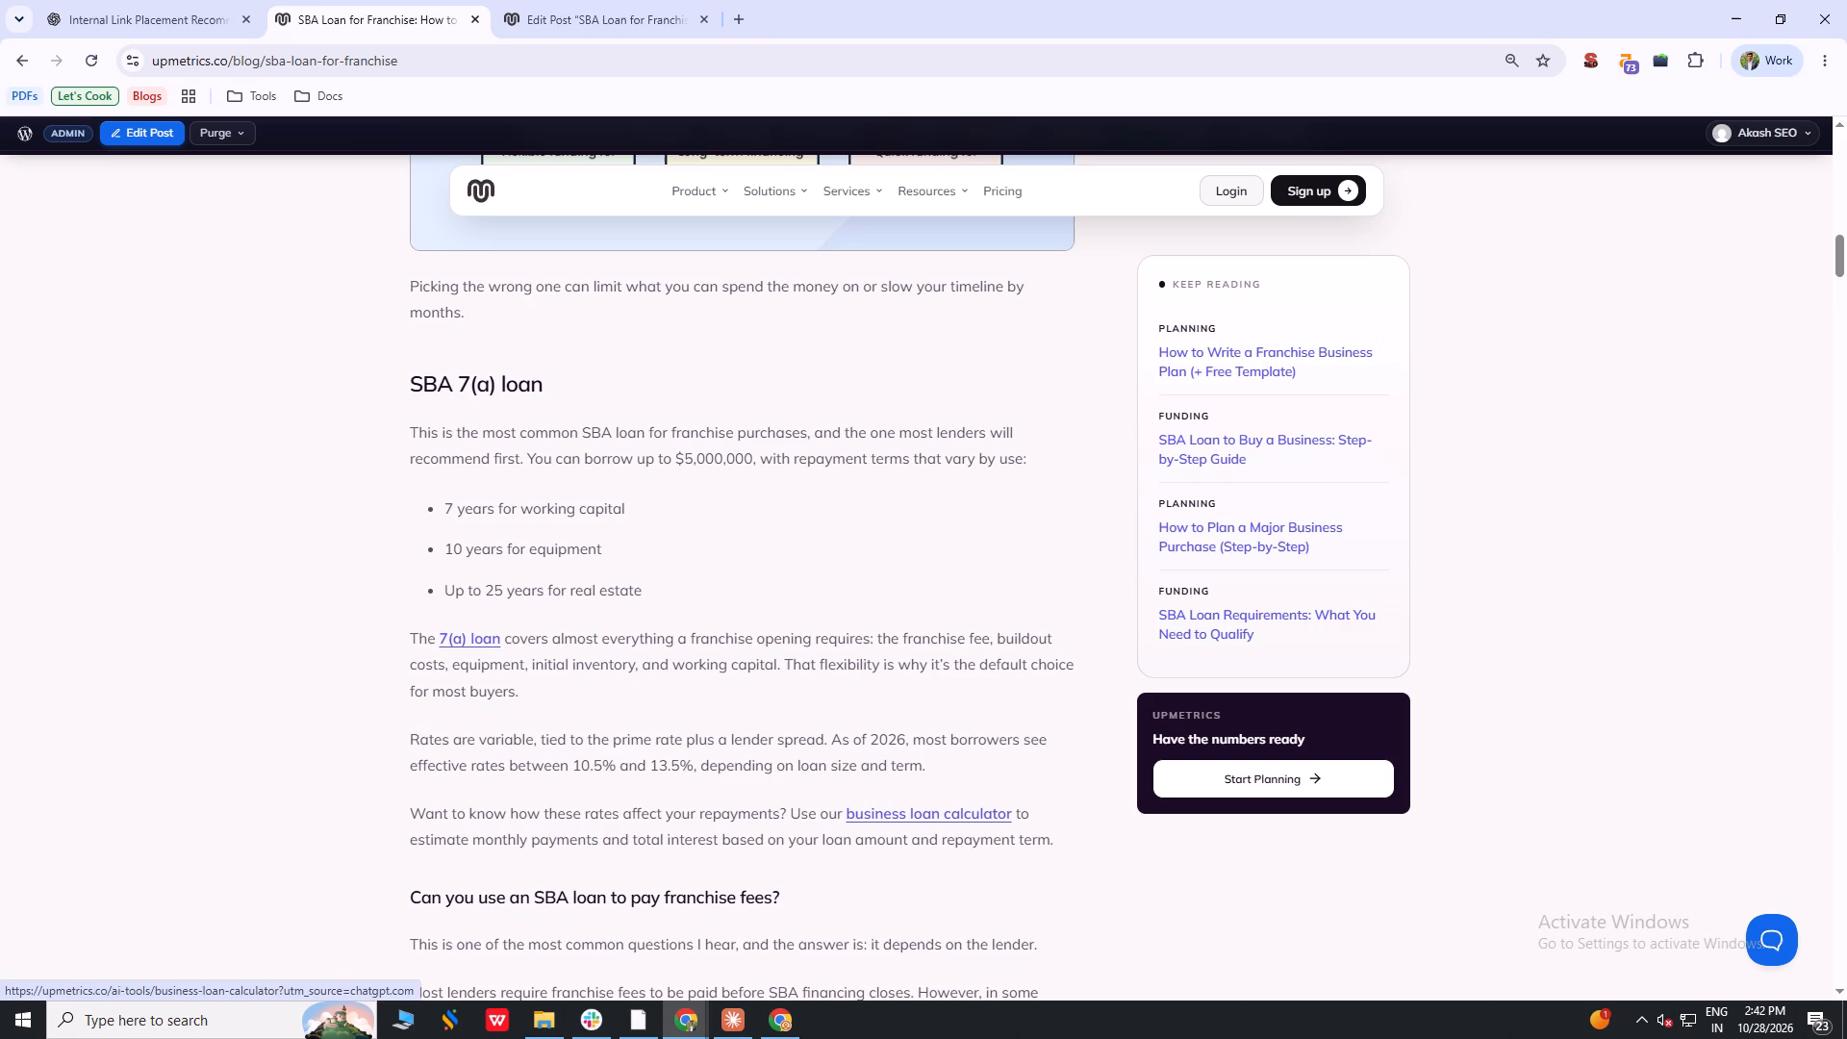
{"action": "left_click", "coordinate": [923, 815]}
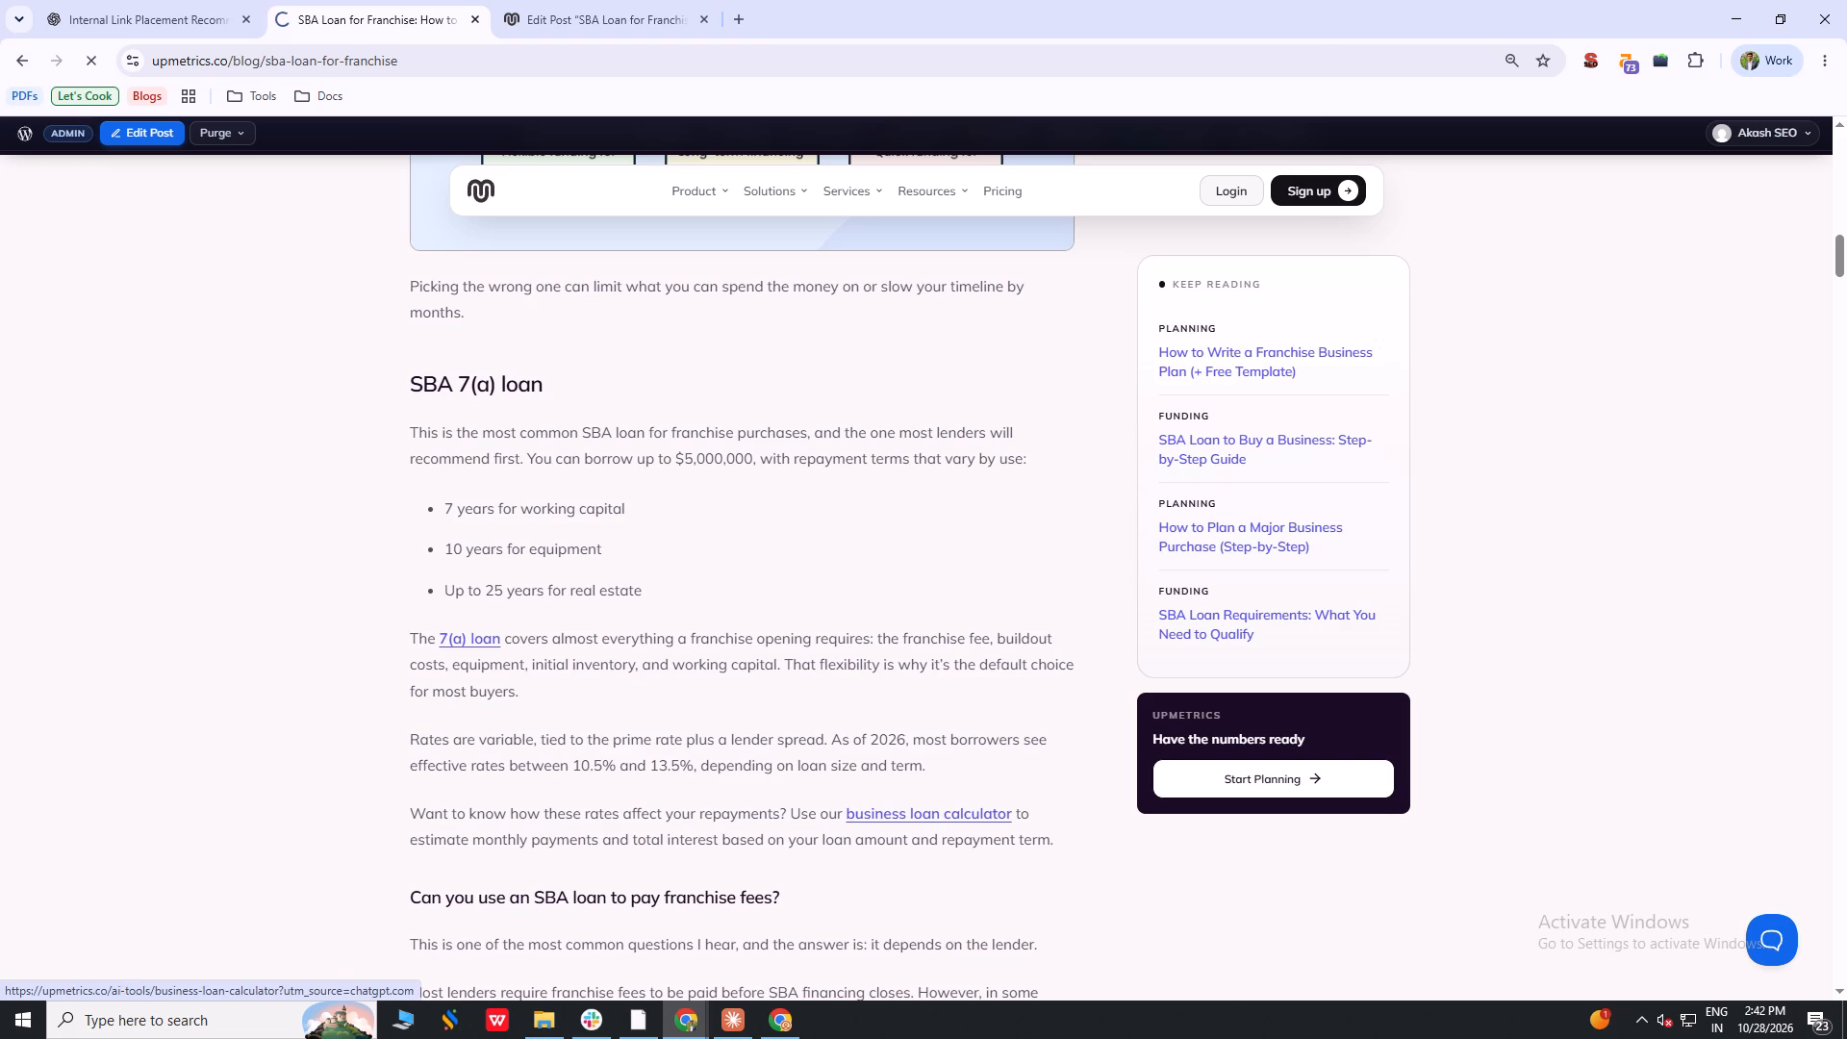
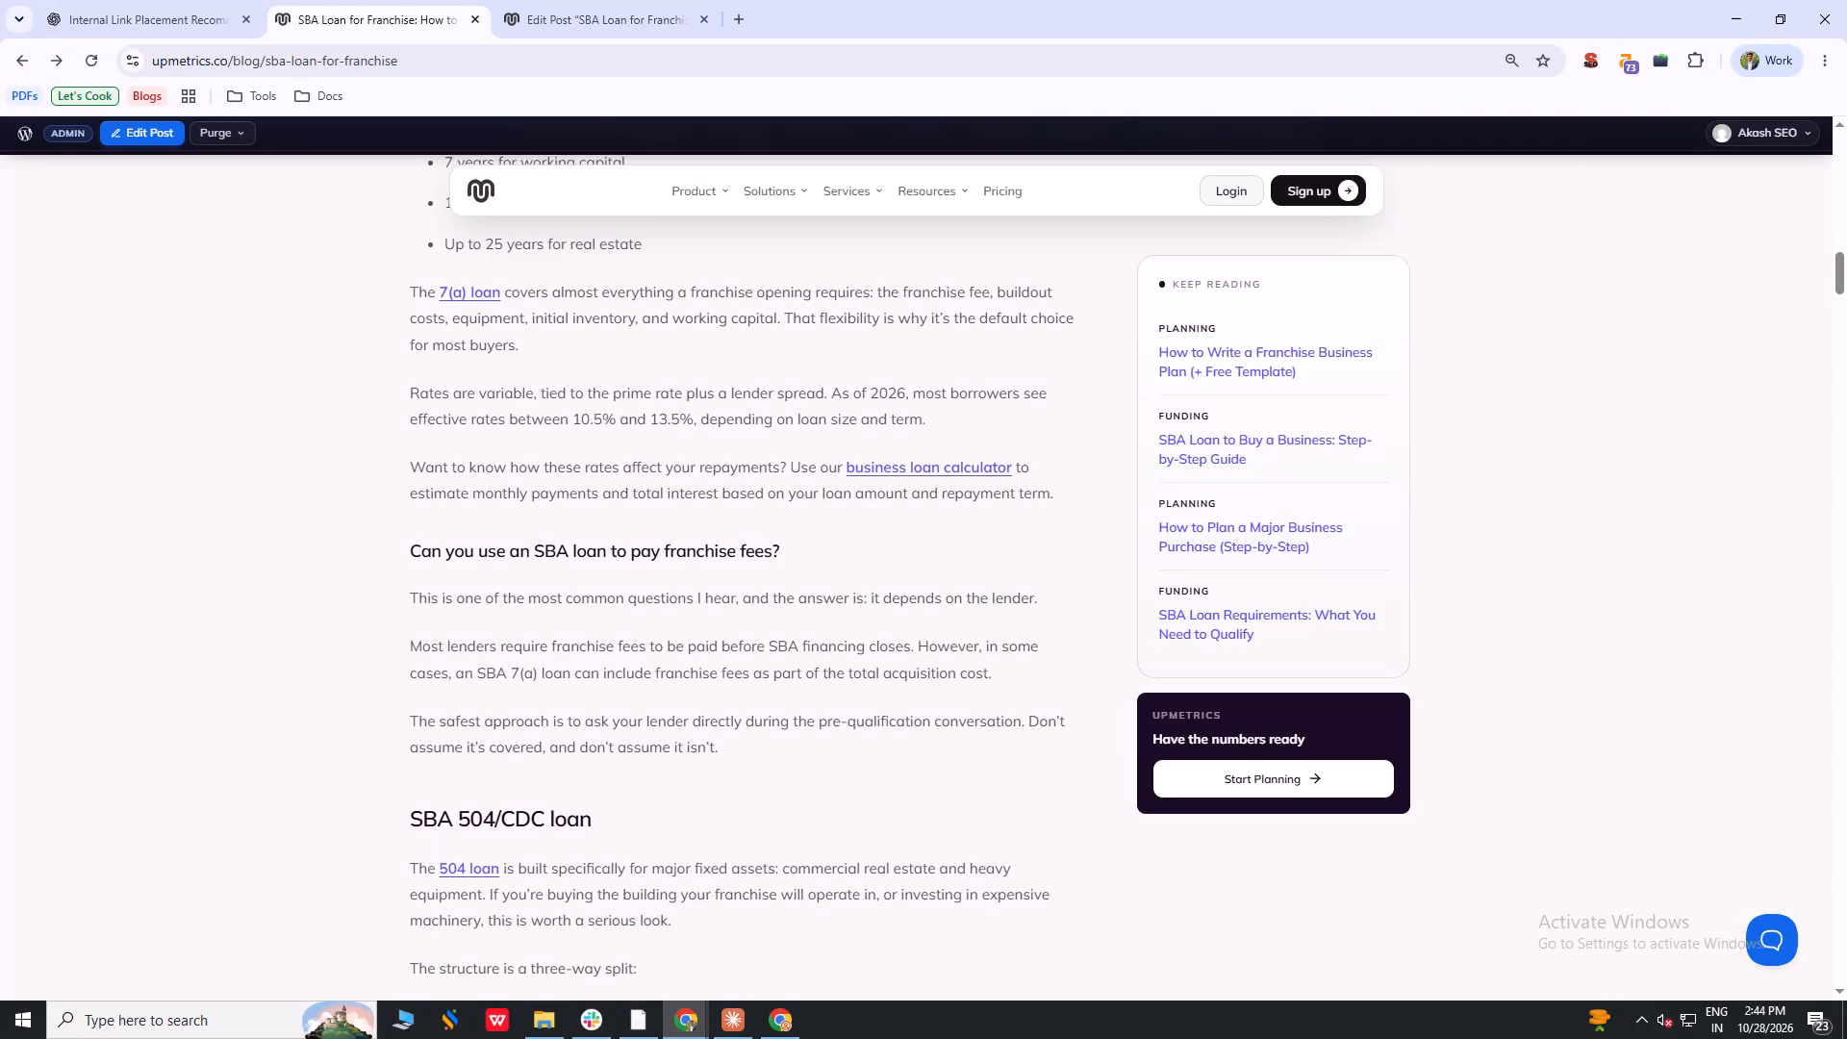
Copy the sba-loan-for-franchise row's New Placement text from the sheet and search for it in the live post.
{"action": "left_click_drag", "start_coordinate": [402, 465], "coordinate": [1057, 496]}
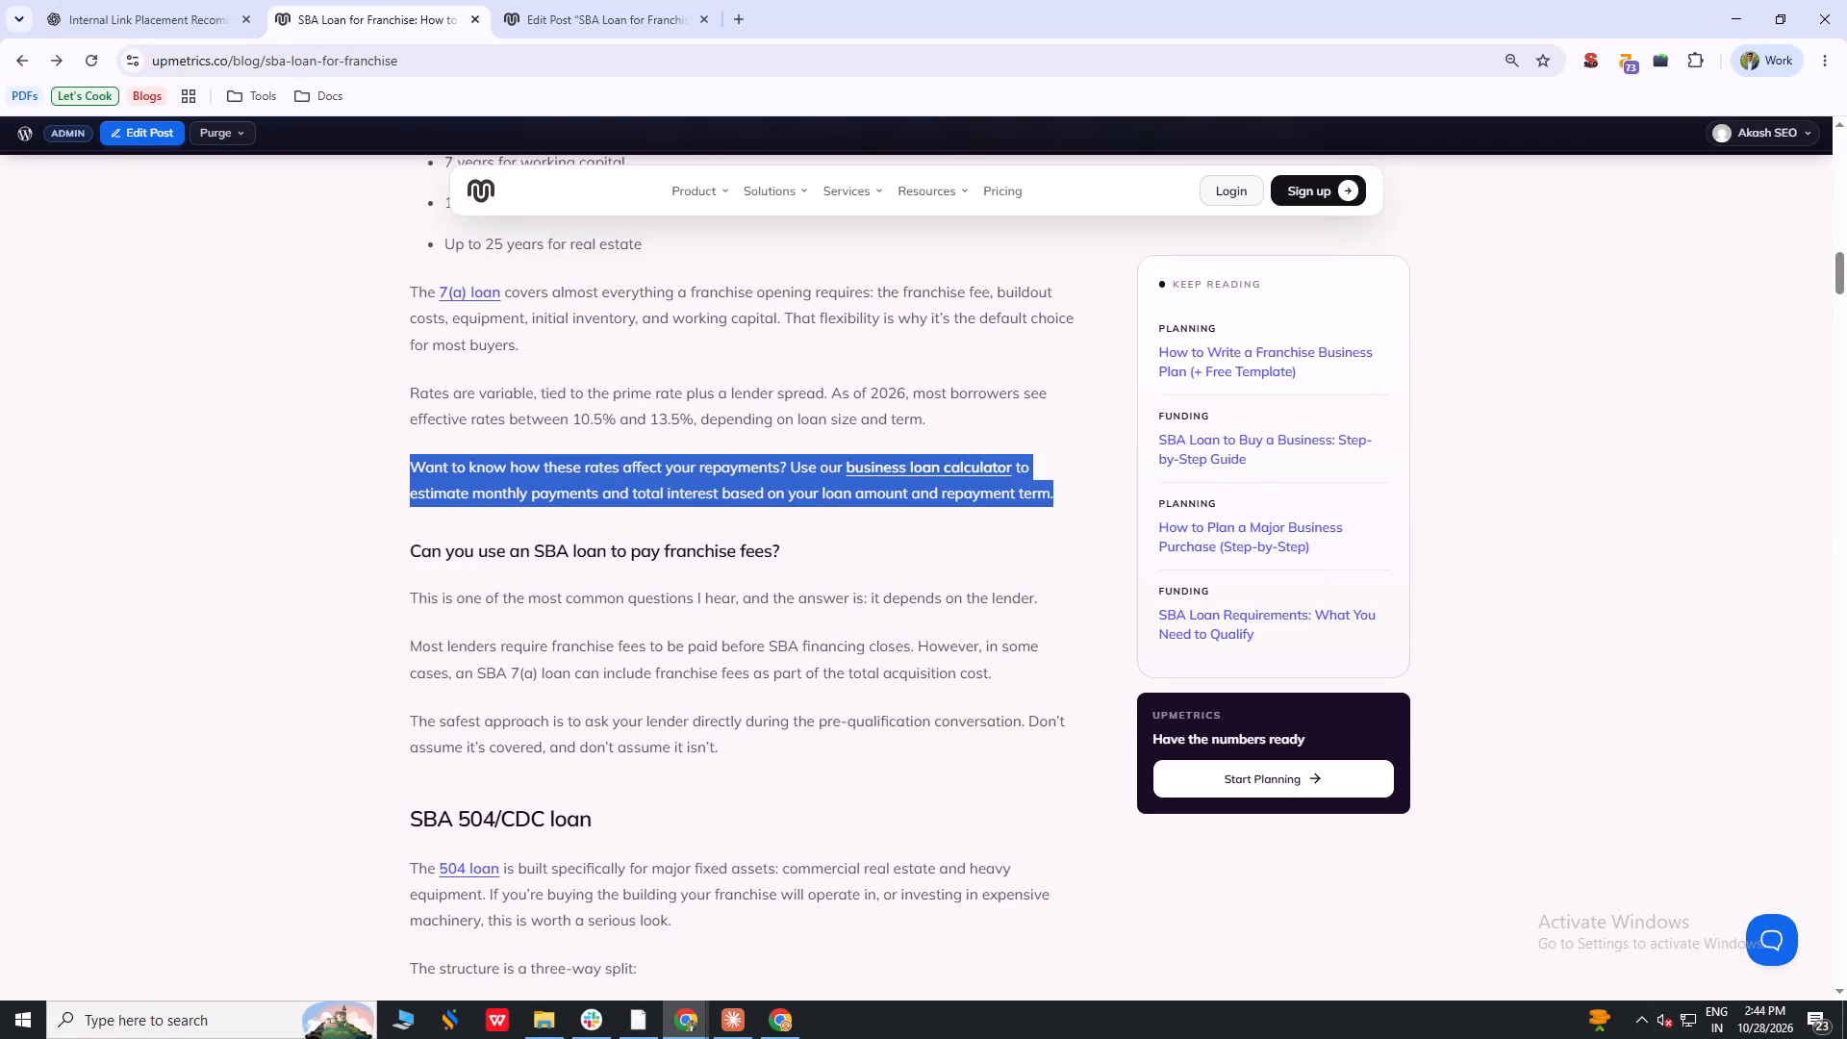
{"action": "key", "text": "alt+Tab"}
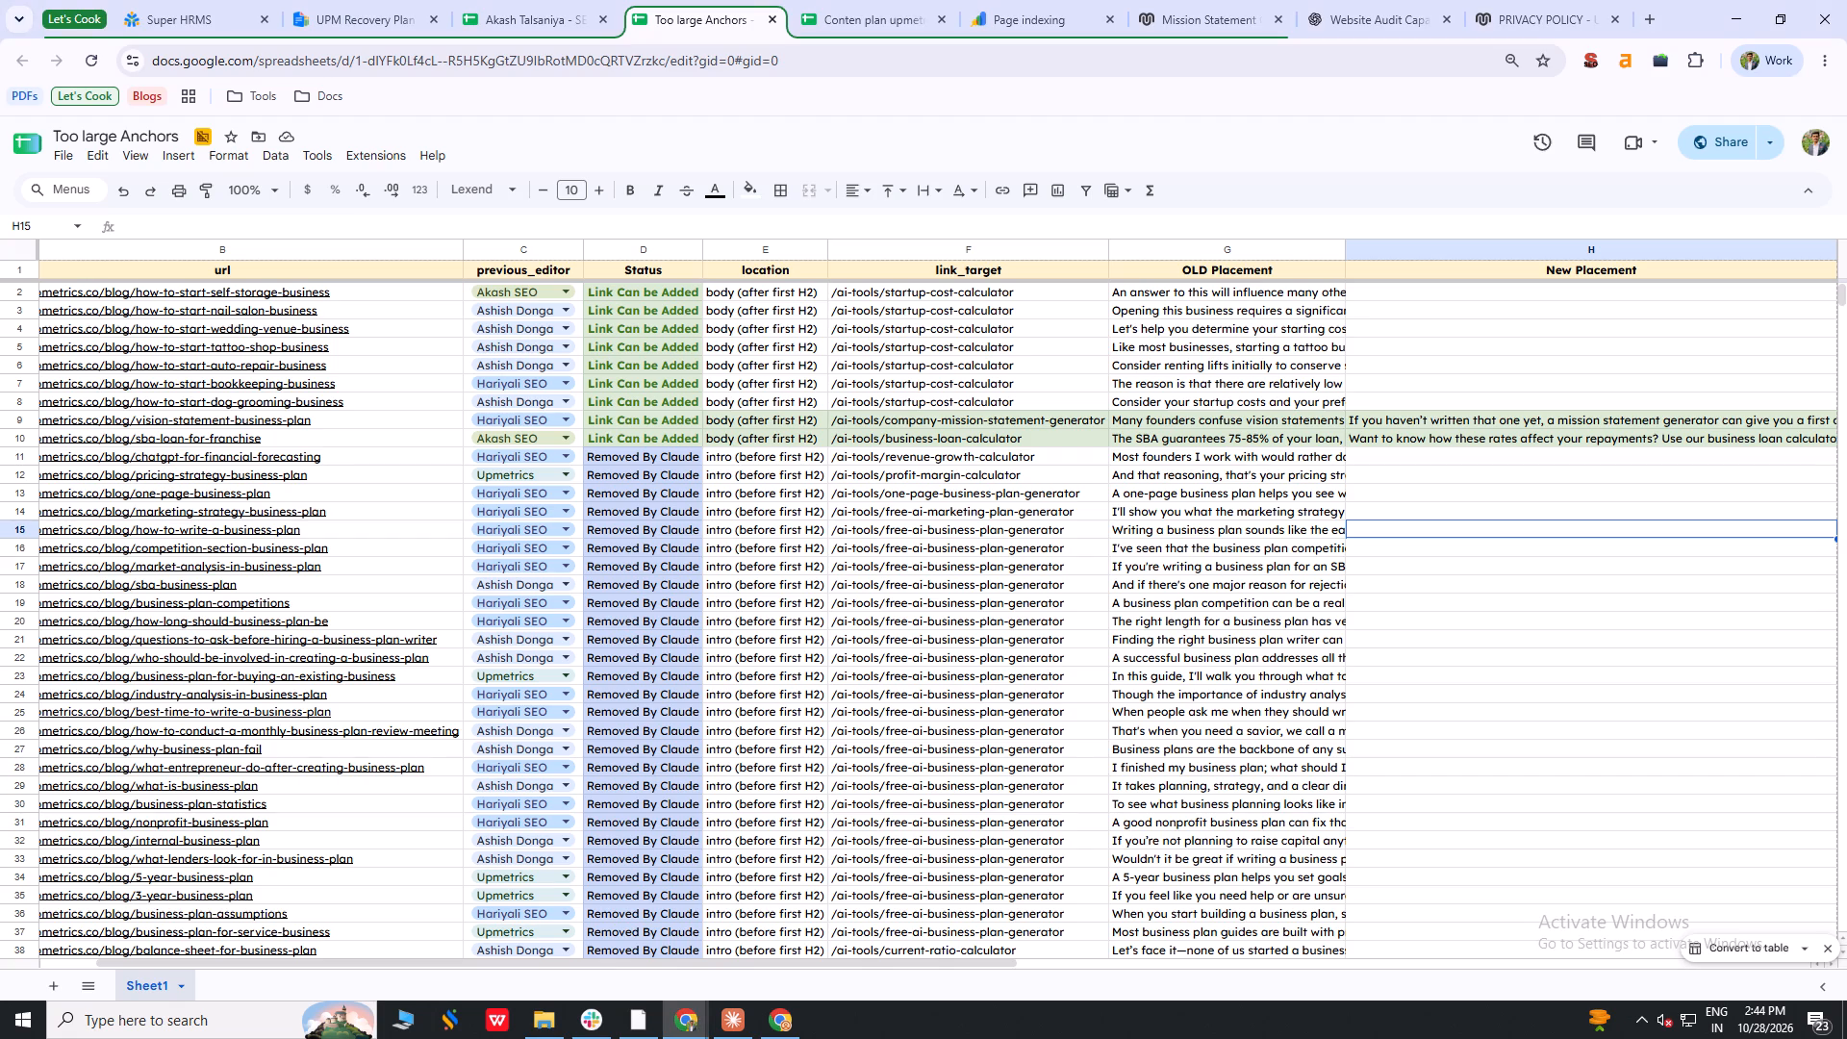
{"action": "left_click", "coordinate": [1460, 458]}
{"action": "left_click", "coordinate": [1492, 585]}
{"action": "left_click", "coordinate": [1483, 438]}
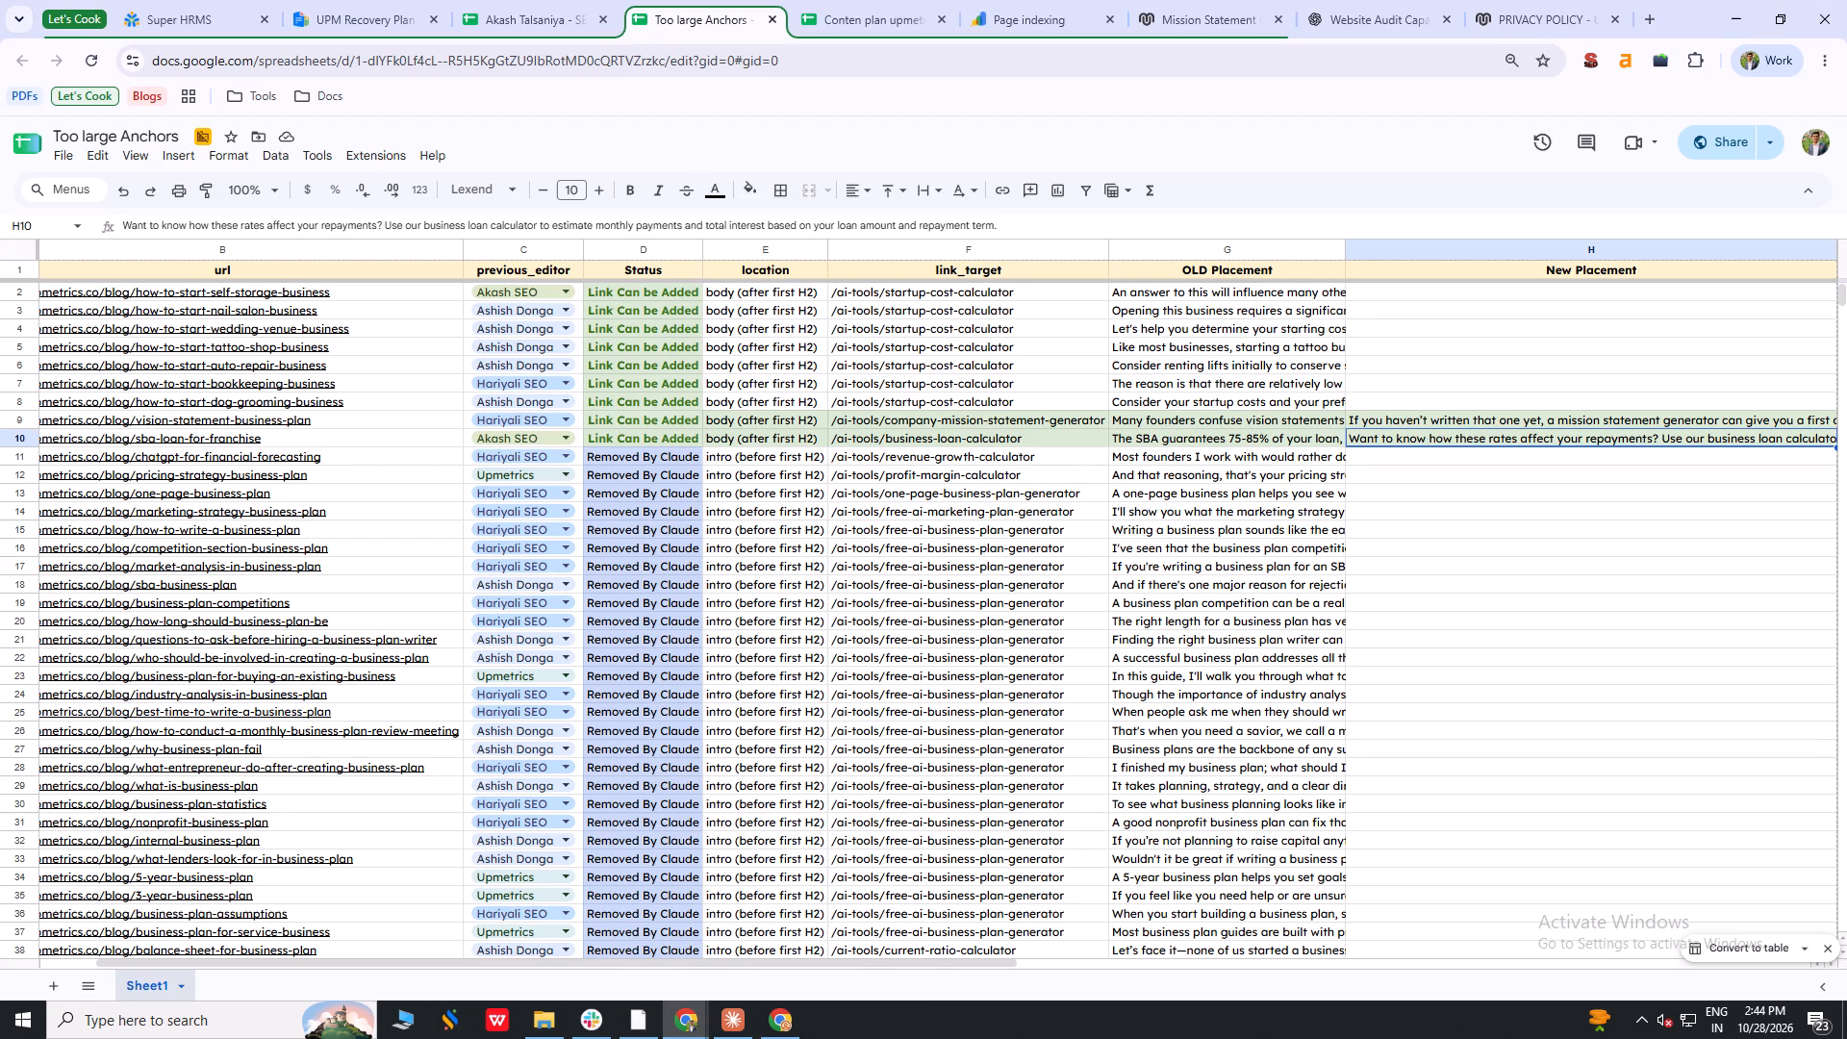
{"action": "key", "text": "ctrl+c"}
{"action": "key", "text": "Tab"}
{"action": "key", "text": "alt+Tab"}
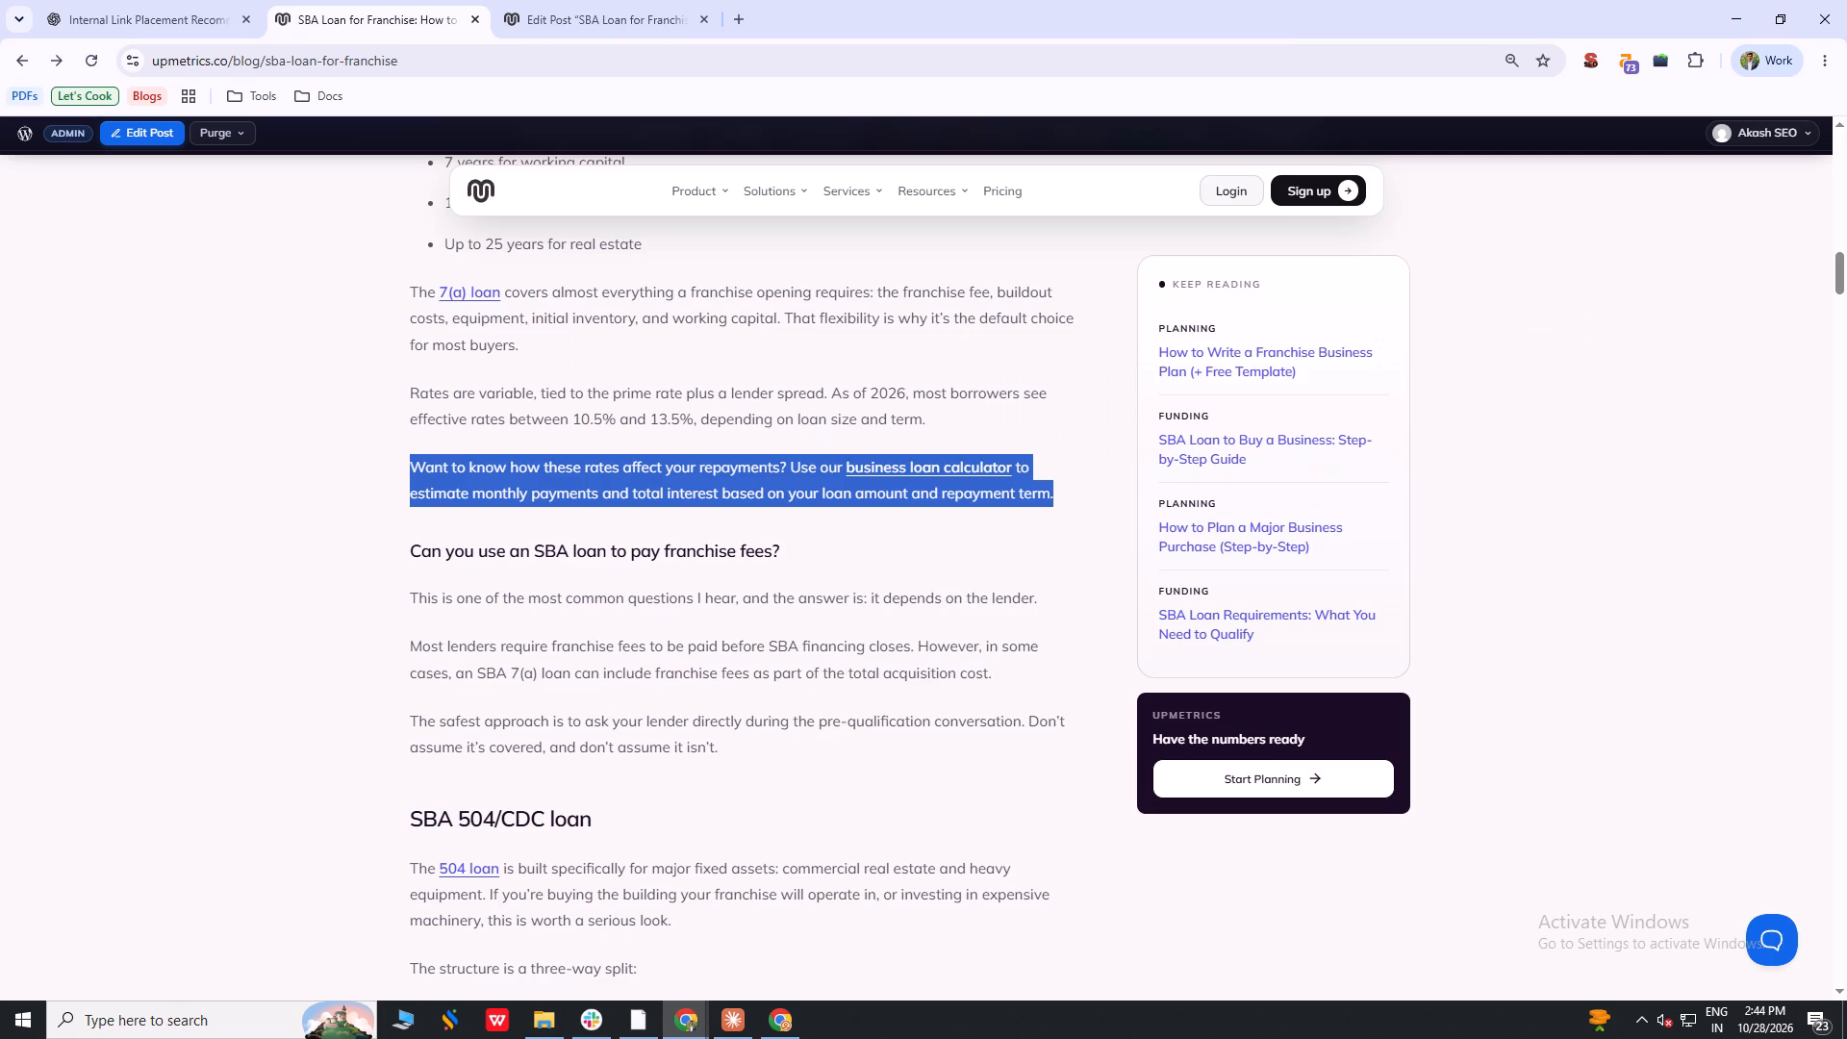
{"action": "left_click", "coordinate": [917, 571]}
{"action": "key", "text": "ctrl+f"}
{"action": "key", "text": "ctrl+v"}
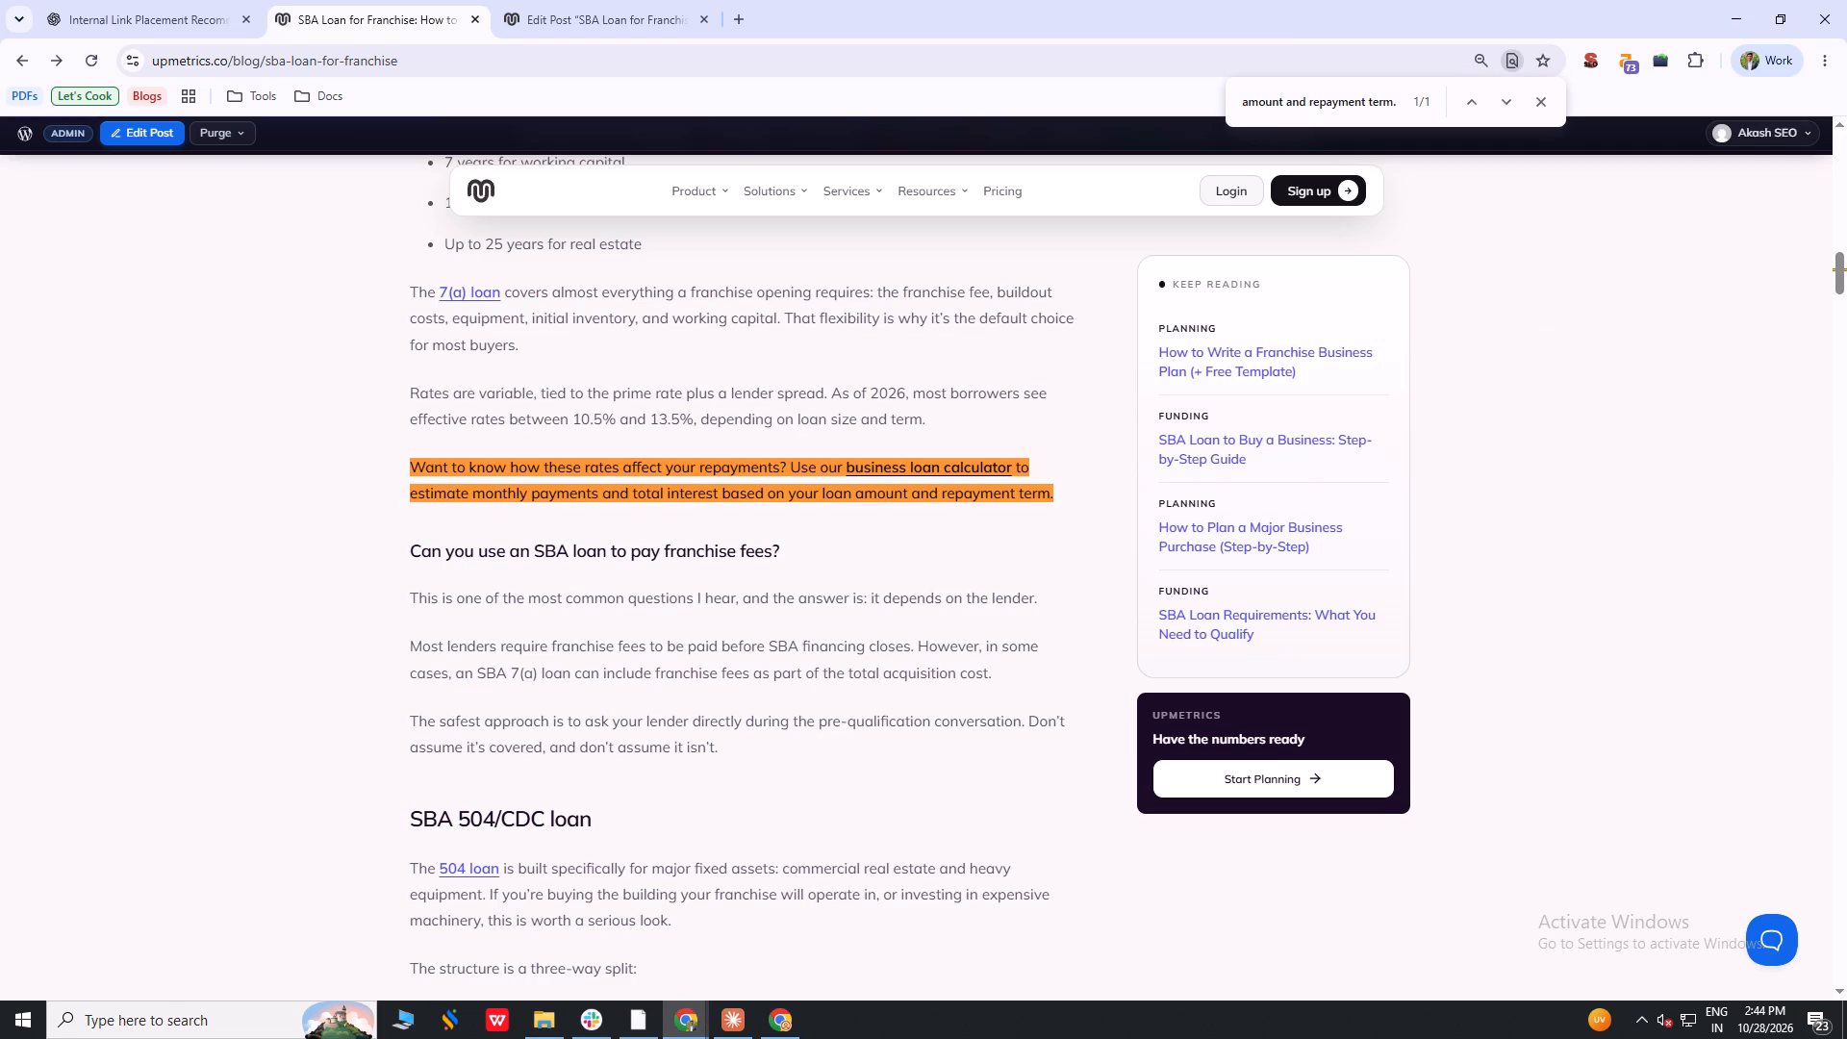
{"action": "left_click", "coordinate": [1537, 92]}
{"action": "left_click", "coordinate": [958, 686]}
Copy the live SBA franchise post's URL and search for it in the Too large Anchors sheet.
{"action": "key", "text": "alt+Tab"}
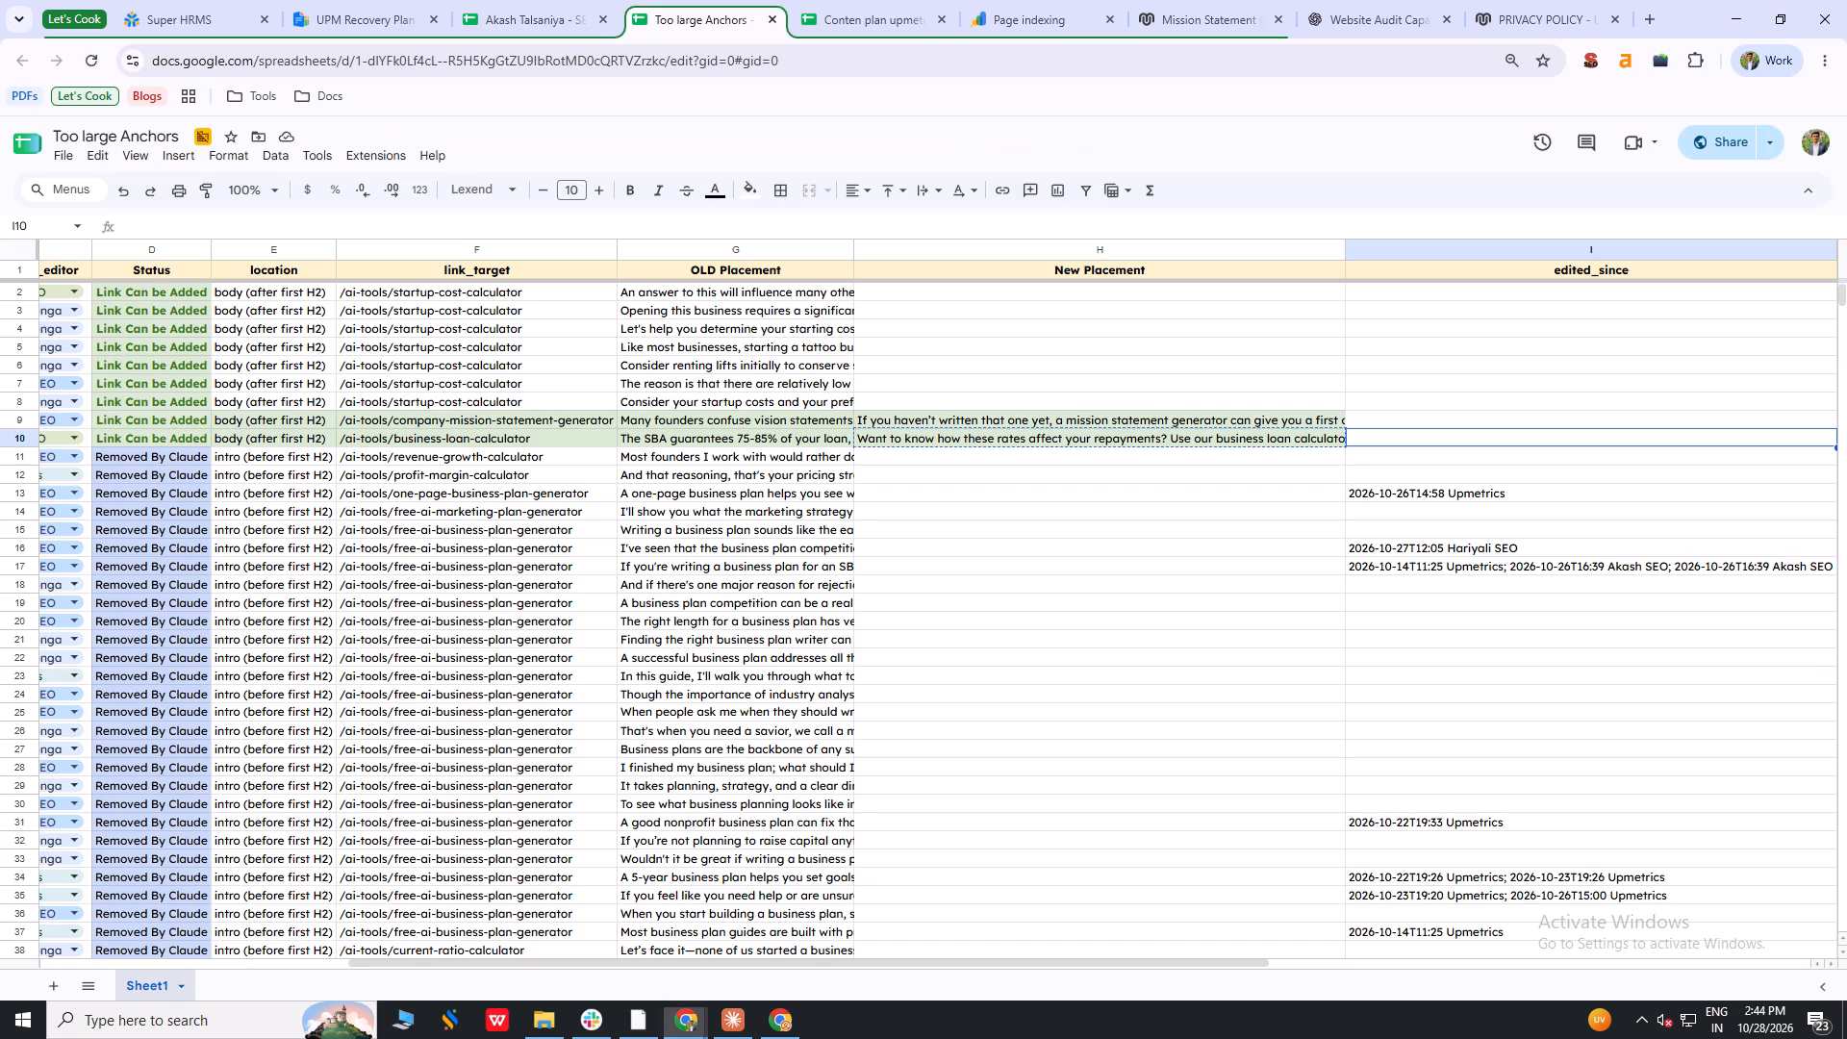
{"action": "key", "text": "alt+Tab"}
{"action": "key", "text": "alt+Tab"}
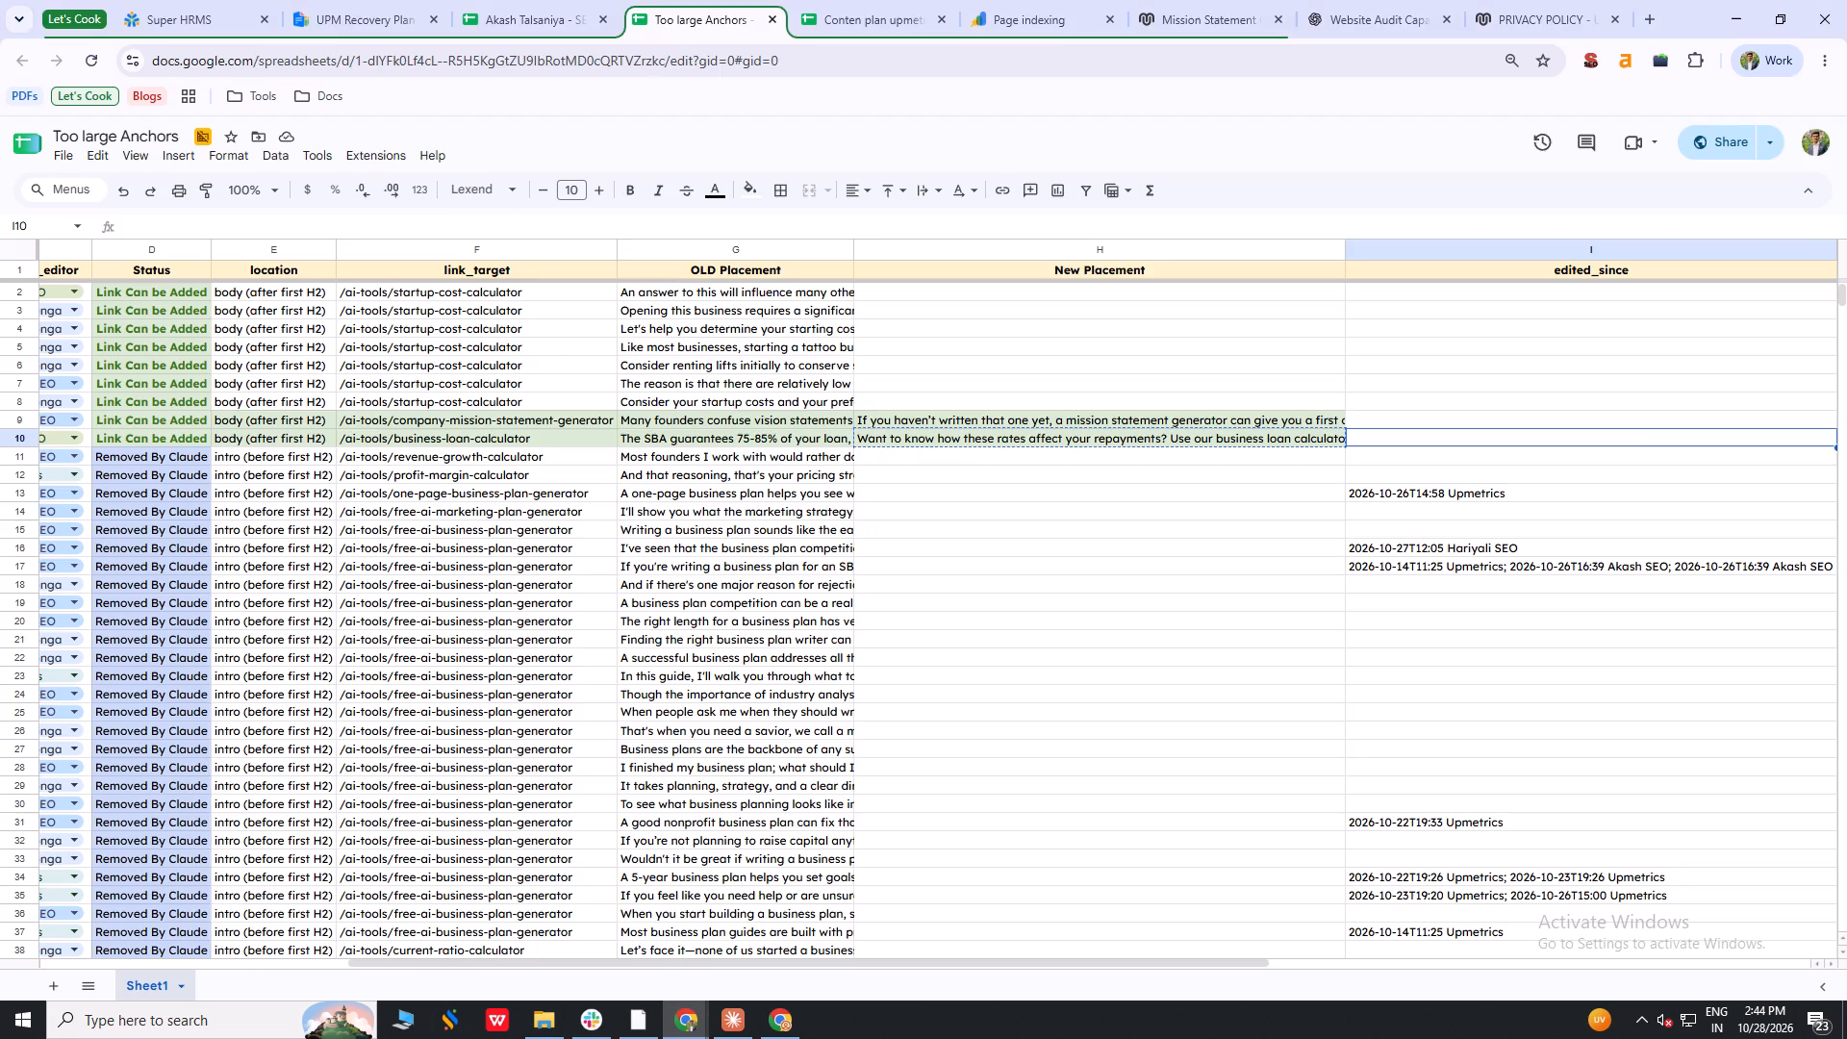
{"action": "key", "text": "alt+Tab"}
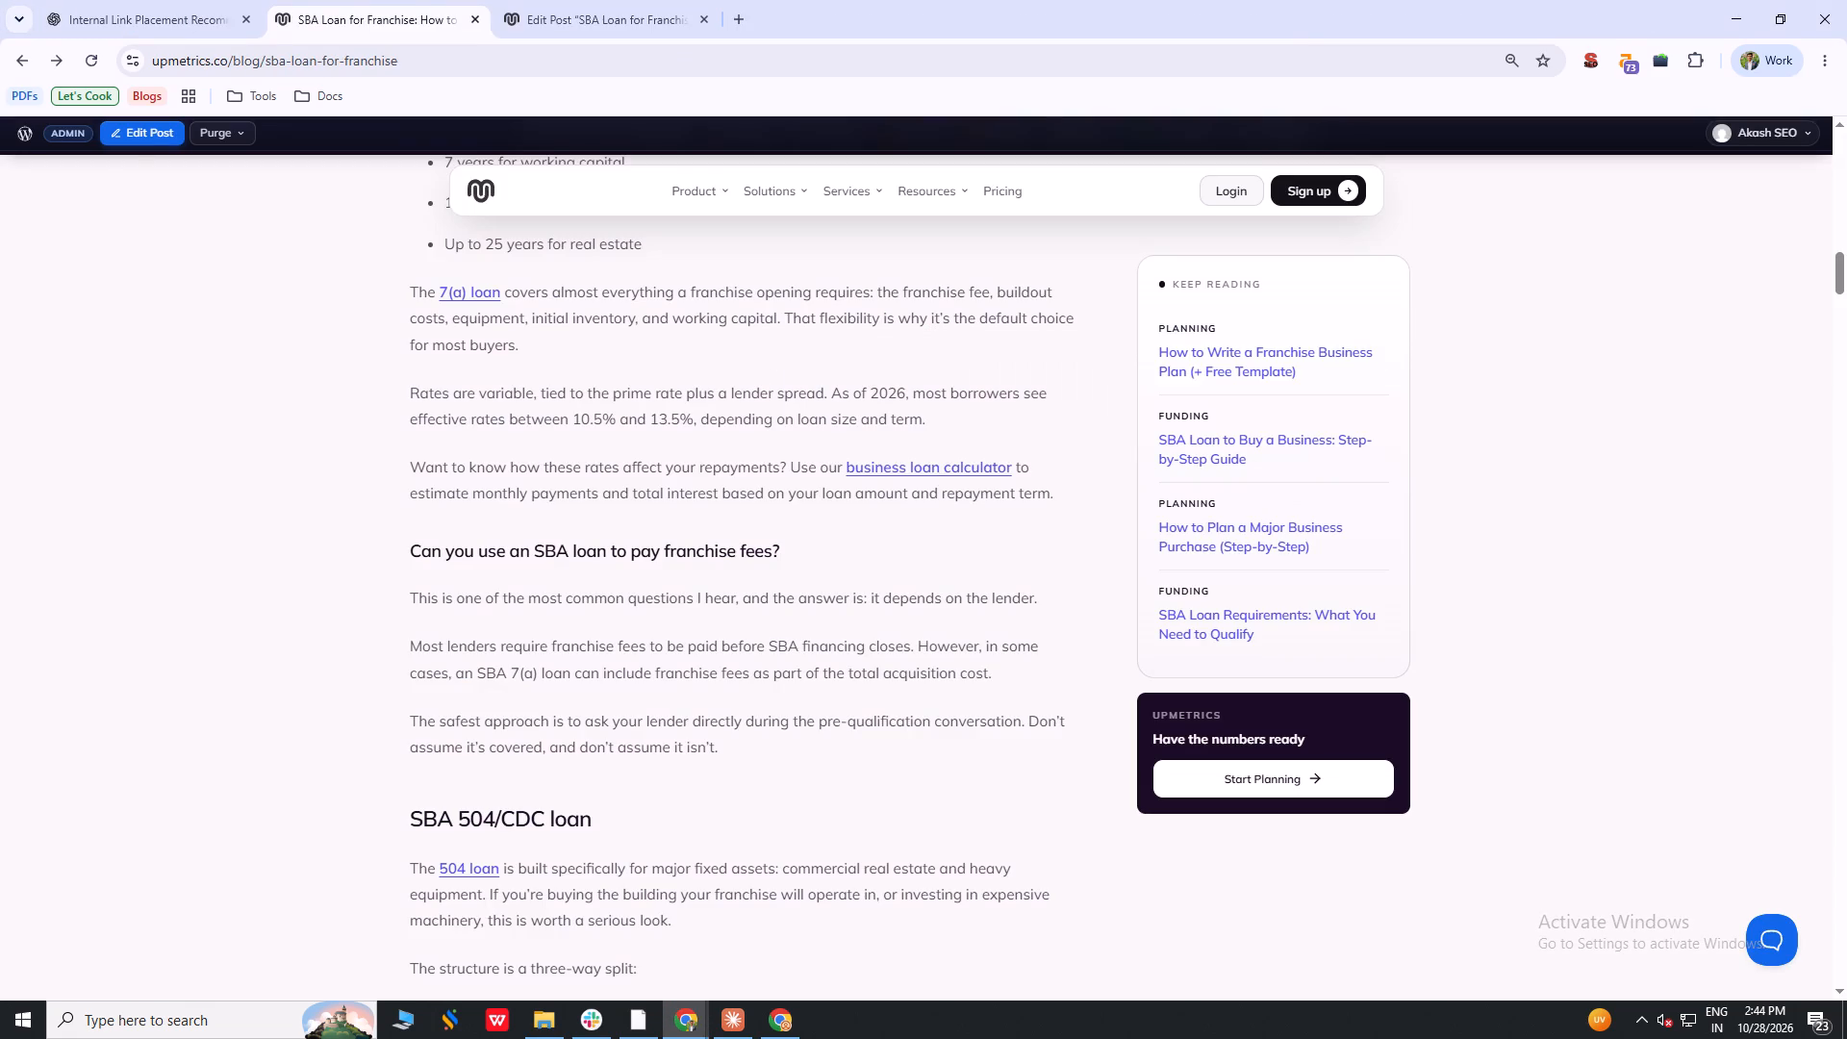
{"action": "key", "text": "alt+Tab"}
{"action": "key", "text": "alt+Tab"}
{"action": "left_click", "coordinate": [464, 61]}
{"action": "key", "text": "ctrl+c"}
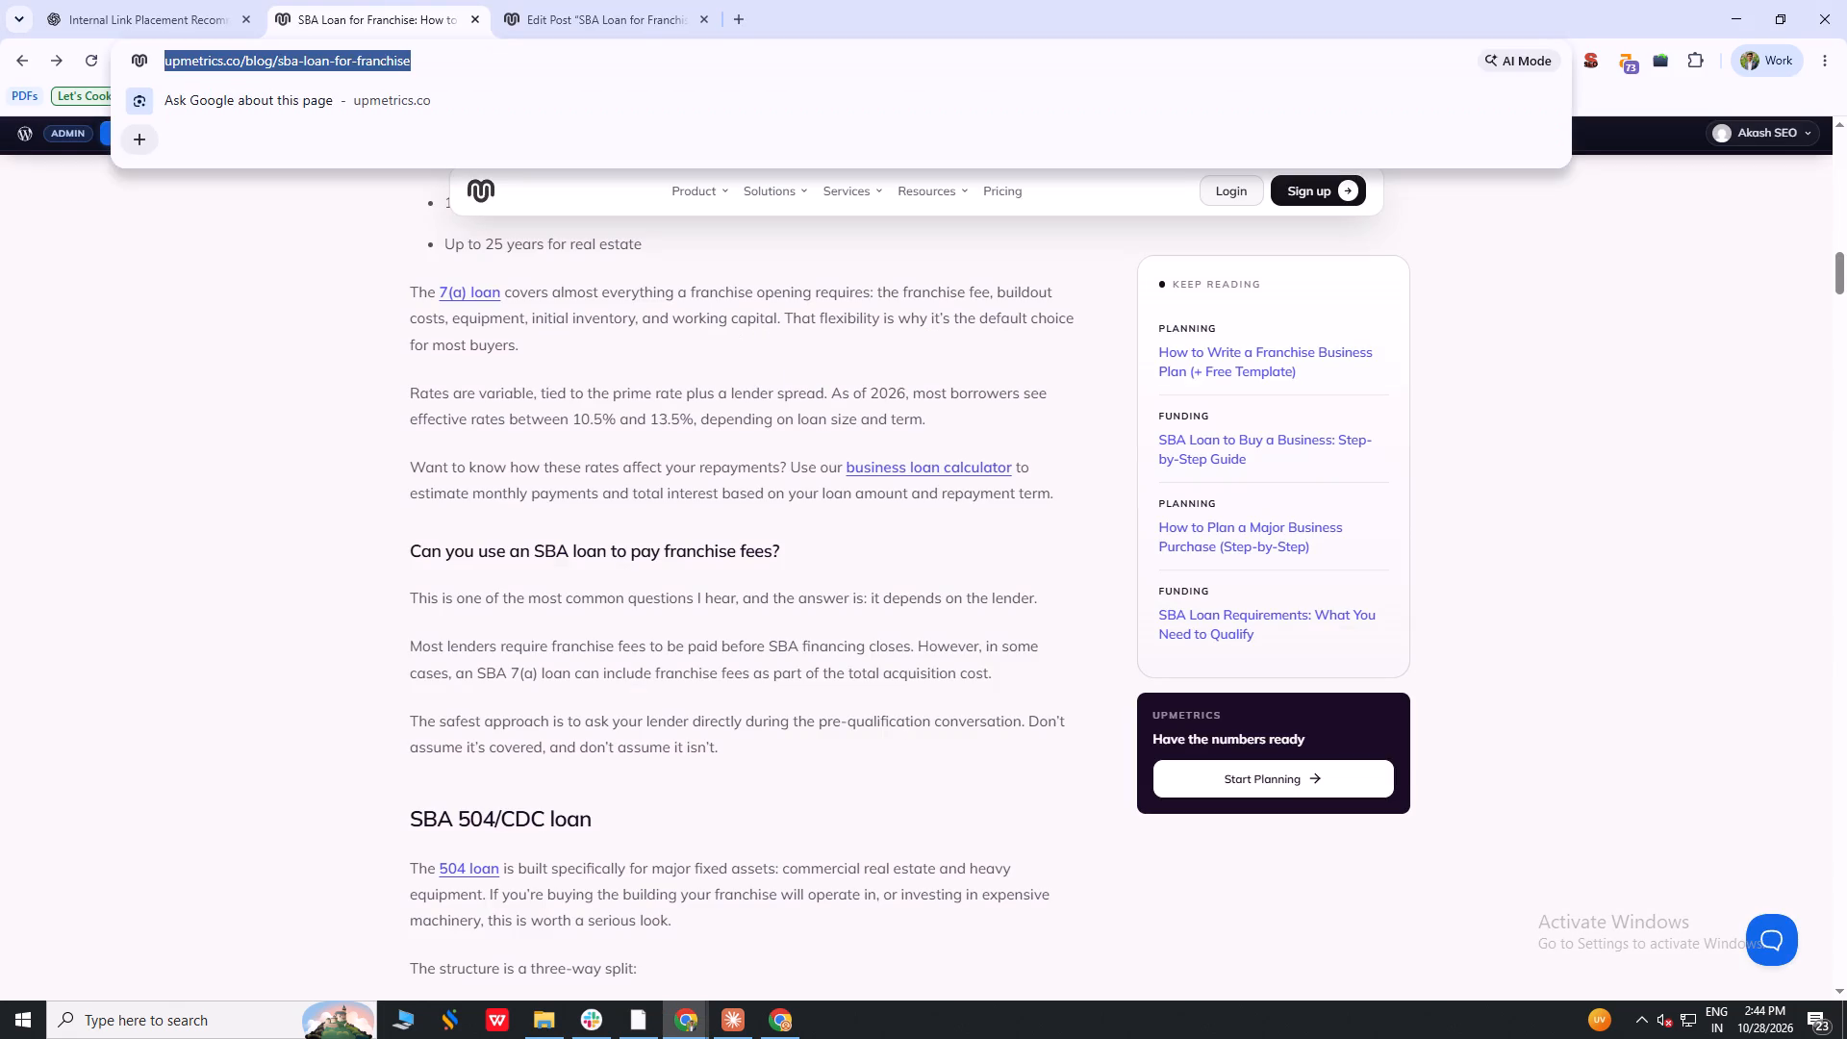
{"action": "key", "text": "alt+Tab"}
{"action": "key", "text": "ctrl+f"}
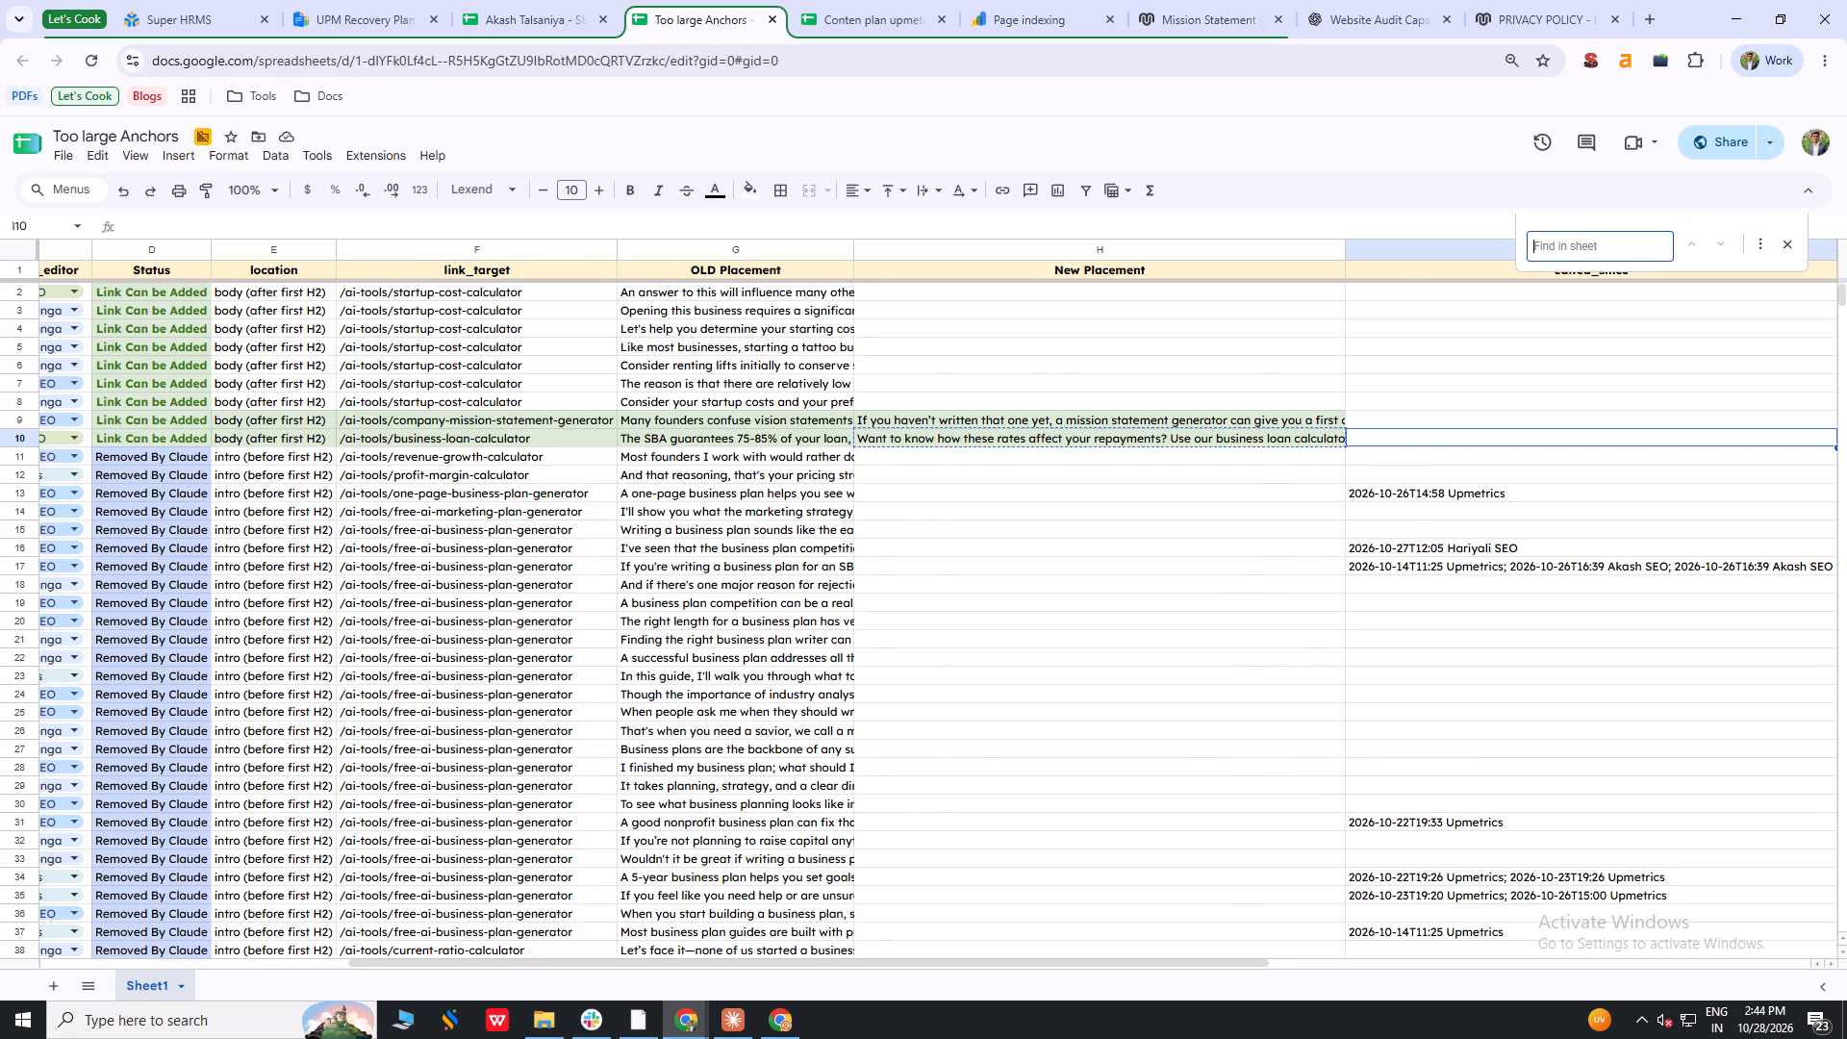
{"action": "key", "text": "ctrl+v"}
{"action": "scroll", "coordinate": [869, 609], "scroll_direction": "up", "scroll_amount": 4, "text": "shift"}
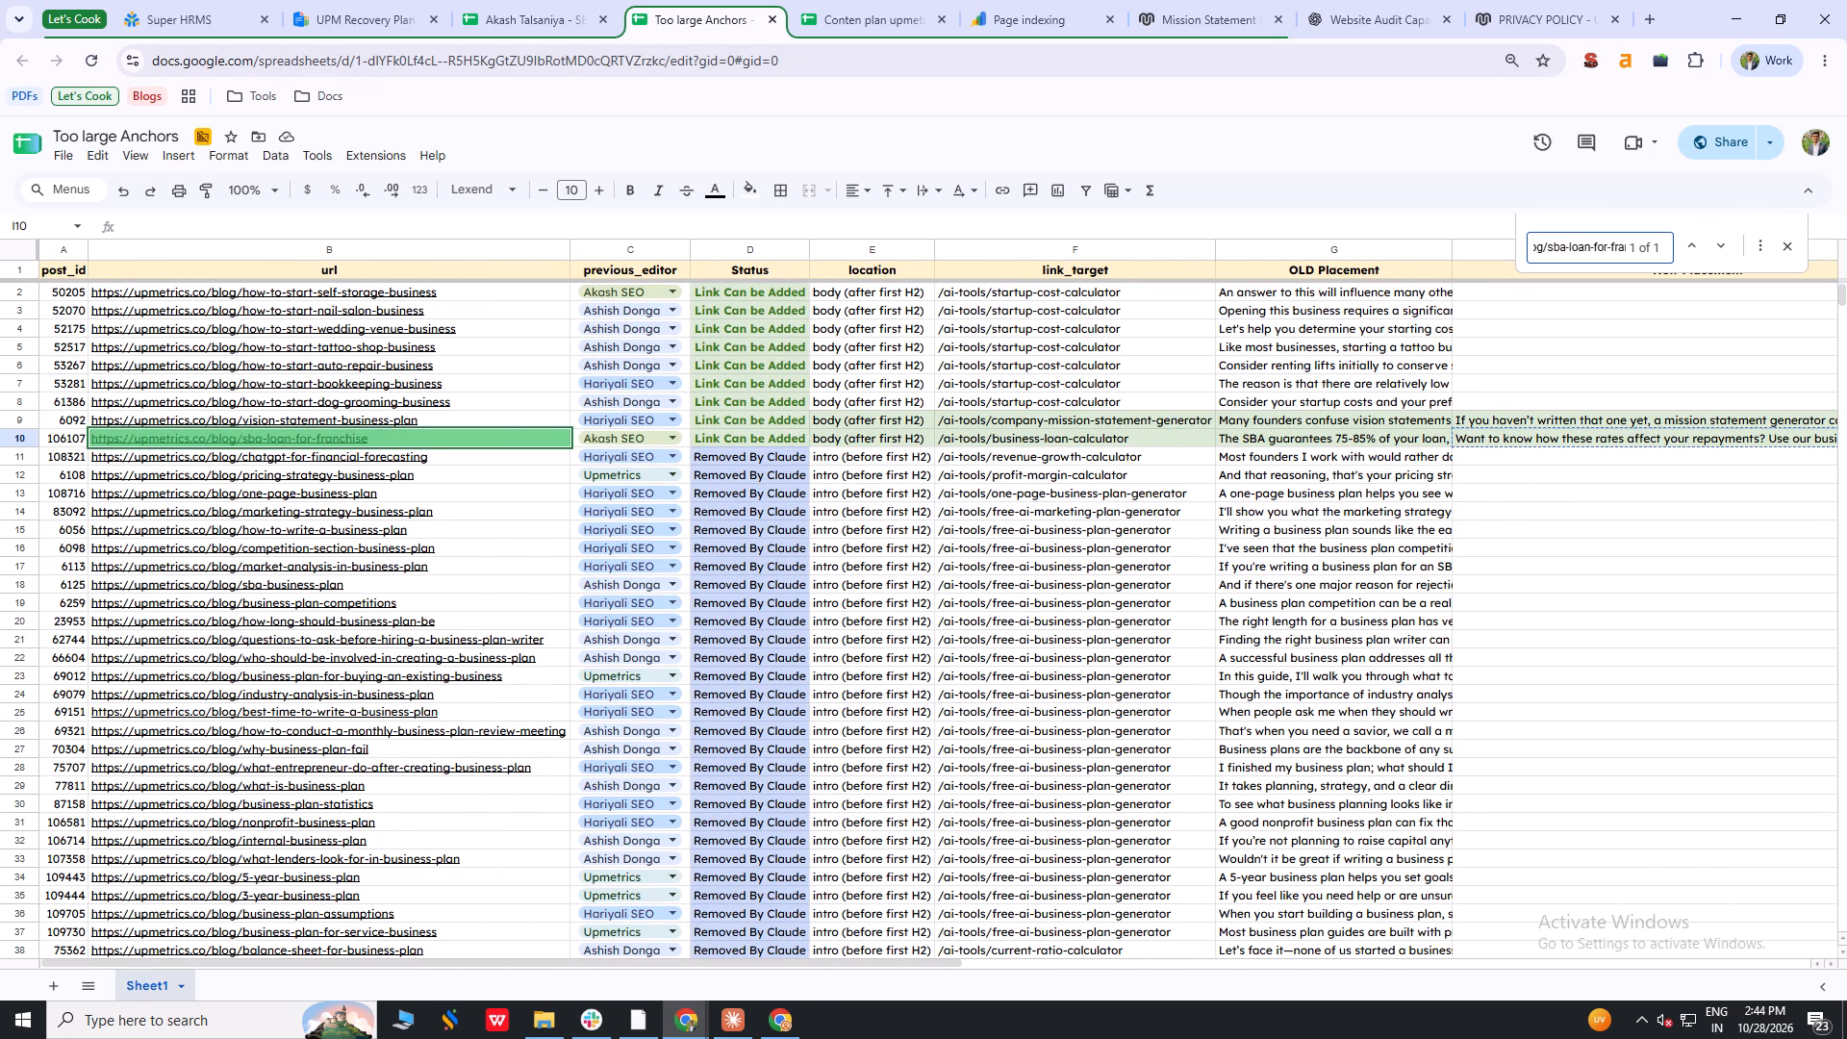
{"action": "left_click", "coordinate": [1786, 247]}
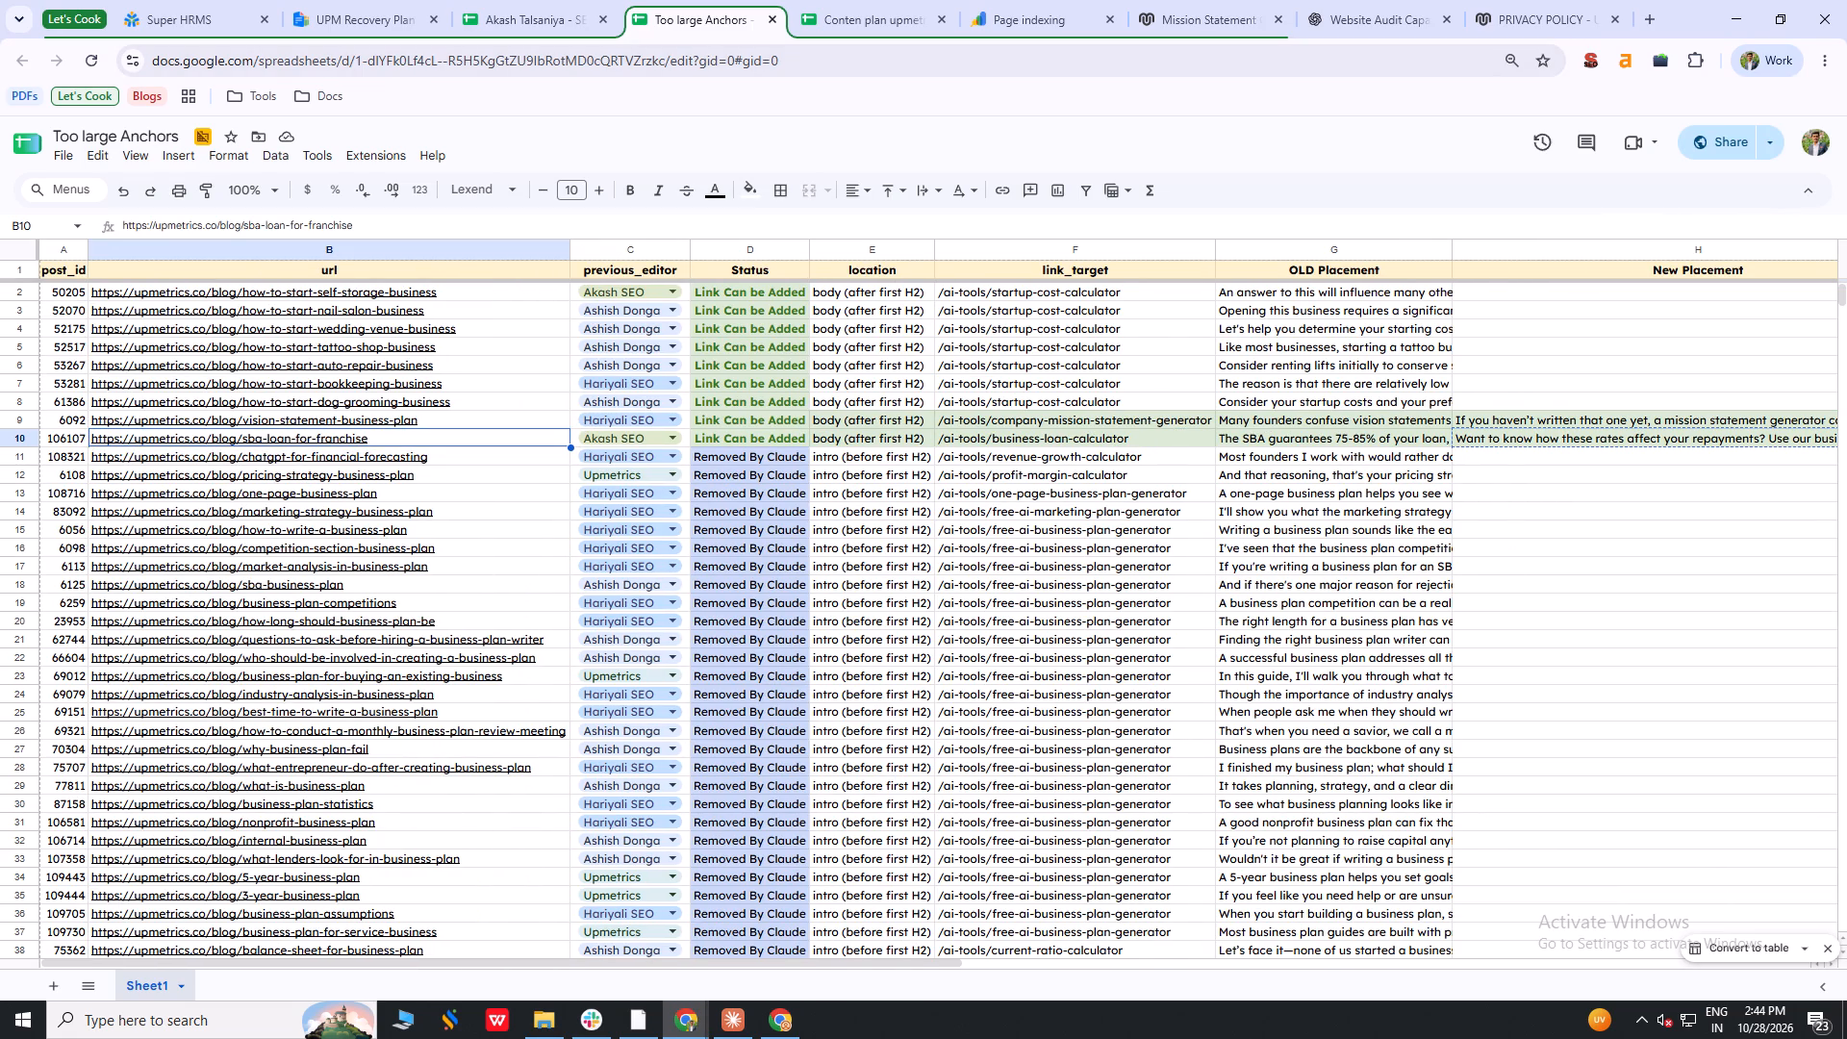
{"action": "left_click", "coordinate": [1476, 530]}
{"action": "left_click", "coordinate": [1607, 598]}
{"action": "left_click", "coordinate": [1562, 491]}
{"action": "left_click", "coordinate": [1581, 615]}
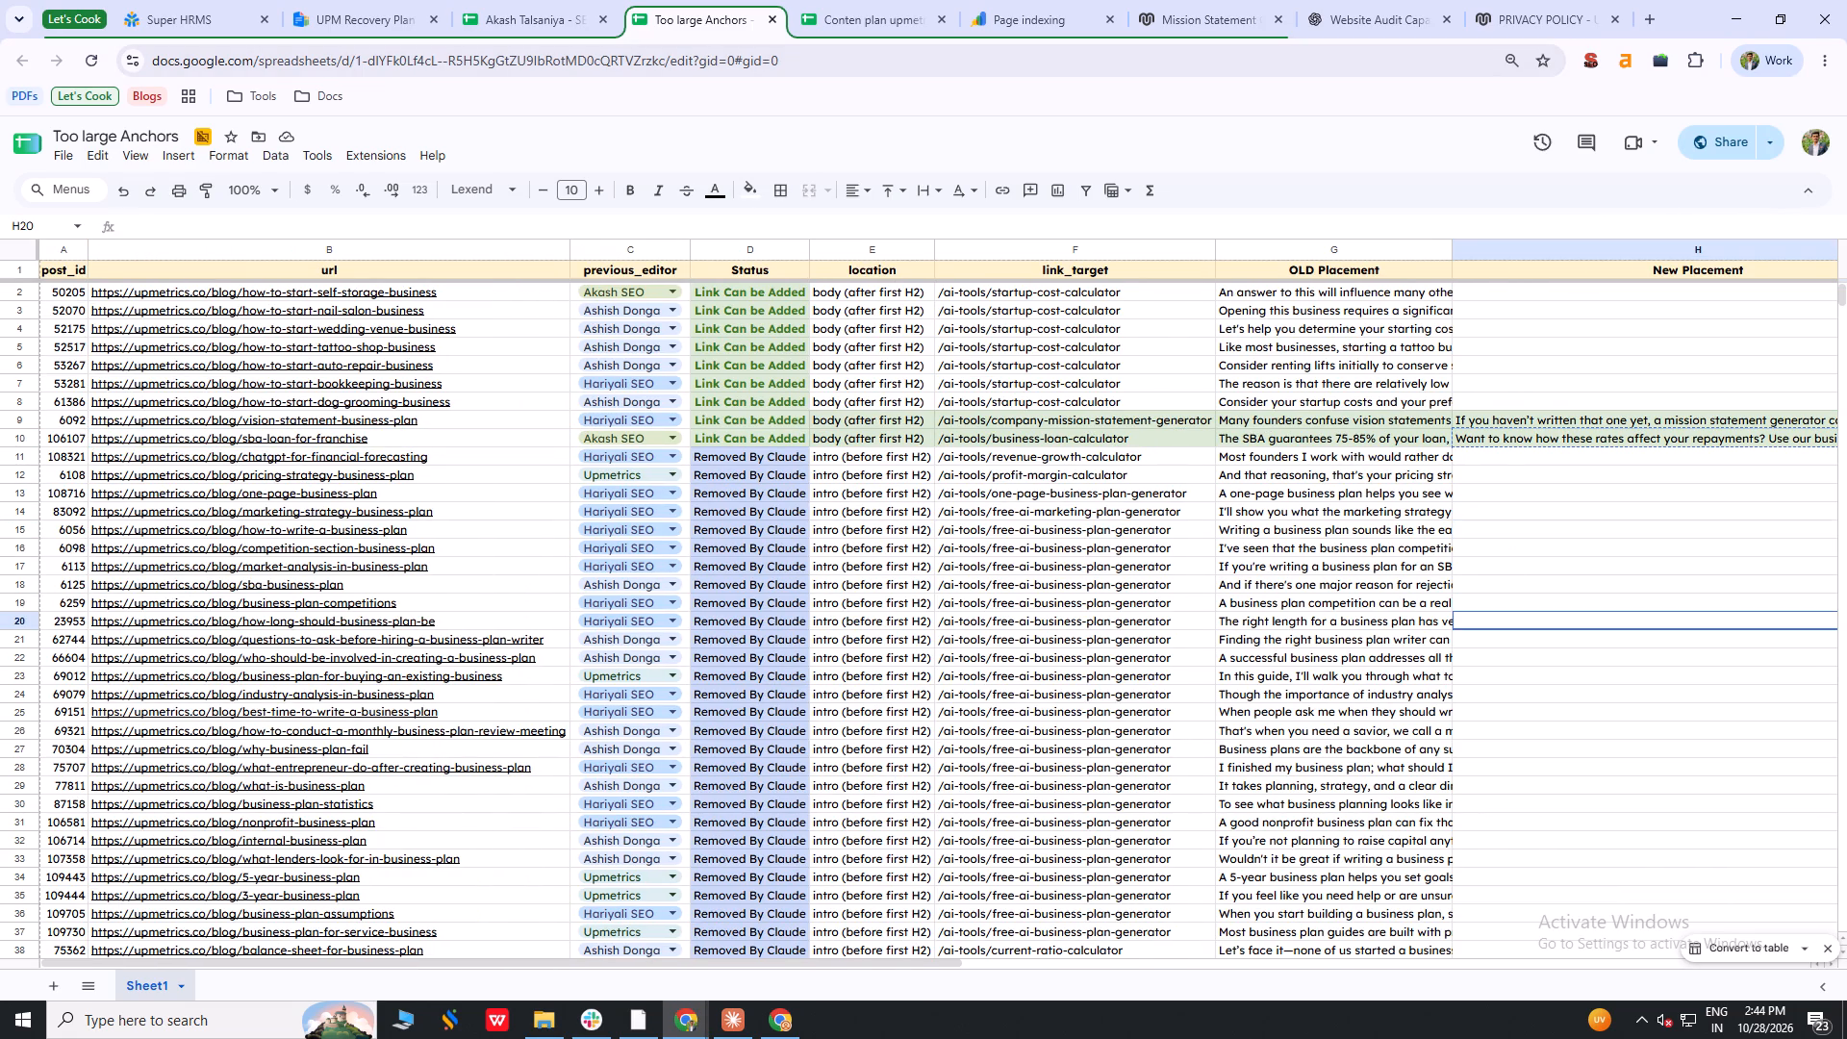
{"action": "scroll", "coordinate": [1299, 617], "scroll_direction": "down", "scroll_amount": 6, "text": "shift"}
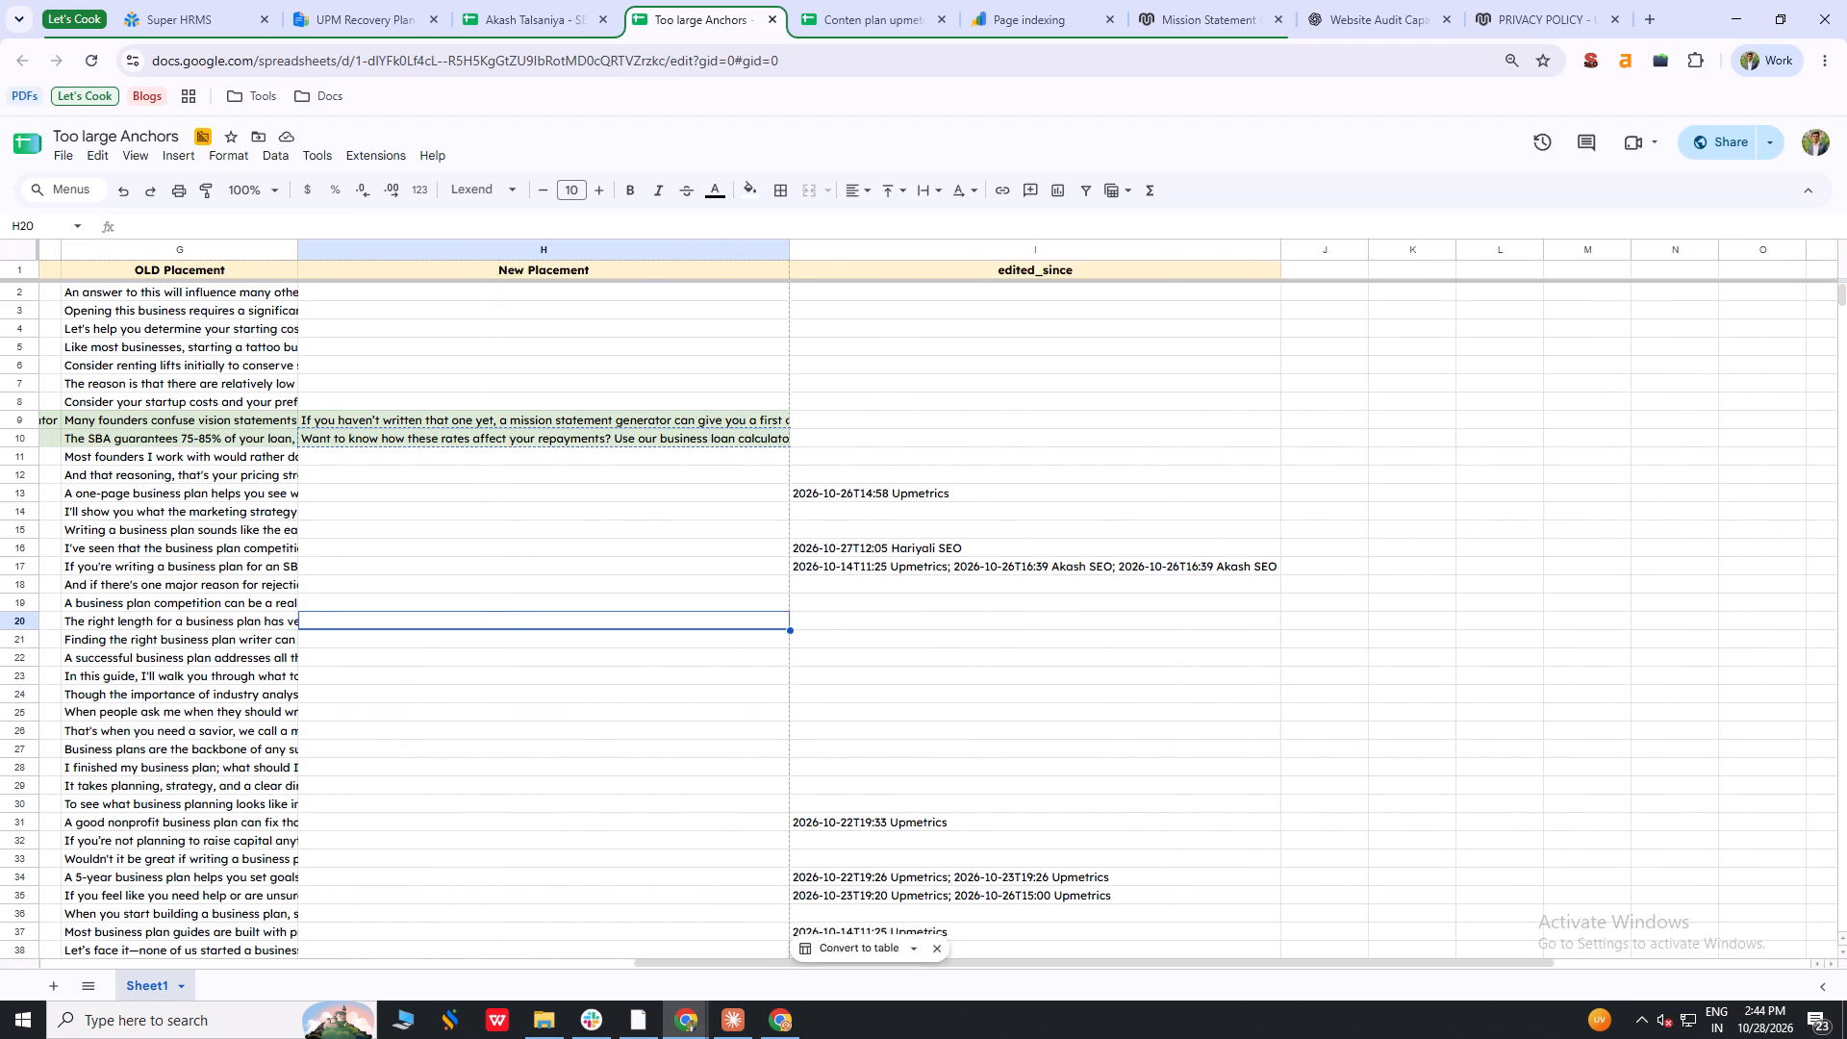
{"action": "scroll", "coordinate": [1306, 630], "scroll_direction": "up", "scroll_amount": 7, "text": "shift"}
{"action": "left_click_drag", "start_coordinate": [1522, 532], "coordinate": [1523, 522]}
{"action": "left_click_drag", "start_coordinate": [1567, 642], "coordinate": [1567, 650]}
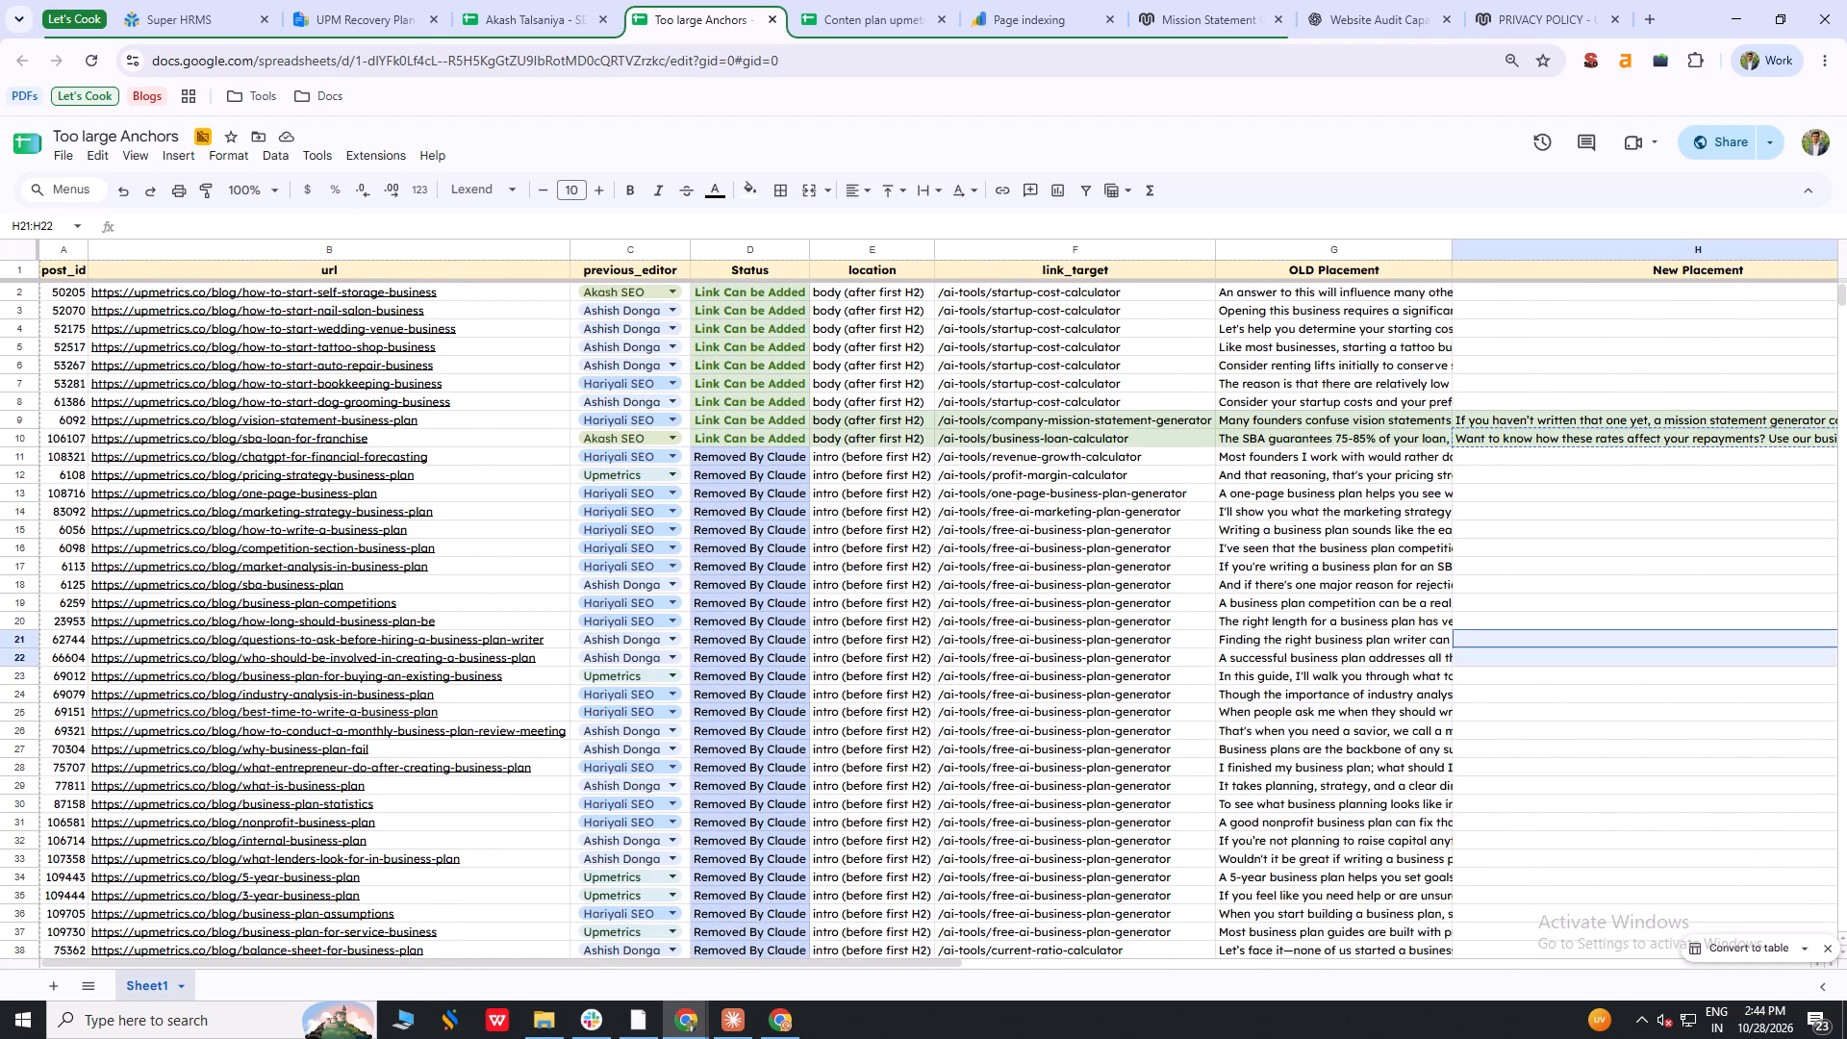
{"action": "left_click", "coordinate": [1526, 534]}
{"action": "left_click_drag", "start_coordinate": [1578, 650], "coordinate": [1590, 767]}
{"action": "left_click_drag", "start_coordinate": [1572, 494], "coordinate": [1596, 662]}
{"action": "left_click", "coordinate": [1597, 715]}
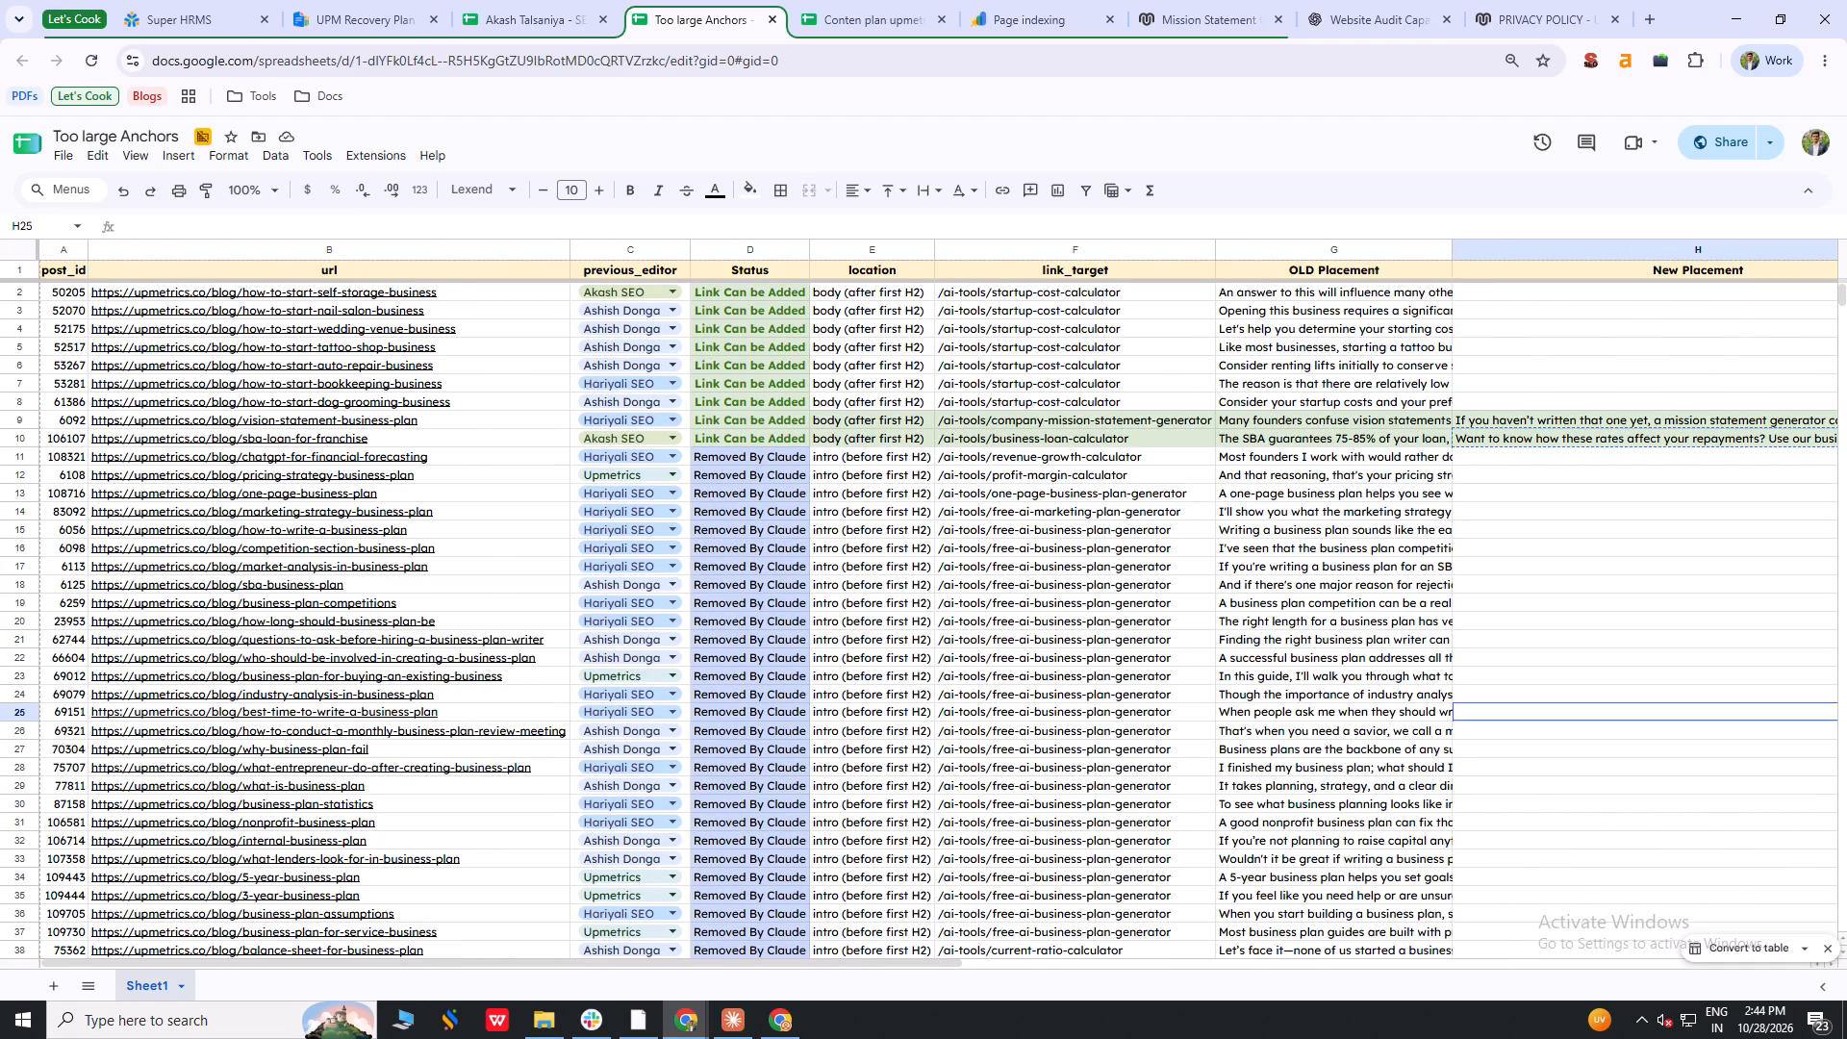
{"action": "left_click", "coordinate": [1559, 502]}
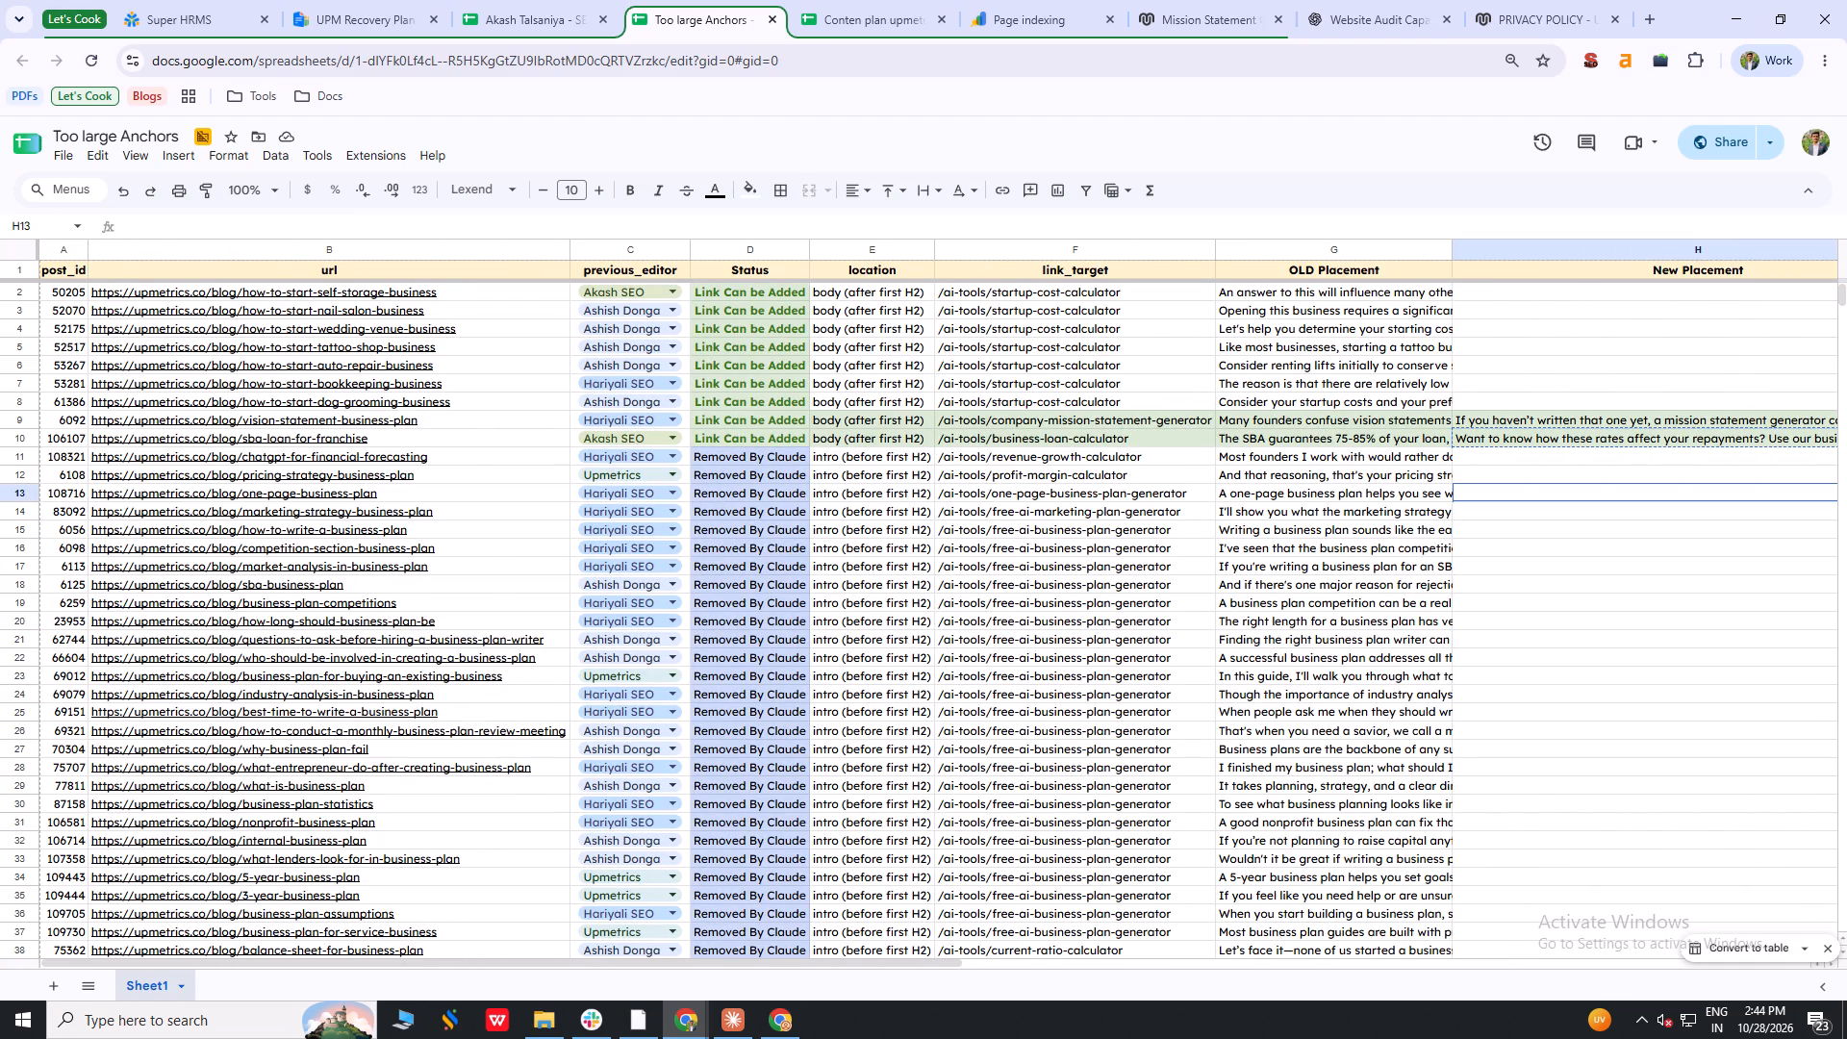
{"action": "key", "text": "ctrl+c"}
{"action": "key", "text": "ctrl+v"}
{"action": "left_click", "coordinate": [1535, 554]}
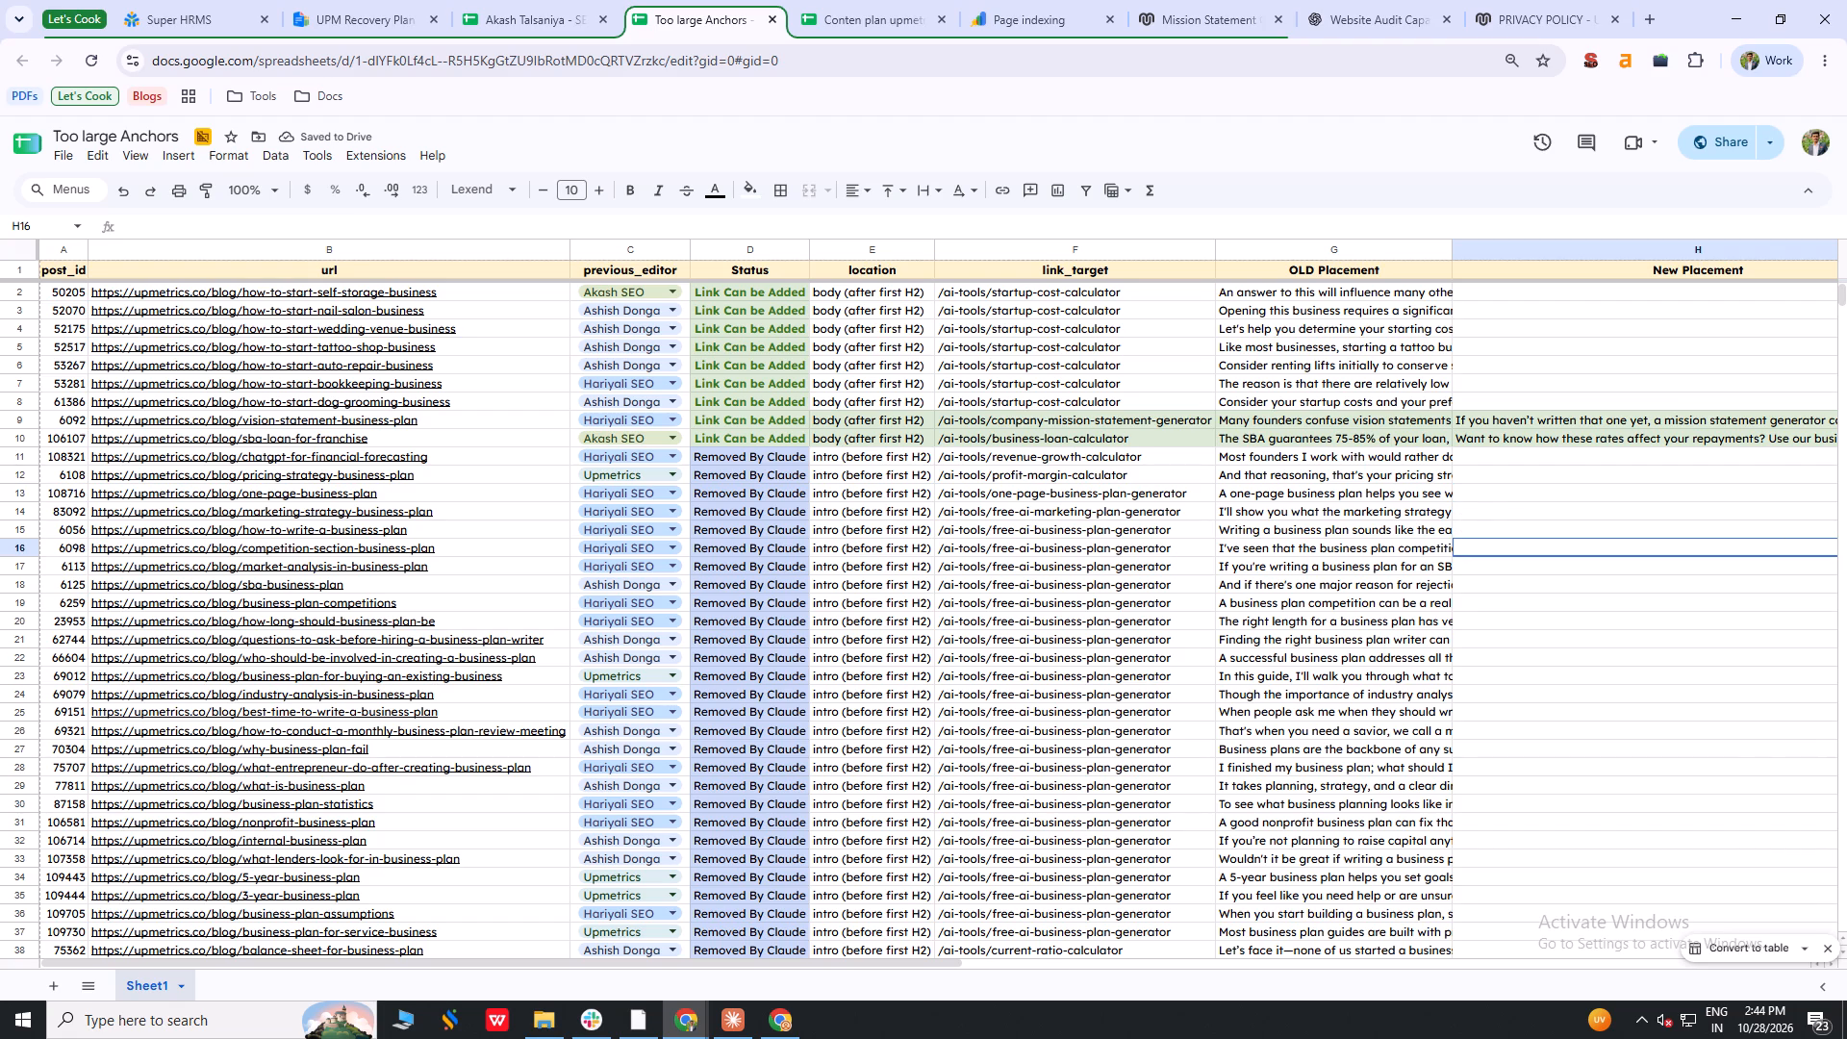
Examine the link_target entries of the Removed By Claude rows to choose the next blog post.
{"action": "left_click", "coordinate": [969, 458]}
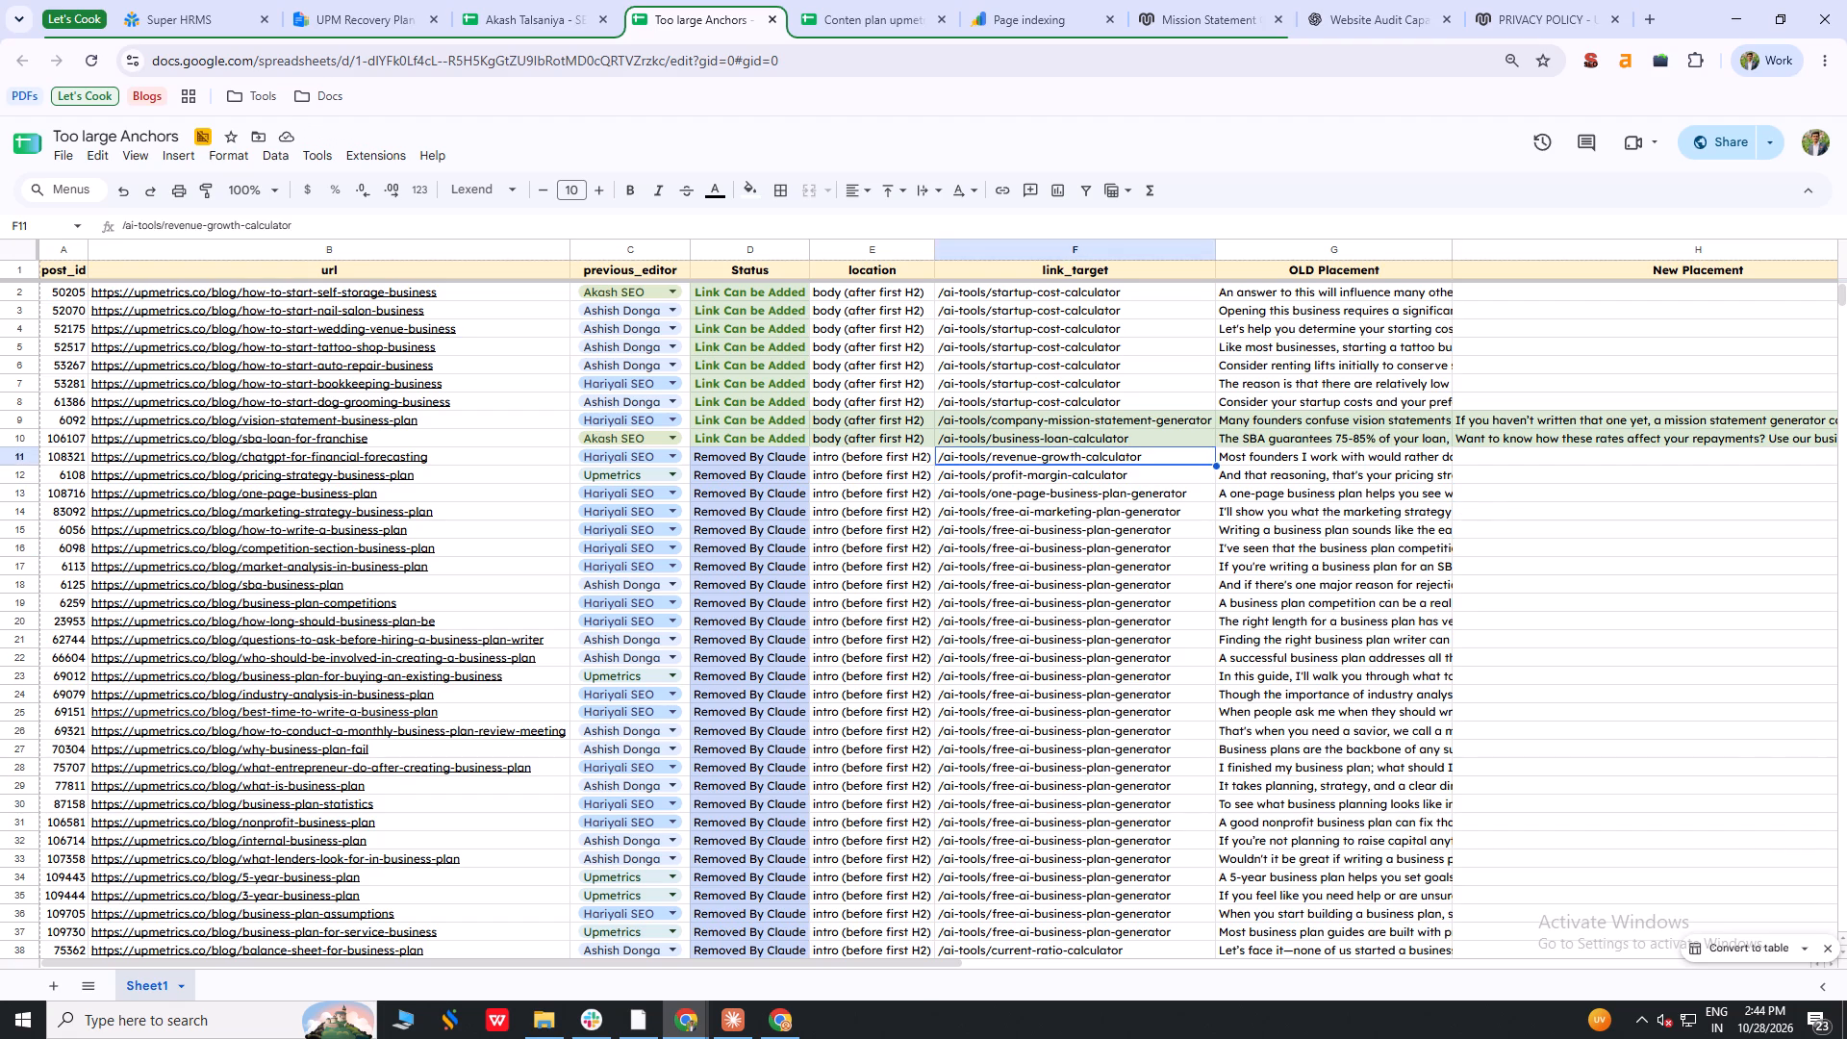
{"action": "left_click", "coordinate": [932, 498]}
{"action": "left_click", "coordinate": [998, 519]}
{"action": "left_click", "coordinate": [937, 568]}
{"action": "left_click", "coordinate": [1003, 613]}
{"action": "scroll", "coordinate": [1018, 582], "scroll_direction": "down", "scroll_amount": 1}
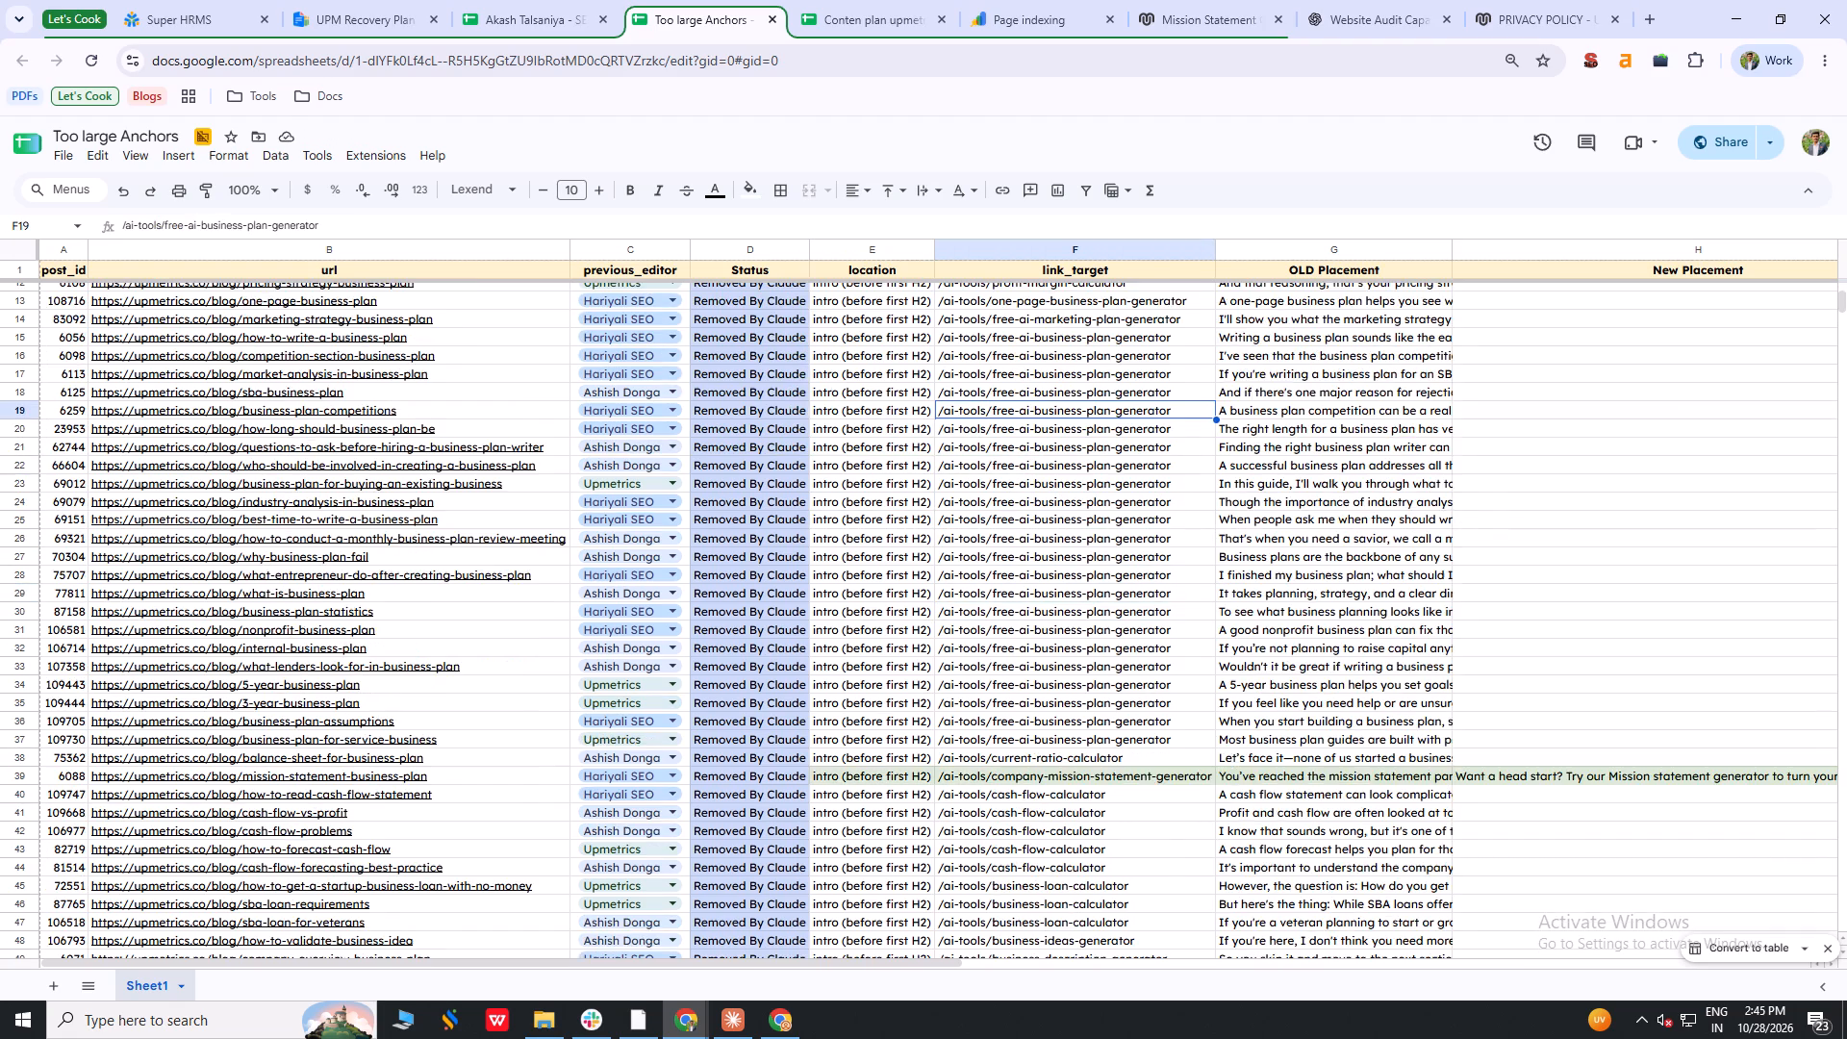
{"action": "scroll", "coordinate": [1018, 582], "scroll_direction": "down", "scroll_amount": 1}
{"action": "scroll", "coordinate": [1018, 582], "scroll_direction": "up", "scroll_amount": 2}
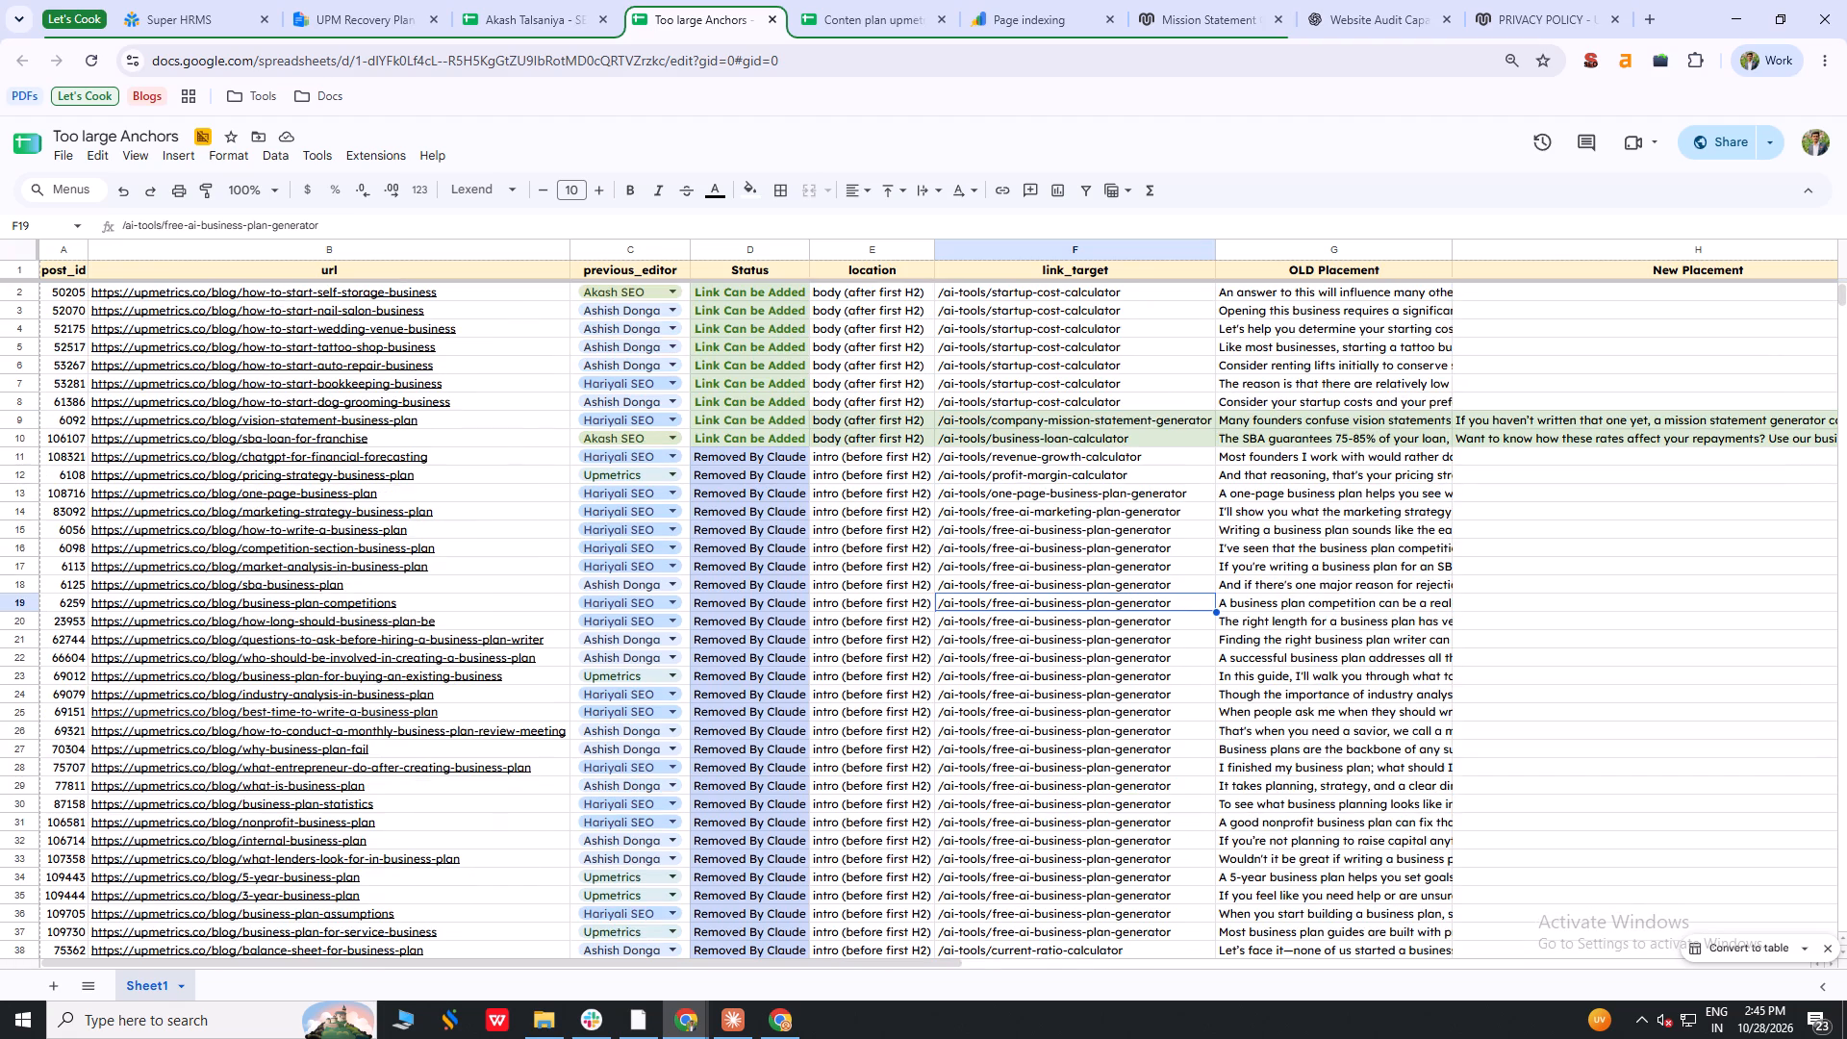
{"action": "scroll", "coordinate": [1020, 576], "scroll_direction": "up", "scroll_amount": 4}
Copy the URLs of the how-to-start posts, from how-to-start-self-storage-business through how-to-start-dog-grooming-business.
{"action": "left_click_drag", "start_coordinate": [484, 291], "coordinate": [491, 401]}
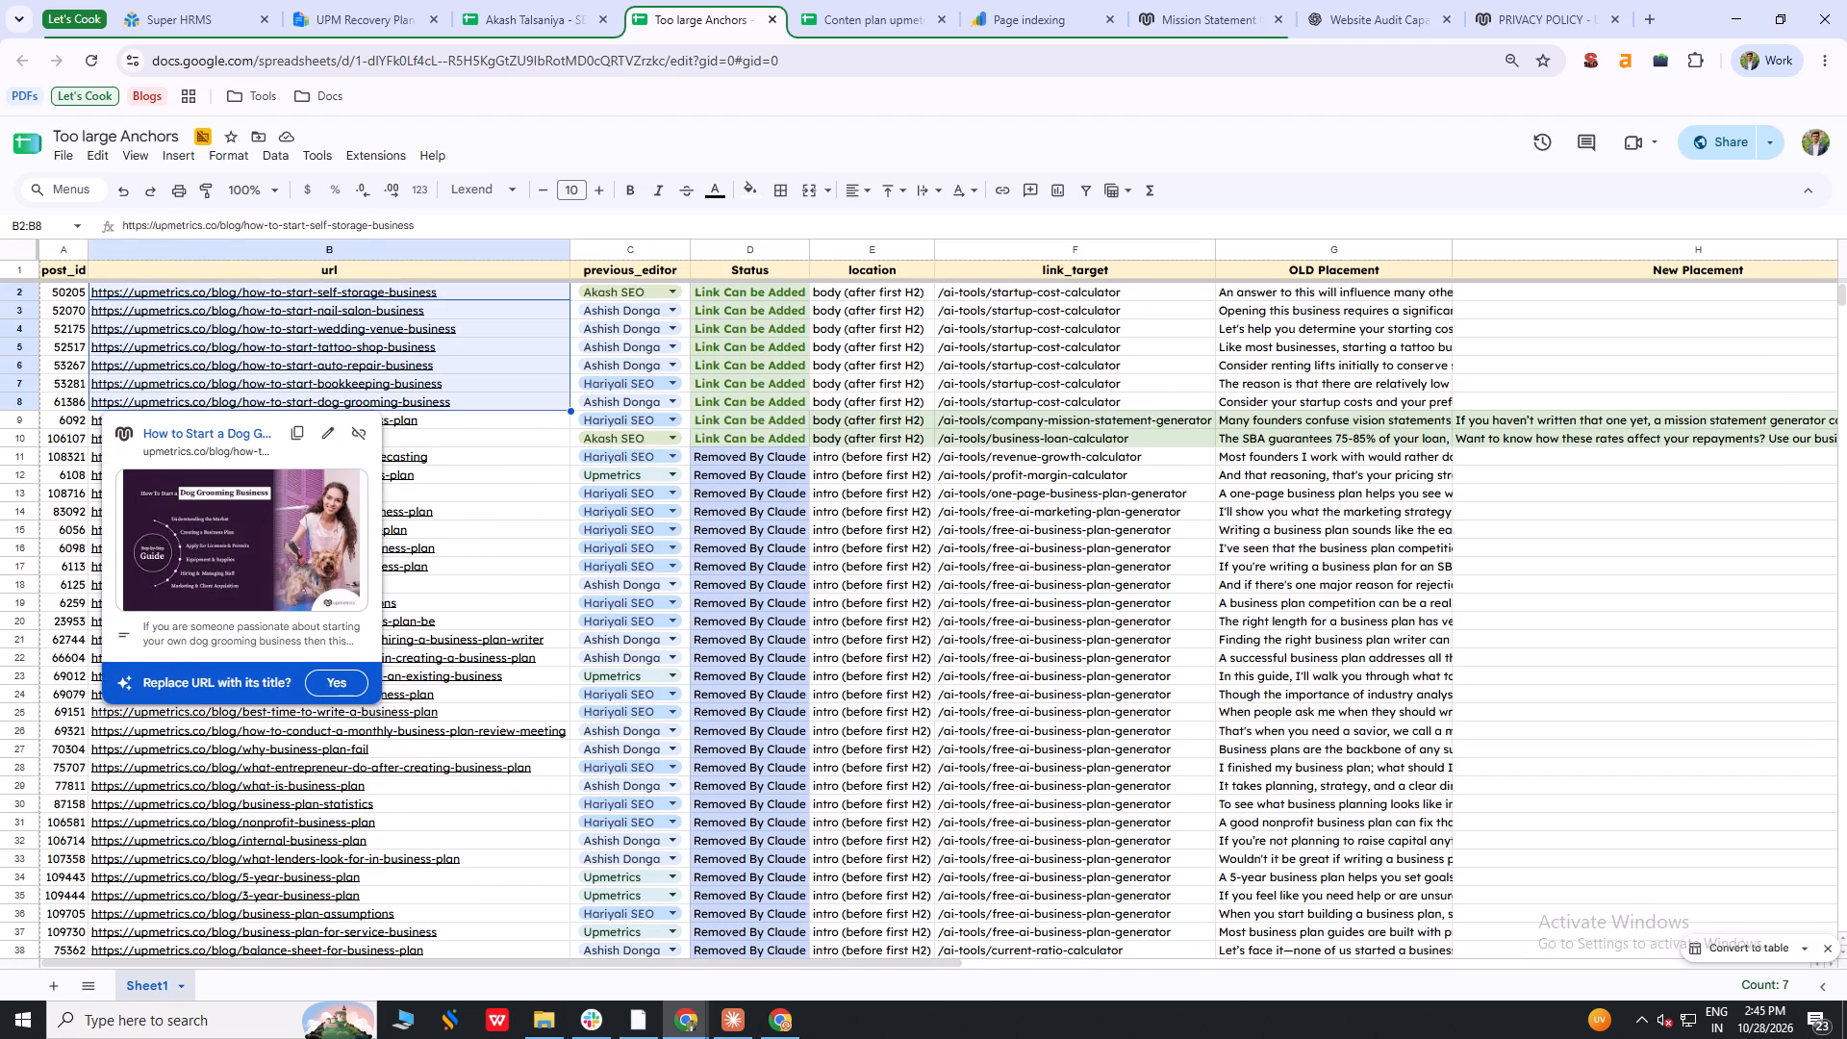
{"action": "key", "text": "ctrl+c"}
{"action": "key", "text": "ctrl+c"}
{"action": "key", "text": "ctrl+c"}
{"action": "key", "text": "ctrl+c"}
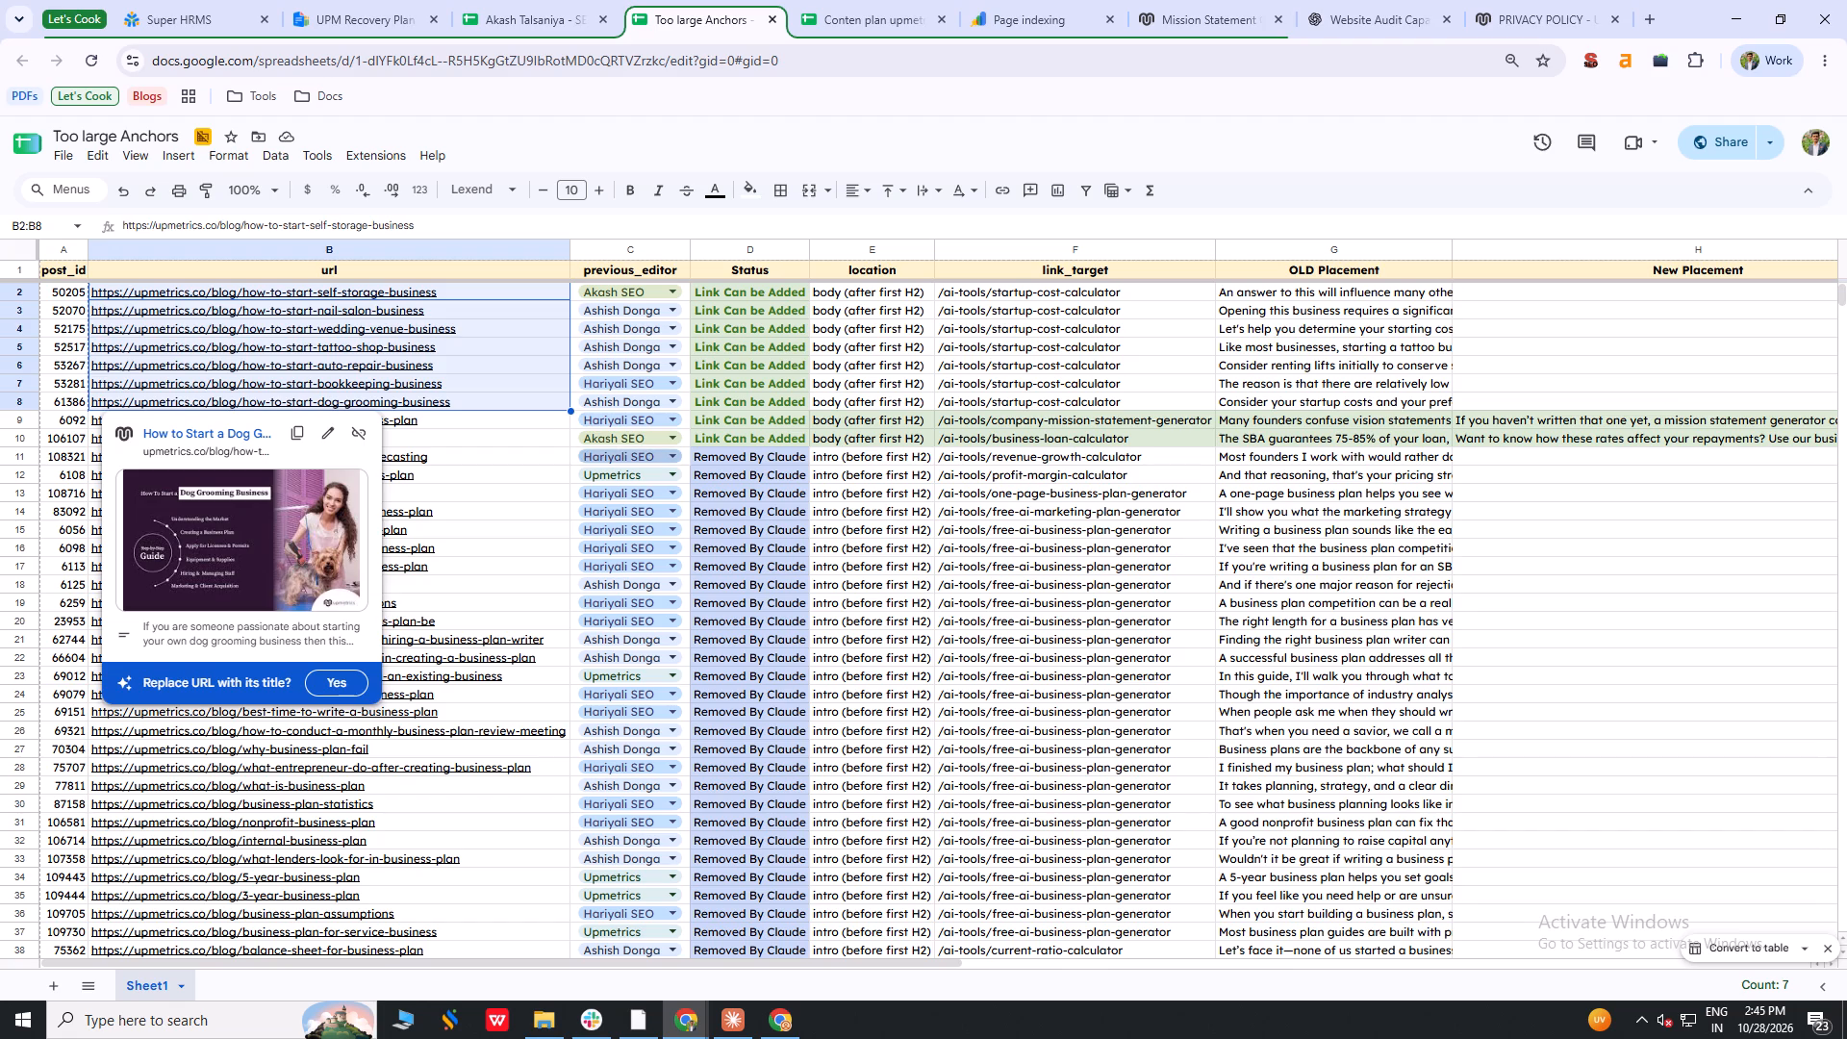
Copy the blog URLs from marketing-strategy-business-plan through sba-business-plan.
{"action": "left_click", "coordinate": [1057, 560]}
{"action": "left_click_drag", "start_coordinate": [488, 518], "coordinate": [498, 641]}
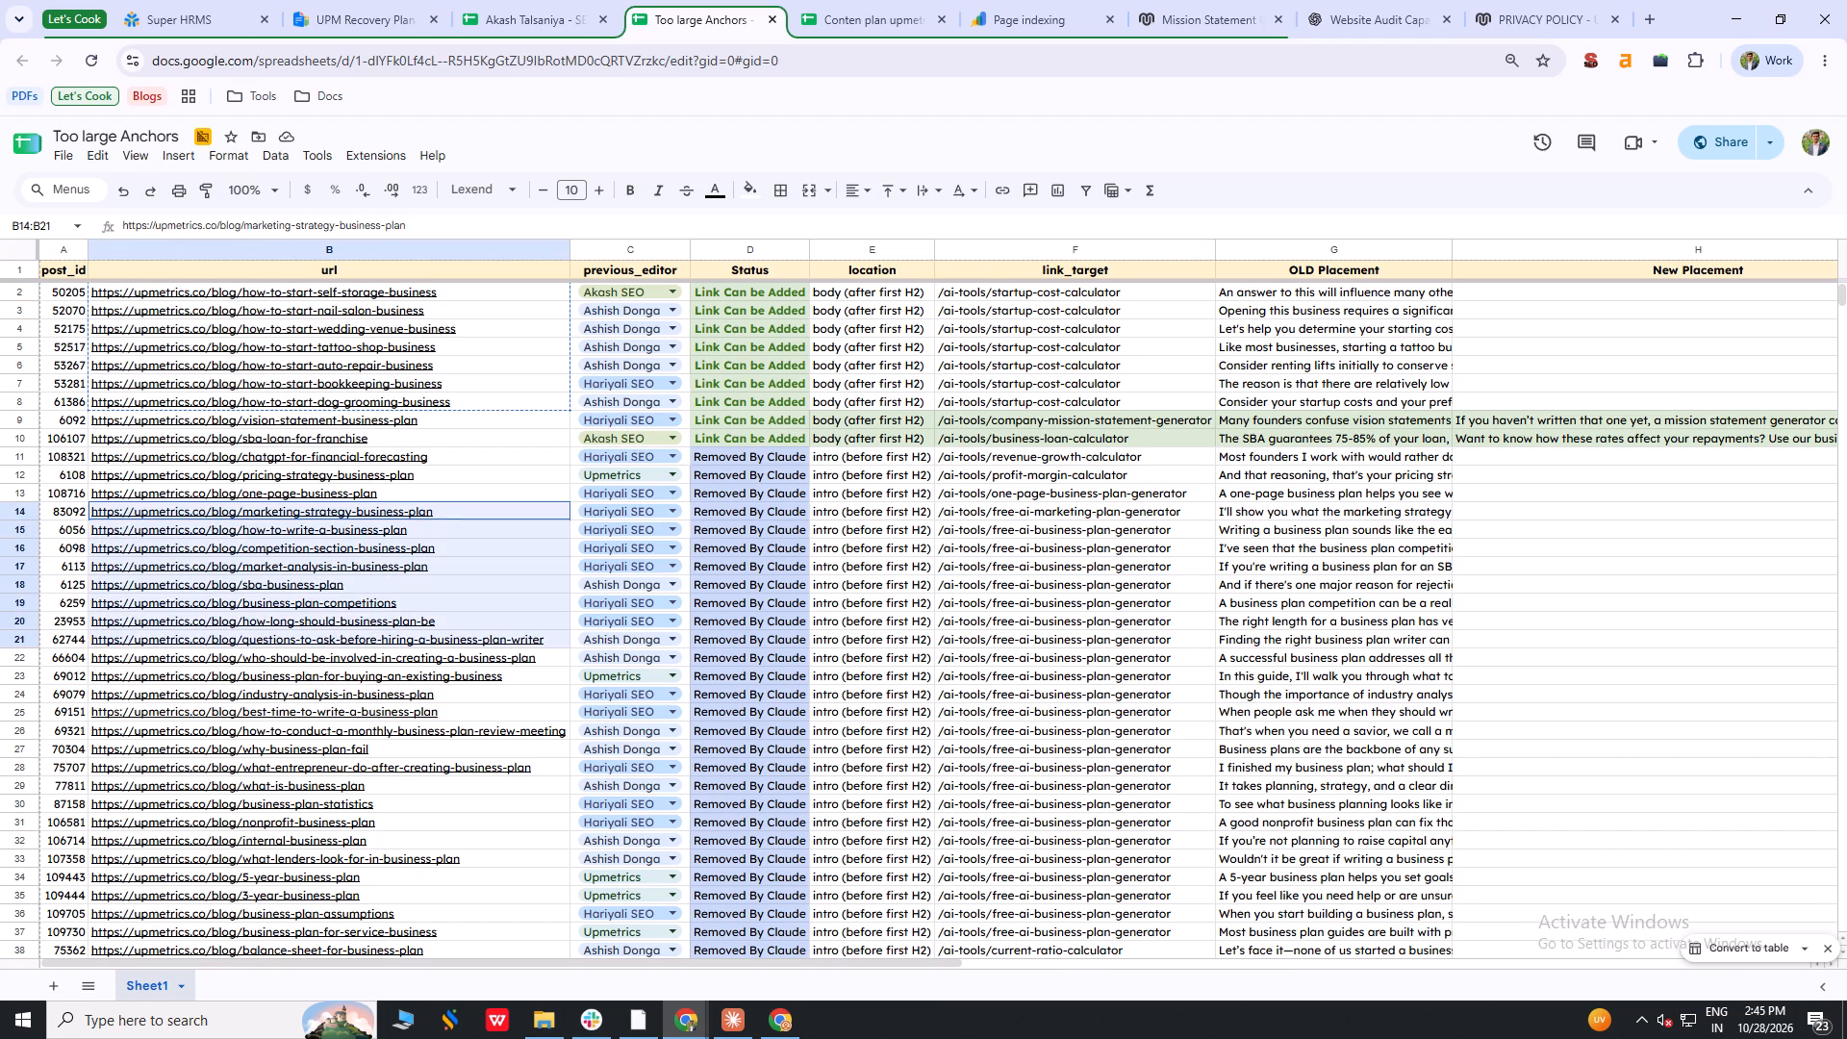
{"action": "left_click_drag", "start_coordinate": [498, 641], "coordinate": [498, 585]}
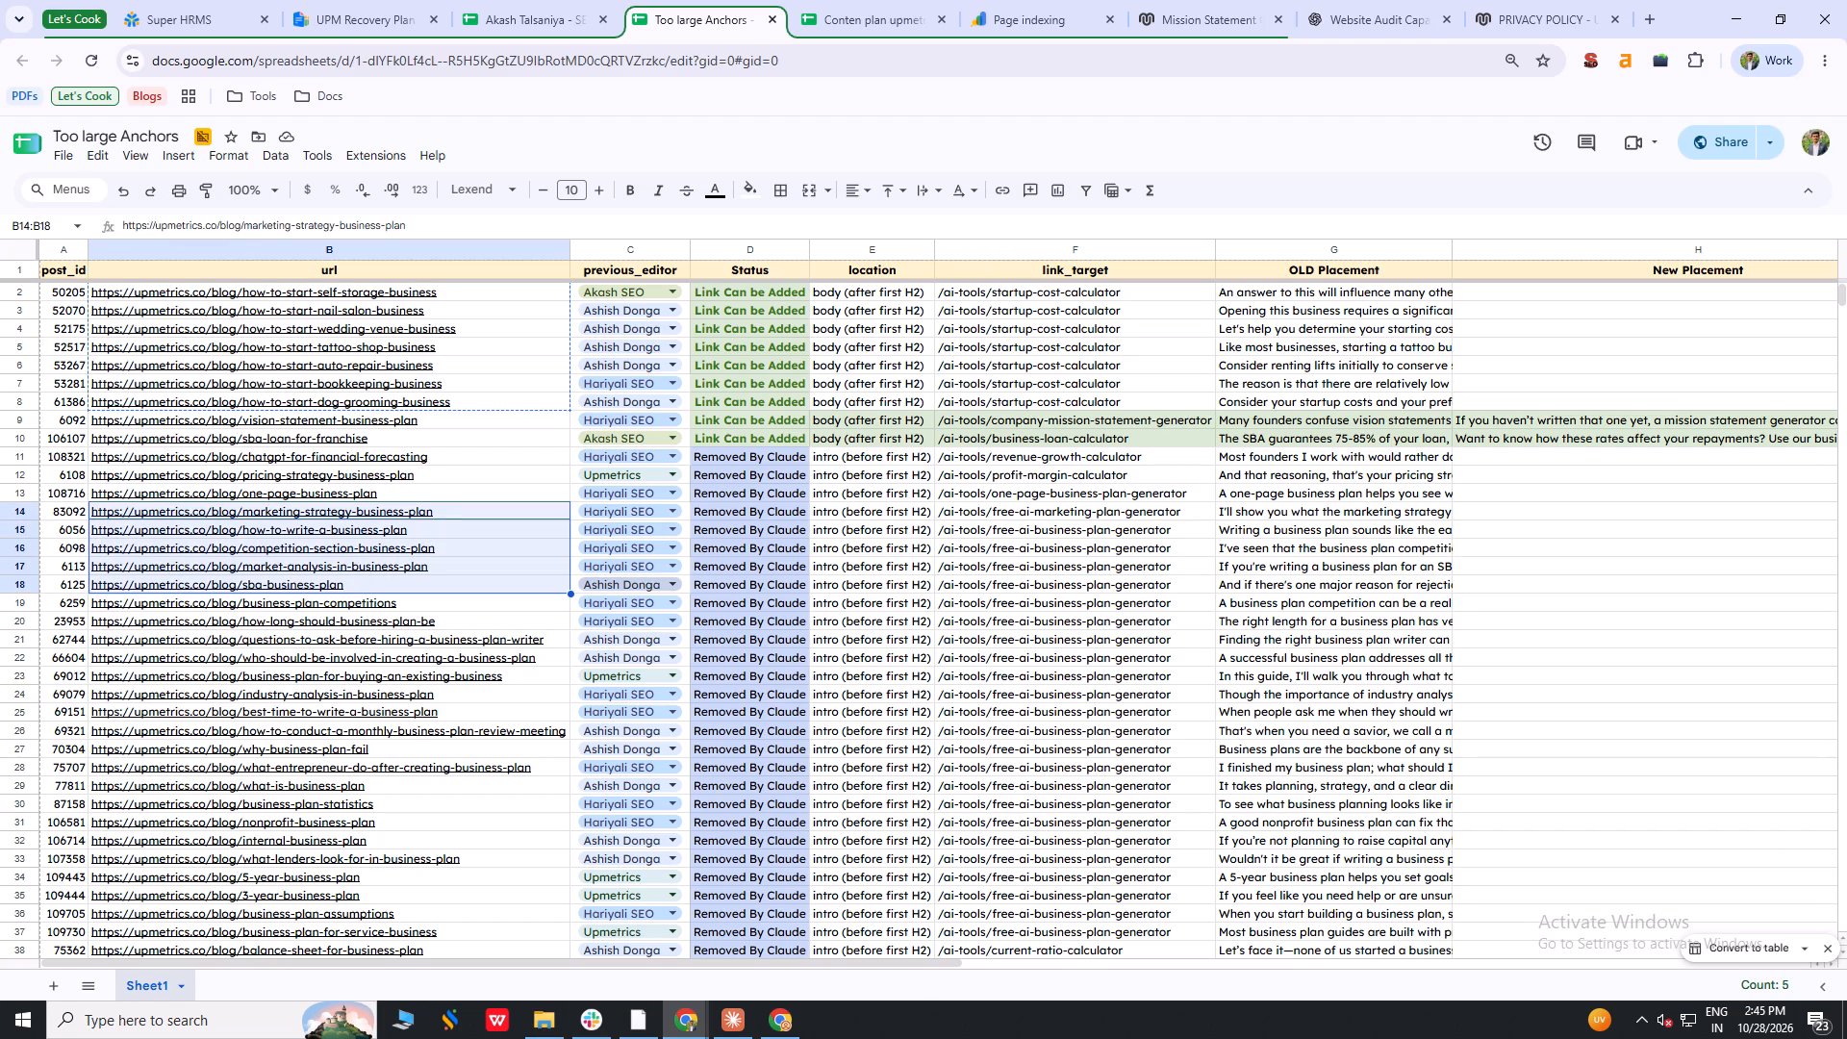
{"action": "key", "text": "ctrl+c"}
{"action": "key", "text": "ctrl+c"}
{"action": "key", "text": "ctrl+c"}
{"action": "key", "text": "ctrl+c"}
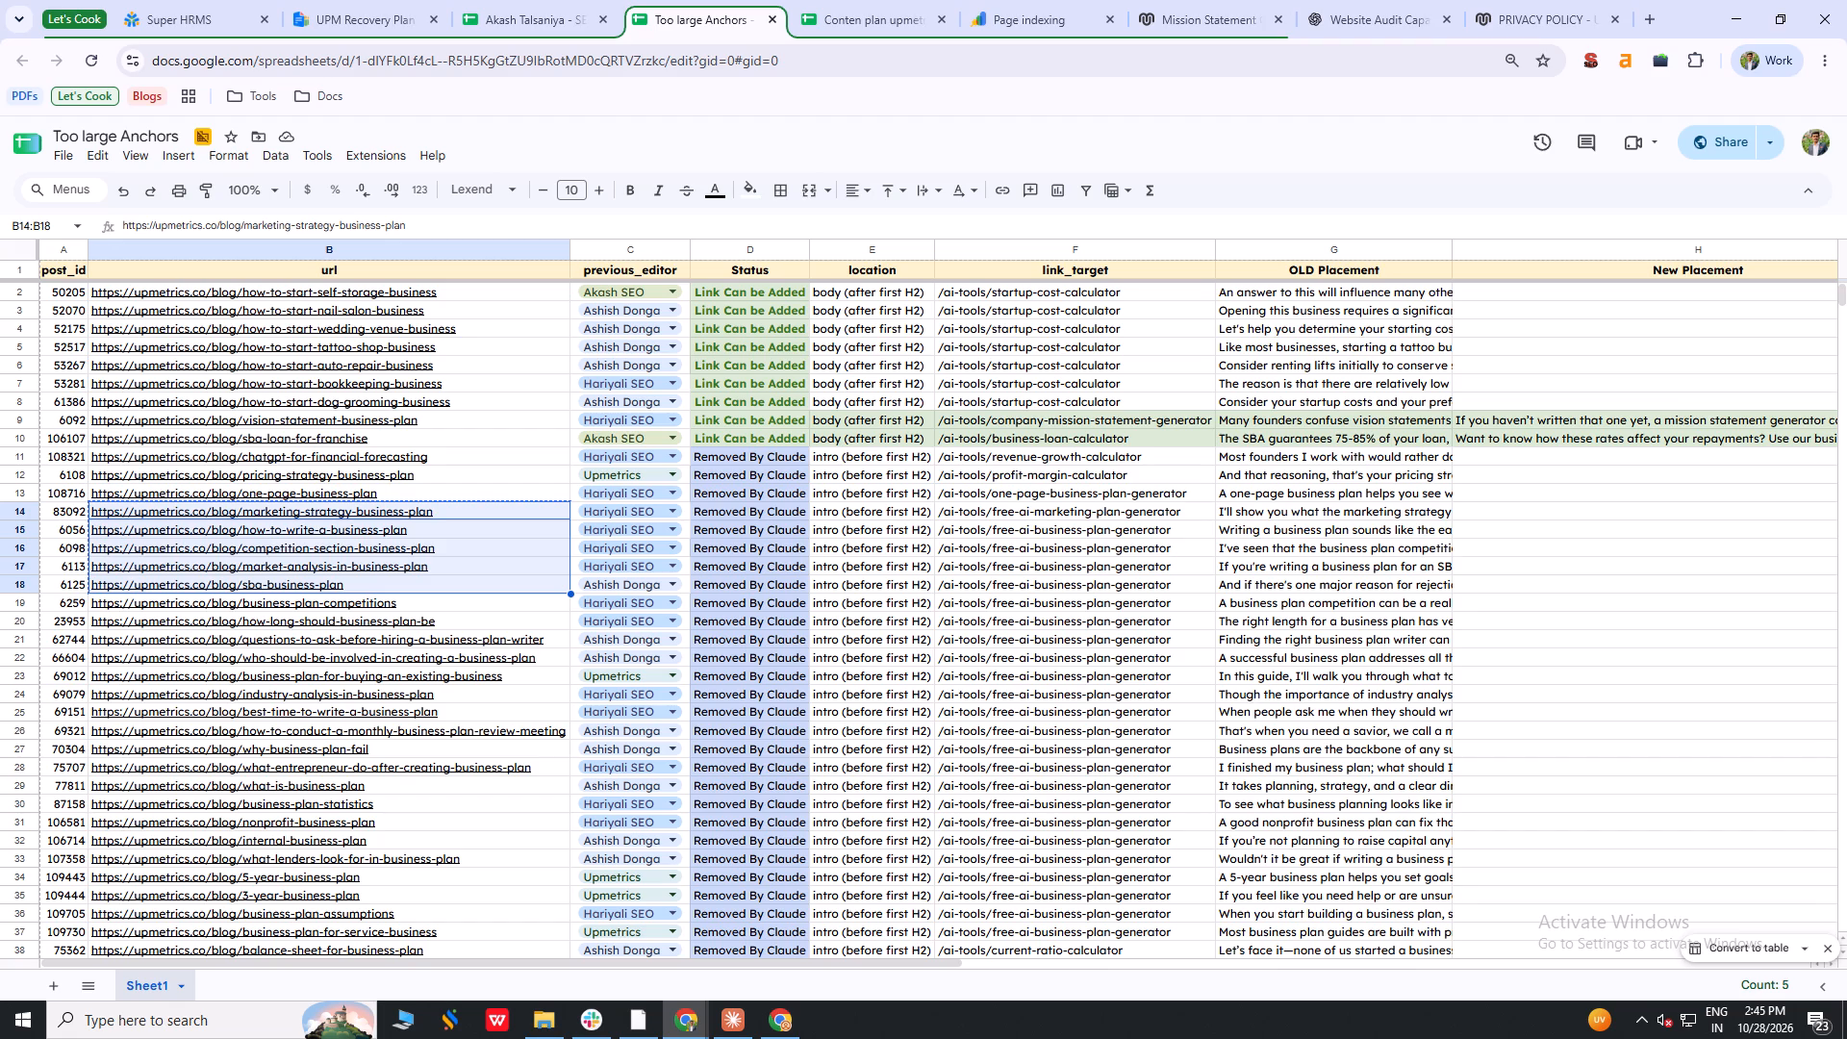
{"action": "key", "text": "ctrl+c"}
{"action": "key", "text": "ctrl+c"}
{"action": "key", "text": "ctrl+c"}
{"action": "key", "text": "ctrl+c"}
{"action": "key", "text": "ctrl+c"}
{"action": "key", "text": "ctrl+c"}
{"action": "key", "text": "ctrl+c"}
{"action": "left_click", "coordinate": [478, 514]}
{"action": "key", "text": "ctrl+c"}
{"action": "key", "text": "ctrl+c"}
{"action": "key", "text": "ctrl+c"}
{"action": "key", "text": "ctrl+c"}
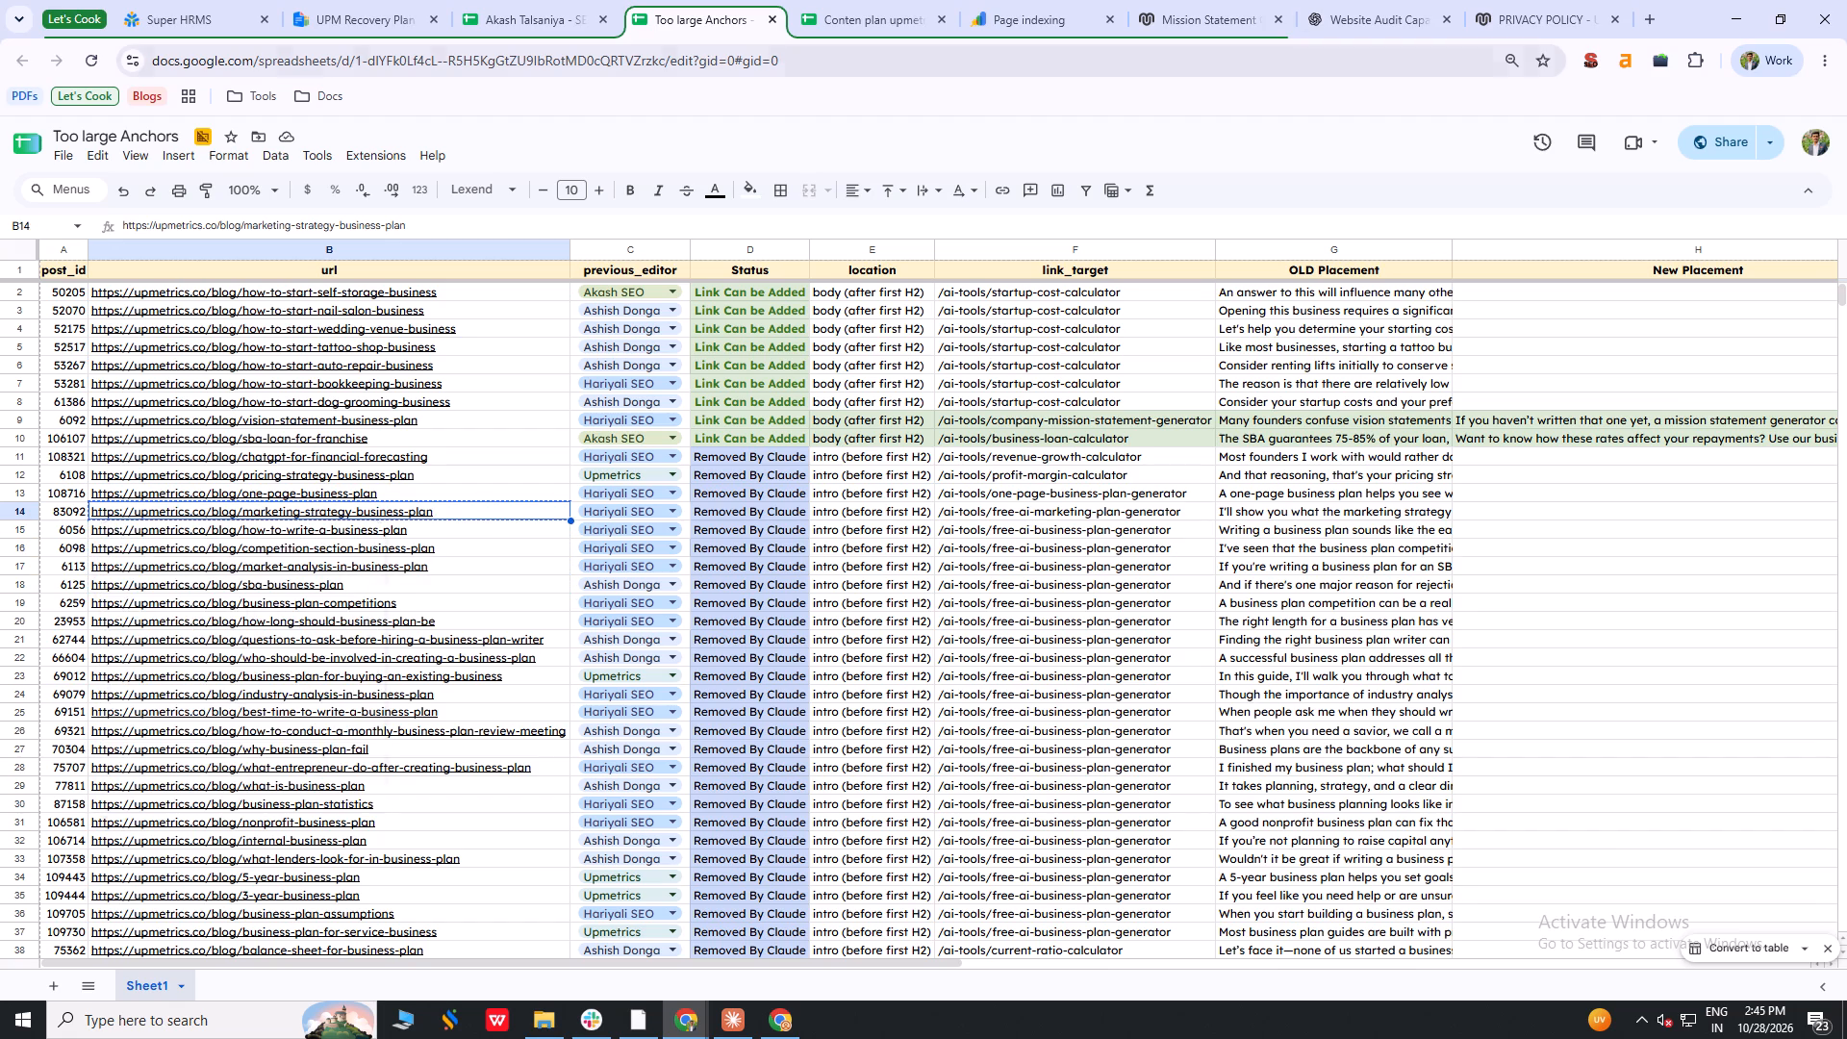
{"action": "left_click", "coordinate": [1357, 0]}
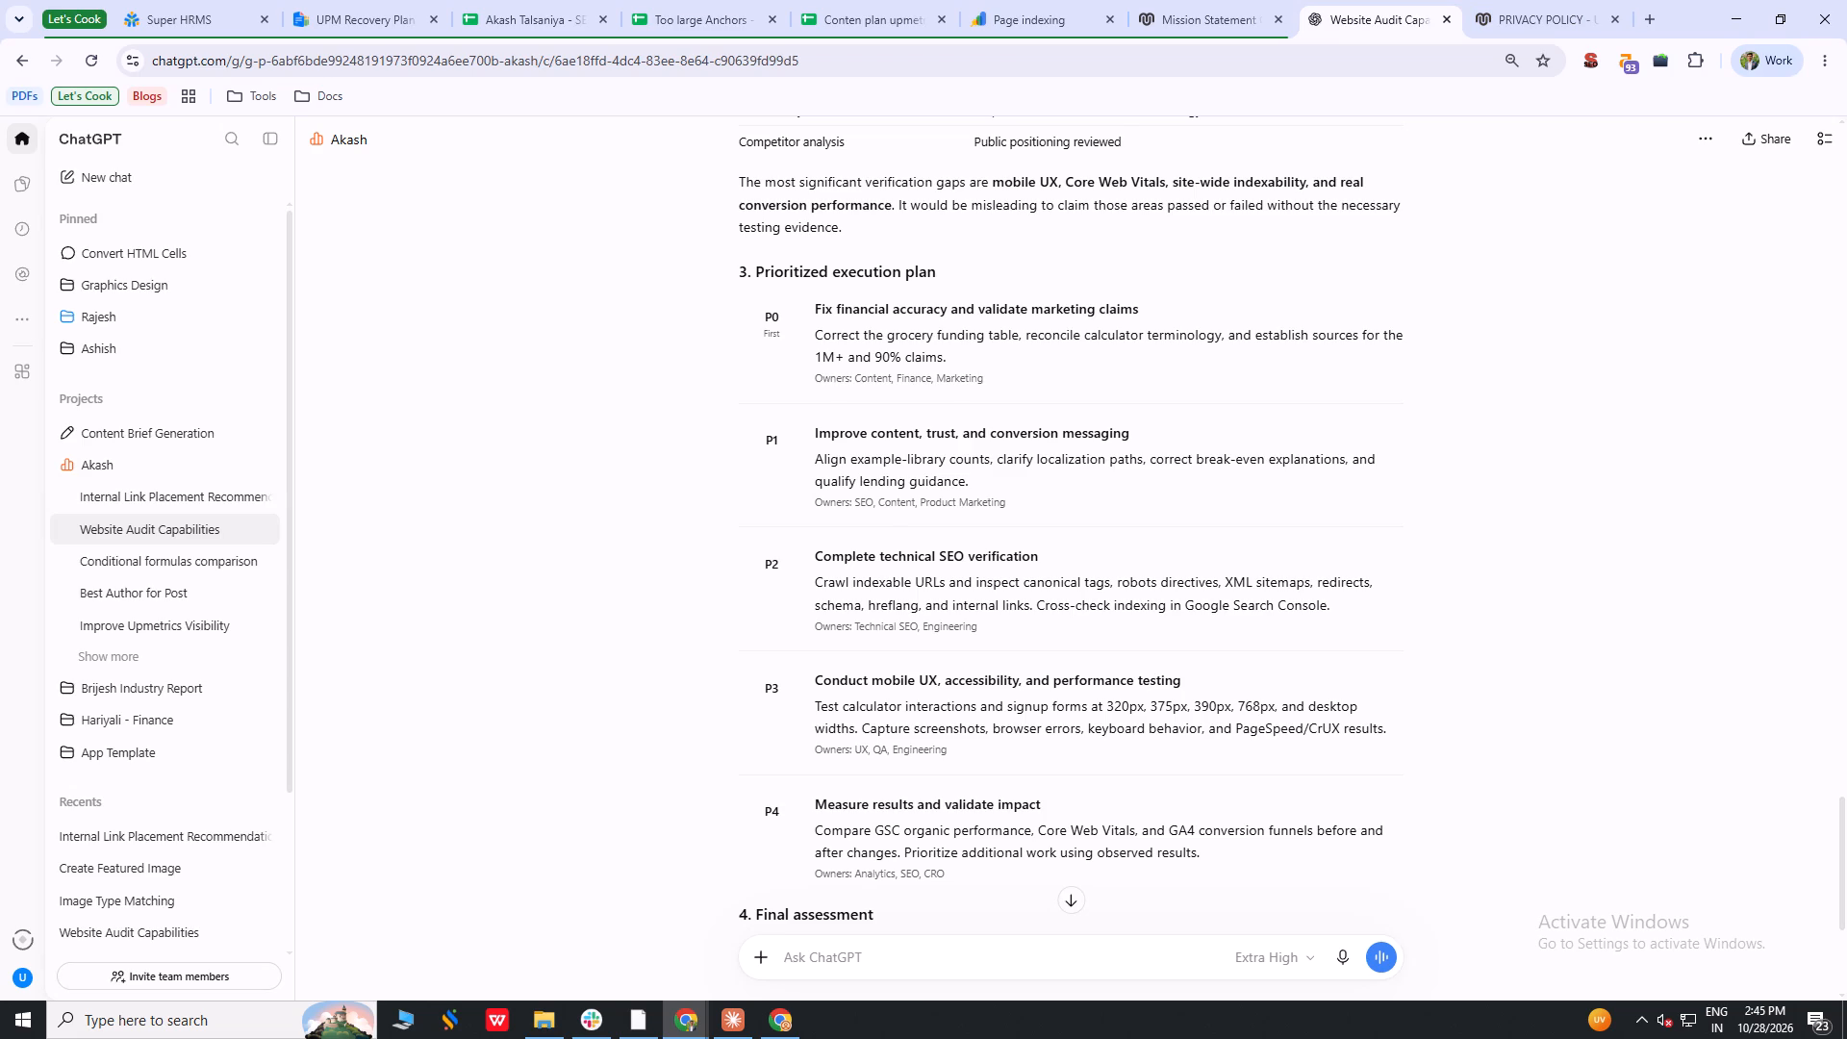
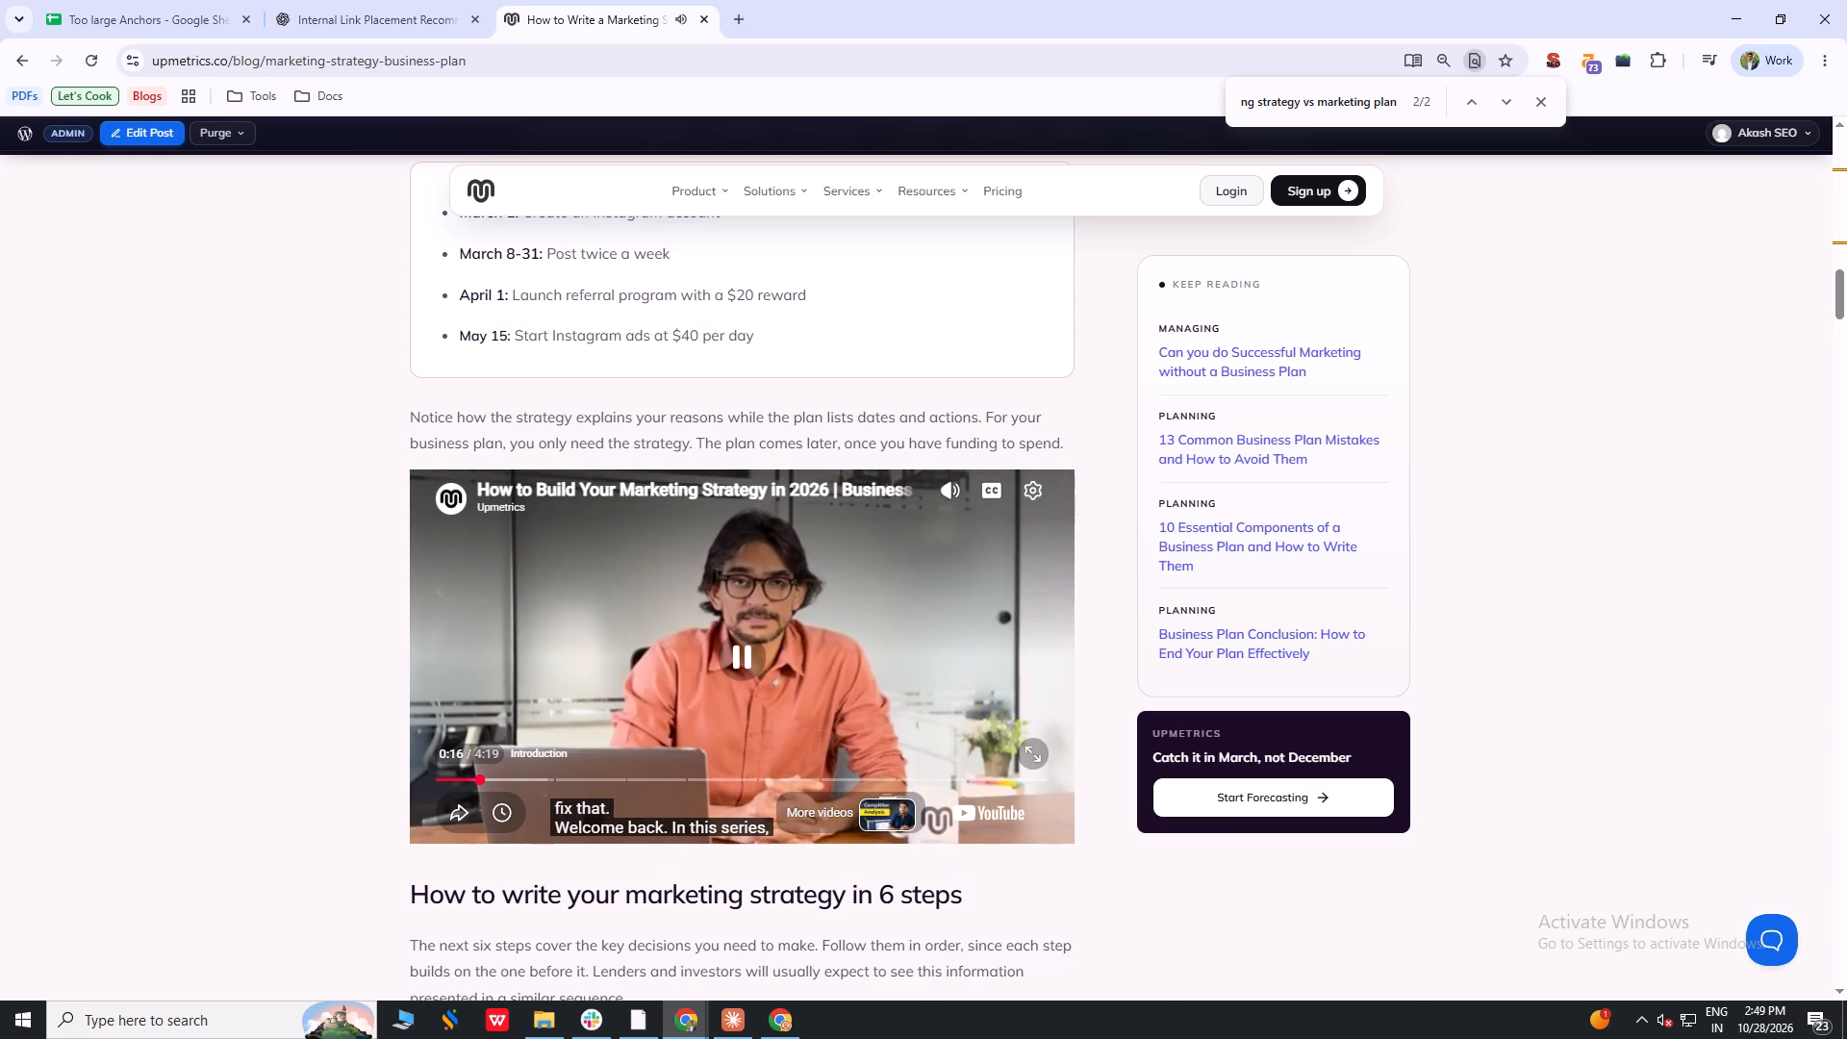
{"action": "left_click", "coordinate": [752, 656]}
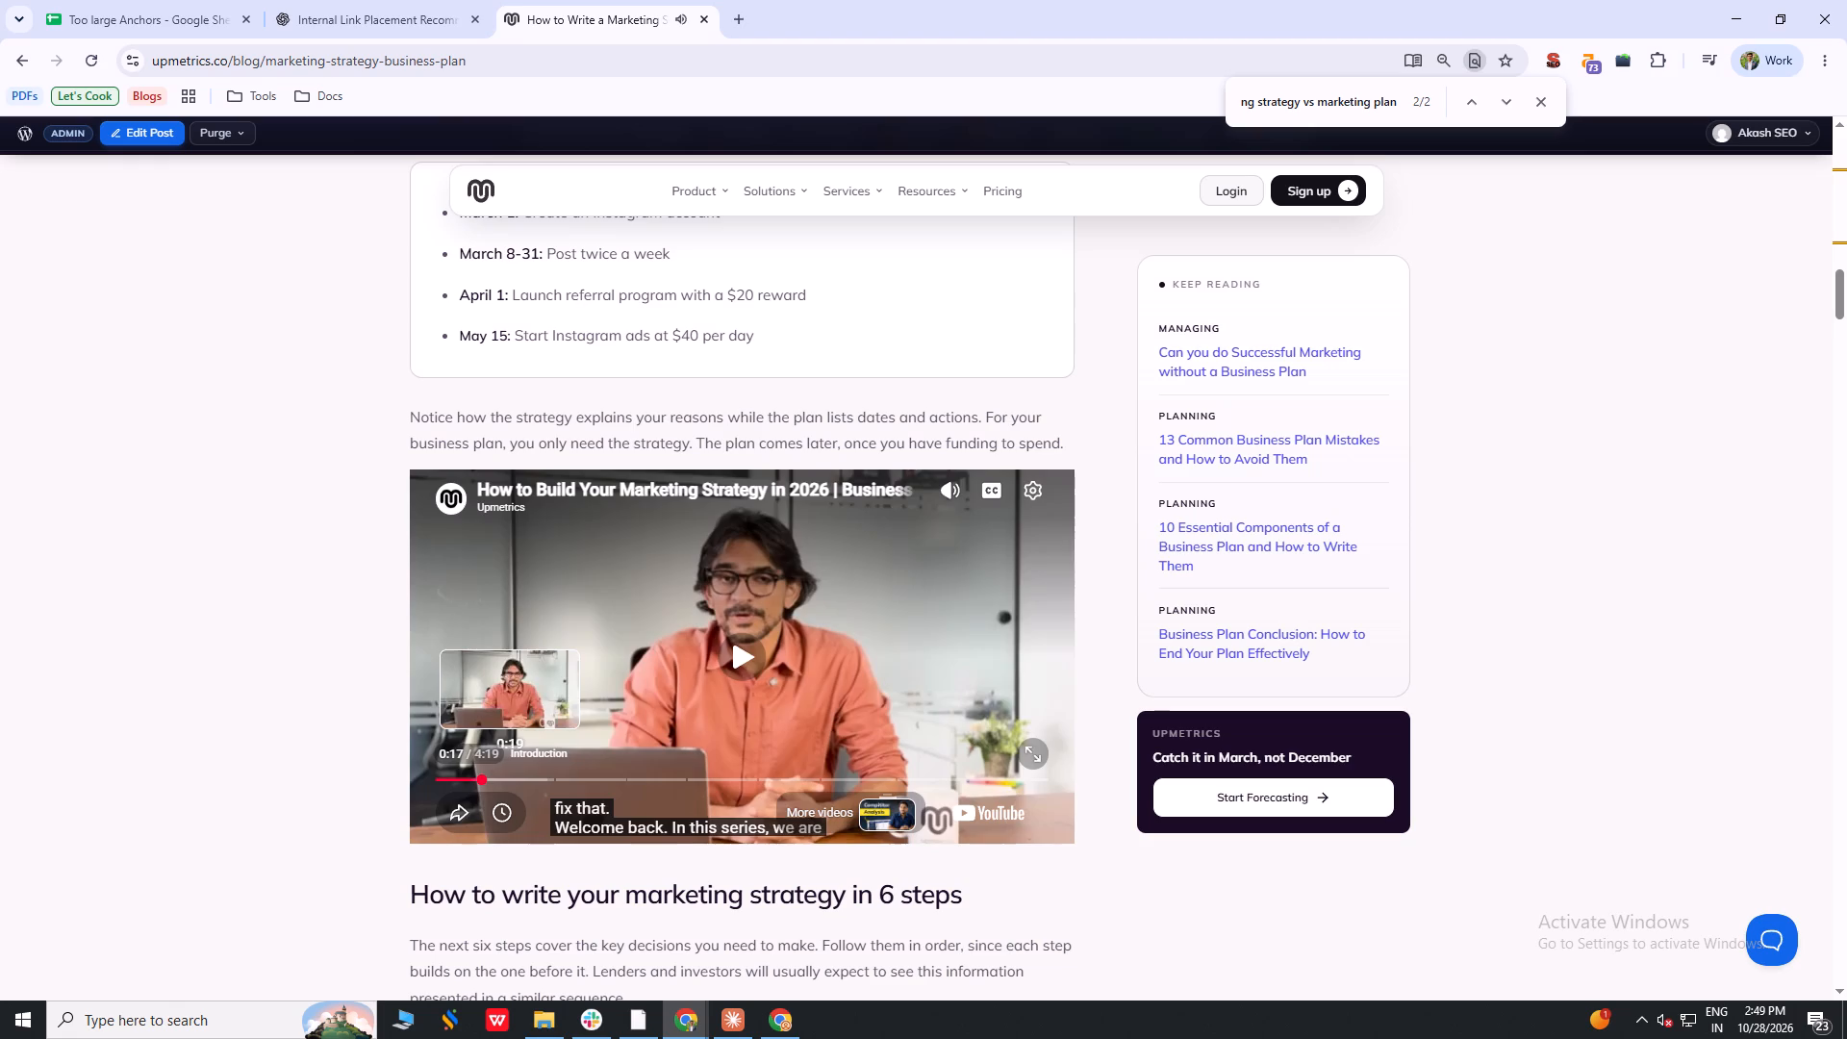
{"action": "left_click_drag", "start_coordinate": [481, 781], "coordinate": [415, 779]}
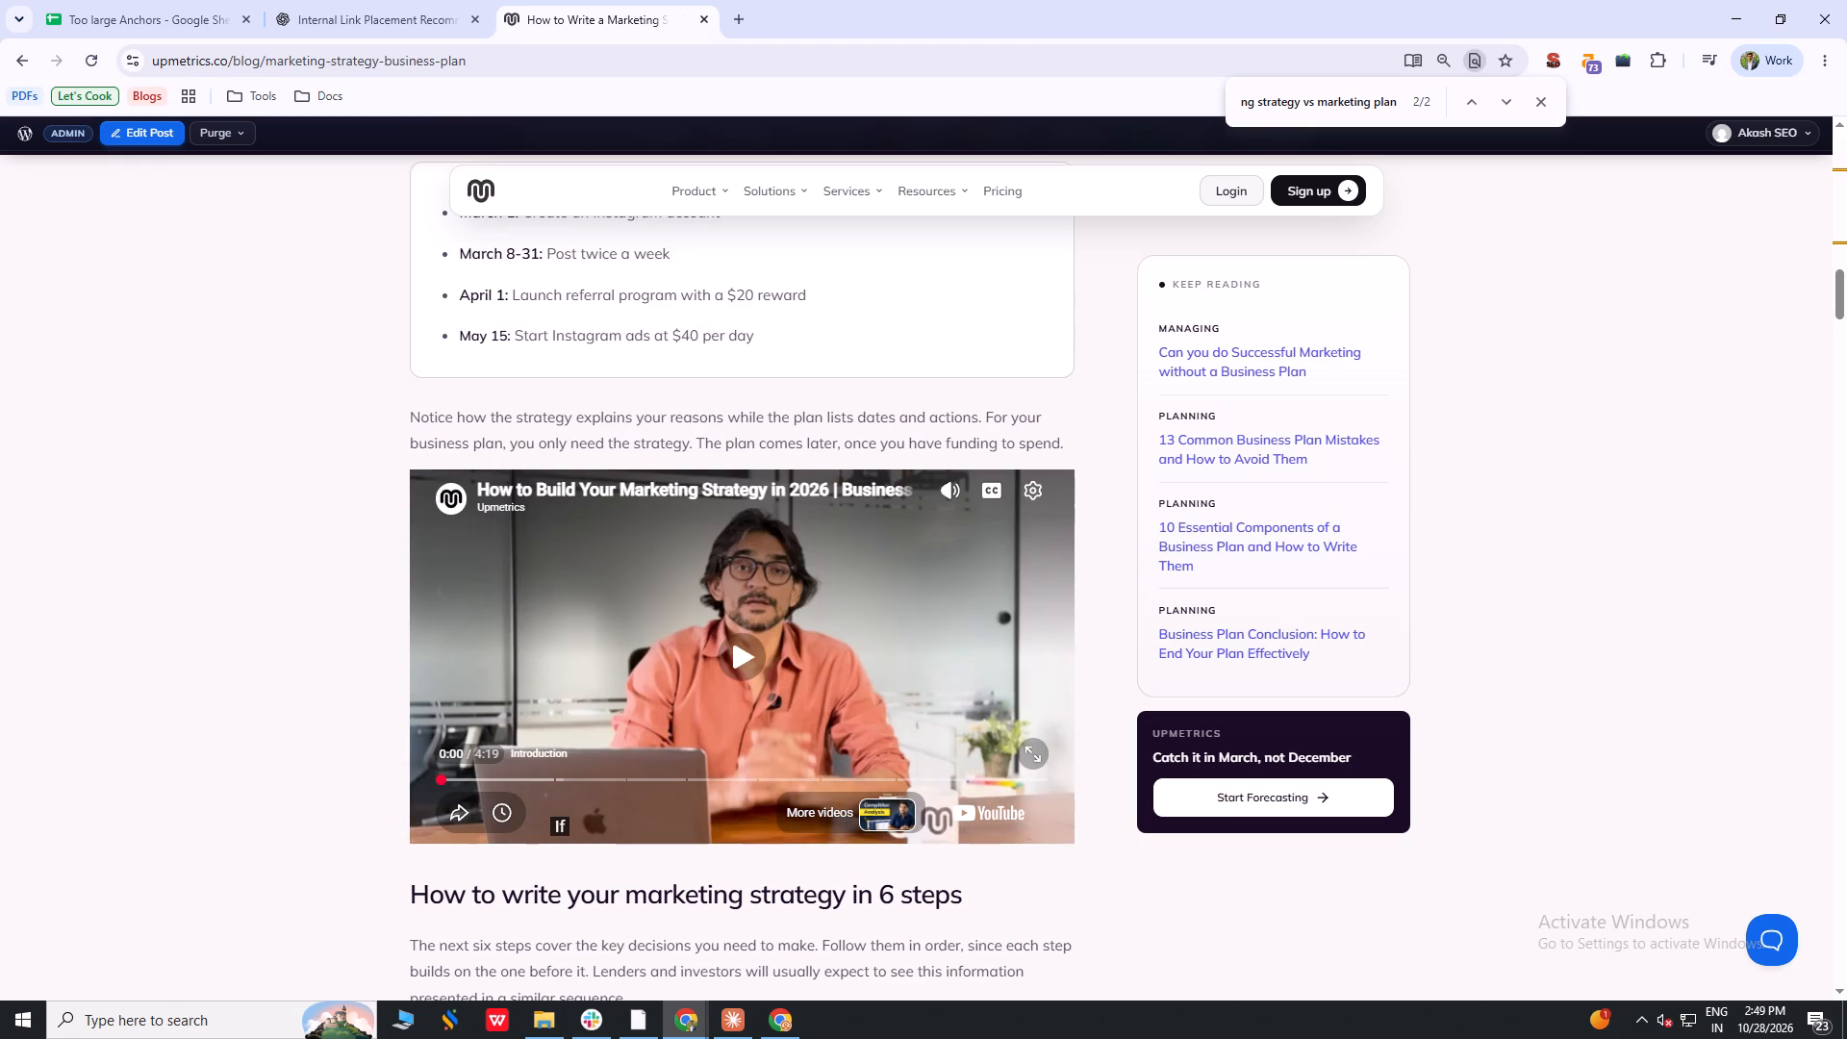
{"action": "left_click", "coordinate": [732, 657]}
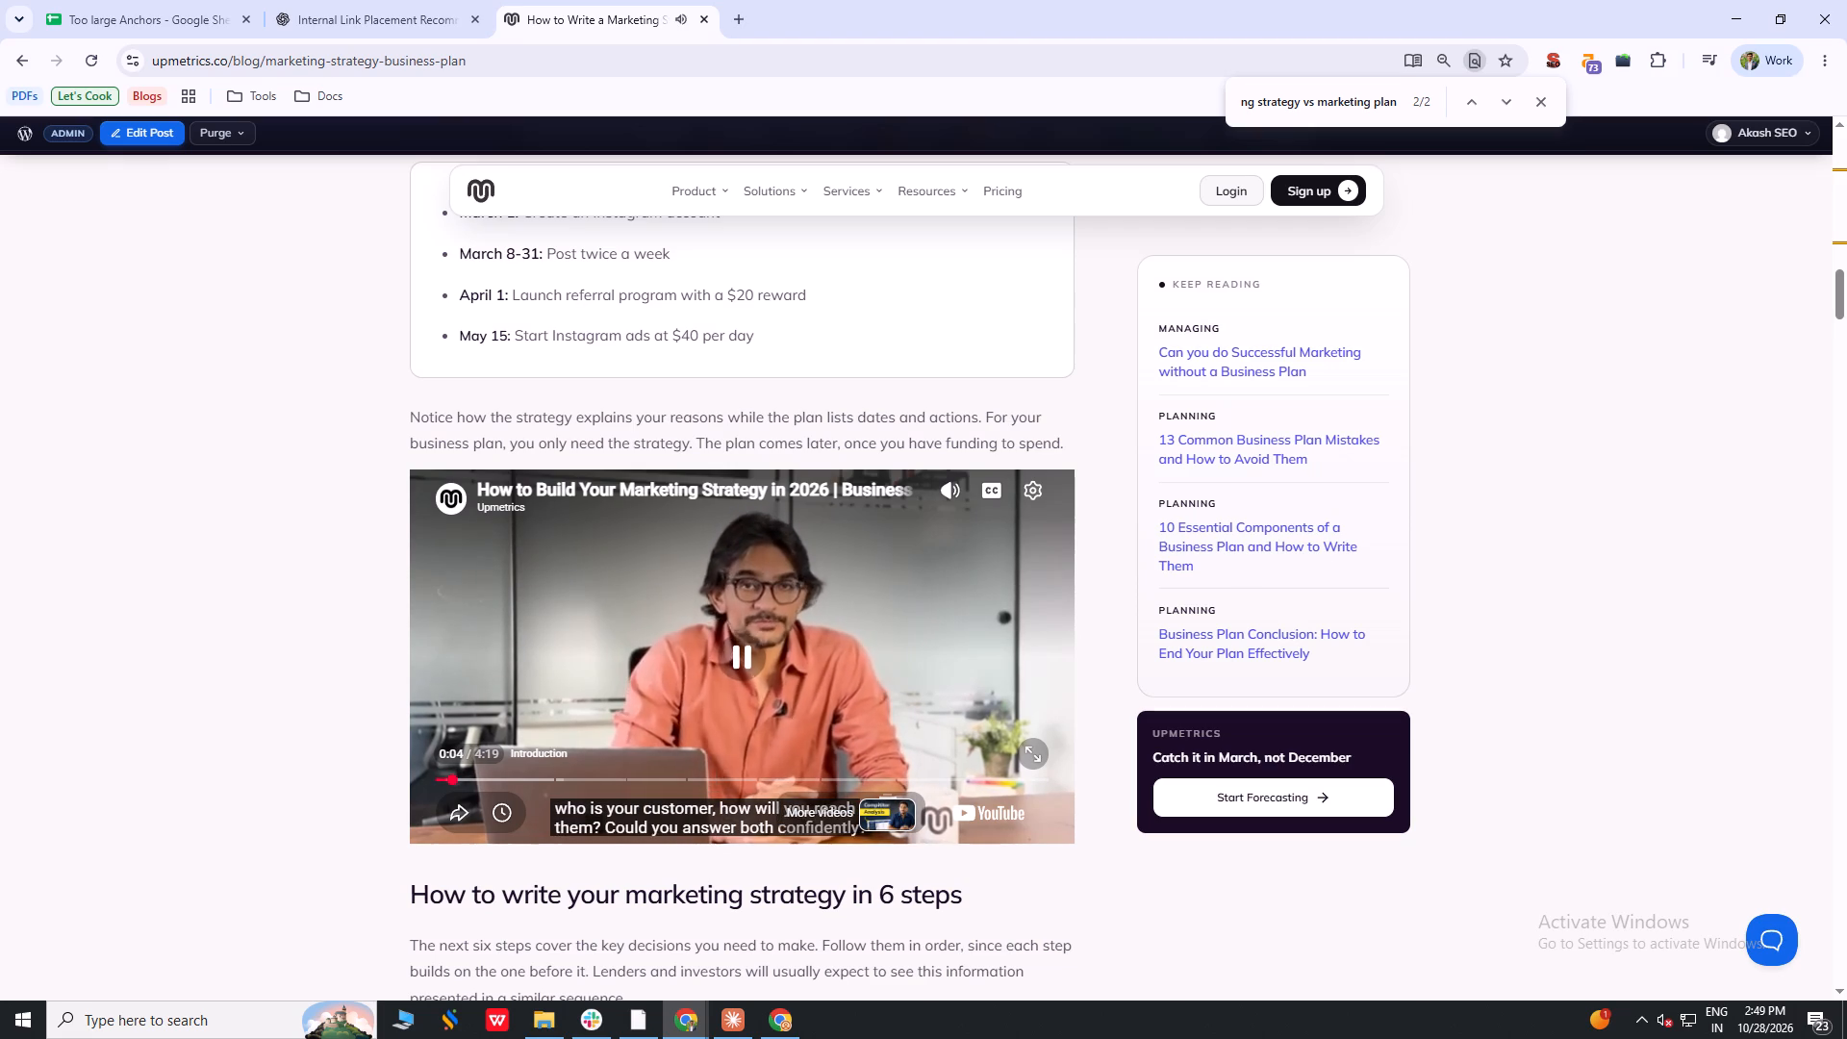
{"action": "left_click_drag", "start_coordinate": [455, 781], "coordinate": [410, 781]}
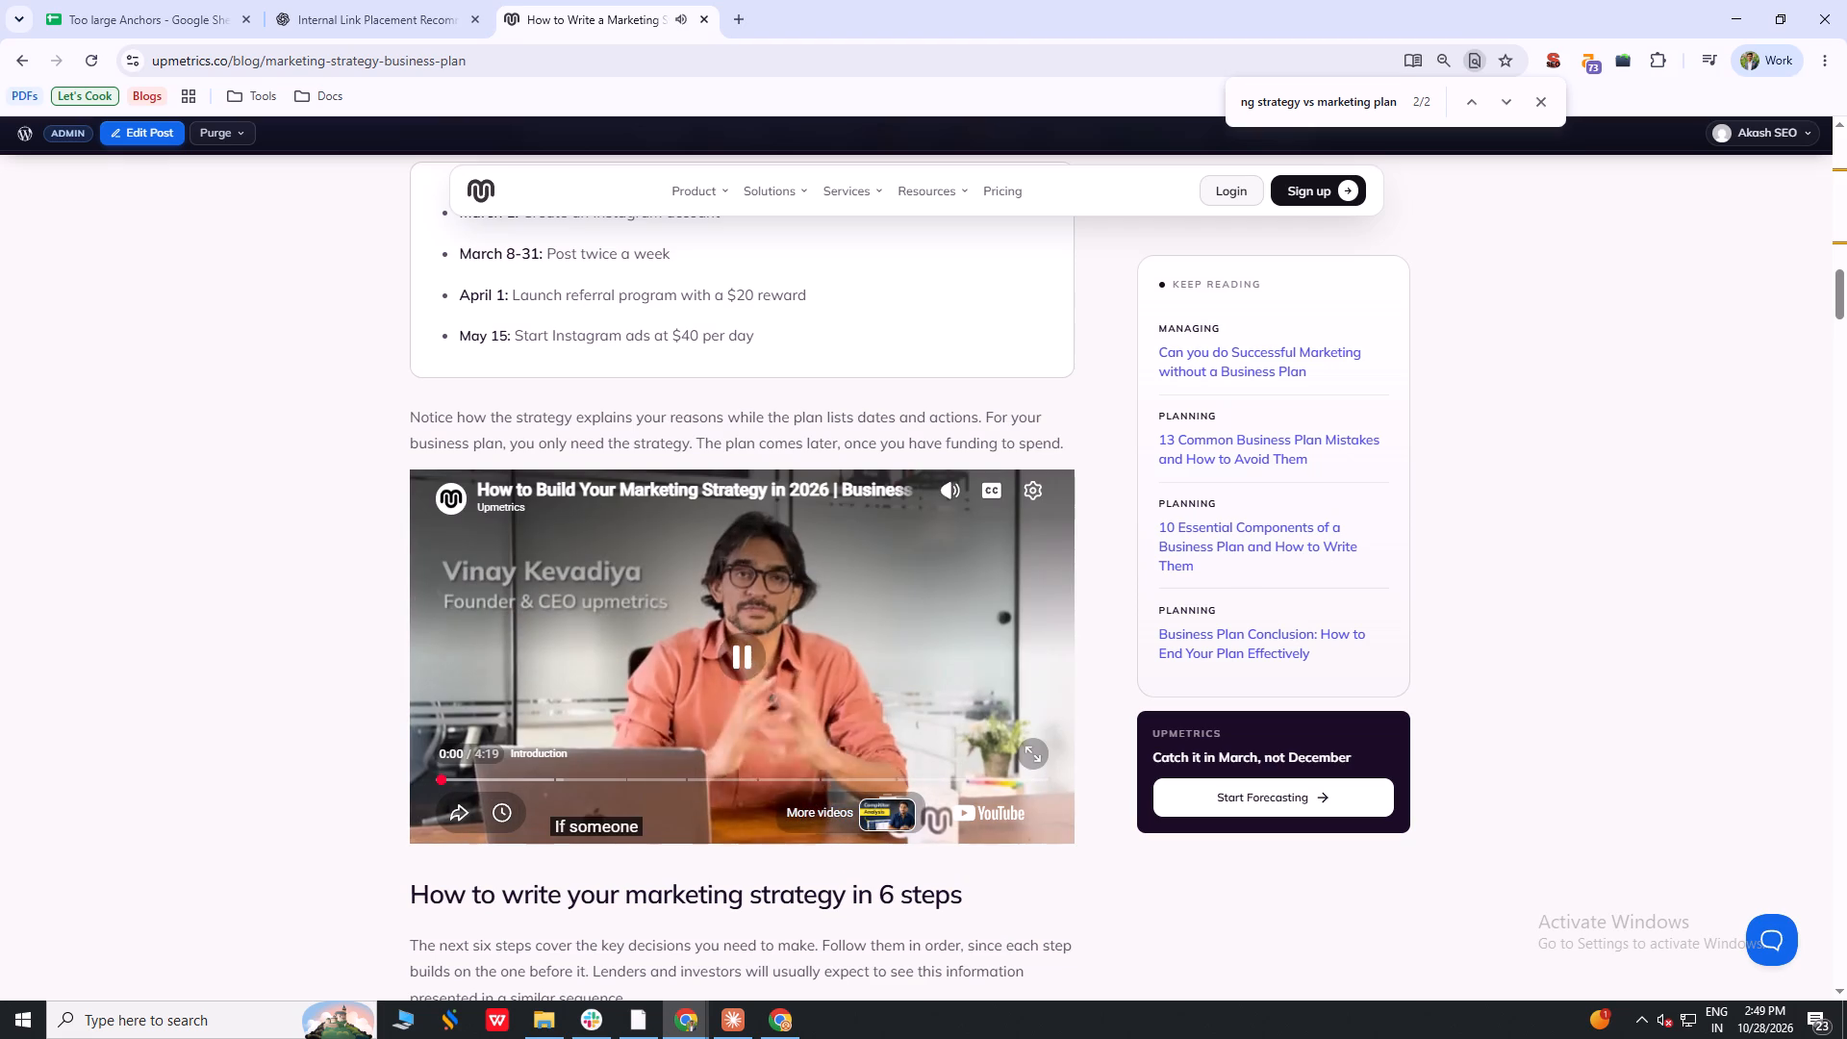
{"action": "left_click", "coordinate": [727, 650]}
{"action": "left_click_drag", "start_coordinate": [441, 777], "coordinate": [403, 777]}
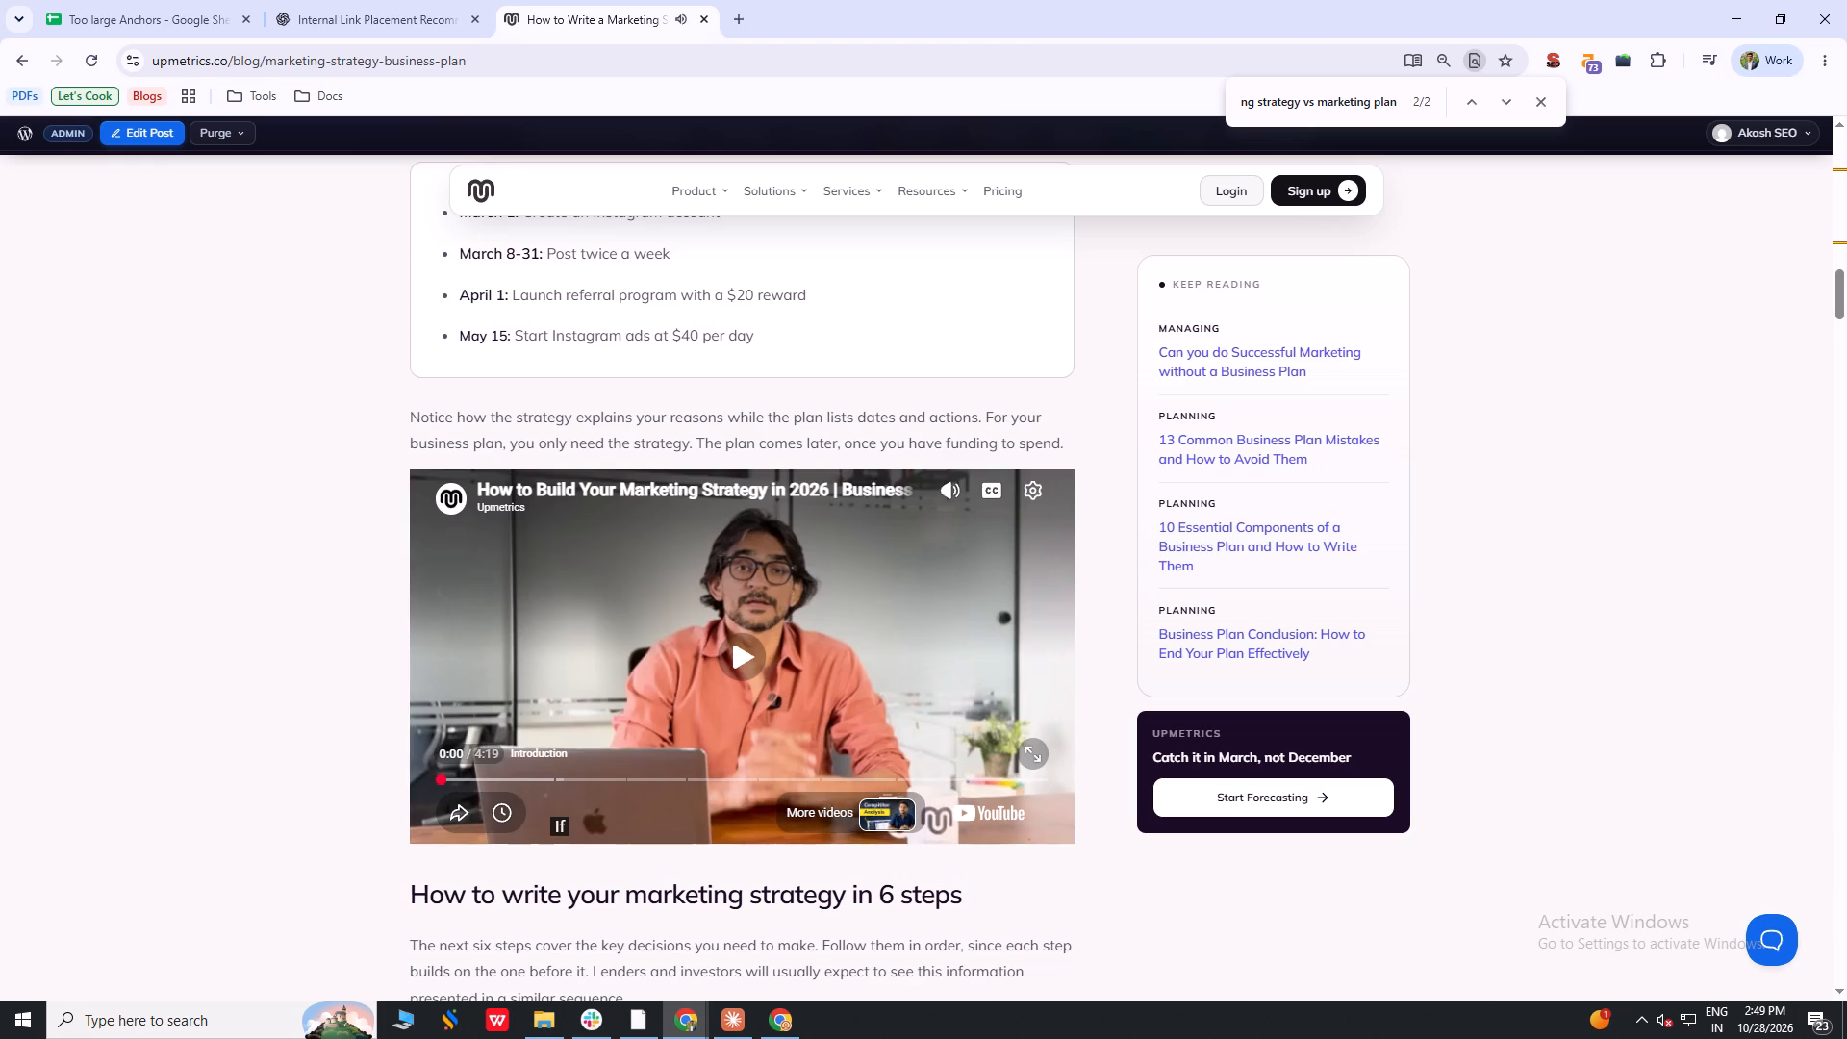
{"action": "left_click", "coordinate": [769, 900]}
Read the post from "How to write your marketing strategy in 6 steps" through the East Austin Coffee Shop example heading.
{"action": "scroll", "coordinate": [1165, 863], "scroll_direction": "down", "scroll_amount": 1}
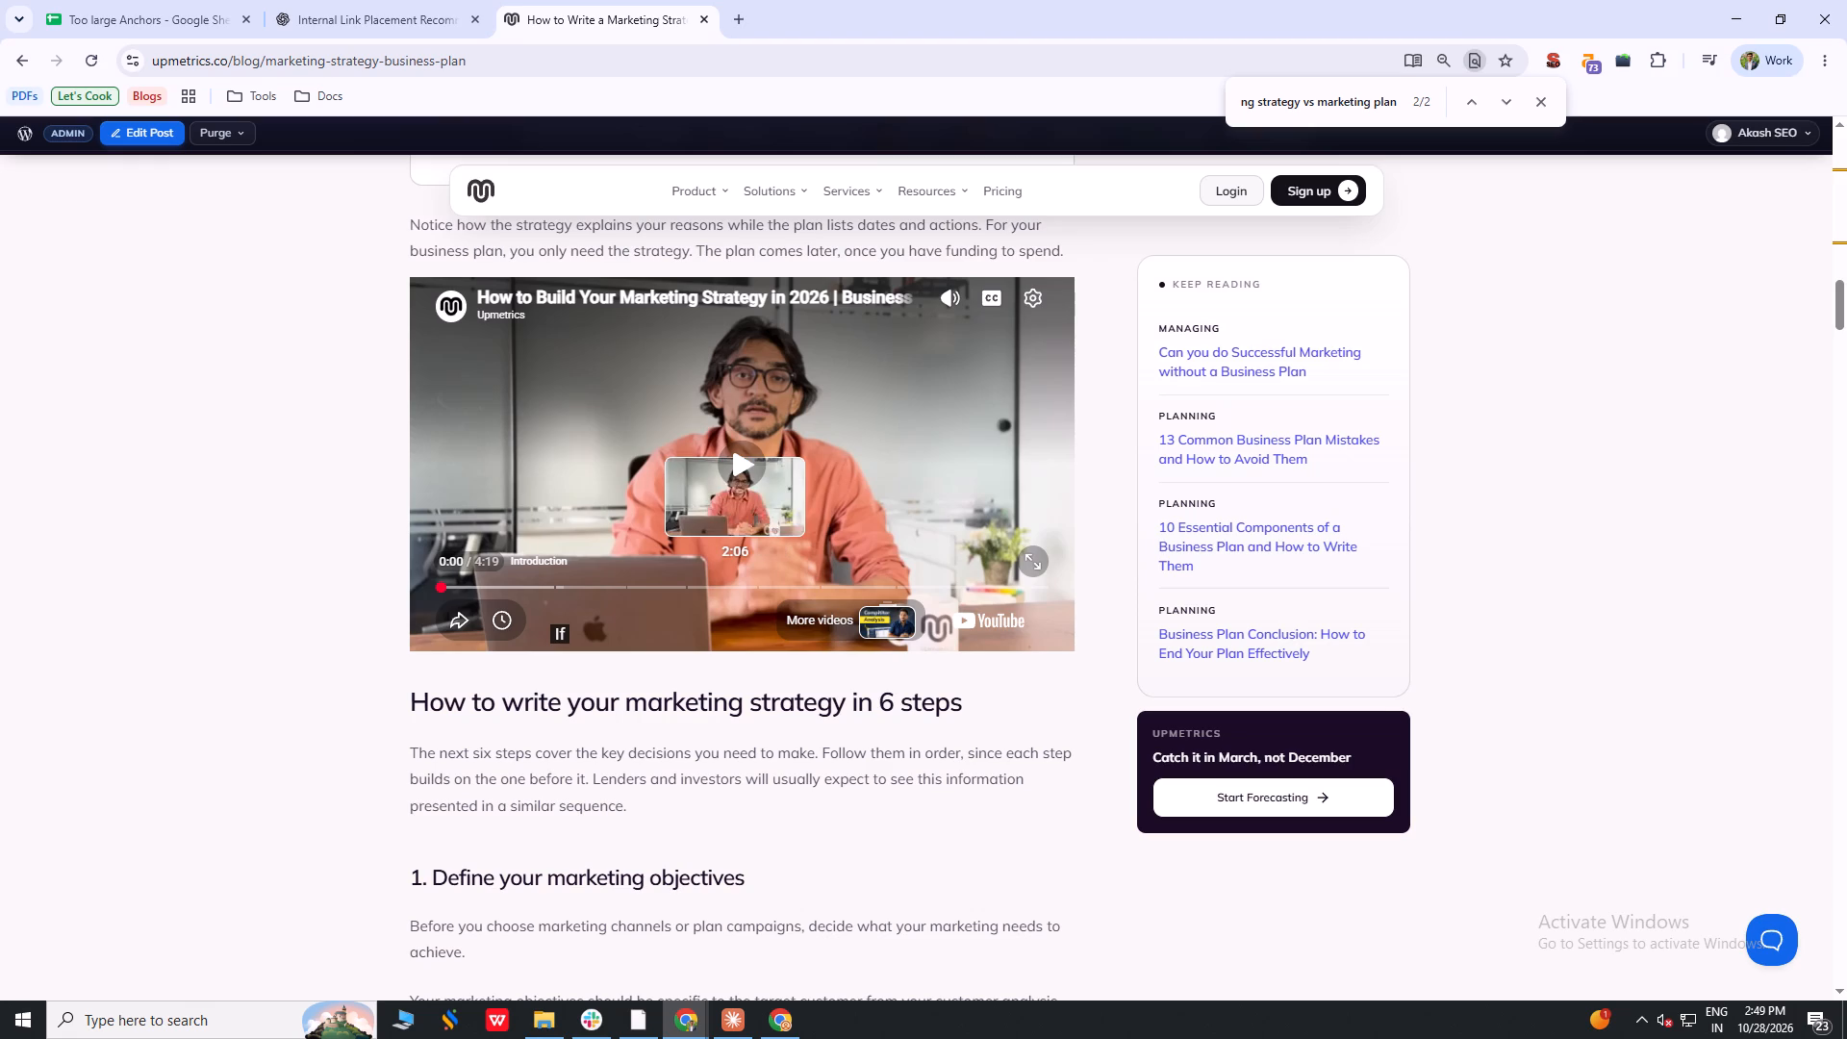
{"action": "left_click_drag", "start_coordinate": [404, 700], "coordinate": [672, 800]}
{"action": "left_click", "coordinate": [672, 800]}
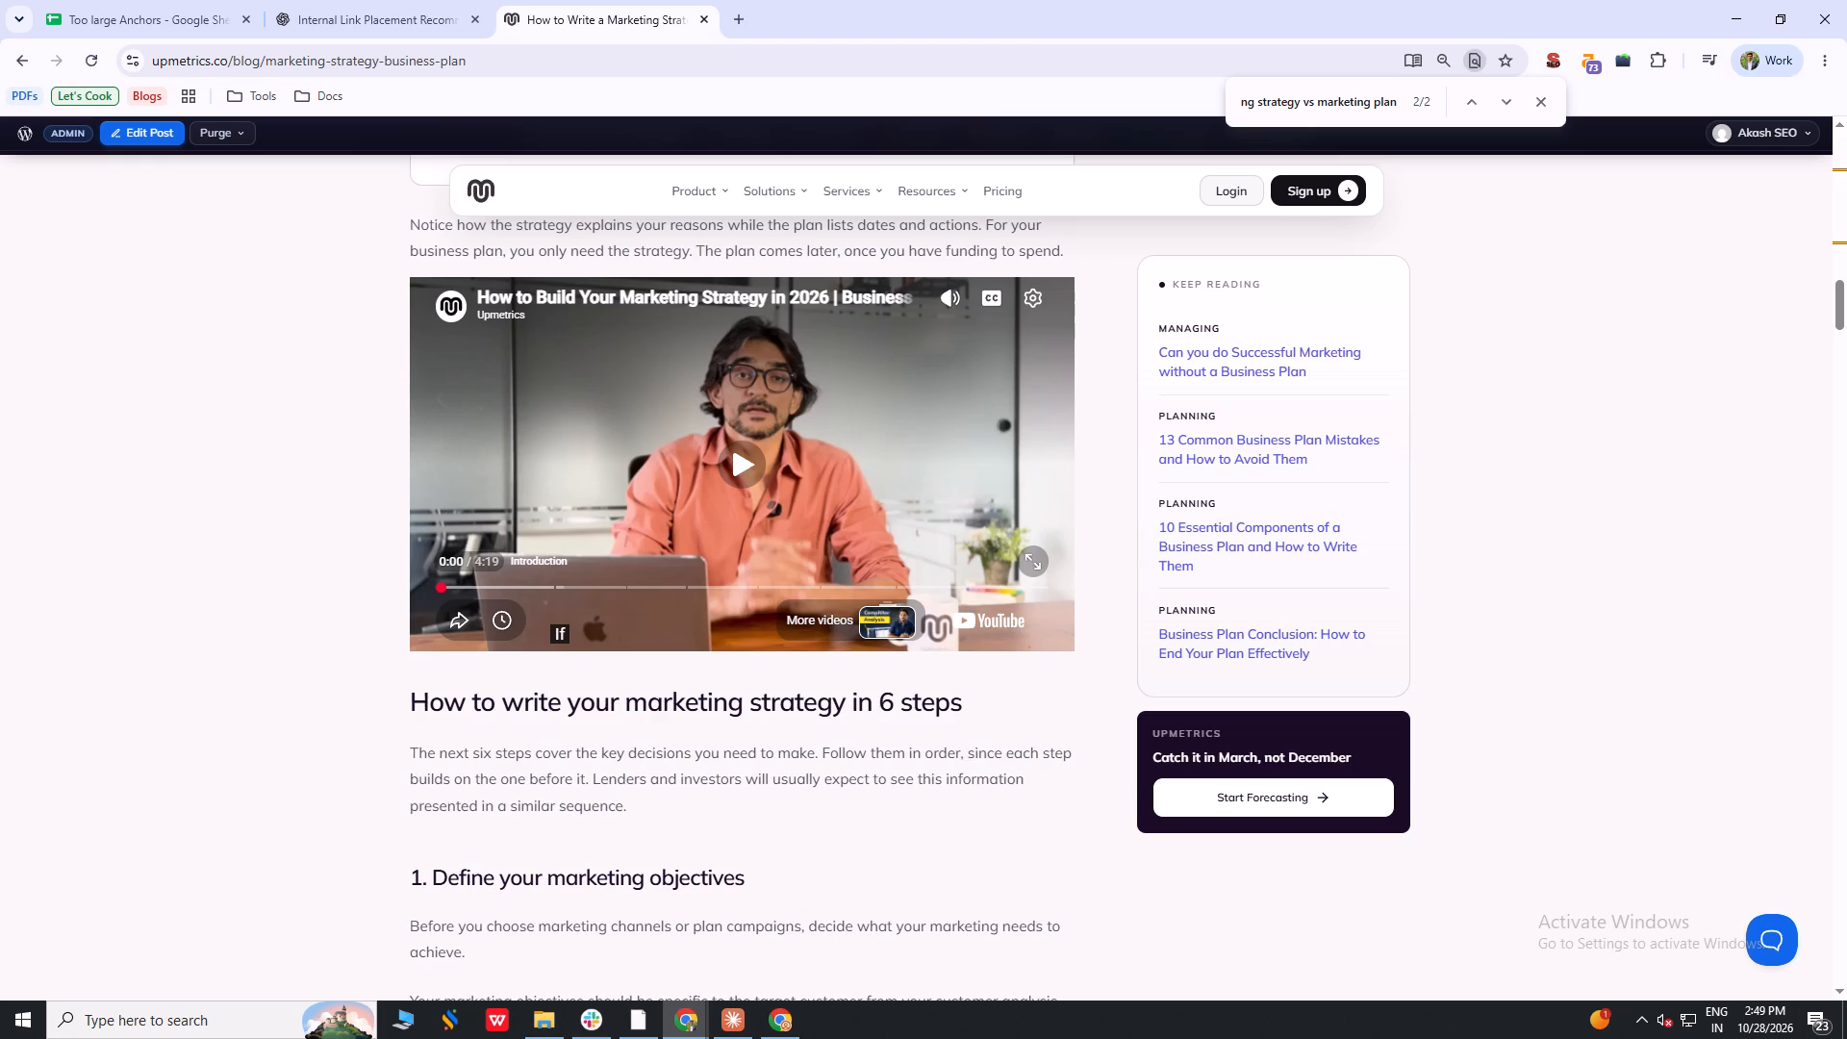
{"action": "left_click_drag", "start_coordinate": [502, 711], "coordinate": [969, 700]}
{"action": "left_click", "coordinate": [969, 700]}
{"action": "scroll", "coordinate": [971, 739], "scroll_direction": "down", "scroll_amount": 1}
{"action": "scroll", "coordinate": [772, 676], "scroll_direction": "down", "scroll_amount": 1}
{"action": "scroll", "coordinate": [599, 548], "scroll_direction": "down", "scroll_amount": 2}
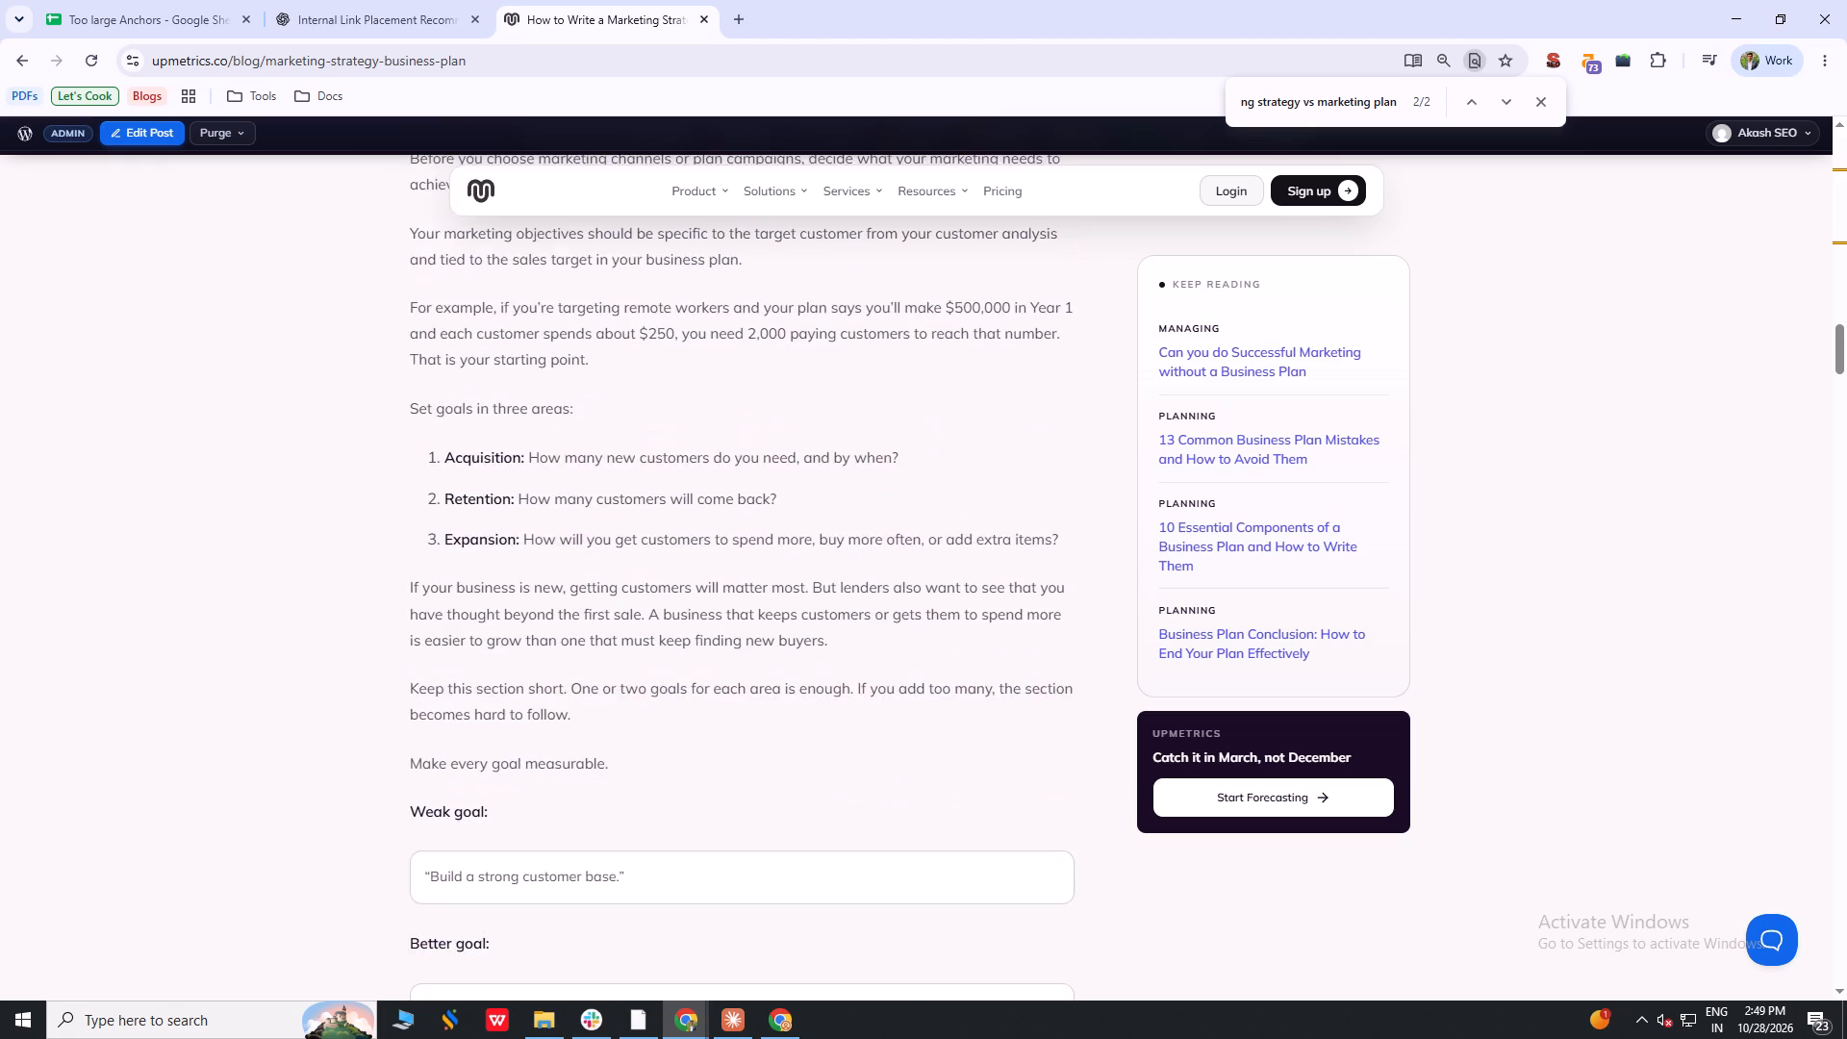
{"action": "scroll", "coordinate": [596, 552], "scroll_direction": "down", "scroll_amount": 4}
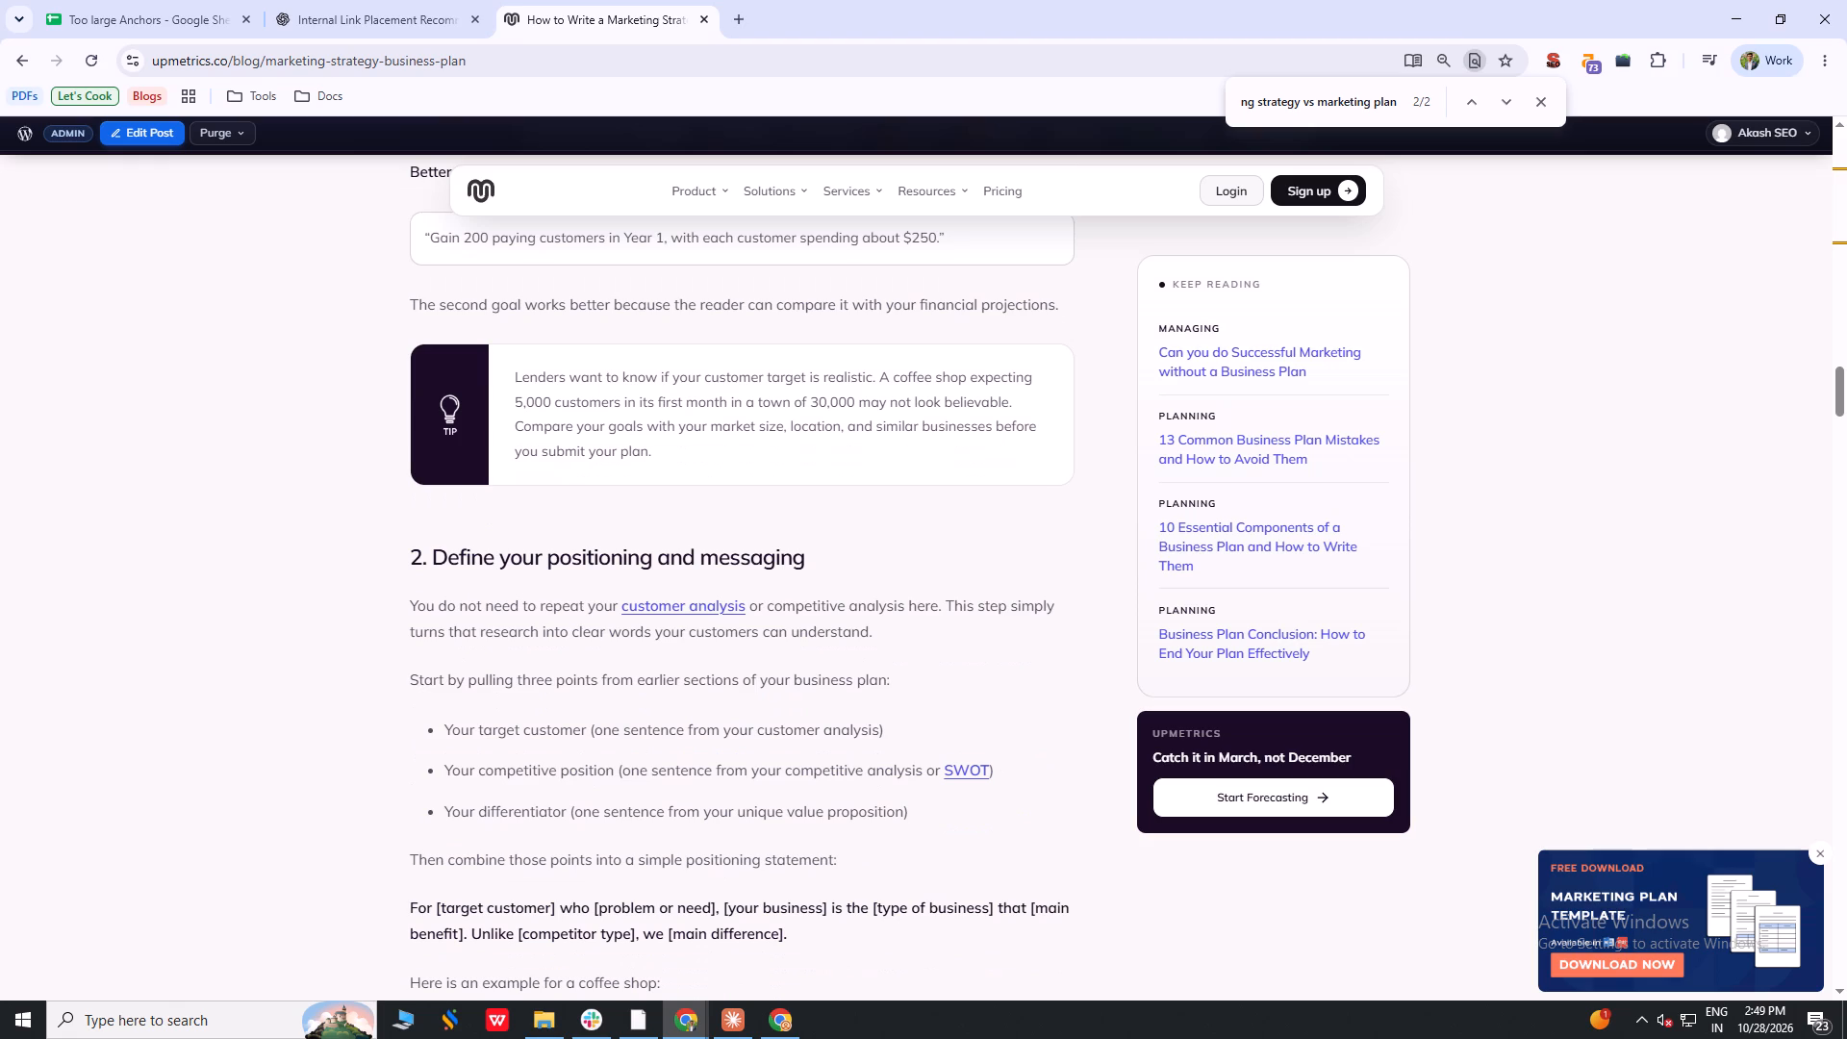
{"action": "scroll", "coordinate": [561, 444], "scroll_direction": "down", "scroll_amount": 4}
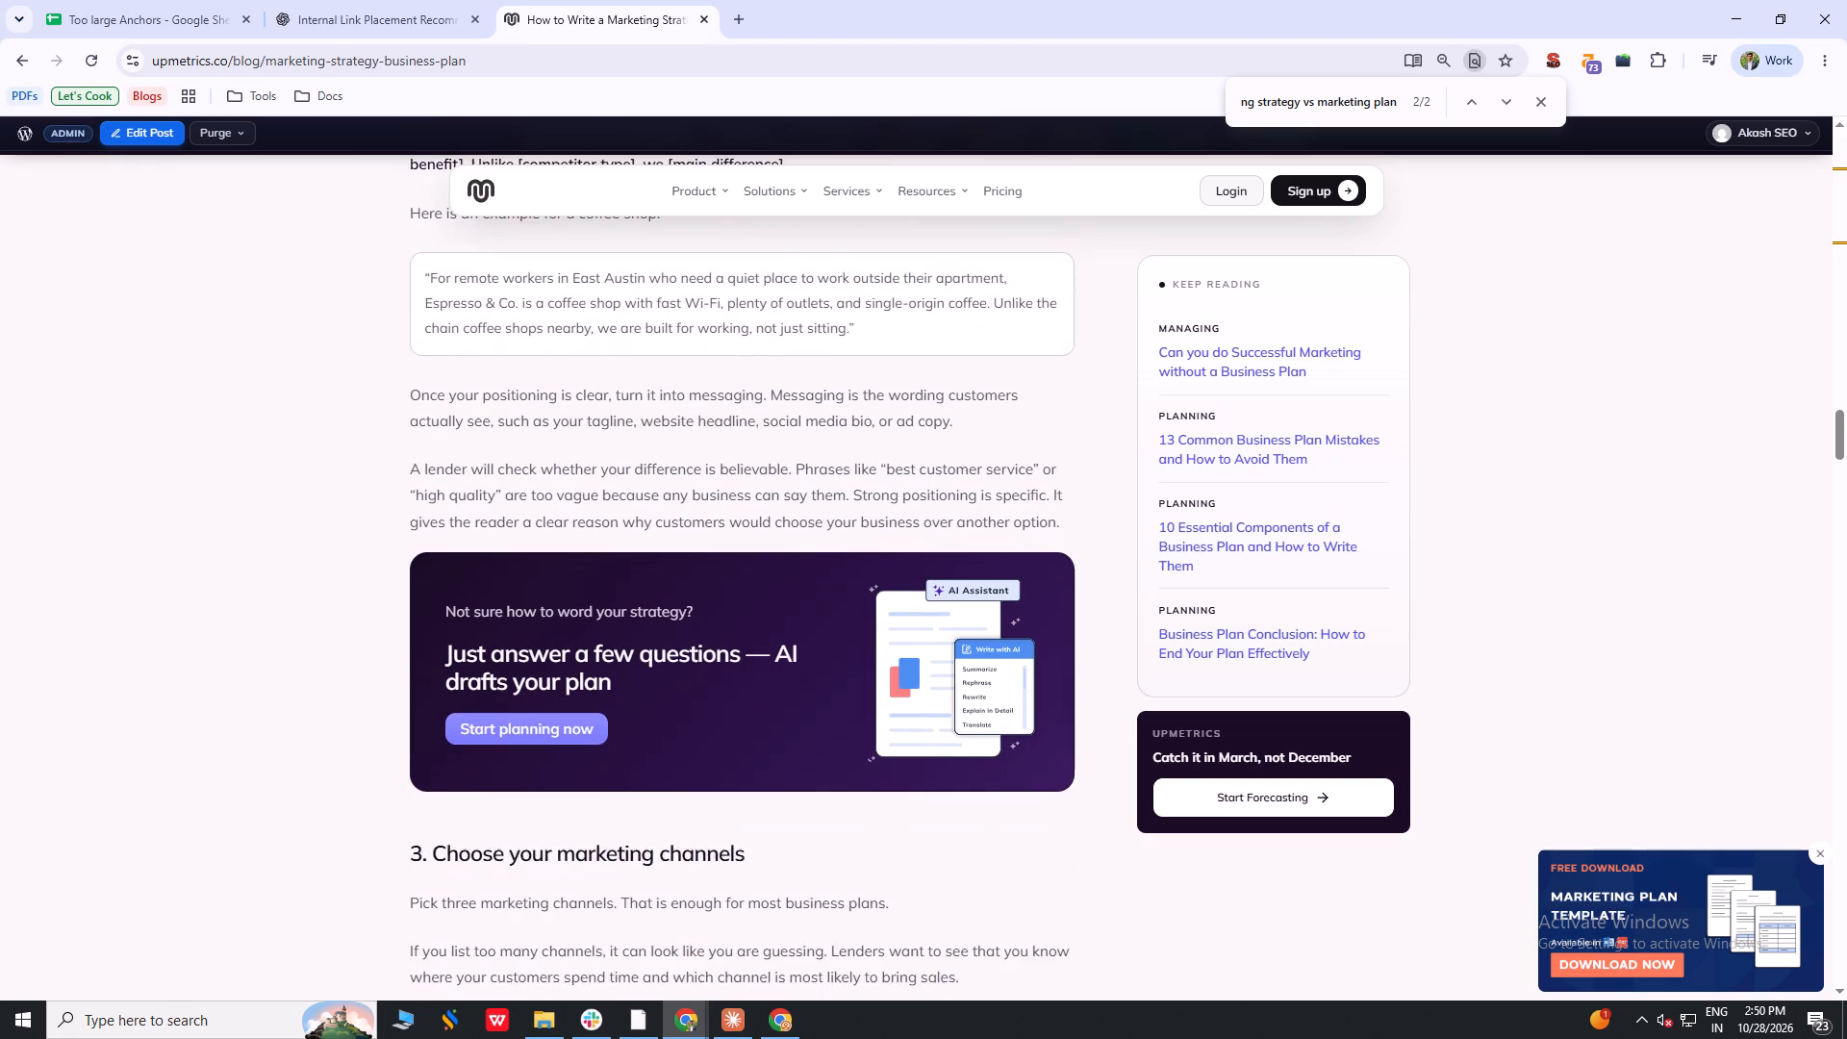
{"action": "scroll", "coordinate": [535, 407], "scroll_direction": "down", "scroll_amount": 2}
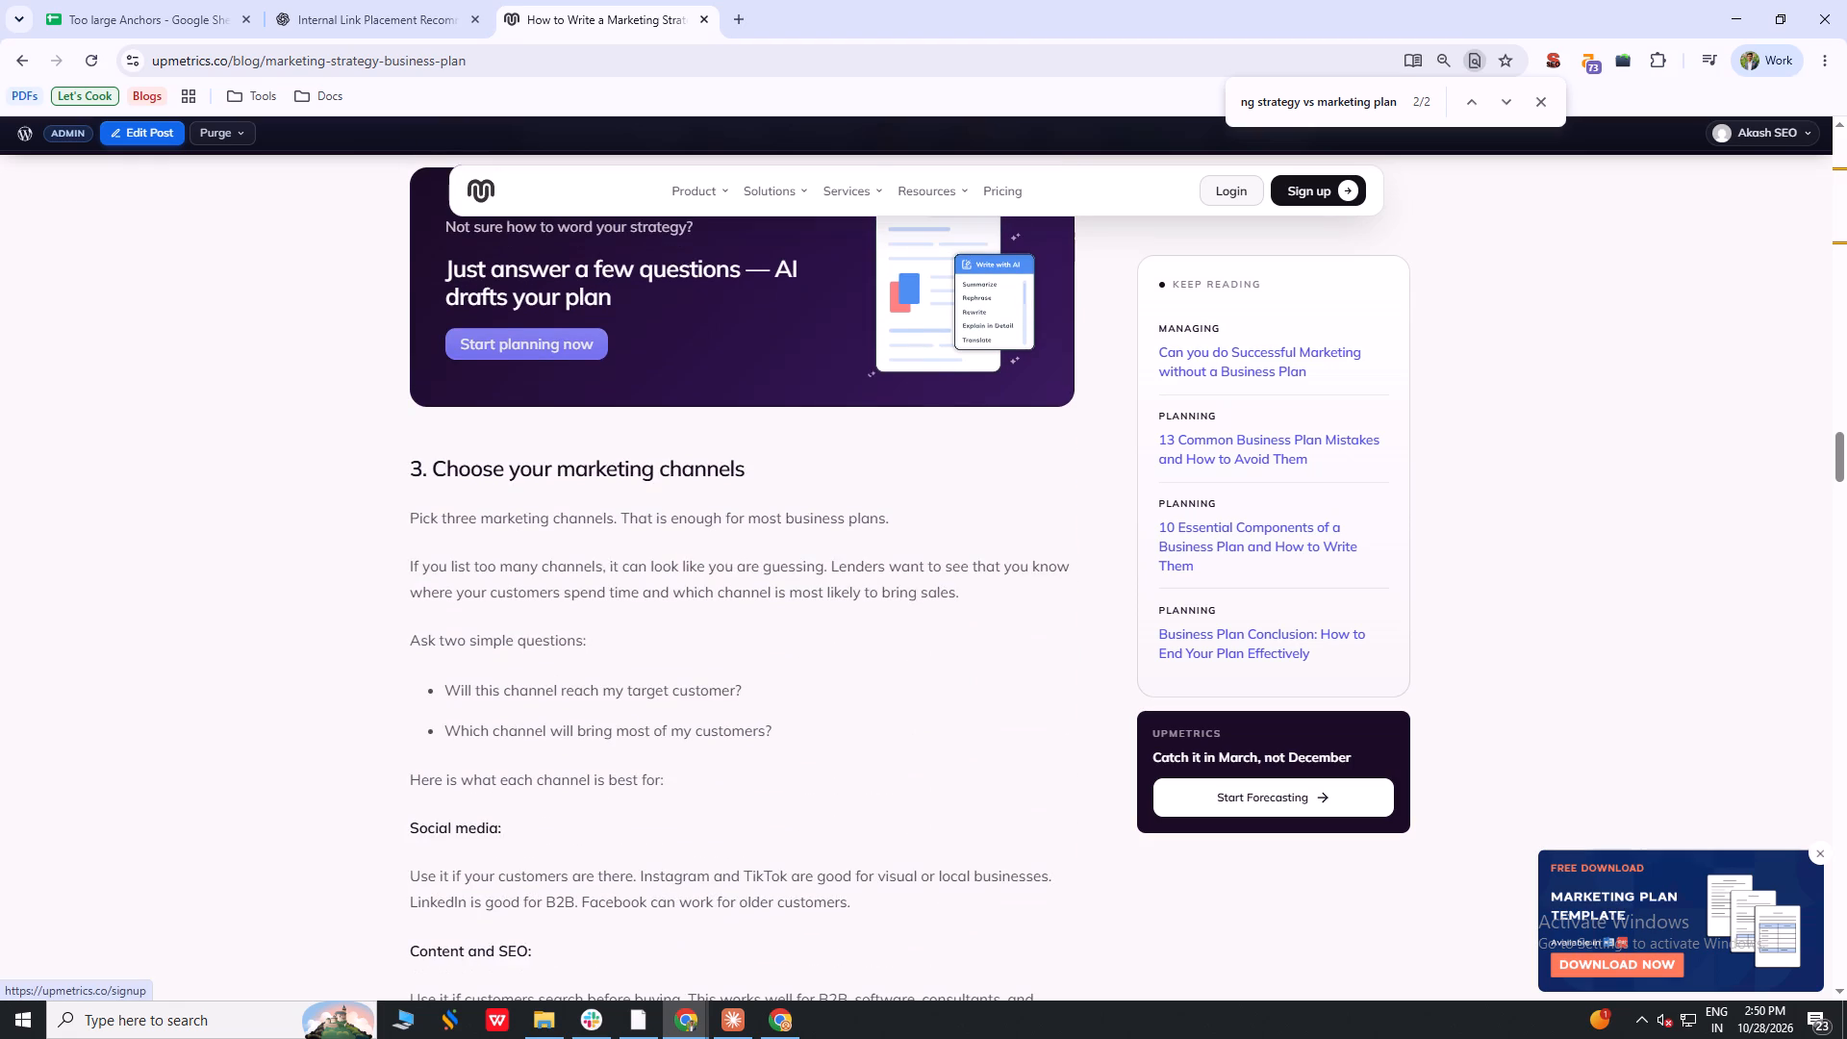
{"action": "scroll", "coordinate": [544, 347], "scroll_direction": "down", "scroll_amount": 9}
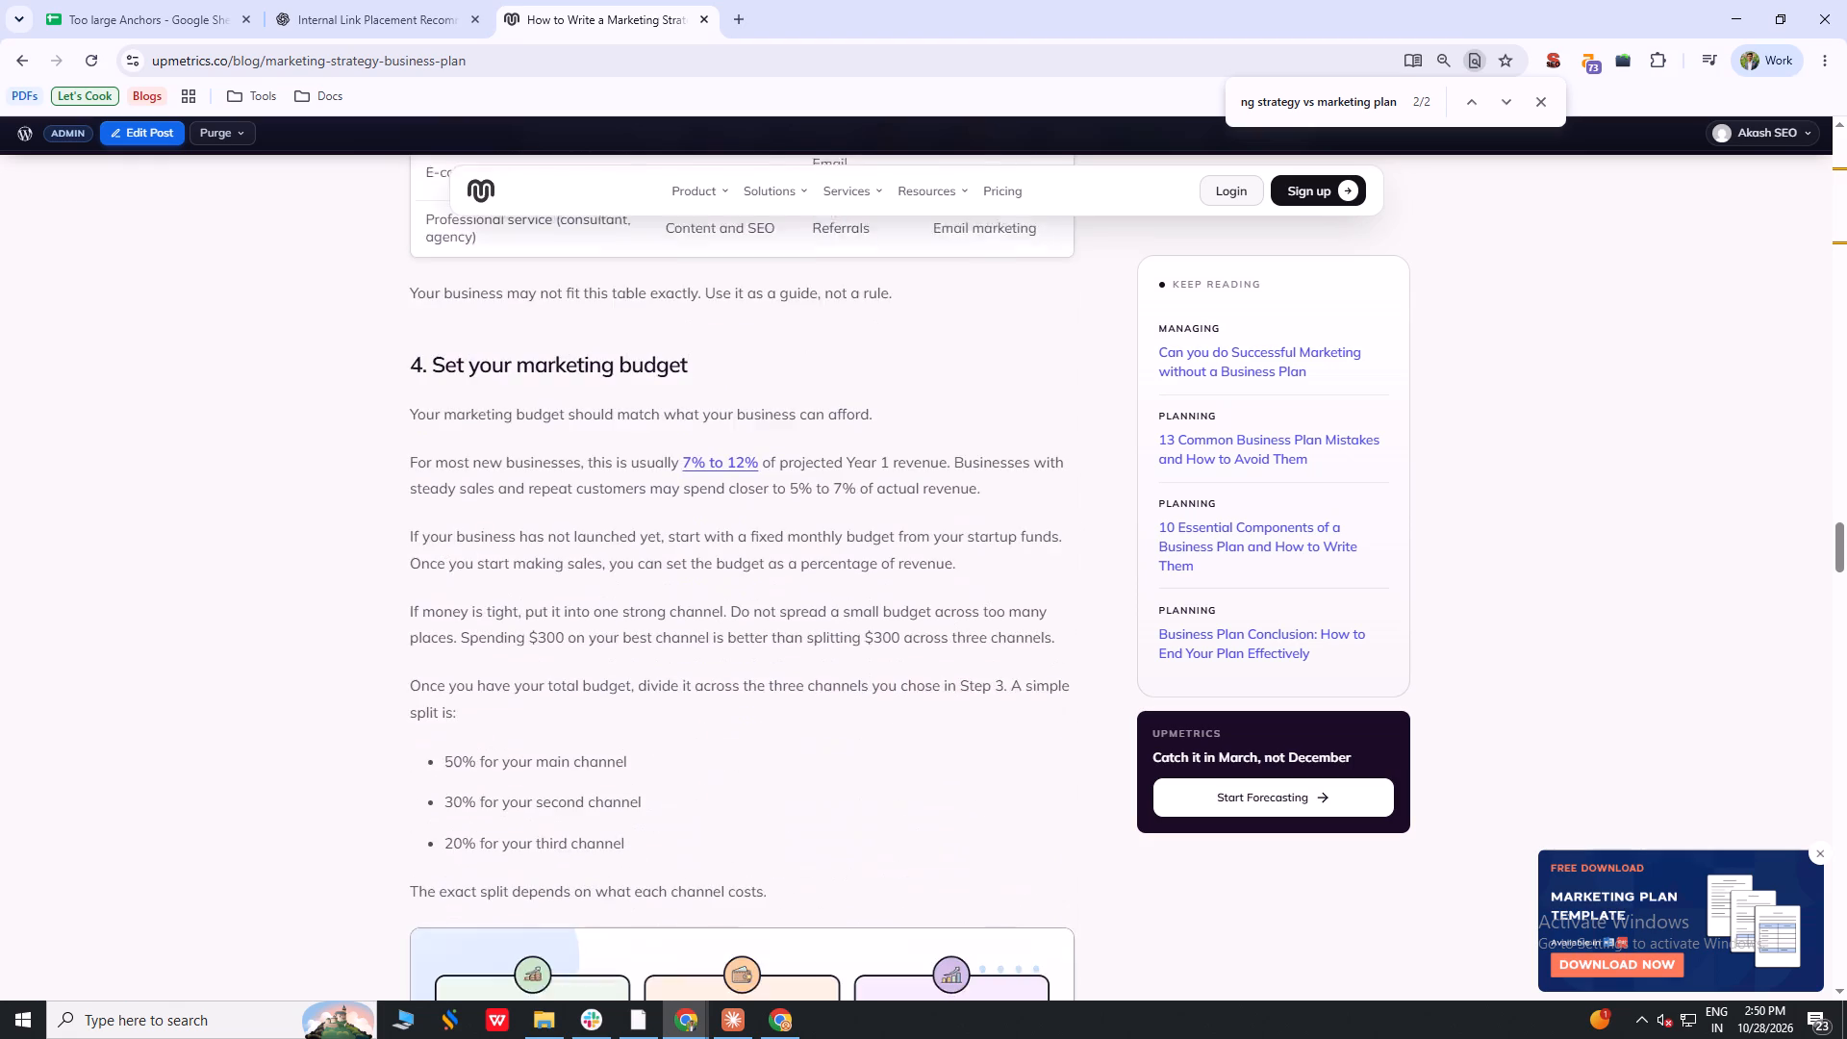
{"action": "scroll", "coordinate": [545, 345], "scroll_direction": "down", "scroll_amount": 6}
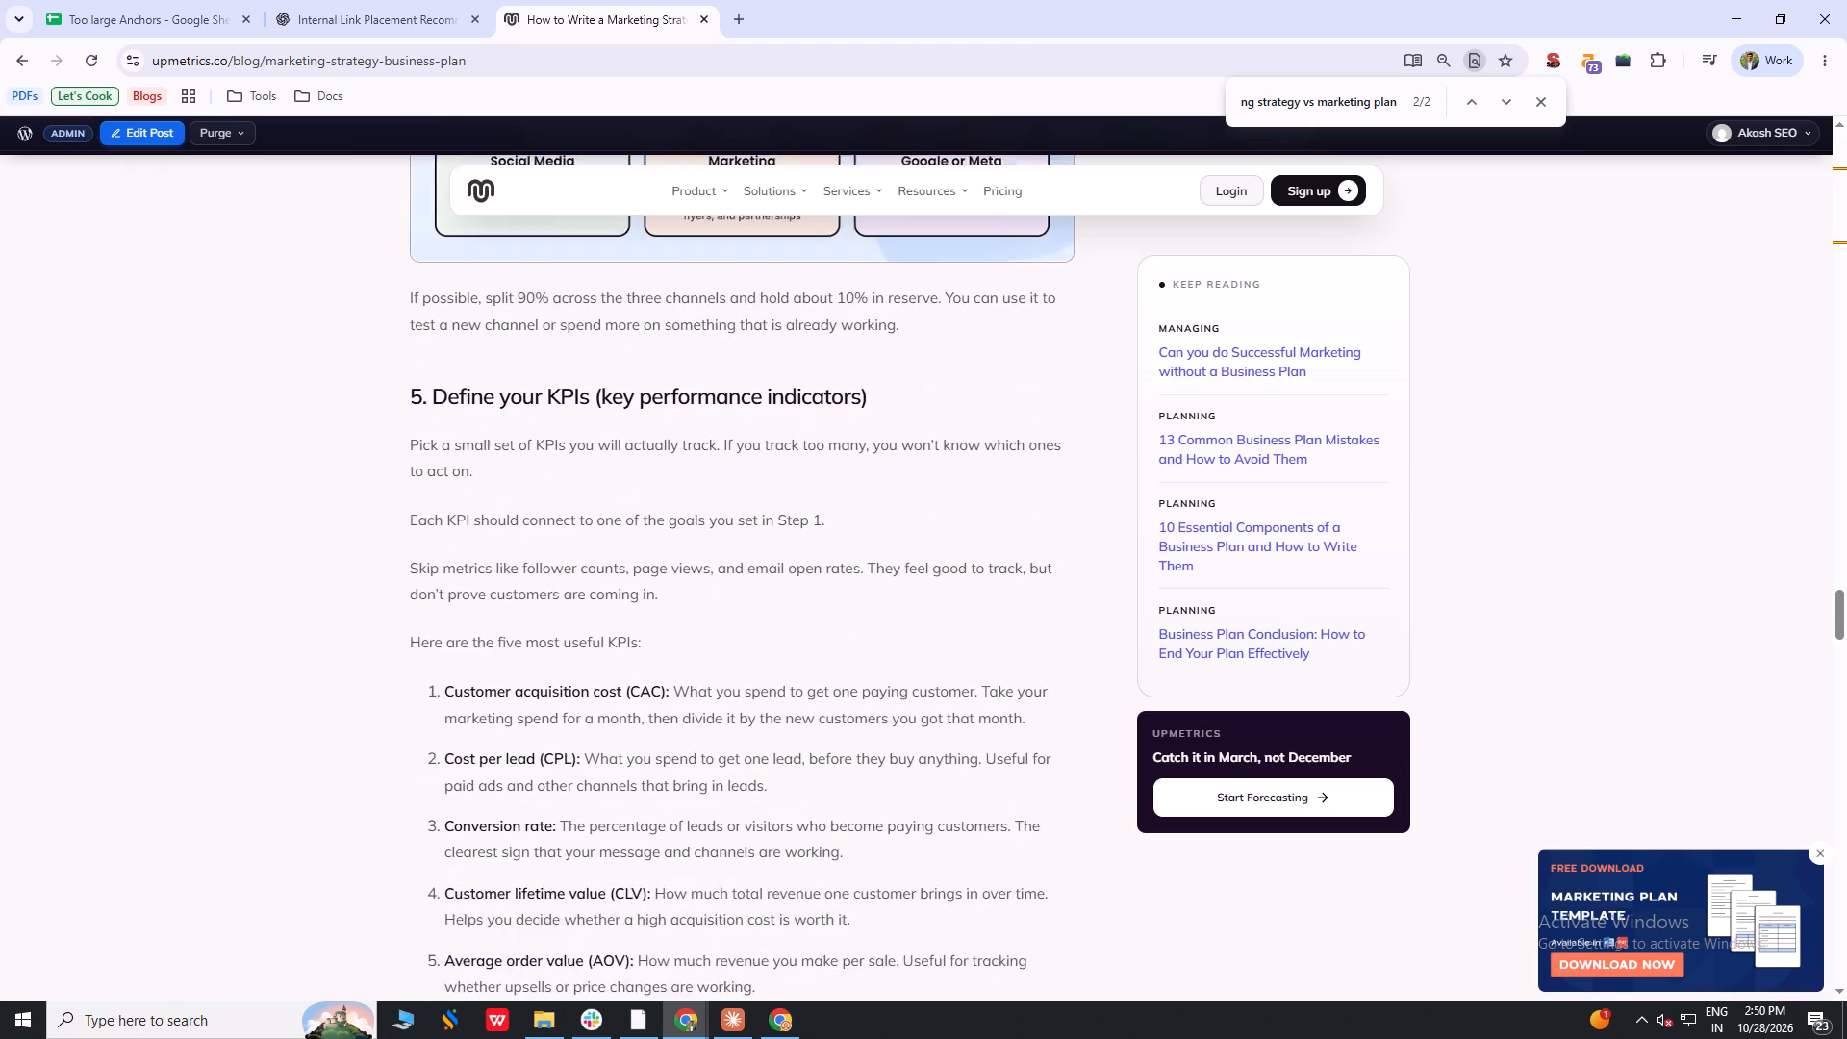
{"action": "scroll", "coordinate": [545, 352], "scroll_direction": "down", "scroll_amount": 6}
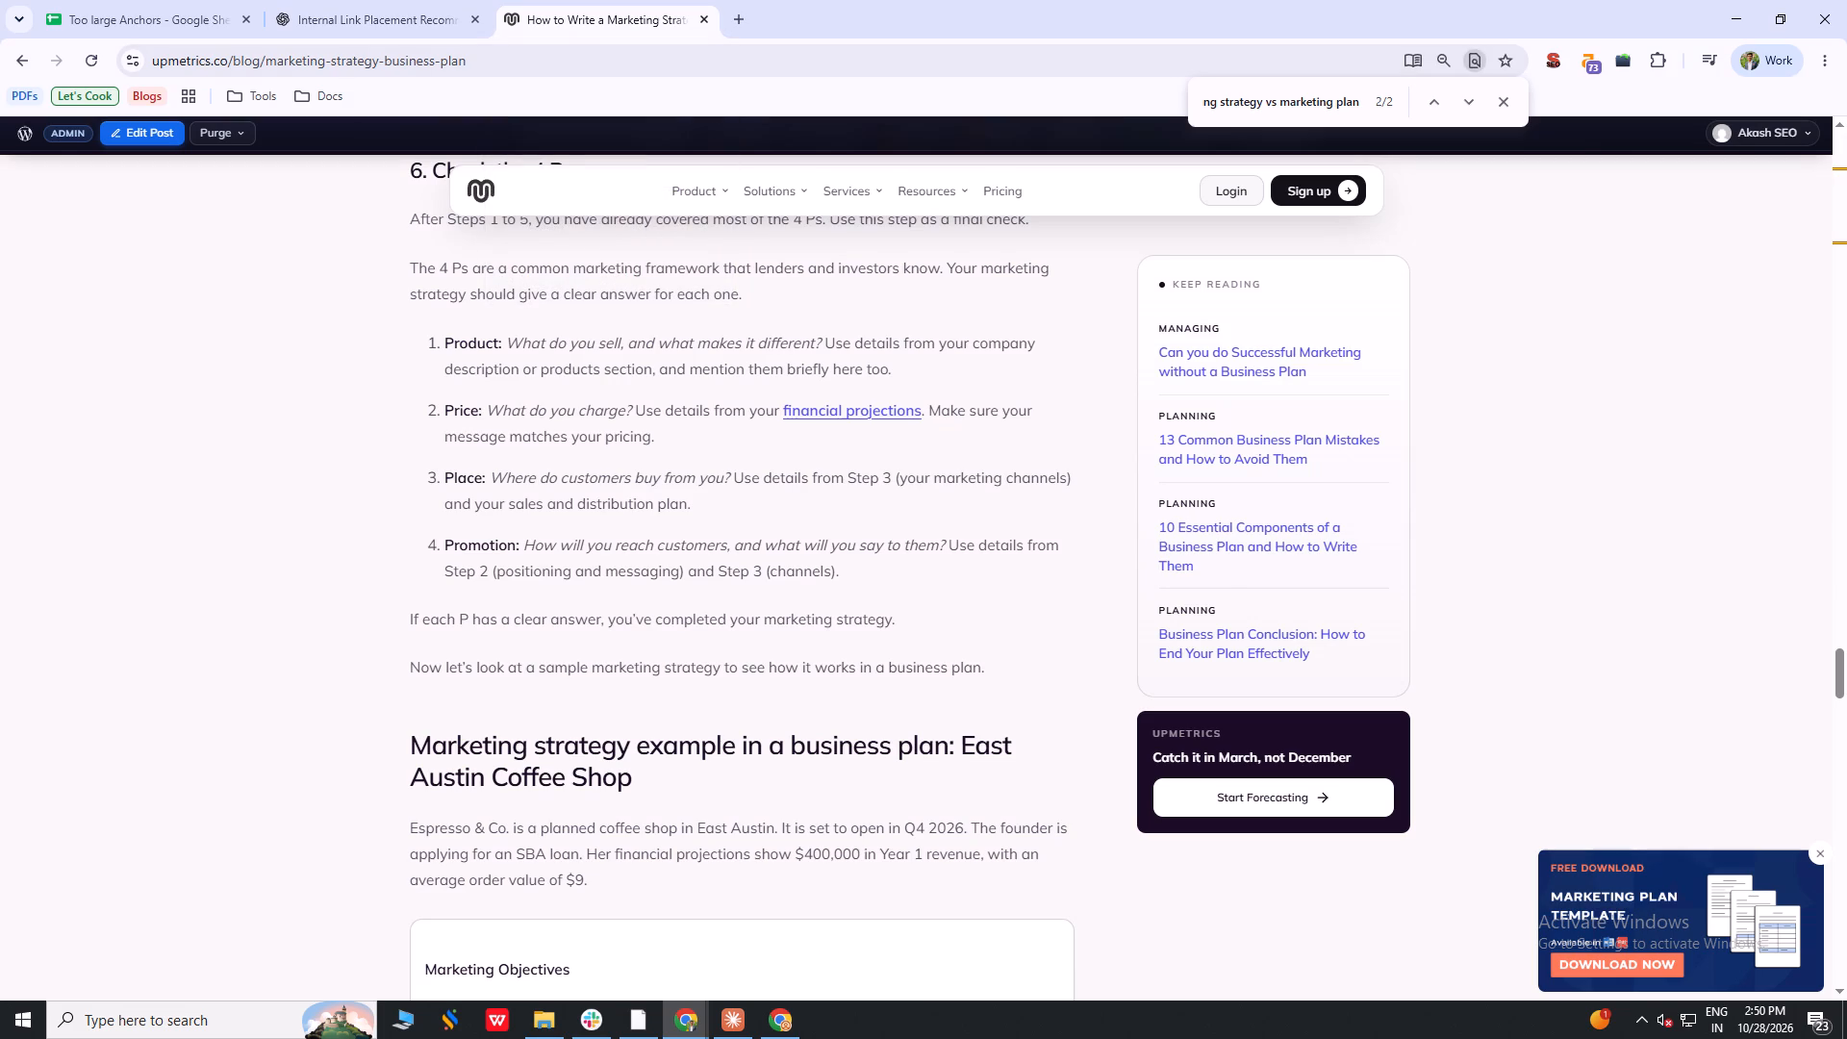
{"action": "left_click", "coordinate": [149, 138], "text": "ctrl"}
{"action": "left_click", "coordinate": [776, 0]}
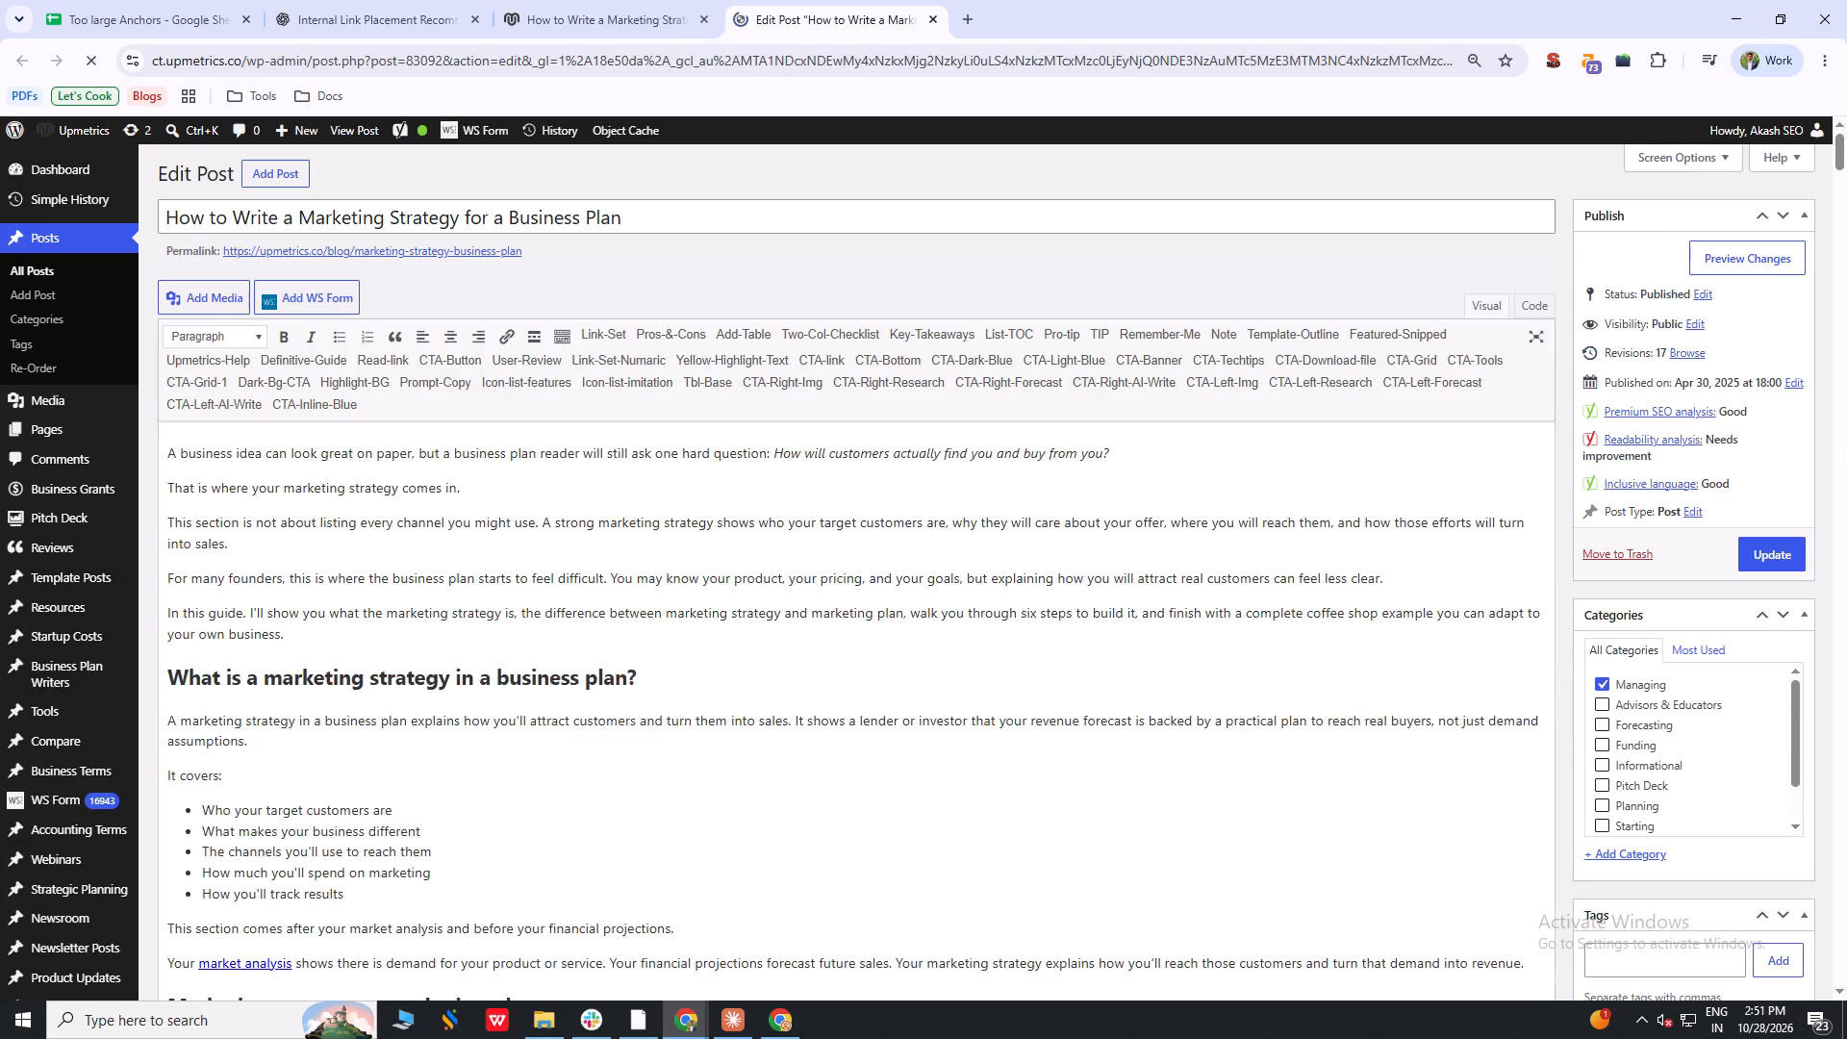
Insert the copied sentence as a new paragraph after "If each P has a clear answer, you've completed your marketing strategy." and update the post.
{"action": "key", "text": "ctrl+f"}
{"action": "type", "text": "each"}
{"action": "key", "text": "space"}
{"action": "key", "text": "BackSpace"}
{"action": "key", "text": "space"}
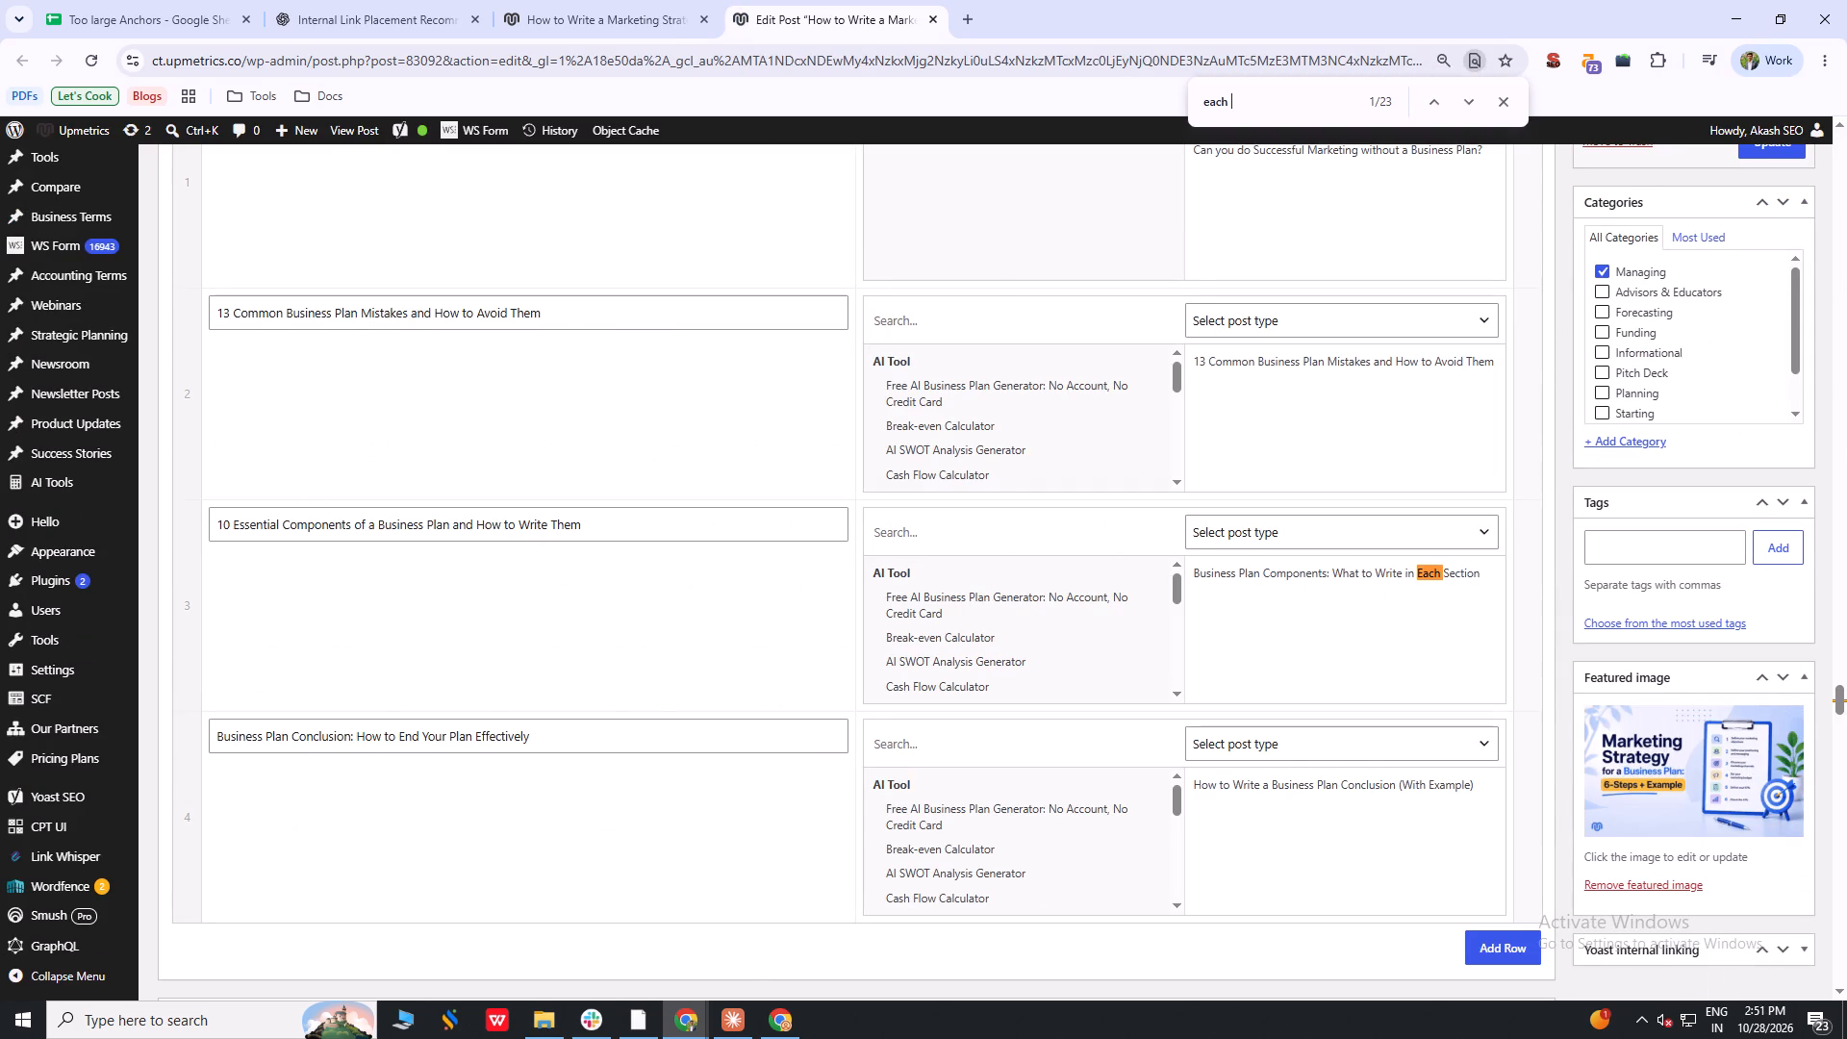
{"action": "type", "text": "P has"}
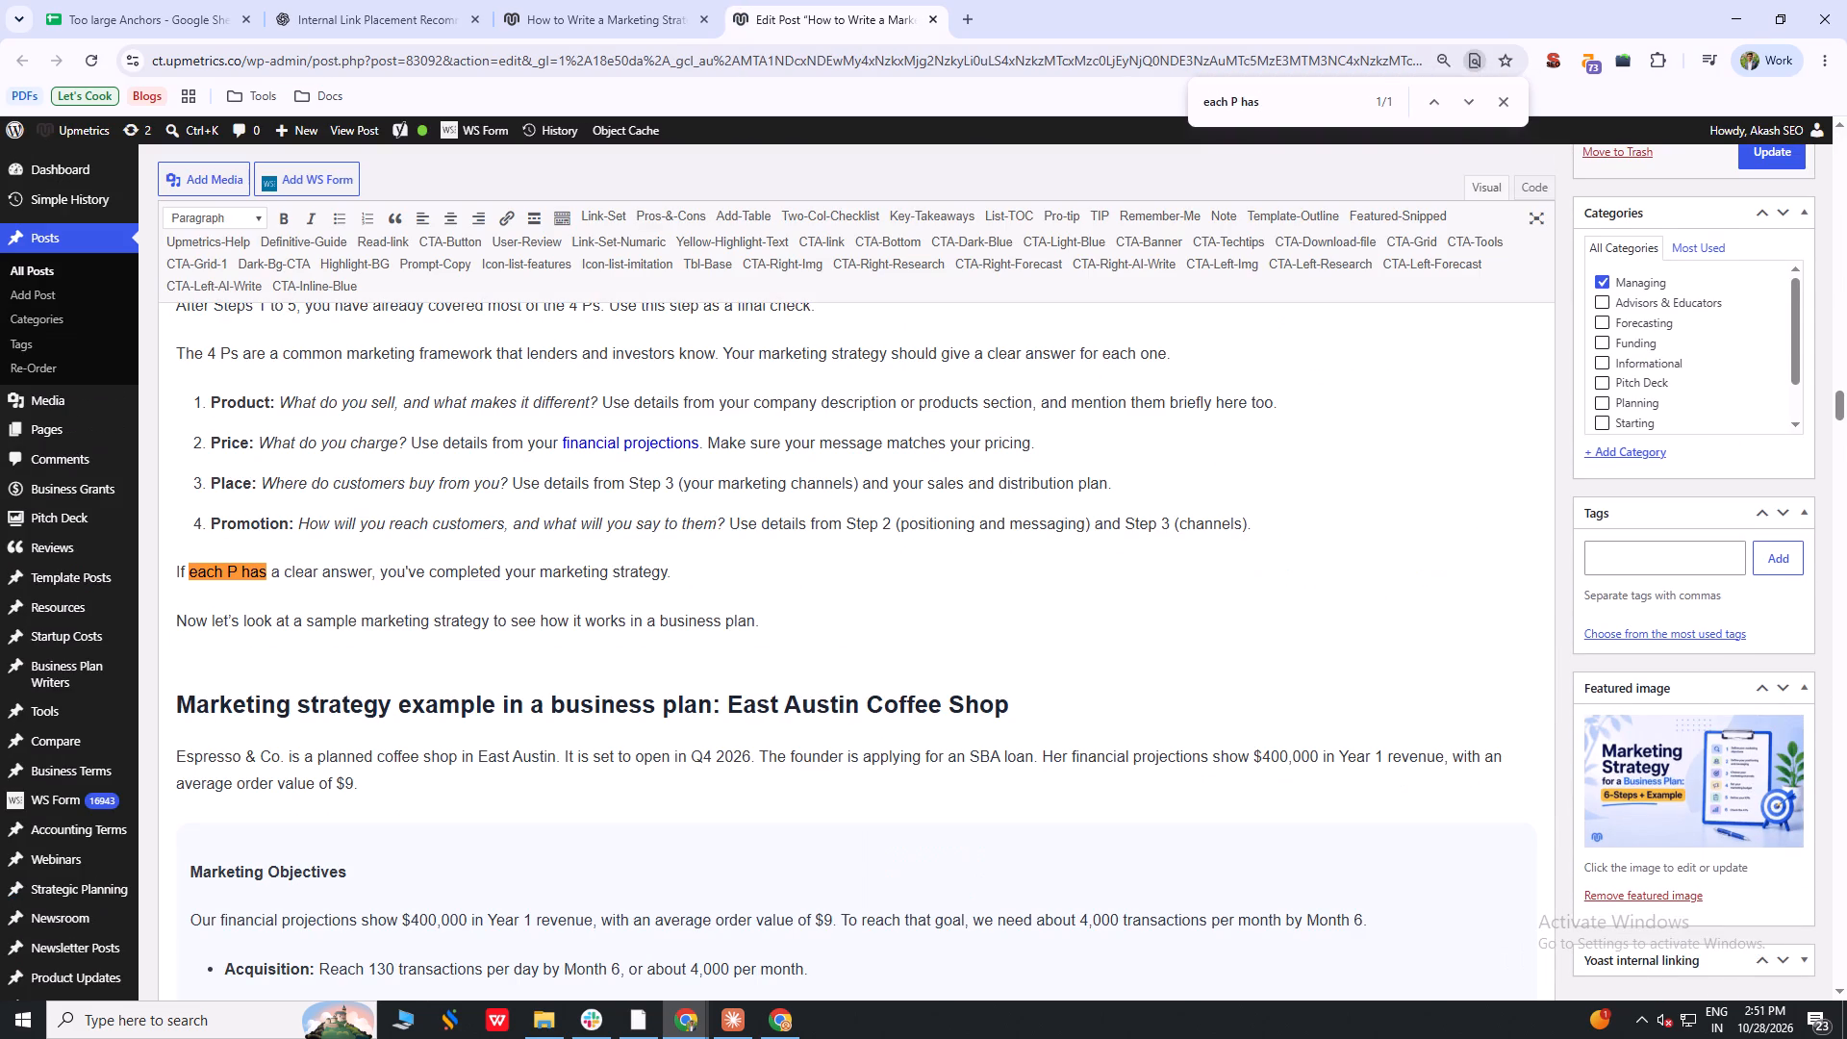
{"action": "left_click", "coordinate": [718, 574]}
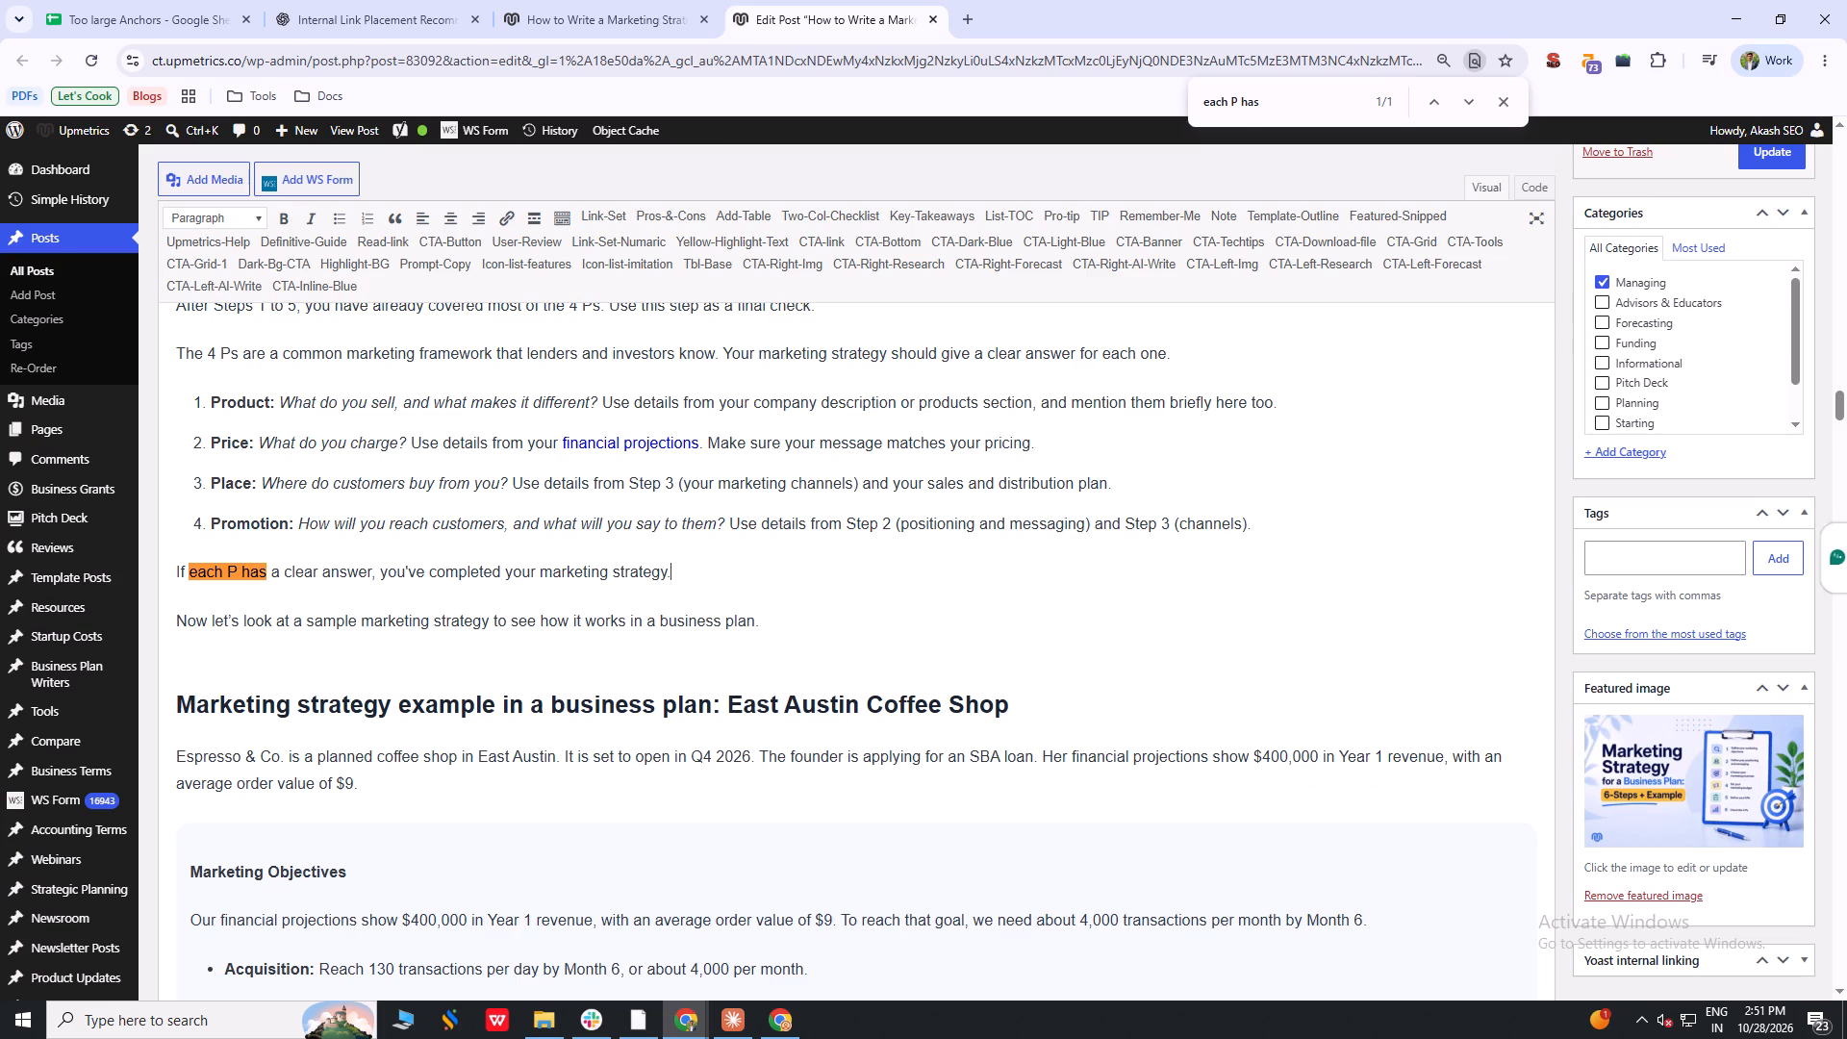
{"action": "key", "text": "Return"}
{"action": "key", "text": "ctrl+v"}
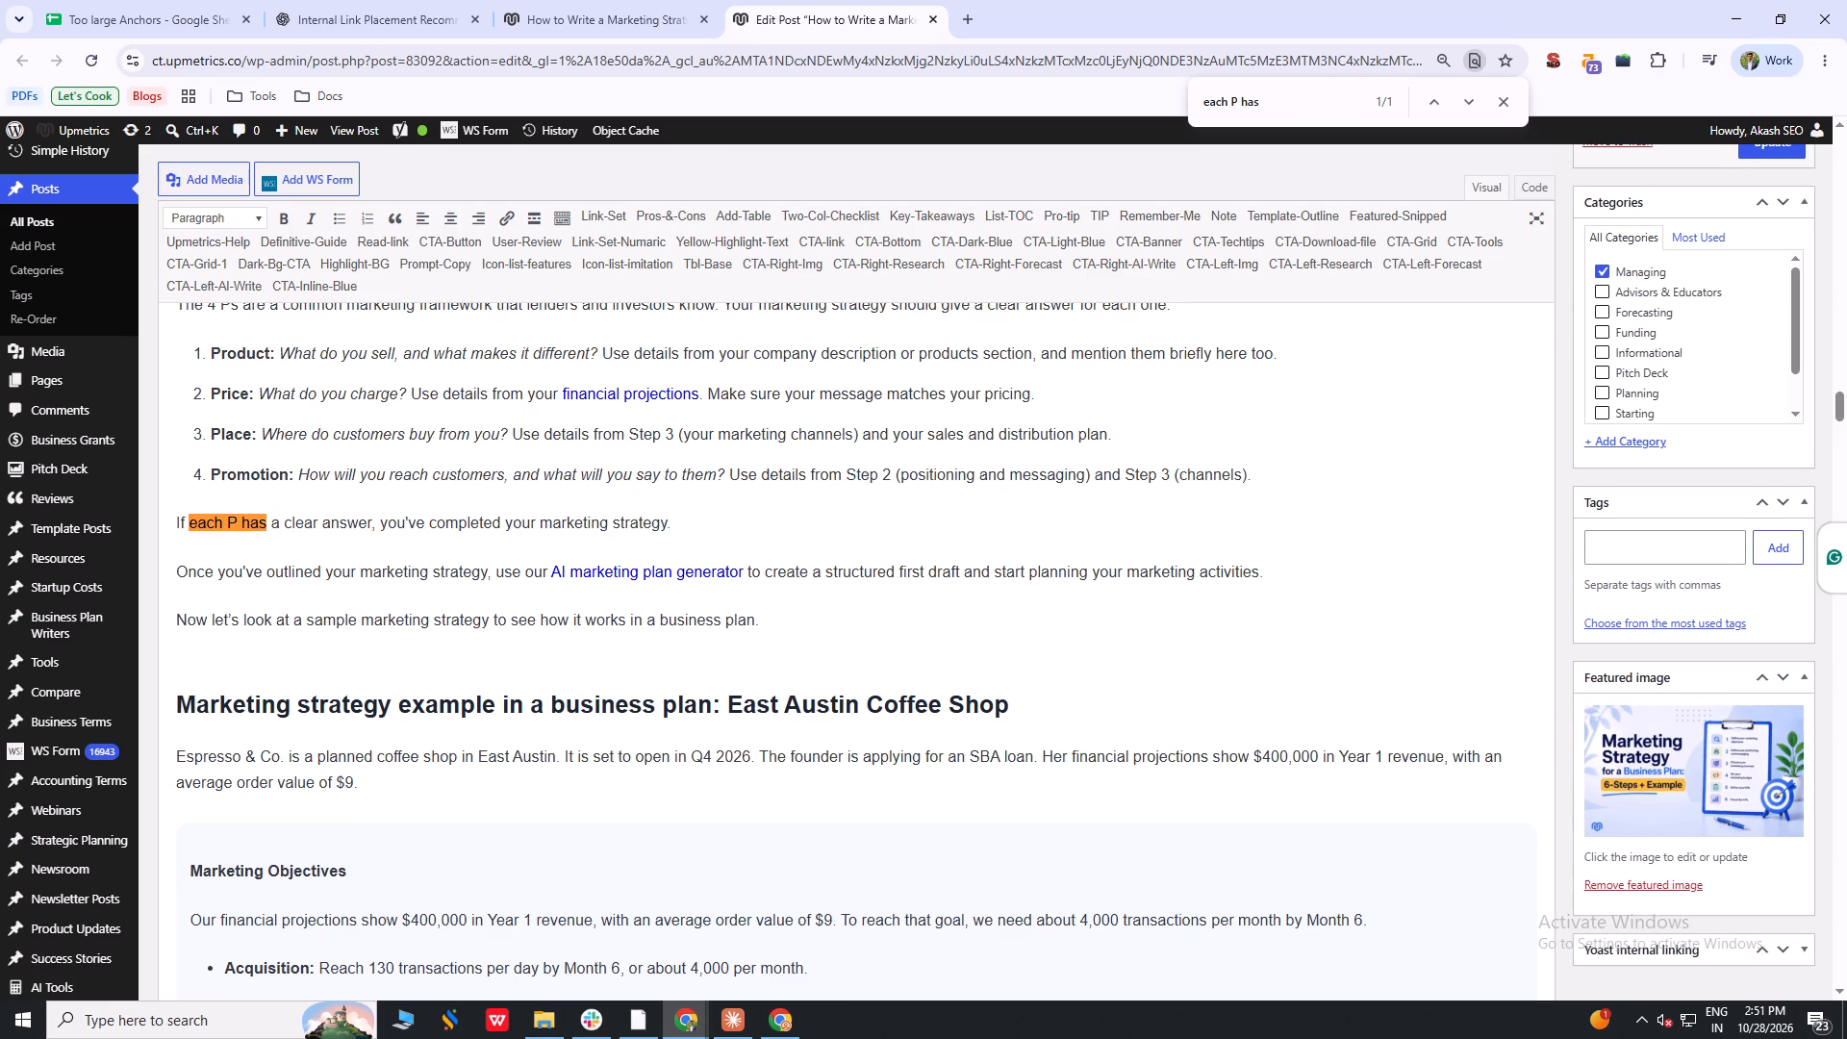
{"action": "left_click", "coordinate": [670, 576]}
{"action": "left_click", "coordinate": [848, 571]}
{"action": "left_click", "coordinate": [1140, 578]}
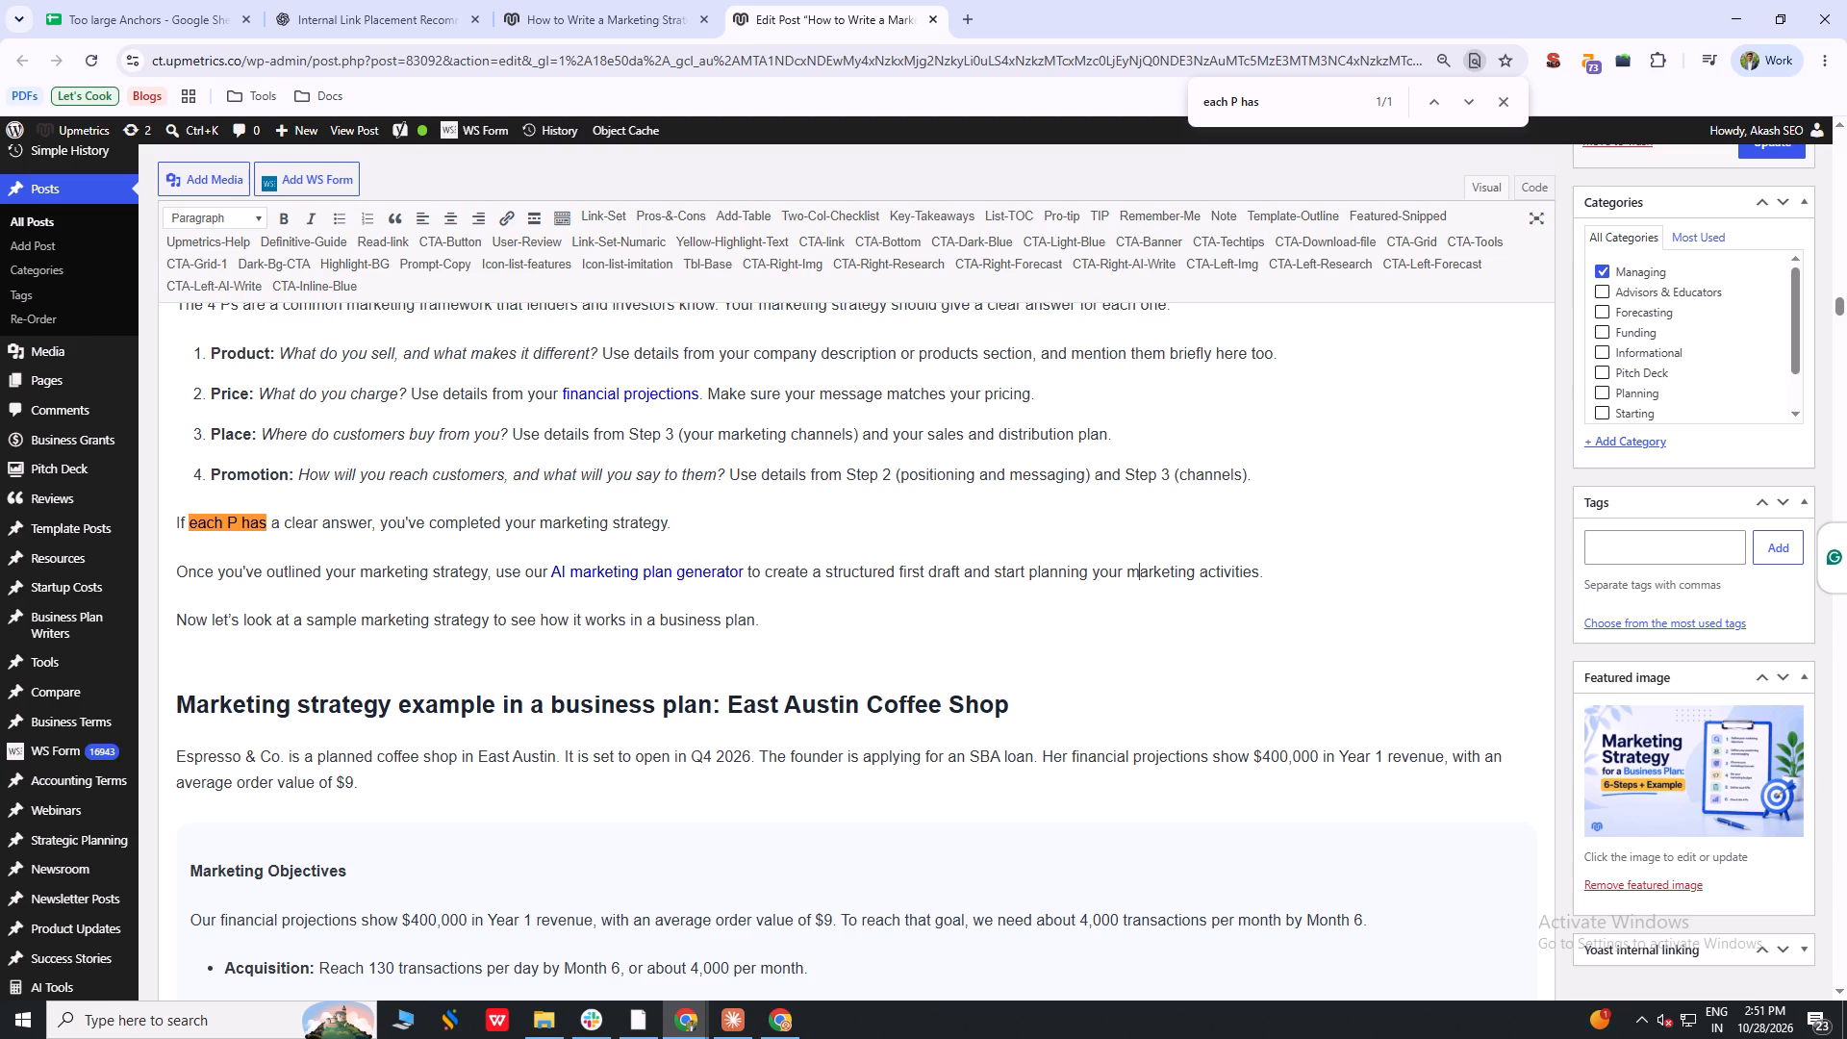
{"action": "left_click", "coordinate": [1240, 578]}
{"action": "left_click", "coordinate": [1782, 154]}
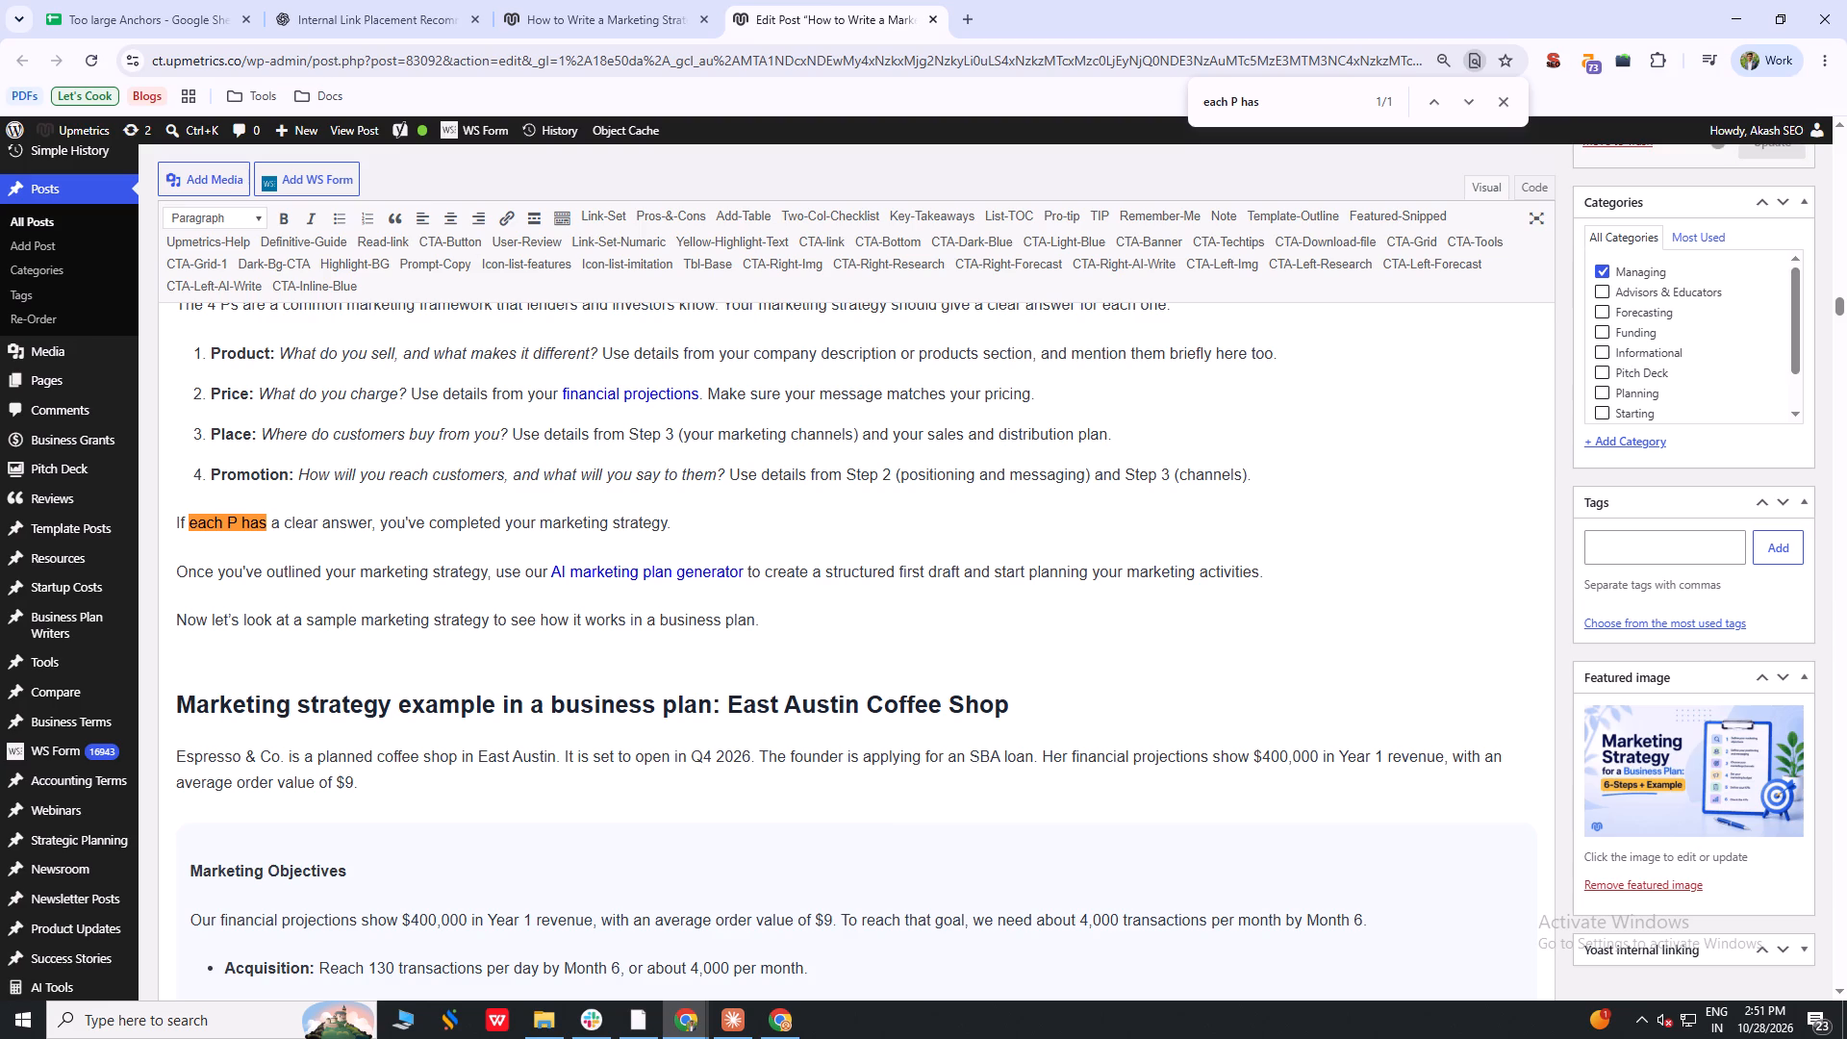
Log the copied sentence as the New Placement for the marketing-strategy-business-plan post in the Too large Anchors sheet.
{"action": "key", "text": "alt+Tab"}
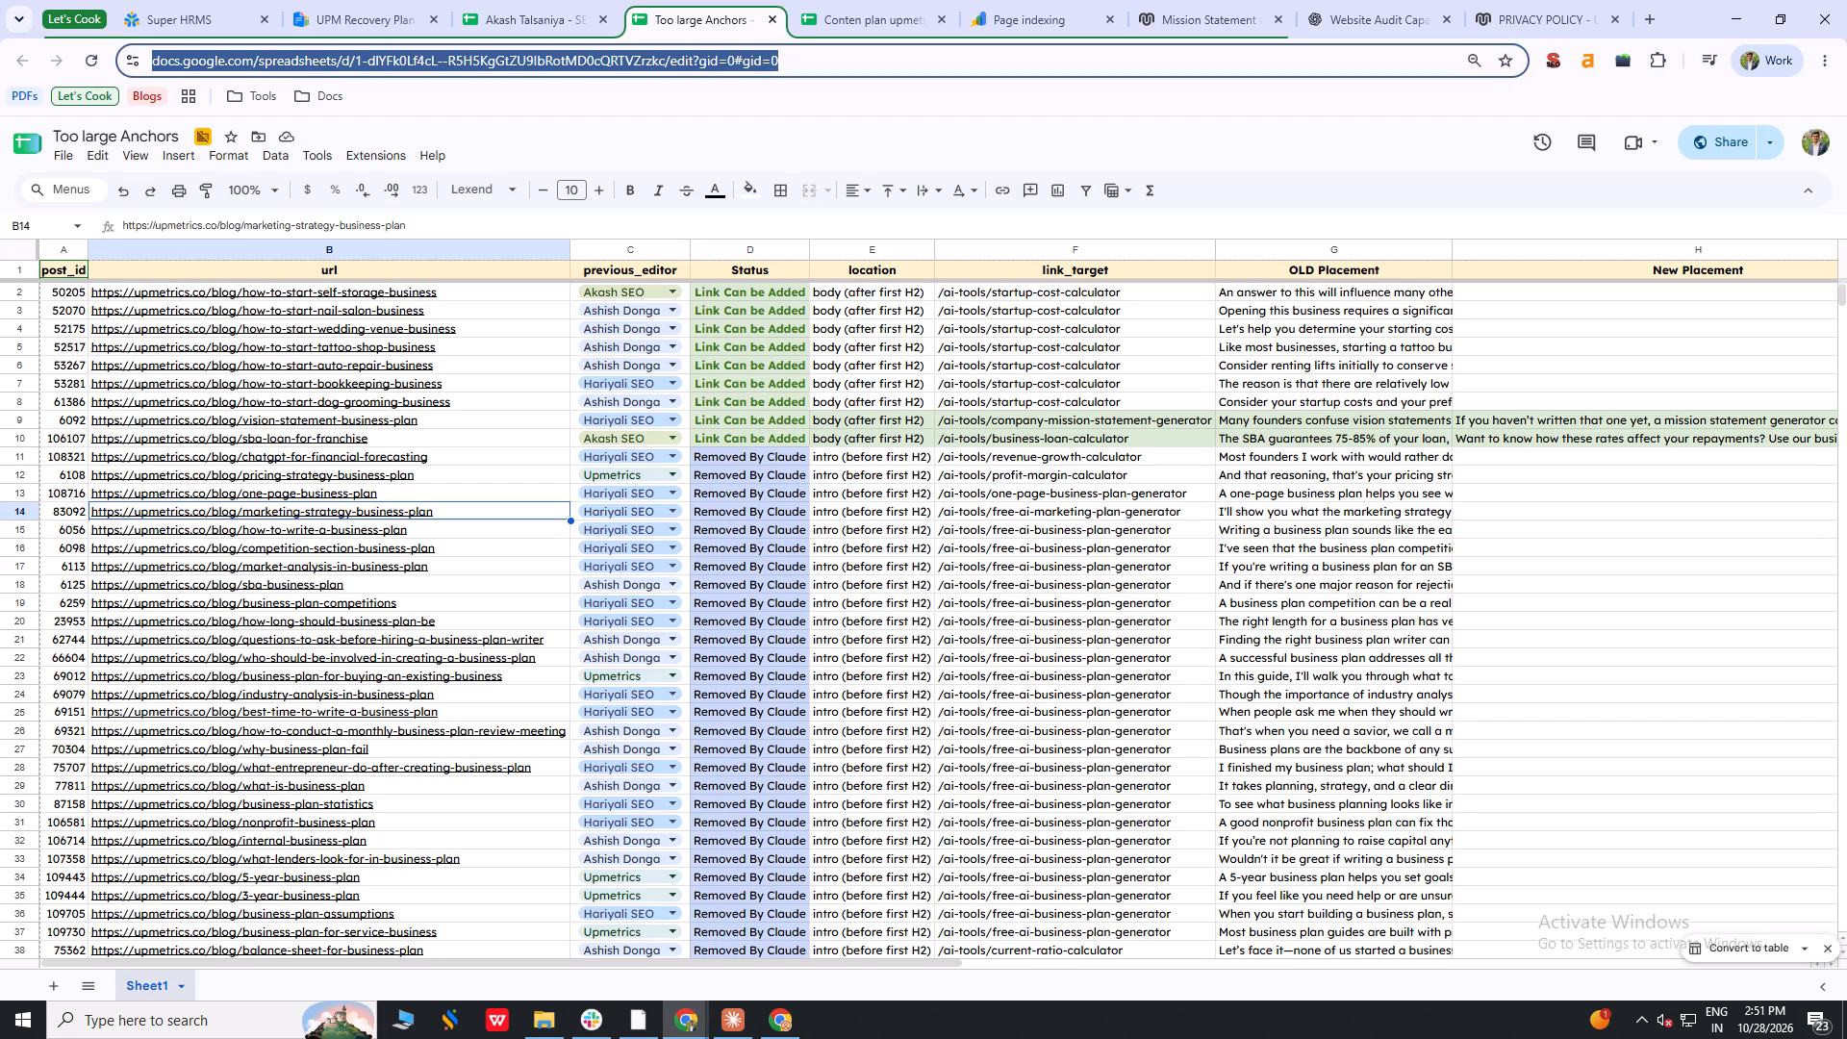
{"action": "left_click", "coordinate": [1086, 511]}
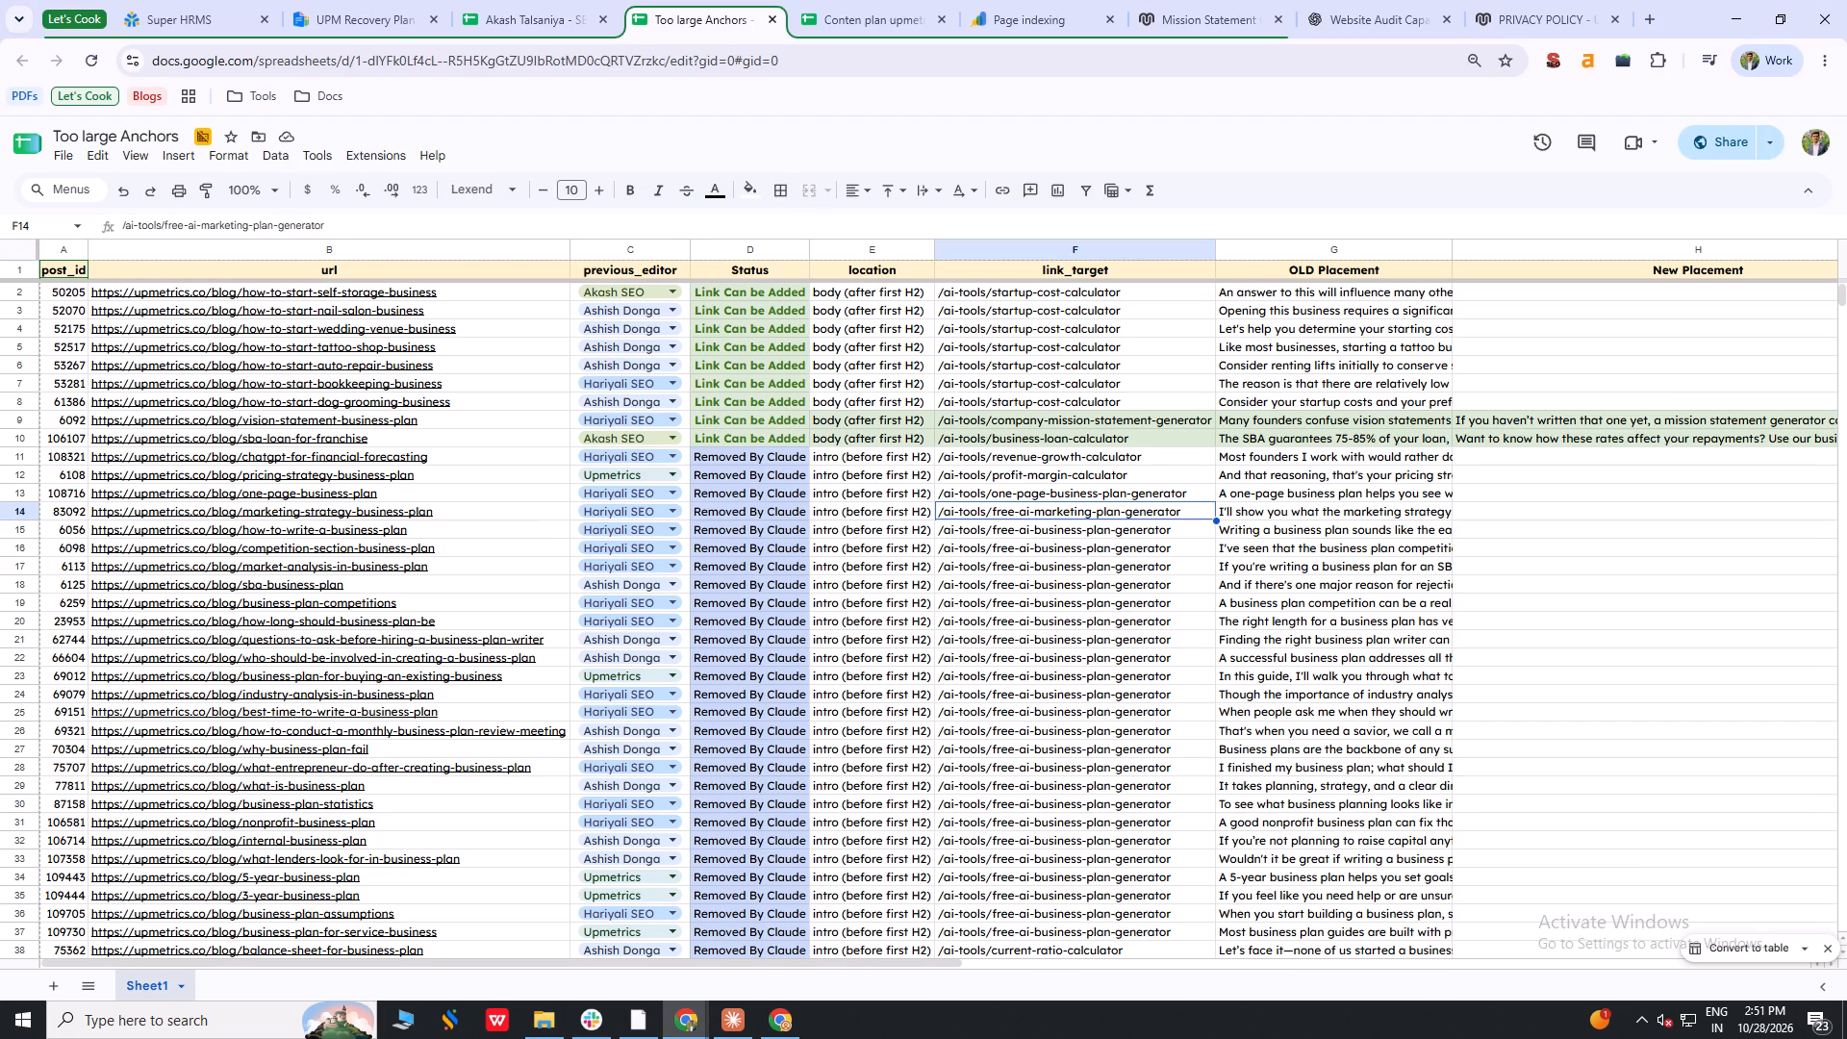
{"action": "double_click", "coordinate": [1499, 507]}
{"action": "key", "text": "ctrl+v"}
{"action": "left_click", "coordinate": [1436, 557]}
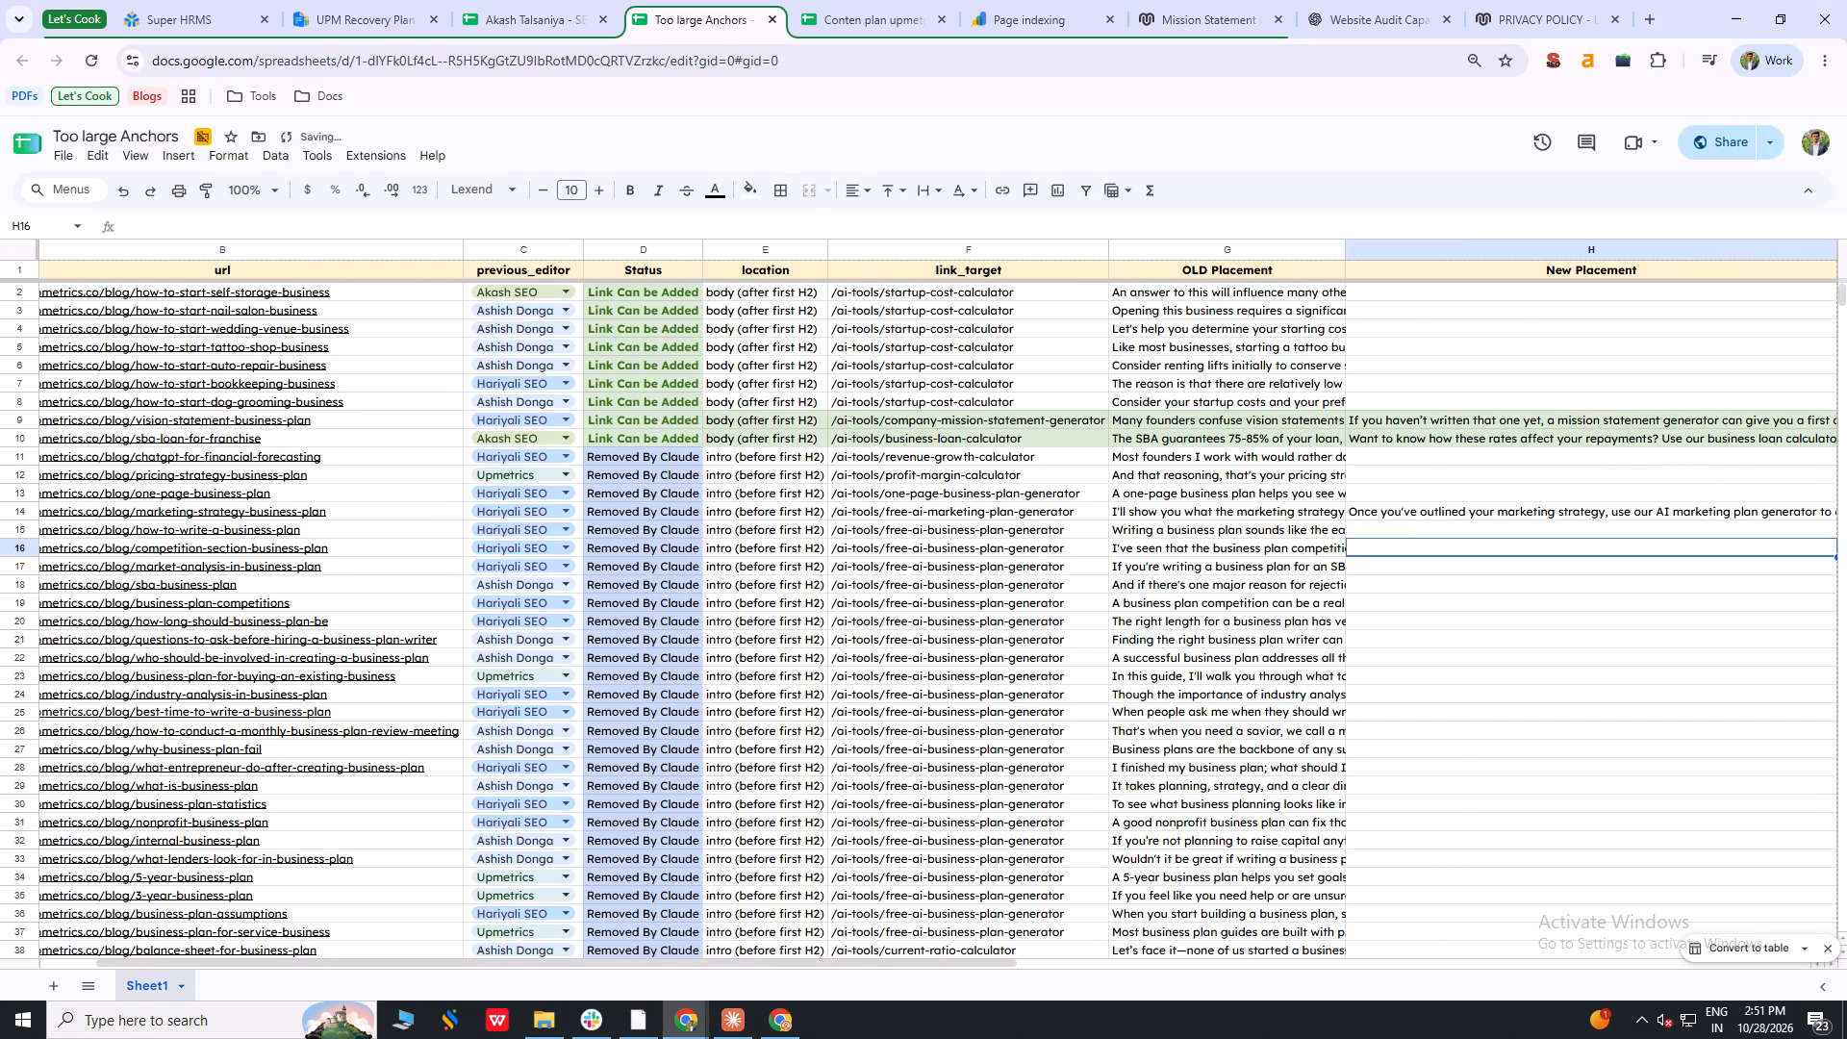
Fill the marketing-strategy-business-plan row from location through New Placement with the light green used on the completed rows.
{"action": "left_click_drag", "start_coordinate": [757, 514], "coordinate": [1383, 512]}
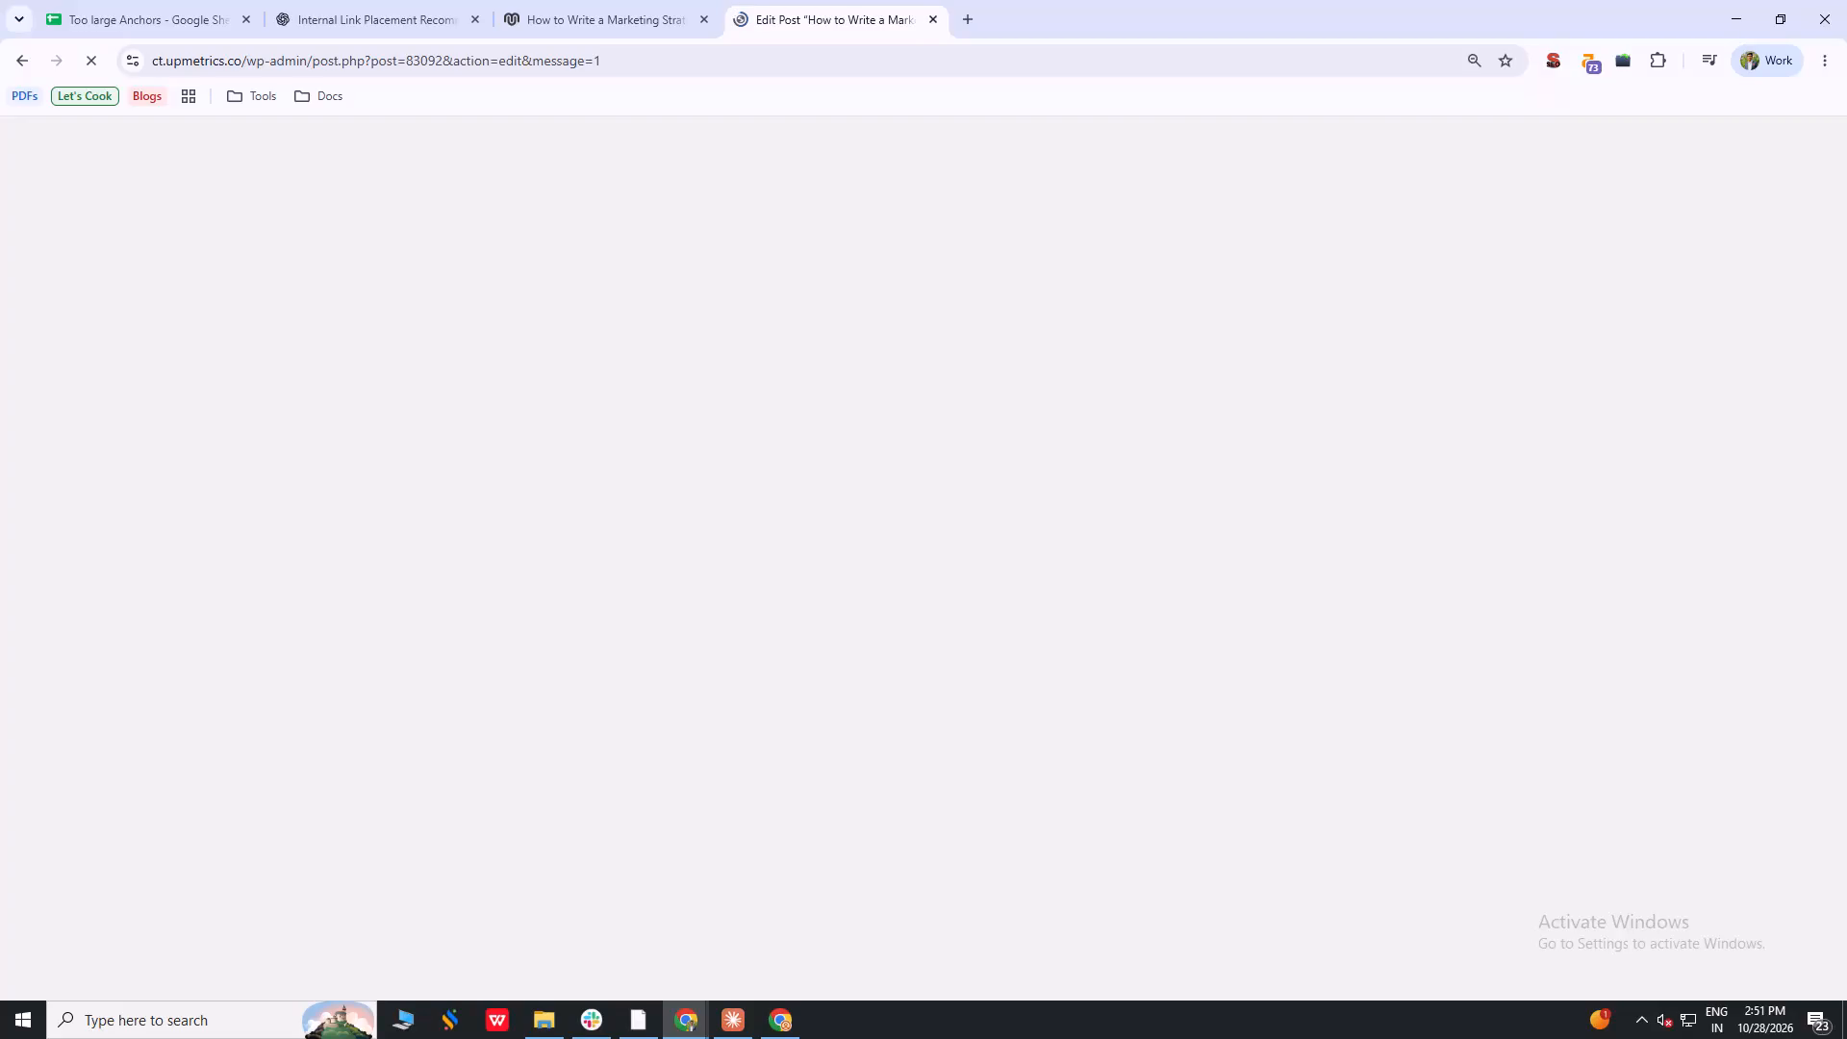
{"action": "key", "text": "alt+Tab"}
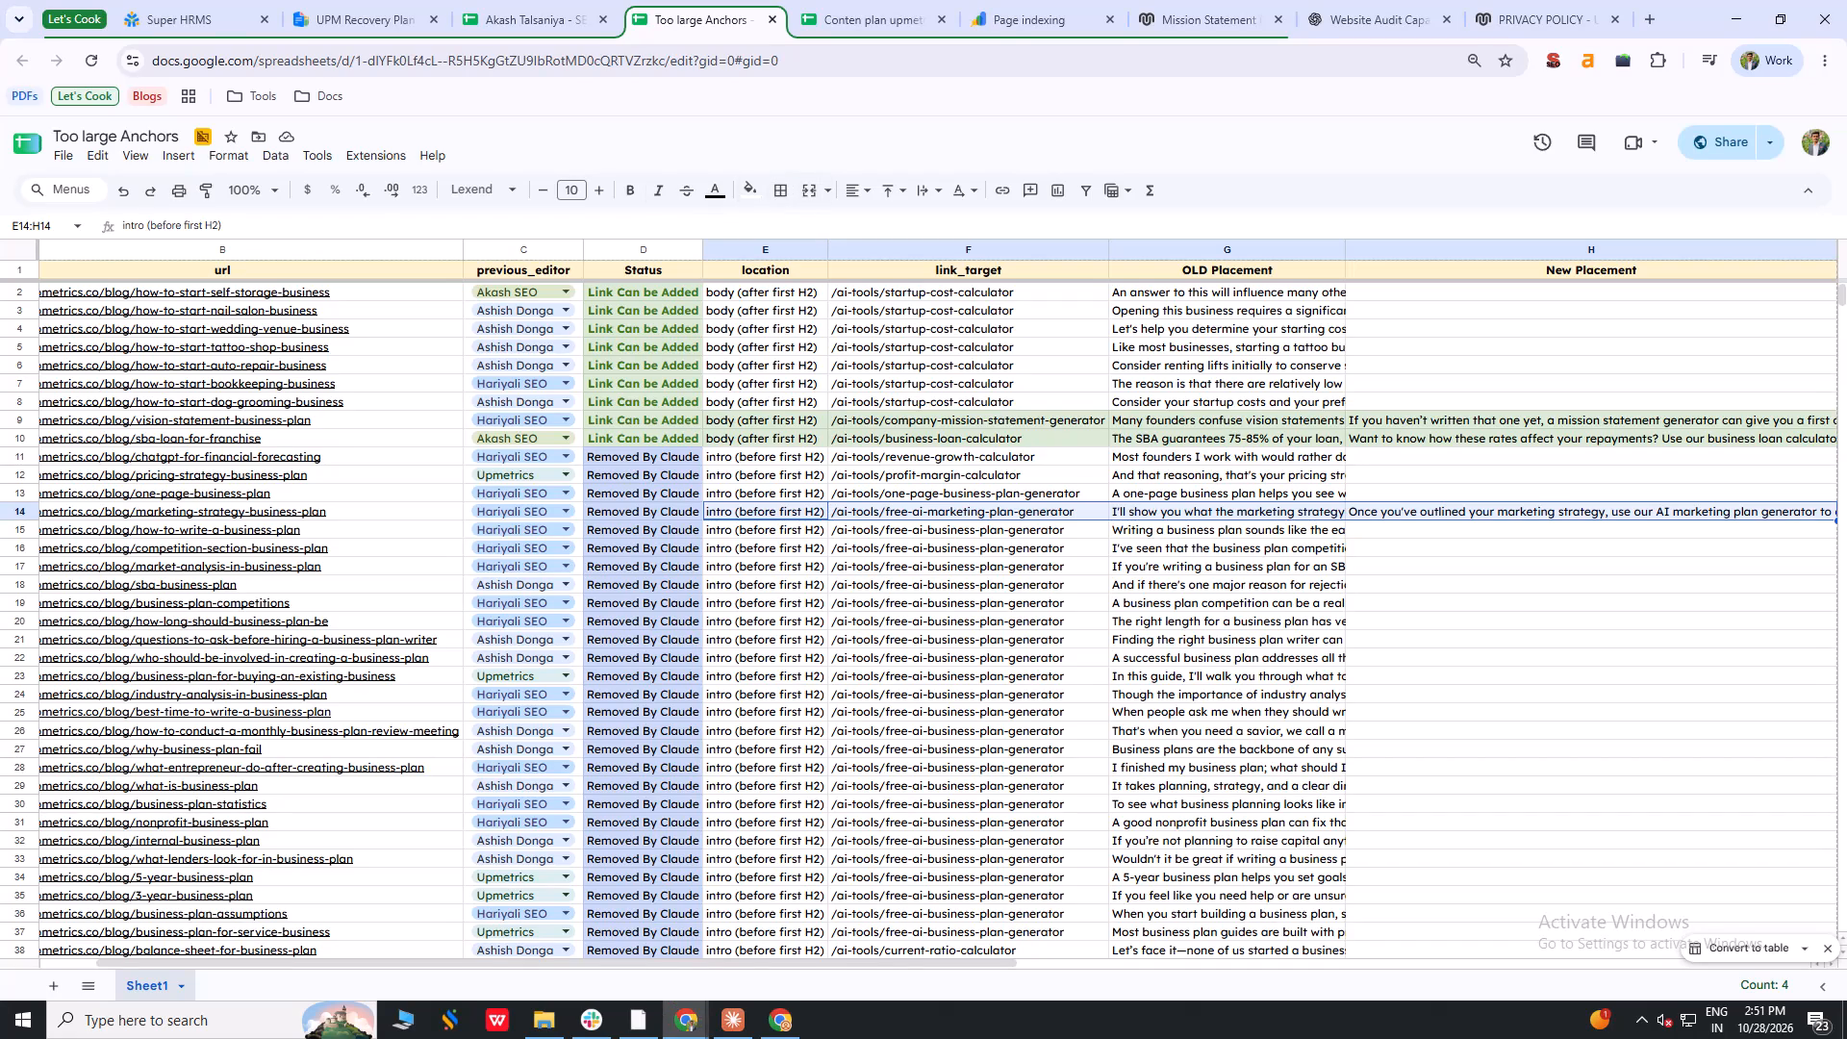
{"action": "left_click", "coordinate": [760, 197]}
{"action": "left_click", "coordinate": [830, 288]}
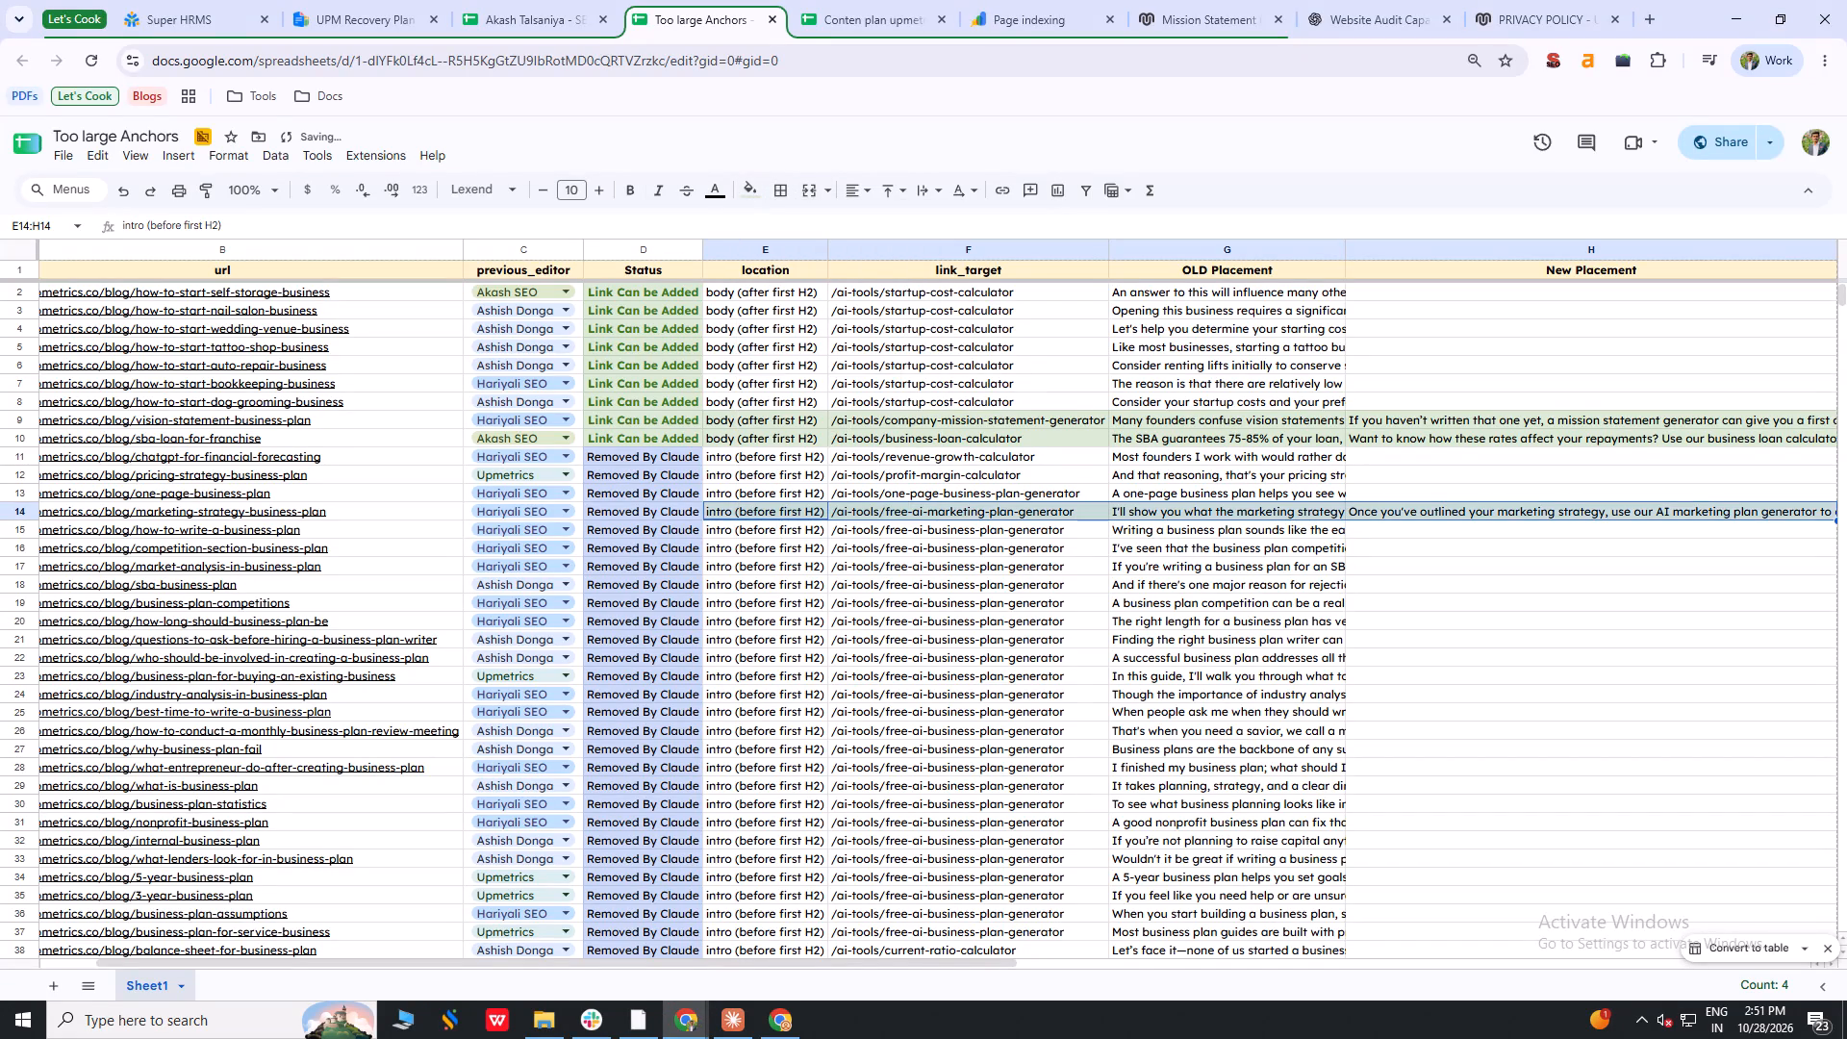
Check the inserted sentence in the post editor and its AI marketing plan generator link on the reloaded live post.
{"action": "key", "text": "alt+Tab"}
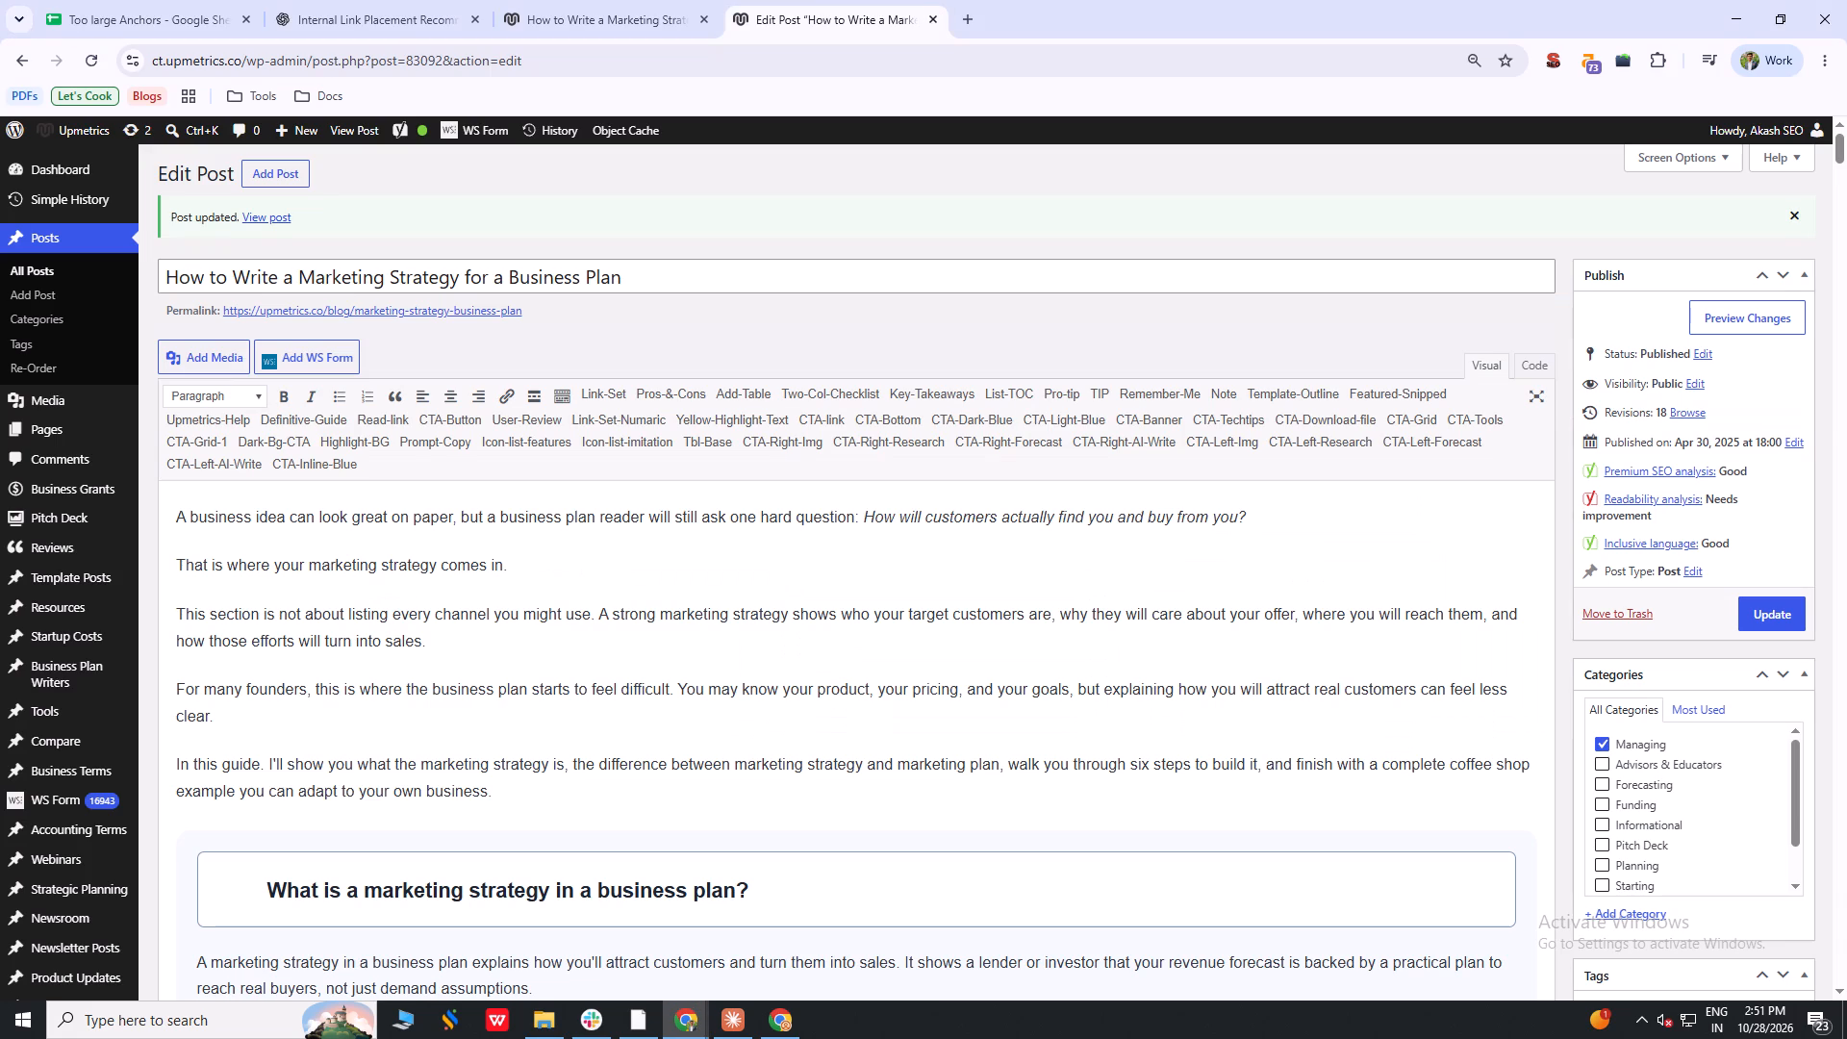
{"action": "scroll", "coordinate": [639, 553], "scroll_direction": "down", "scroll_amount": 2}
{"action": "key", "text": "ctrl+f"}
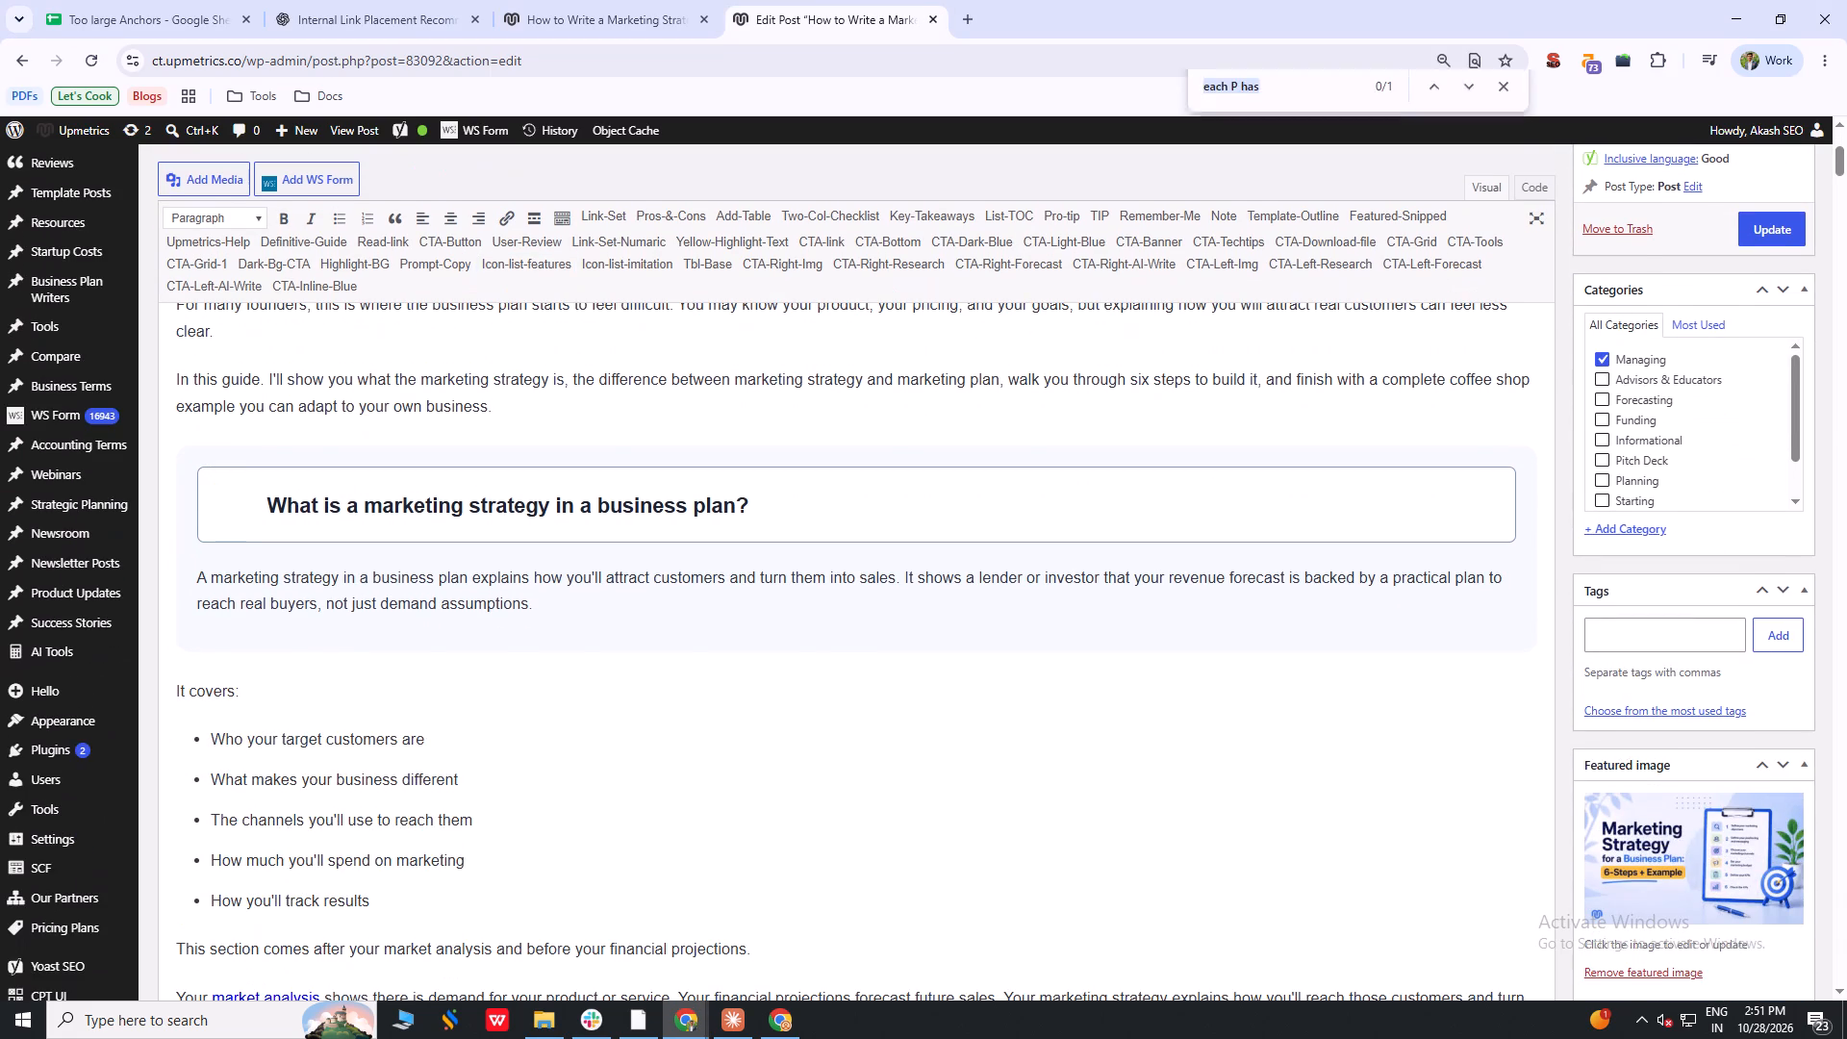
{"action": "key", "text": "ctrl+v"}
{"action": "left_click", "coordinate": [1282, 512]}
{"action": "left_click", "coordinate": [643, 0]}
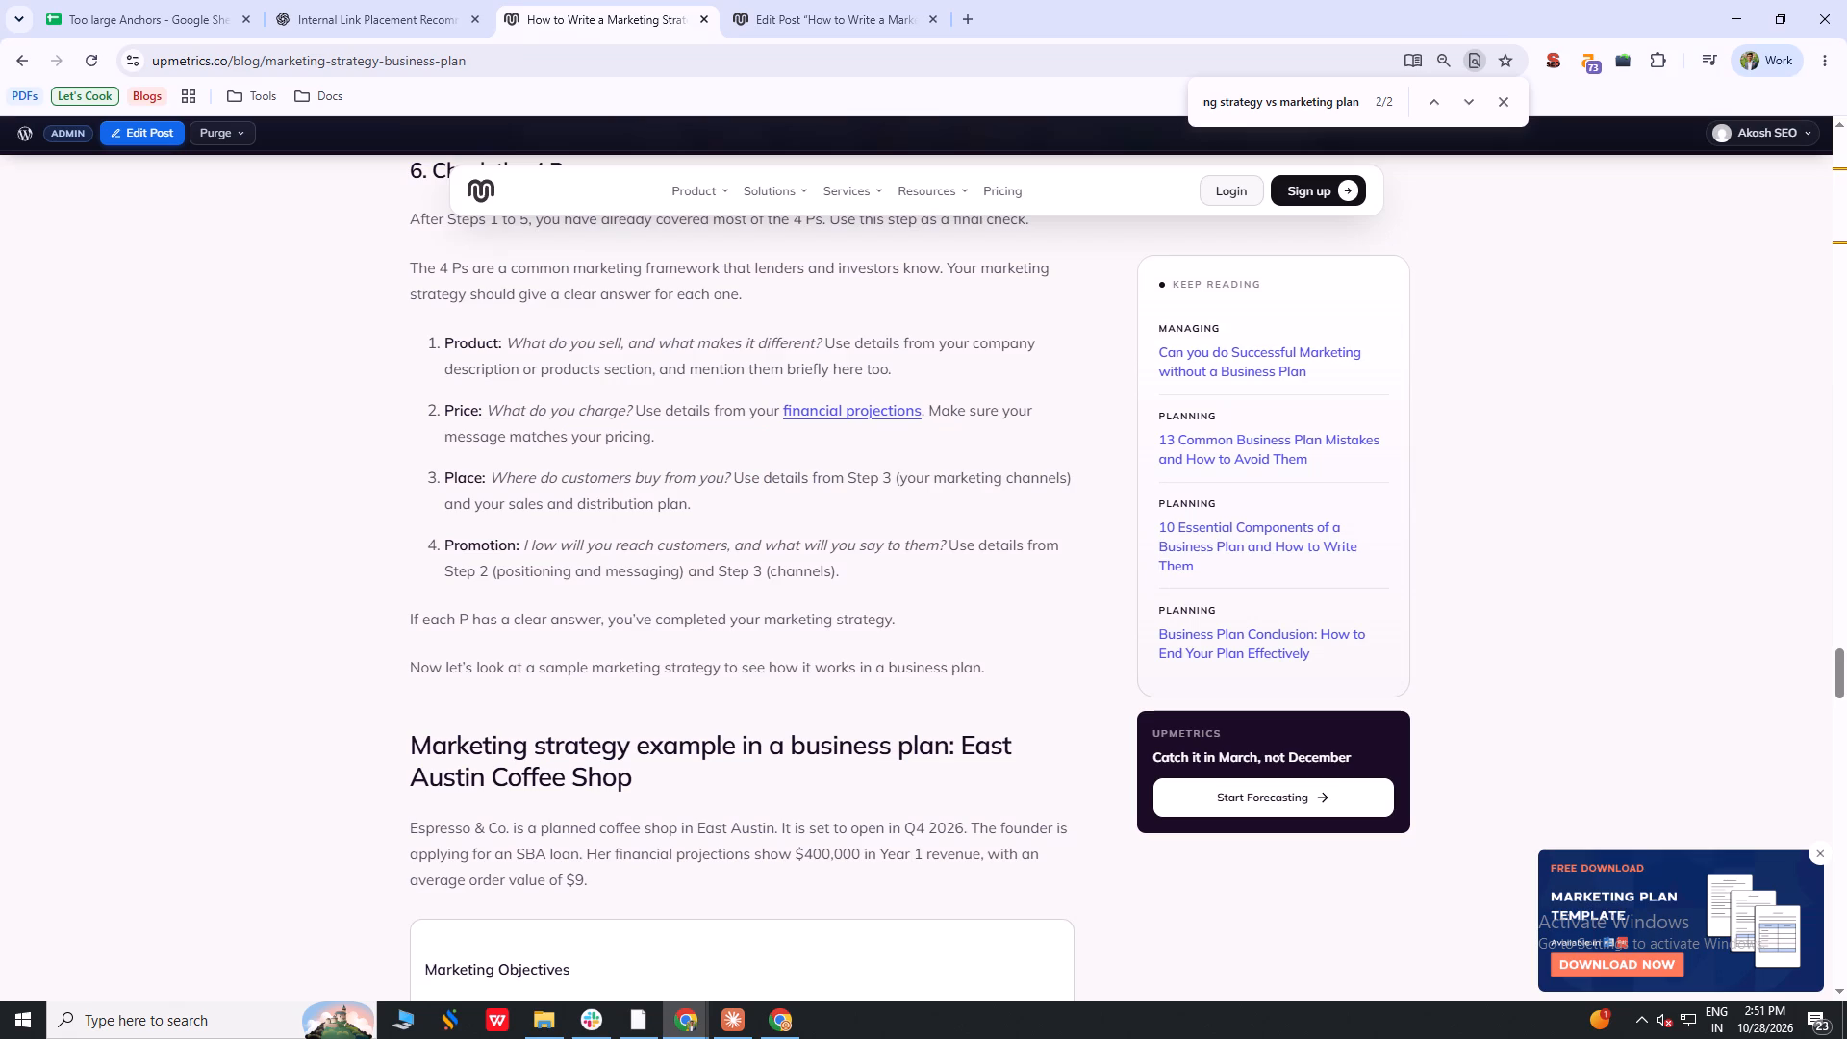
{"action": "key", "text": "F5"}
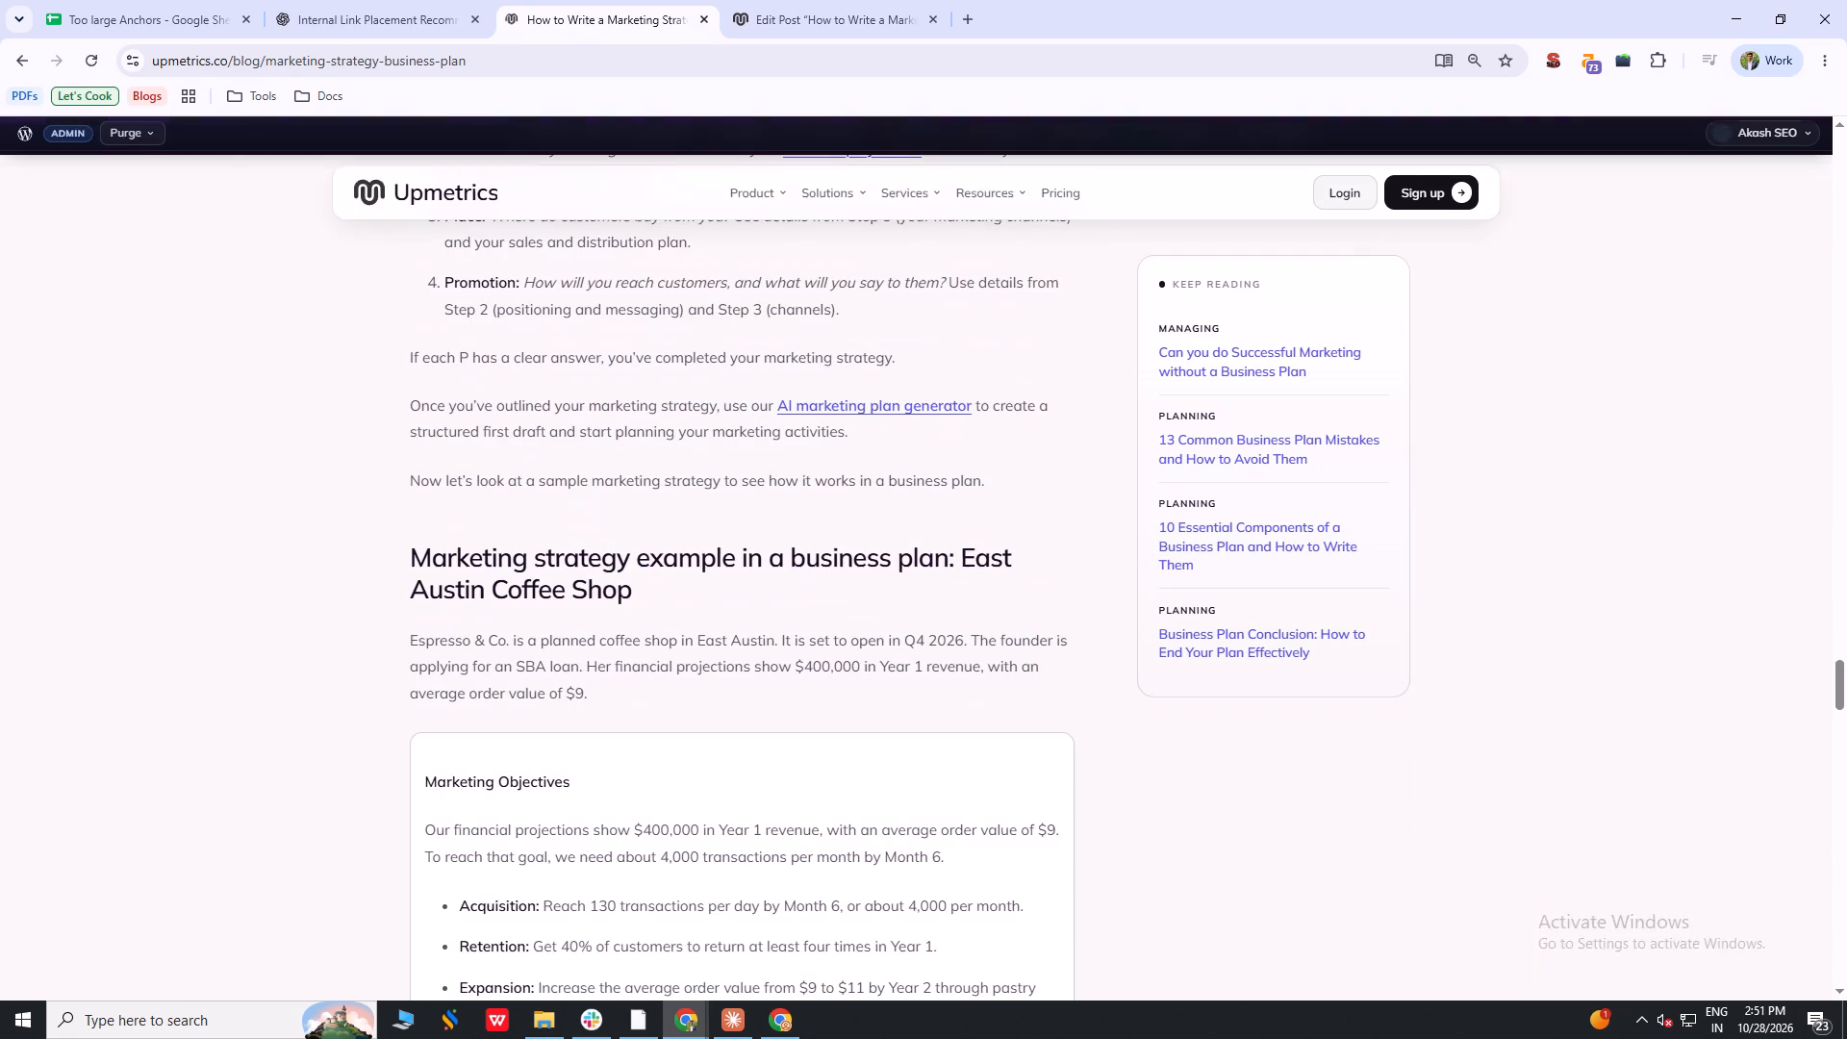
{"action": "scroll", "coordinate": [812, 554], "scroll_direction": "up", "scroll_amount": 1}
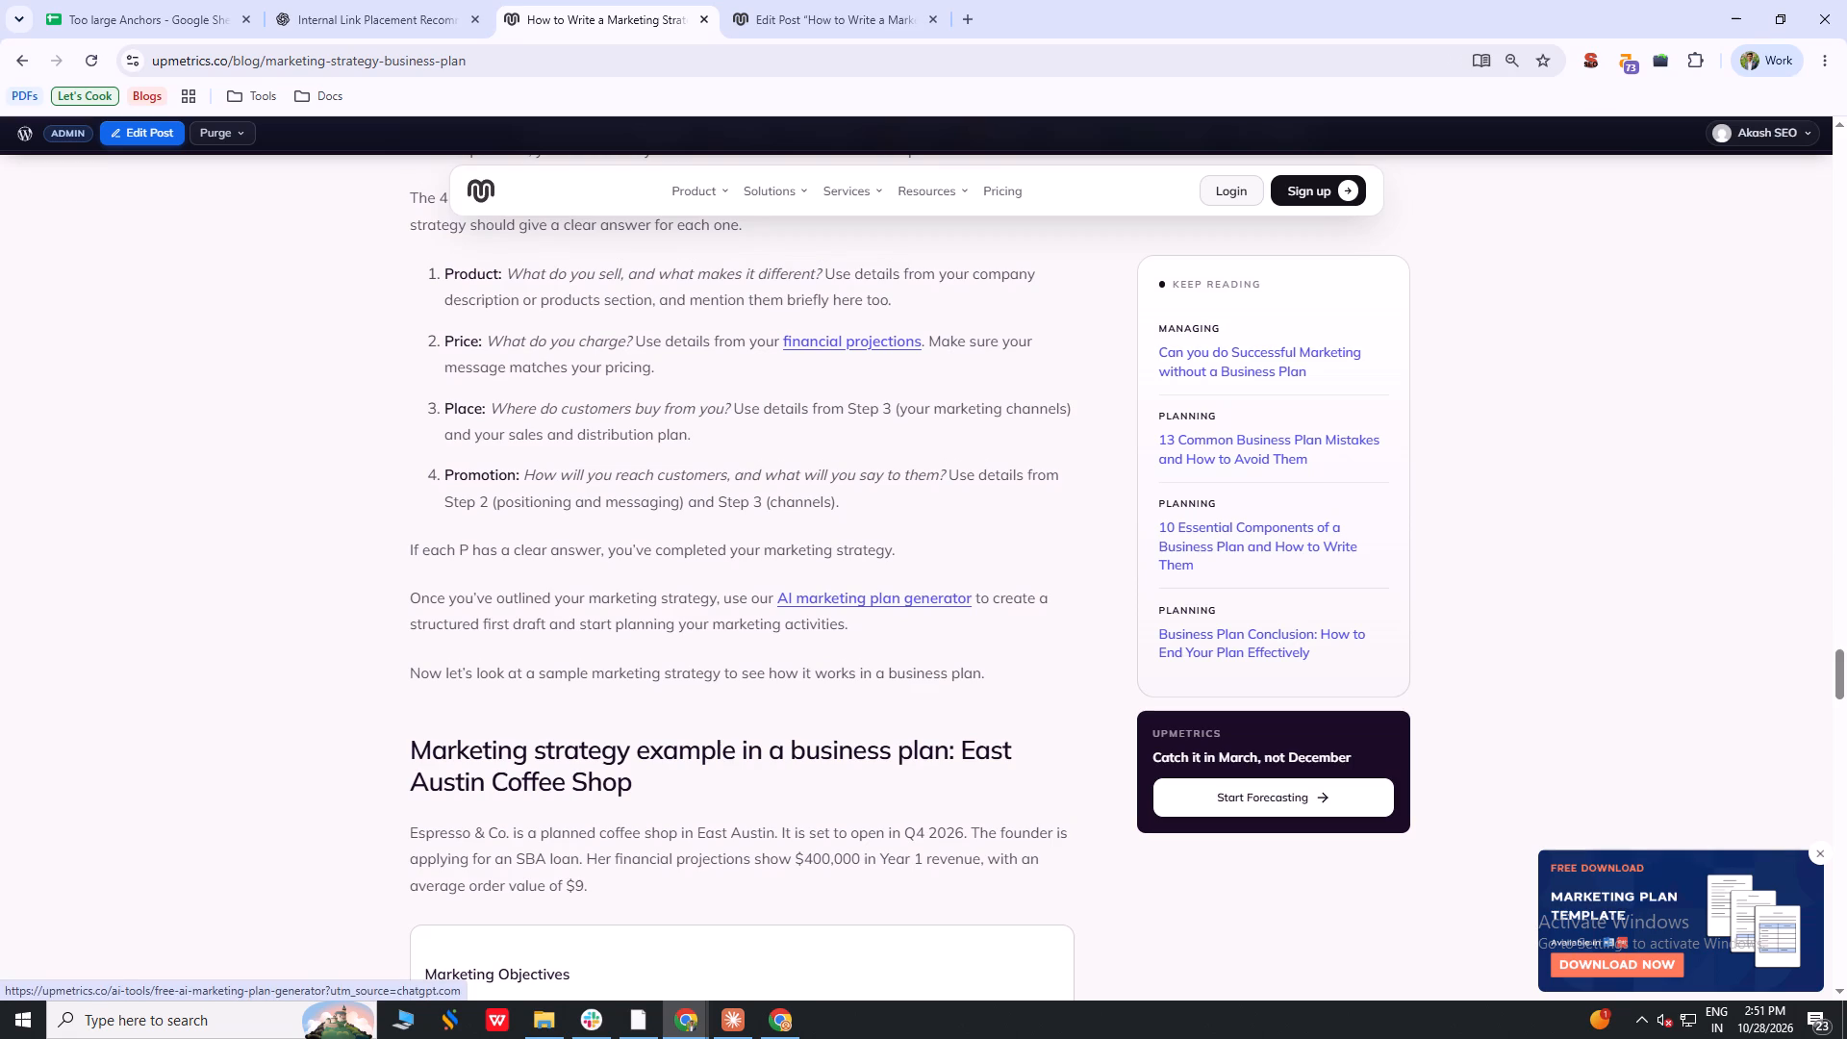
Remove "?utm_source=chatgpt.com" from the "AI marketing plan generator" link URL in the new paragraph and update the post.
{"action": "left_click", "coordinate": [768, 0]}
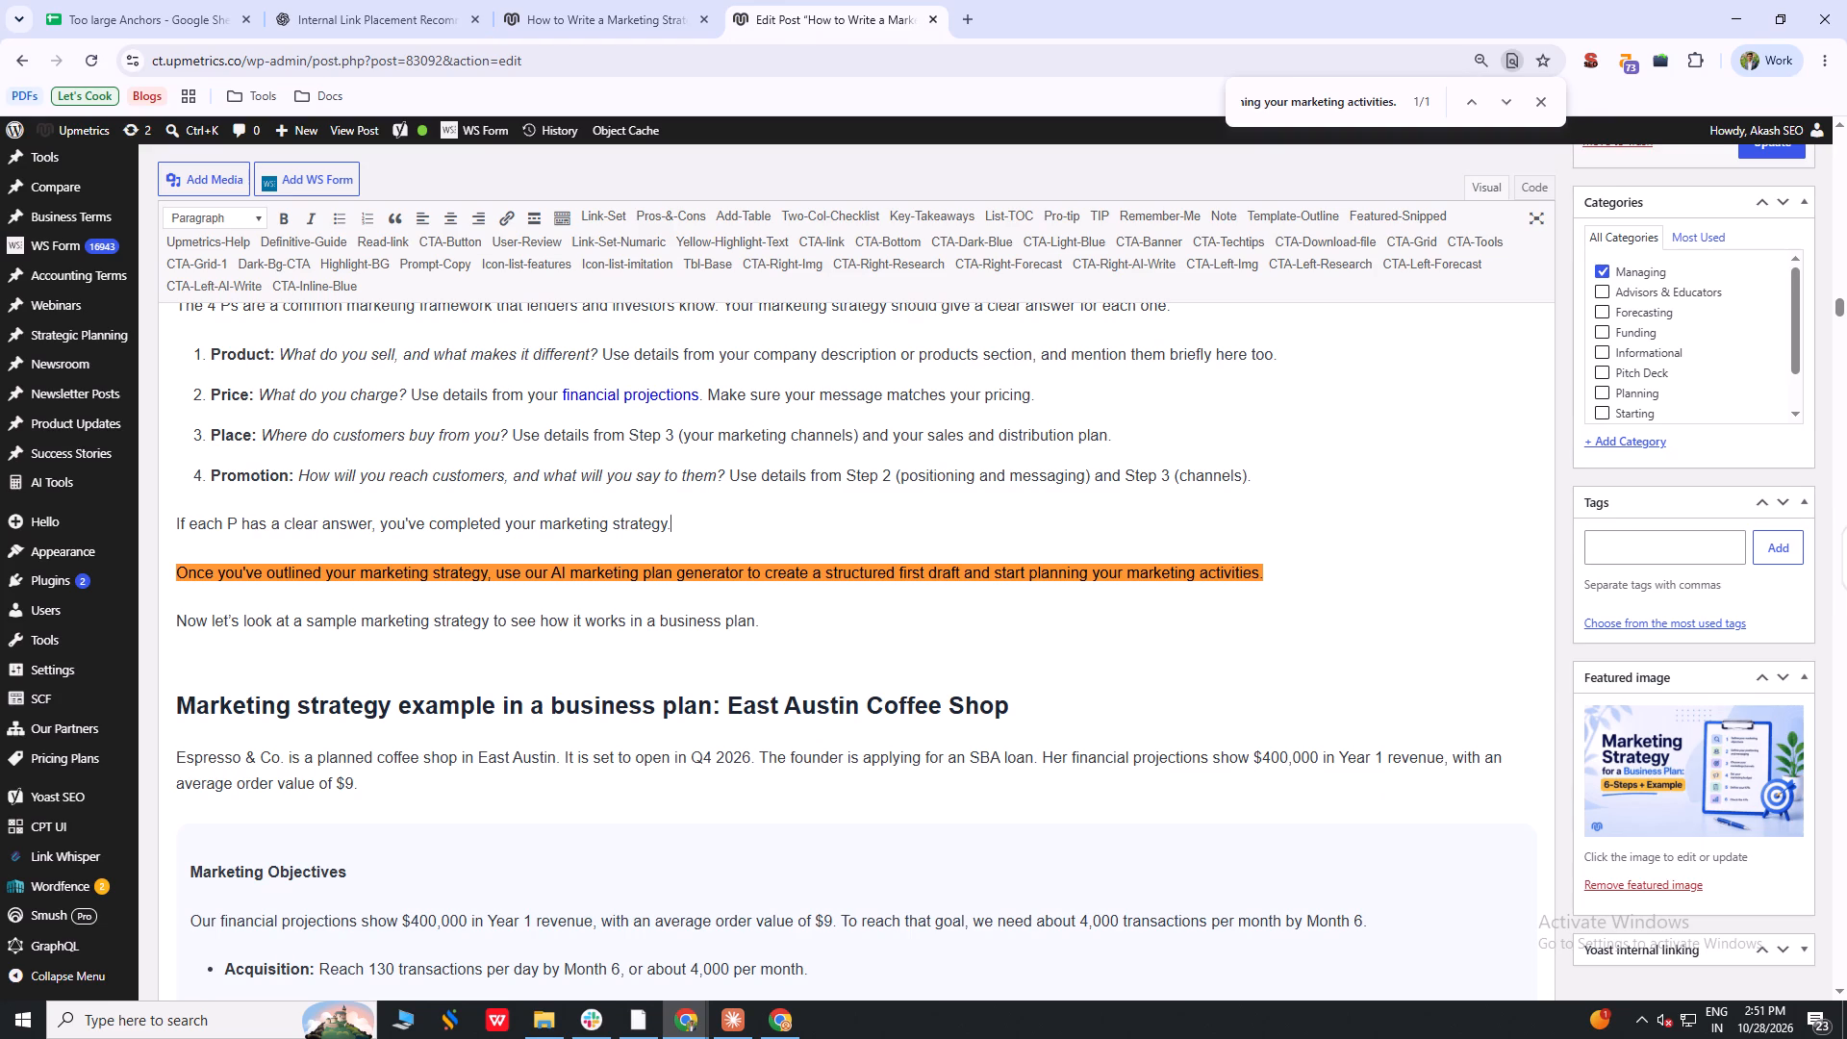
{"action": "left_click", "coordinate": [835, 431]}
{"action": "left_click", "coordinate": [1534, 103]}
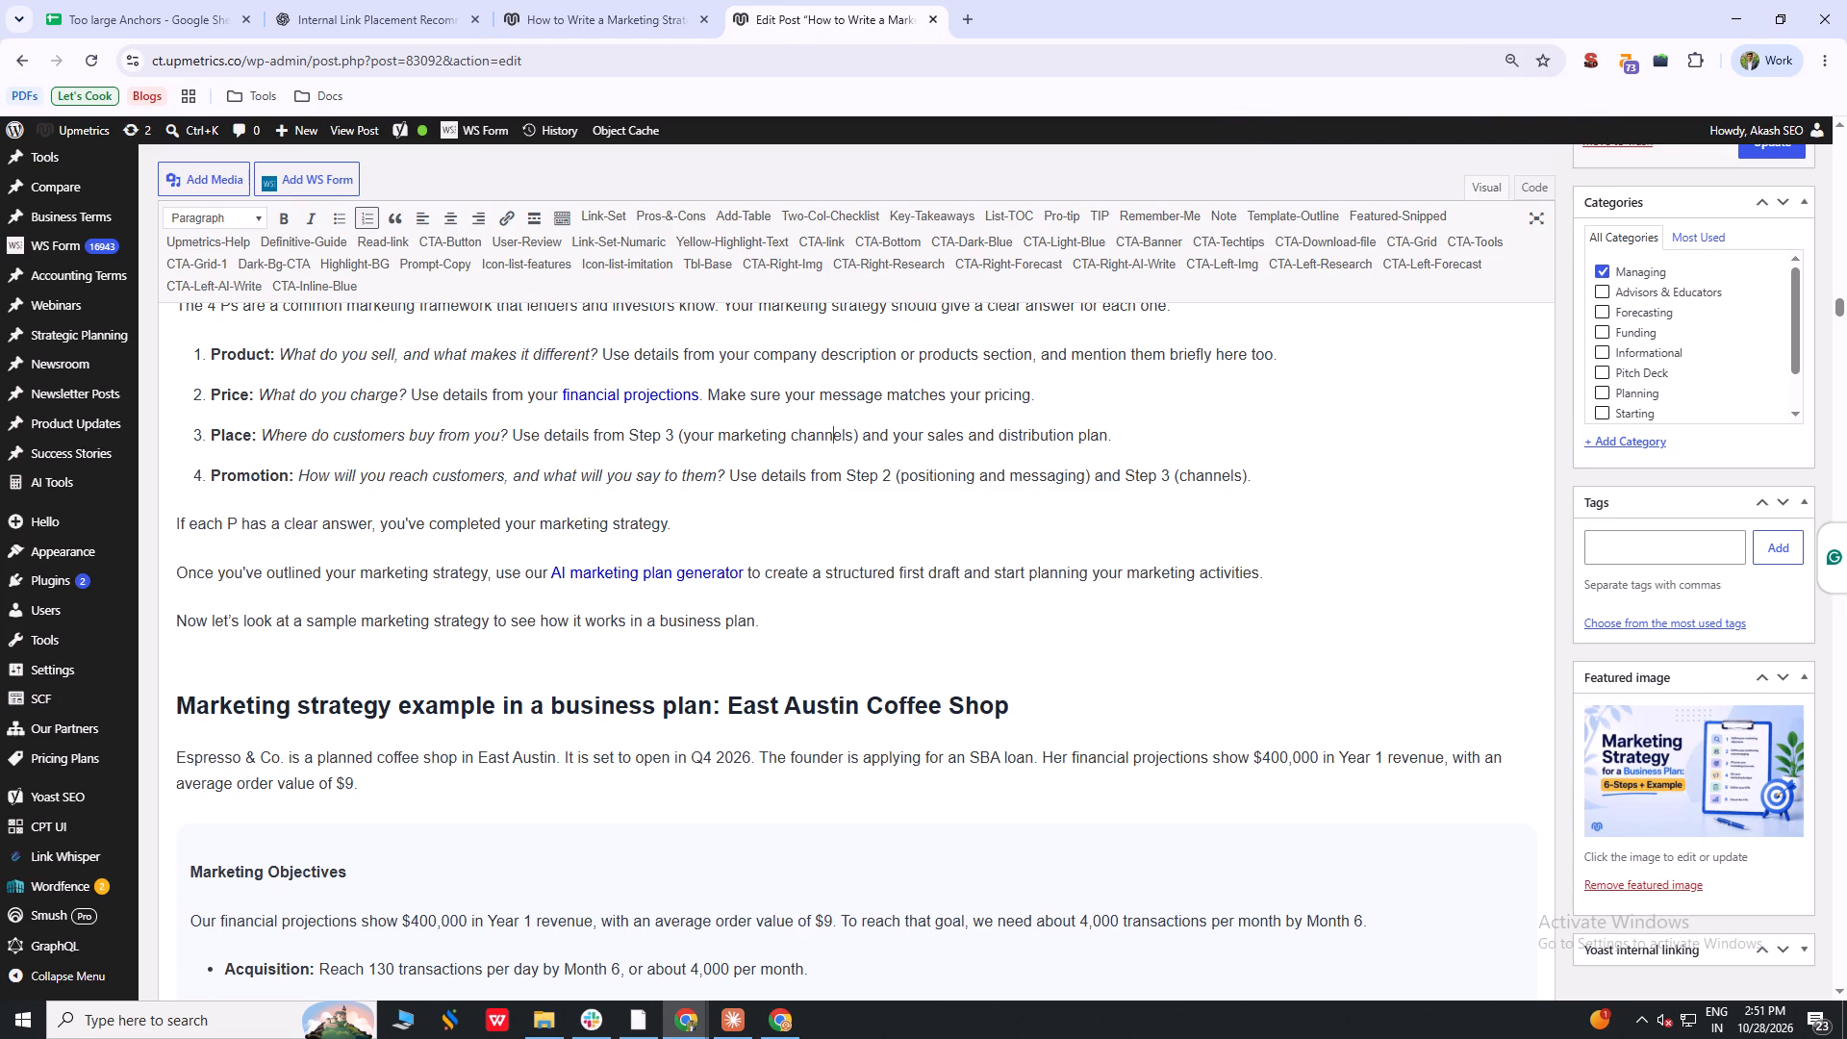
{"action": "left_click", "coordinate": [779, 474]}
{"action": "left_click", "coordinate": [708, 577]}
{"action": "left_click", "coordinate": [766, 603]}
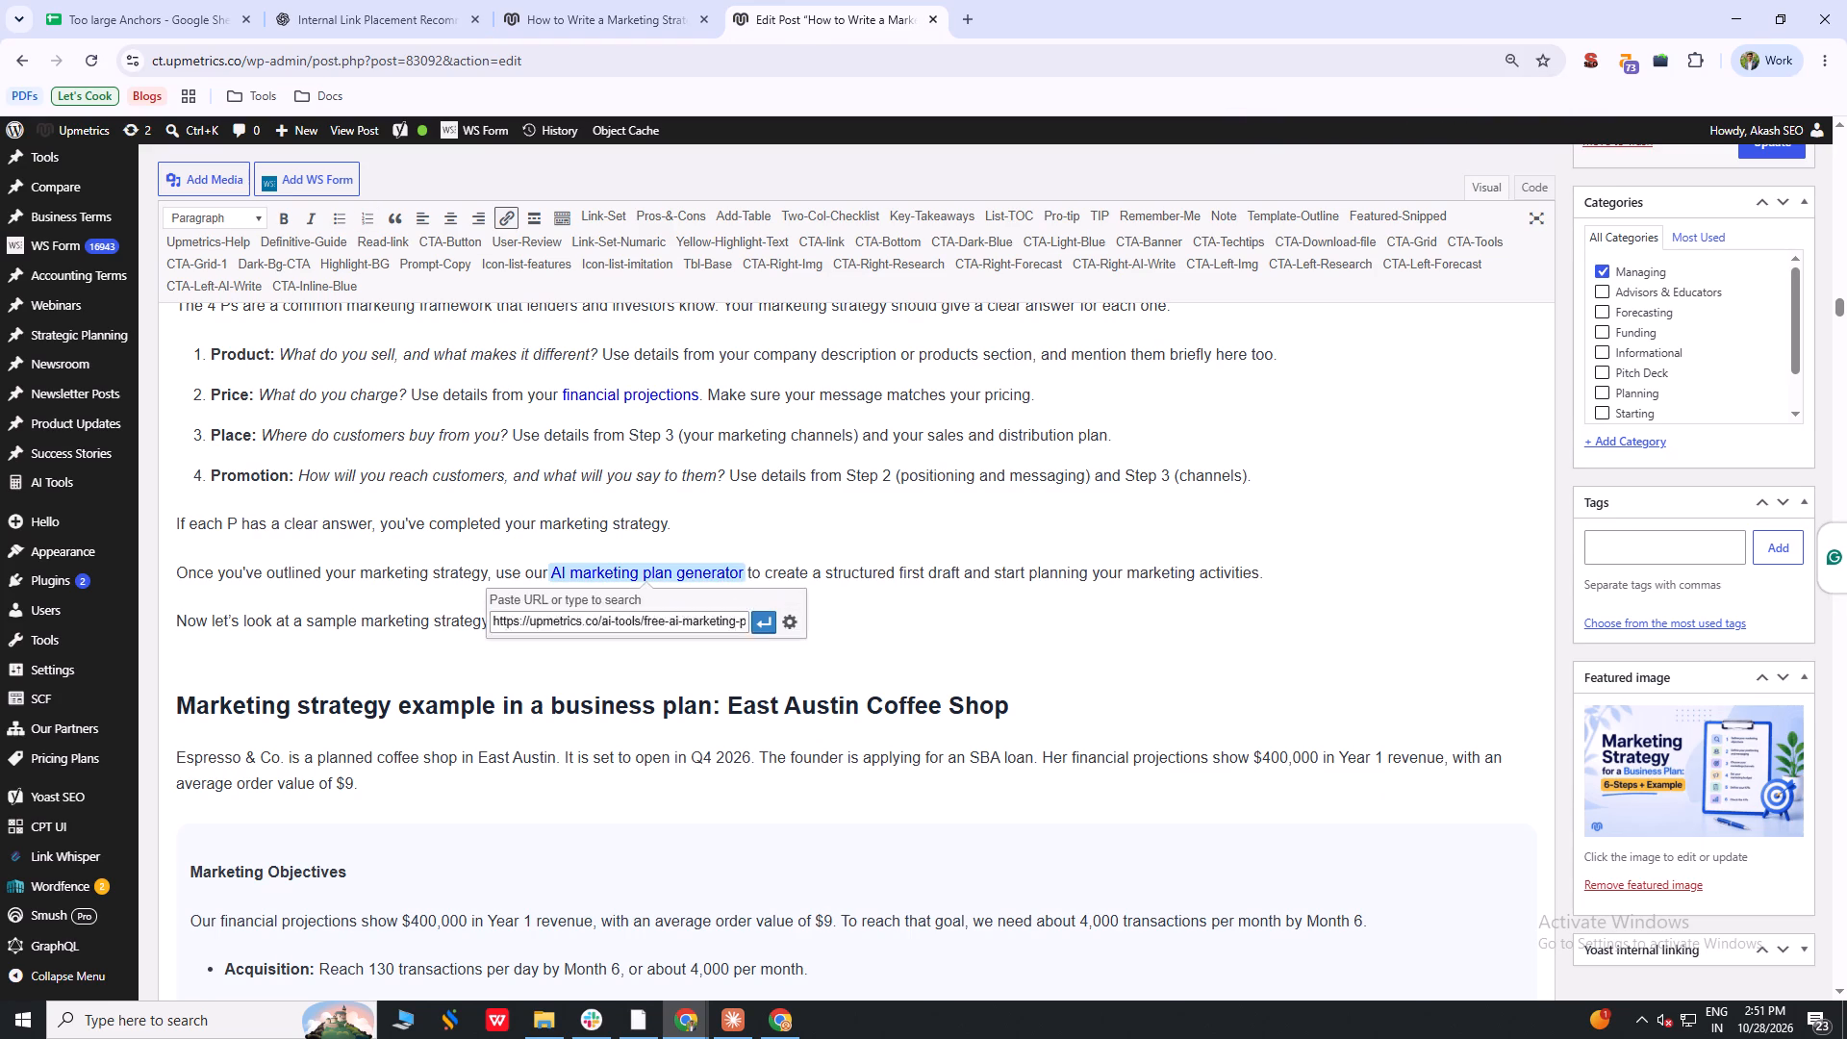
{"action": "left_click", "coordinate": [683, 621]}
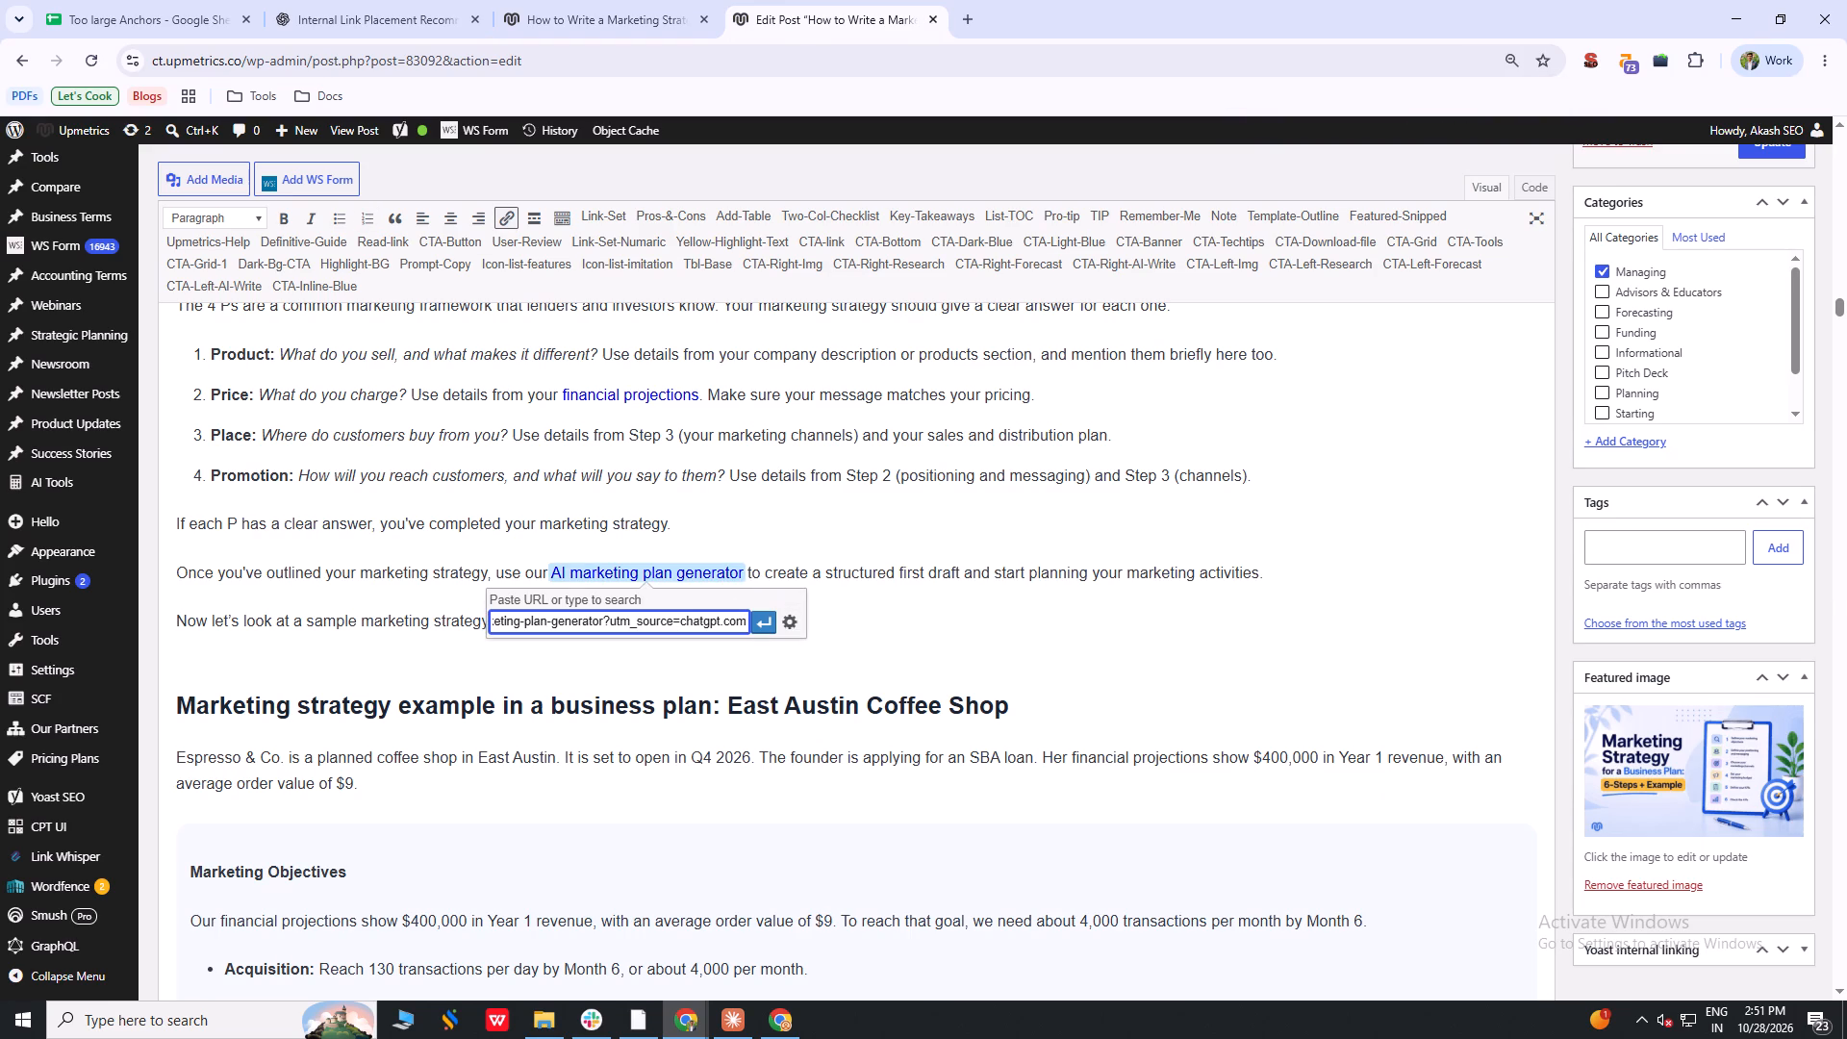
{"action": "left_click_drag", "start_coordinate": [612, 621], "coordinate": [785, 621]}
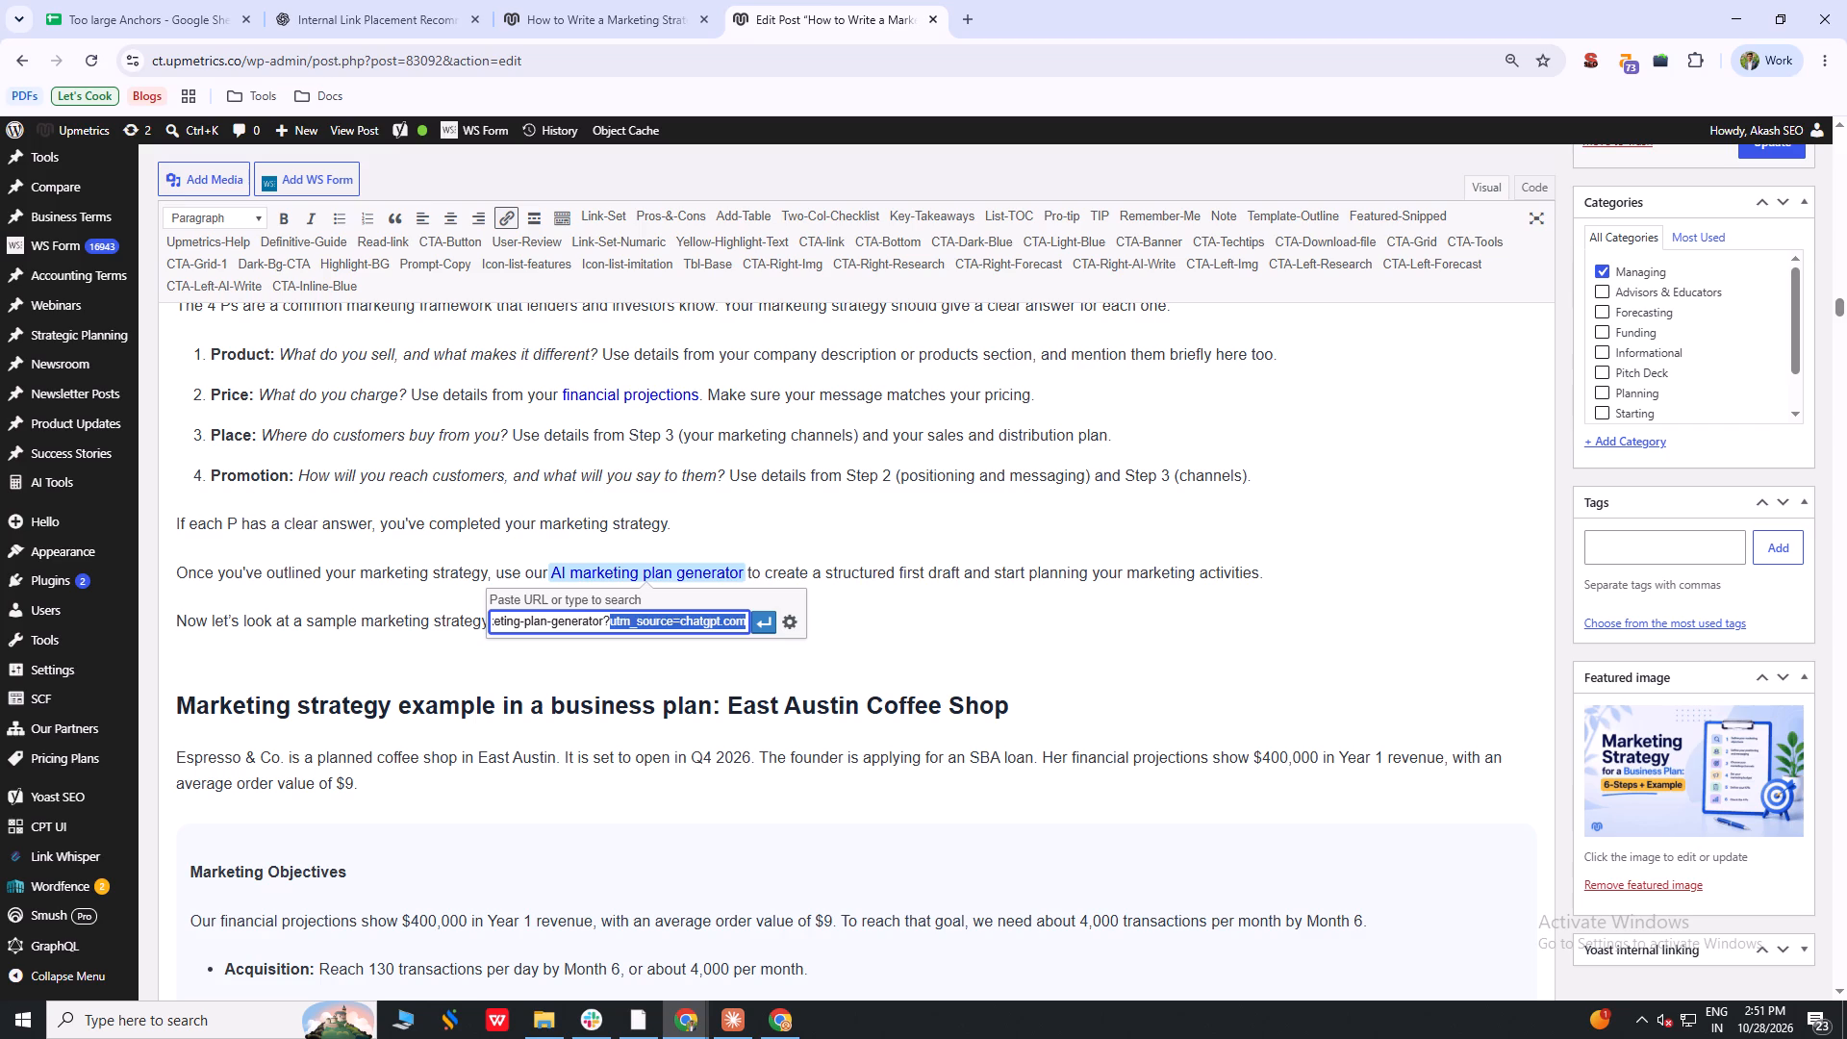
{"action": "key", "text": "BackSpace"}
{"action": "key", "text": "BackSpace"}
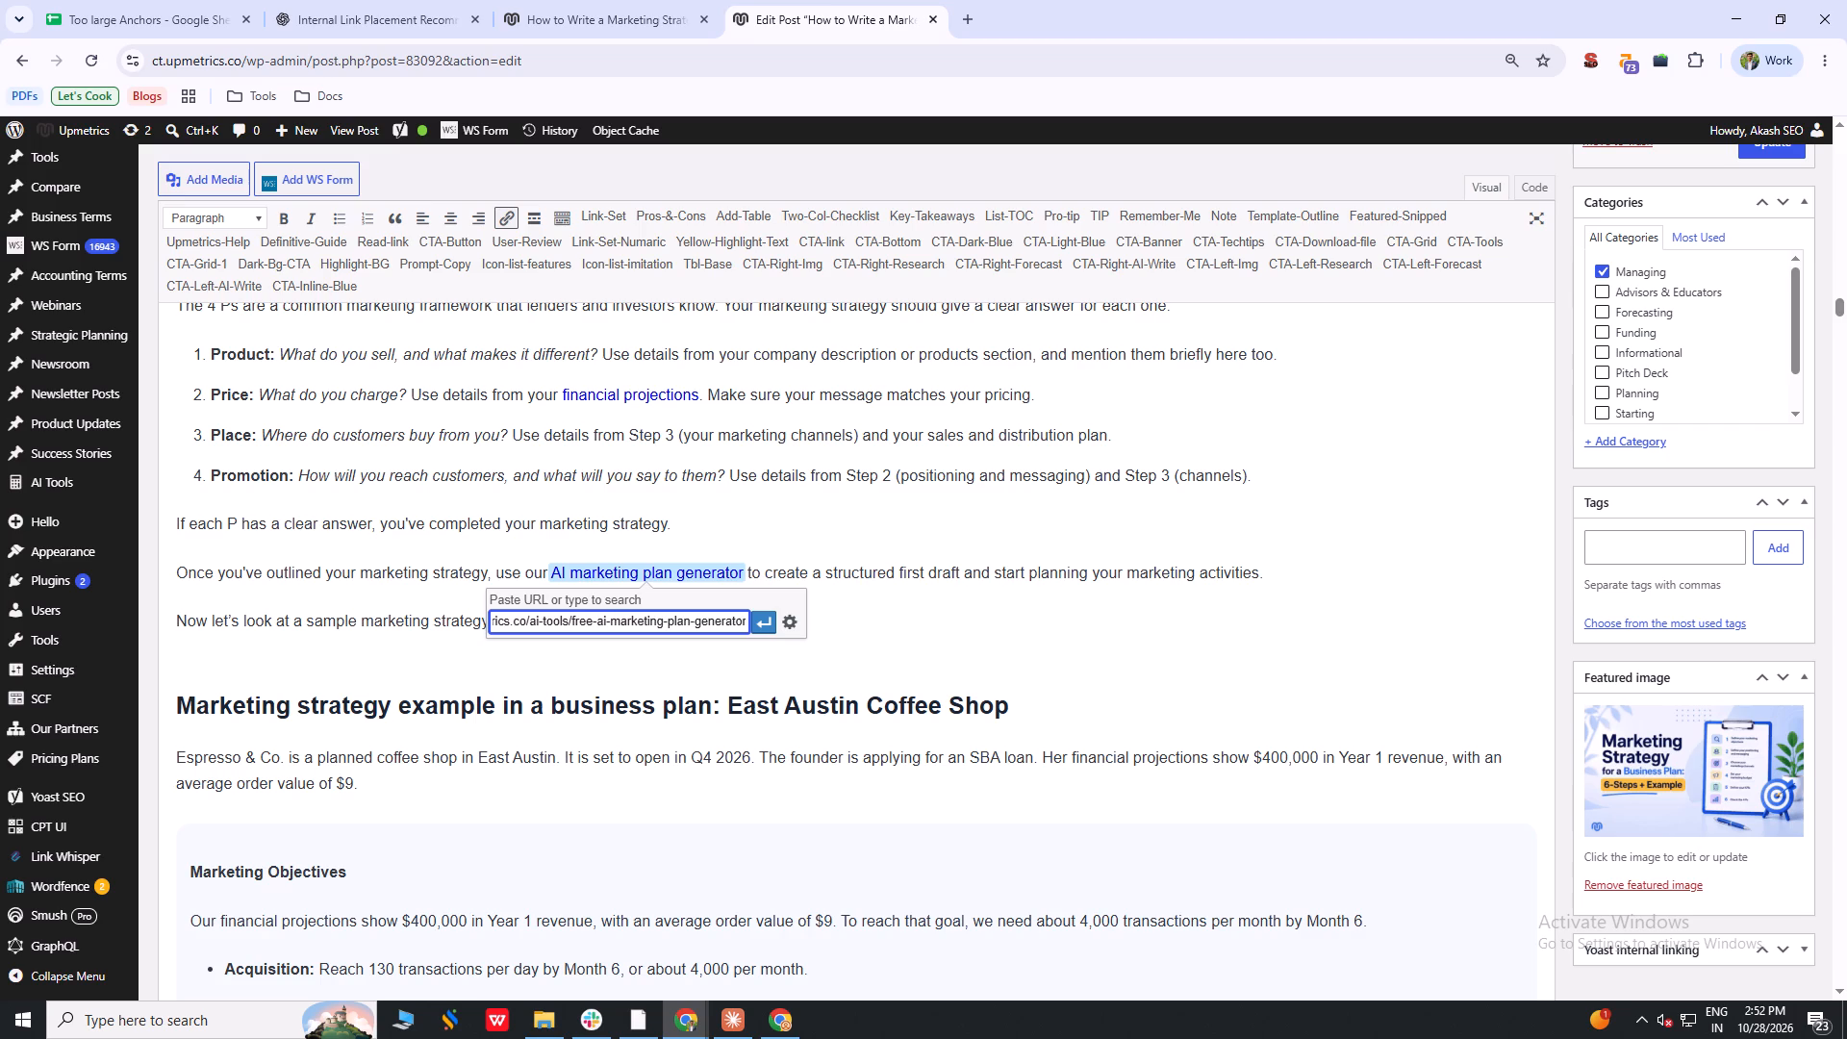
{"action": "left_click", "coordinate": [763, 622]}
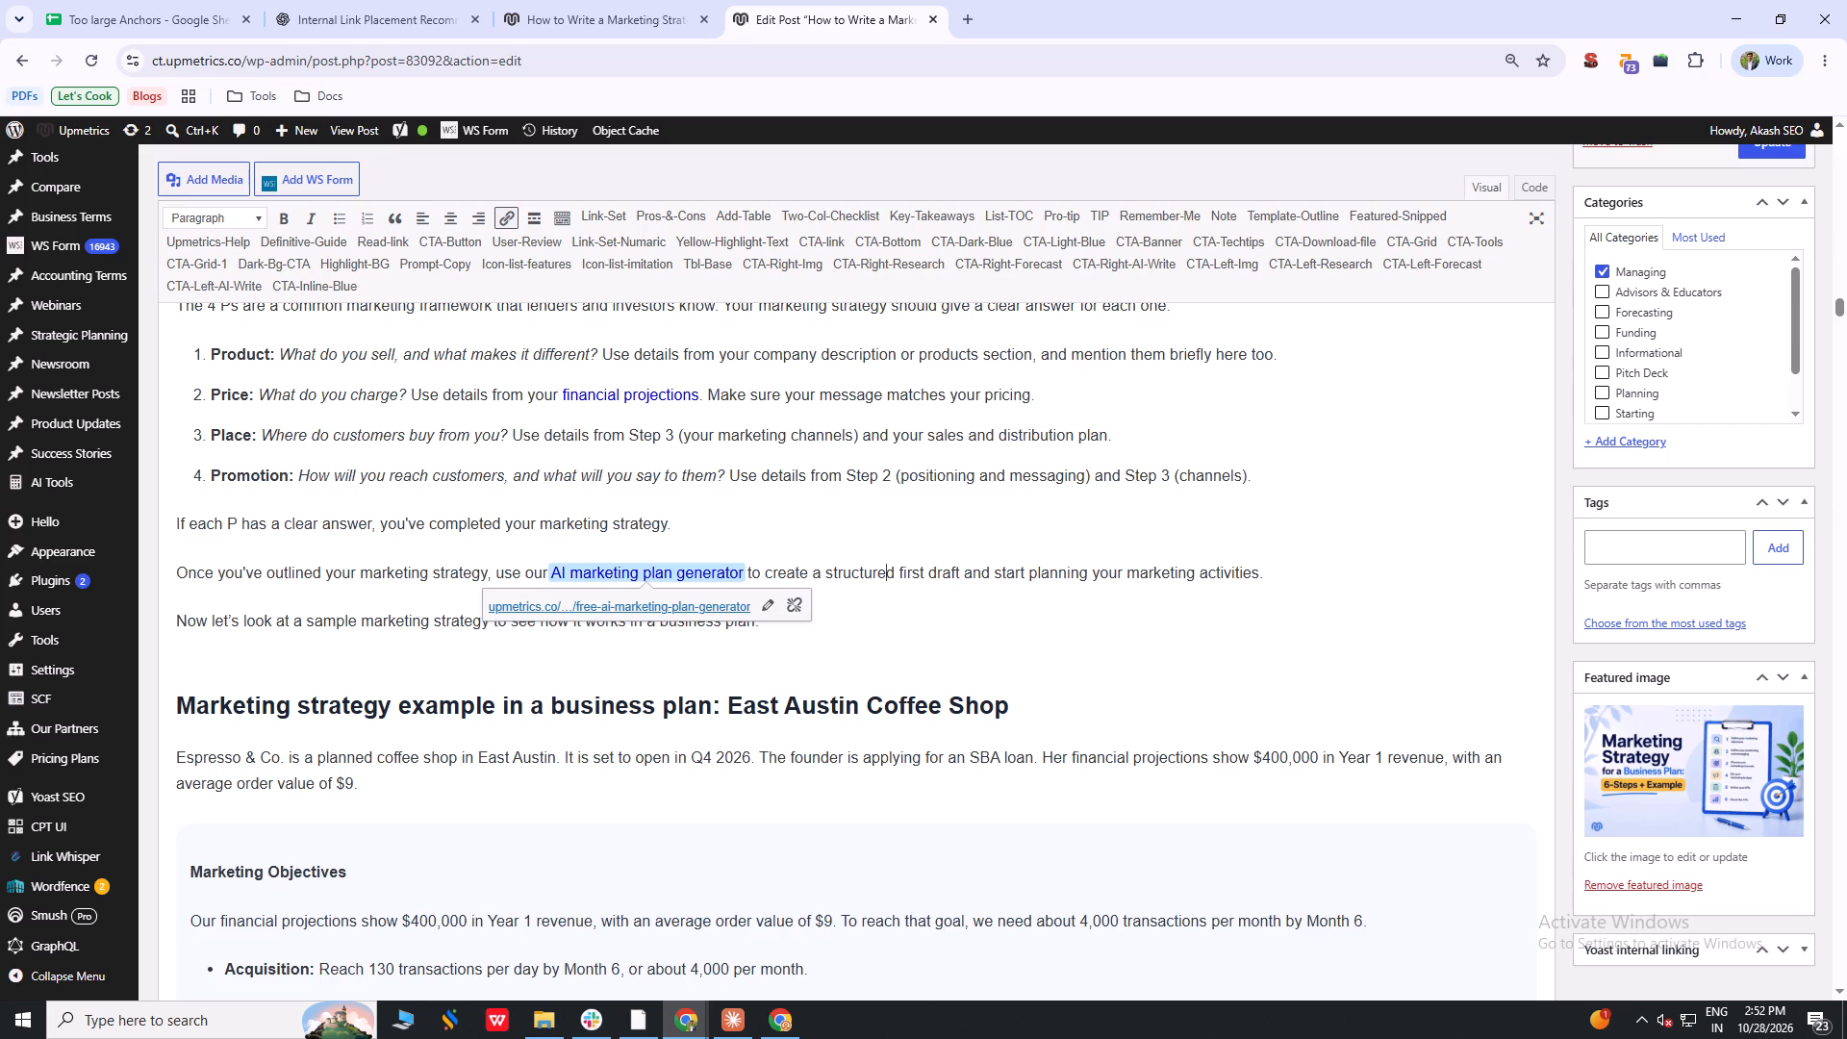
{"action": "left_click", "coordinate": [889, 578]}
{"action": "left_click", "coordinate": [1767, 149]}
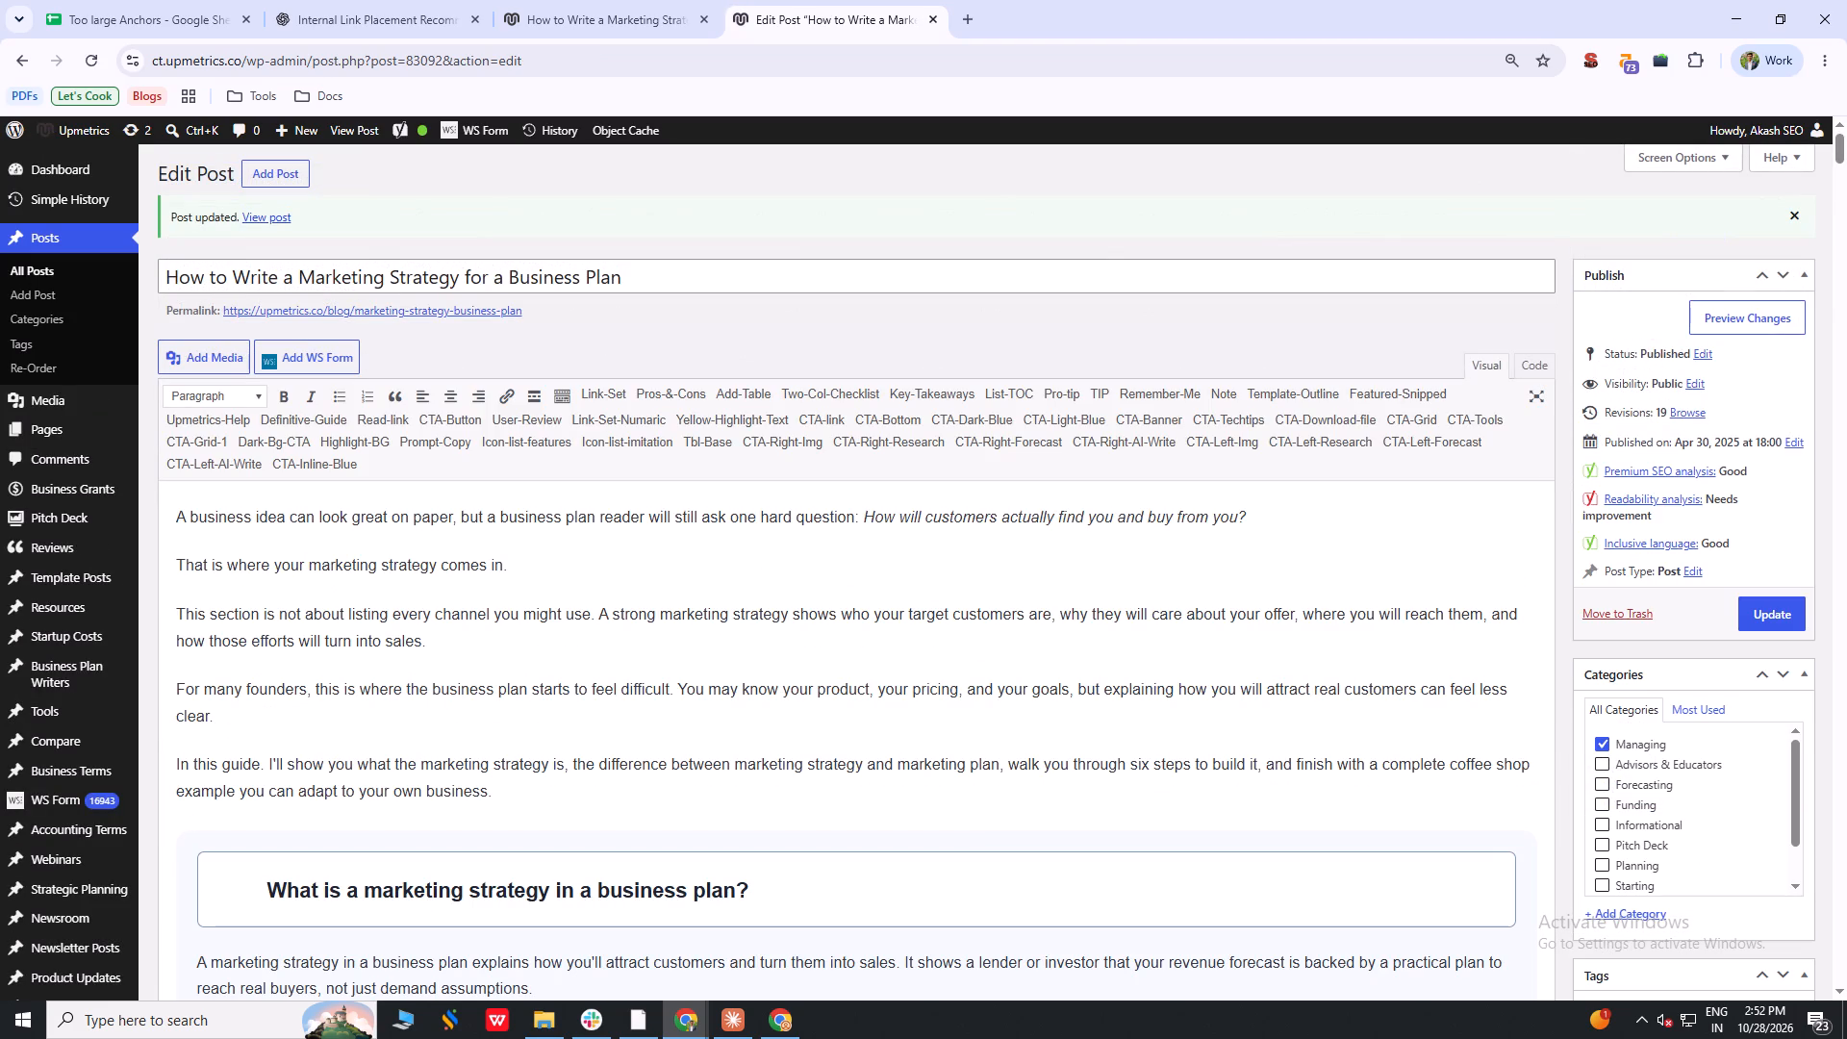
Reload the live marketing strategy post and open its "AI marketing plan generator" link in a new tab to check the destination.
{"action": "left_click", "coordinate": [596, 7]}
{"action": "key", "text": "F5"}
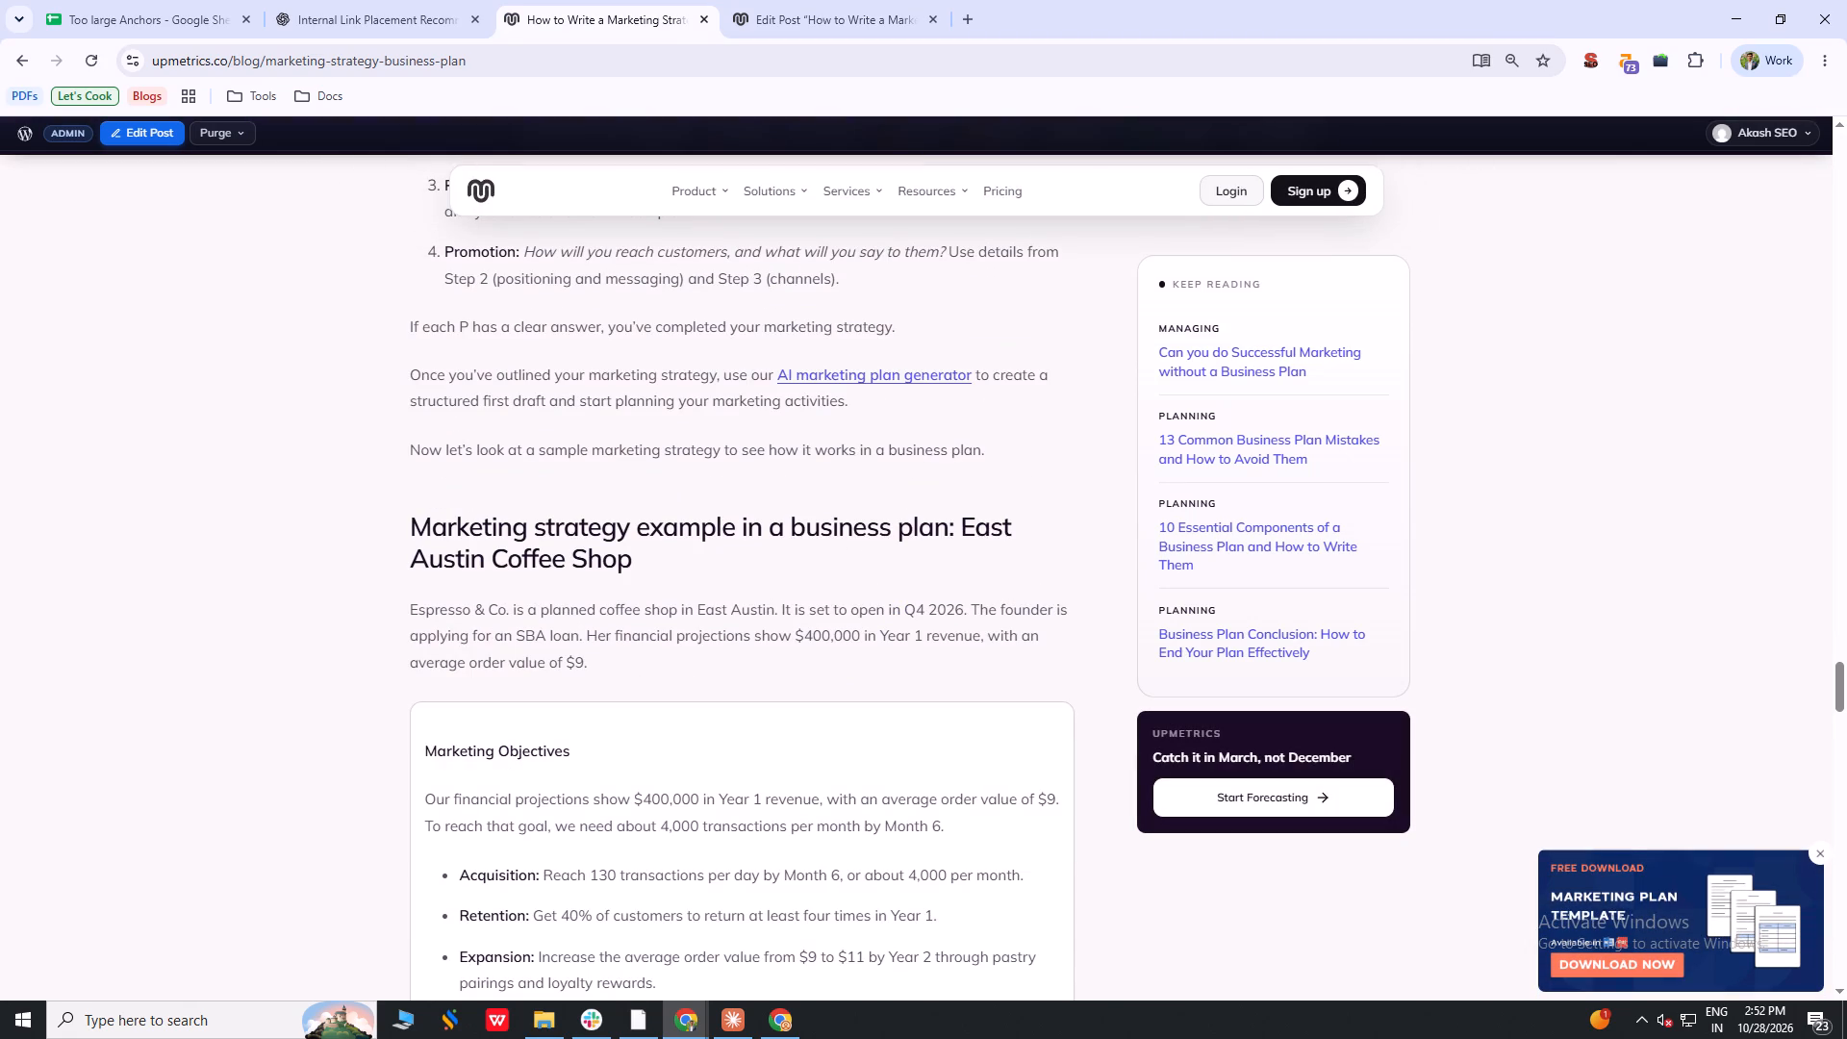
{"action": "middle_click", "coordinate": [890, 380]}
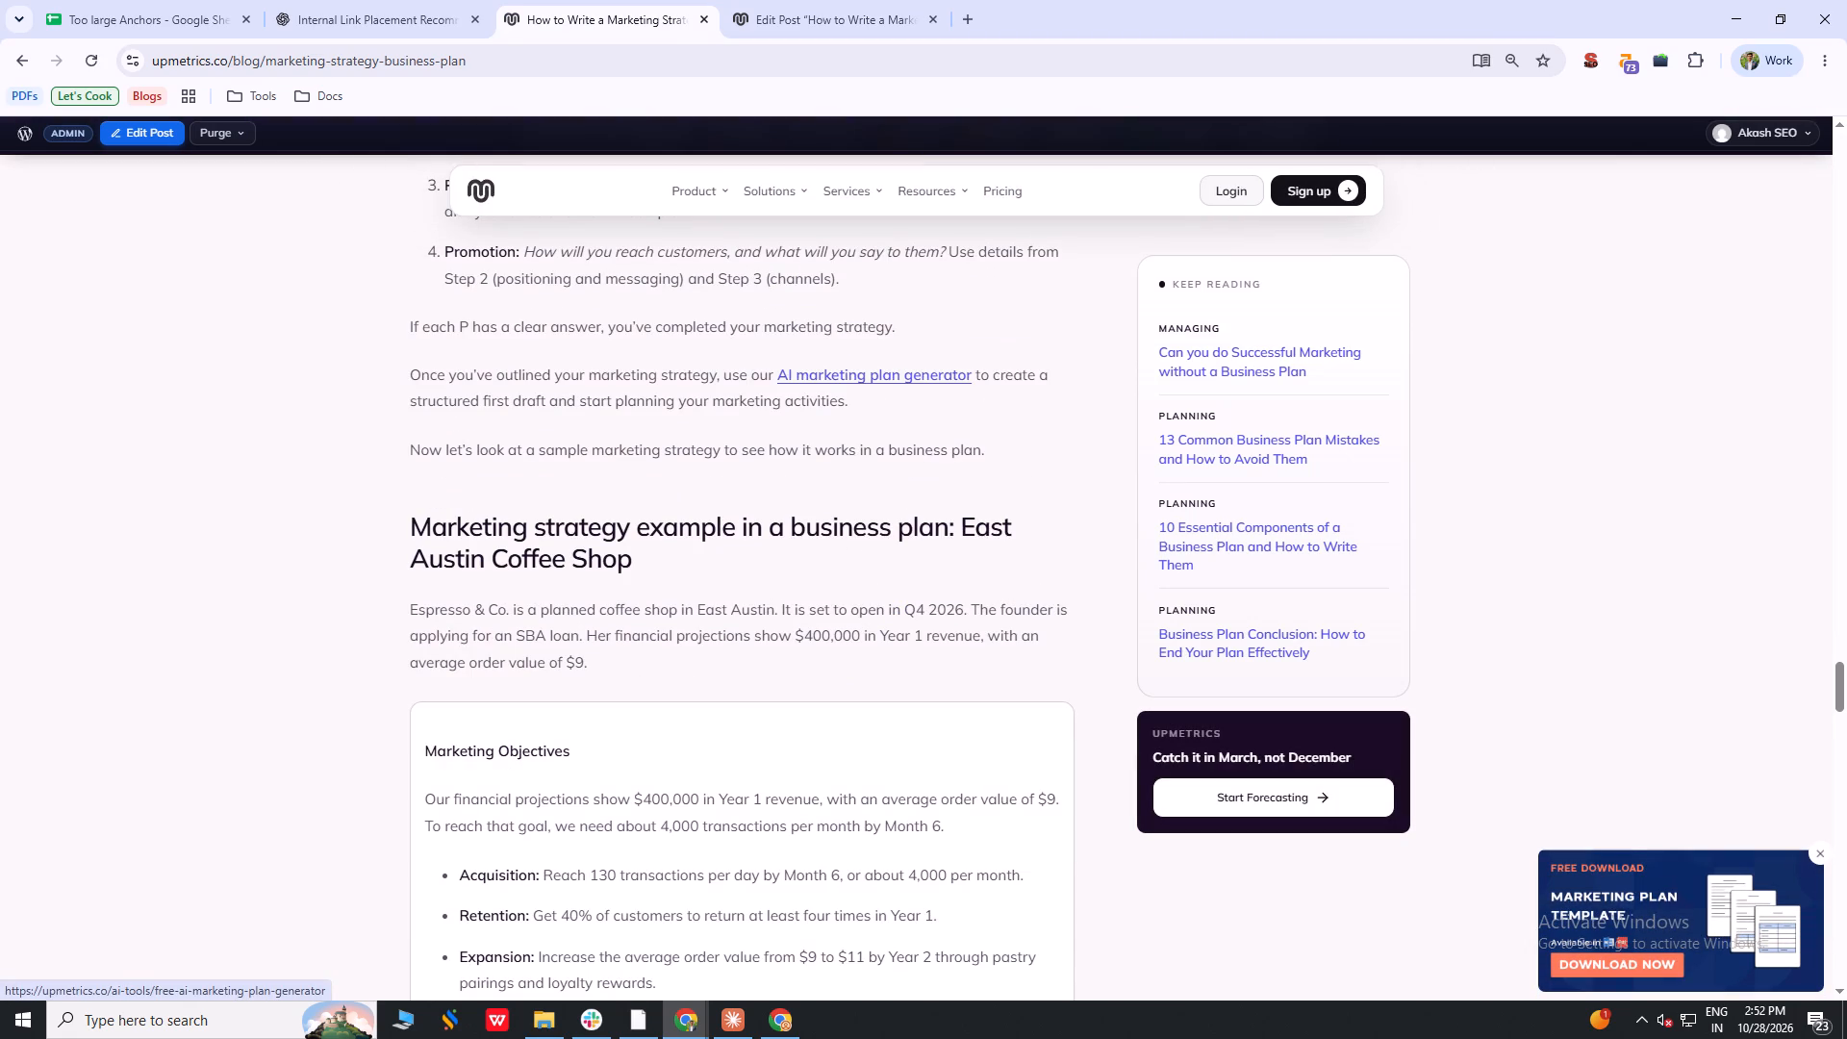
{"action": "left_click", "coordinate": [1088, 0]}
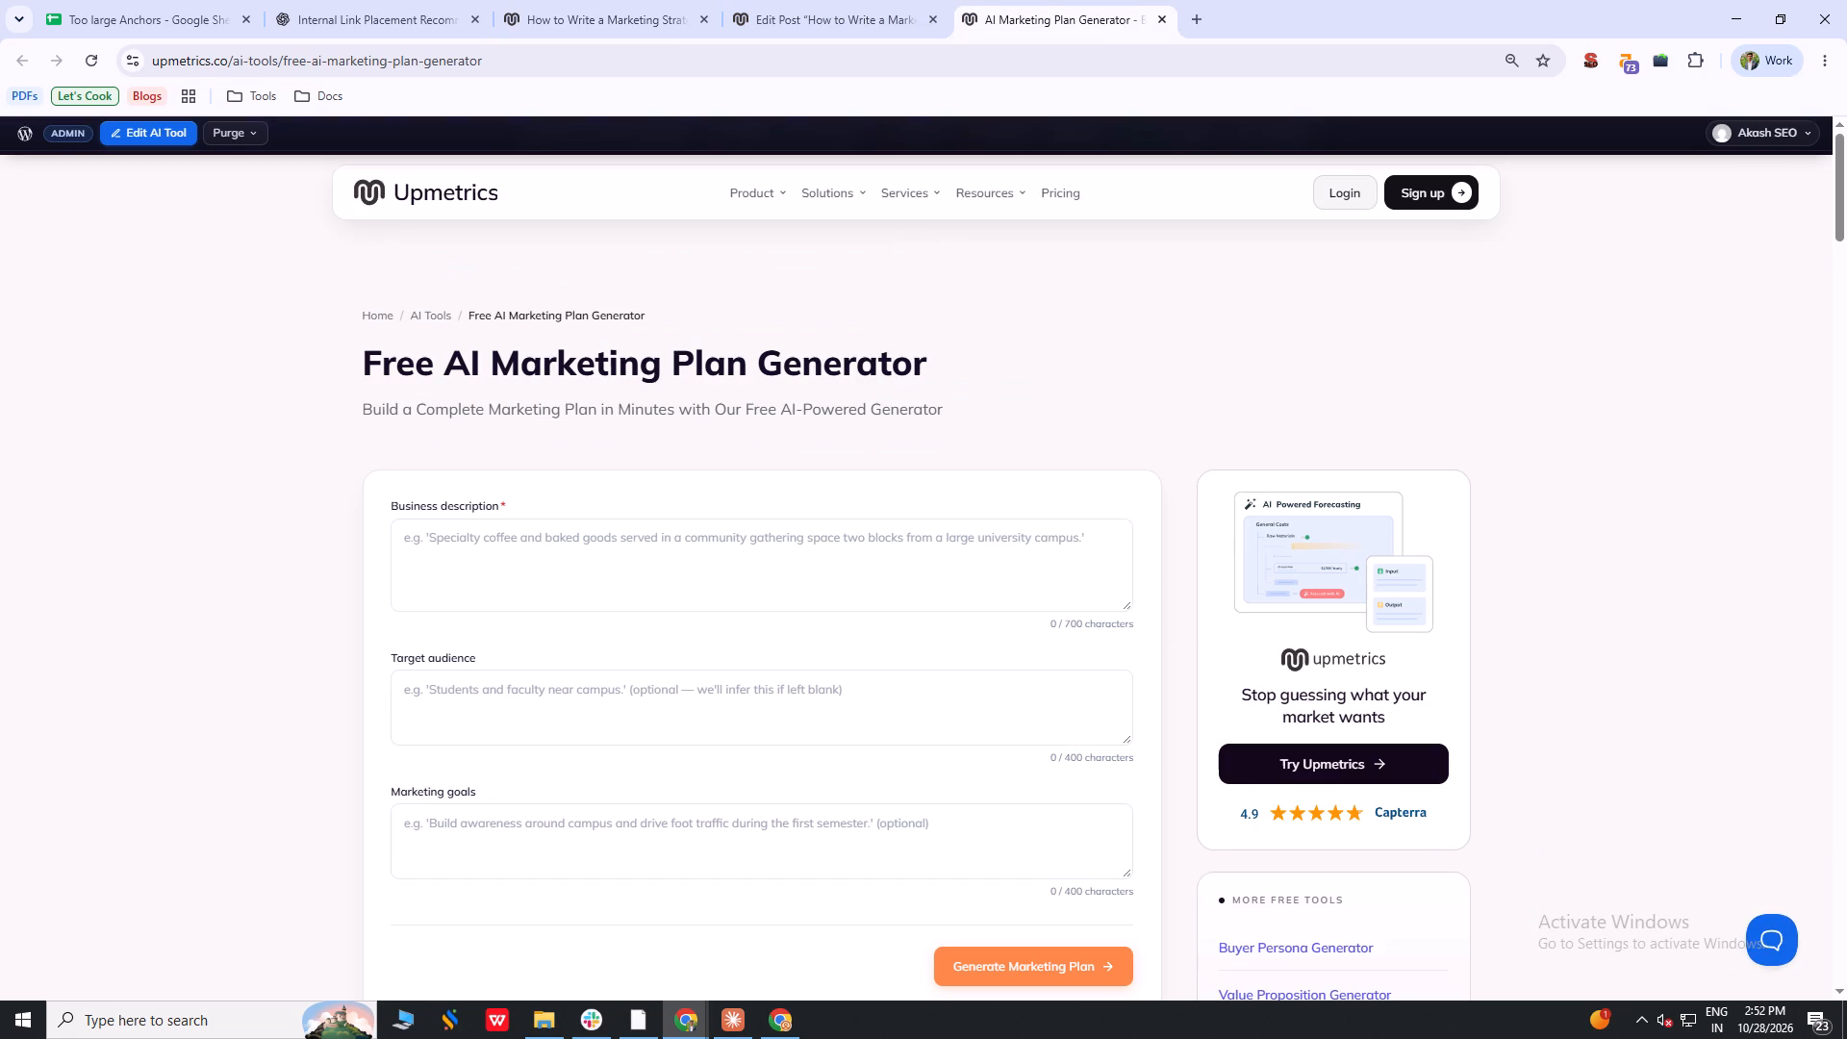
Inspect the AI Marketing Plan Generator page's SEO summary, close that page and return to the live marketing strategy post.
{"action": "left_click", "coordinate": [1582, 63]}
{"action": "left_click", "coordinate": [1708, 390]}
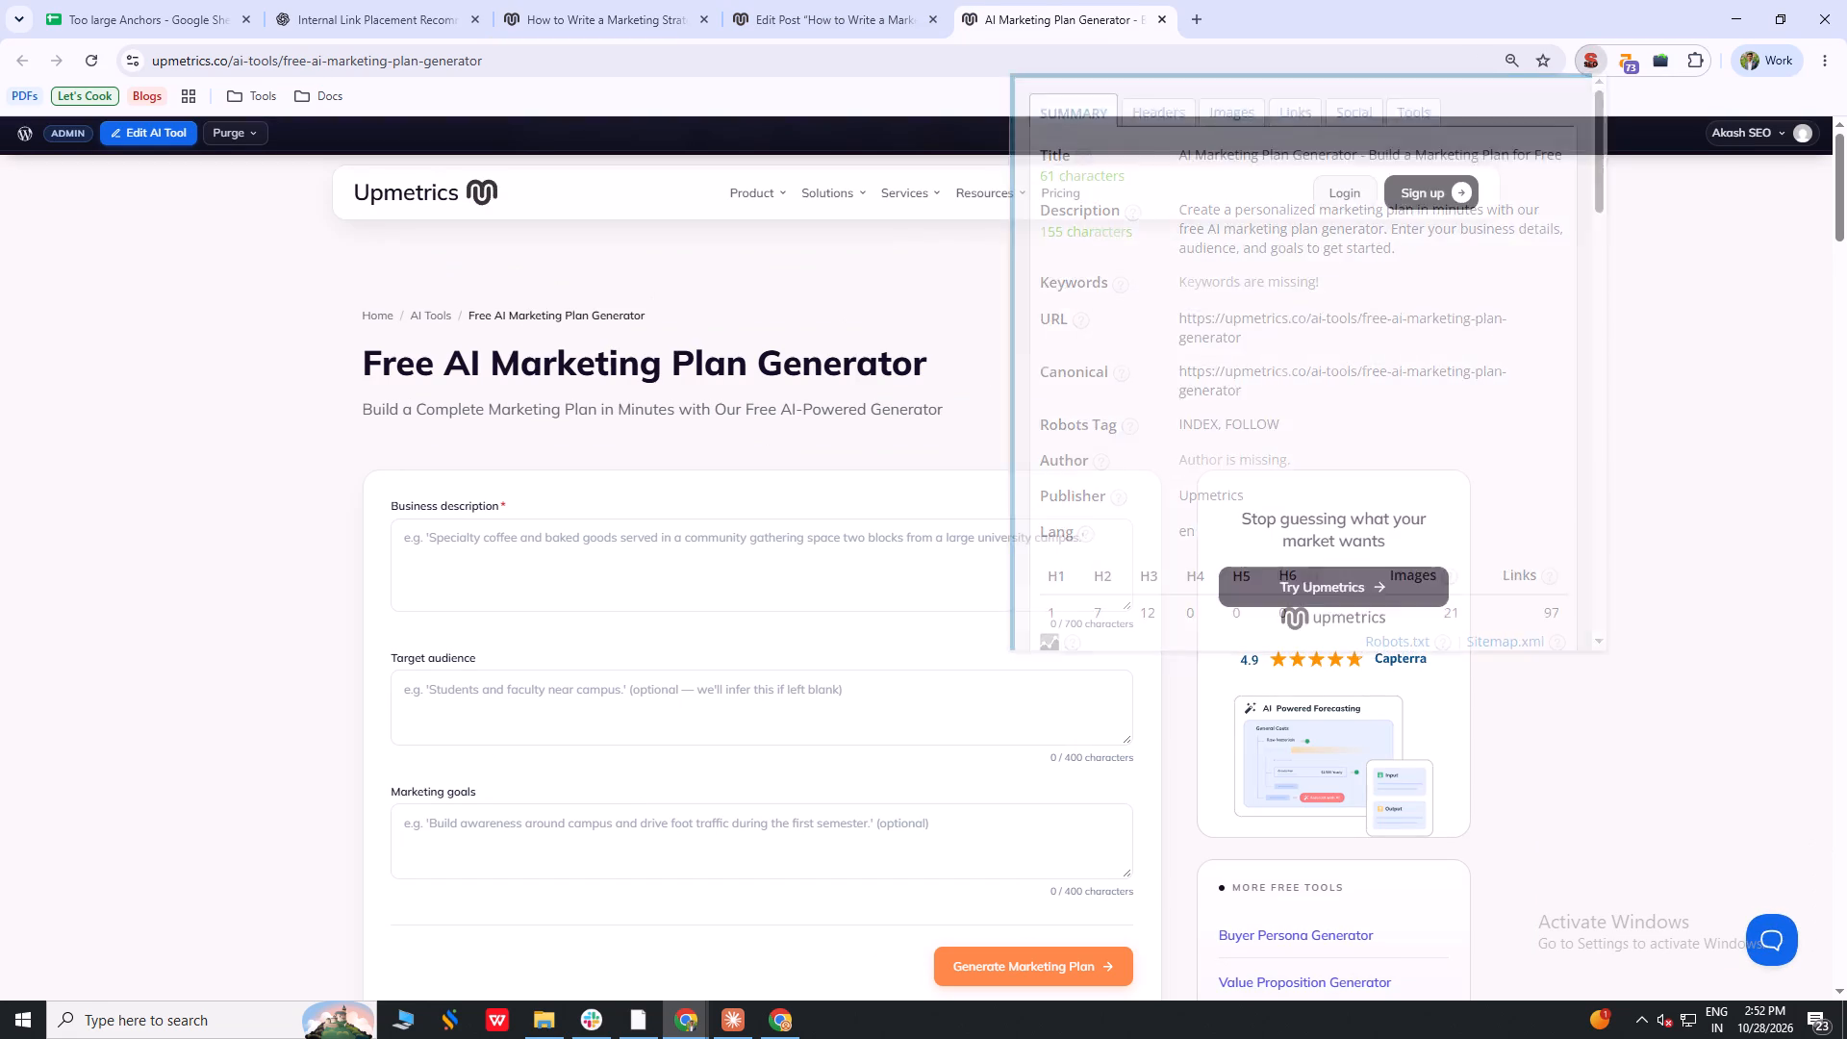
{"action": "middle_click", "coordinate": [1068, 0]}
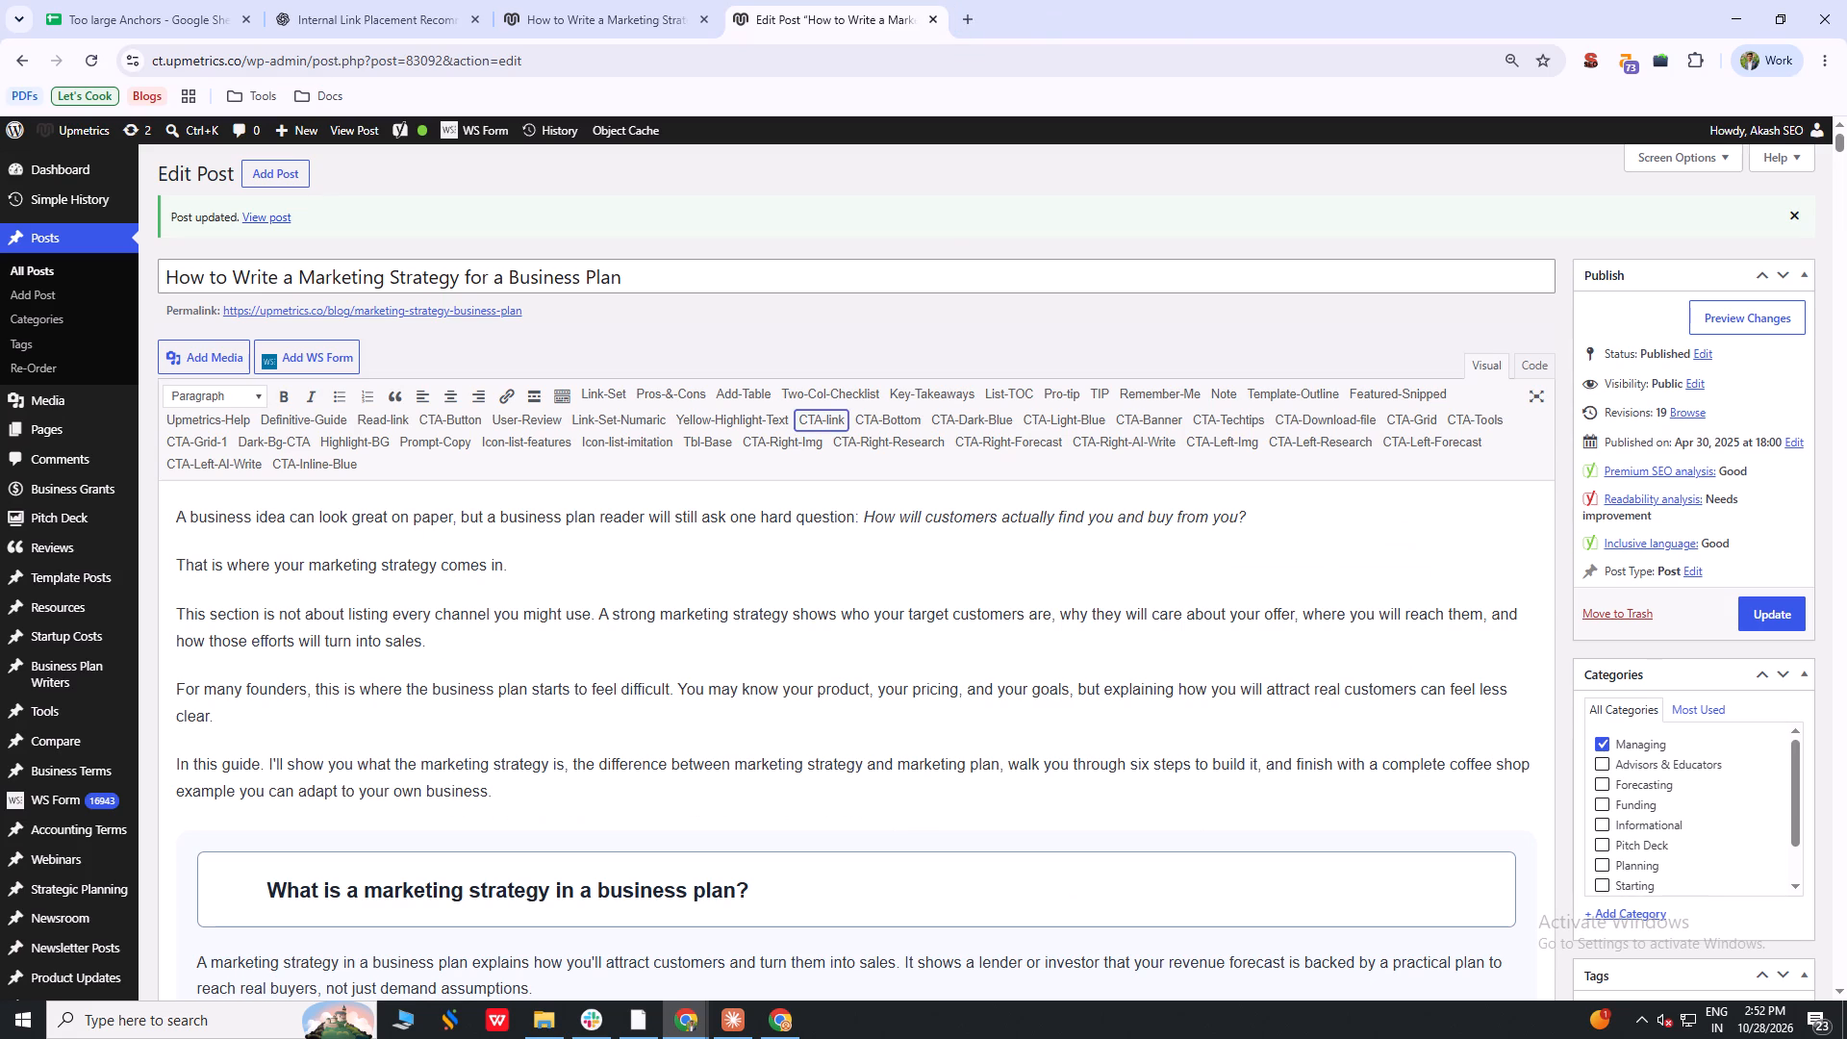
{"action": "left_click", "coordinate": [630, 0]}
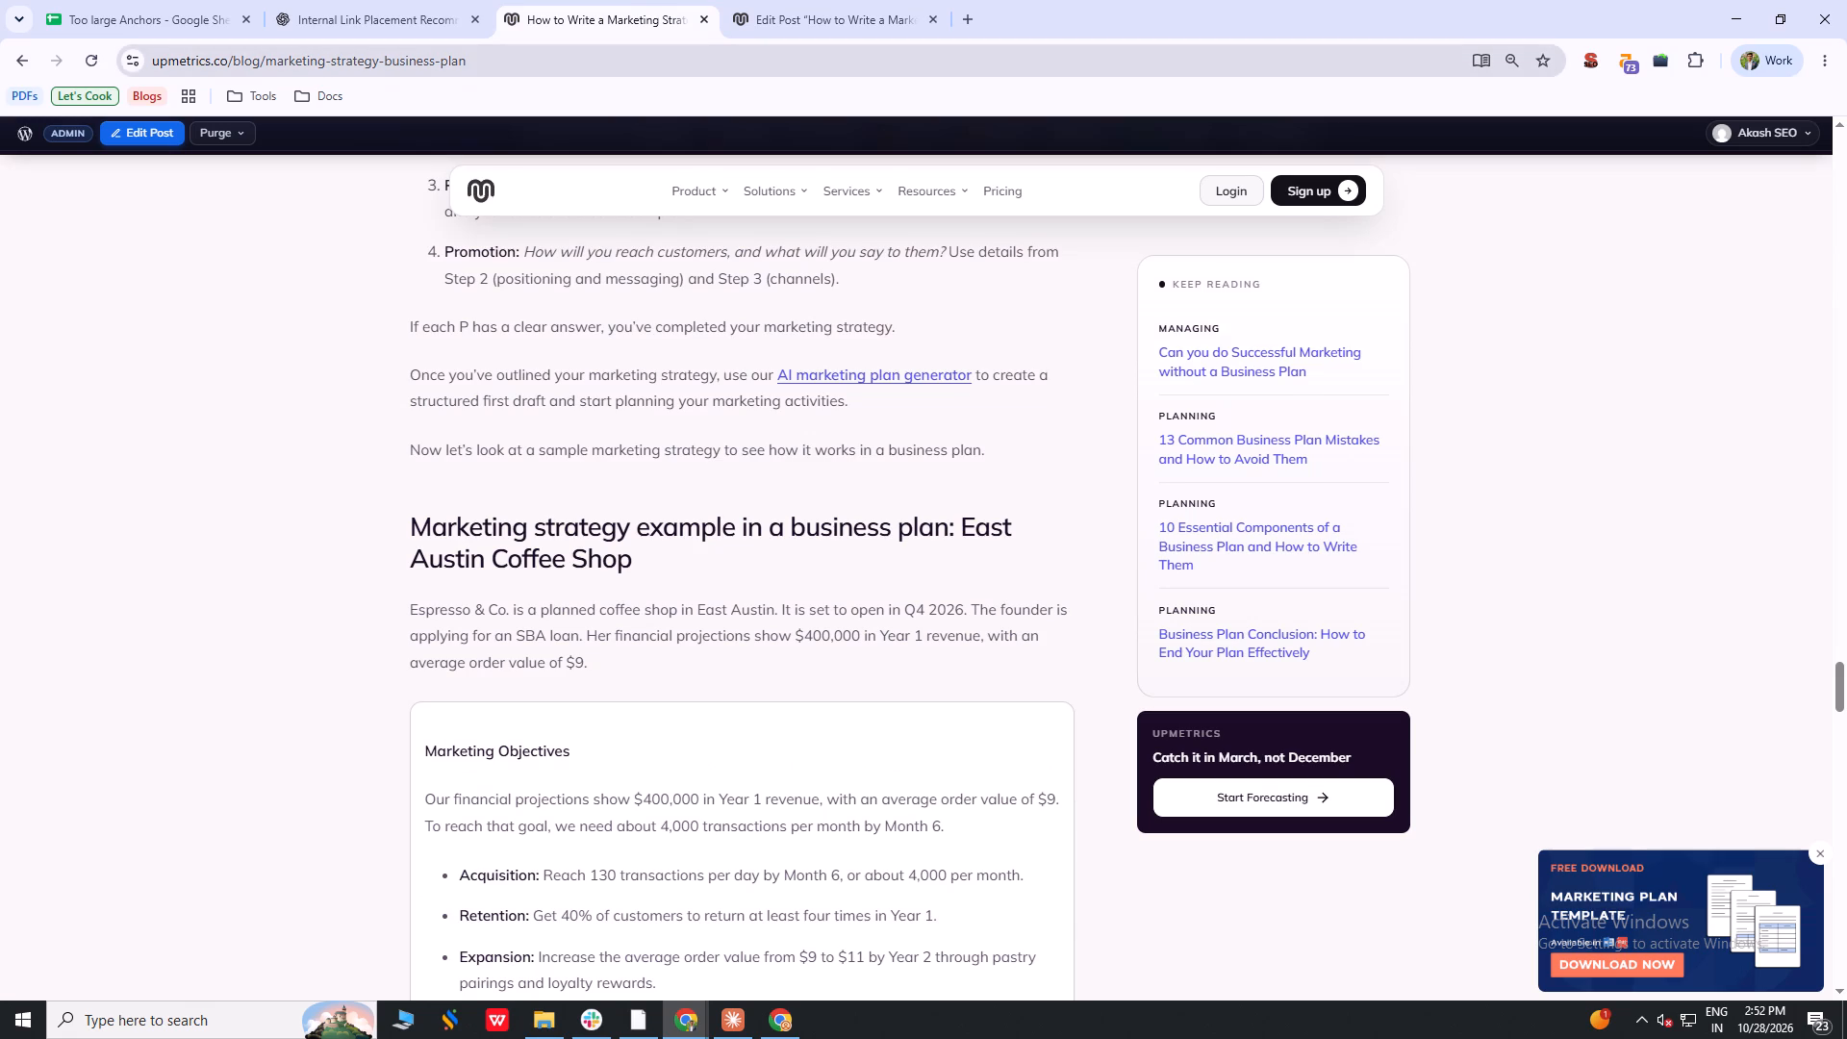
{"action": "left_click", "coordinate": [138, 0]}
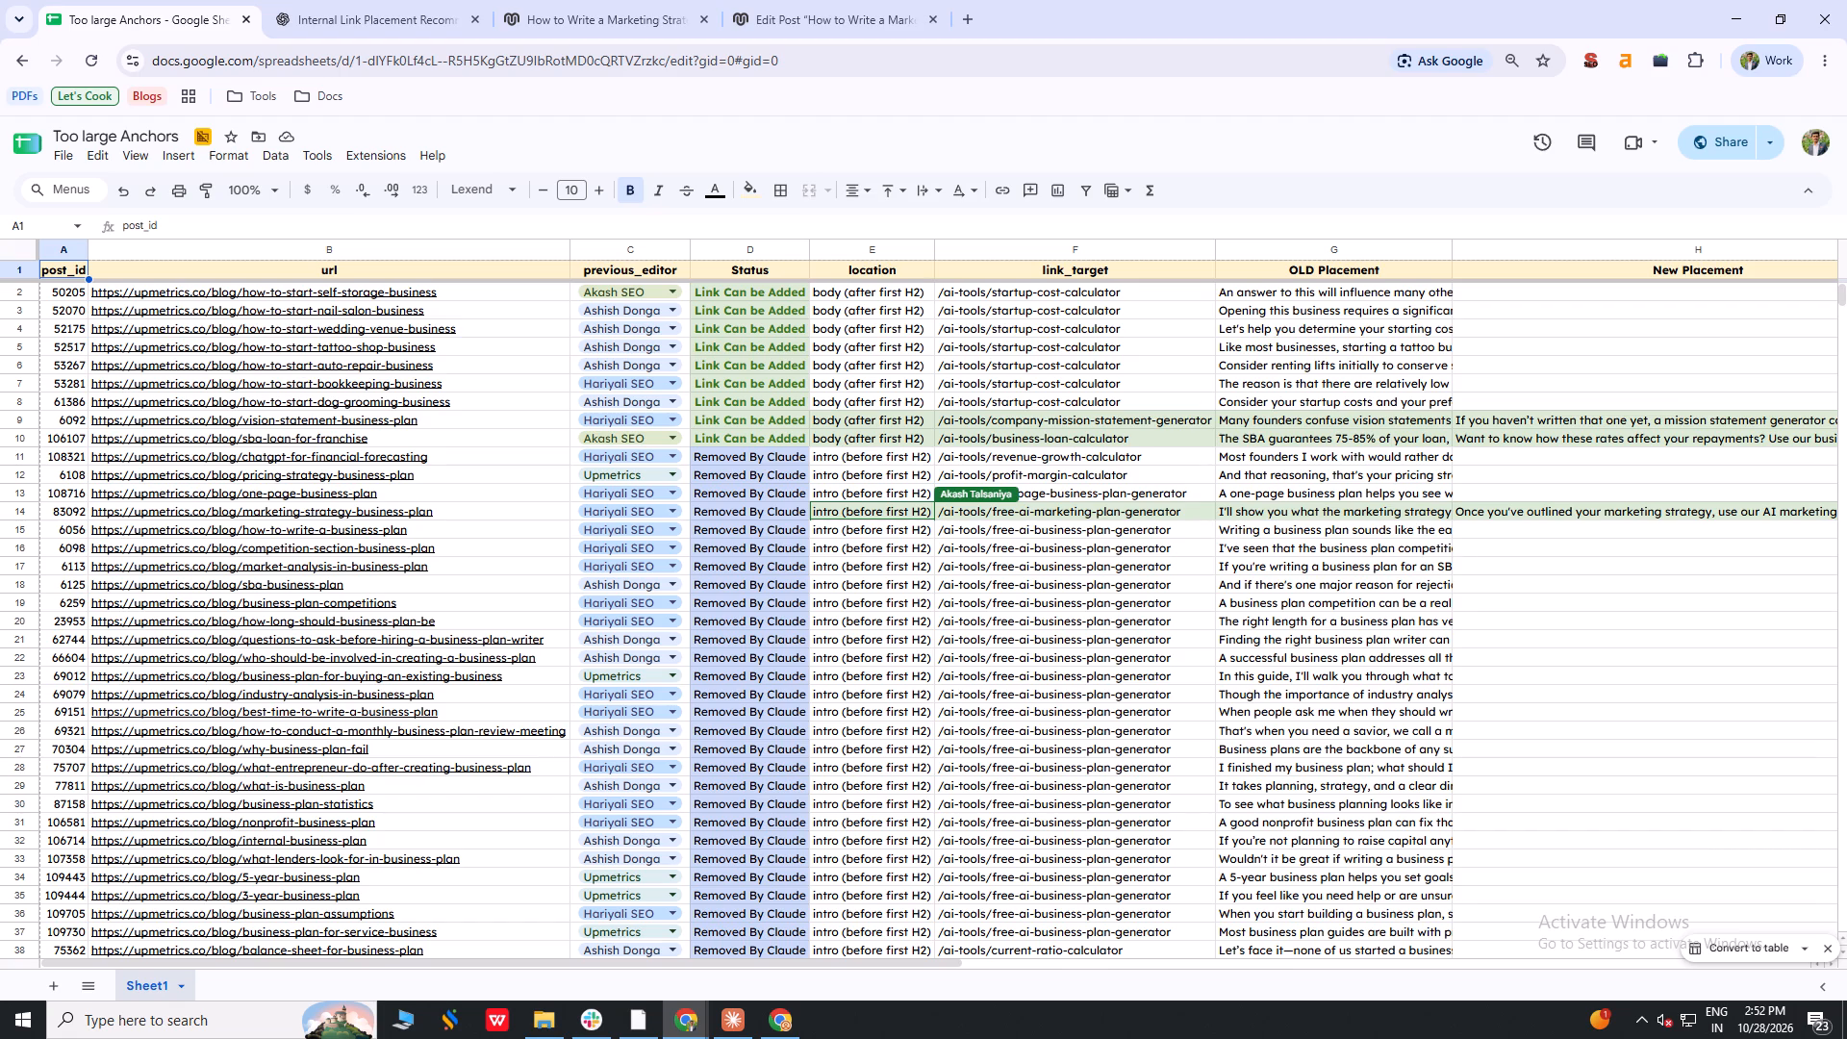
{"action": "left_click_drag", "start_coordinate": [1059, 532], "coordinate": [1061, 692]}
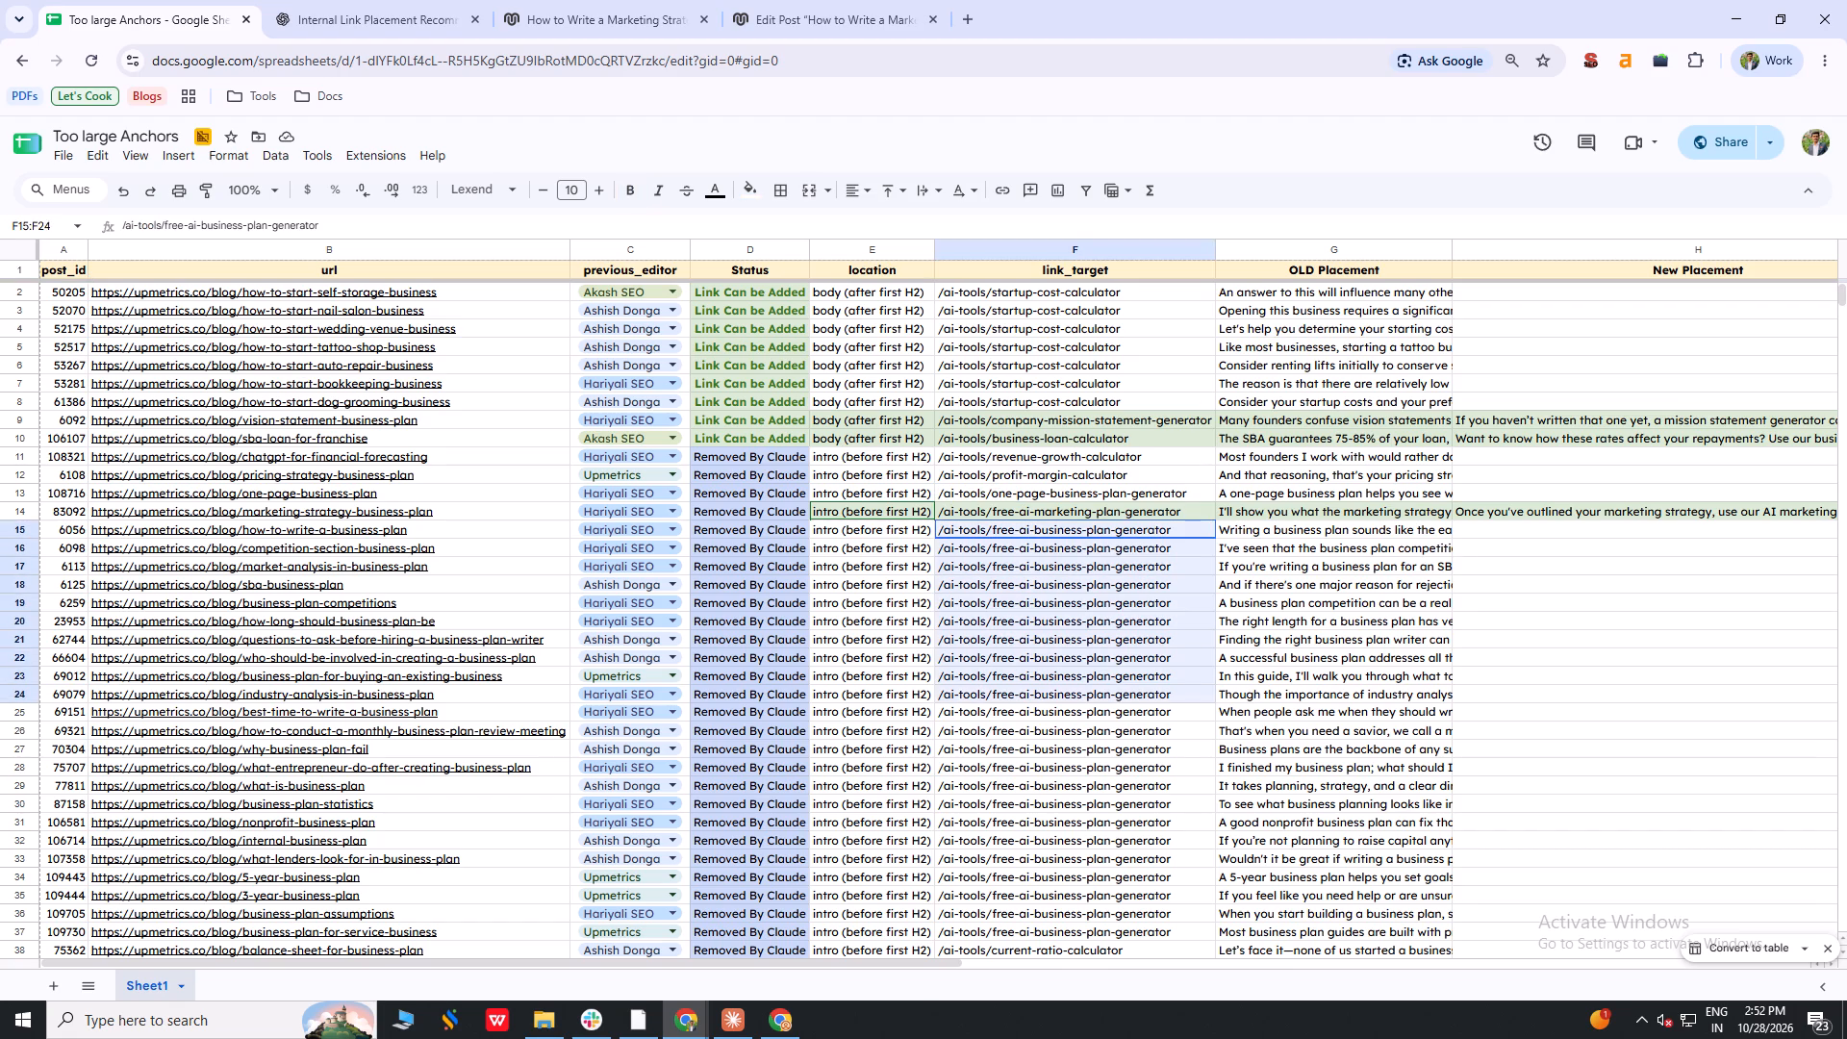
{"action": "left_click_drag", "start_coordinate": [1061, 692], "coordinate": [1049, 699]}
{"action": "left_click_drag", "start_coordinate": [1049, 699], "coordinate": [1037, 657]}
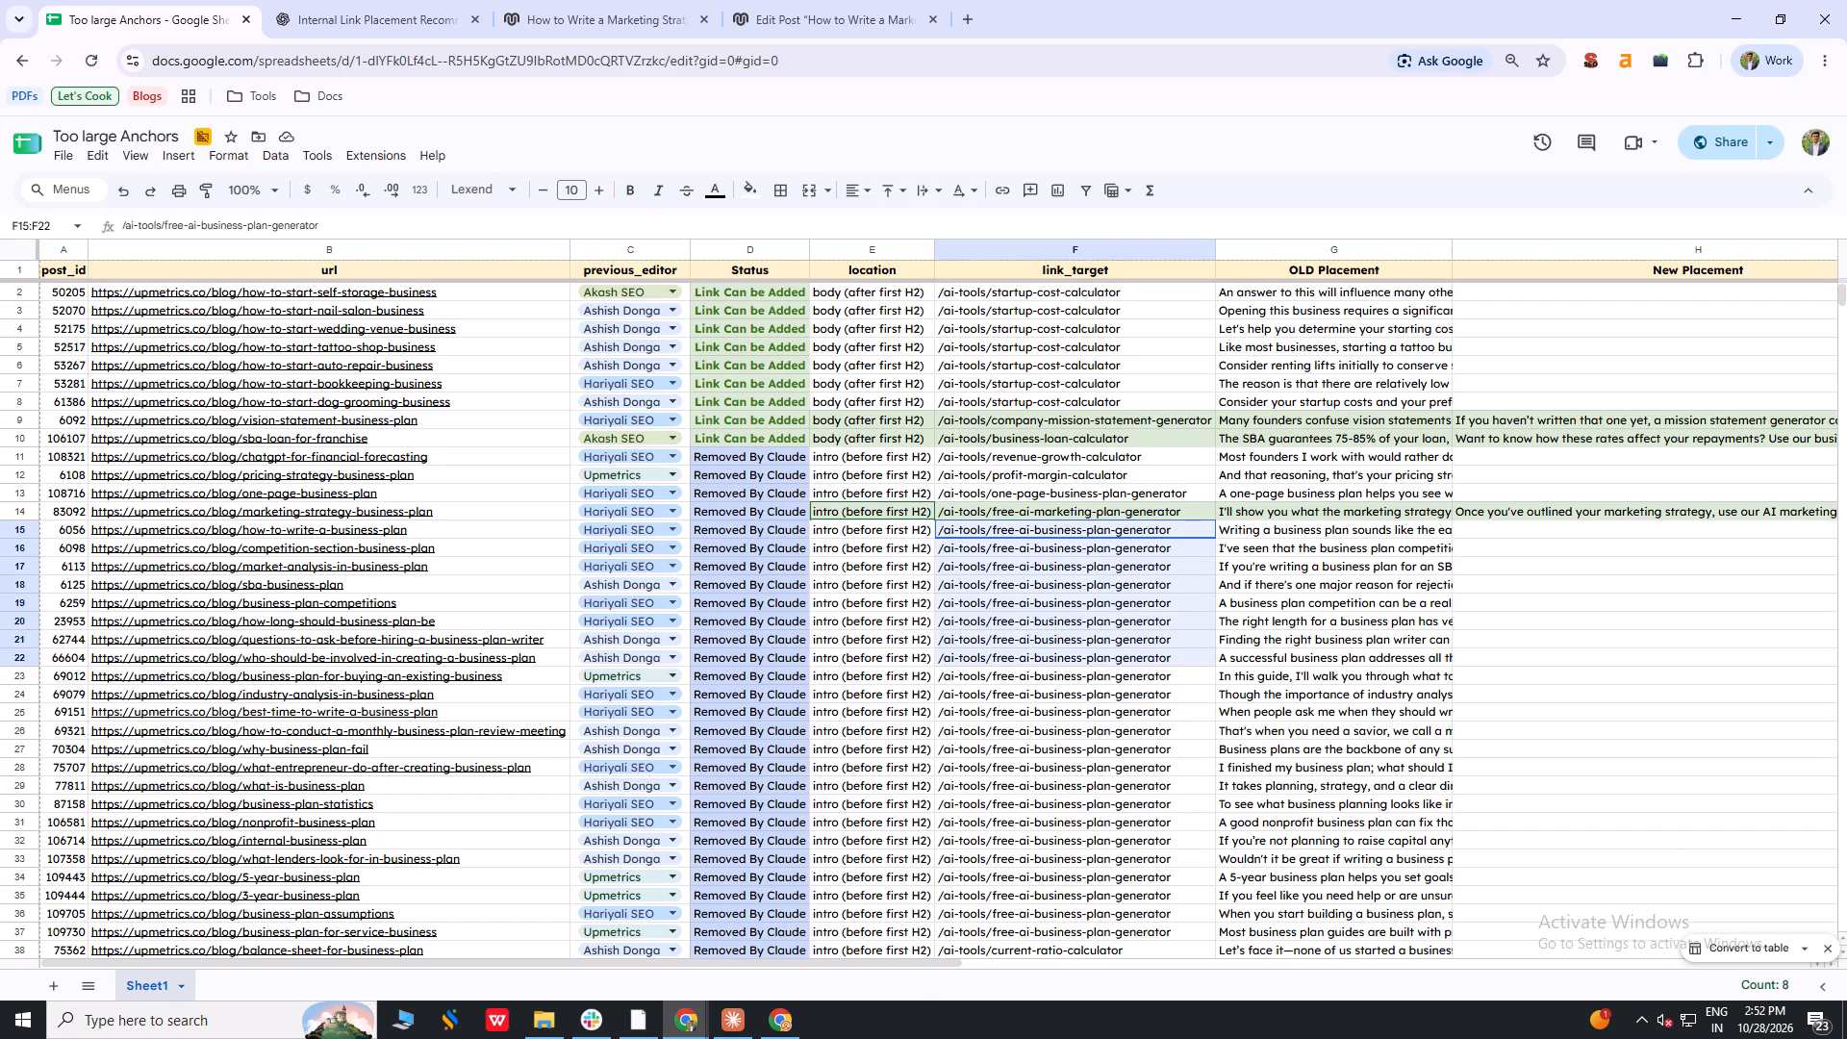
{"action": "left_click_drag", "start_coordinate": [1037, 657], "coordinate": [1037, 623]}
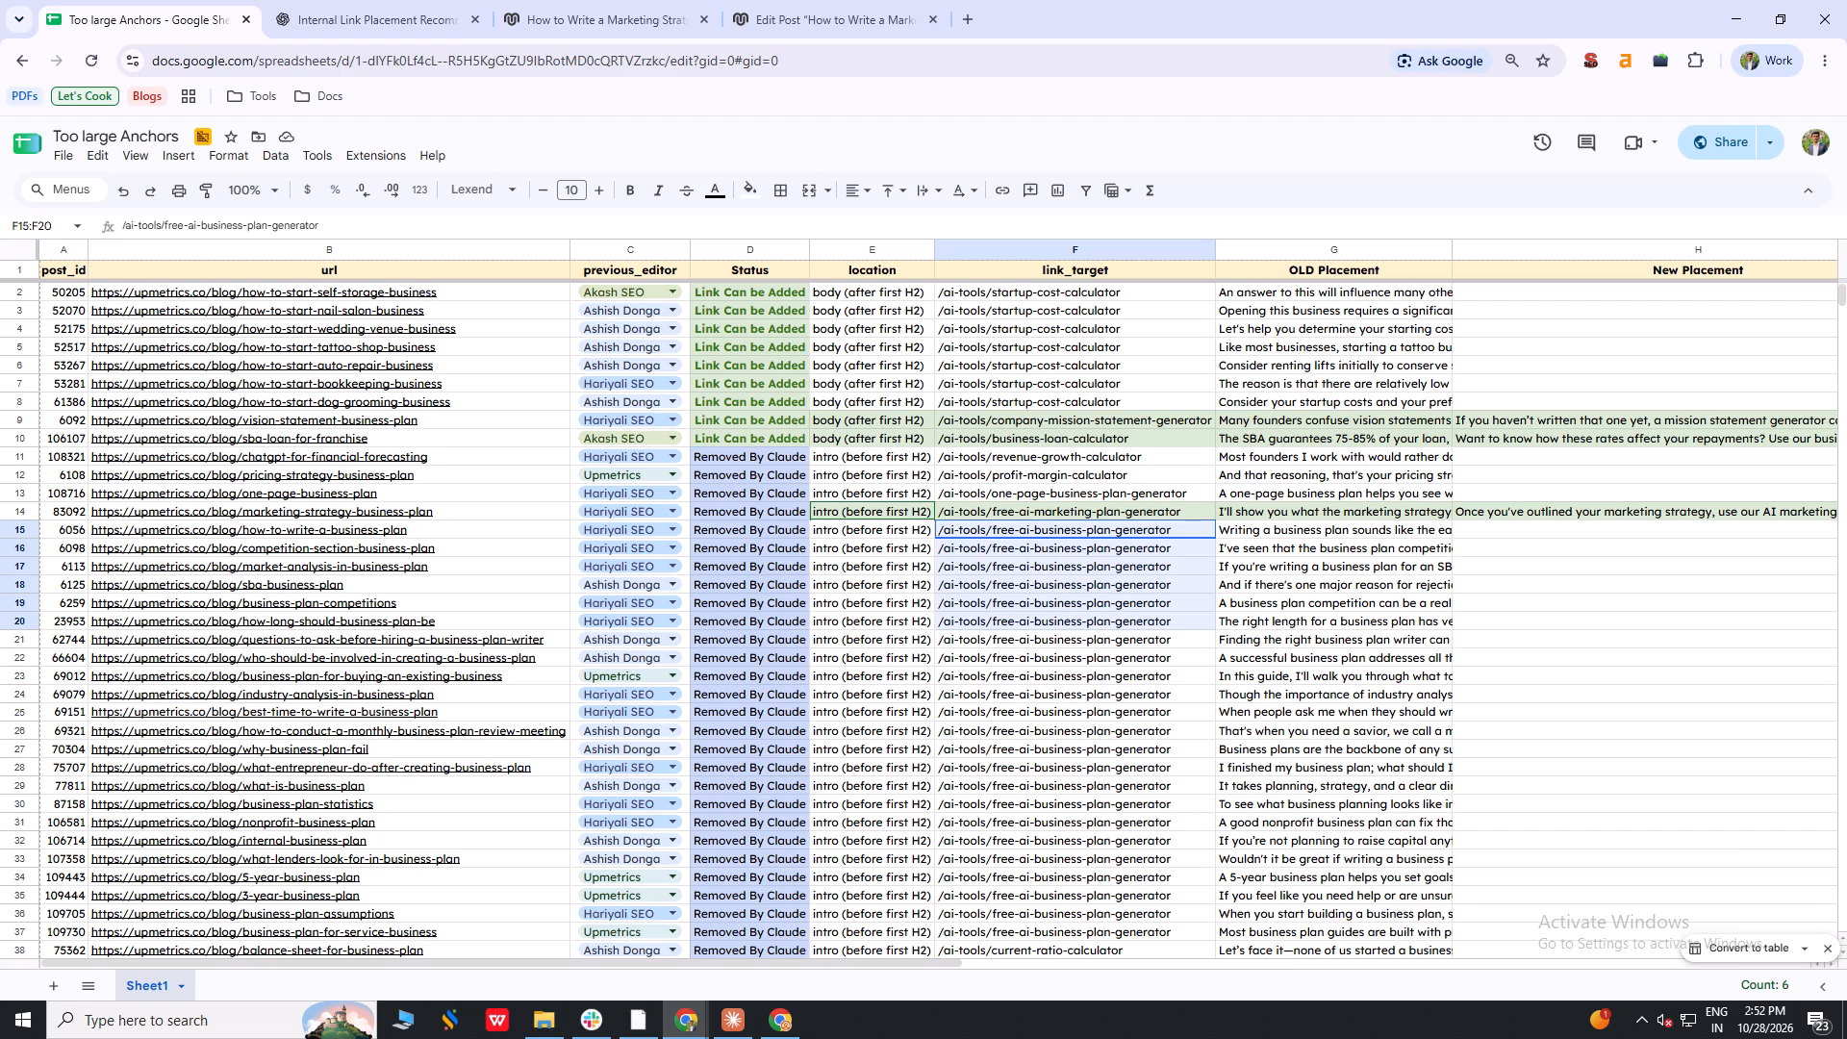
{"action": "left_click_drag", "start_coordinate": [1037, 623], "coordinate": [1030, 608]}
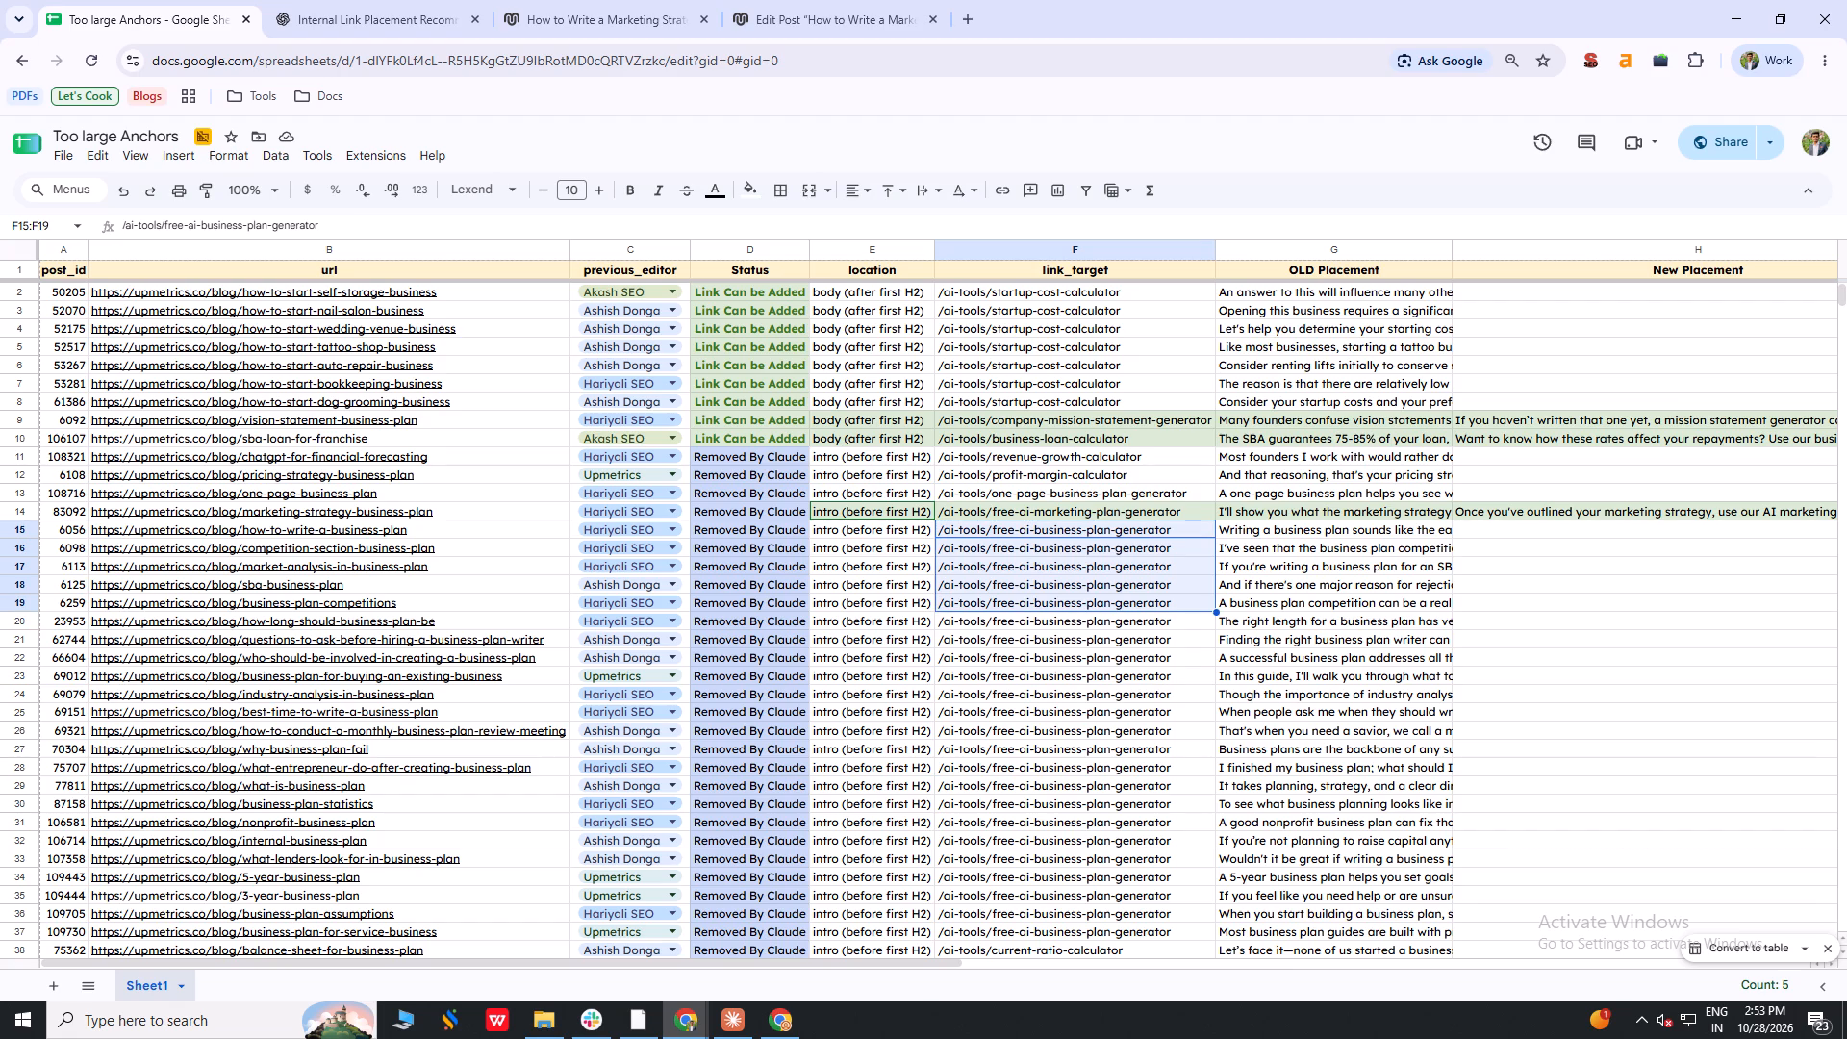
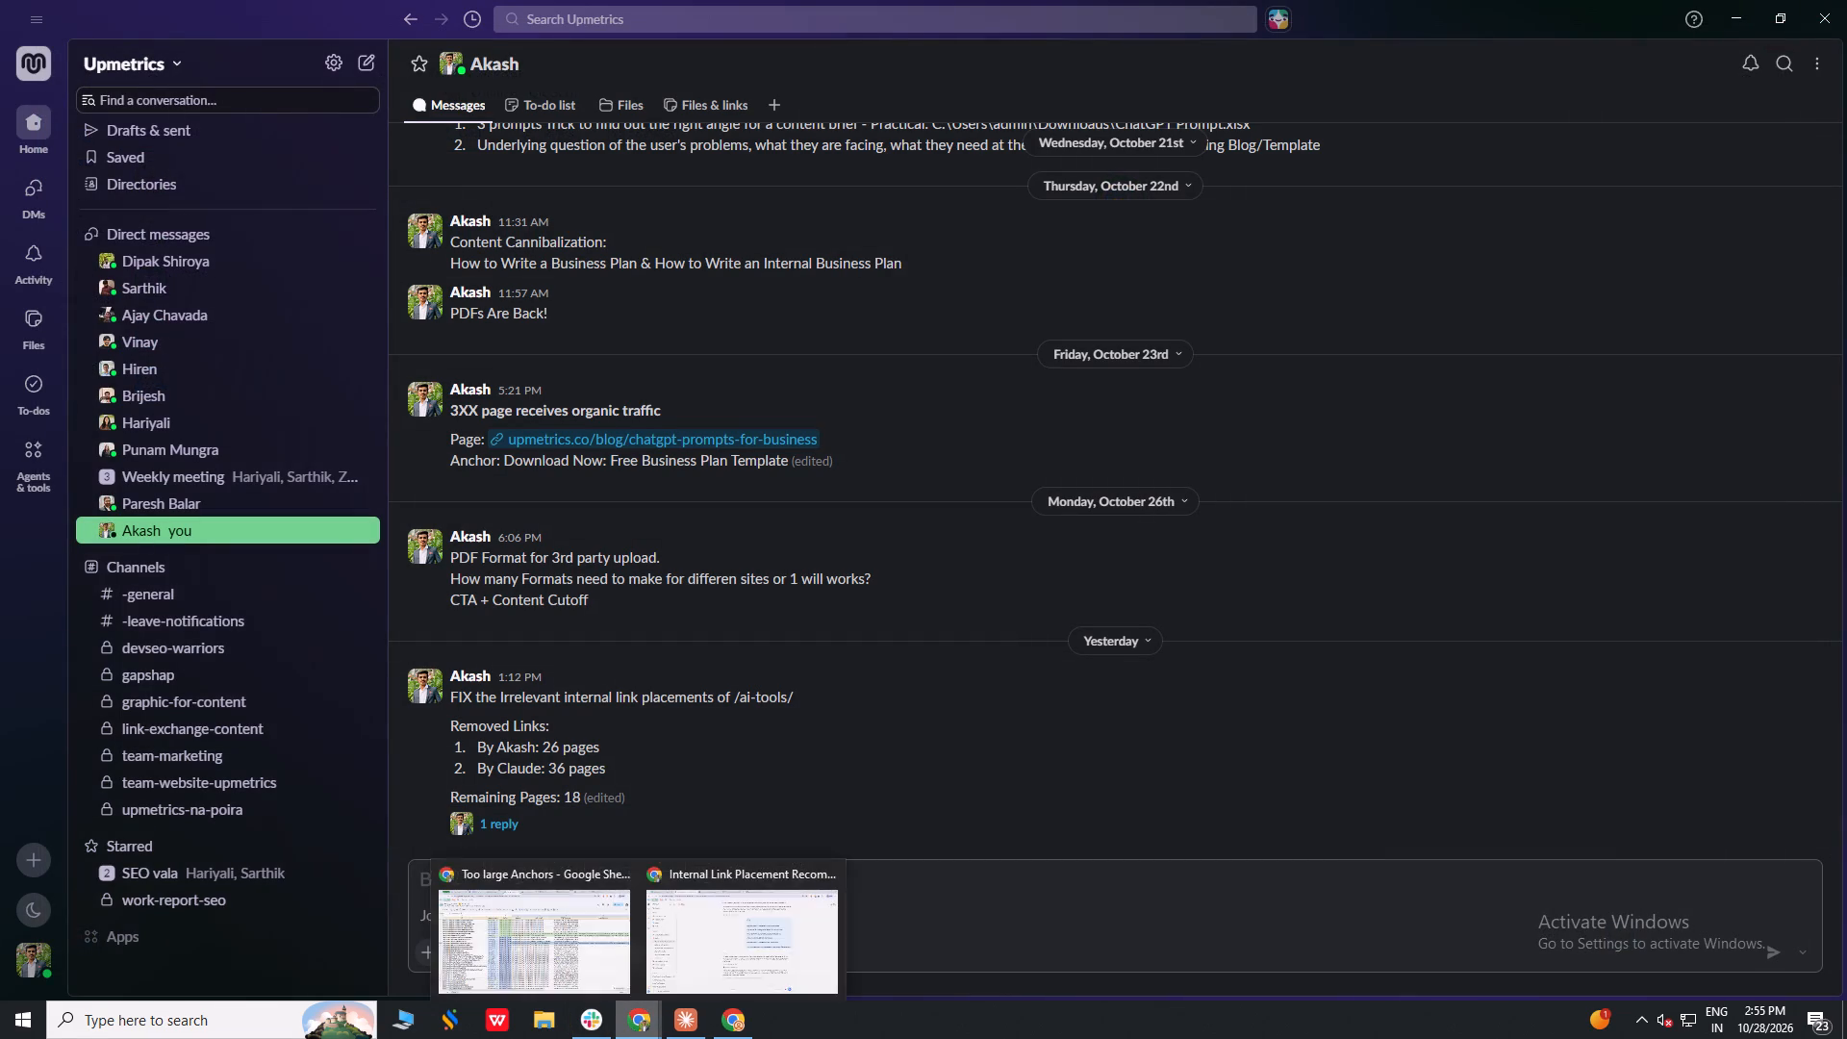
{"action": "left_click", "coordinate": [527, 960]}
{"action": "left_click", "coordinate": [201, 0]}
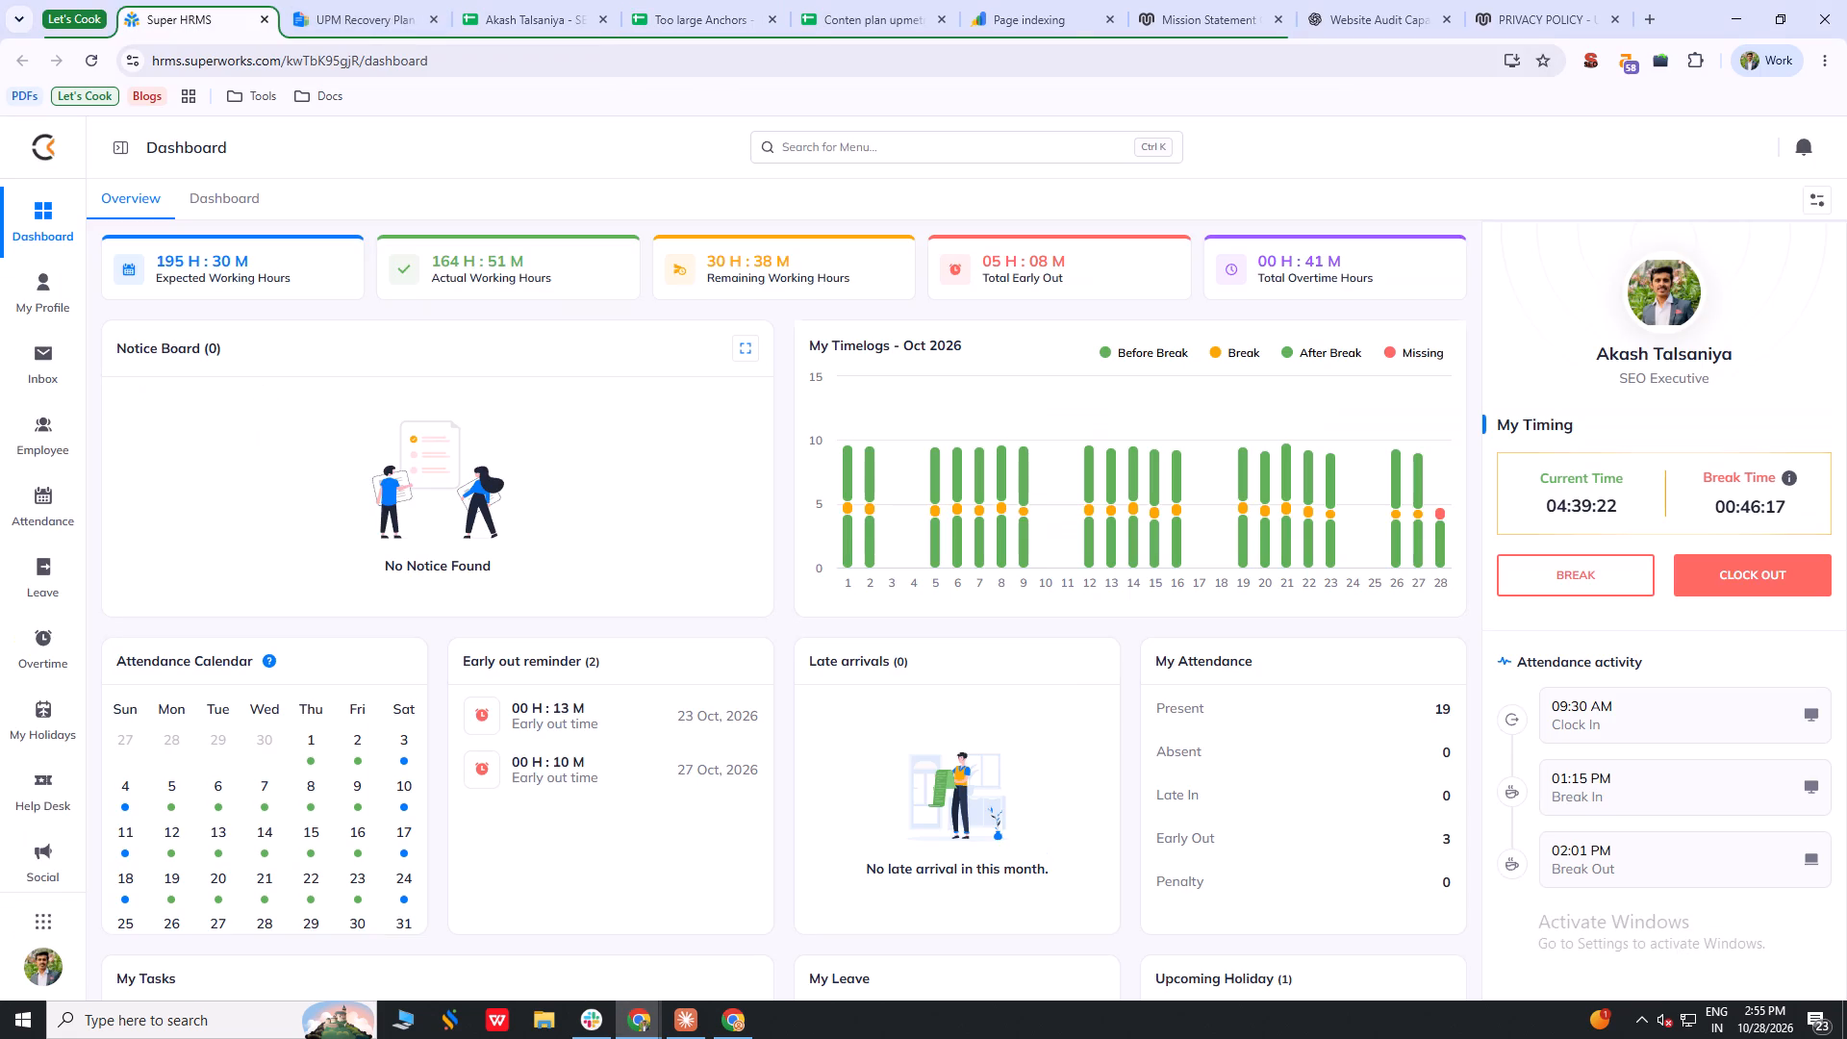
{"action": "left_click", "coordinate": [94, 57]}
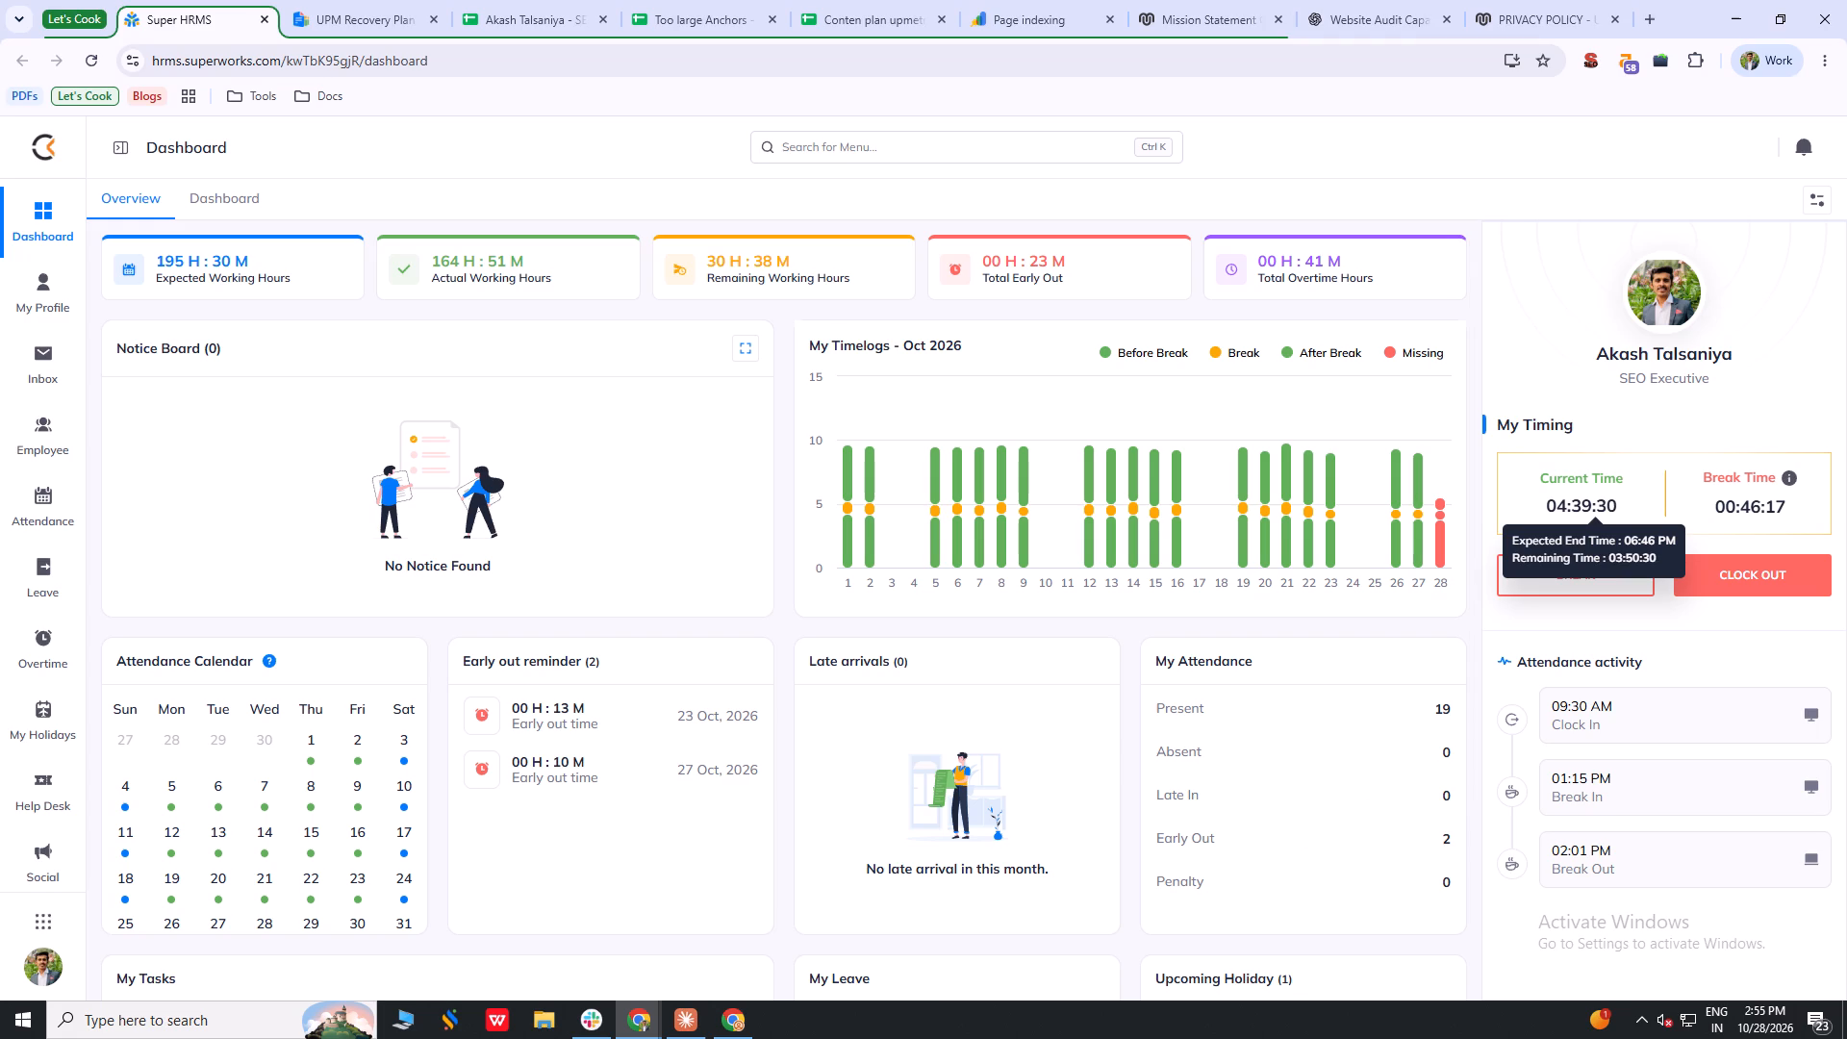
Examine the Total Overtime Hours and Total Early Out figures on the HRMS dashboard.
{"action": "left_click_drag", "start_coordinate": [1311, 264], "coordinate": [1349, 260]}
{"action": "left_click", "coordinate": [1349, 260]}
{"action": "left_click_drag", "start_coordinate": [1349, 260], "coordinate": [1304, 263]}
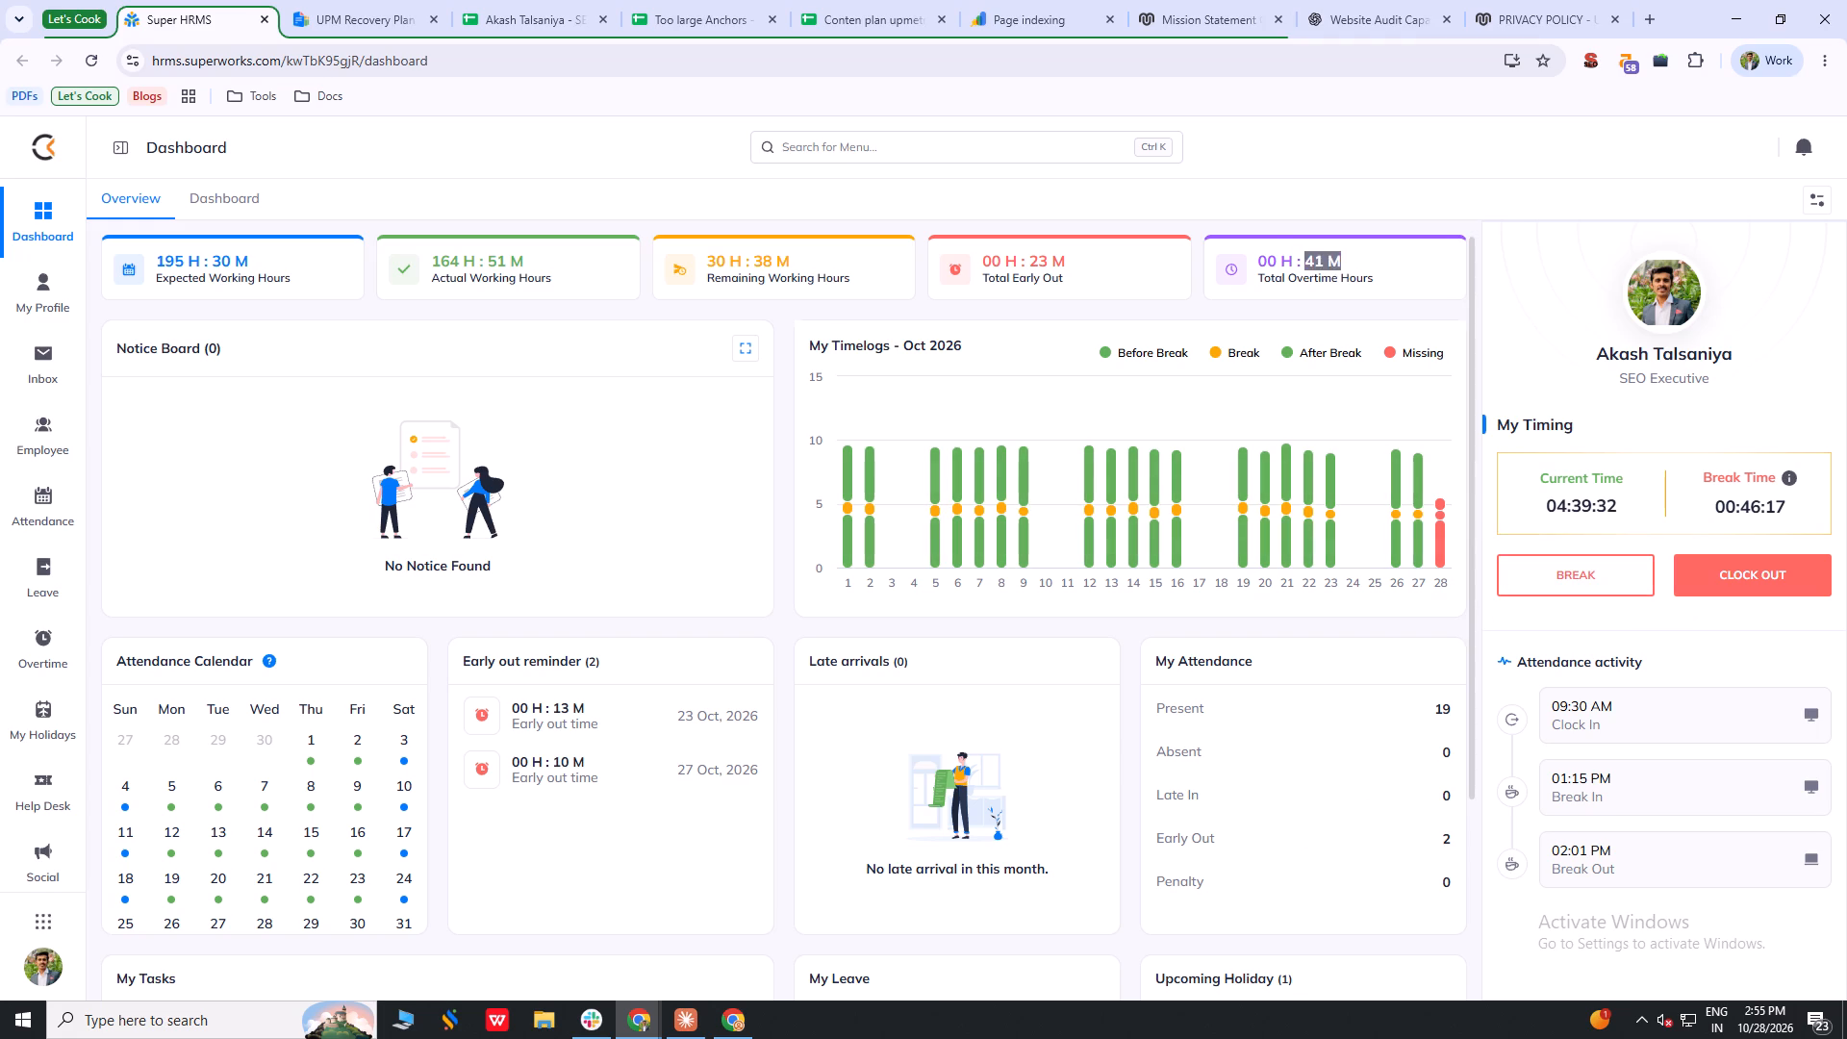
{"action": "left_click_drag", "start_coordinate": [1304, 263], "coordinate": [1216, 269]}
{"action": "left_click", "coordinate": [1094, 272]}
{"action": "left_click_drag", "start_coordinate": [1076, 267], "coordinate": [993, 266]}
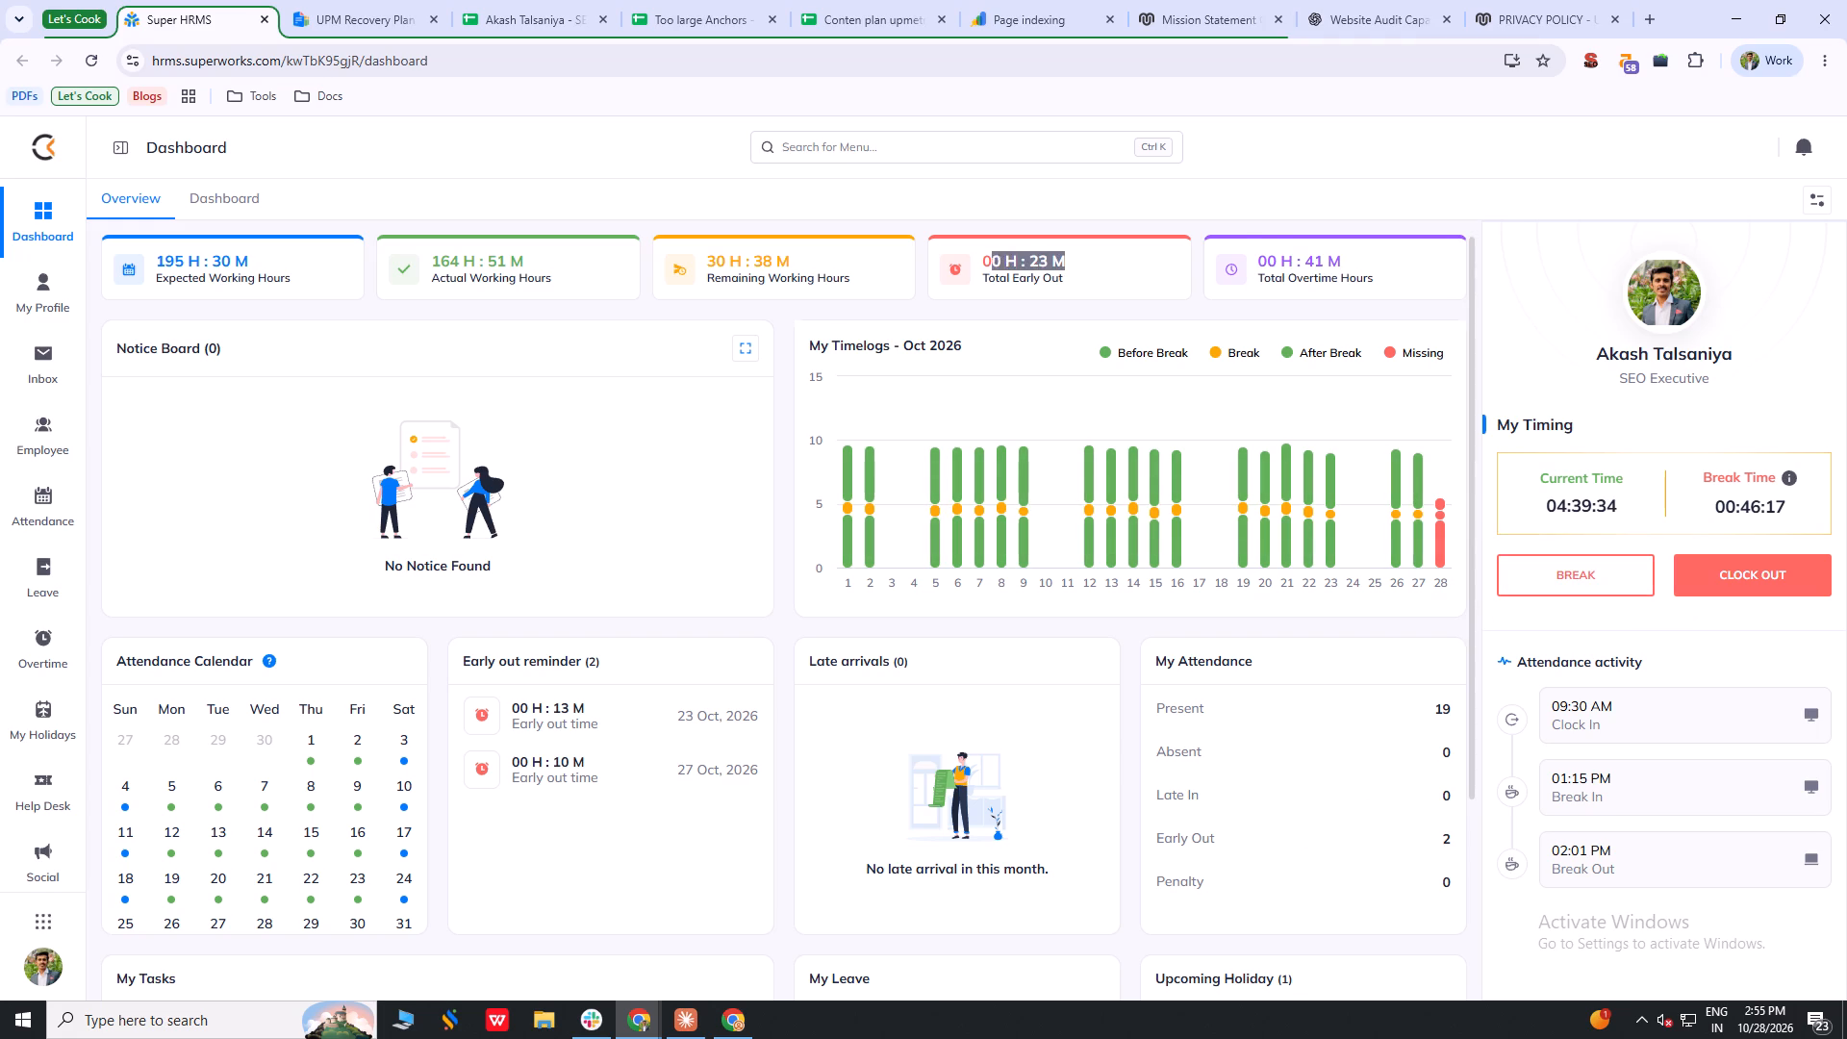
{"action": "left_click_drag", "start_coordinate": [993, 266], "coordinate": [986, 266]}
{"action": "left_click", "coordinate": [986, 266]}
{"action": "left_click_drag", "start_coordinate": [986, 266], "coordinate": [1069, 266]}
{"action": "left_click", "coordinate": [1177, 267]}
{"action": "left_click_drag", "start_coordinate": [1260, 261], "coordinate": [1261, 261]}
{"action": "left_click_drag", "start_coordinate": [1261, 261], "coordinate": [1375, 260]}
{"action": "left_click", "coordinate": [1376, 260]}
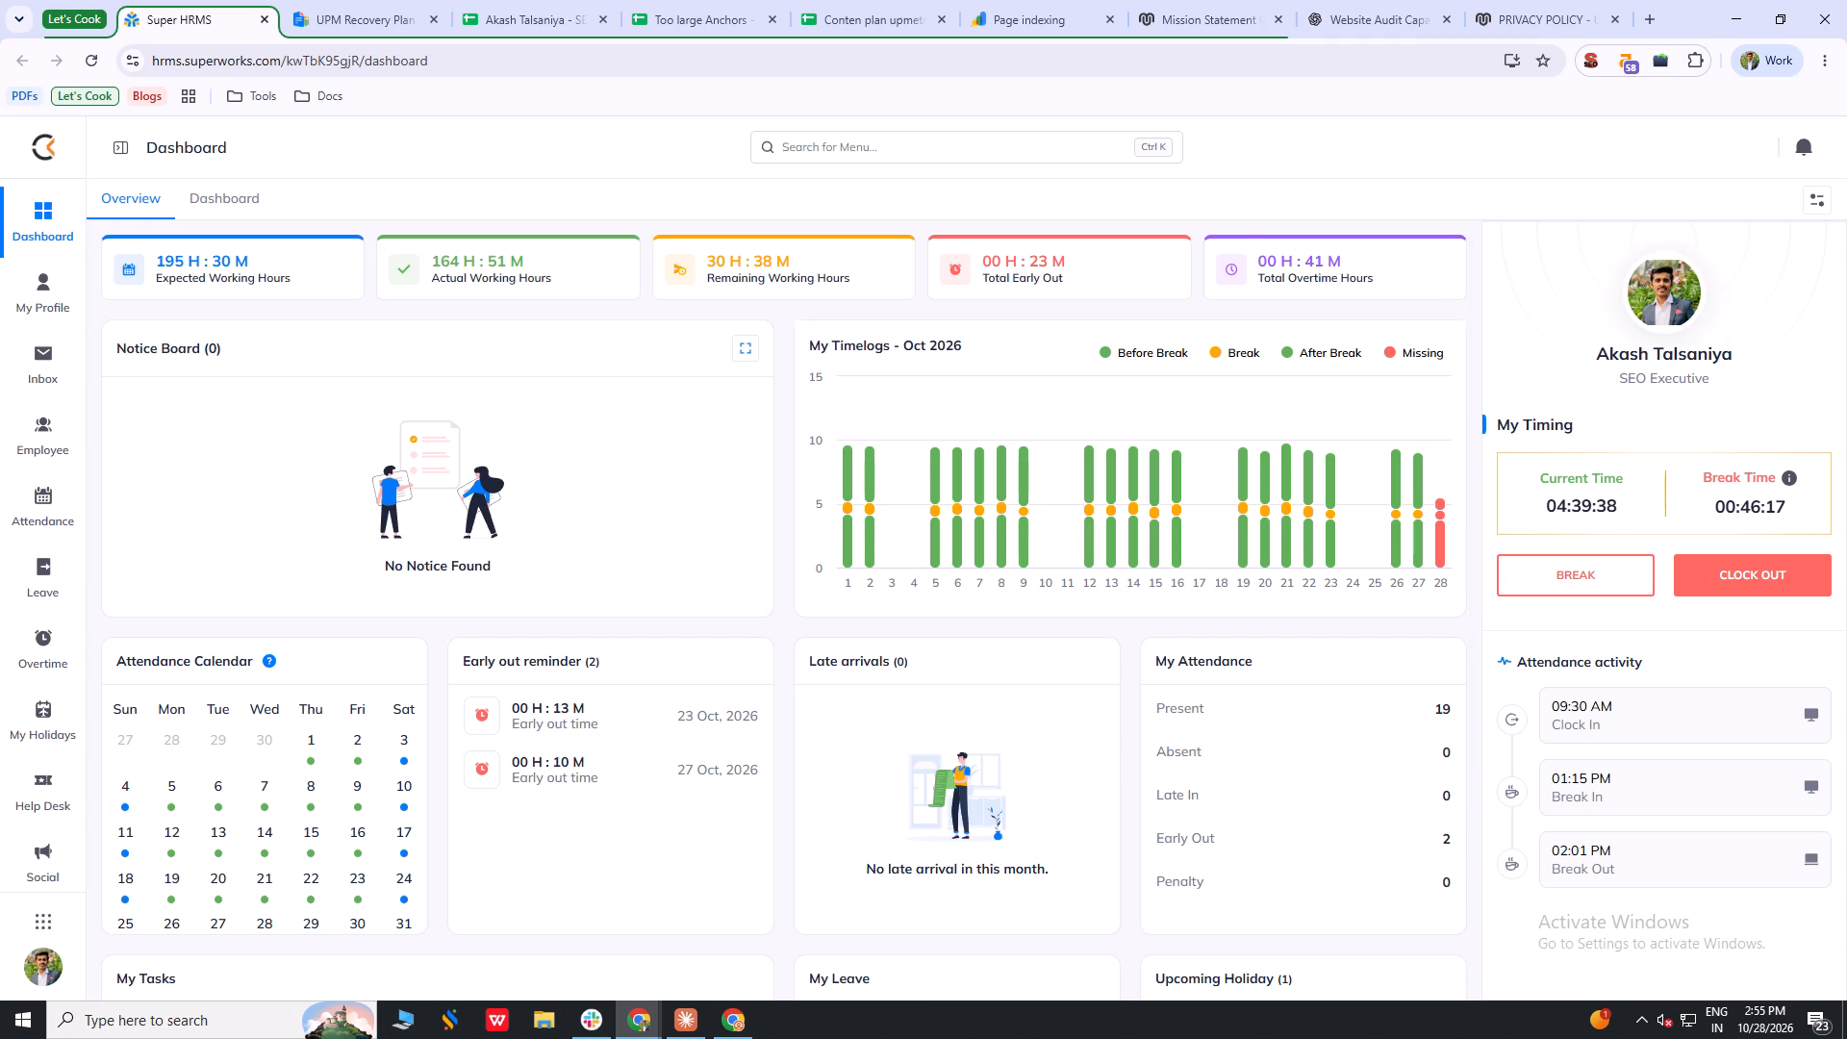
Calculate 41-23 with a Google search in a new browser tab and close that tab again.
{"action": "left_click", "coordinate": [1644, 26]}
{"action": "type", "text": "41-23"}
{"action": "key", "text": "Return"}
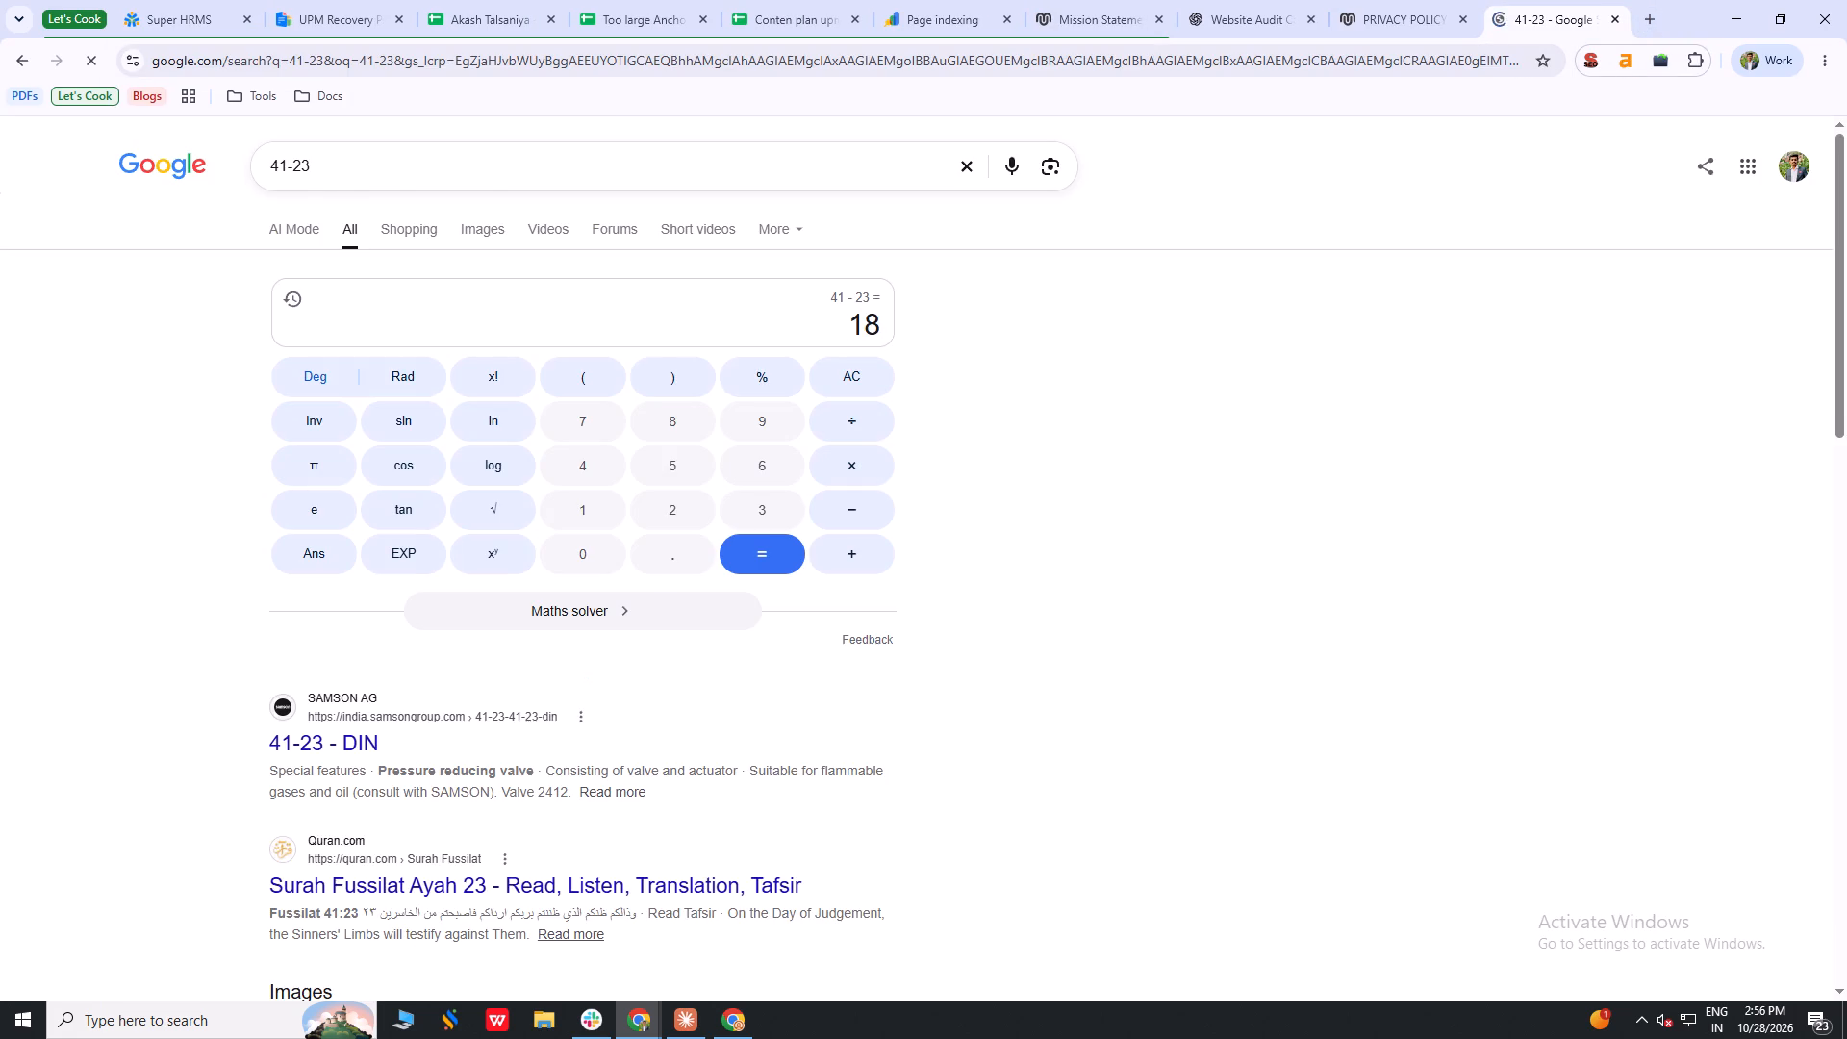
{"action": "middle_click", "coordinate": [1559, 0]}
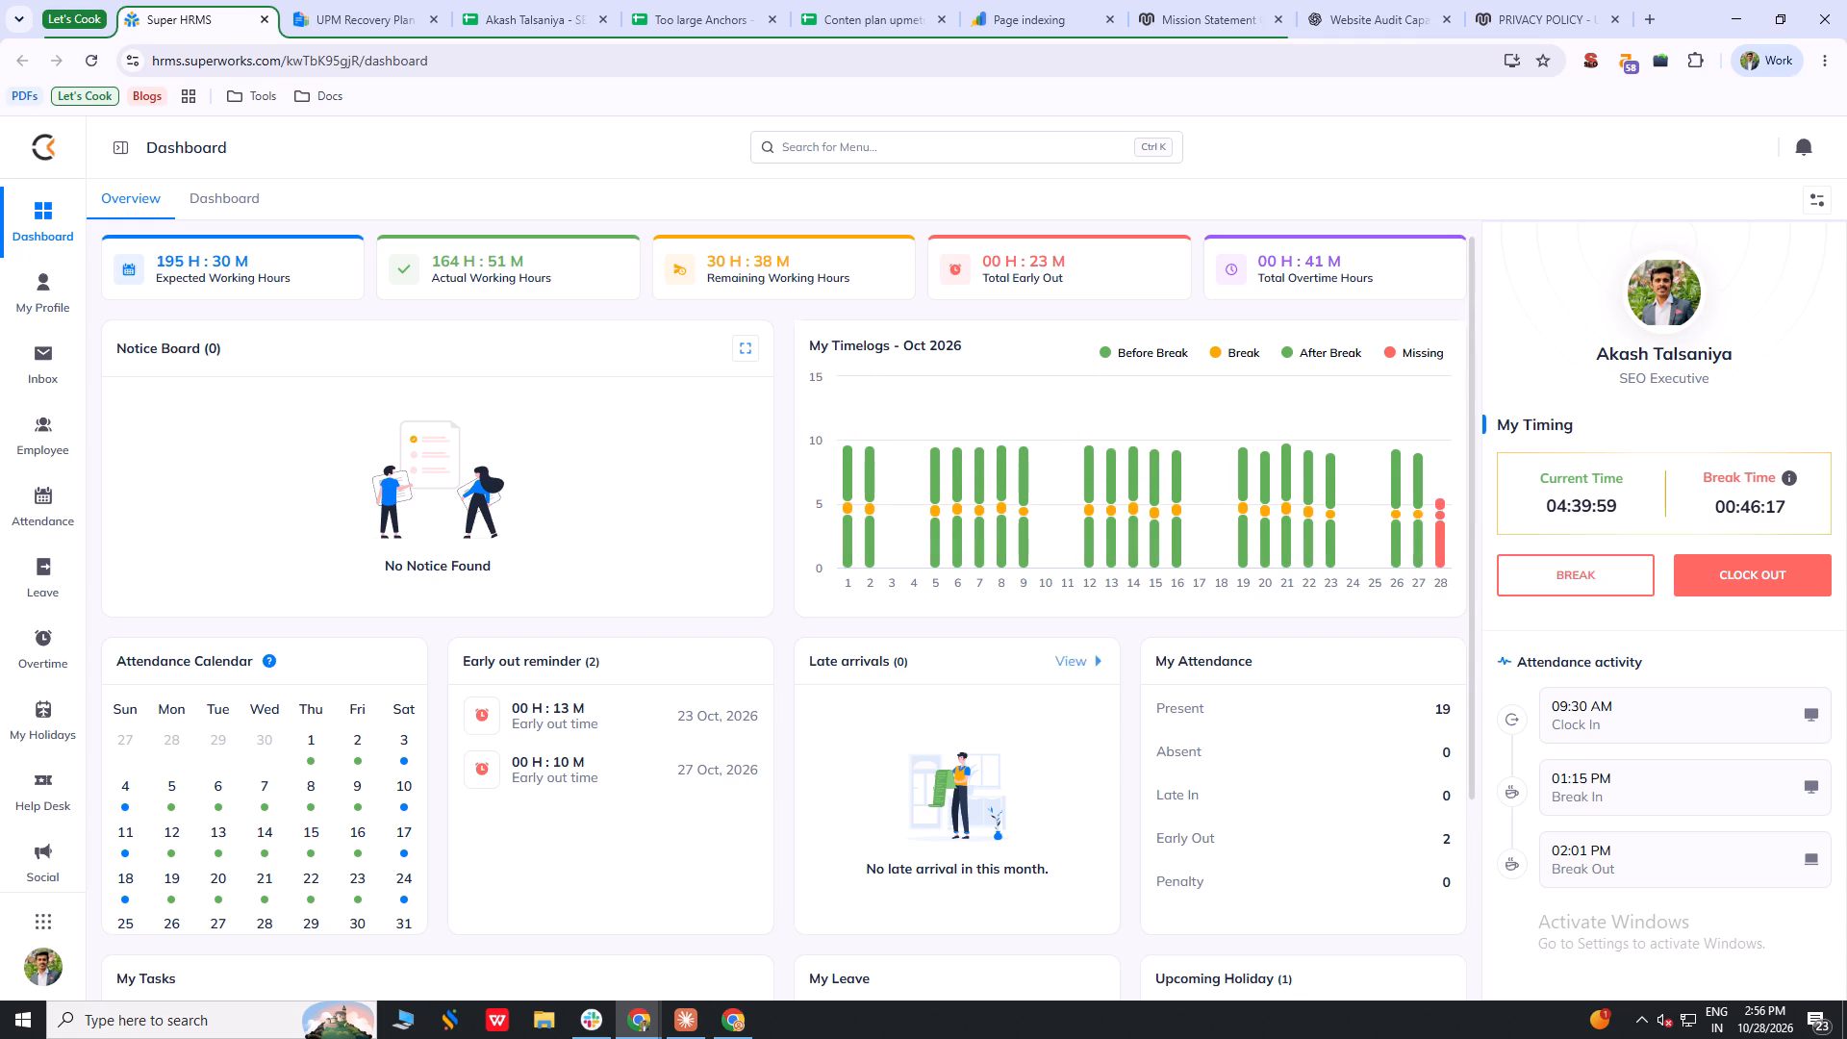
Check the current time and the October 2026 calendar in the system clock.
{"action": "left_click", "coordinate": [1784, 1027]}
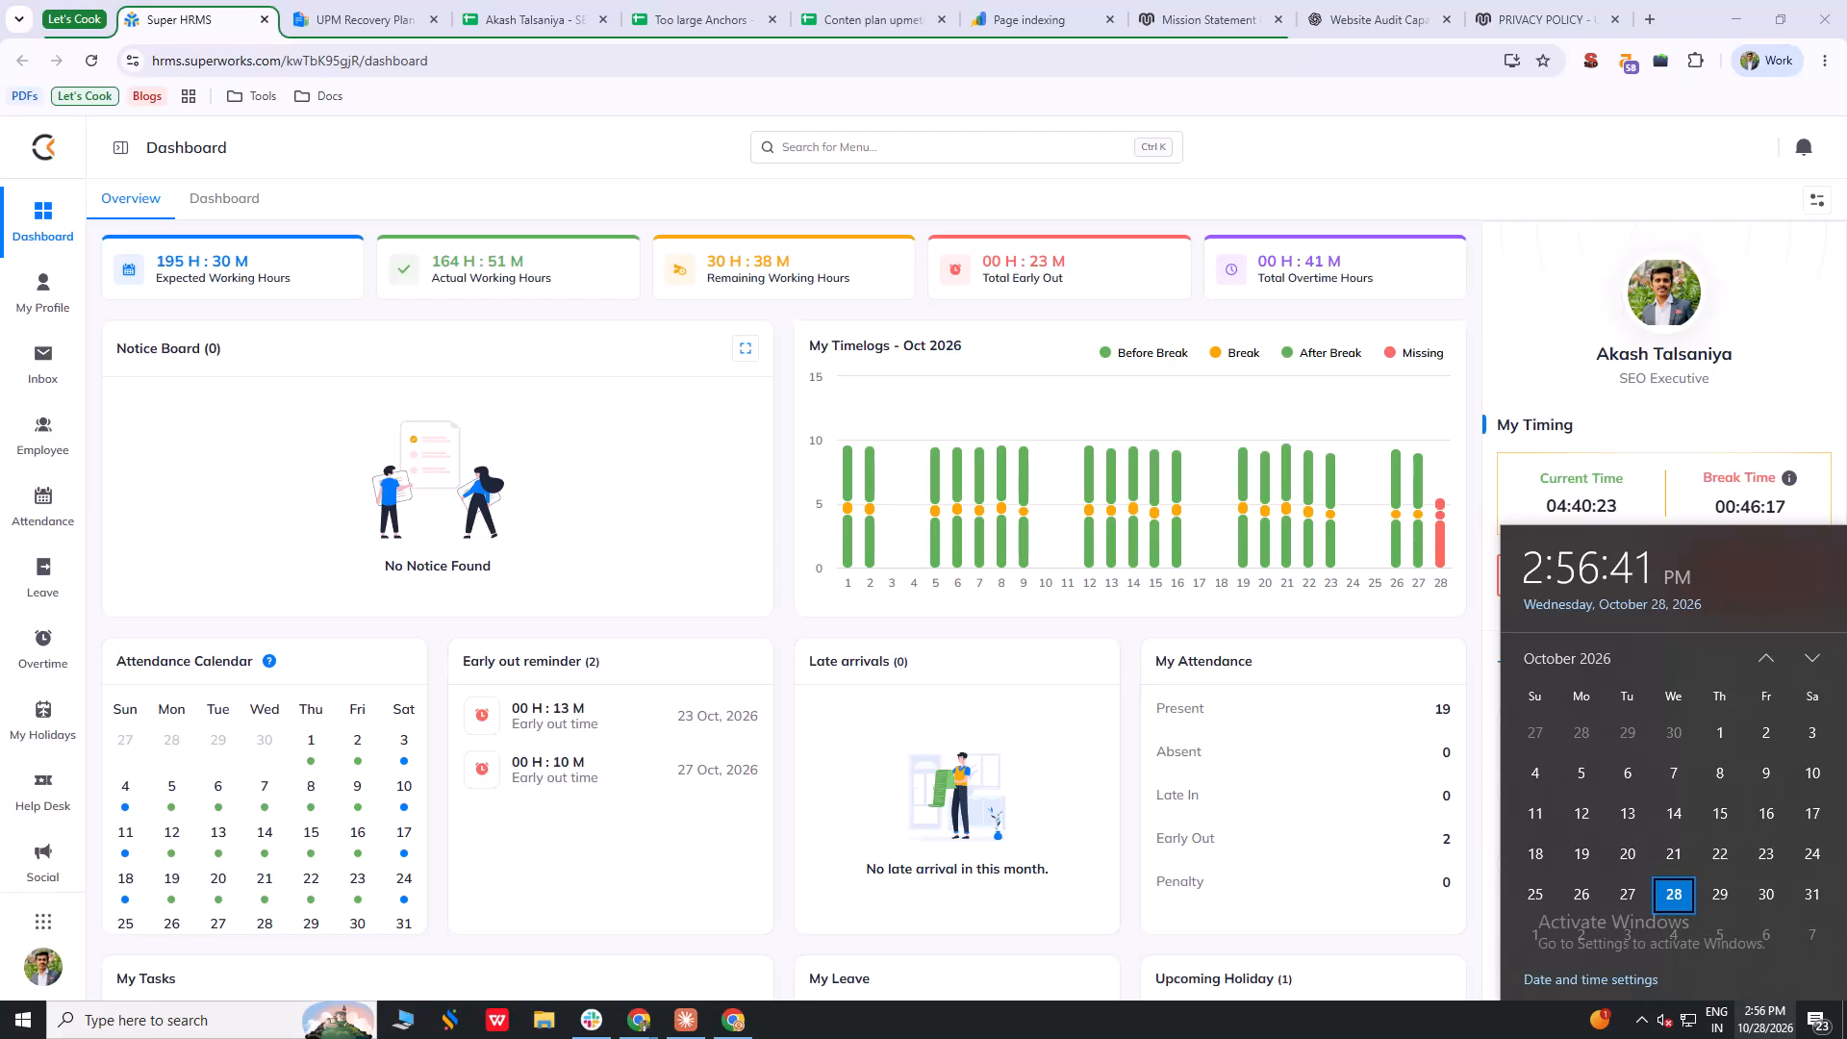
{"action": "scroll", "coordinate": [1737, 798], "scroll_direction": "down", "scroll_amount": 1}
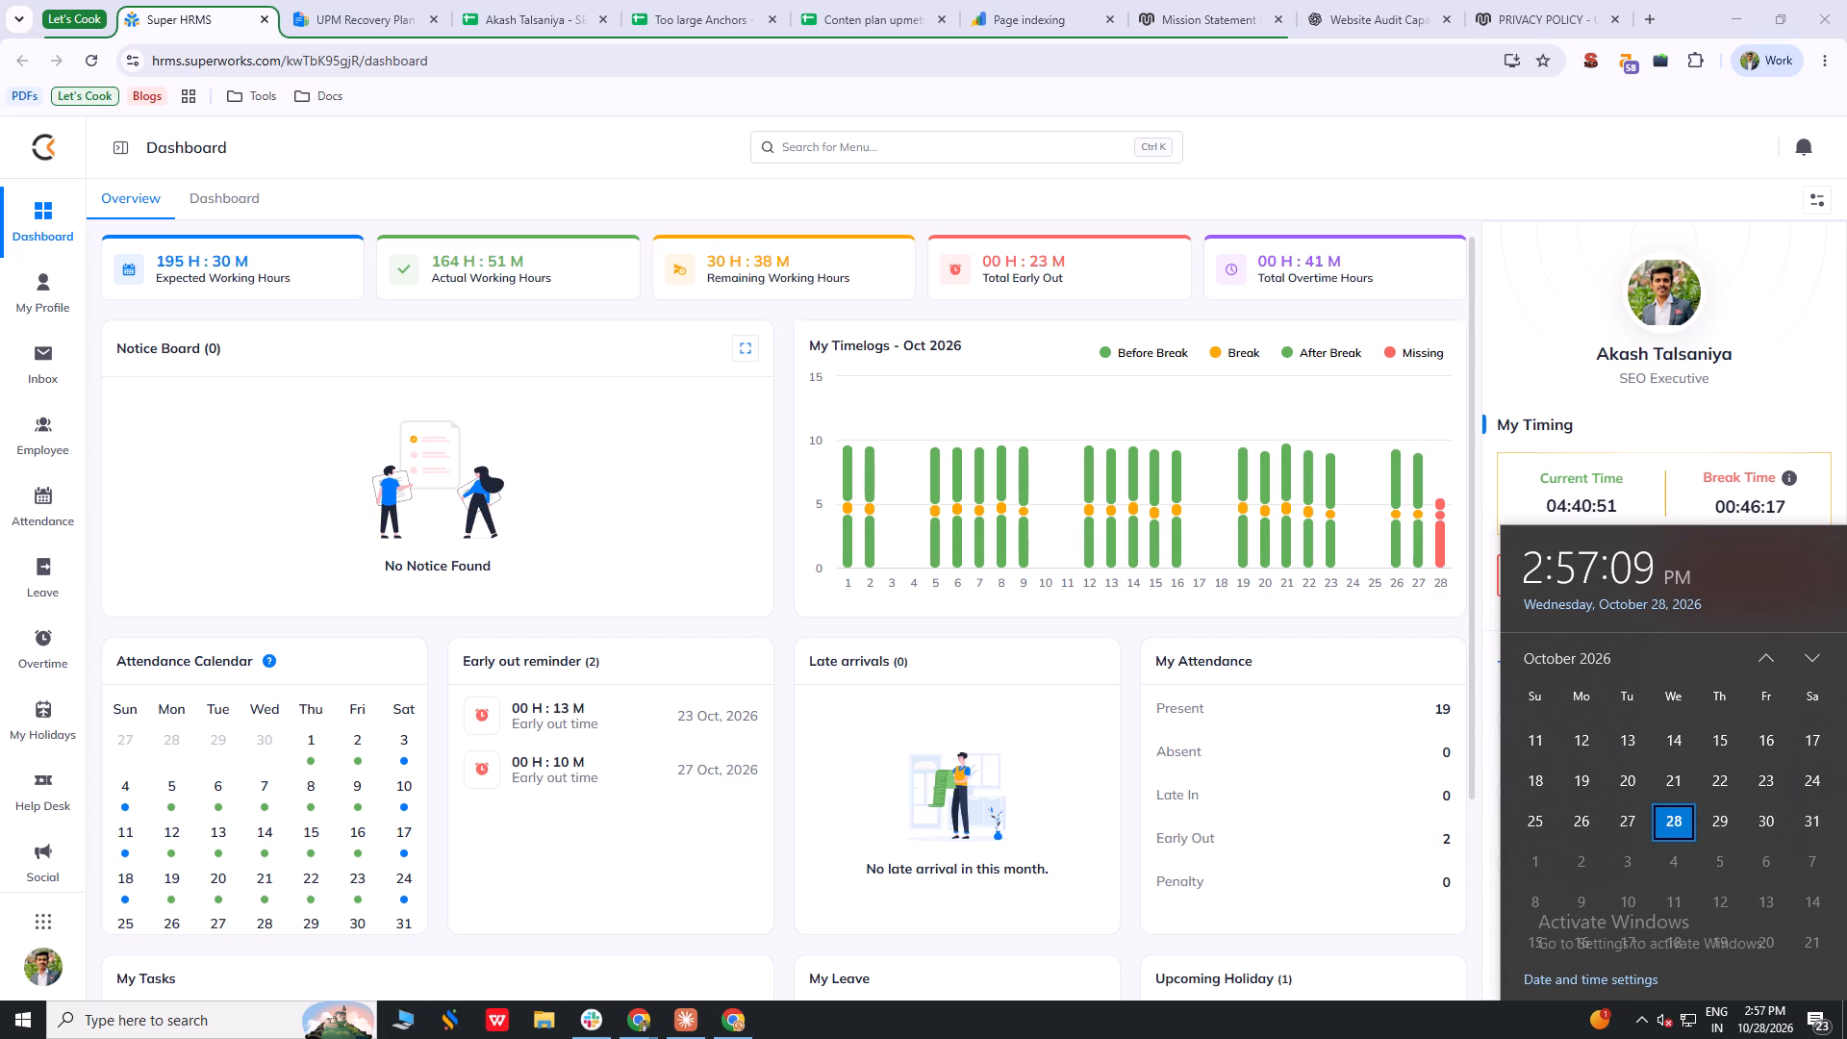
{"action": "left_click", "coordinate": [1554, 335]}
Close the Website Audit chat, Privacy Policy and Mission Statement Generator browser tabs.
{"action": "left_click", "coordinate": [1372, 0]}
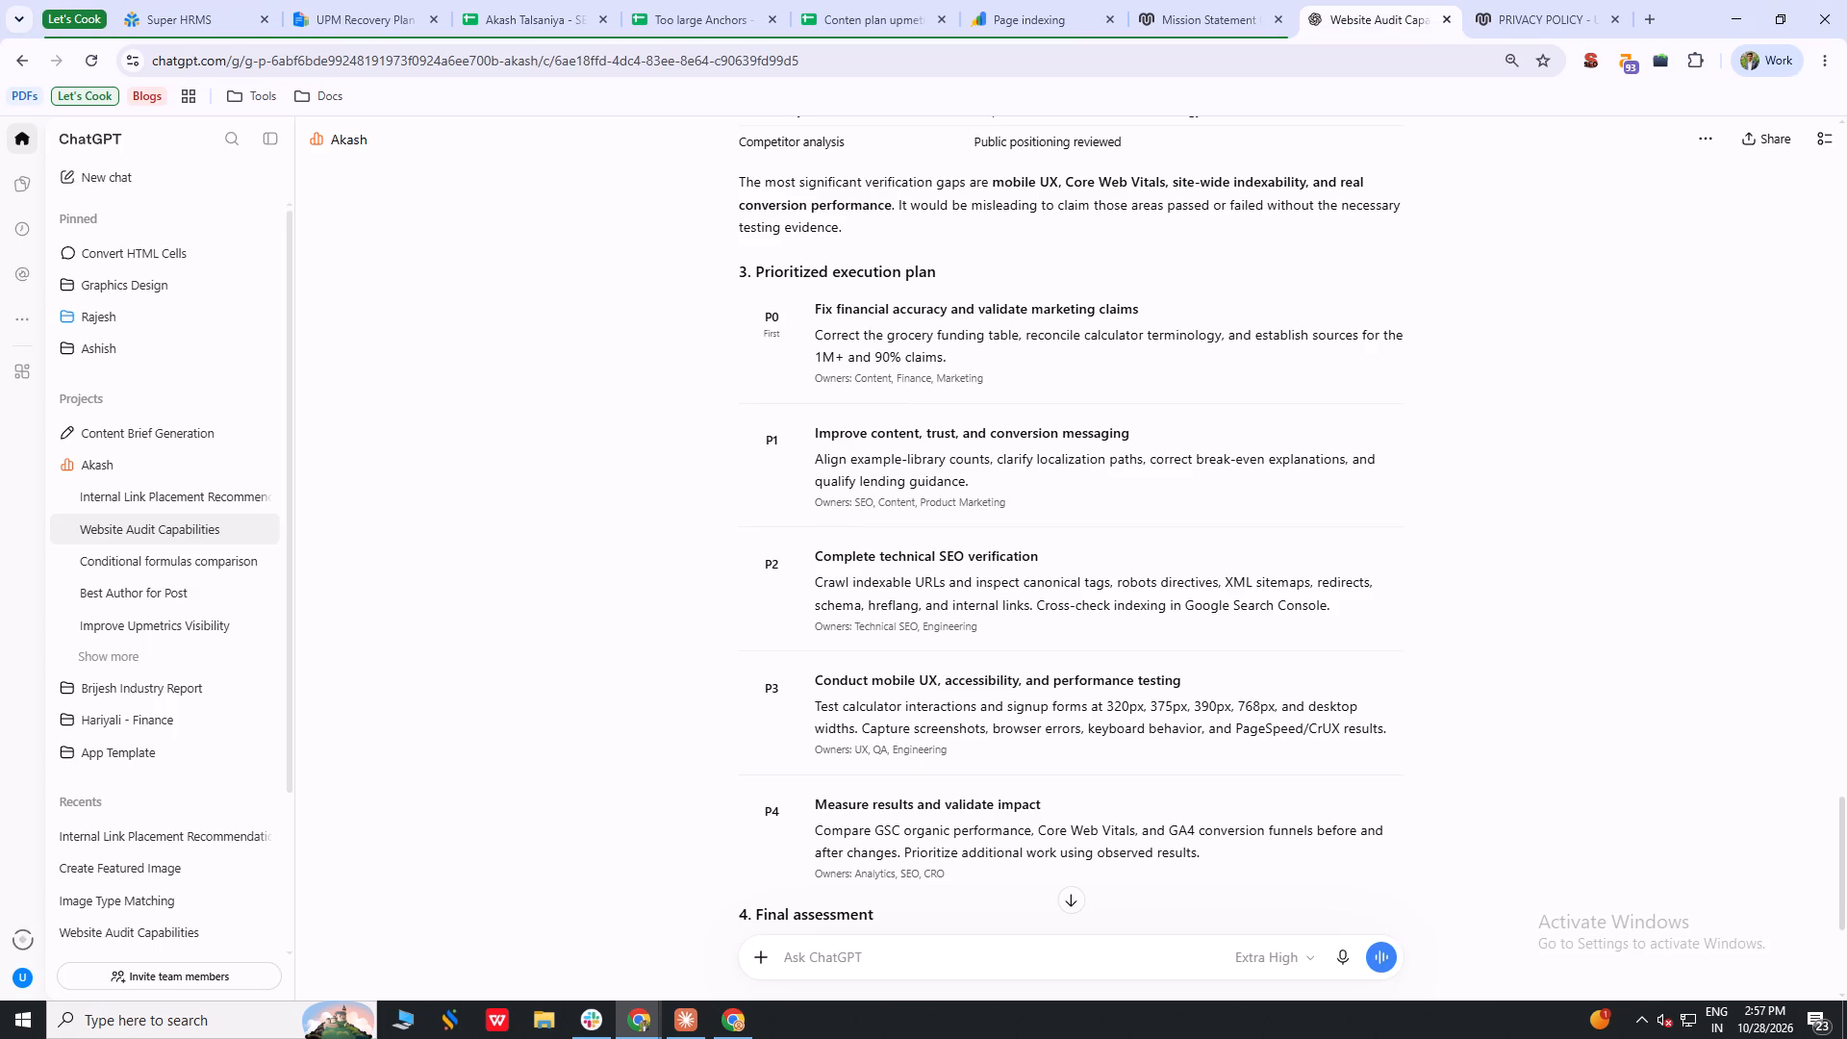
{"action": "middle_click", "coordinate": [1368, 0]}
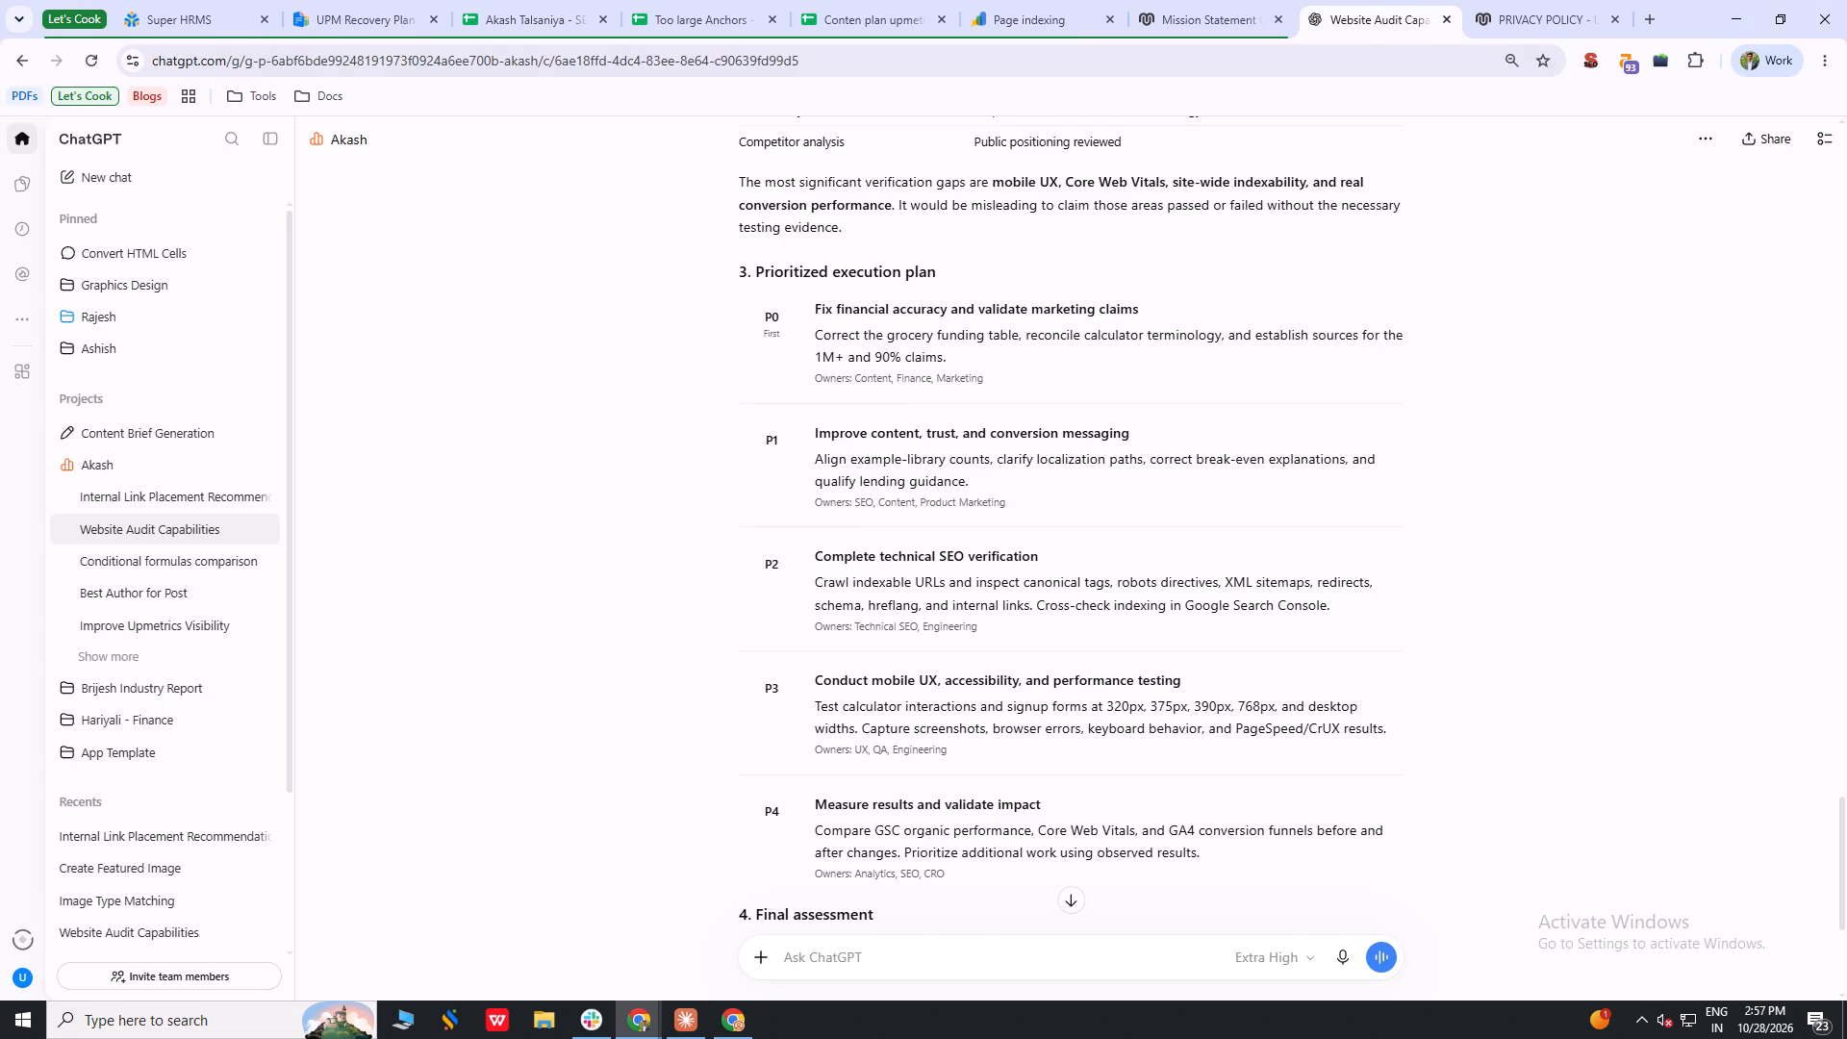
{"action": "middle_click", "coordinate": [1379, 10]}
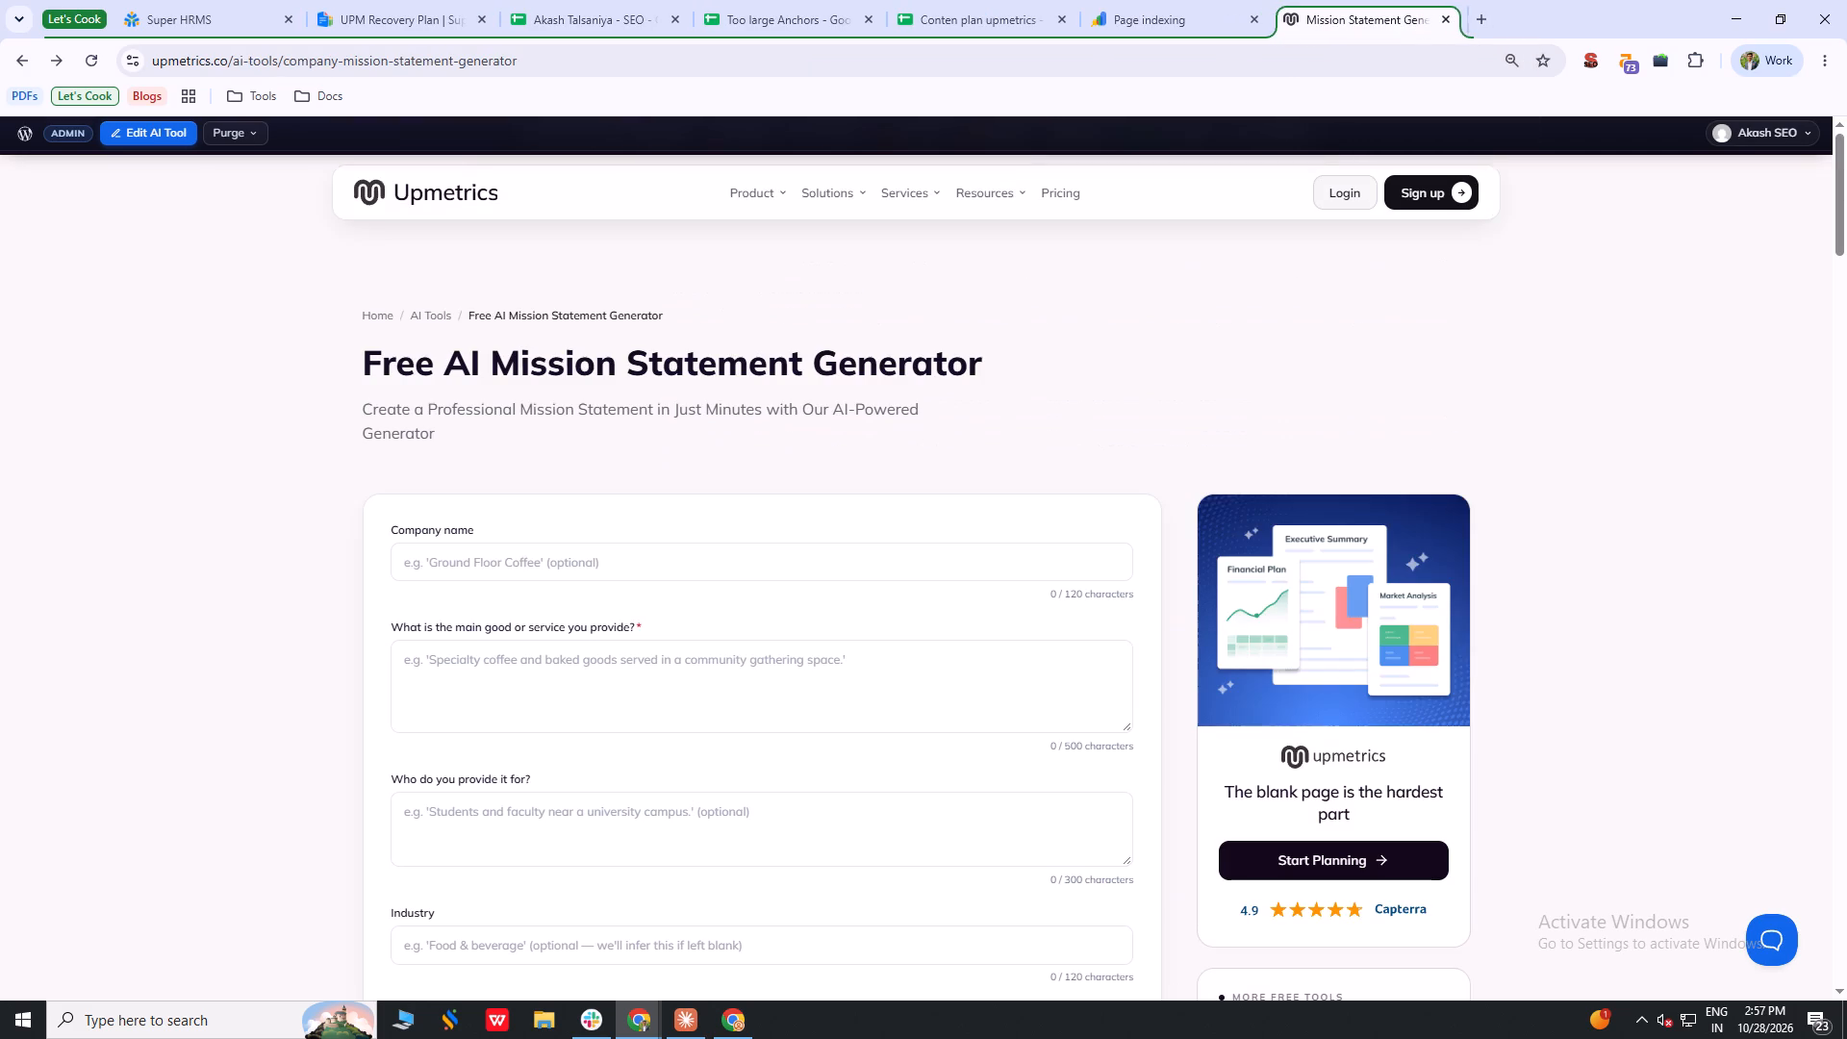
{"action": "middle_click", "coordinate": [1387, 9]}
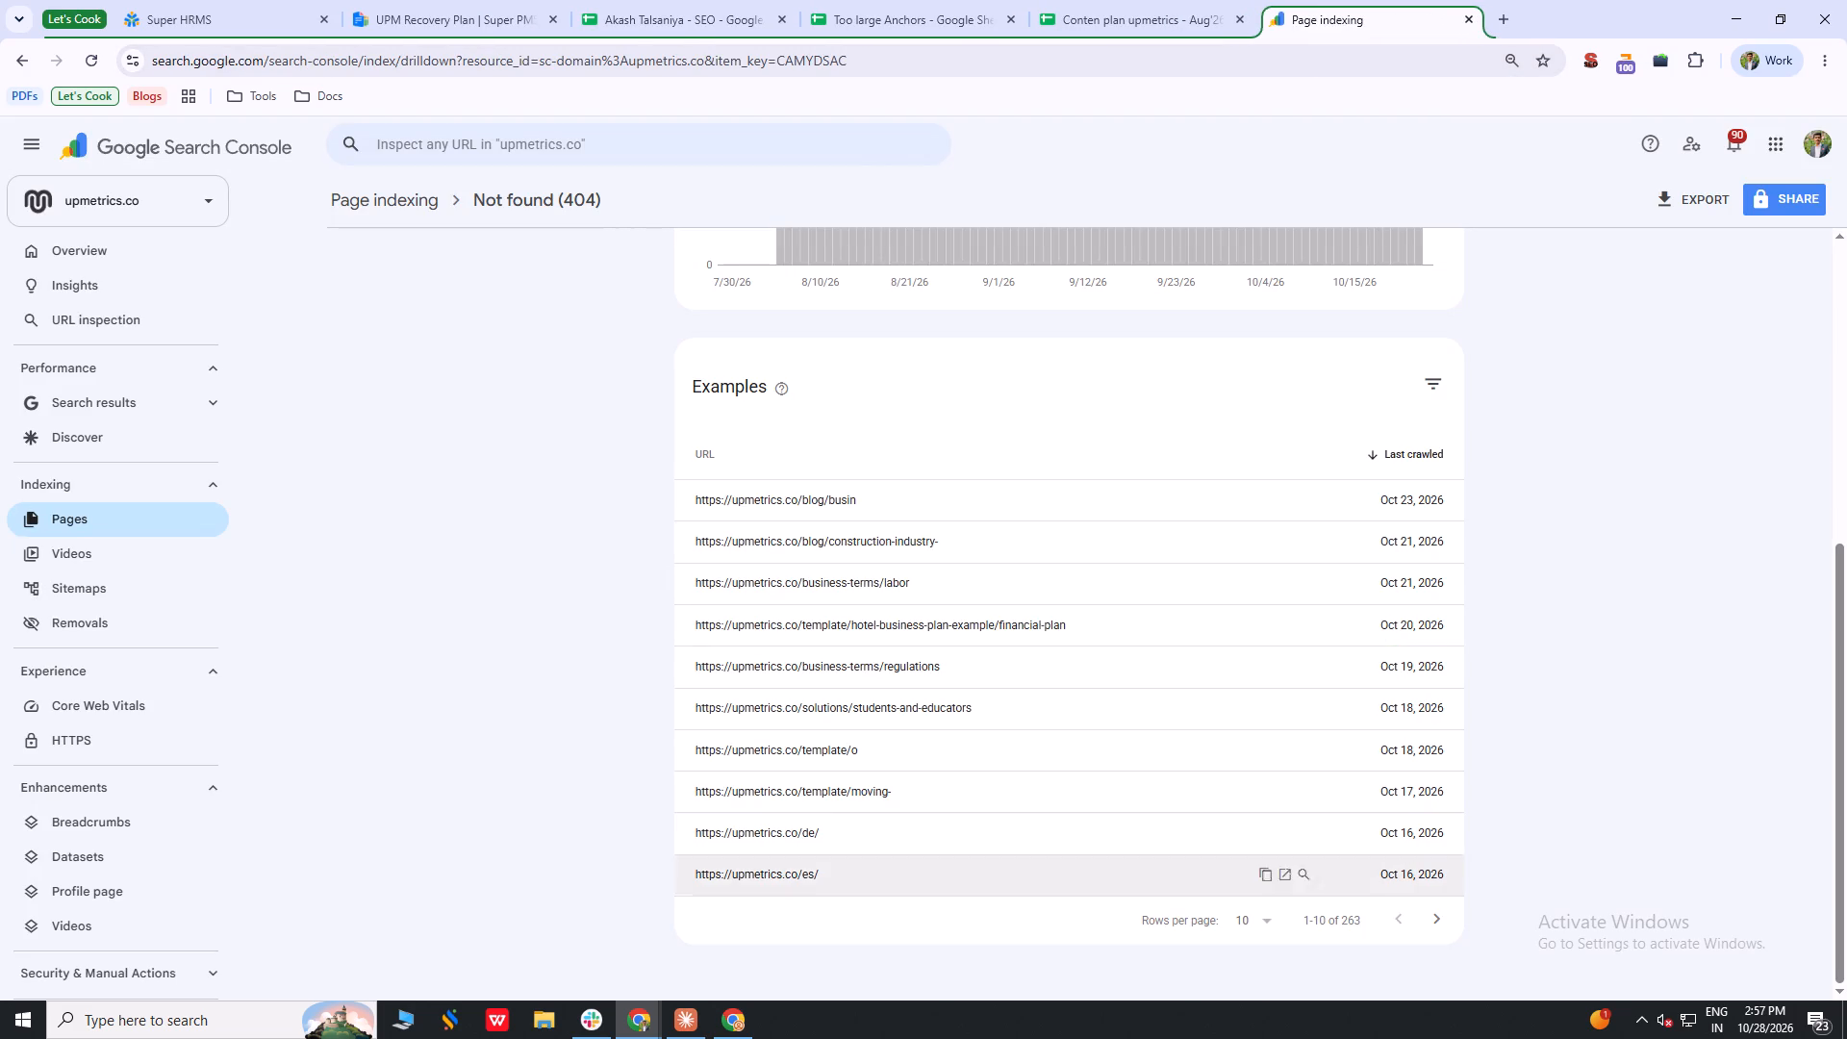
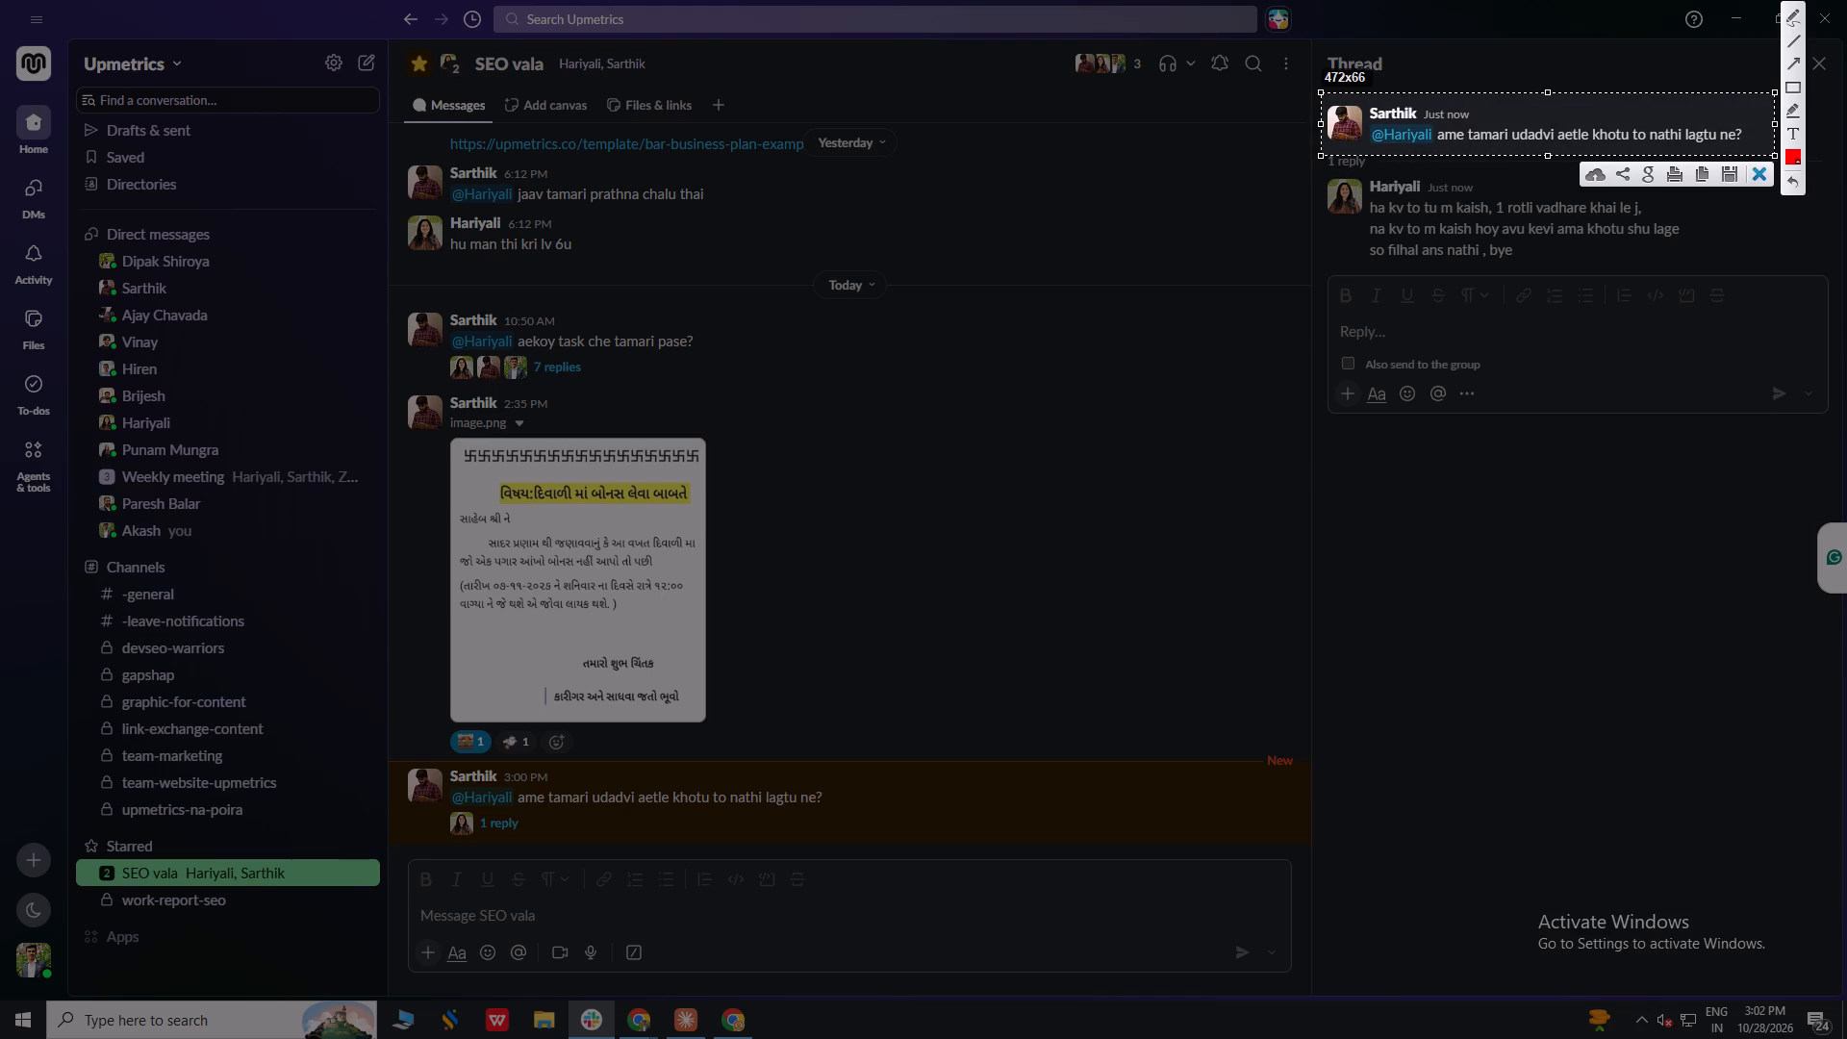
Choose the Rectangle tool for marking up the screenshot of the opening message in the SEO vala thread.
{"action": "left_click", "coordinate": [1793, 85]}
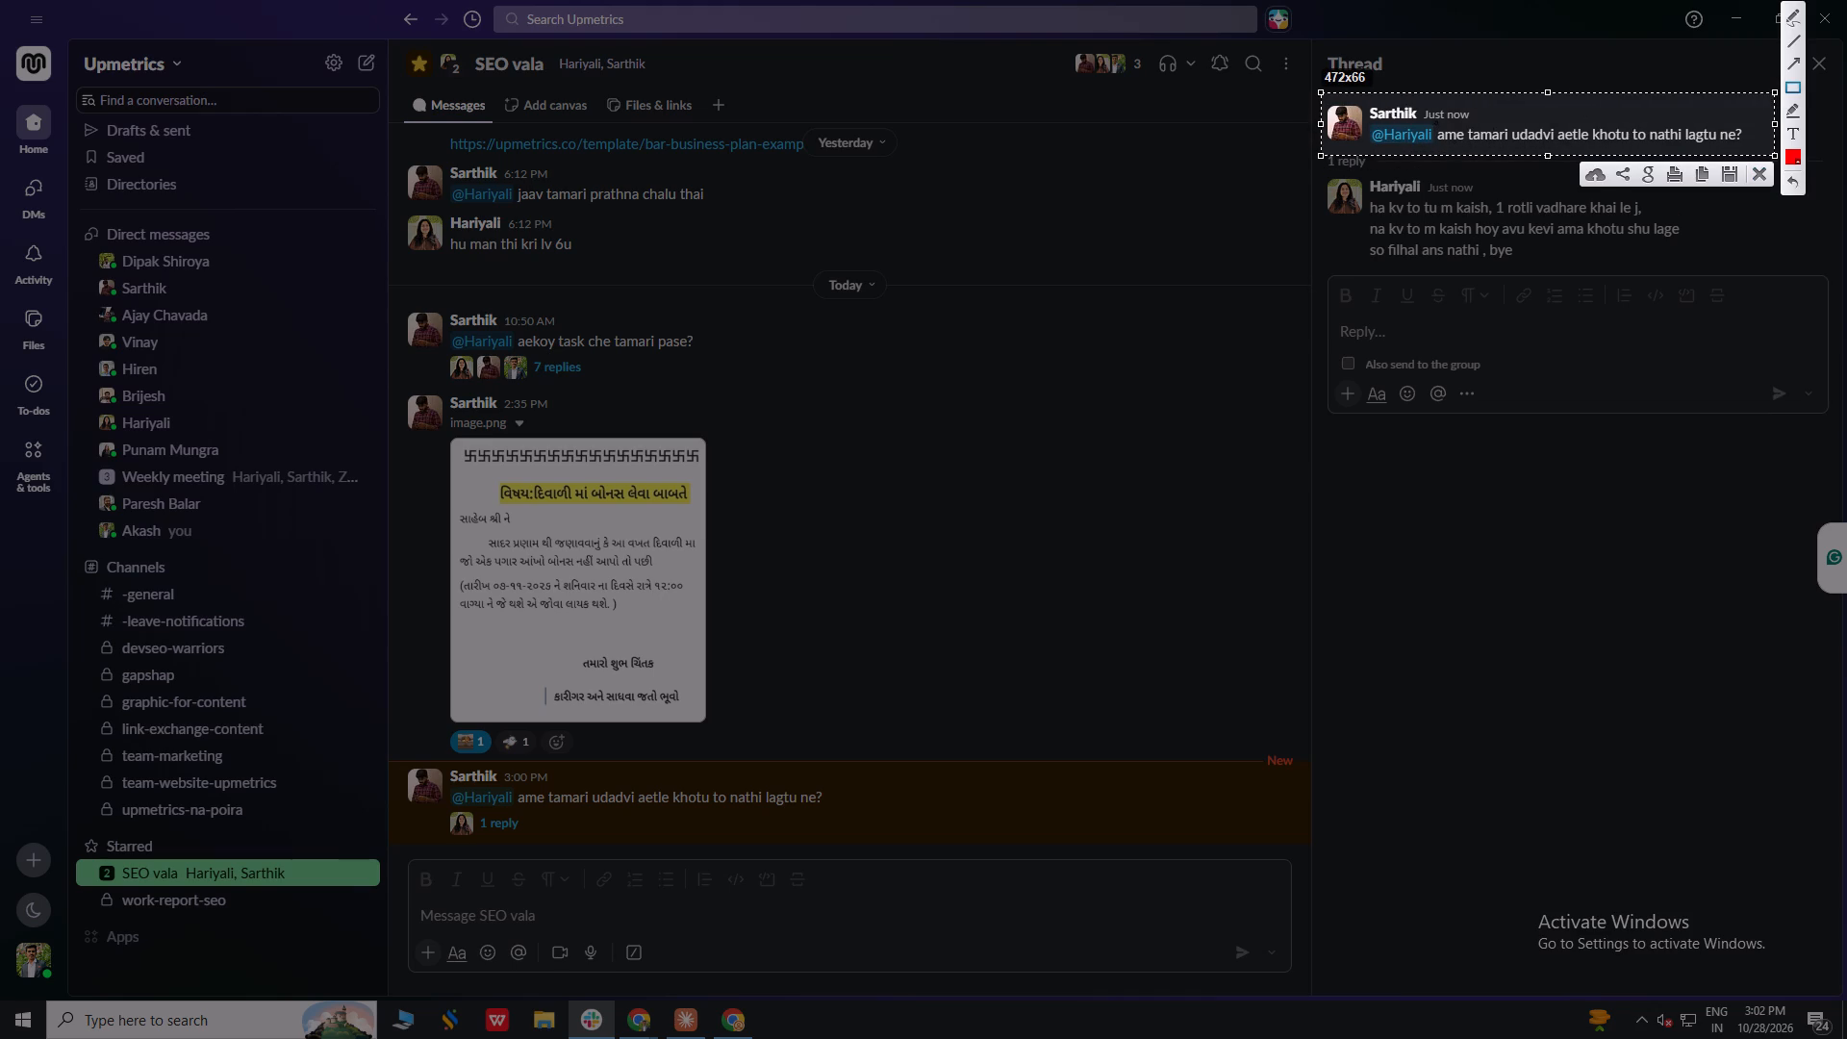
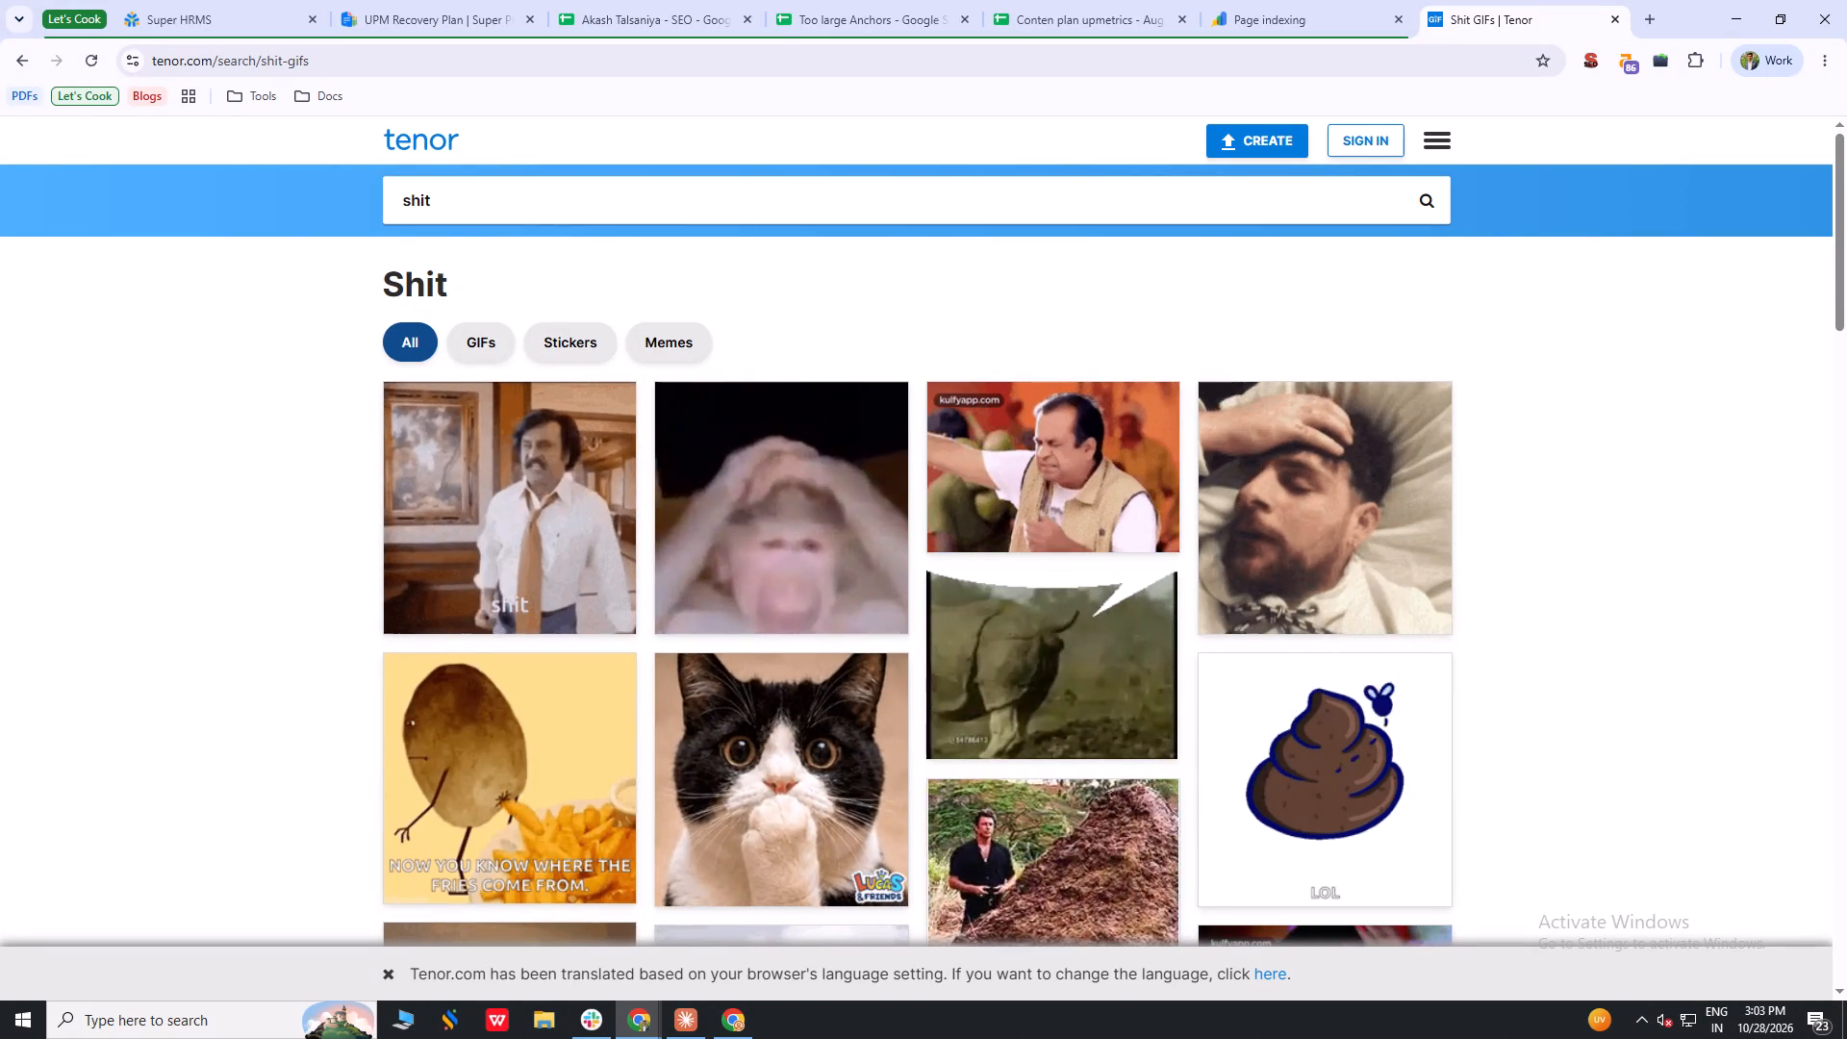
Look through the GIF search results and open the Shivaji The Boss Rajinikanth GIF with the "shit" caption.
{"action": "scroll", "coordinate": [844, 302], "scroll_direction": "down", "scroll_amount": 5}
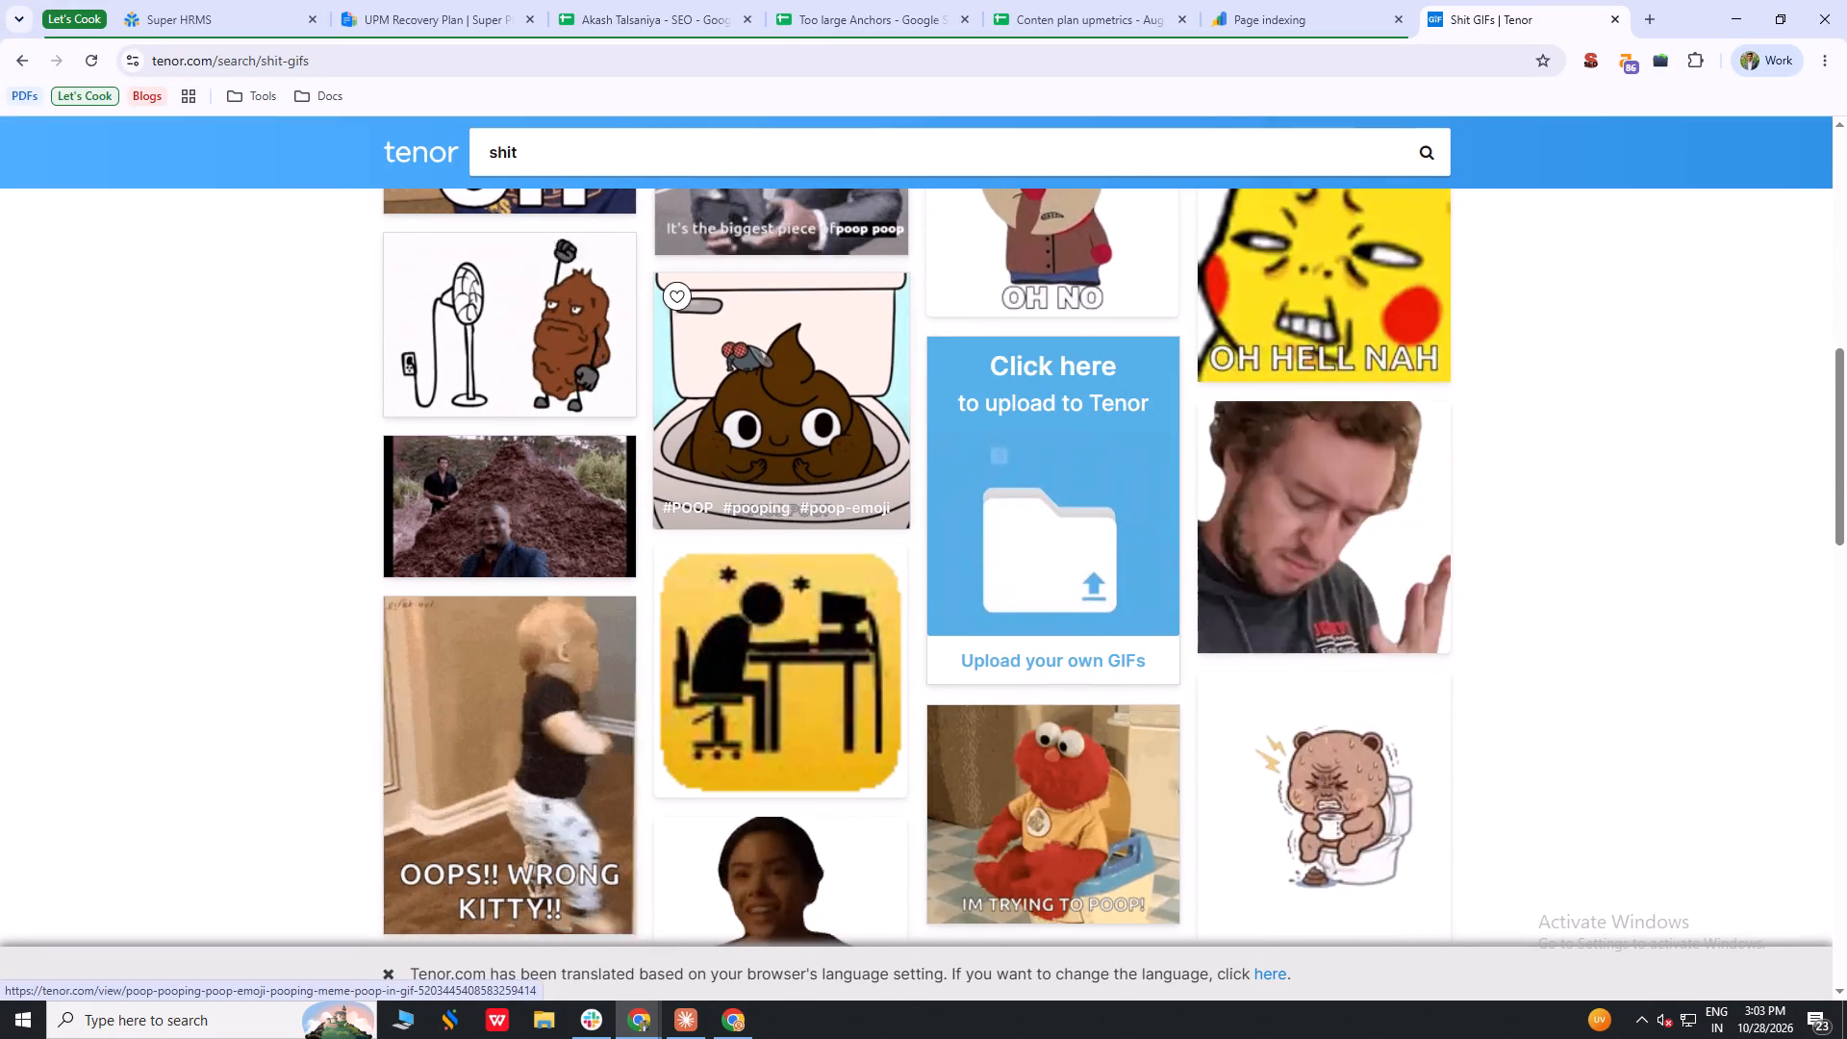
{"action": "scroll", "coordinate": [745, 396], "scroll_direction": "down", "scroll_amount": 3}
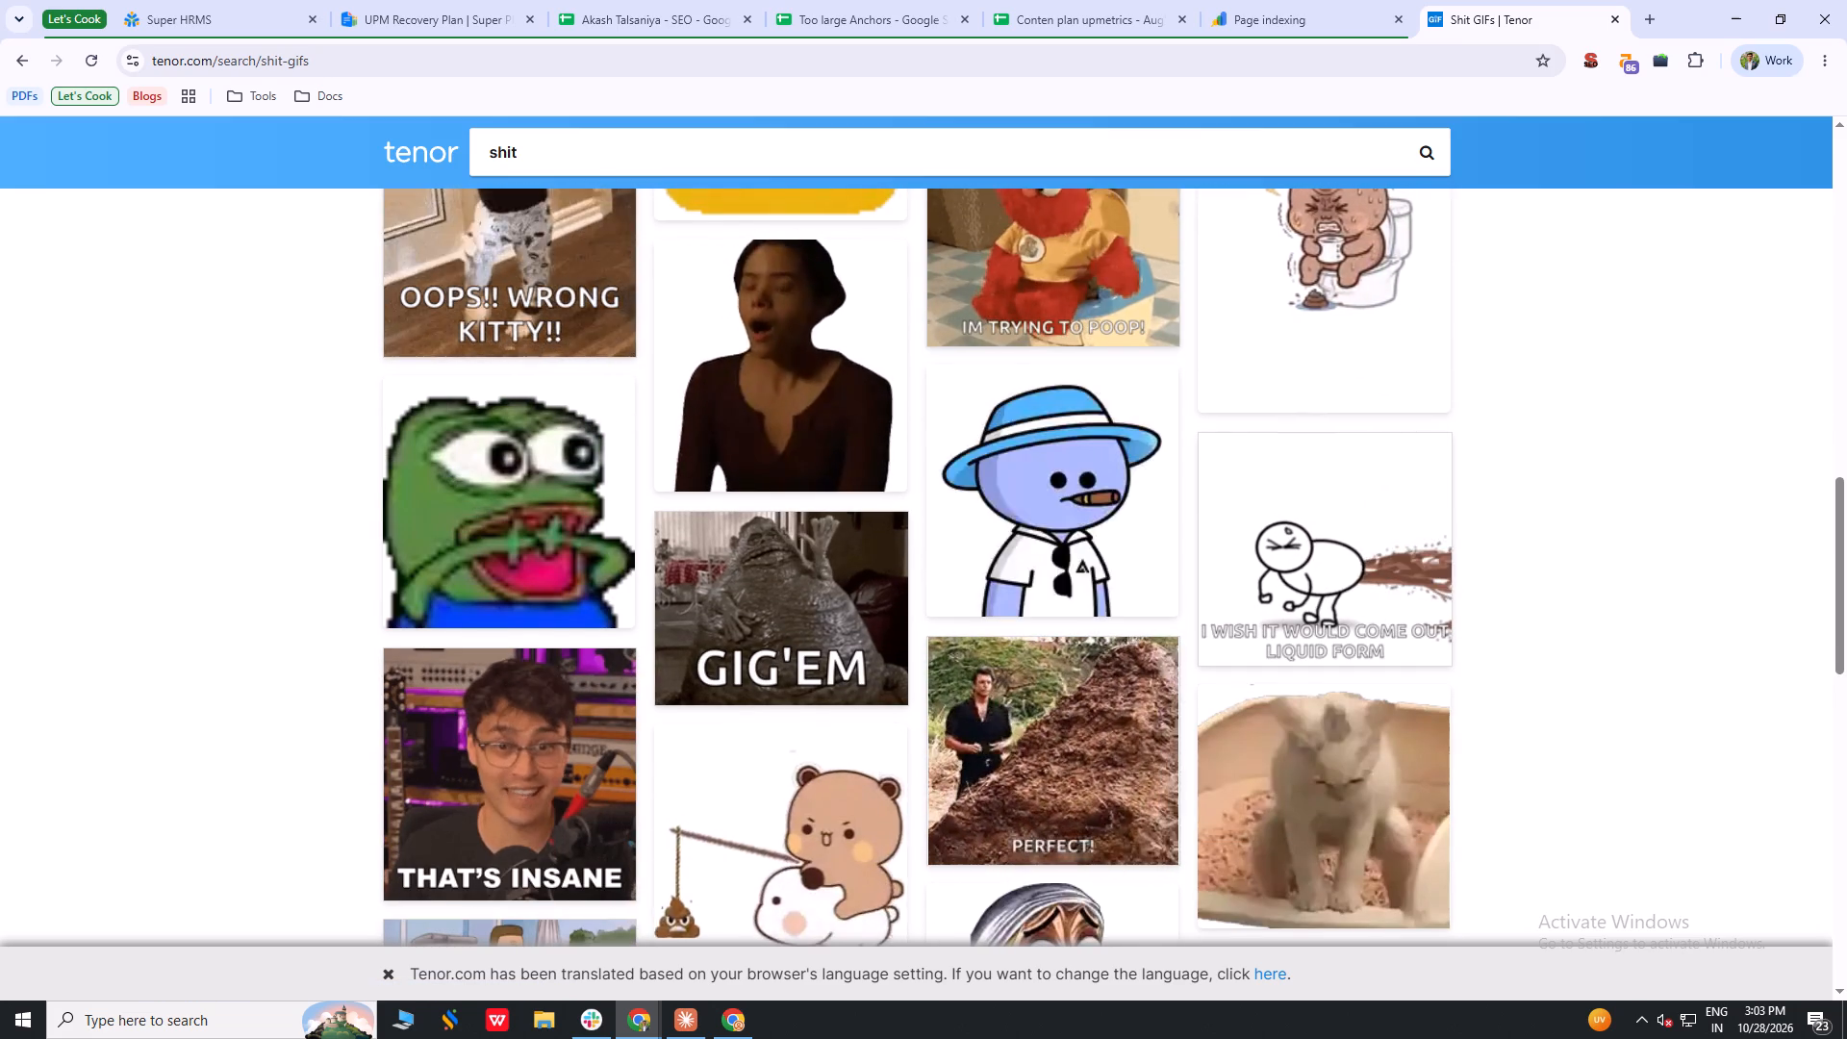
{"action": "scroll", "coordinate": [1206, 434], "scroll_direction": "down", "scroll_amount": 1}
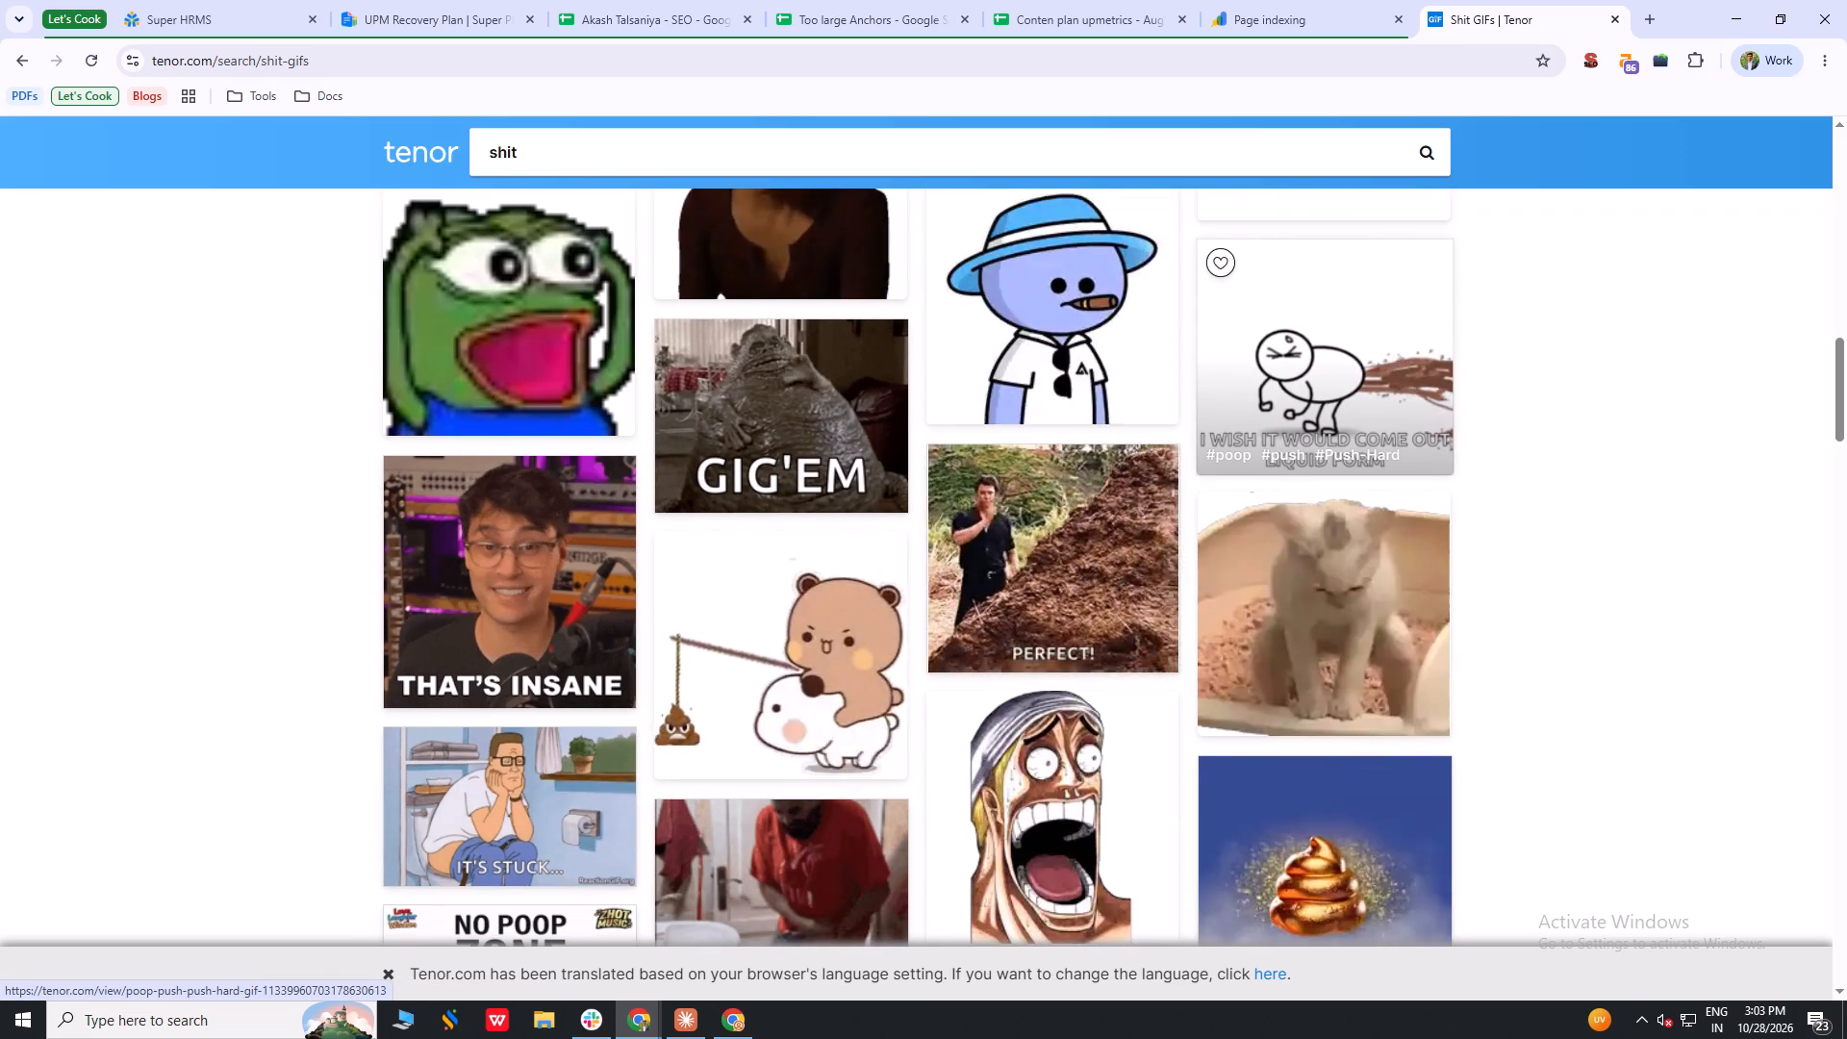
{"action": "scroll", "coordinate": [1133, 423], "scroll_direction": "up", "scroll_amount": 15}
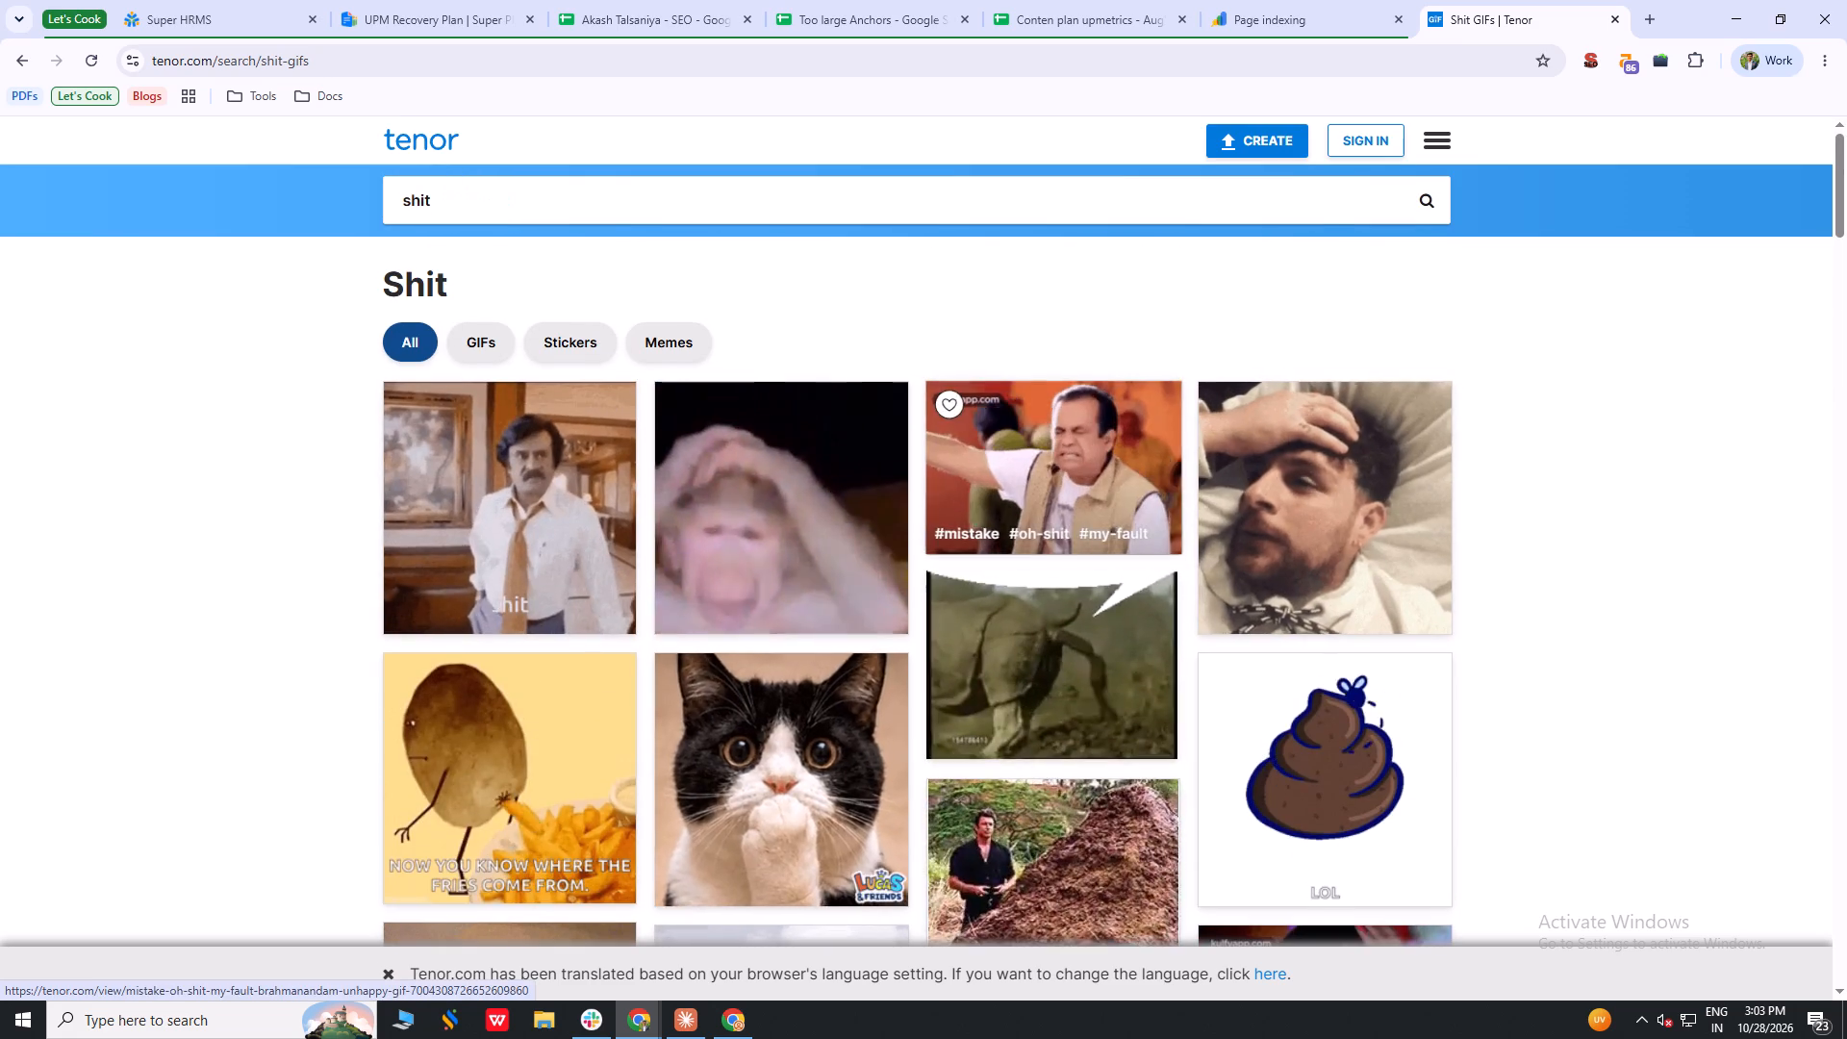
{"action": "left_click", "coordinate": [519, 514]}
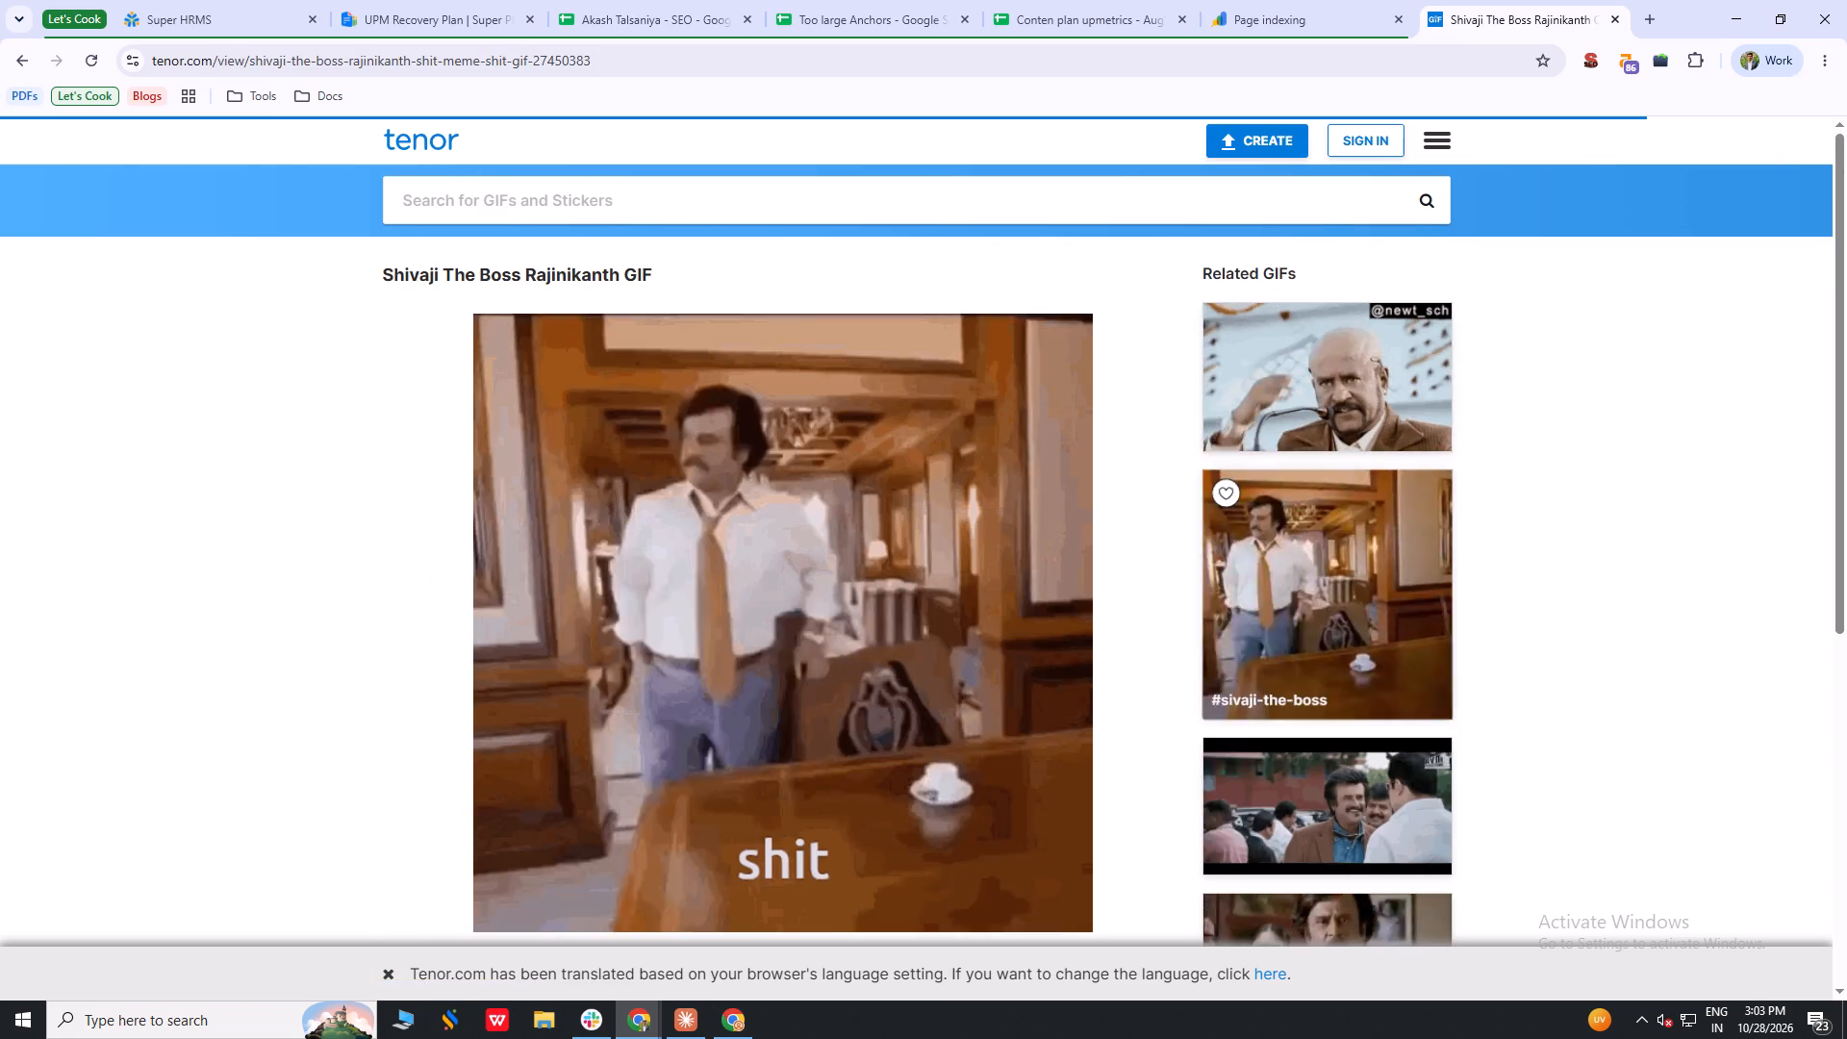
Review the GIF's page with its sharing options, and carry the Shivaji The Boss Rajinikanth GIF over to another application window.
{"action": "scroll", "coordinate": [1528, 675], "scroll_direction": "down", "scroll_amount": 1}
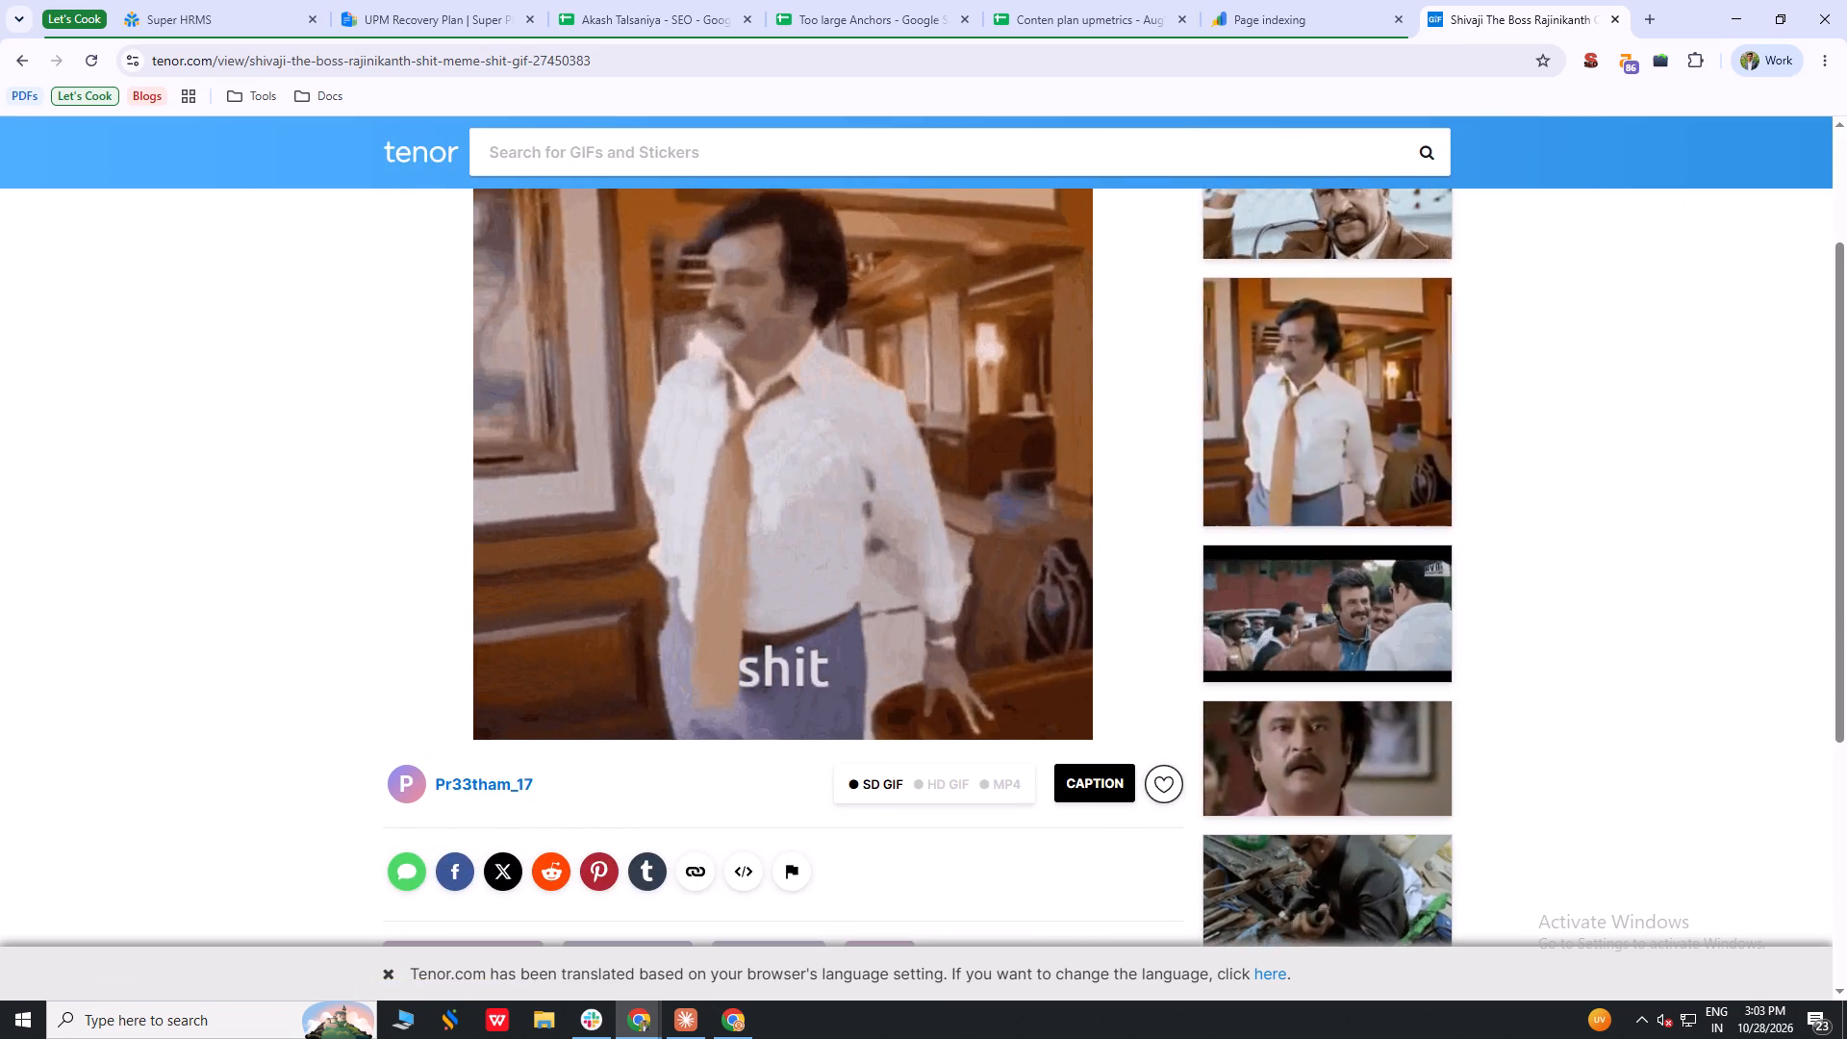
{"action": "scroll", "coordinate": [1533, 672], "scroll_direction": "down", "scroll_amount": 1}
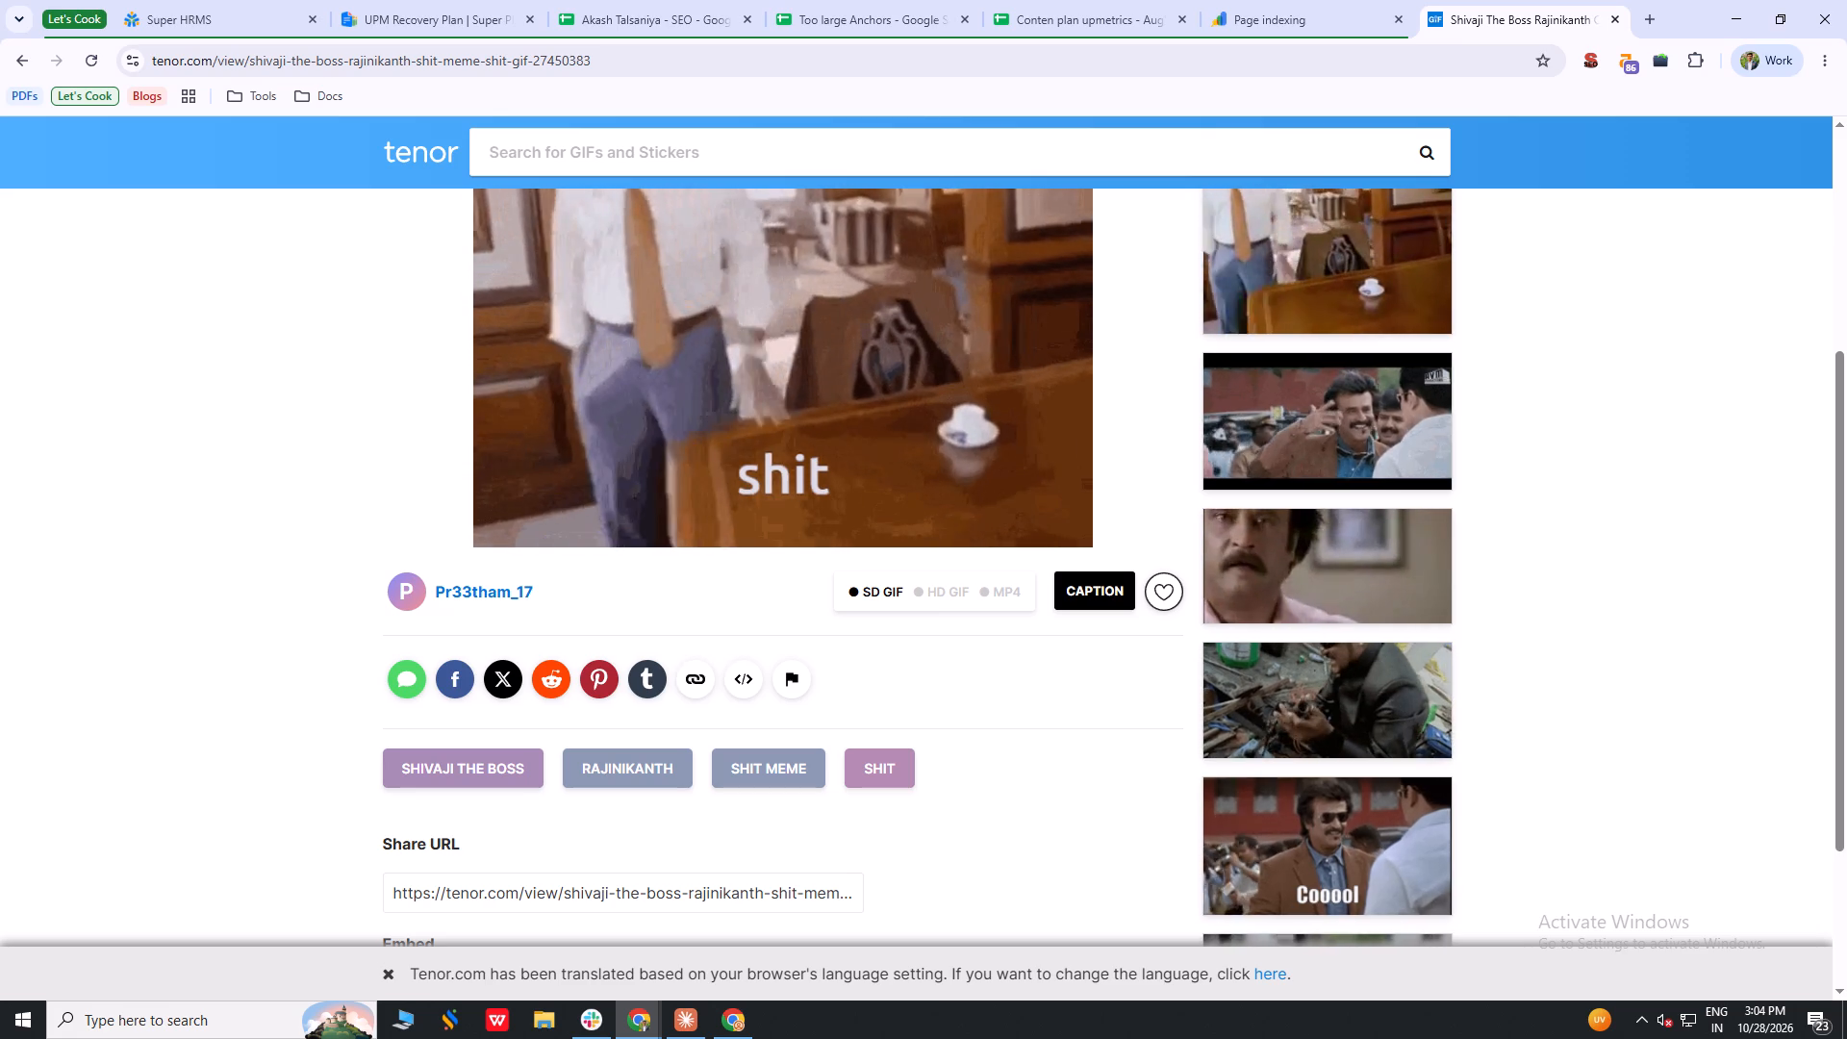
{"action": "scroll", "coordinate": [1551, 560], "scroll_direction": "down", "scroll_amount": 1}
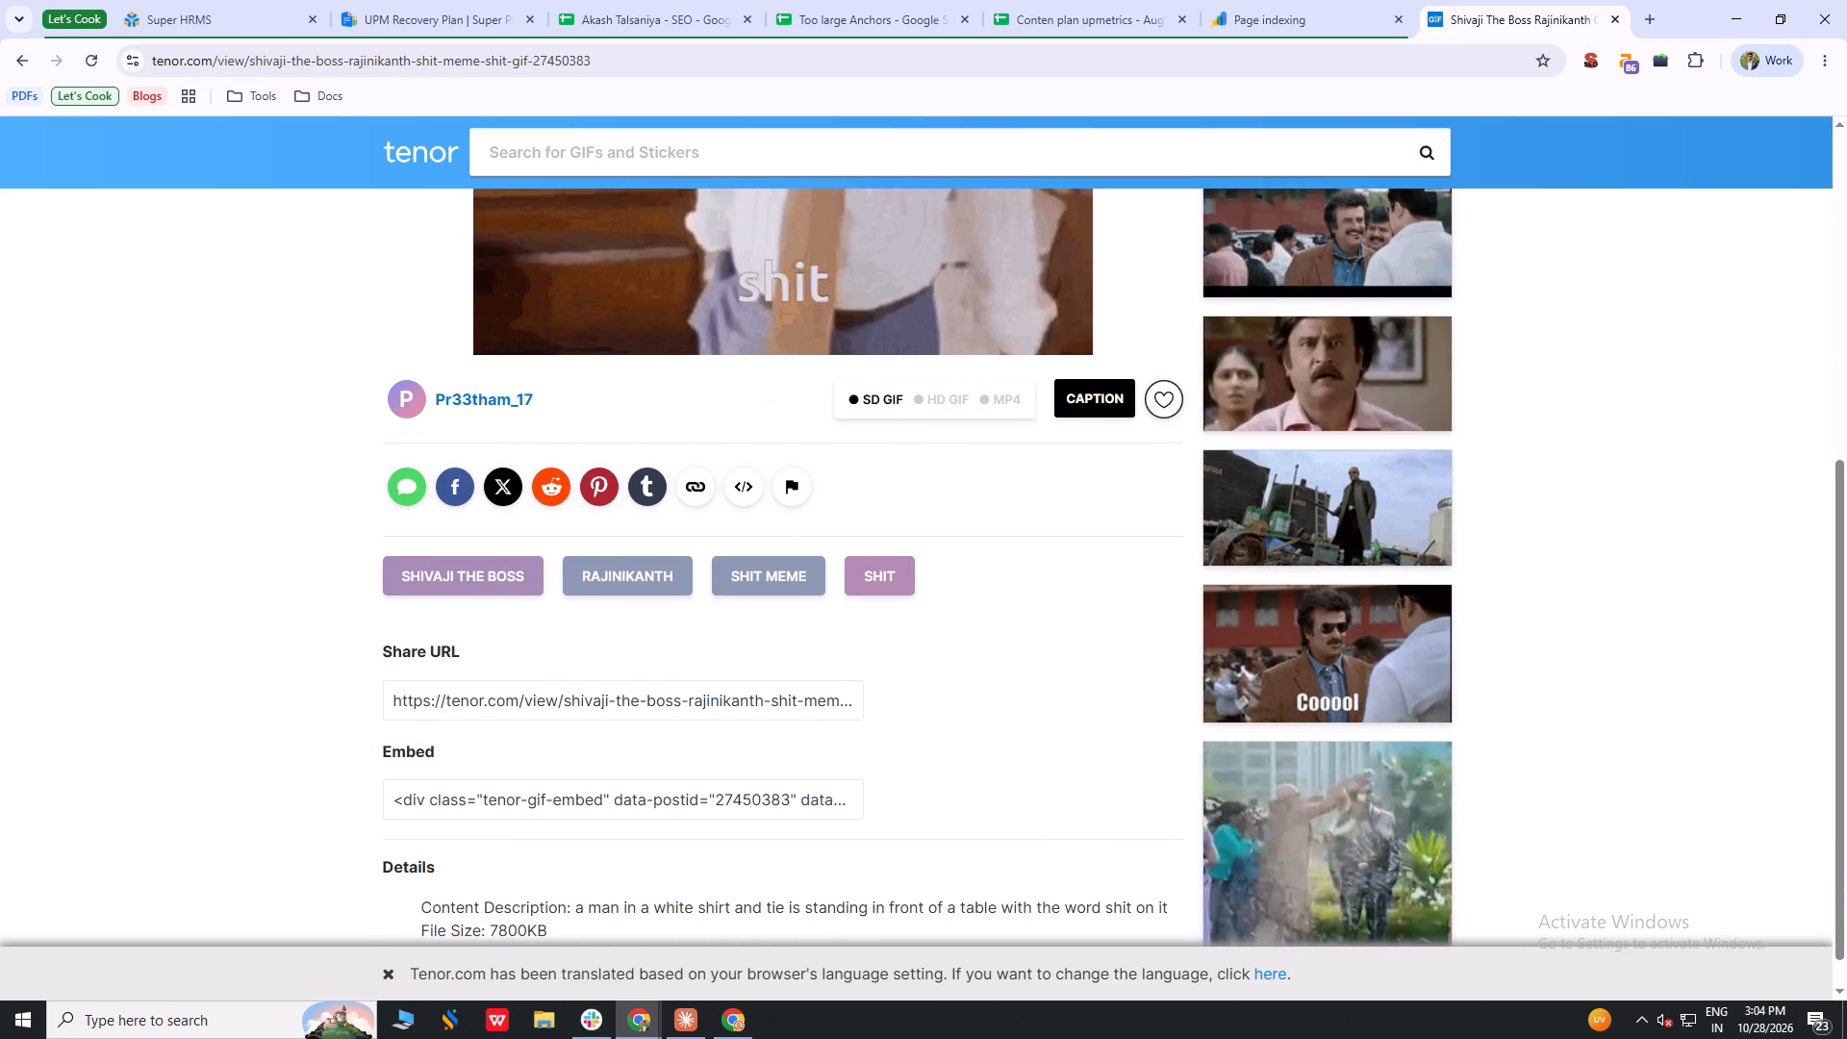
{"action": "scroll", "coordinate": [1555, 552], "scroll_direction": "up", "scroll_amount": 1}
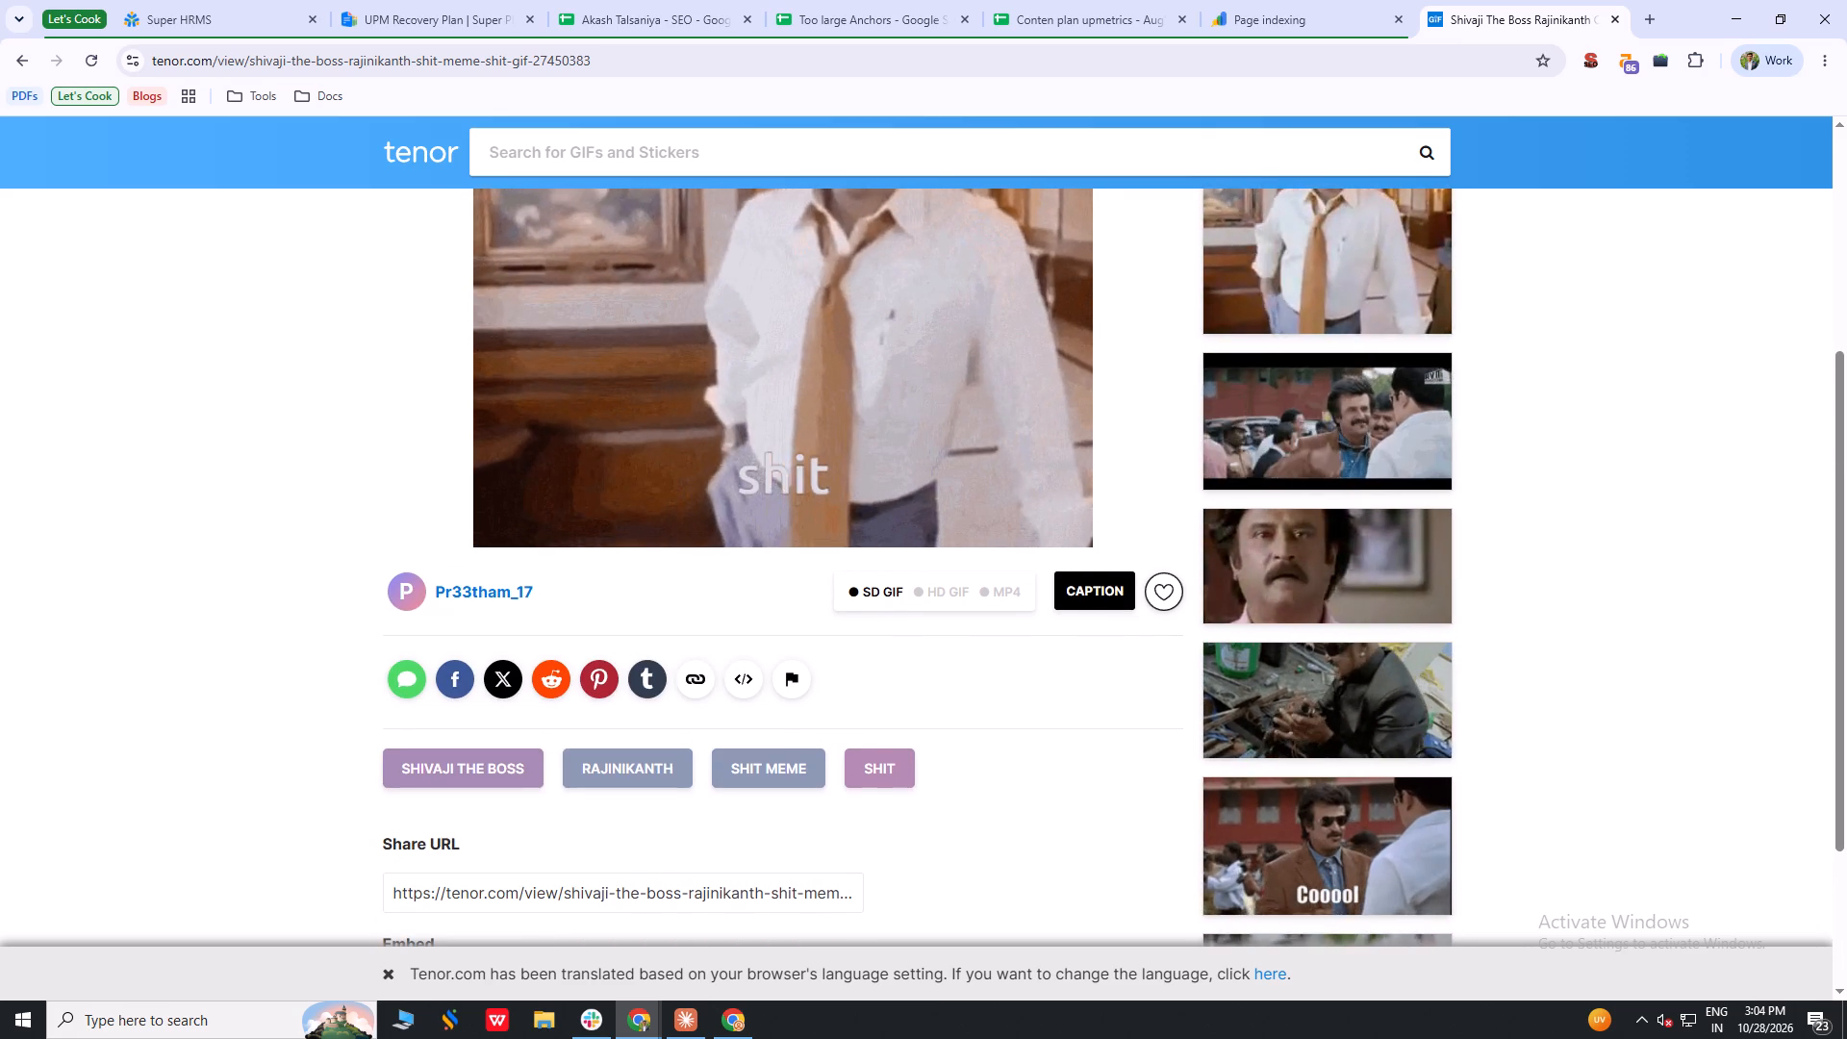
{"action": "scroll", "coordinate": [1557, 535], "scroll_direction": "up", "scroll_amount": 2}
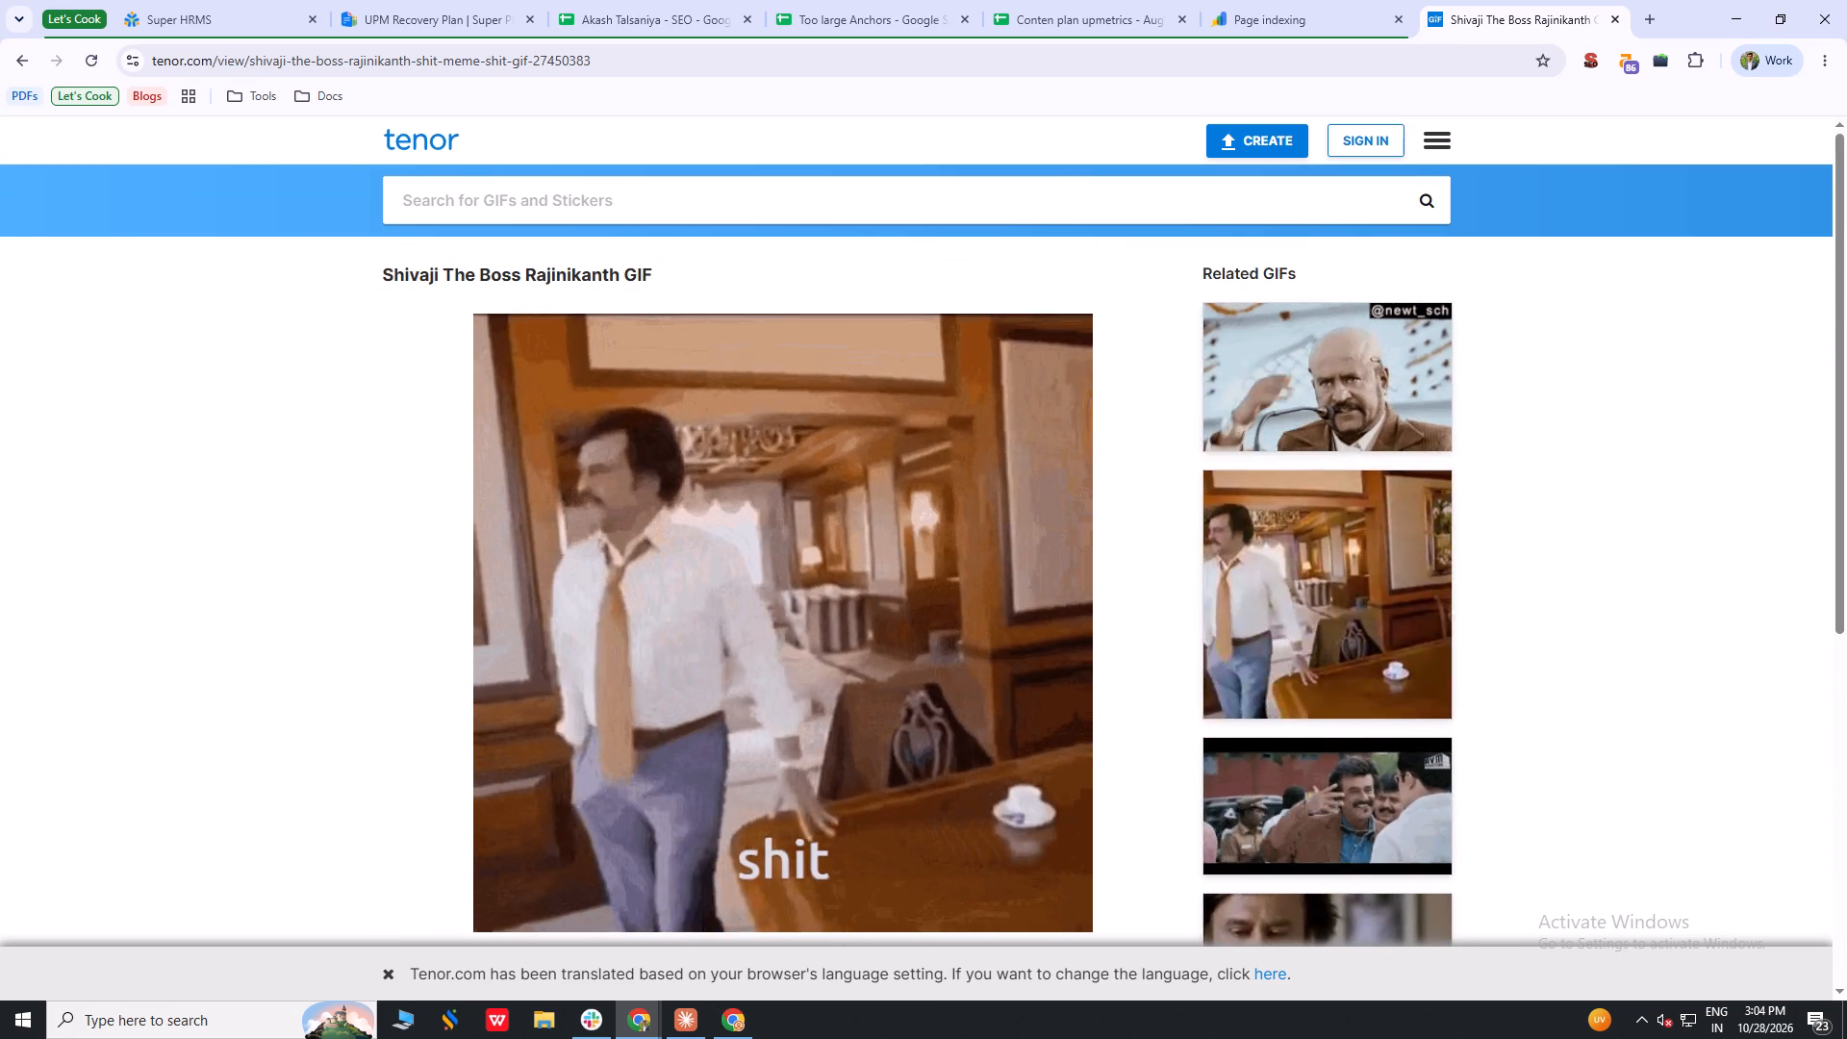
{"action": "left_click_drag", "start_coordinate": [727, 602], "coordinate": [912, 645]}
{"action": "key", "text": "alt+Tab"}
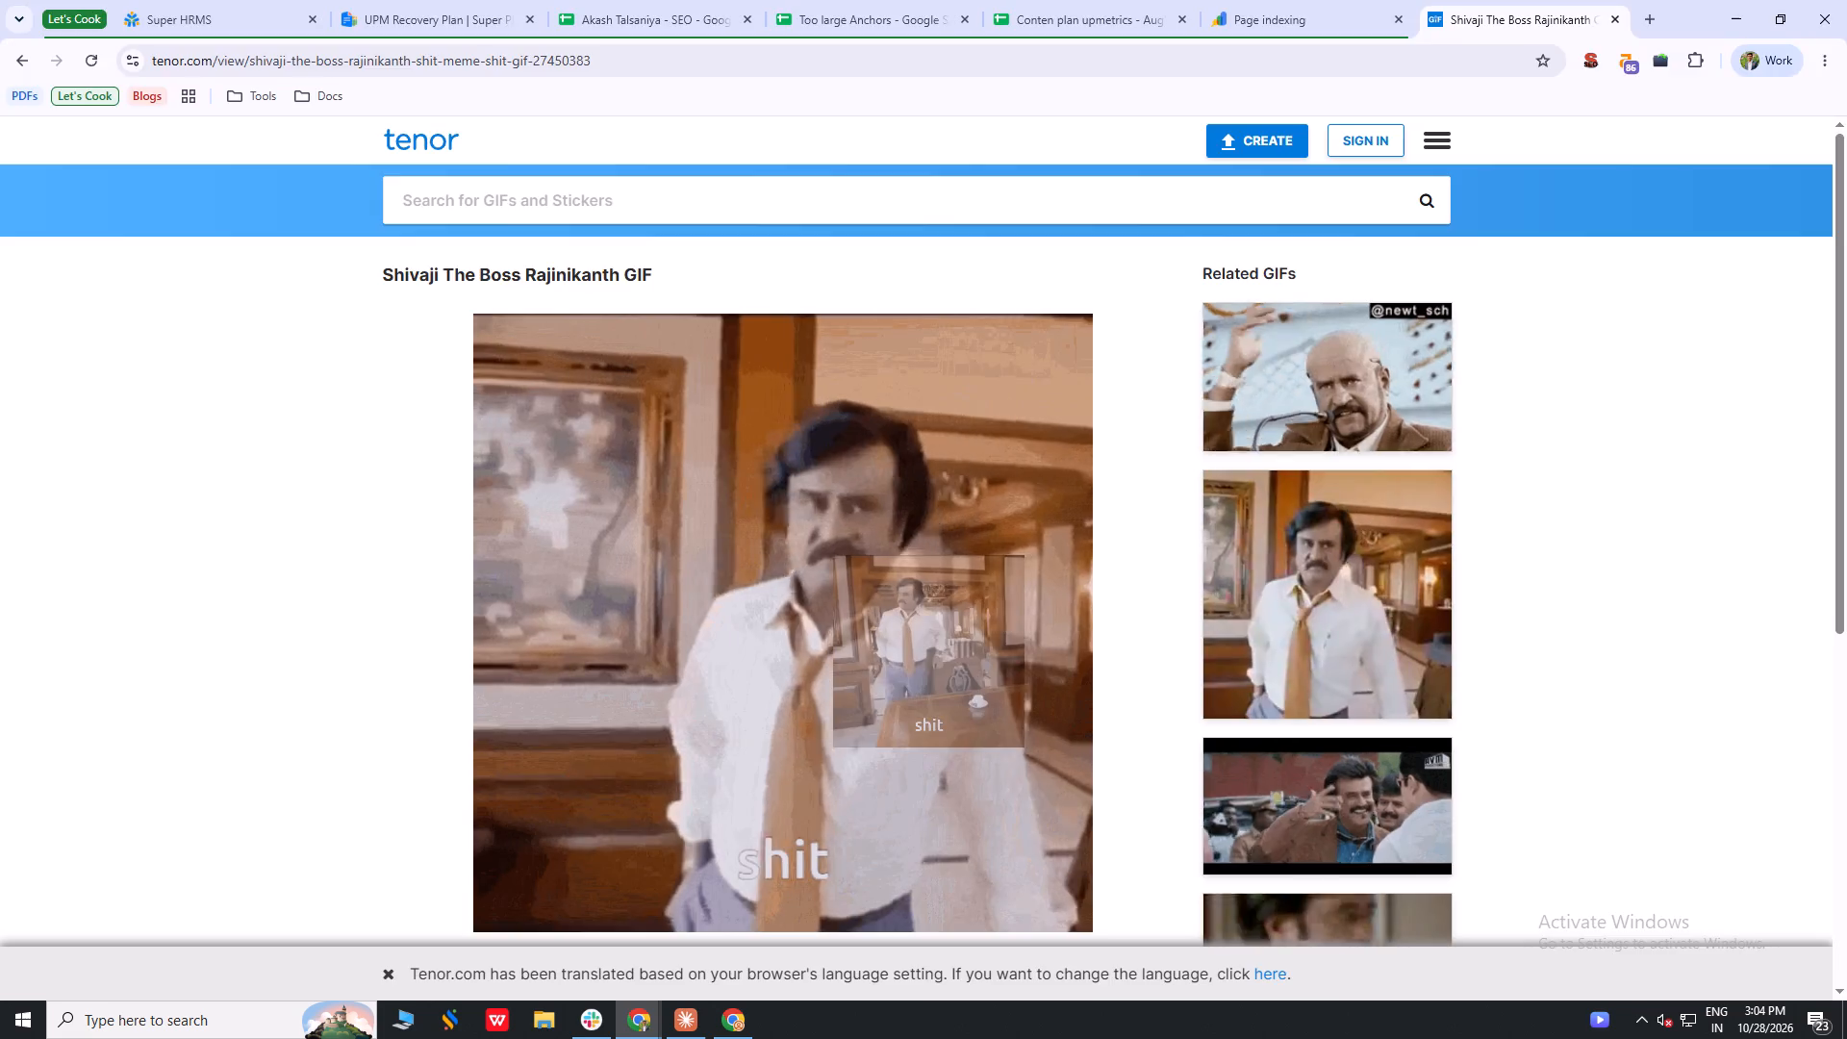
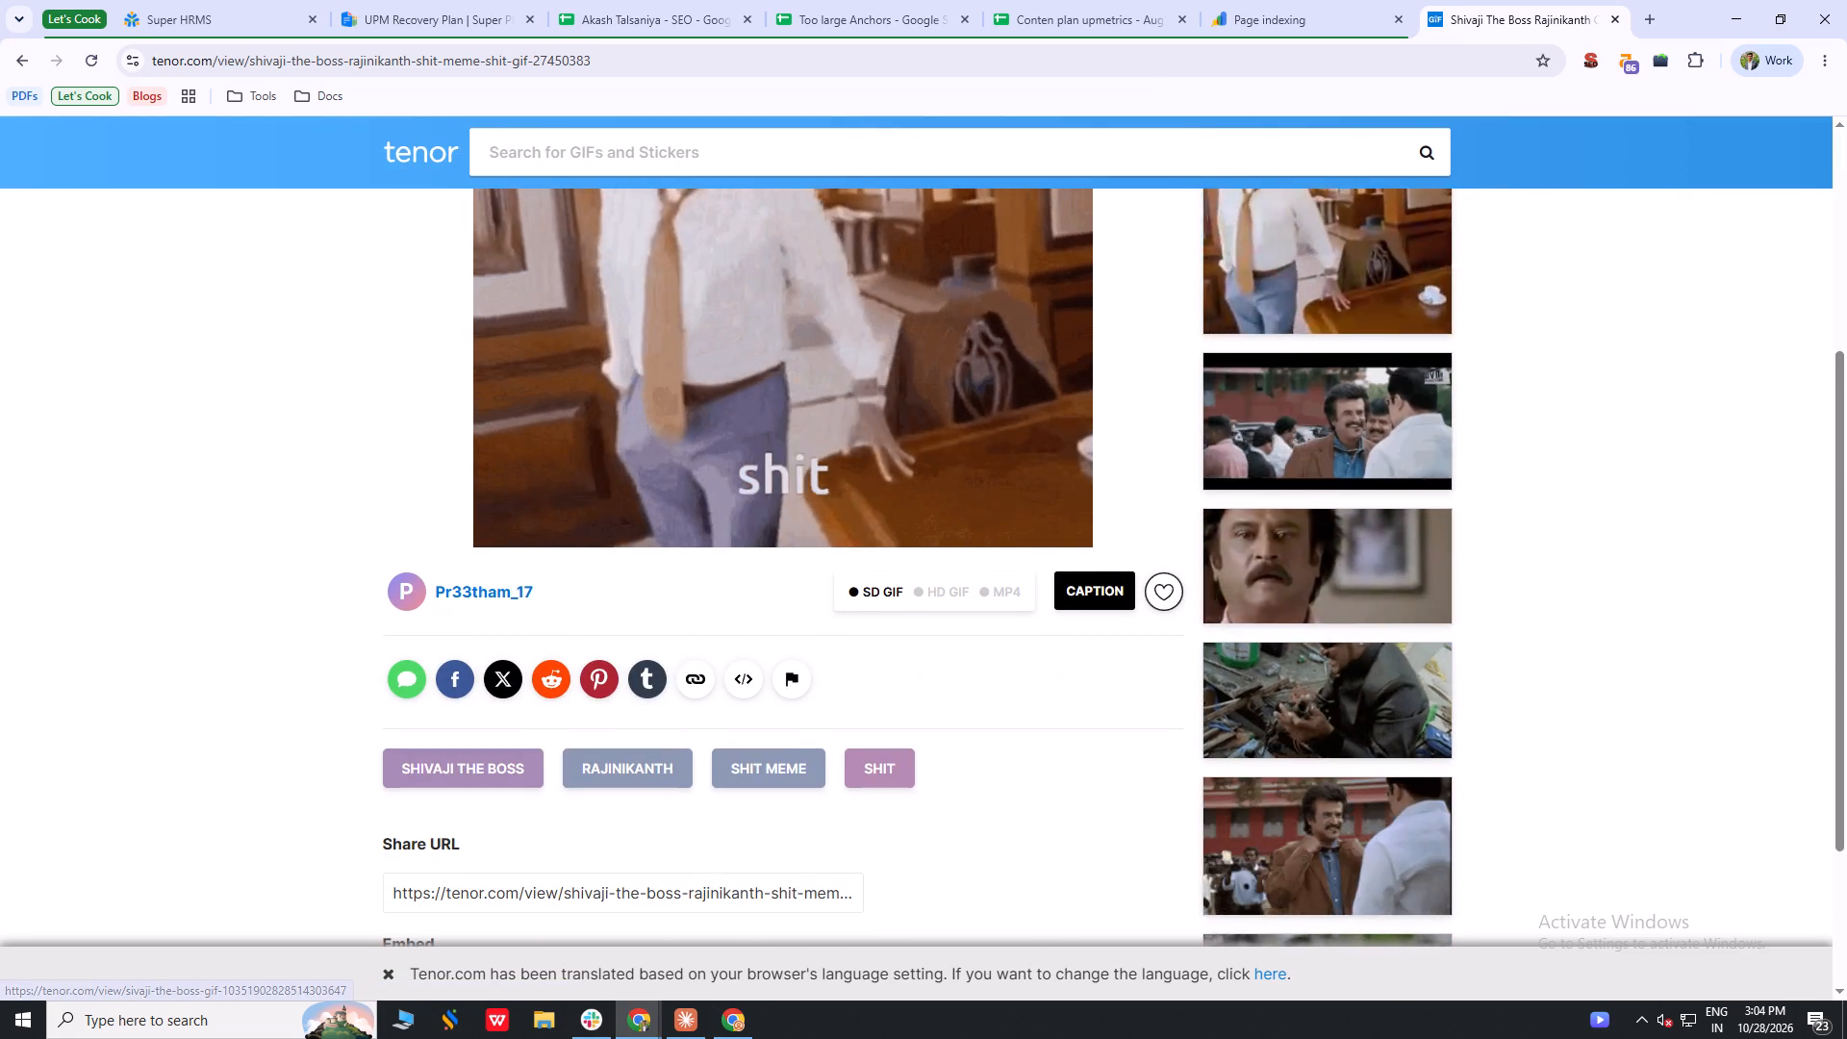
Close the Tenor GIF page and return to the Not found (404) page indexing report for upmetrics.co.
{"action": "middle_click", "coordinate": [1503, 3]}
{"action": "left_click", "coordinate": [1613, 645]}
{"action": "scroll", "coordinate": [1537, 609], "scroll_direction": "up", "scroll_amount": 6}
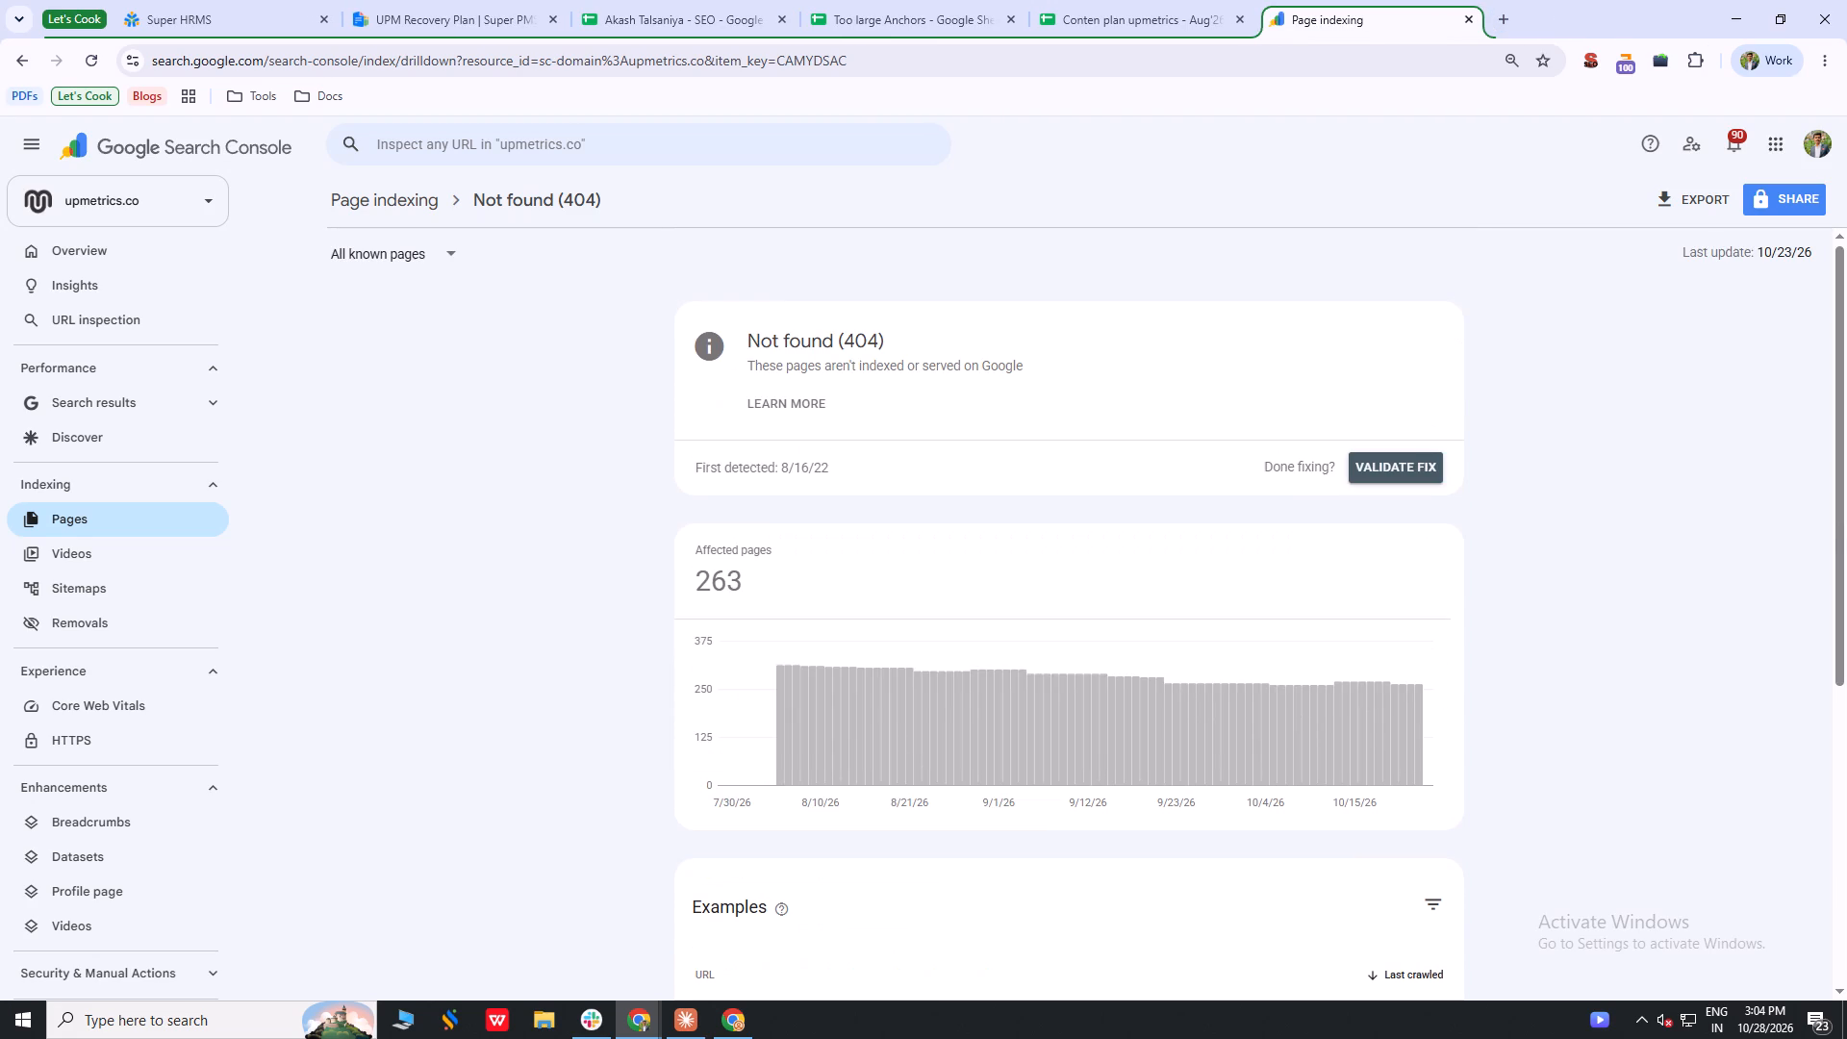
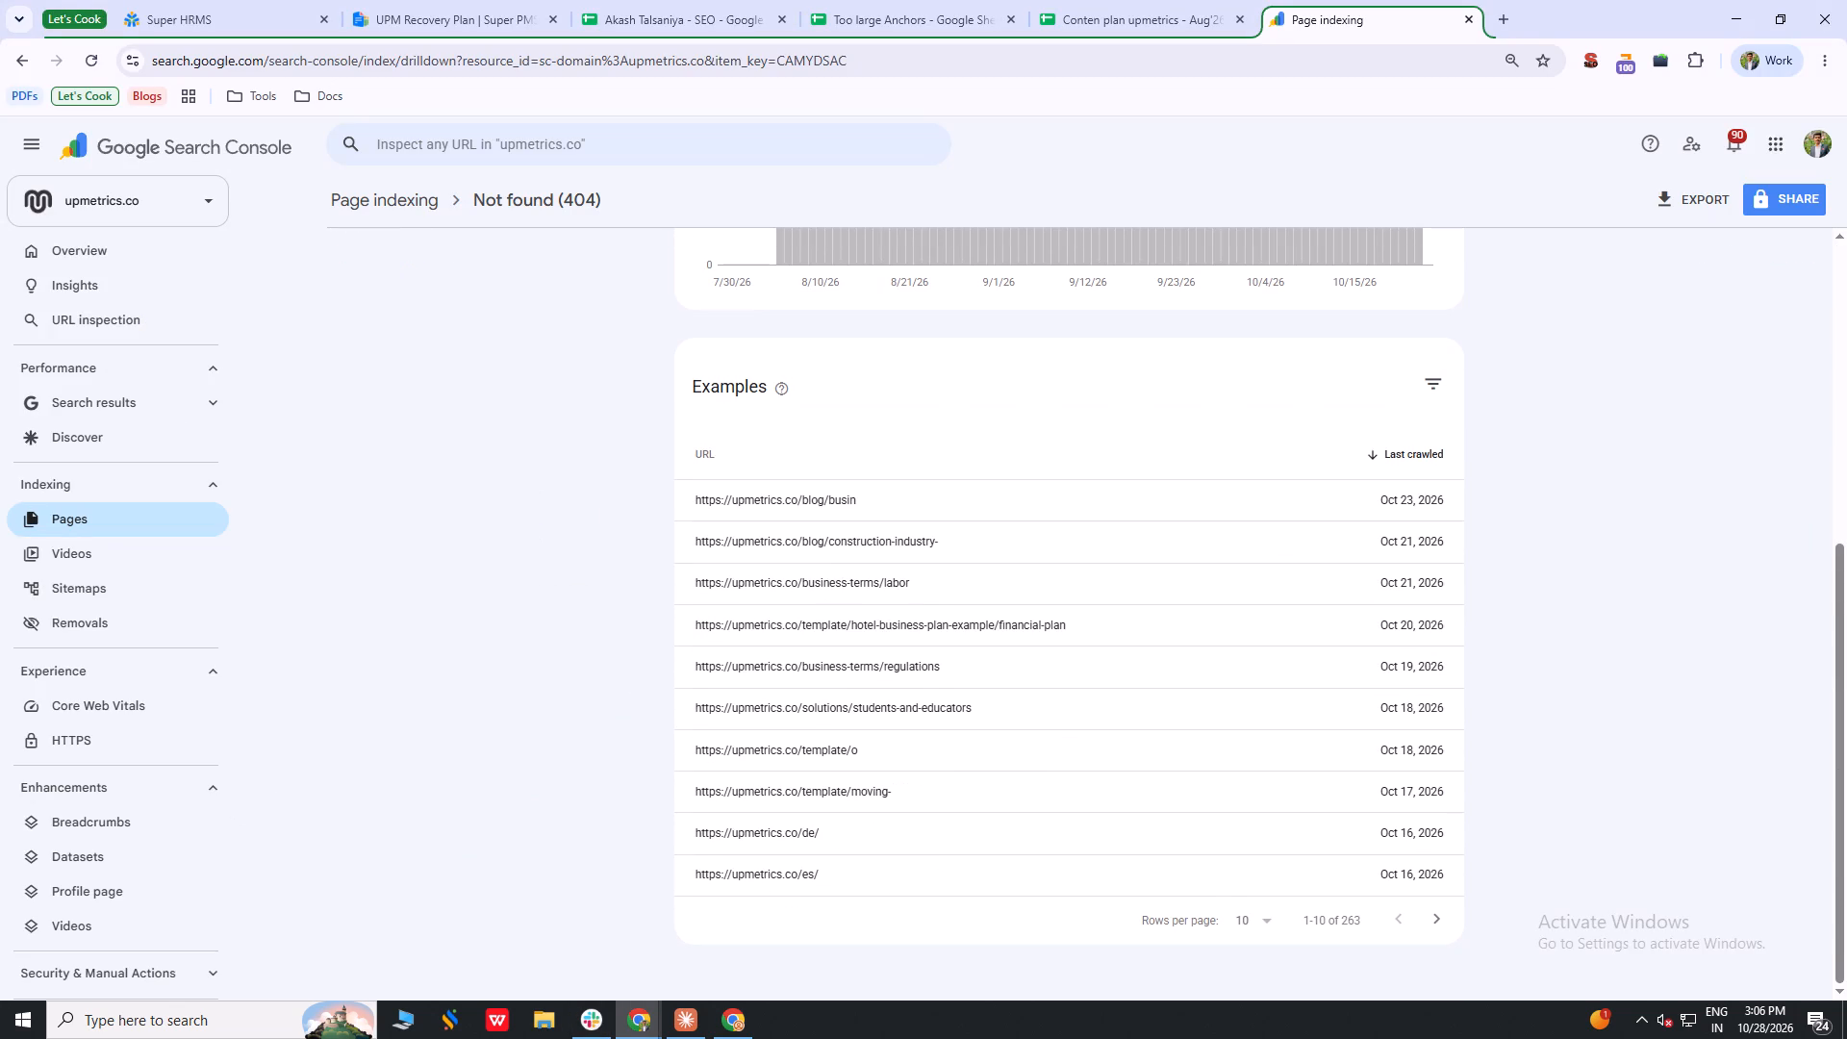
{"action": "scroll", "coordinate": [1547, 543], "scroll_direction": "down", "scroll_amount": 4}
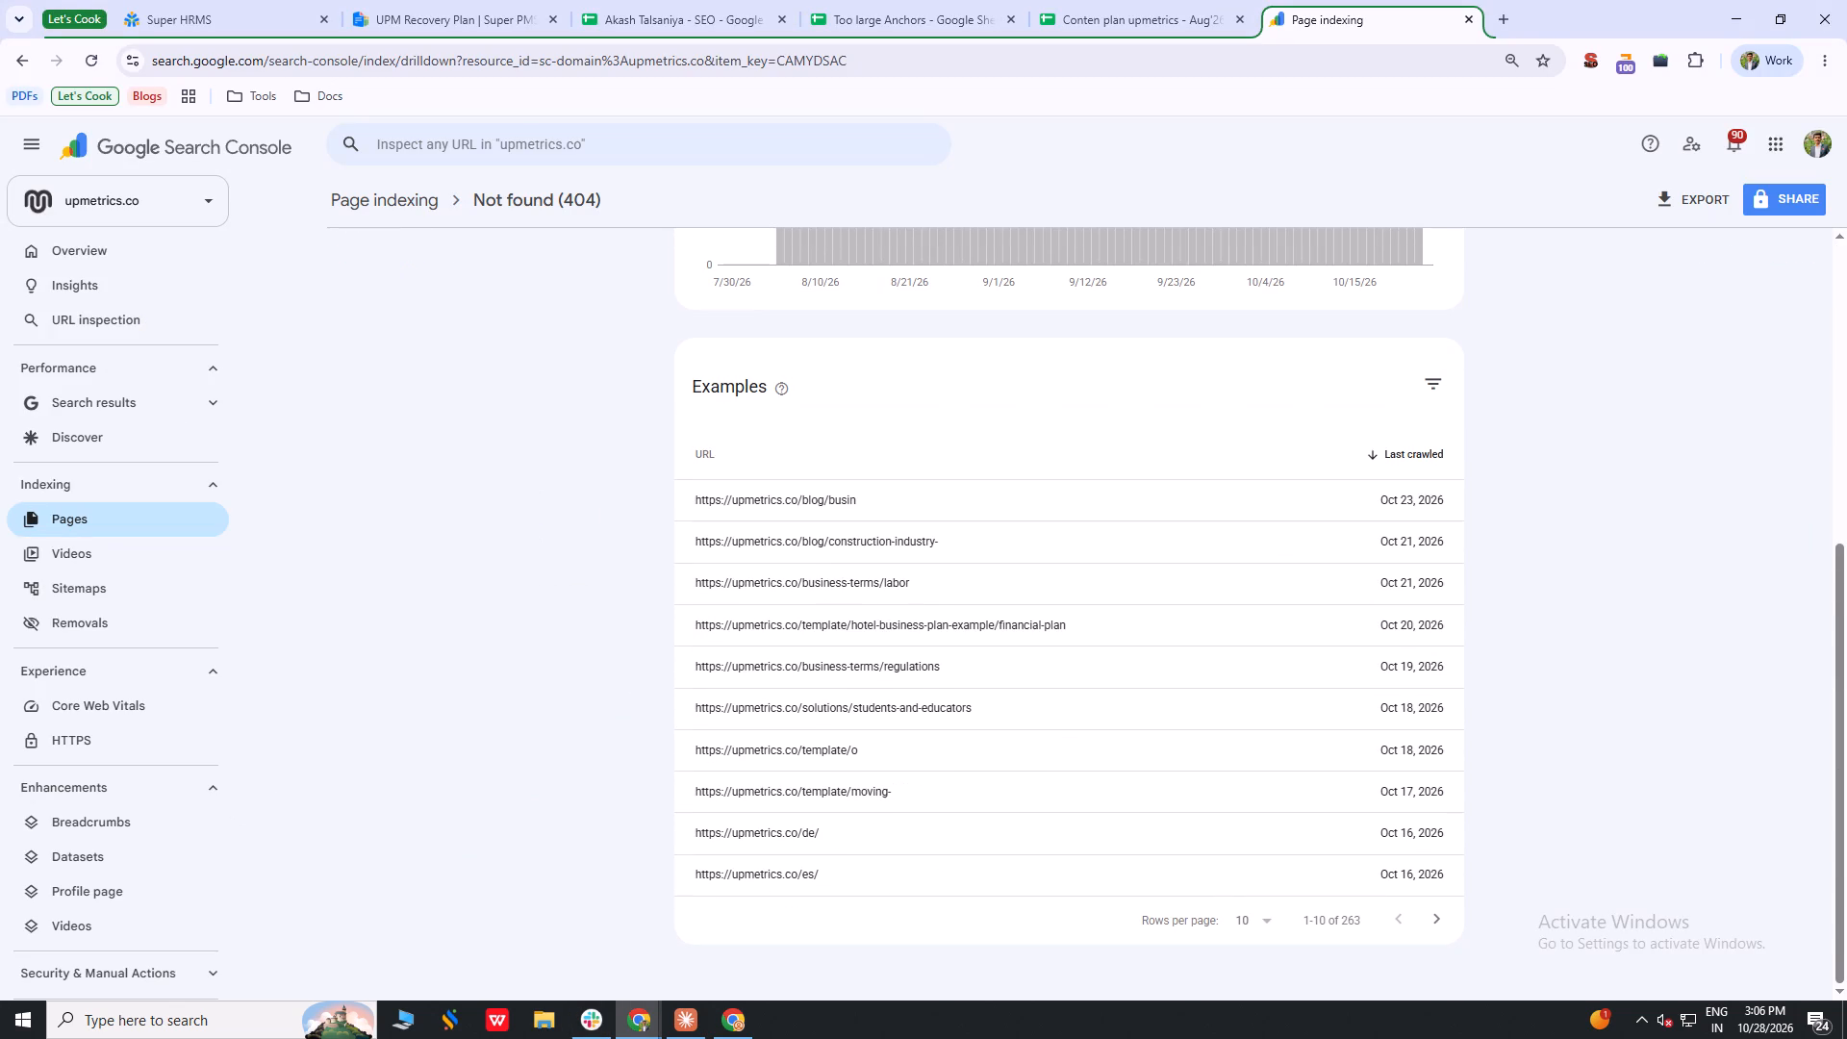
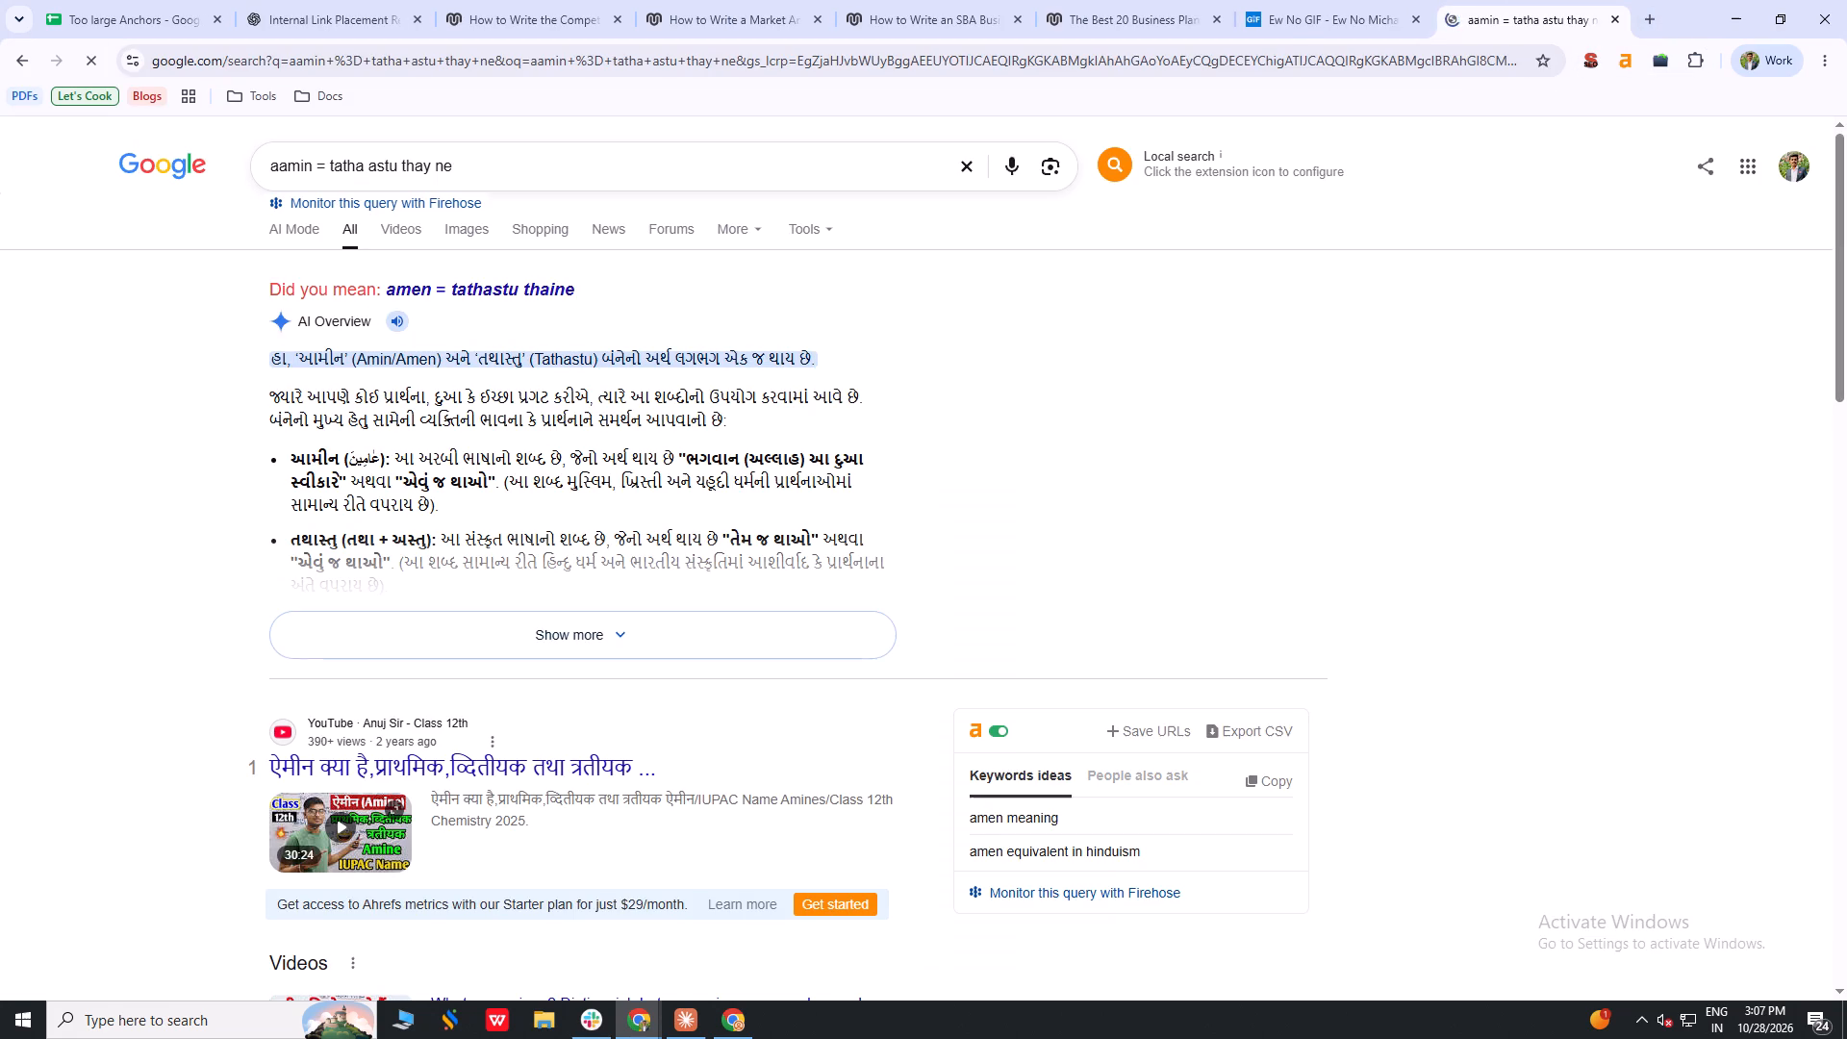
Expand the full AI Overview answer for the search "aamin = tatha astu thay ne".
{"action": "left_click", "coordinate": [462, 626]}
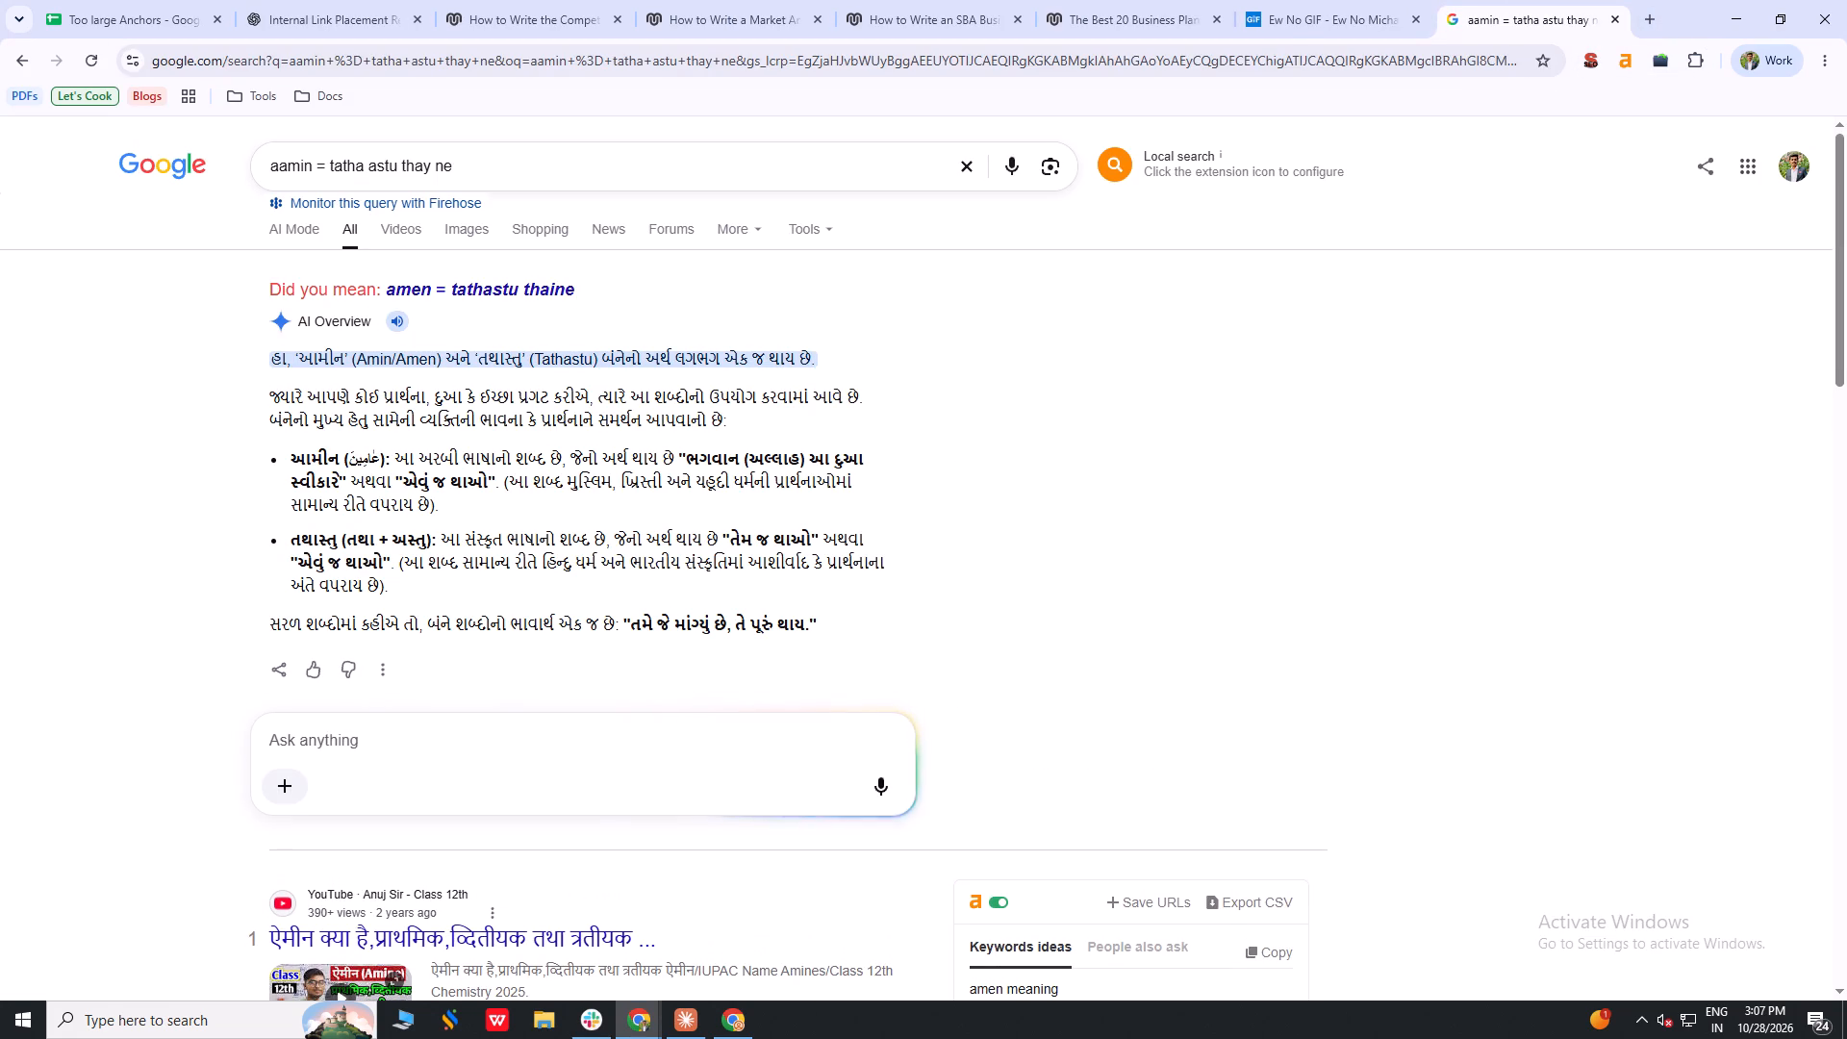
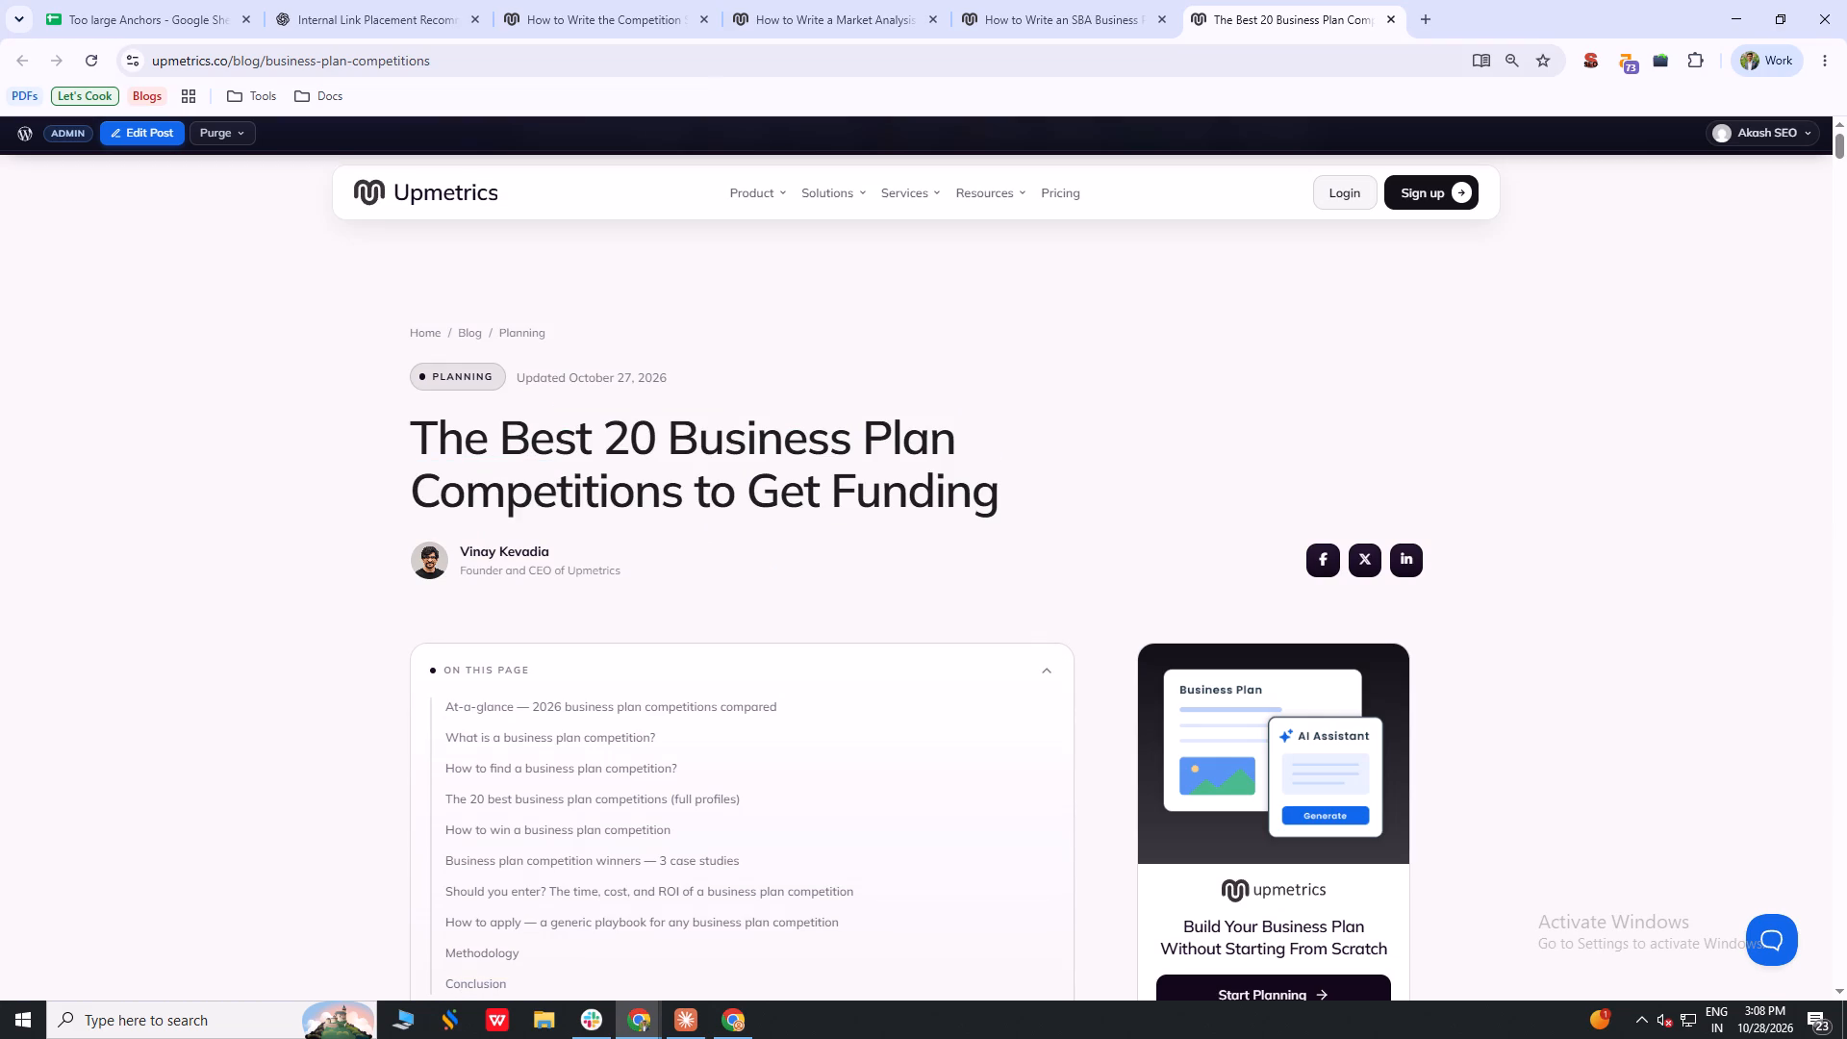
Review the title, table of contents and introduction of the blog "The Best 20 Business Plan Competitions to Get Funding".
{"action": "left_click_drag", "start_coordinate": [455, 434], "coordinate": [974, 485]}
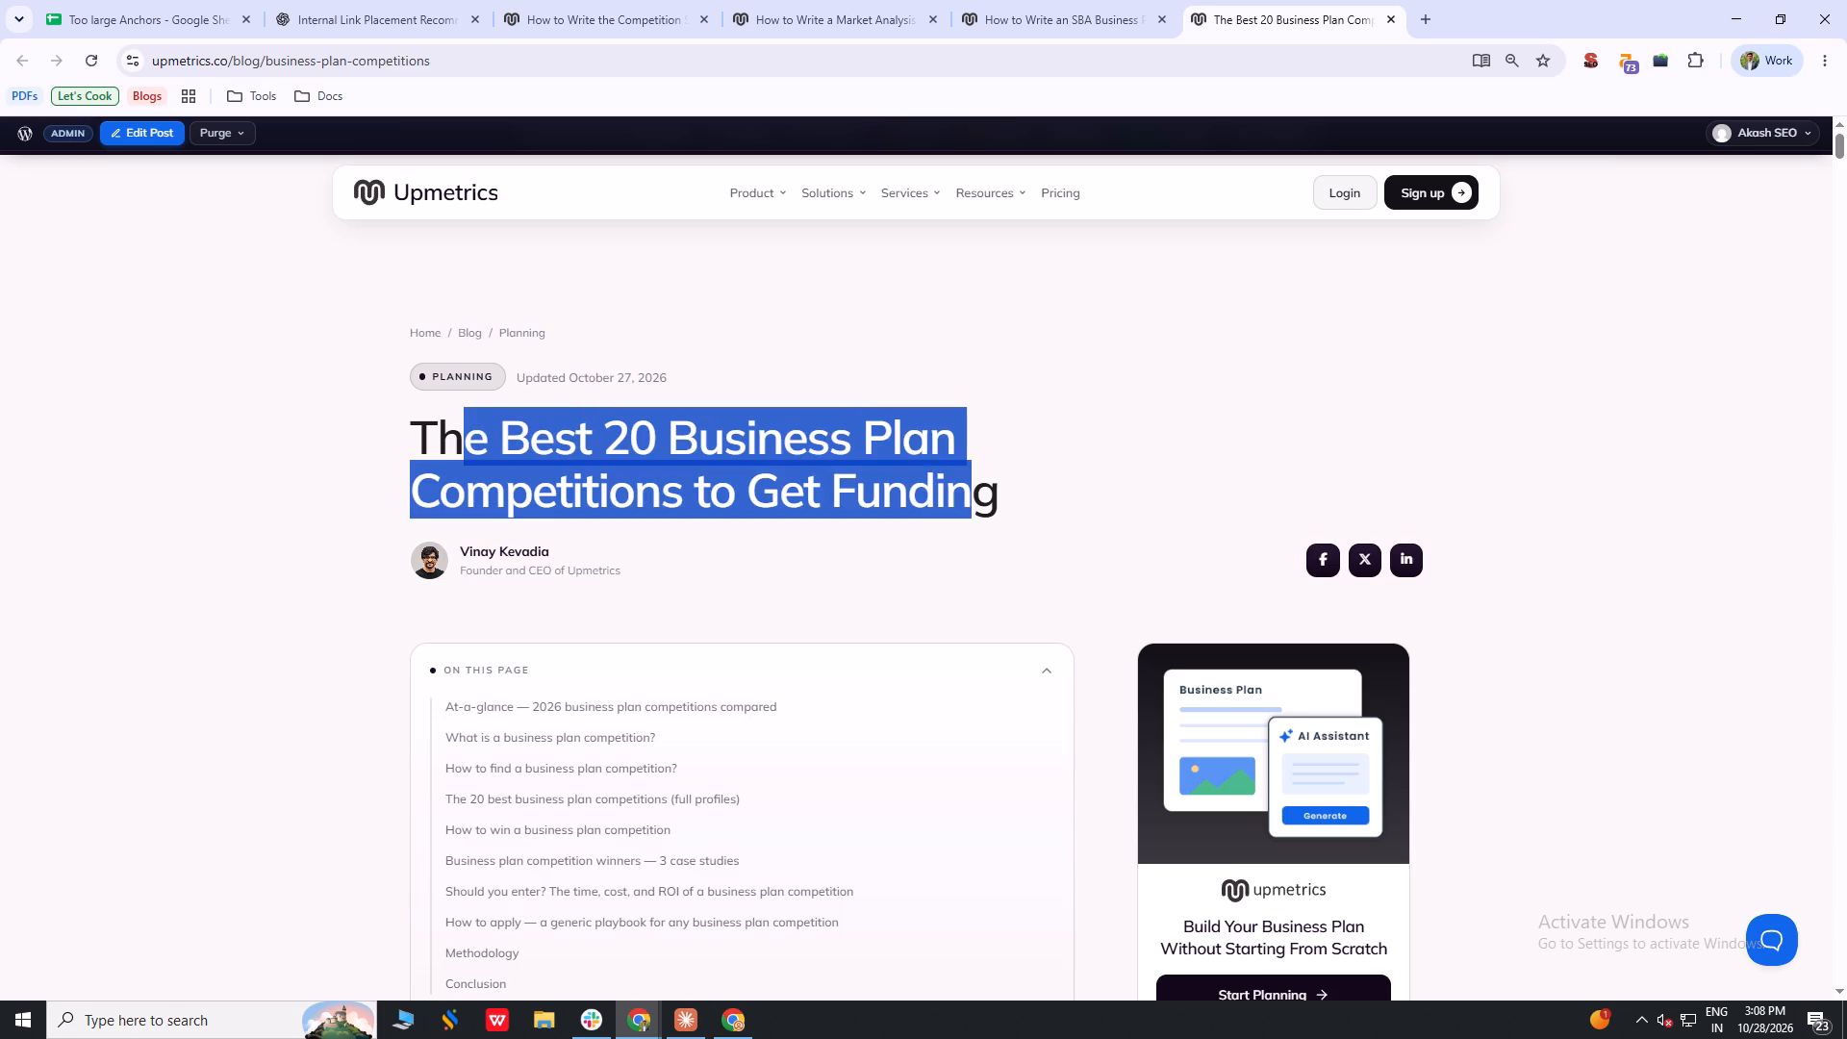
{"action": "left_click_drag", "start_coordinate": [974, 485], "coordinate": [1024, 491]}
{"action": "left_click", "coordinate": [1026, 492]}
{"action": "left_click_drag", "start_coordinate": [1031, 494], "coordinate": [657, 491]}
{"action": "left_click", "coordinate": [657, 491]}
{"action": "left_click_drag", "start_coordinate": [545, 451], "coordinate": [621, 469]}
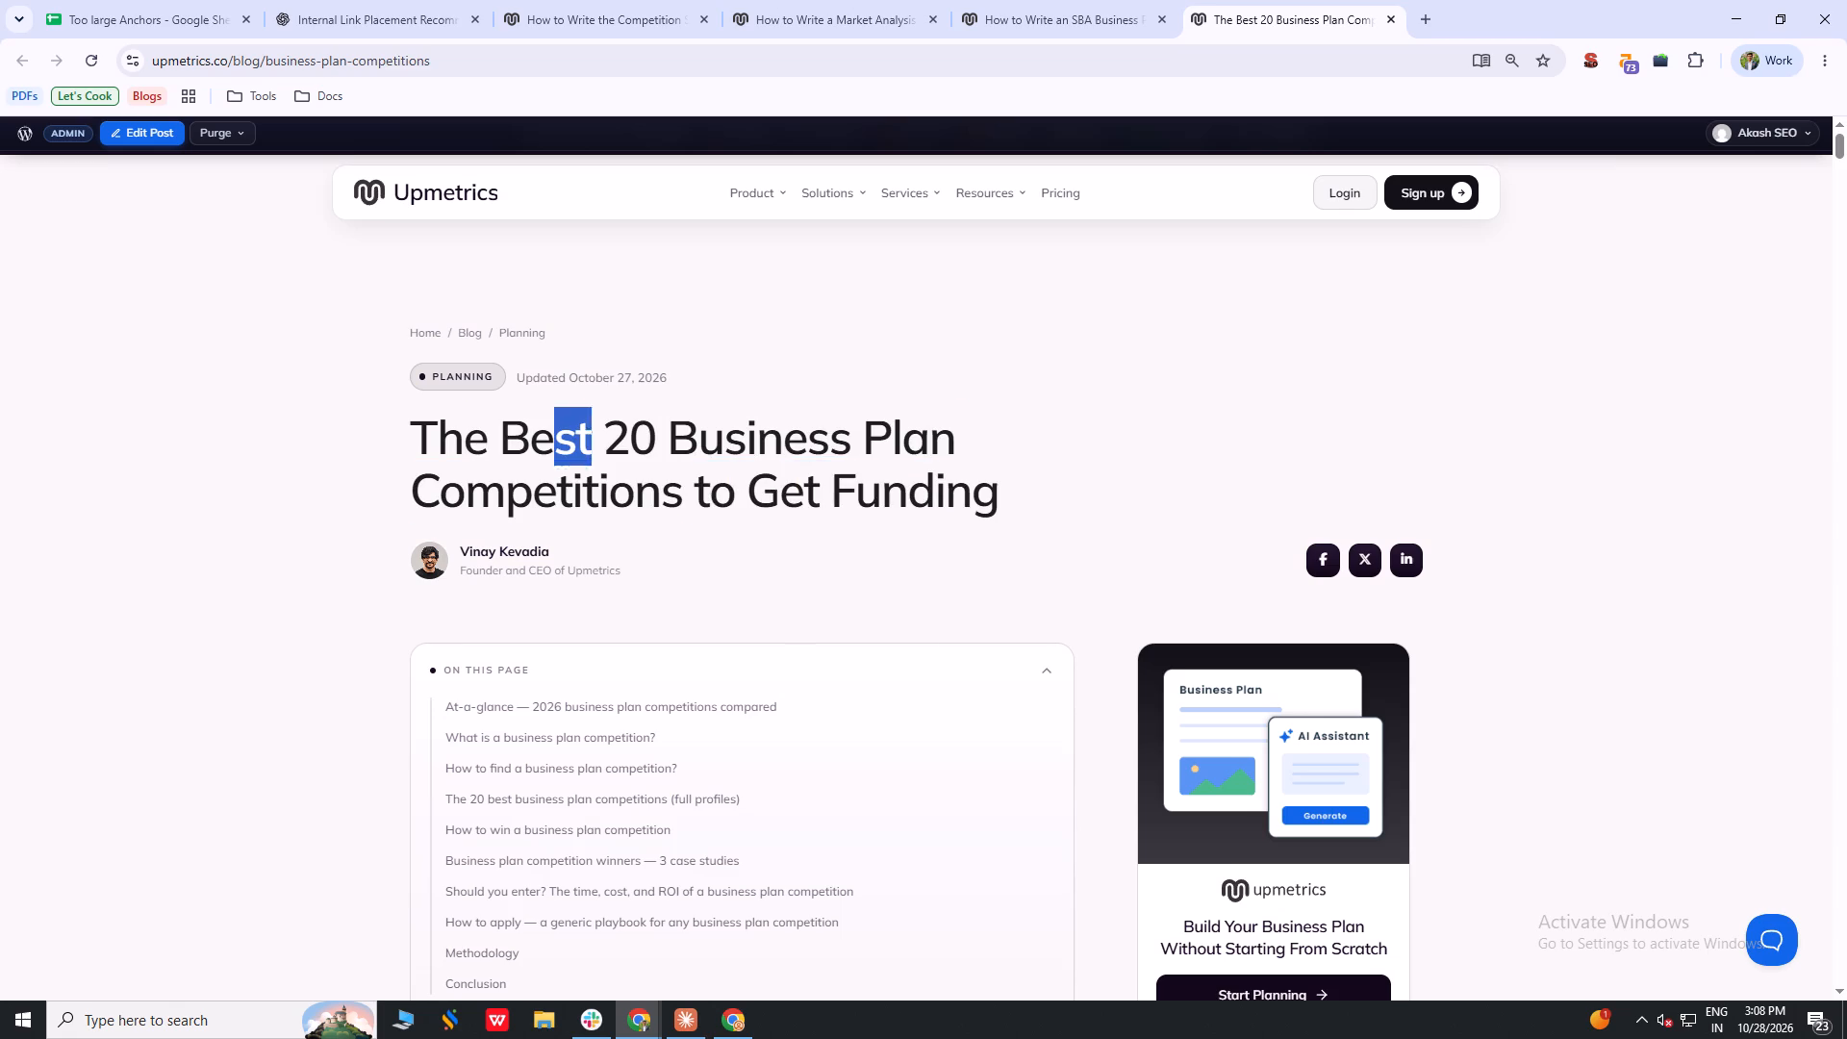
{"action": "left_click_drag", "start_coordinate": [621, 469], "coordinate": [880, 523]}
{"action": "left_click", "coordinate": [955, 502]}
{"action": "scroll", "coordinate": [935, 460], "scroll_direction": "down", "scroll_amount": 2}
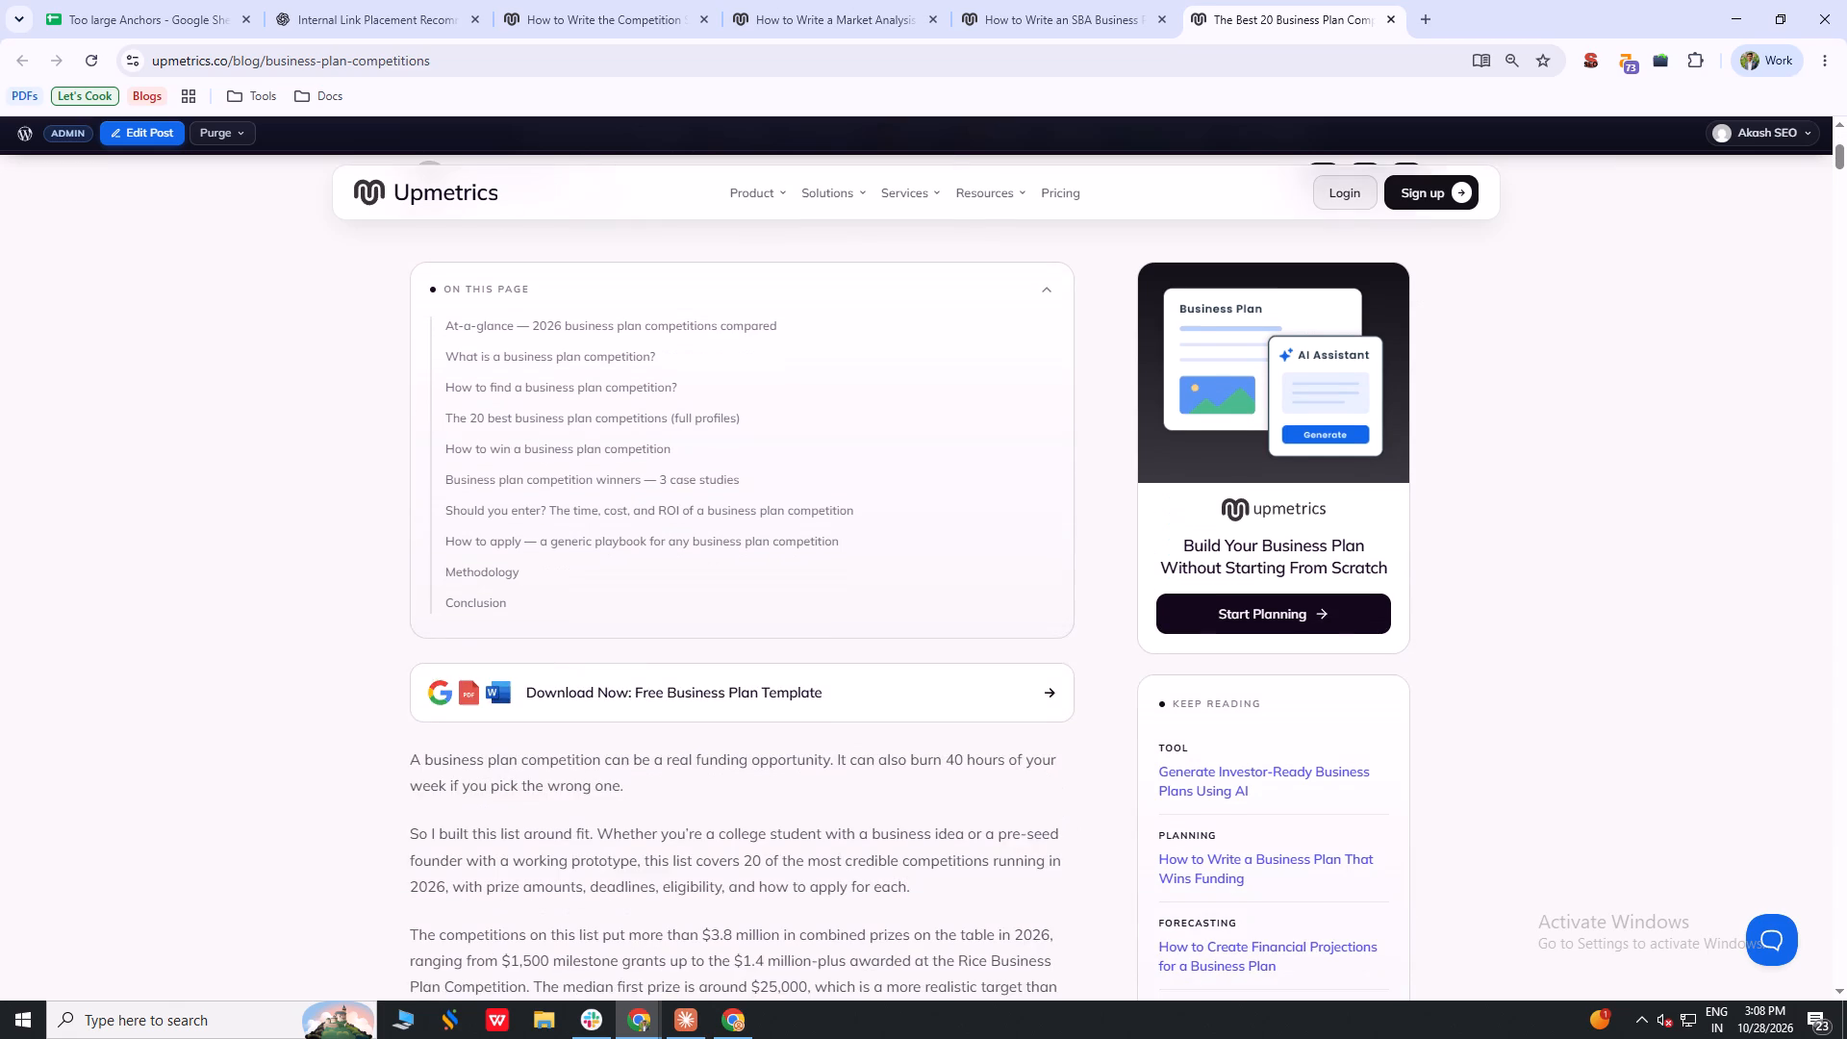
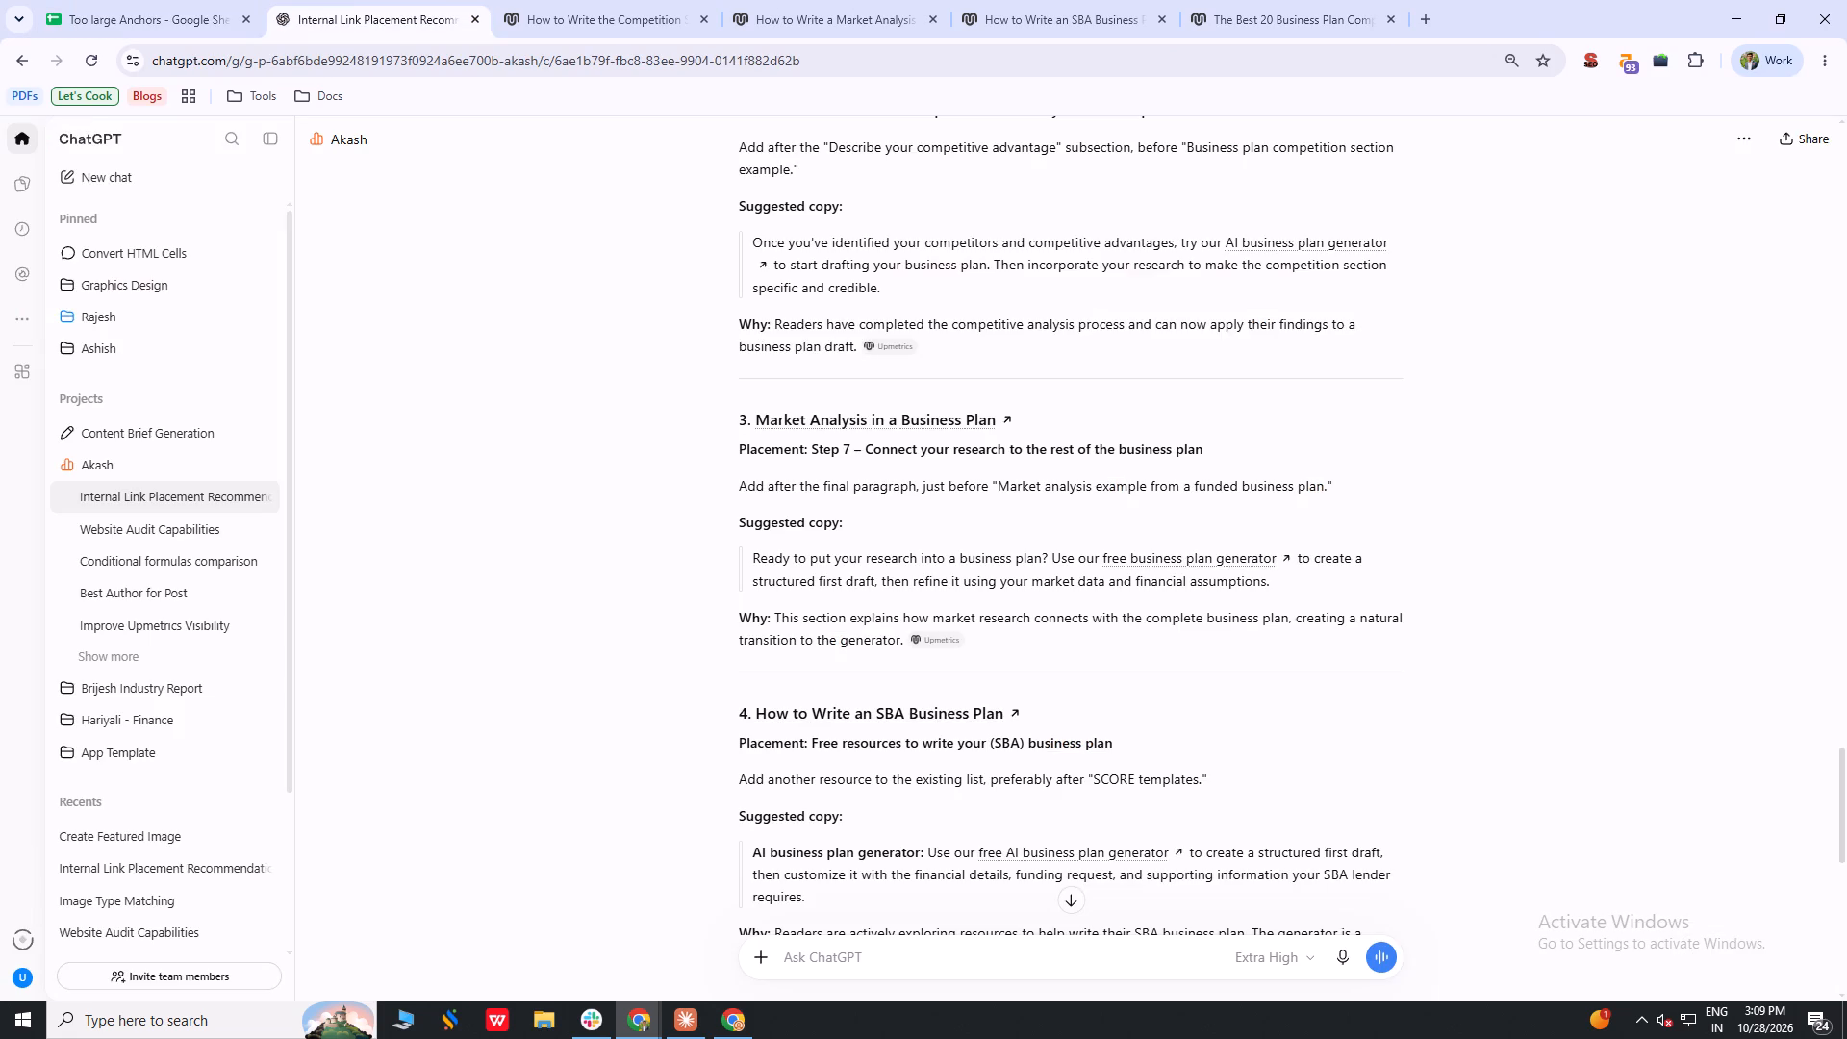
{"action": "left_click", "coordinate": [573, 0]}
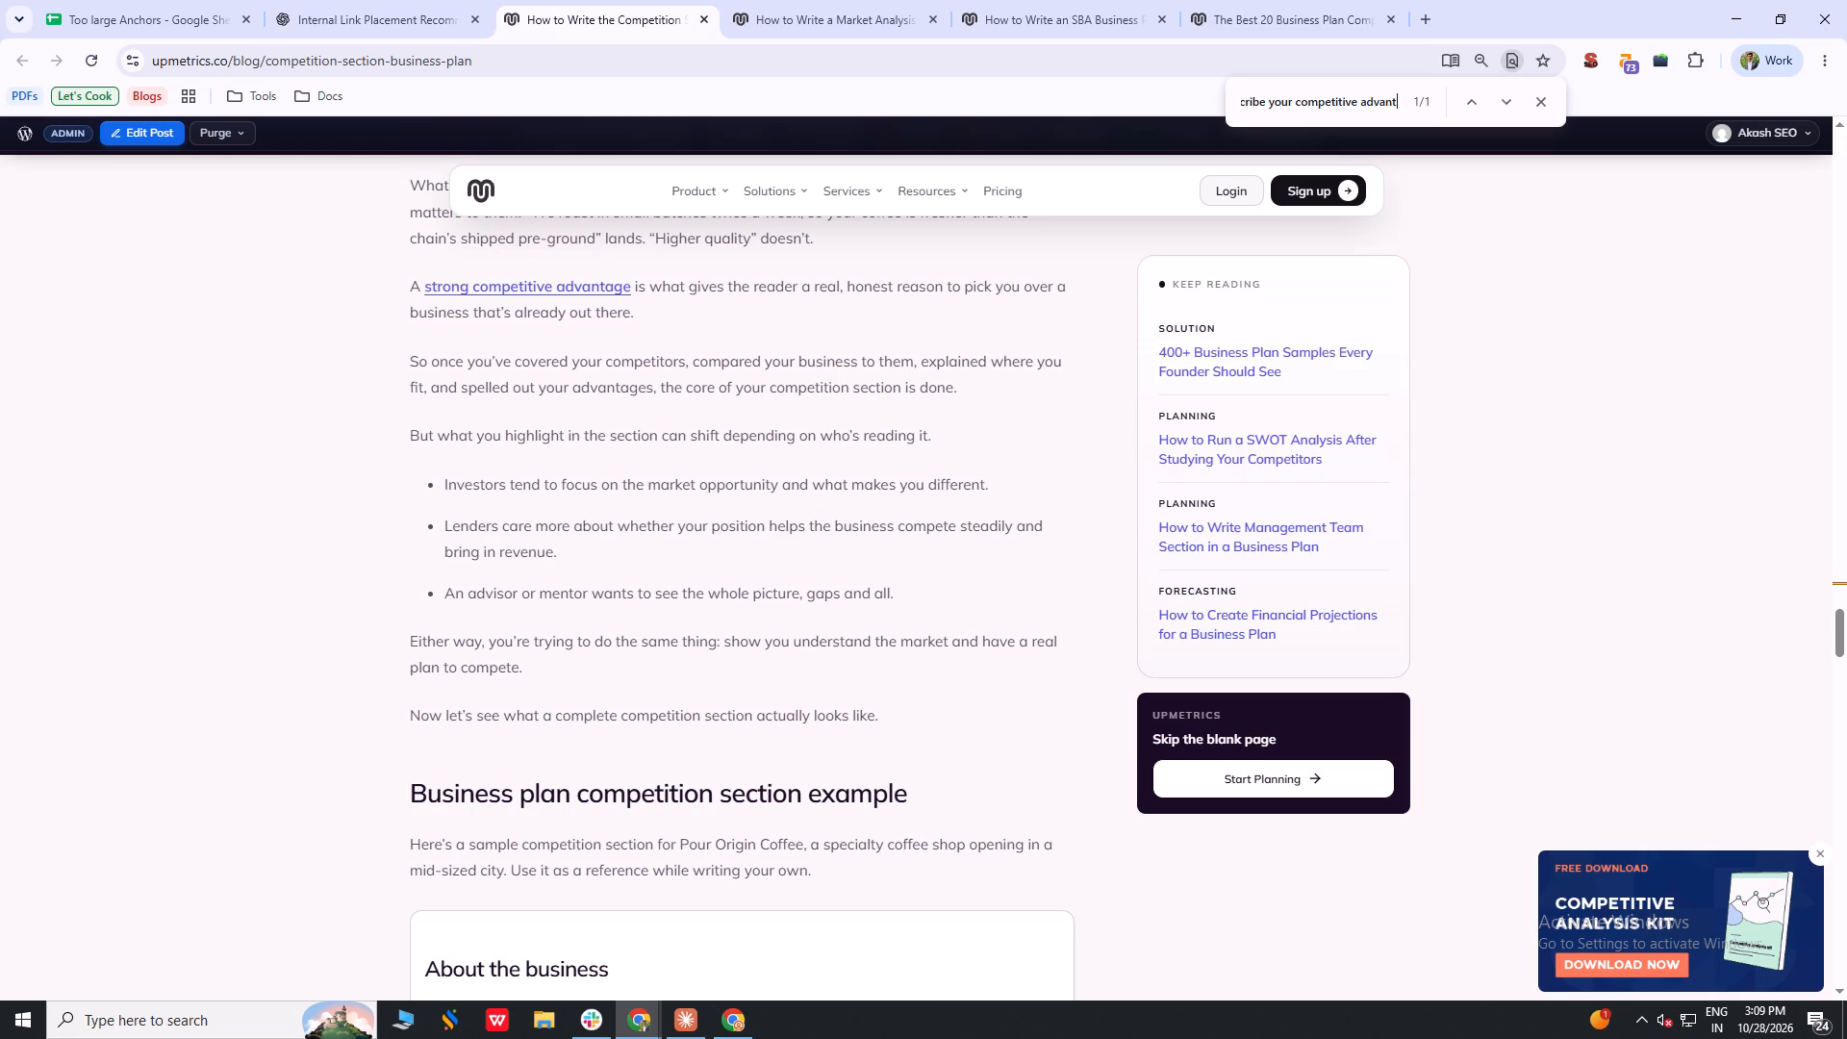
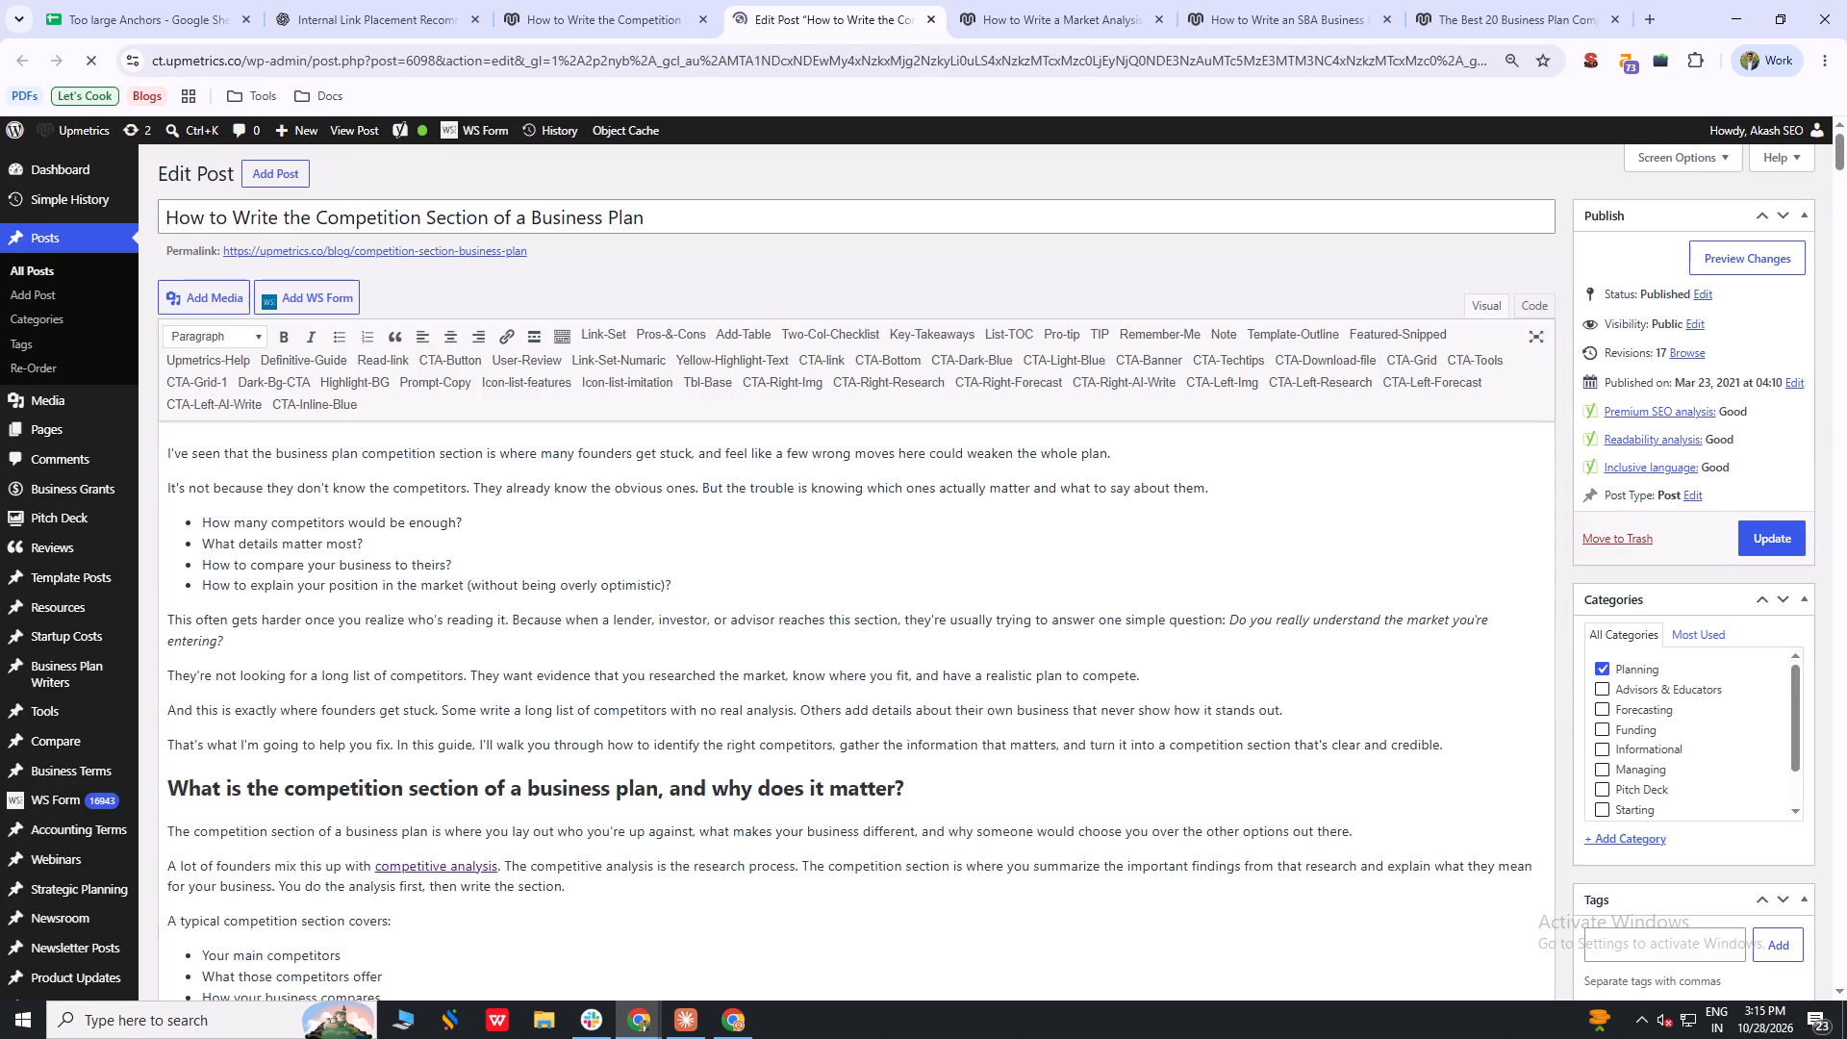
Find "either way" in the post and paste the copied suggestion as a new paragraph after that paragraph.
{"action": "scroll", "coordinate": [798, 724], "scroll_direction": "down", "scroll_amount": 3}
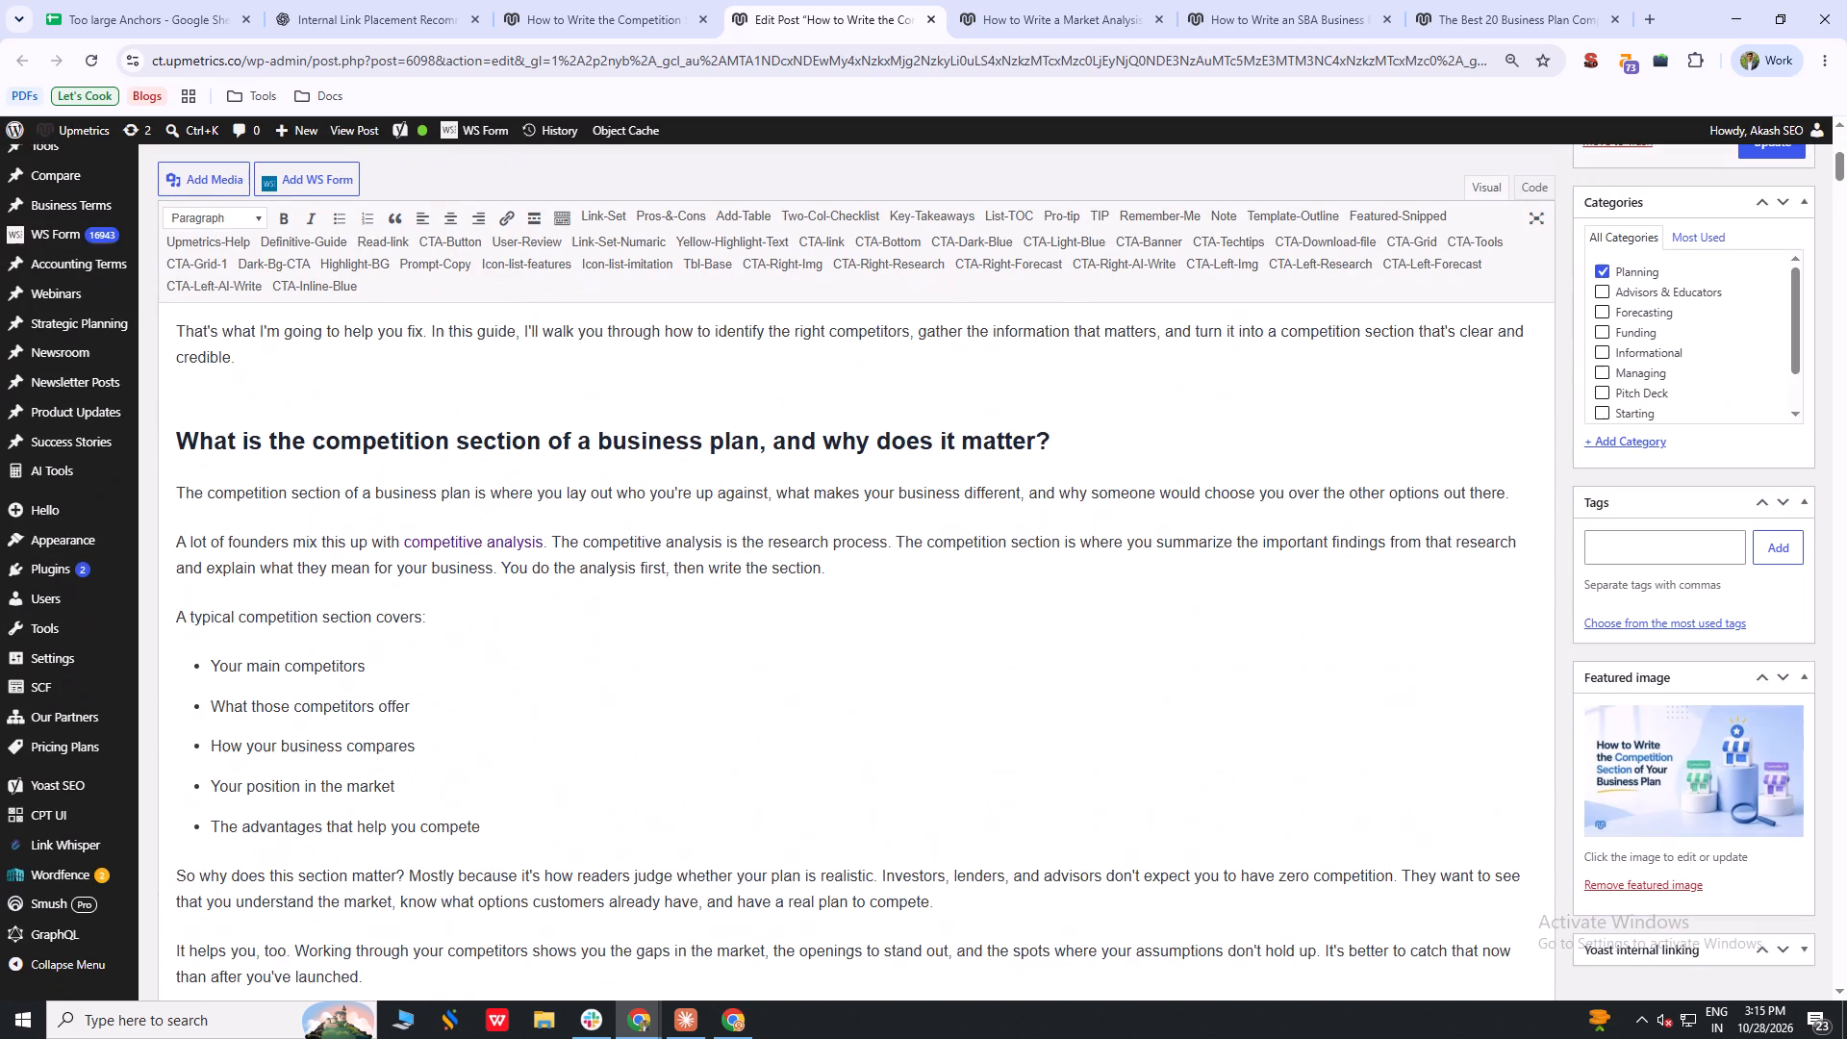
{"action": "key", "text": "ctrl+f"}
{"action": "type", "text": "either"}
{"action": "key", "text": "space"}
{"action": "type", "text": "way"}
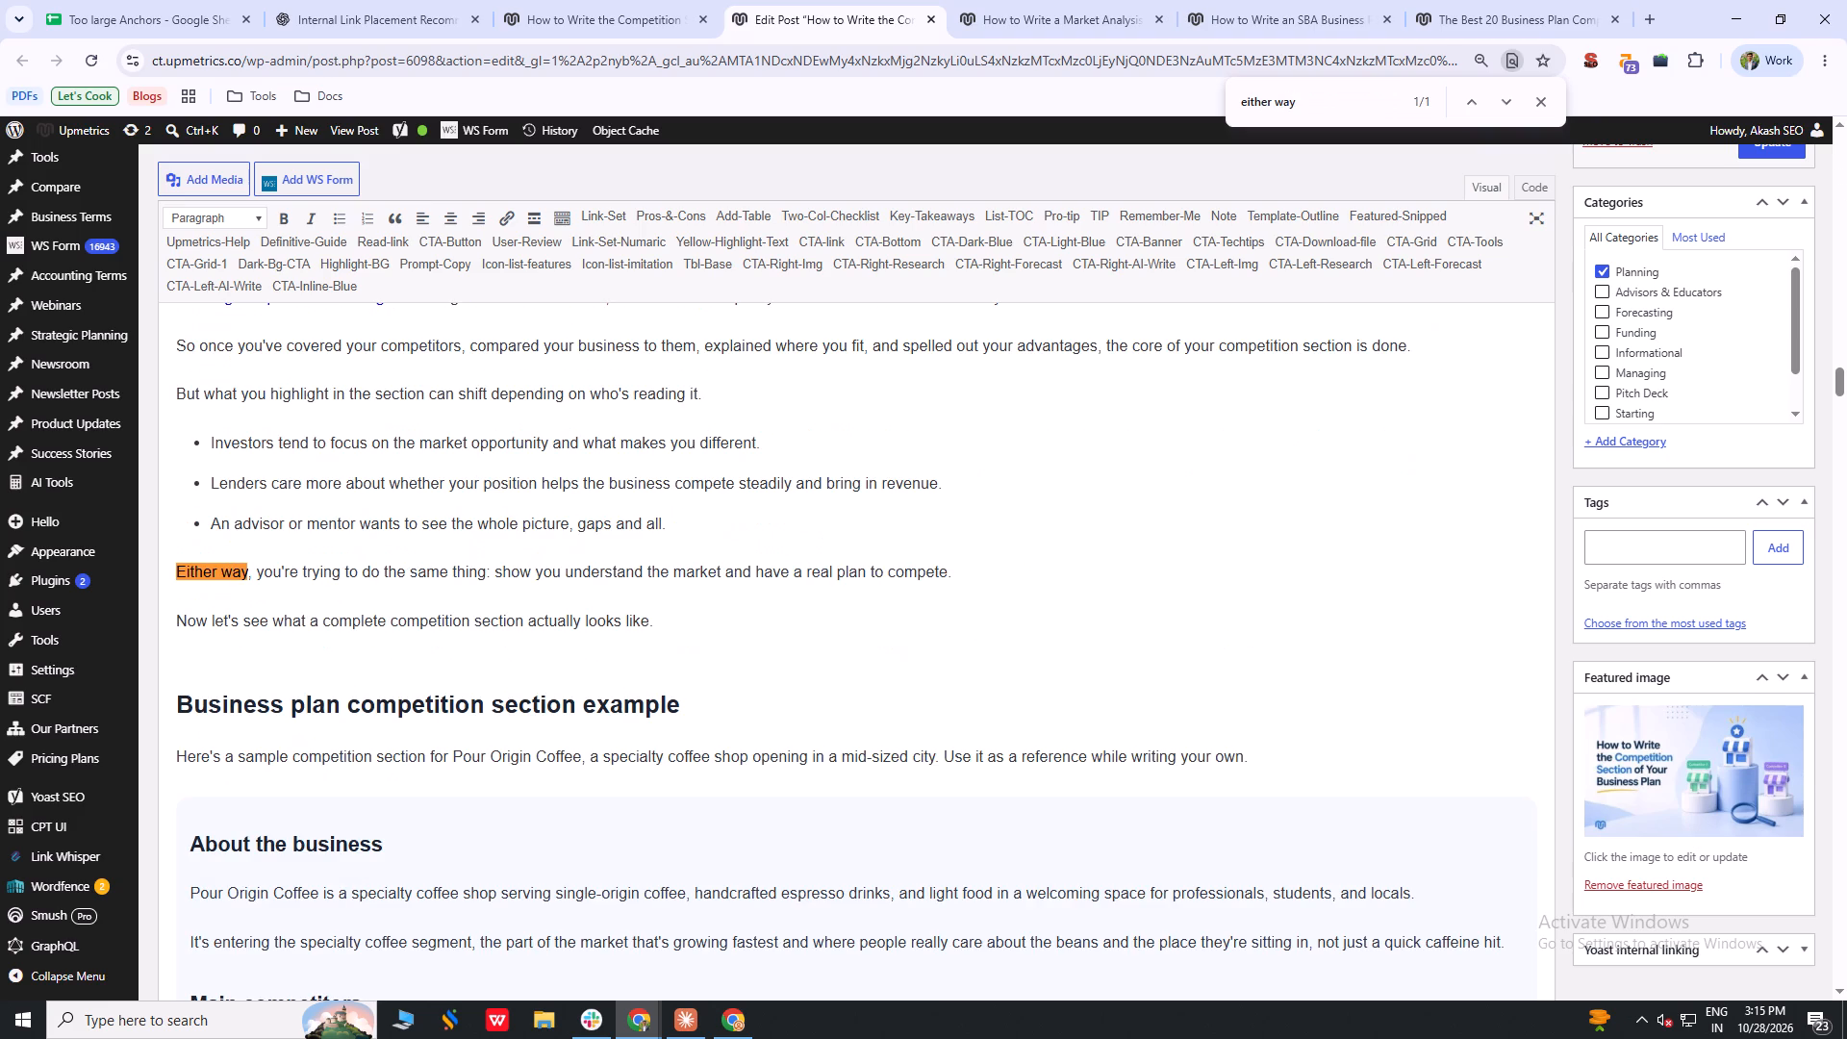
{"action": "left_click", "coordinate": [576, 569]}
{"action": "left_click", "coordinate": [722, 564]}
{"action": "left_click", "coordinate": [779, 574]}
{"action": "left_click", "coordinate": [840, 567]}
{"action": "left_click", "coordinate": [901, 580]}
{"action": "left_click", "coordinate": [944, 584]}
{"action": "left_click", "coordinate": [975, 576]}
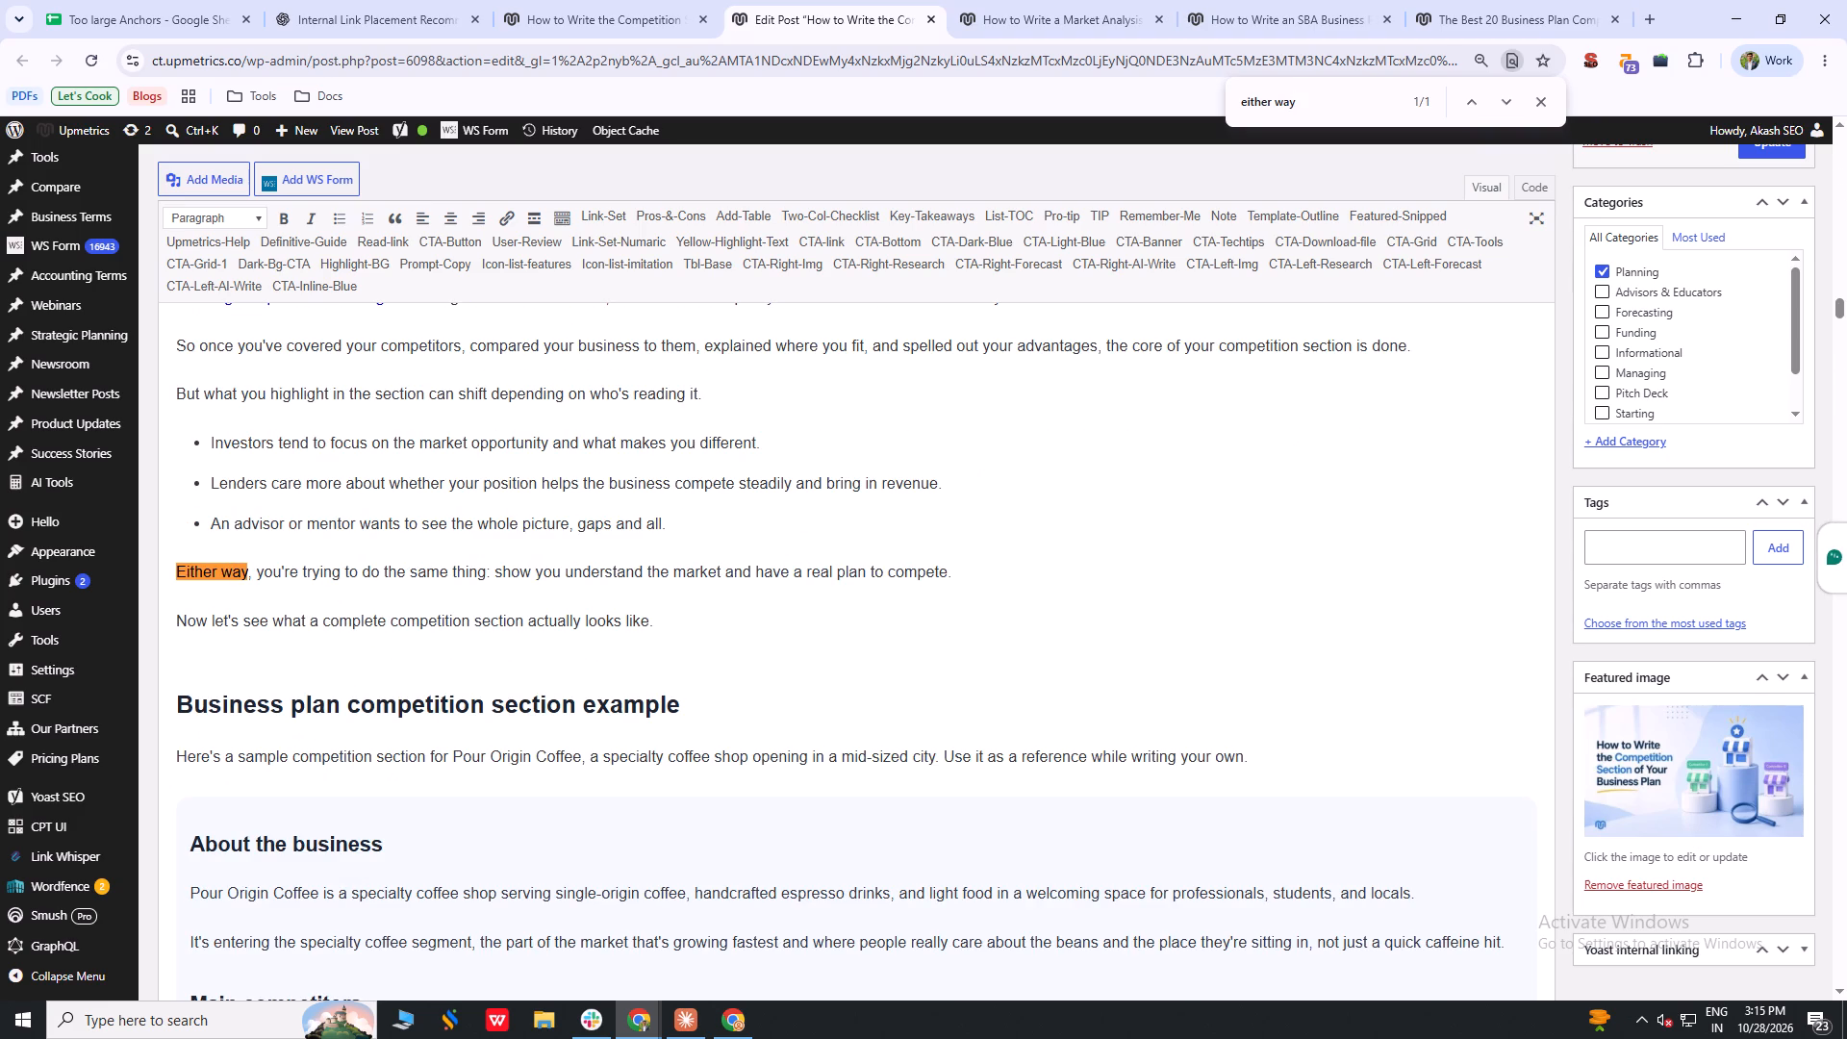
{"action": "key", "text": "space"}
{"action": "key", "text": "BackSpace"}
{"action": "key", "text": "Return"}
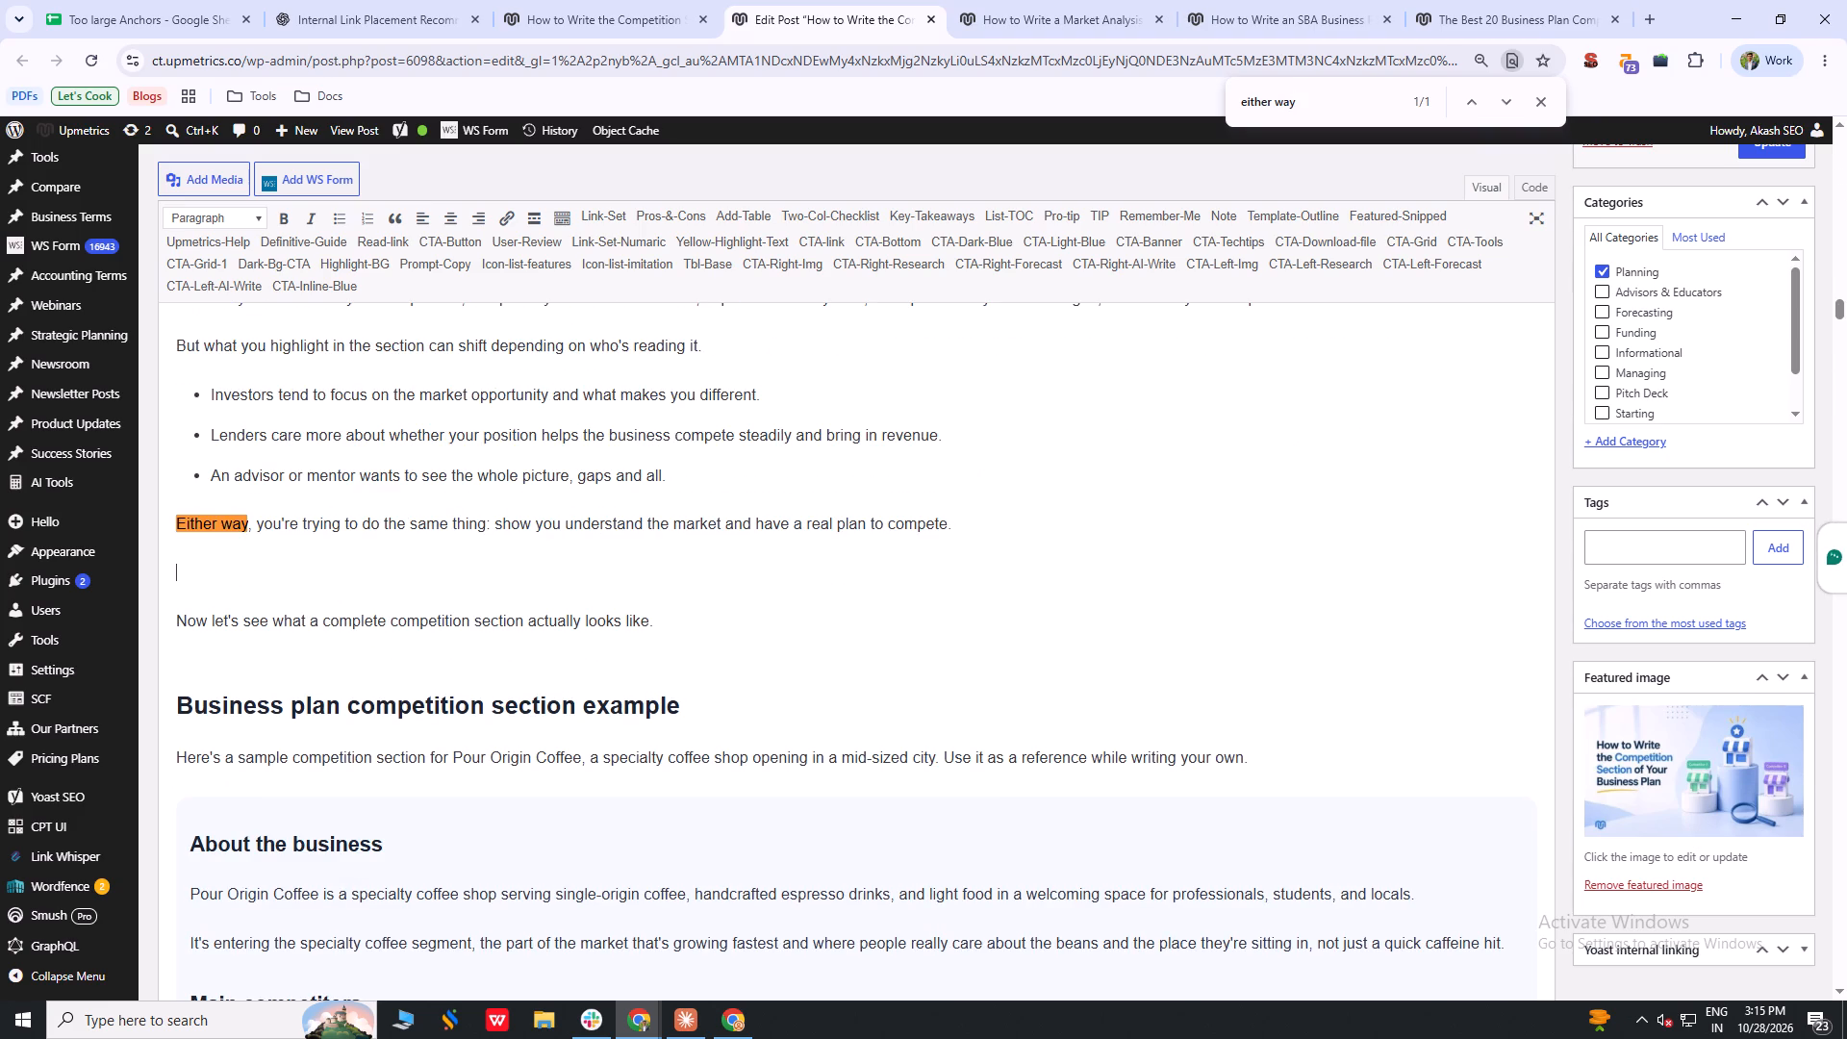
{"action": "key", "text": "ctrl+v"}
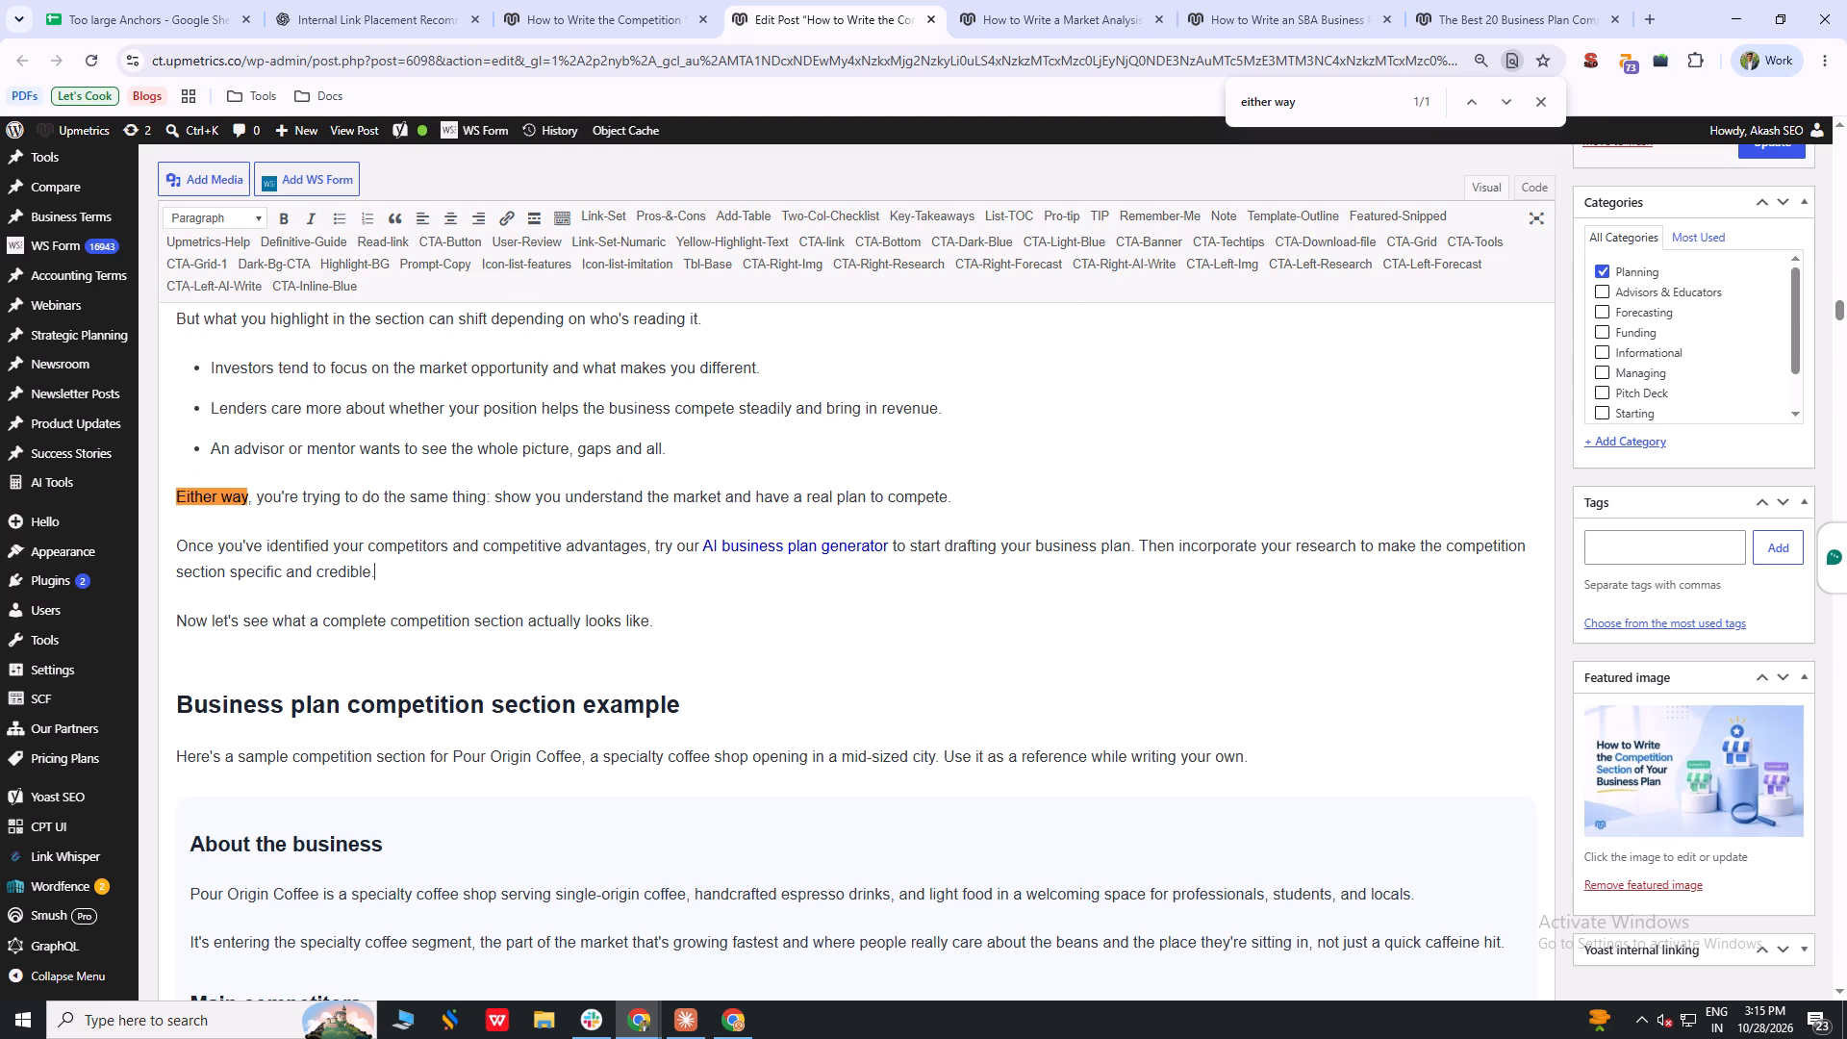
Proofread the pasted paragraph and how it leads into the "Business plan competition section example" heading.
{"action": "left_click", "coordinate": [386, 556]}
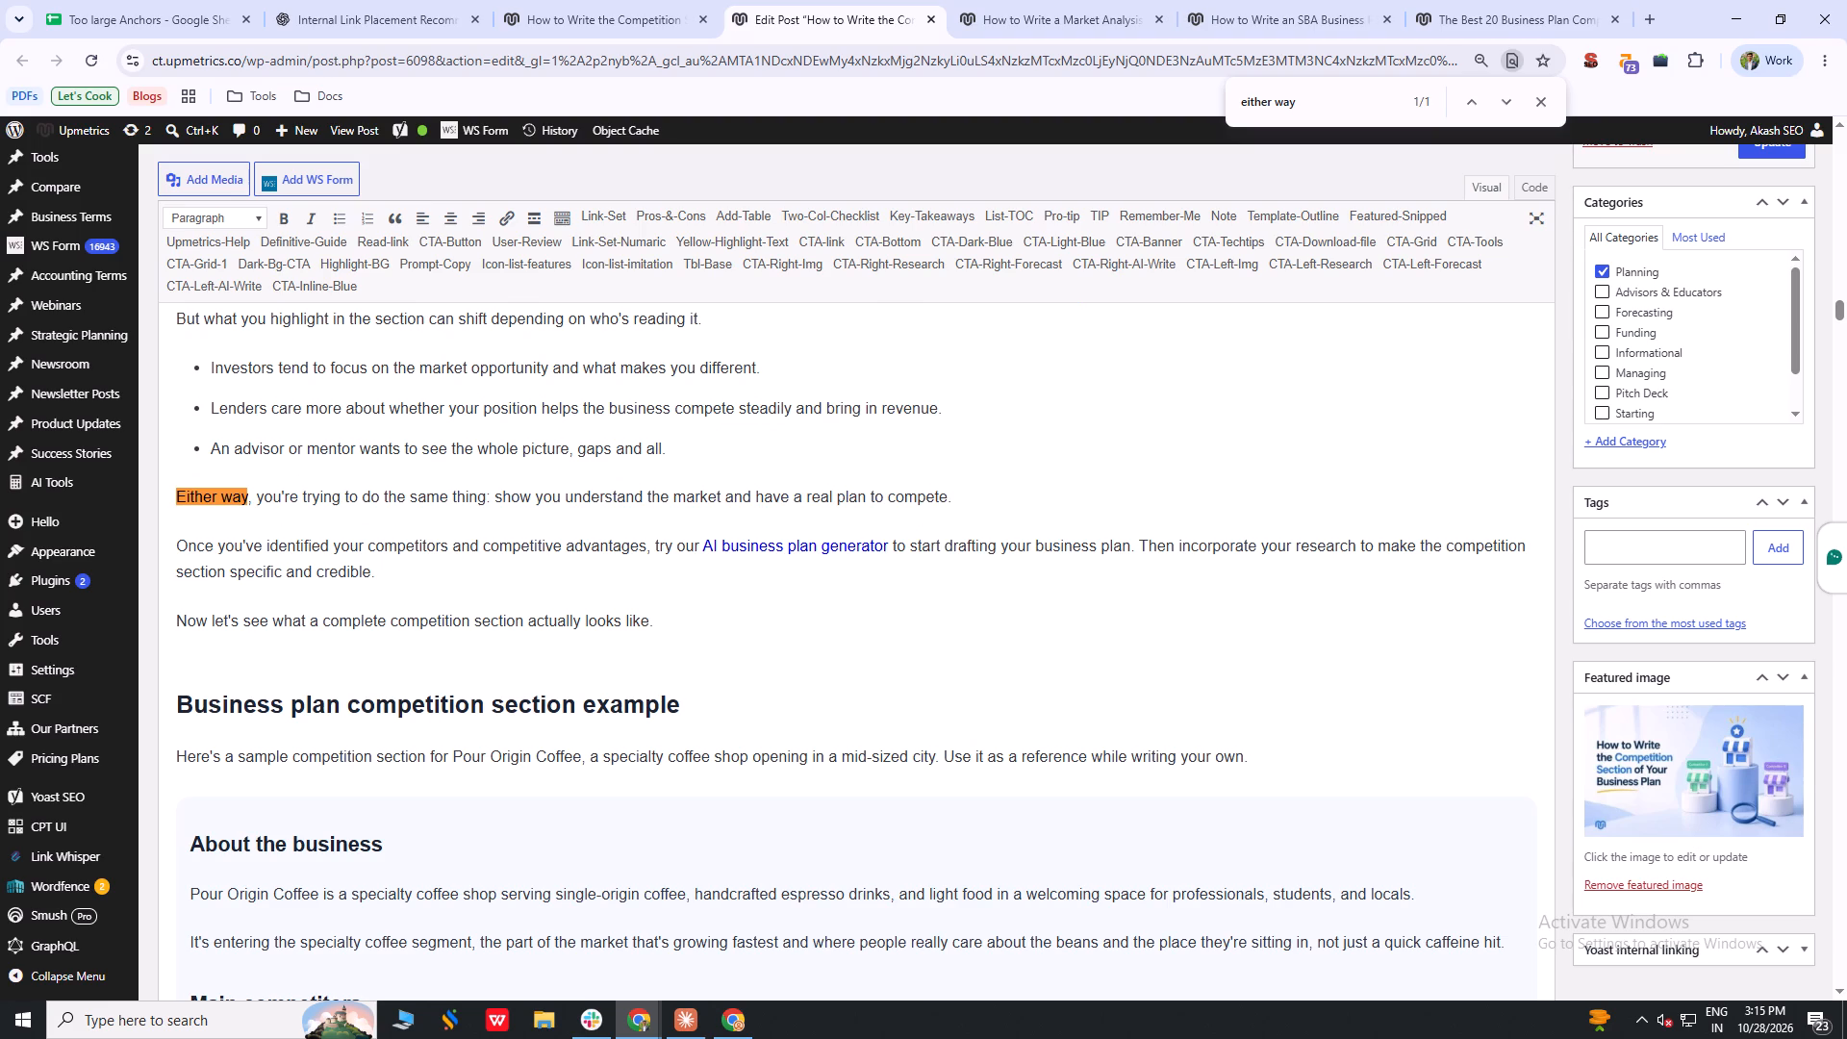
{"action": "left_click", "coordinate": [411, 570]}
{"action": "left_click", "coordinate": [670, 620]}
{"action": "left_click", "coordinate": [479, 661]}
{"action": "left_click", "coordinate": [667, 621]}
{"action": "left_click", "coordinate": [431, 579]}
{"action": "left_click", "coordinate": [356, 550]}
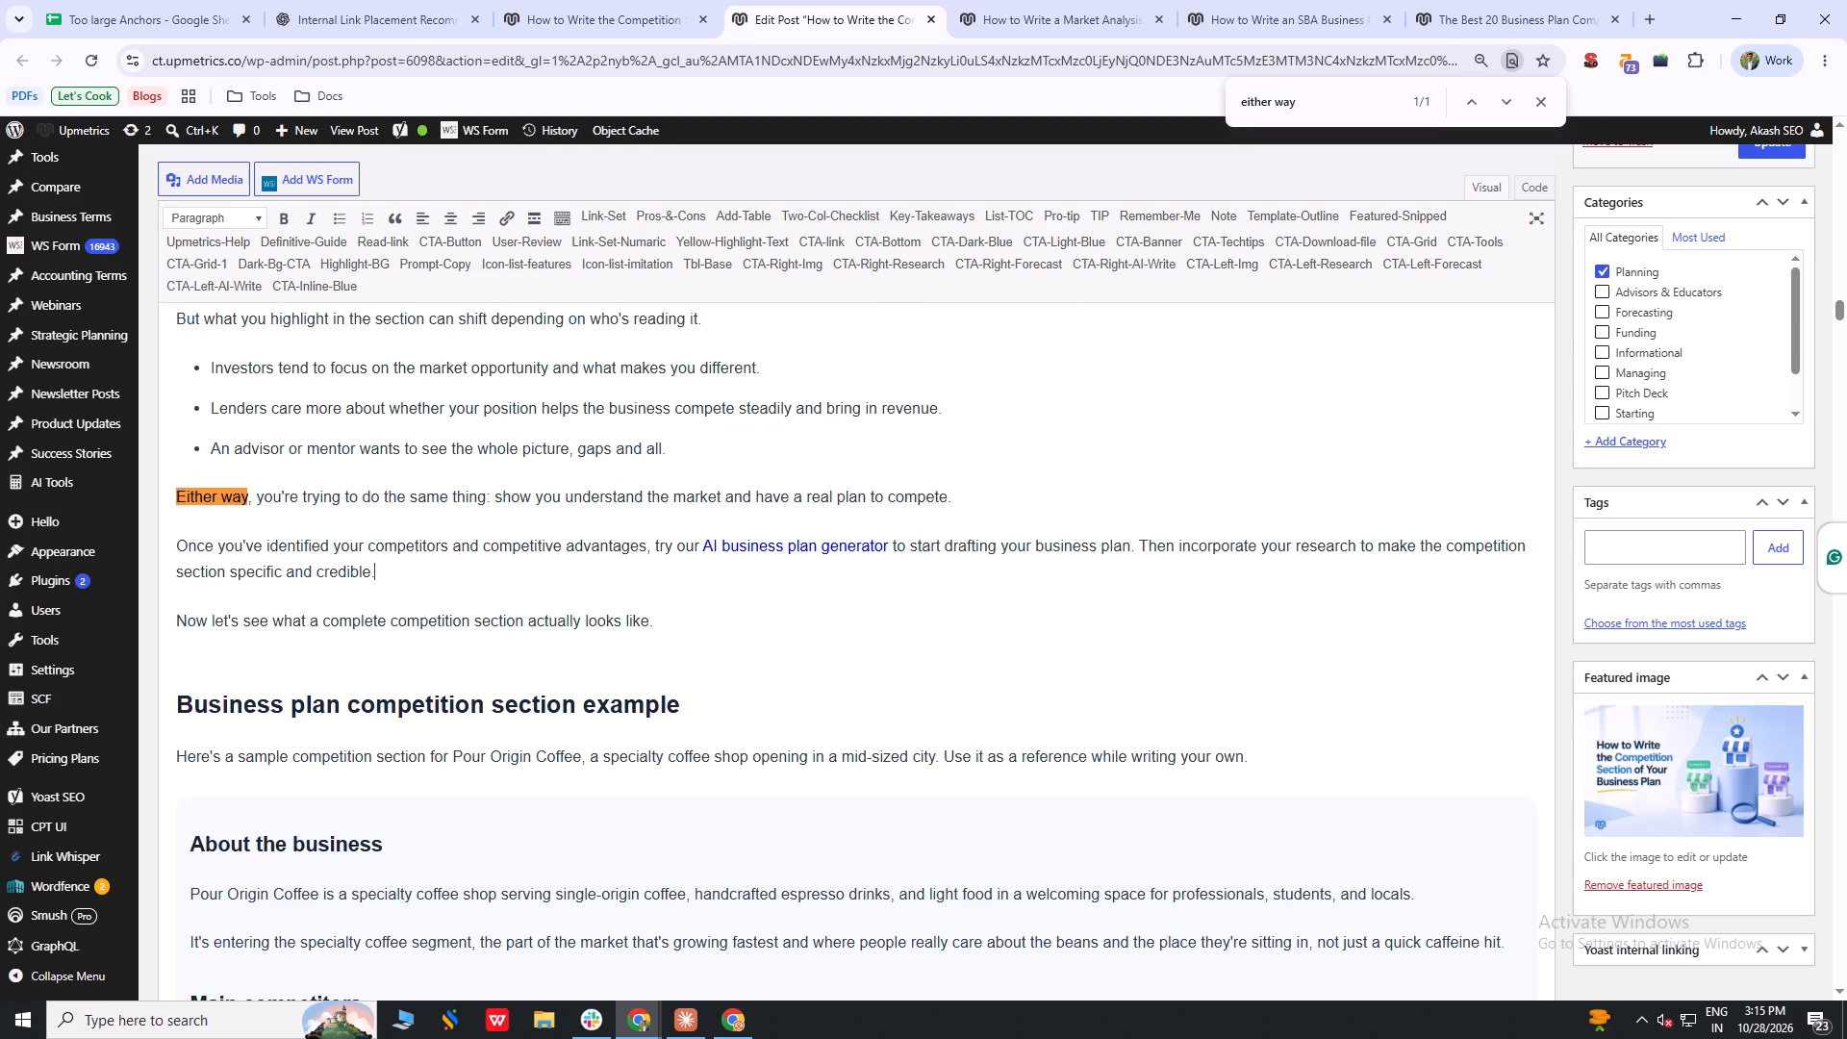
{"action": "left_click", "coordinate": [392, 583]}
{"action": "left_click", "coordinate": [423, 552]}
{"action": "left_click", "coordinate": [412, 582]}
{"action": "left_click", "coordinate": [466, 540]}
{"action": "left_click", "coordinate": [439, 579]}
{"action": "left_click", "coordinate": [501, 554]}
{"action": "left_click", "coordinate": [635, 566]}
{"action": "left_click", "coordinate": [653, 542]}
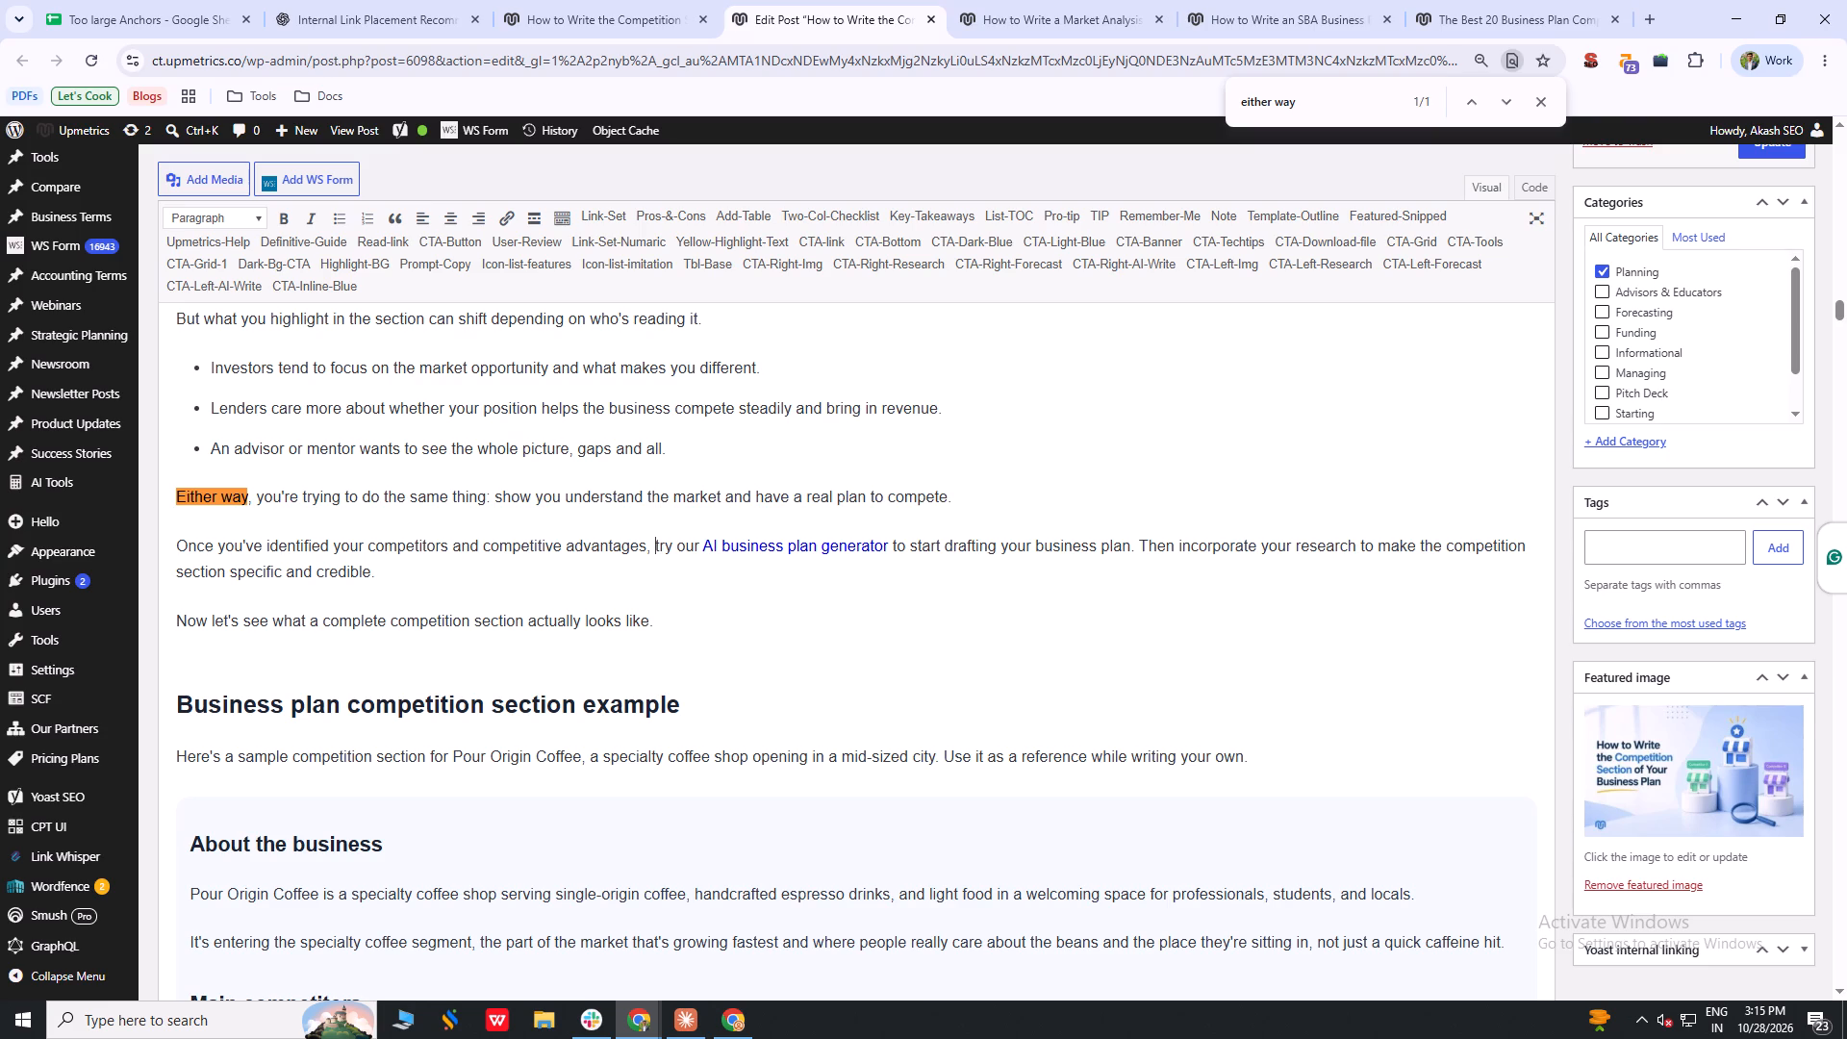
{"action": "left_click", "coordinate": [686, 548]}
{"action": "left_click", "coordinate": [987, 547]}
{"action": "left_click", "coordinate": [1144, 546]}
{"action": "left_click", "coordinate": [1227, 548]}
{"action": "left_click", "coordinate": [1339, 554]}
Remove "?utm_source=chatgpt.com" from the URL of the "AI business plan generator" link in the new paragraph.
{"action": "left_click", "coordinate": [832, 551]}
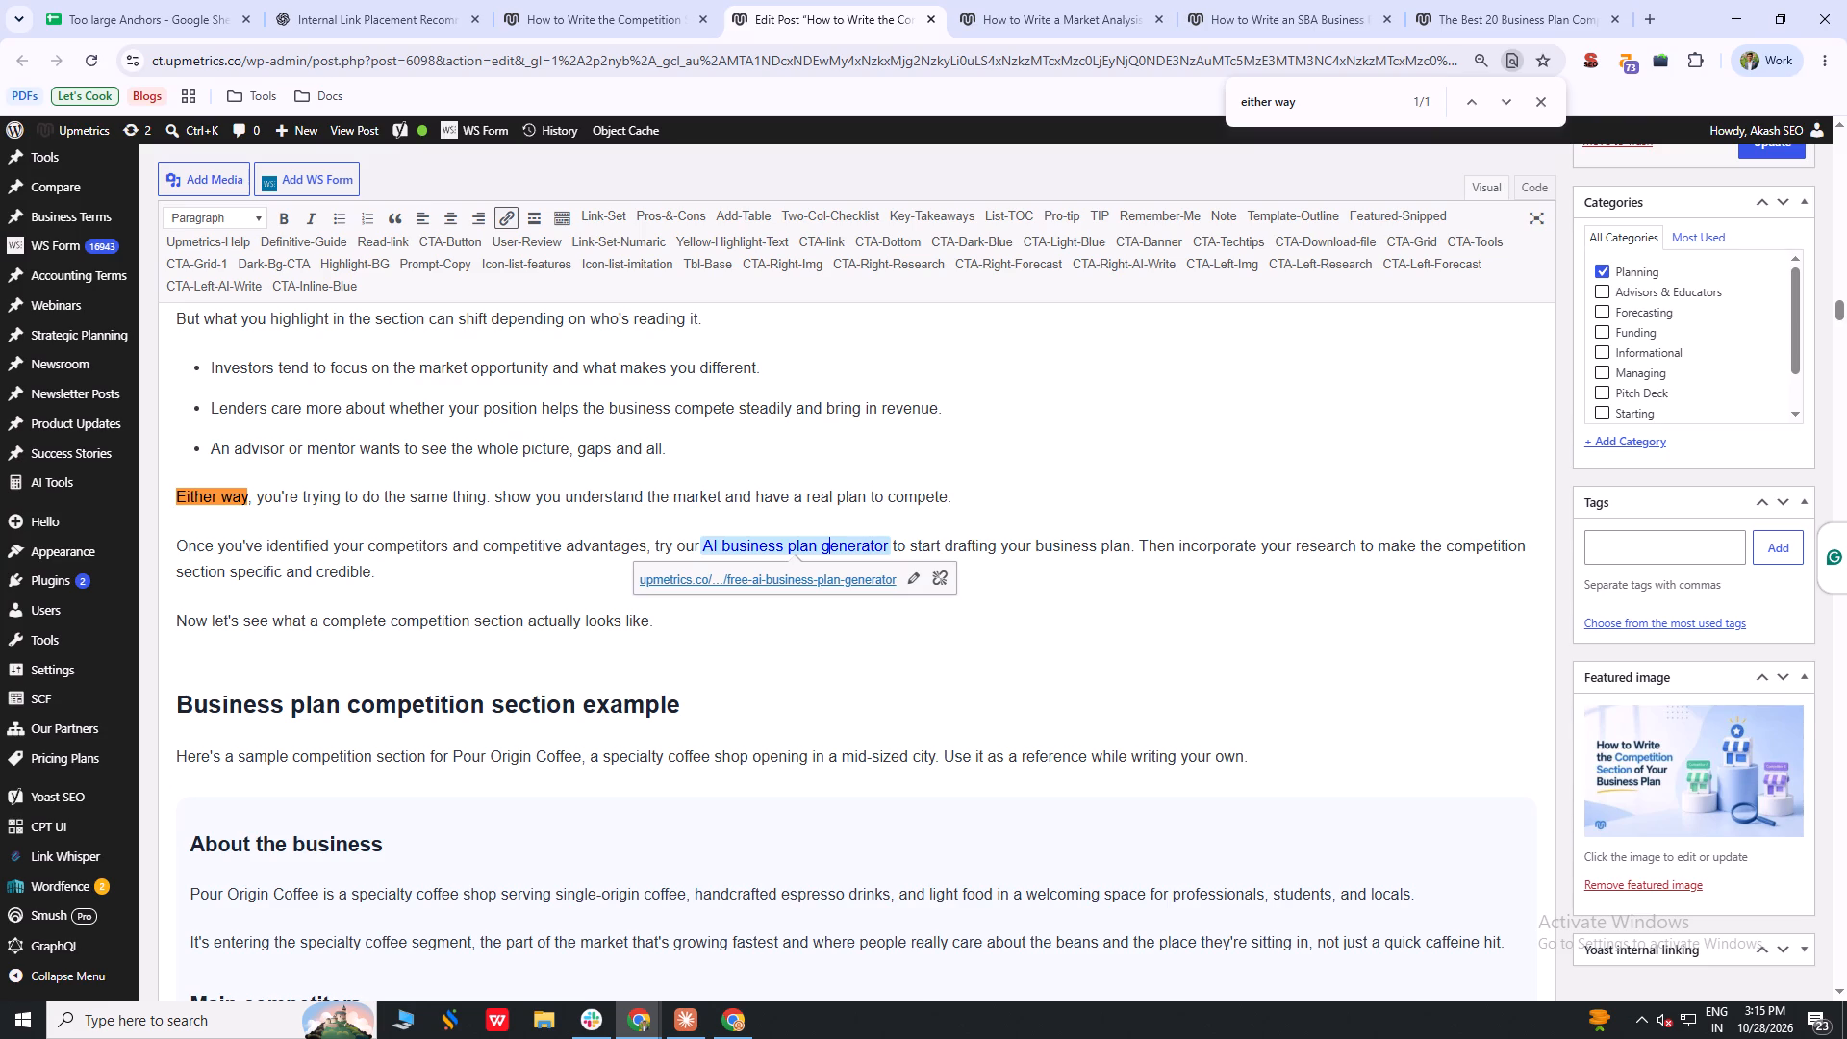
{"action": "left_click", "coordinate": [908, 572]}
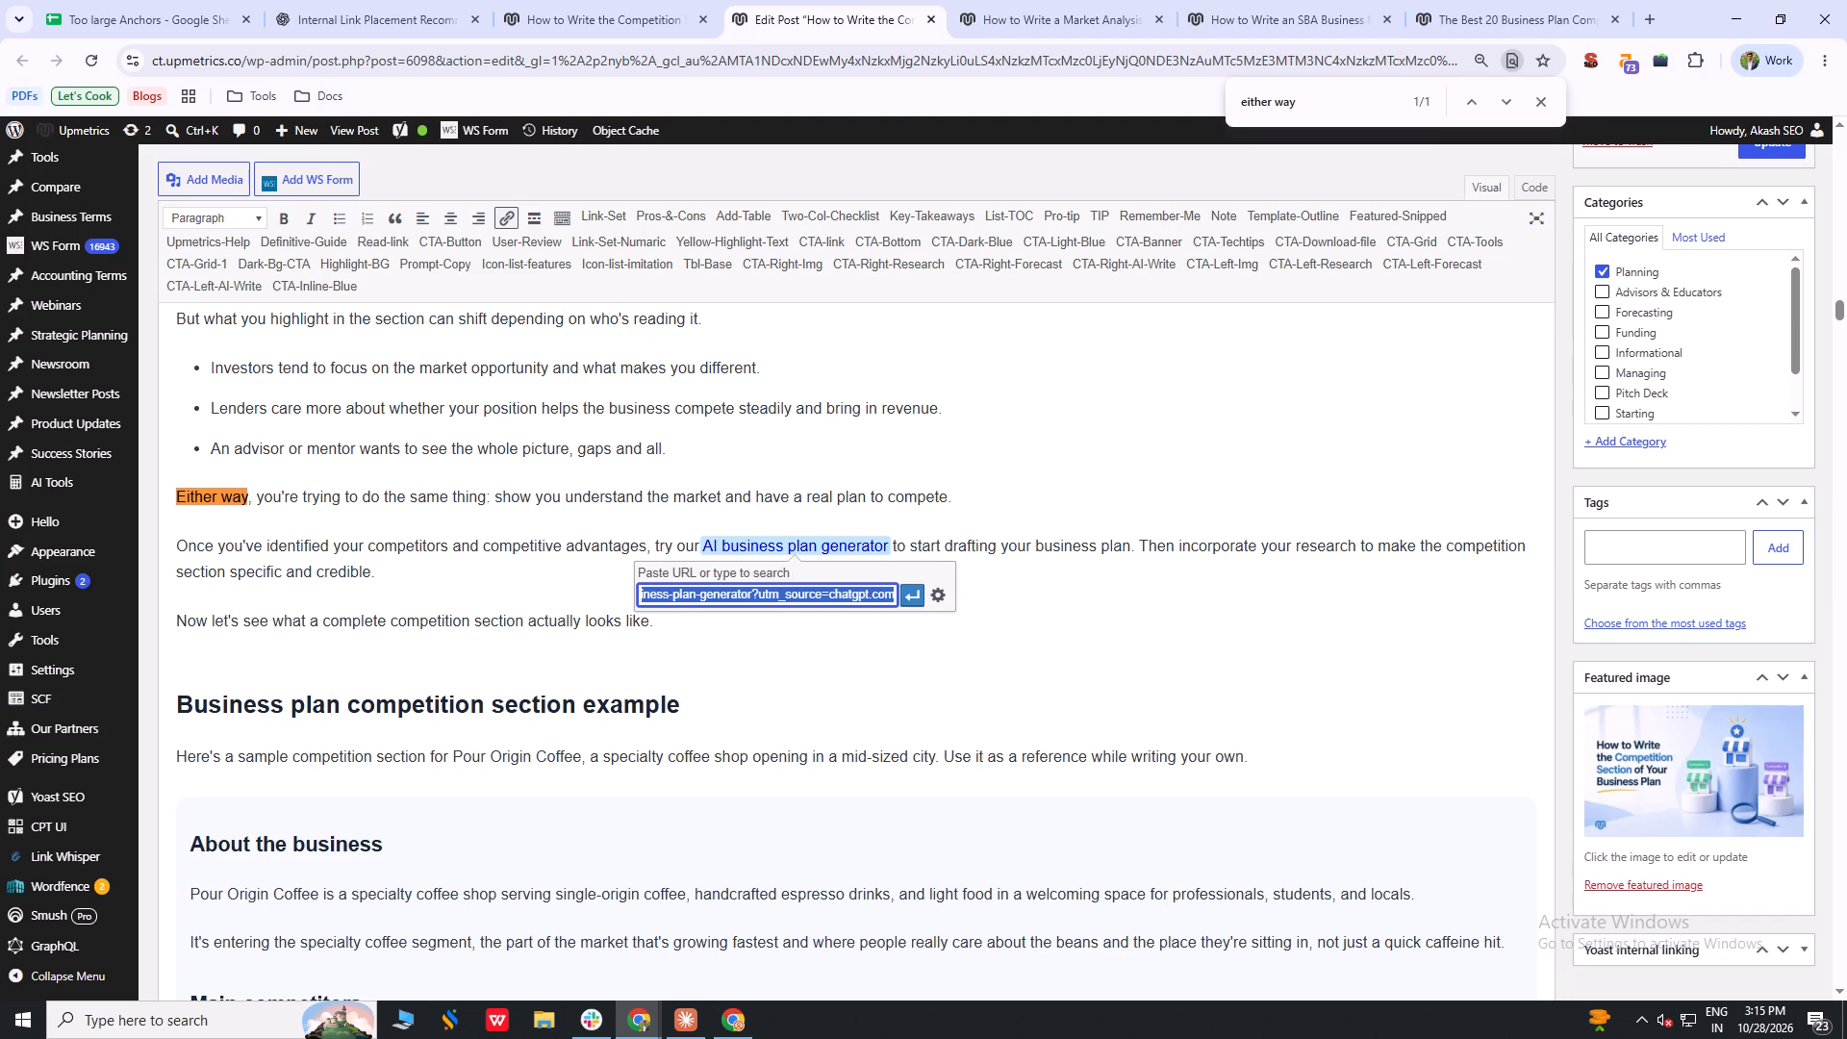
{"action": "left_click", "coordinate": [781, 596]}
{"action": "left_click_drag", "start_coordinate": [751, 591], "coordinate": [950, 598]}
{"action": "key", "text": "BackSpace"}
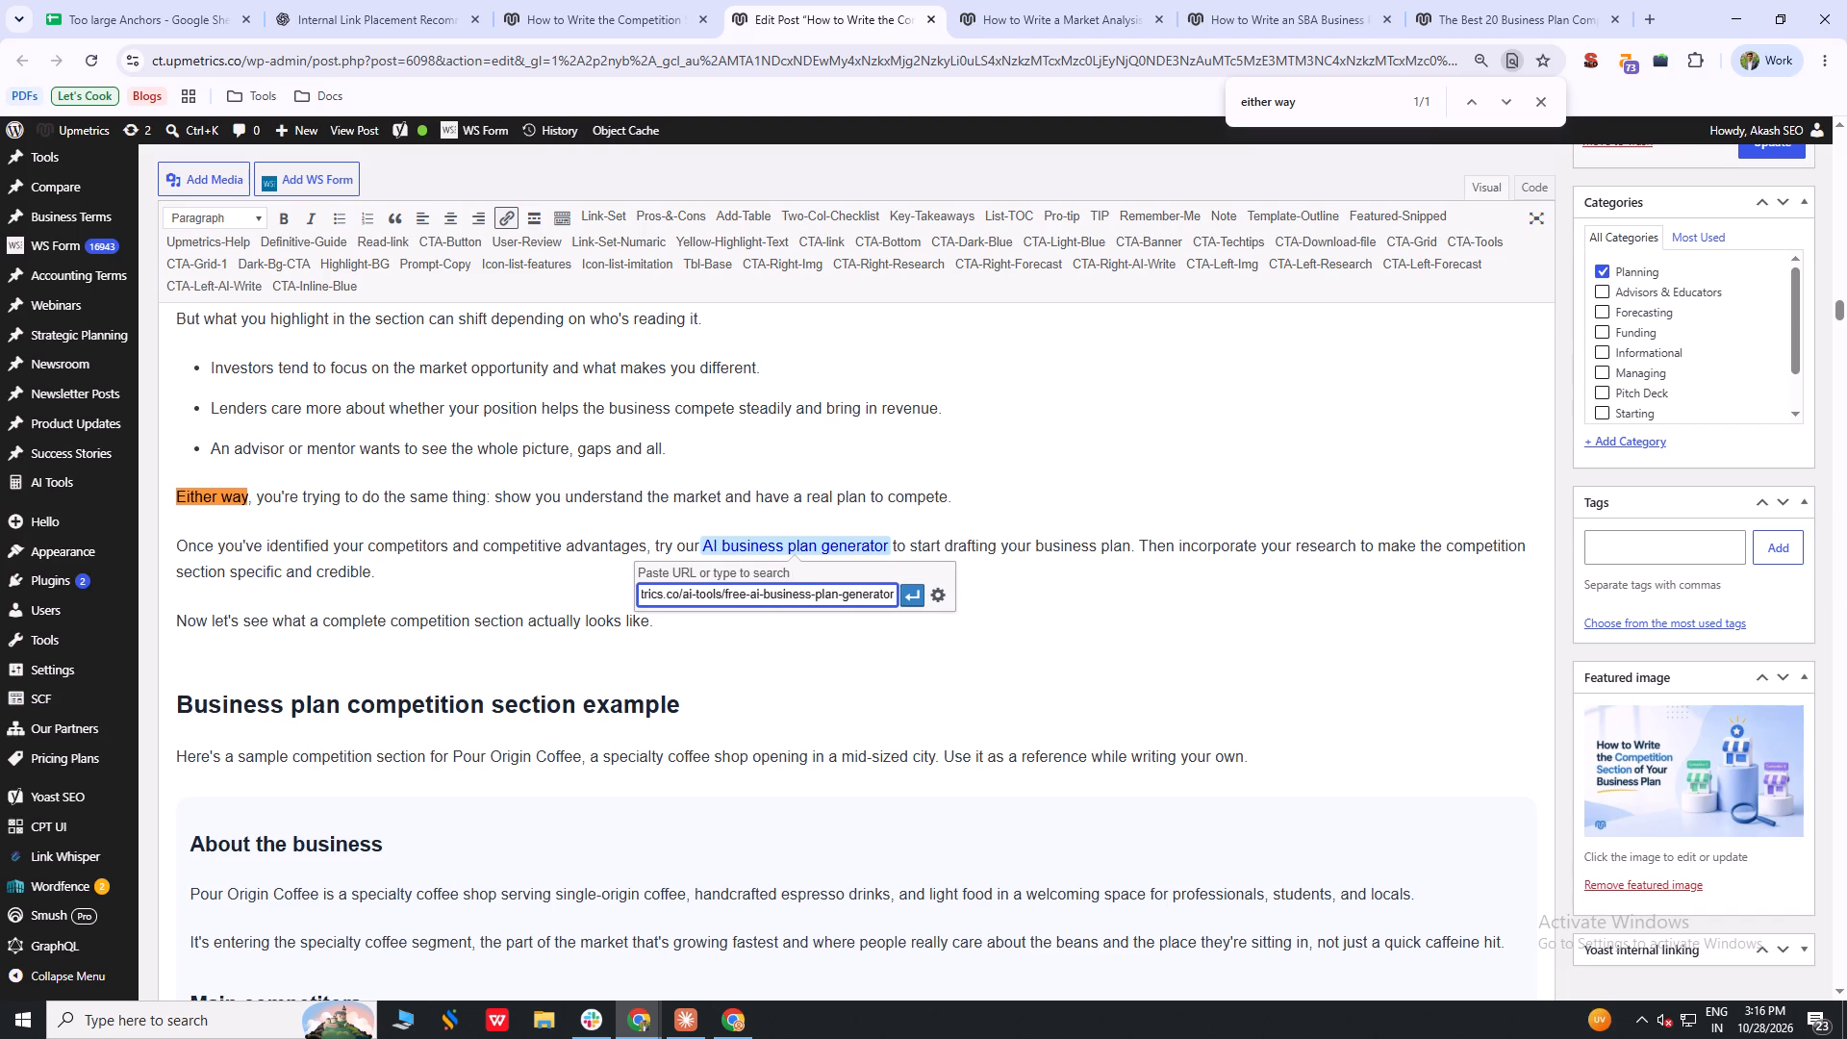
{"action": "left_click", "coordinate": [915, 596]}
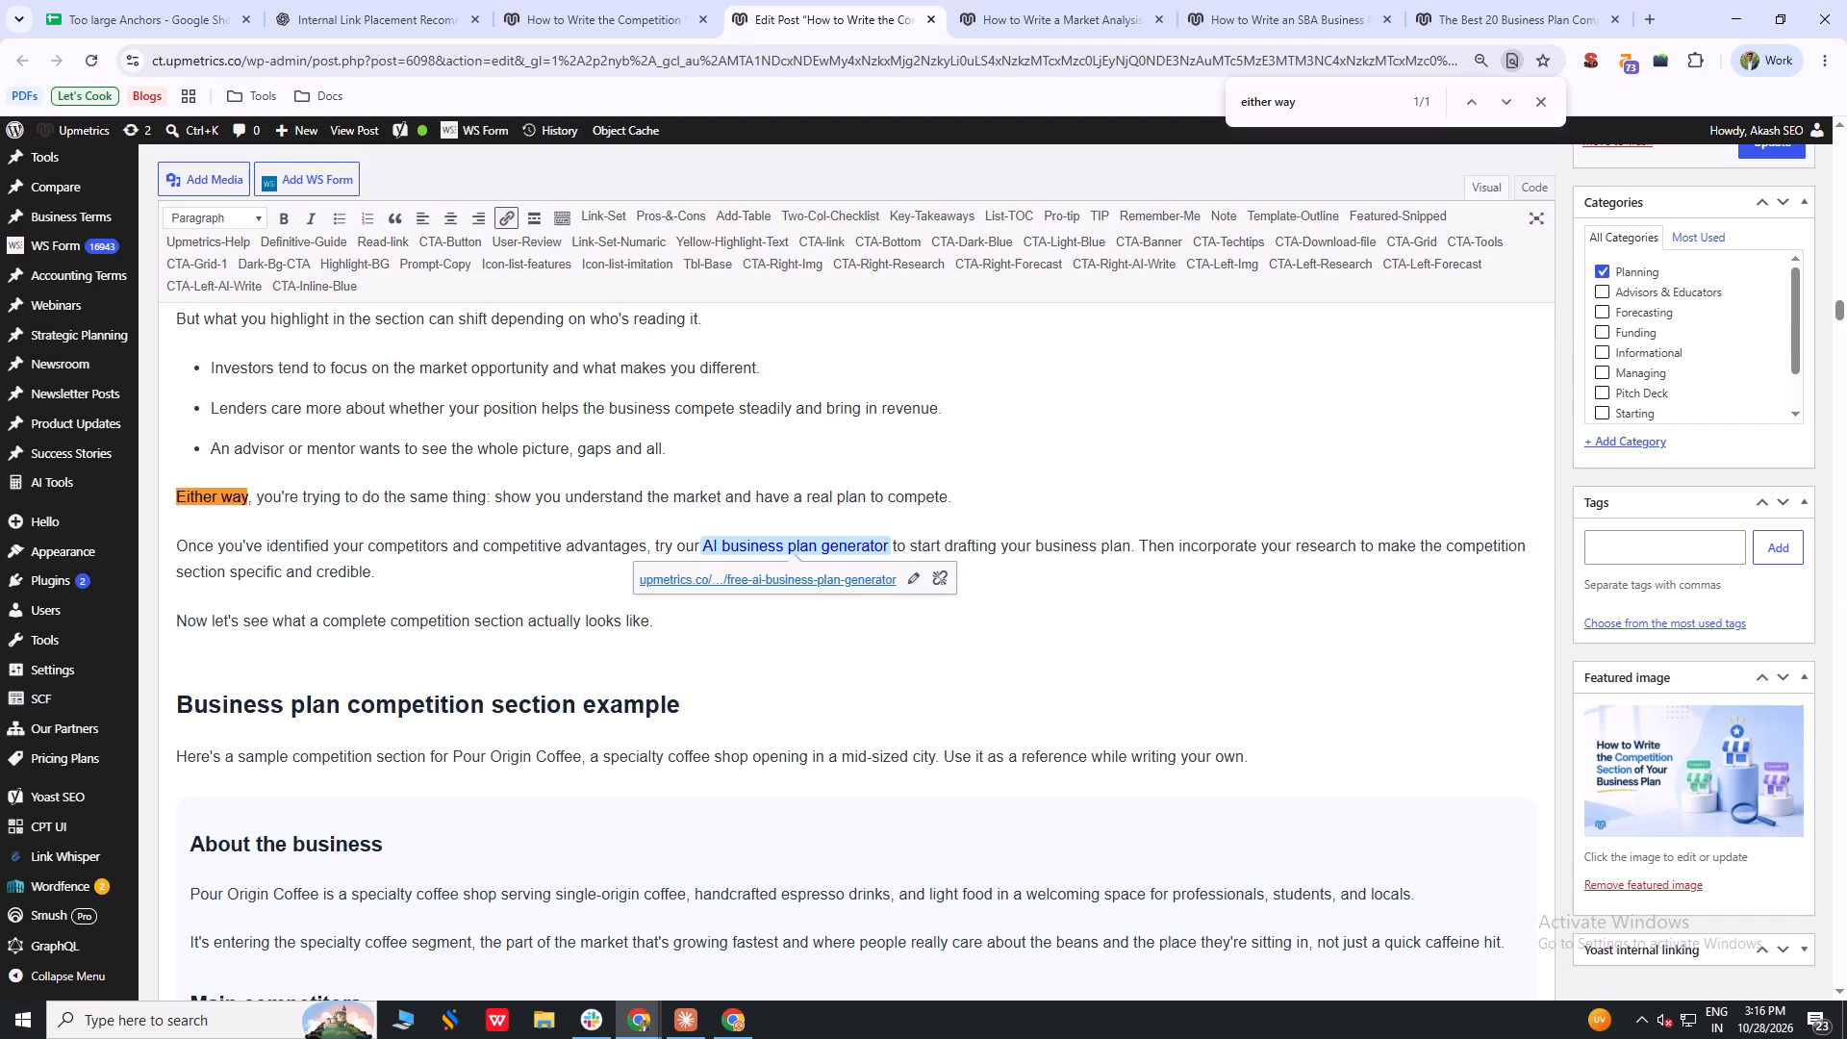
Reread the new paragraph and the "Now let's see what a complete competition section actually looks like" line following it.
{"action": "left_click", "coordinate": [992, 545]}
{"action": "left_click", "coordinate": [308, 570]}
{"action": "left_click", "coordinate": [390, 551]}
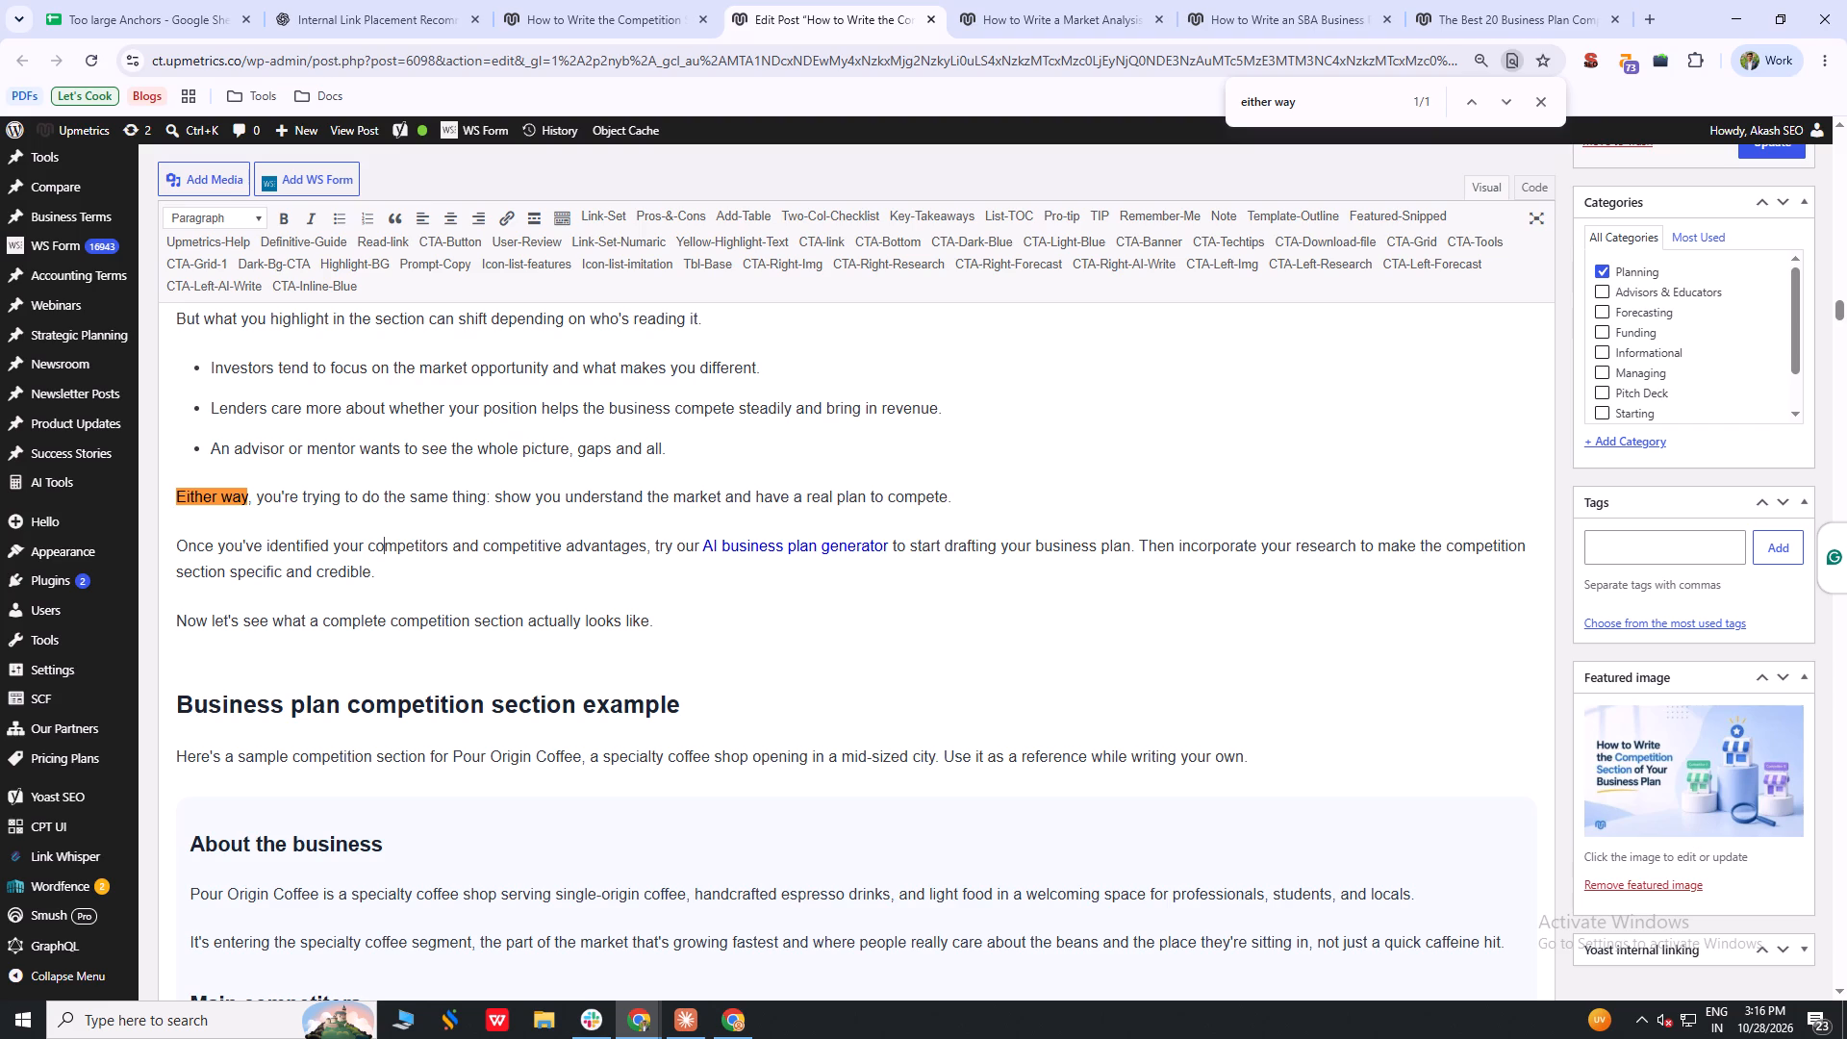
{"action": "left_click", "coordinate": [418, 630]}
{"action": "left_click", "coordinate": [493, 630]}
{"action": "left_click", "coordinate": [539, 630]}
{"action": "left_click", "coordinate": [583, 630]}
{"action": "left_click", "coordinate": [629, 630]}
{"action": "left_click", "coordinate": [646, 630]}
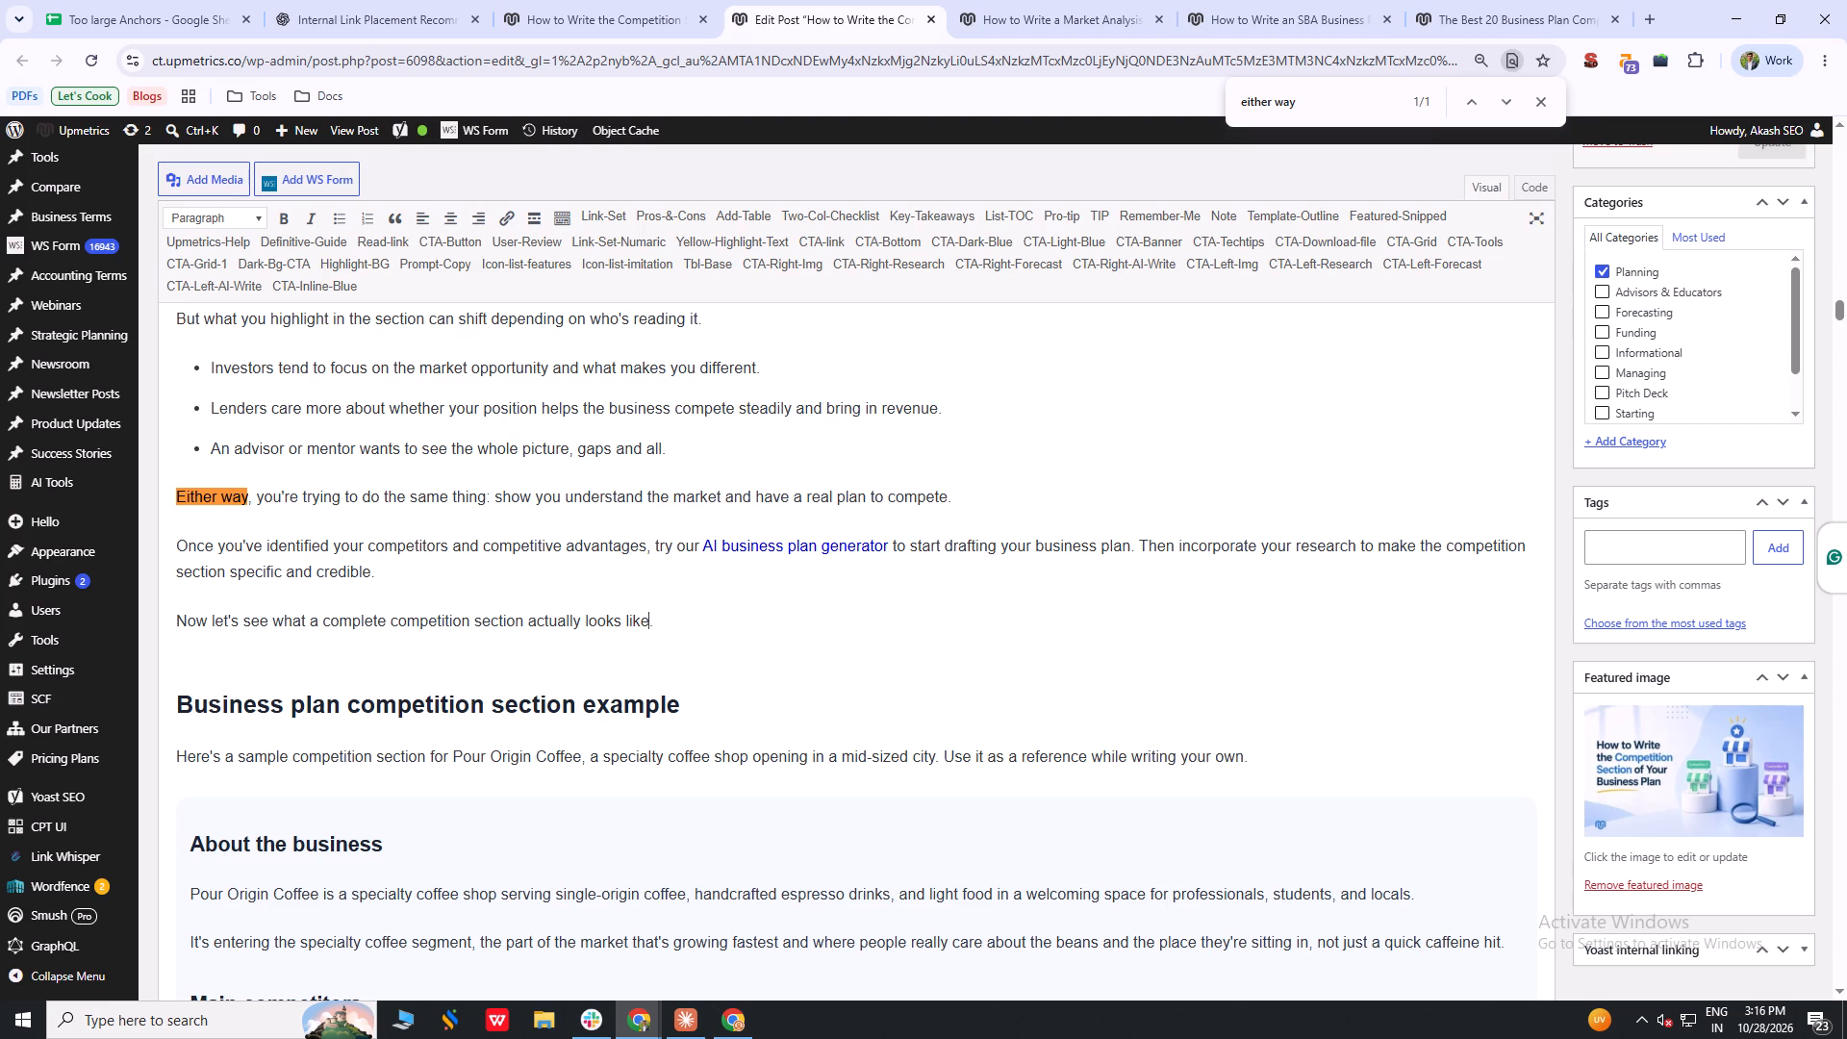
{"action": "left_click", "coordinate": [698, 630]}
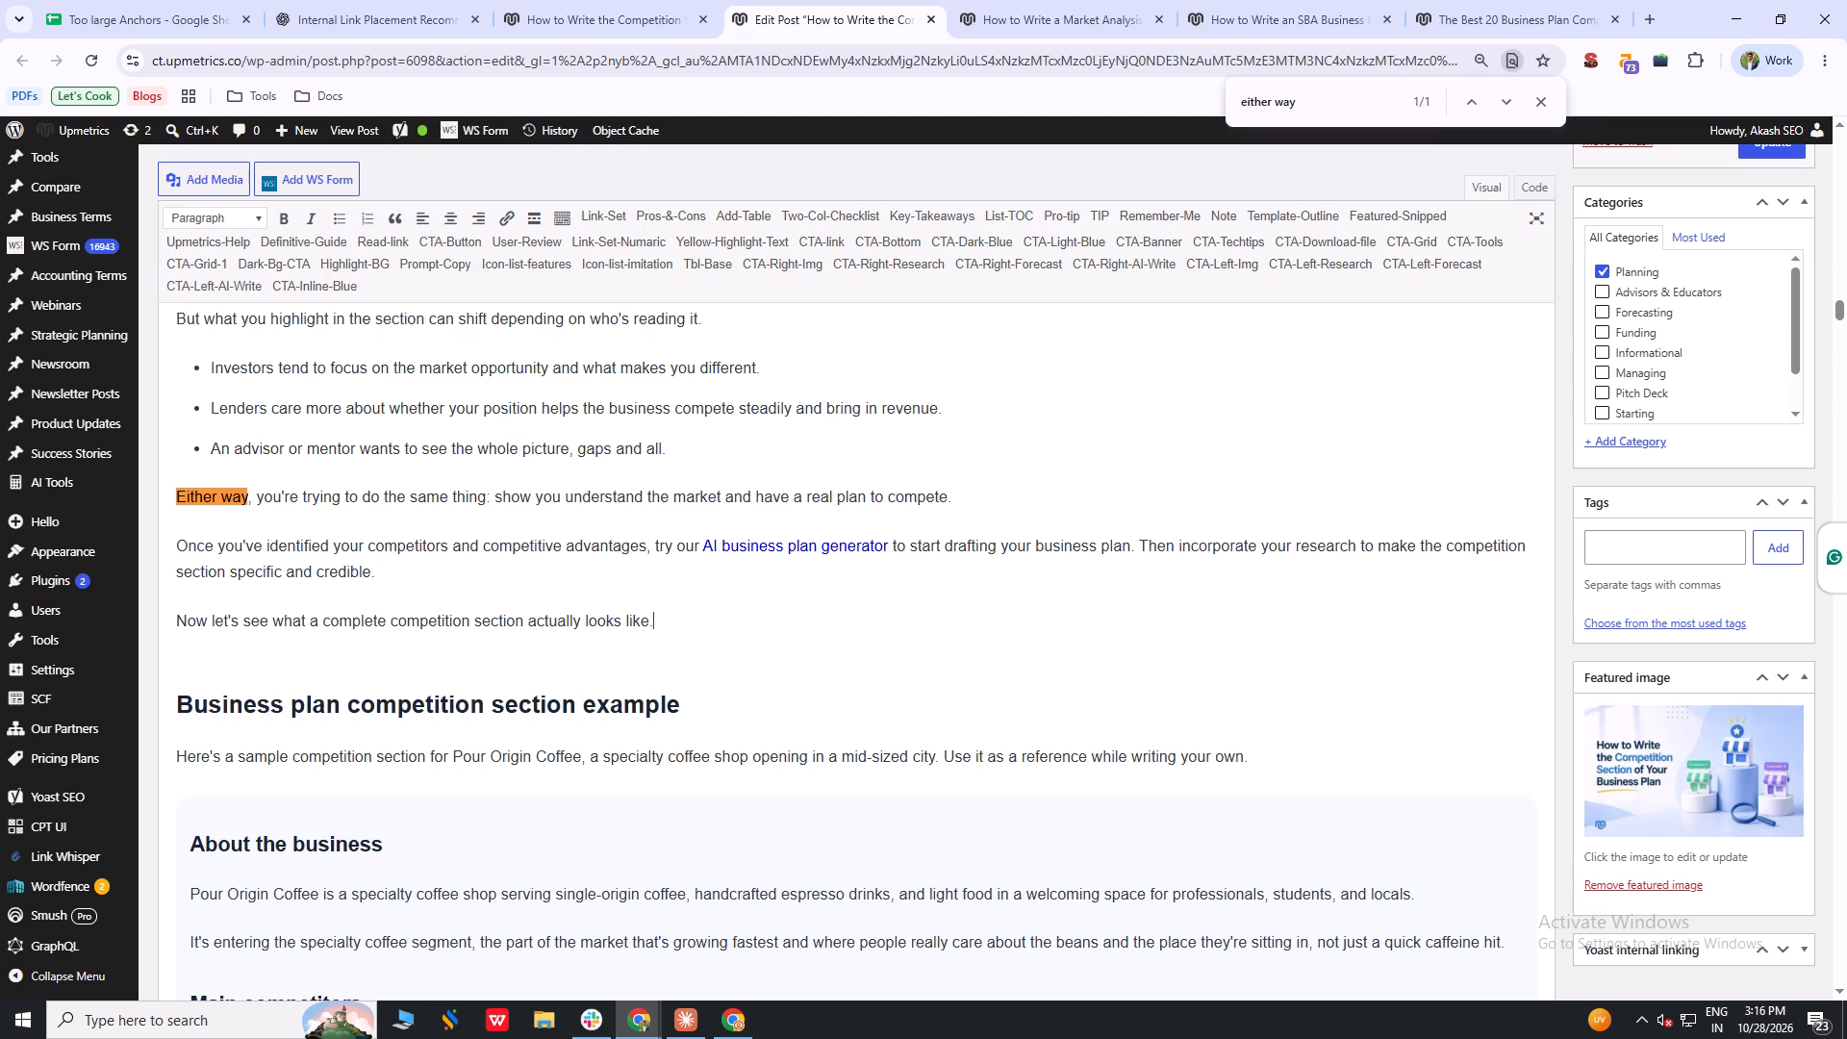
{"action": "left_click", "coordinate": [265, 657]}
Update the published competition section post.
{"action": "left_click", "coordinate": [1779, 154]}
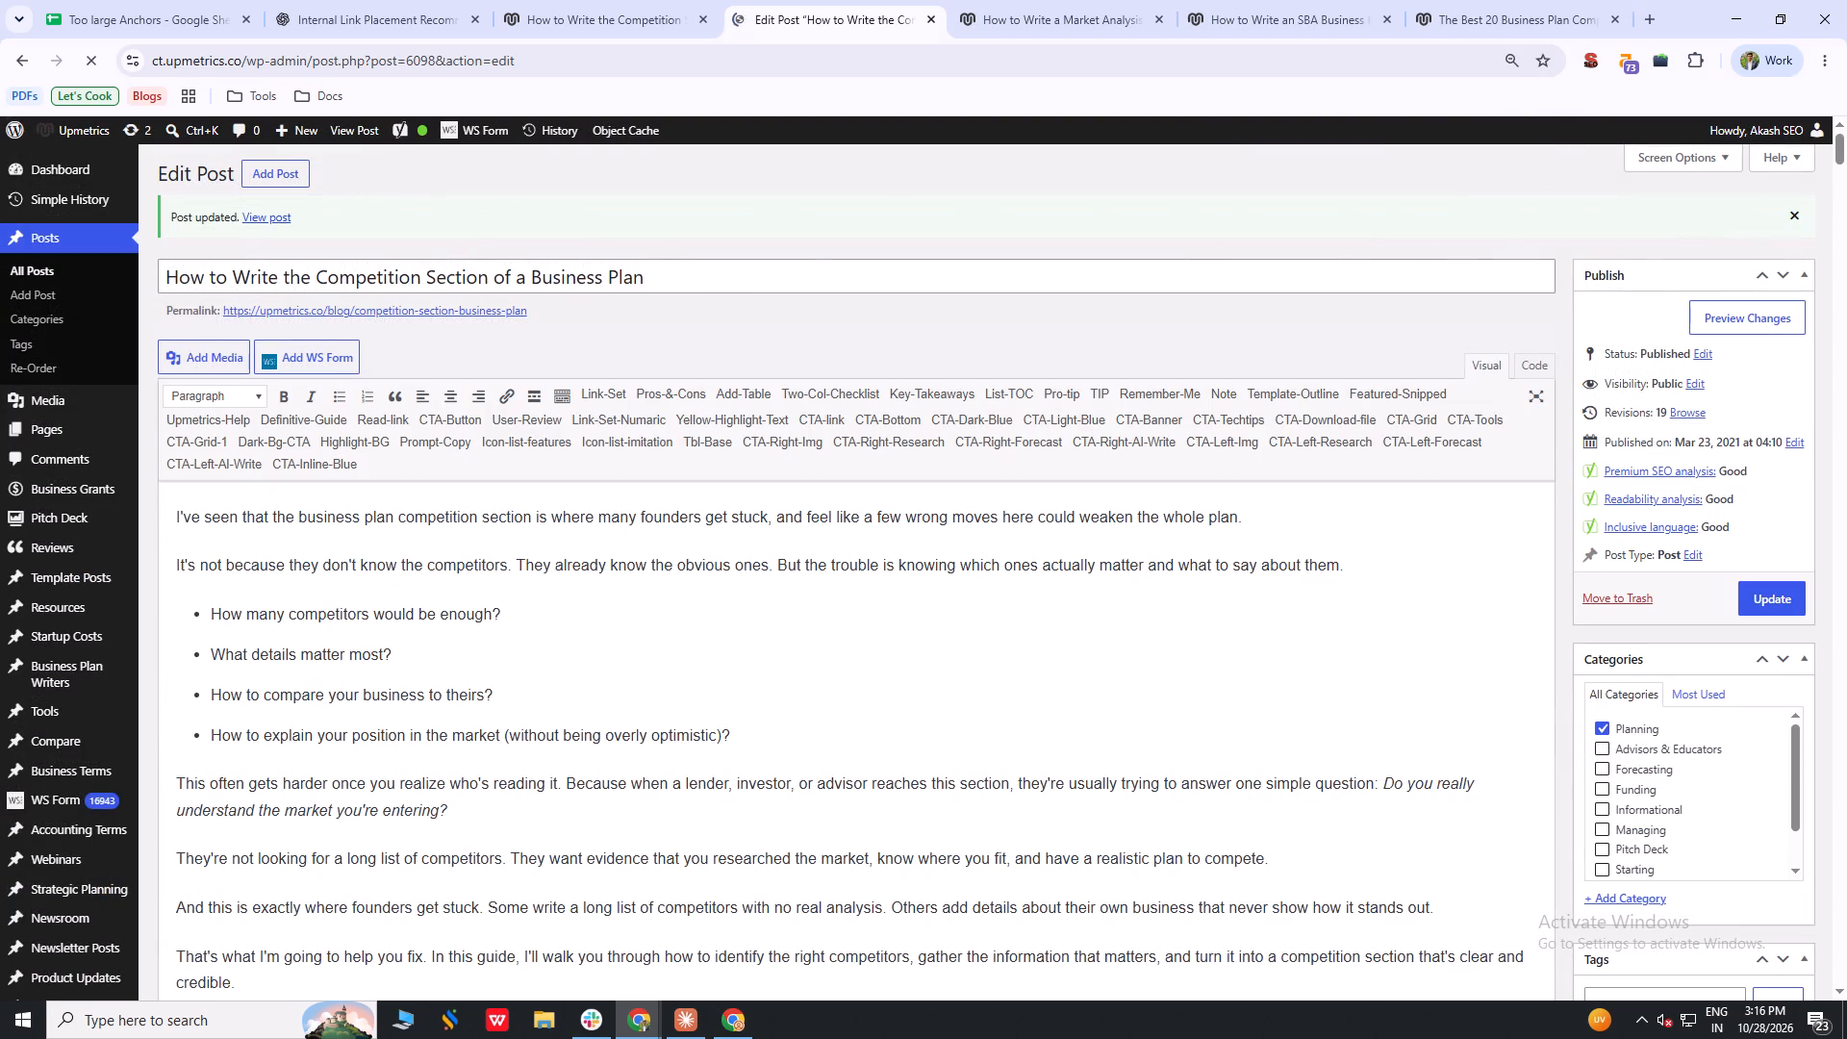
Reload the live competition section blog and check the new paragraph with its "AI business plan generator" link.
{"action": "left_click", "coordinate": [624, 0]}
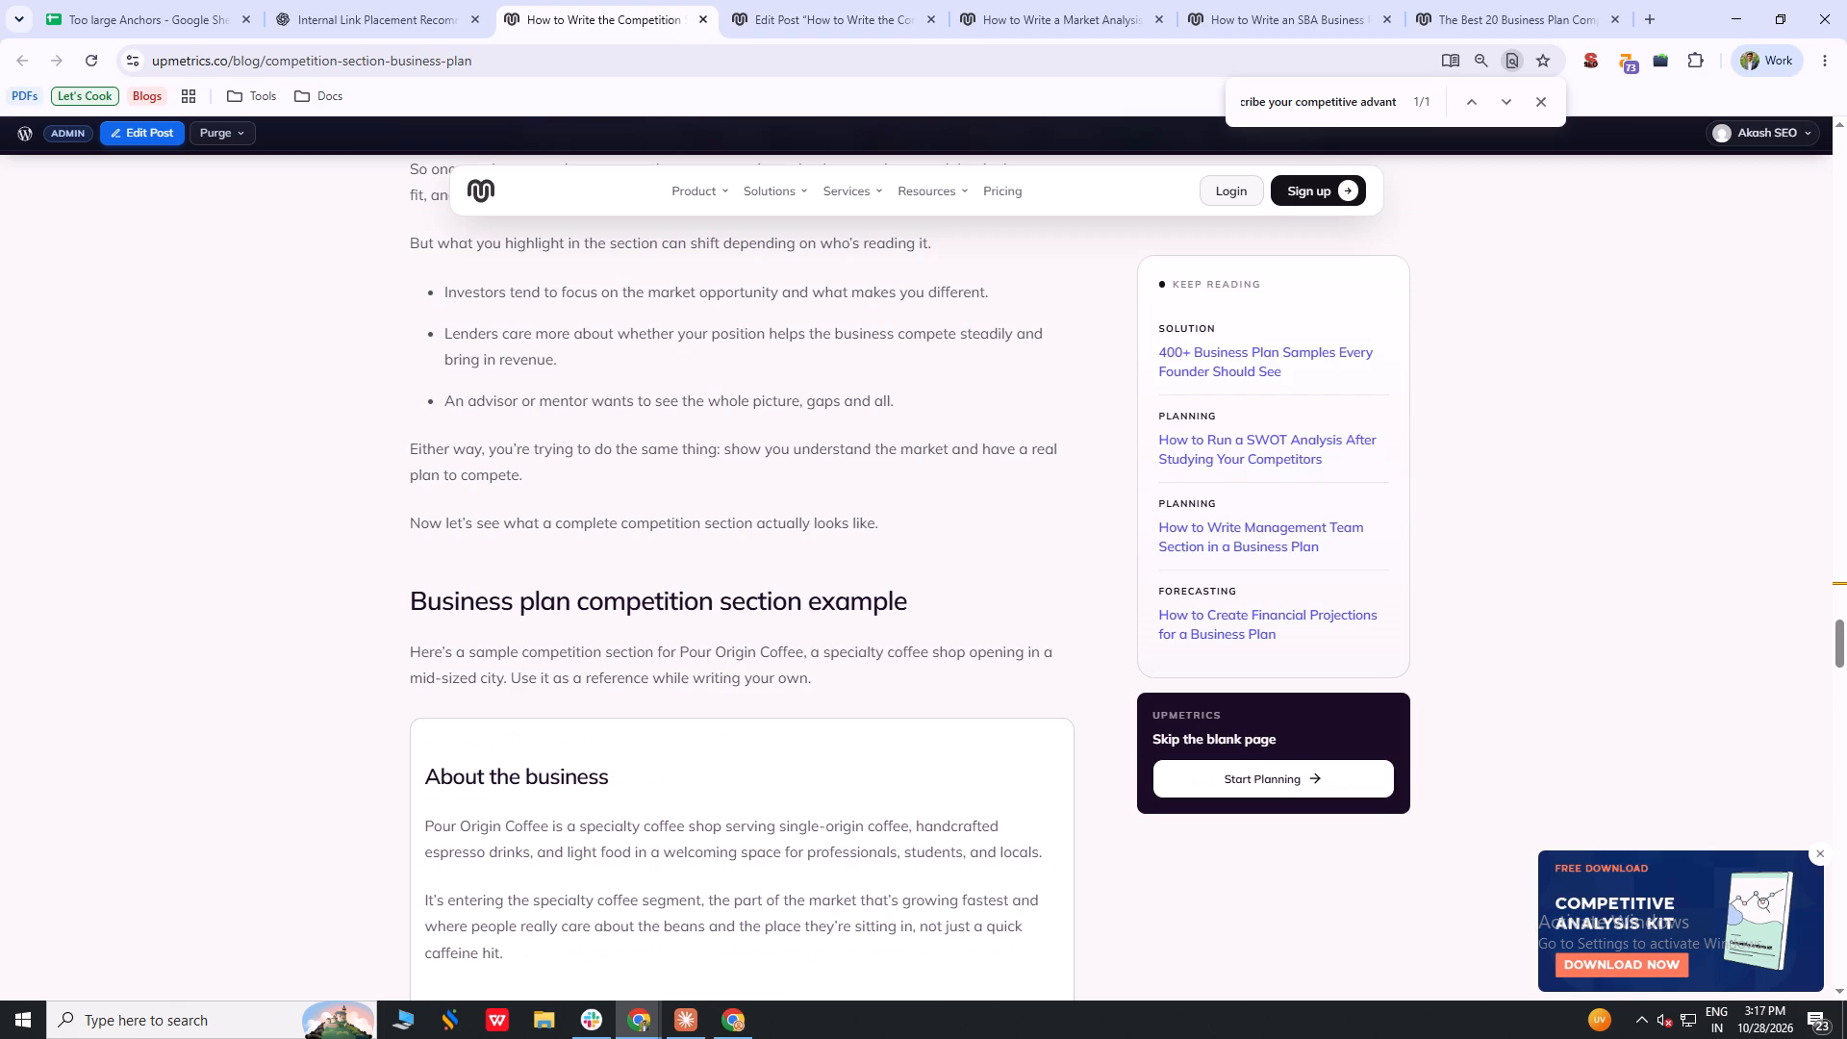
{"action": "key", "text": "F5"}
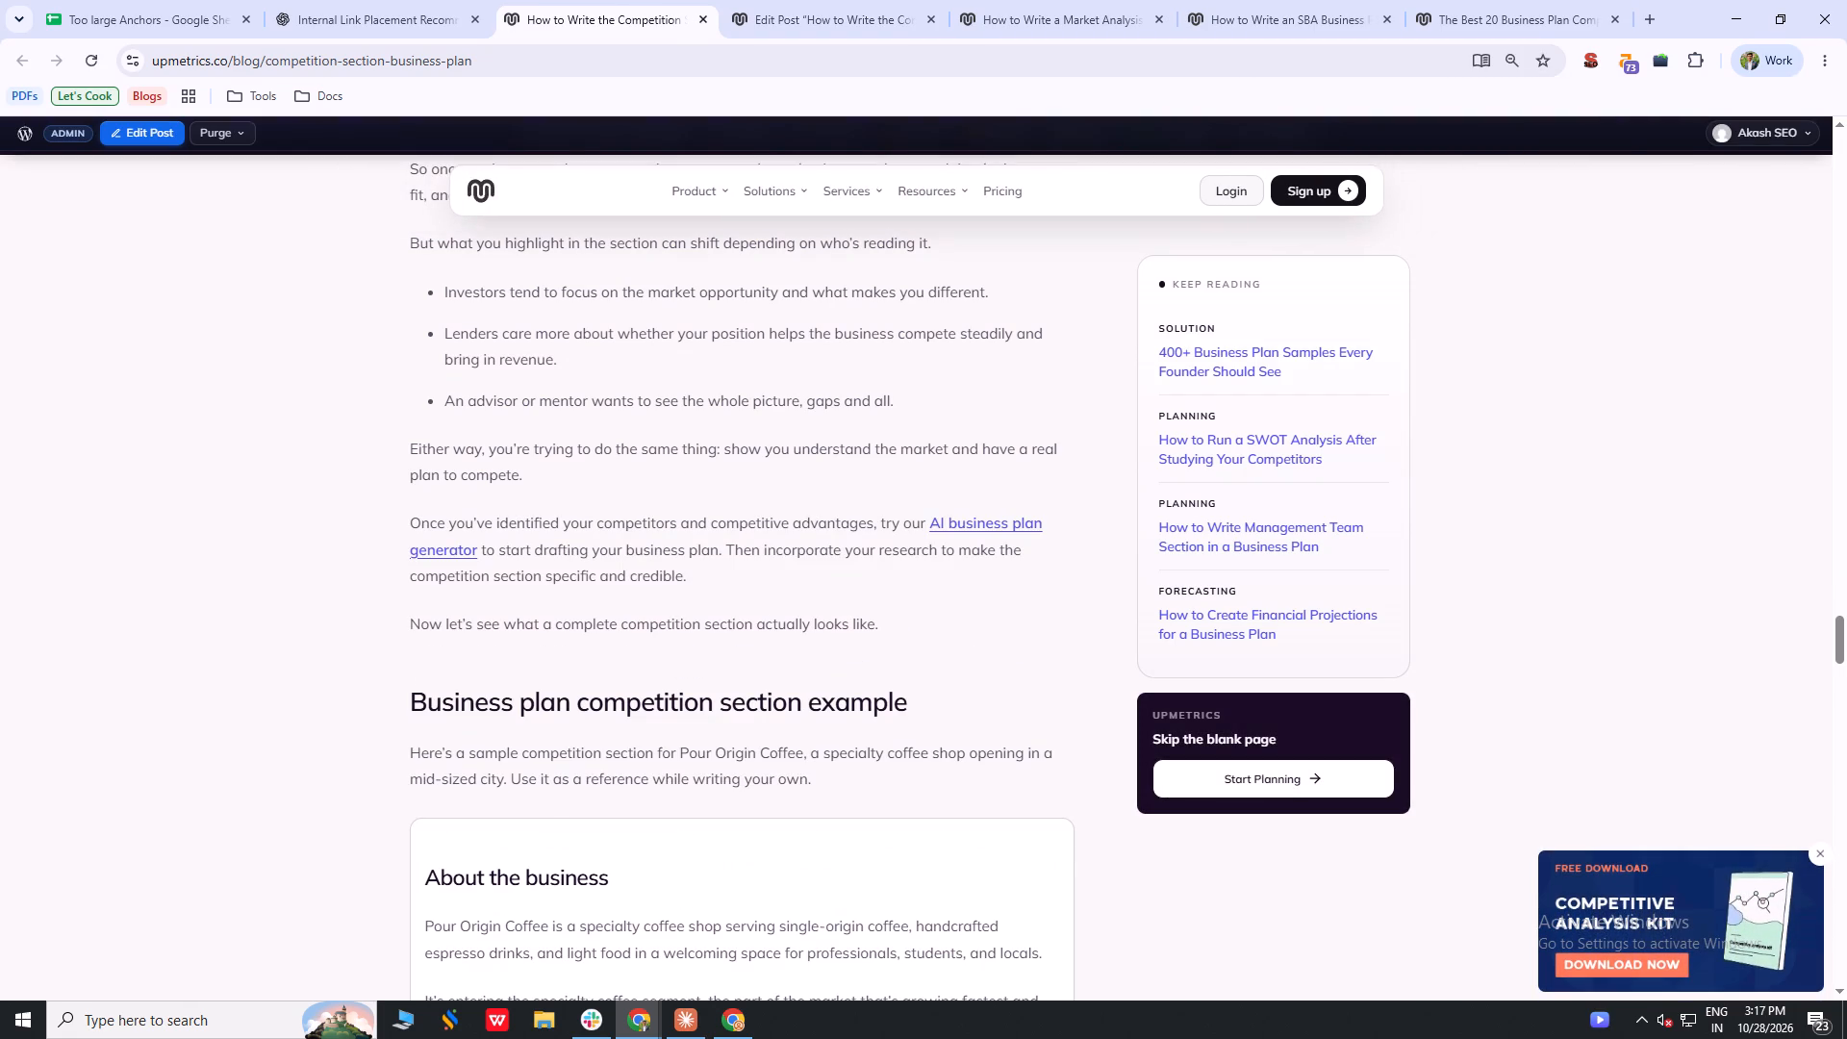
Open the "AI business plan generator" link from the live article, check the page it leads to, and close that page.
{"action": "left_click", "coordinate": [955, 521], "text": "ctrl"}
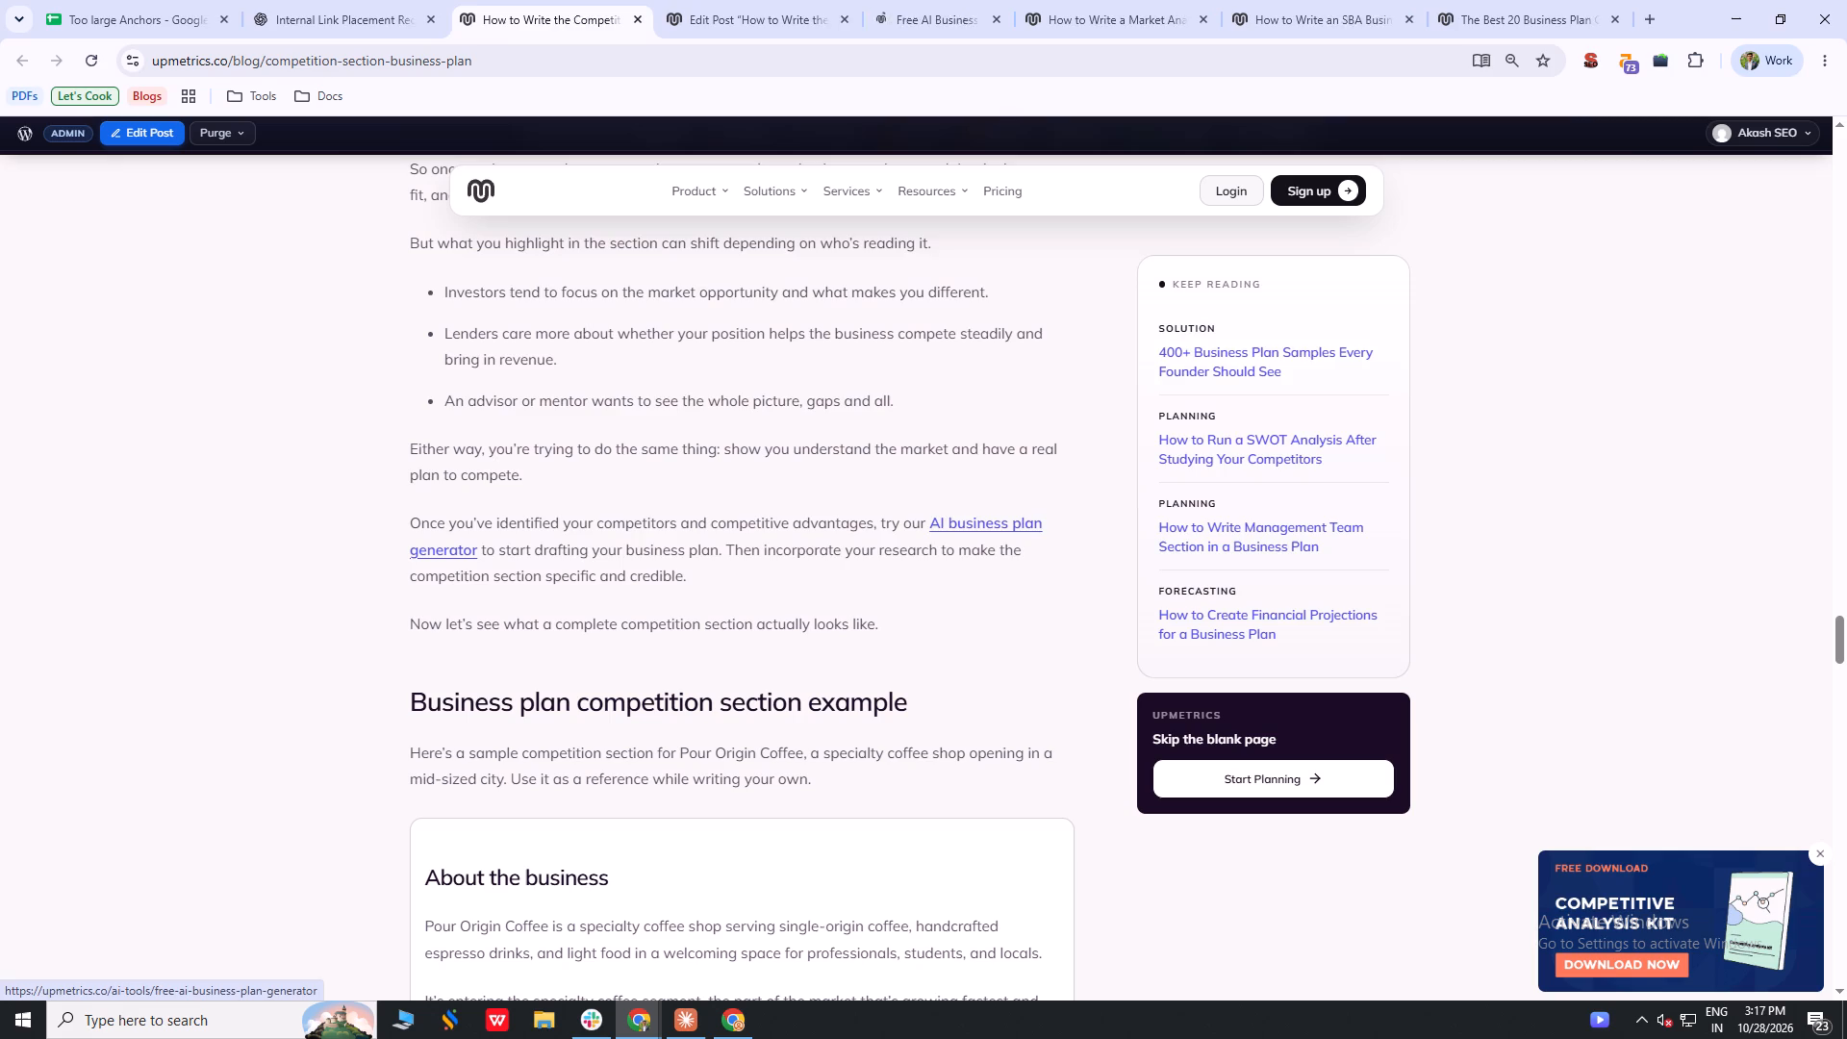
{"action": "left_click", "coordinate": [878, 0]}
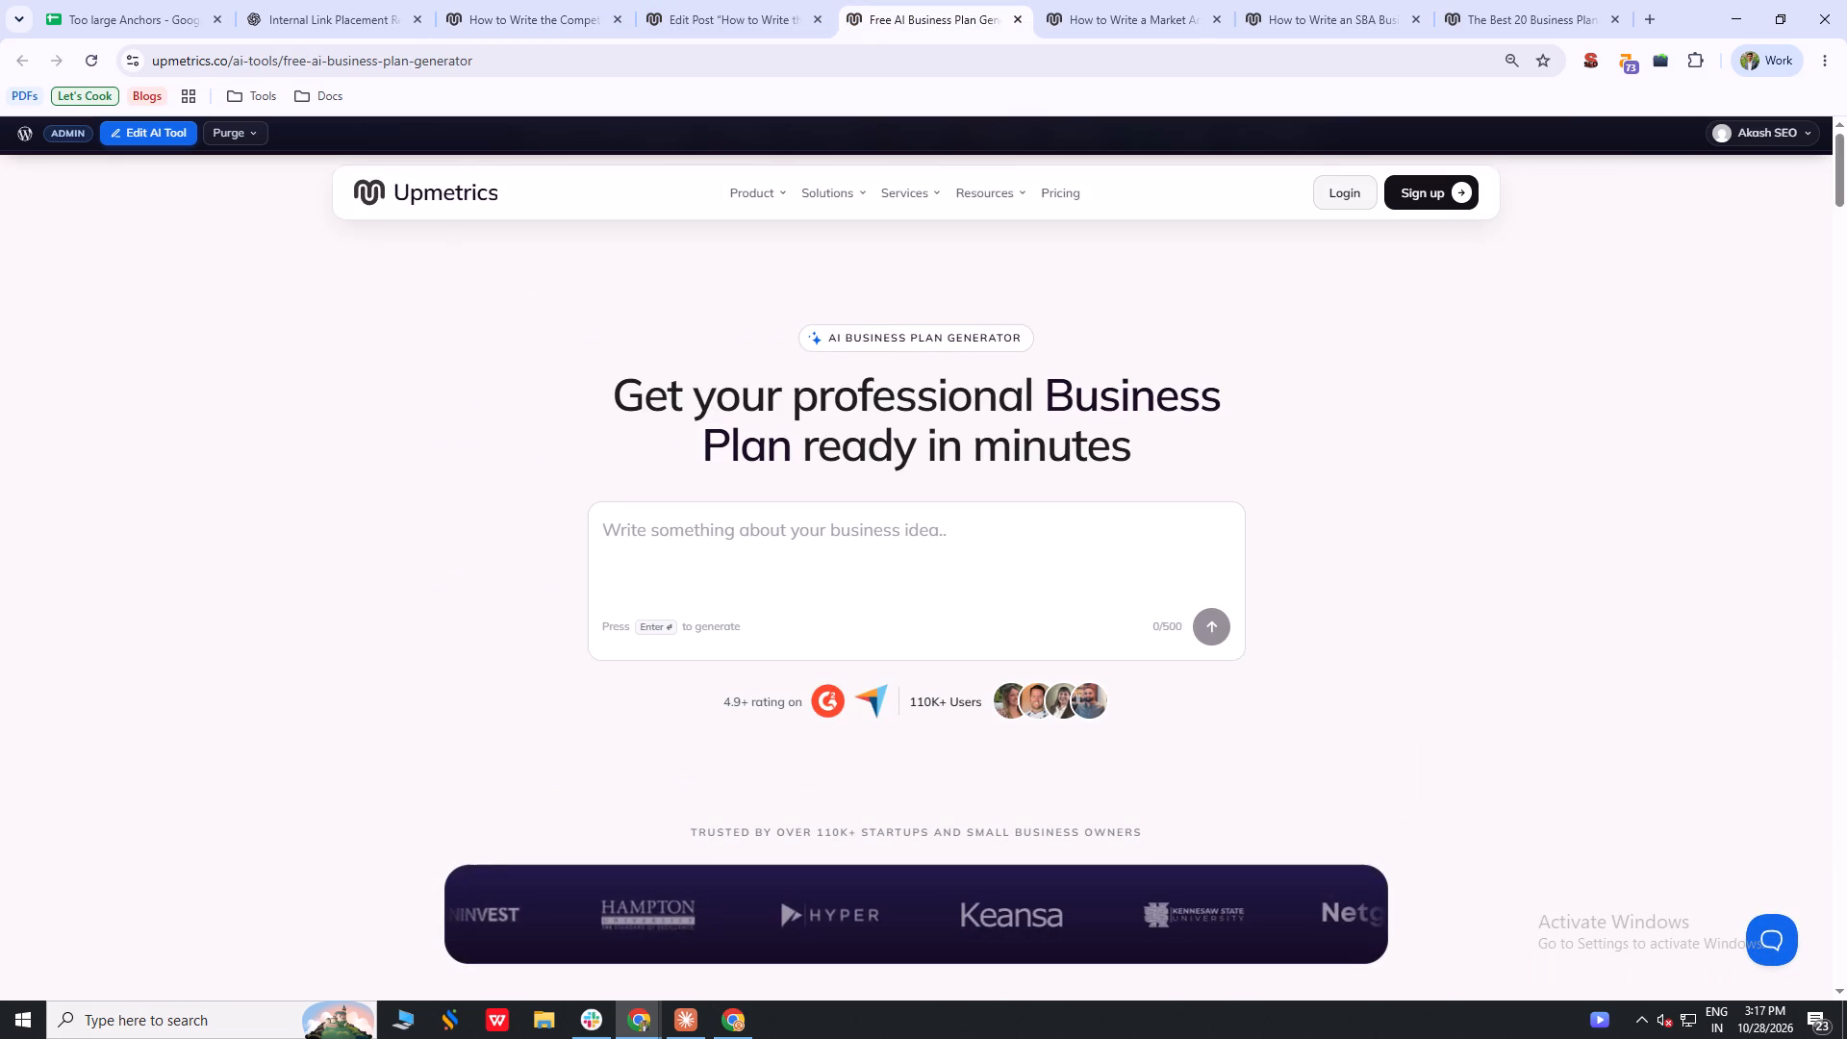
{"action": "middle_click", "coordinate": [917, 0]}
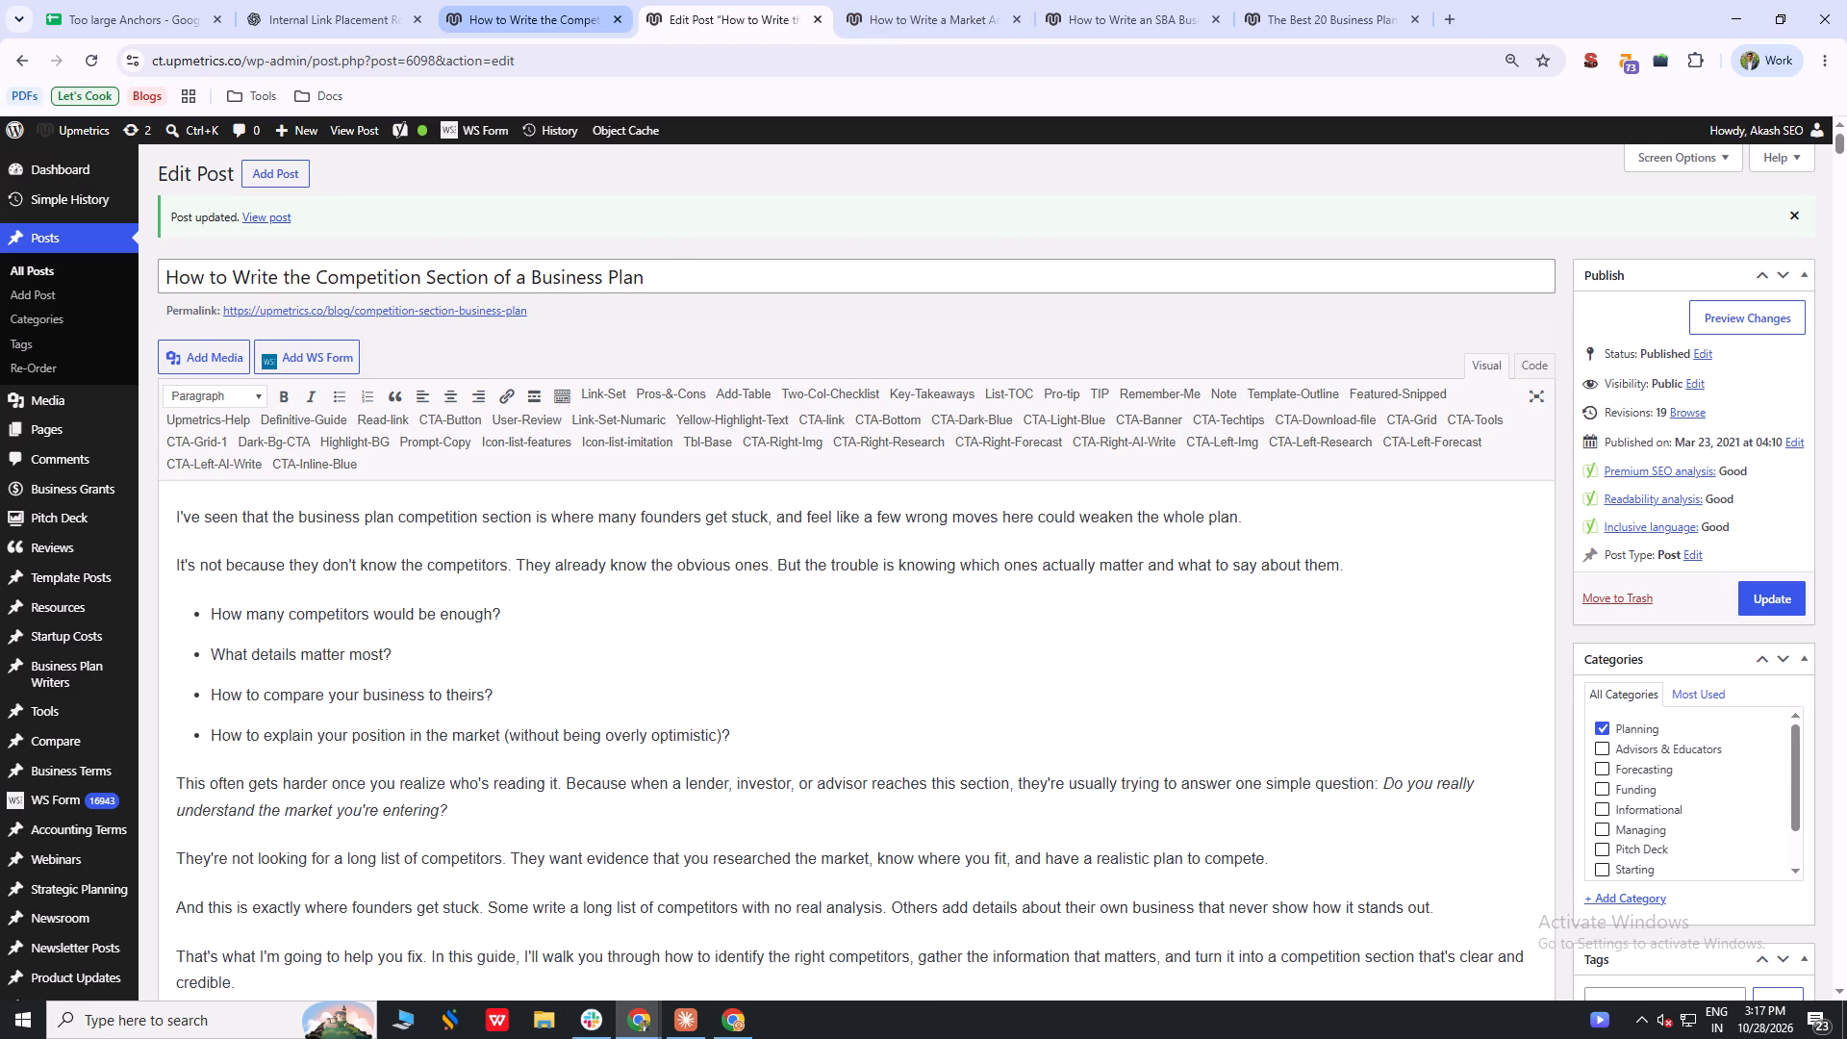
In the competition section post's editor, copy the new paragraph beginning "Once you've identified your competitors and competitive advantages".
{"action": "scroll", "coordinate": [684, 639], "scroll_direction": "down", "scroll_amount": 2}
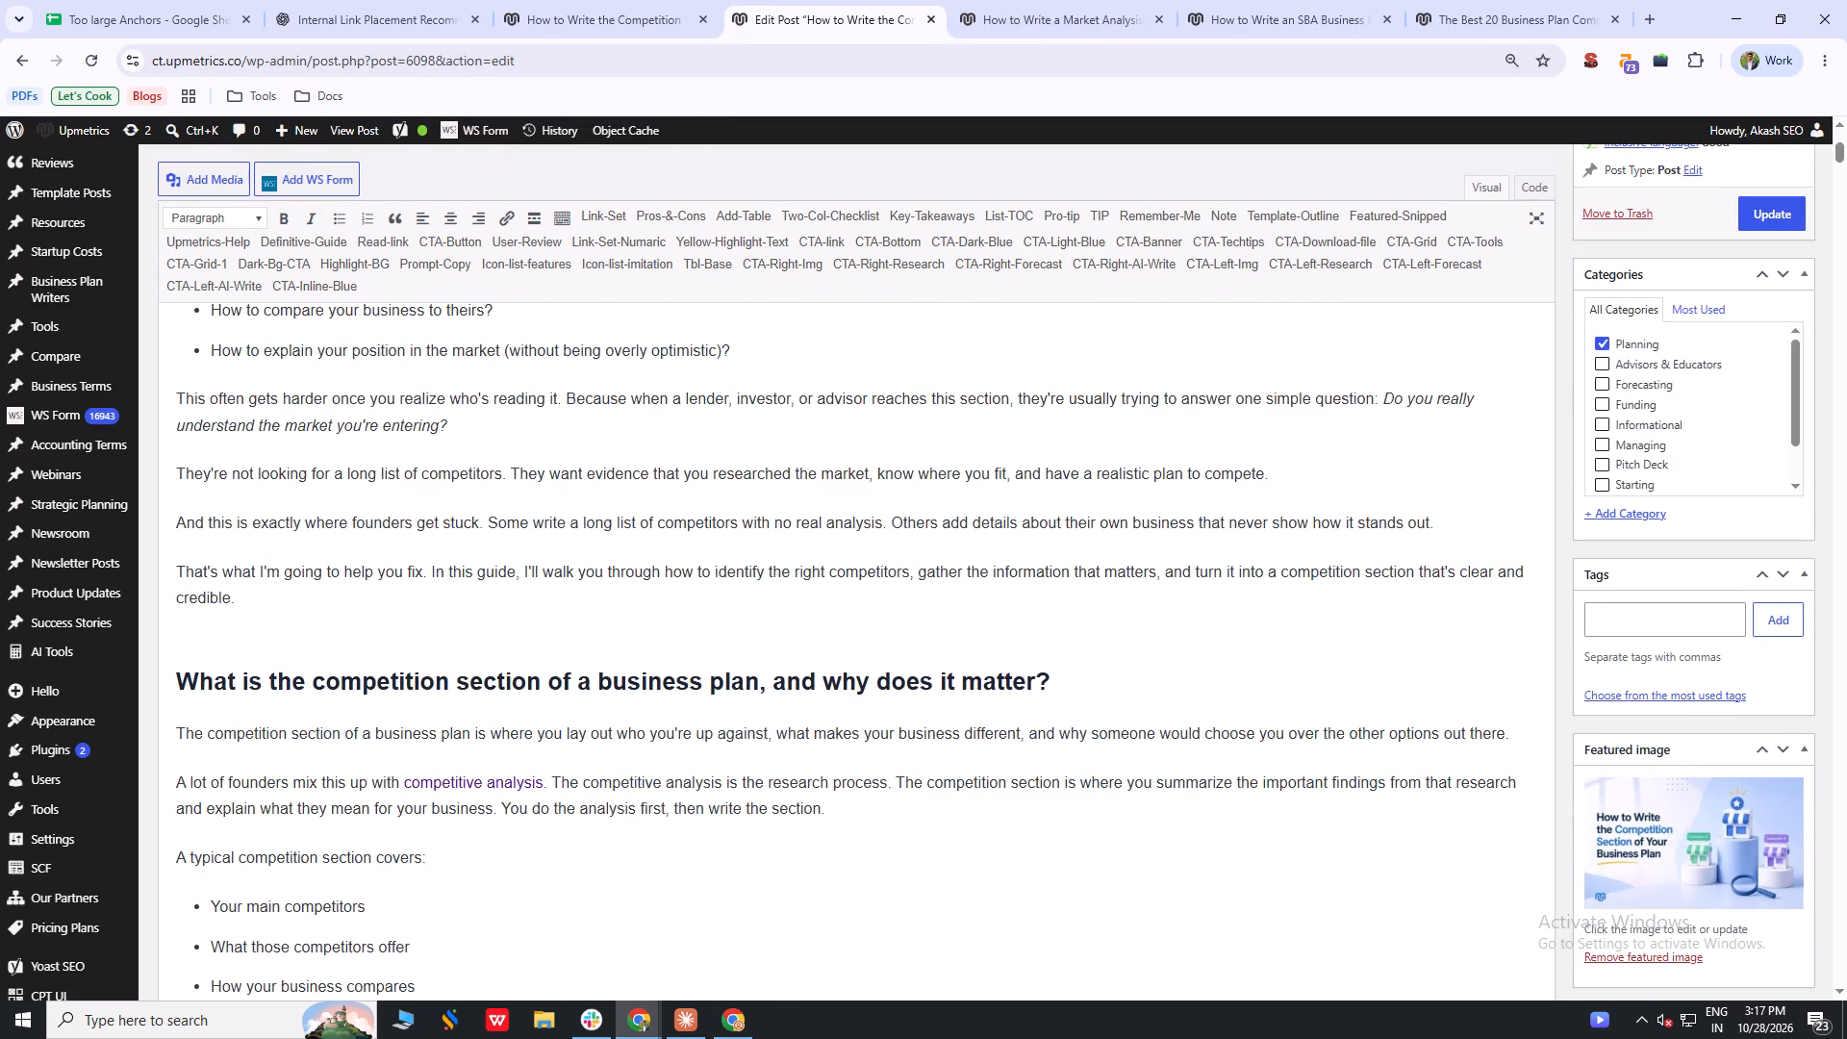
{"action": "scroll", "coordinate": [705, 546], "scroll_direction": "down", "scroll_amount": 9}
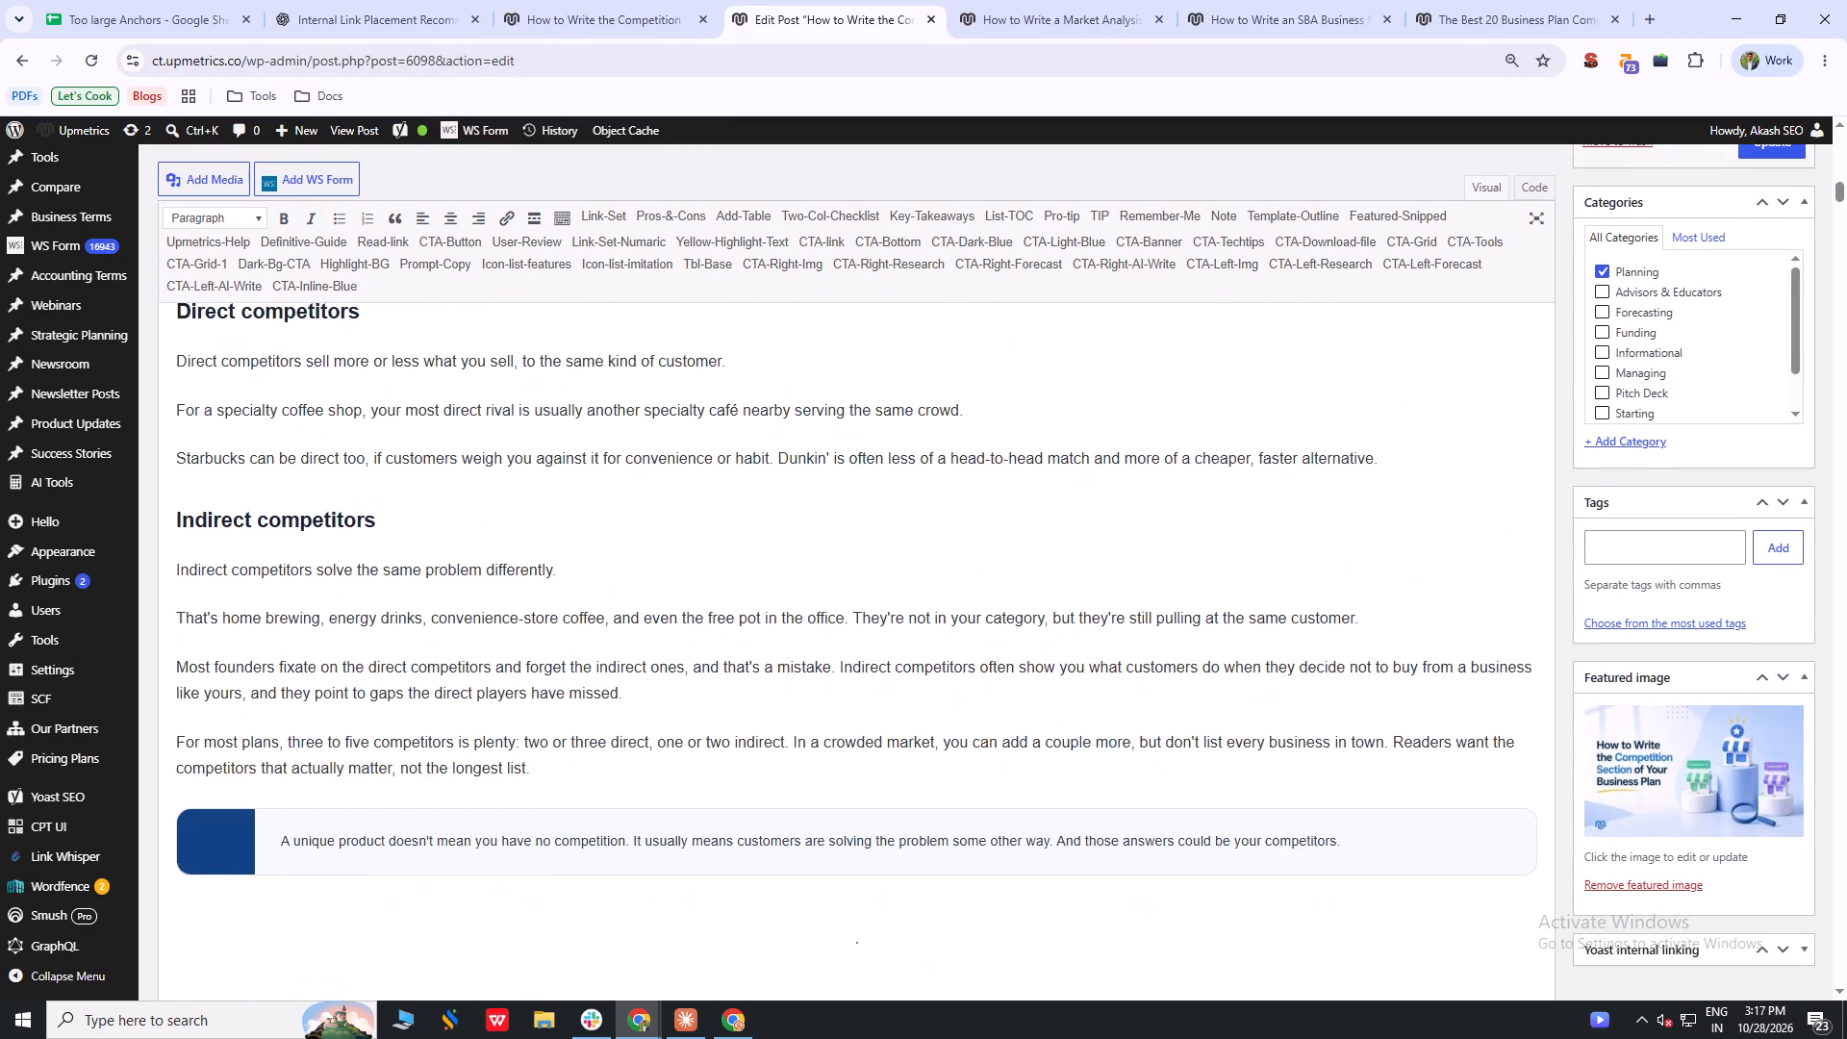
{"action": "scroll", "coordinate": [705, 545], "scroll_direction": "down", "scroll_amount": 7}
{"action": "scroll", "coordinate": [705, 545], "scroll_direction": "up", "scroll_amount": 3}
{"action": "scroll", "coordinate": [705, 545], "scroll_direction": "down", "scroll_amount": 6}
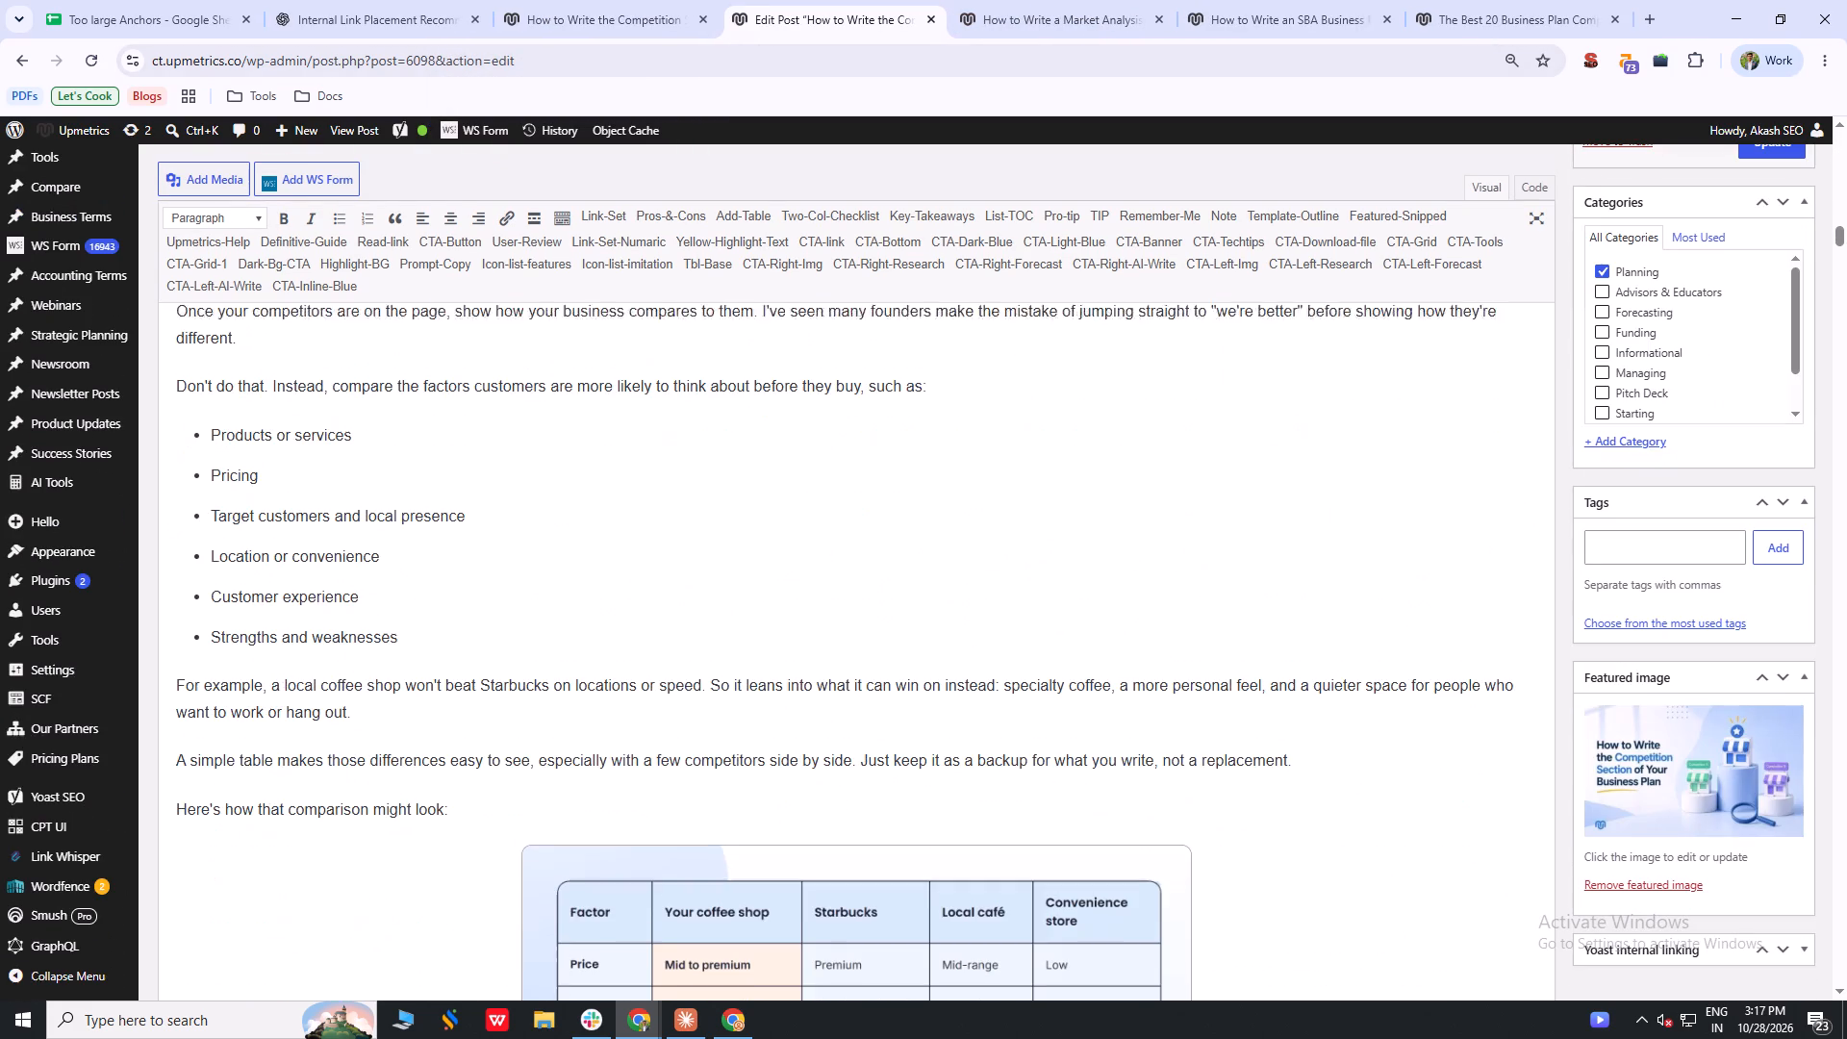
{"action": "scroll", "coordinate": [705, 545], "scroll_direction": "down", "scroll_amount": 10}
{"action": "scroll", "coordinate": [705, 544], "scroll_direction": "up", "scroll_amount": 1}
{"action": "scroll", "coordinate": [705, 544], "scroll_direction": "down", "scroll_amount": 4}
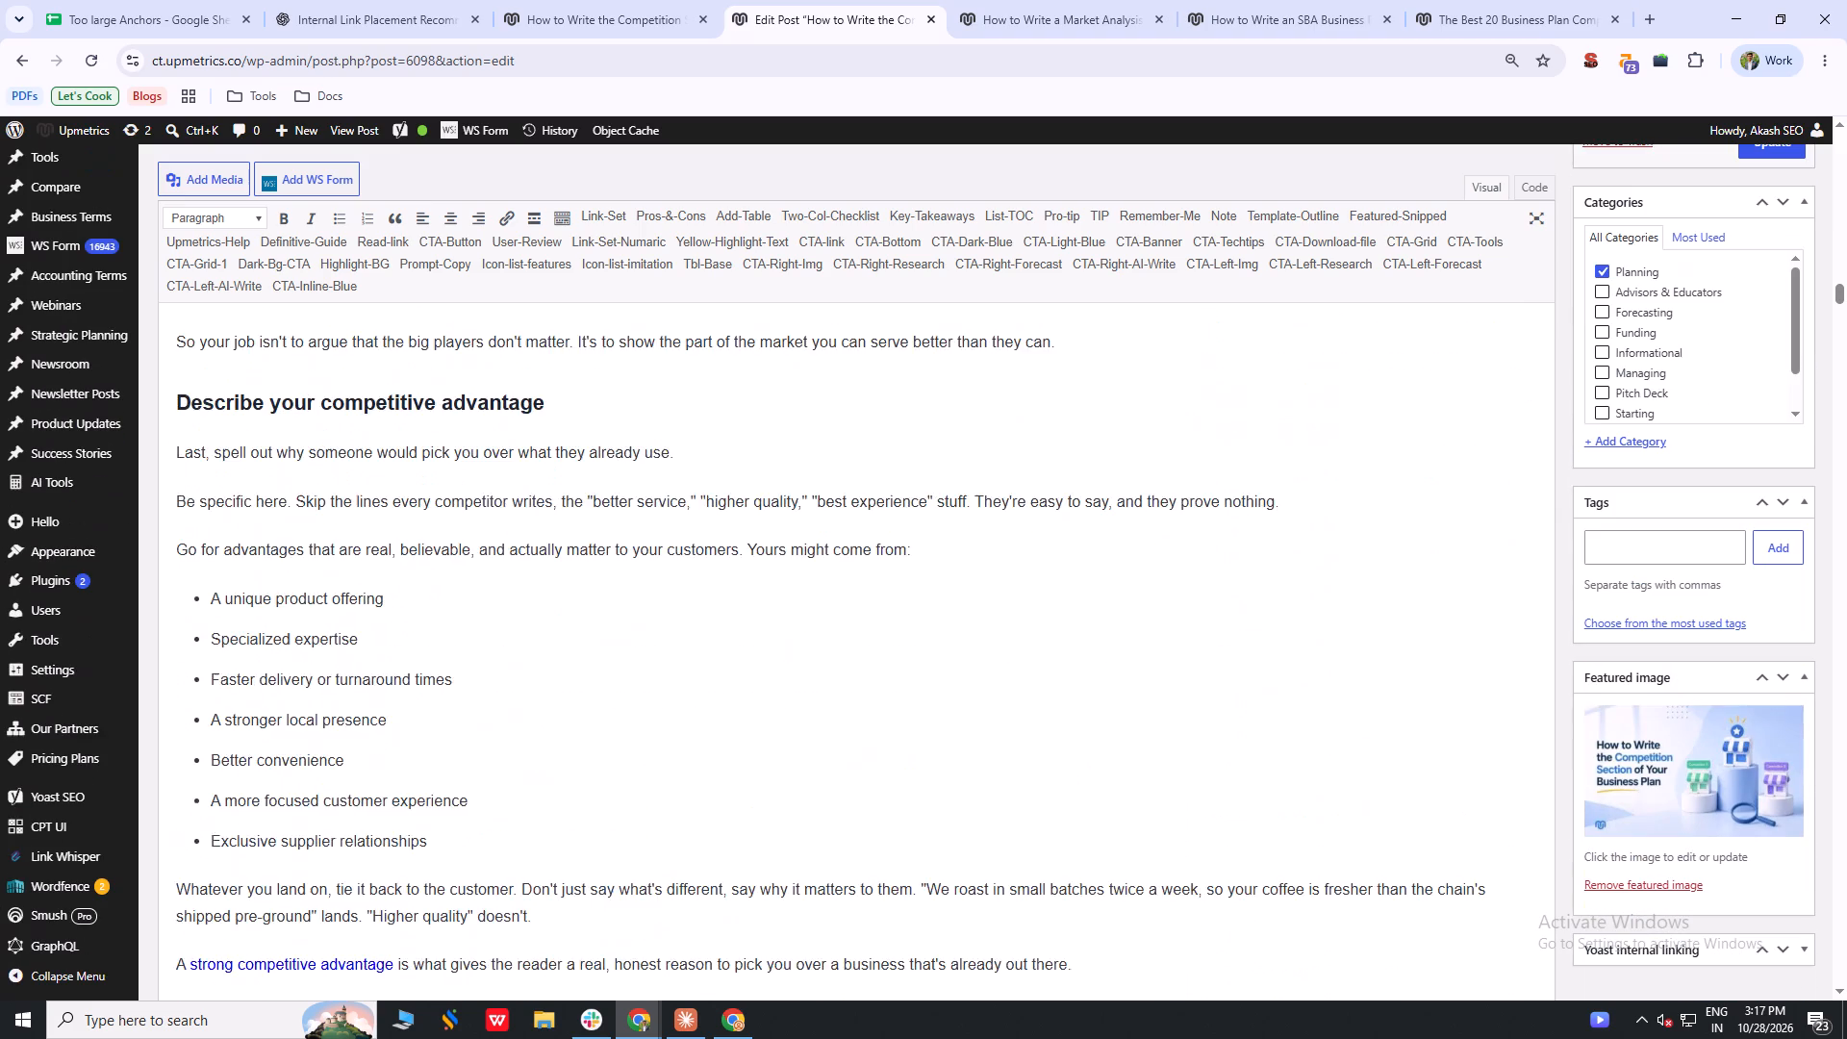
{"action": "scroll", "coordinate": [705, 544], "scroll_direction": "down", "scroll_amount": 4}
{"action": "scroll", "coordinate": [705, 544], "scroll_direction": "up", "scroll_amount": 1}
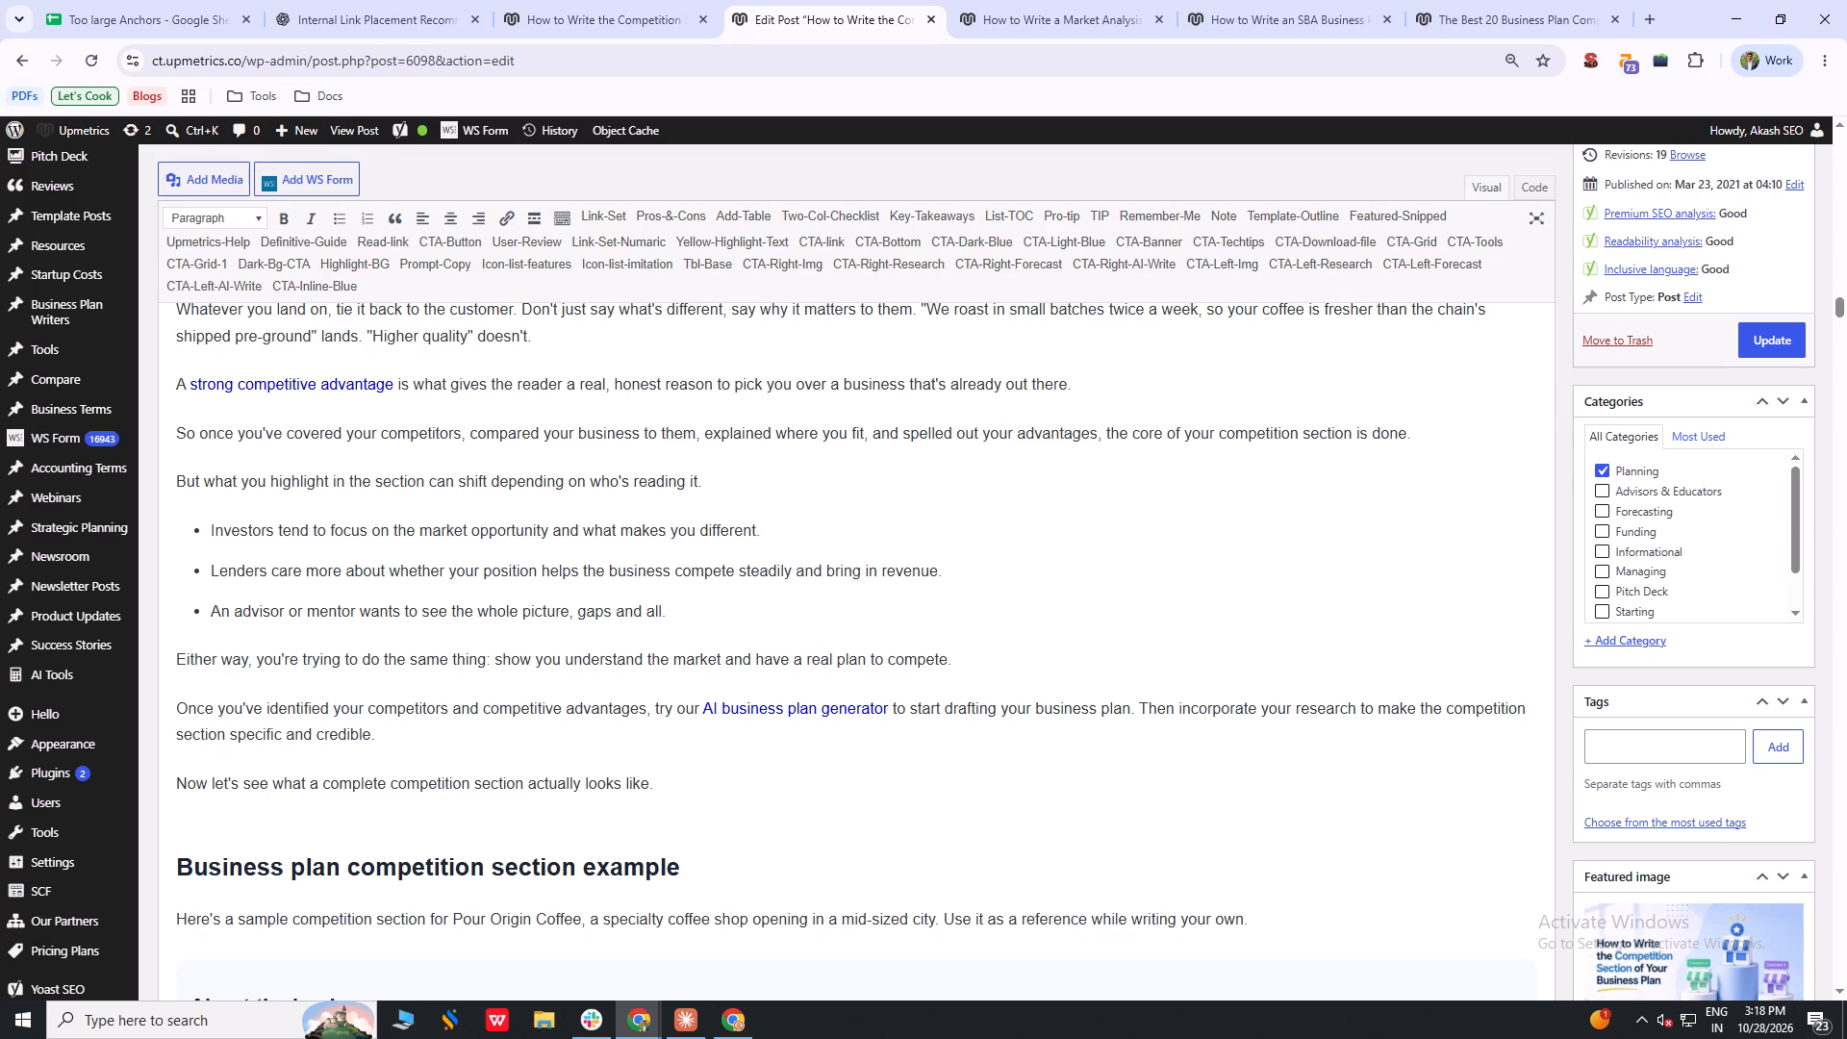
{"action": "left_click_drag", "start_coordinate": [381, 732], "coordinate": [169, 714]}
{"action": "key", "text": "ctrl+c"}
{"action": "key", "text": "ctrl+c"}
{"action": "key", "text": "ctrl+c"}
{"action": "key", "text": "ctrl+c"}
Paste the copied paragraph into the New Placement cell of the competition-section-business-plan row in the Too large Anchors sheet.
{"action": "left_click", "coordinate": [153, 0]}
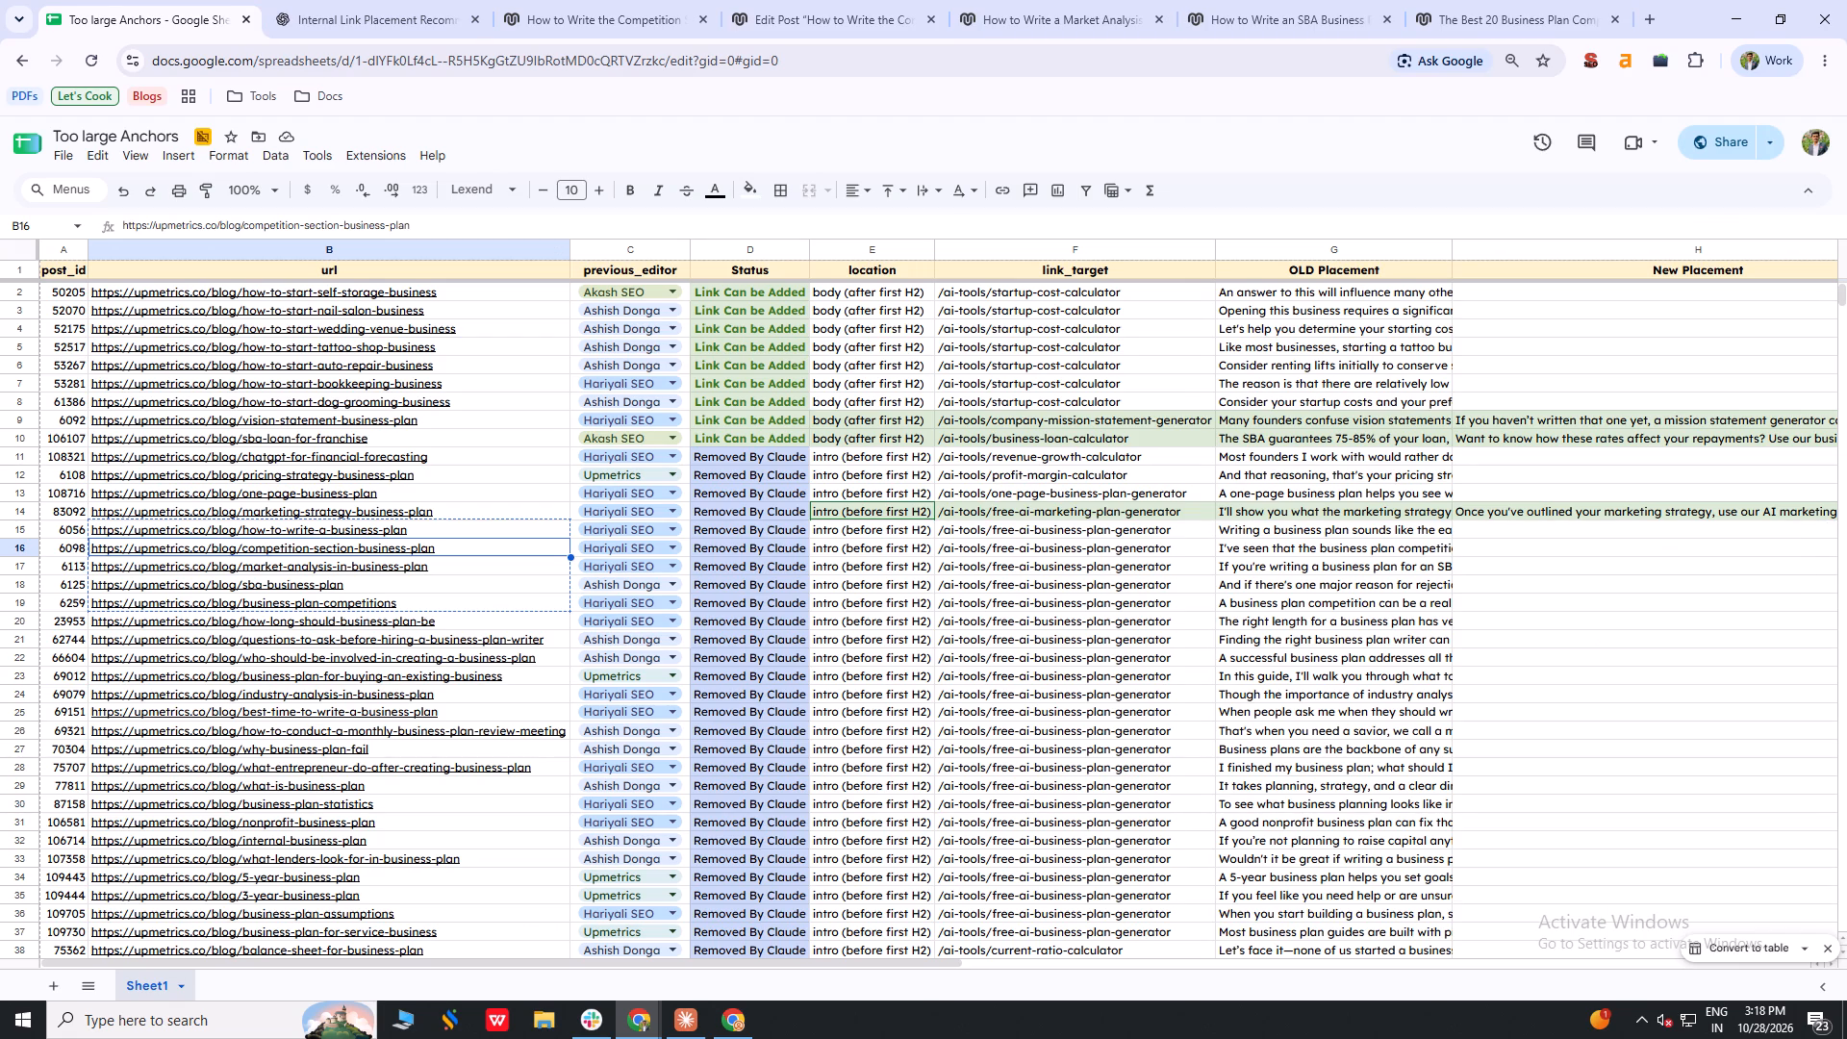
{"action": "key", "text": "Right"}
{"action": "key", "text": "Right"}
{"action": "key", "text": "Right"}
{"action": "key", "text": "Right"}
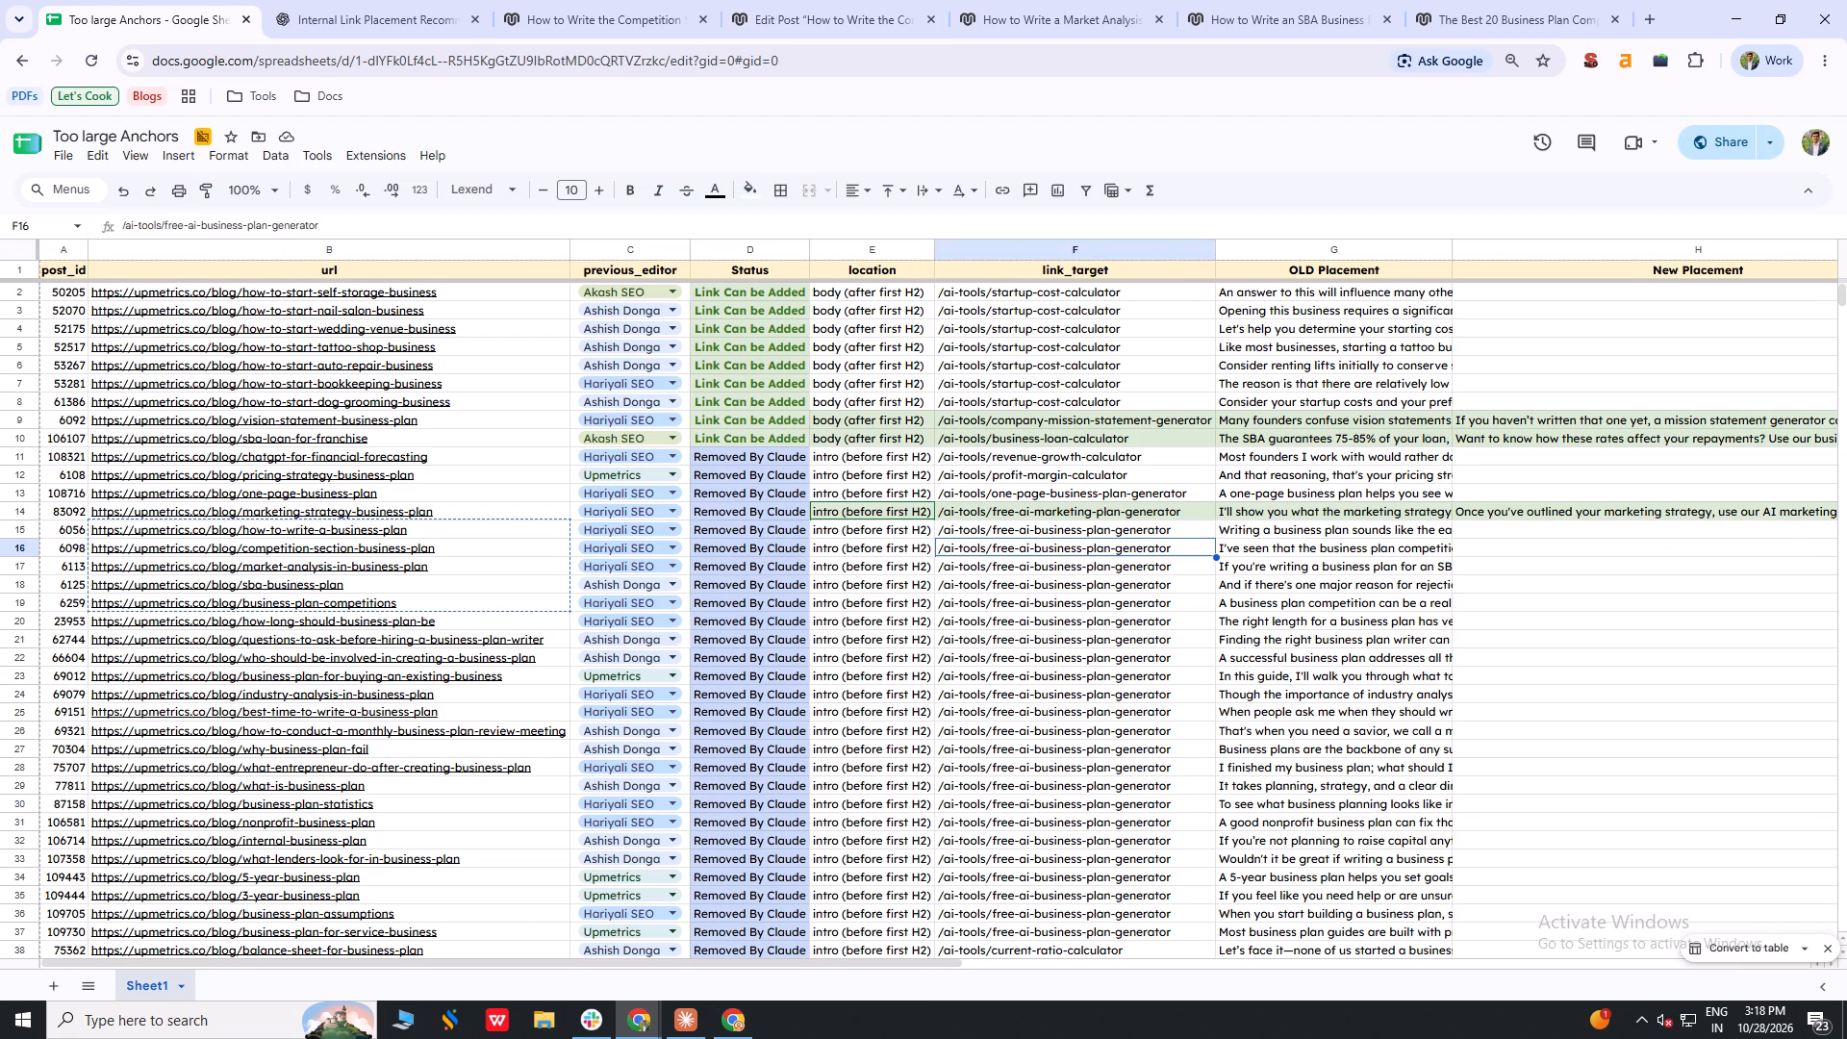
{"action": "key", "text": "Right"}
{"action": "key", "text": "Right"}
{"action": "double_click", "coordinate": [1411, 545]}
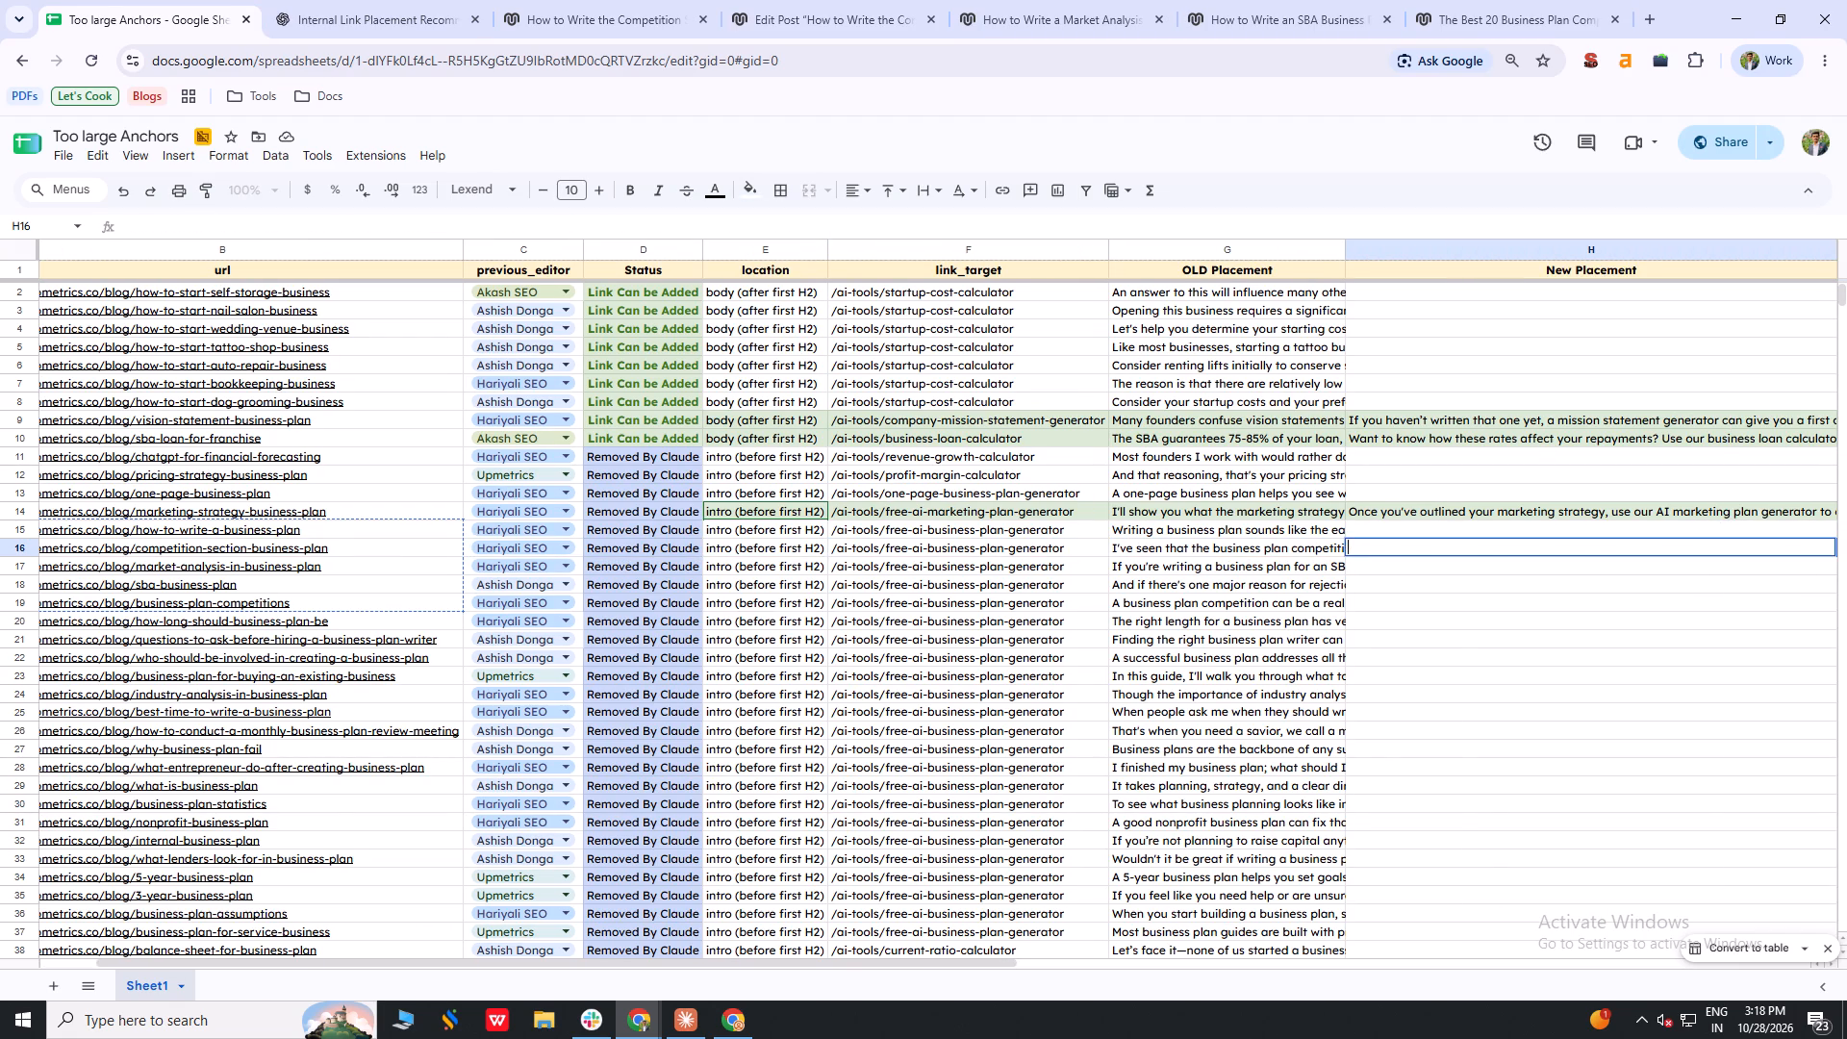
{"action": "key", "text": "ctrl+v"}
{"action": "left_click", "coordinate": [1442, 638]}
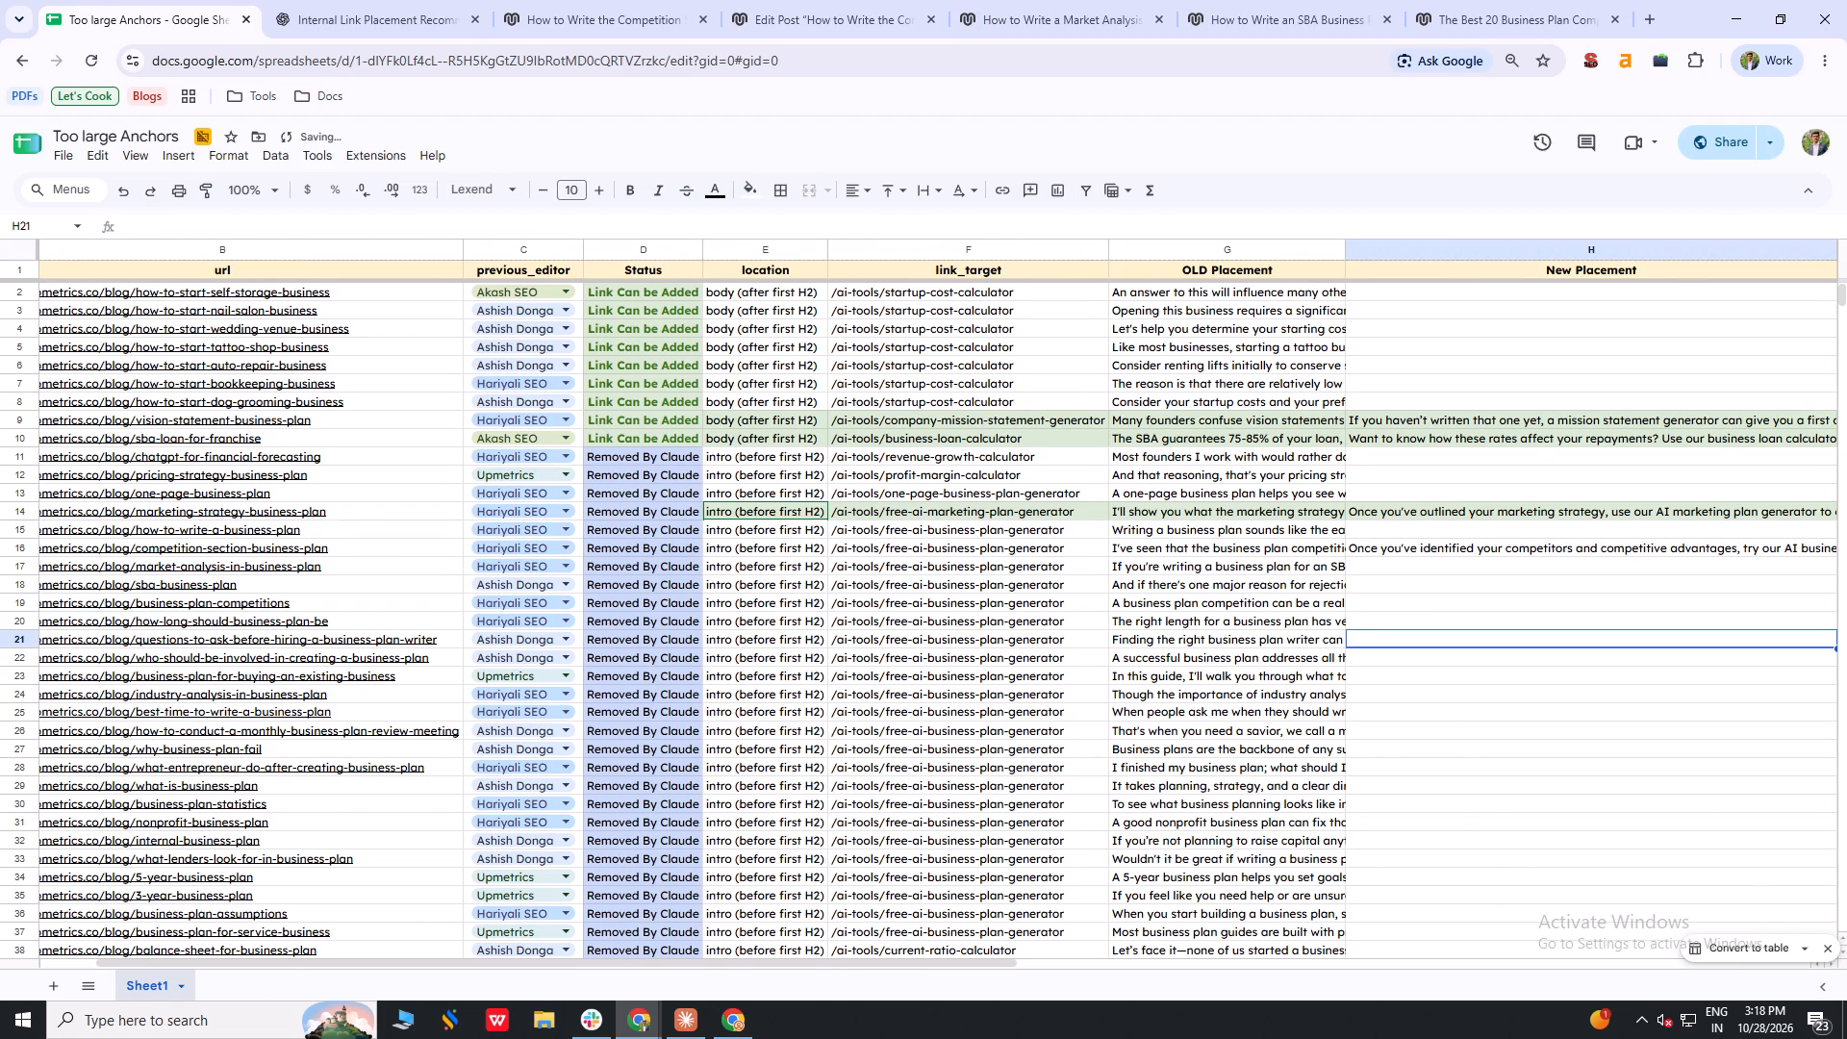
Fill the location through New Placement cells of the competition-section-business-plan row with the light green used on completed rows.
{"action": "scroll", "coordinate": [1463, 609], "scroll_direction": "down", "scroll_amount": 2, "text": "shift"}
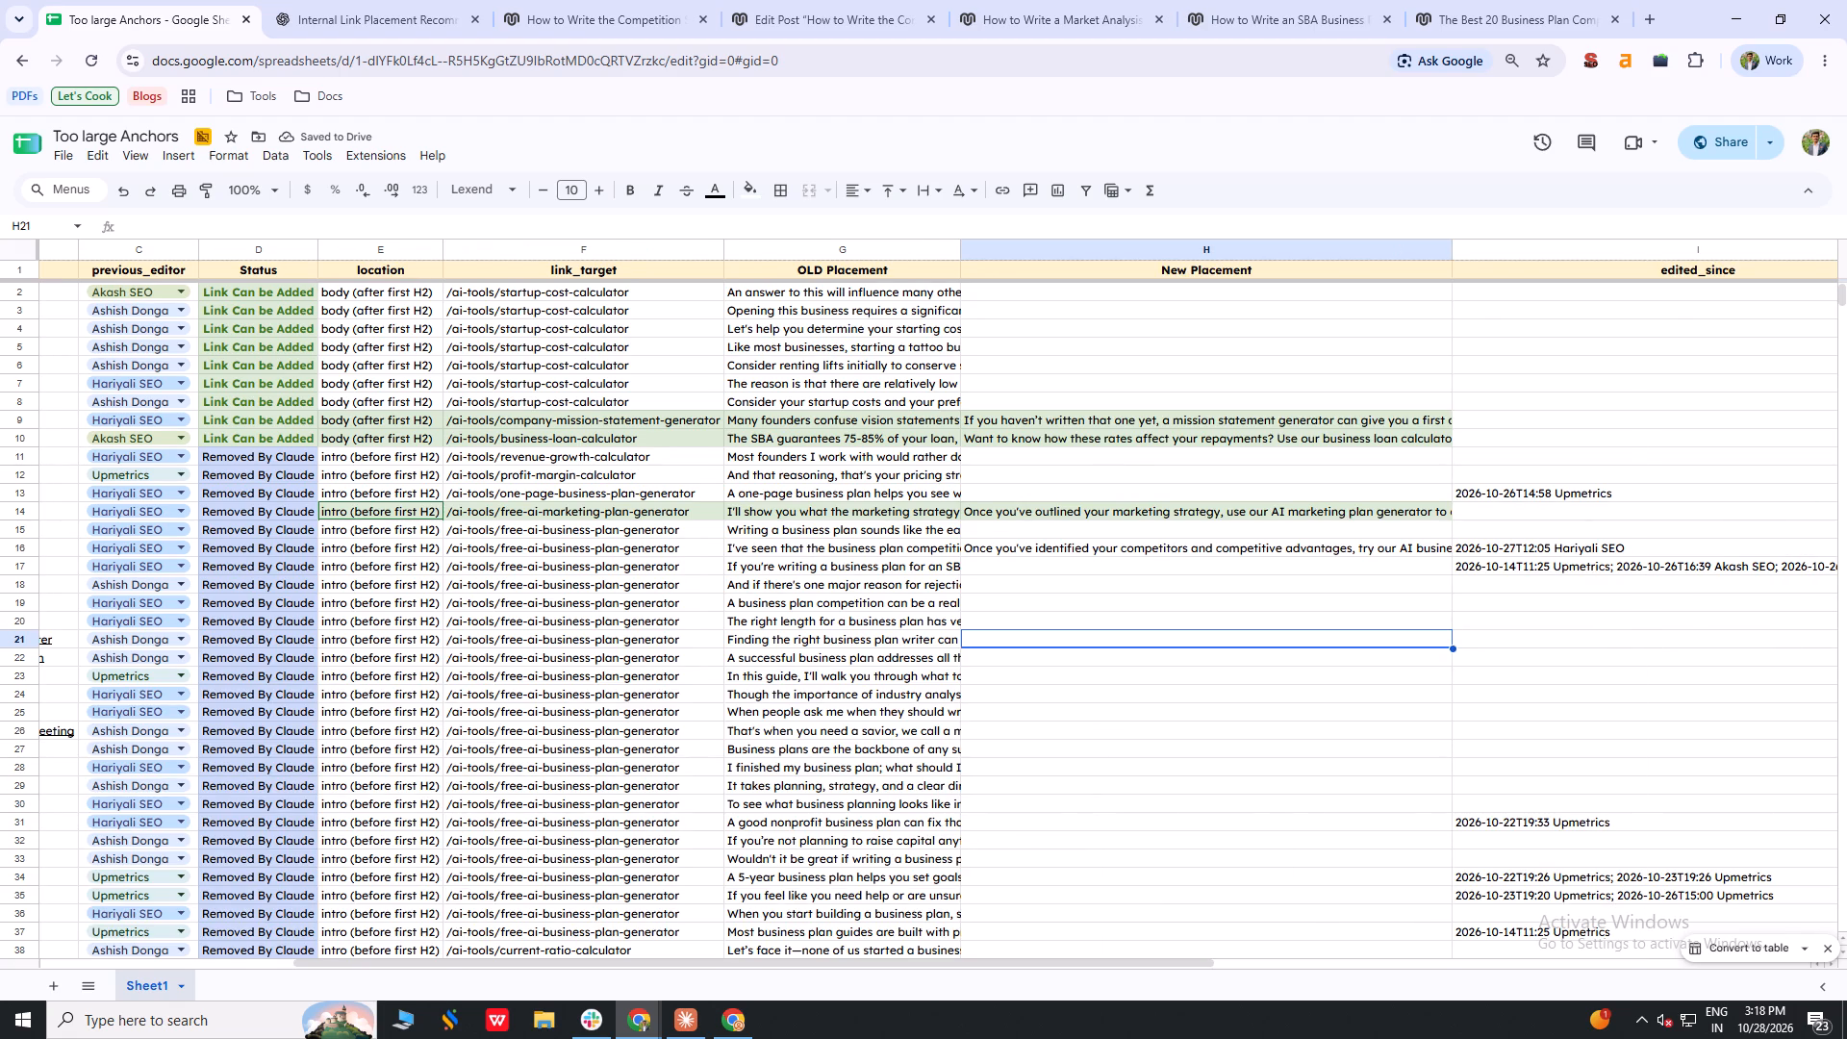
{"action": "left_click_drag", "start_coordinate": [1034, 548], "coordinate": [802, 546]}
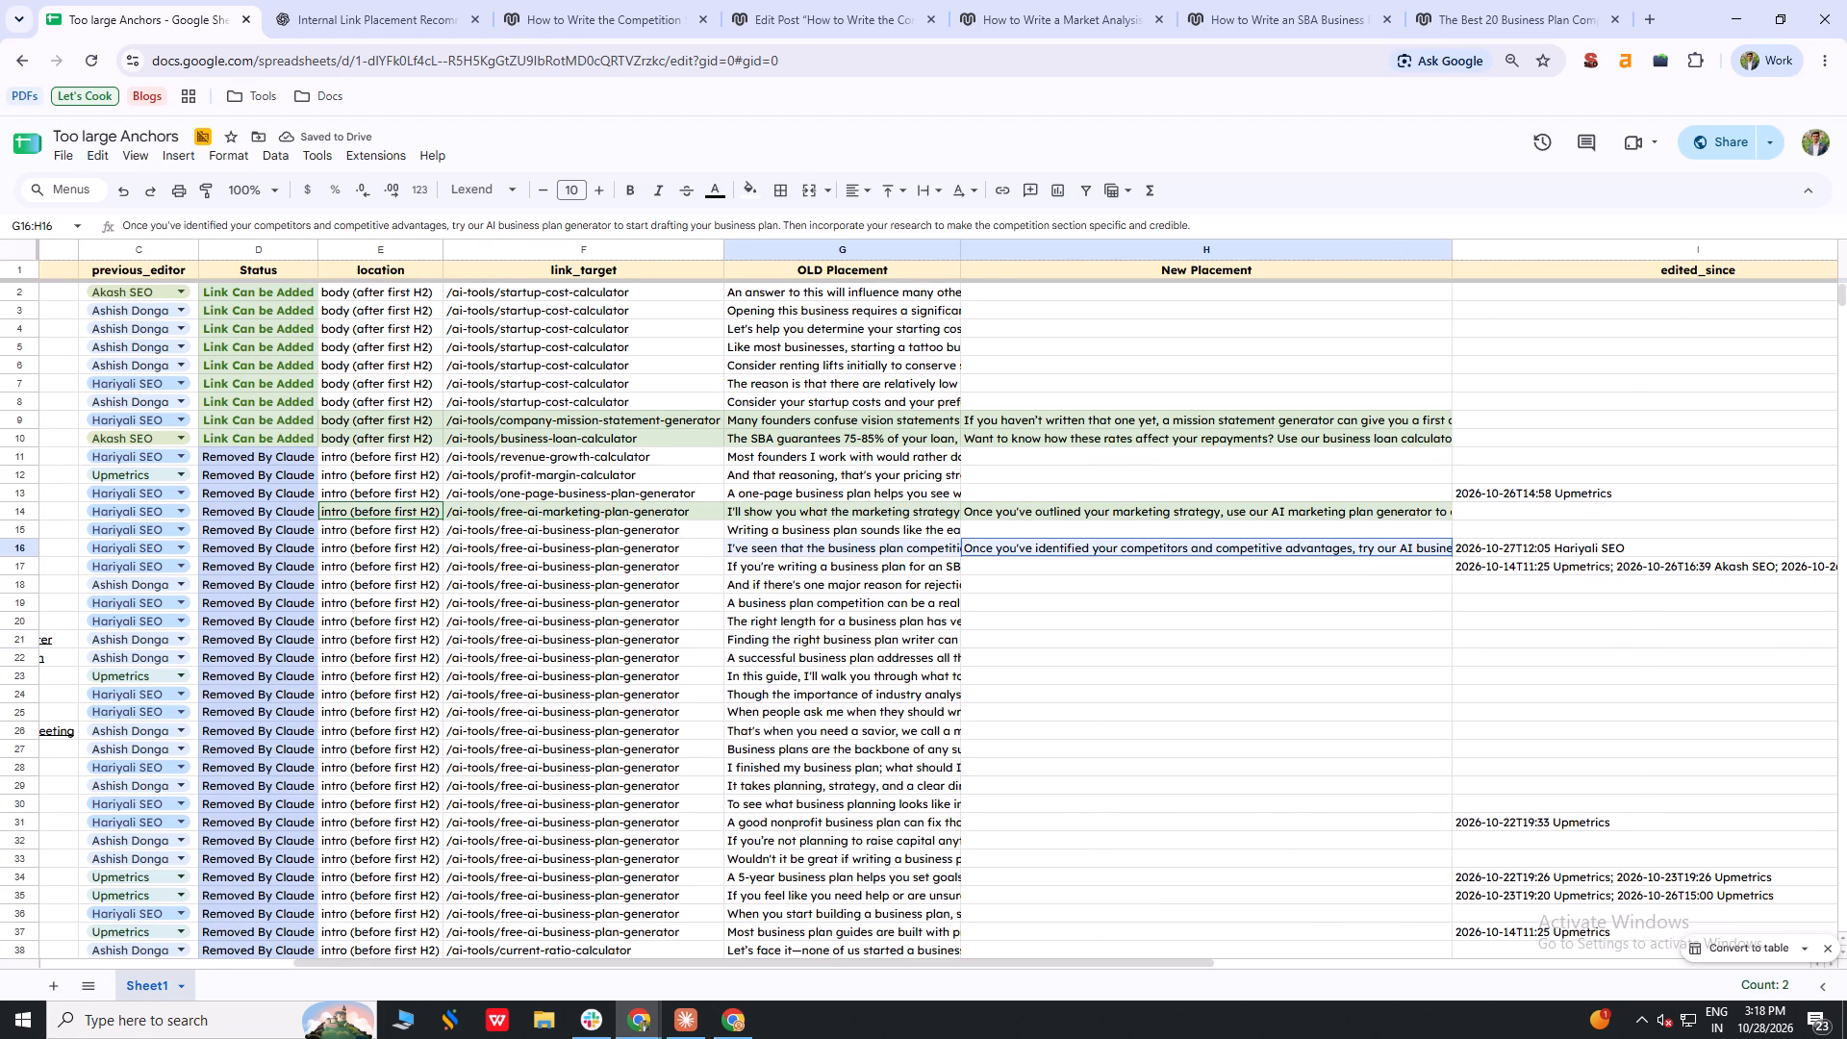
{"action": "left_click_drag", "start_coordinate": [802, 546], "coordinate": [407, 557]}
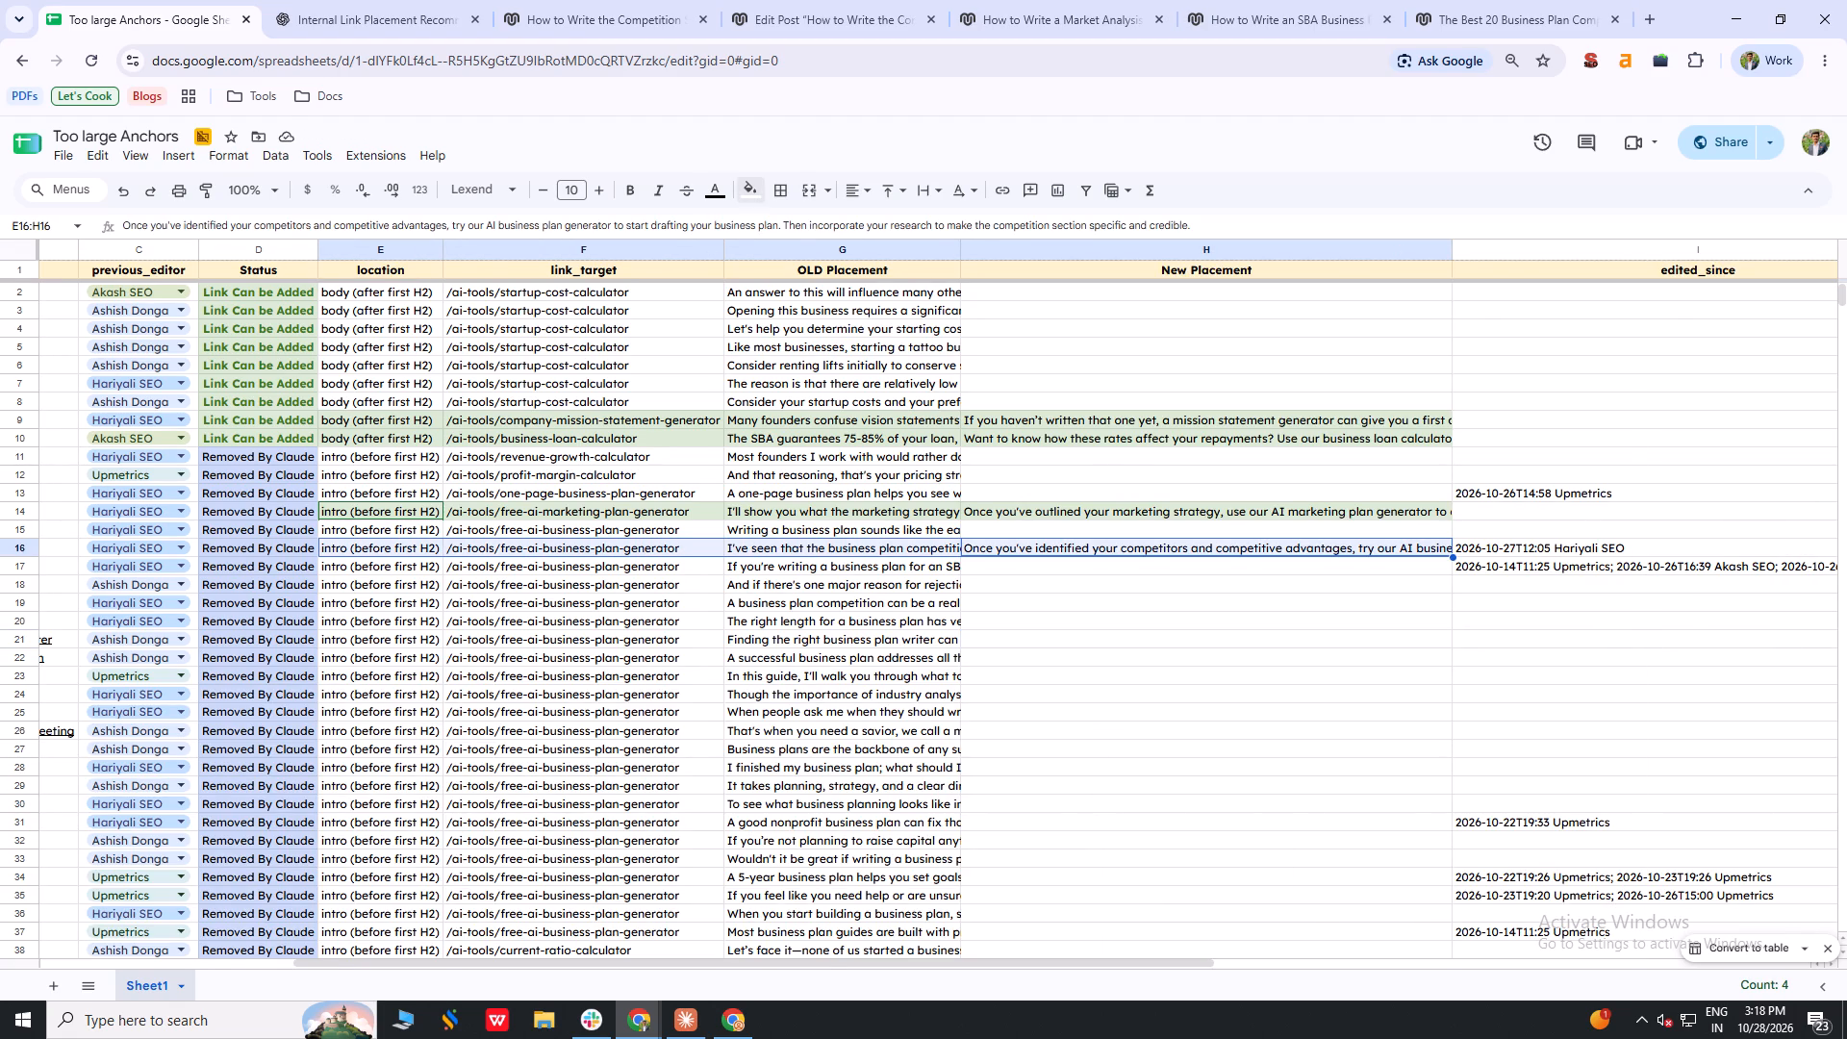
{"action": "left_click", "coordinate": [748, 190]}
{"action": "left_click", "coordinate": [824, 285]}
{"action": "left_click", "coordinate": [1189, 587]}
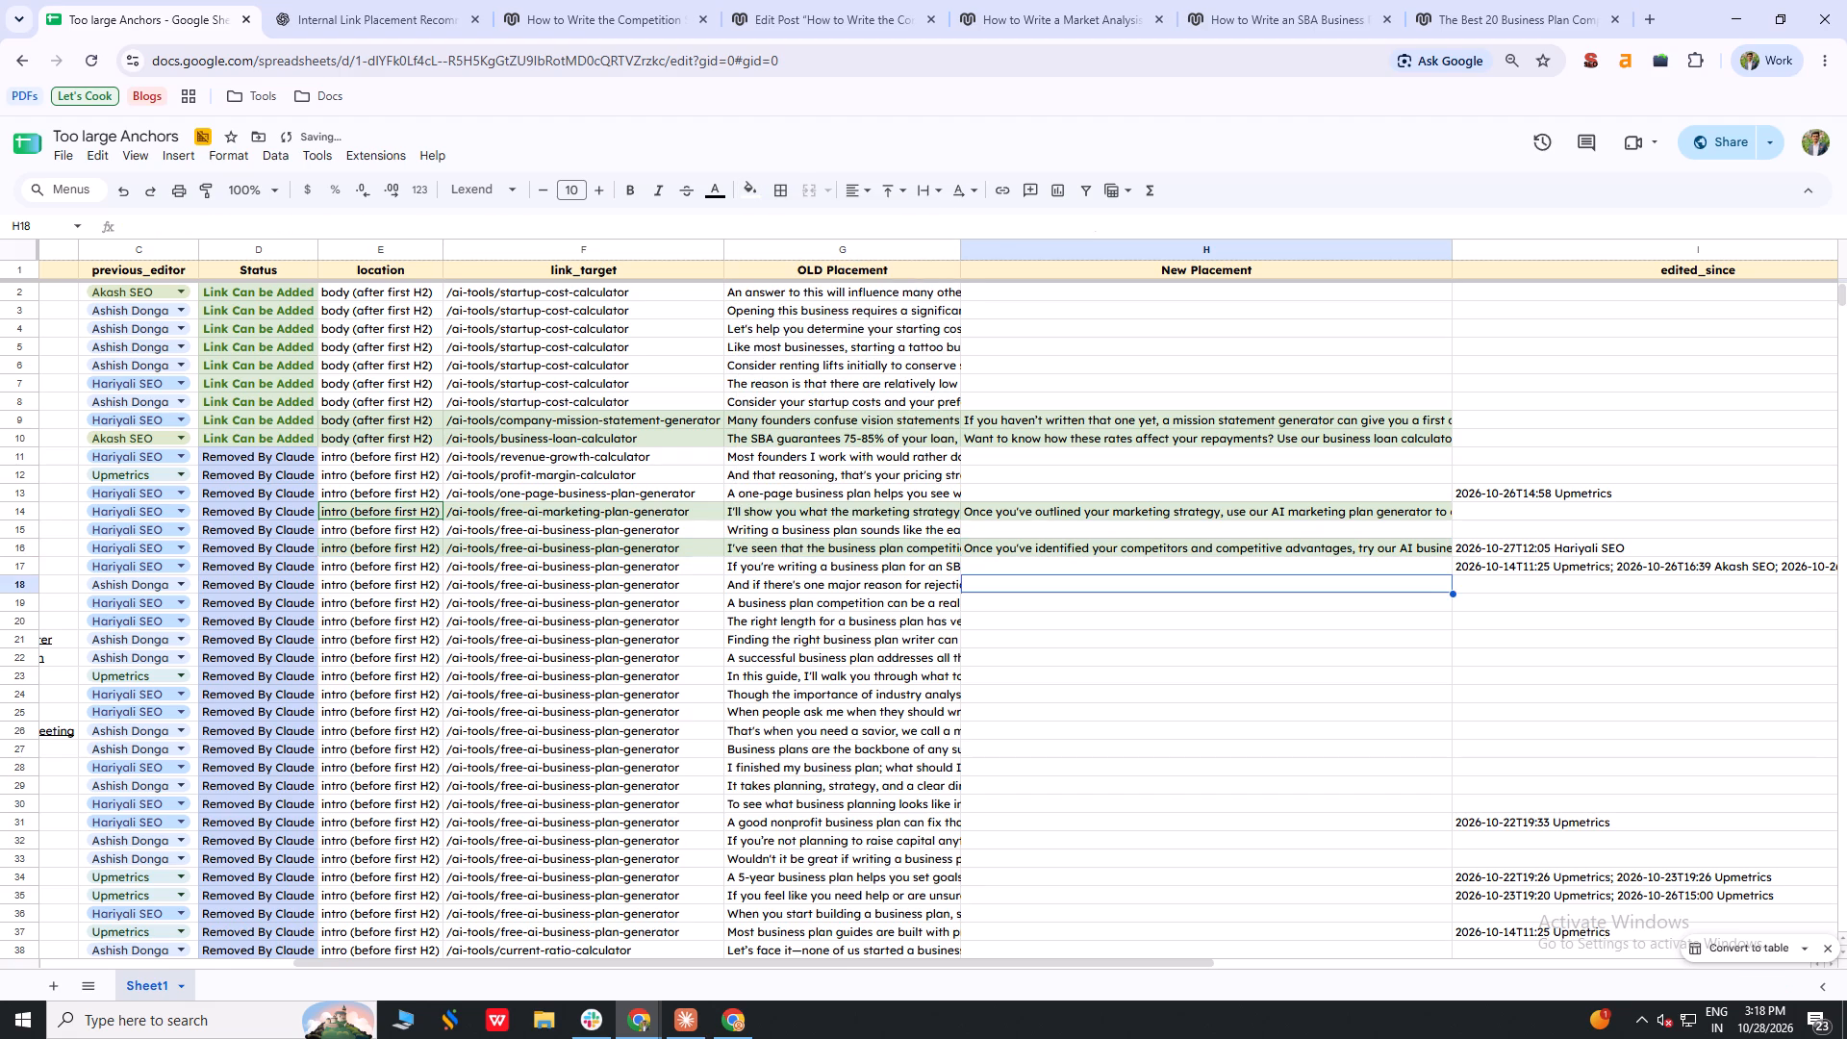
{"action": "left_click", "coordinate": [1188, 732]}
Look through the sheet's remaining URL rows and their statuses down to the end of the list.
{"action": "scroll", "coordinate": [1171, 585], "scroll_direction": "up", "scroll_amount": 4, "text": "shift"}
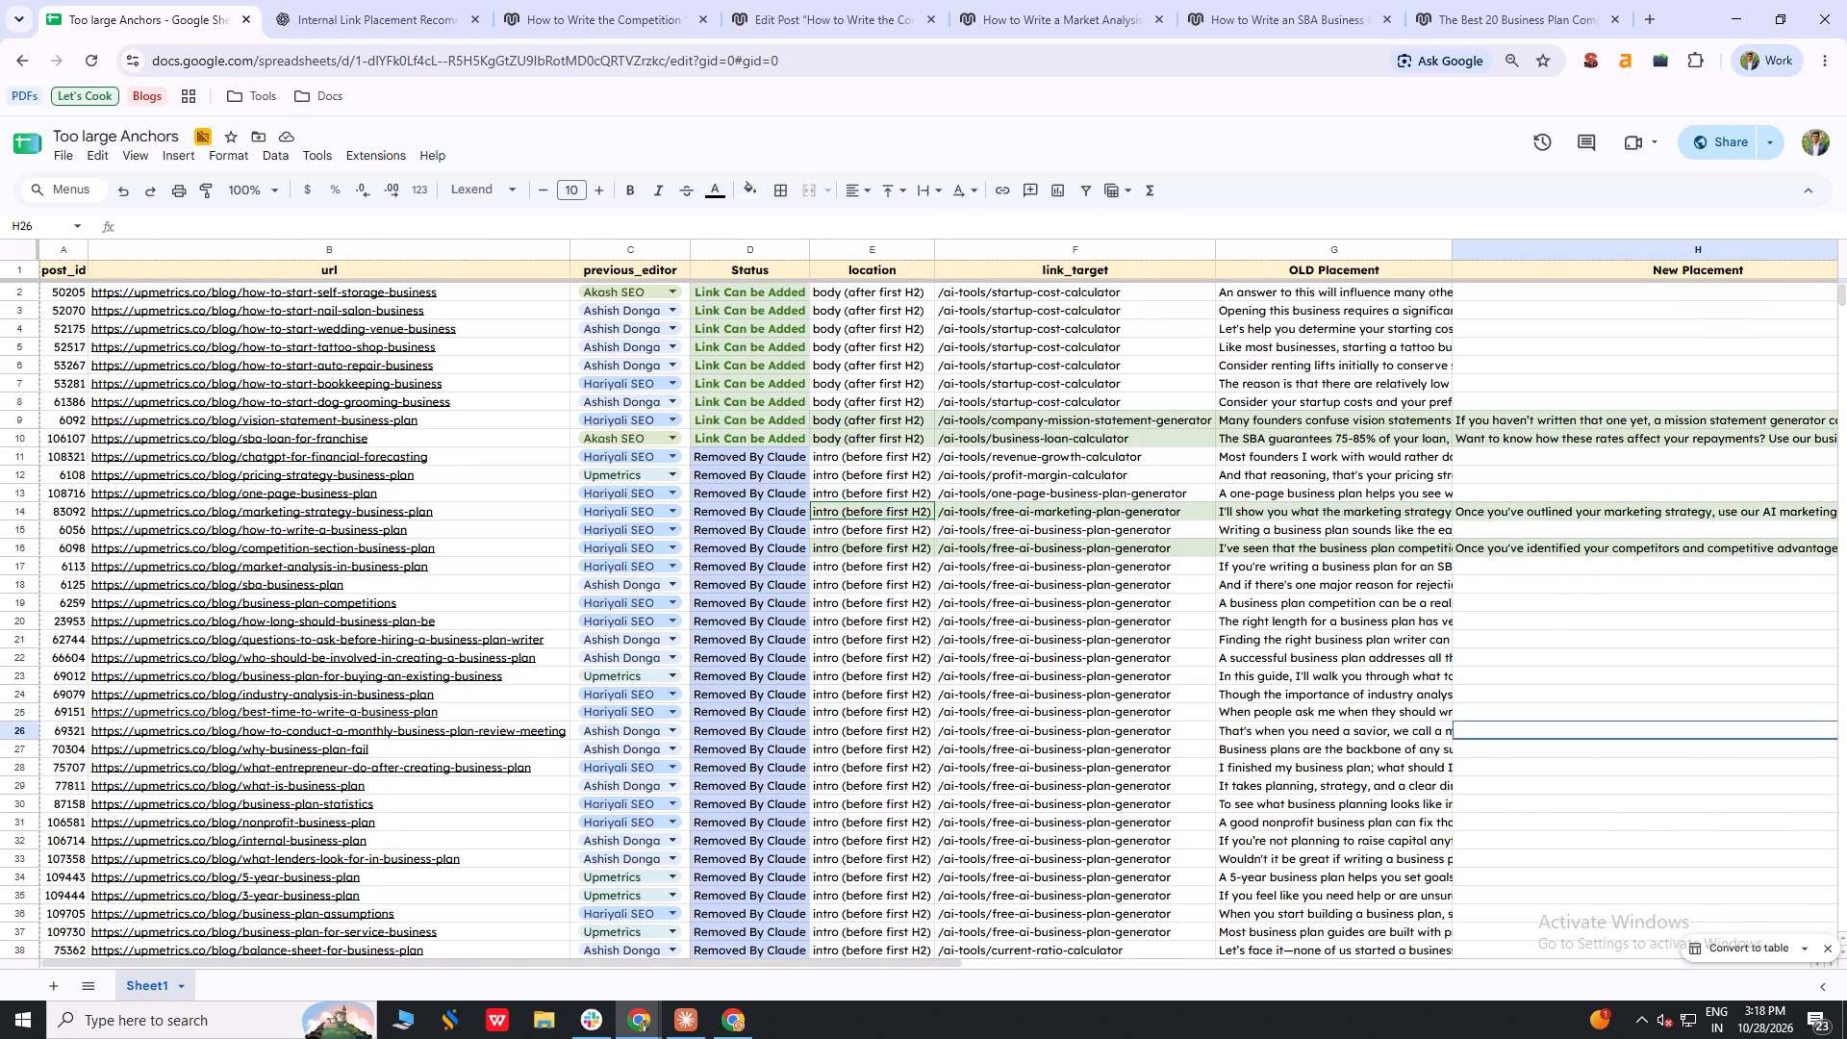
{"action": "scroll", "coordinate": [1532, 544], "scroll_direction": "up", "scroll_amount": 3}
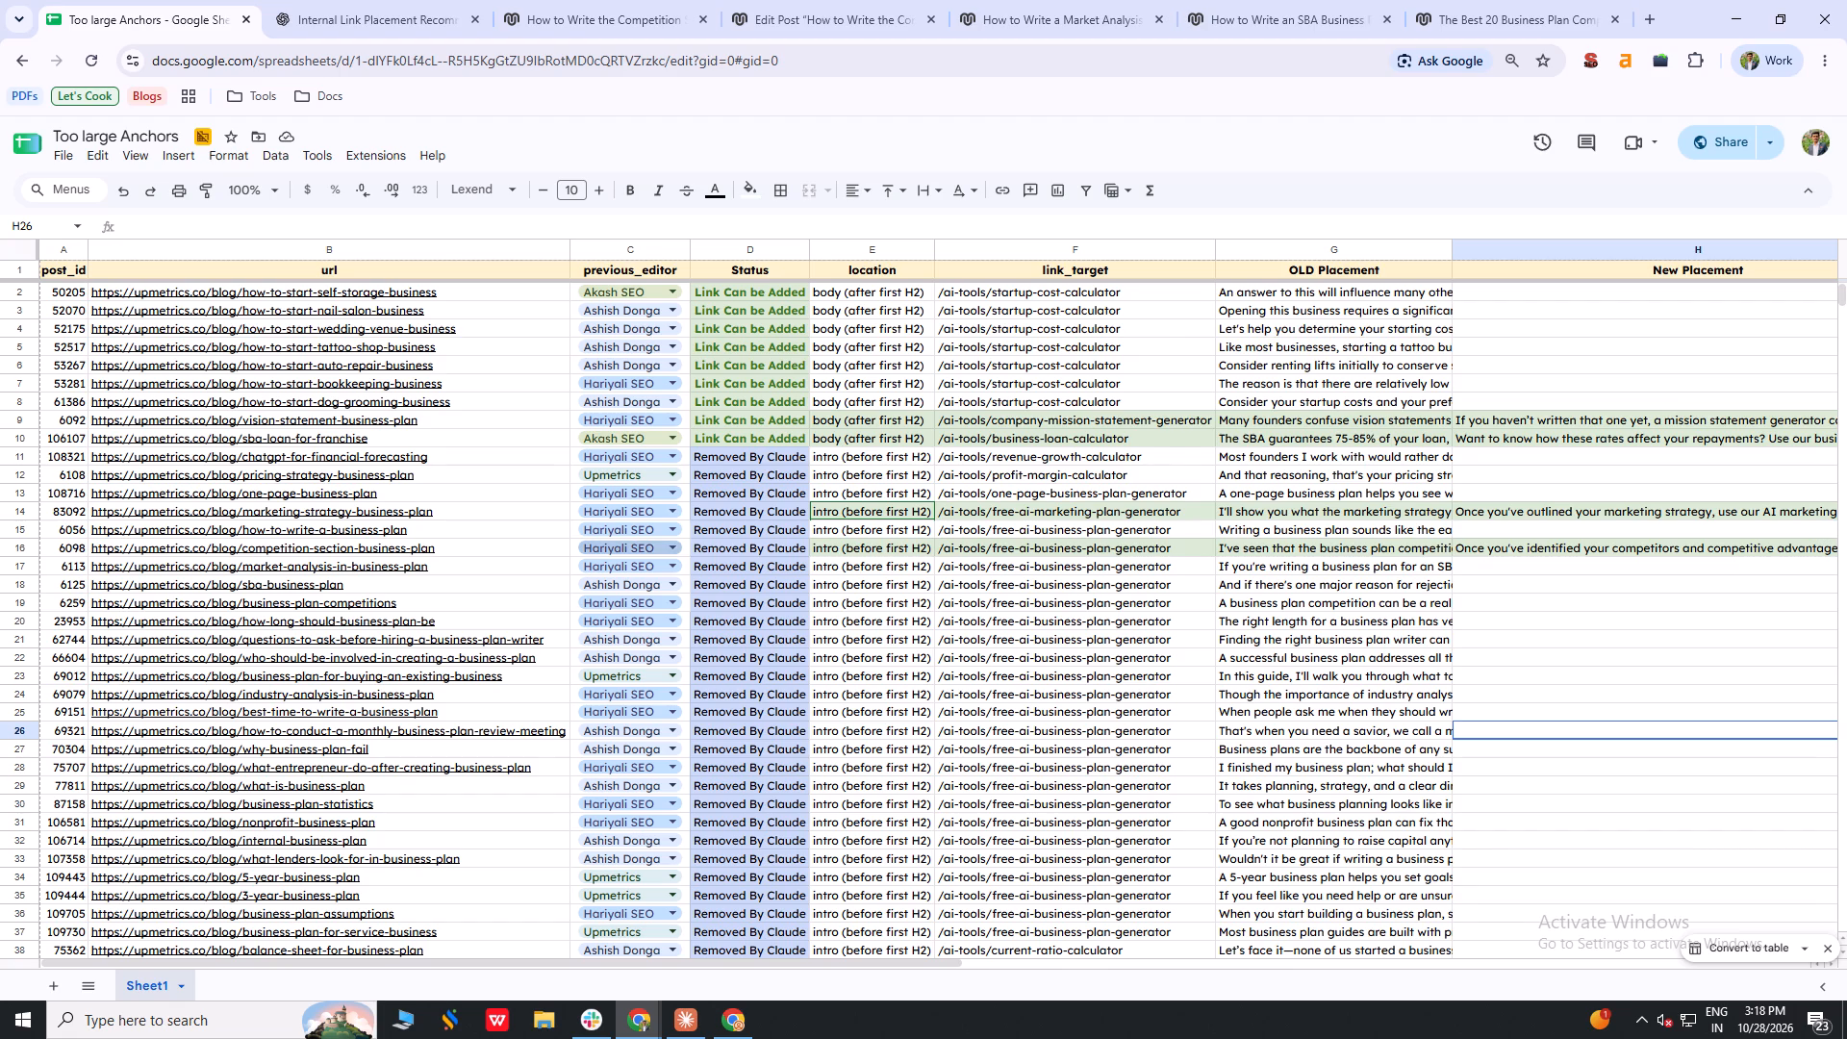
{"action": "scroll", "coordinate": [1532, 544], "scroll_direction": "down", "scroll_amount": 7}
{"action": "scroll", "coordinate": [1532, 544], "scroll_direction": "up", "scroll_amount": 2}
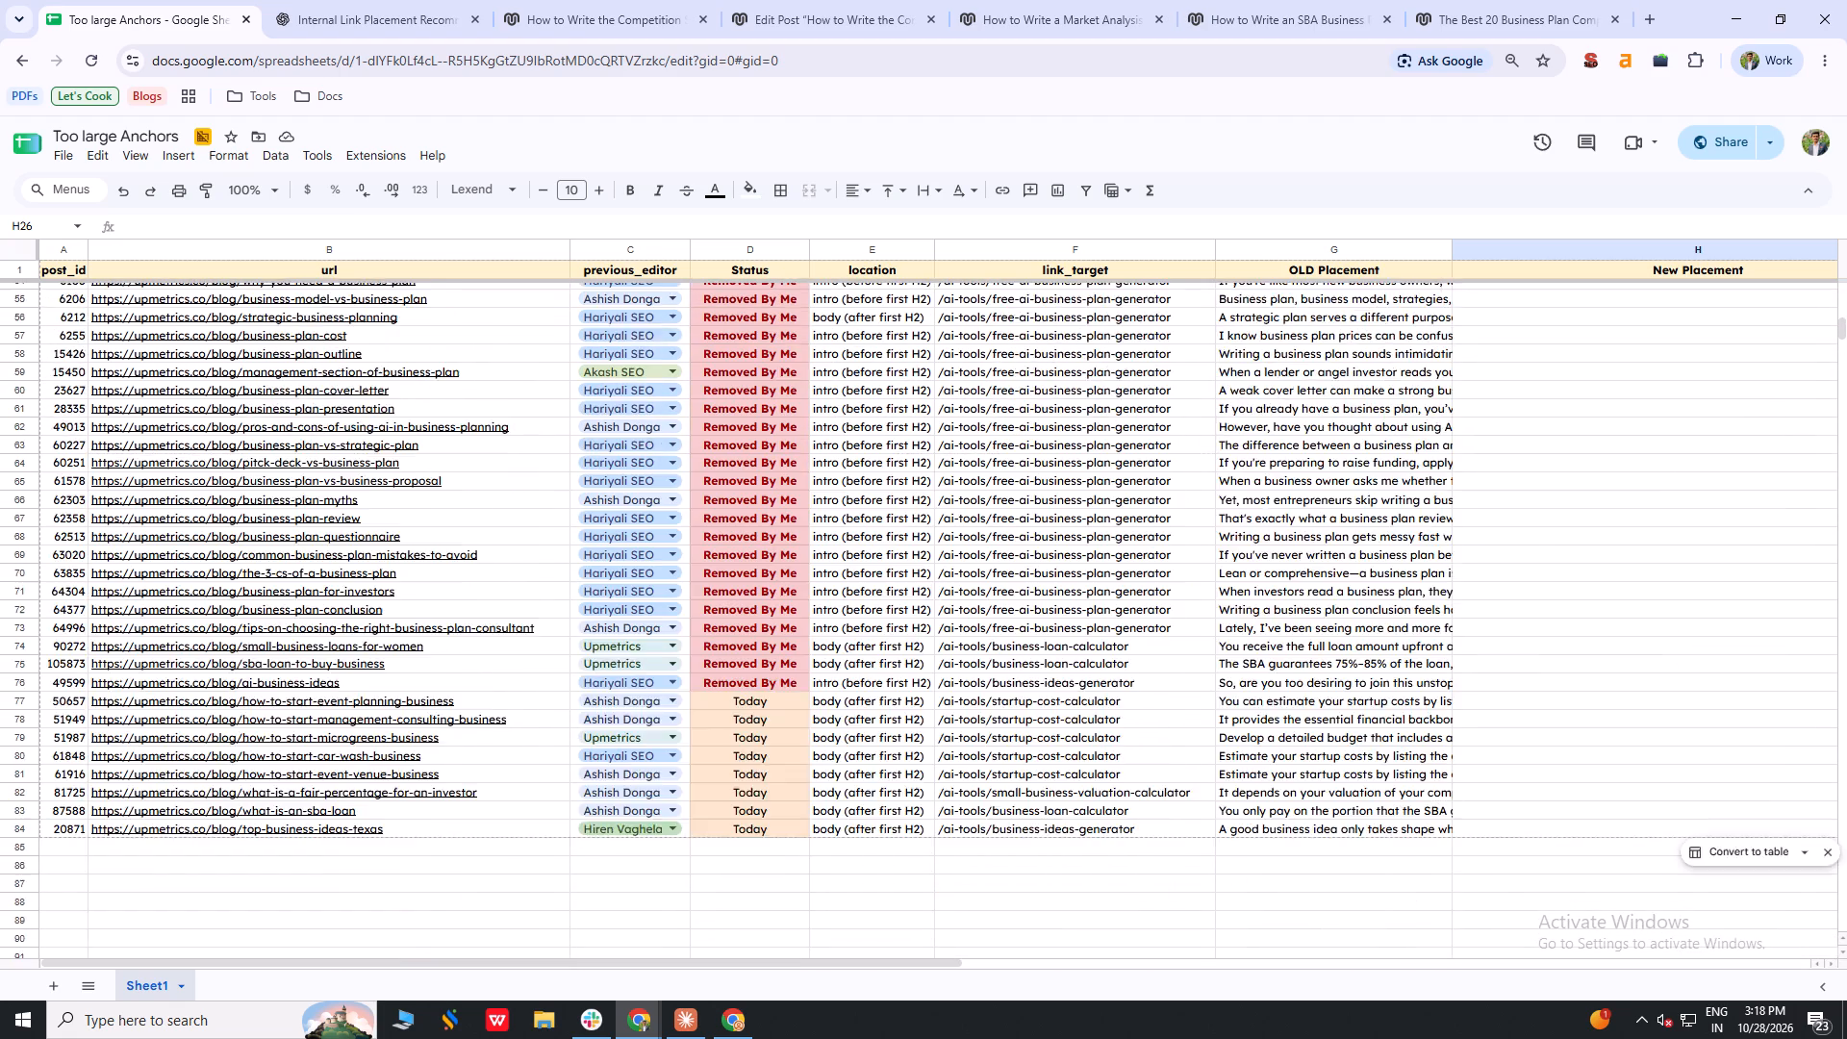
{"action": "scroll", "coordinate": [1532, 544], "scroll_direction": "up", "scroll_amount": 1}
{"action": "scroll", "coordinate": [1532, 544], "scroll_direction": "down", "scroll_amount": 2}
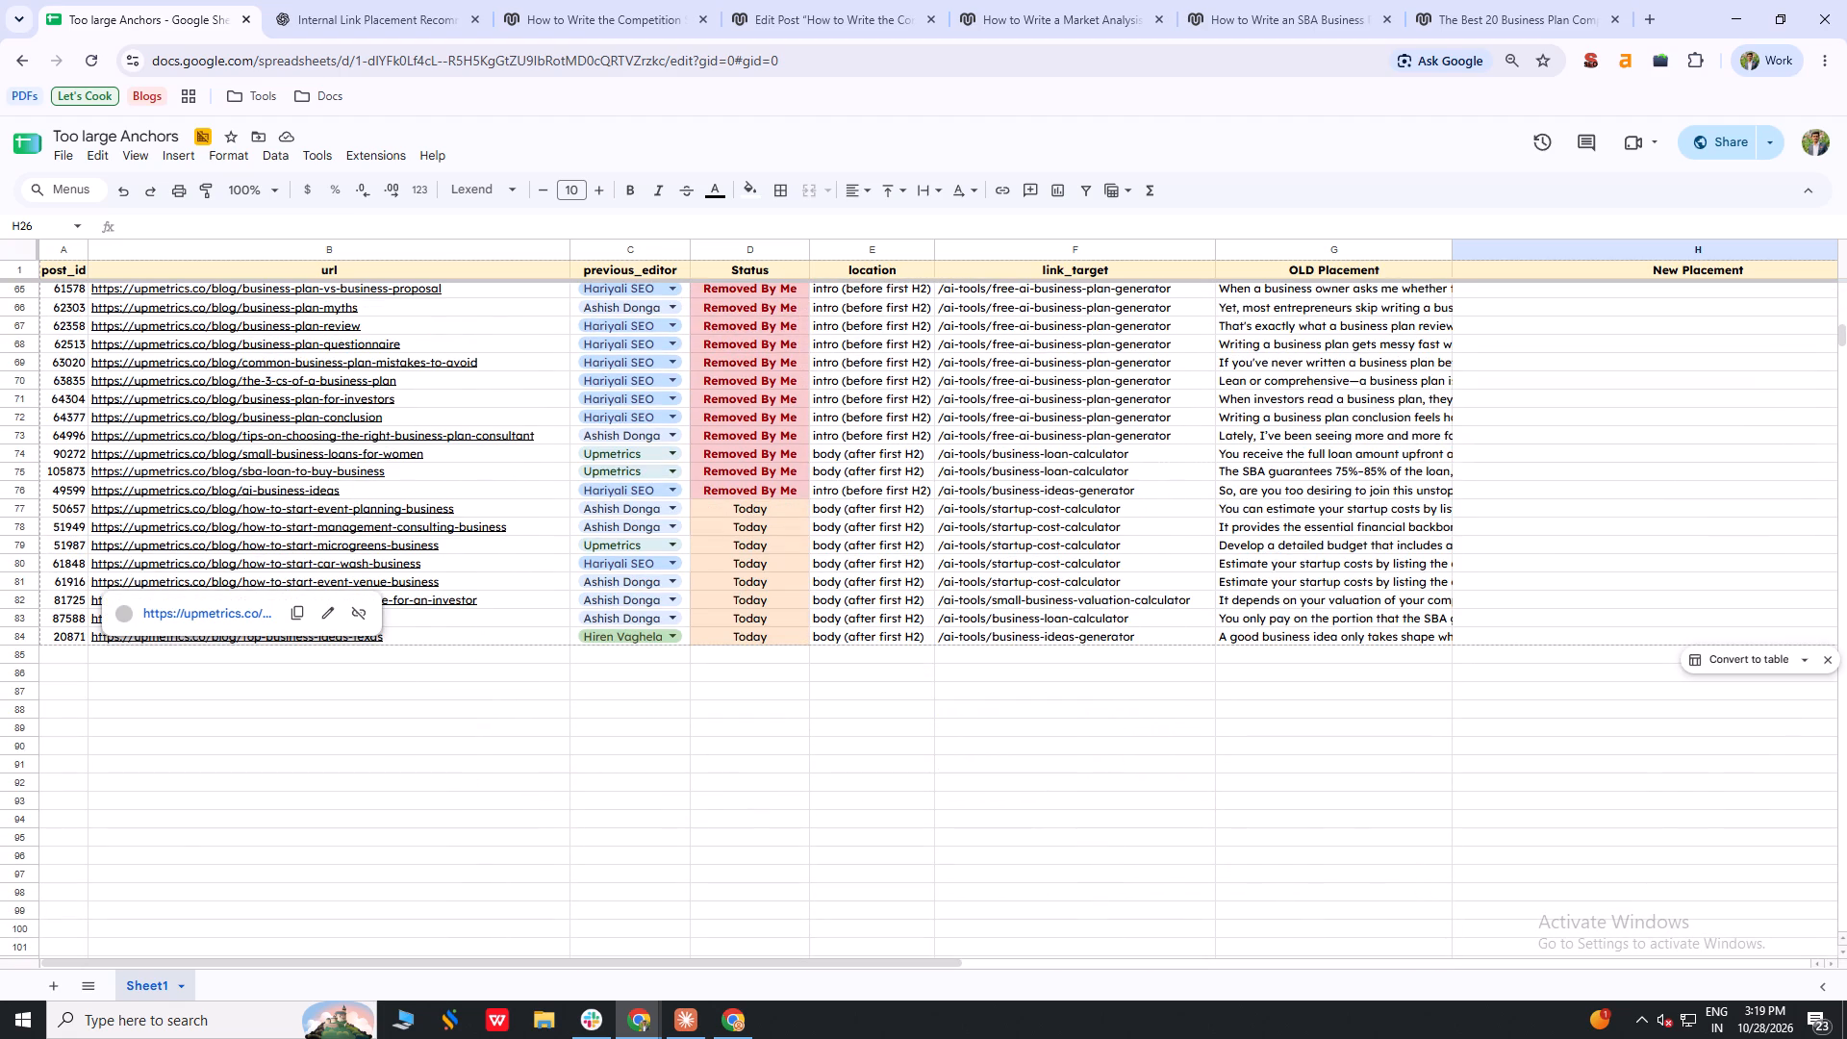
{"action": "left_click", "coordinate": [490, 795]}
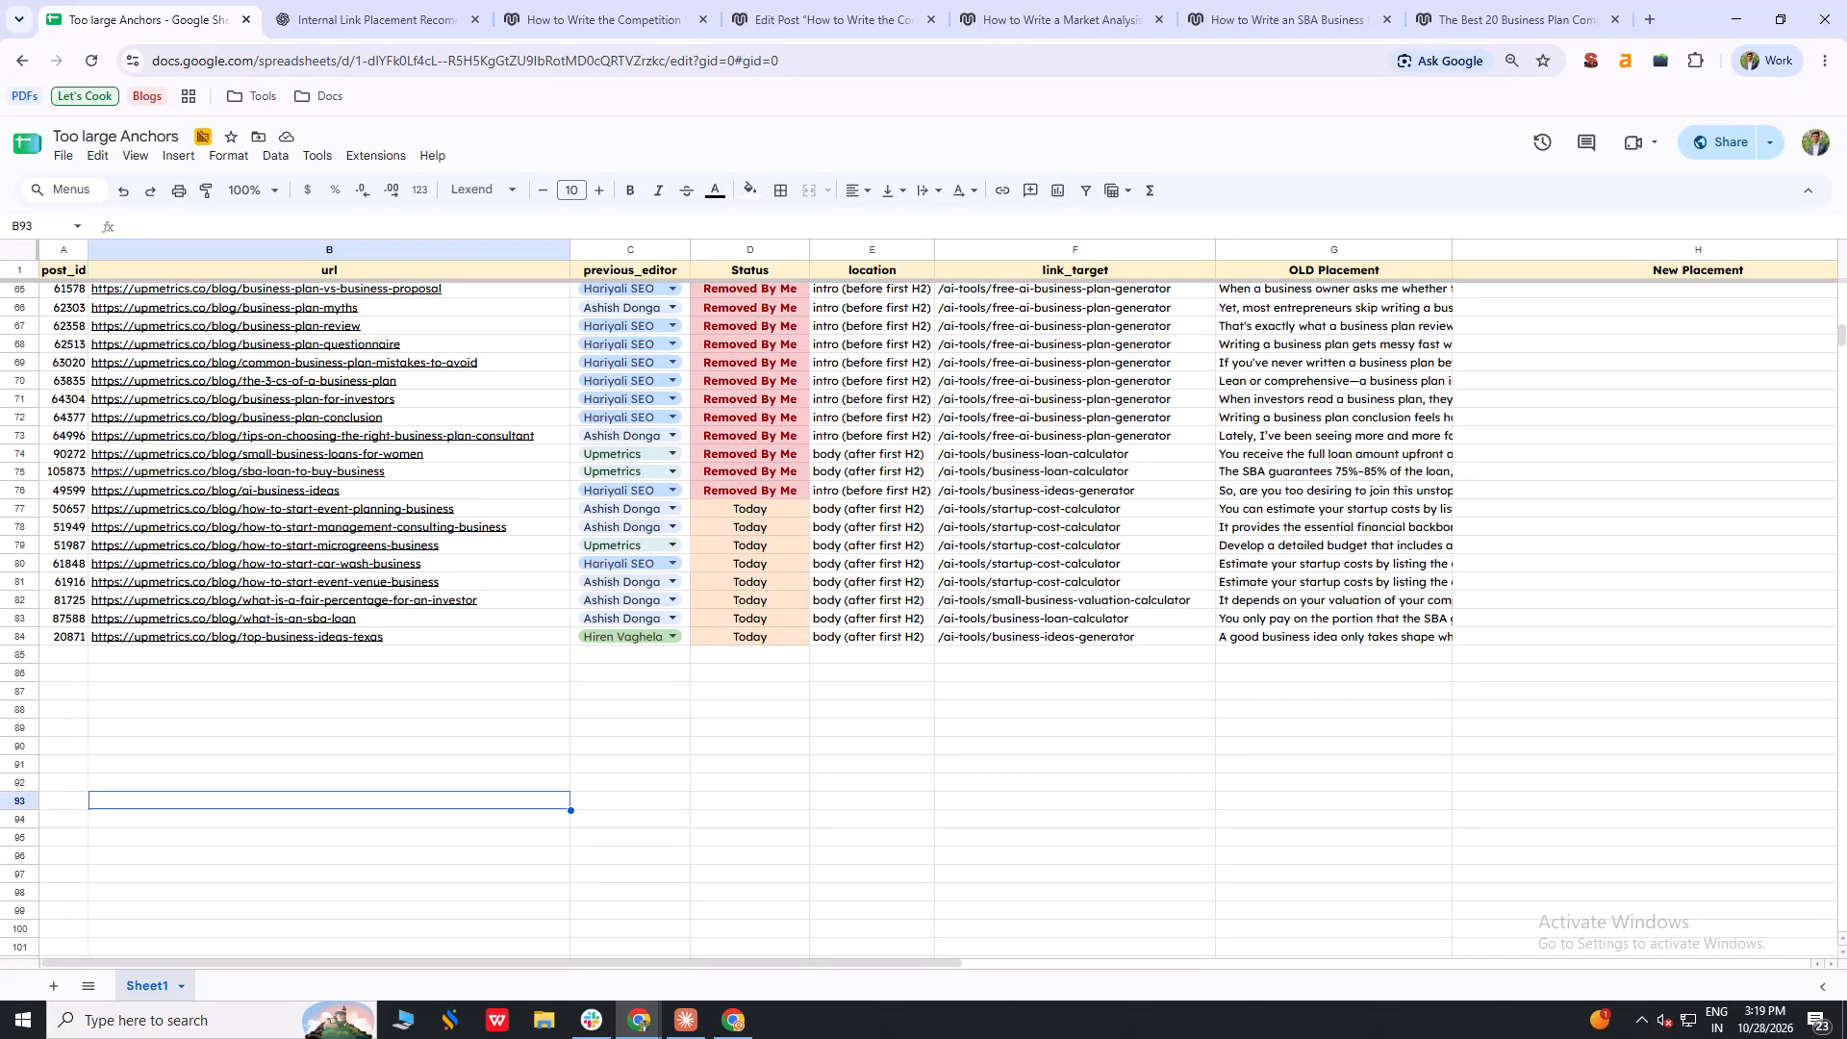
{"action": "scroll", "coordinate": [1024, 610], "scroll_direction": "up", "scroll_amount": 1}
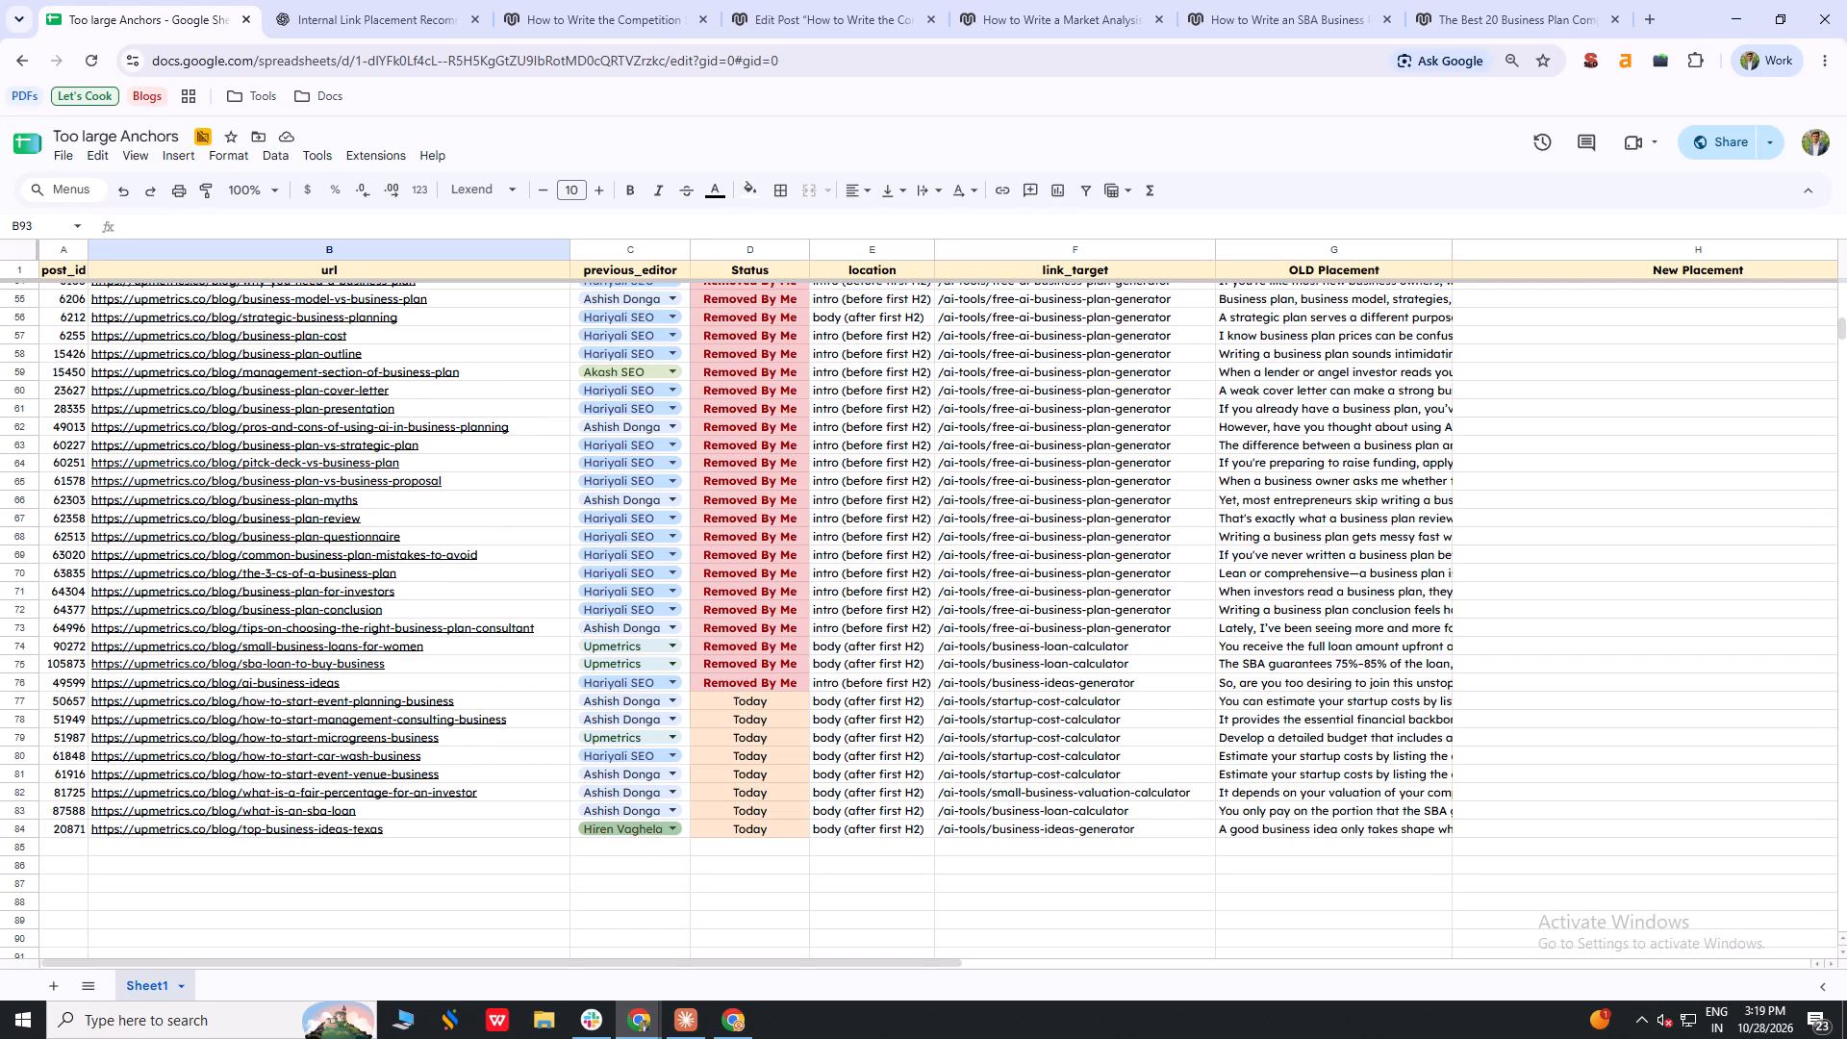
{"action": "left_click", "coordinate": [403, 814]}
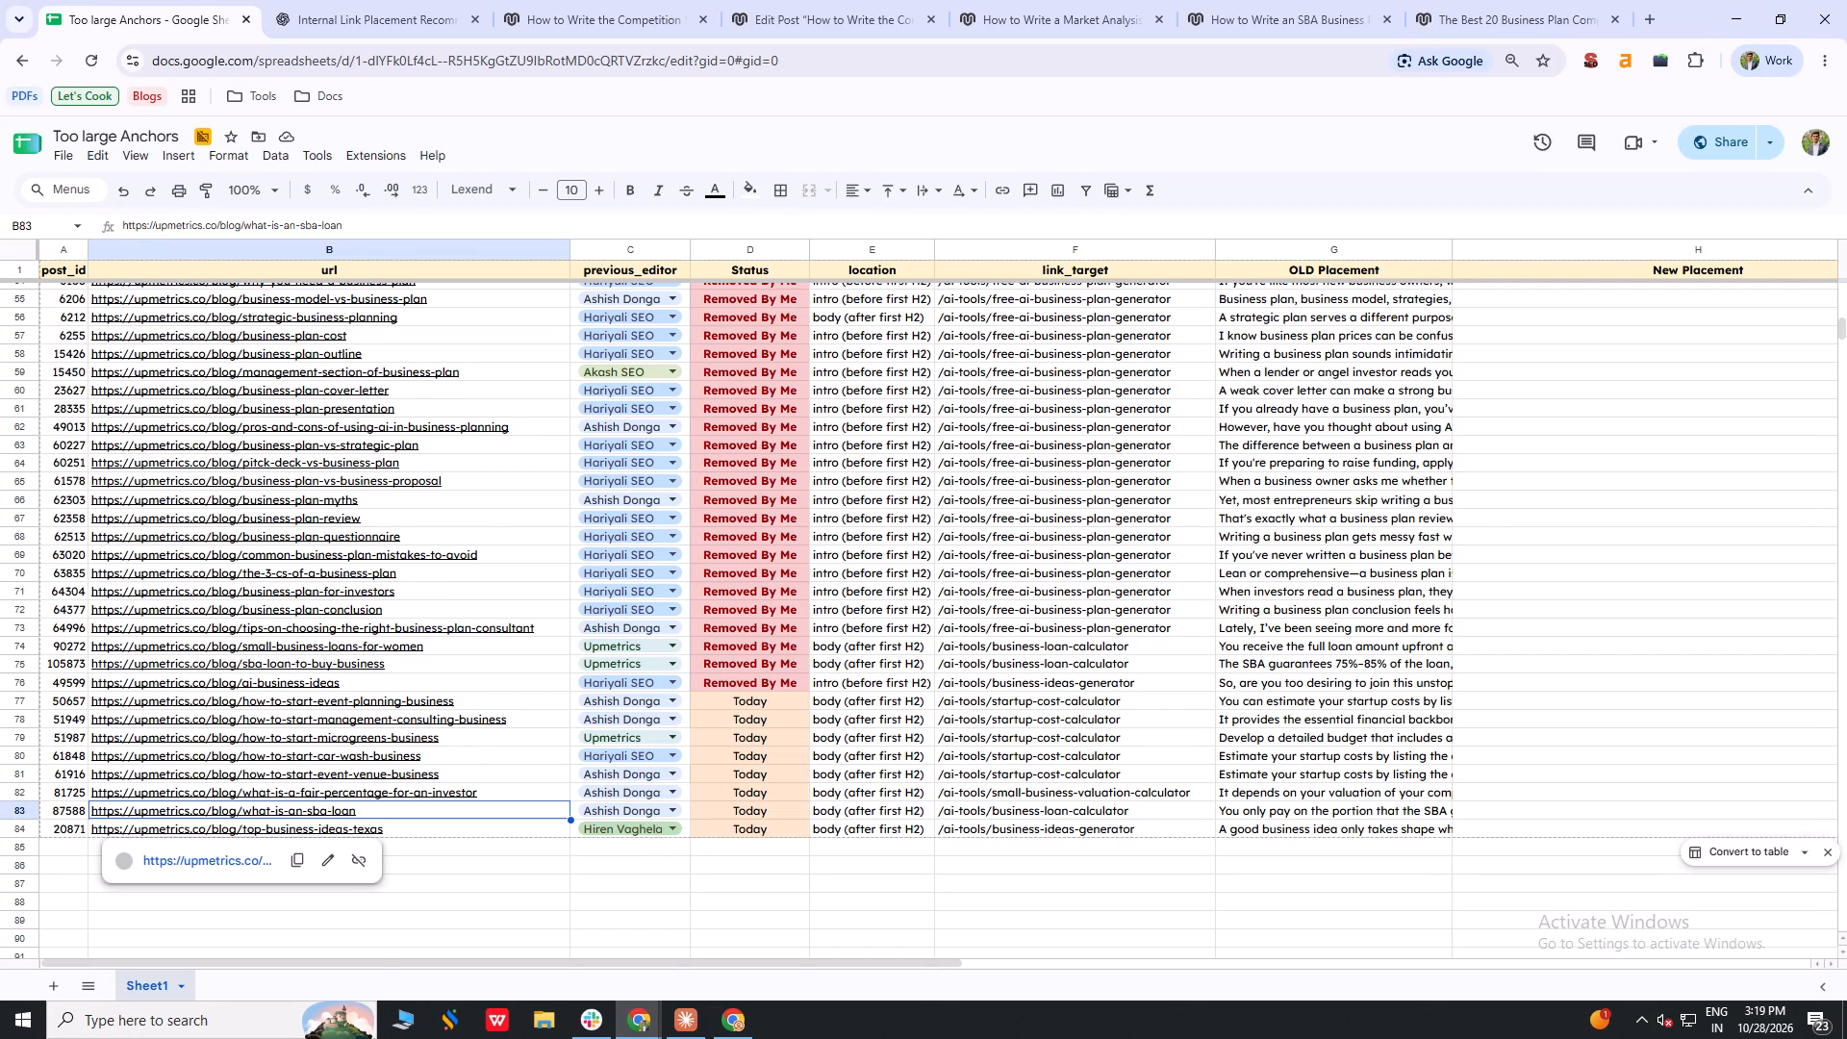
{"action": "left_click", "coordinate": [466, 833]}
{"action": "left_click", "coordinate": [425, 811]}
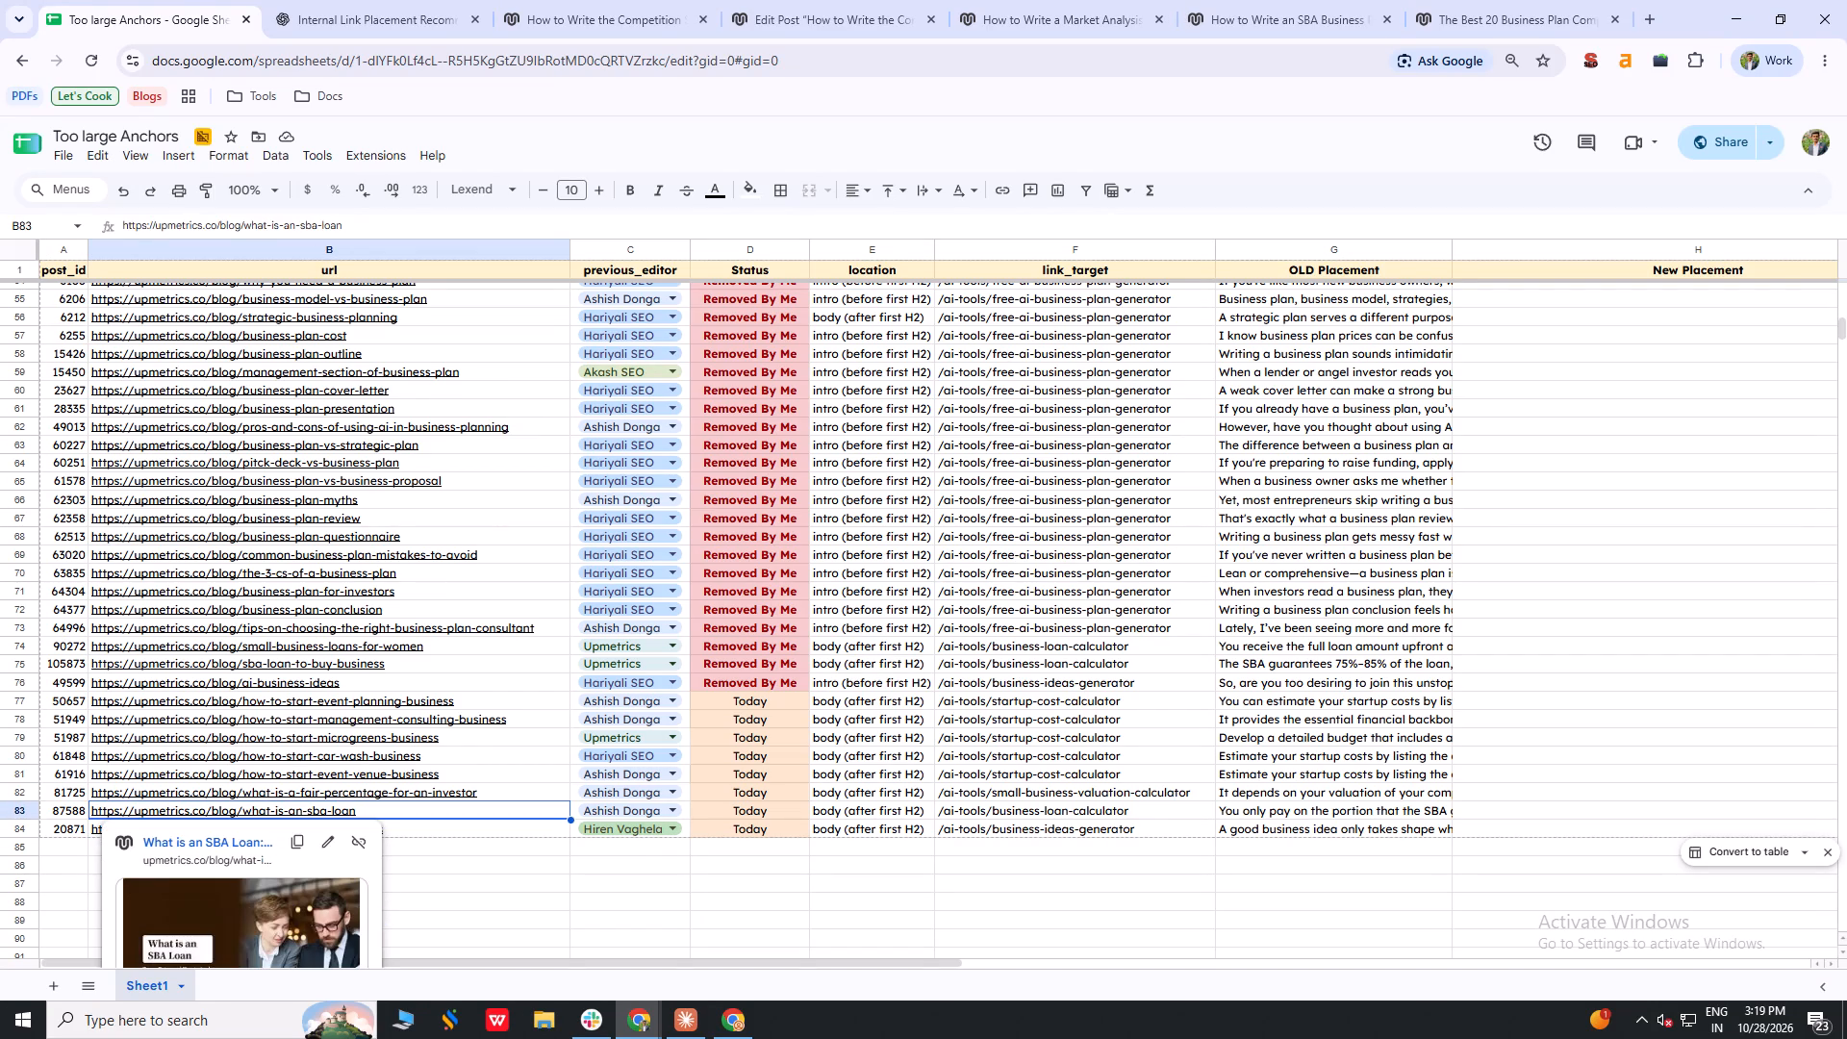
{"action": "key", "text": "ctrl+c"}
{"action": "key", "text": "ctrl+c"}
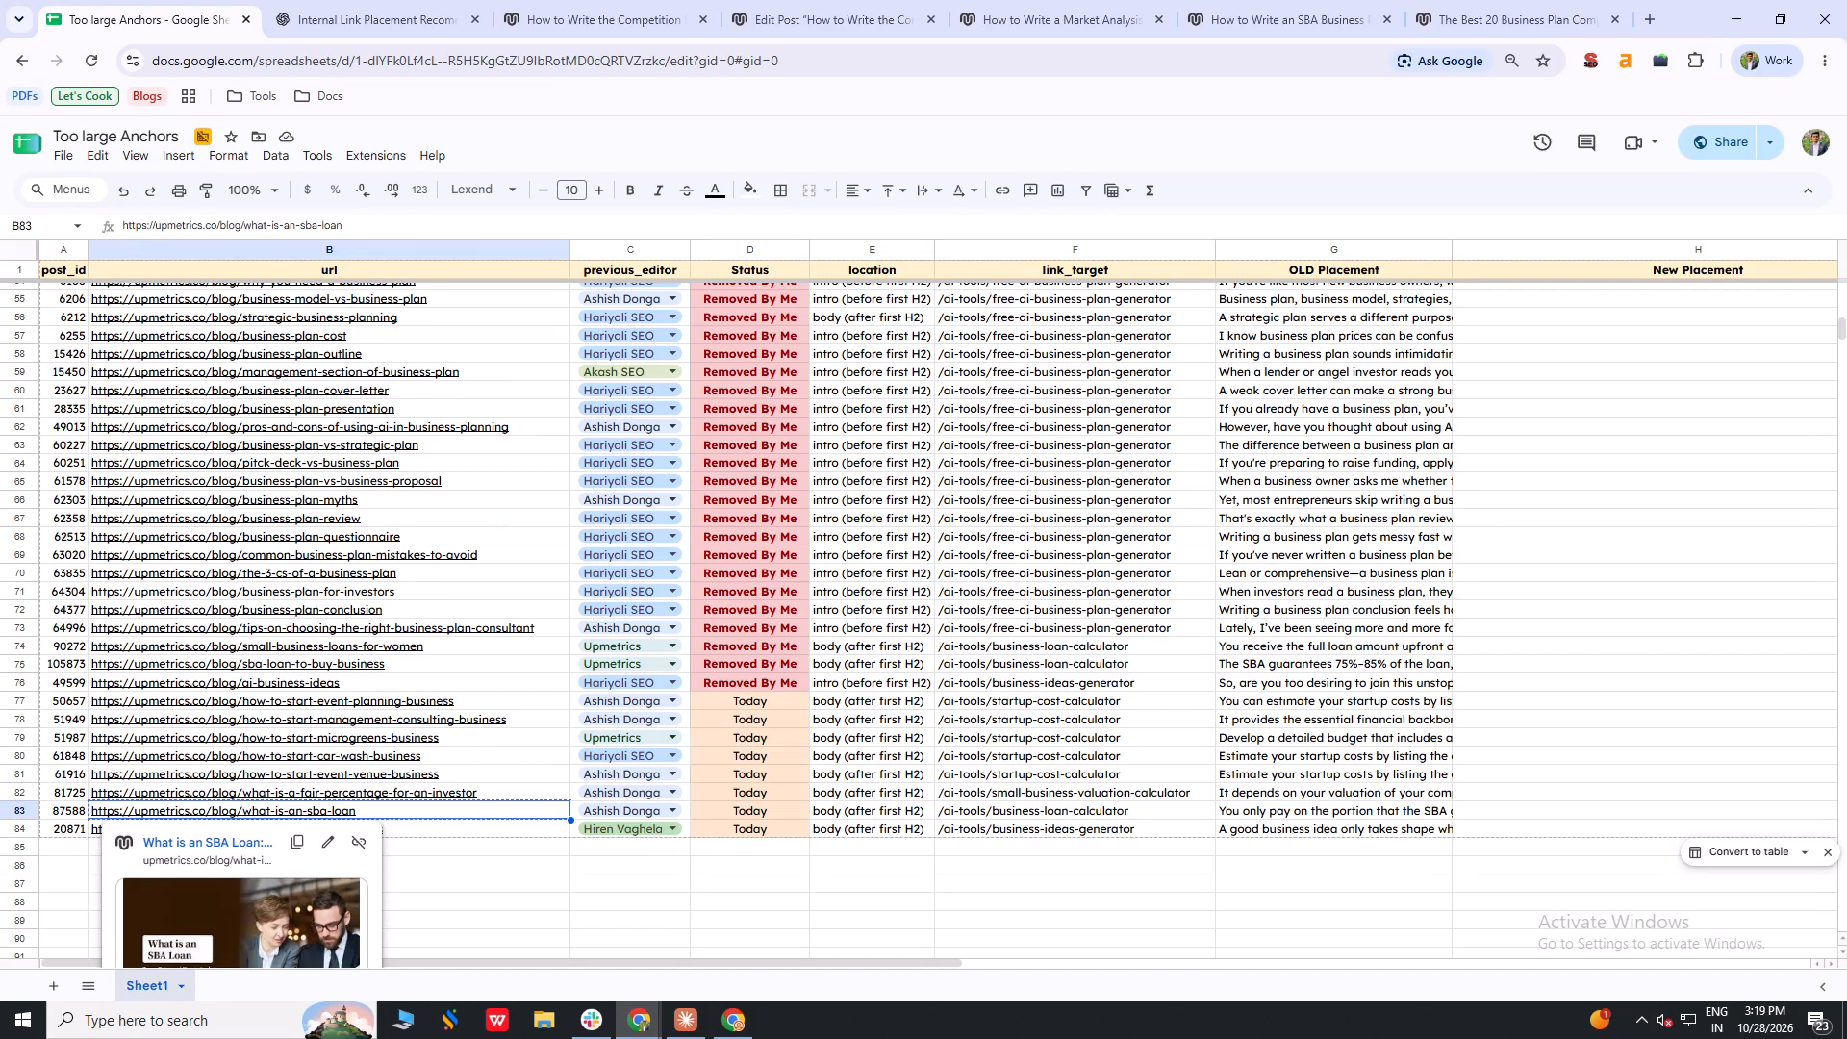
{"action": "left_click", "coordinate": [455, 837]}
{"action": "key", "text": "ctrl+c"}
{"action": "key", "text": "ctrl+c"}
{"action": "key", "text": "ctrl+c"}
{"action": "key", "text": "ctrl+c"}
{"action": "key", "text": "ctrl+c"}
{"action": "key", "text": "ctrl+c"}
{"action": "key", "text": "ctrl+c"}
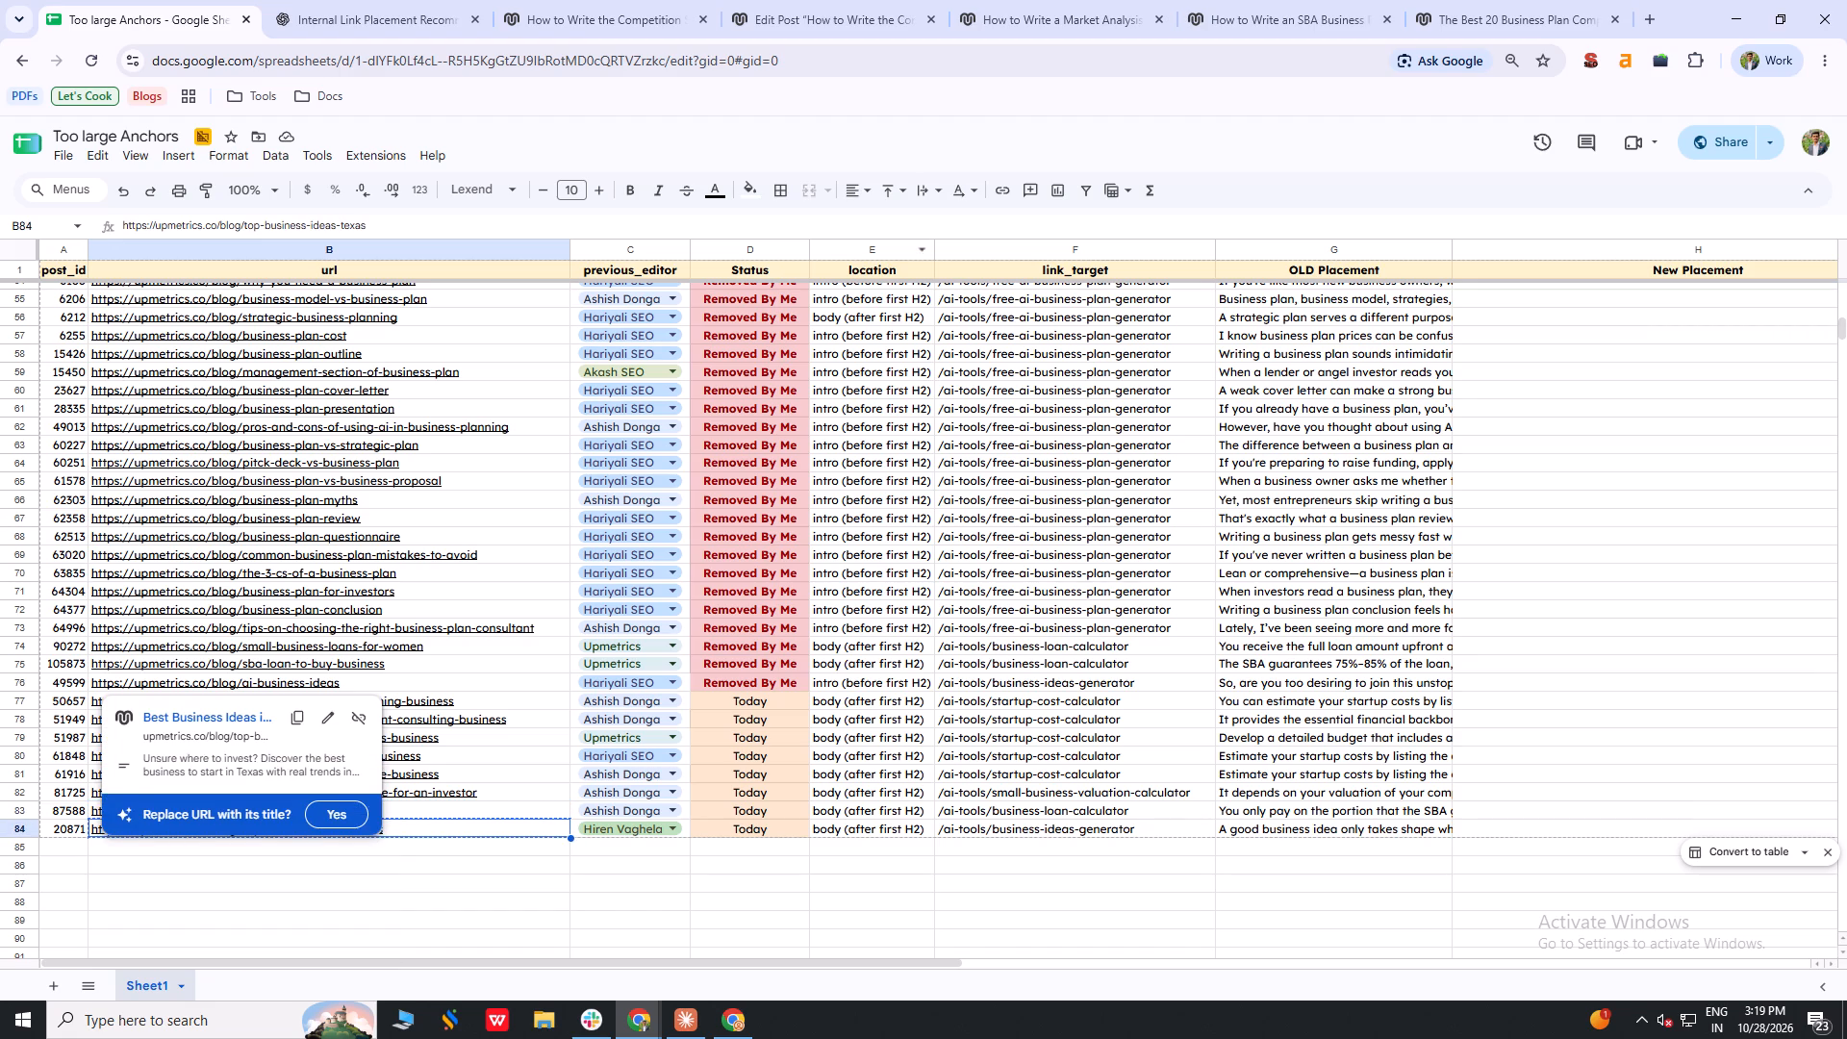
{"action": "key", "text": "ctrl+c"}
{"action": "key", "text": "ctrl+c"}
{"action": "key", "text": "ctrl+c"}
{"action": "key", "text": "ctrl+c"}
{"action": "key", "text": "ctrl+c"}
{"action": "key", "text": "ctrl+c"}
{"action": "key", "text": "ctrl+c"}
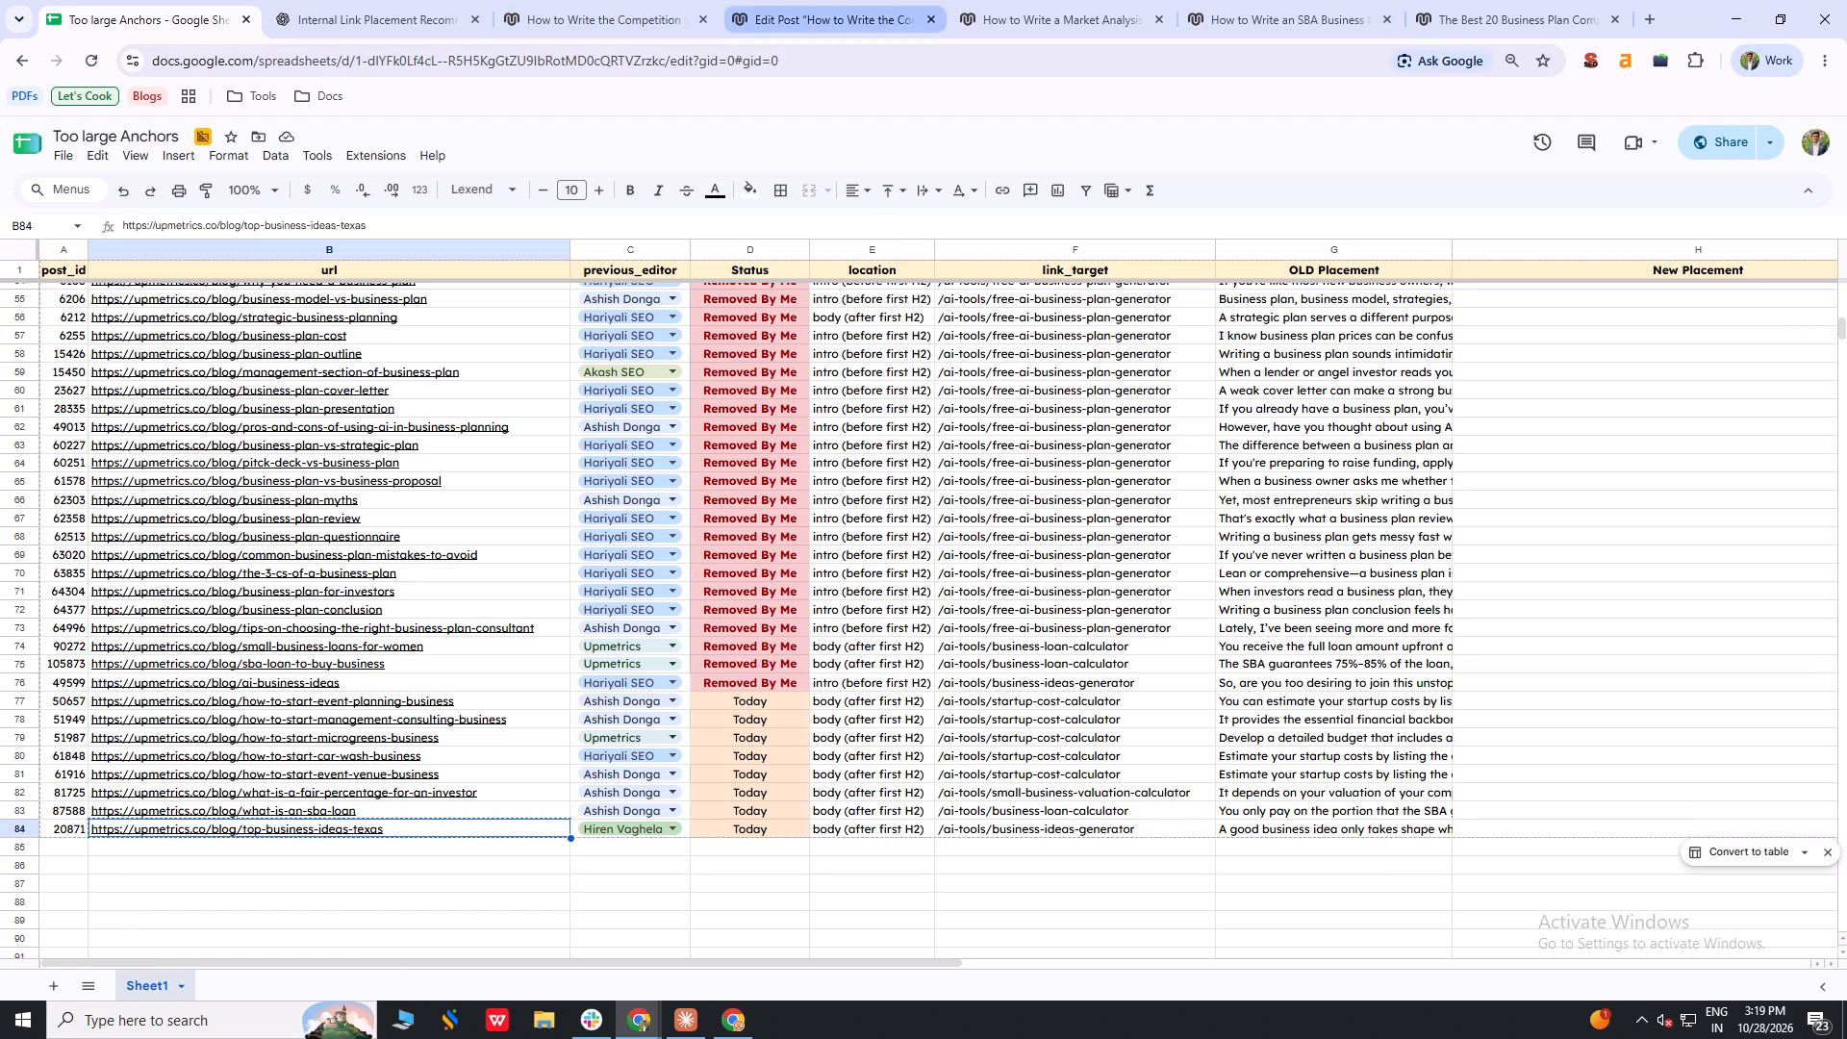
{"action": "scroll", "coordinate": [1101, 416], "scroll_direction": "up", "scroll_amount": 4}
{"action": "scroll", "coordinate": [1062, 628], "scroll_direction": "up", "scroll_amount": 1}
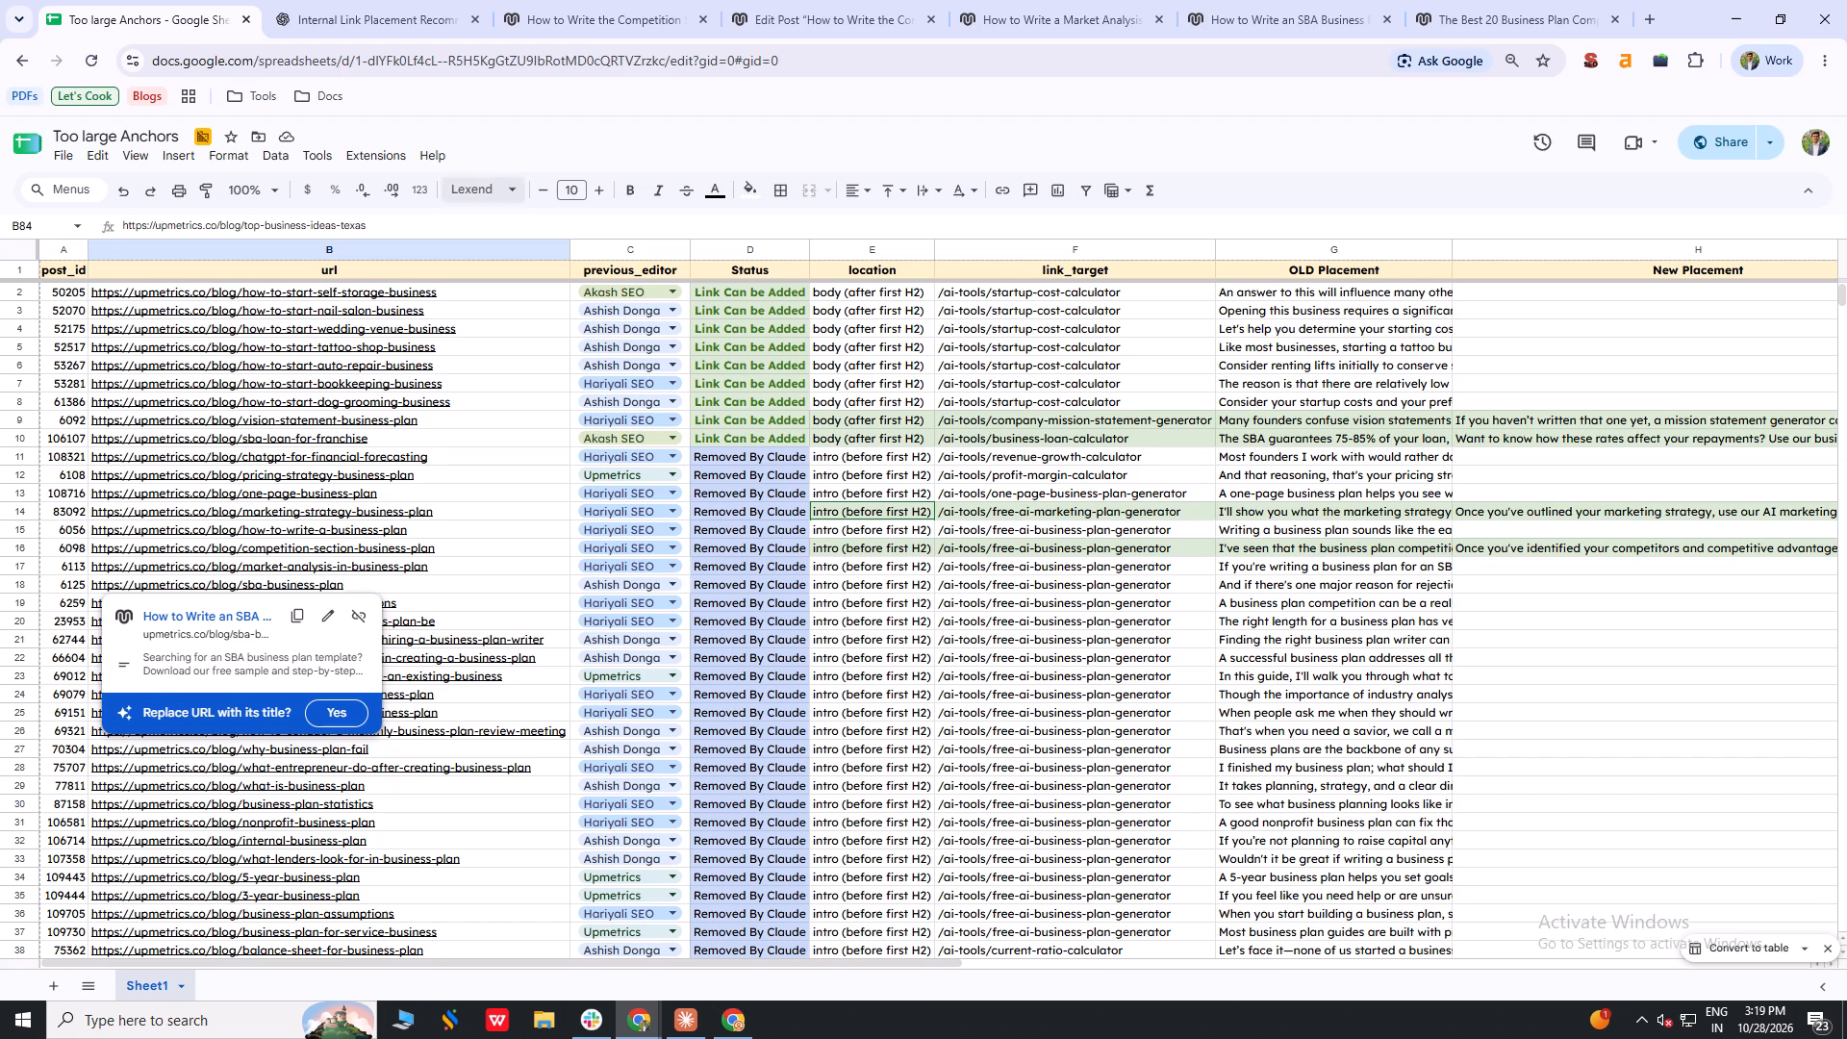
Close the live competition section article and its post editor.
{"action": "middle_click", "coordinate": [639, 0]}
{"action": "middle_click", "coordinate": [642, 0]}
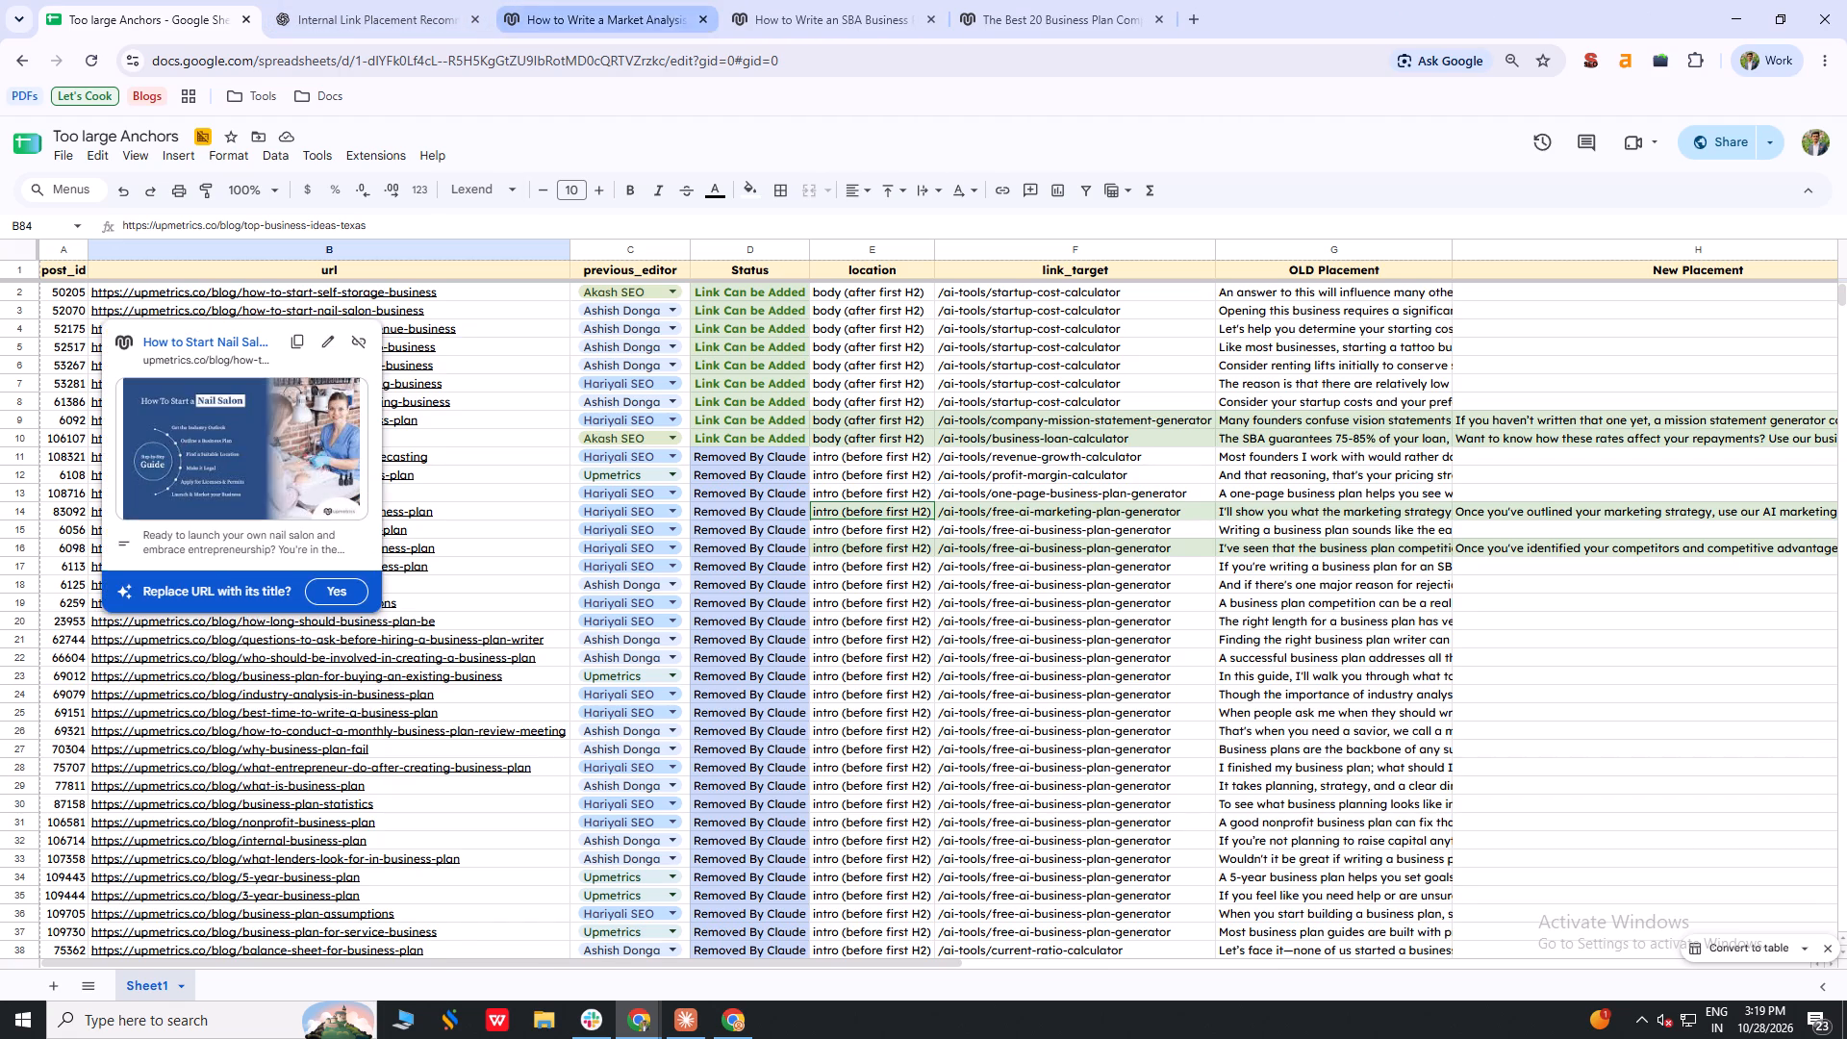
Find ChatGPT's Market Analysis in a Business Plan recommendation and copy its placement heading "Connect your research to the rest of the business plan".
{"action": "left_click", "coordinate": [615, 0]}
{"action": "left_click", "coordinate": [370, 0]}
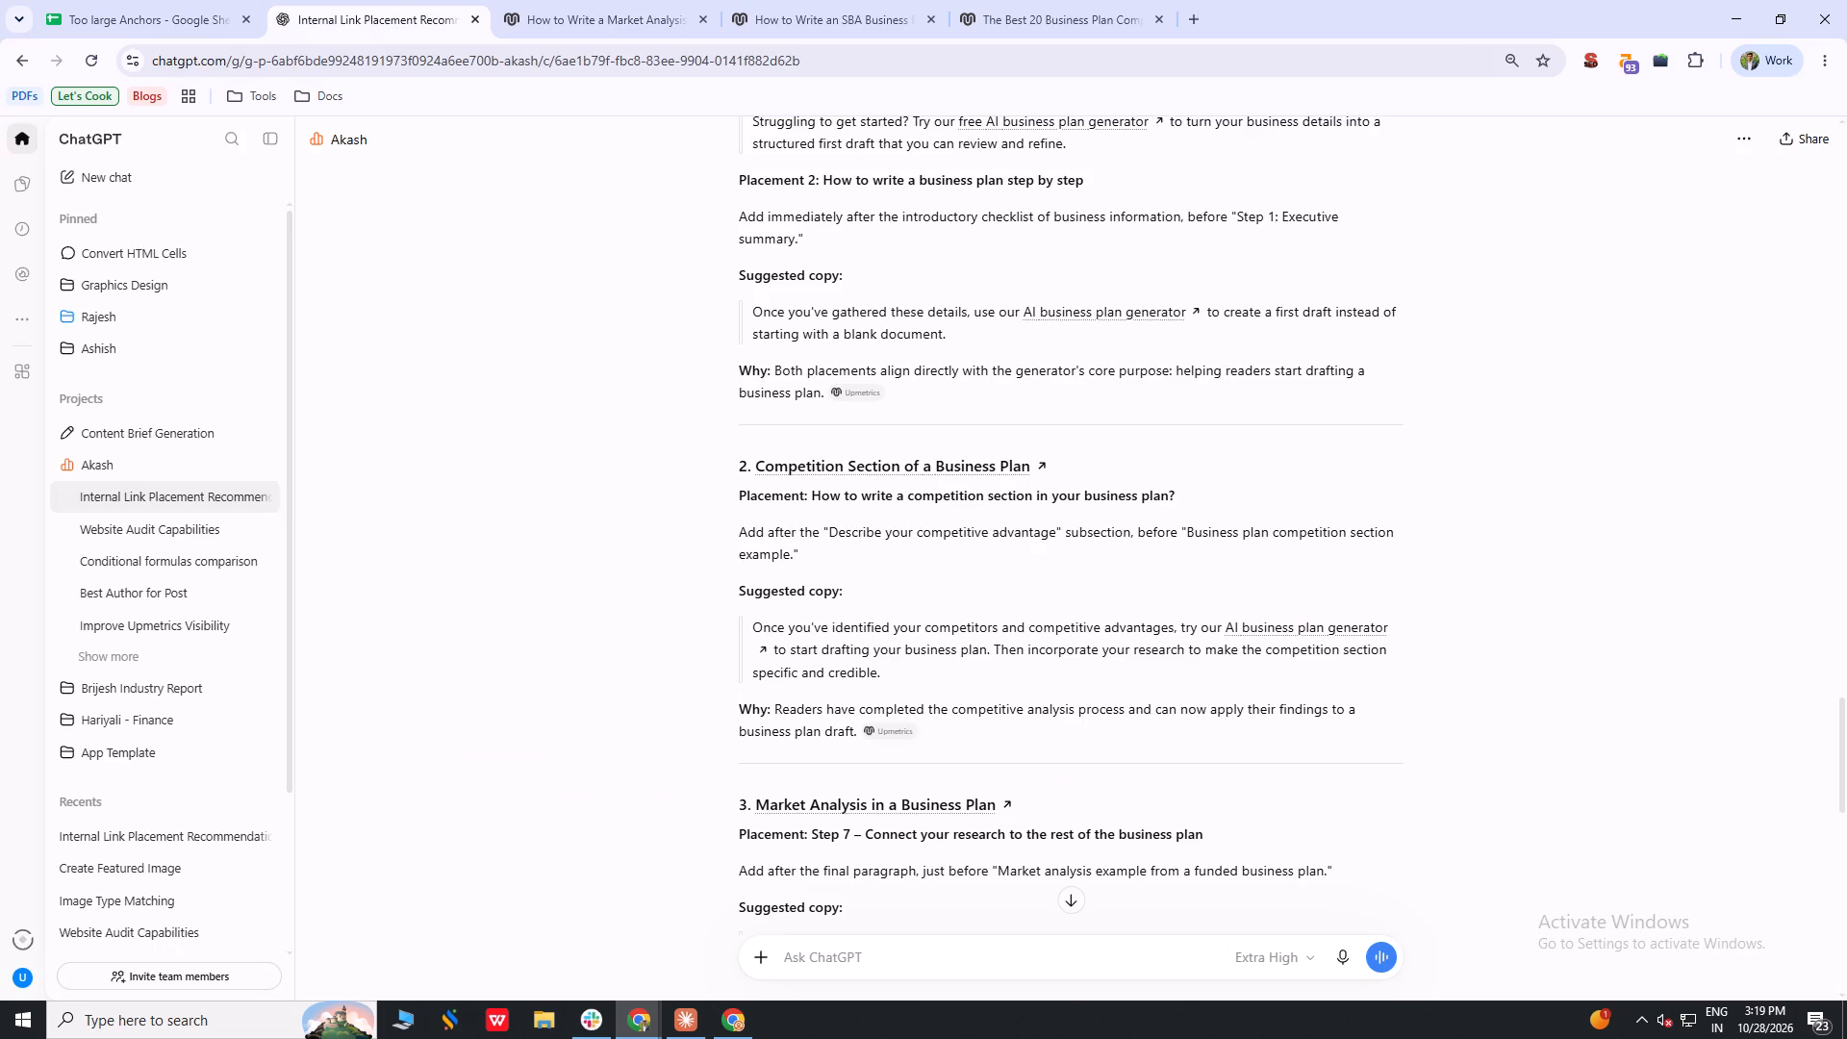
{"action": "scroll", "coordinate": [964, 491], "scroll_direction": "down", "scroll_amount": 2}
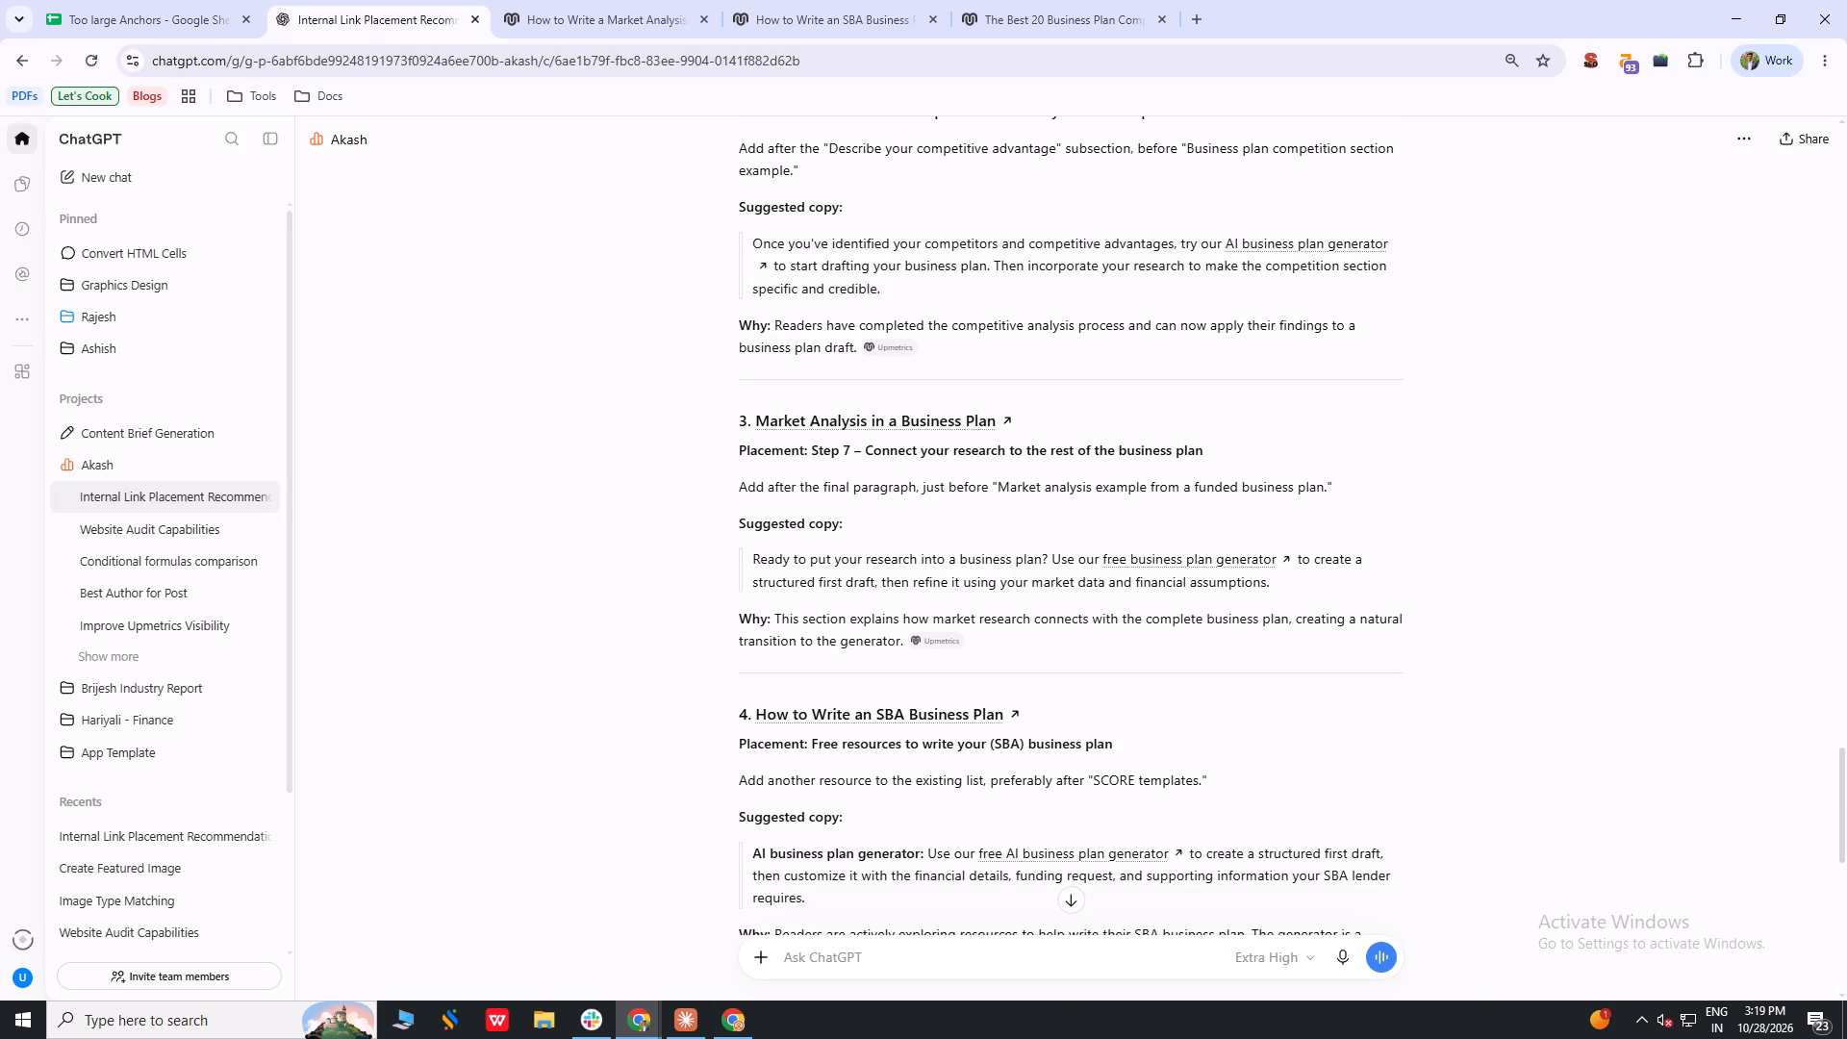
{"action": "left_click_drag", "start_coordinate": [867, 448], "coordinate": [1202, 449]}
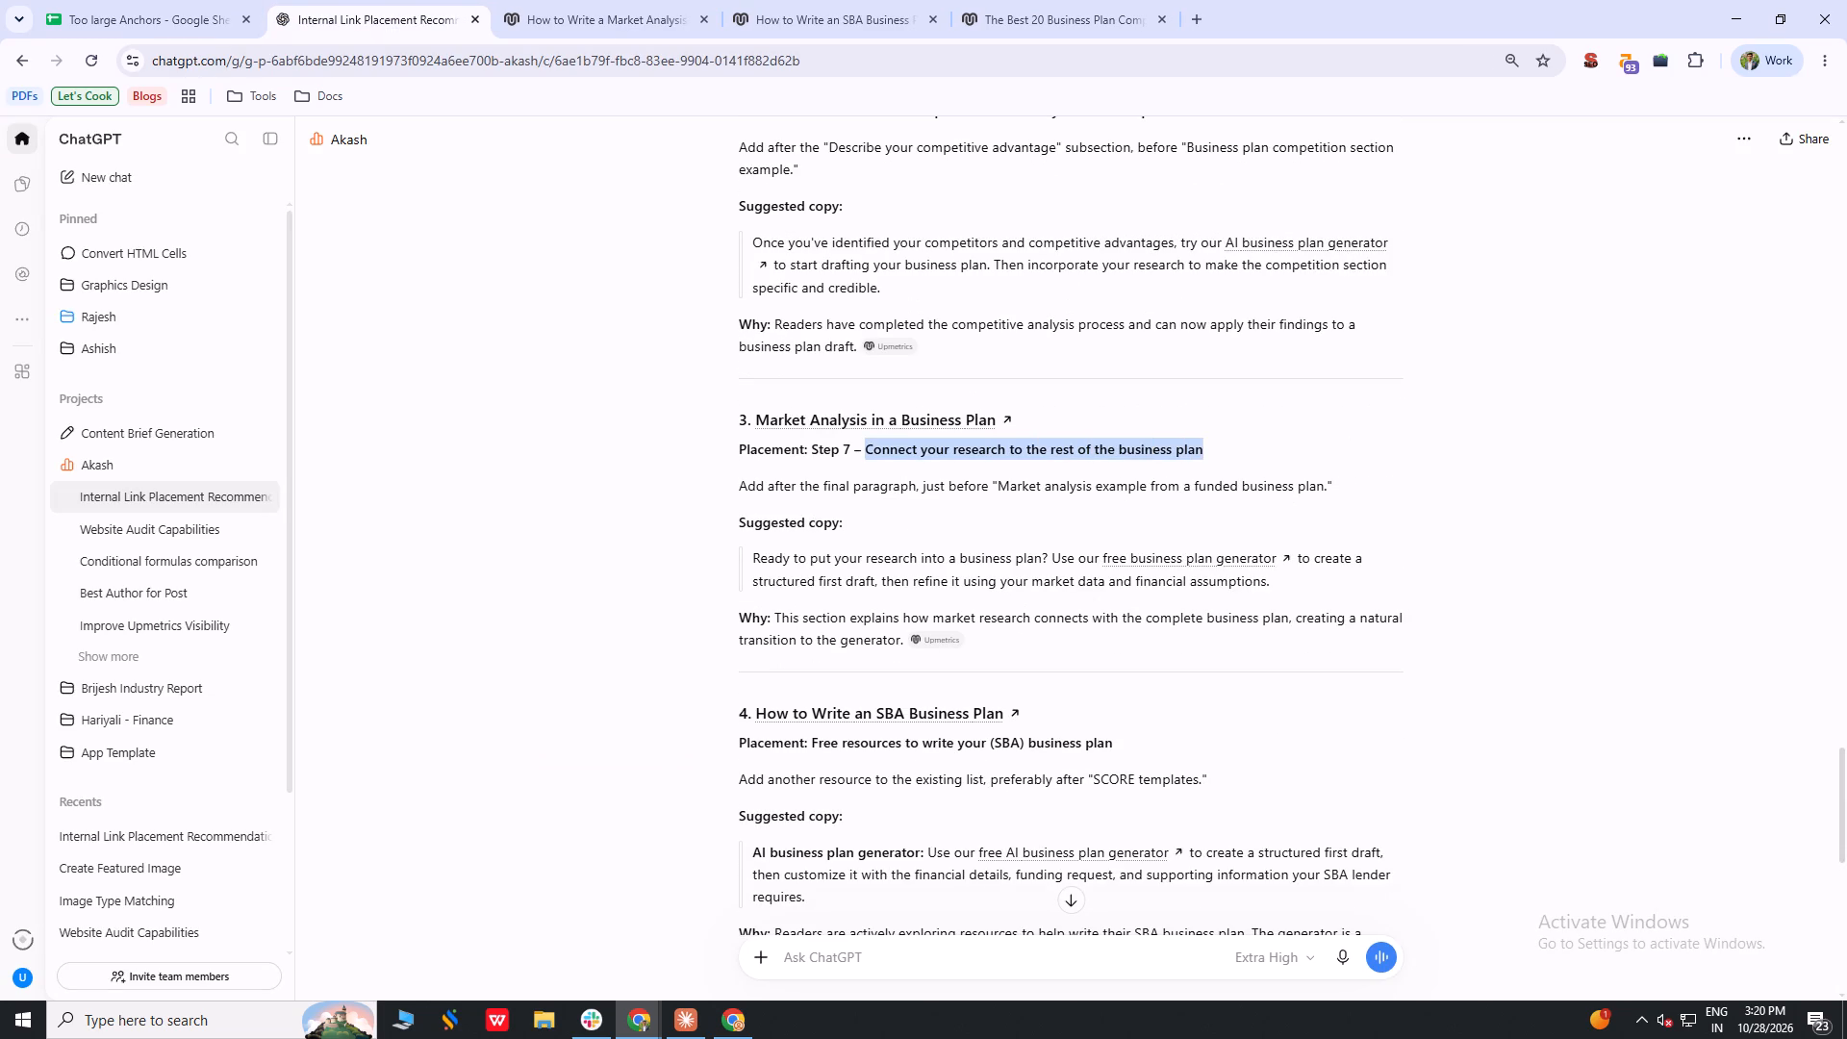
{"action": "left_click_drag", "start_coordinate": [1202, 449], "coordinate": [1202, 449]}
{"action": "key", "text": "ctrl+c"}
{"action": "key", "text": "ctrl+c"}
{"action": "key", "text": "ctrl+c"}
{"action": "key", "text": "ctrl+c"}
Search the live market analysis article for the copied heading, review Step 7 up to the funded plan example, and close the article.
{"action": "left_click", "coordinate": [559, 0]}
{"action": "key", "text": "ctrl+f"}
{"action": "key", "text": "ctrl+v"}
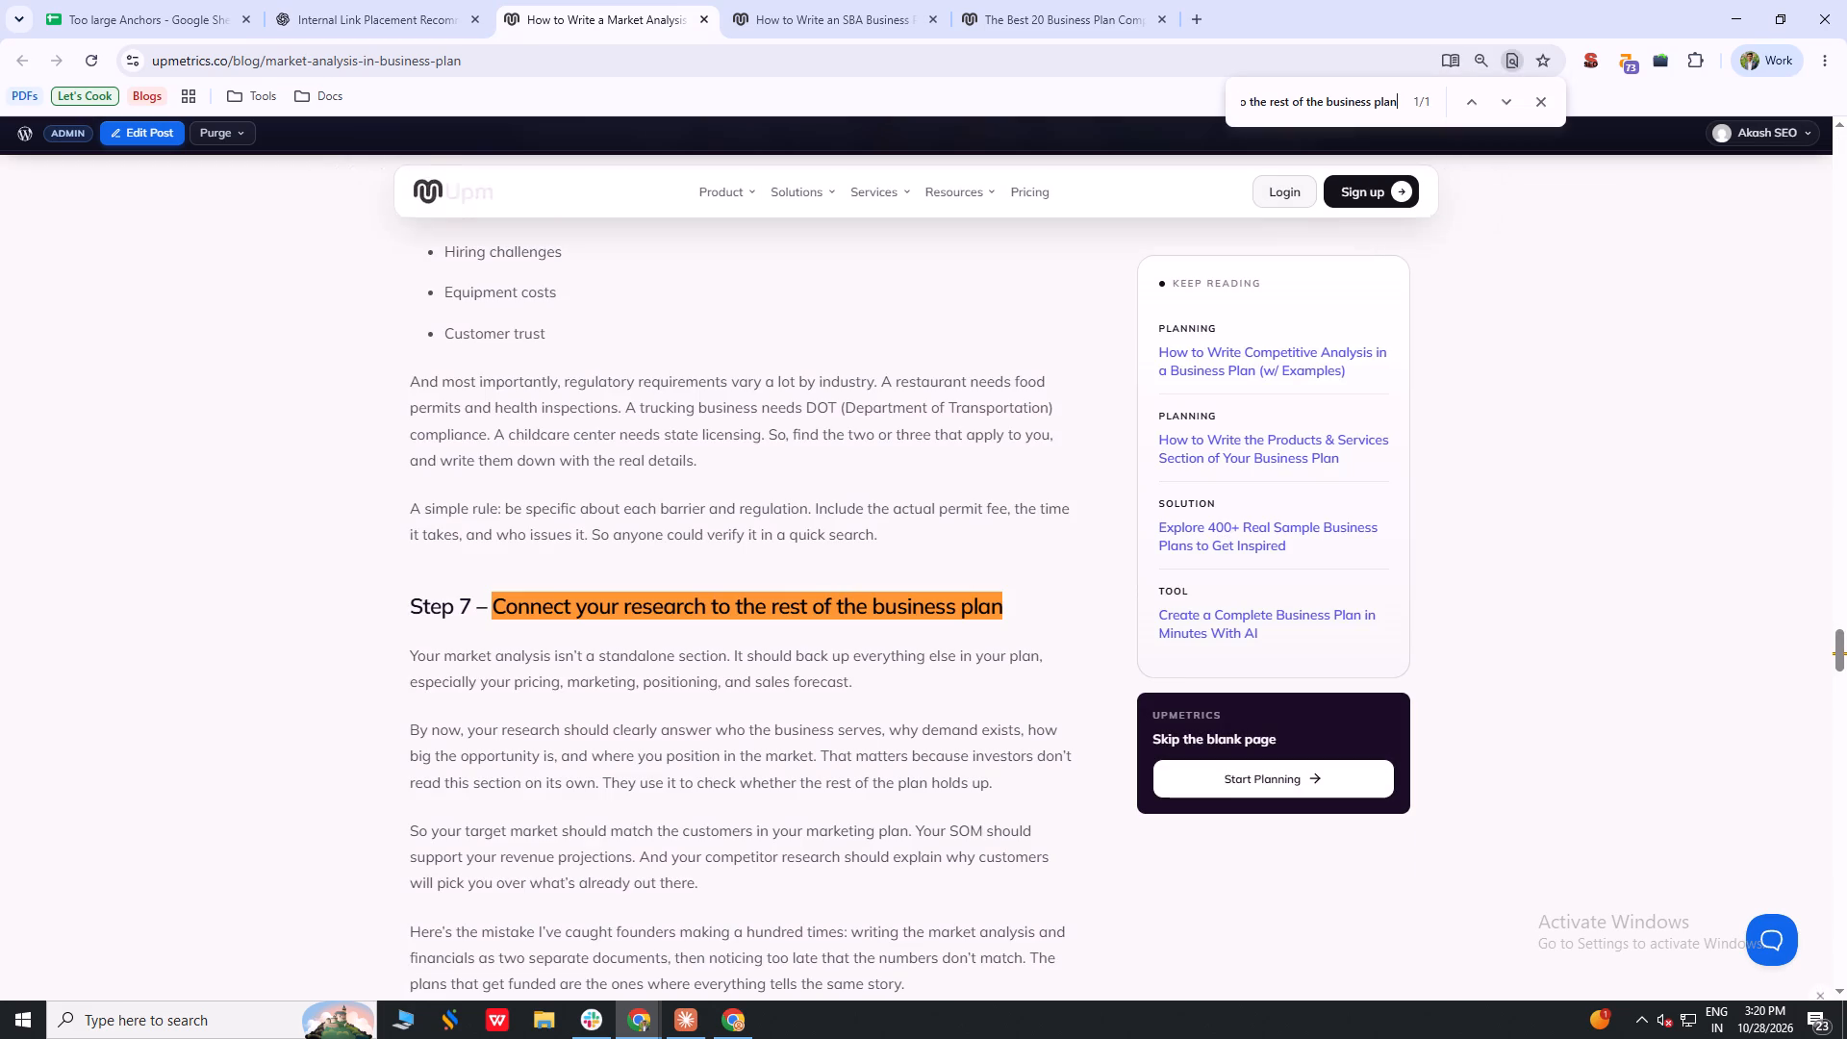
{"action": "scroll", "coordinate": [785, 488], "scroll_direction": "down", "scroll_amount": 3}
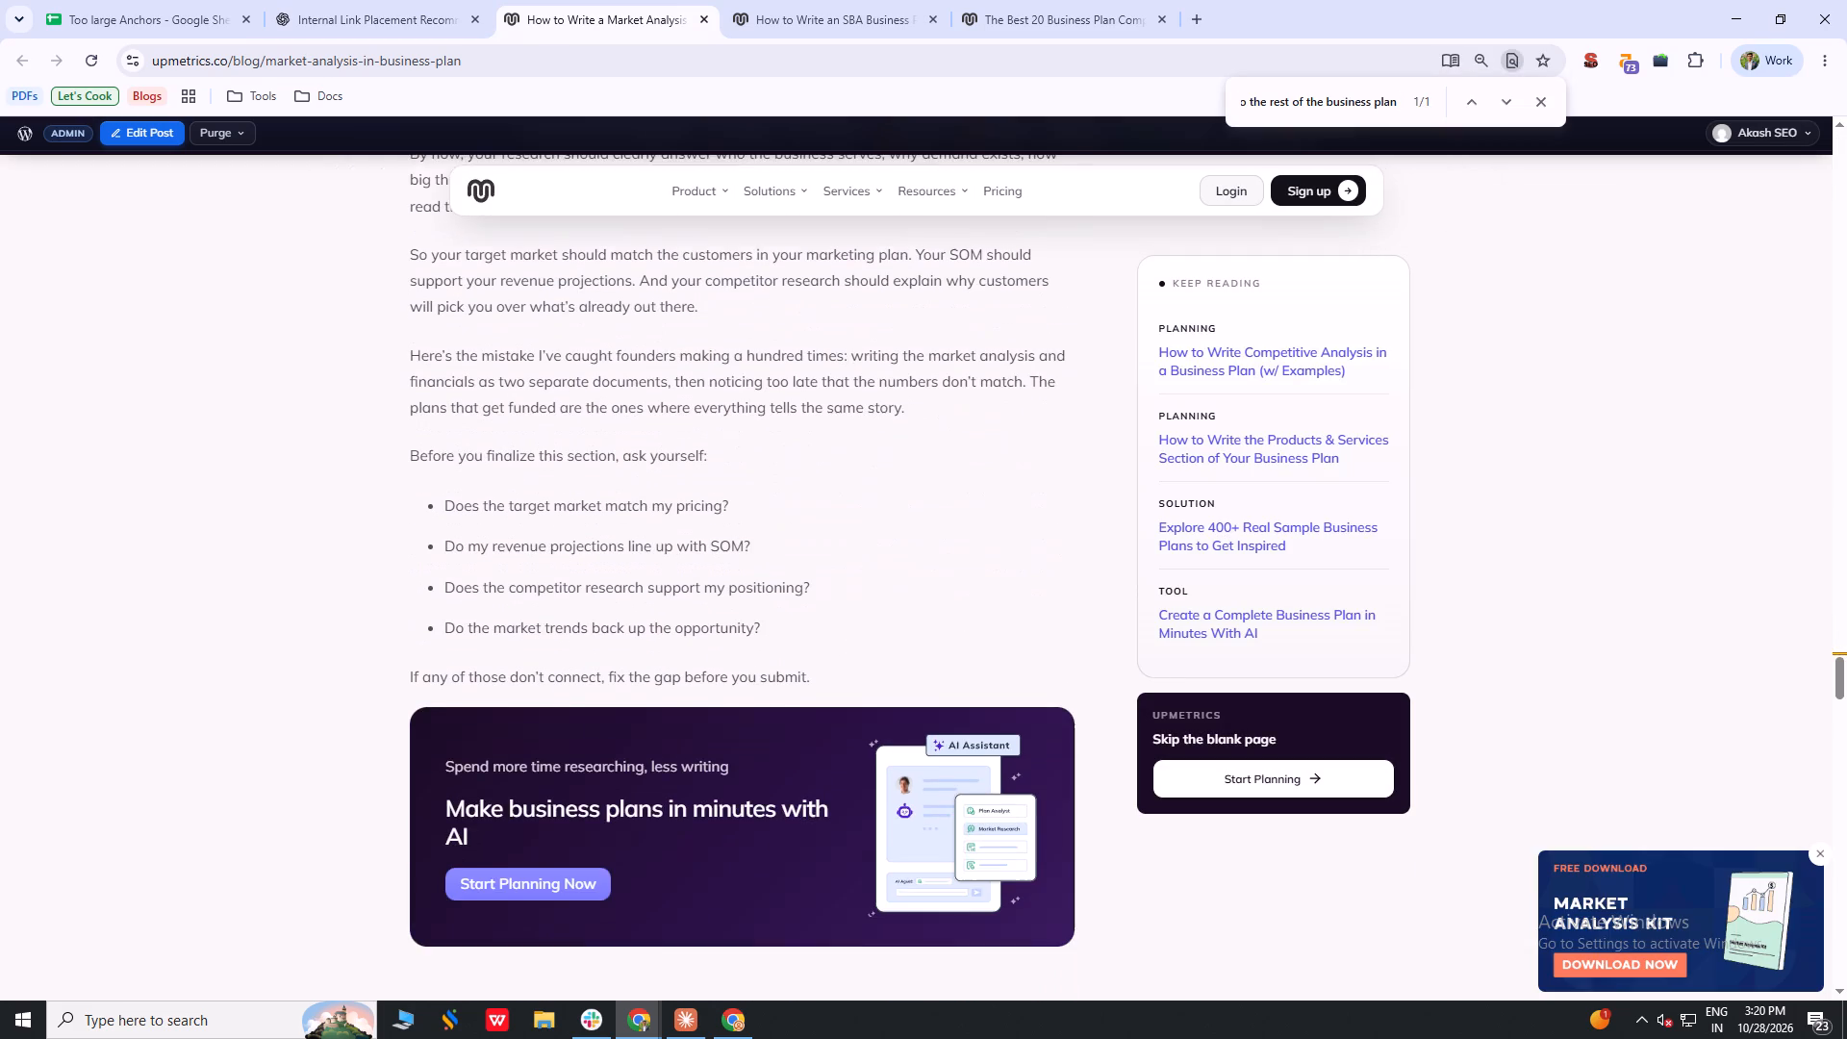
{"action": "scroll", "coordinate": [723, 468], "scroll_direction": "down", "scroll_amount": 1}
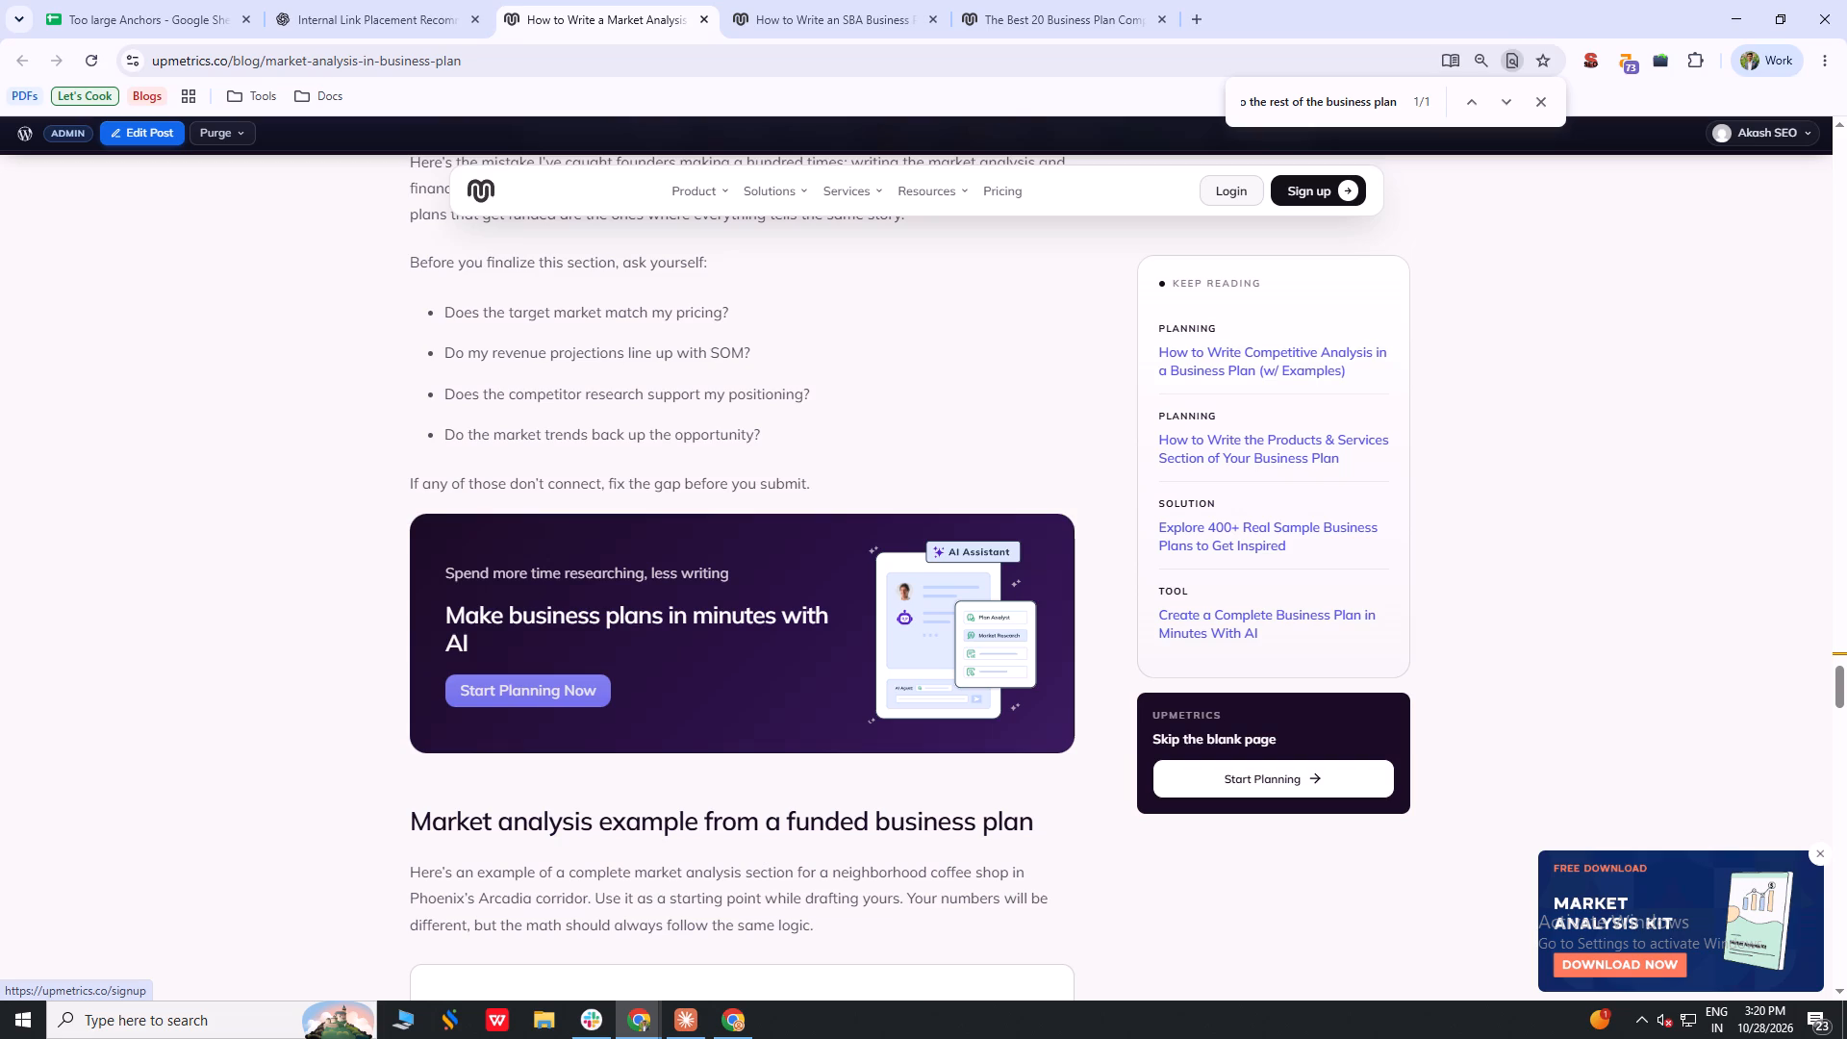
{"action": "middle_click", "coordinate": [577, 0]}
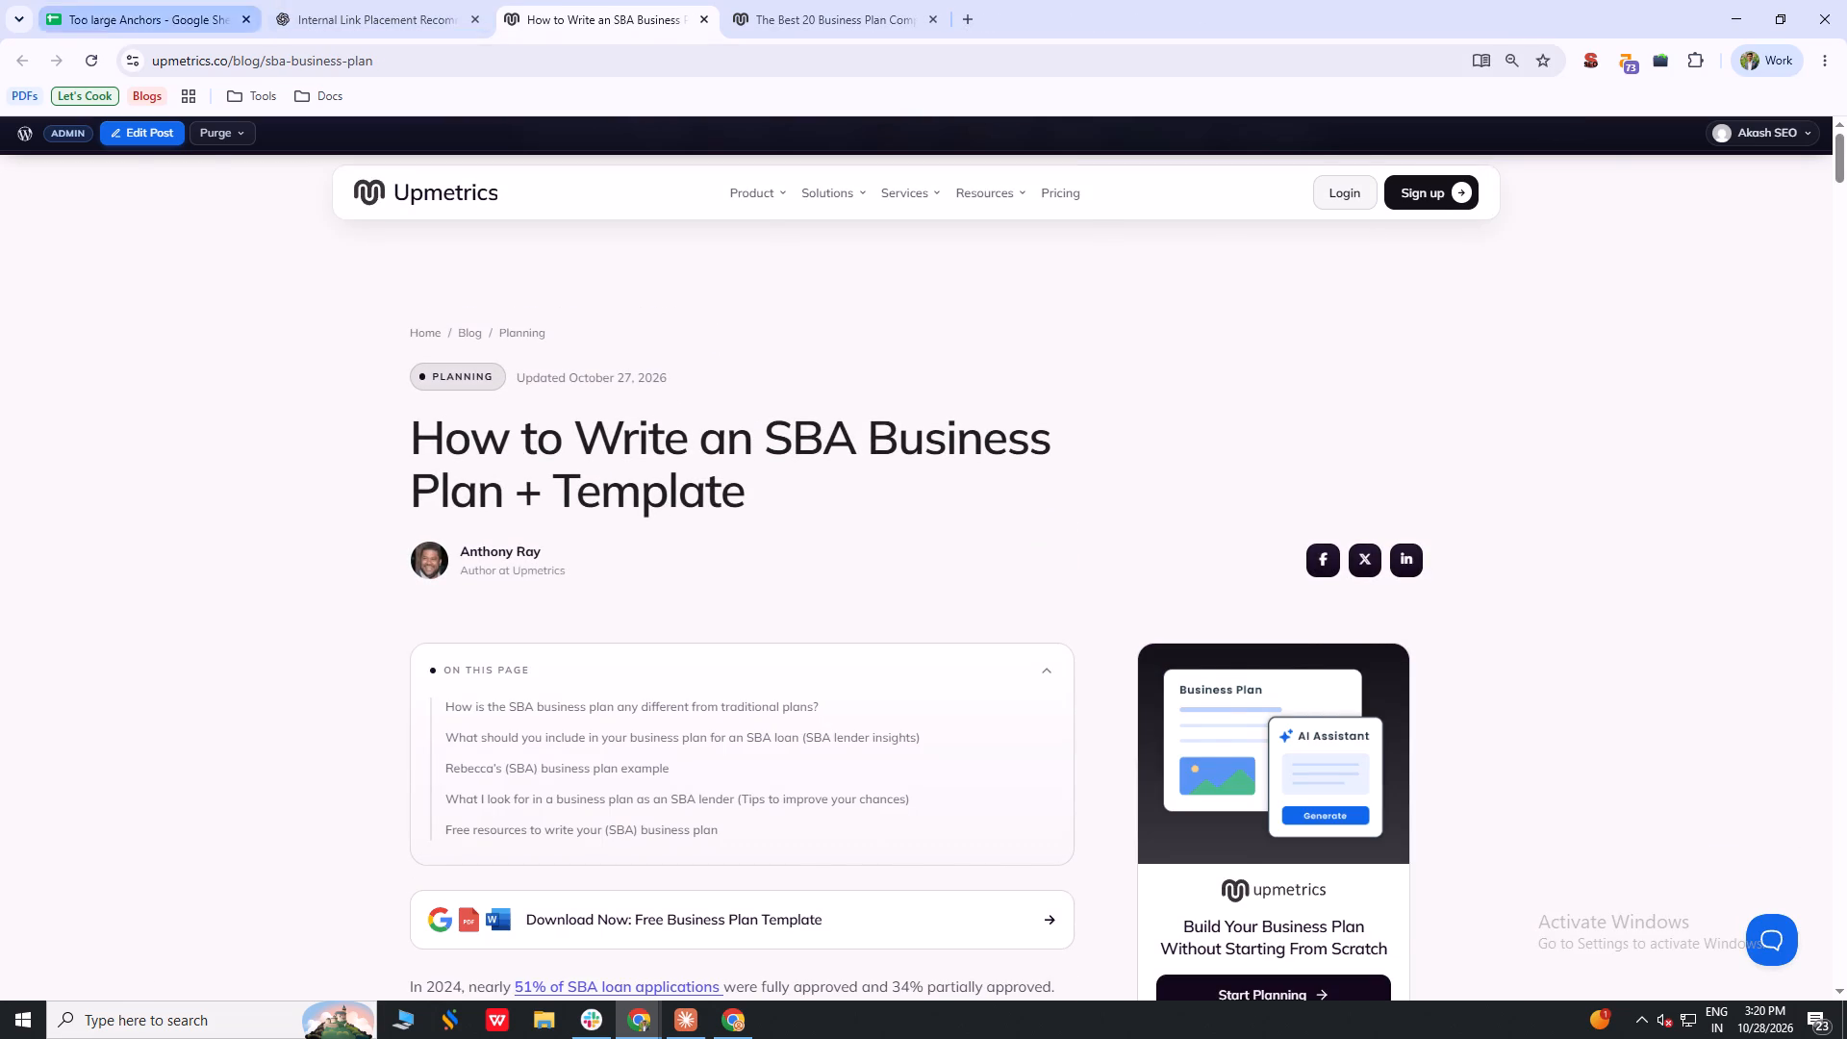
Return to the Too large Anchors sheet.
{"action": "left_click", "coordinate": [170, 0]}
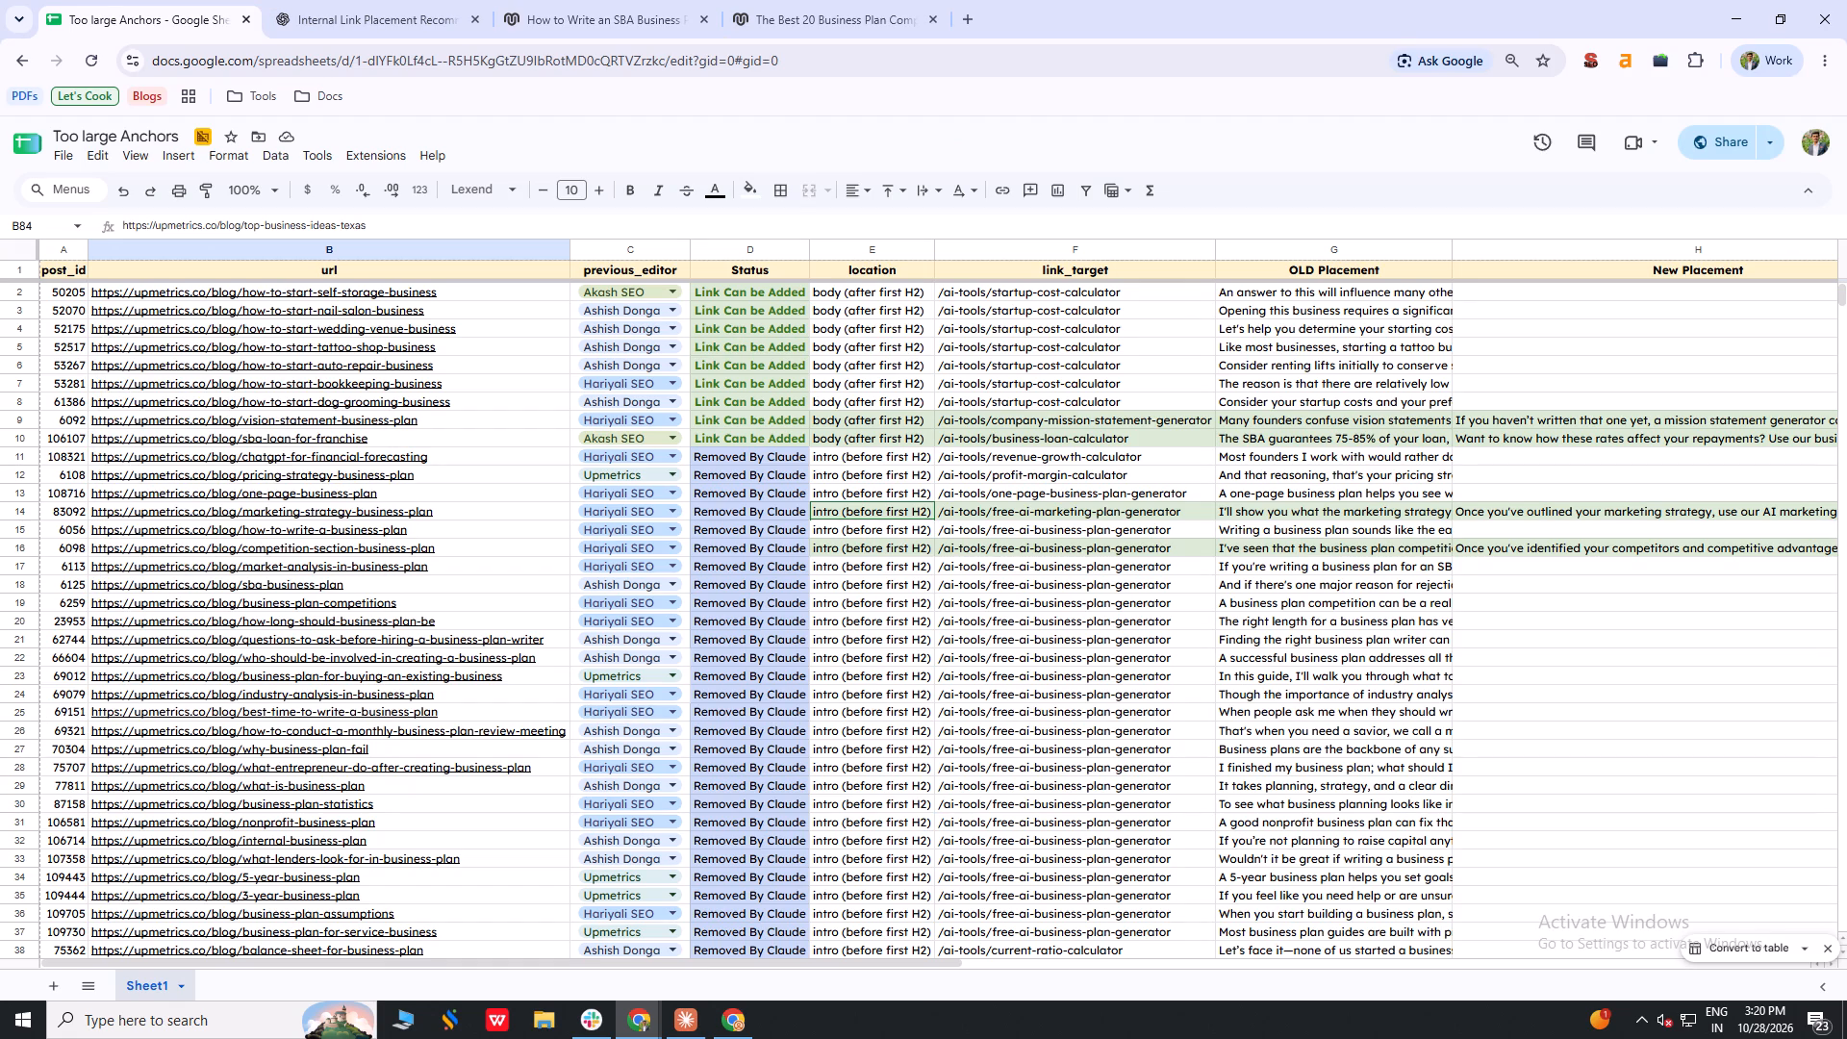
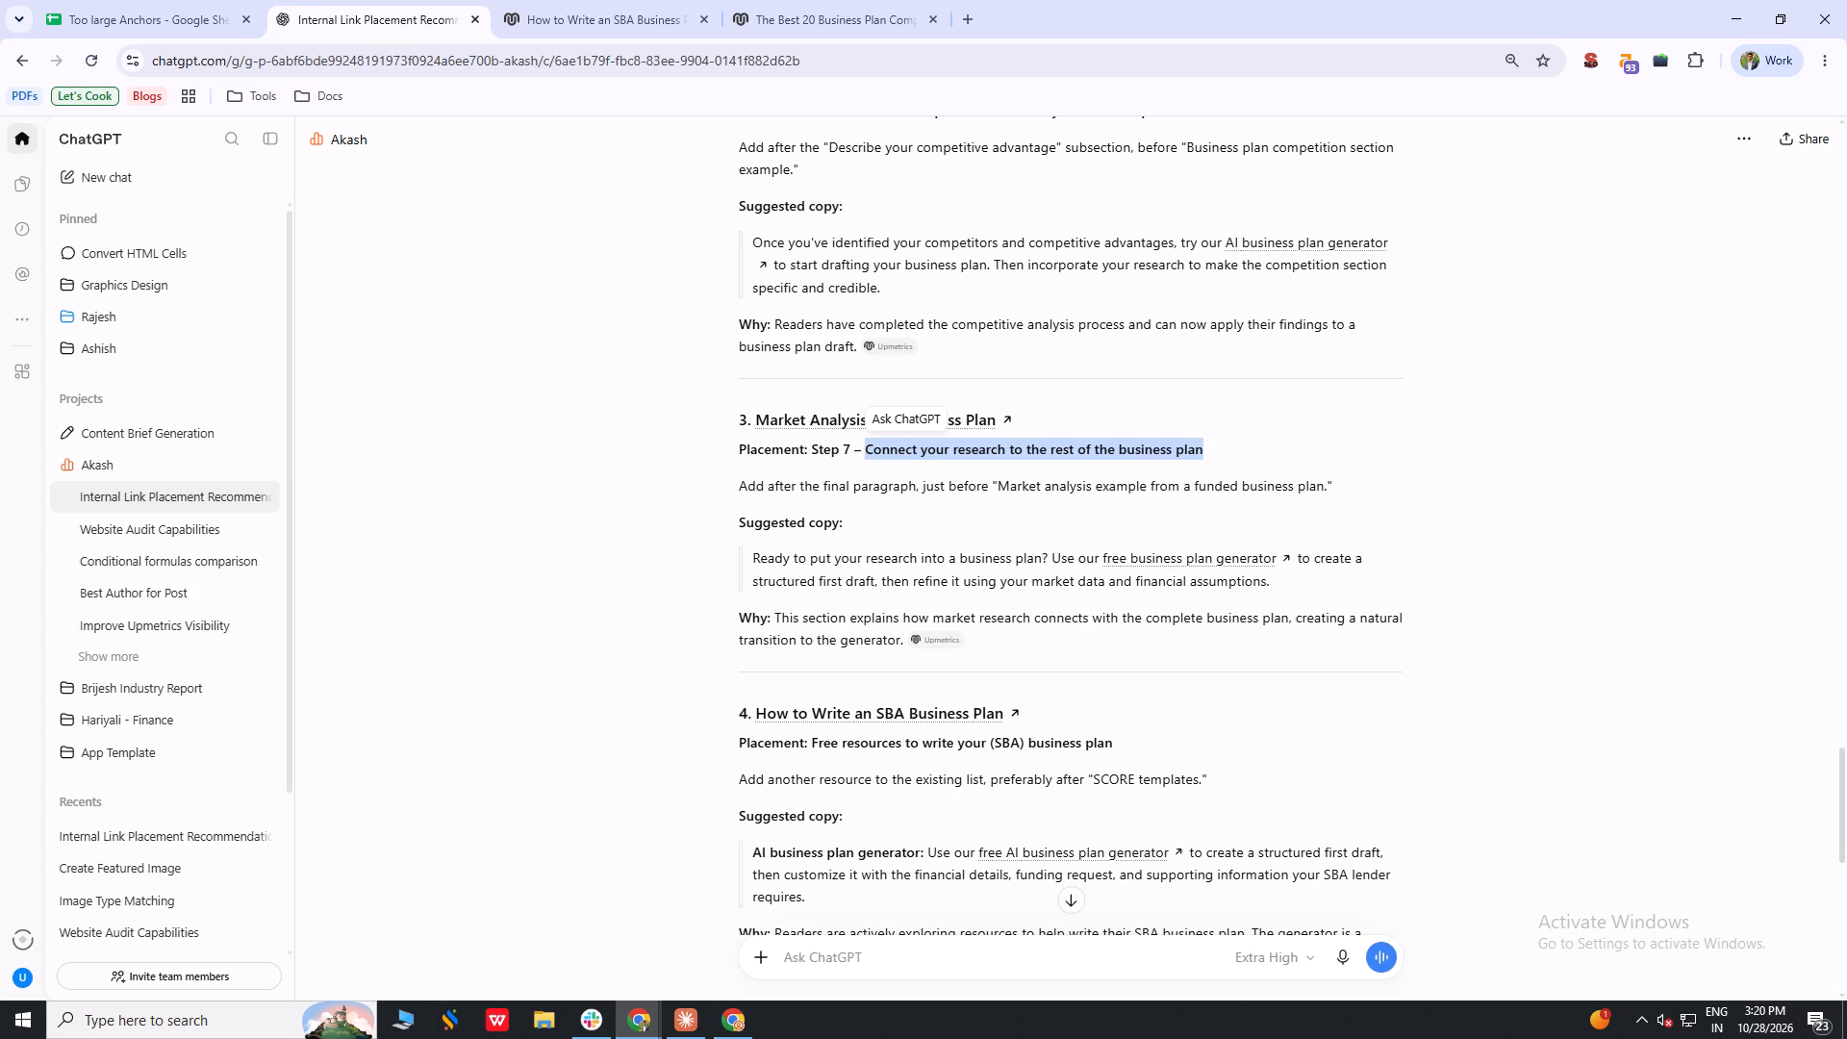
Search the live SBA business plan article for ChatGPT's placement heading "Free resources to write your (SBA) business plan" and review its resource list.
{"action": "left_click_drag", "start_coordinate": [815, 747], "coordinate": [1002, 744]}
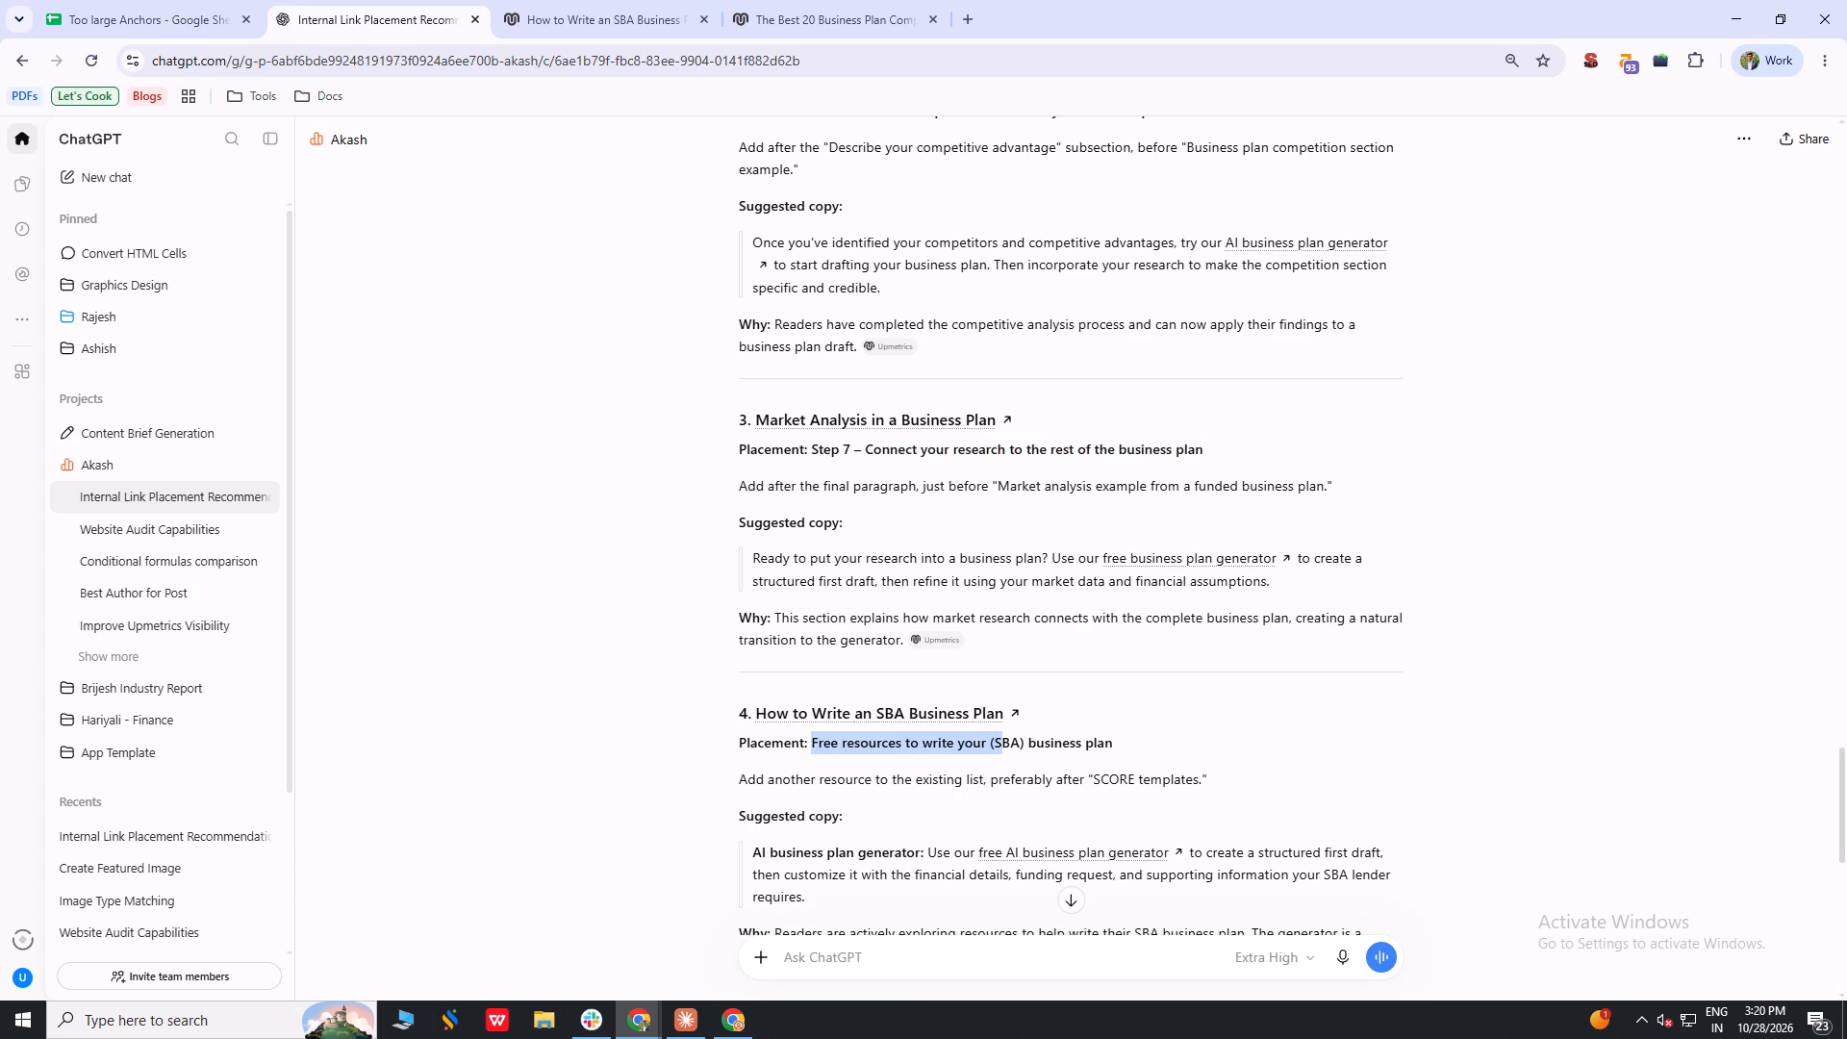
{"action": "left_click_drag", "start_coordinate": [1002, 744], "coordinate": [1003, 744]}
{"action": "key", "text": "ctrl+c"}
{"action": "left_click", "coordinate": [581, 0]}
{"action": "key", "text": "ctrl+f"}
{"action": "key", "text": "ctrl+v"}
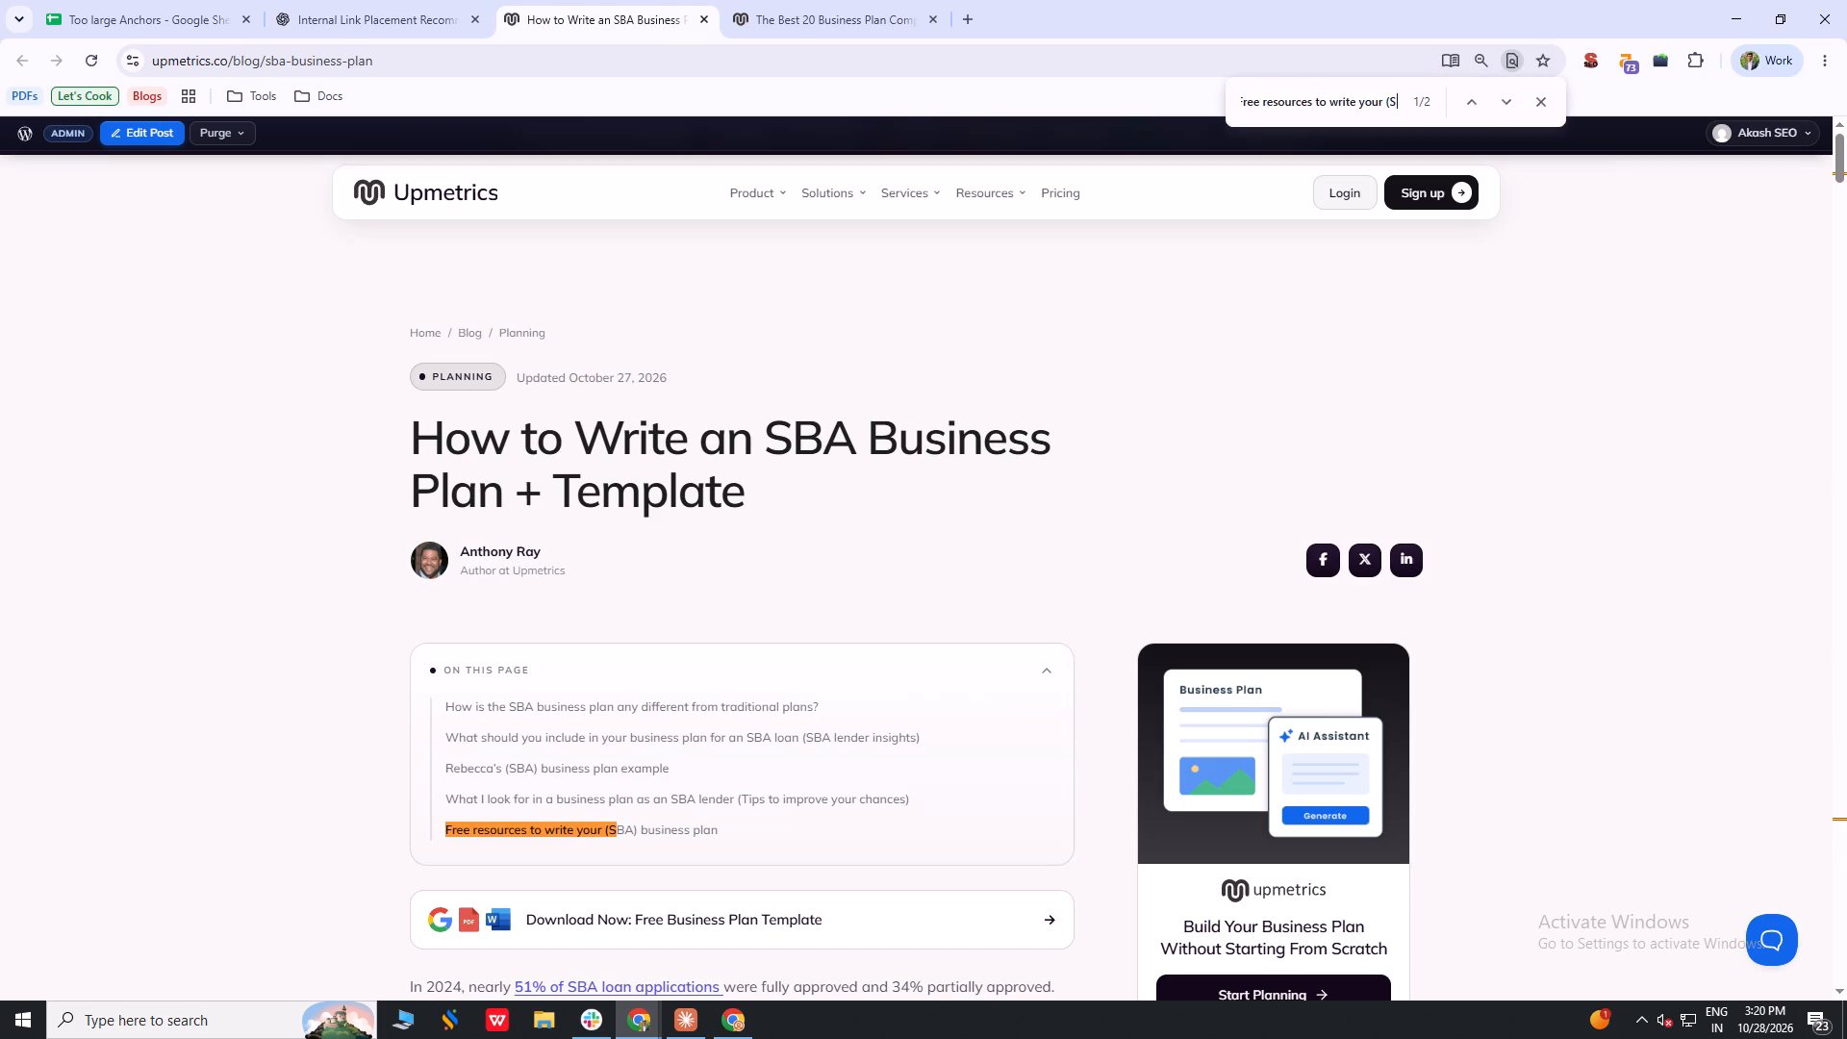
{"action": "key", "text": "Return"}
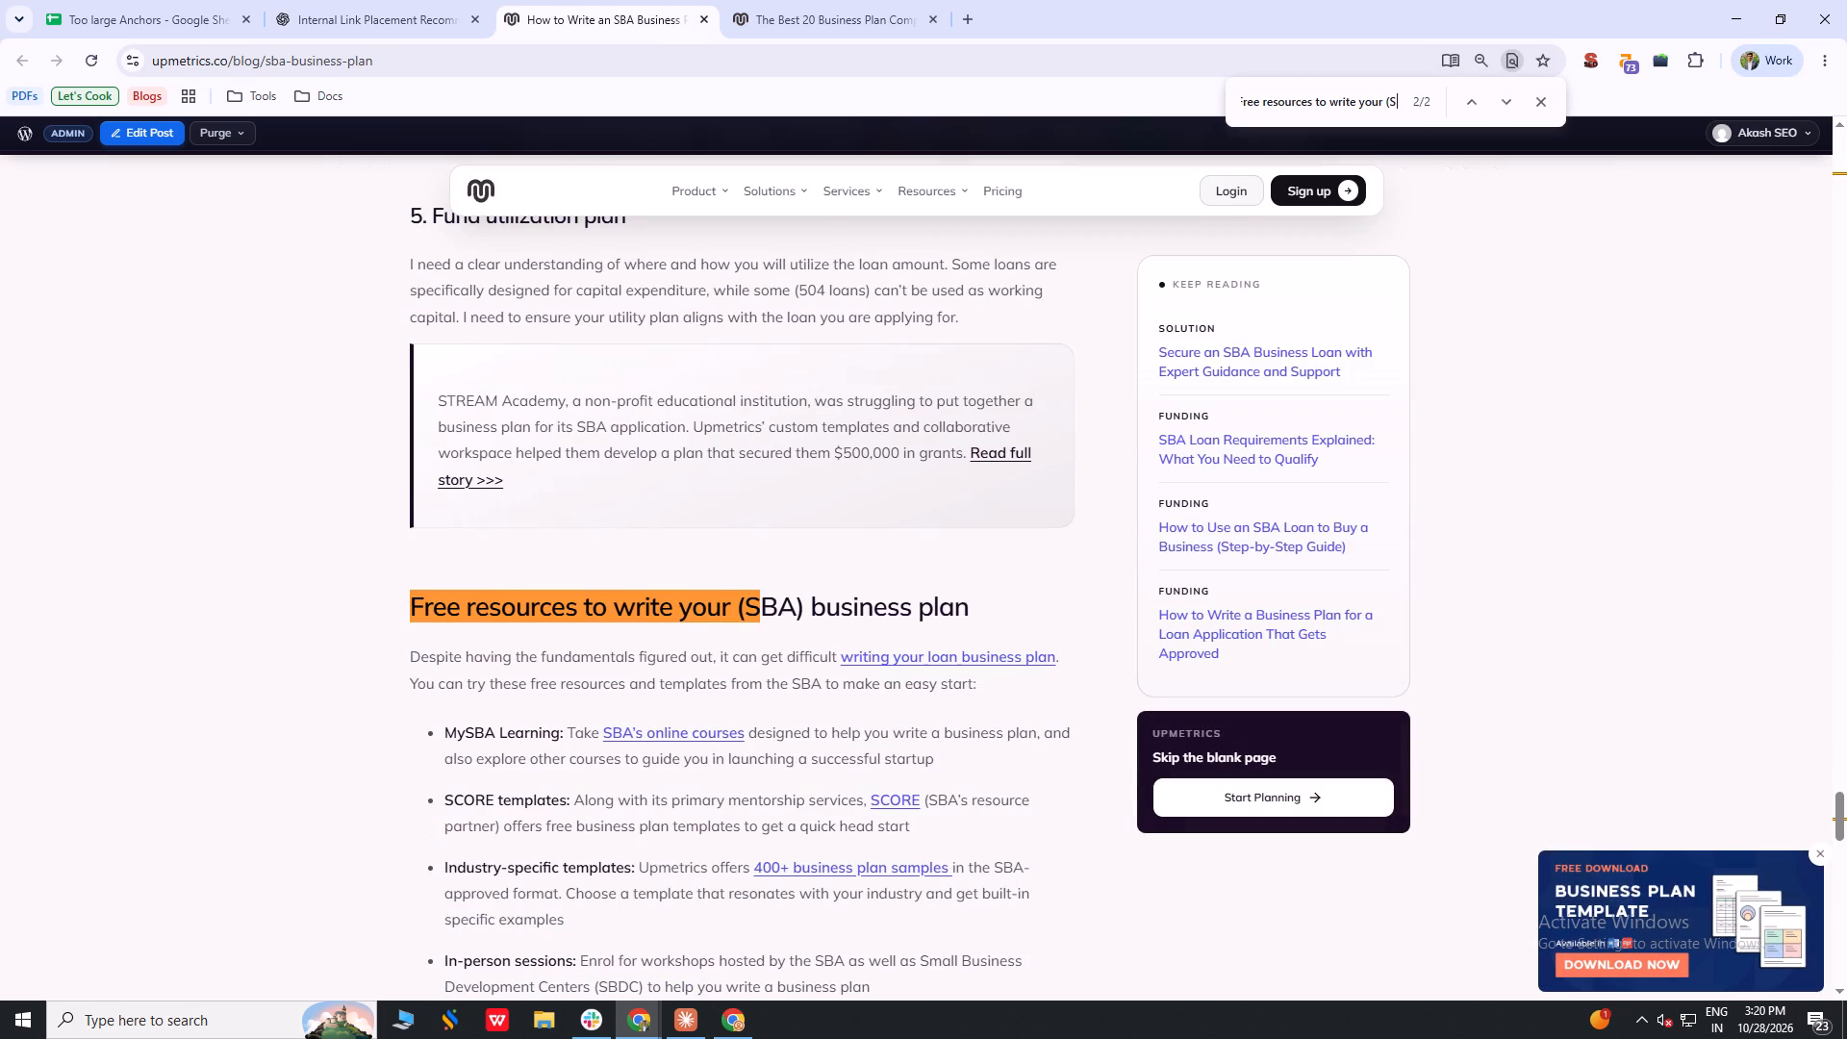
{"action": "scroll", "coordinate": [923, 420], "scroll_direction": "down", "scroll_amount": 1}
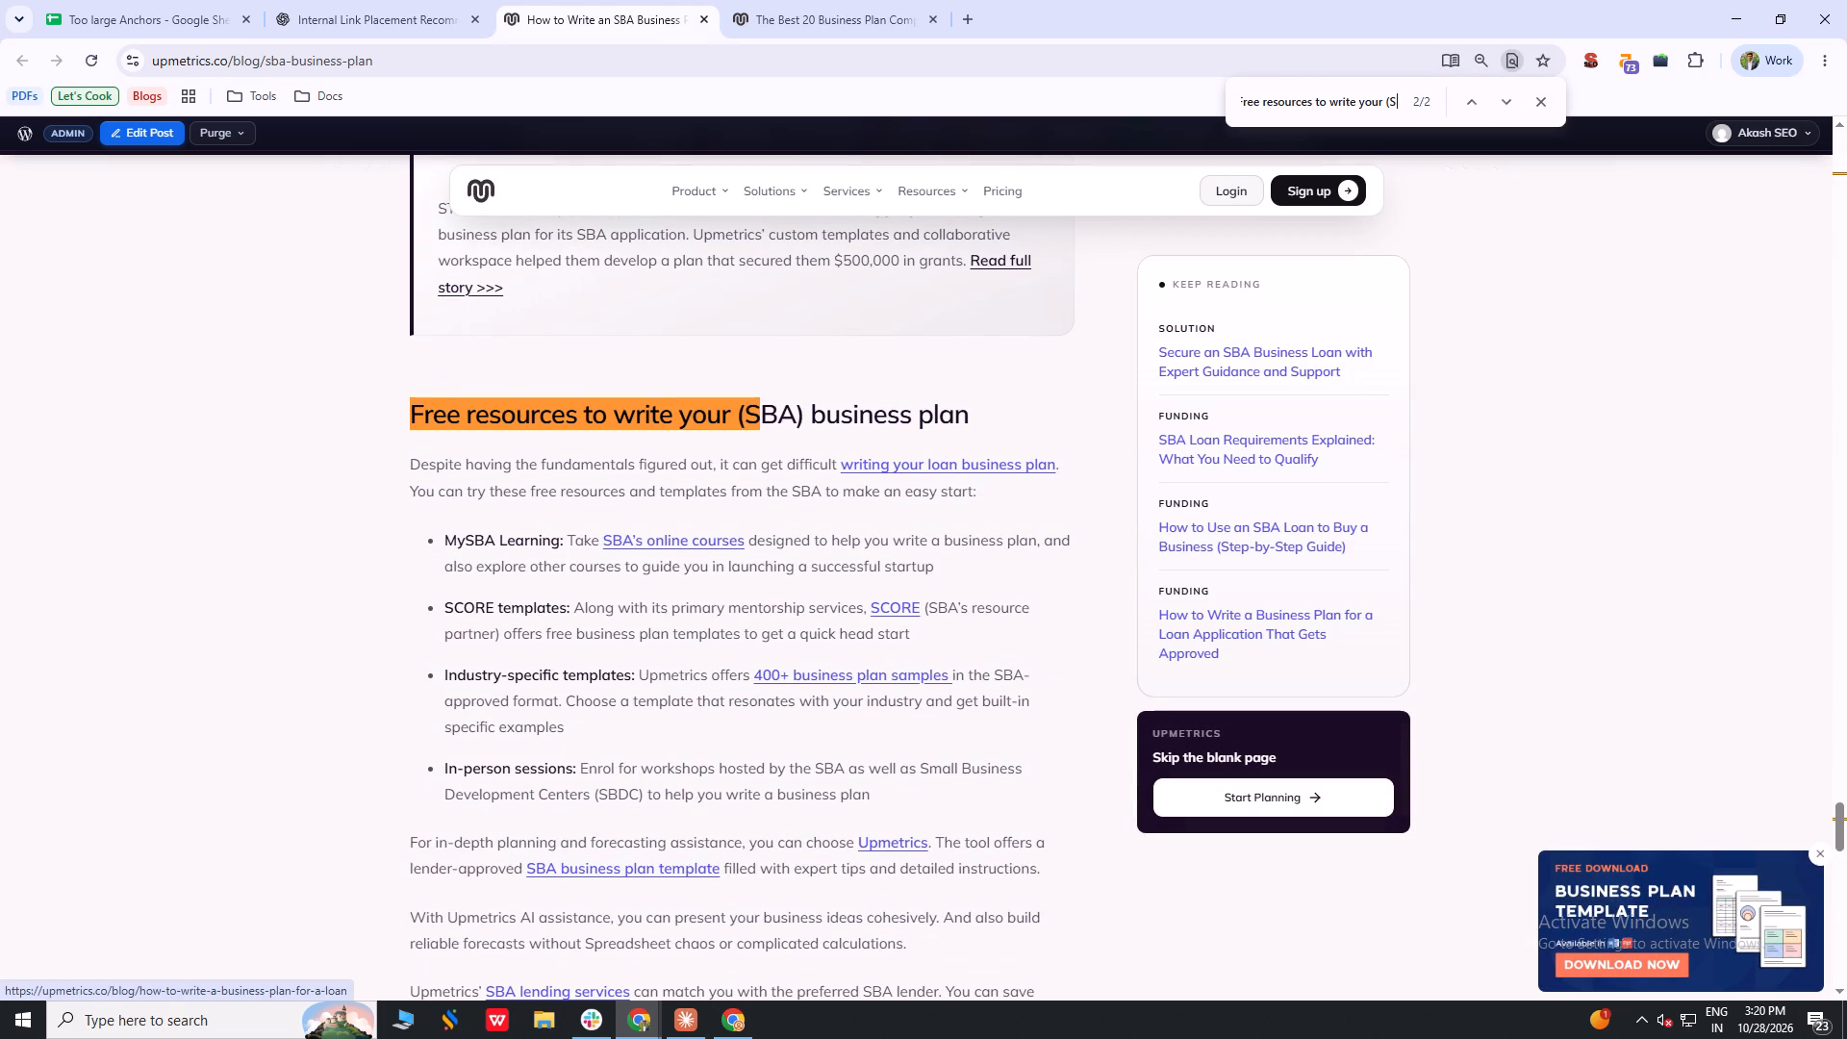
{"action": "scroll", "coordinate": [831, 524], "scroll_direction": "down", "scroll_amount": 1}
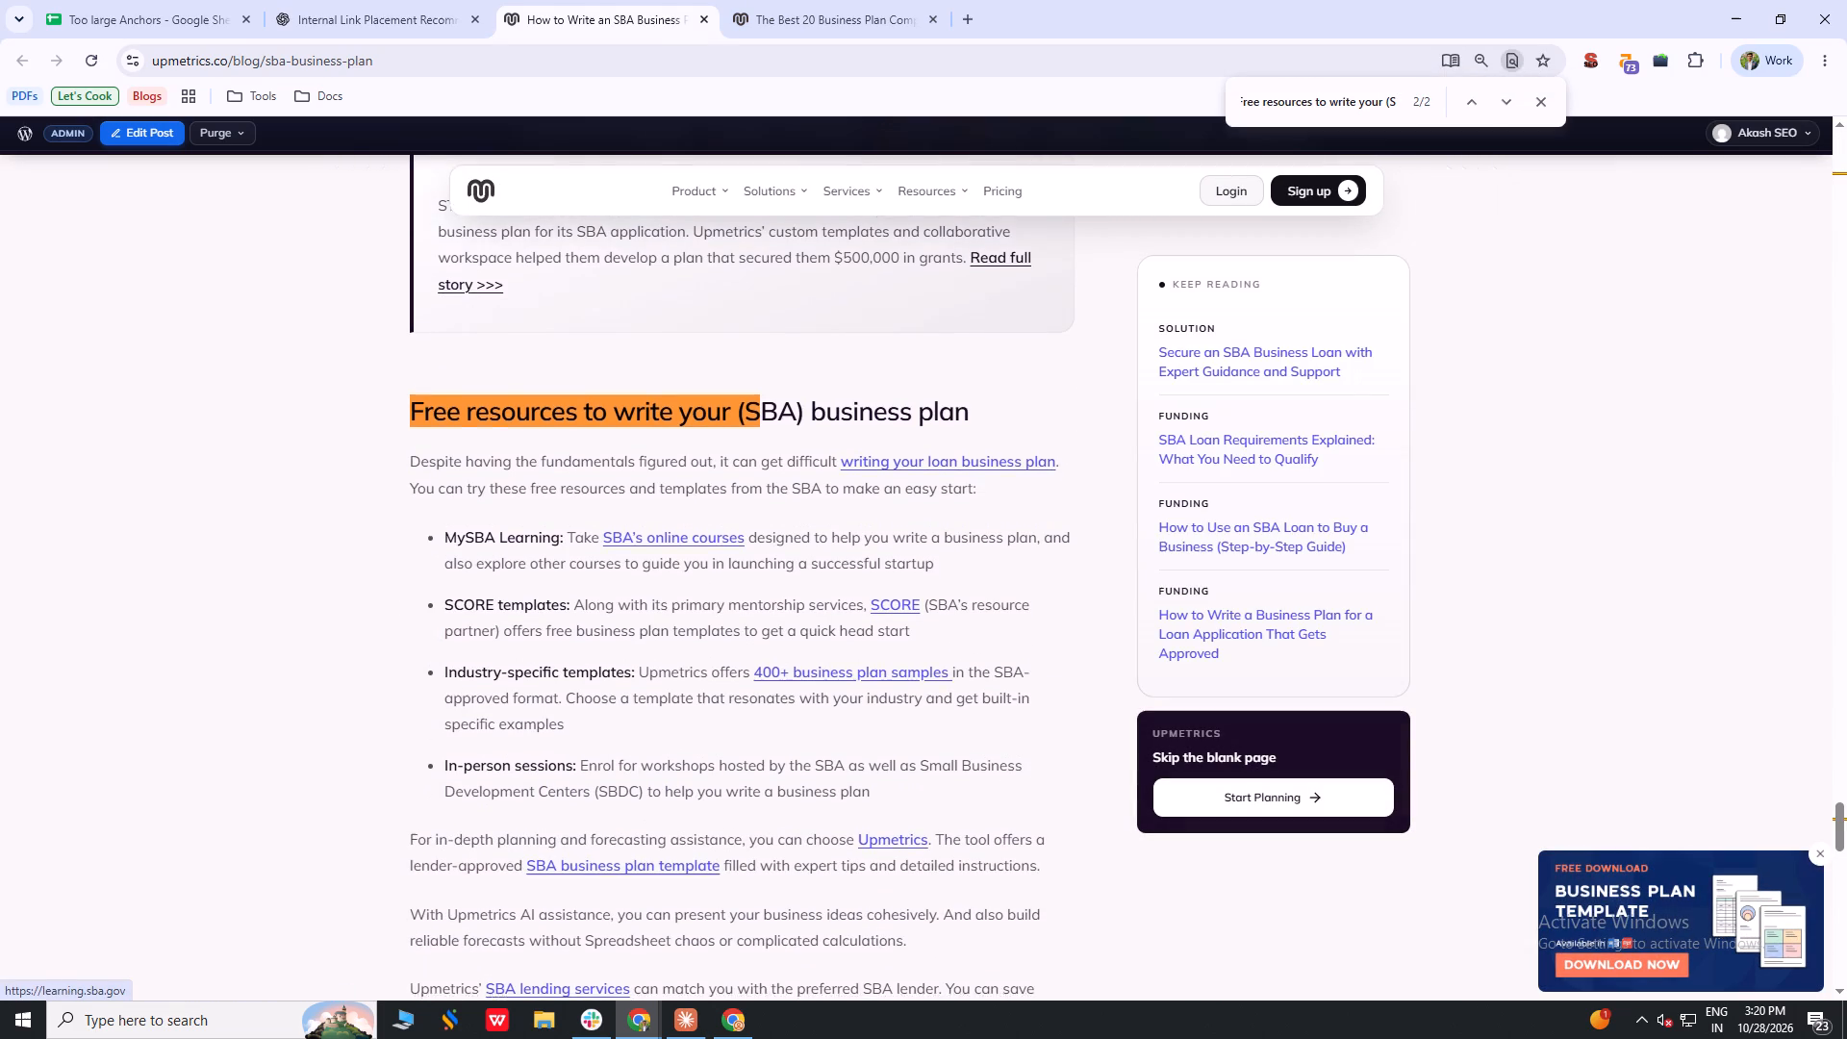
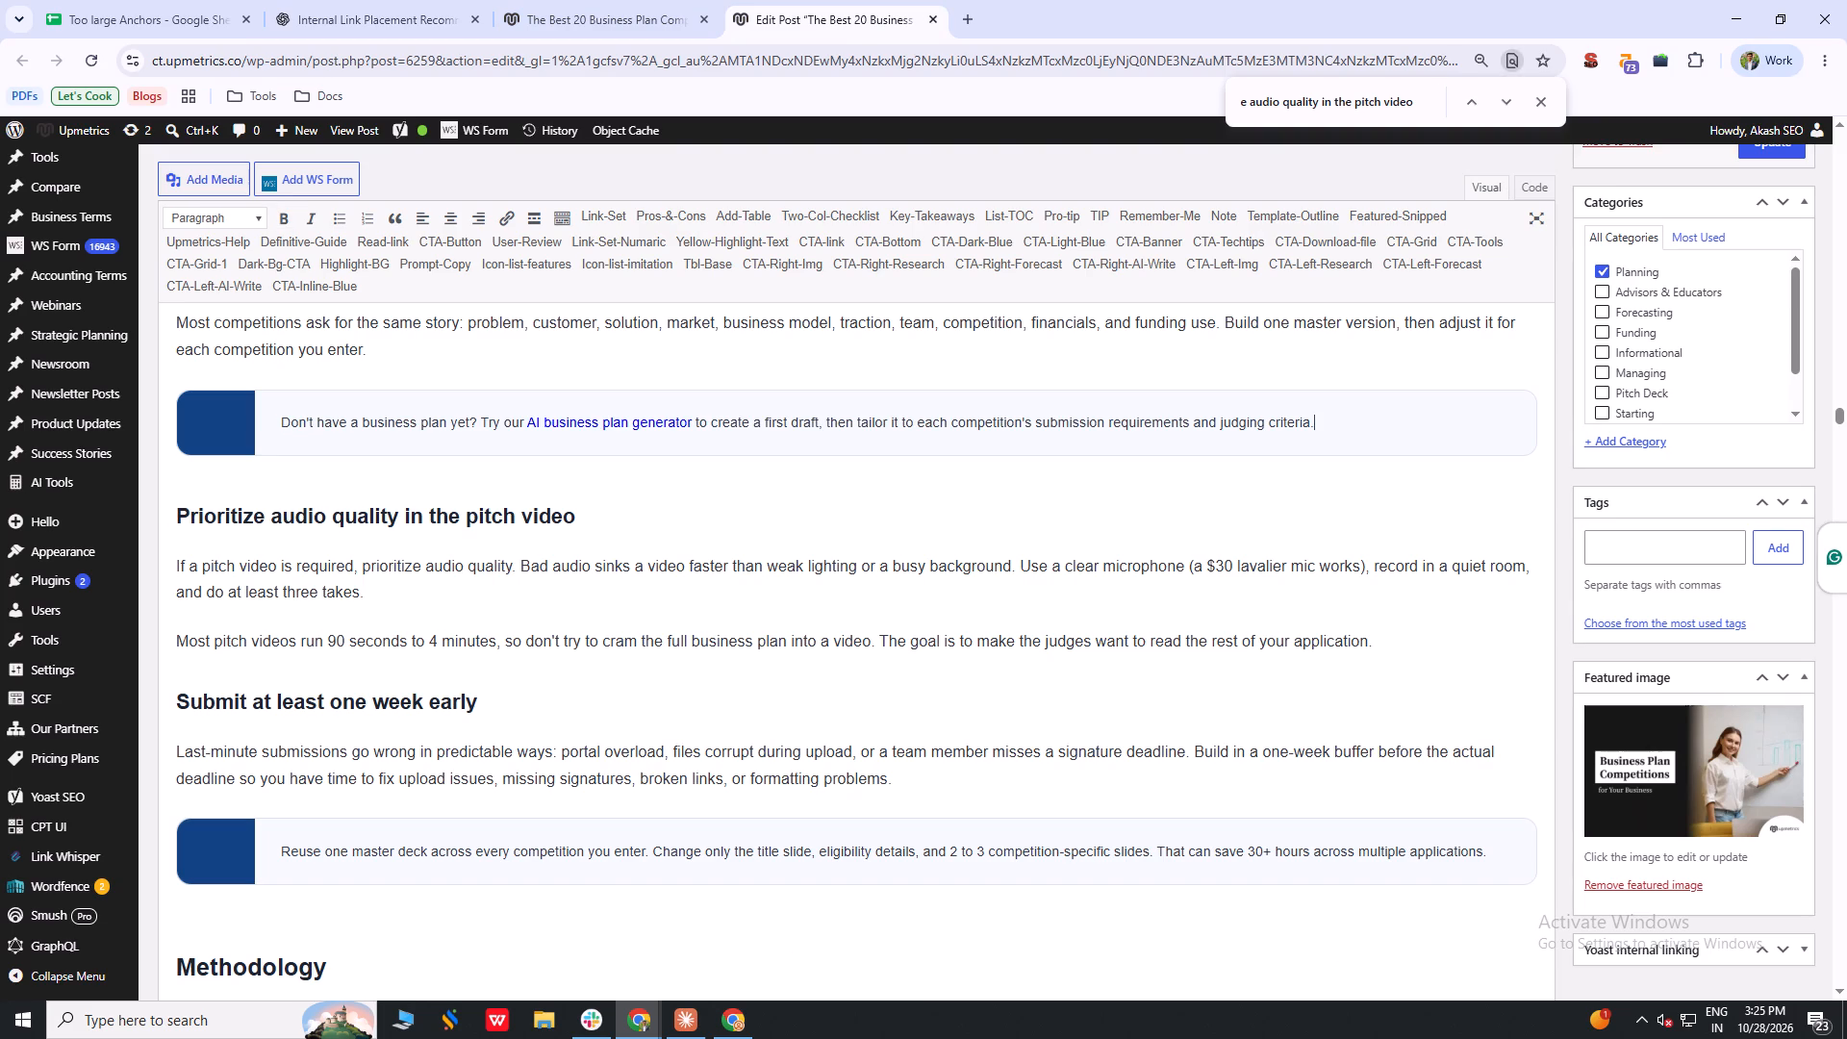
Trim the Note box's AI business plan generator link so its URL ends at ai-tools/free-ai-business-plan-generator.
{"action": "left_click", "coordinate": [966, 428]}
{"action": "left_click", "coordinate": [639, 423]}
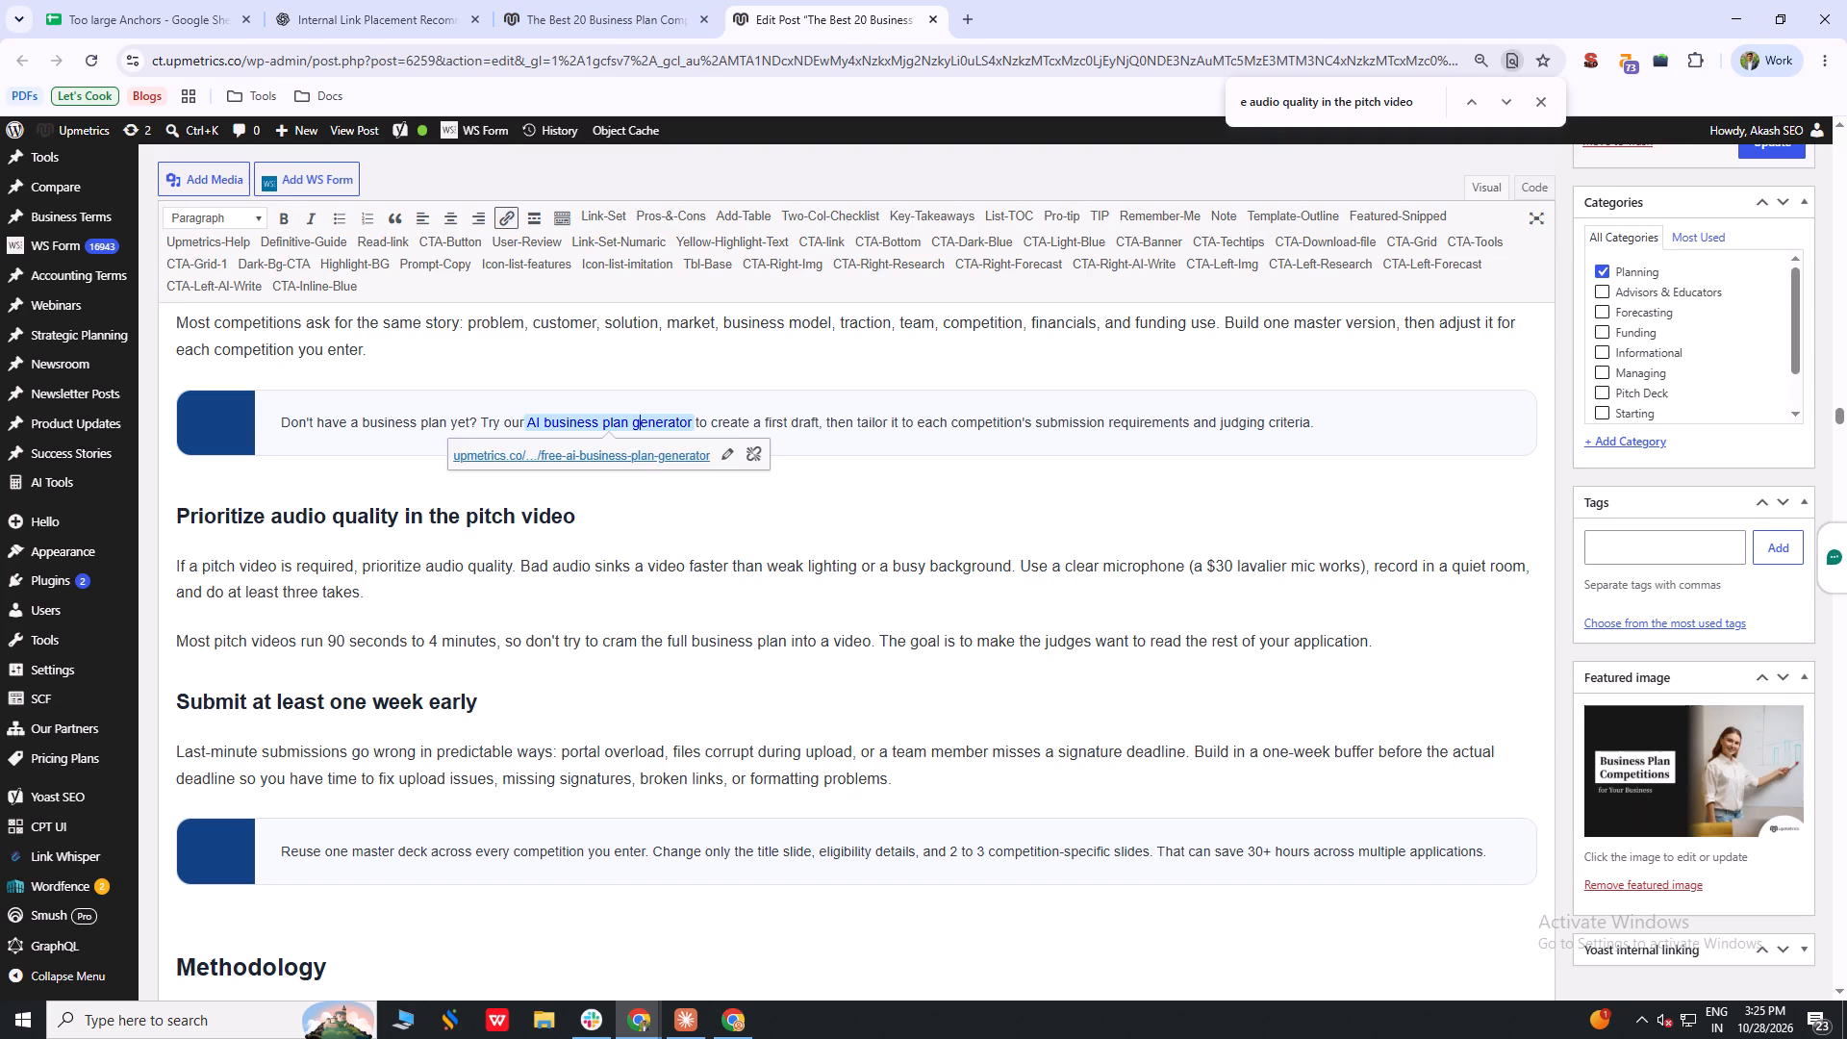
{"action": "left_click", "coordinate": [723, 451]}
{"action": "left_click", "coordinate": [619, 473]}
{"action": "left_click_drag", "start_coordinate": [564, 470], "coordinate": [731, 472]}
{"action": "key", "text": "BackSpace"}
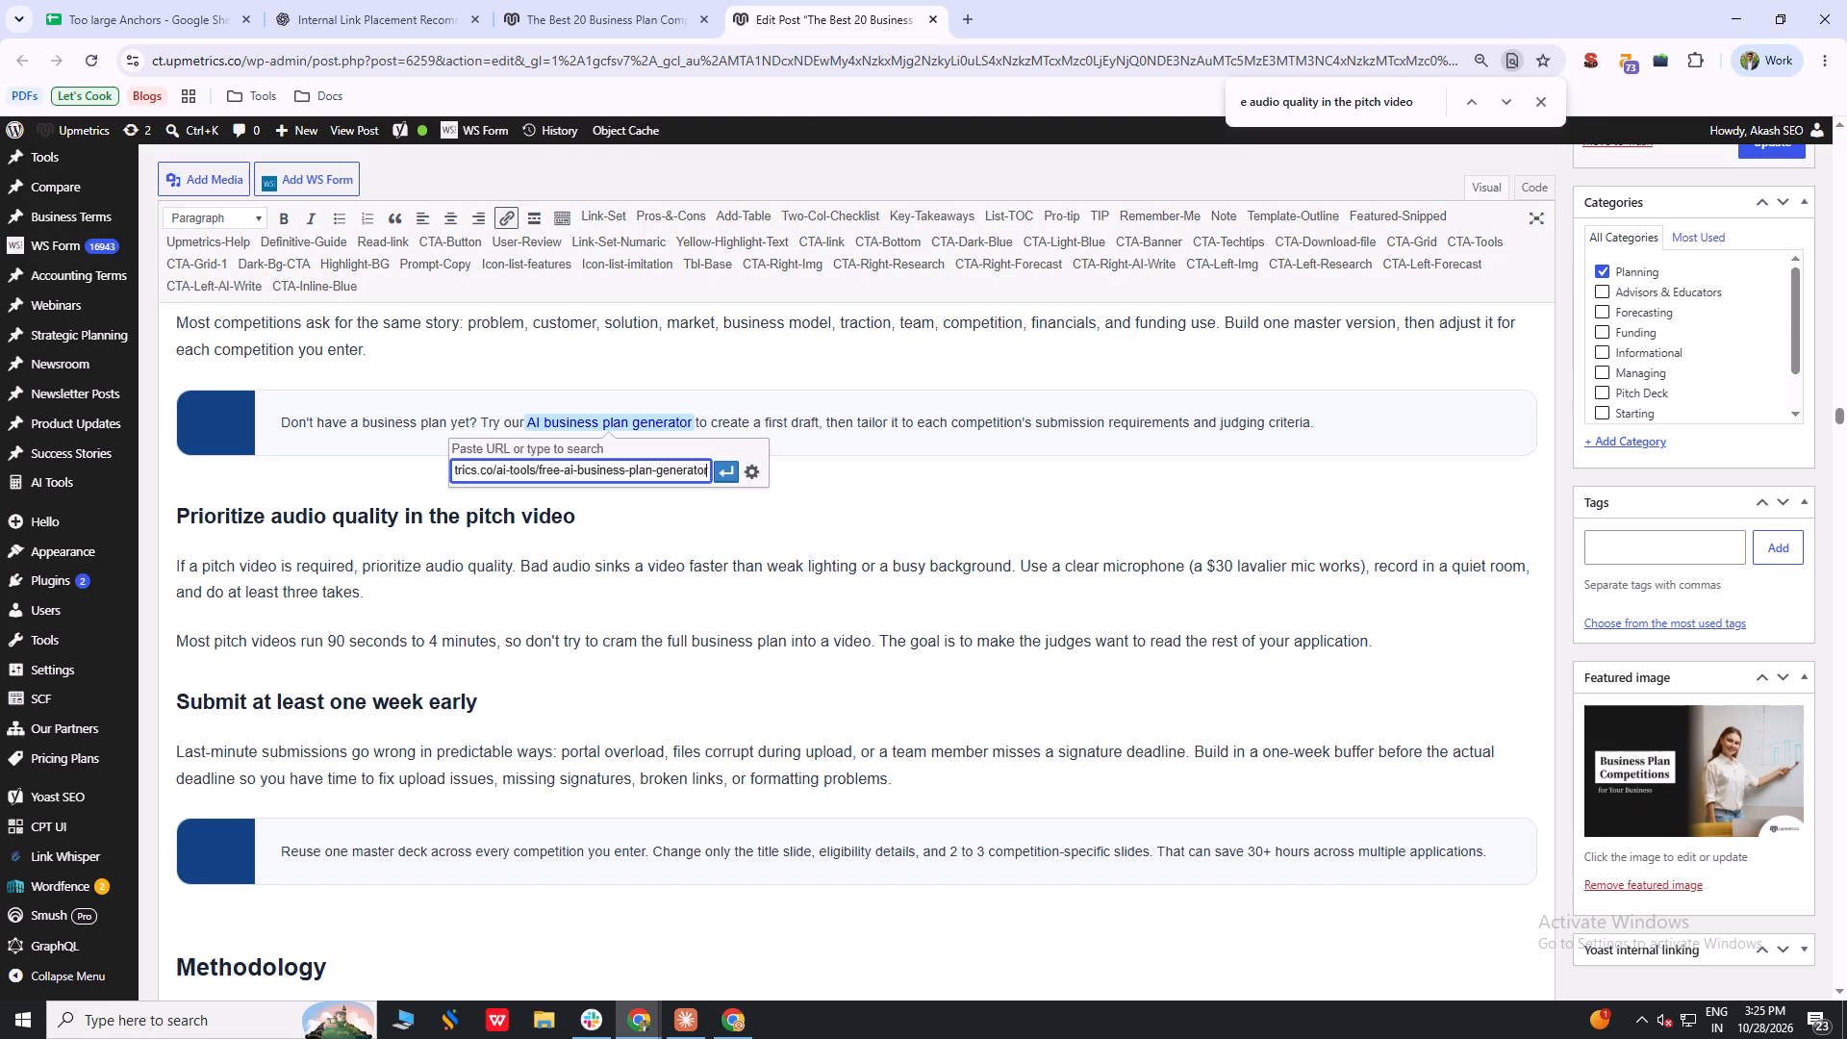
{"action": "left_click", "coordinate": [726, 470]}
{"action": "left_click", "coordinate": [842, 418]}
{"action": "left_click", "coordinate": [735, 592]}
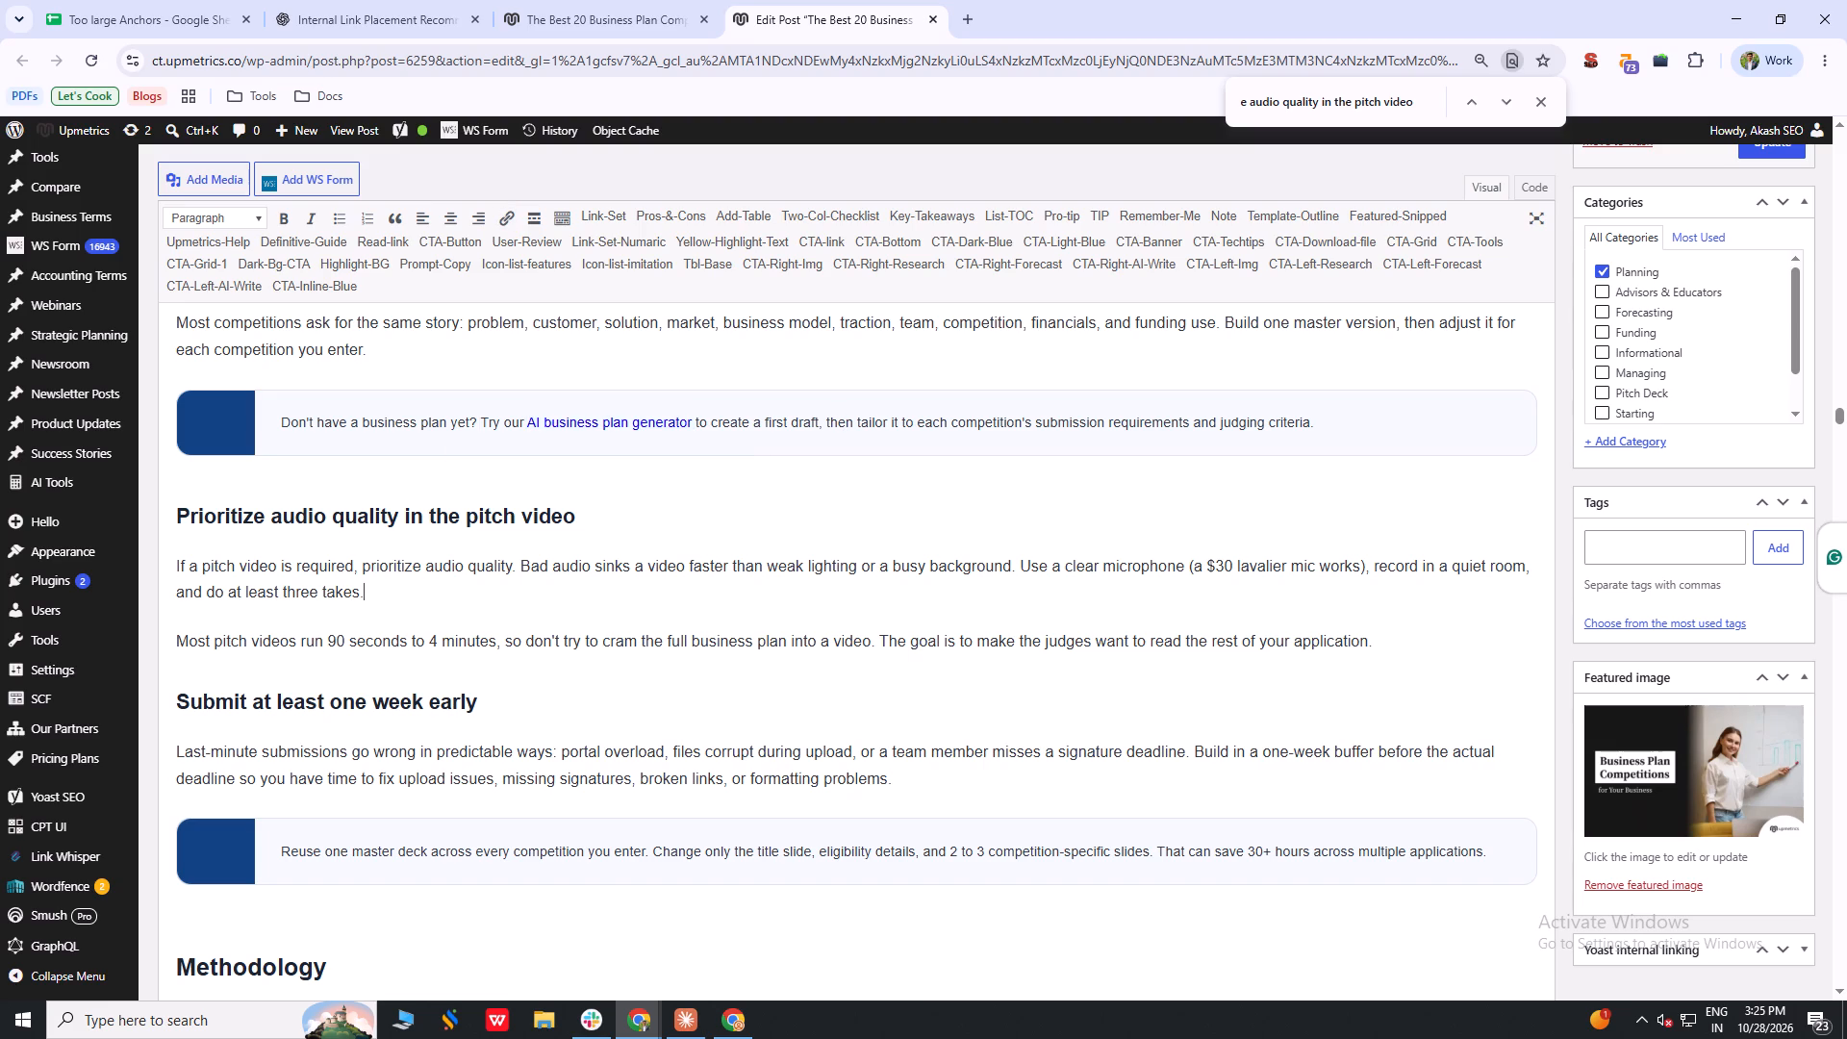
Update the competitions post to publish the new Note box.
{"action": "scroll", "coordinate": [1838, 205], "scroll_direction": "up", "scroll_amount": 1}
{"action": "left_click", "coordinate": [1765, 347]}
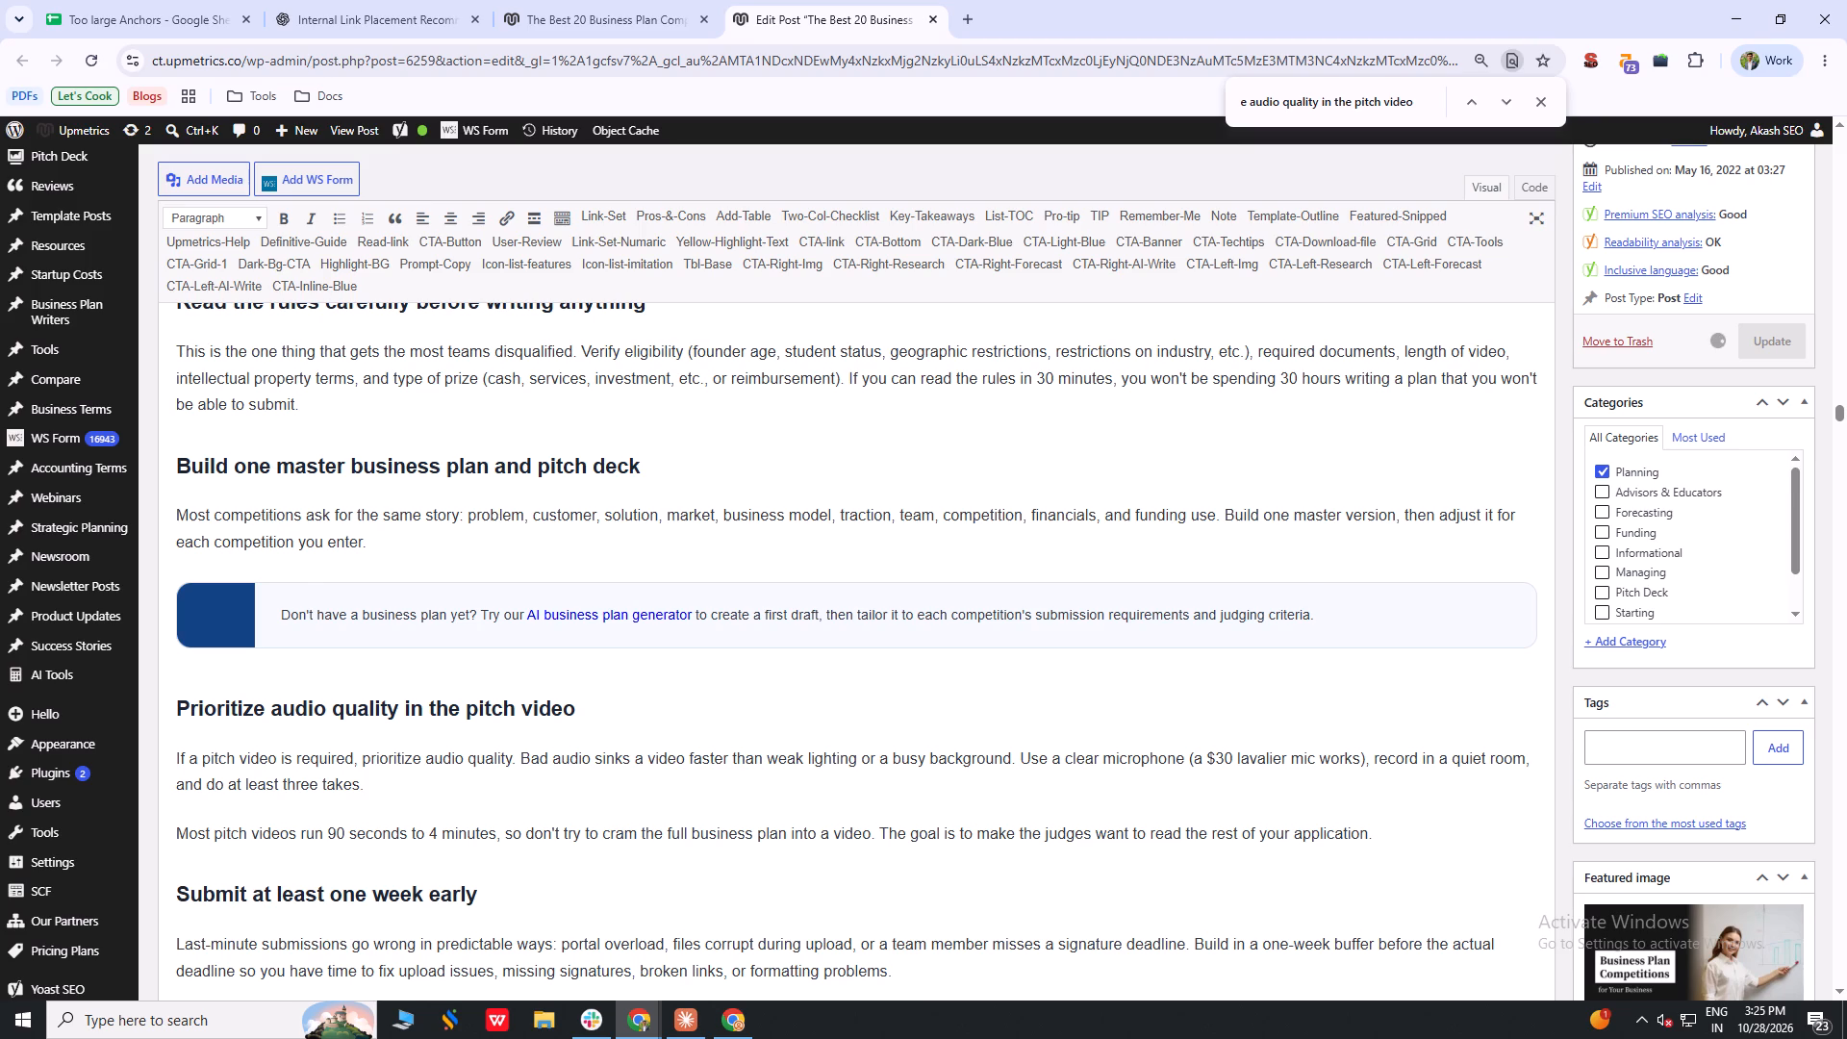
In the Too large Anchors sheet, paste the "Don't have a business plan yet?" copy as the business-plan-competitions row's New Placement.
{"action": "left_click", "coordinate": [164, 0]}
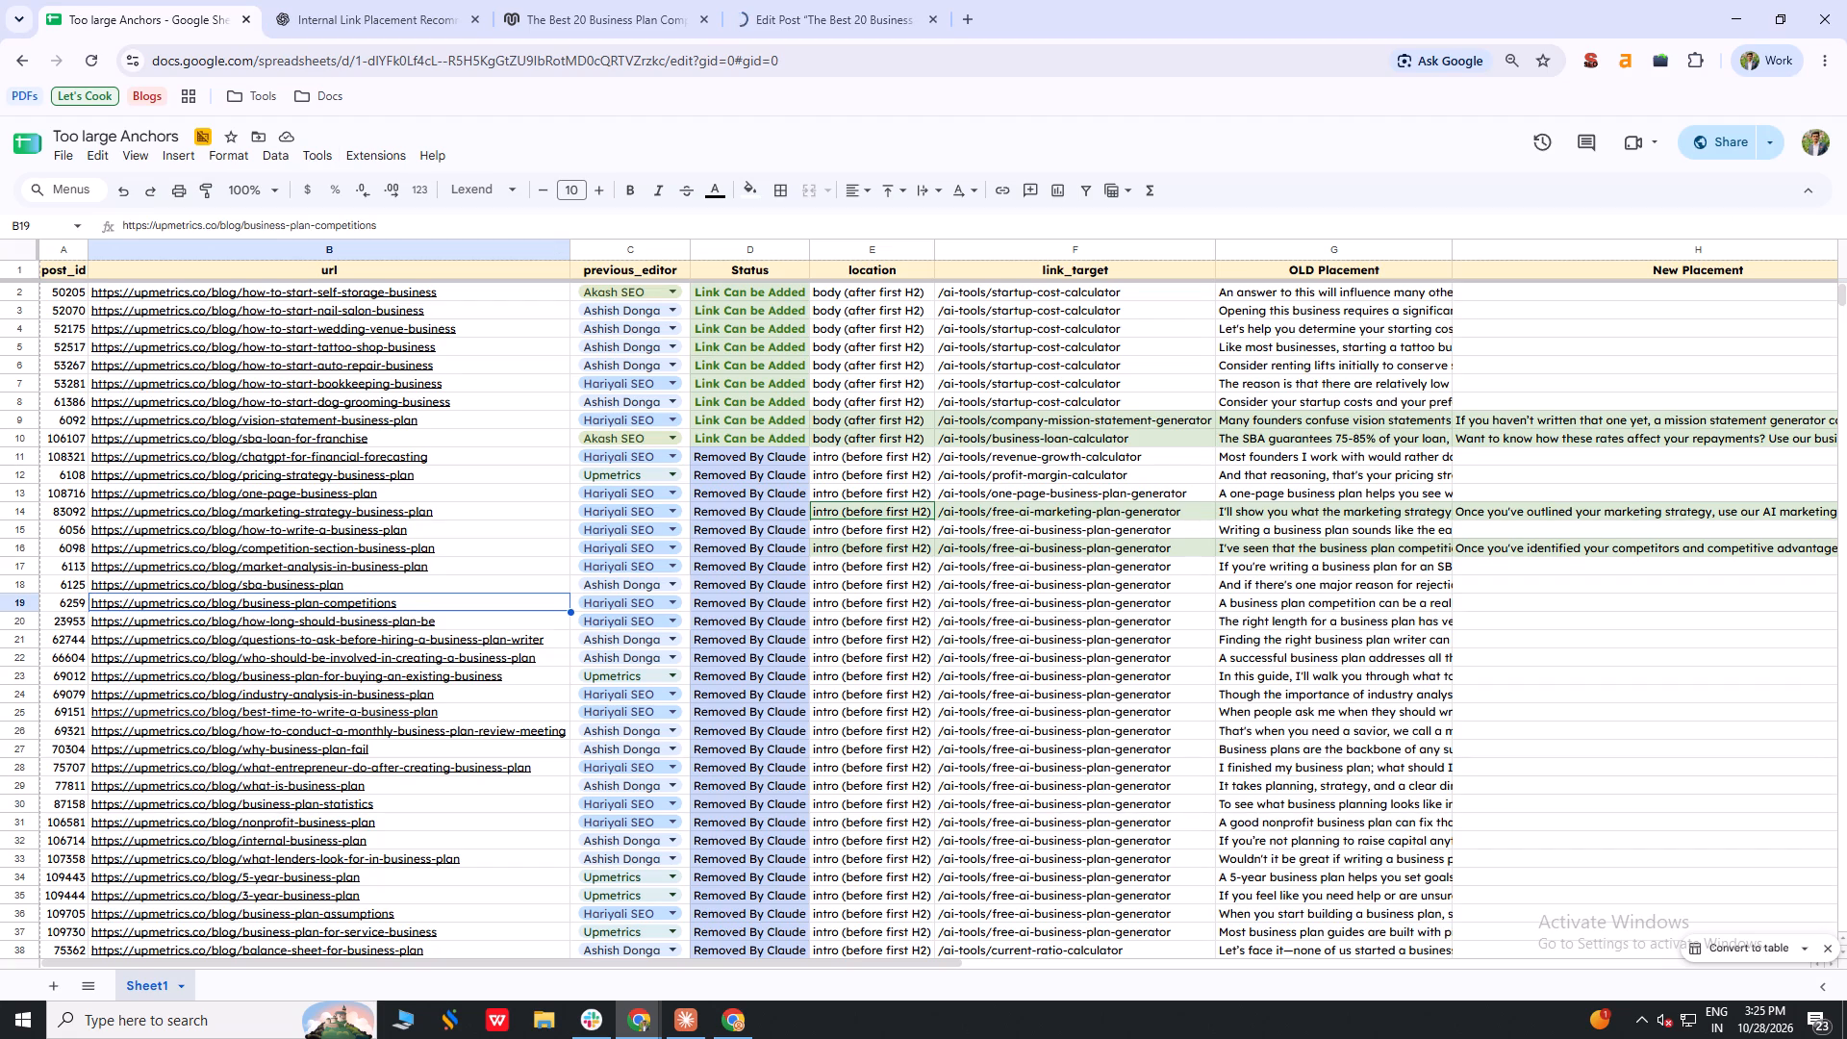
{"action": "key", "text": "Right"}
{"action": "key", "text": "Right"}
{"action": "key", "text": "Right"}
{"action": "key", "text": "Right"}
{"action": "key", "text": "Right"}
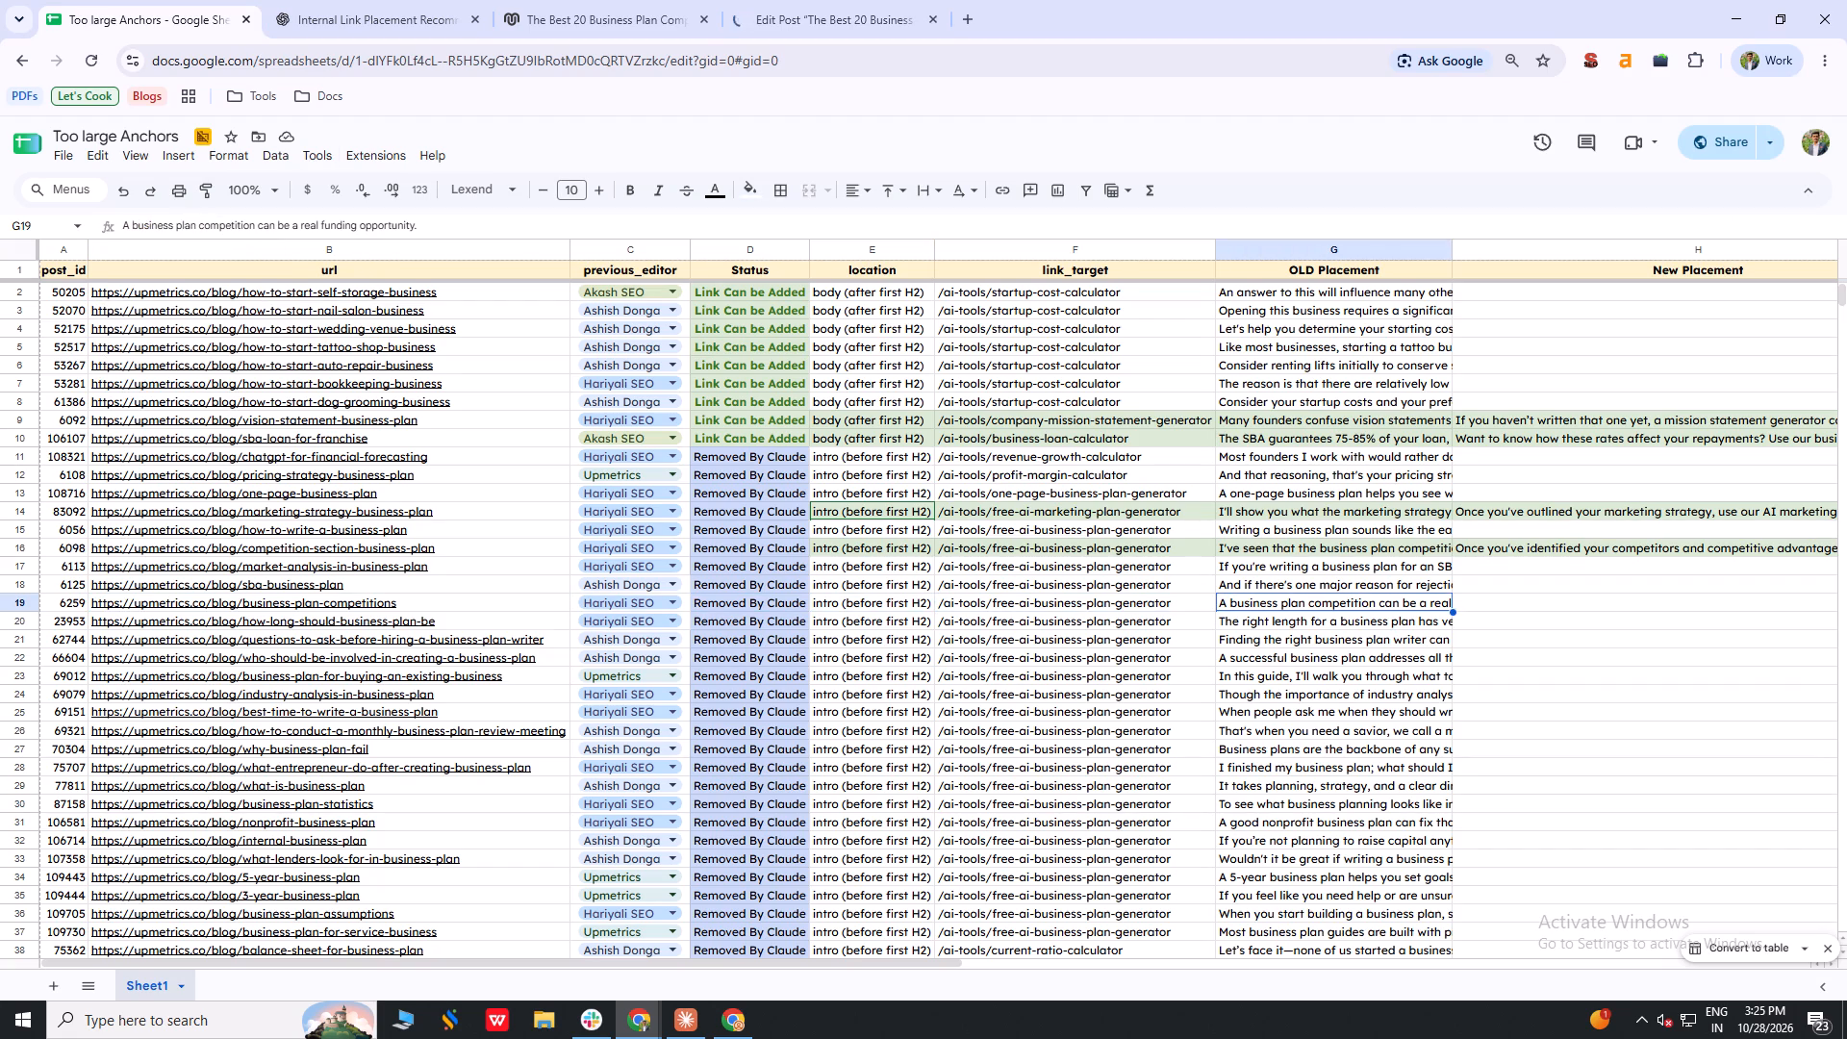
{"action": "key", "text": "Right"}
{"action": "key", "text": "Return"}
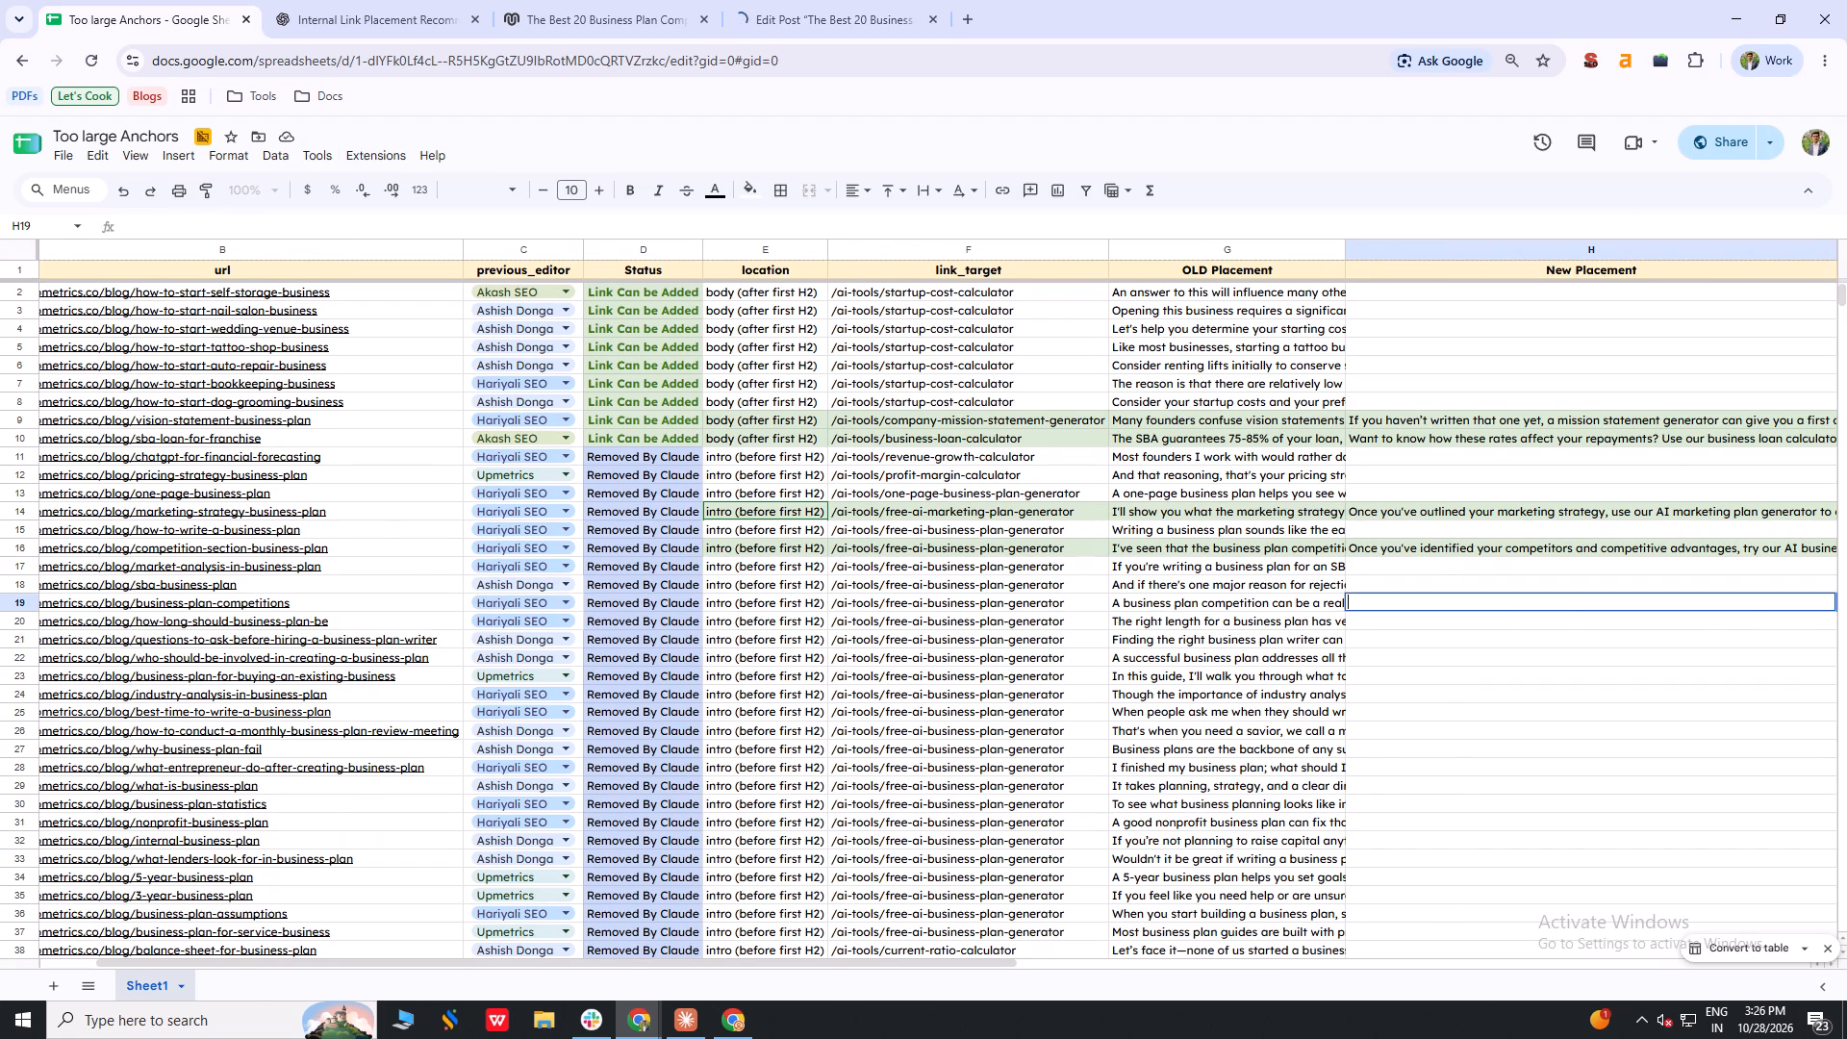
{"action": "key", "text": "ctrl+v"}
{"action": "key", "text": "Return"}
{"action": "key", "text": "Up"}
Shade the business-plan-competitions row light green from location through New Placement, matching the other completed rows.
{"action": "key", "text": "shift+Left"}
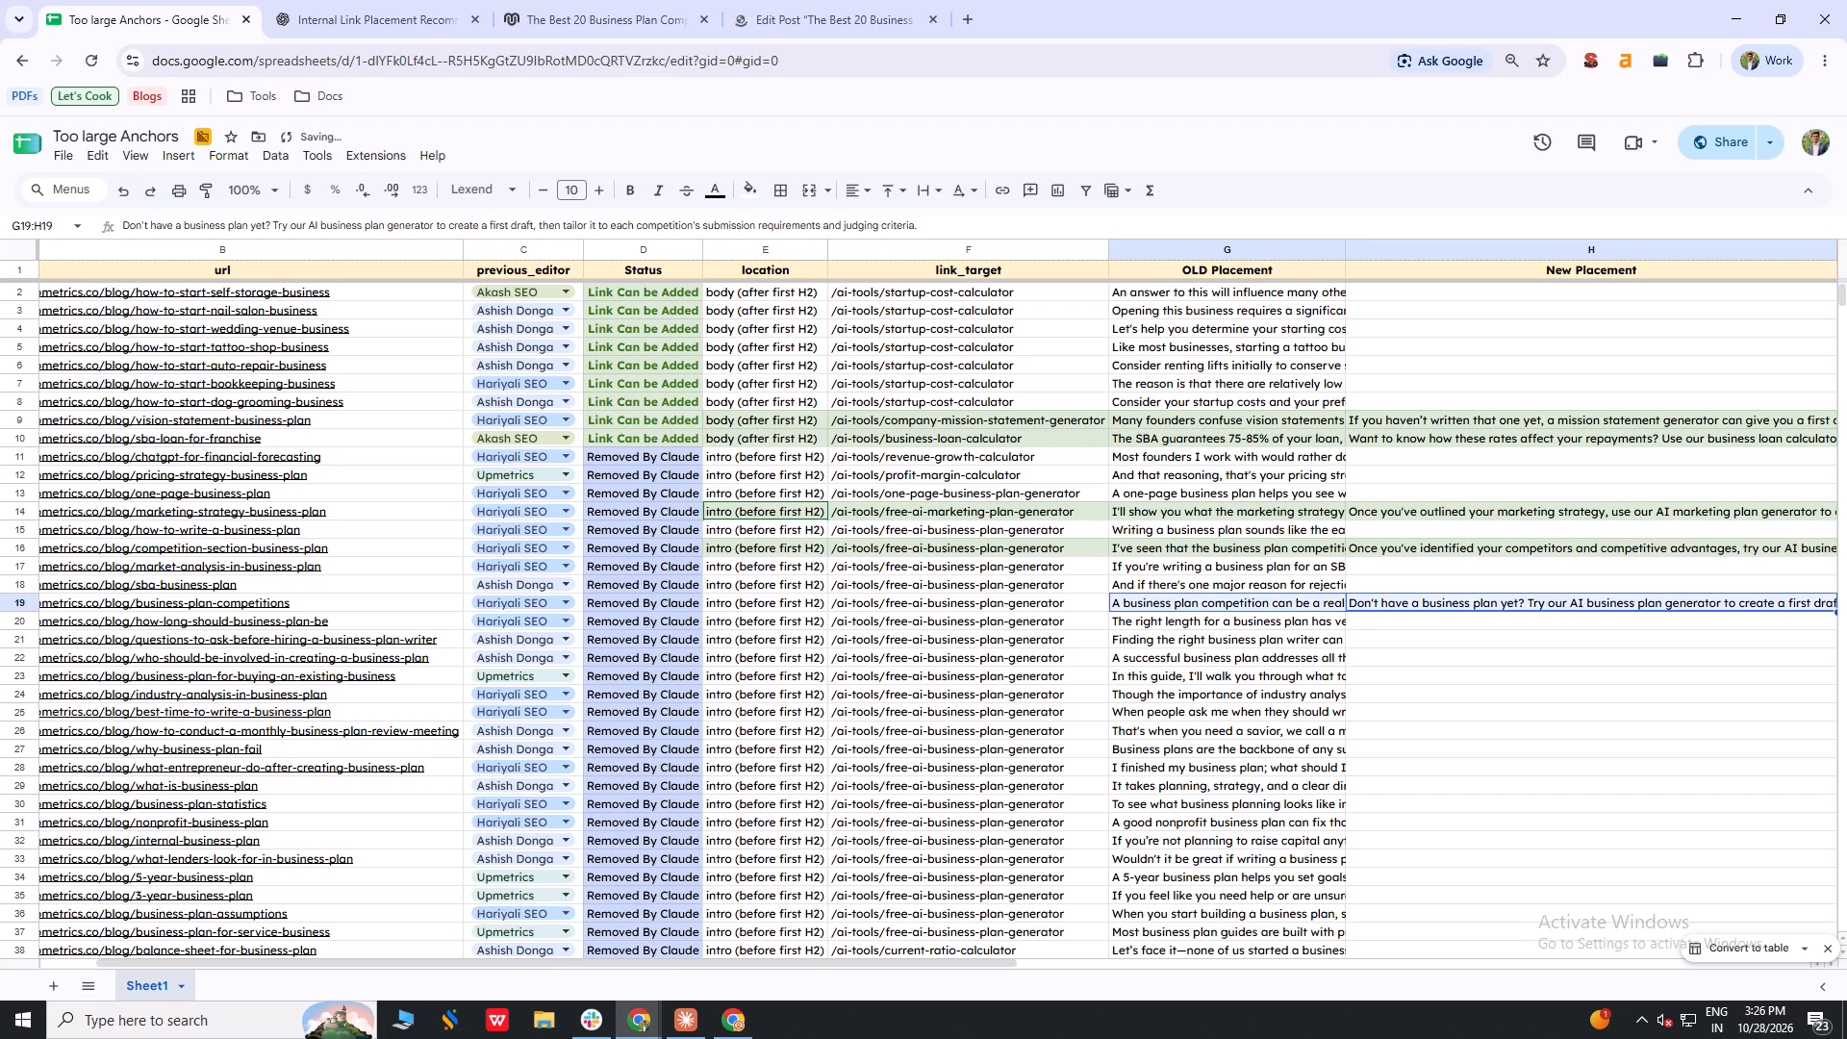
{"action": "key", "text": "shift+Left"}
{"action": "key", "text": "shift+Left"}
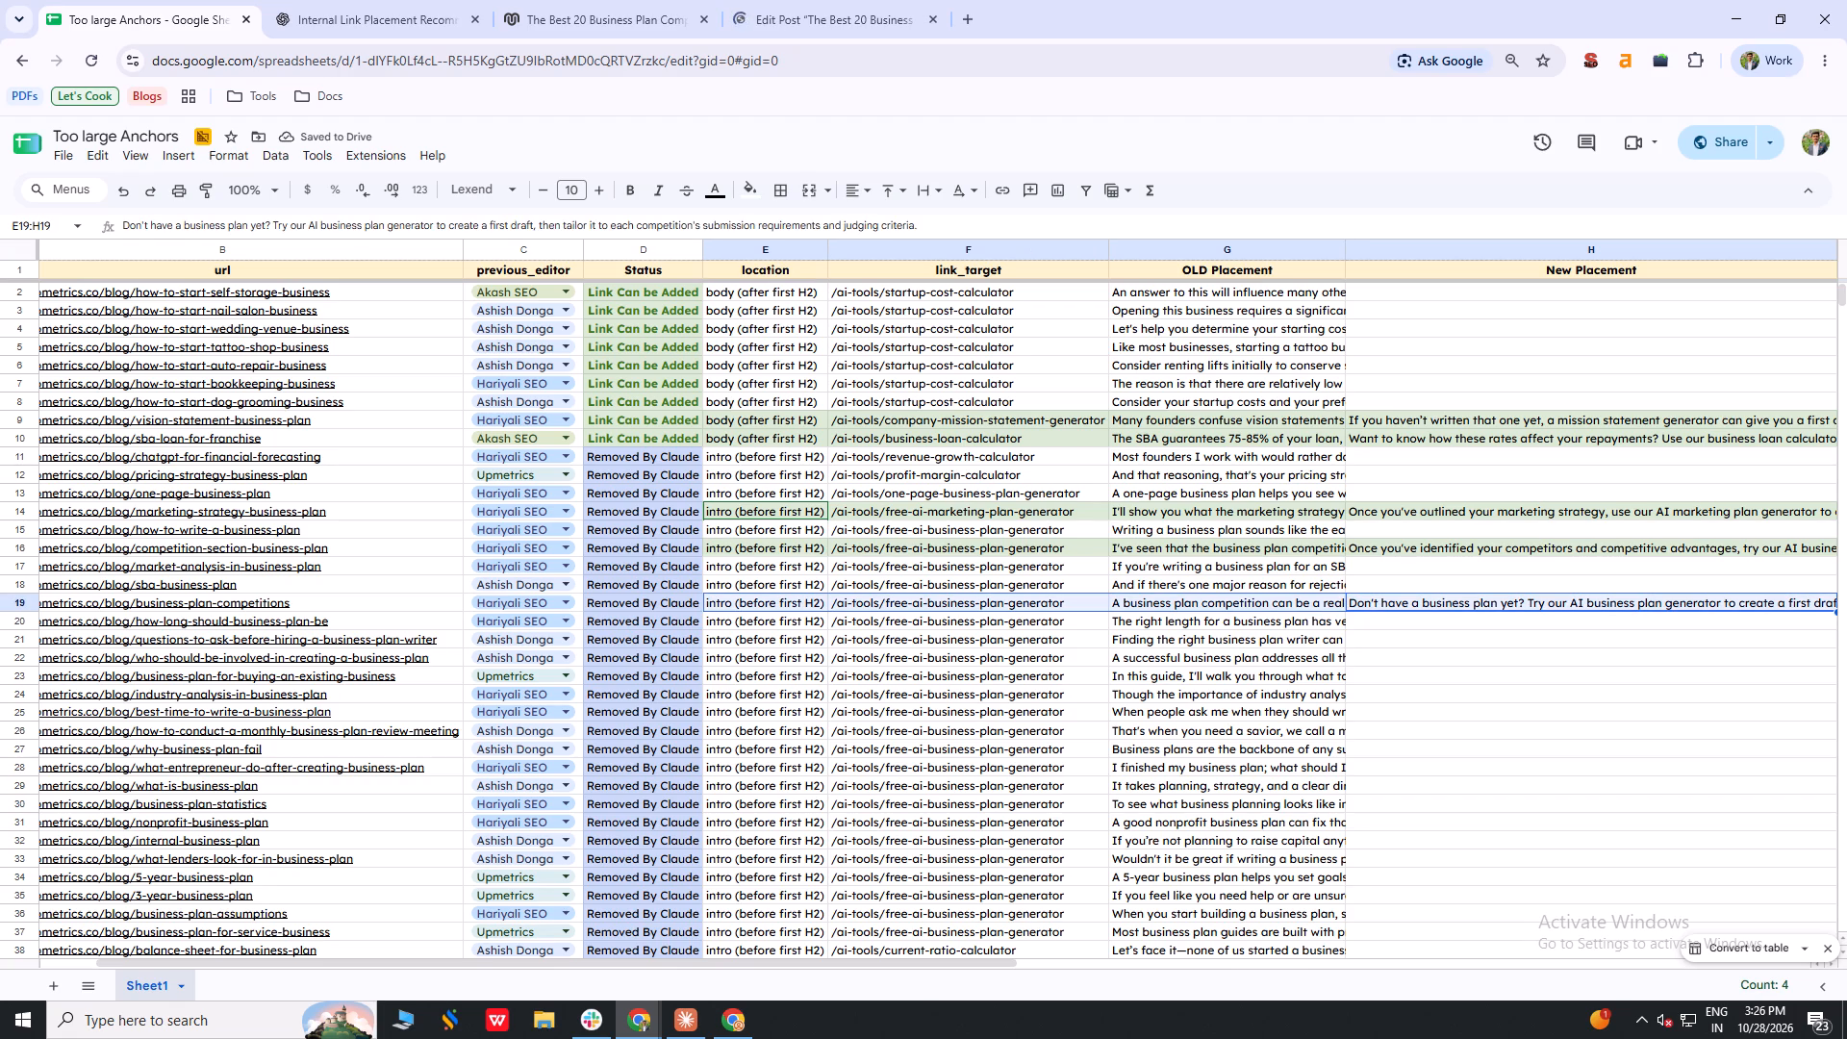
{"action": "left_click", "coordinate": [748, 190]}
{"action": "left_click", "coordinate": [831, 290]}
{"action": "left_click", "coordinate": [927, 685]}
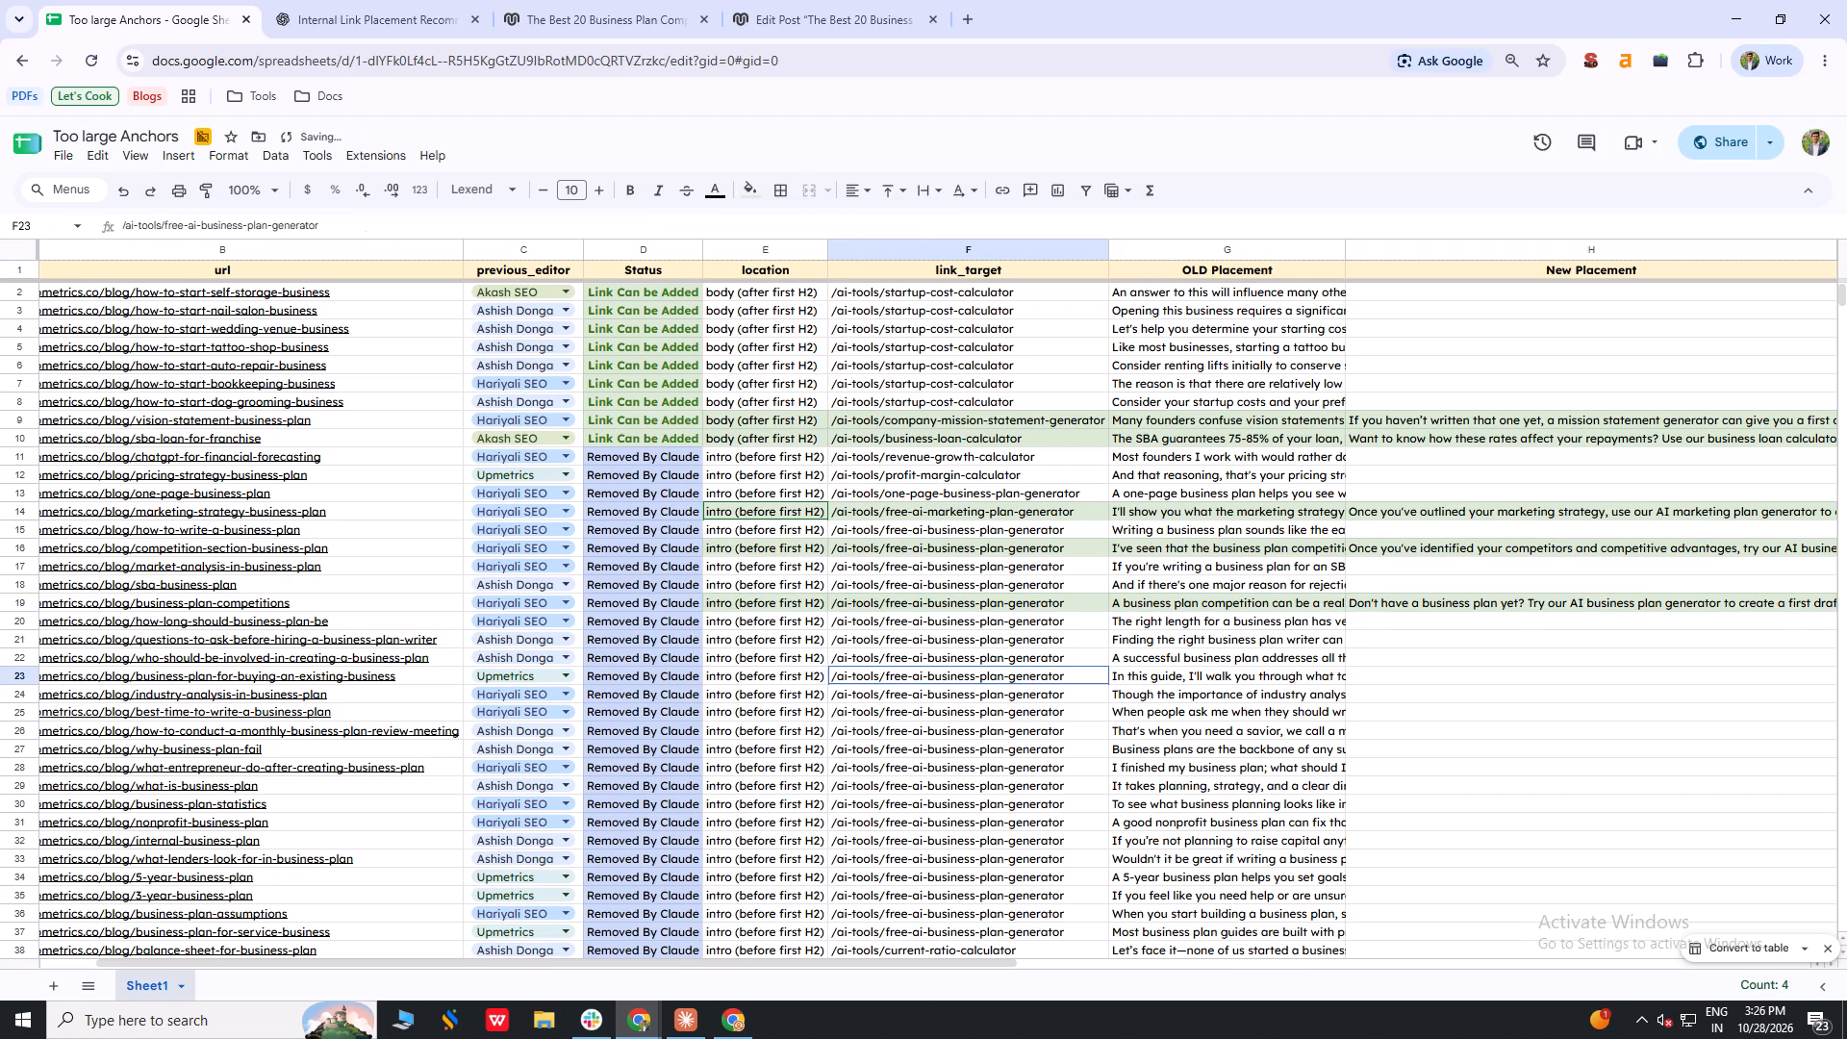
Reload the live competitions article and check the Note box before "Prioritize audio quality in the pitch video".
{"action": "left_click", "coordinate": [847, 0]}
{"action": "left_click", "coordinate": [665, 643]}
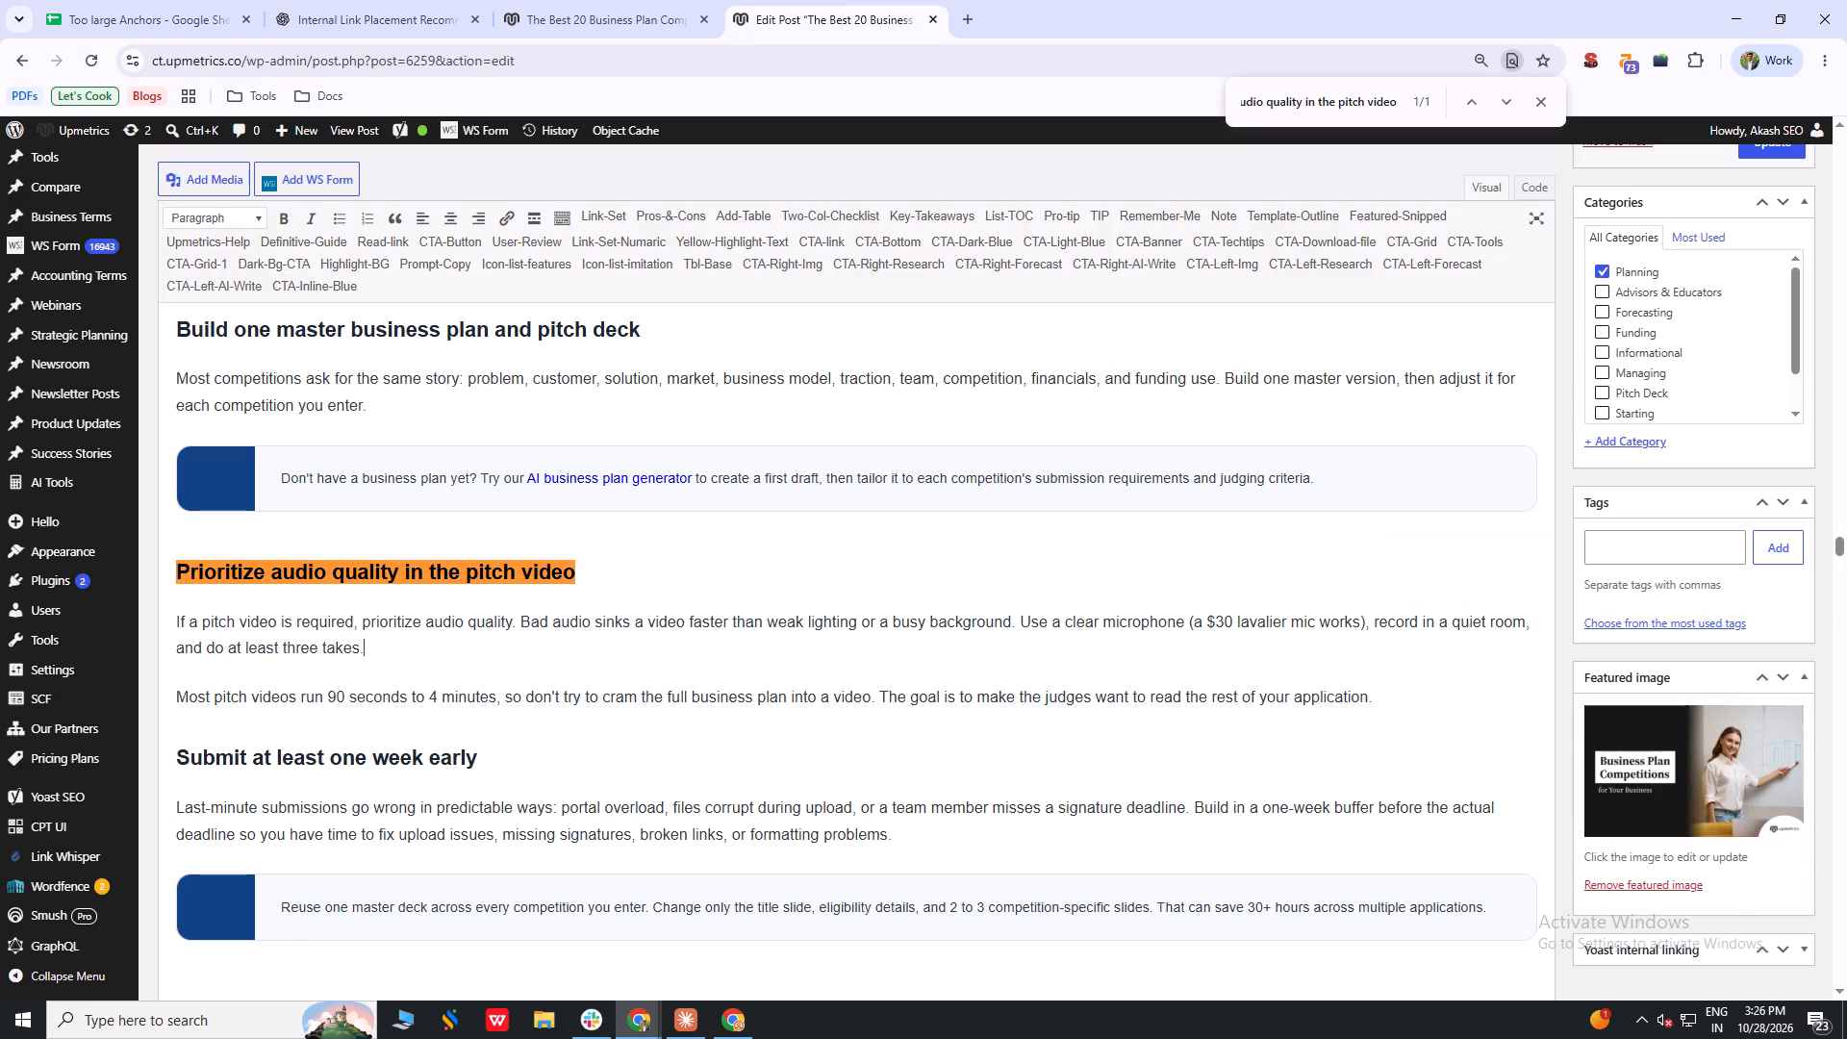
{"action": "left_click", "coordinate": [586, 0]}
{"action": "key", "text": "F5"}
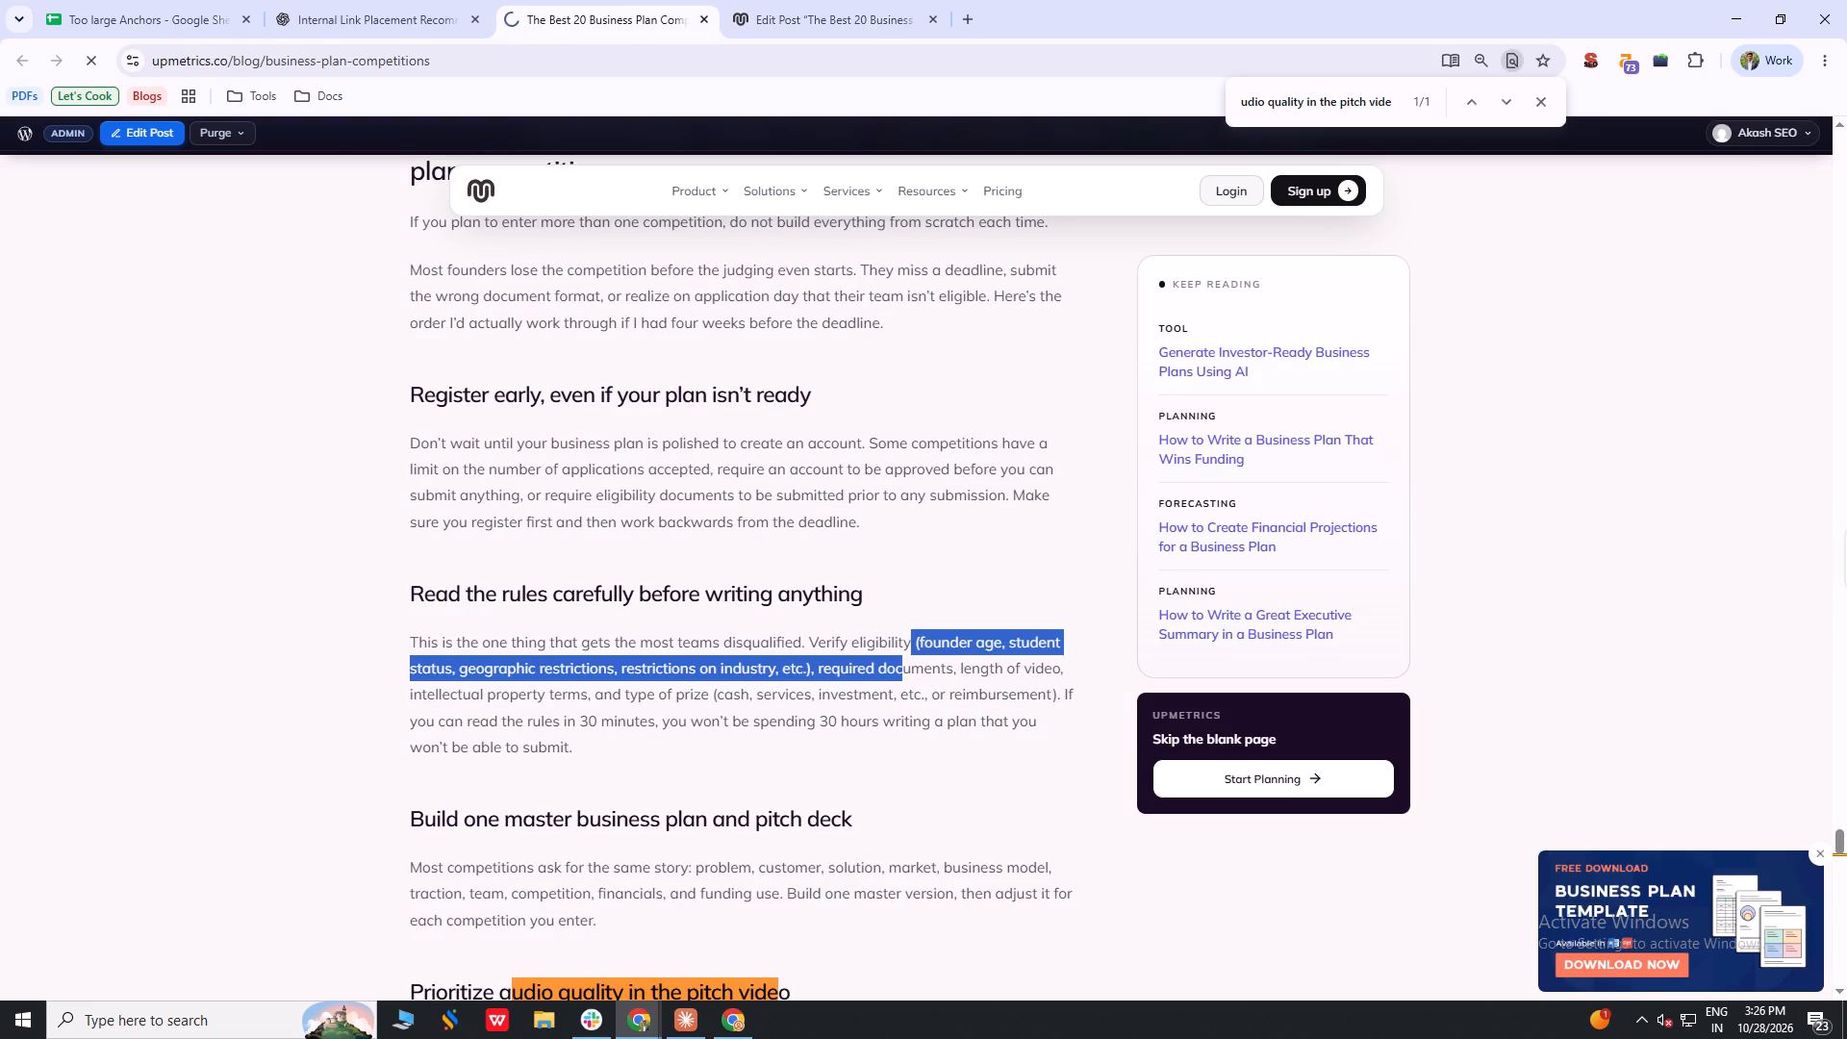
{"action": "scroll", "coordinate": [665, 493], "scroll_direction": "down", "scroll_amount": 1}
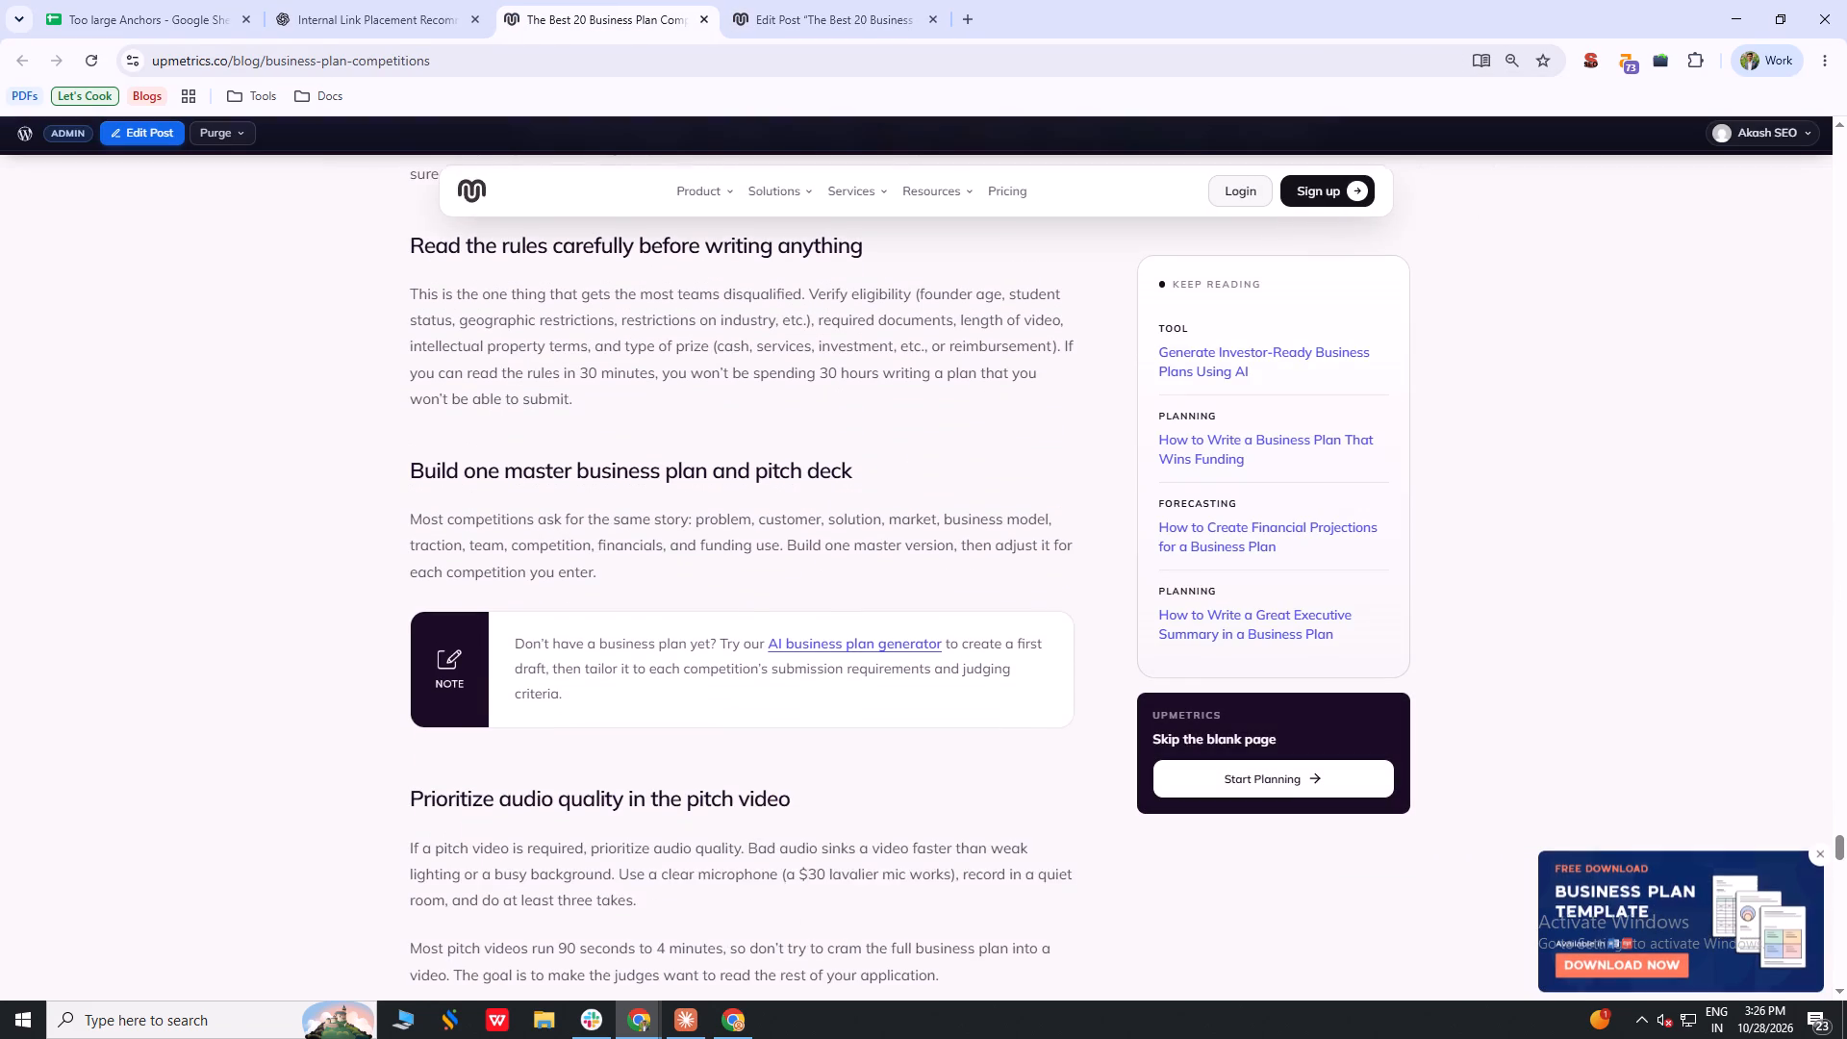
{"action": "left_click_drag", "start_coordinate": [410, 522], "coordinate": [862, 531]}
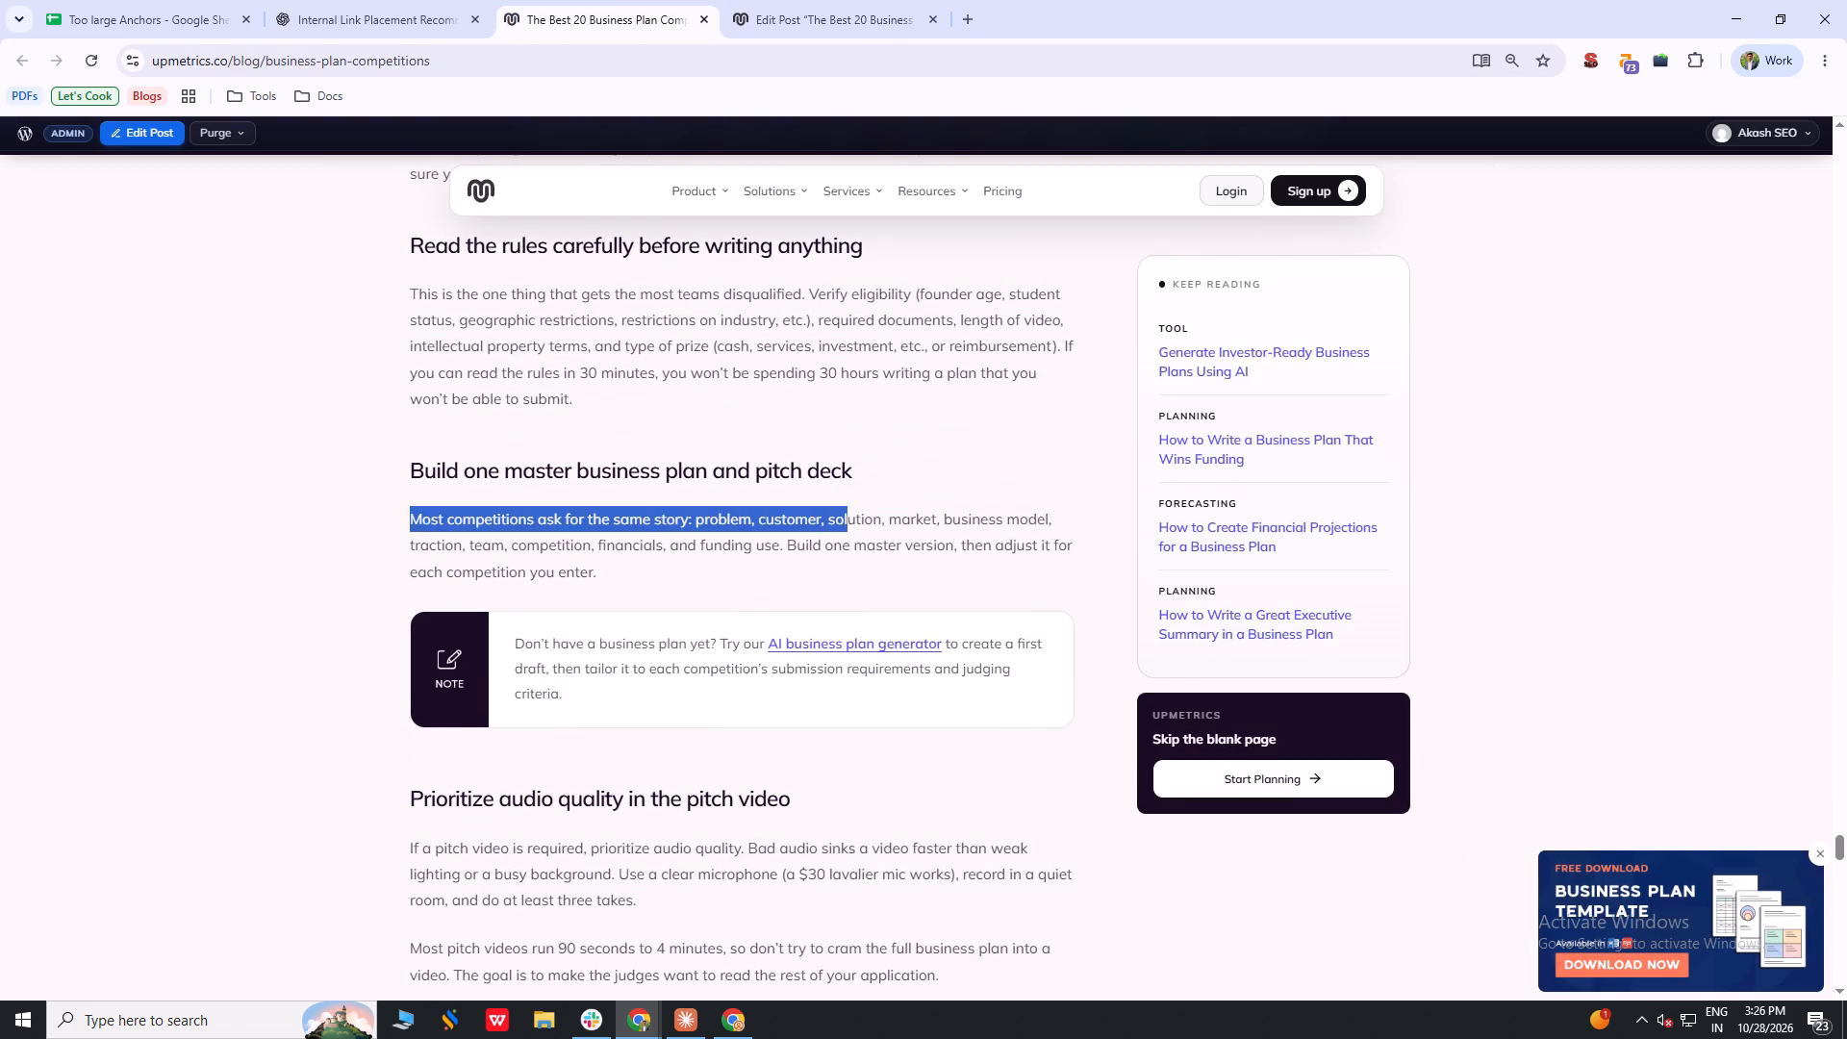
{"action": "left_click_drag", "start_coordinate": [862, 531], "coordinate": [871, 531]}
{"action": "left_click", "coordinate": [873, 531]}
Look through the live article's case studies, entry guidance, application playbook and FAQ, and return to its title.
{"action": "scroll", "coordinate": [837, 567], "scroll_direction": "up", "scroll_amount": 17}
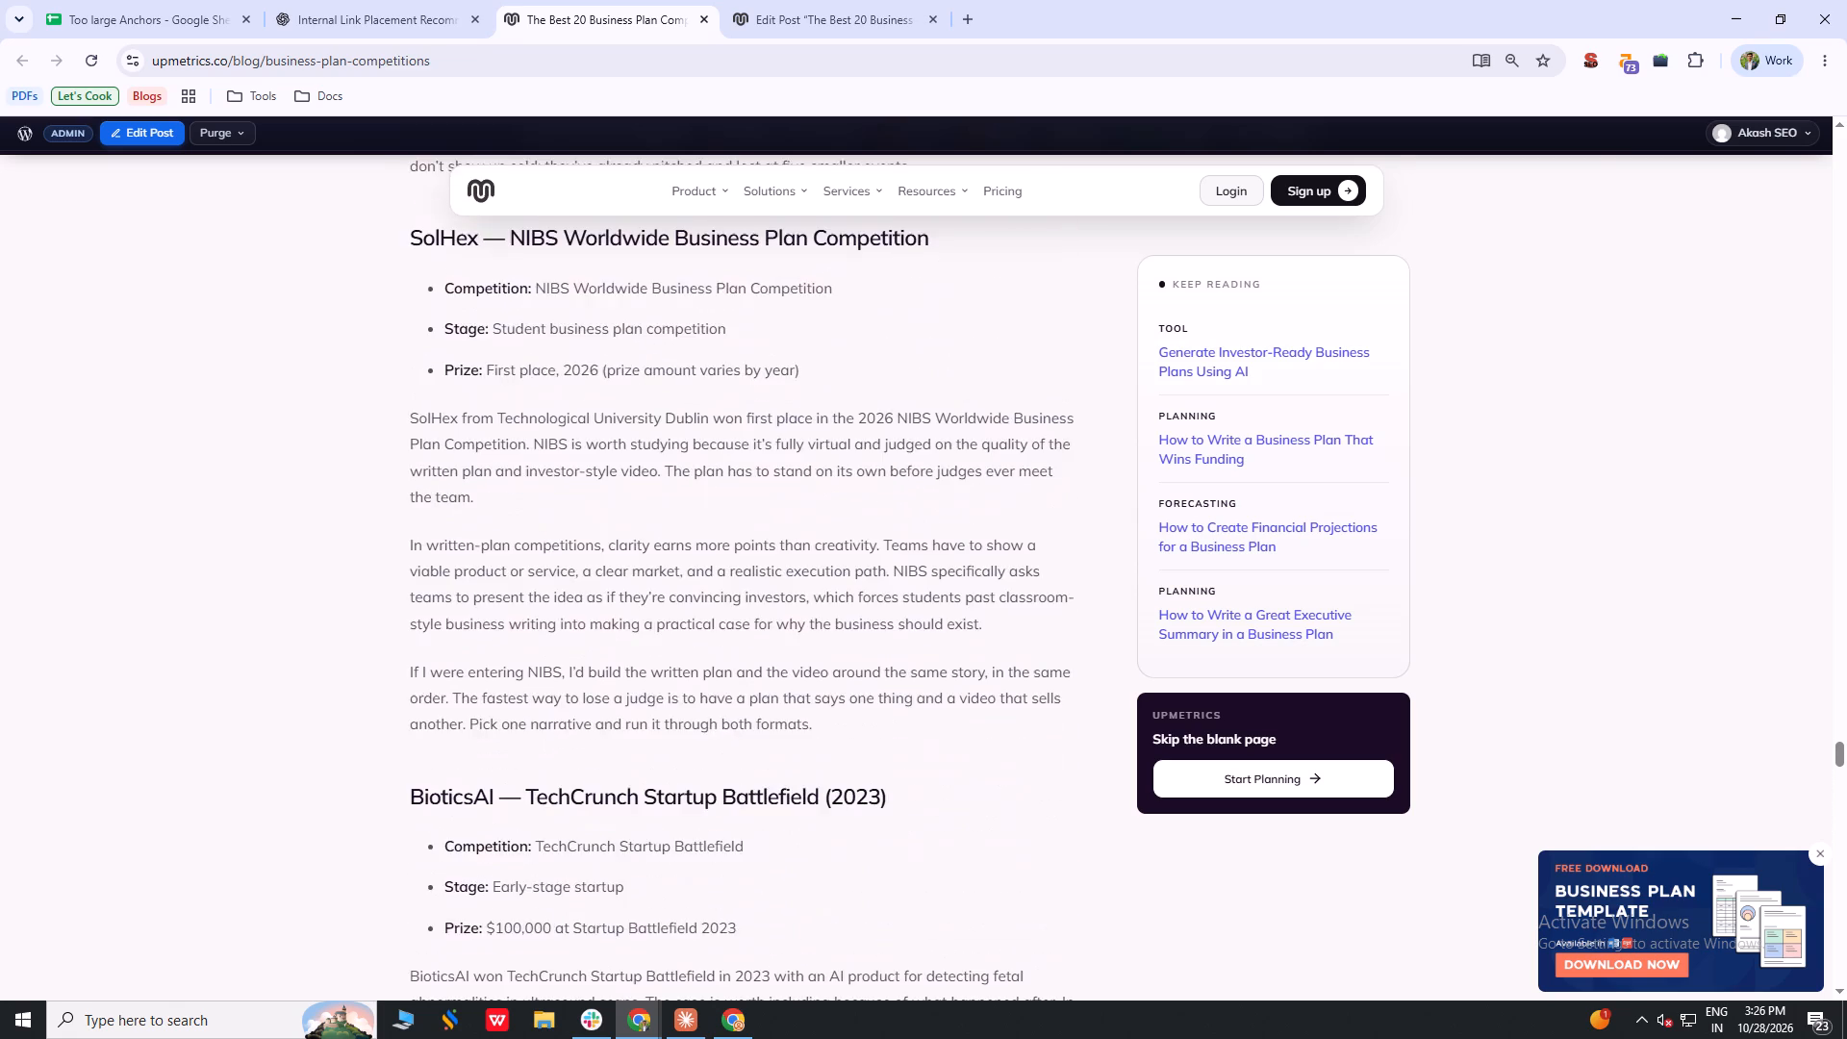
{"action": "scroll", "coordinate": [840, 582], "scroll_direction": "down", "scroll_amount": 18}
{"action": "scroll", "coordinate": [839, 588], "scroll_direction": "up", "scroll_amount": 8}
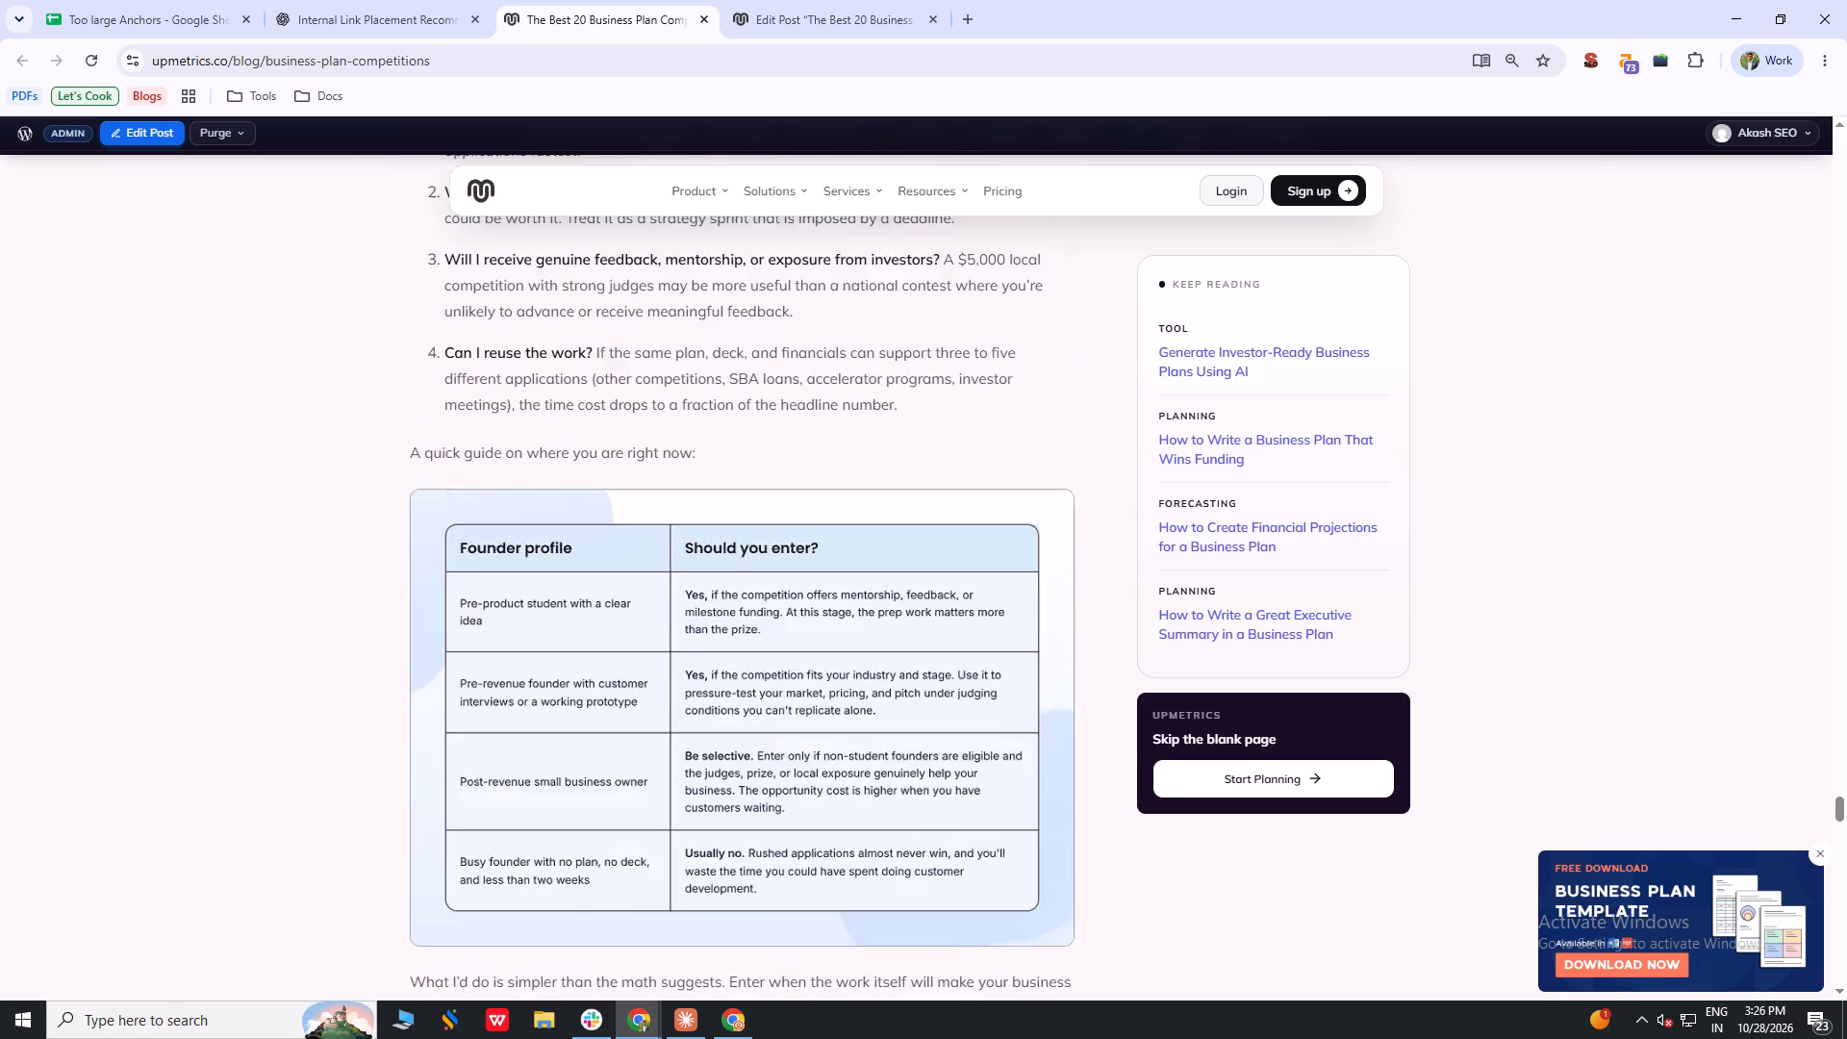
{"action": "scroll", "coordinate": [838, 589], "scroll_direction": "up", "scroll_amount": 10}
{"action": "scroll", "coordinate": [838, 590], "scroll_direction": "down", "scroll_amount": 2}
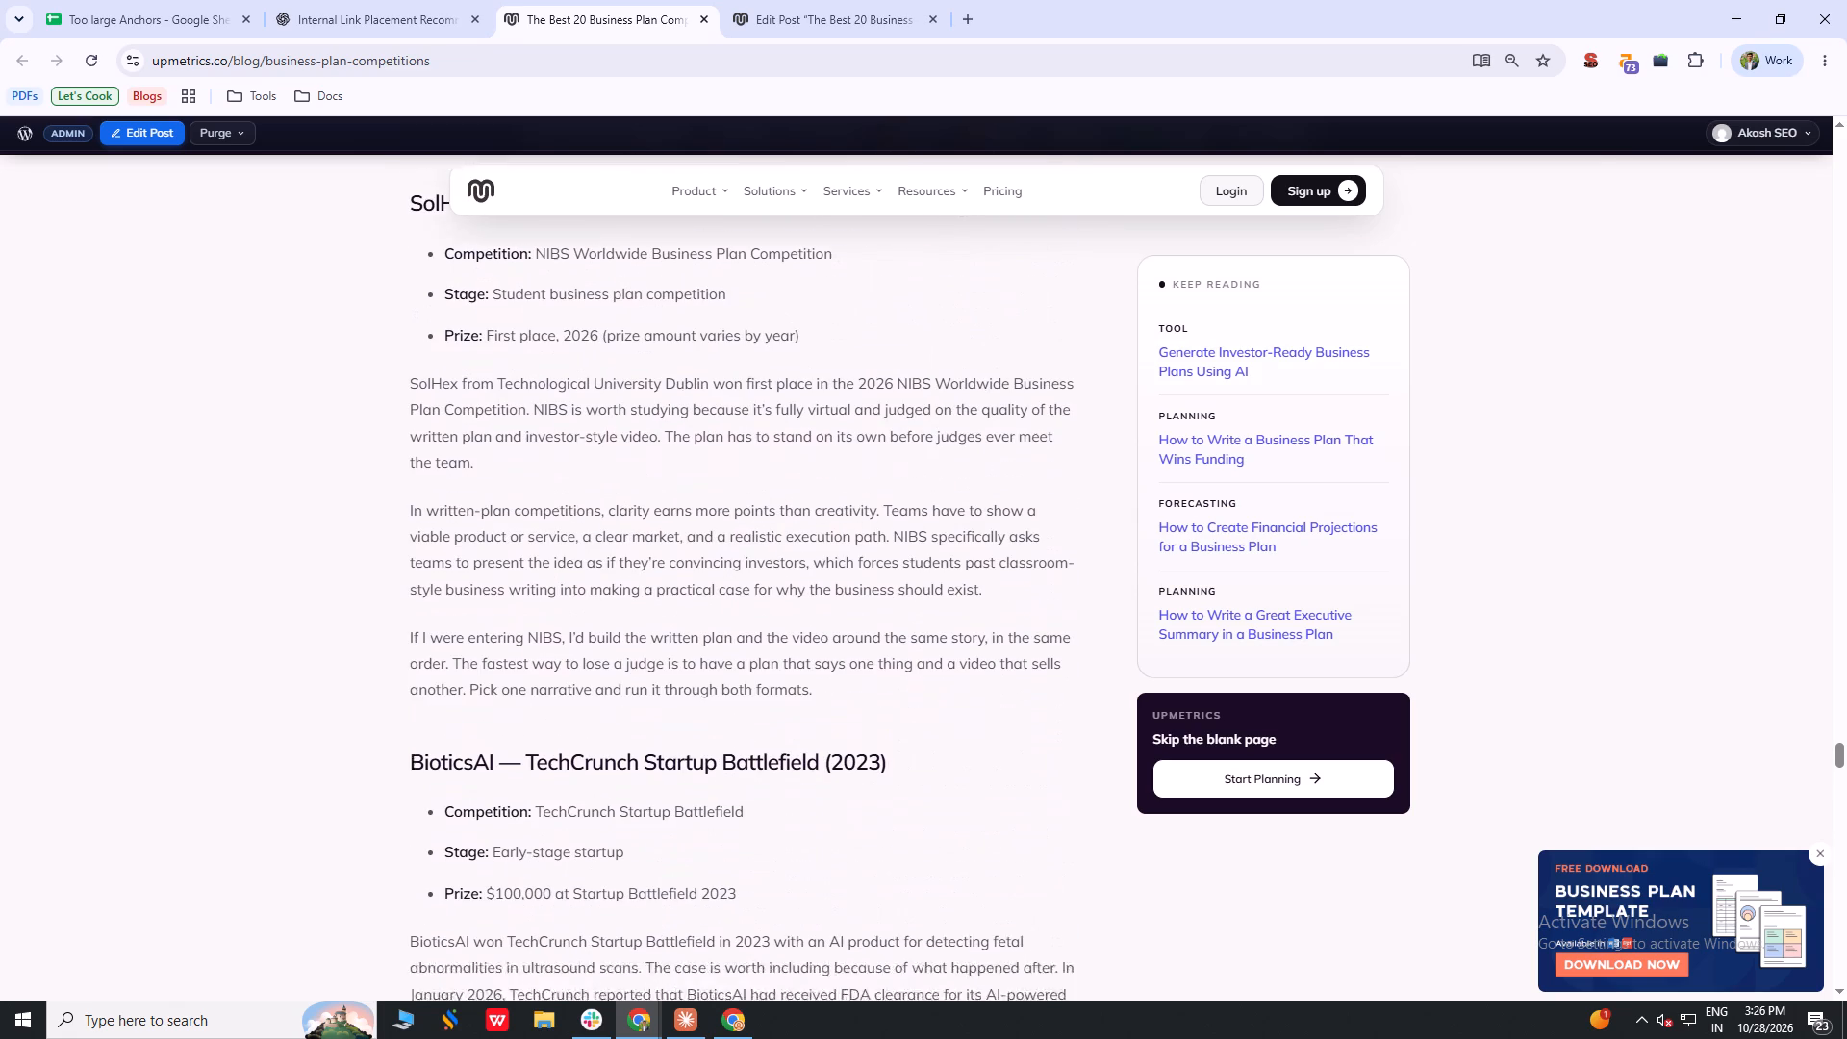
{"action": "scroll", "coordinate": [838, 590], "scroll_direction": "down", "scroll_amount": 12}
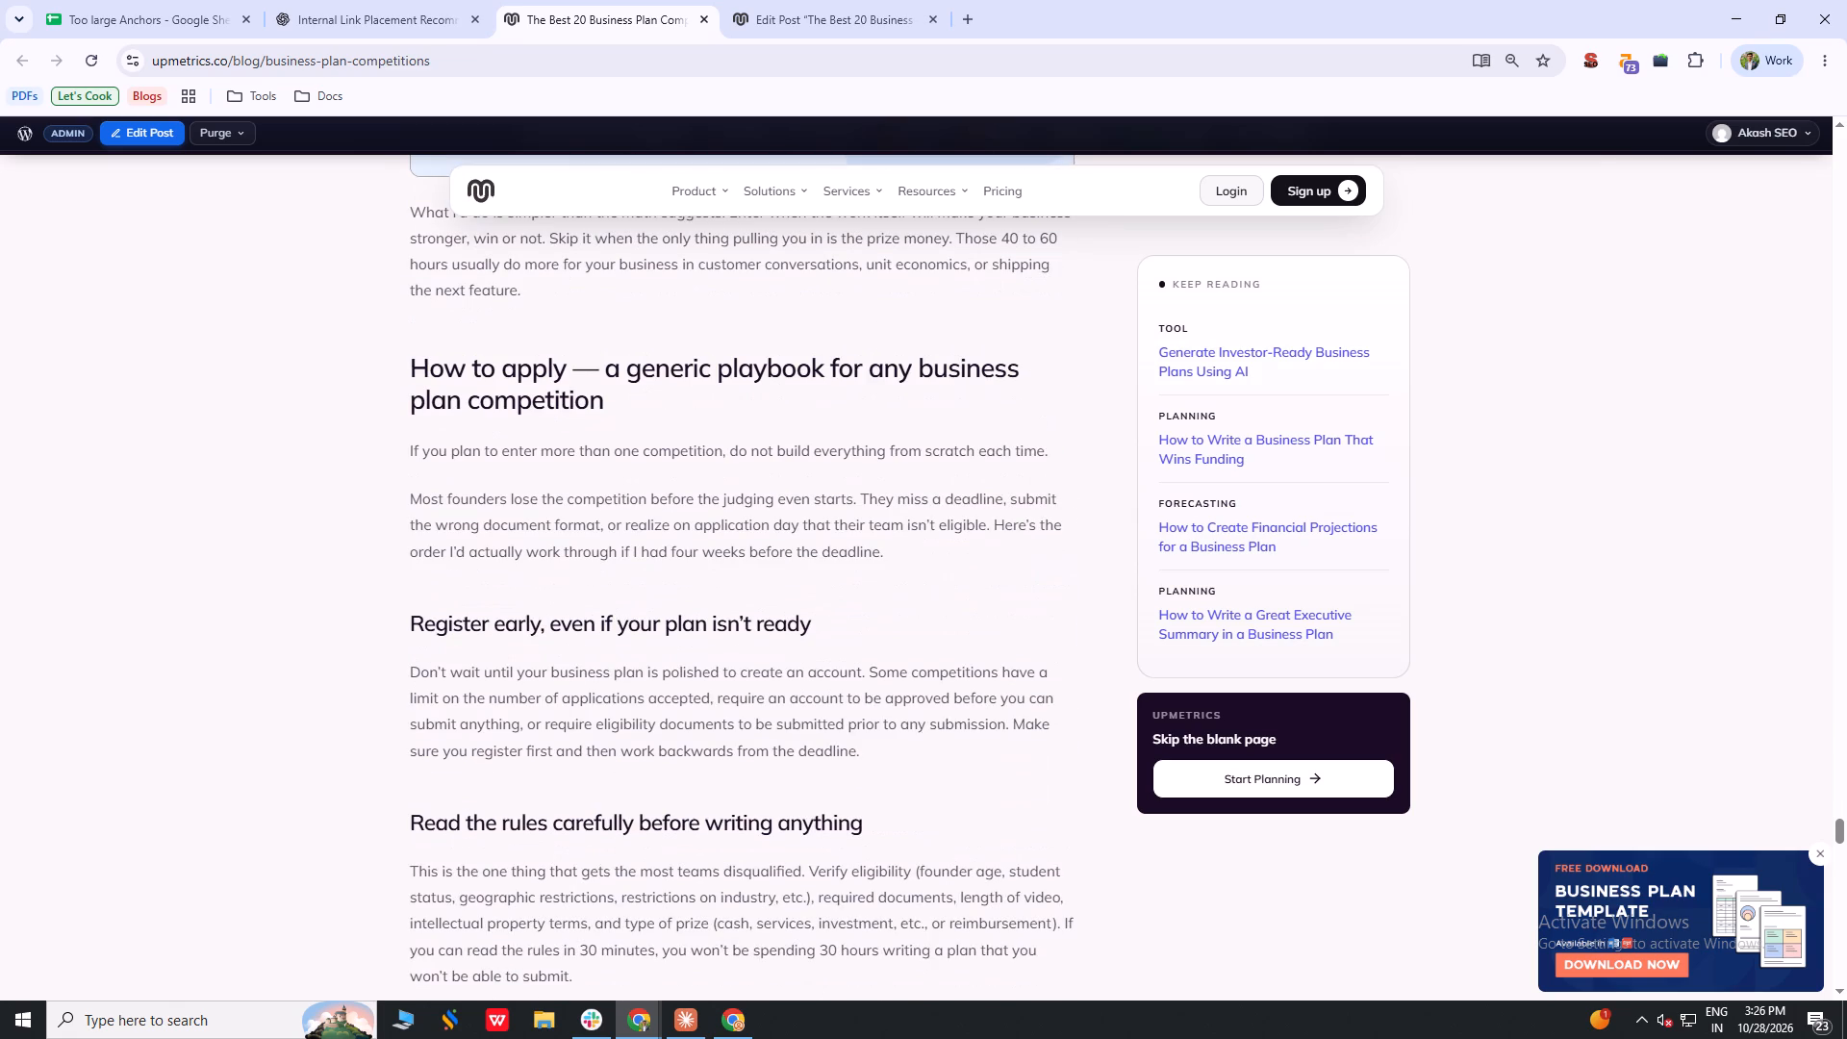
{"action": "scroll", "coordinate": [837, 592], "scroll_direction": "down", "scroll_amount": 7}
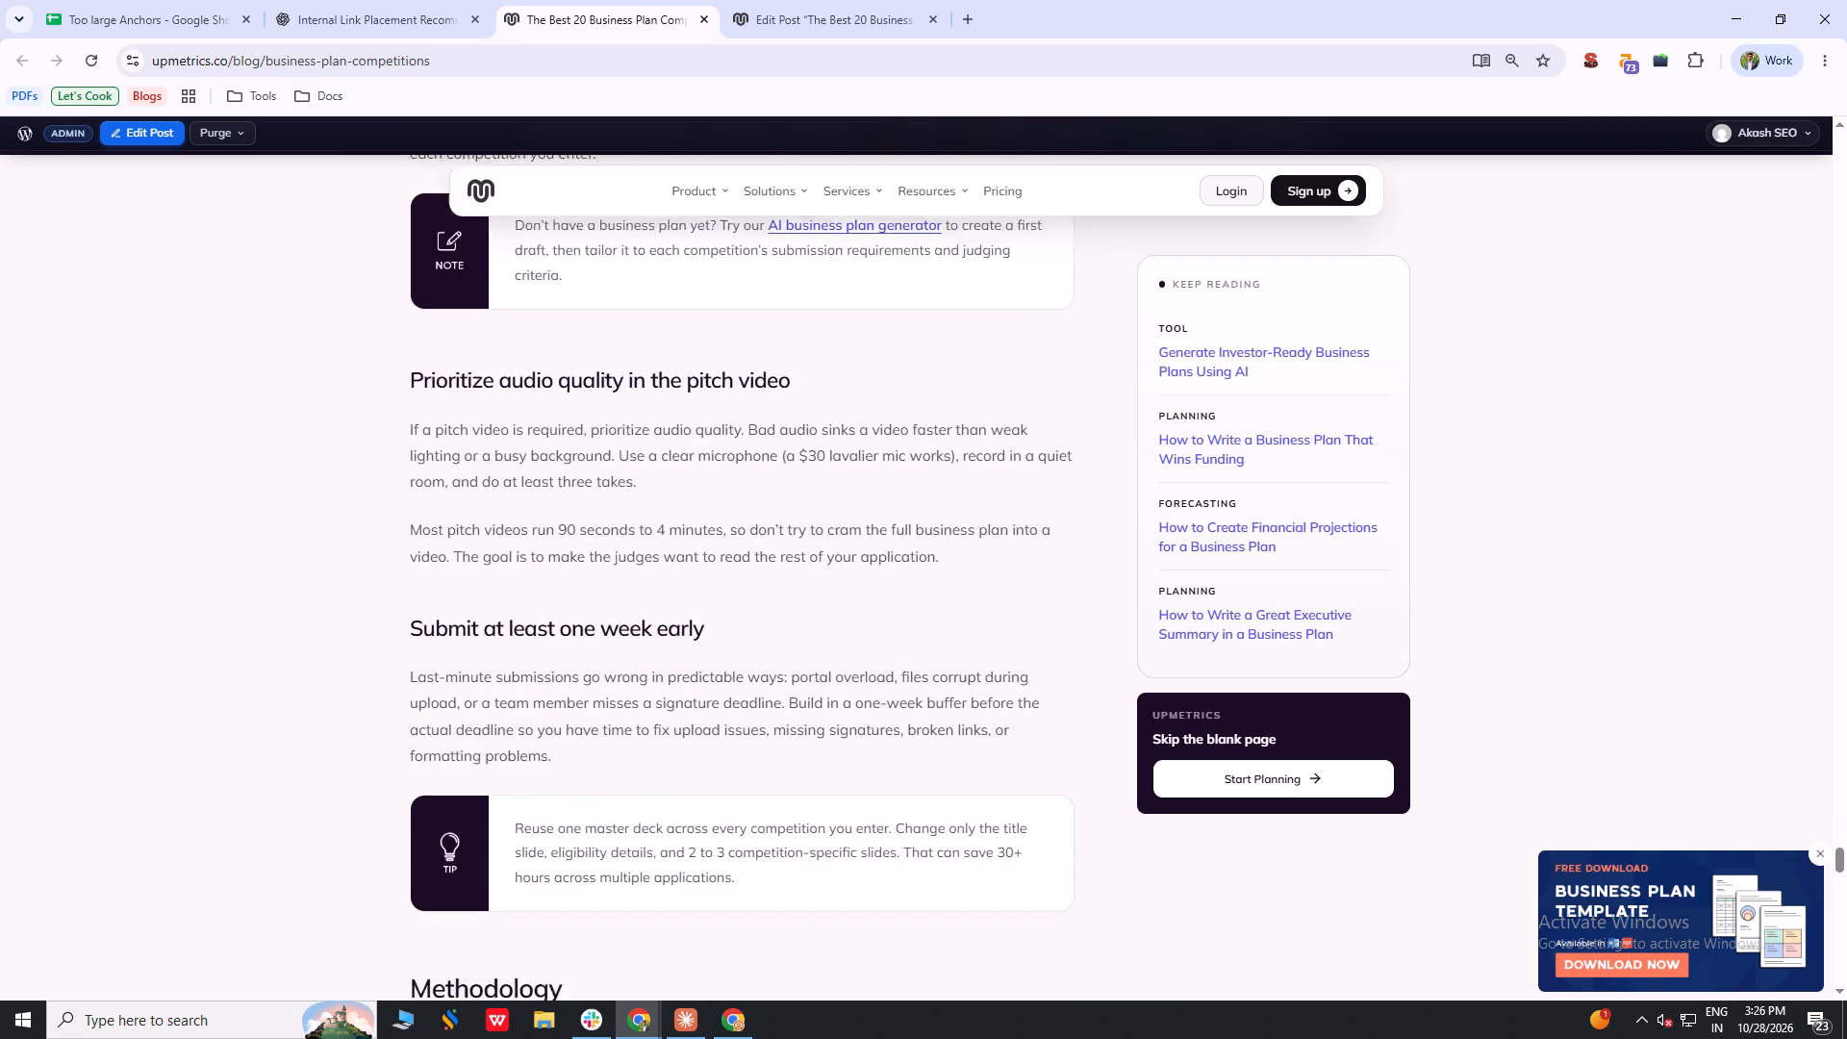
{"action": "scroll", "coordinate": [841, 596], "scroll_direction": "down", "scroll_amount": 9}
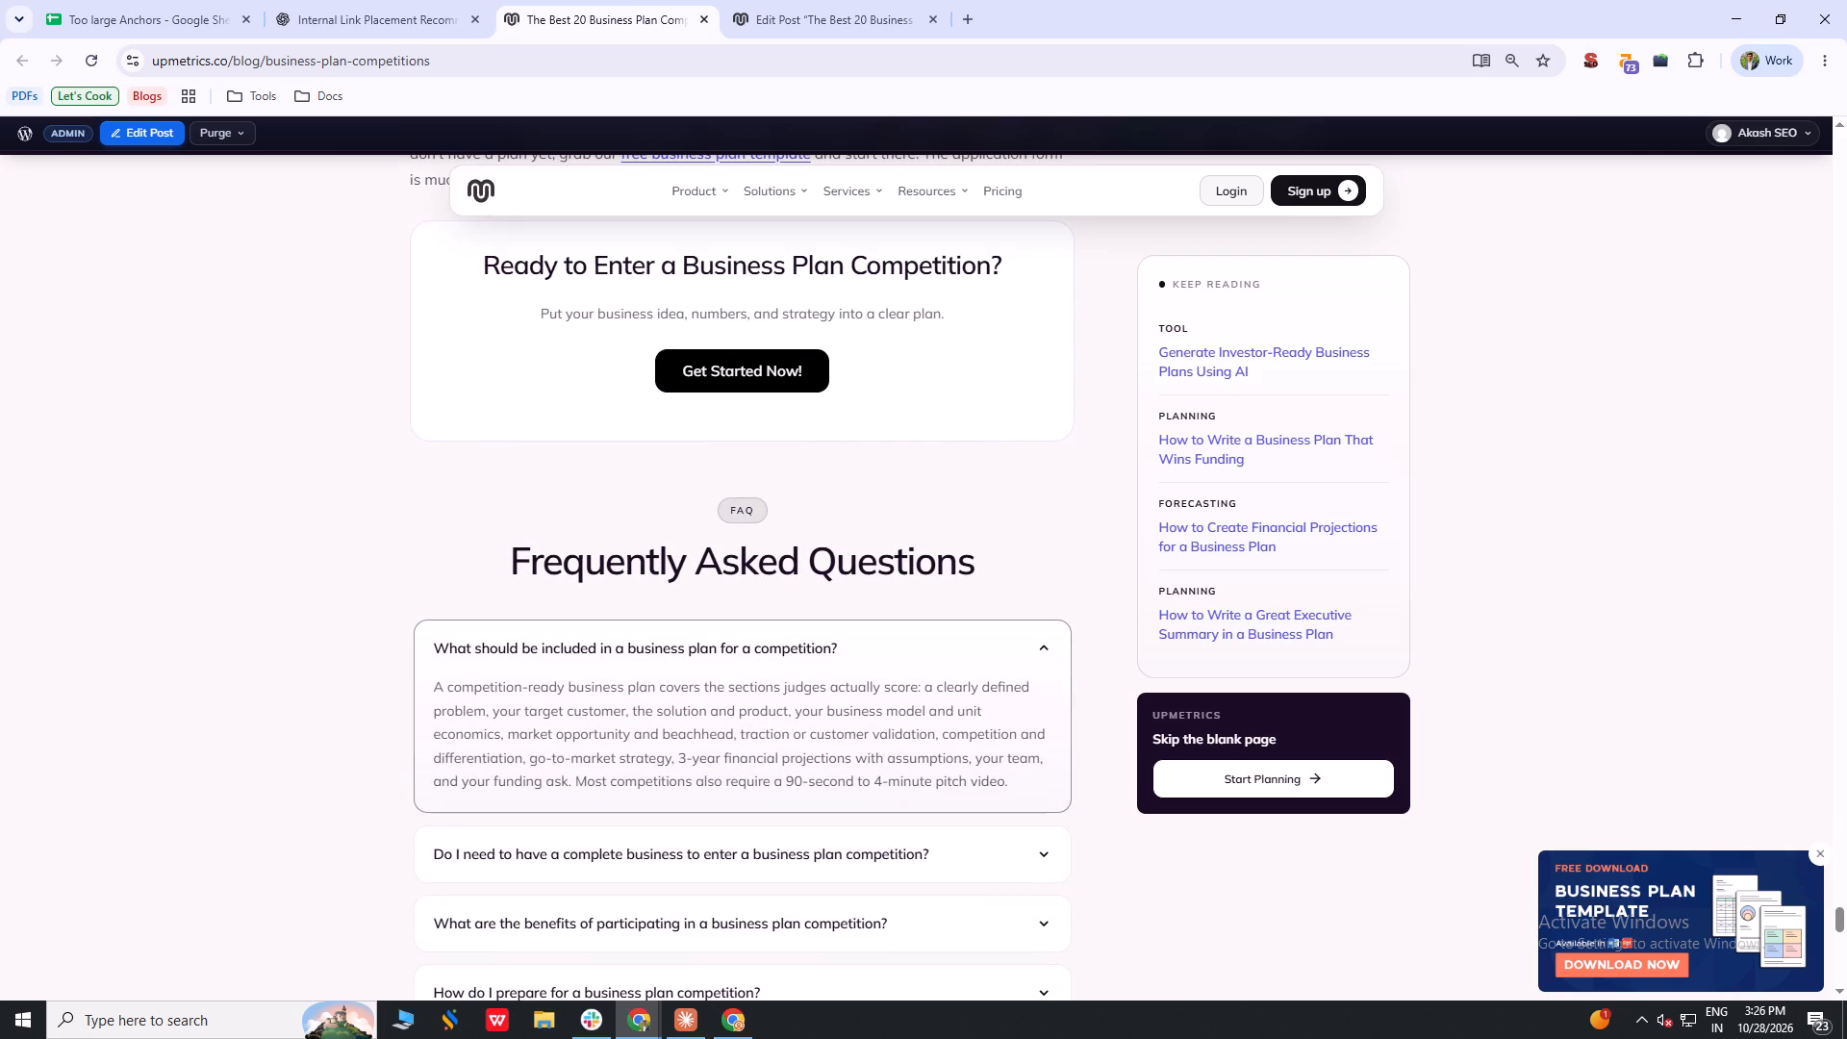
{"action": "middle_click_drag", "start_coordinate": [301, 759], "coordinate": [336, 444]}
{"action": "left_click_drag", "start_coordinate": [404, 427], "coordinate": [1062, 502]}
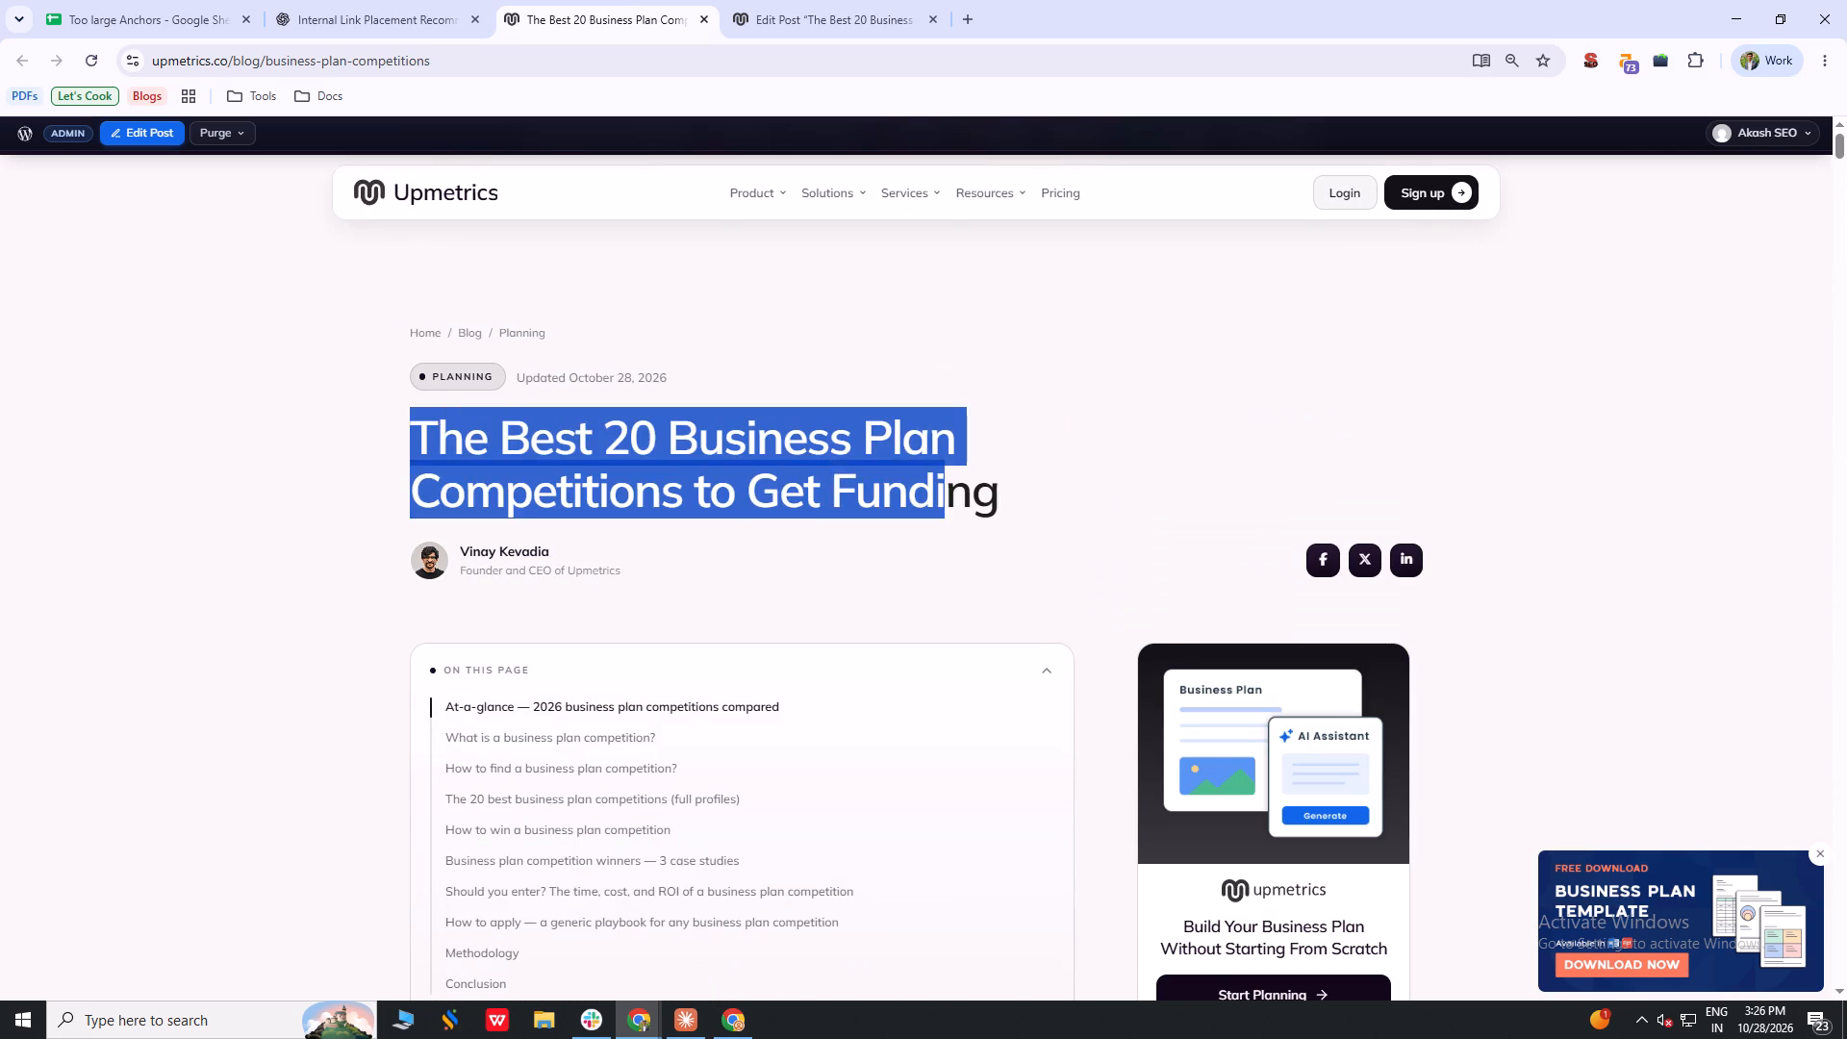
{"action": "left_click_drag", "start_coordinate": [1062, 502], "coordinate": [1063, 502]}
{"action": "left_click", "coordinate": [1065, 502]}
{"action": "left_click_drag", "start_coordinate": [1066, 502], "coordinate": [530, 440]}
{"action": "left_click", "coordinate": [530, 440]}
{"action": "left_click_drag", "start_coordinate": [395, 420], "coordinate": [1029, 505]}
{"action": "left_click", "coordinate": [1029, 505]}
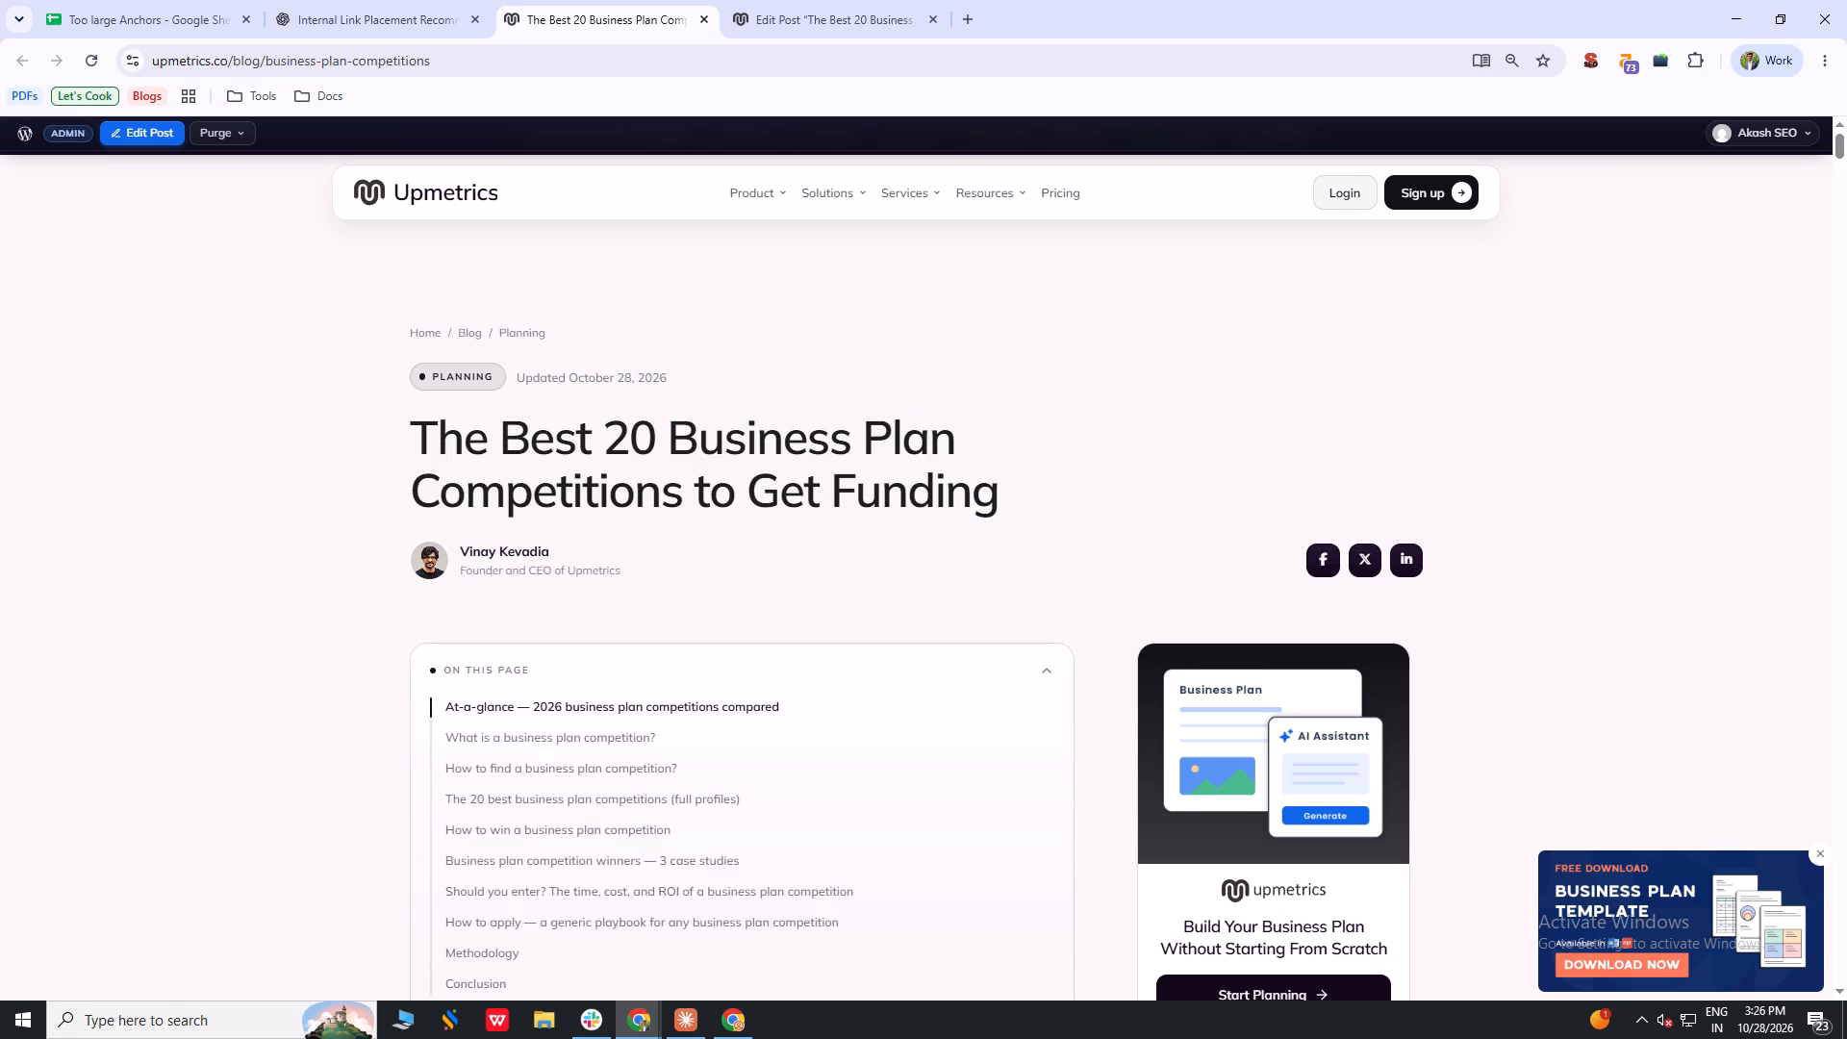
Jump to "The 20 best business plan competitions (full profiles)" and look through the profiles down to "How to win a business plan competition".
{"action": "scroll", "coordinate": [1044, 505], "scroll_direction": "down", "scroll_amount": 1}
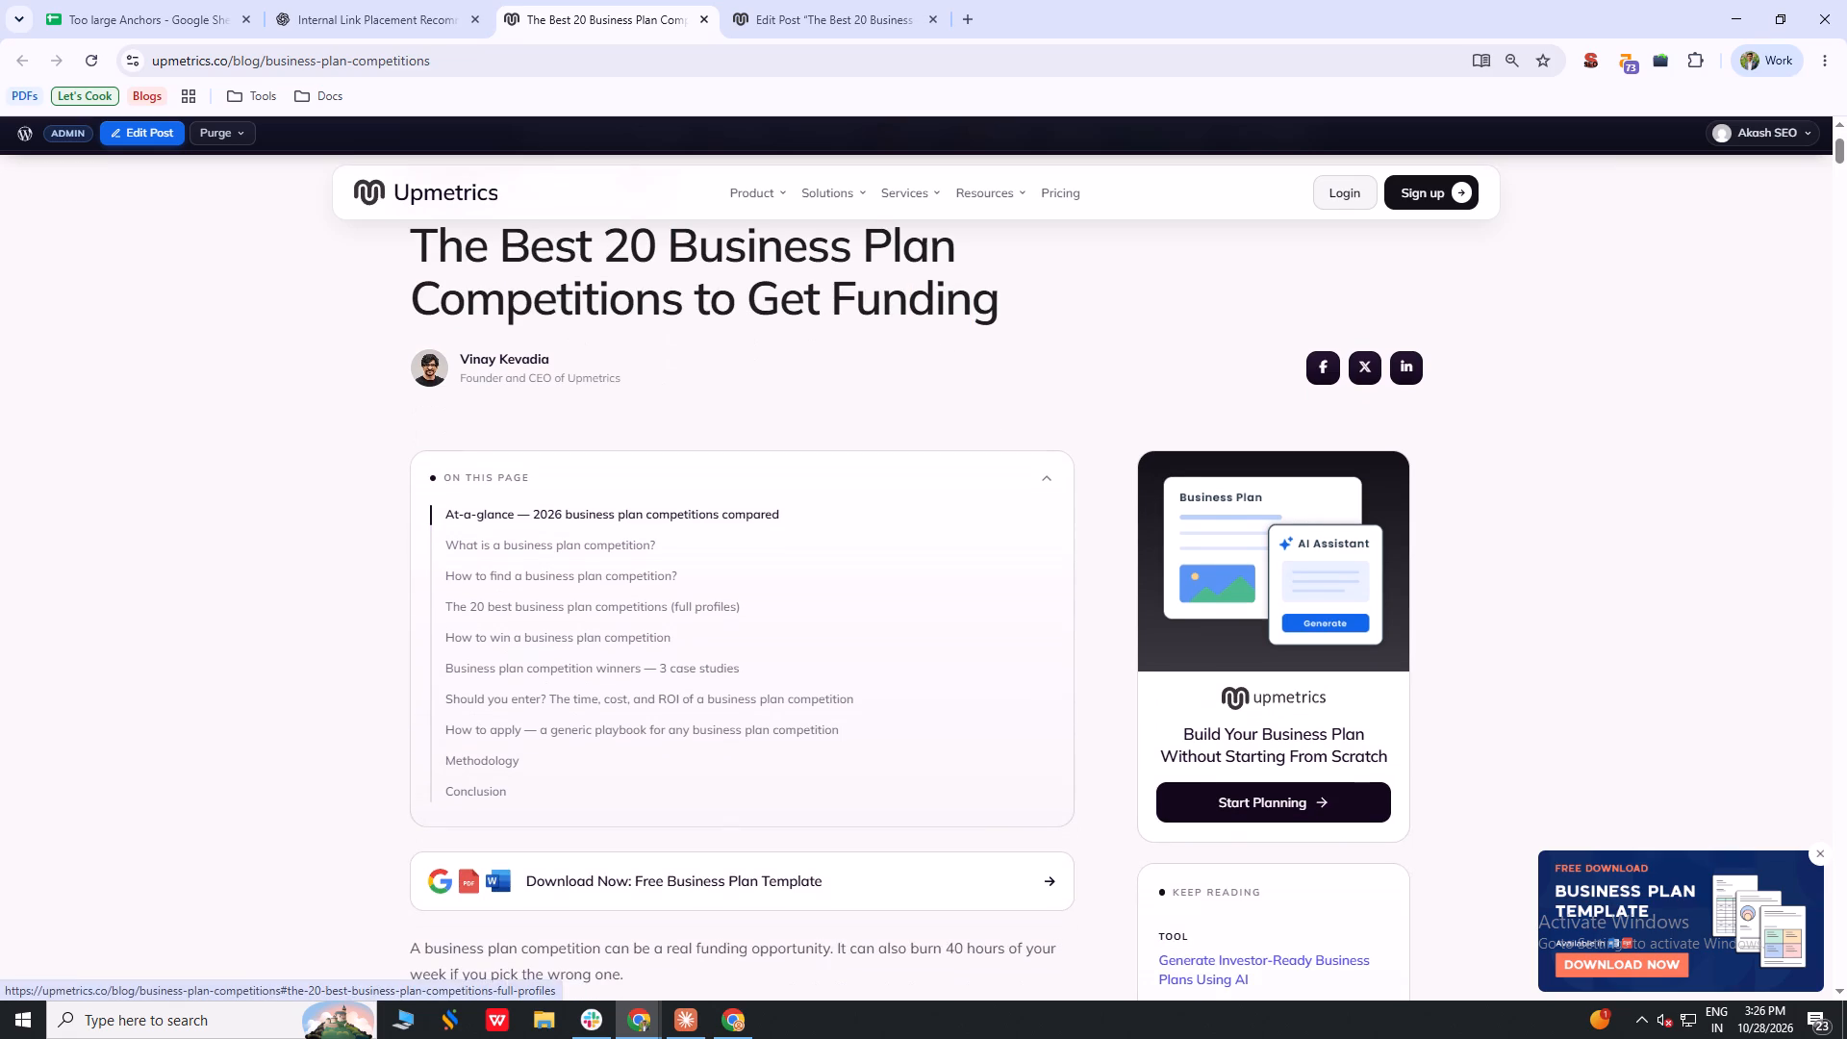
{"action": "left_click", "coordinate": [674, 615]}
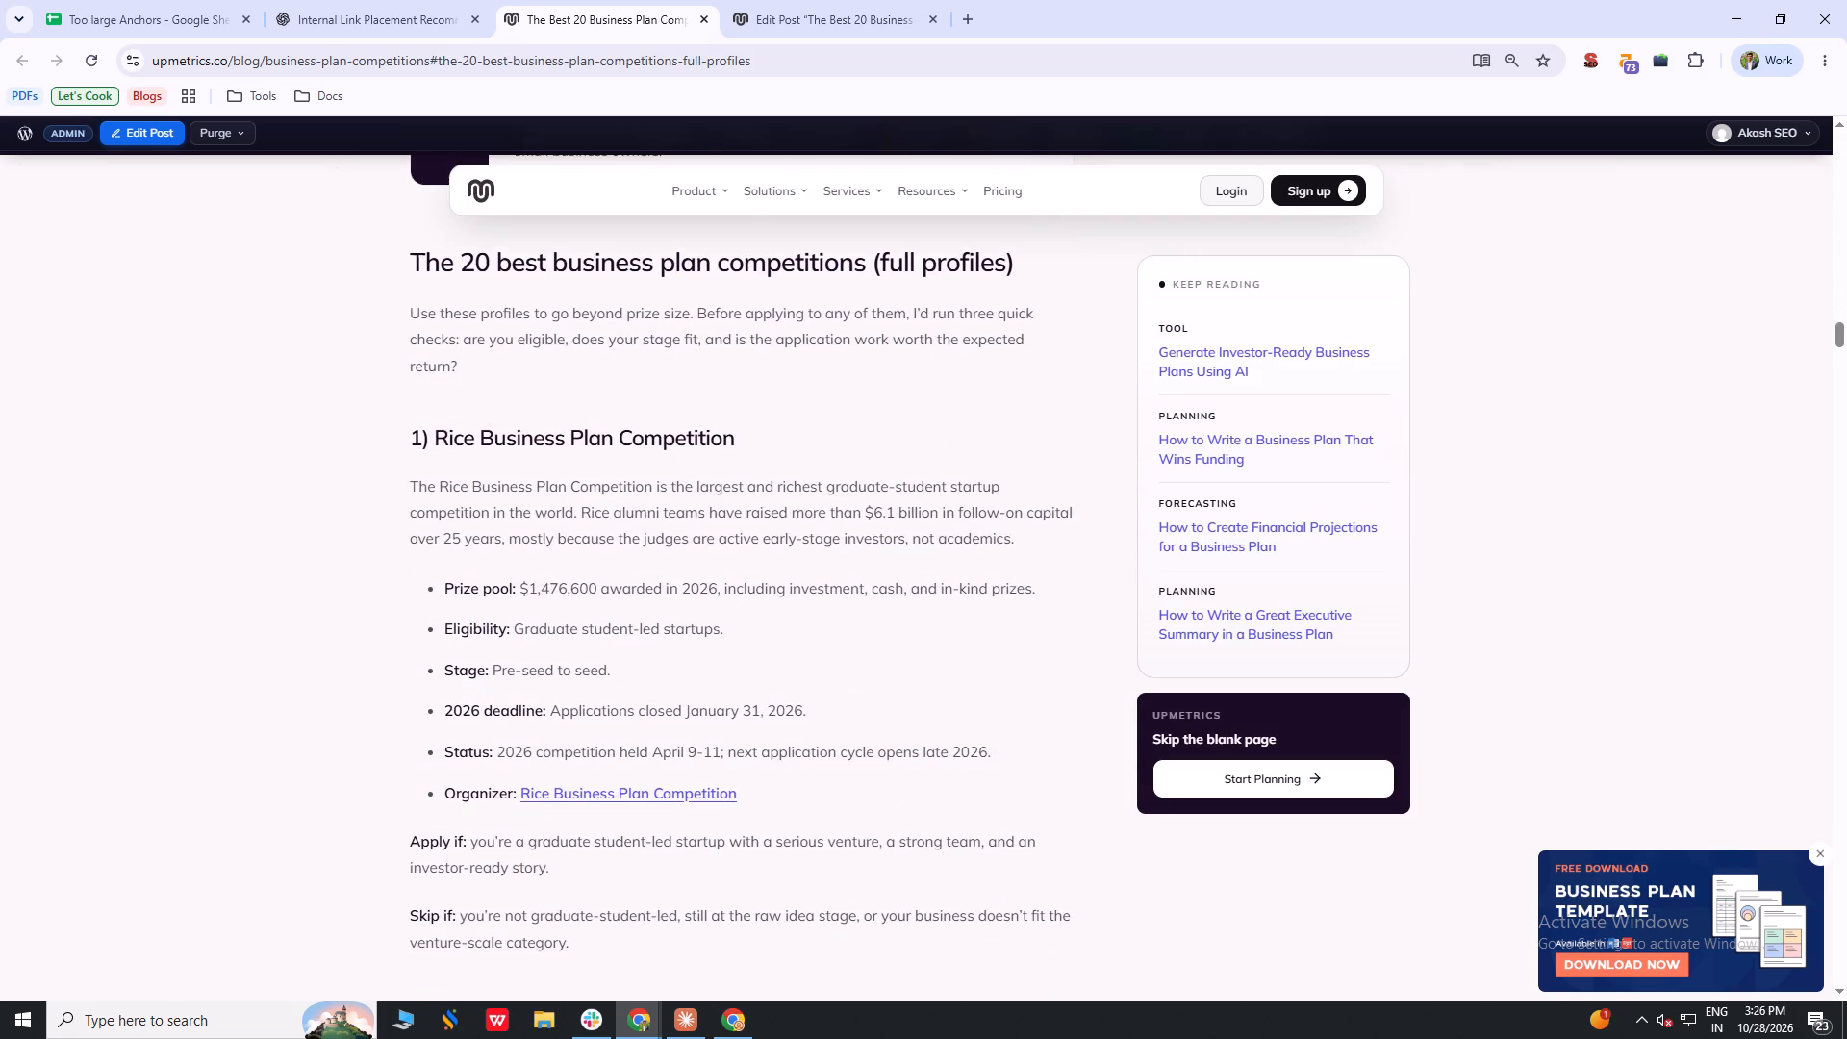
{"action": "scroll", "coordinate": [676, 610], "scroll_direction": "down", "scroll_amount": 7}
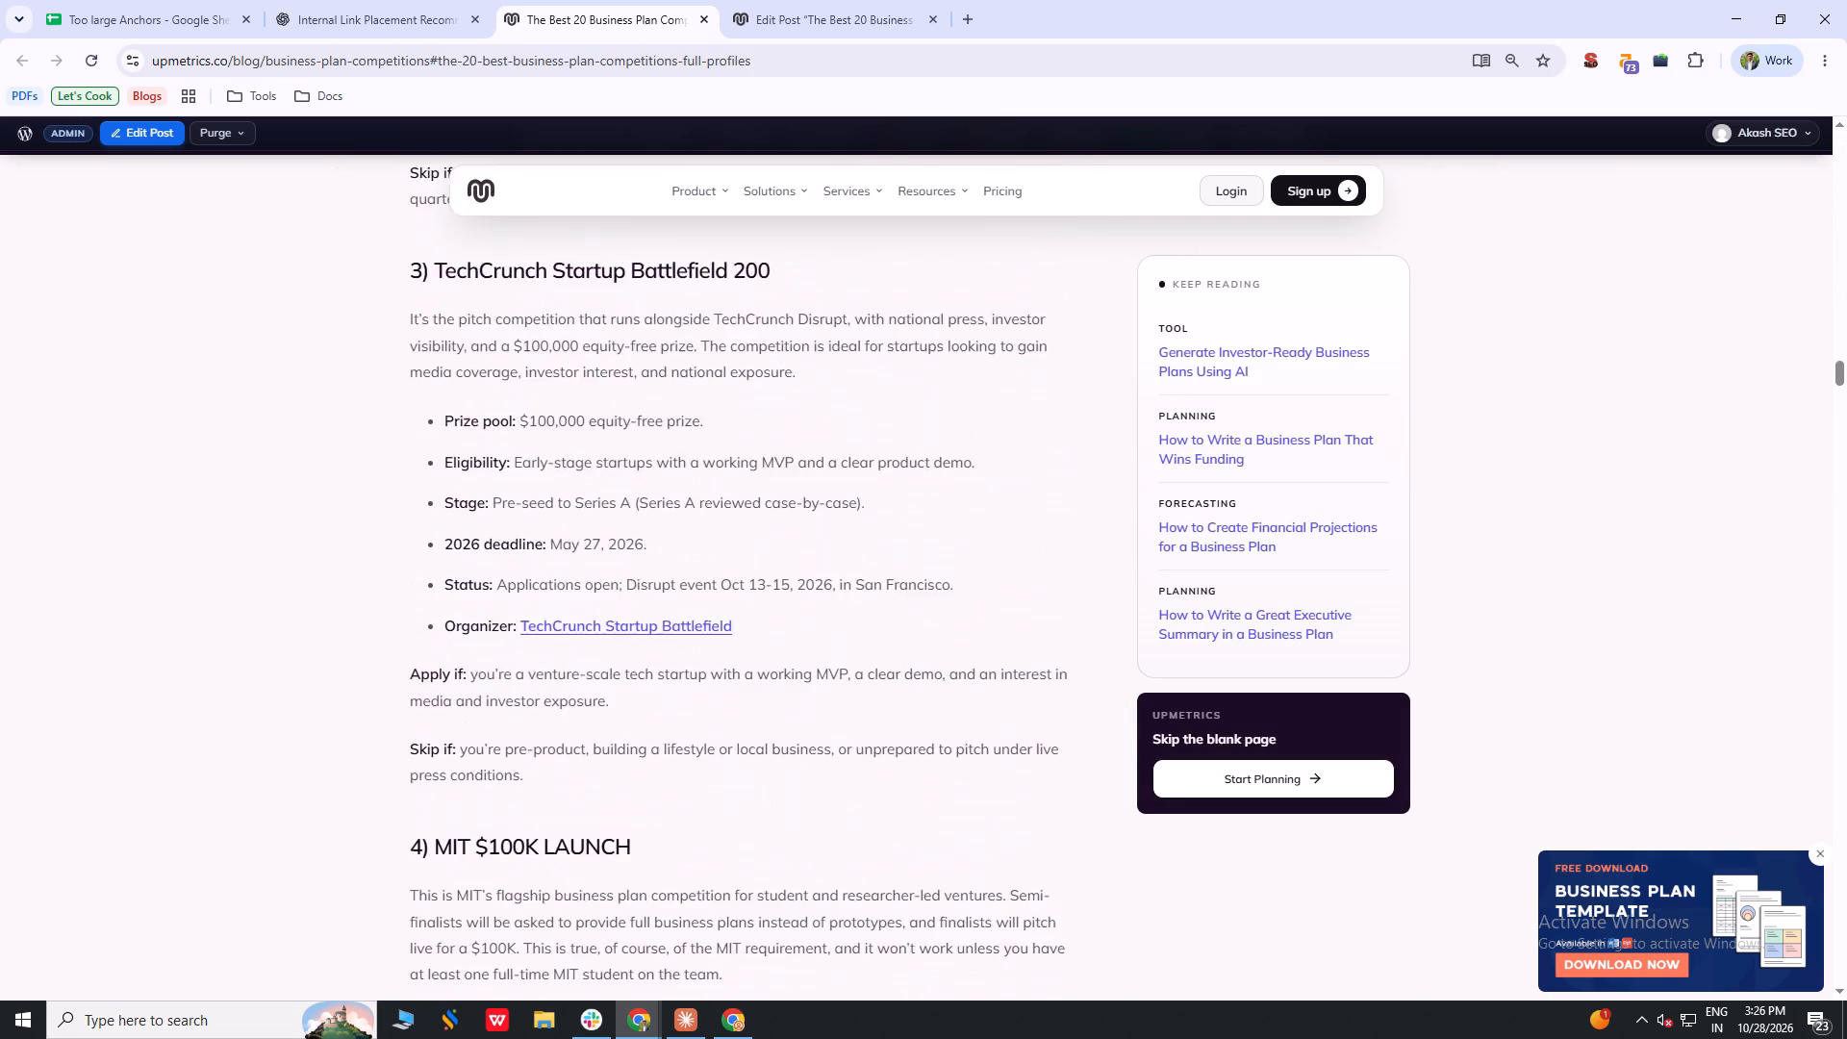
{"action": "scroll", "coordinate": [676, 610], "scroll_direction": "down", "scroll_amount": 15}
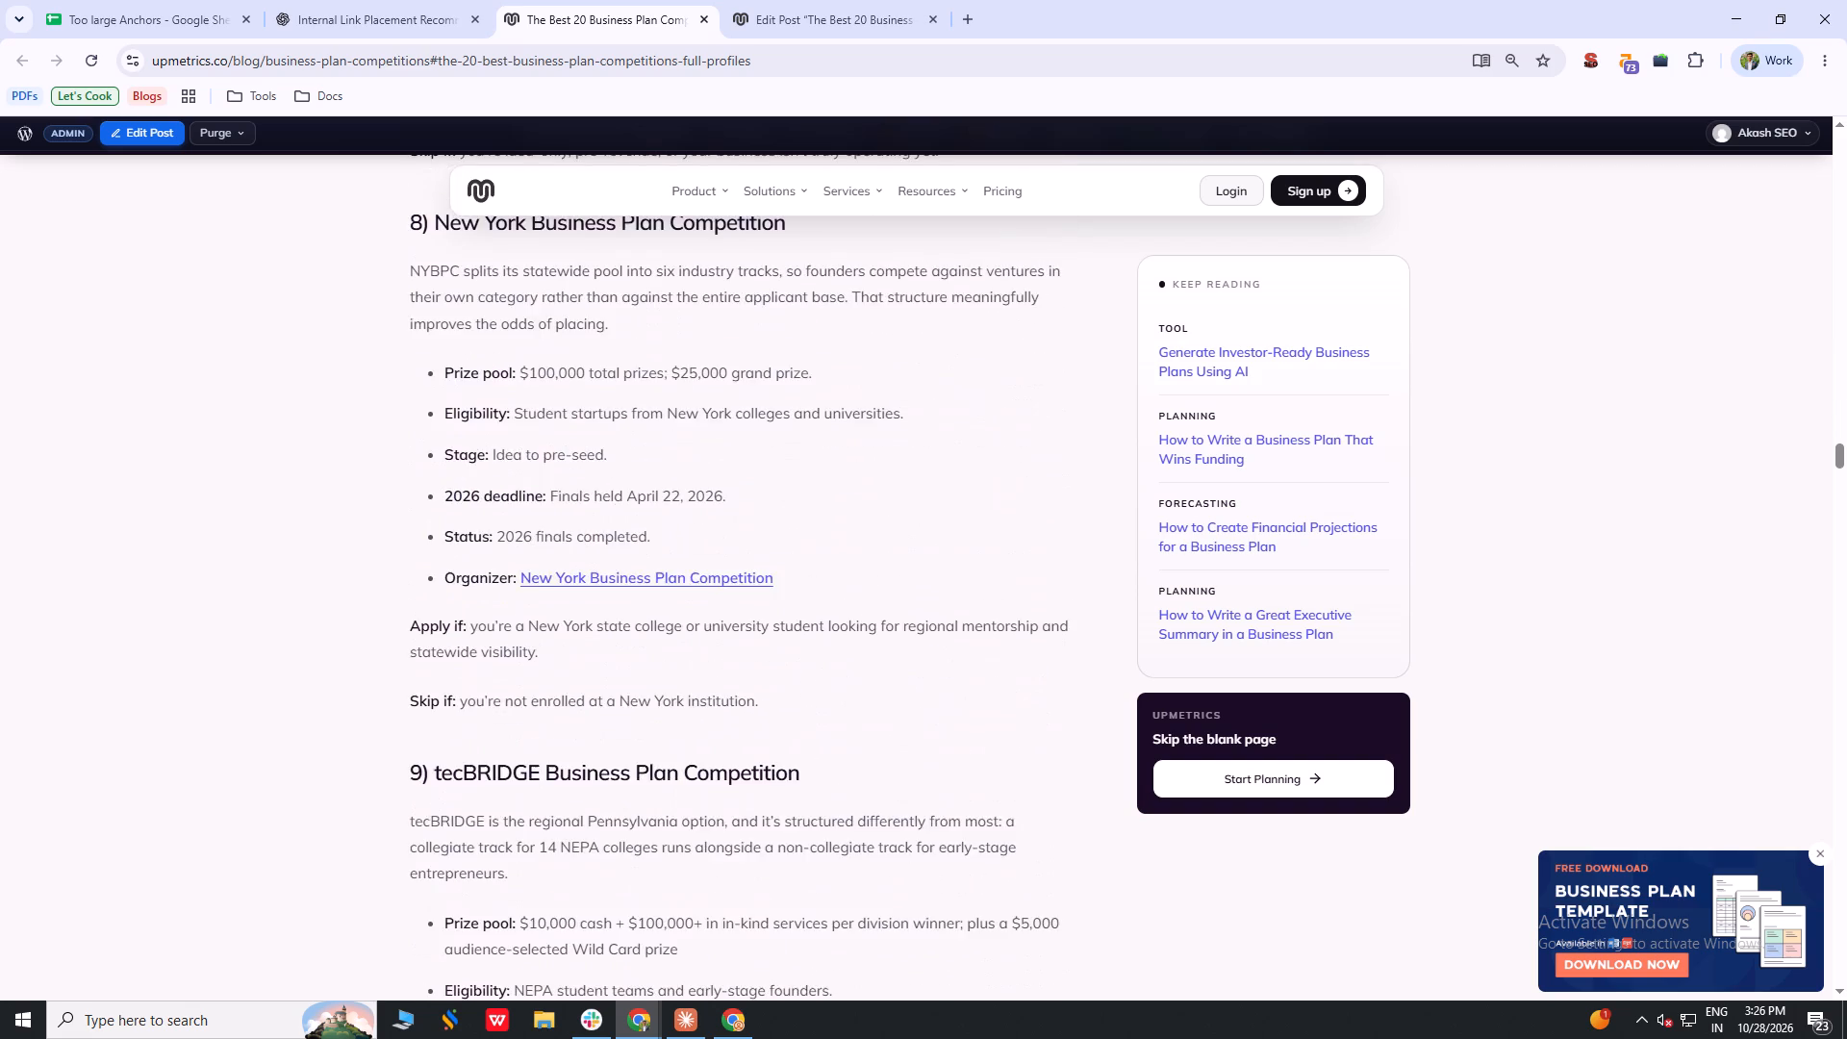
{"action": "scroll", "coordinate": [679, 608], "scroll_direction": "down", "scroll_amount": 12}
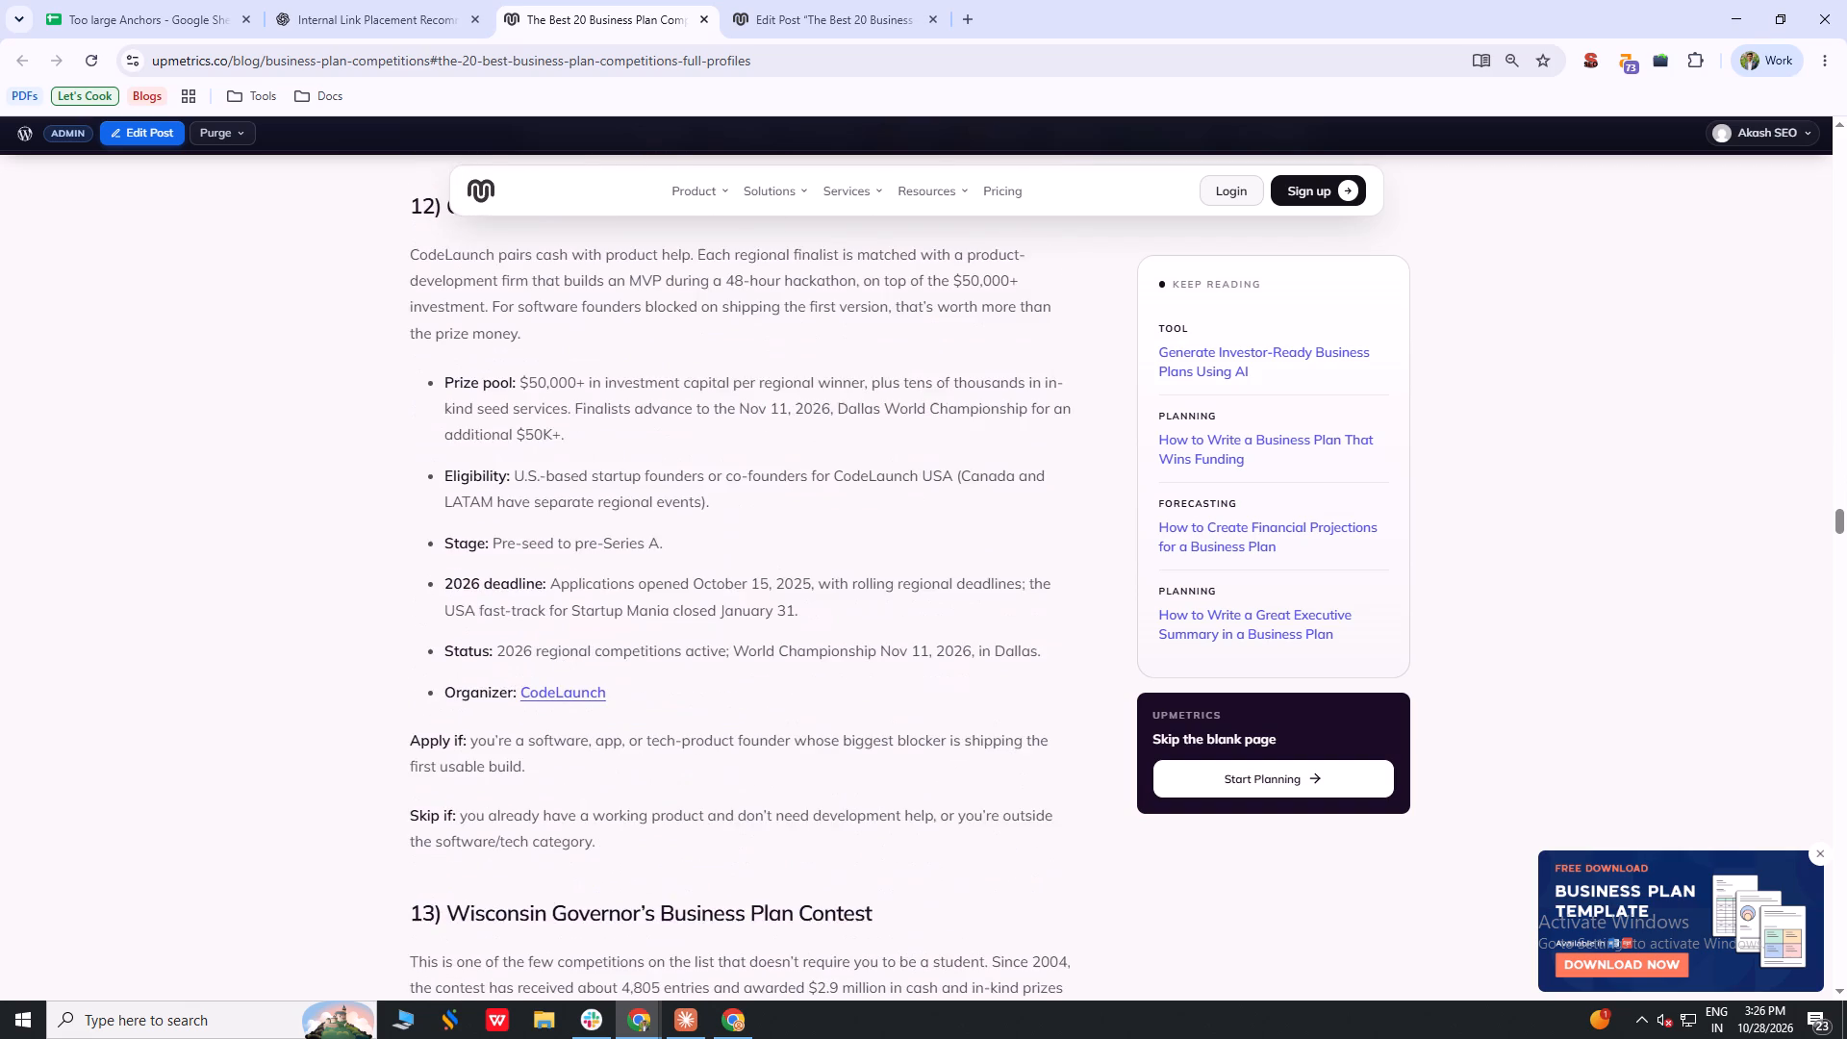
{"action": "scroll", "coordinate": [680, 608], "scroll_direction": "down", "scroll_amount": 20}
{"action": "scroll", "coordinate": [680, 608], "scroll_direction": "down", "scroll_amount": 6}
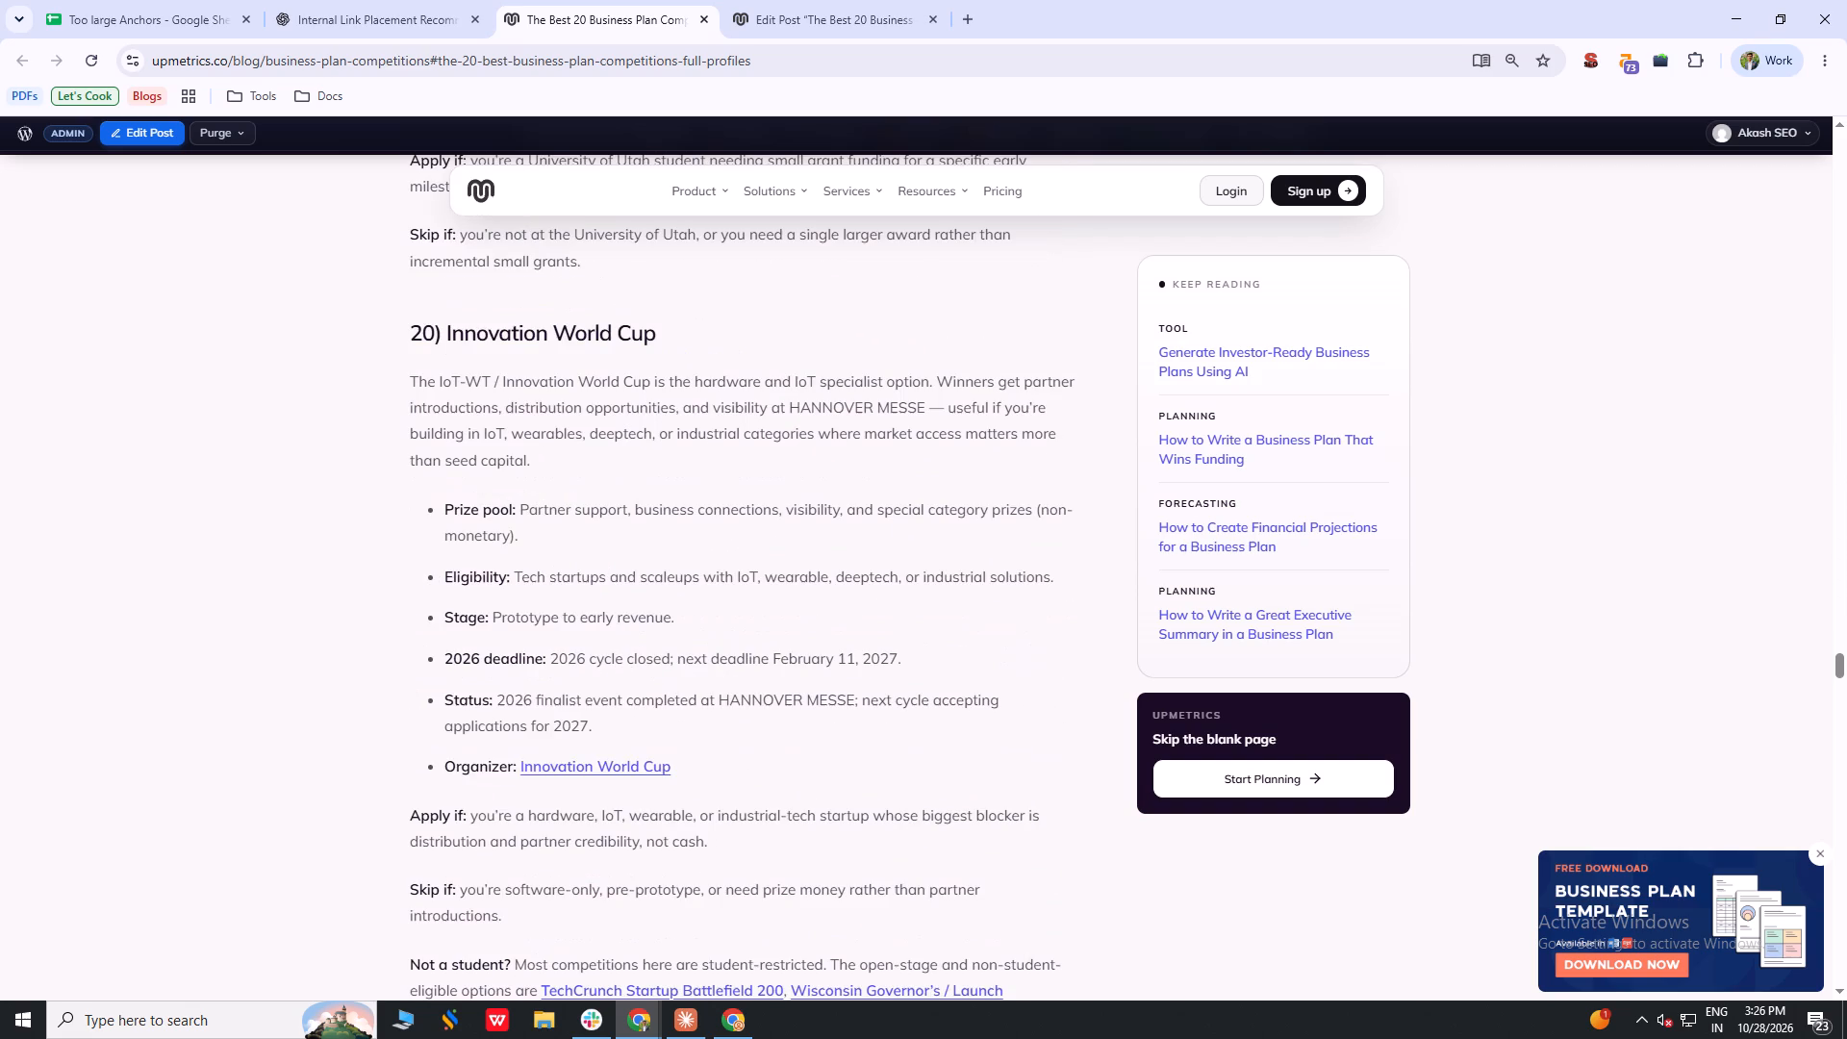
{"action": "scroll", "coordinate": [680, 608], "scroll_direction": "down", "scroll_amount": 2}
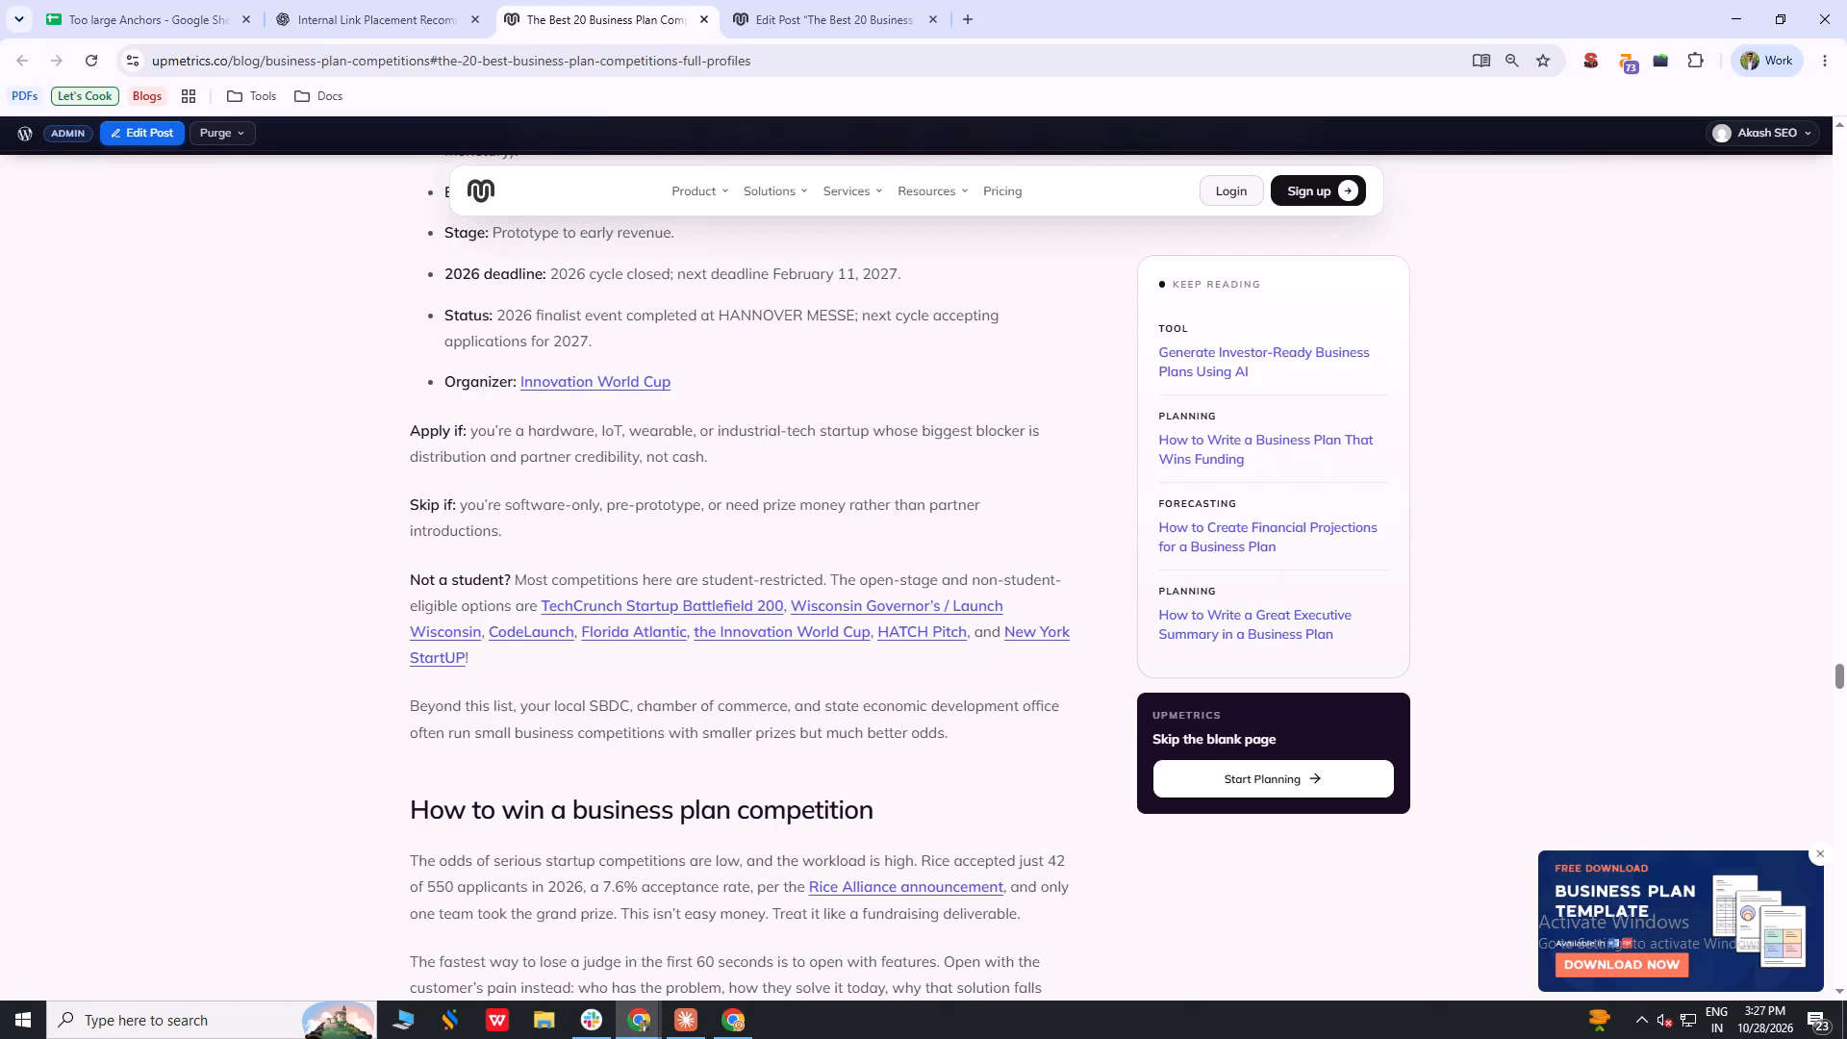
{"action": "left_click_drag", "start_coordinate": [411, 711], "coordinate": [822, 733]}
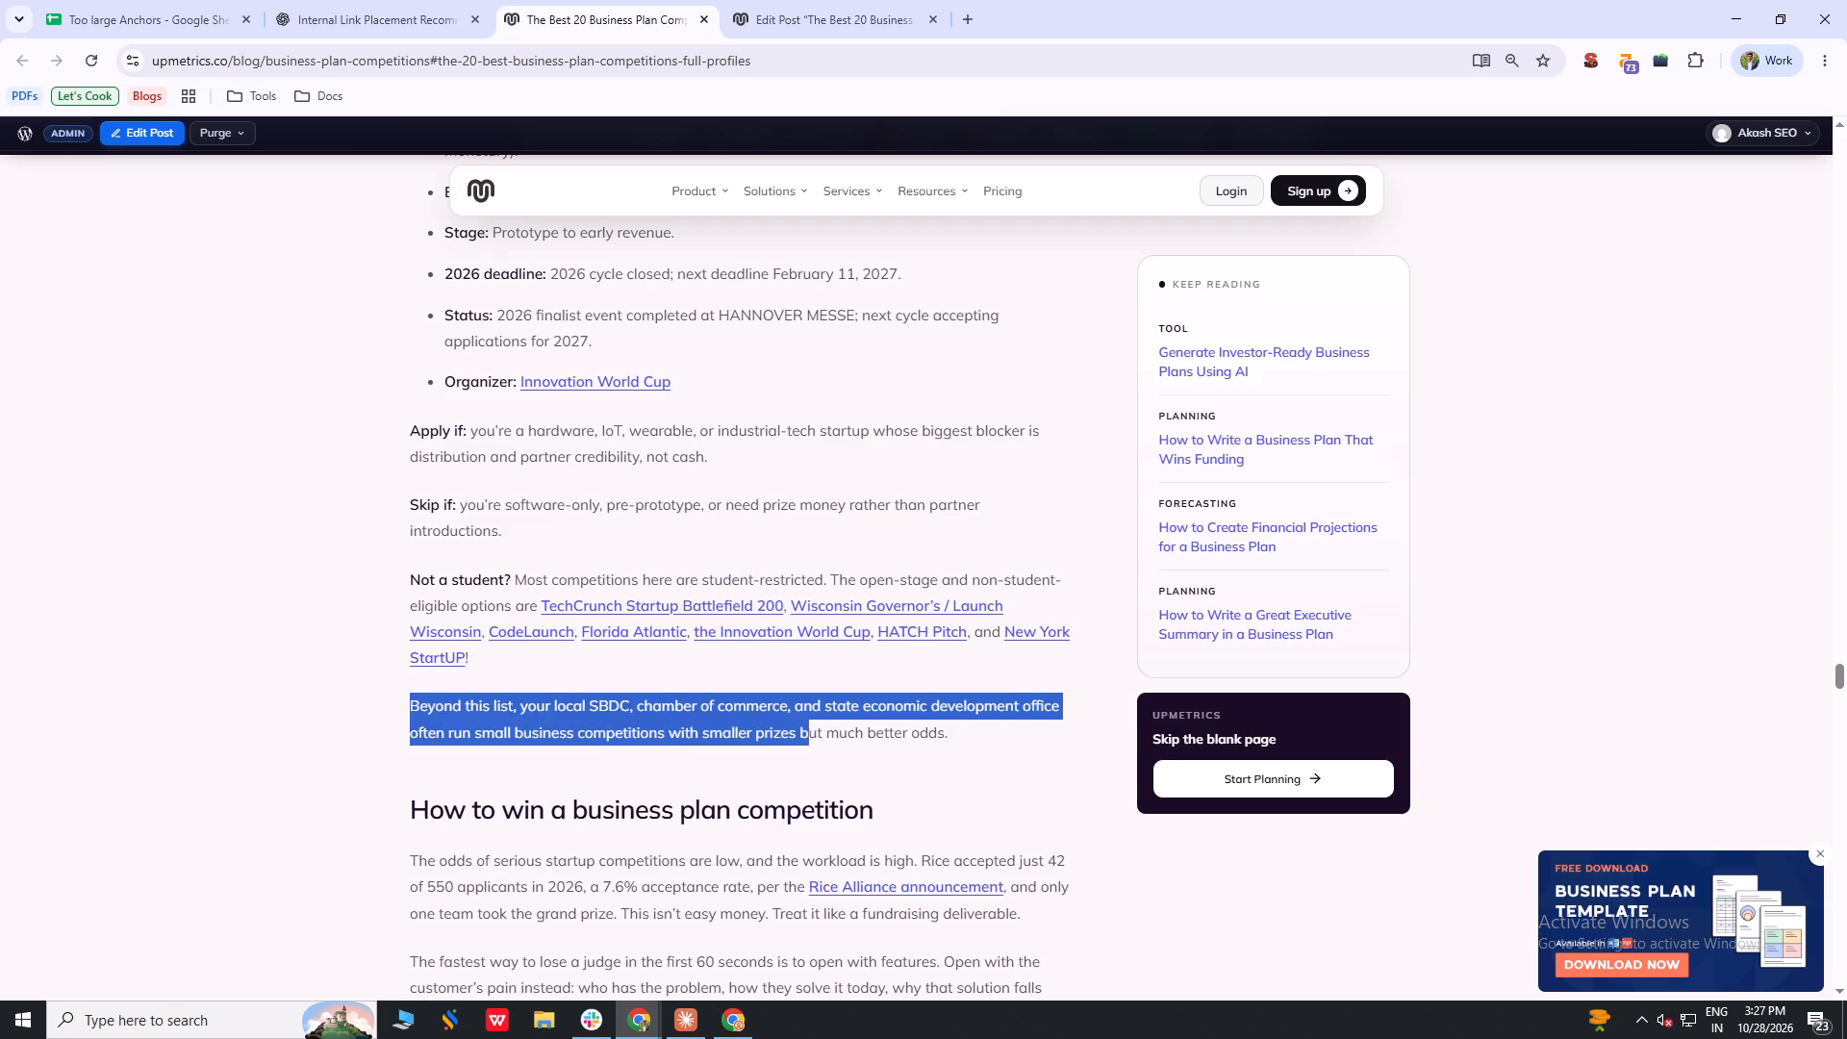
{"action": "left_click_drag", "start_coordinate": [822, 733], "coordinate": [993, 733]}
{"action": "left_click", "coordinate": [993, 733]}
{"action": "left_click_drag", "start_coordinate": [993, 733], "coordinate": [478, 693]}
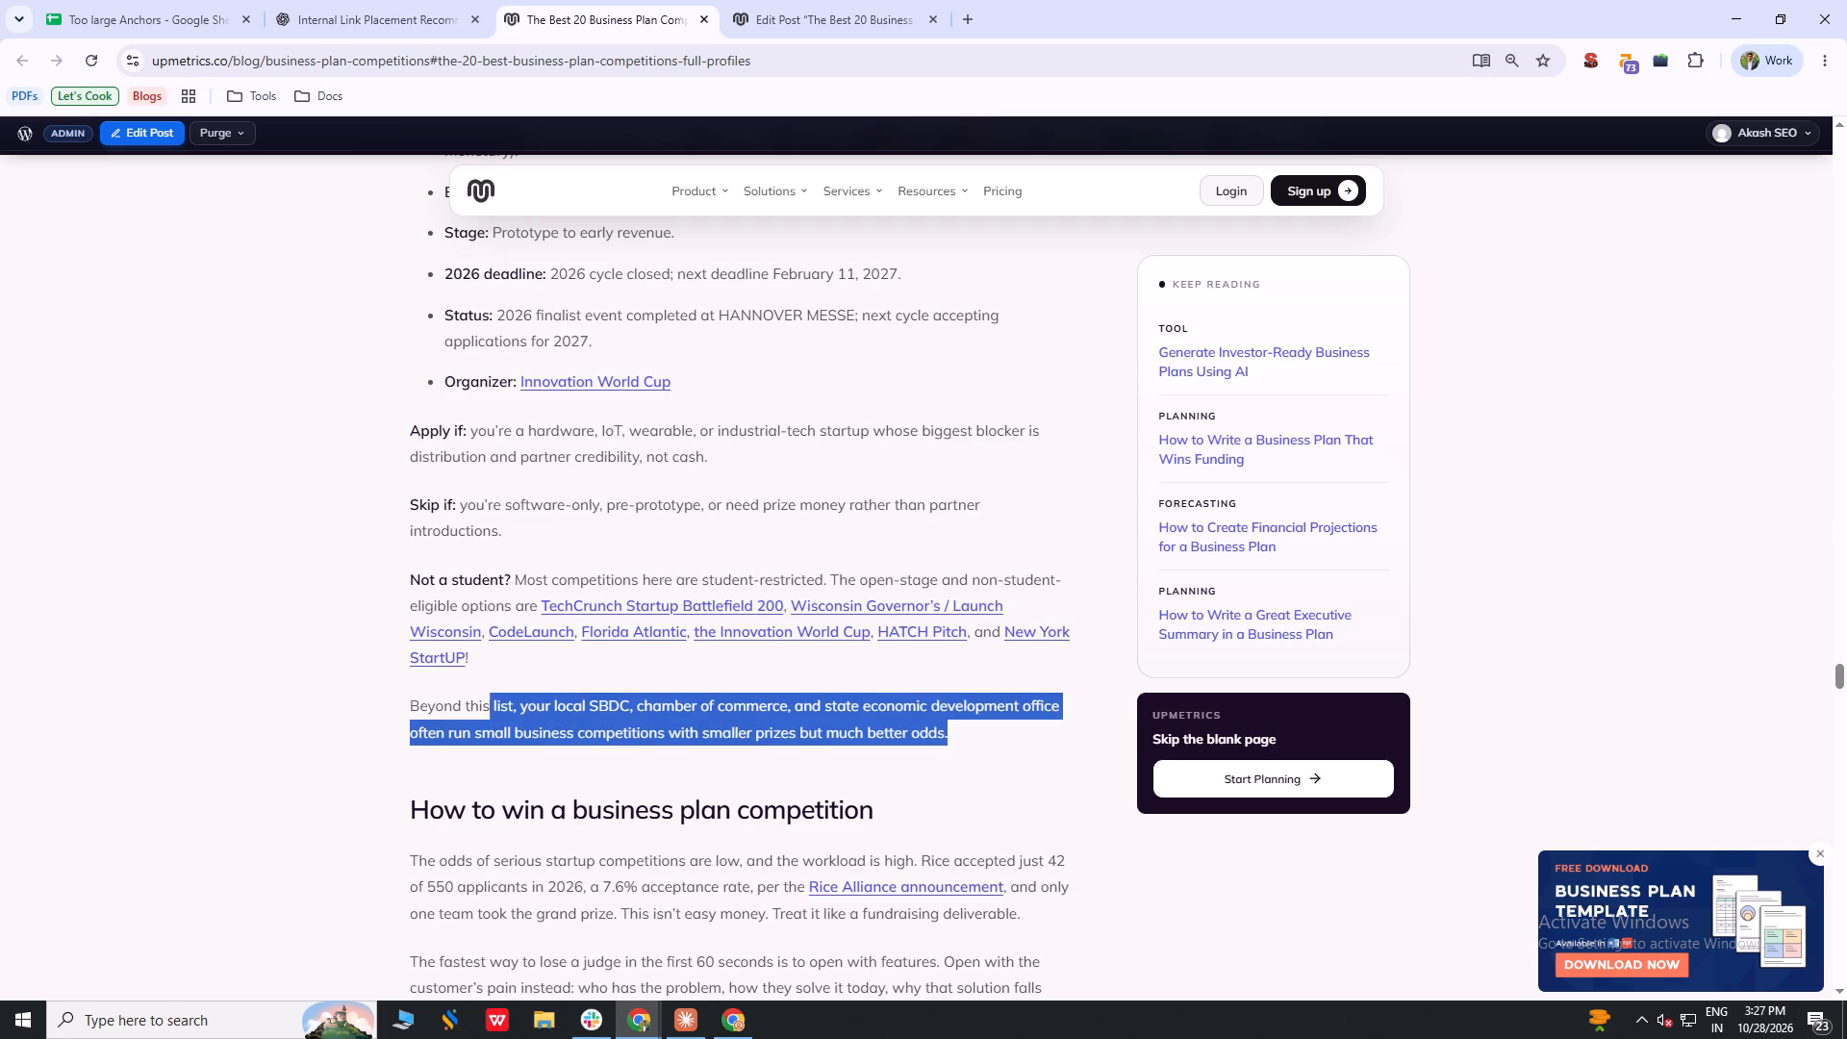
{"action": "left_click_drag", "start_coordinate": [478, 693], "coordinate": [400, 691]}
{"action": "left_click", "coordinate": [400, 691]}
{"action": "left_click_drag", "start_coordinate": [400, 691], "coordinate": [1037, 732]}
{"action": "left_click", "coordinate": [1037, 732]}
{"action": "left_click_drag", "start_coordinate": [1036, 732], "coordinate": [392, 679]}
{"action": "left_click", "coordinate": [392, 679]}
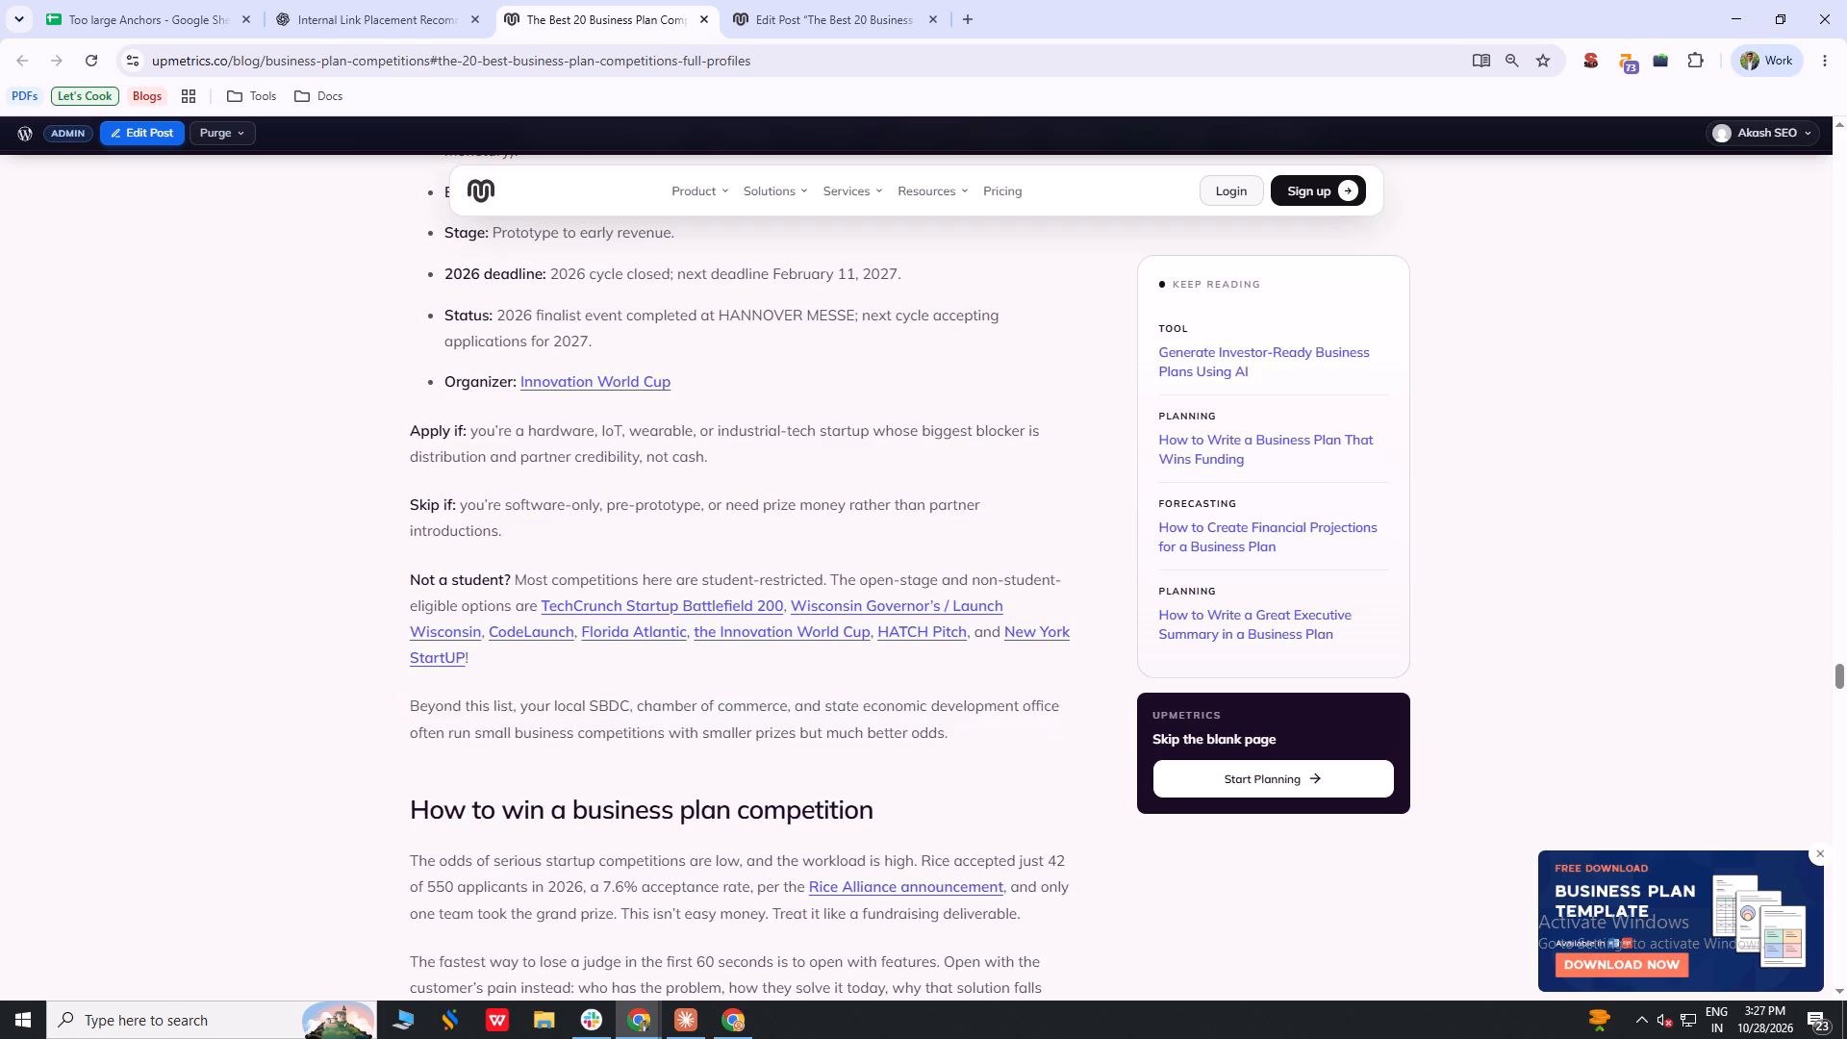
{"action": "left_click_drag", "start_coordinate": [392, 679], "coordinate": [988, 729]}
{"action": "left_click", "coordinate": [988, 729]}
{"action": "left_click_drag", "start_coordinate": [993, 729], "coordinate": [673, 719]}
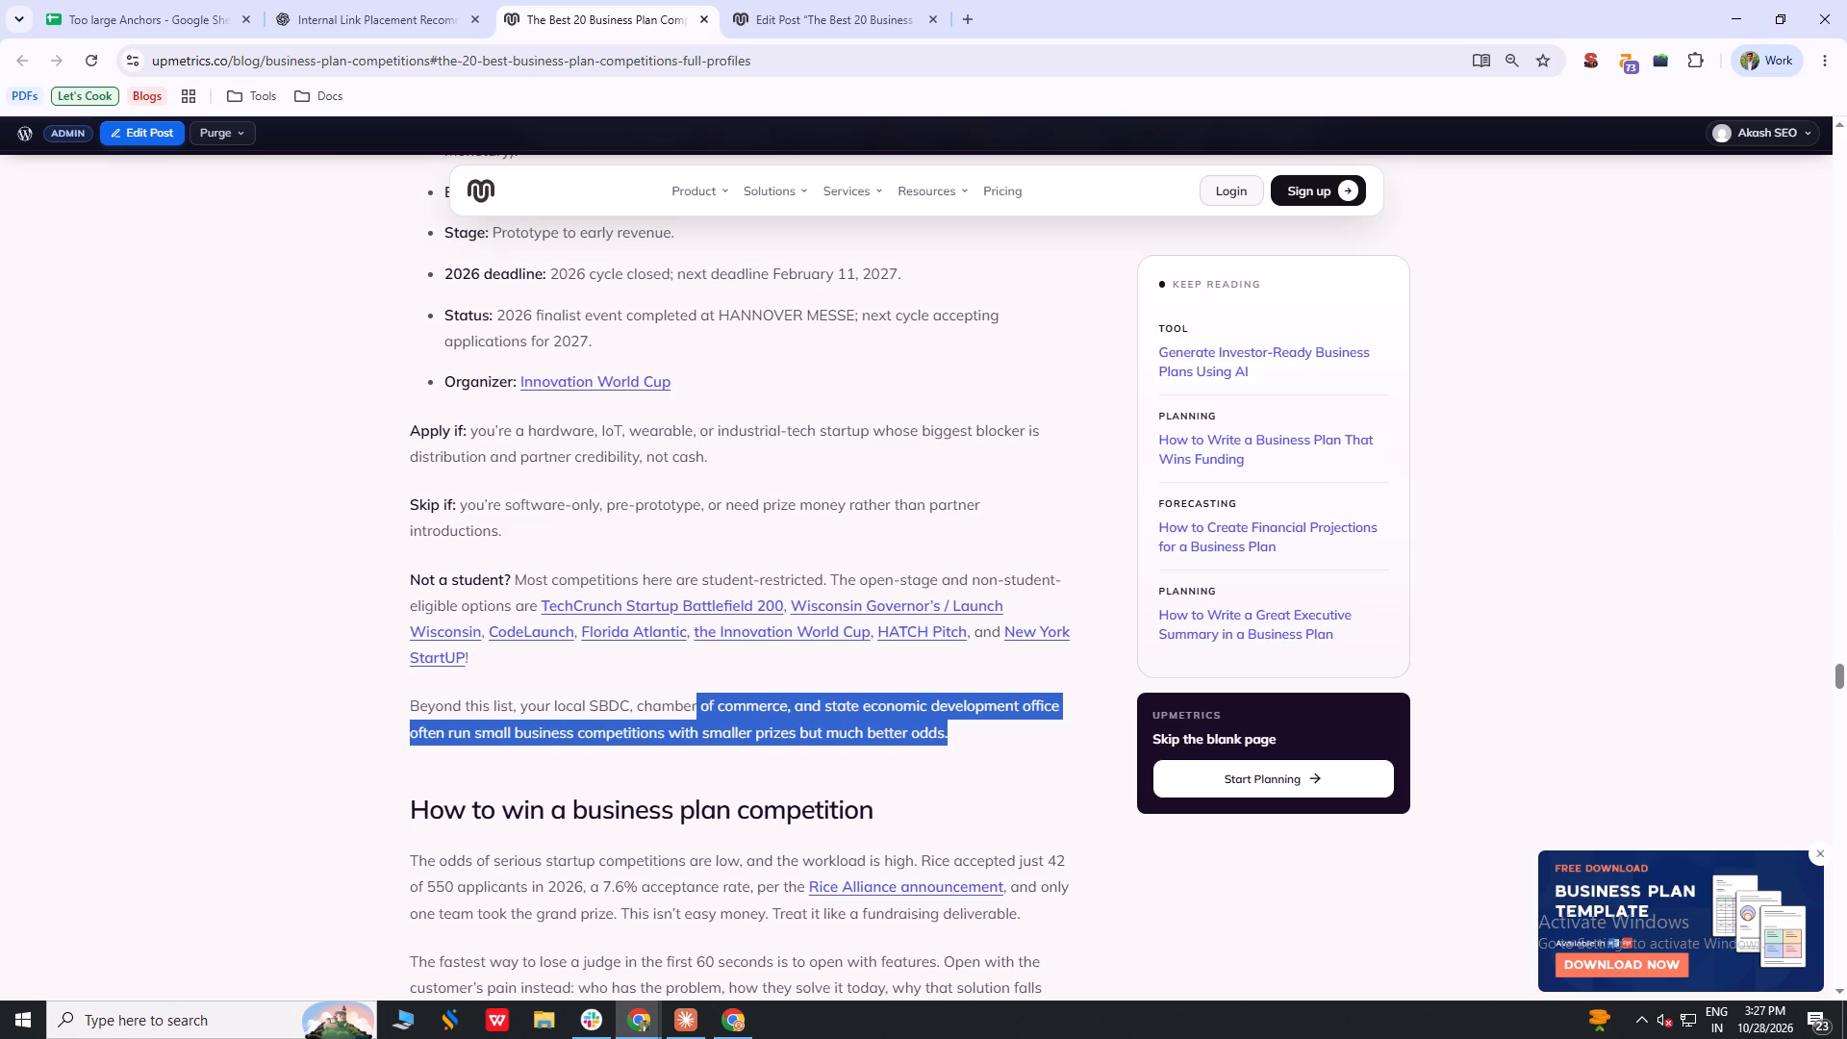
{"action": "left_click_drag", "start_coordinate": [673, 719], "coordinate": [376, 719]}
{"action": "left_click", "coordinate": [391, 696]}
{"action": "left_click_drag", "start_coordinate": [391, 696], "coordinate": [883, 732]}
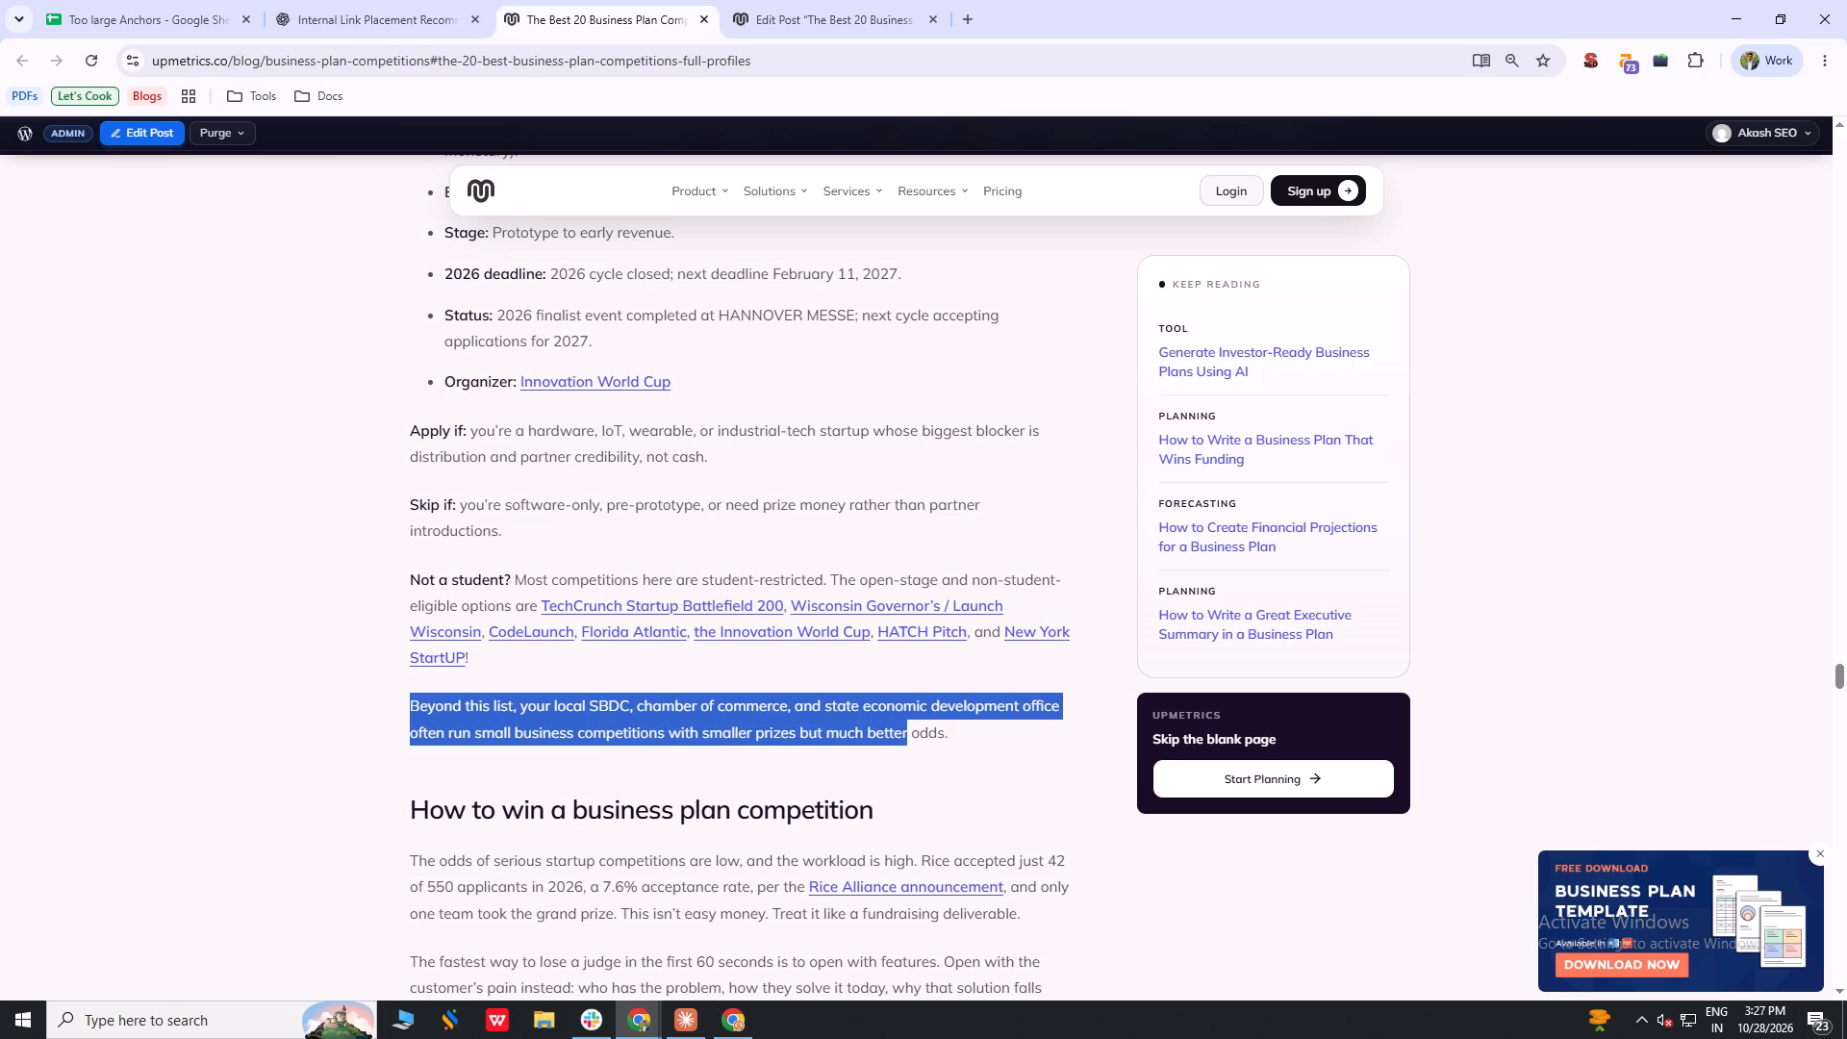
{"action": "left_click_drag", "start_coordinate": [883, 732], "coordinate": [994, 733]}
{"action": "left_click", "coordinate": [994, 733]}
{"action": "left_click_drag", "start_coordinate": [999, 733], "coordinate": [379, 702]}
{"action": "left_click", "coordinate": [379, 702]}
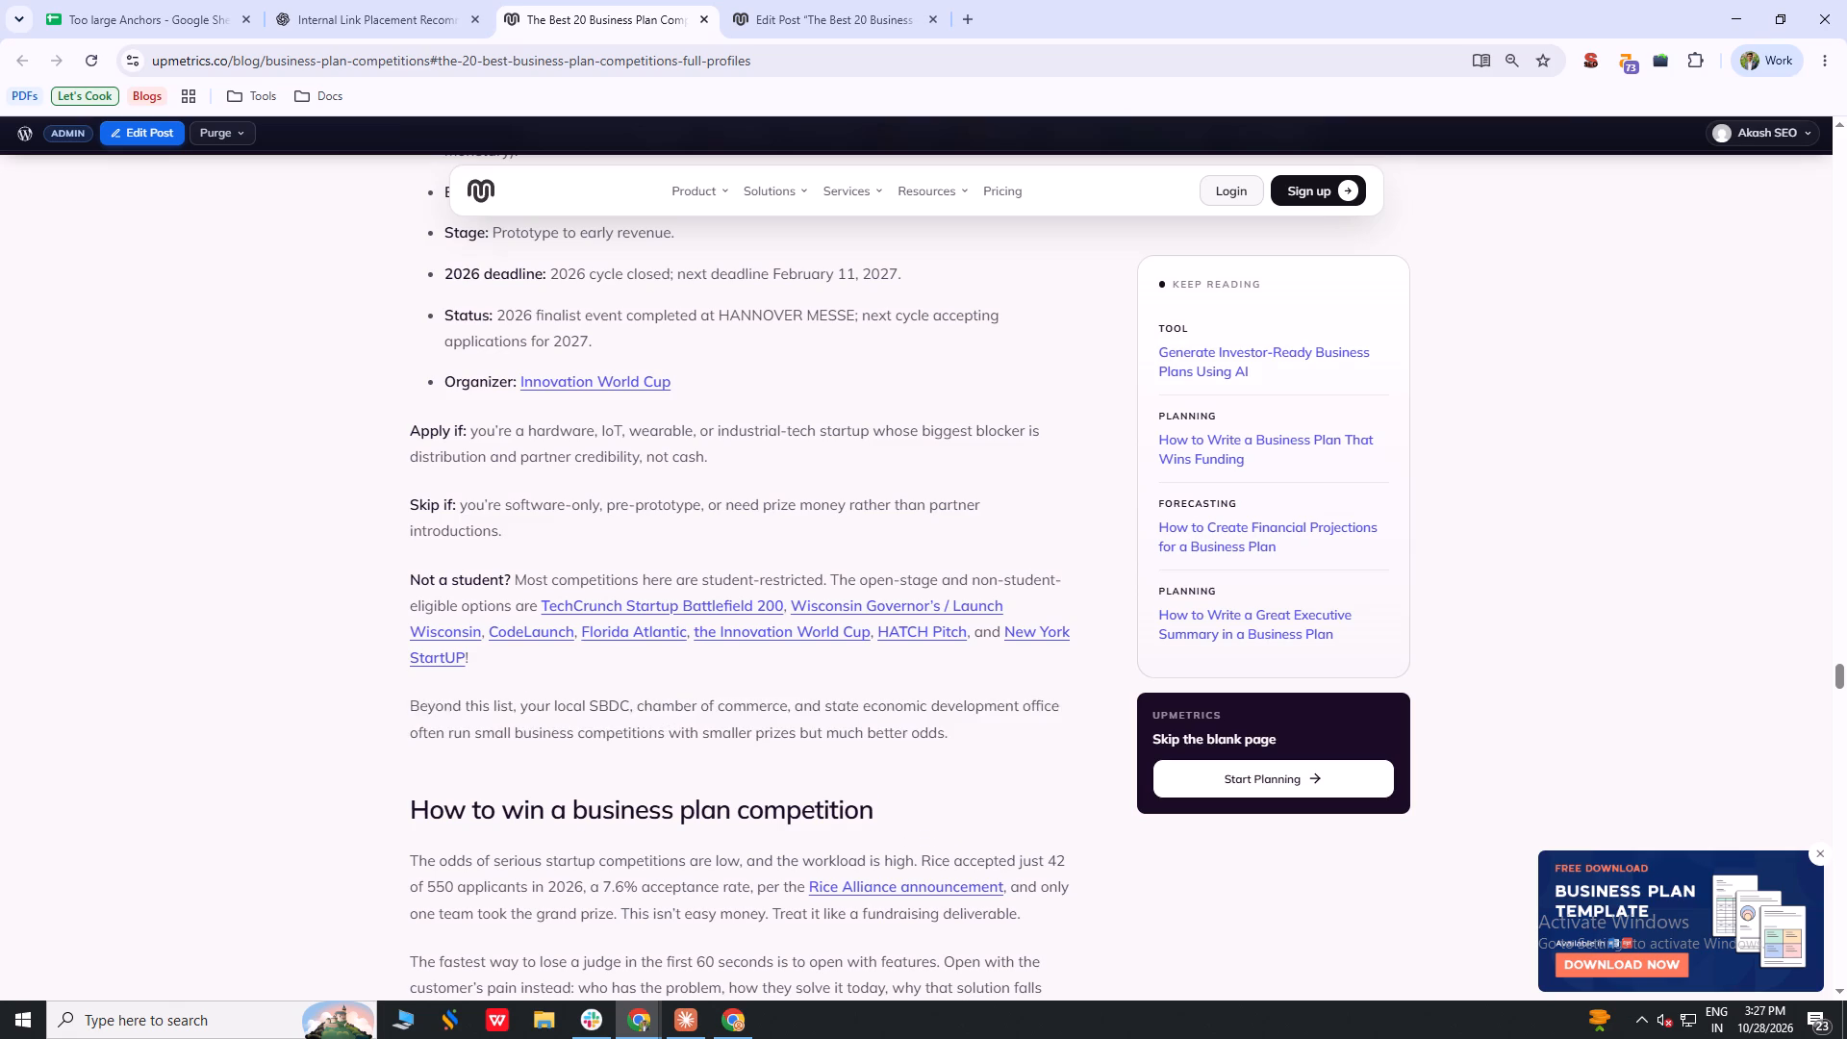
Read the "Beyond this list" paragraph and the start of "How to win a business plan competition", and look back over profiles 16 and 17.
{"action": "left_click_drag", "start_coordinate": [379, 702], "coordinate": [984, 731]}
{"action": "left_click", "coordinate": [984, 731]}
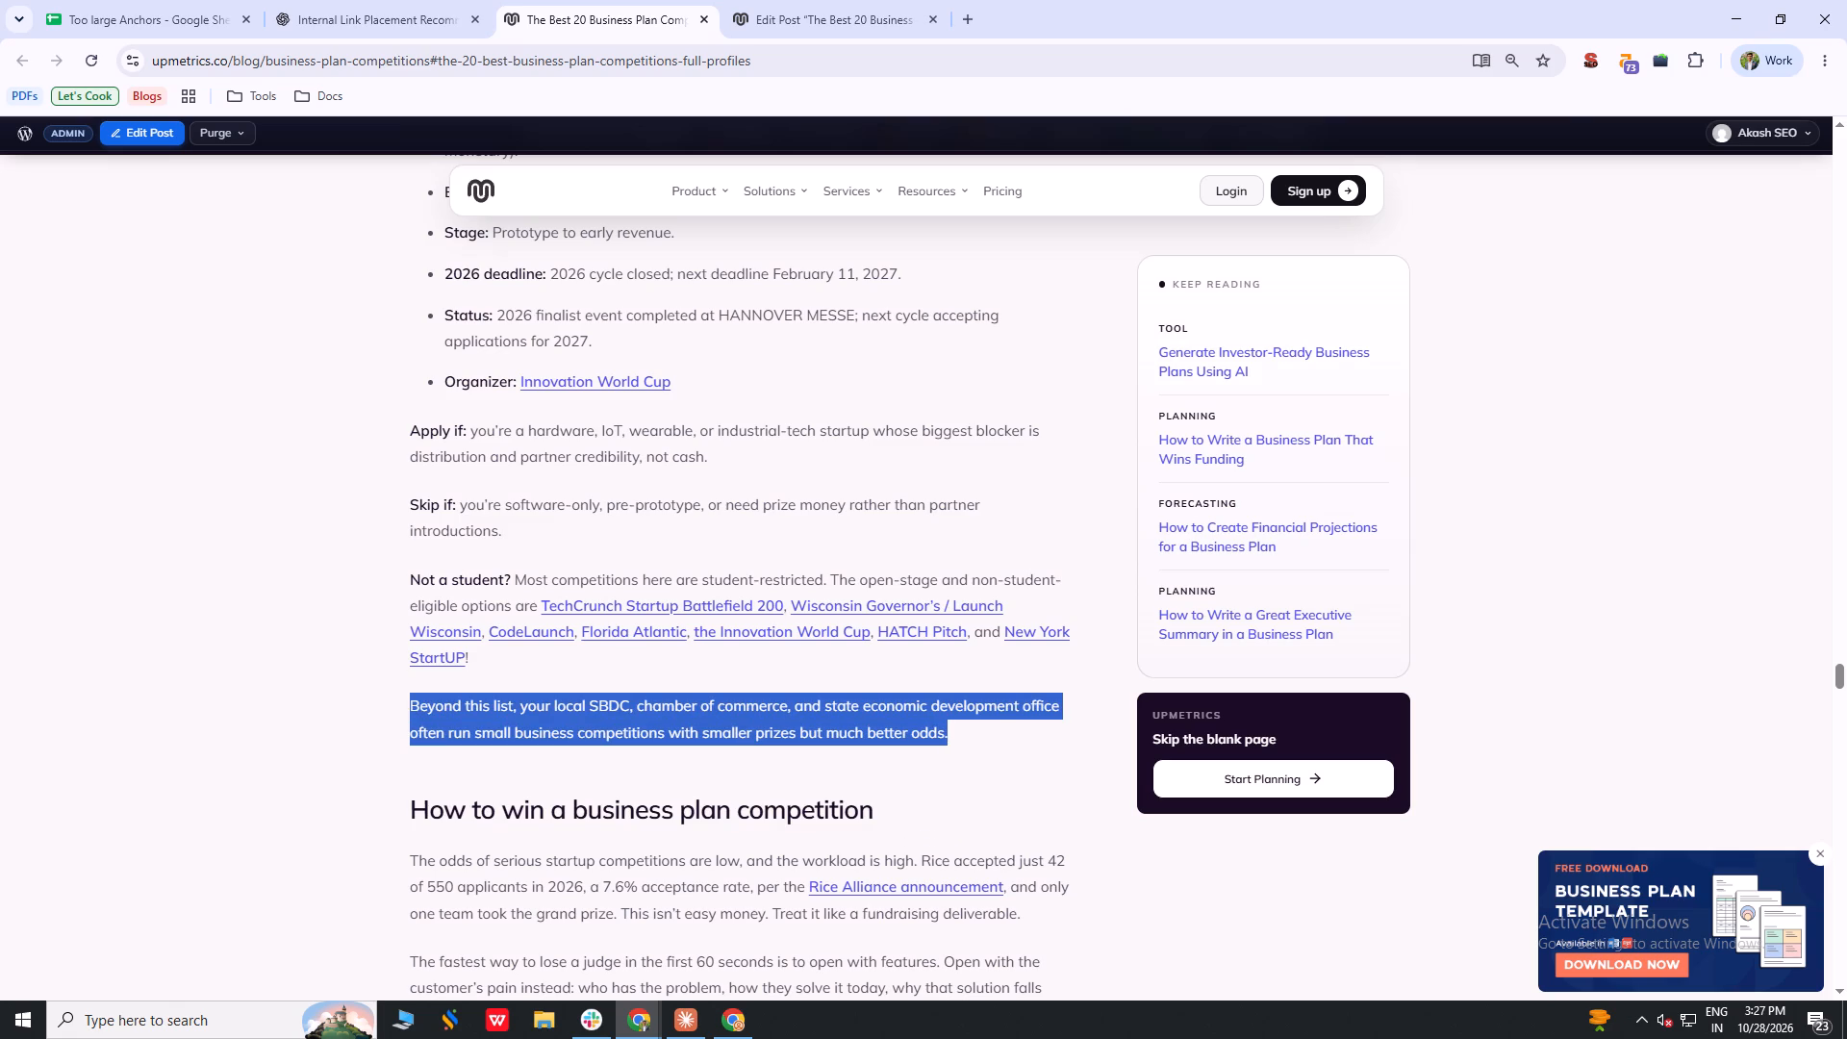
{"action": "left_click_drag", "start_coordinate": [985, 728], "coordinate": [392, 710]}
{"action": "left_click", "coordinate": [392, 710]}
{"action": "left_click_drag", "start_coordinate": [387, 693], "coordinate": [483, 711]}
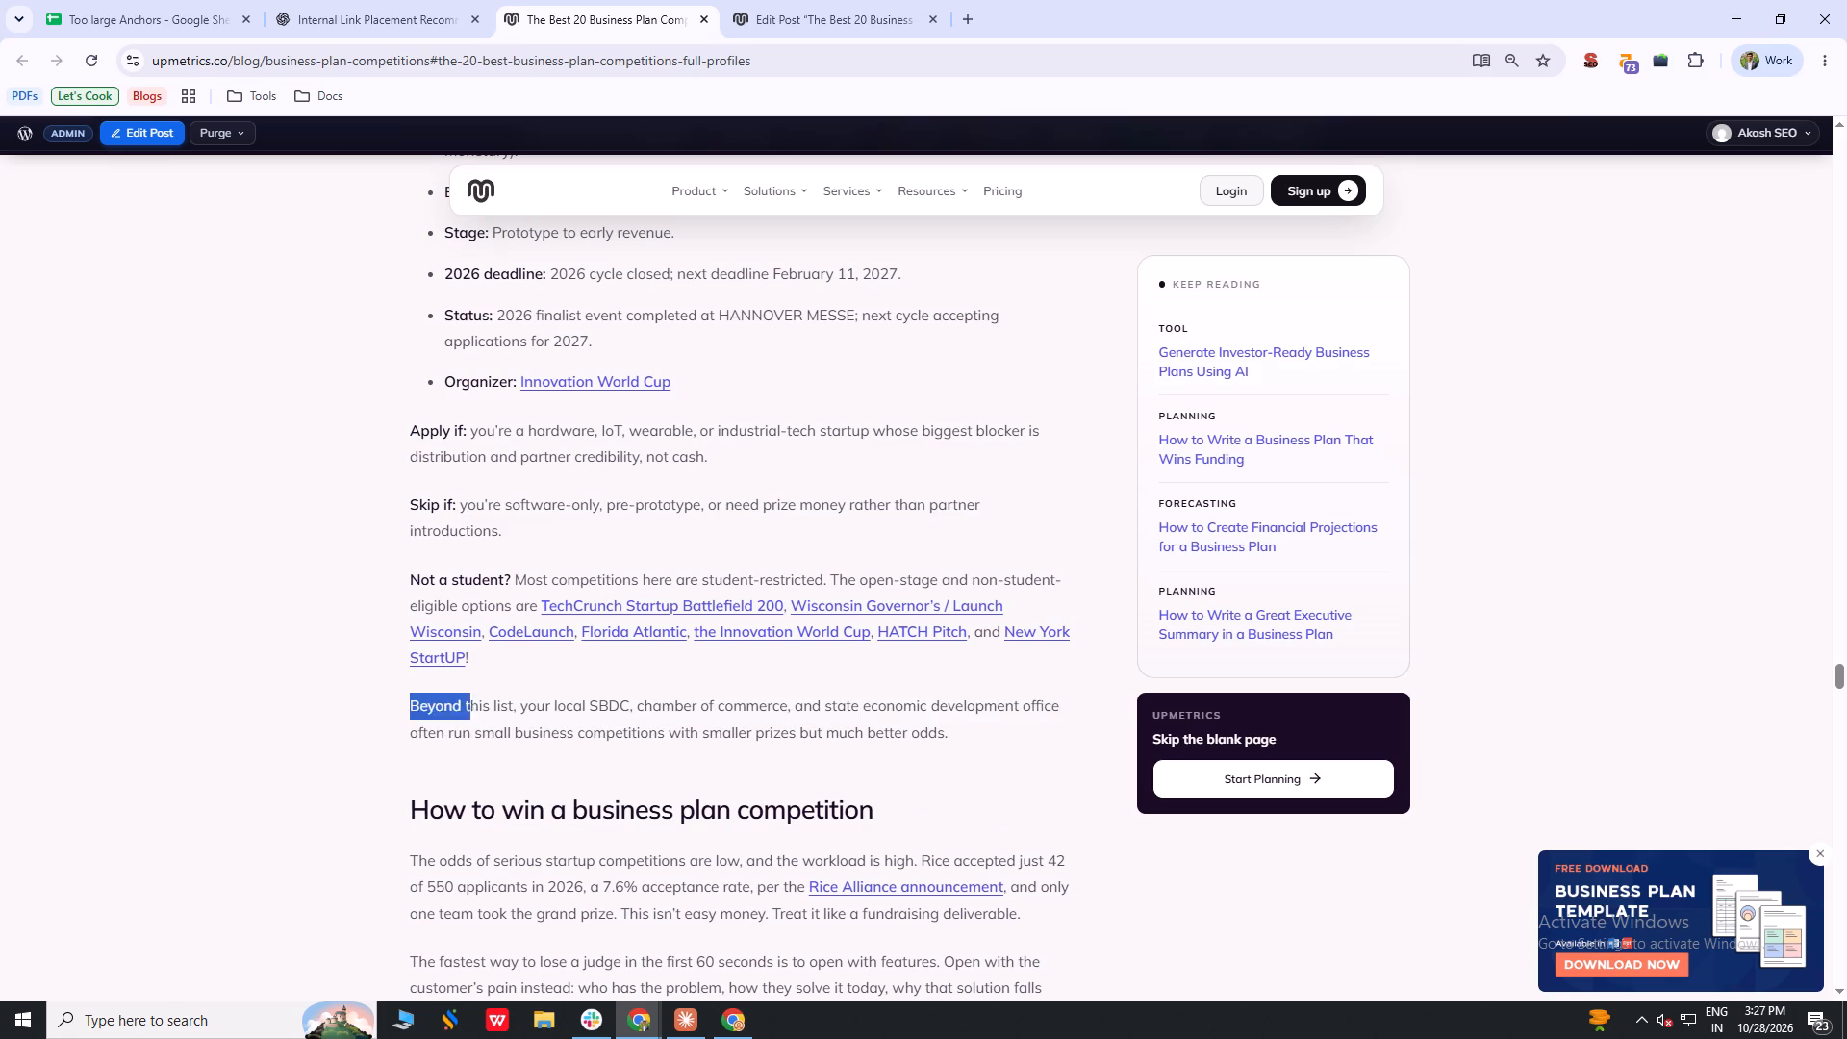
{"action": "left_click_drag", "start_coordinate": [483, 711], "coordinate": [988, 736]}
{"action": "left_click", "coordinate": [988, 736]}
{"action": "left_click_drag", "start_coordinate": [990, 733], "coordinate": [396, 710]}
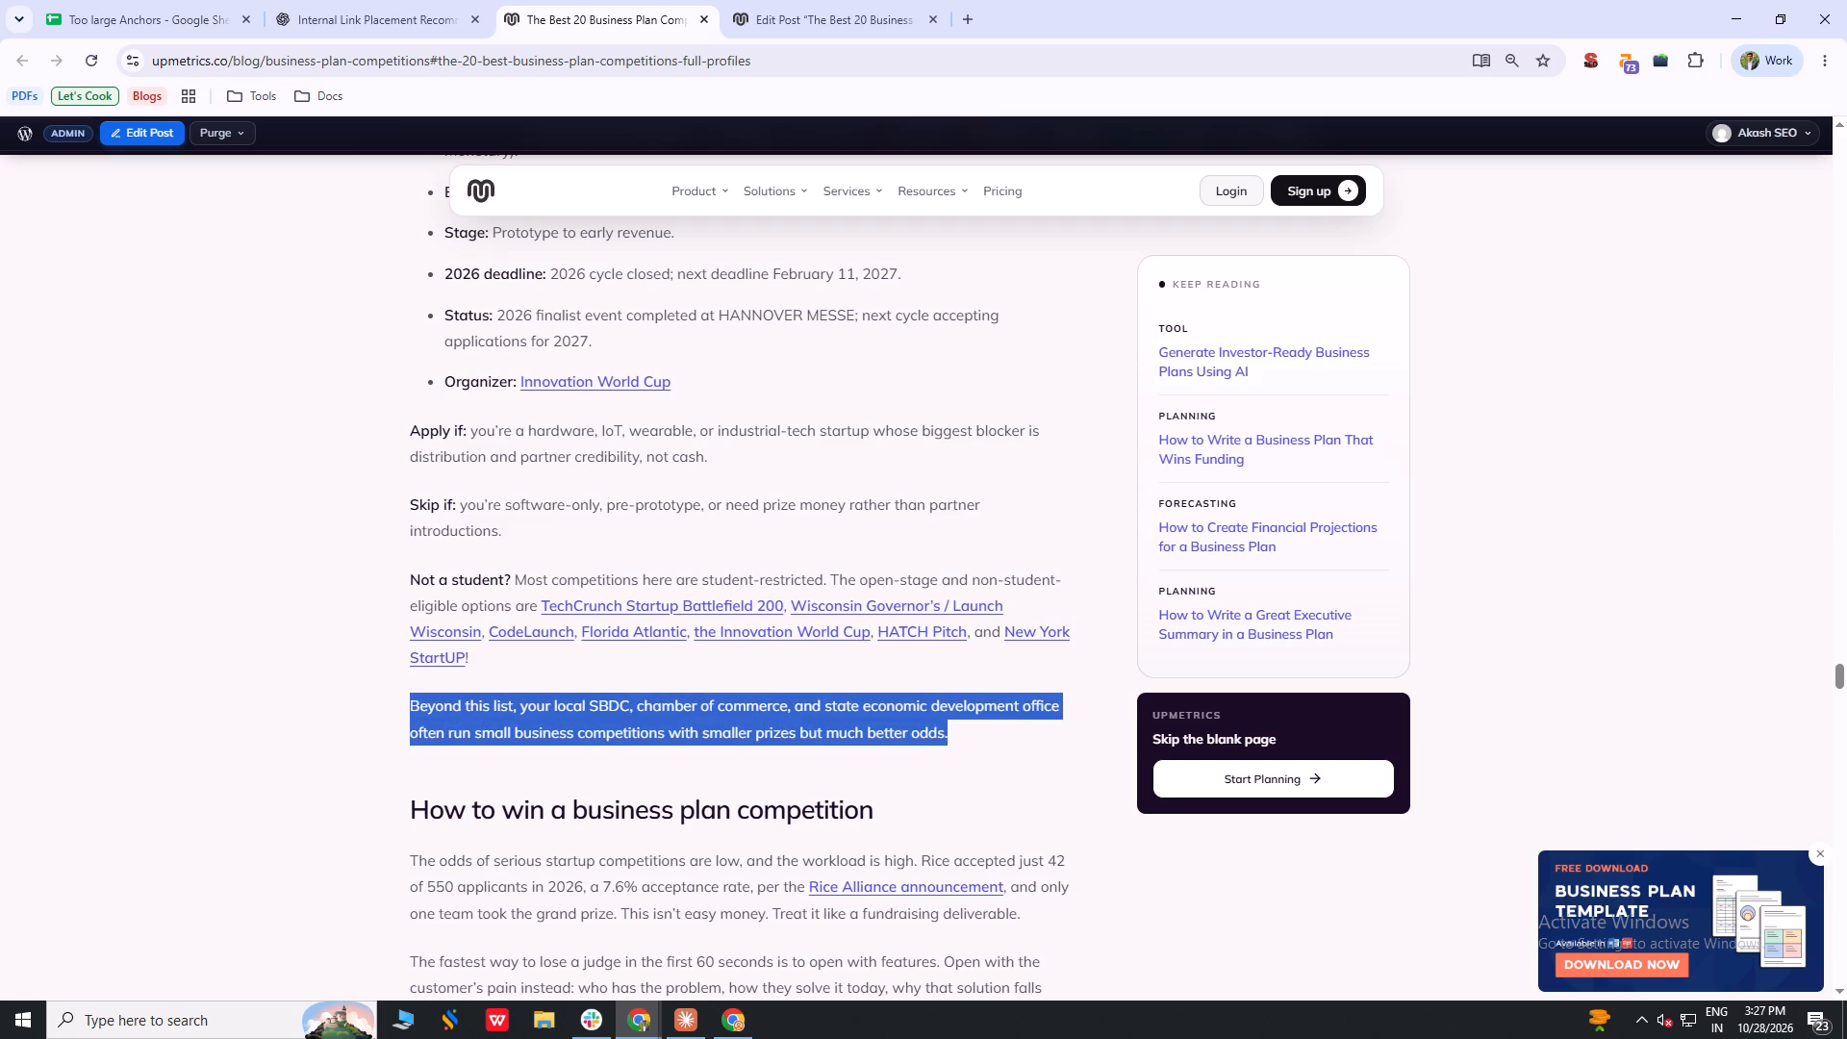
{"action": "left_click_drag", "start_coordinate": [396, 710], "coordinate": [385, 710]}
{"action": "left_click", "coordinate": [385, 710]}
{"action": "left_click_drag", "start_coordinate": [388, 695], "coordinate": [969, 736]}
{"action": "left_click_drag", "start_coordinate": [969, 736], "coordinate": [1007, 736]}
{"action": "left_click", "coordinate": [1012, 736]}
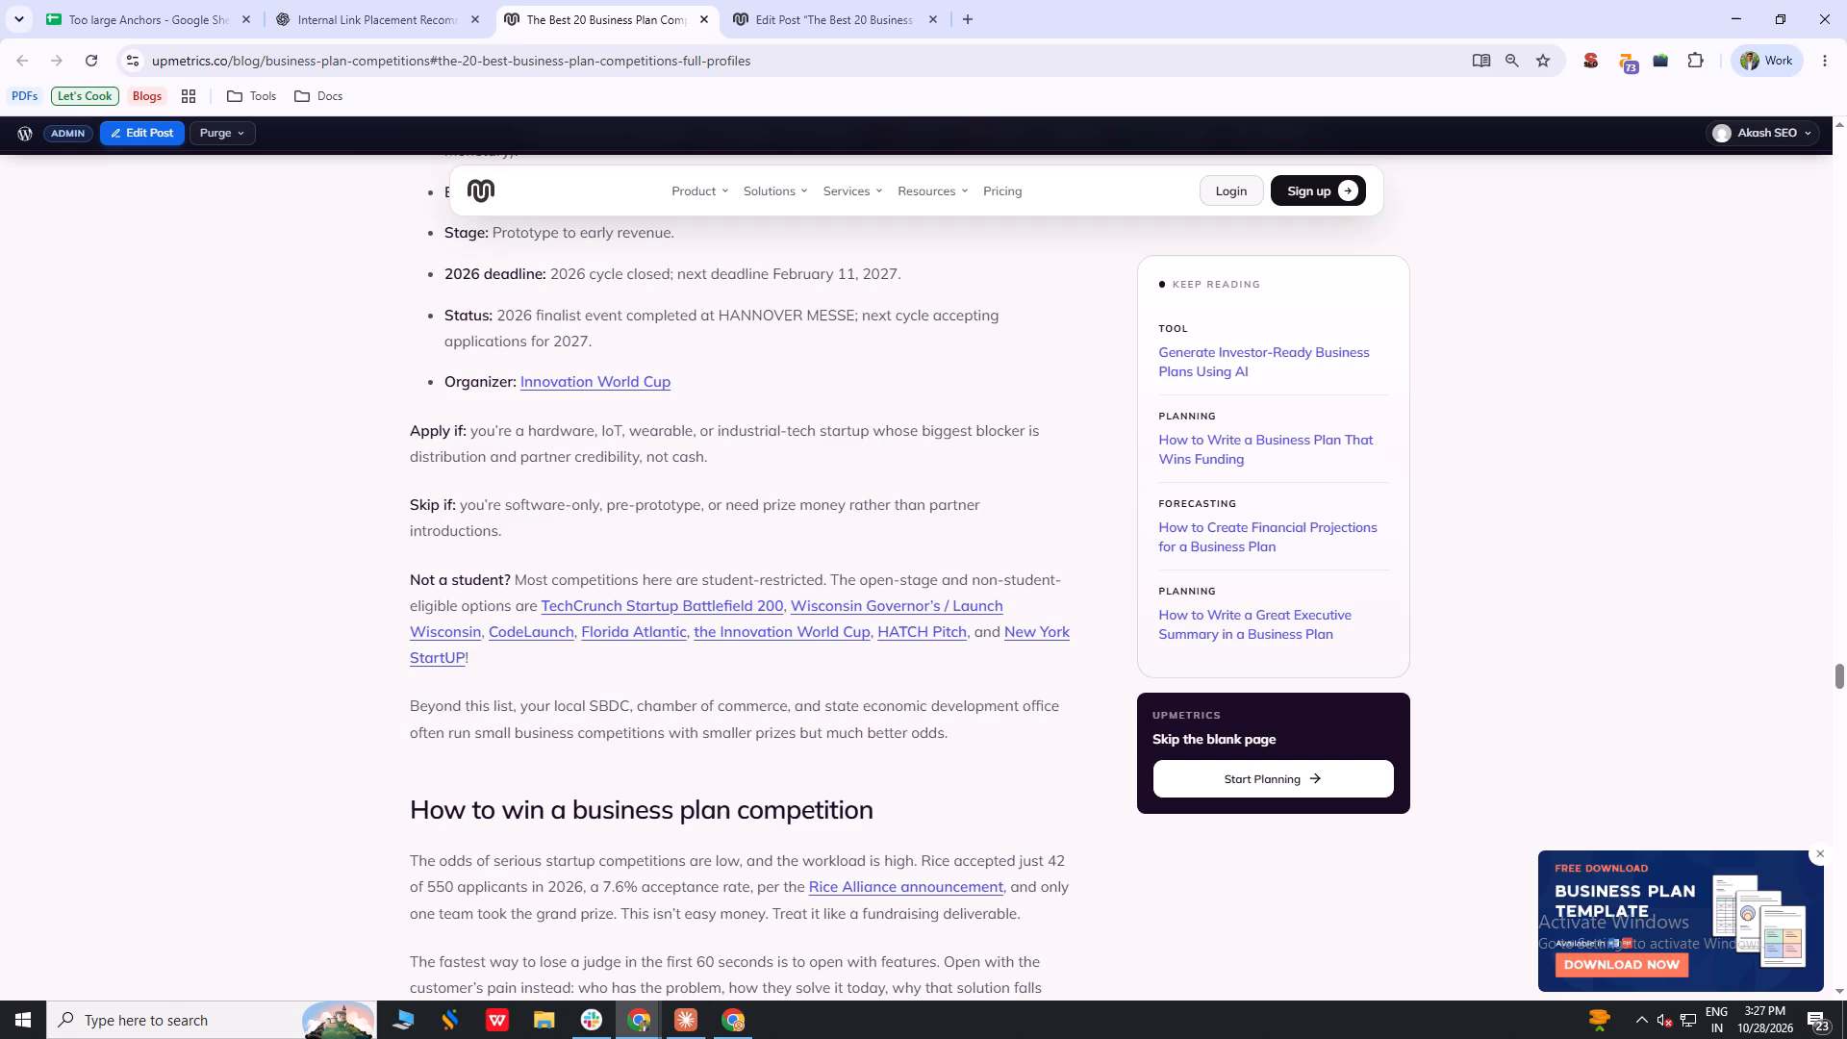
{"action": "scroll", "coordinate": [989, 699], "scroll_direction": "down", "scroll_amount": 1}
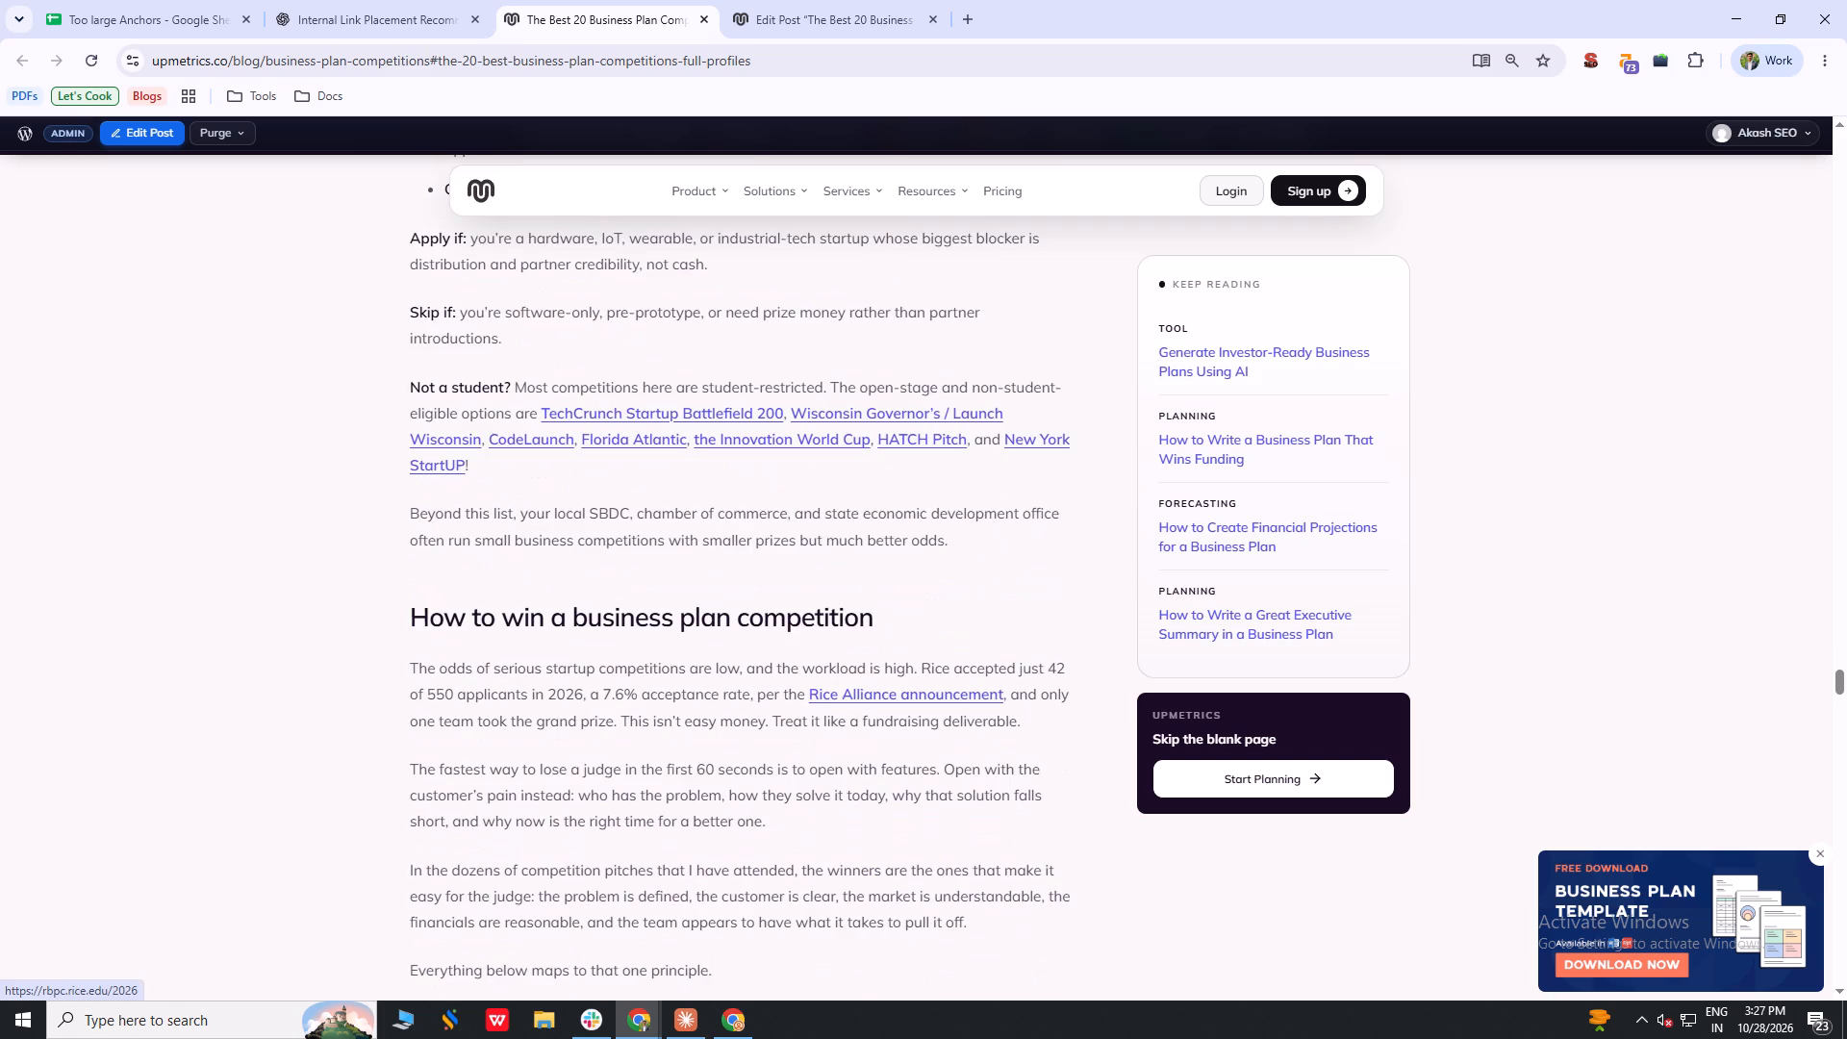
{"action": "left_click_drag", "start_coordinate": [460, 617], "coordinate": [832, 621]}
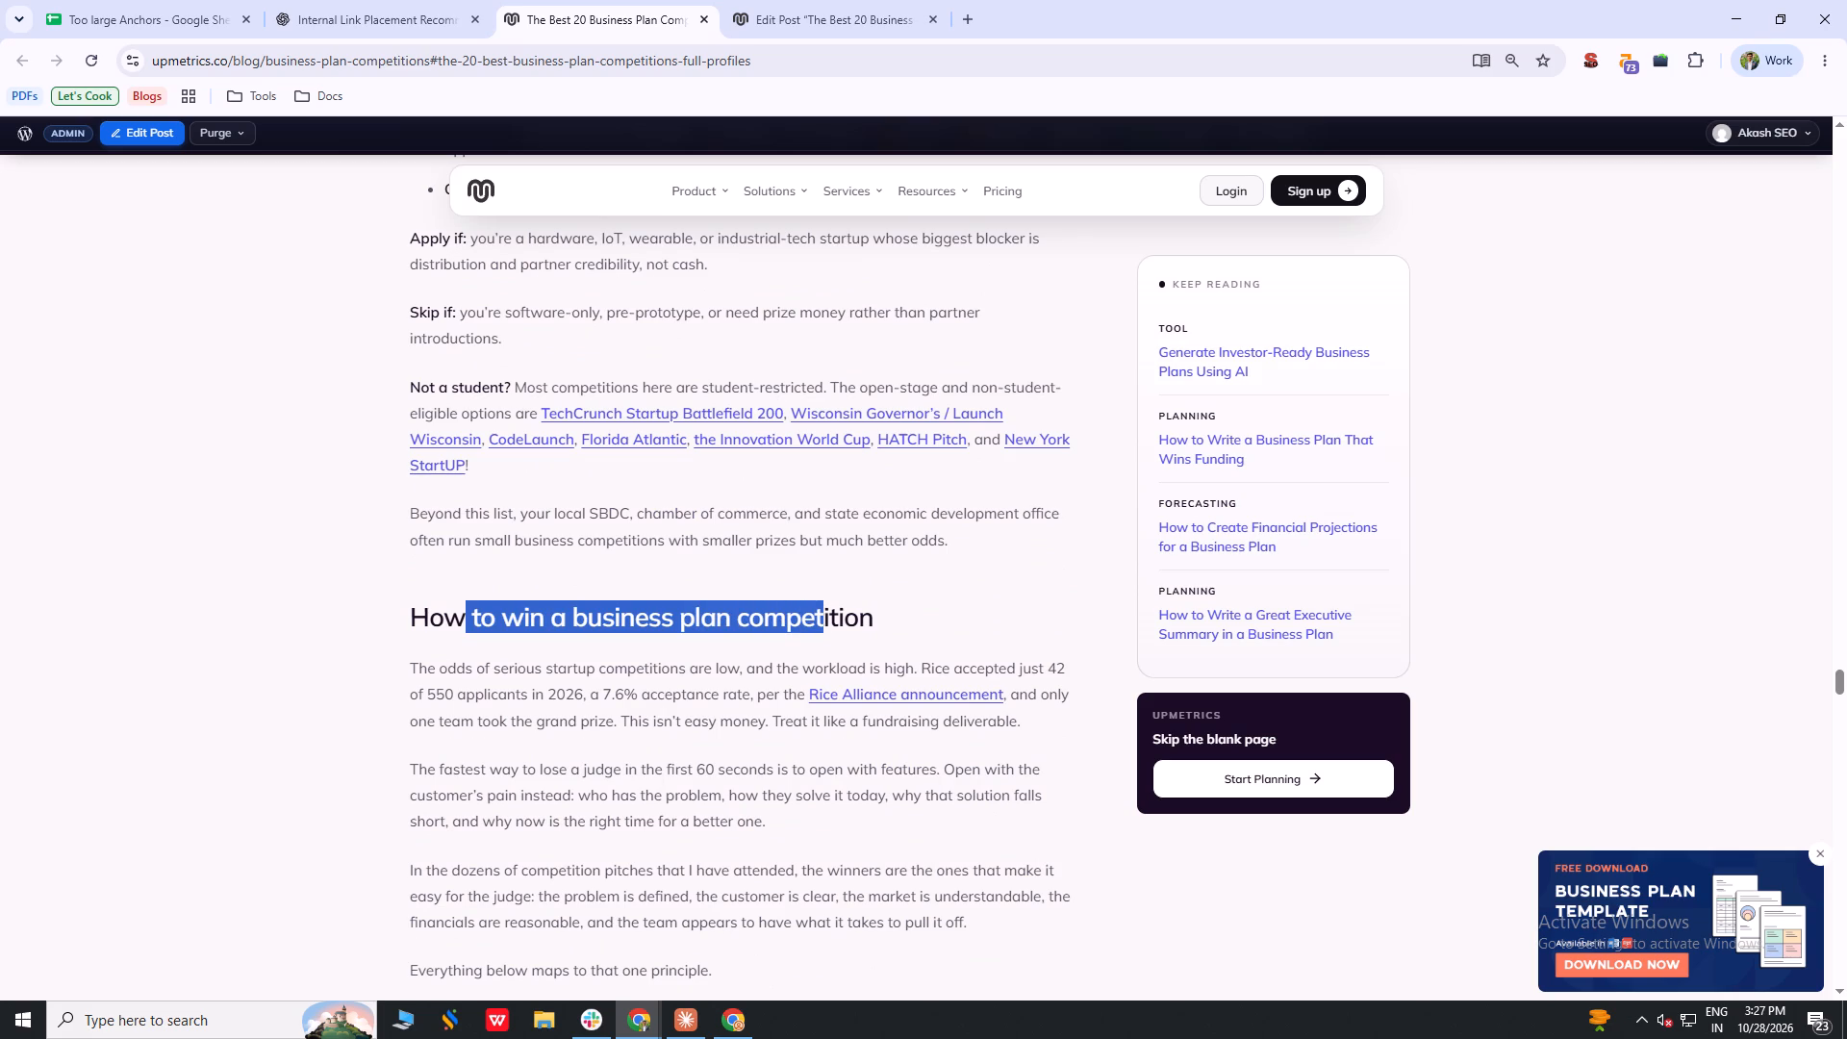
{"action": "left_click_drag", "start_coordinate": [832, 621], "coordinate": [837, 621]}
{"action": "left_click", "coordinate": [837, 621]}
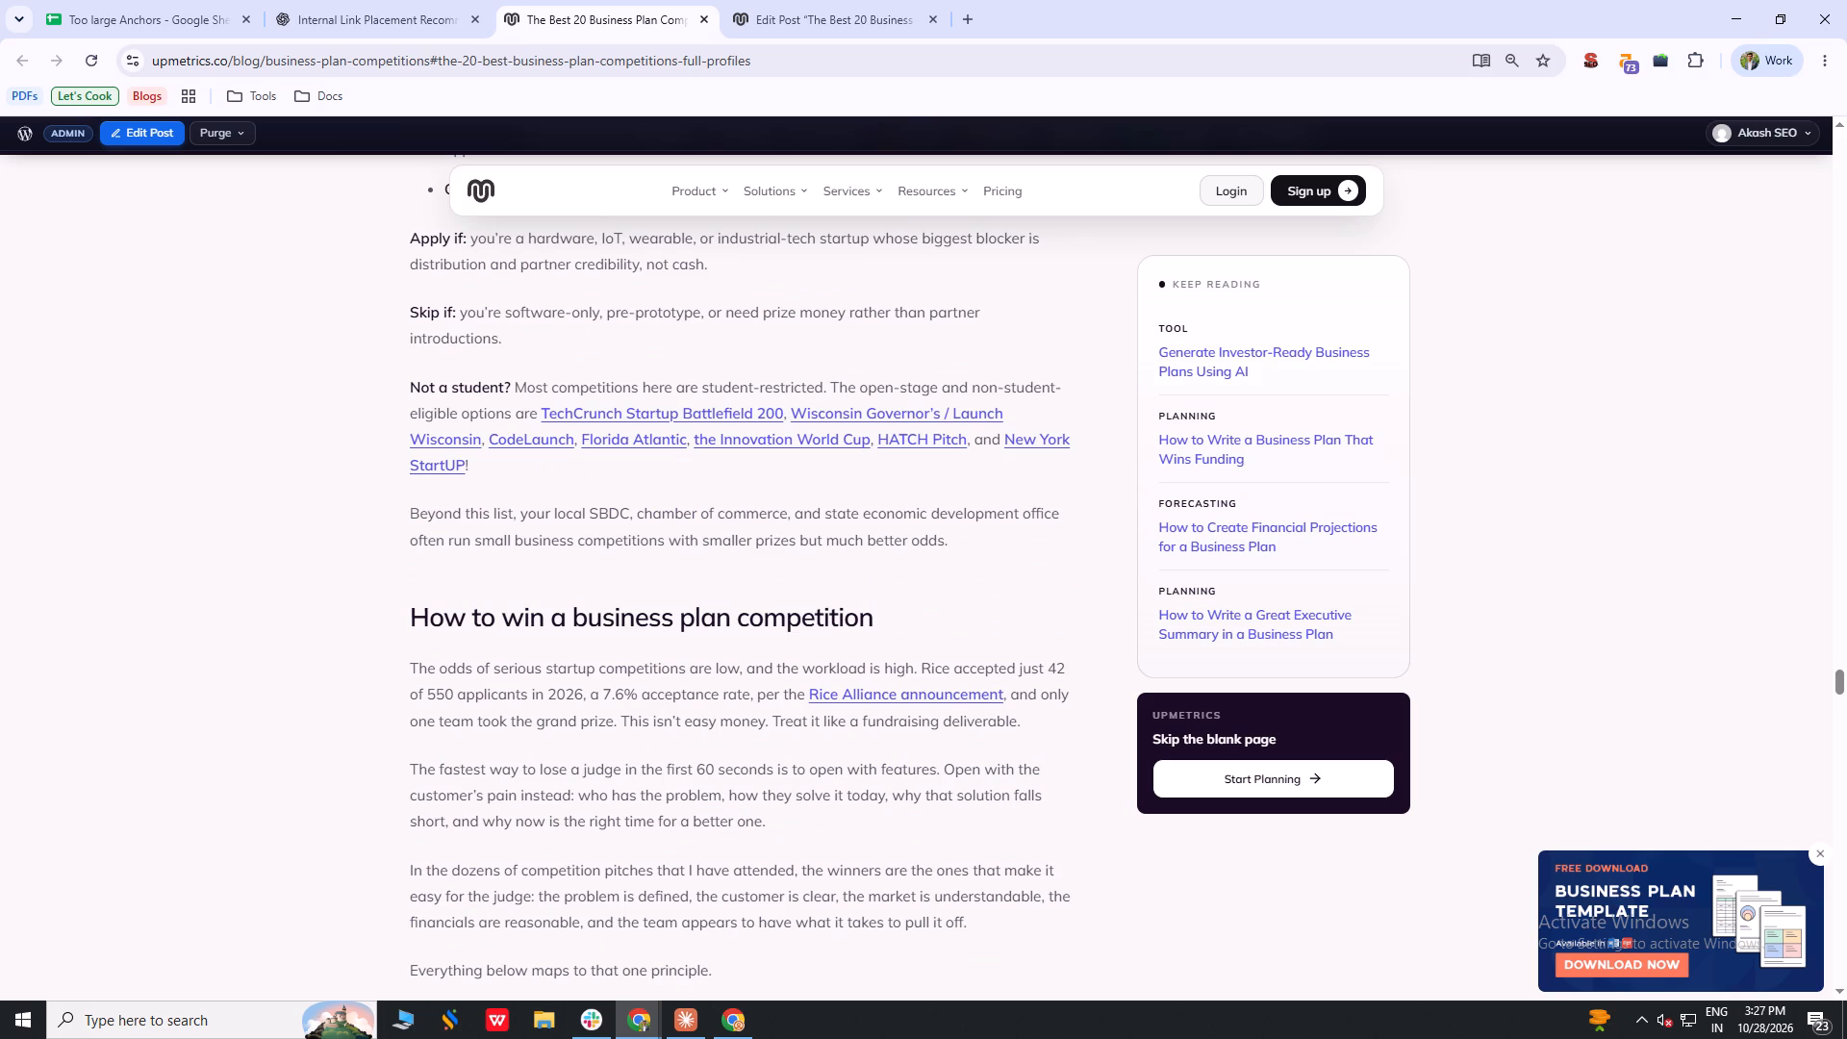
{"action": "left_click_drag", "start_coordinate": [857, 621], "coordinate": [753, 621]}
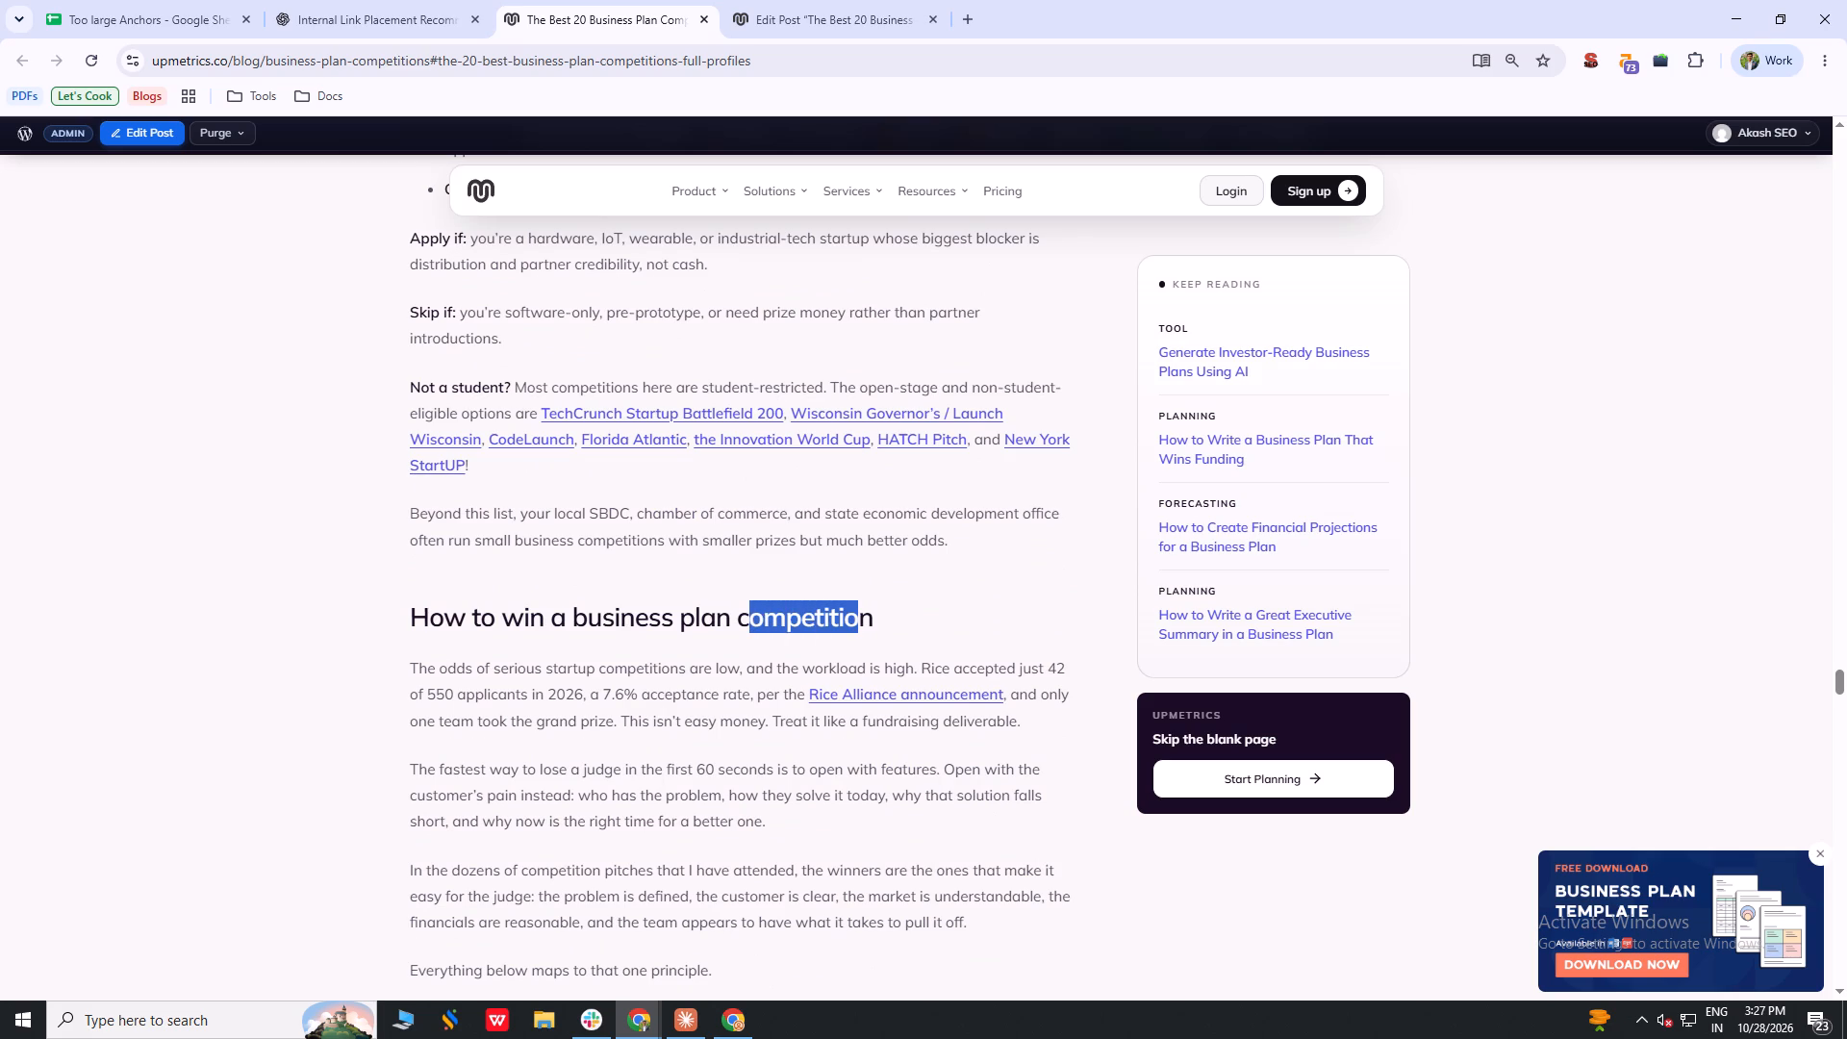
{"action": "double_click", "coordinate": [808, 628]}
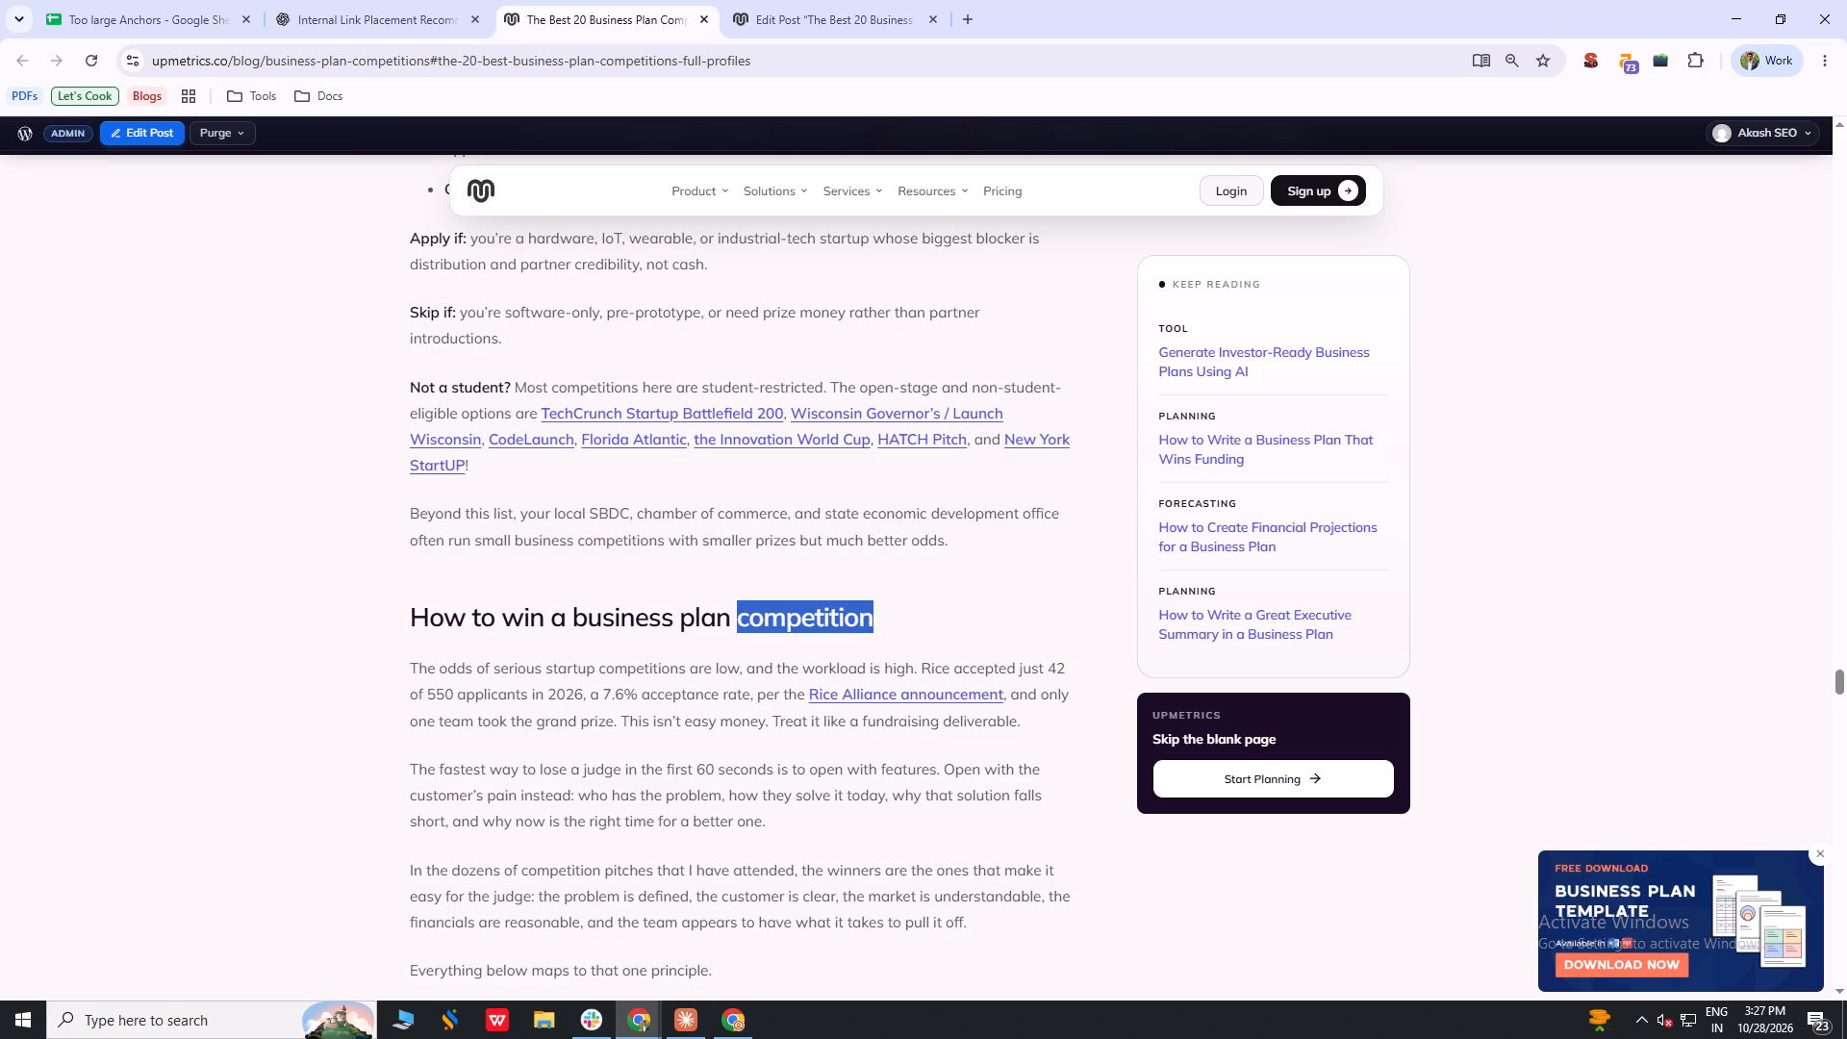
{"action": "left_click", "coordinate": [808, 628]}
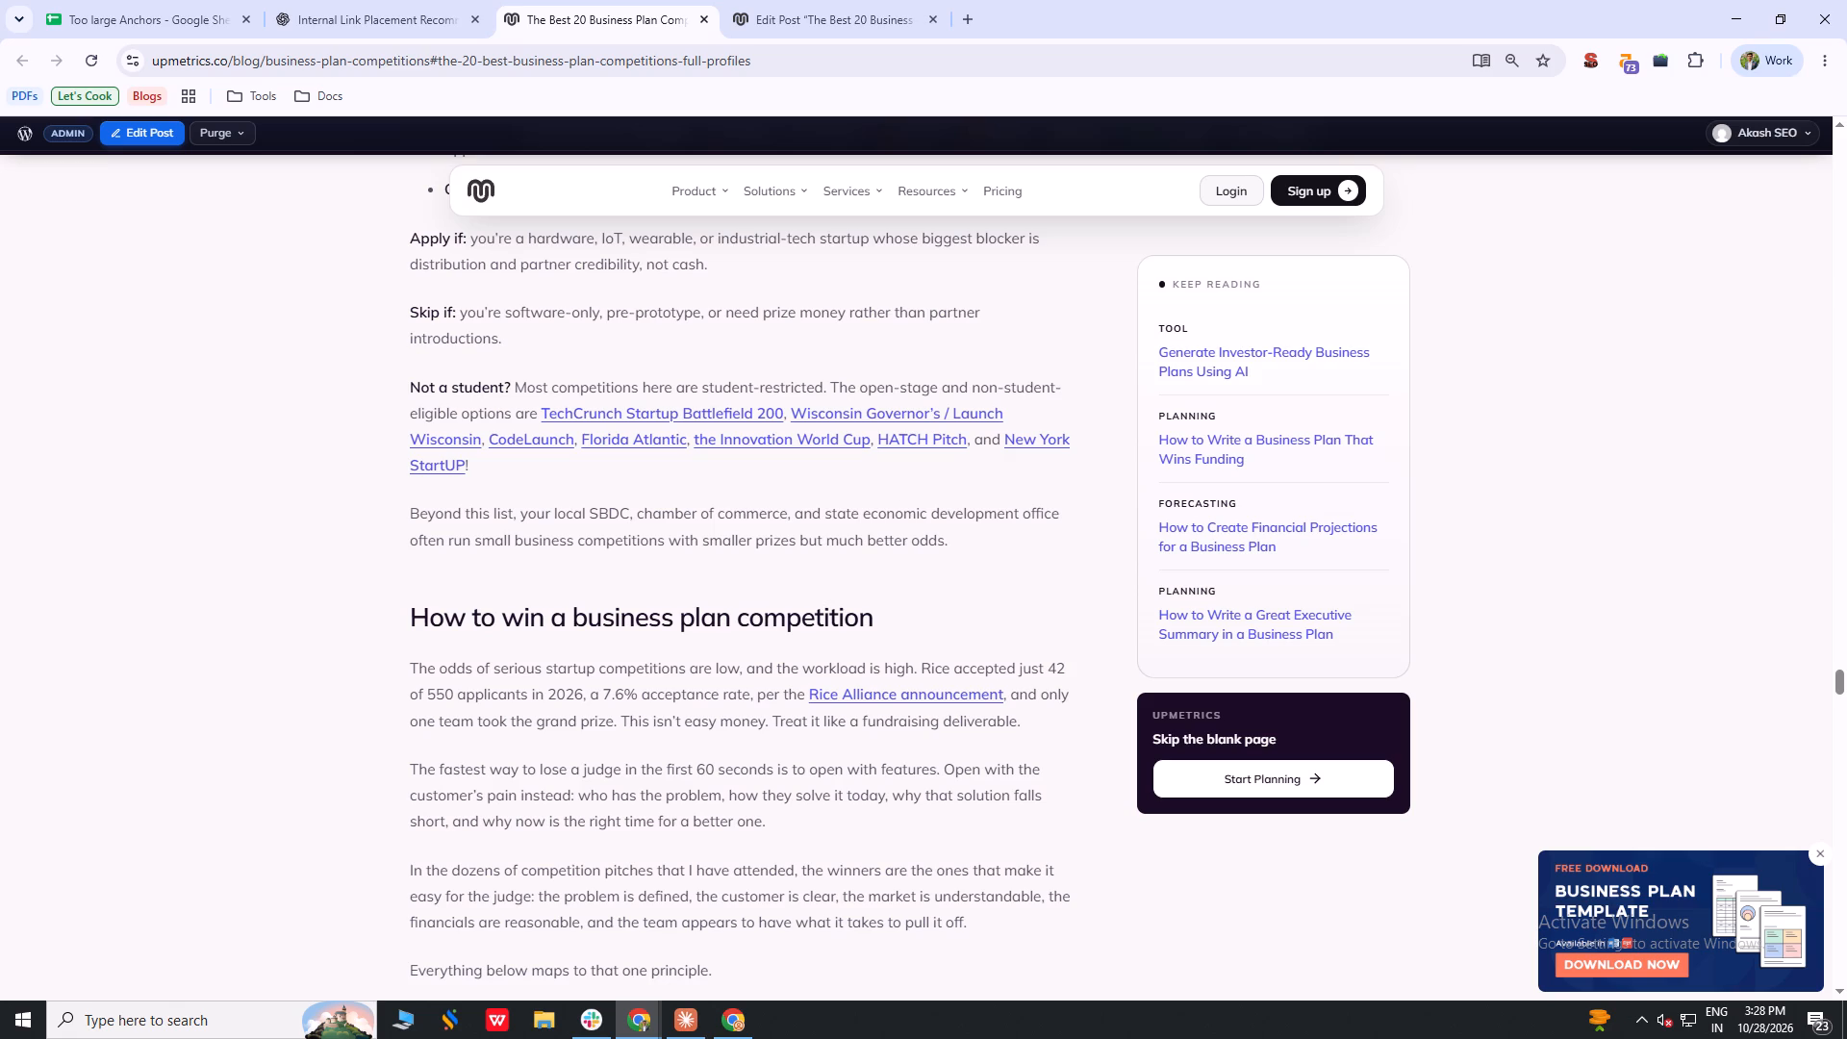
{"action": "scroll", "coordinate": [584, 549], "scroll_direction": "up", "scroll_amount": 14}
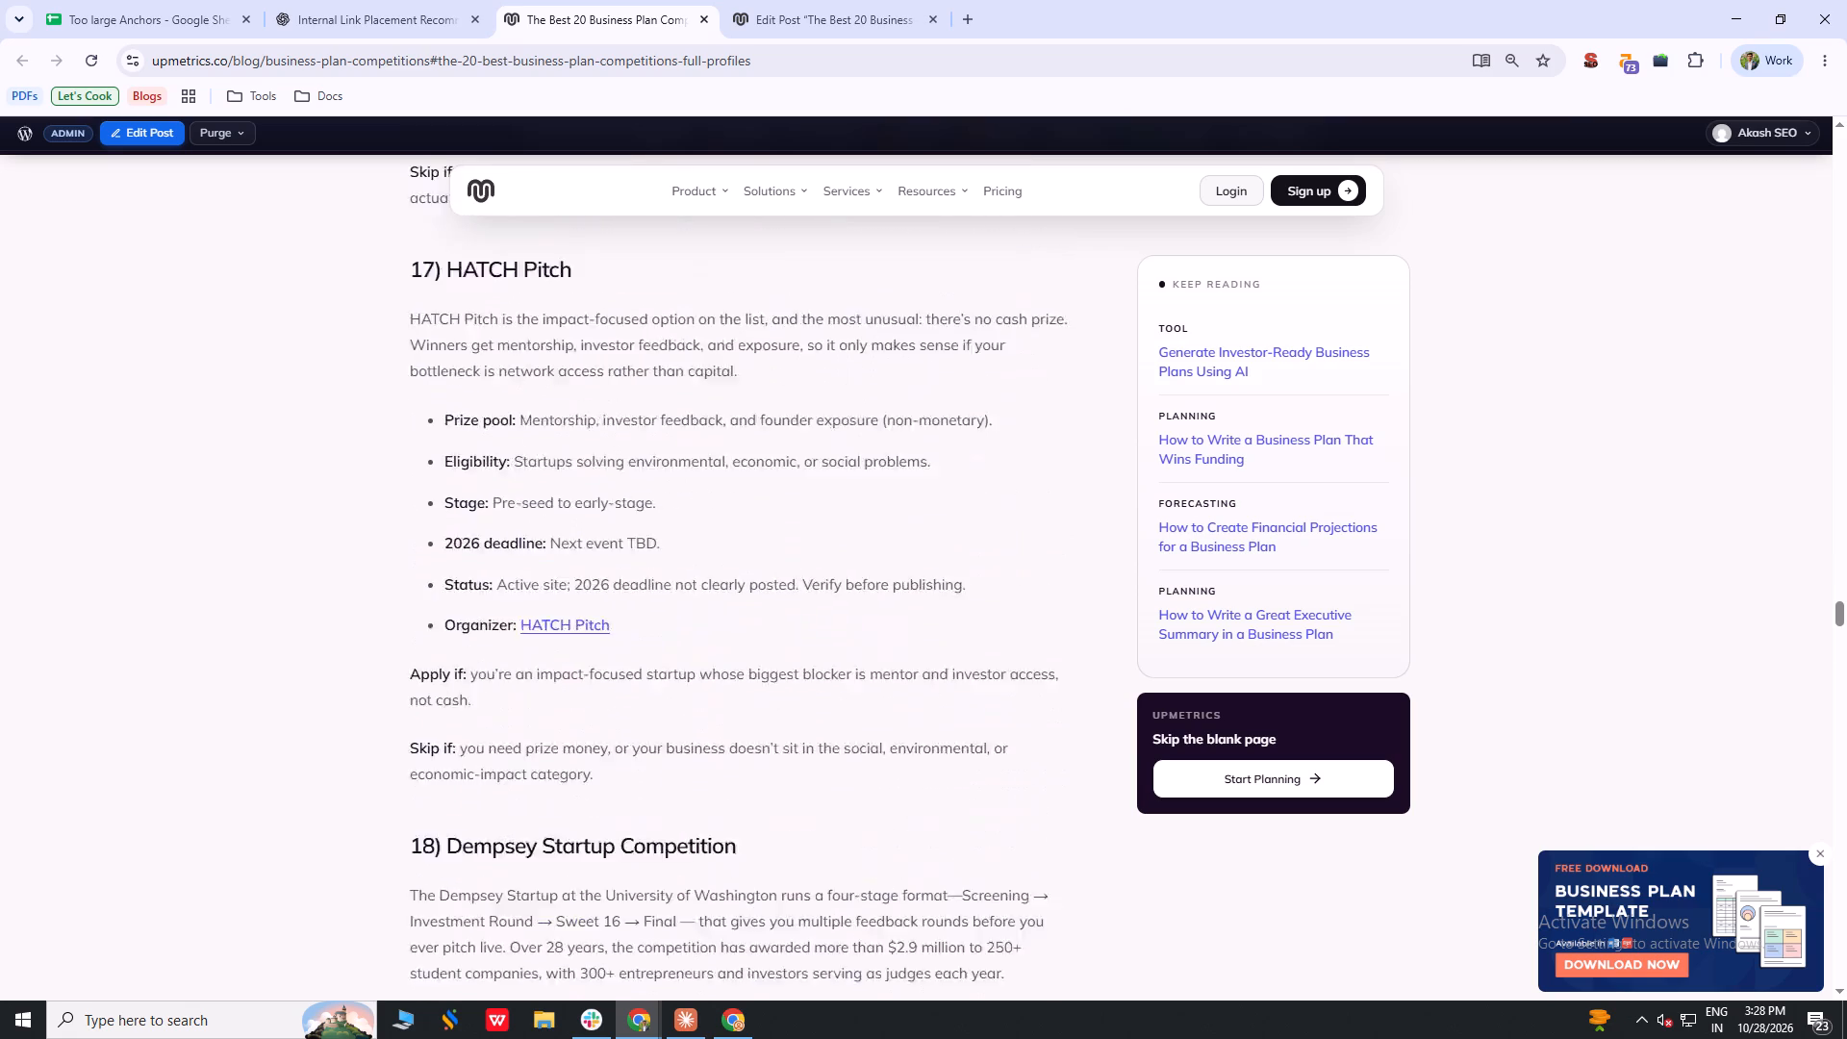
{"action": "scroll", "coordinate": [576, 535], "scroll_direction": "up", "scroll_amount": 12}
{"action": "scroll", "coordinate": [584, 530], "scroll_direction": "down", "scroll_amount": 9}
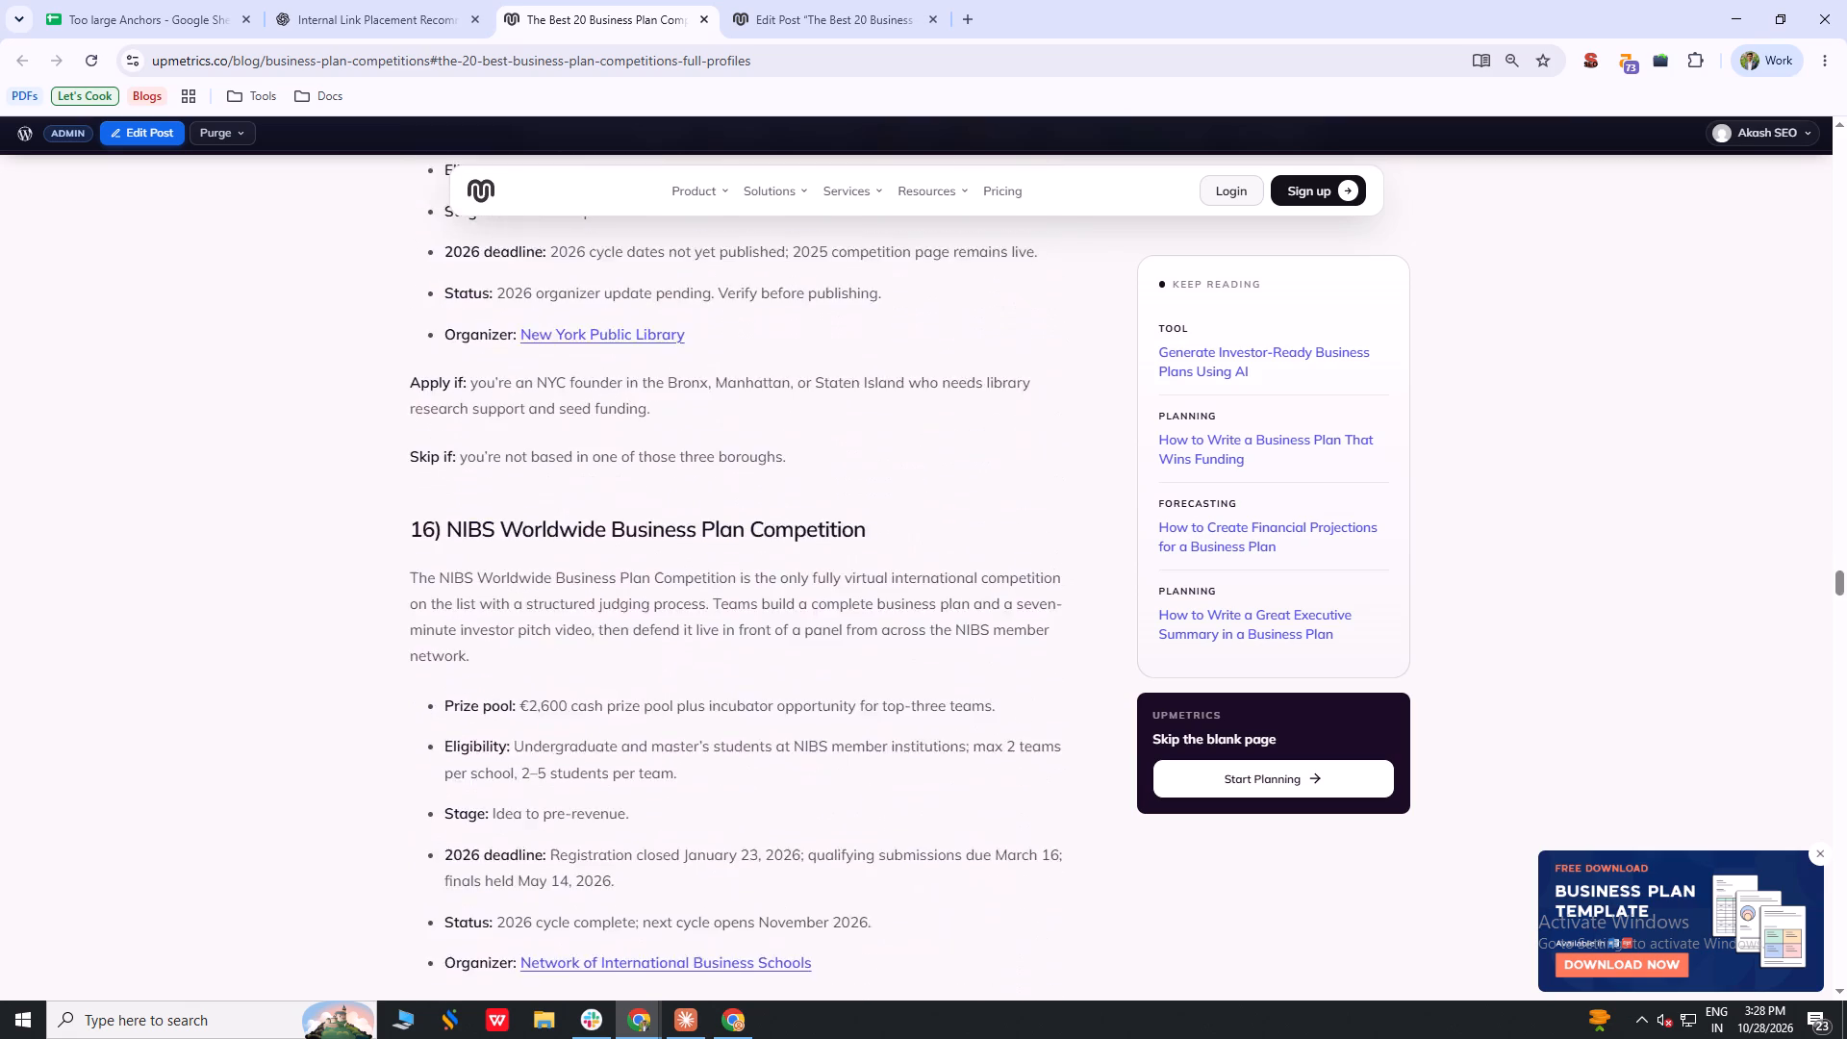
{"action": "scroll", "coordinate": [584, 528], "scroll_direction": "down", "scroll_amount": 20}
{"action": "scroll", "coordinate": [584, 528], "scroll_direction": "down", "scroll_amount": 16}
{"action": "scroll", "coordinate": [587, 520], "scroll_direction": "down", "scroll_amount": 9}
{"action": "key", "text": "ctrl+f"}
{"action": "key", "text": "ctrl+v"}
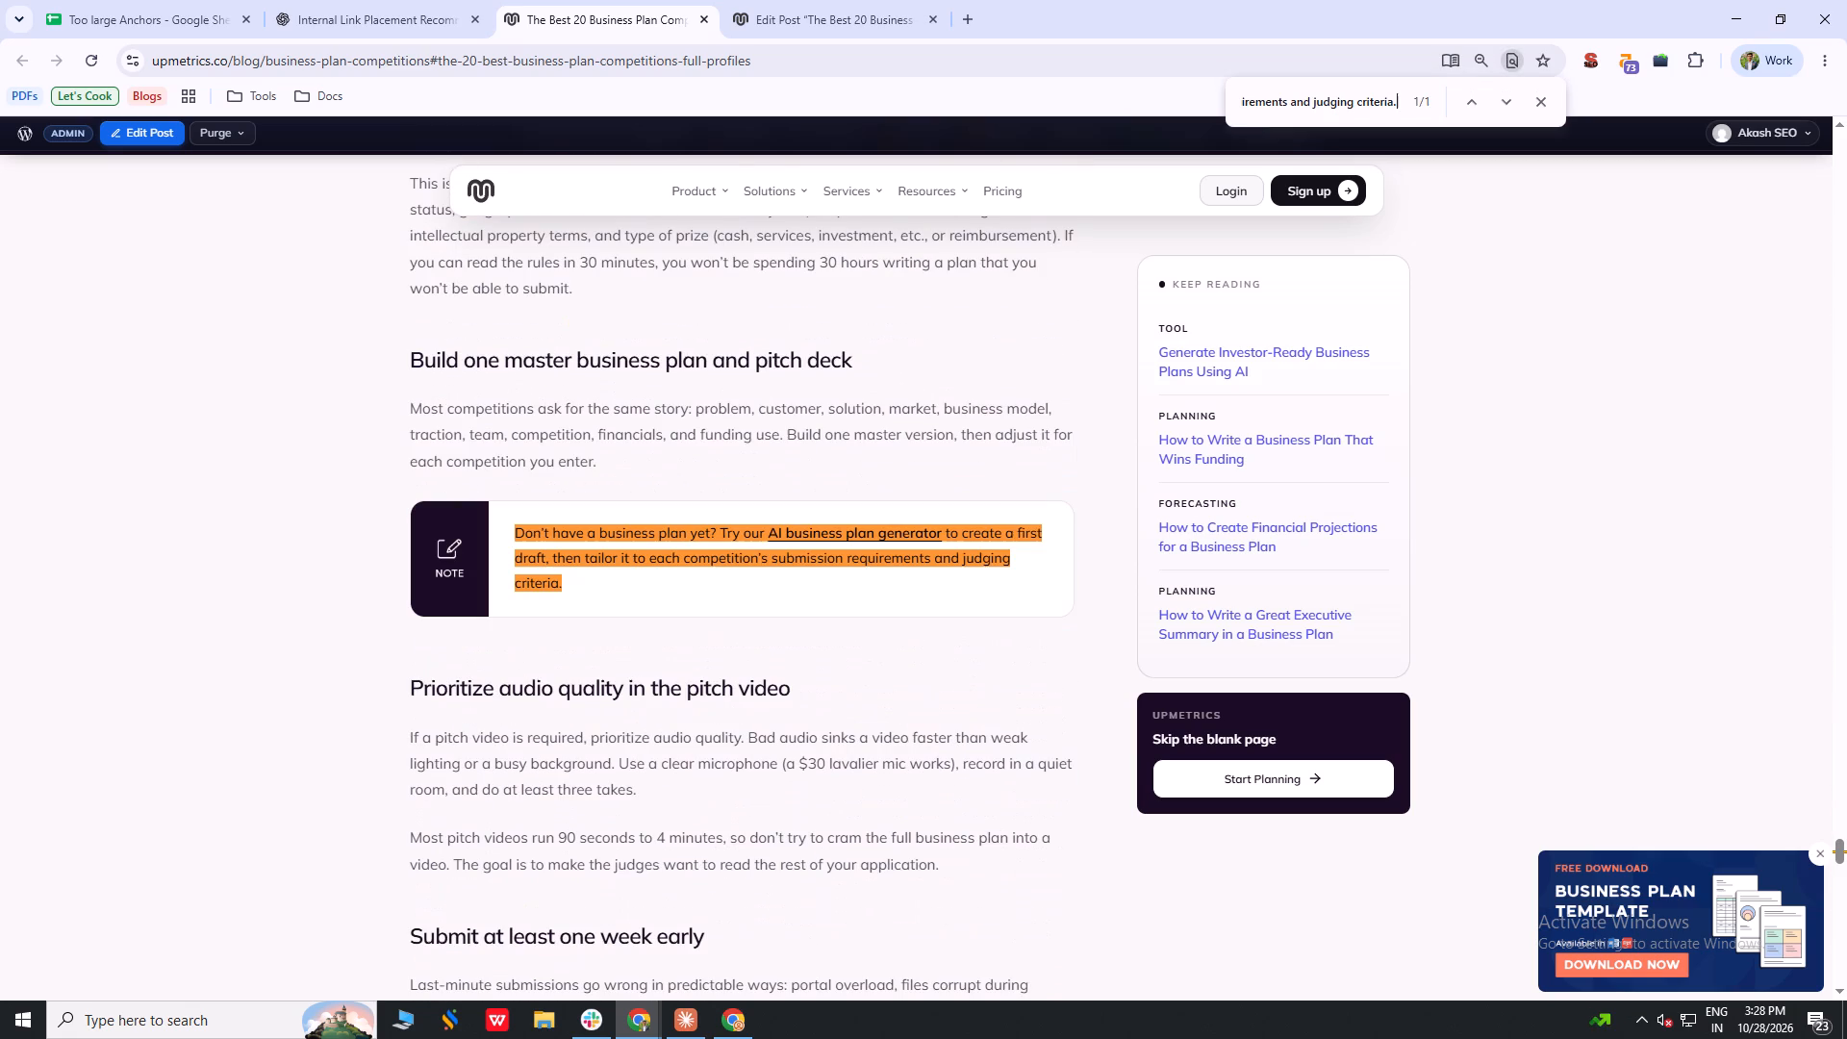
{"action": "left_click", "coordinate": [808, 426]}
{"action": "left_click", "coordinate": [1545, 96]}
{"action": "left_click", "coordinate": [790, 602]}
{"action": "left_click", "coordinate": [849, 533]}
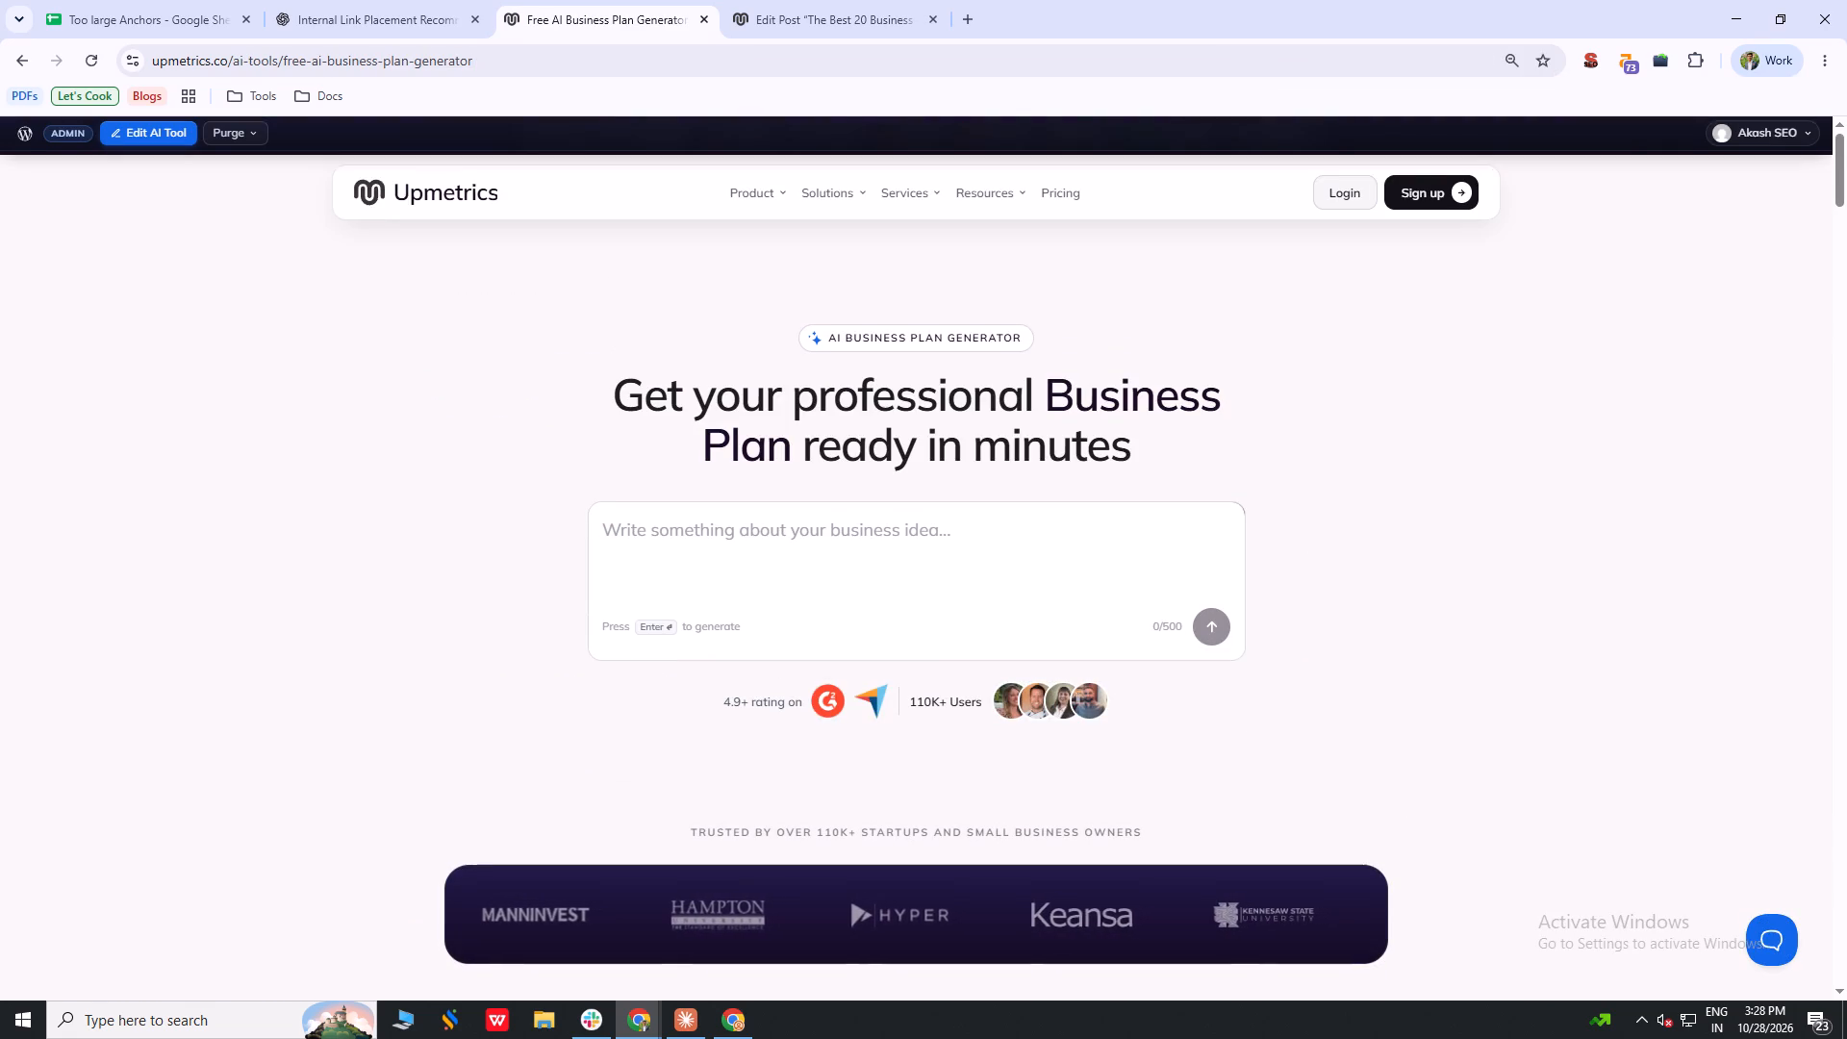
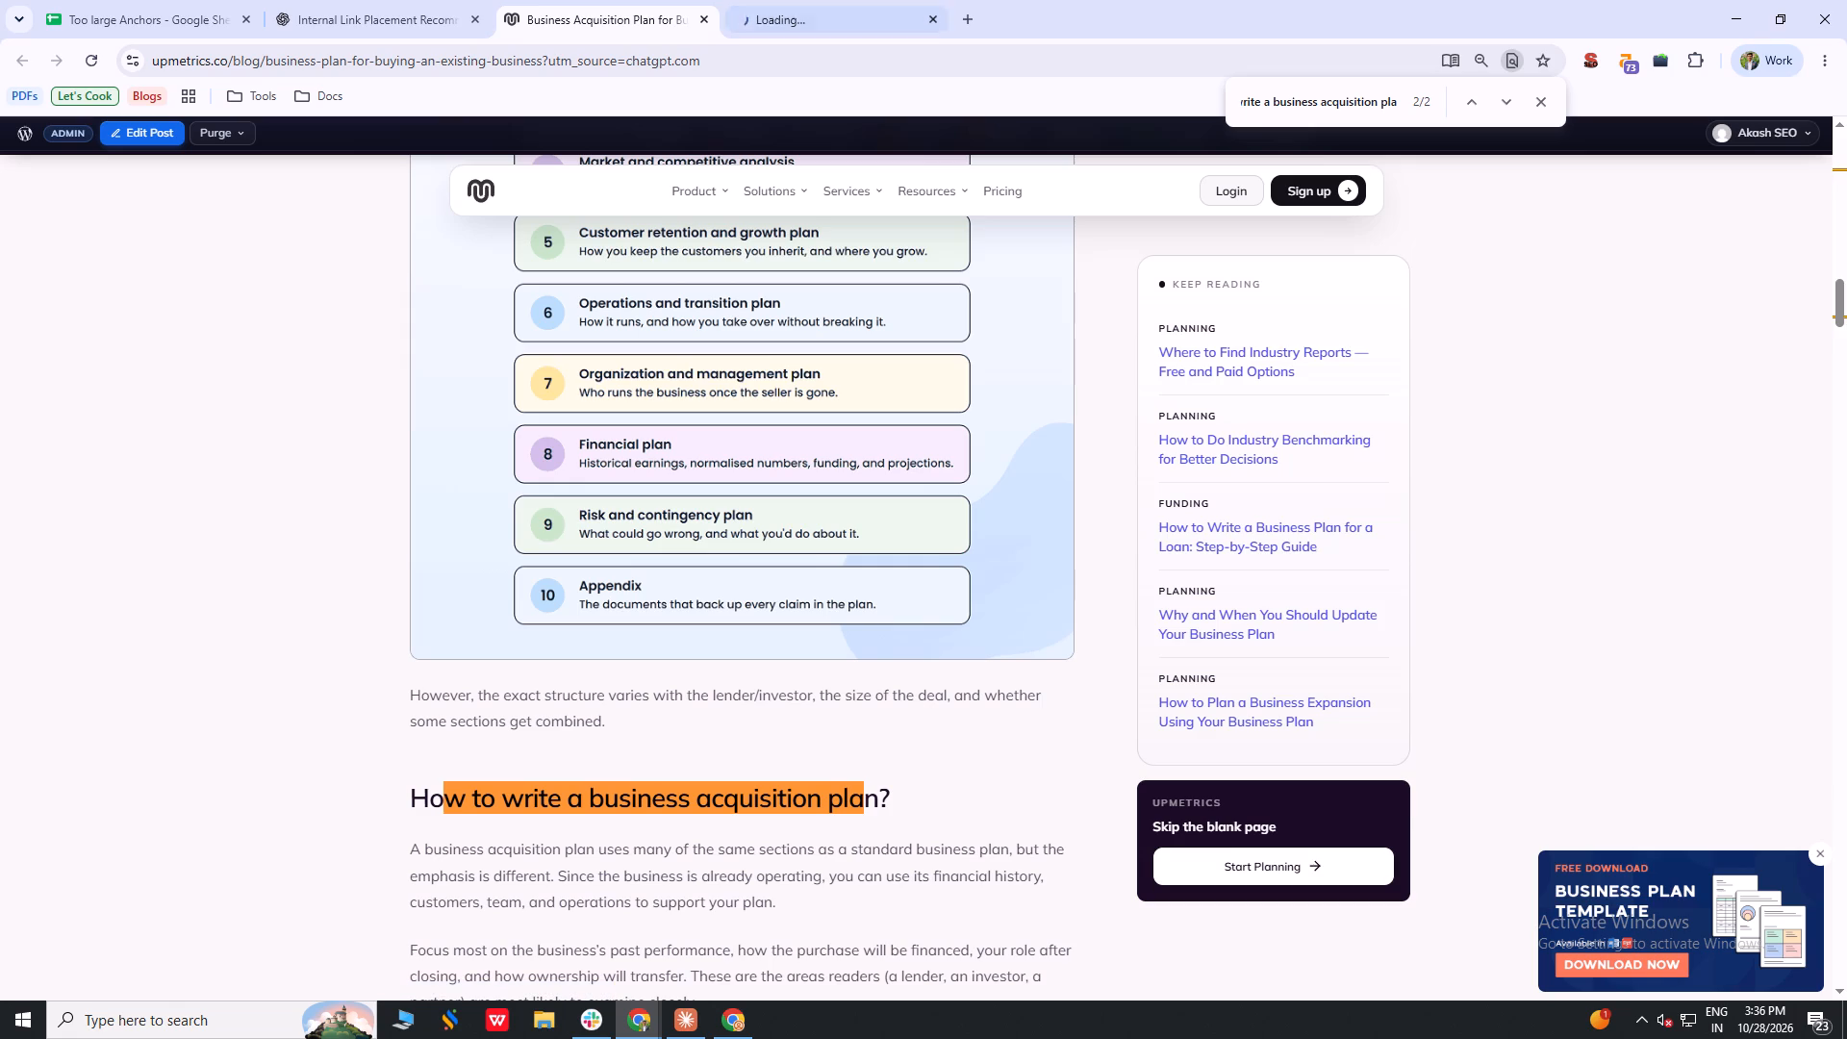
{"action": "left_click", "coordinate": [849, 9]}
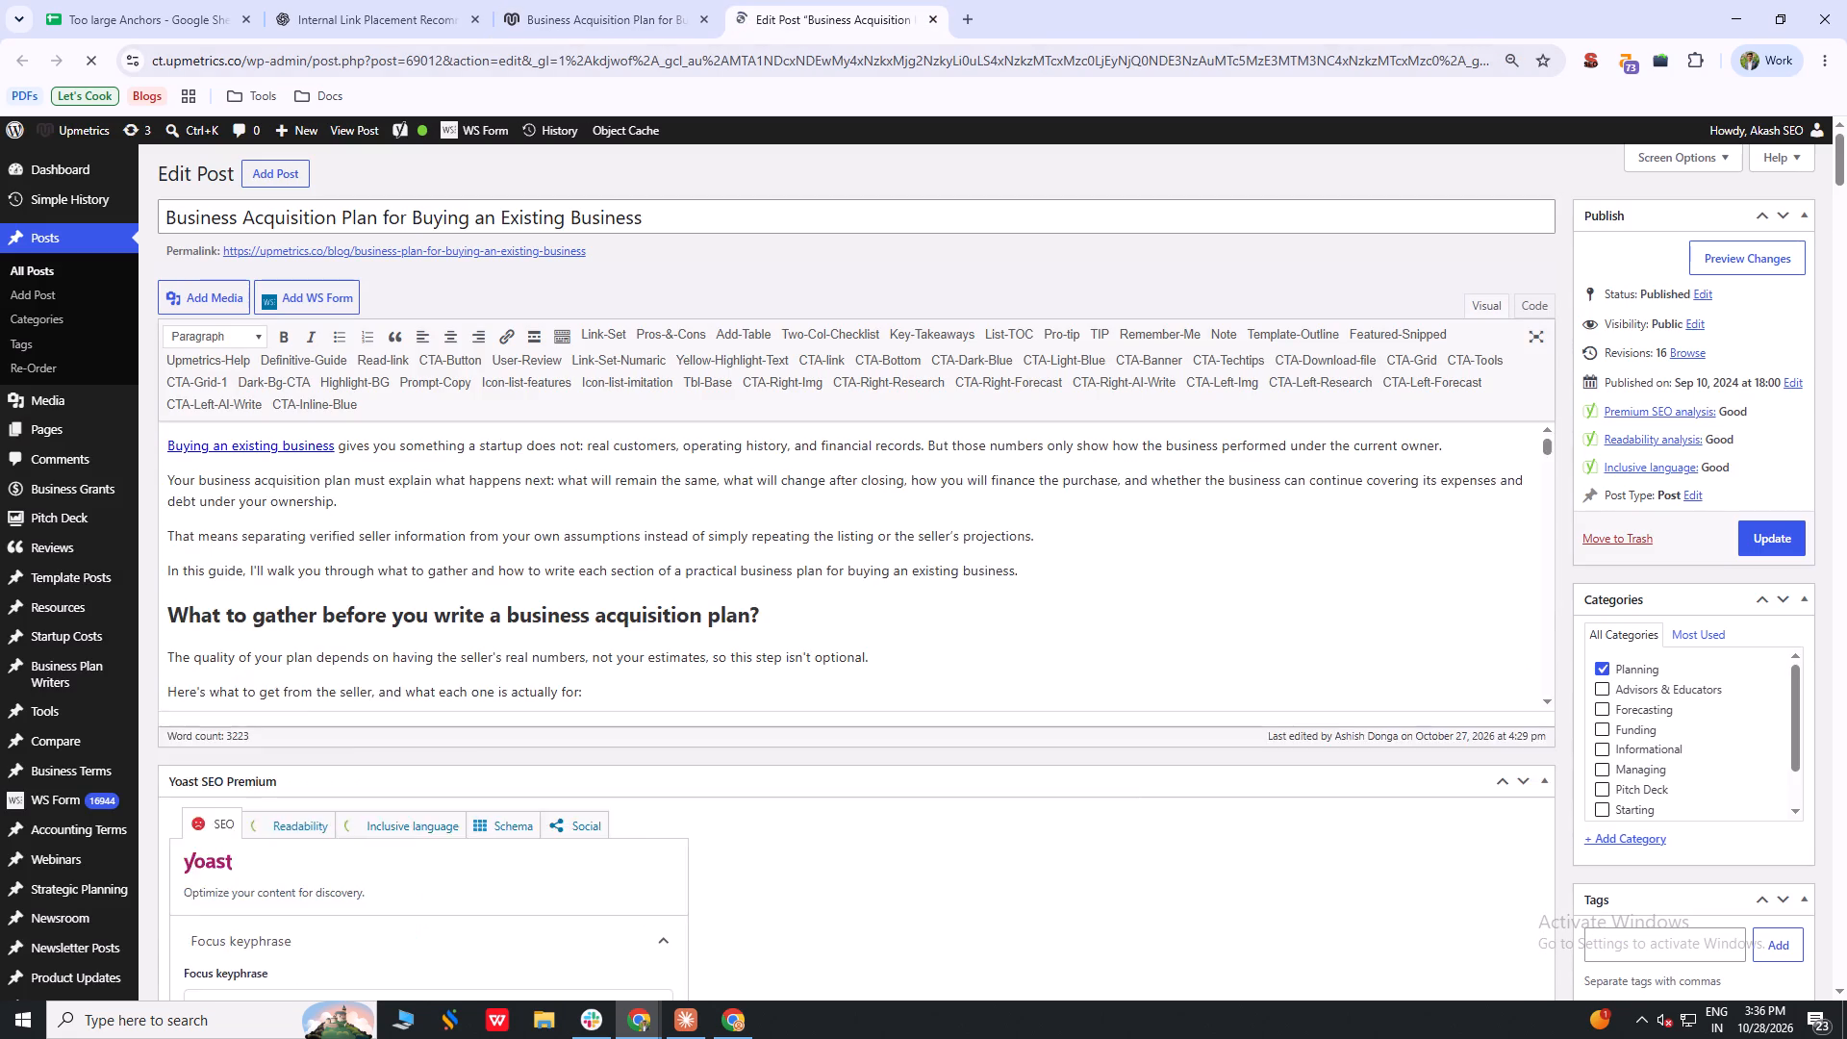
{"action": "key", "text": "ctrl+f"}
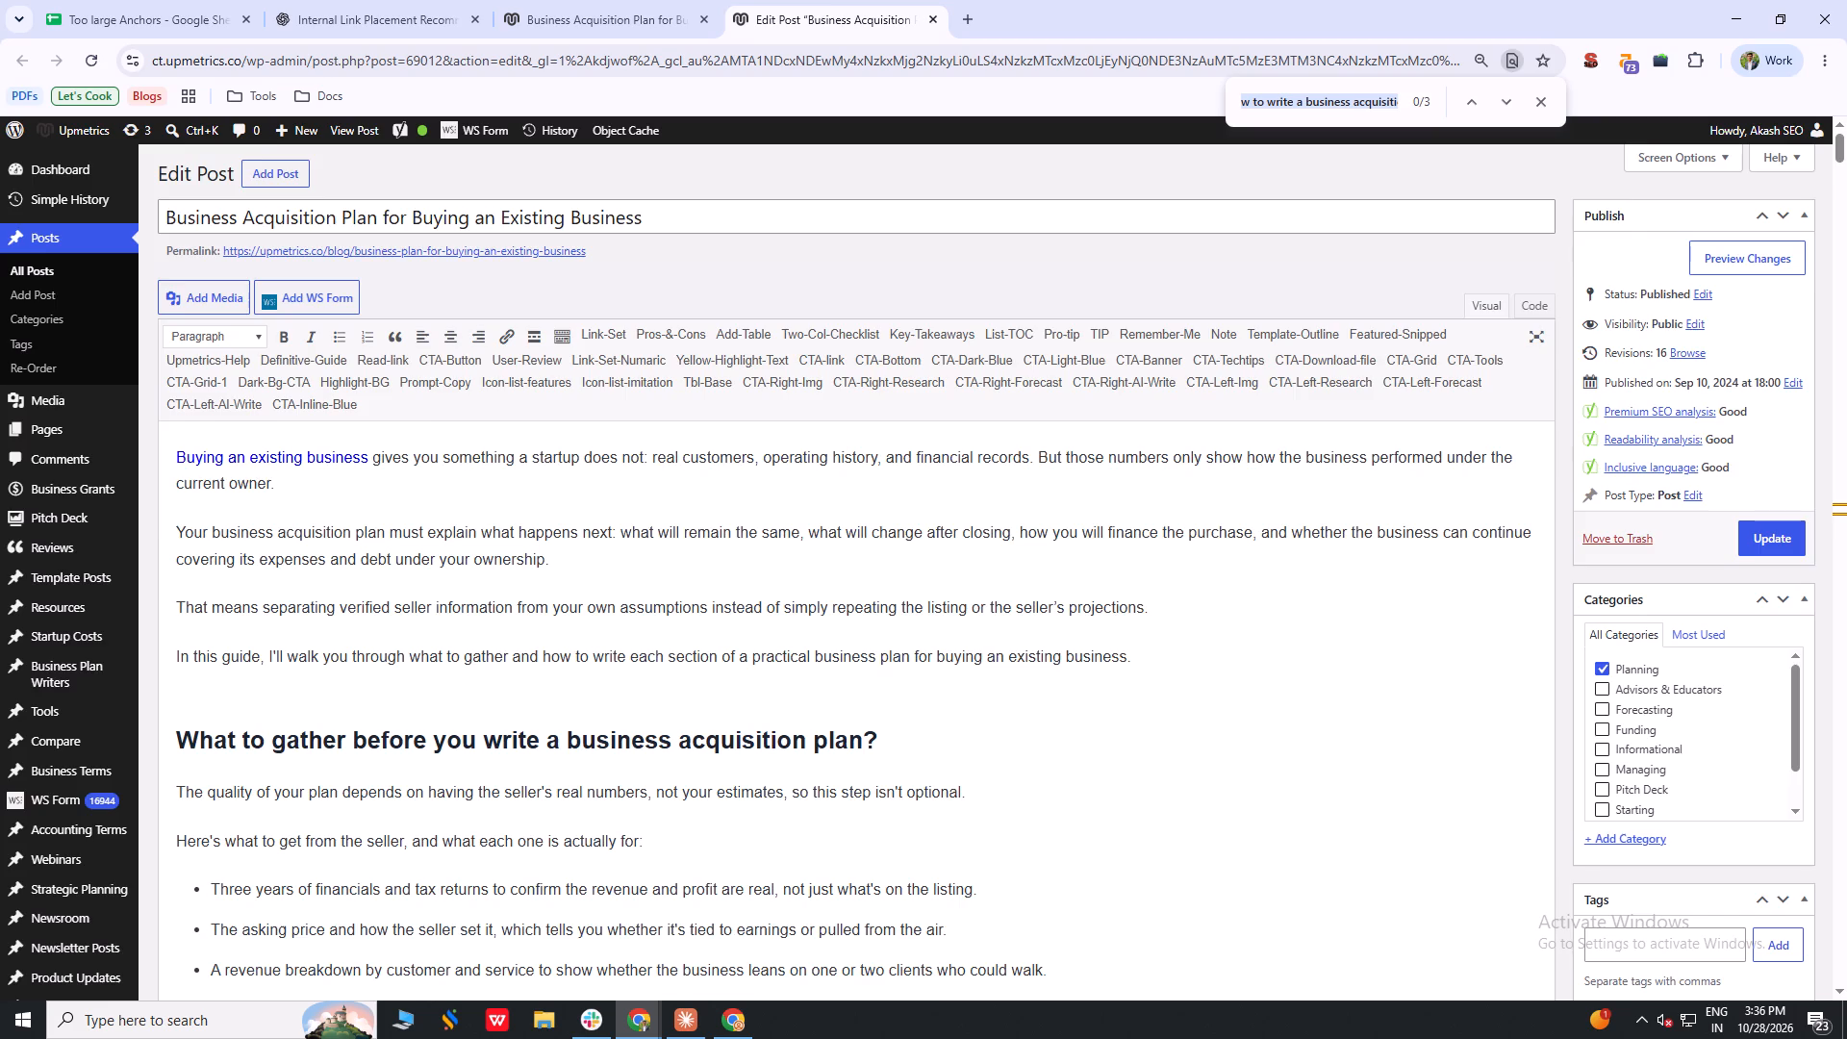
{"action": "key", "text": "Return"}
{"action": "key", "text": "Return"}
{"action": "key", "text": "Return"}
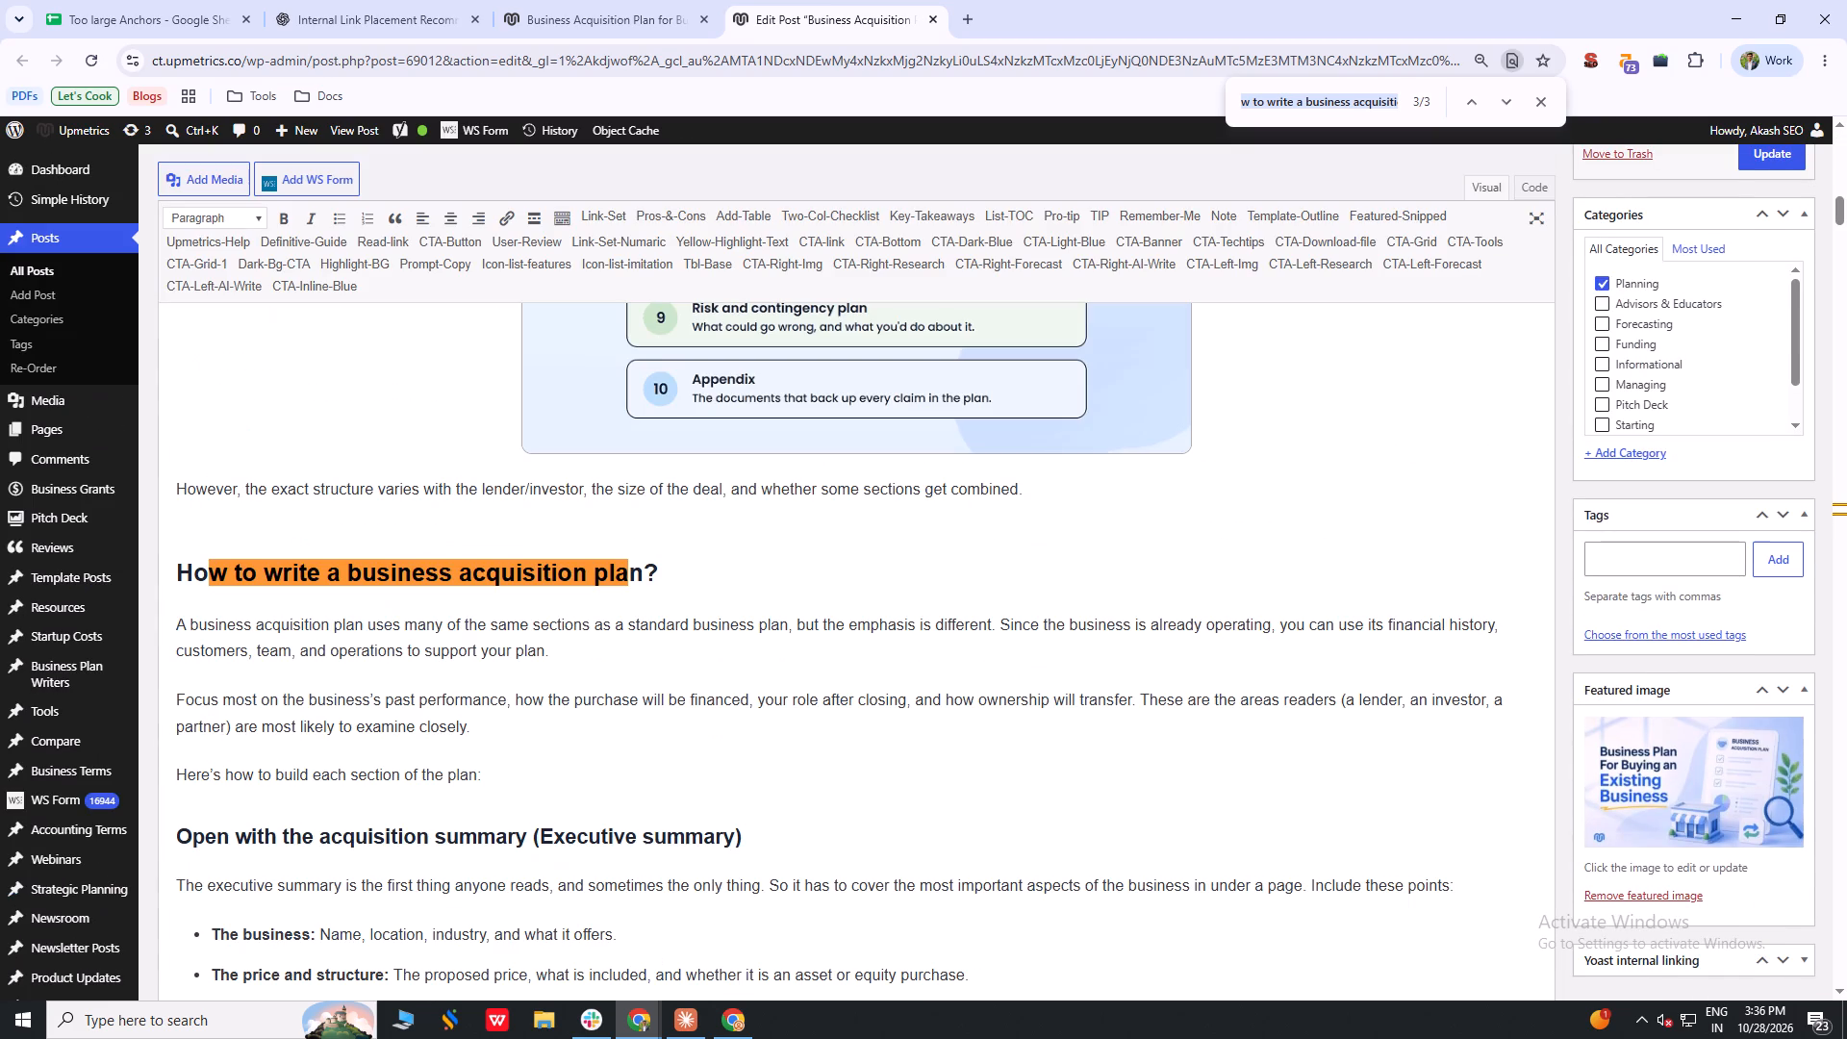
Add a TIP box after the "exact structure varies" paragraph and replace its placeholder text with the copied "Need help getting started?" suggestion.
{"action": "left_click", "coordinate": [1045, 494]}
{"action": "key", "text": "Return"}
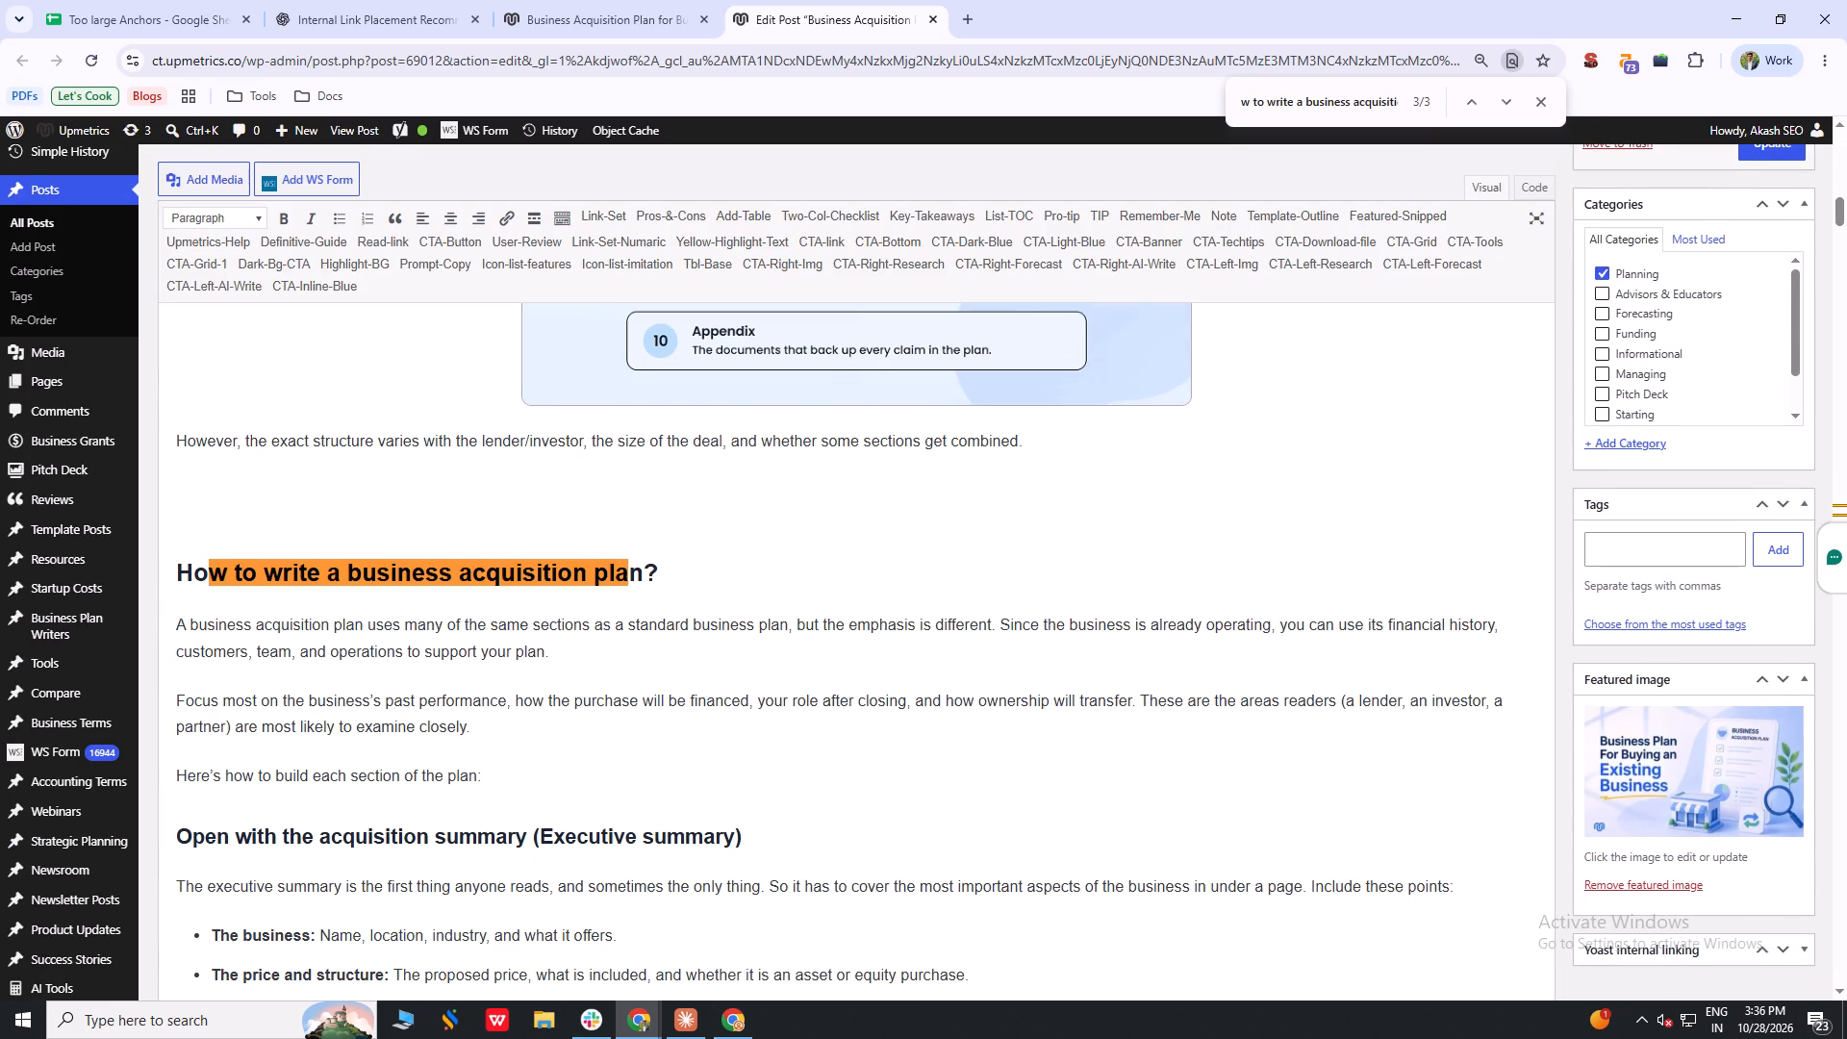
{"action": "left_click", "coordinate": [1101, 214]}
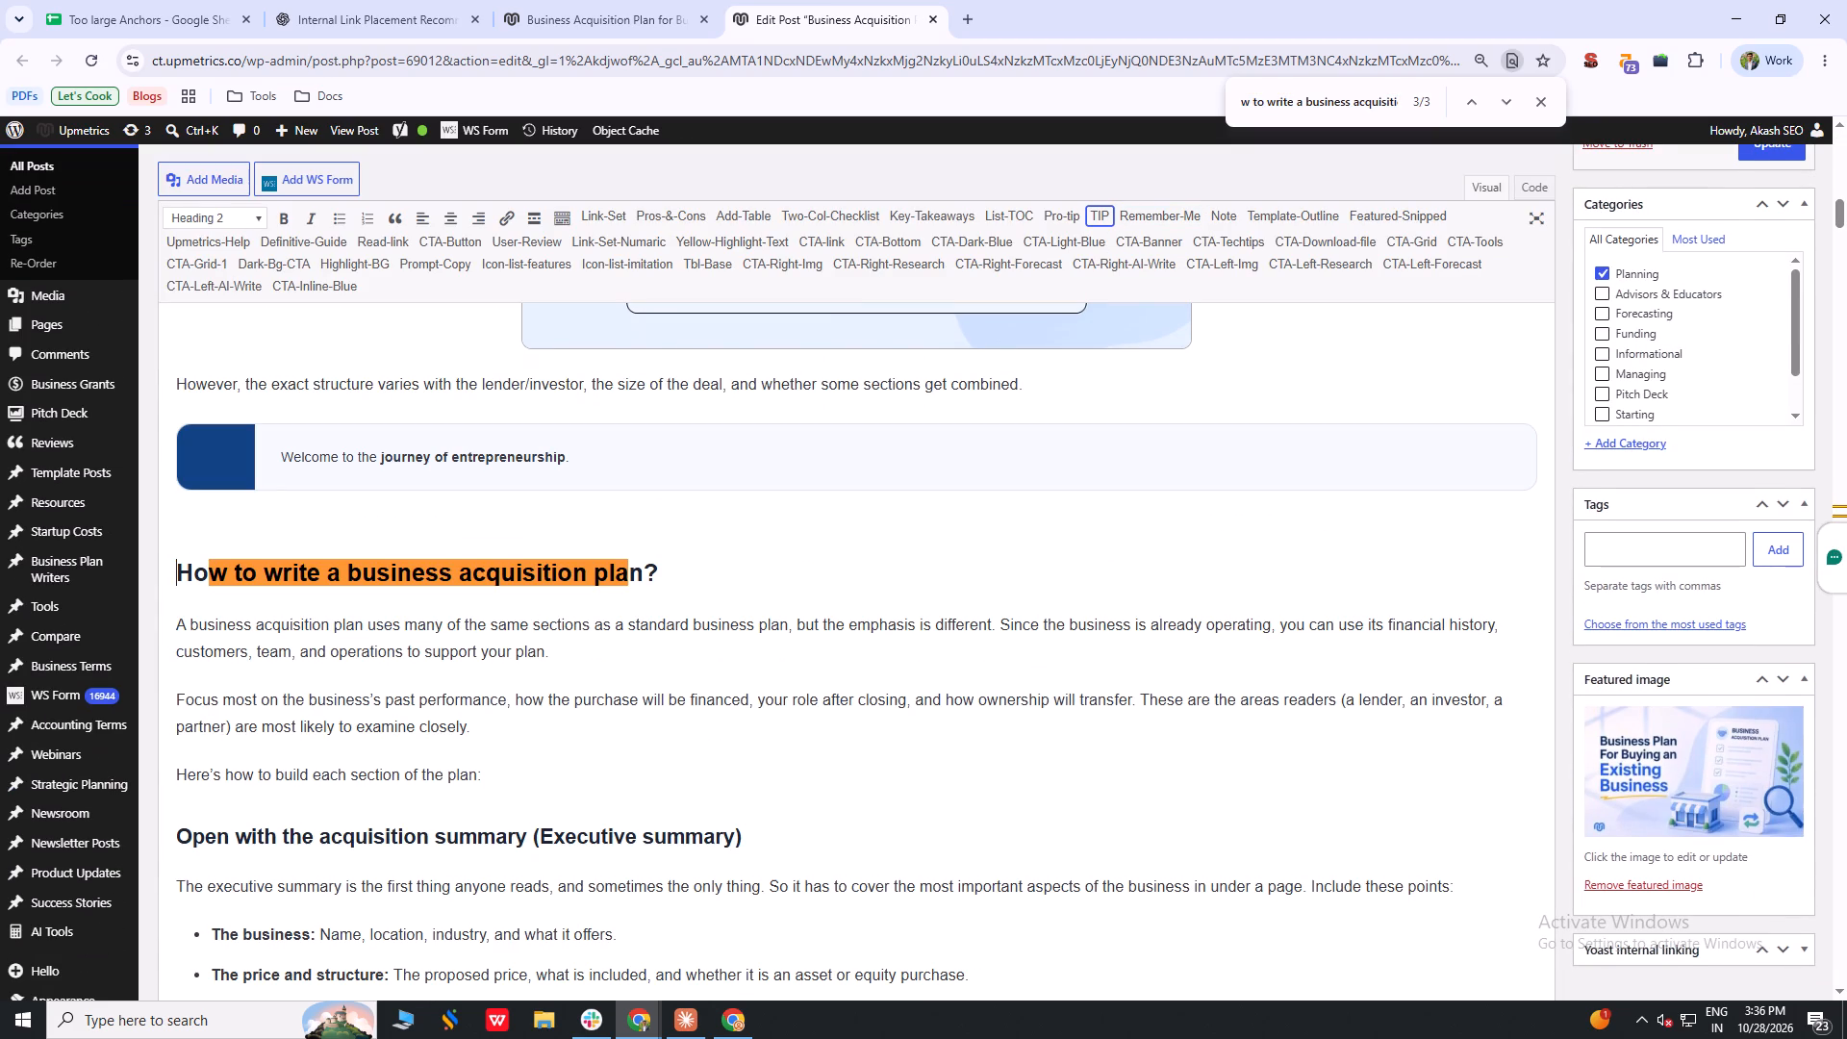
{"action": "left_click_drag", "start_coordinate": [602, 457], "coordinate": [281, 447]}
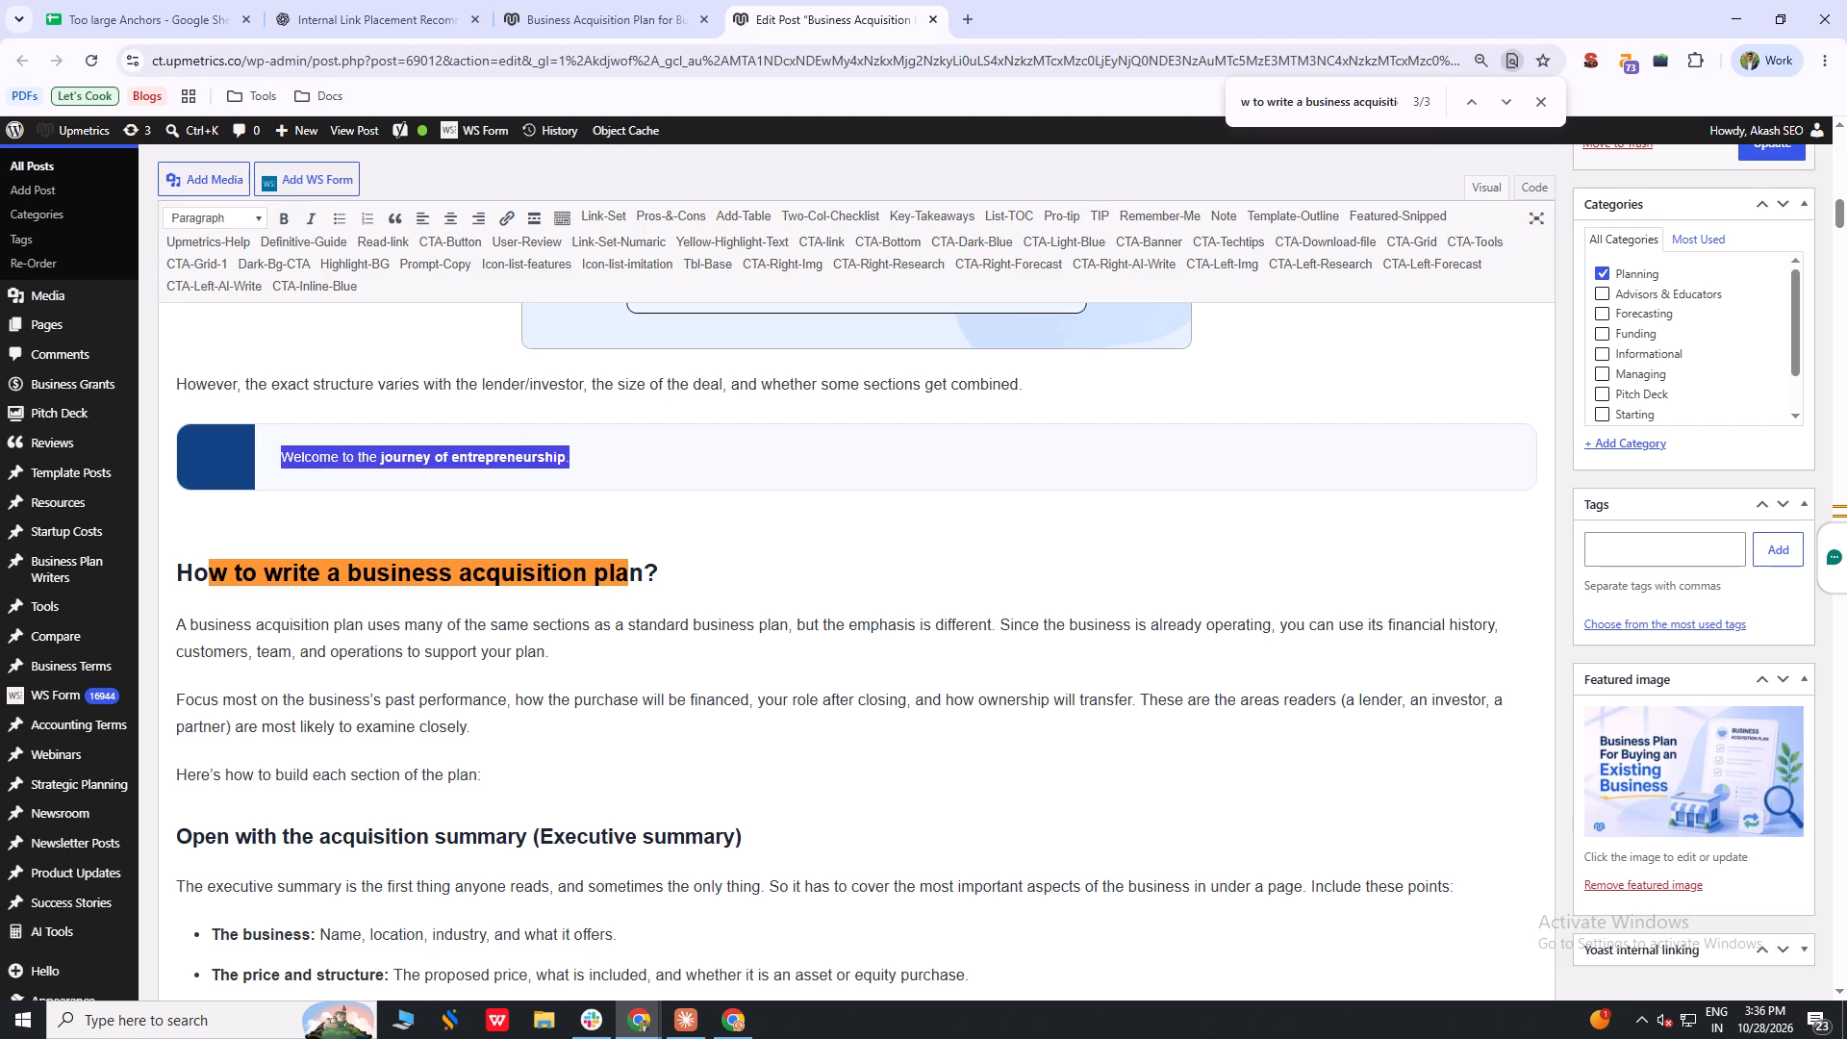
{"action": "left_click_drag", "start_coordinate": [281, 447], "coordinate": [278, 448]}
{"action": "key", "text": "ctrl+v"}
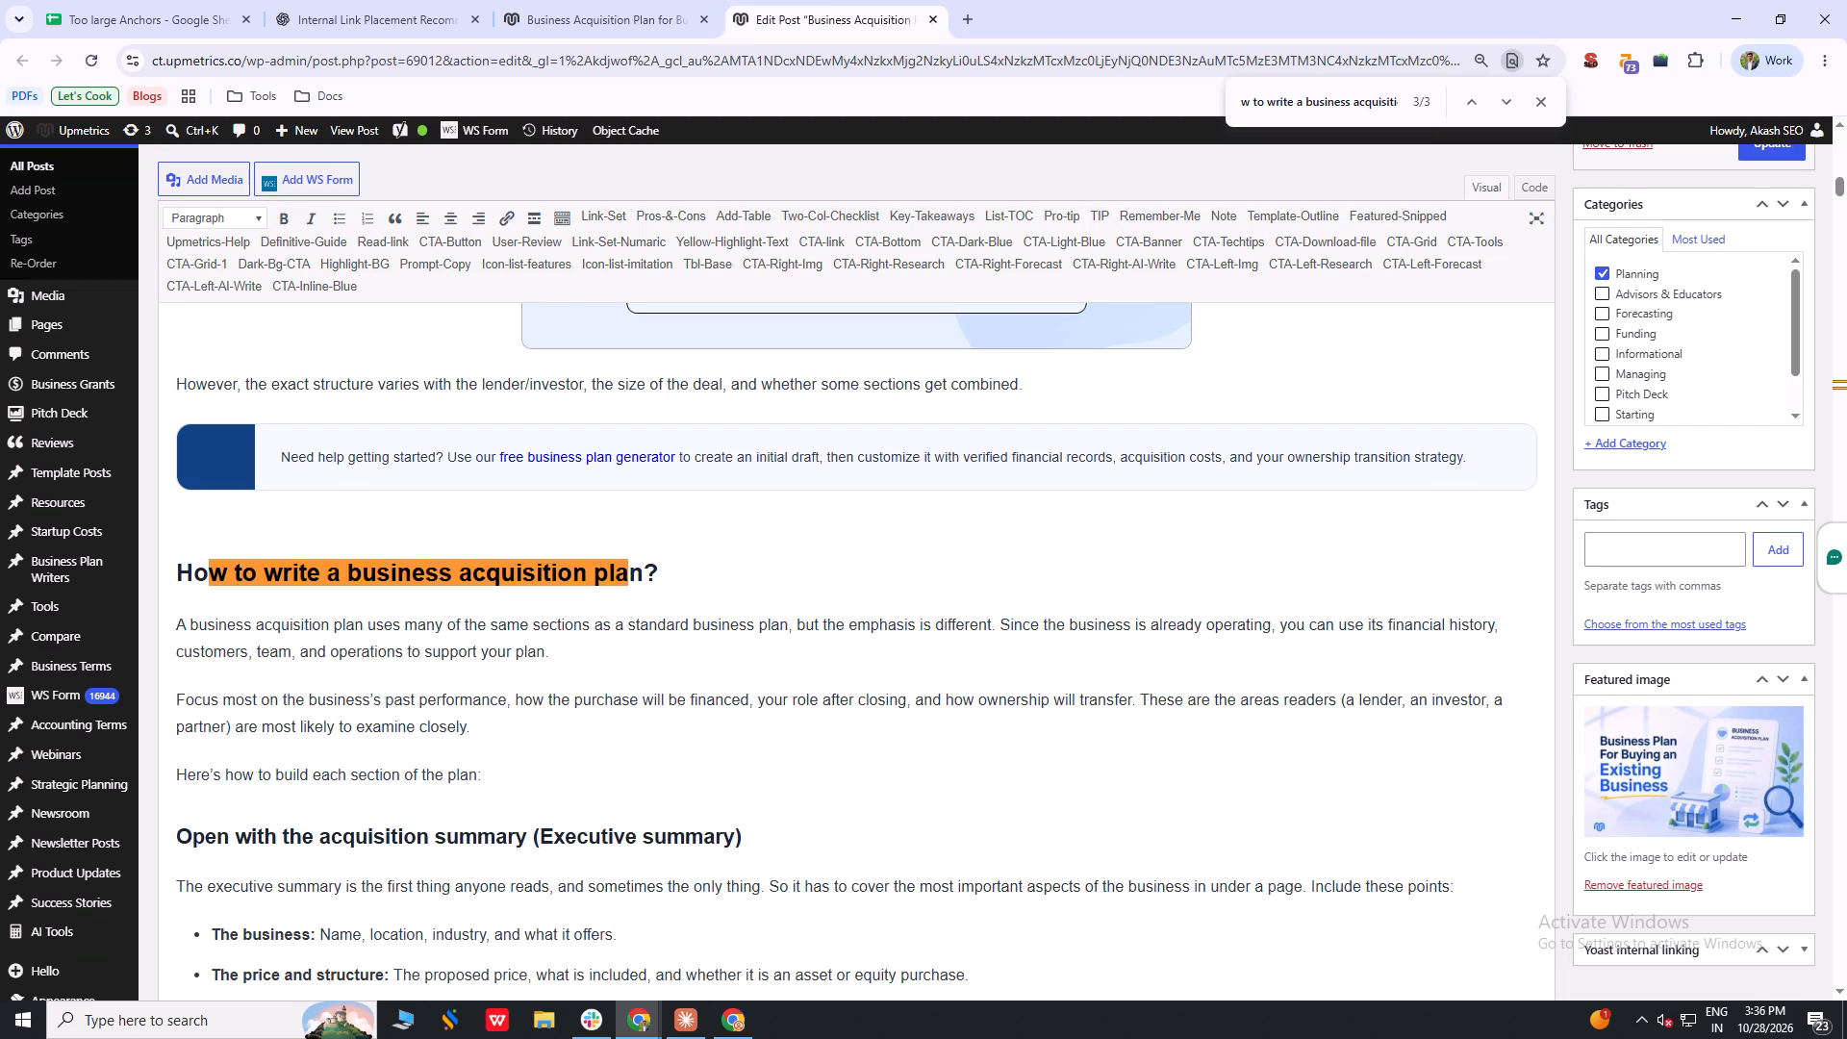
Remove "?utm_source=chatgpt.com" from the tip box's "free business plan generator" link so its URL ends in /ai-tools/free-ai-business-plan-generator.
{"action": "left_click", "coordinate": [607, 458]}
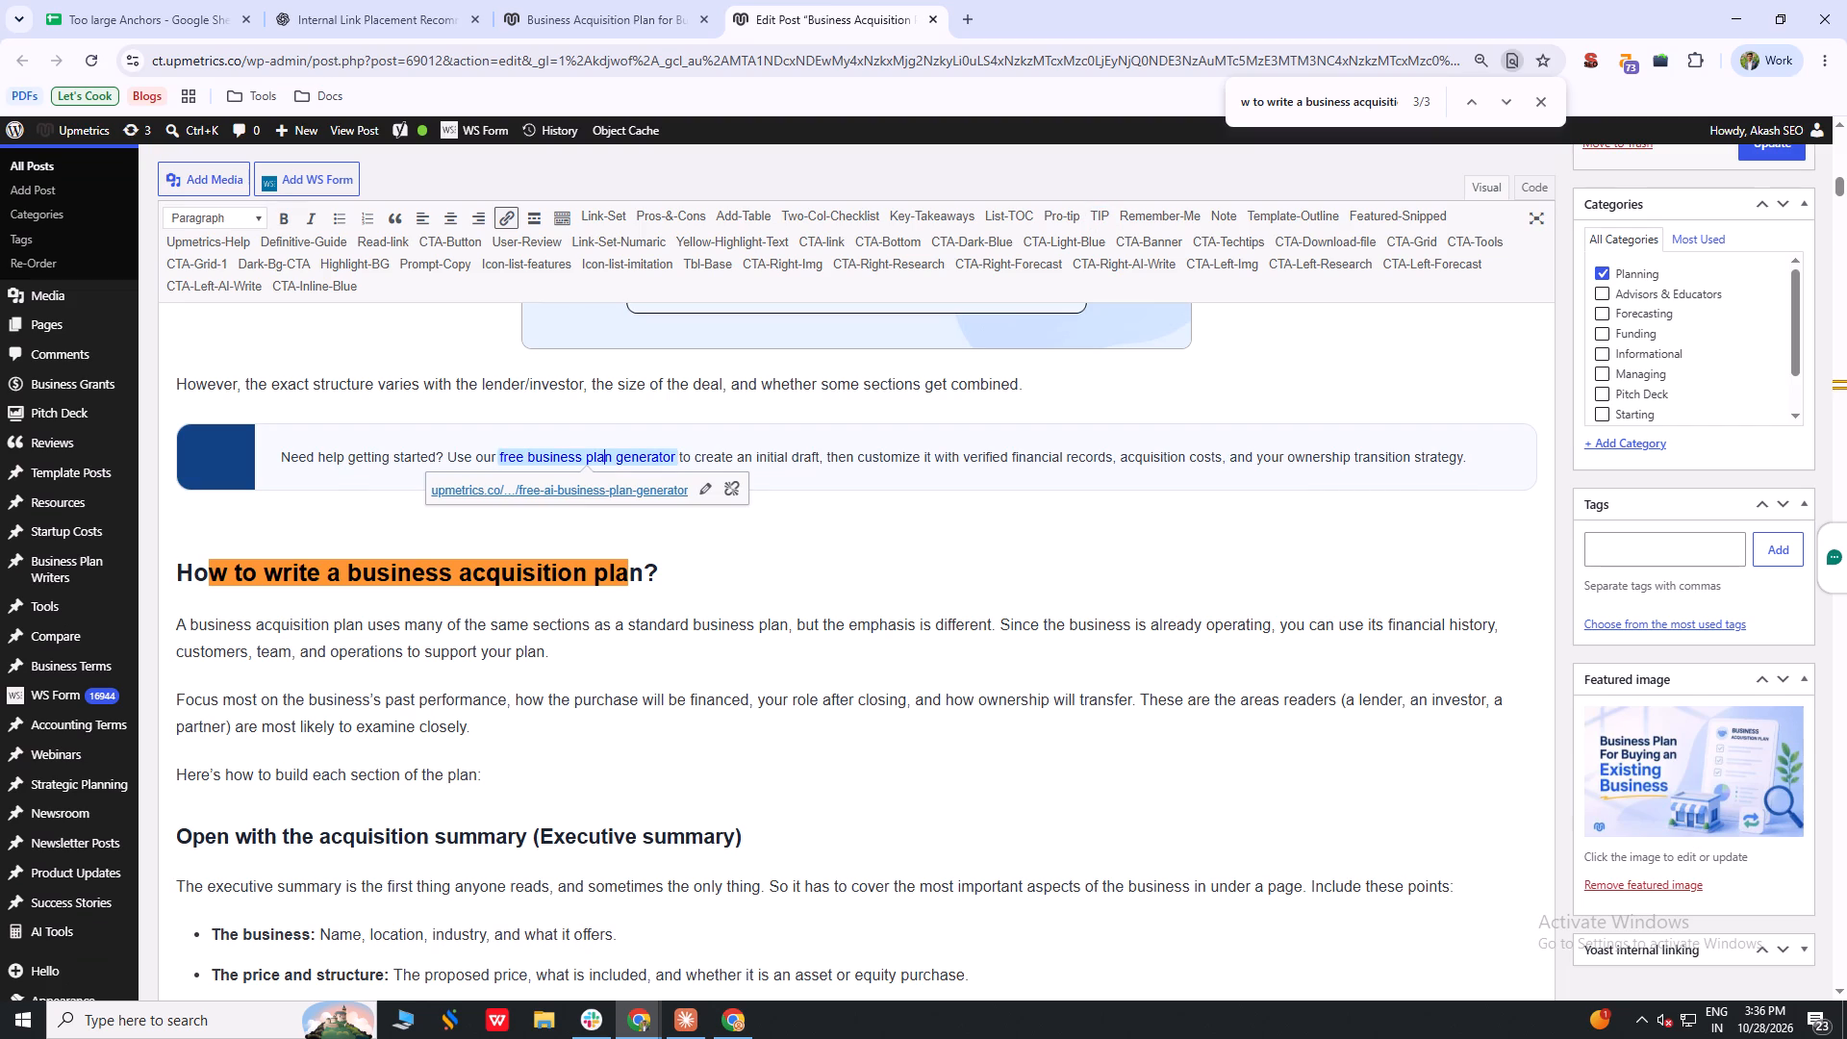
{"action": "left_click", "coordinate": [699, 486]}
{"action": "left_click", "coordinate": [566, 500]}
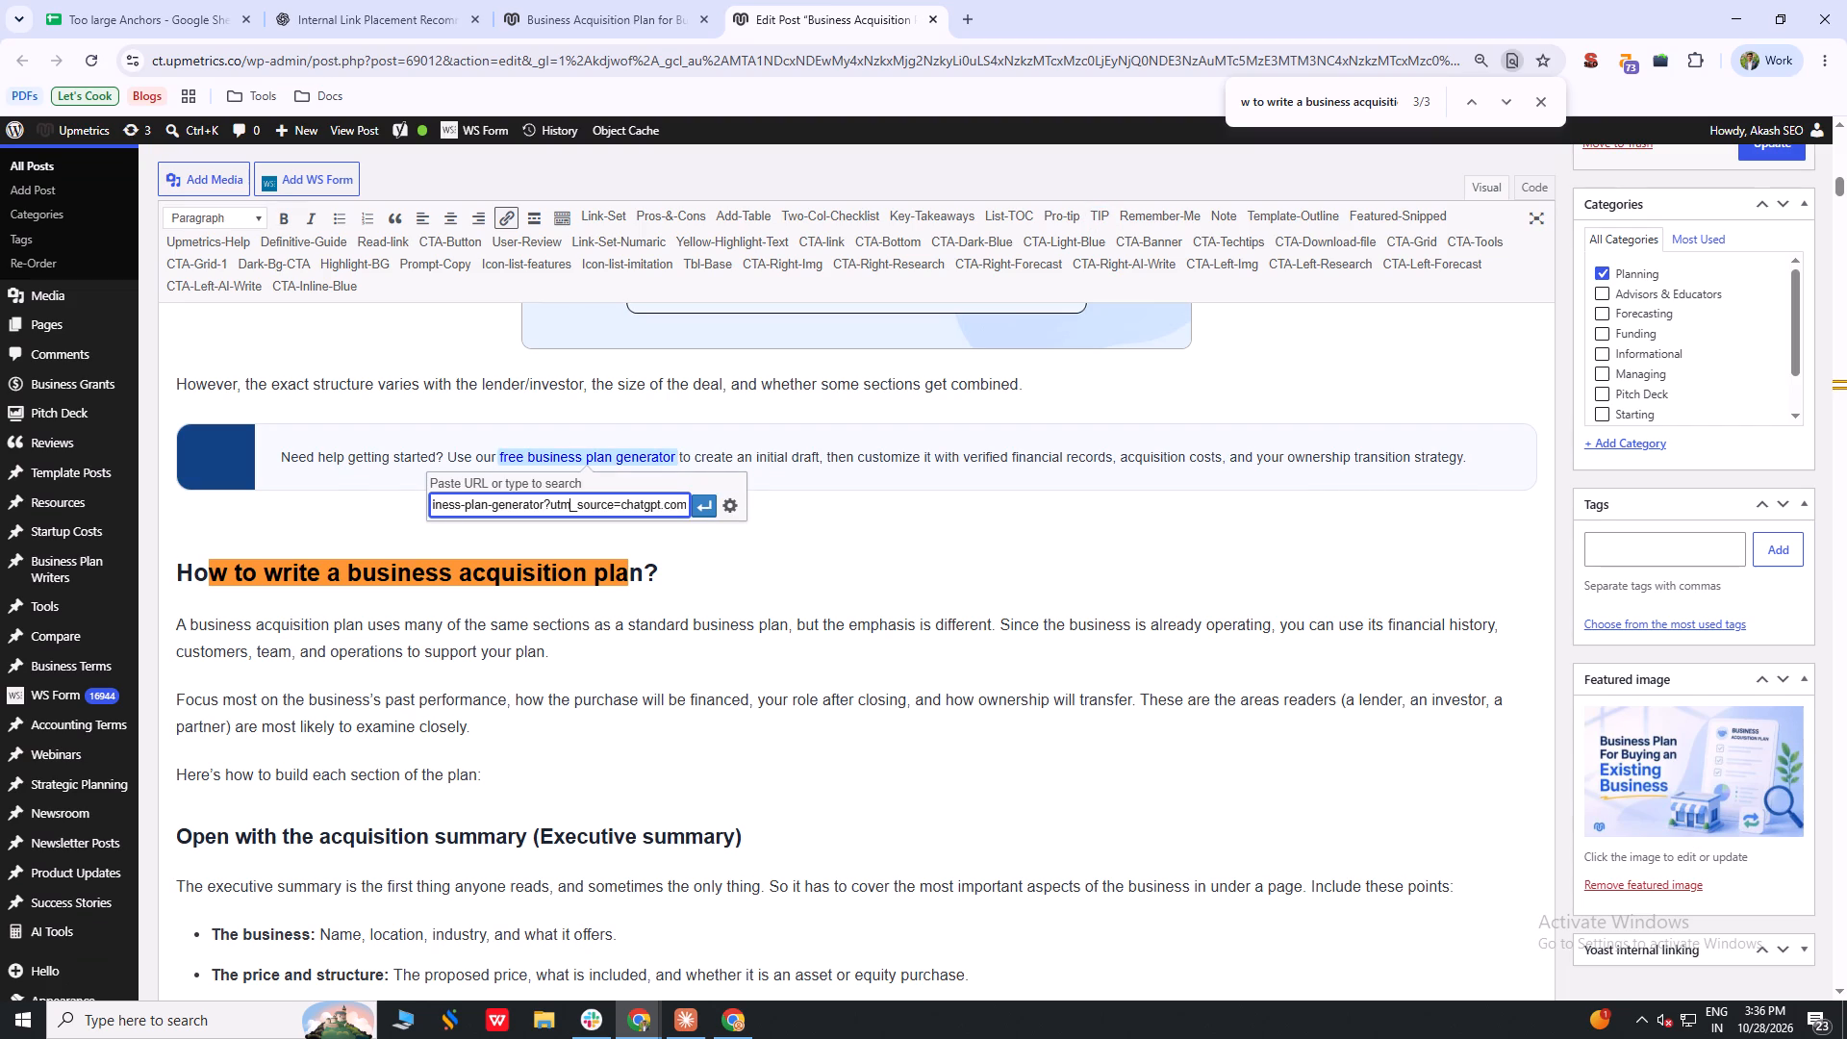
{"action": "left_click_drag", "start_coordinate": [546, 507], "coordinate": [686, 511]}
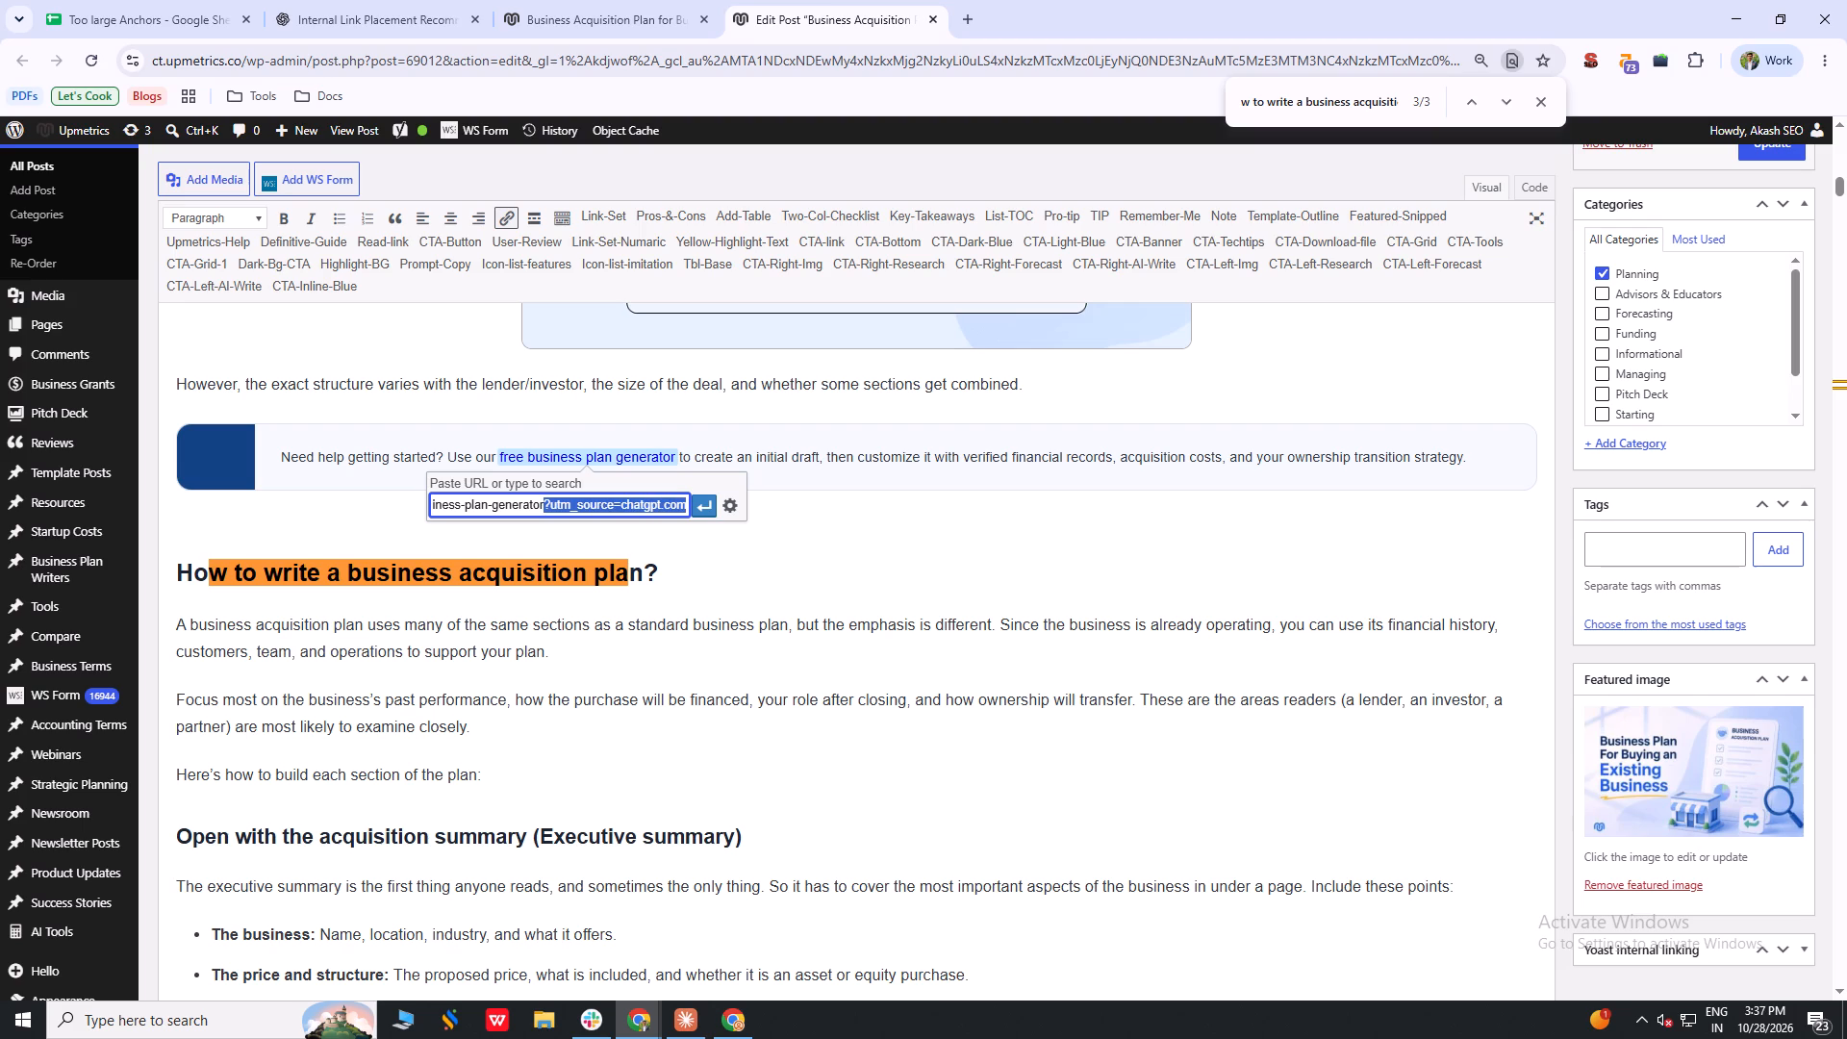
{"action": "key", "text": "BackSpace"}
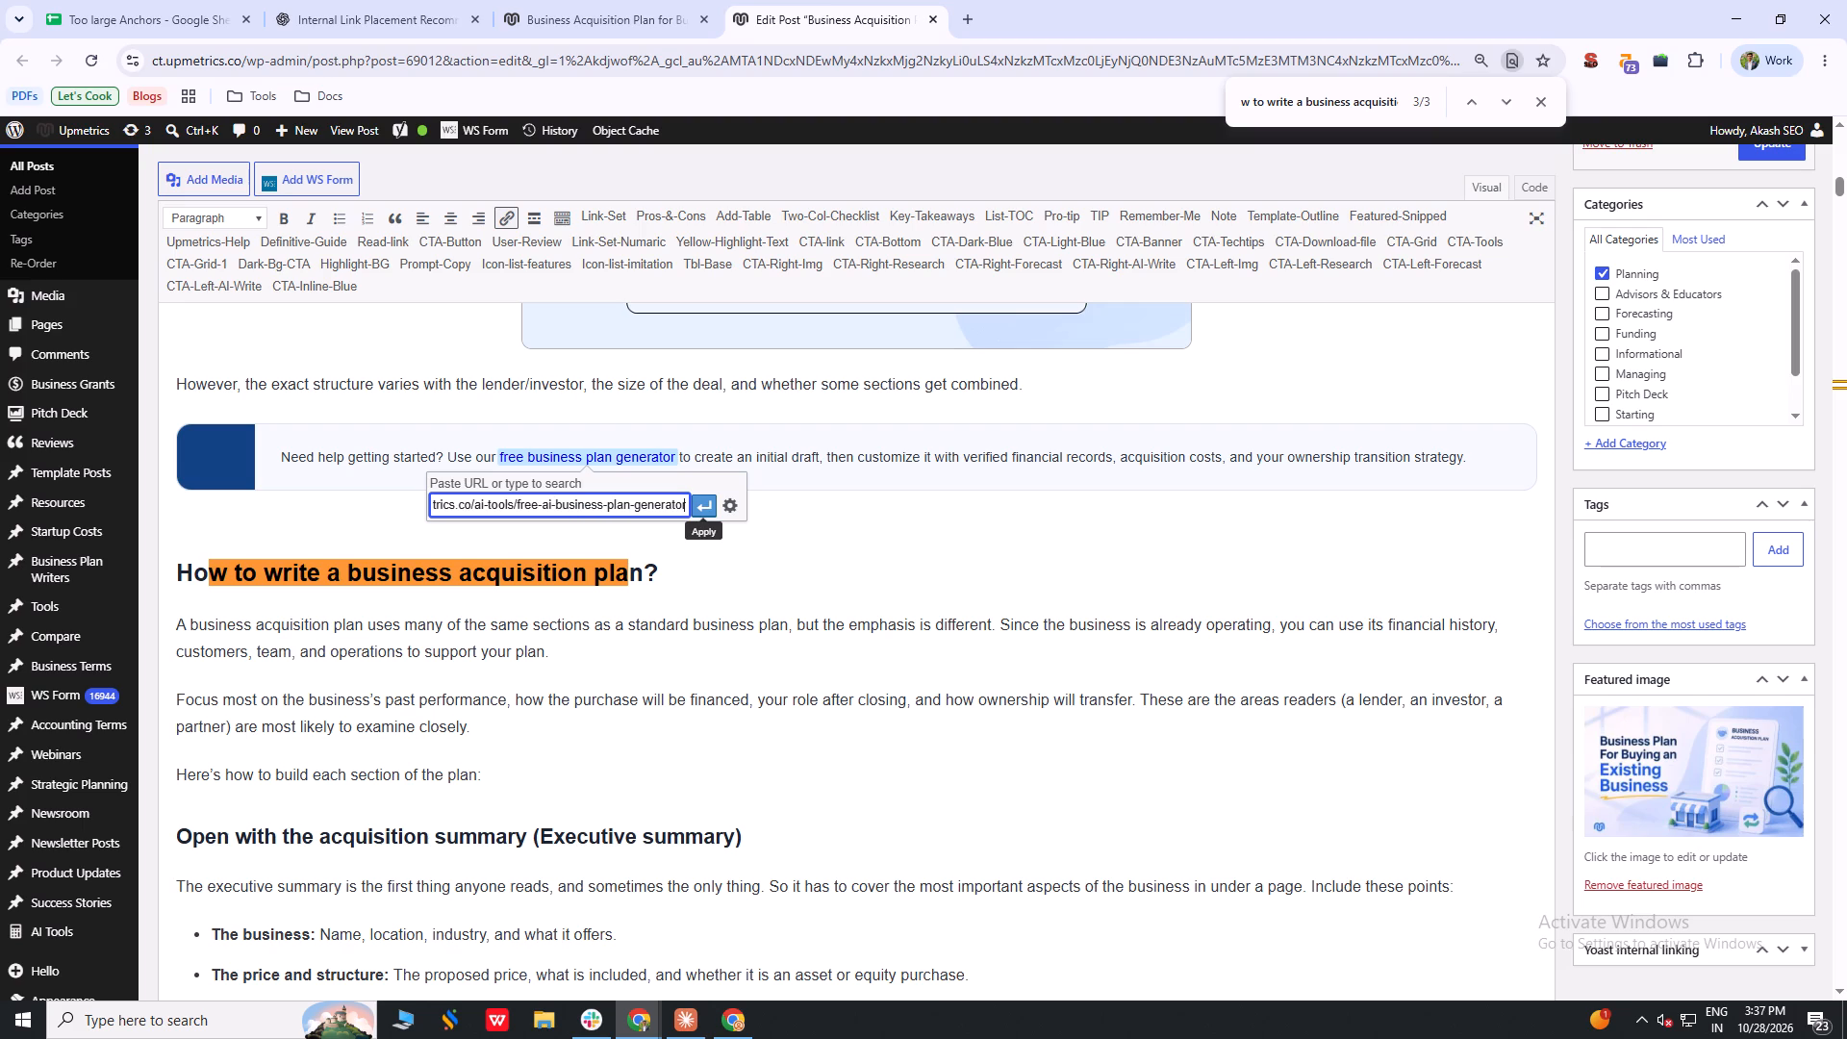
{"action": "left_click", "coordinate": [703, 510]}
{"action": "left_click", "coordinate": [886, 505]}
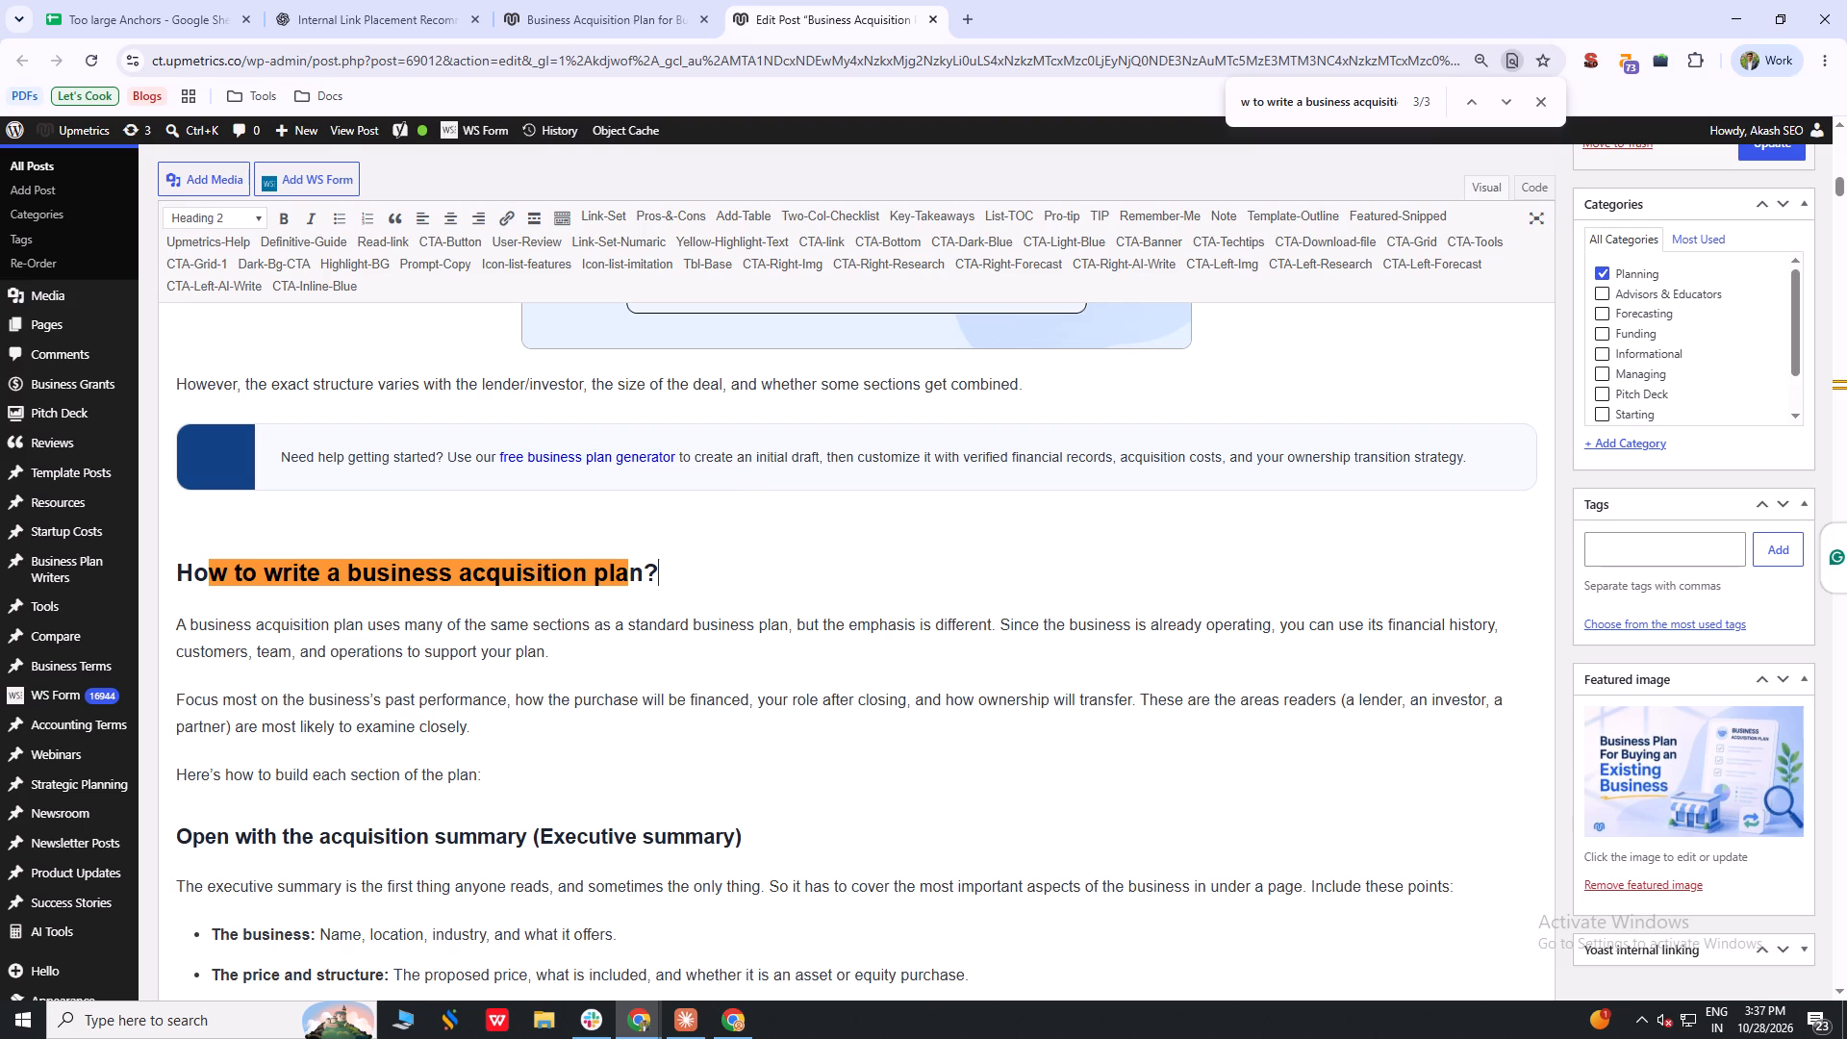